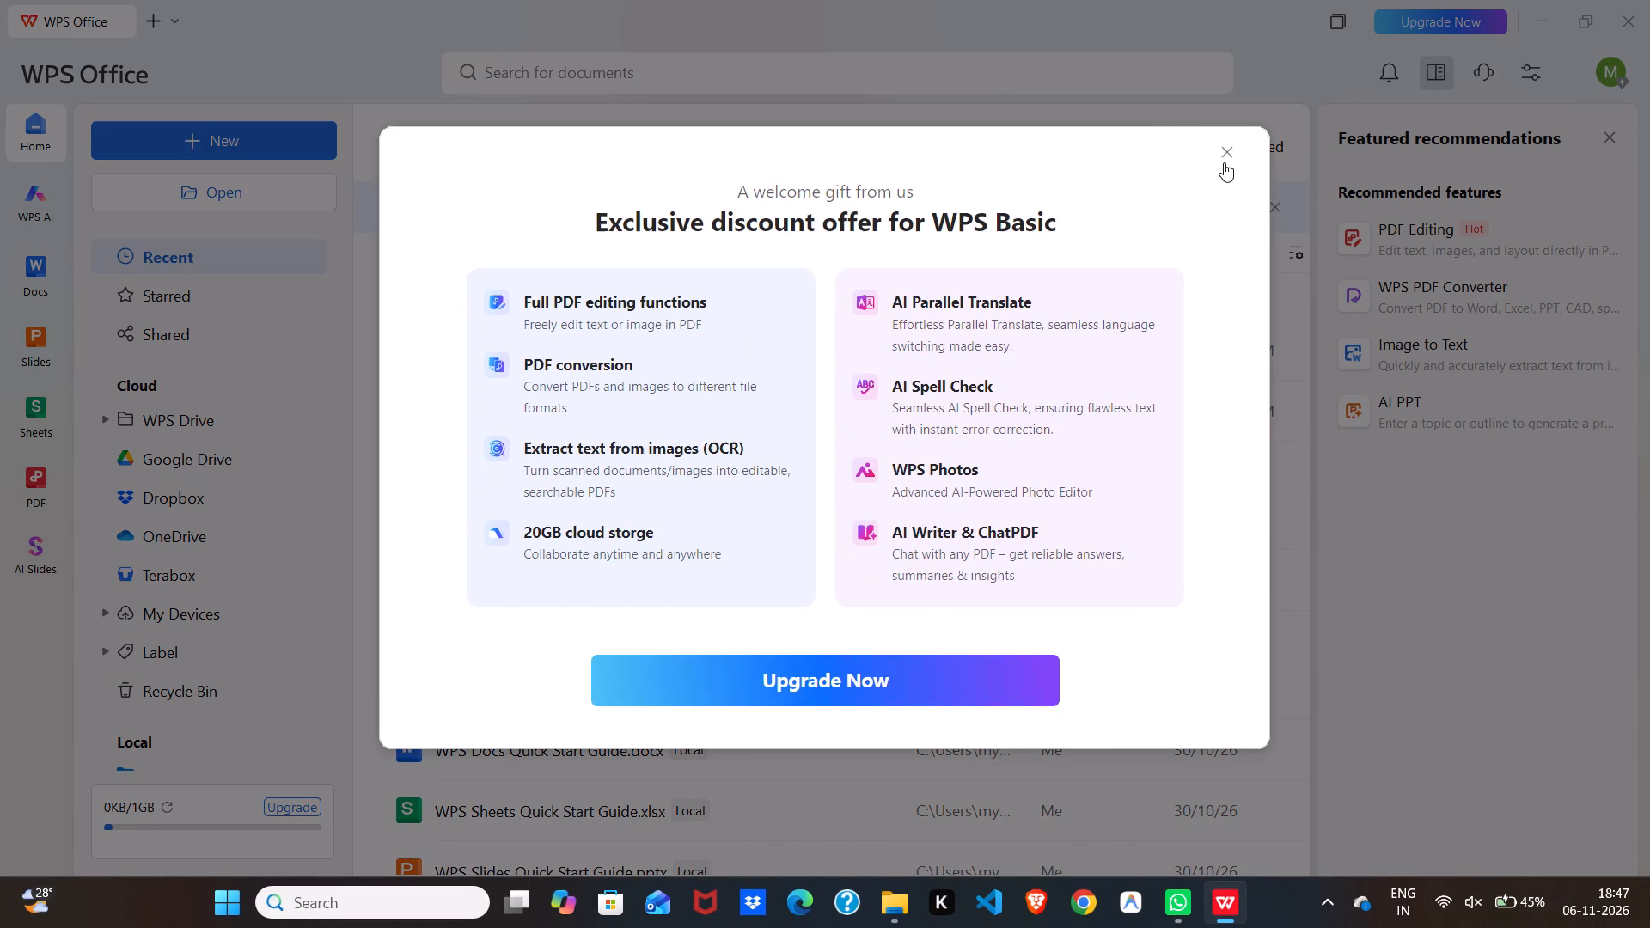
# Dismiss the WPS Basic discount offer.
pyautogui.click(1230, 157)
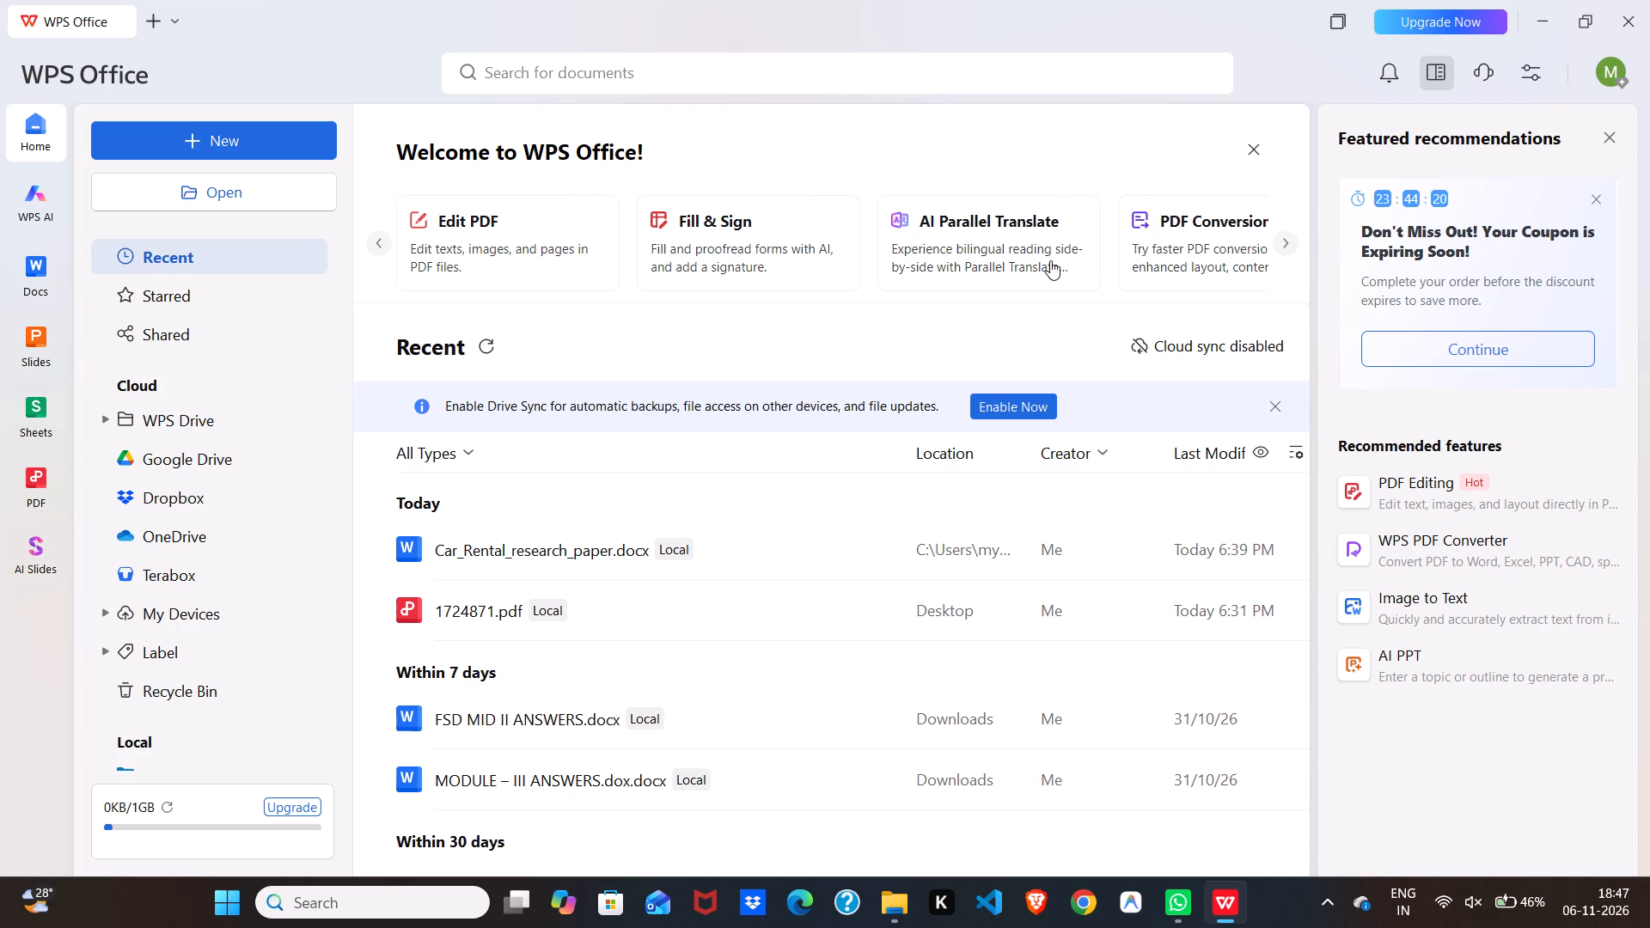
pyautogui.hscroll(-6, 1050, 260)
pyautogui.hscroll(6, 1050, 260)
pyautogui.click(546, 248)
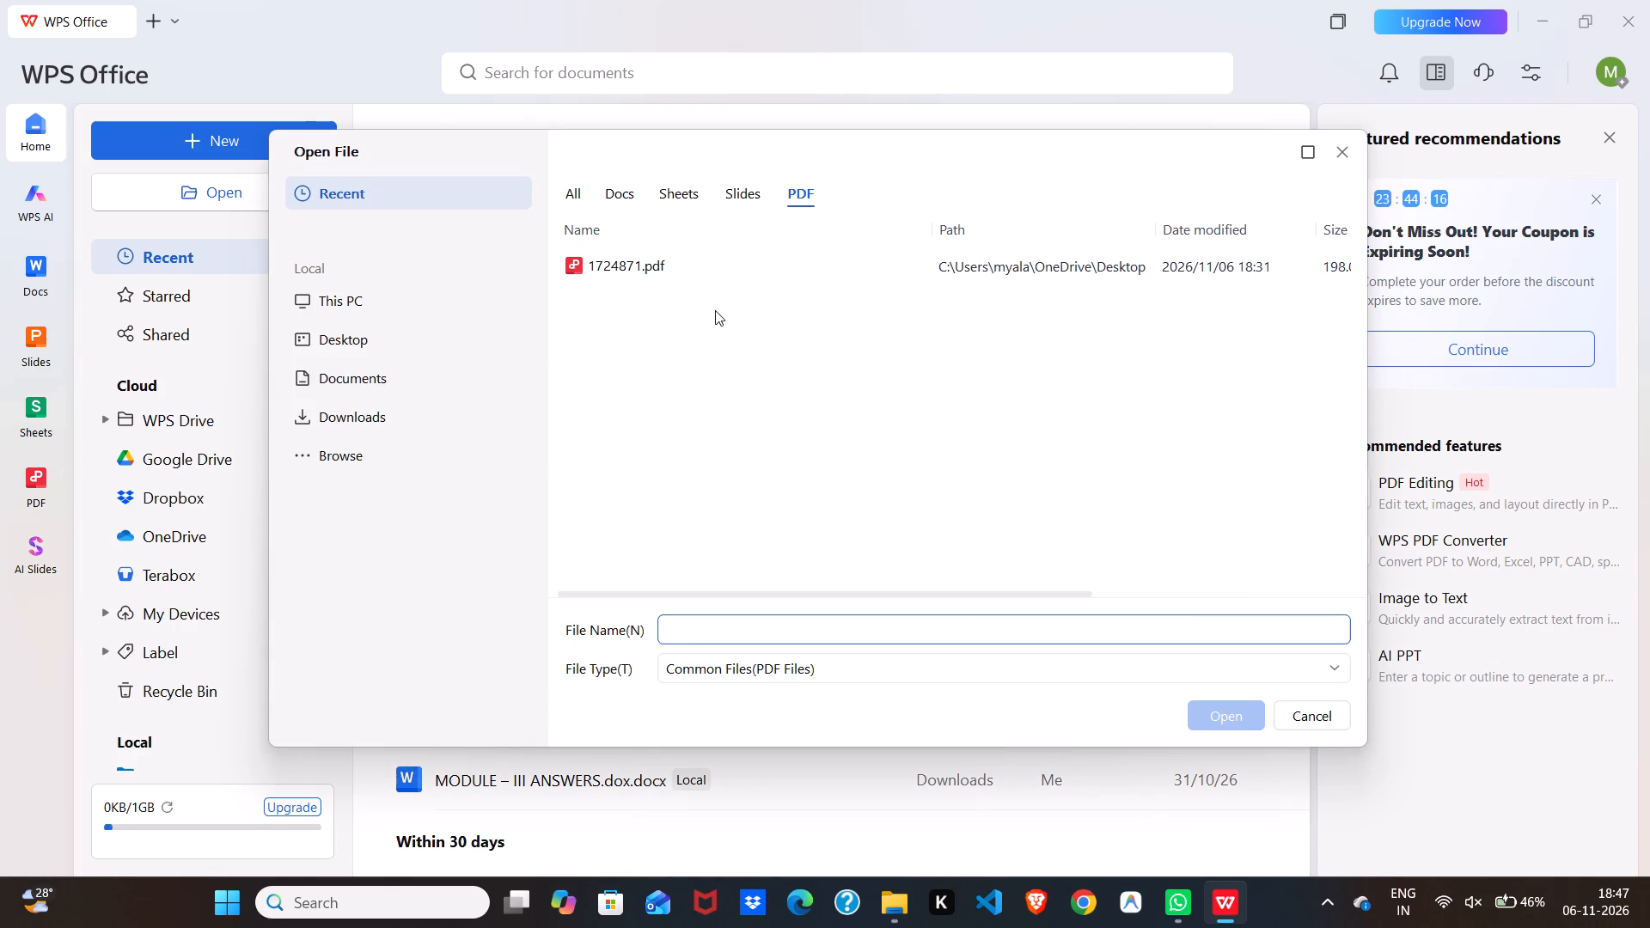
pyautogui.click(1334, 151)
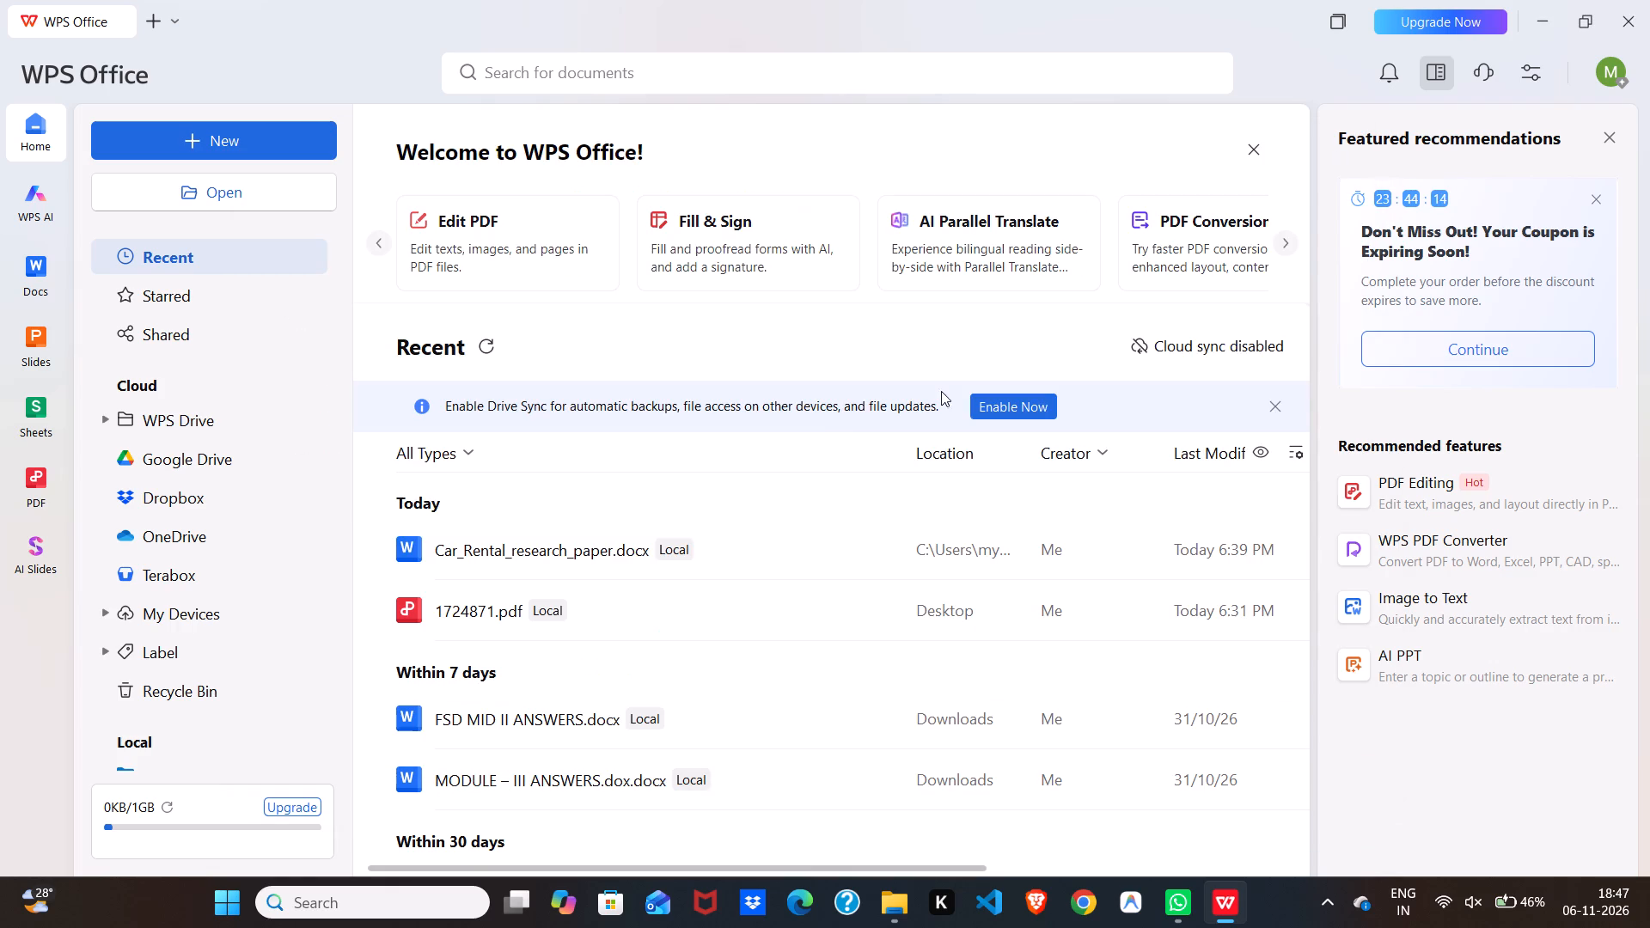
# Open Car_Rental_research_paper.docx from the recent files.
pyautogui.doubleClick(479, 571)
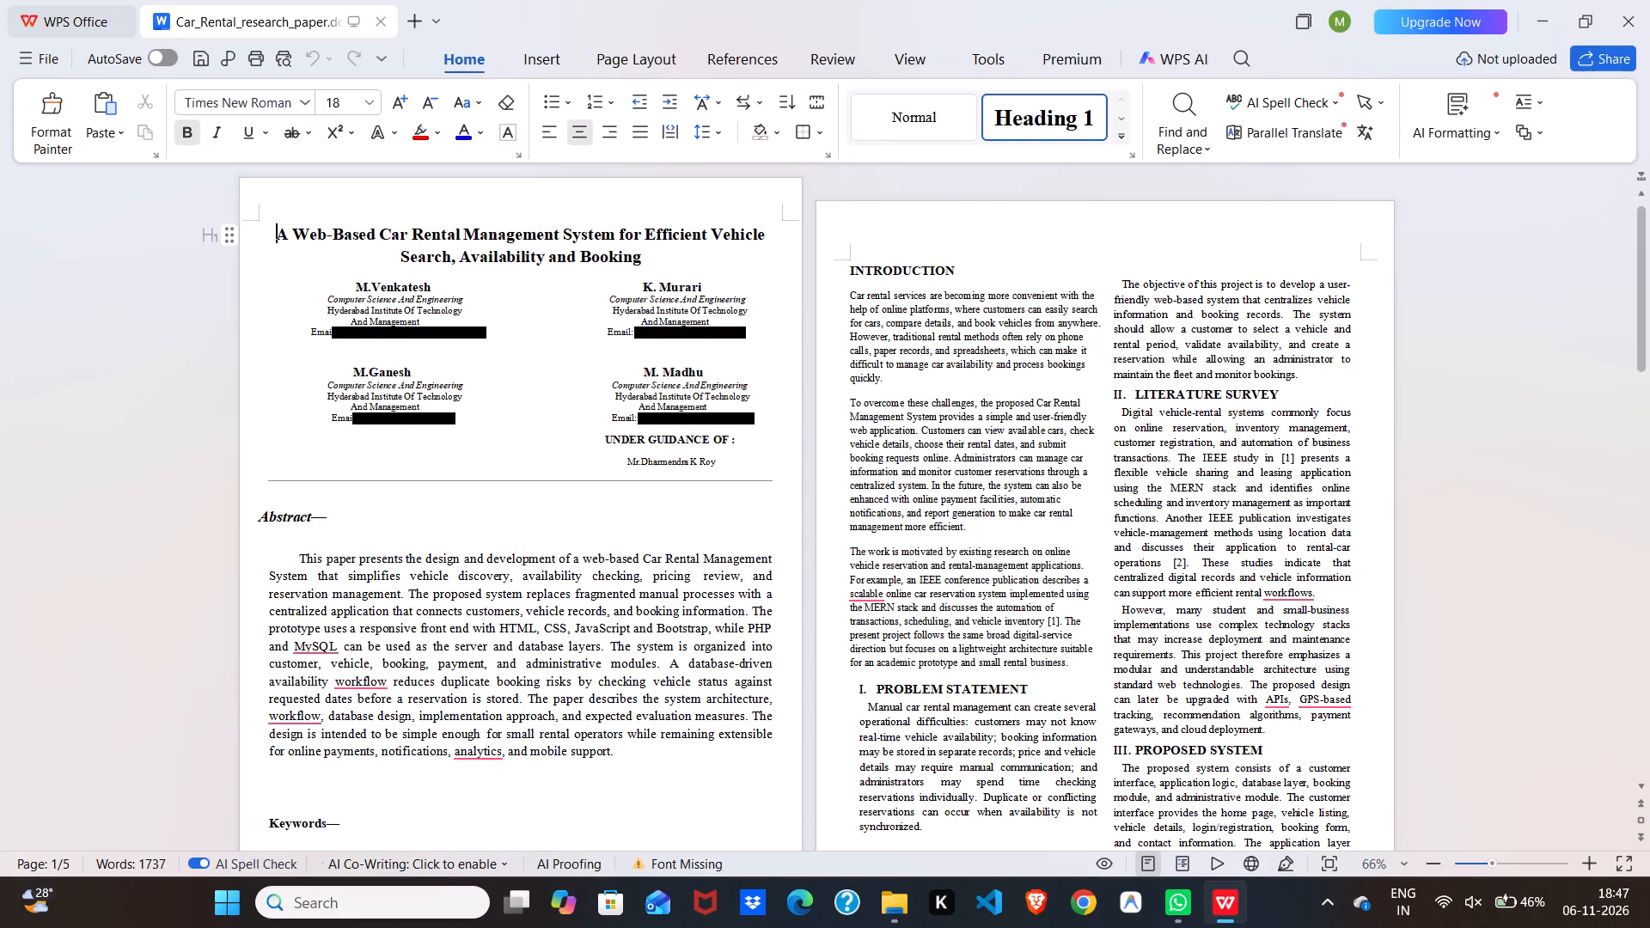
# Create a new blank Docs document.
pyautogui.click(86, 22)
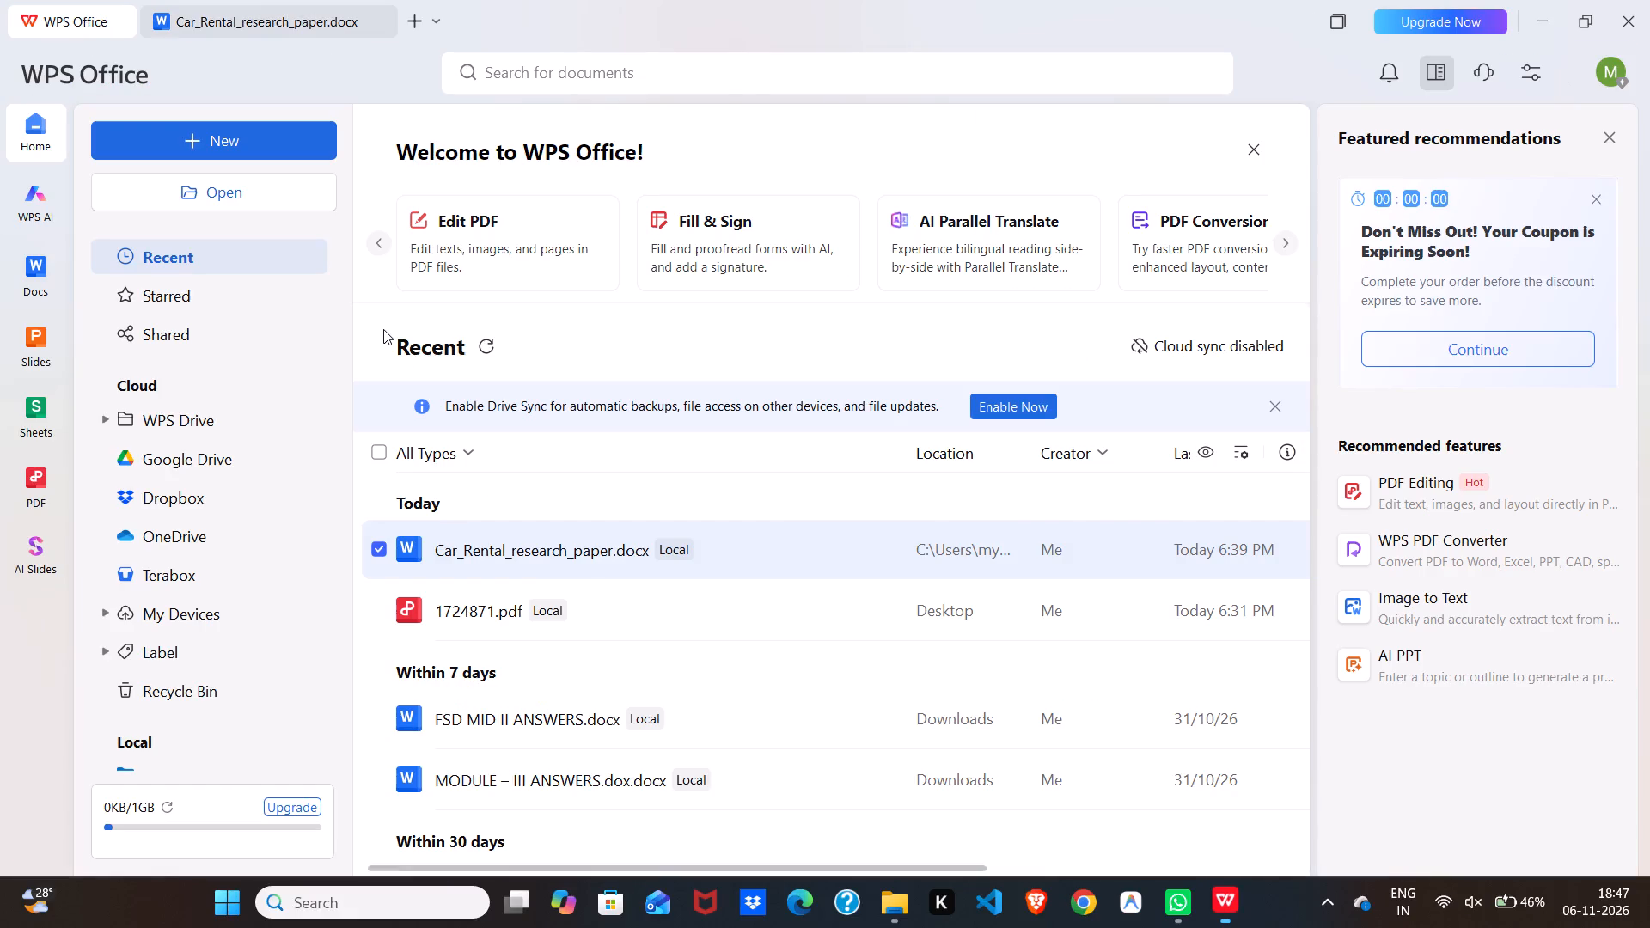
pyautogui.click(259, 147)
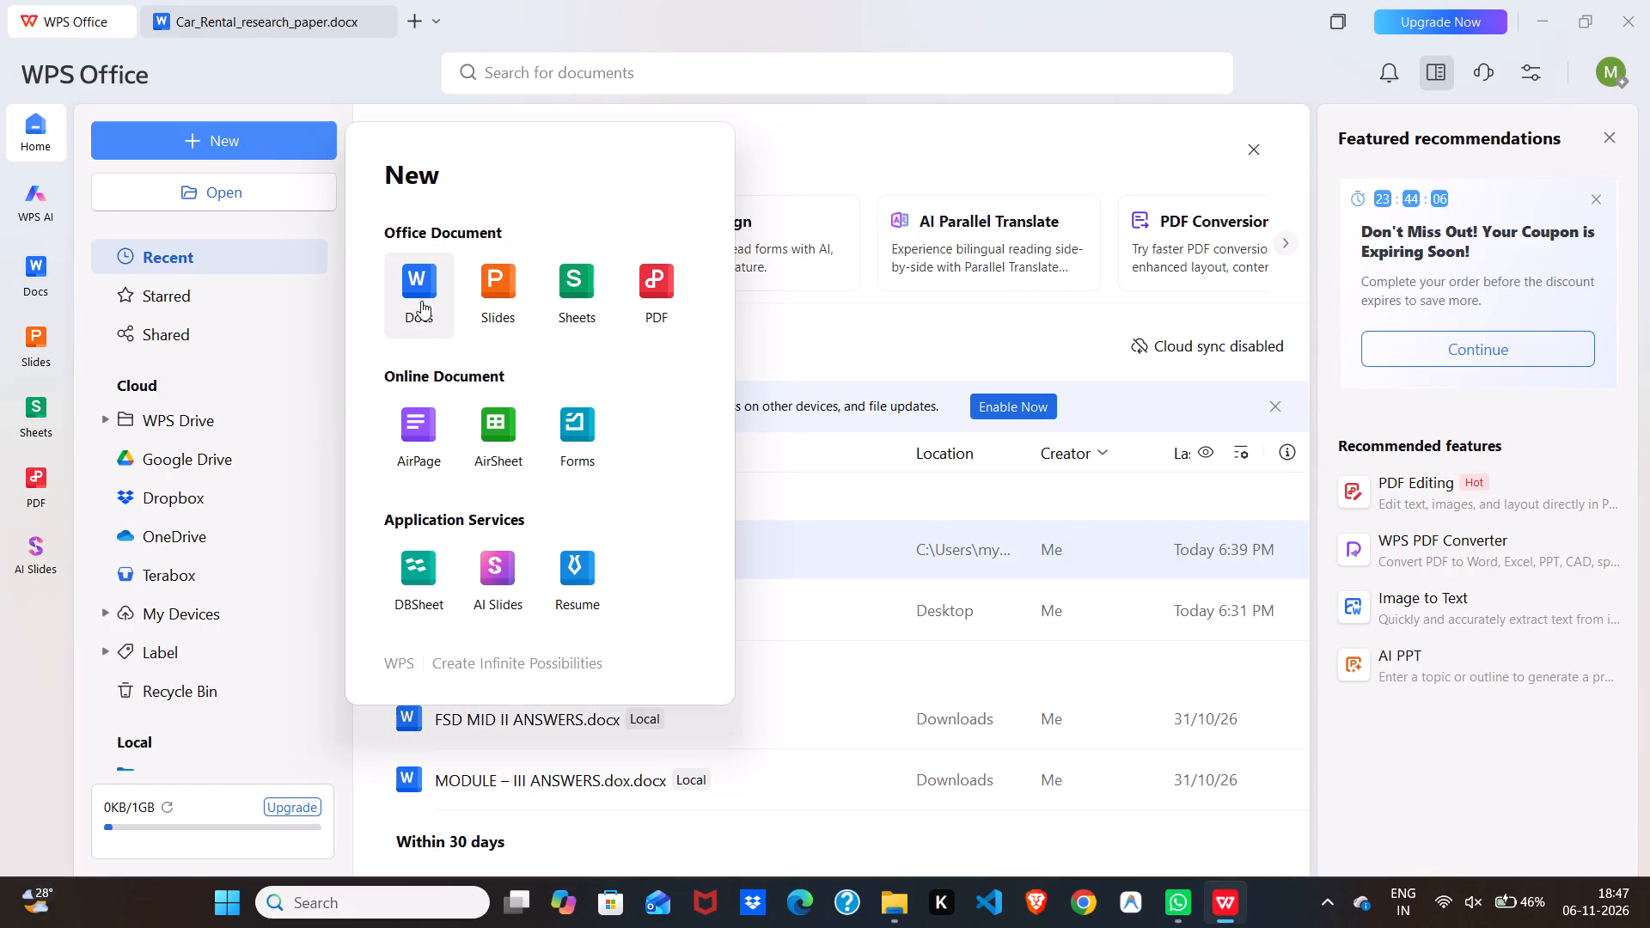
pyautogui.click(419, 296)
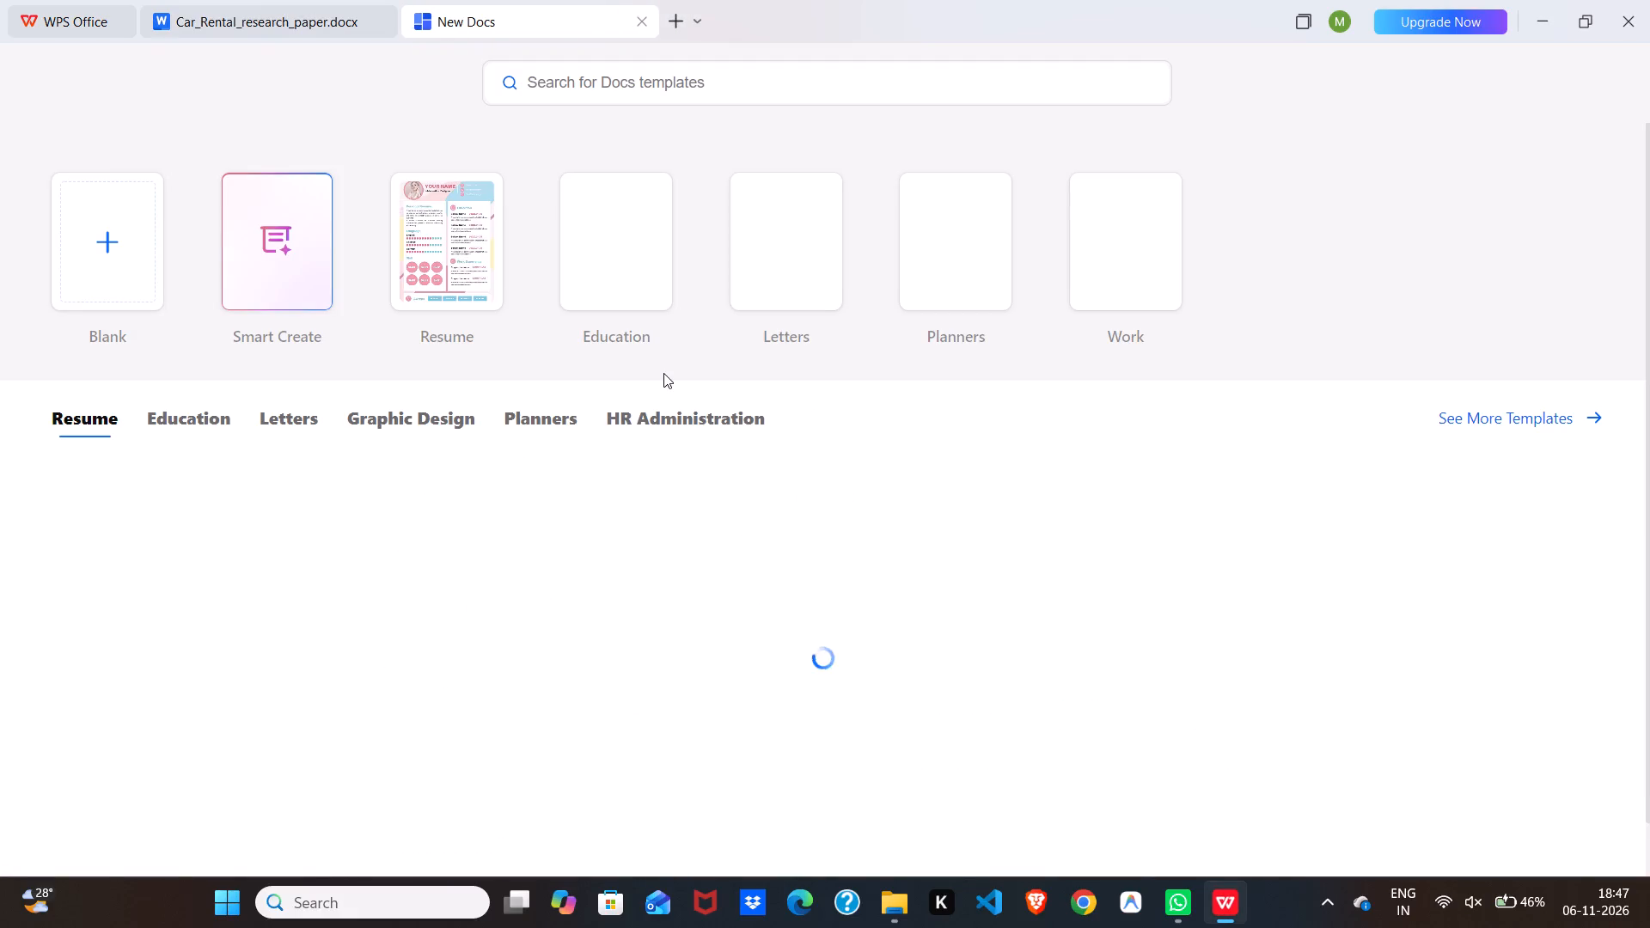
pyautogui.click(83, 229)
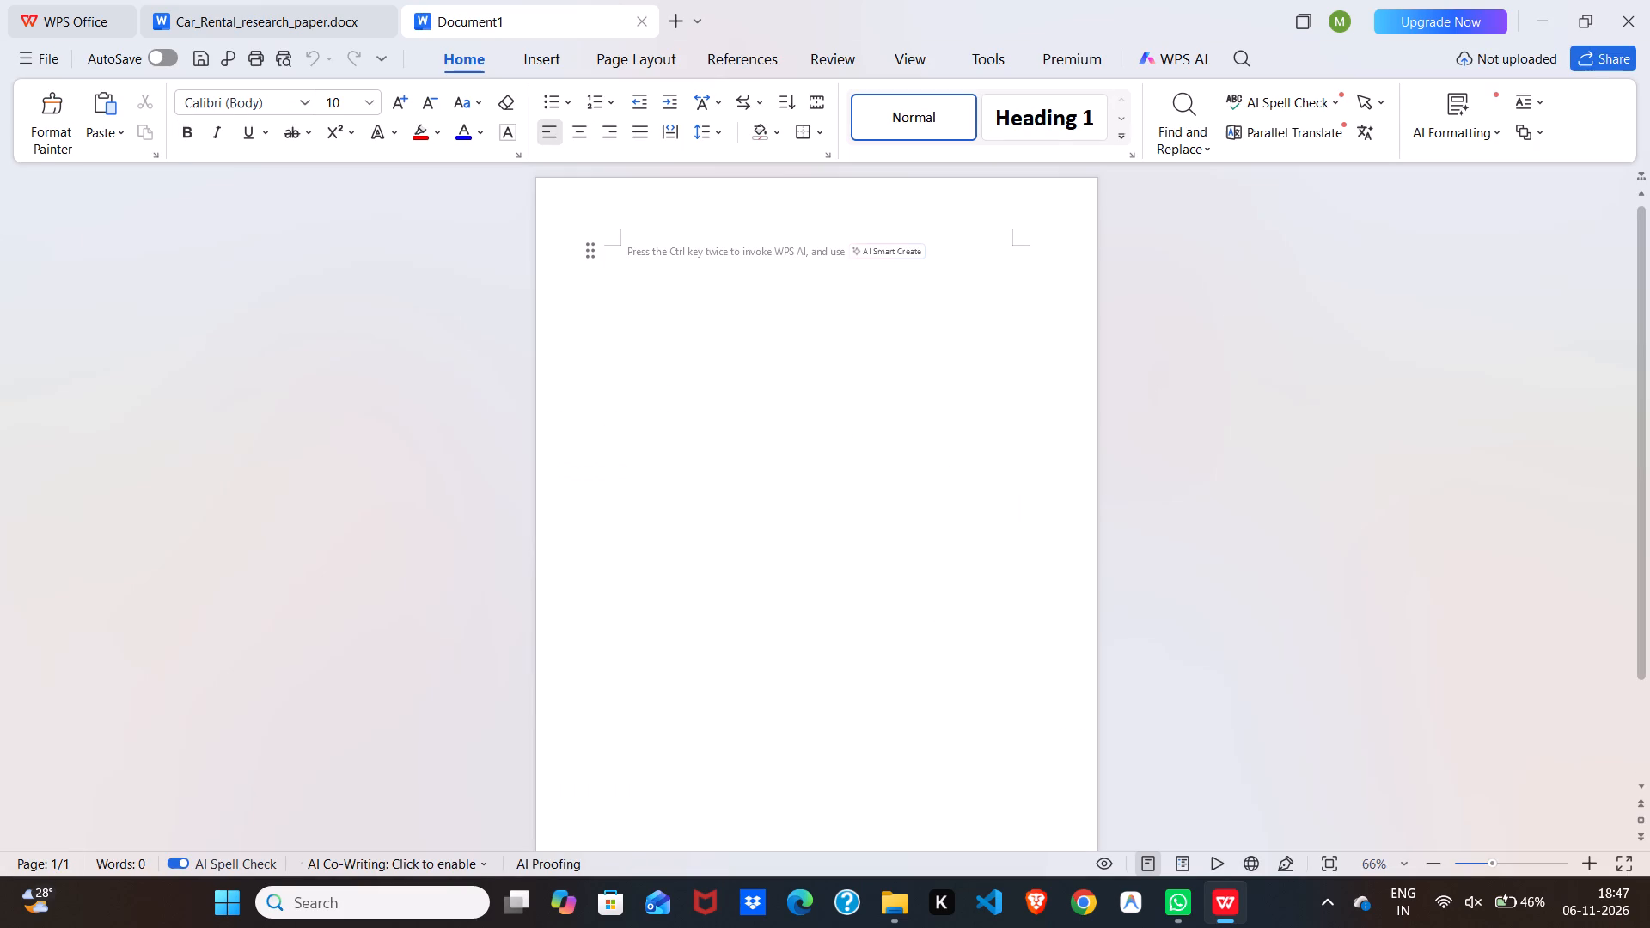
# Paste the copied title "A Web-Based Car Rental Management System for Efficient Vehicle Search, Availability and Booking" into the blank document.
pyautogui.hotkey('ctrl', 'v')
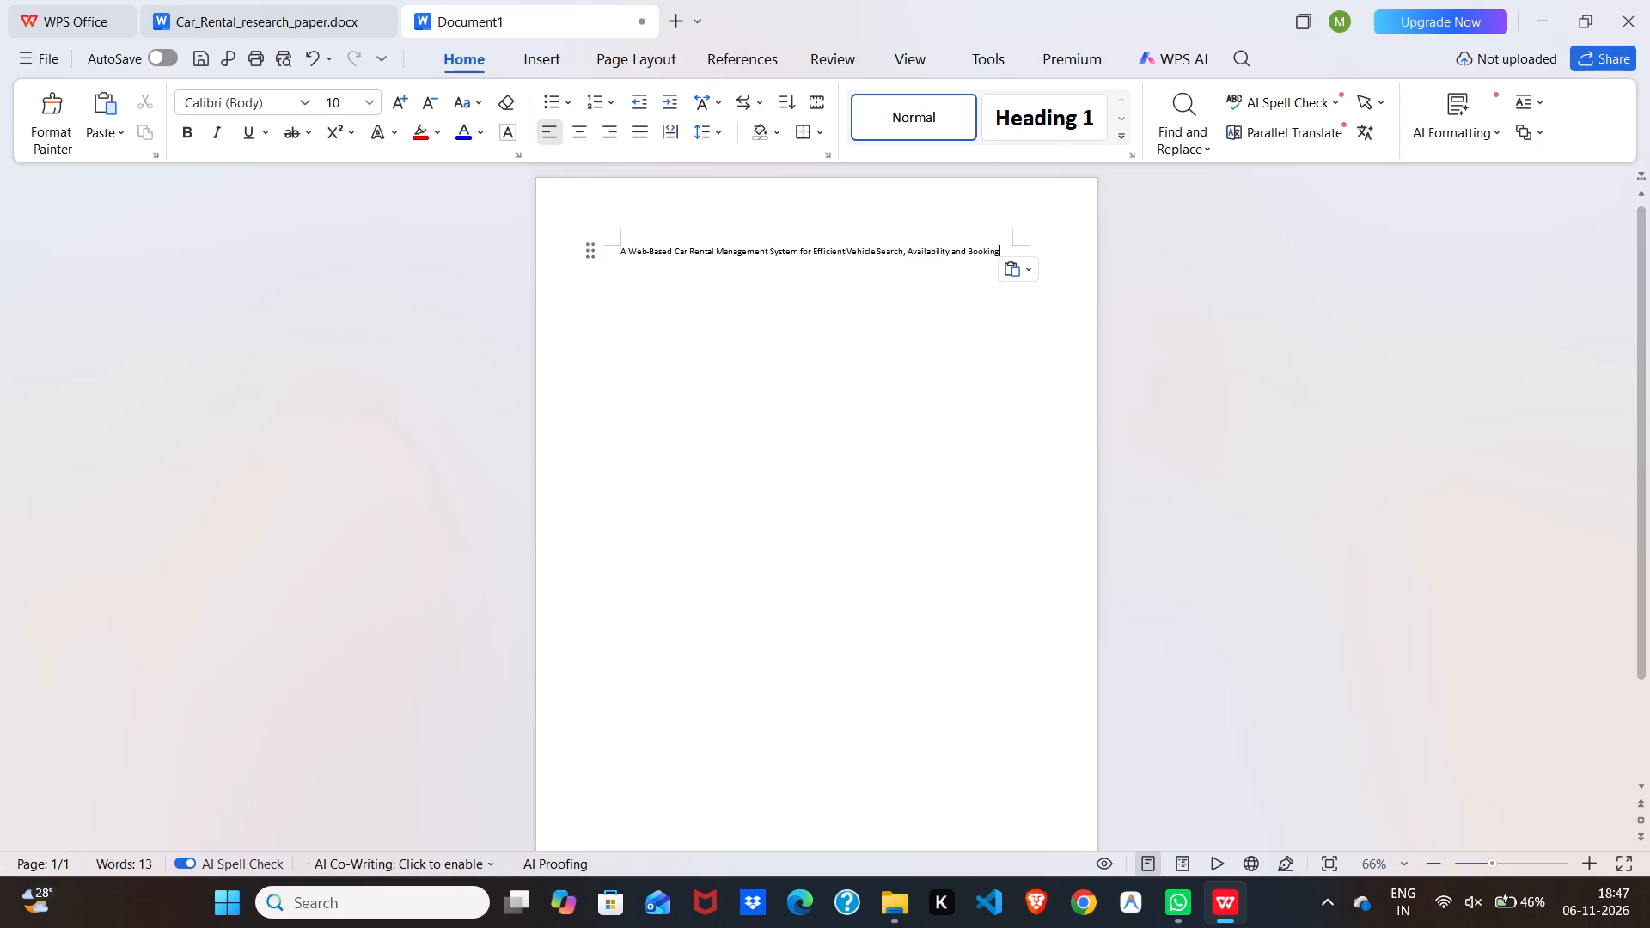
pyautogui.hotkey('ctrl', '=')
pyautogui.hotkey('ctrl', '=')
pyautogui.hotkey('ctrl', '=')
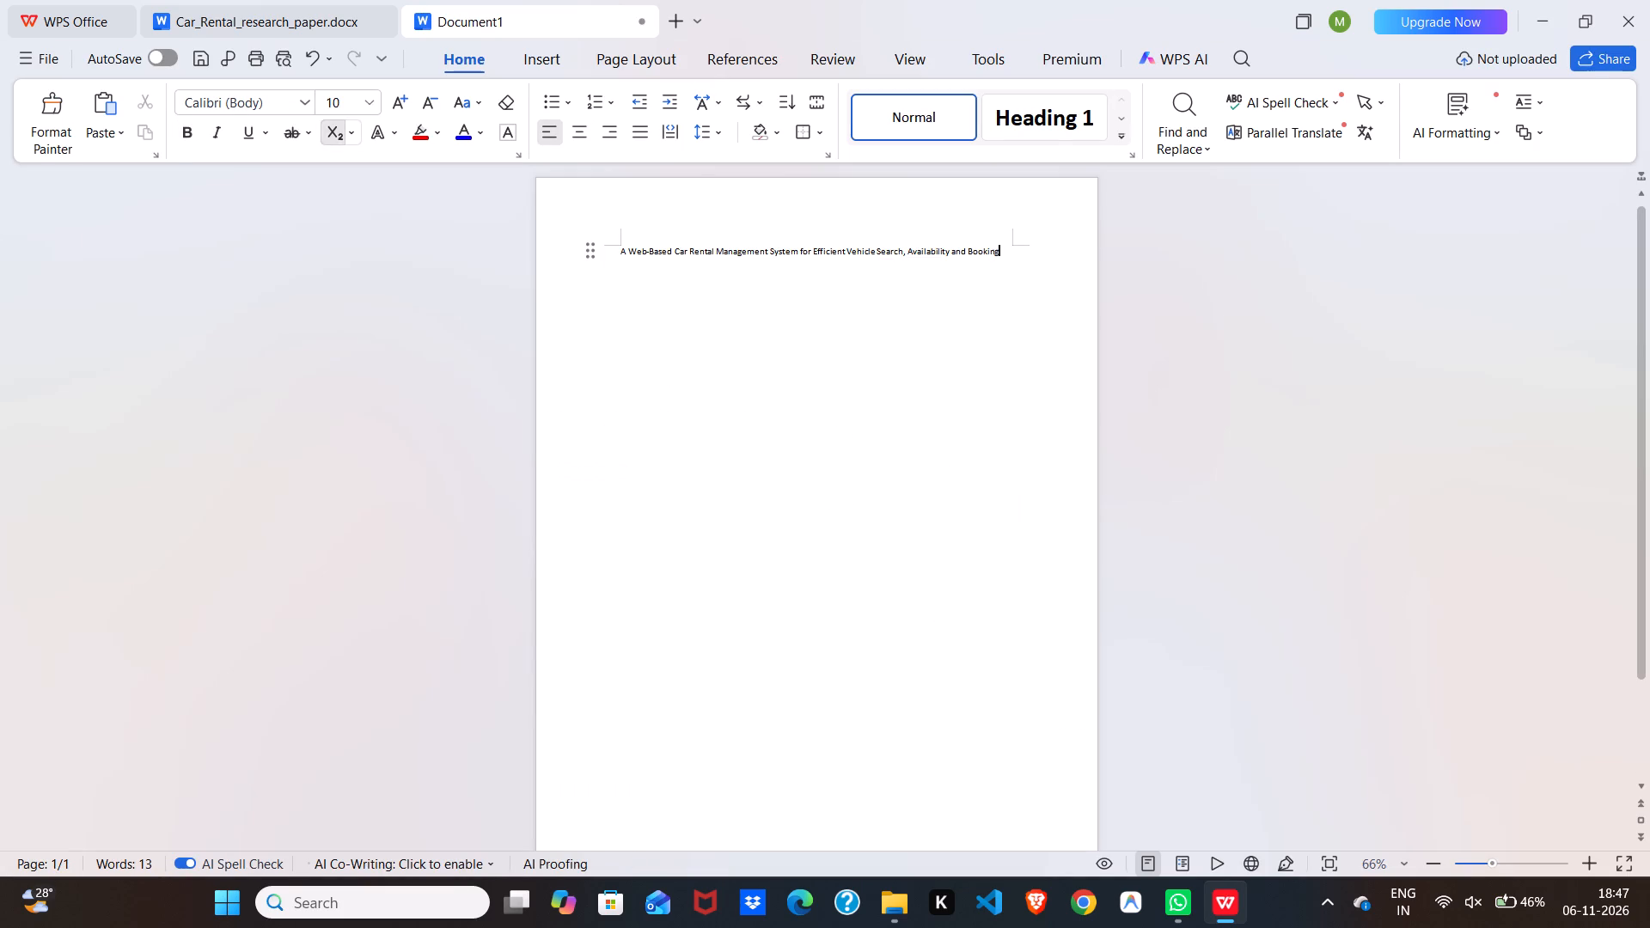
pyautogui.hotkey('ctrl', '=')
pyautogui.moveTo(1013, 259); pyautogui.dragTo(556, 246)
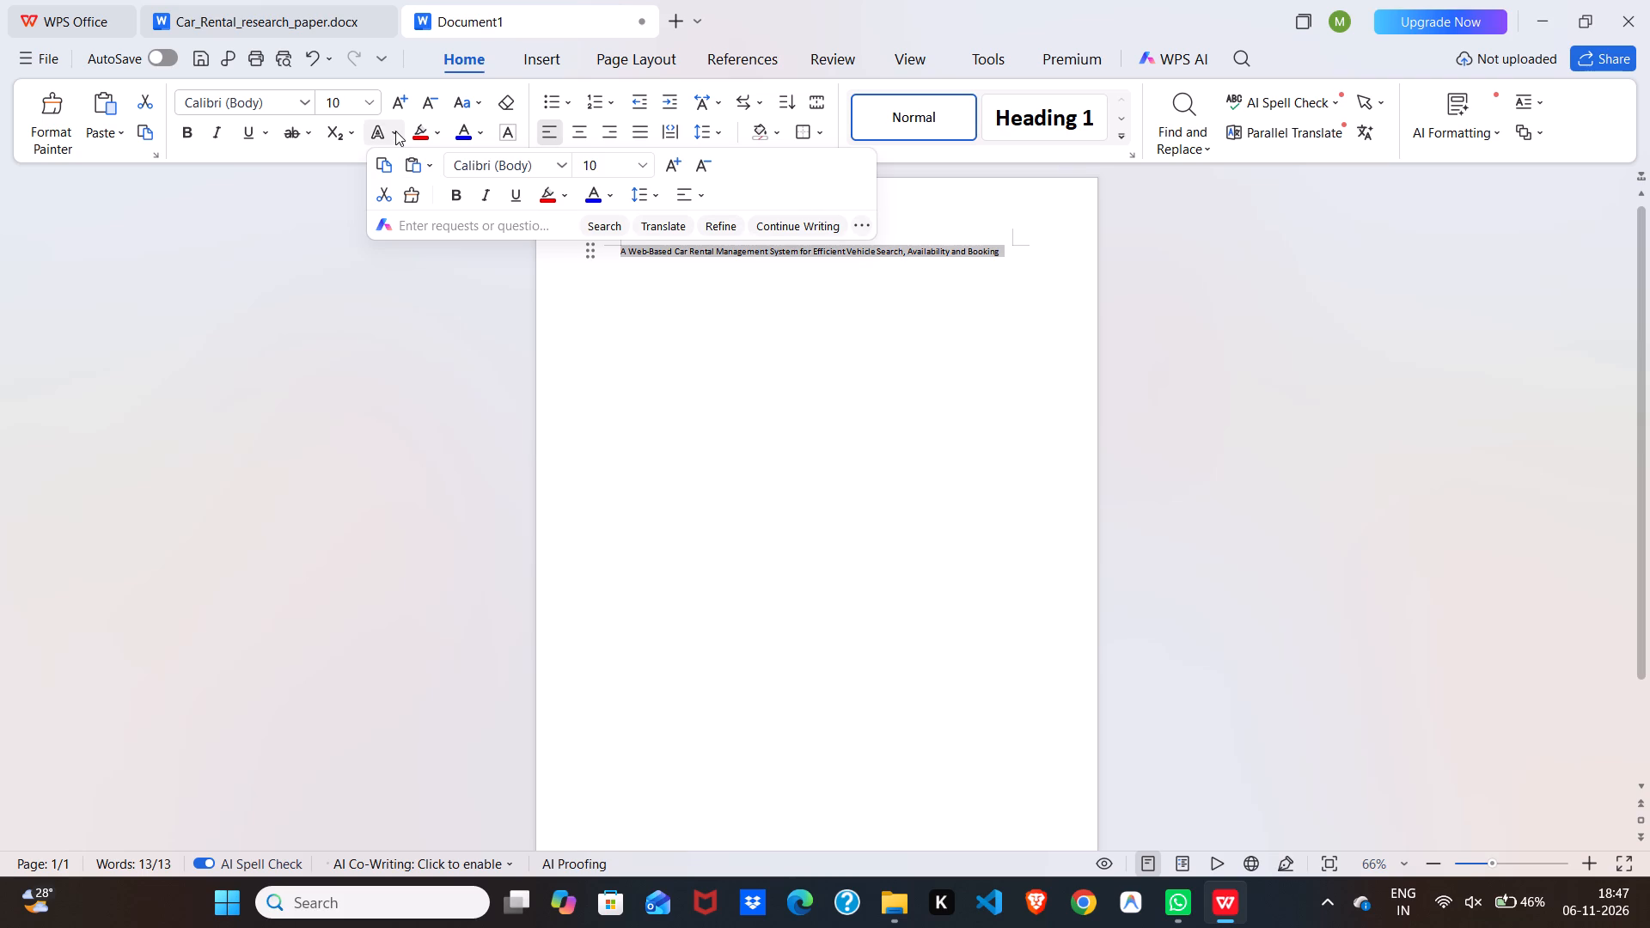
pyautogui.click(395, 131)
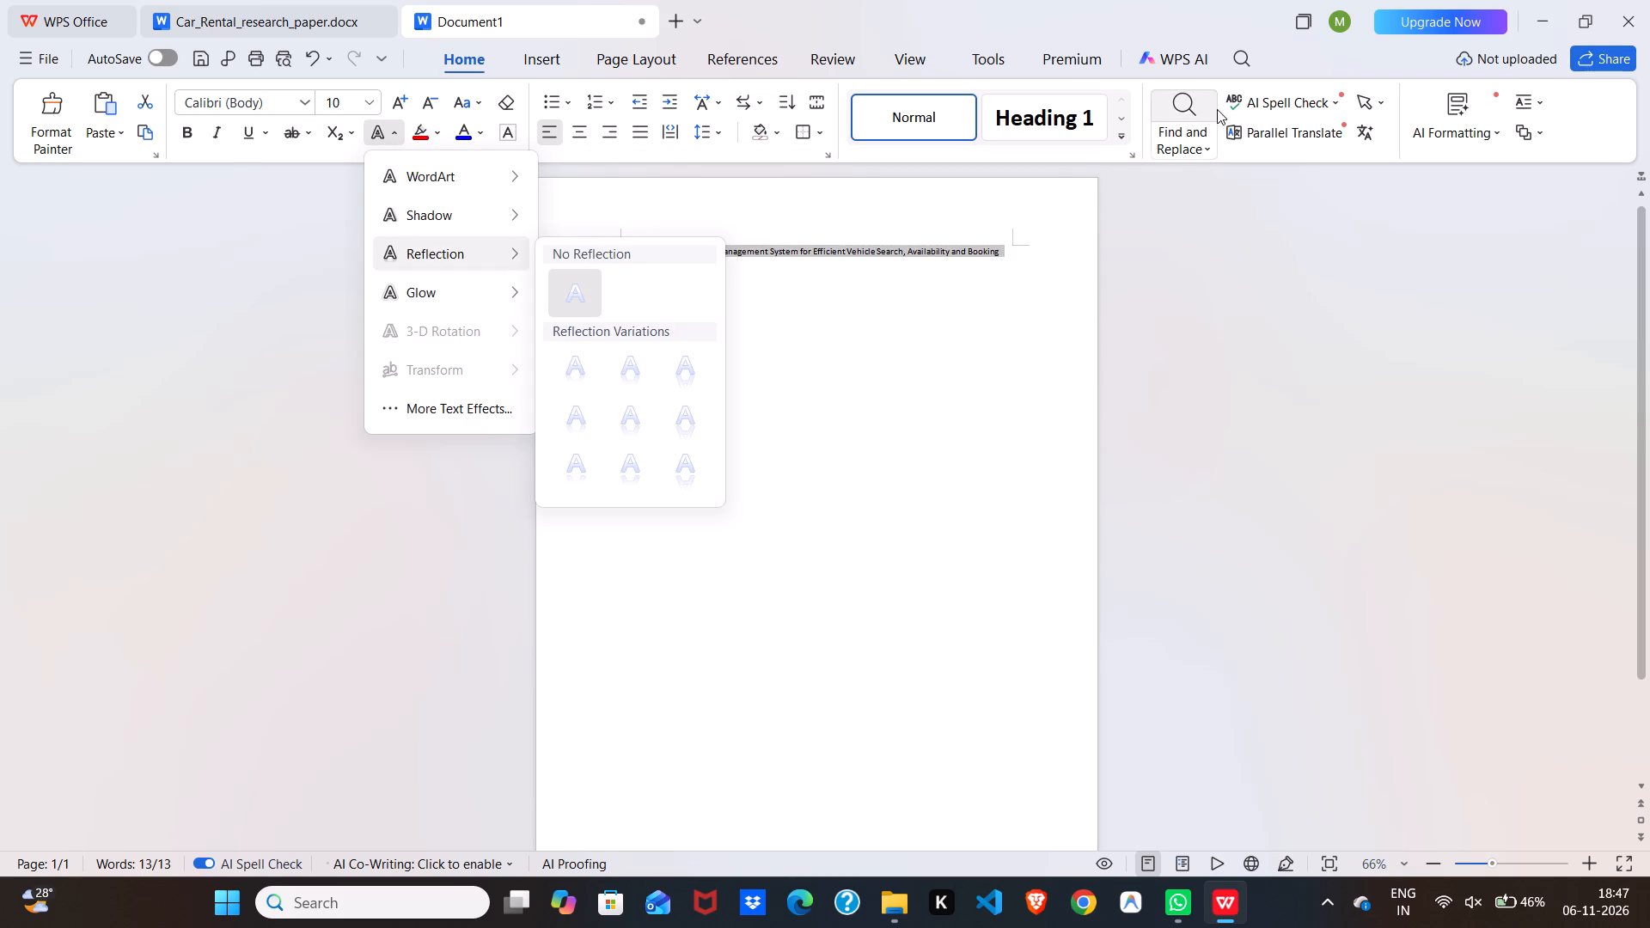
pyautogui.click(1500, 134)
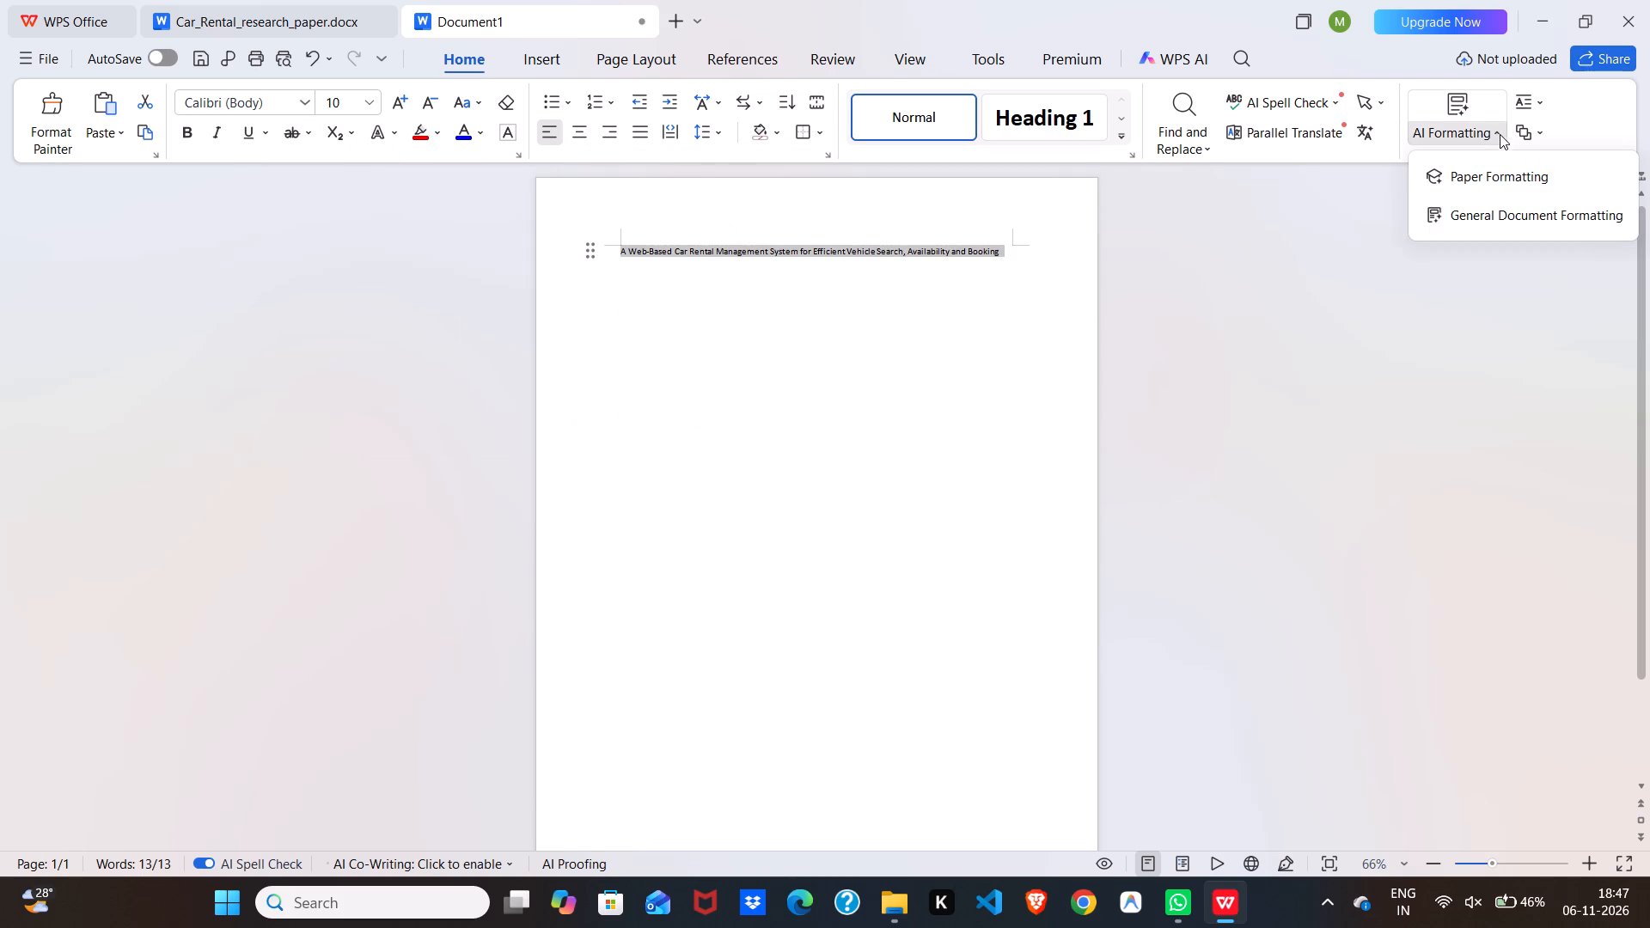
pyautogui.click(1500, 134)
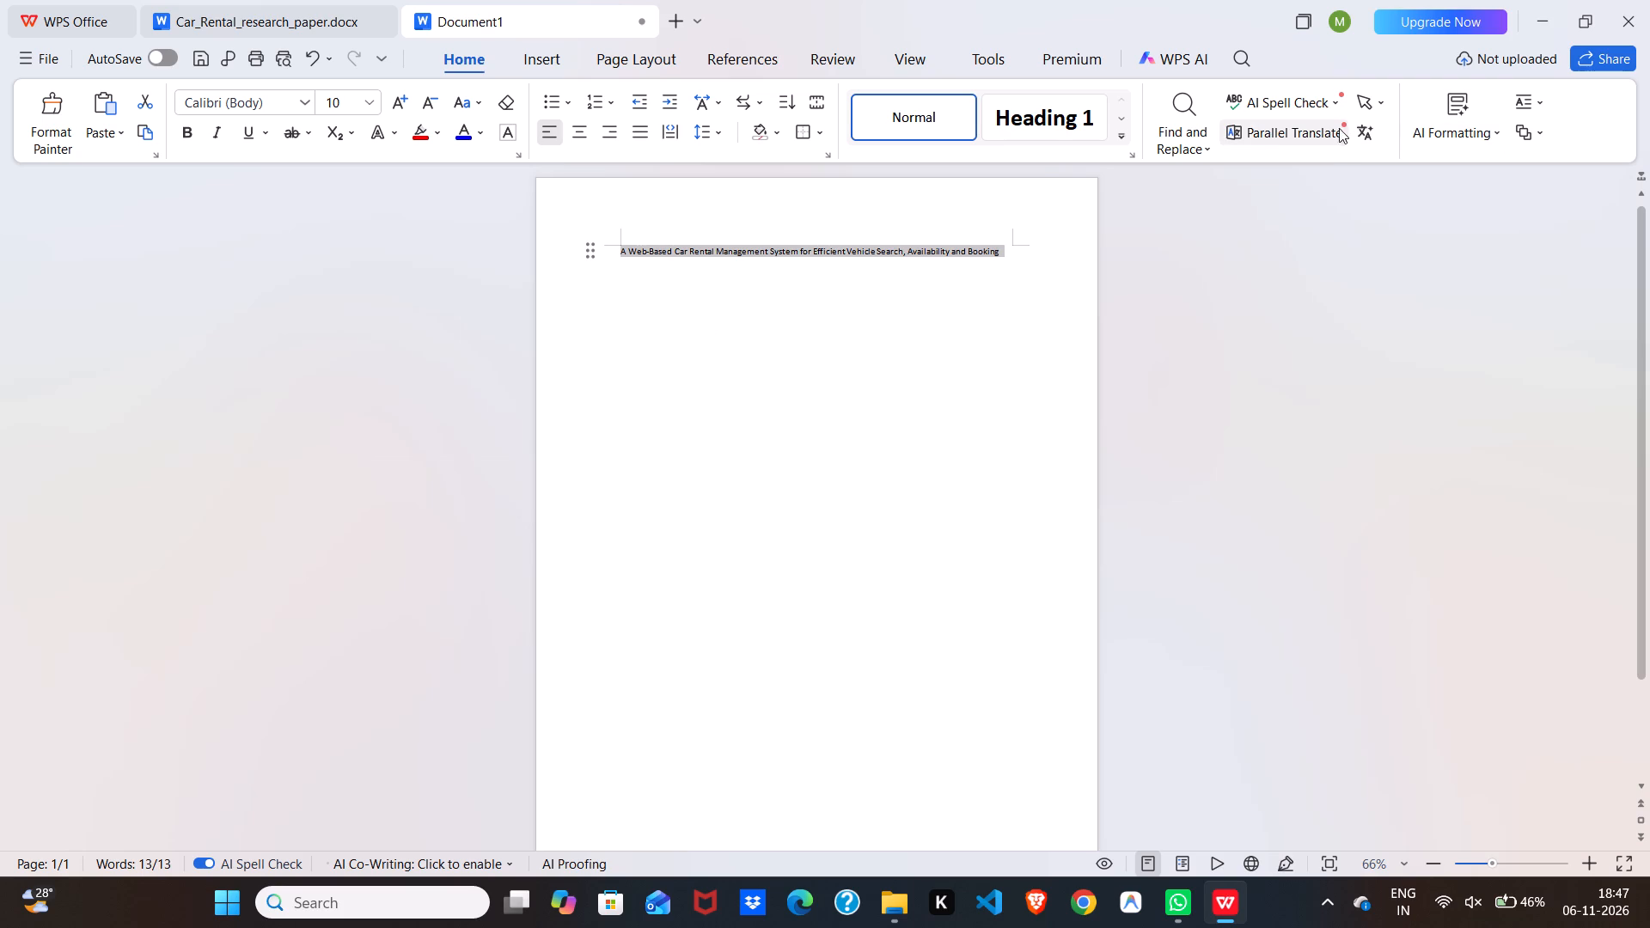
# Run AI Spell Check on the pasted title, then close the check.
pyautogui.click(1289, 104)
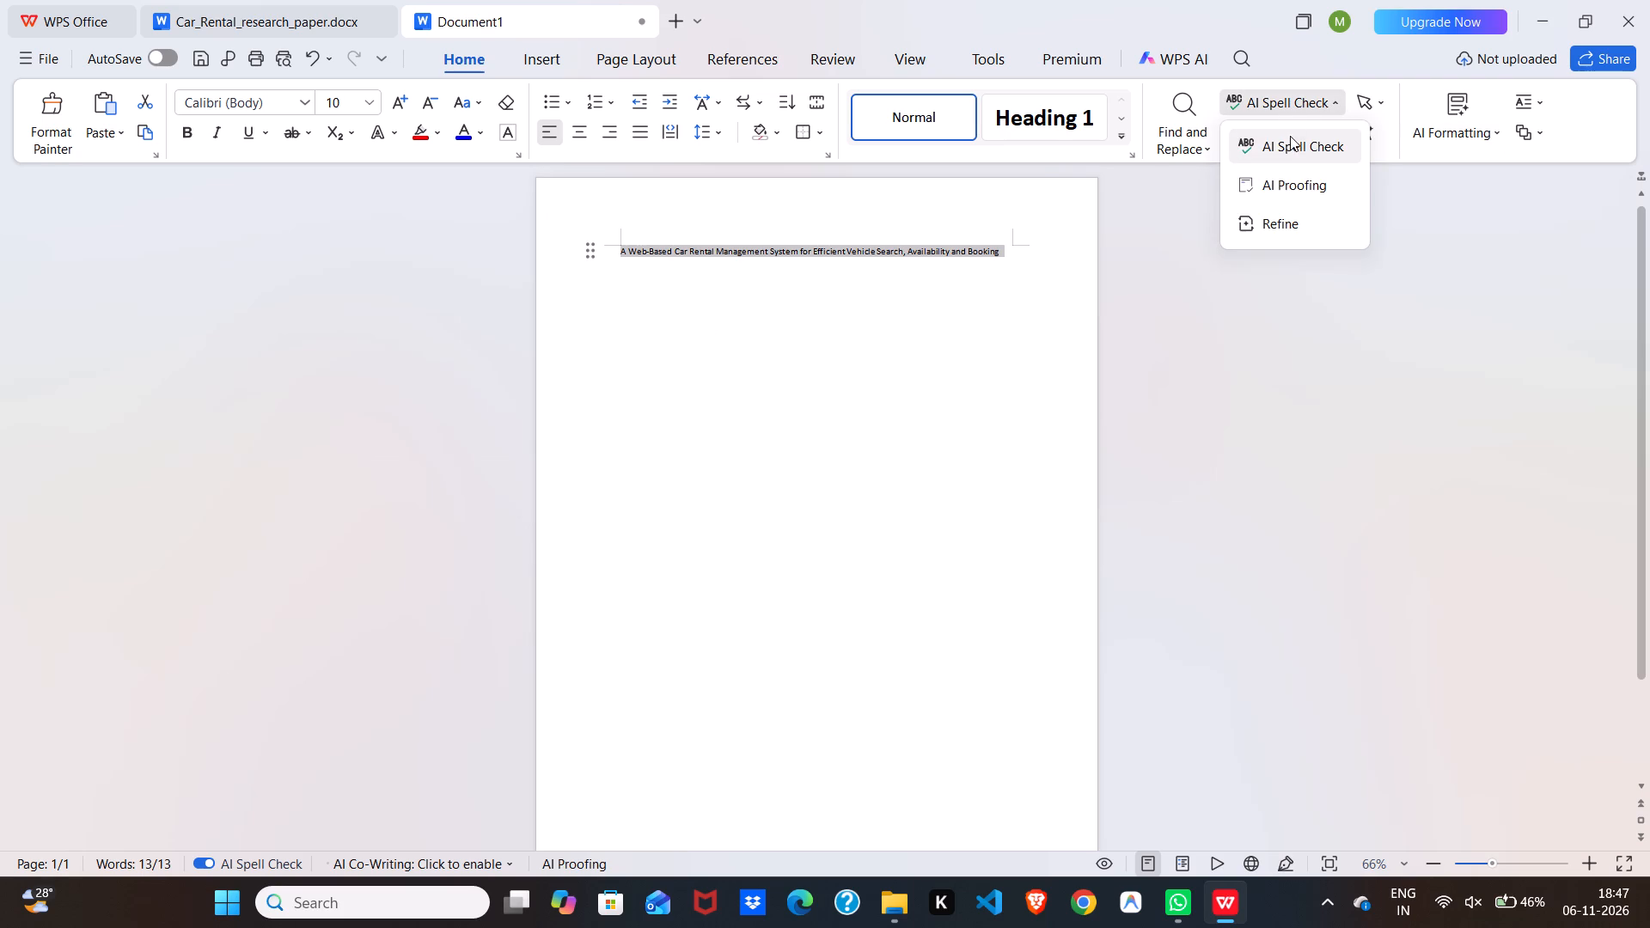
pyautogui.click(1290, 144)
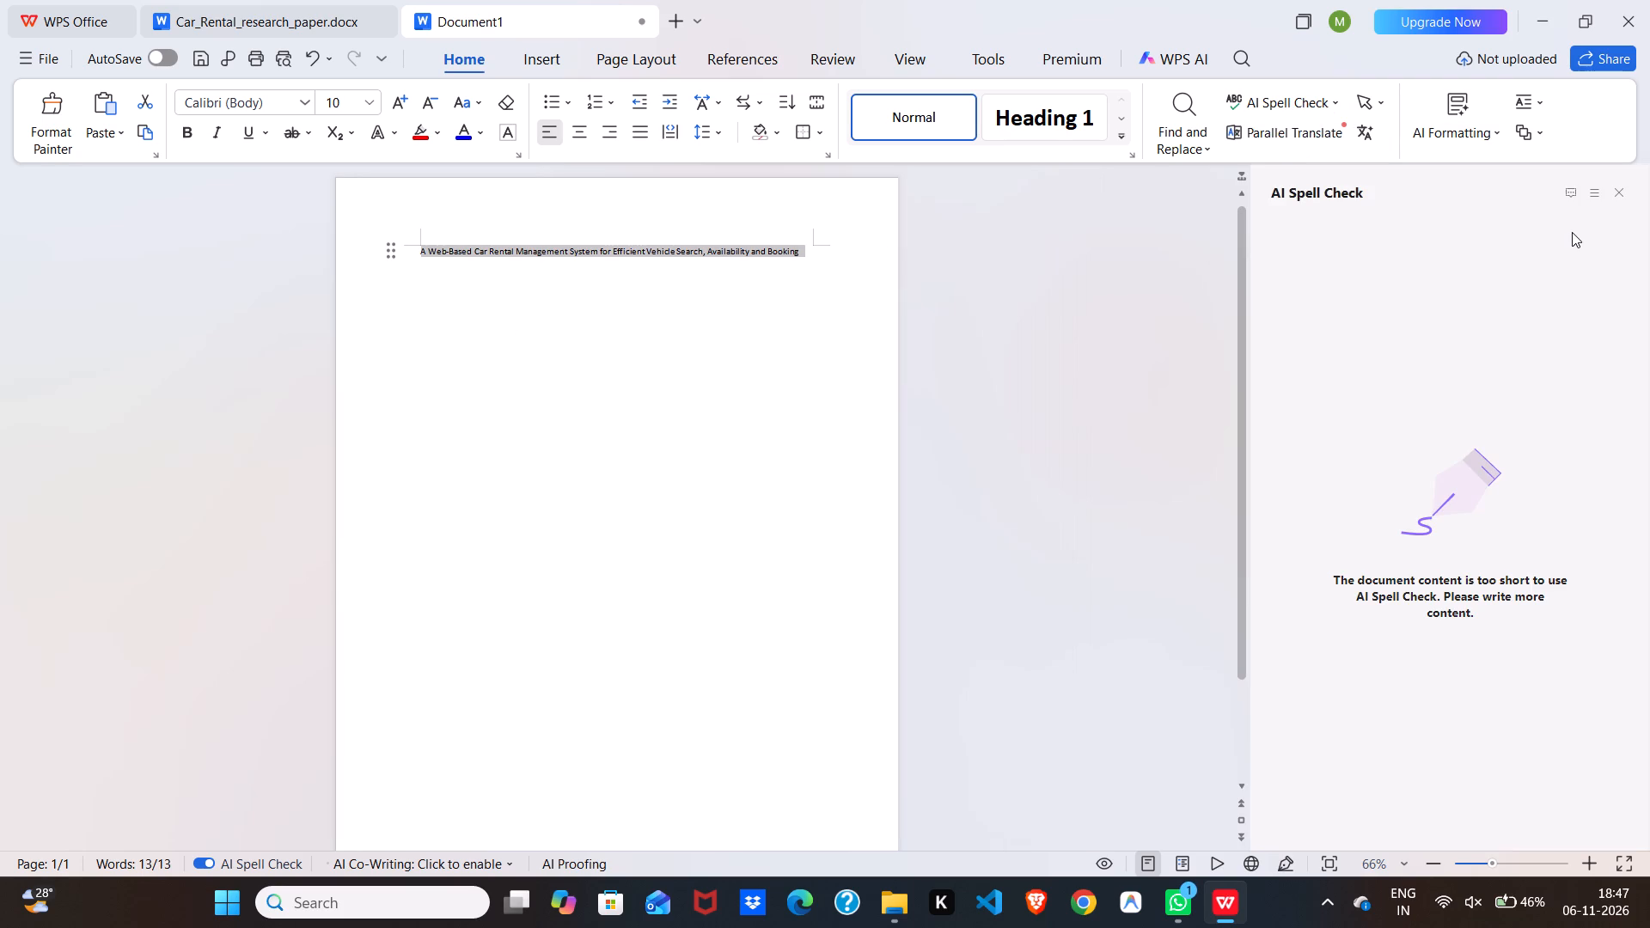
pyautogui.click(1624, 202)
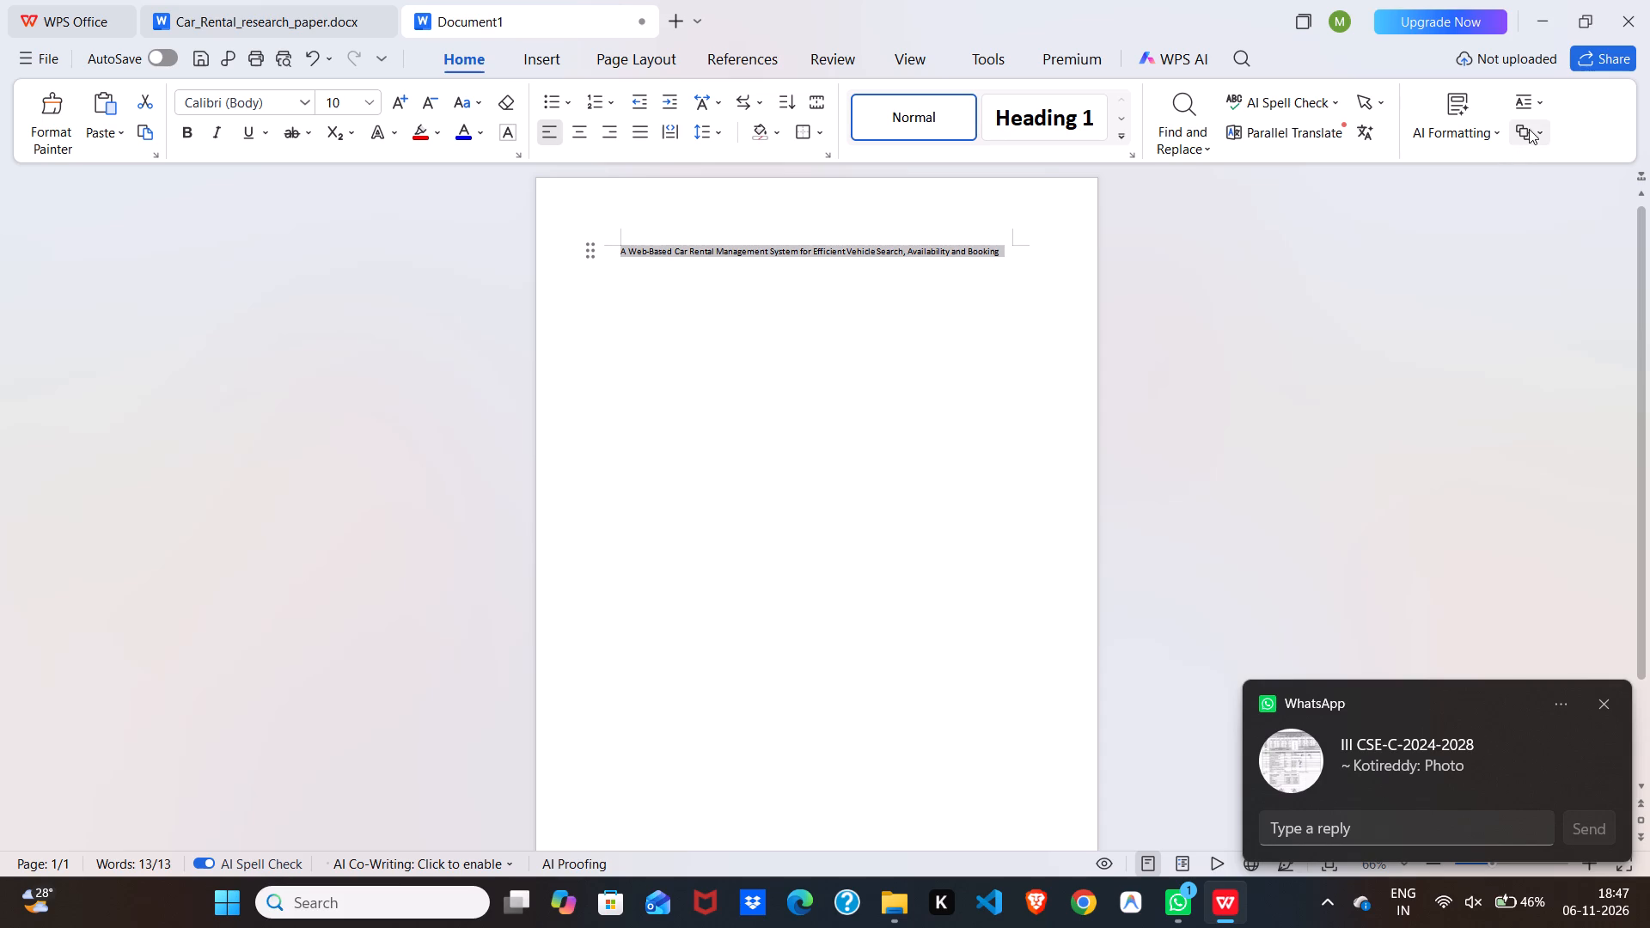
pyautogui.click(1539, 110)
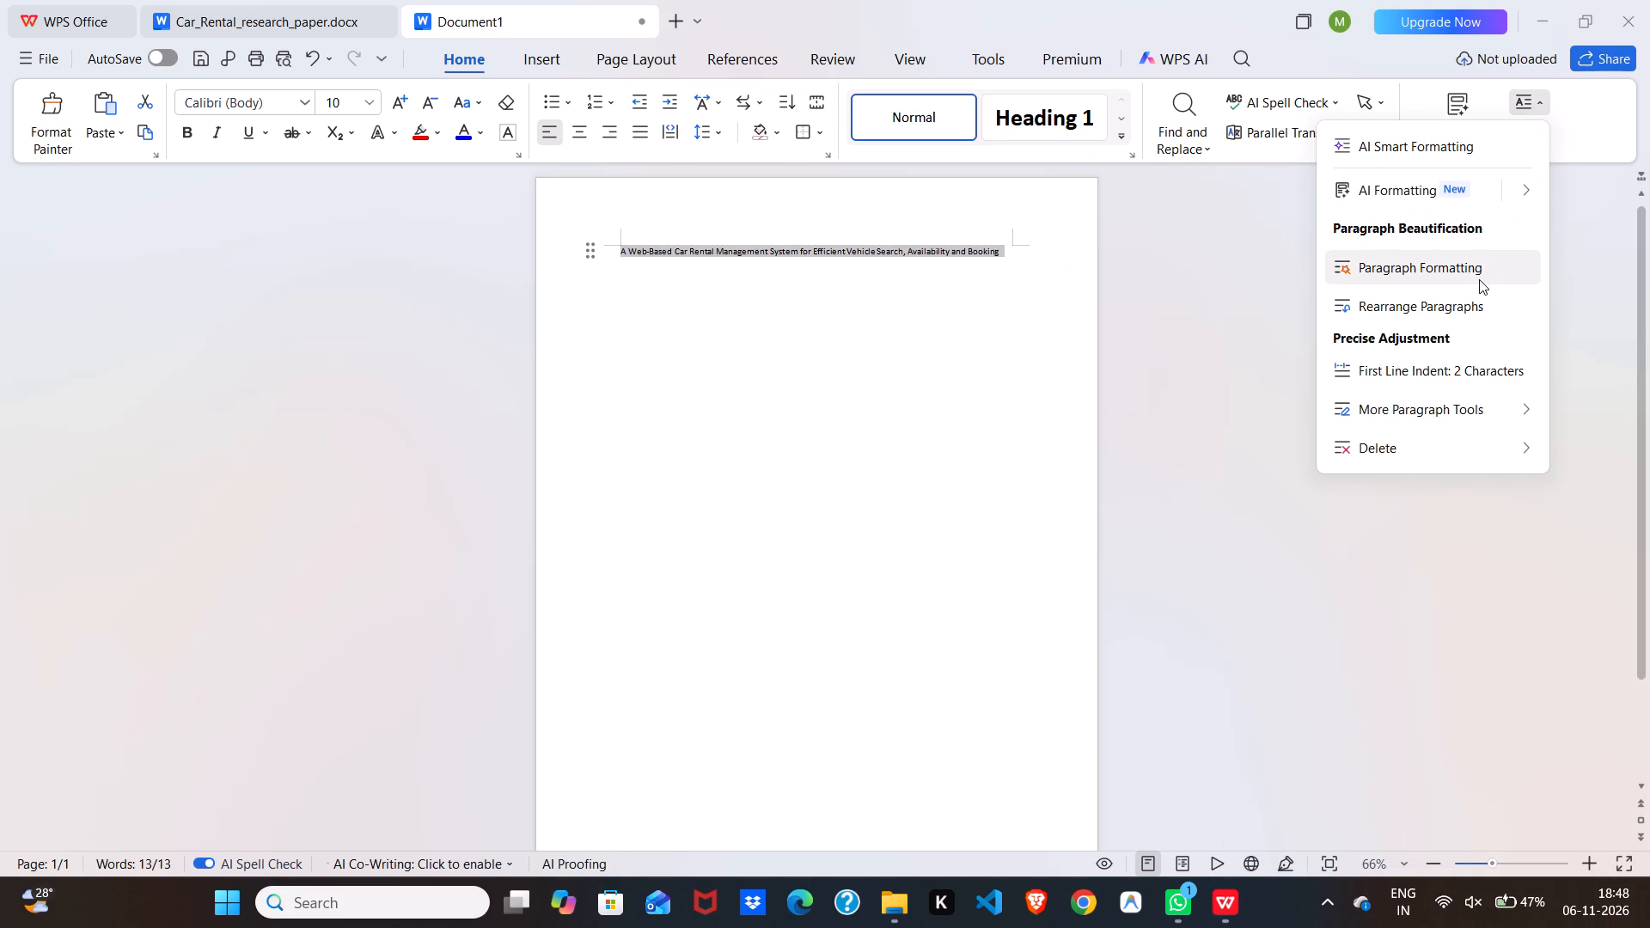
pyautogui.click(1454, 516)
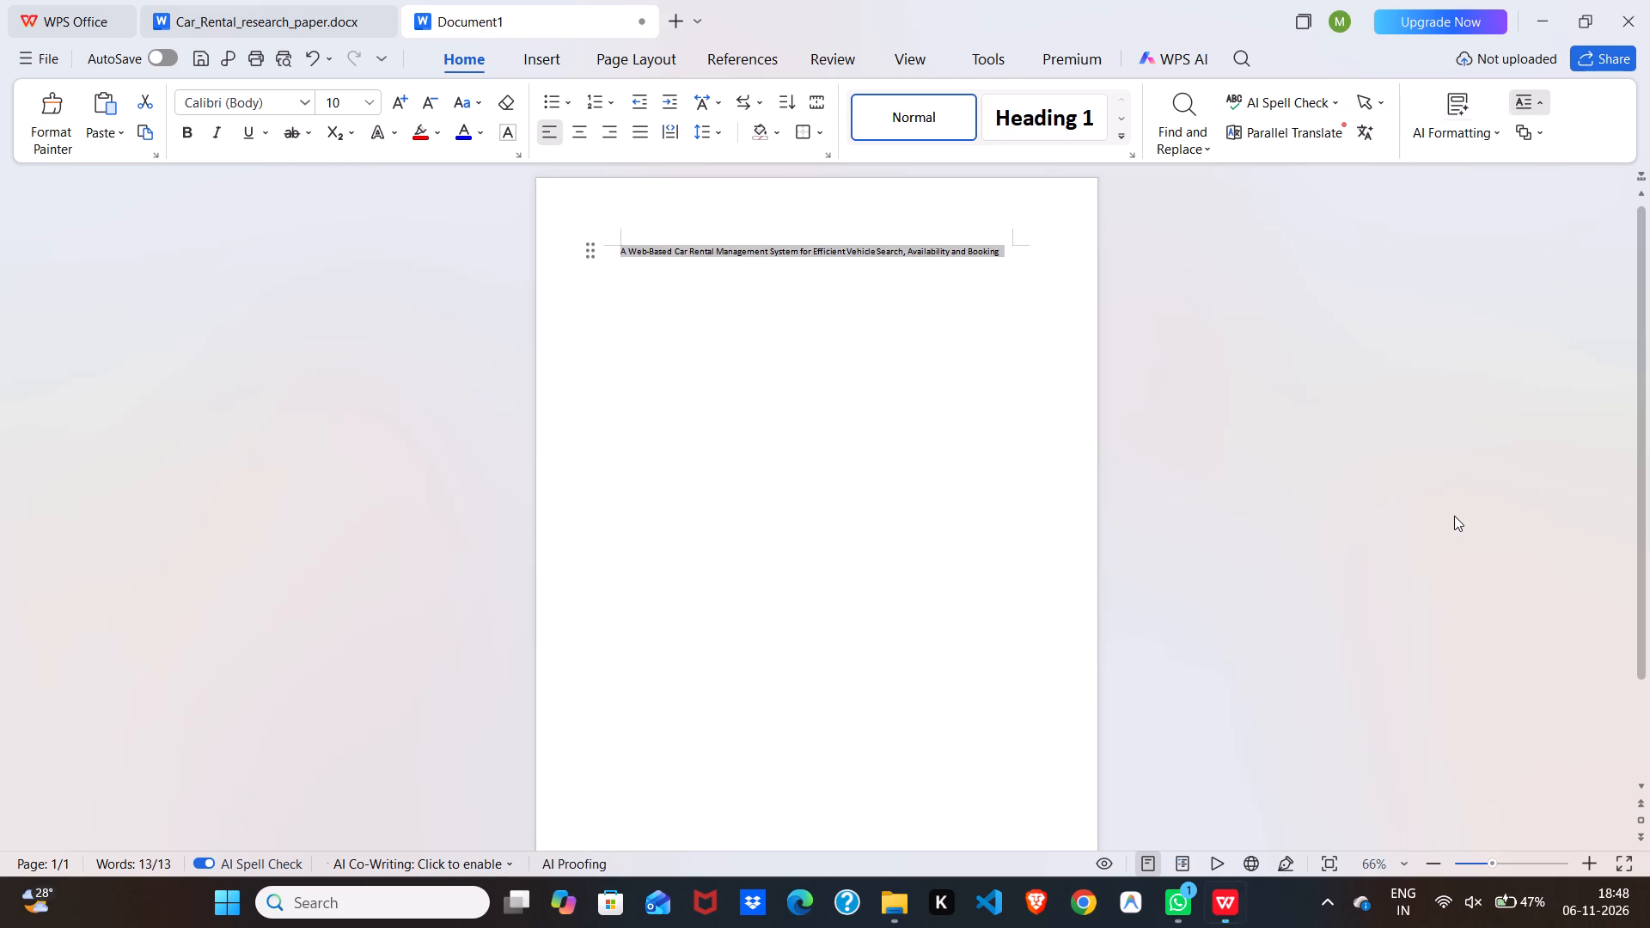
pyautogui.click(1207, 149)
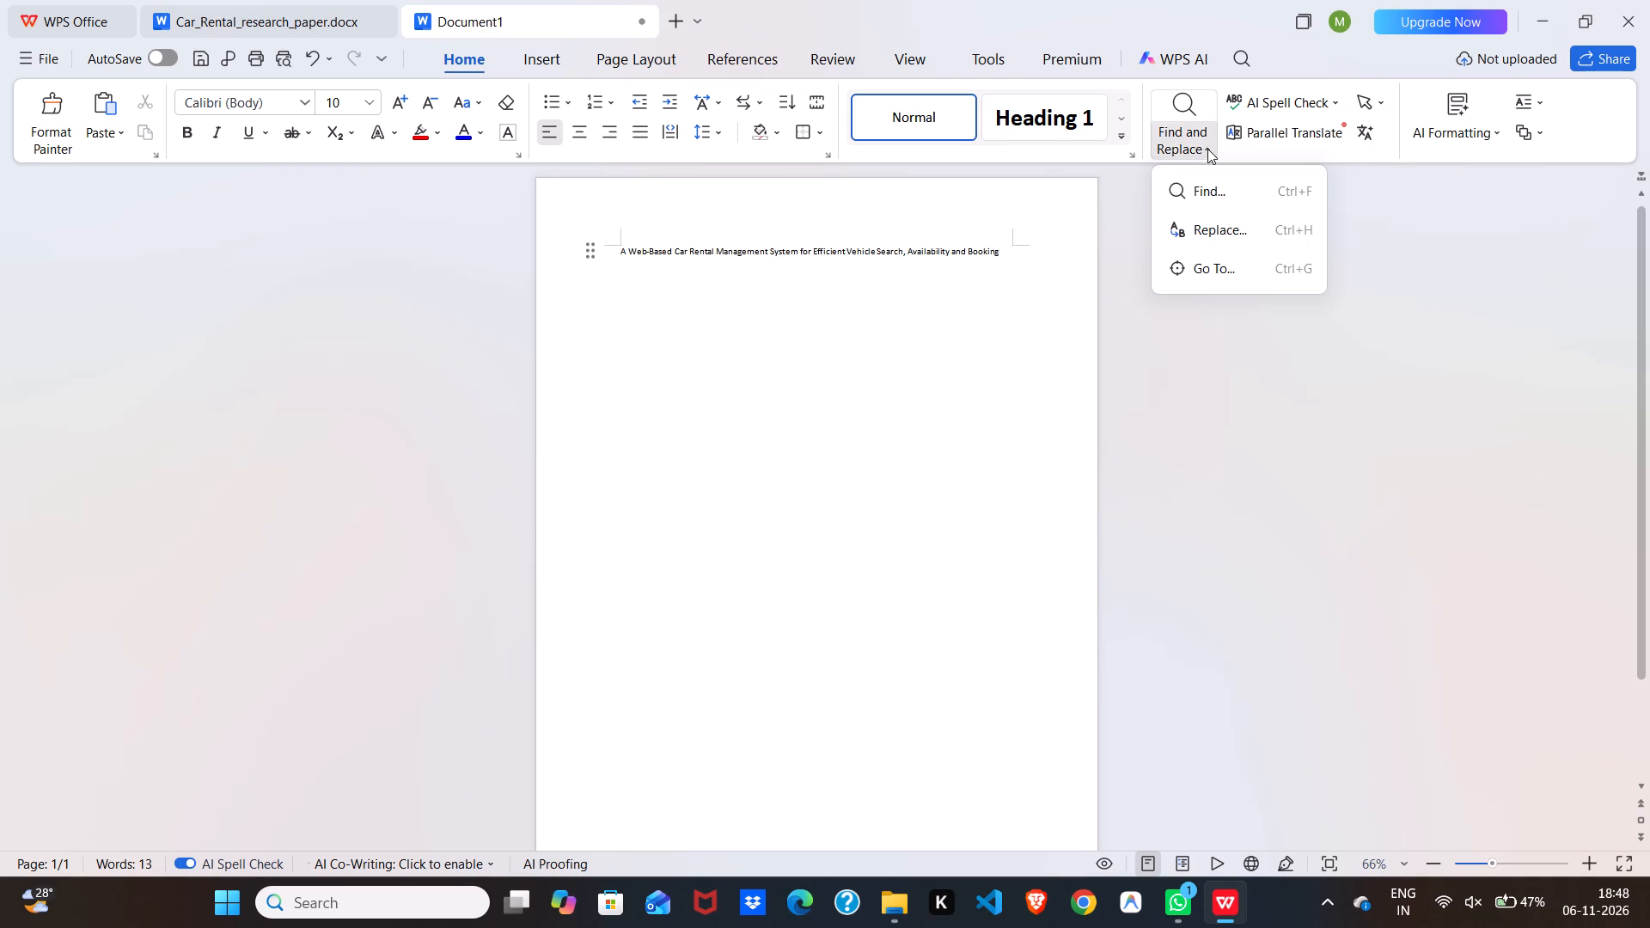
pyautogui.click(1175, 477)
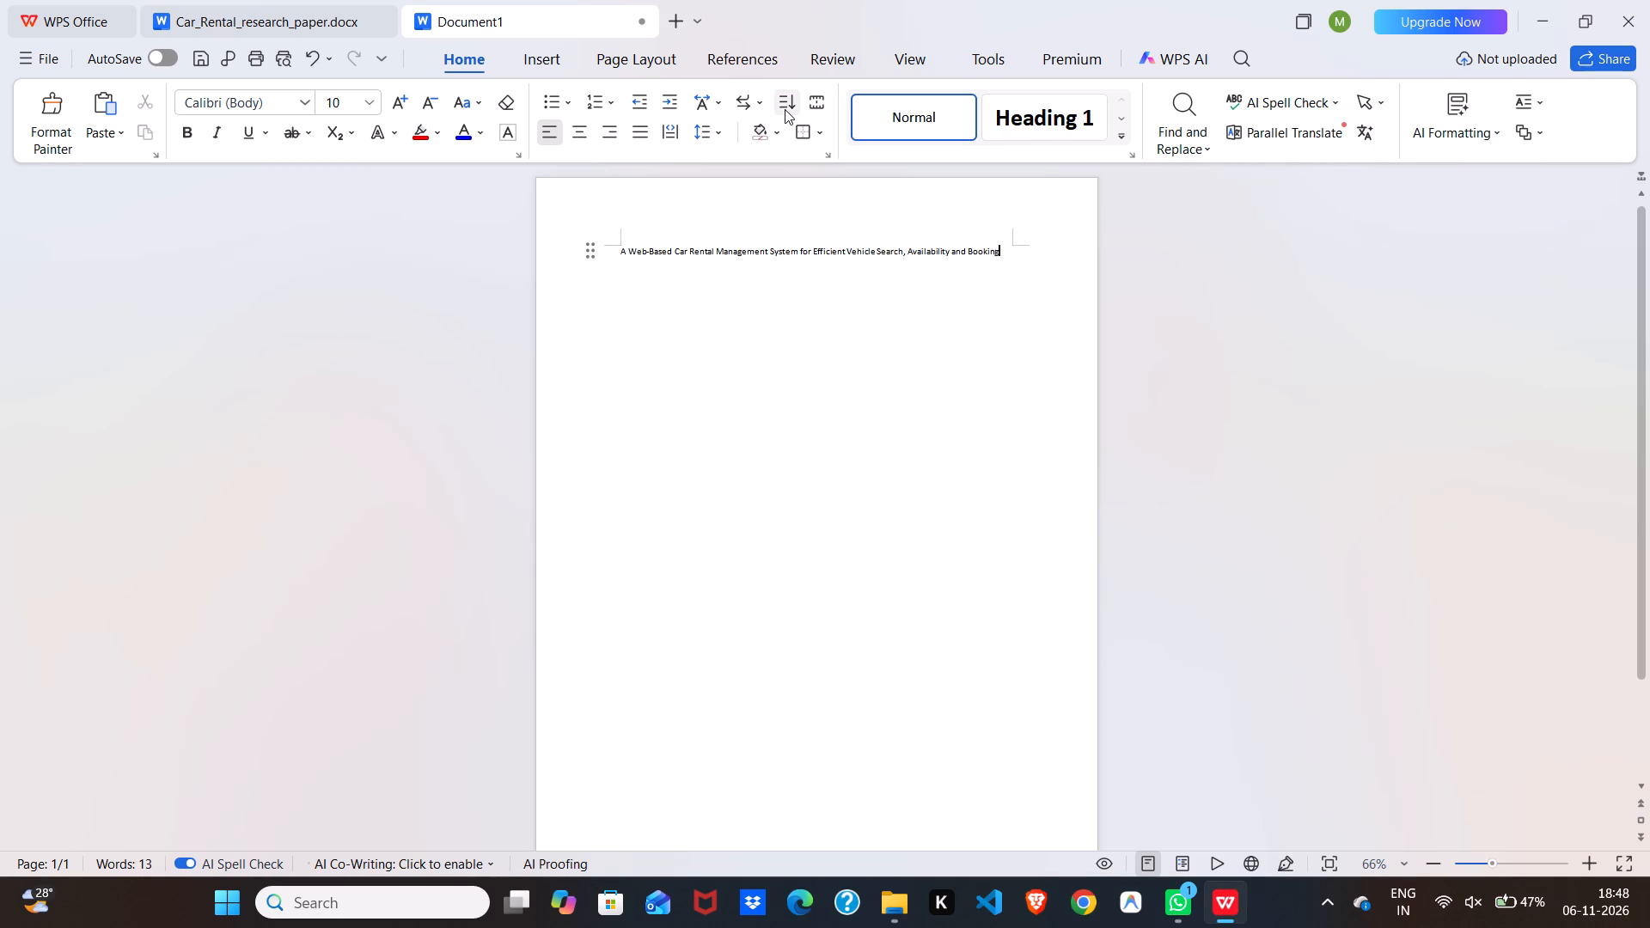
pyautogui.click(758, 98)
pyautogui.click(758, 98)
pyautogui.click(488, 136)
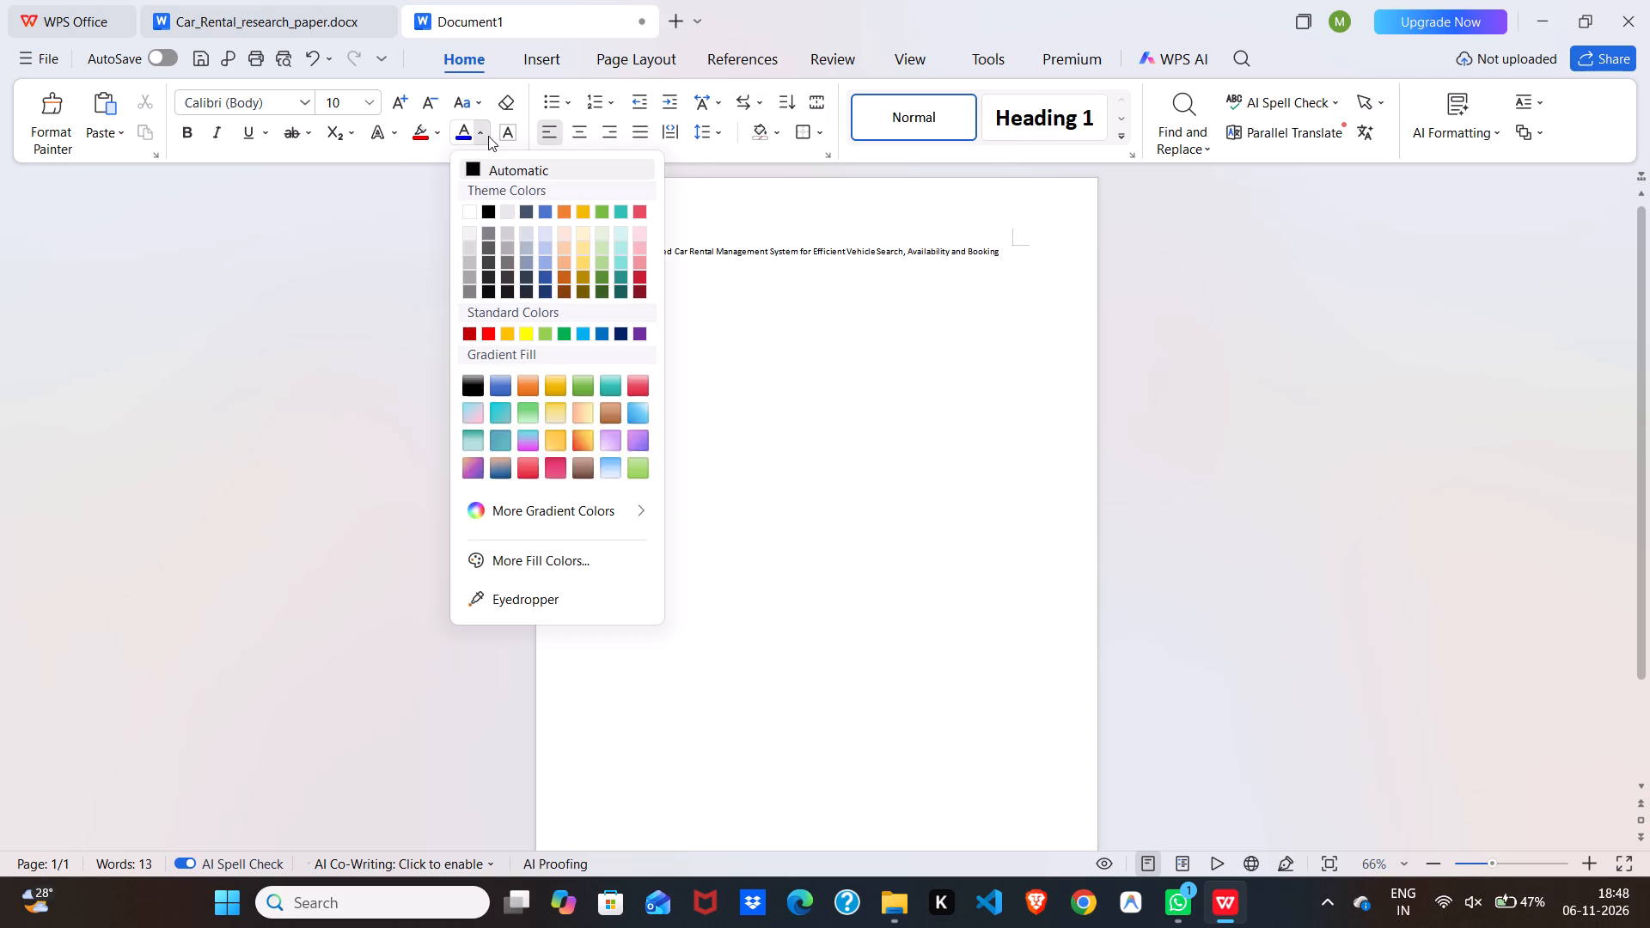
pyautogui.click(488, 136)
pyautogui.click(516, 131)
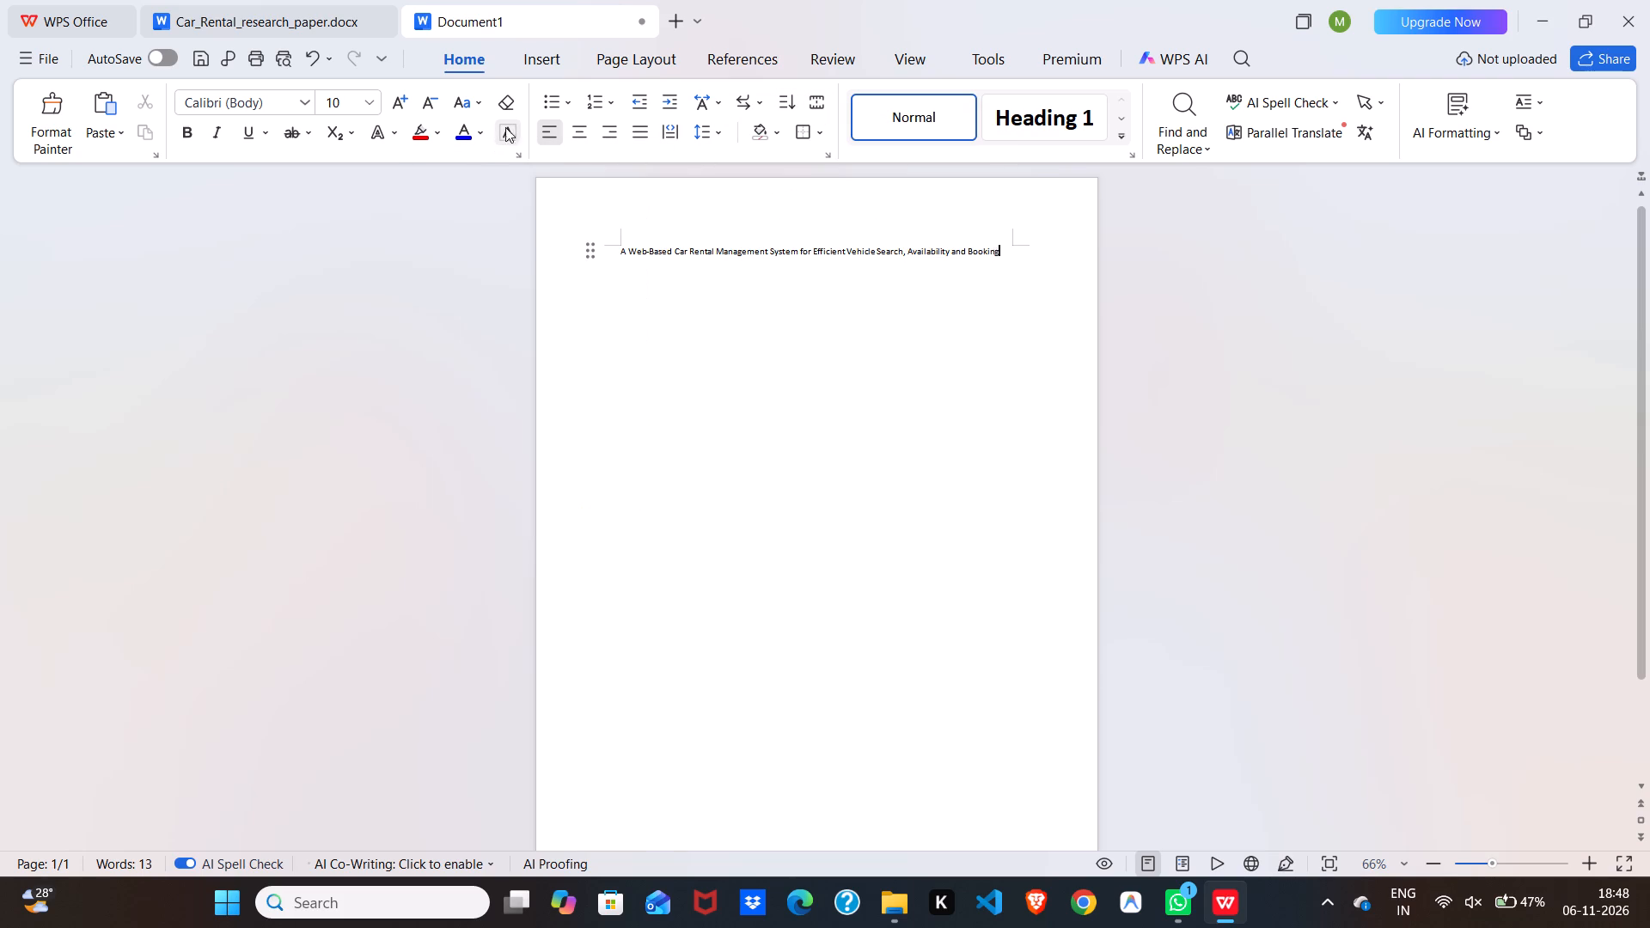
# Open the Change Case options for the pasted title.
pyautogui.click(479, 107)
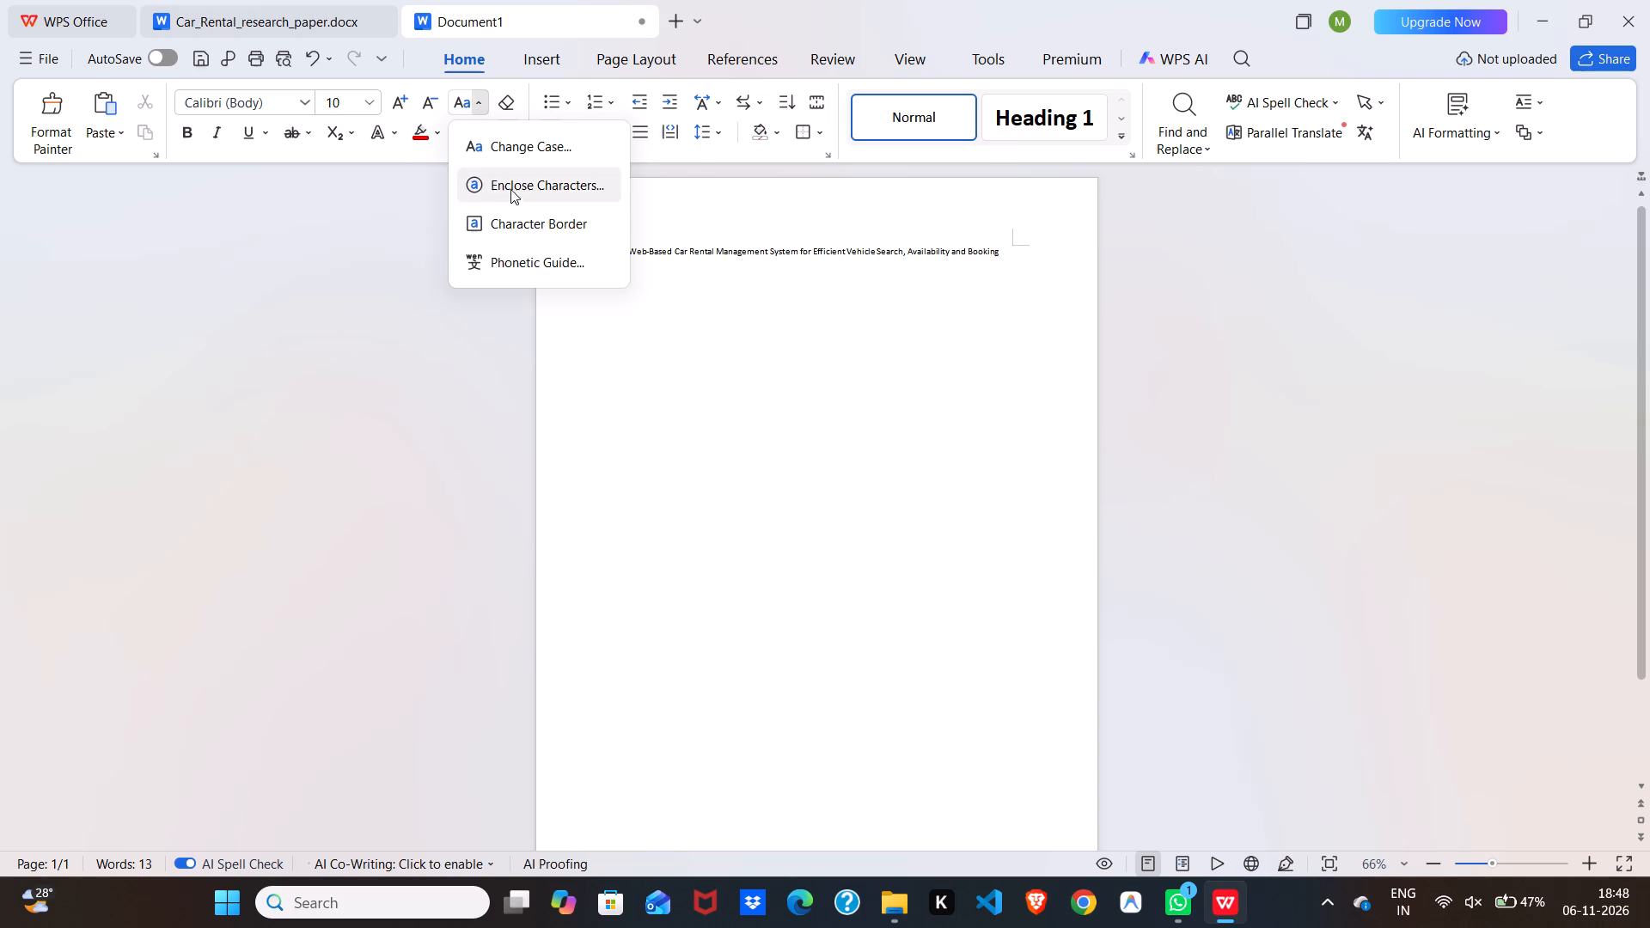
pyautogui.click(535, 142)
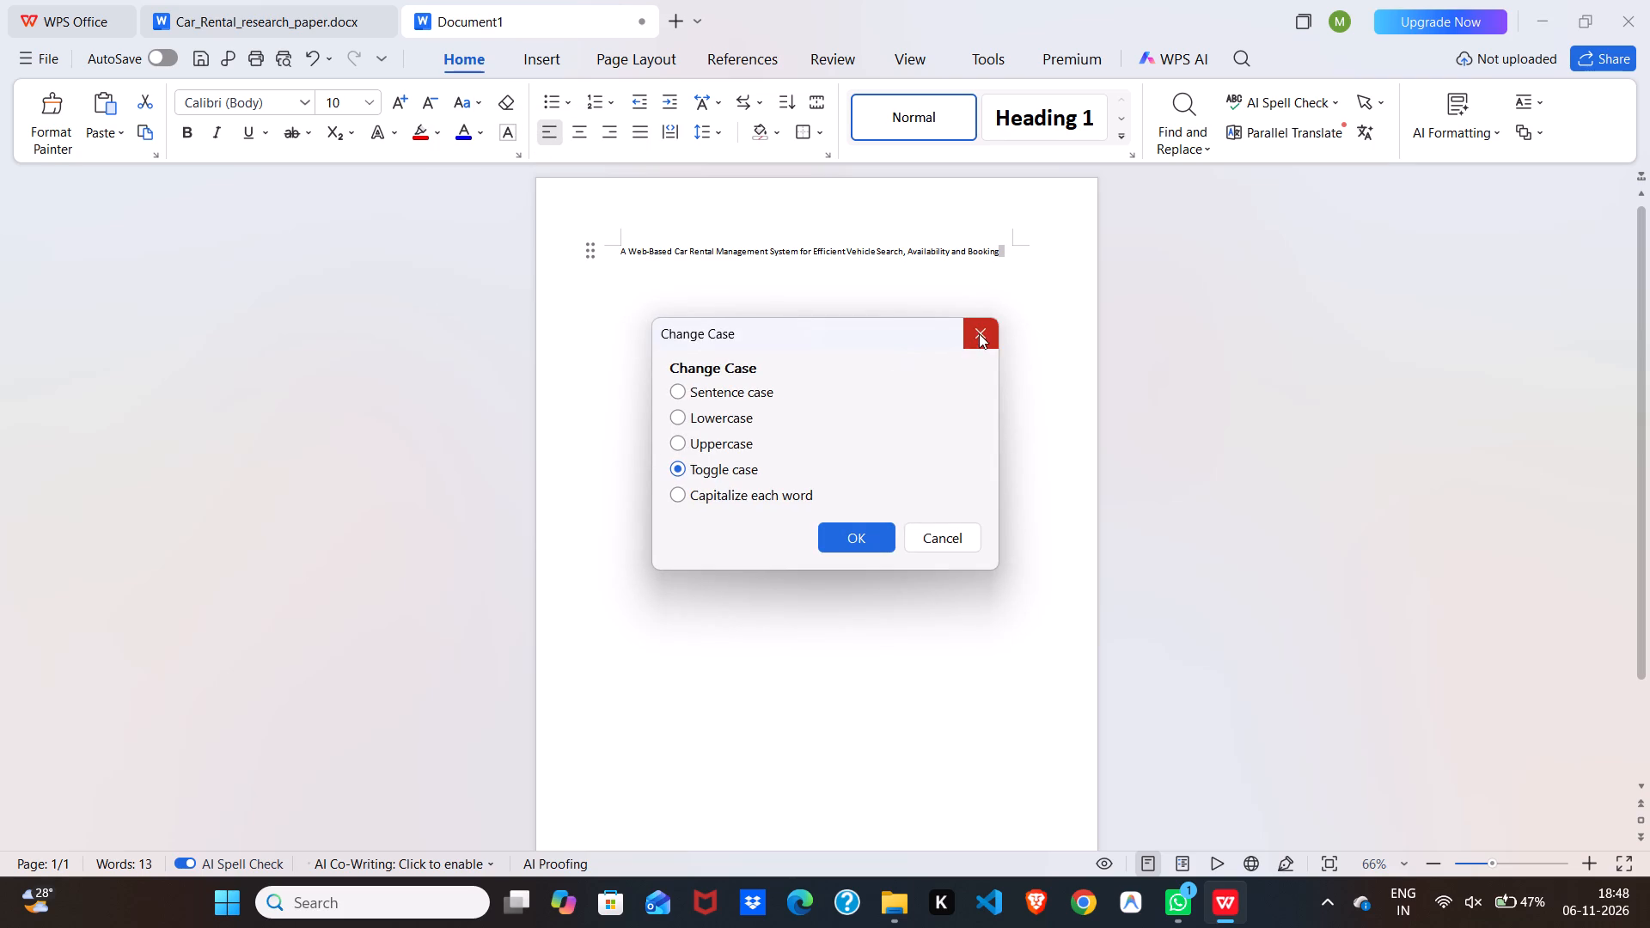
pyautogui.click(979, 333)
# Convert the entire pasted title to uppercase with Change Case.
pyautogui.hotkey('ctrl', 'a')
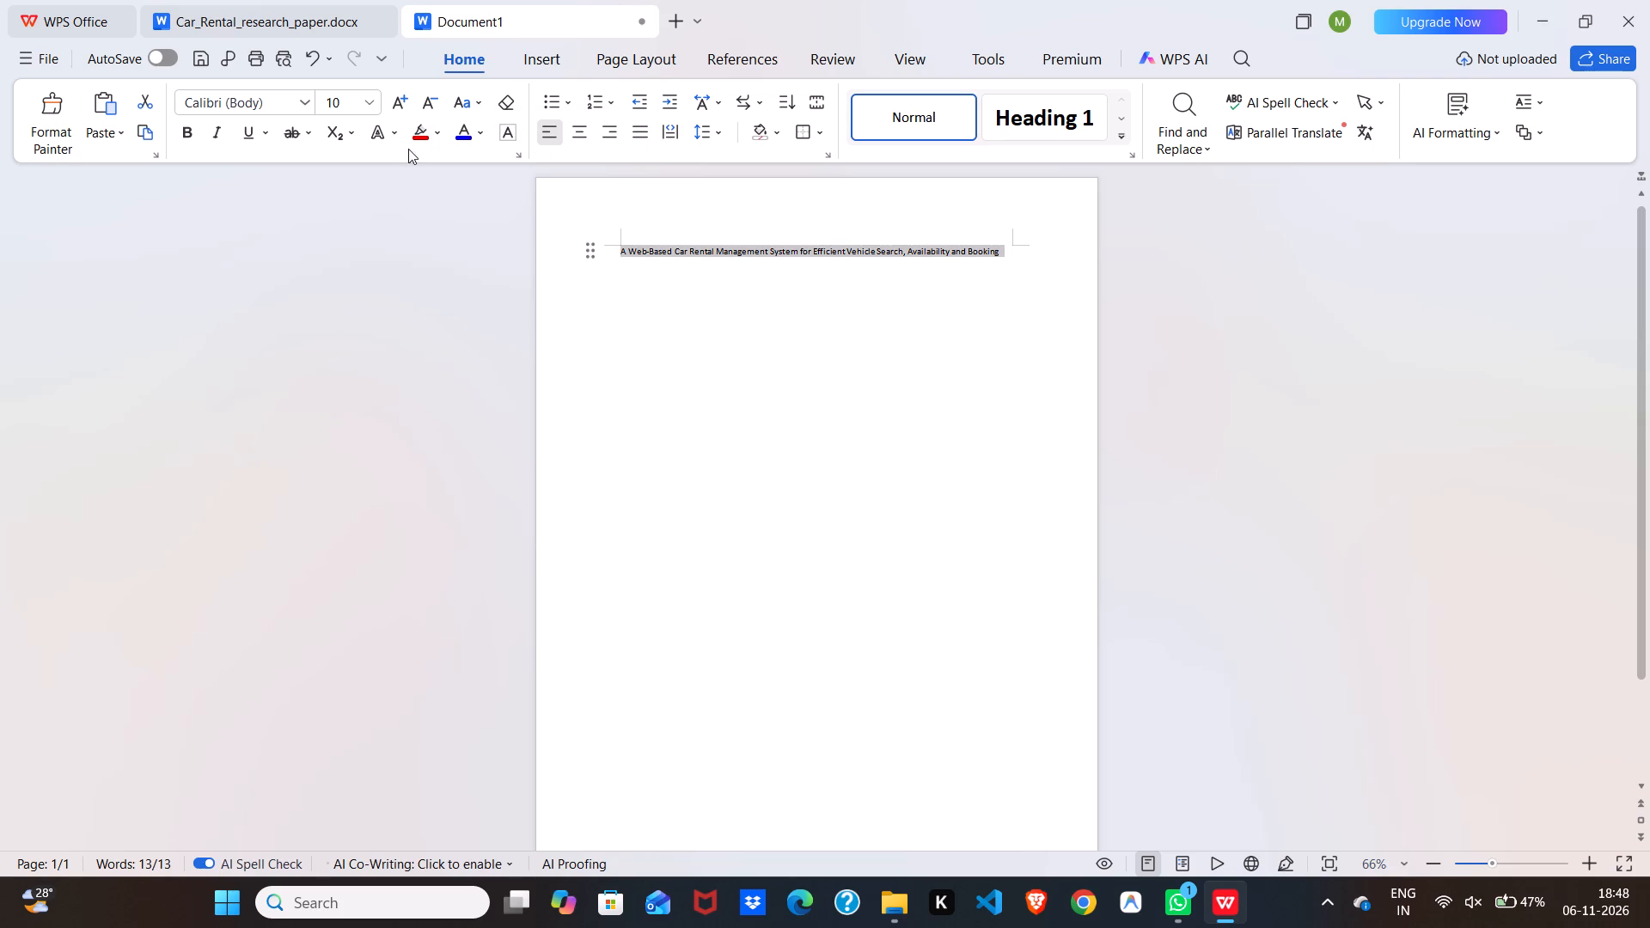
pyautogui.click(470, 104)
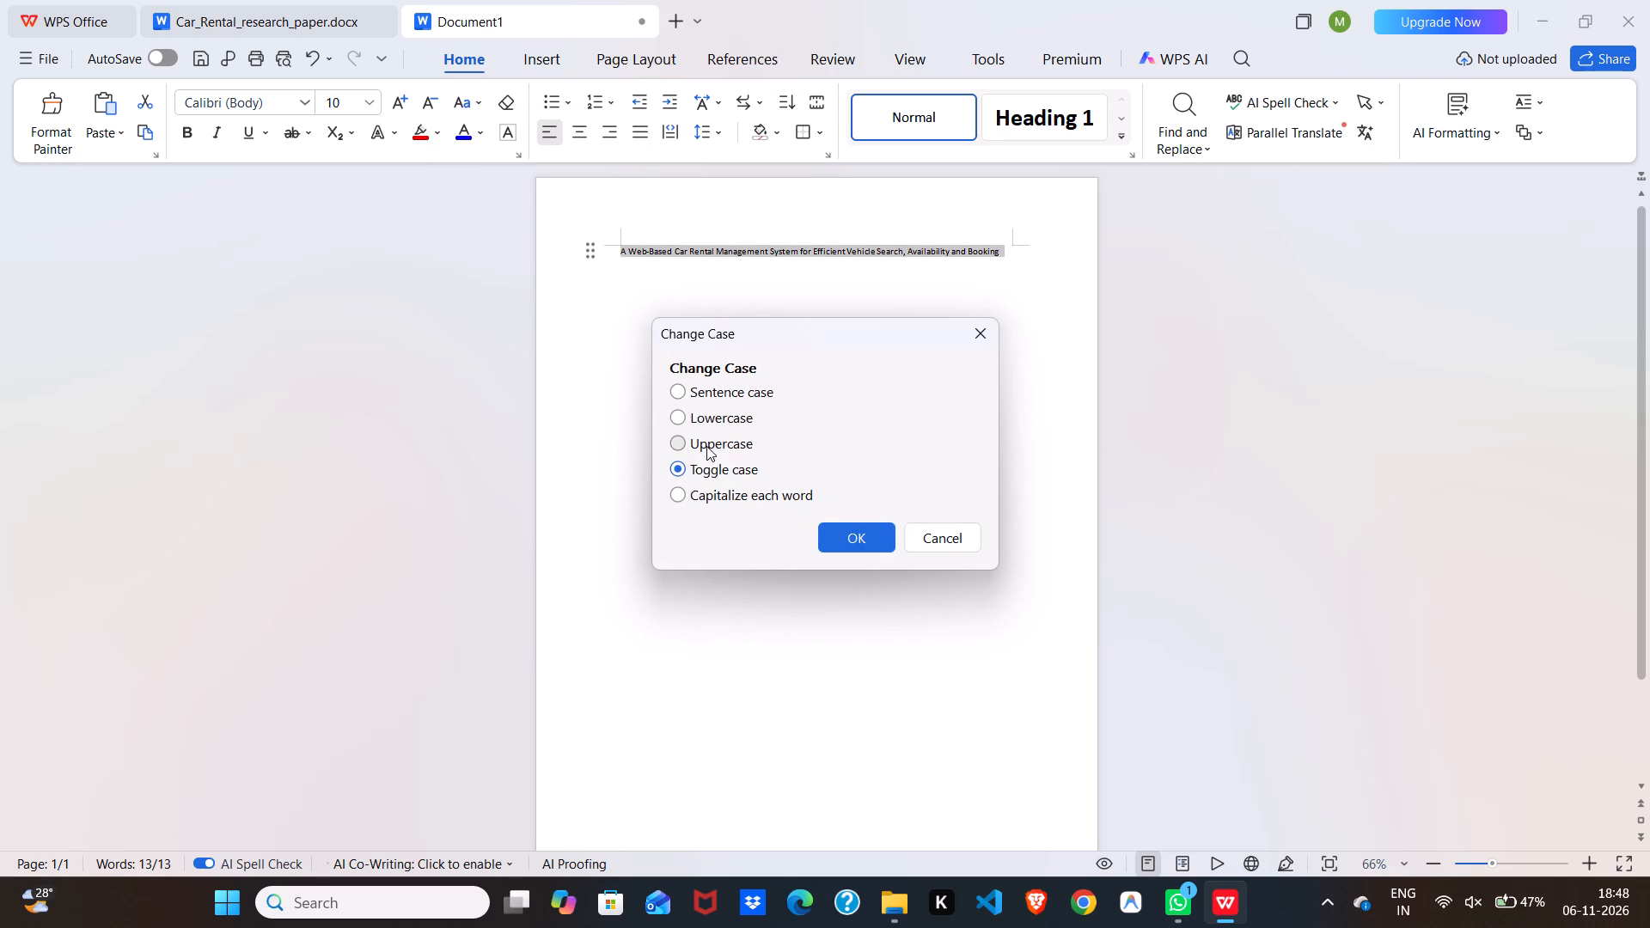
pyautogui.click(705, 454)
pyautogui.click(711, 444)
pyautogui.click(850, 540)
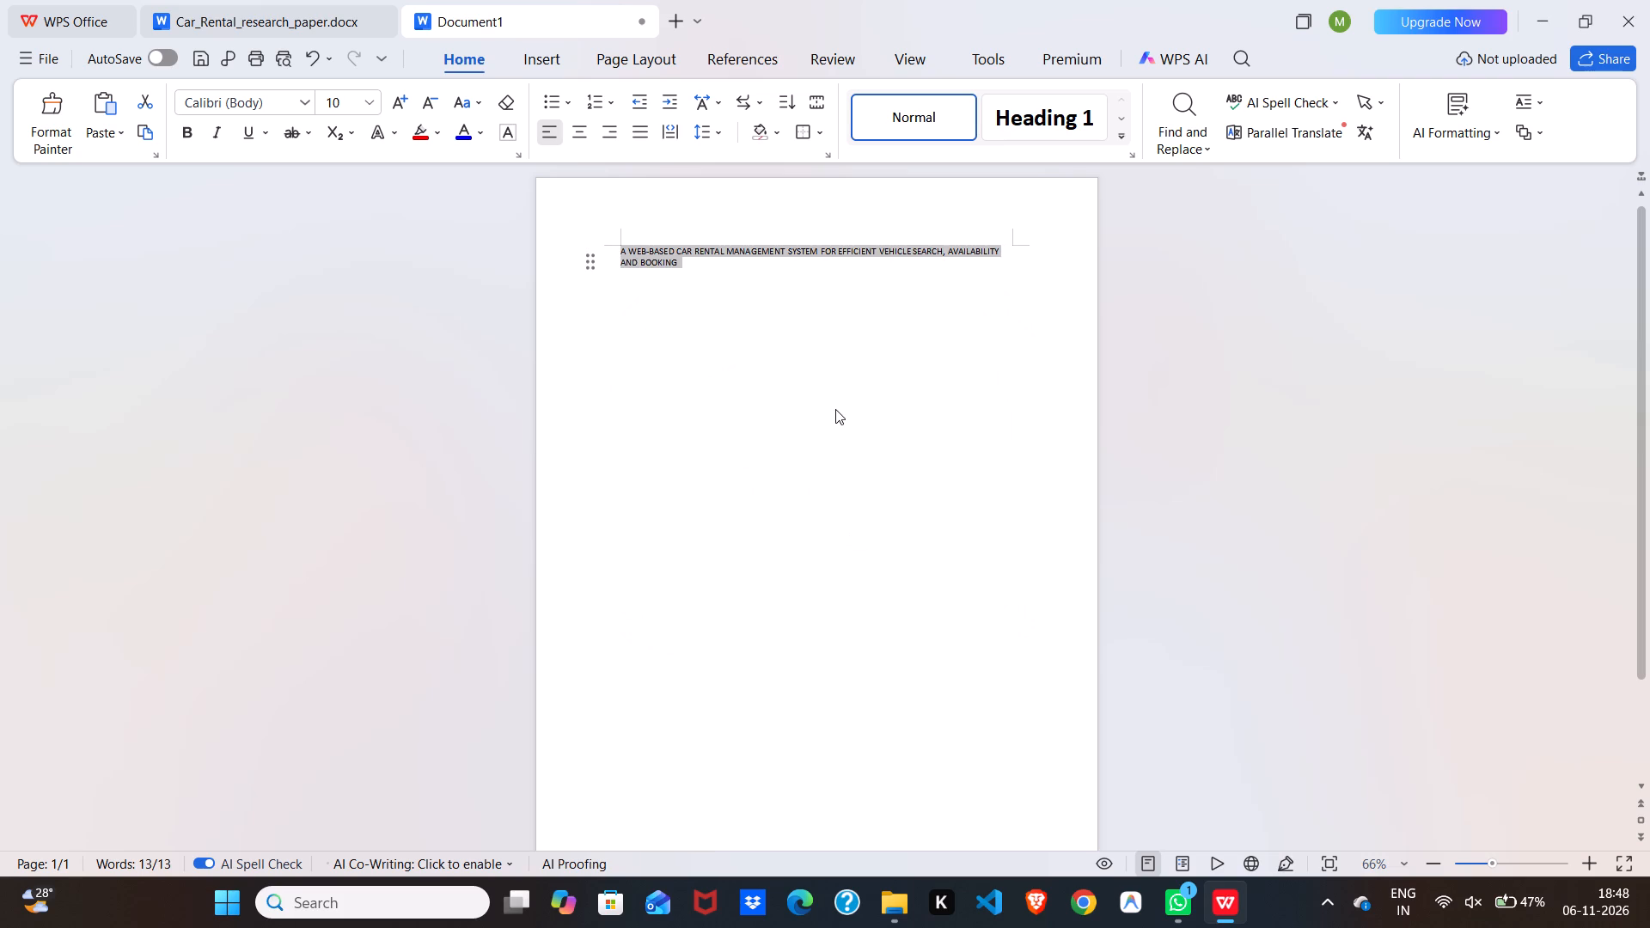
# Copy the uppercase title.
pyautogui.hotkey('ctrl', 'c')
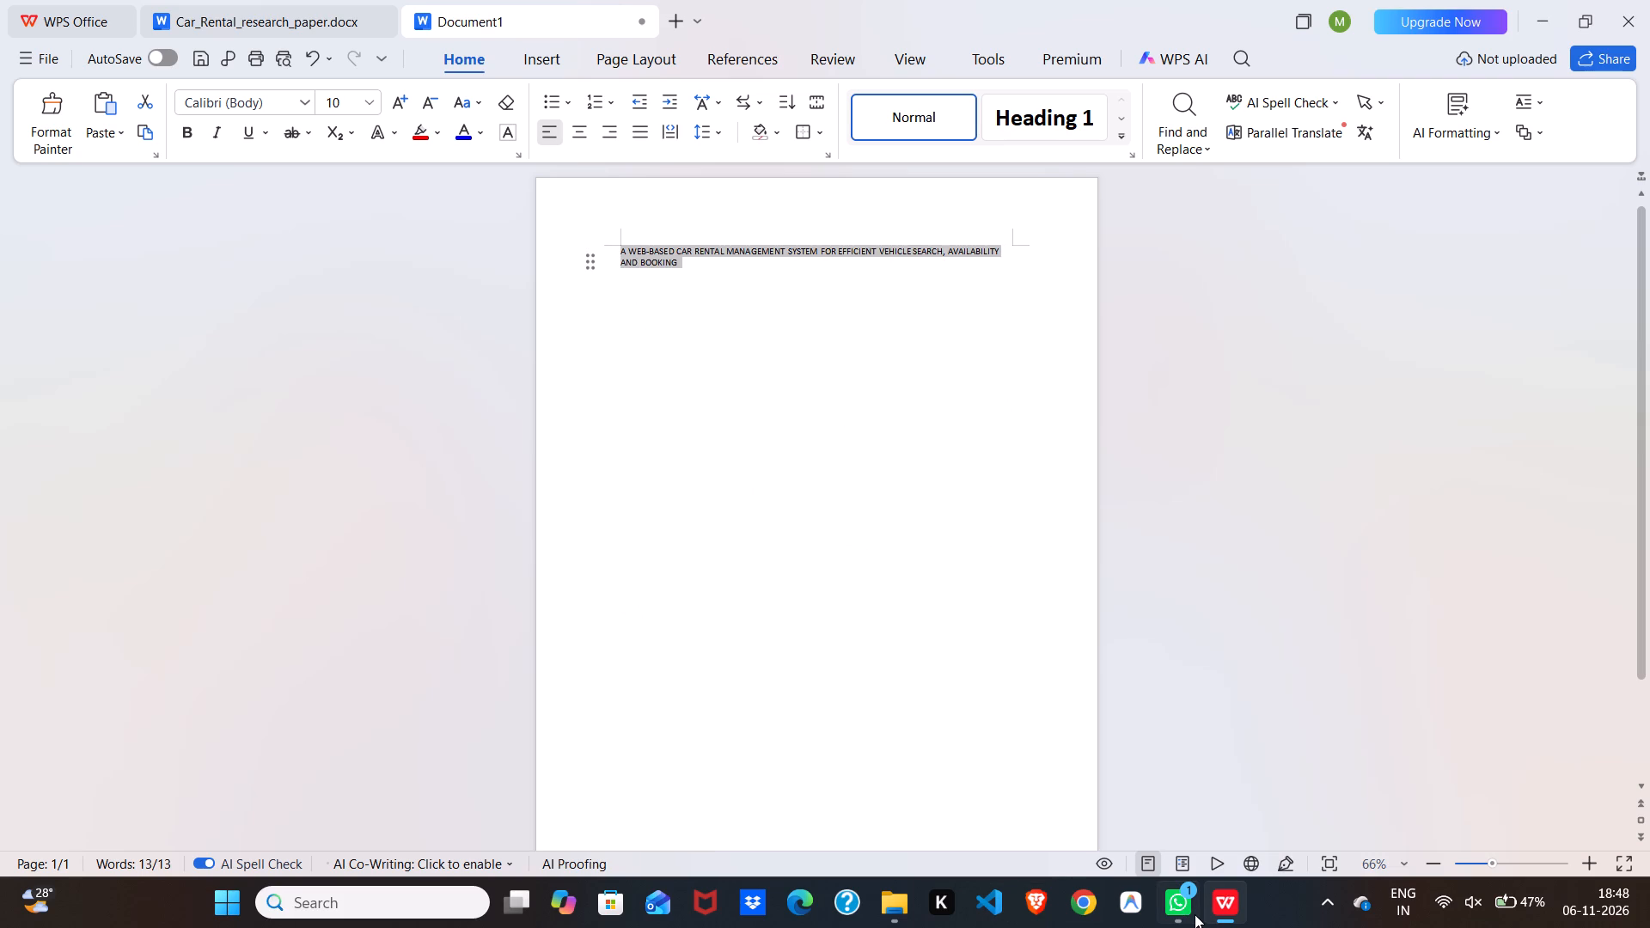
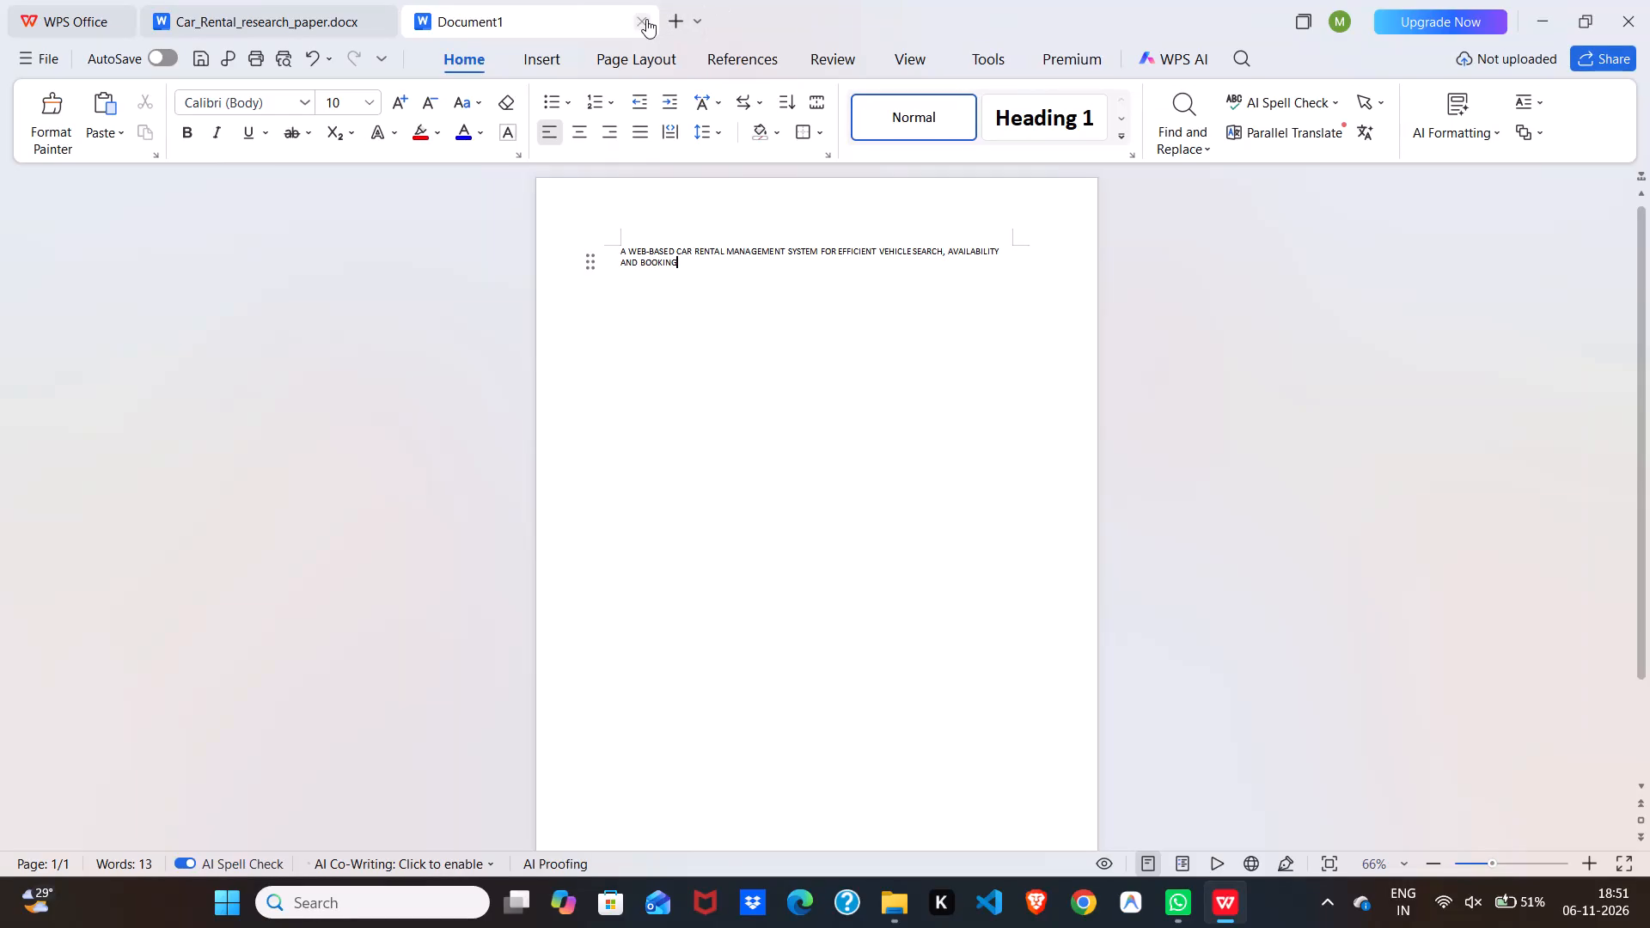
# Close the scratch document Document1 without saving its changes.
pyautogui.click(644, 19)
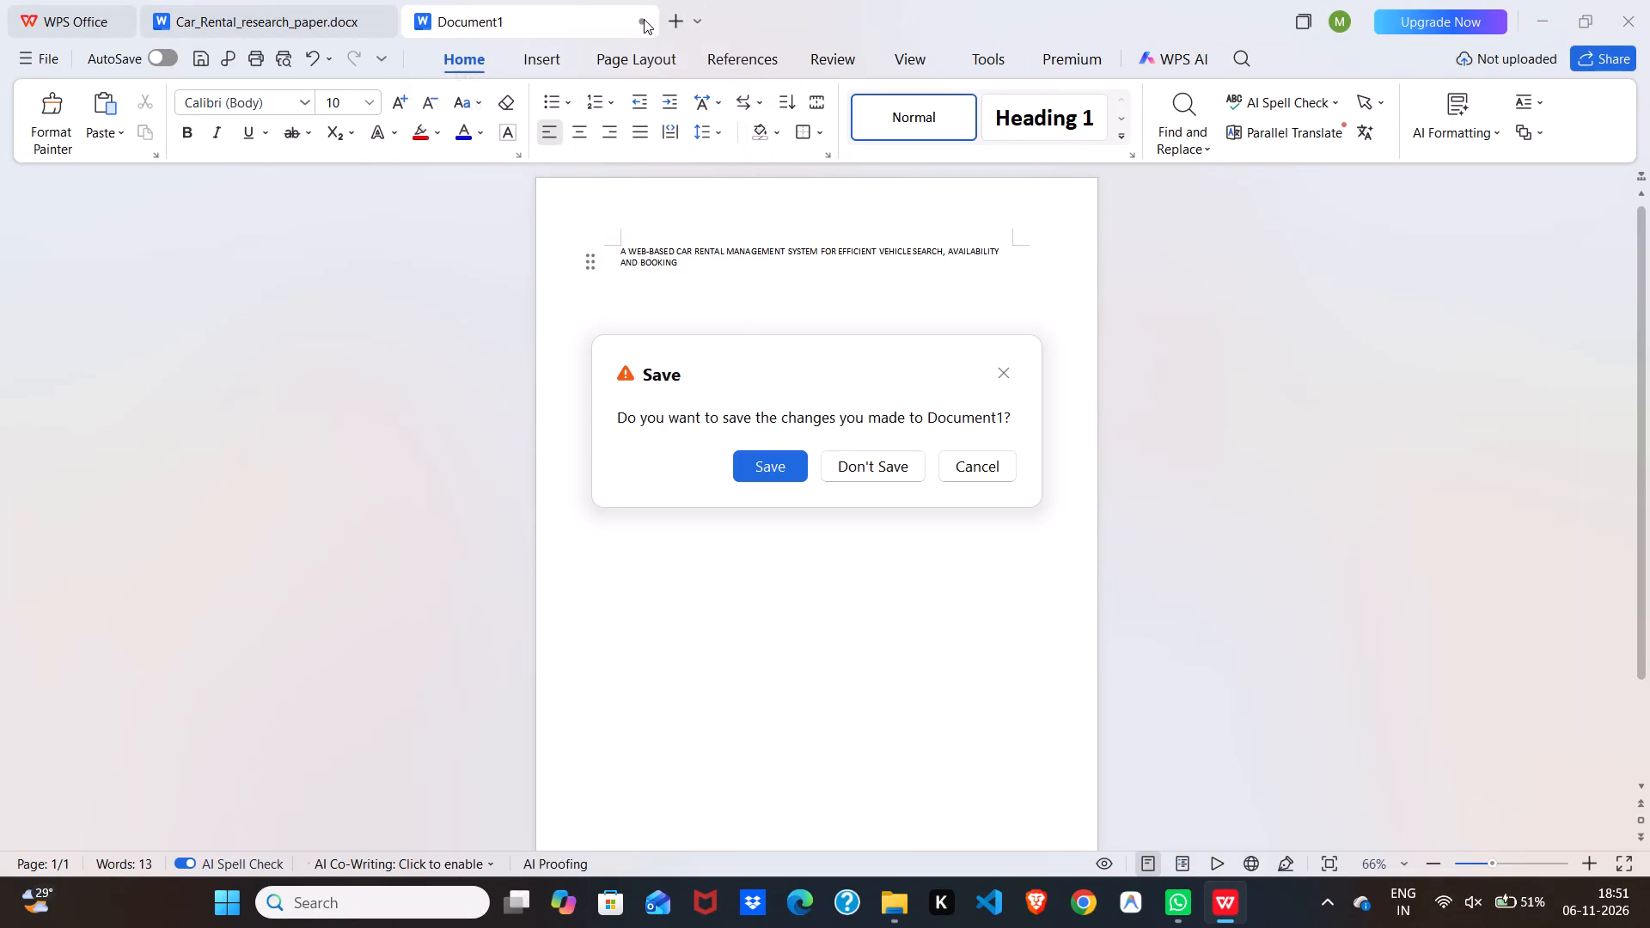
pyautogui.click(882, 481)
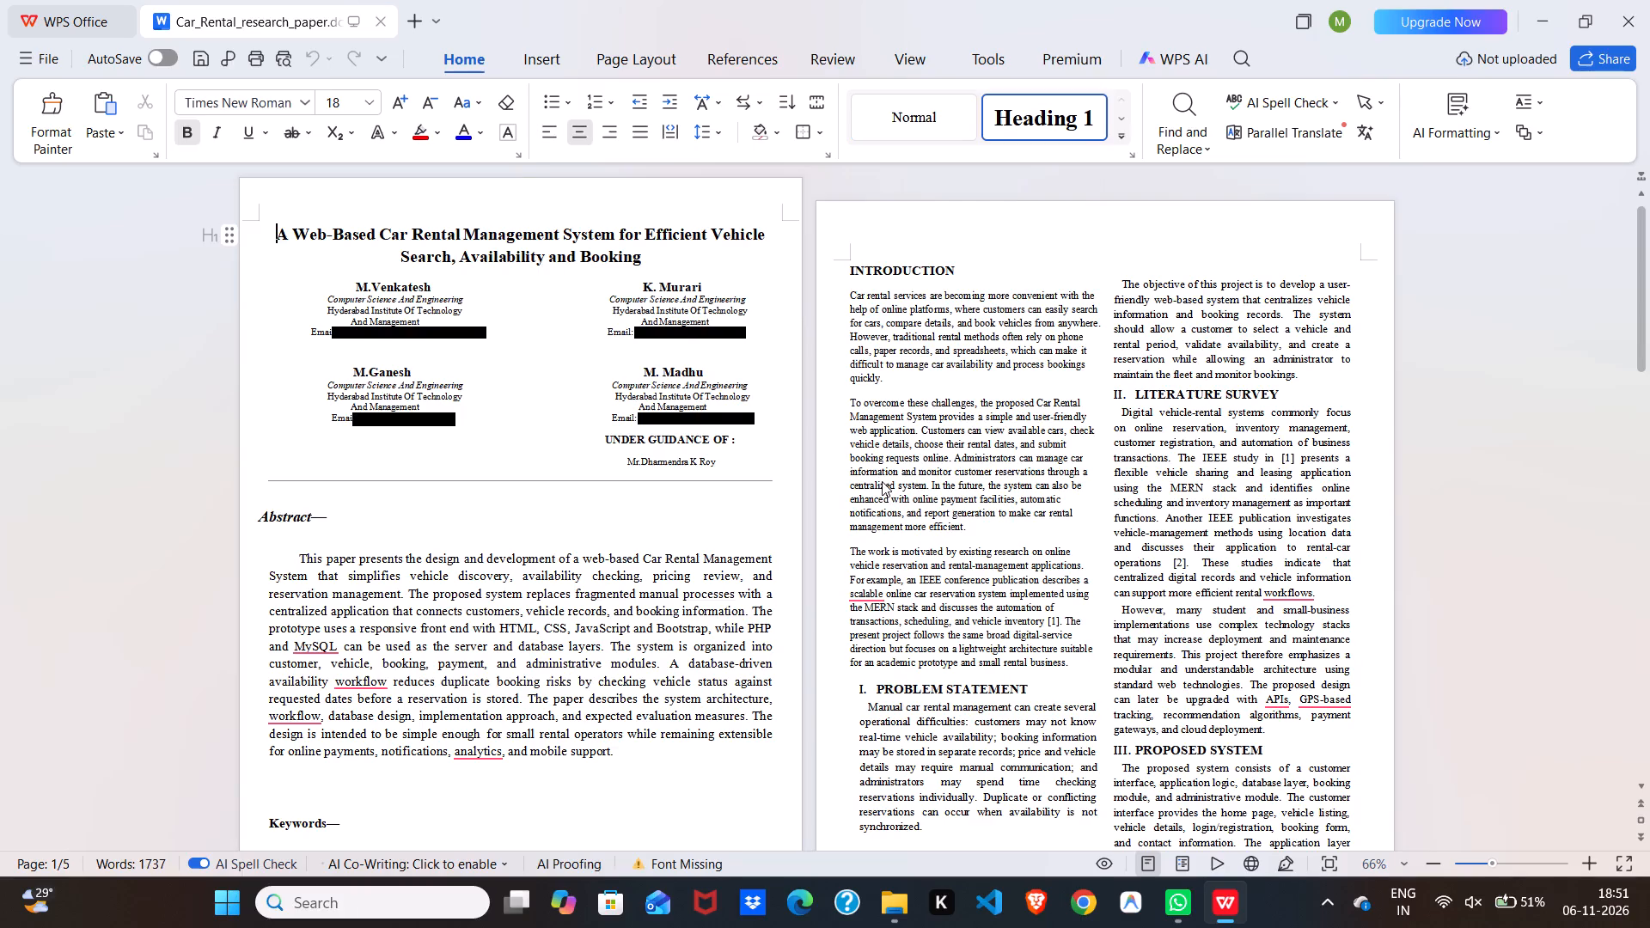
# Convert the full two-line title of the car rental research paper to uppercase with Change Case.
pyautogui.scroll(-2, 743, 325)
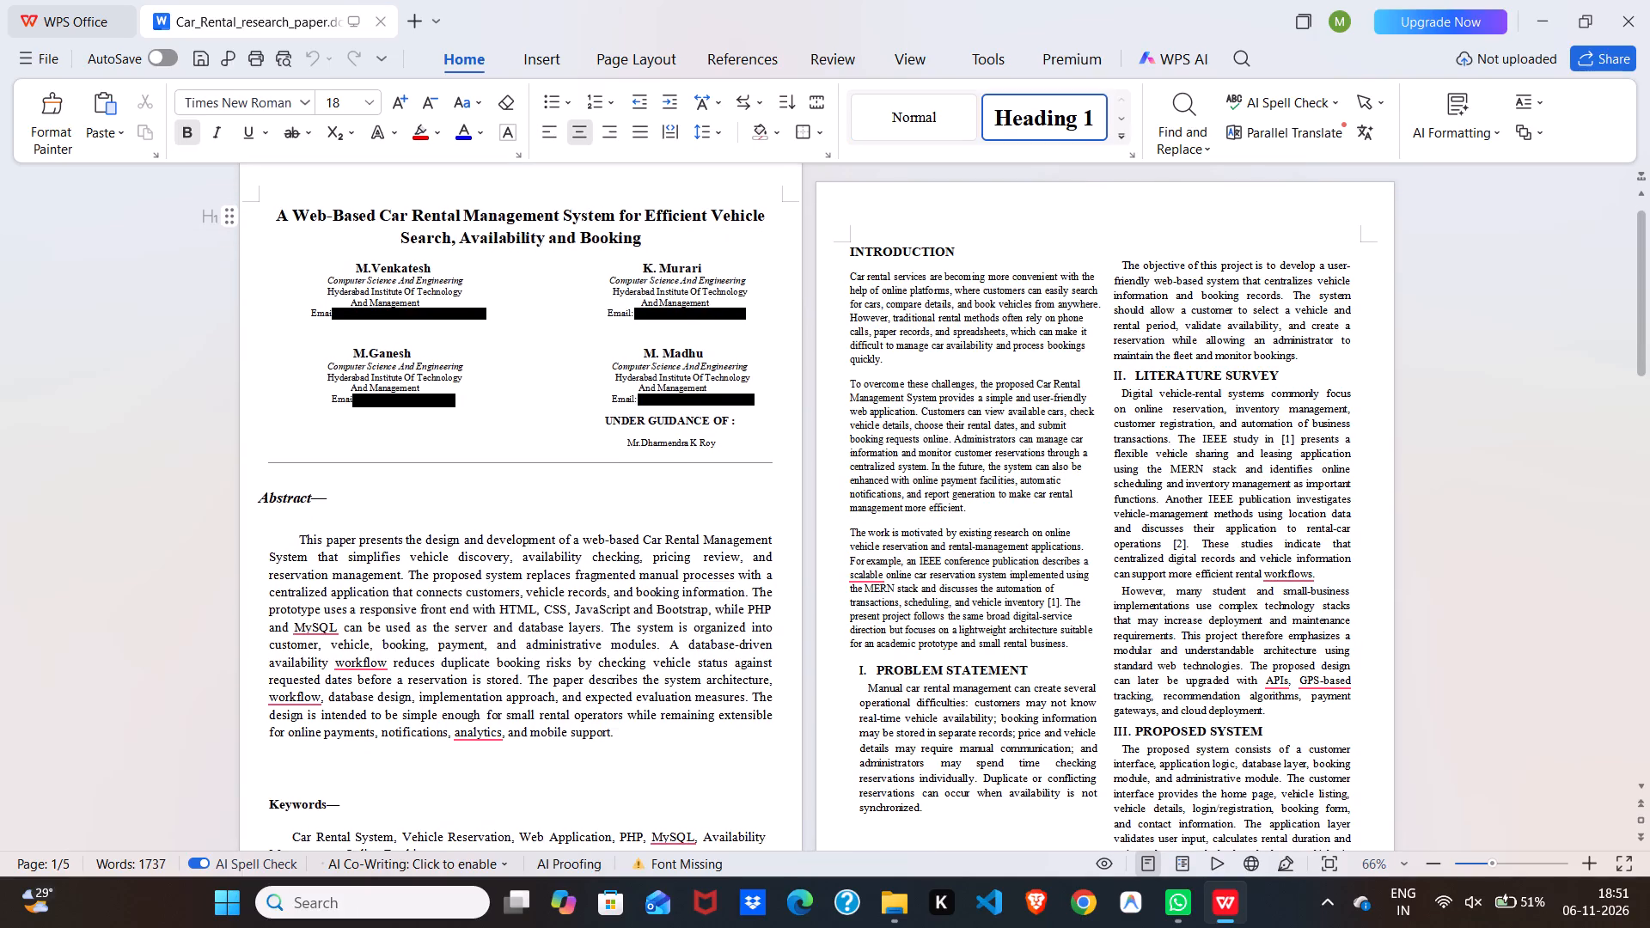
pyautogui.moveTo(639, 241); pyautogui.dragTo(493, 234)
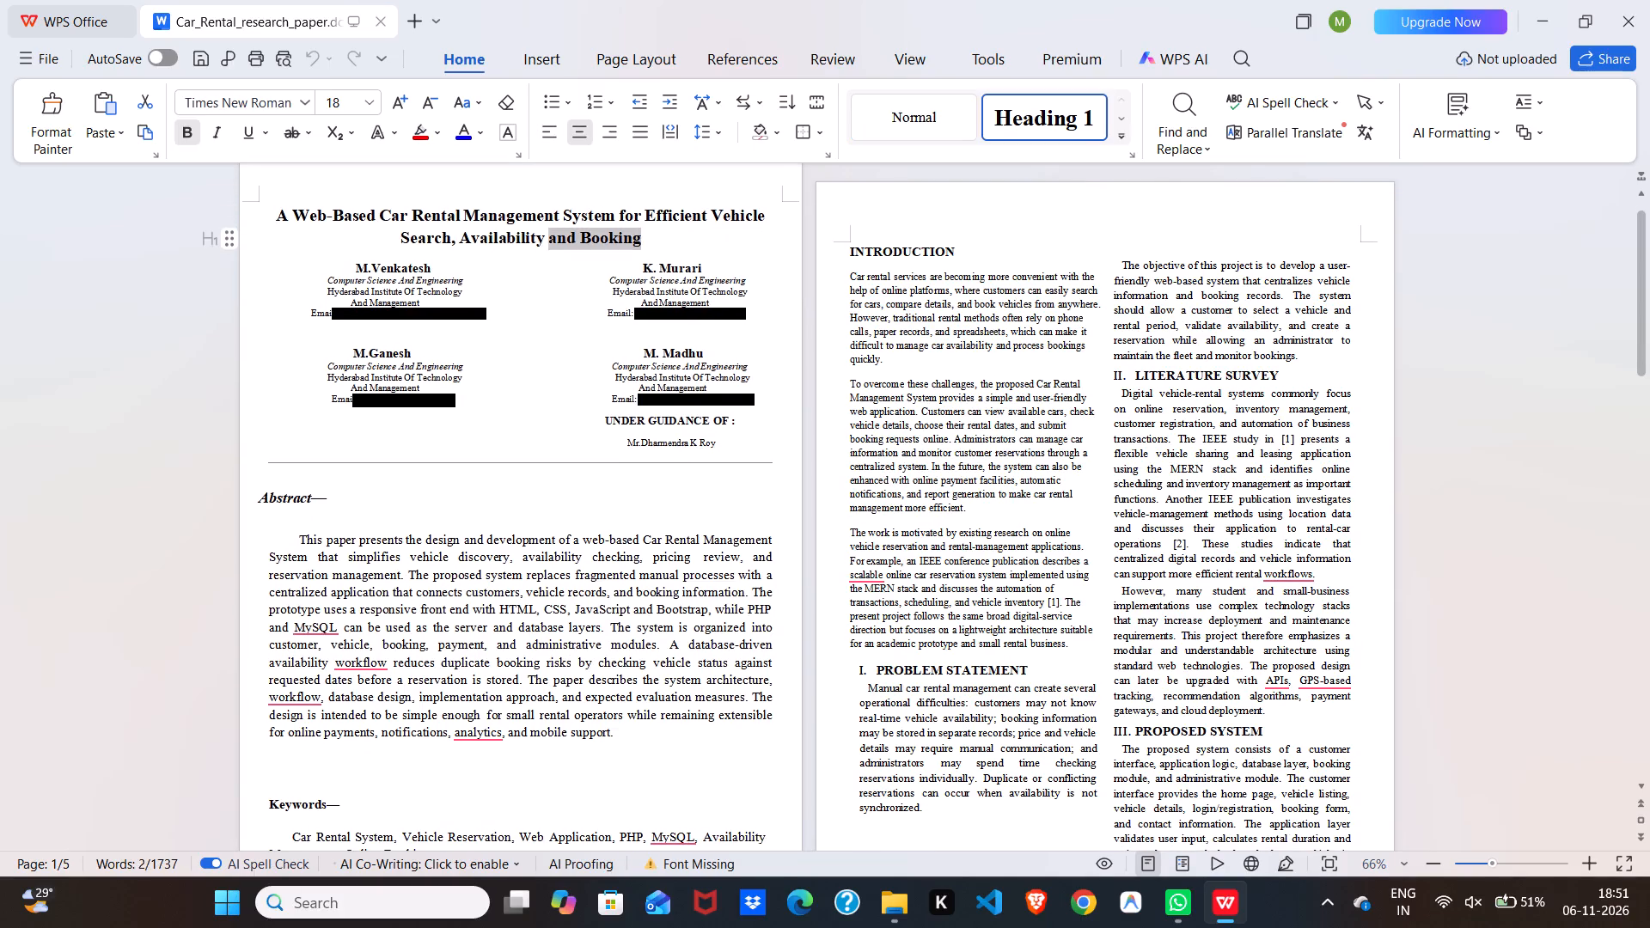
pyautogui.moveTo(493, 234); pyautogui.dragTo(269, 215)
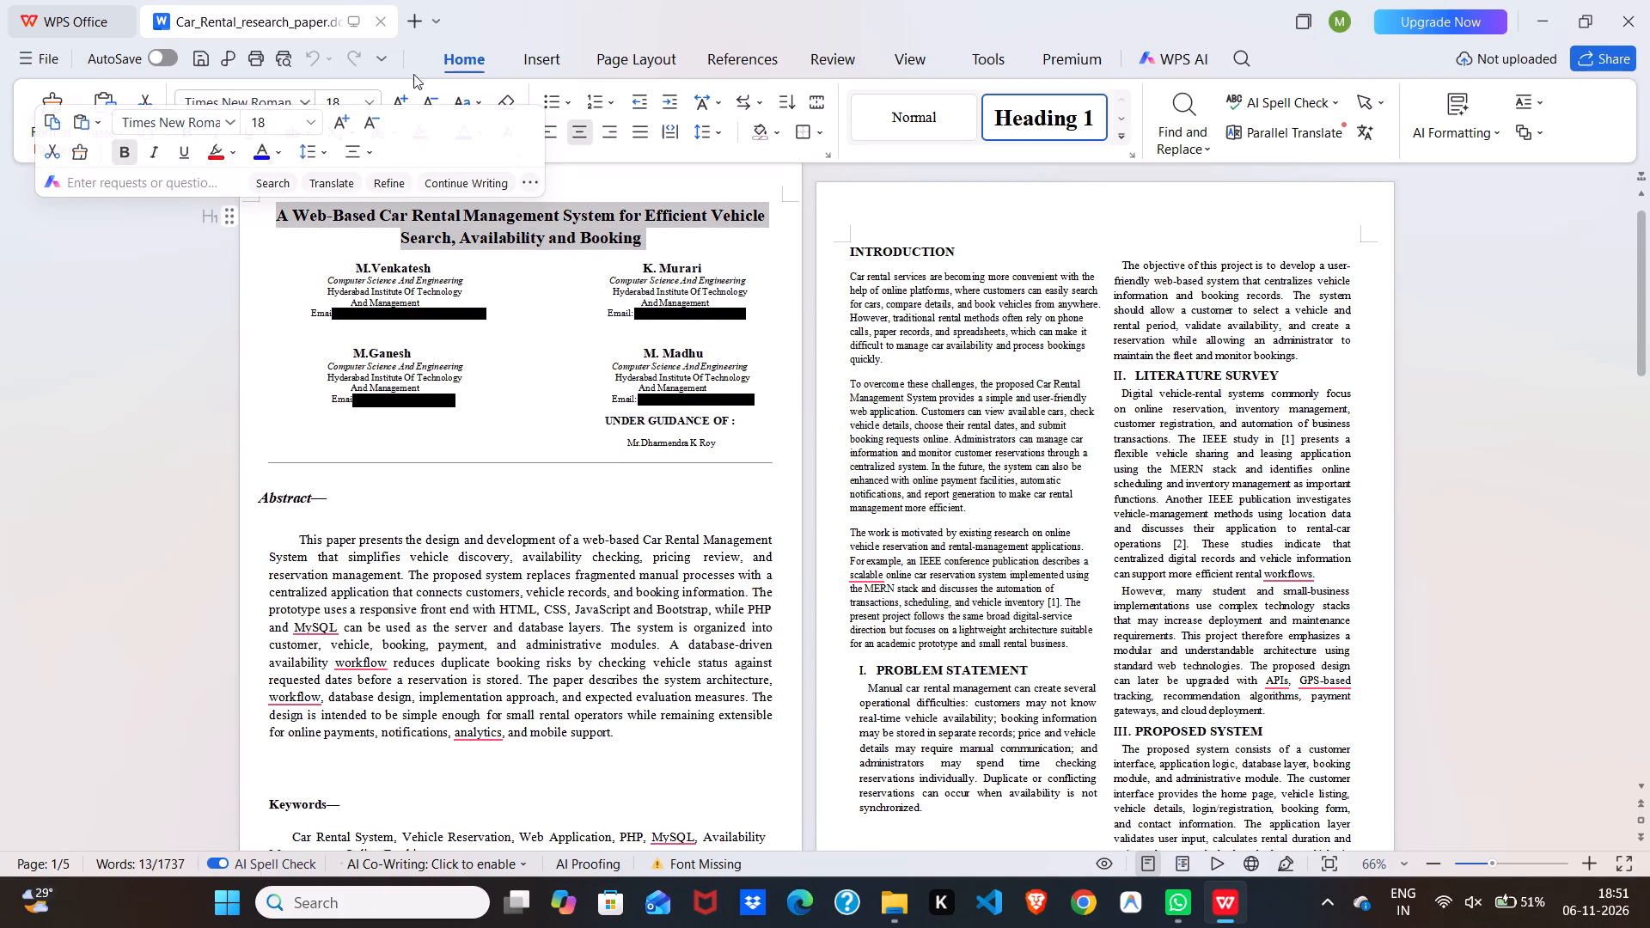
pyautogui.click(472, 99)
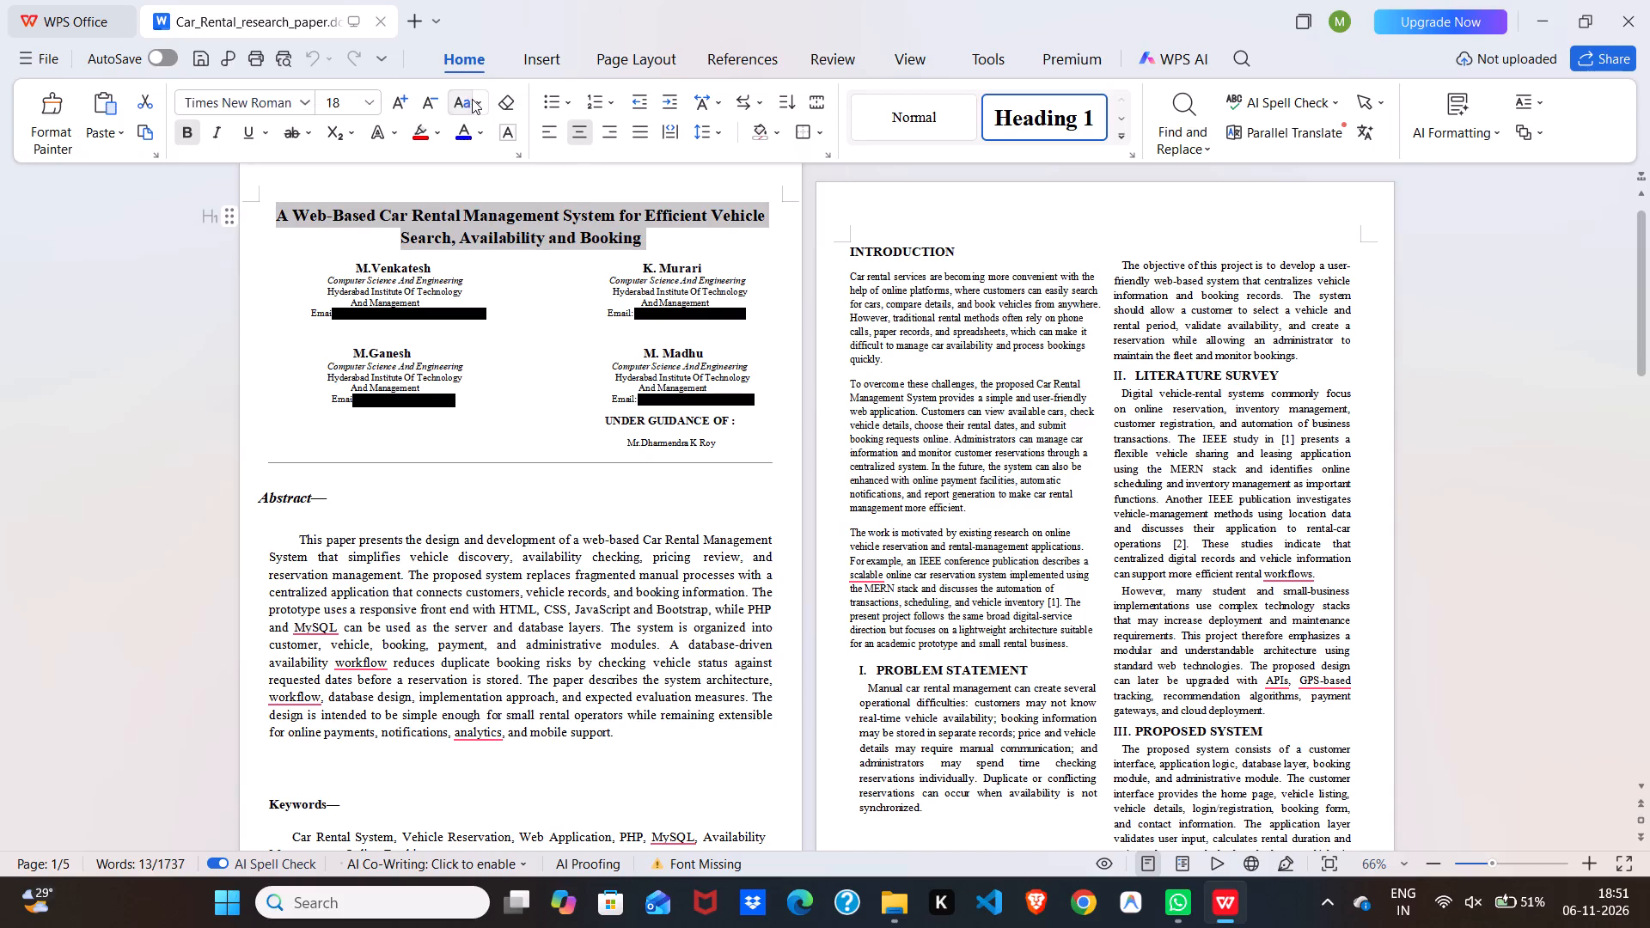
pyautogui.click(723, 441)
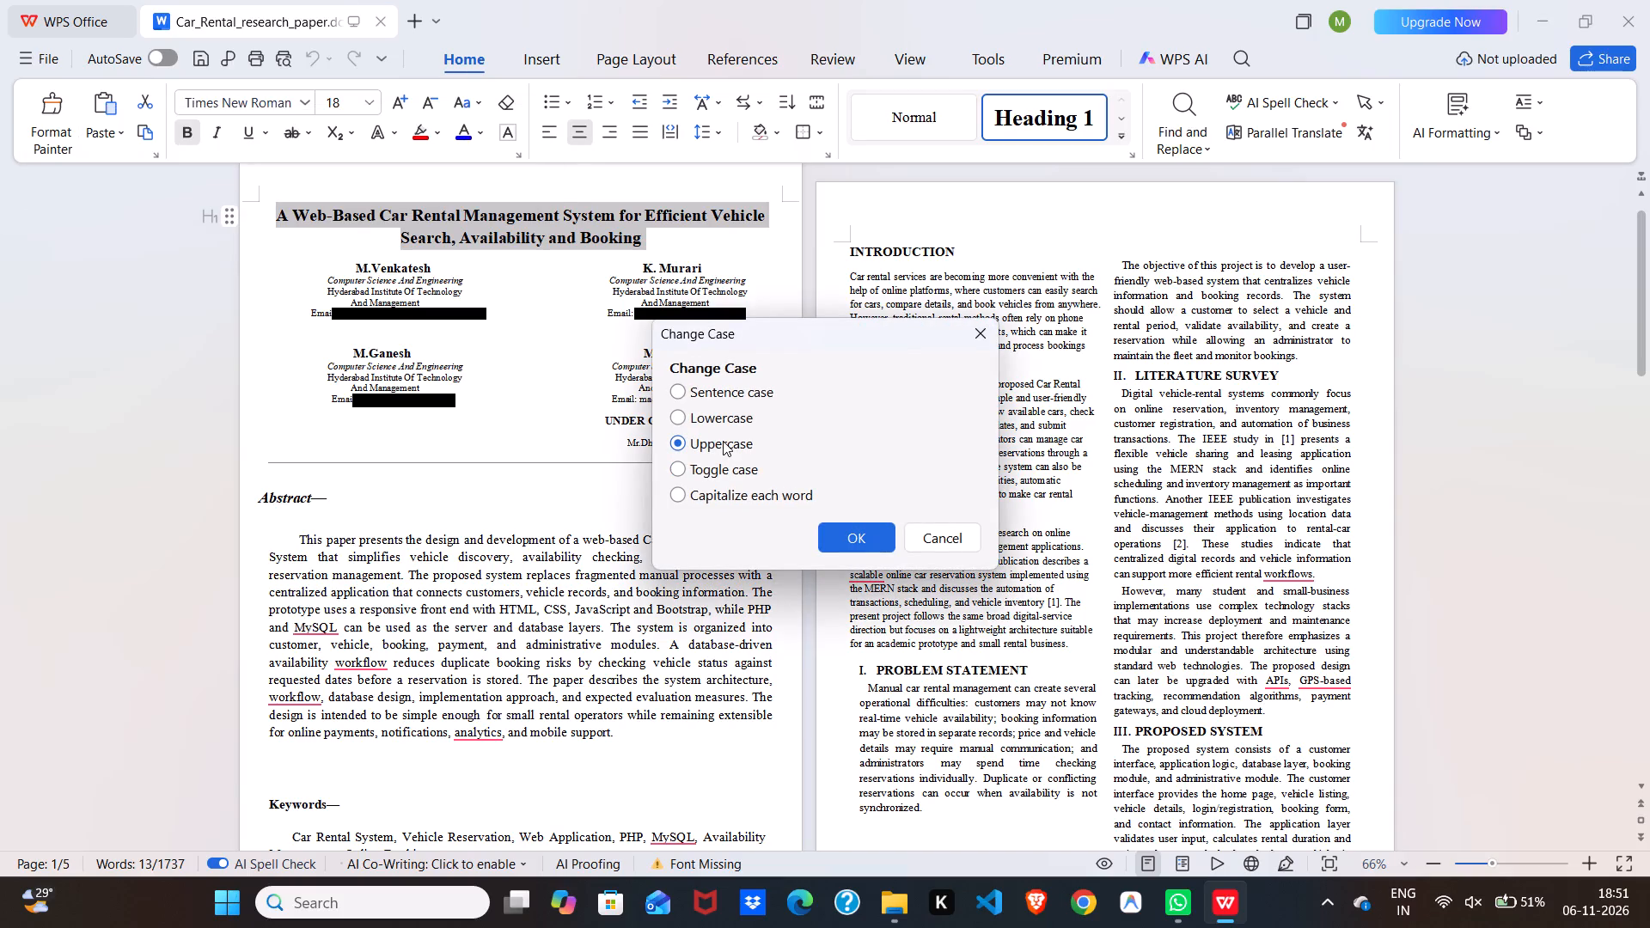
pyautogui.click(876, 529)
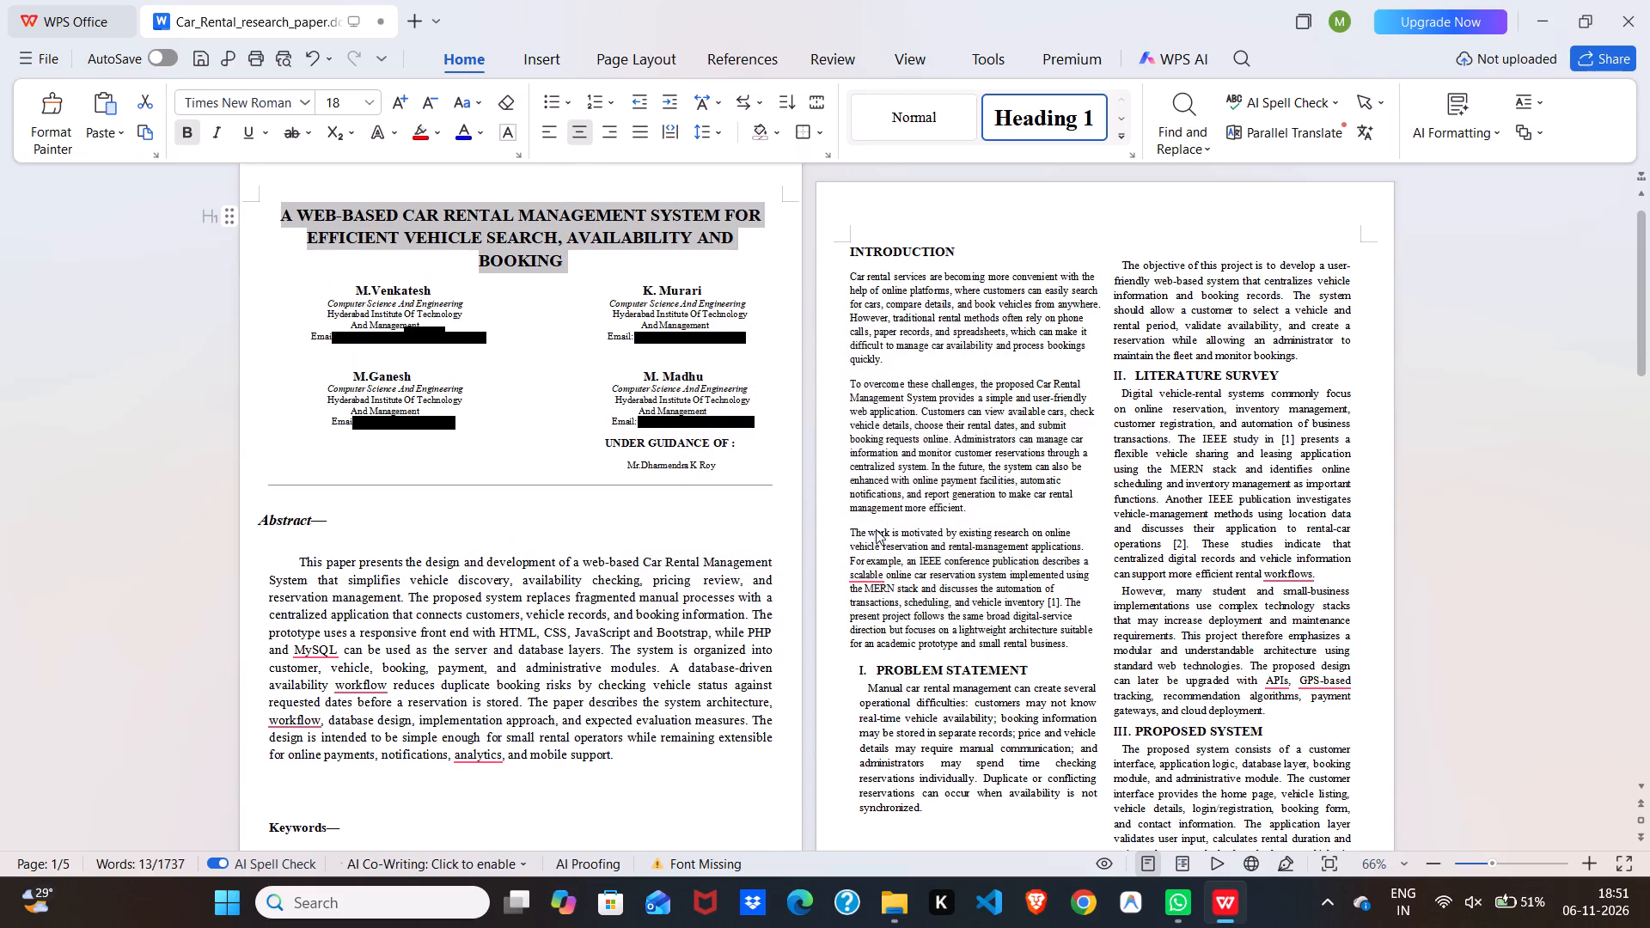
# Remove the indent and extra blank lines before the Keywords heading, leaving one blank line between it and the abstract.
pyautogui.scroll(-1, 876, 529)
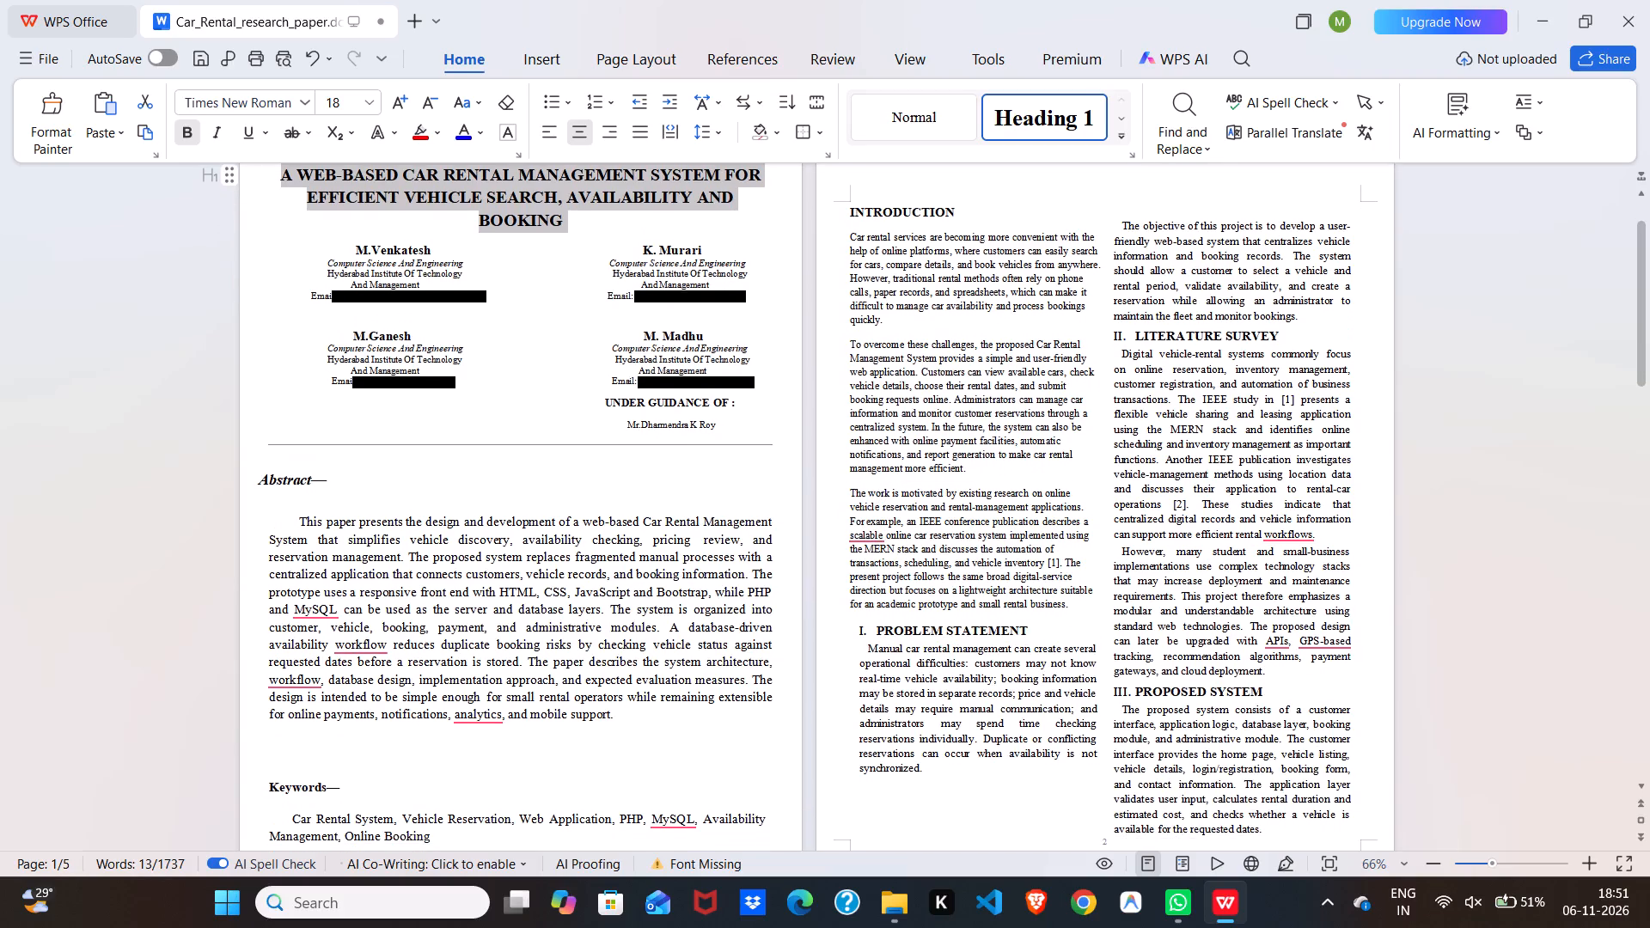
pyautogui.click(269, 790)
pyautogui.press('BackSpace')
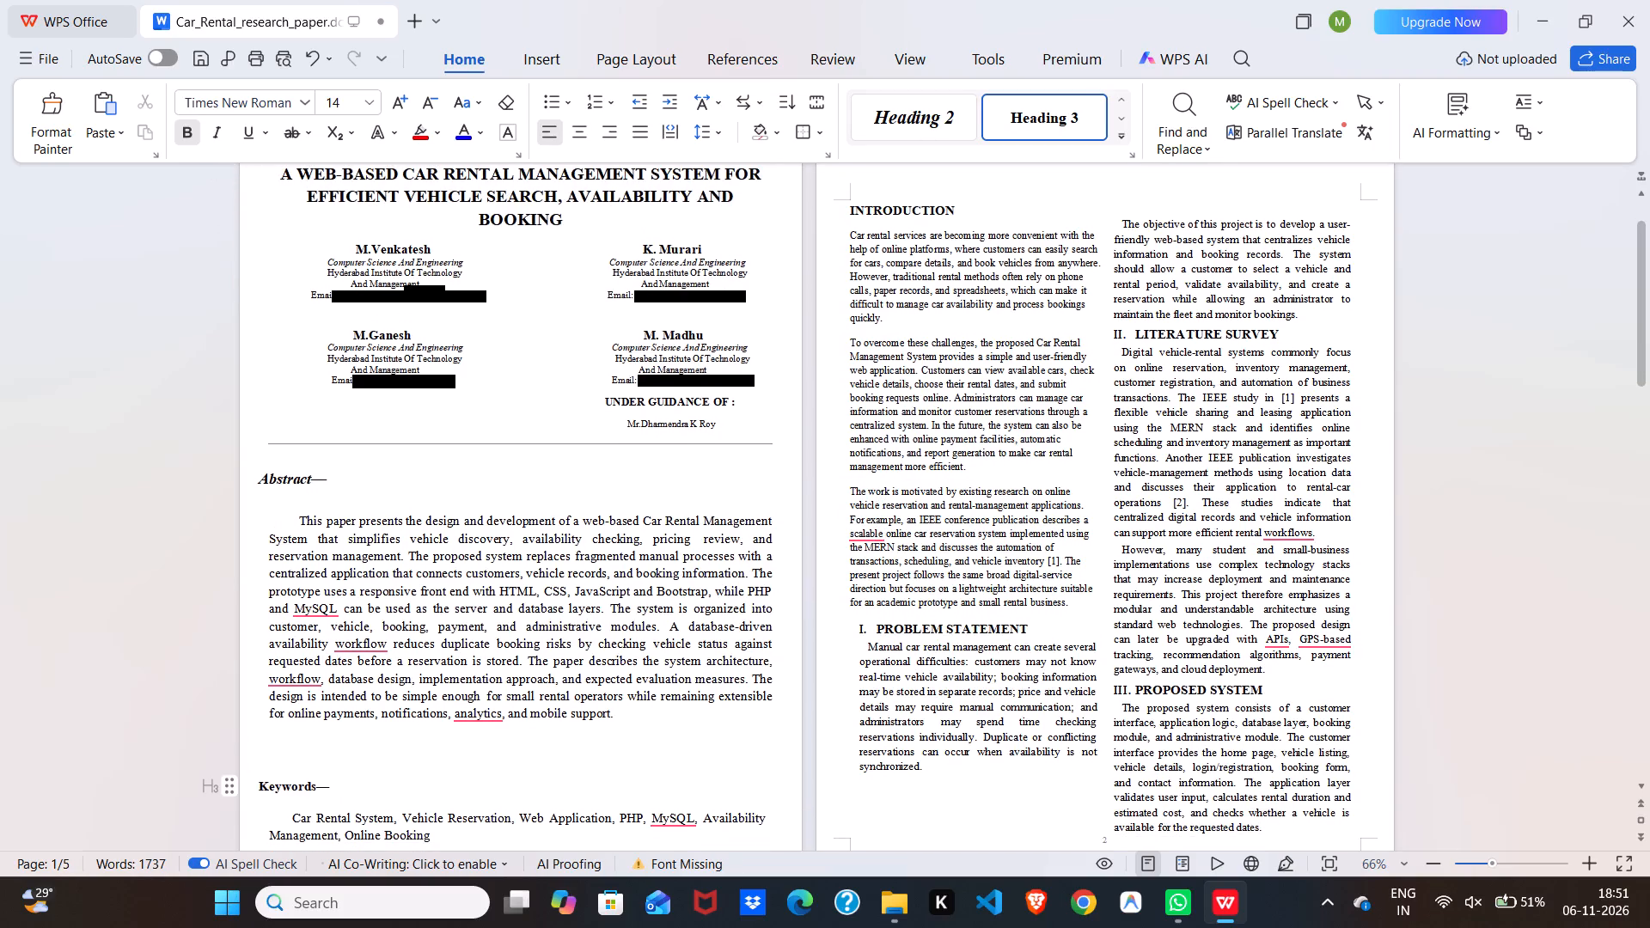
pyautogui.press('BackSpace')
pyautogui.press('BackSpace')
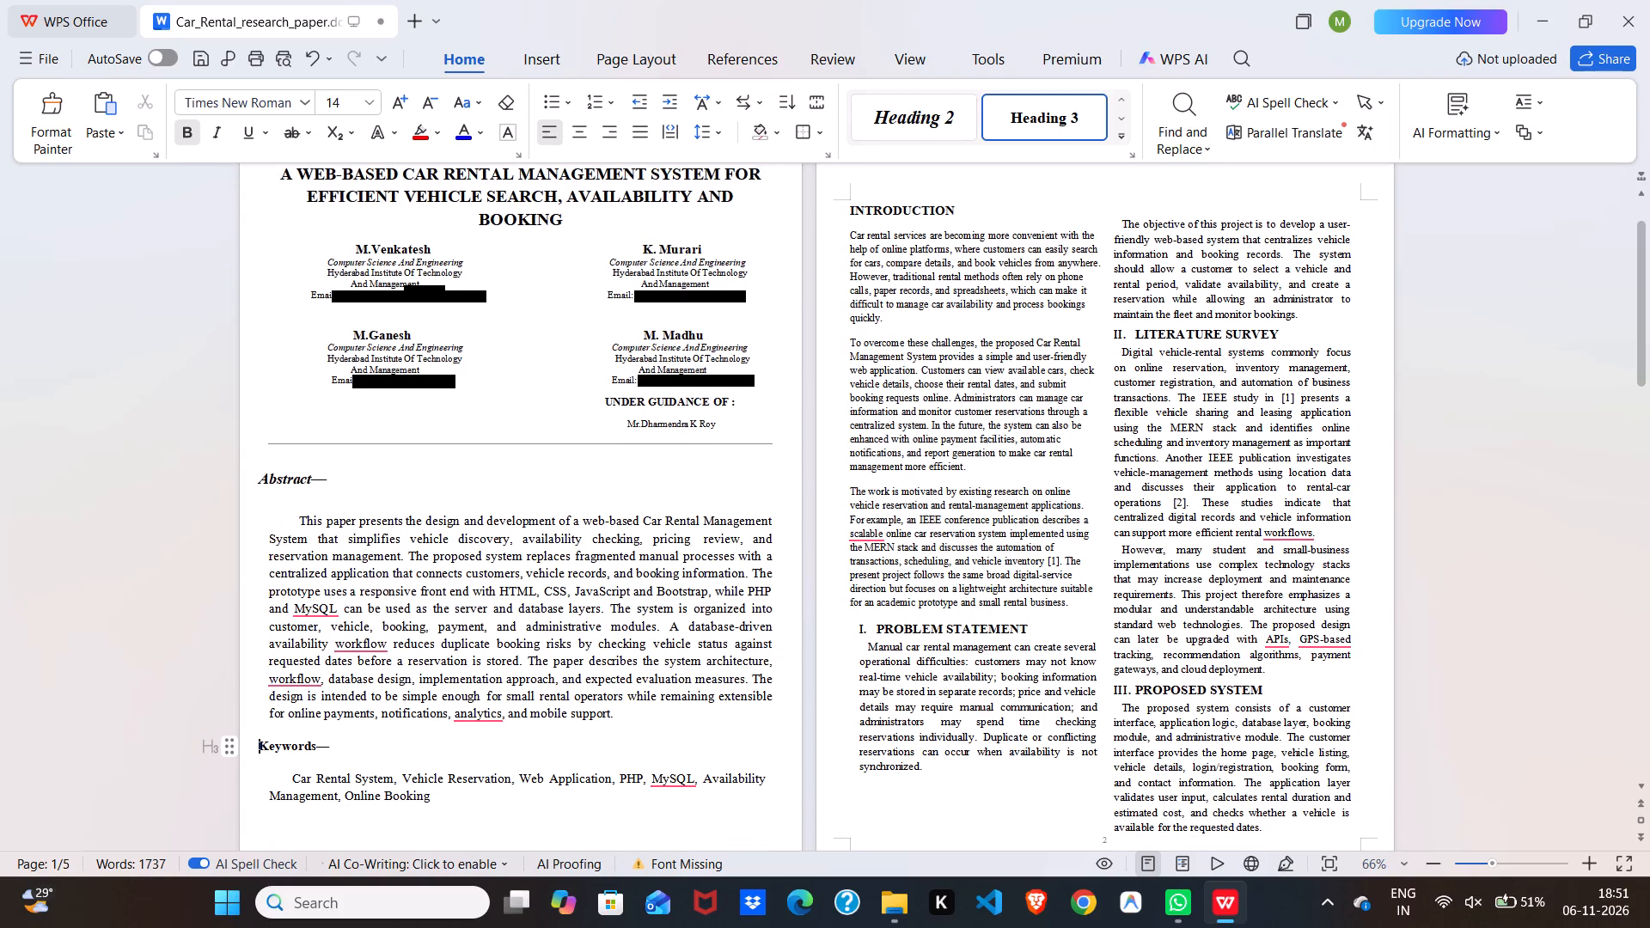
pyautogui.press('Return')
# Insert a paragraph break before "UNDER GUIDANCE OF :" beneath the author details.
pyautogui.scroll(1, 538, 537)
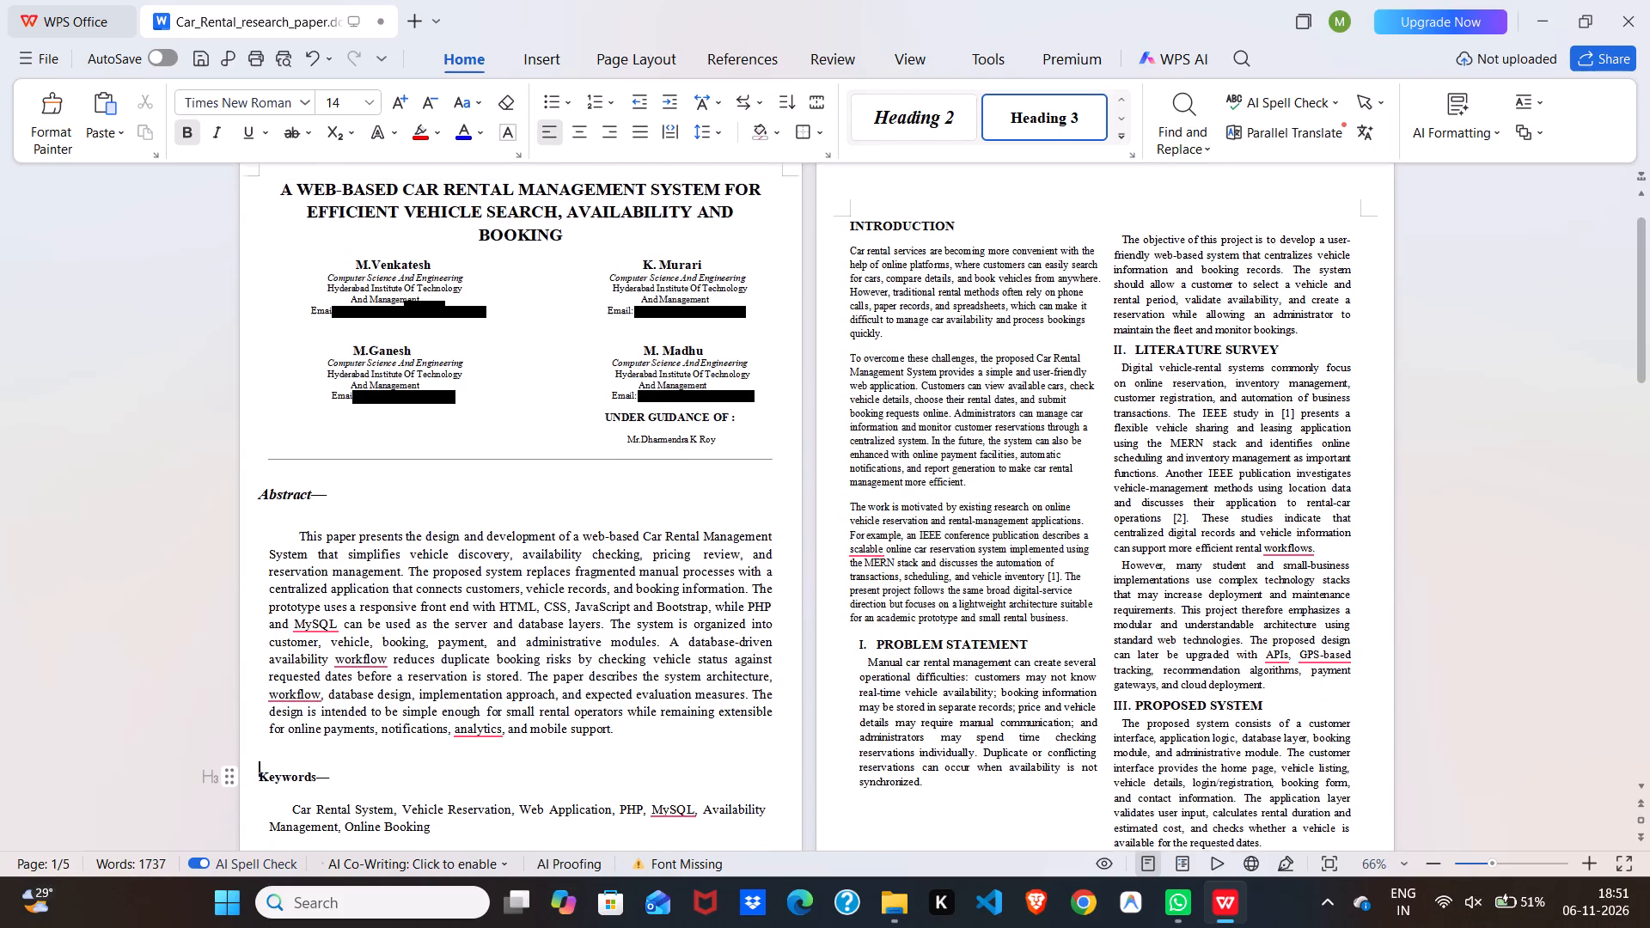
pyautogui.scroll(1, 538, 537)
pyautogui.click(608, 443)
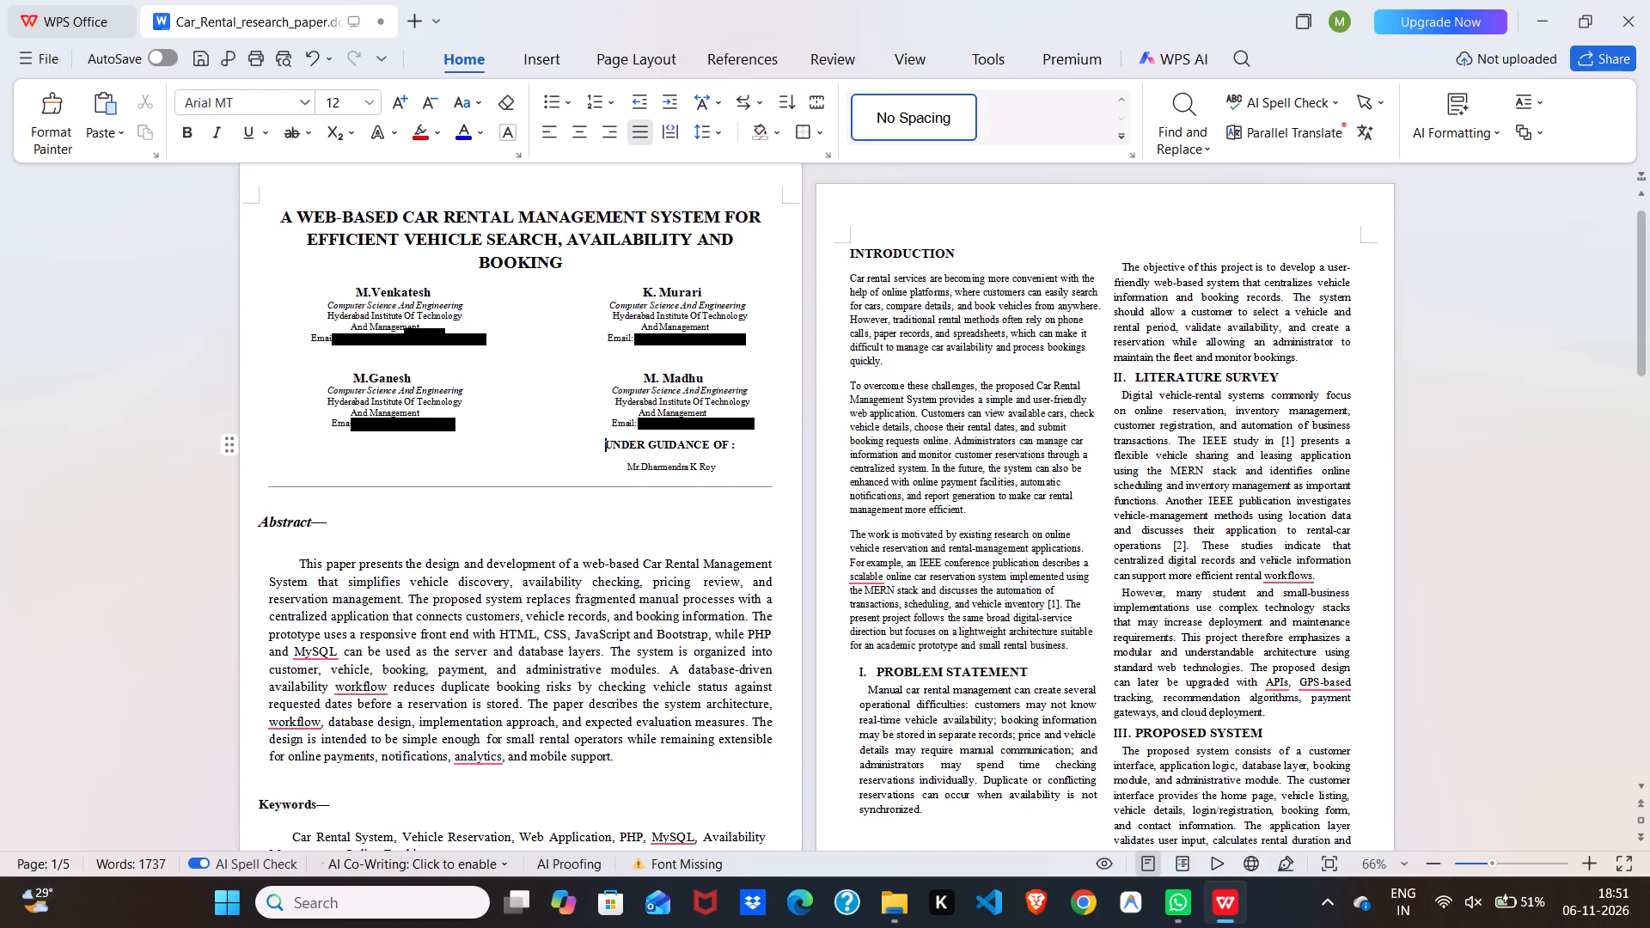
pyautogui.press('Return')
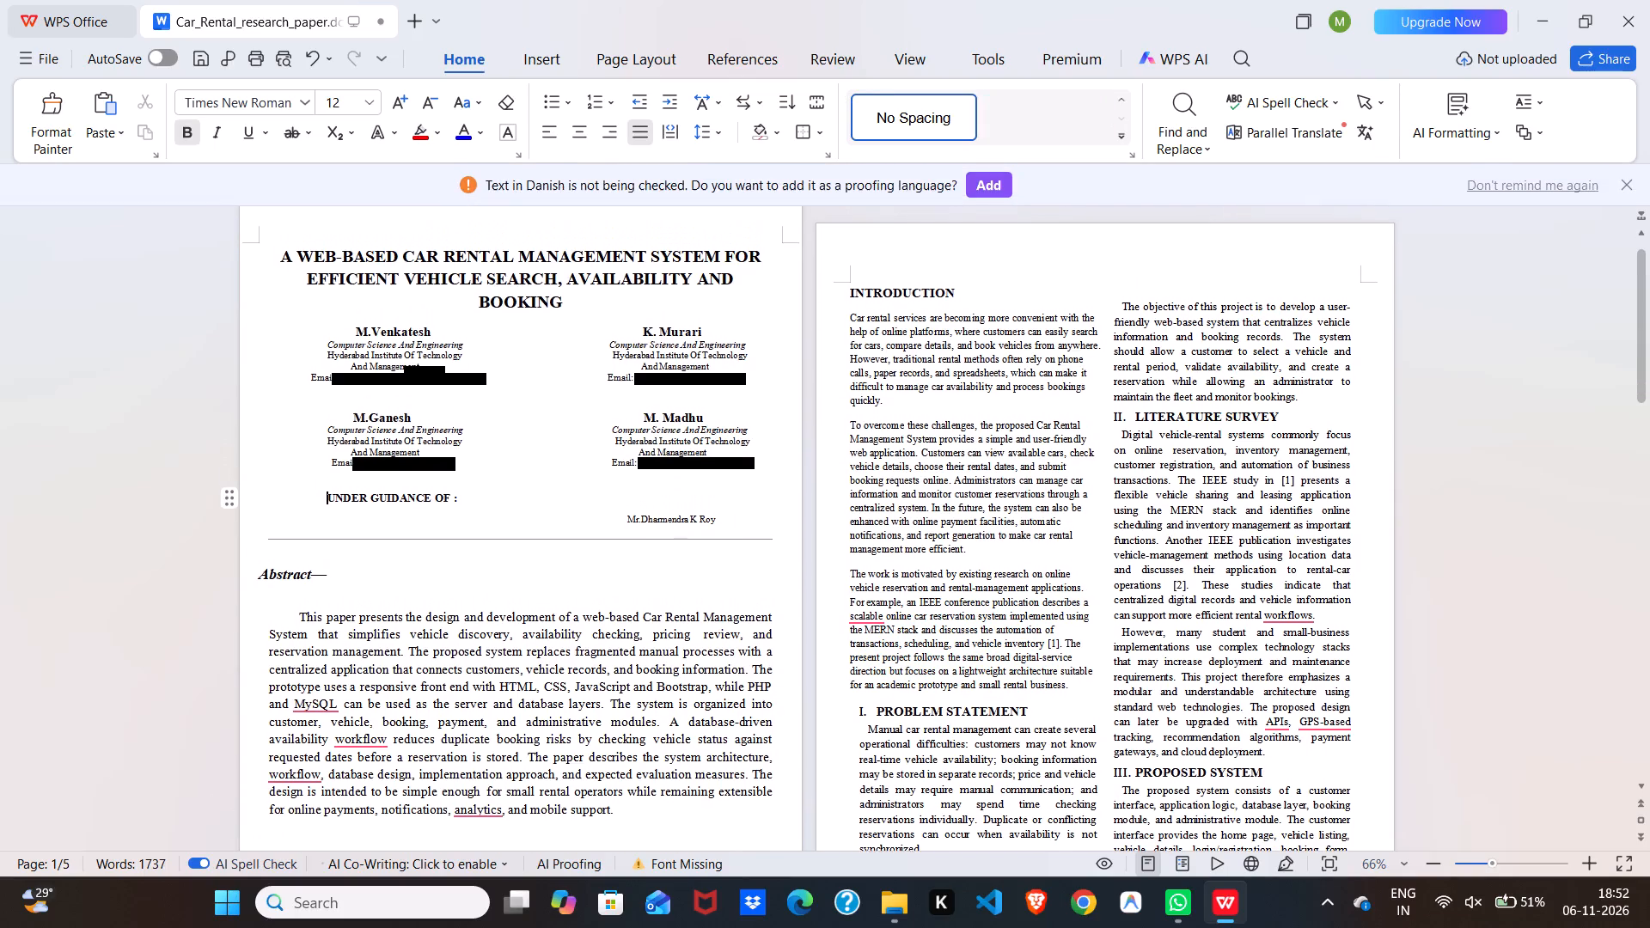
# Undo the paragraph break inserted before "UNDER GUIDANCE OF :" beneath the author details.
pyautogui.hotkey('ctrl', 'z')
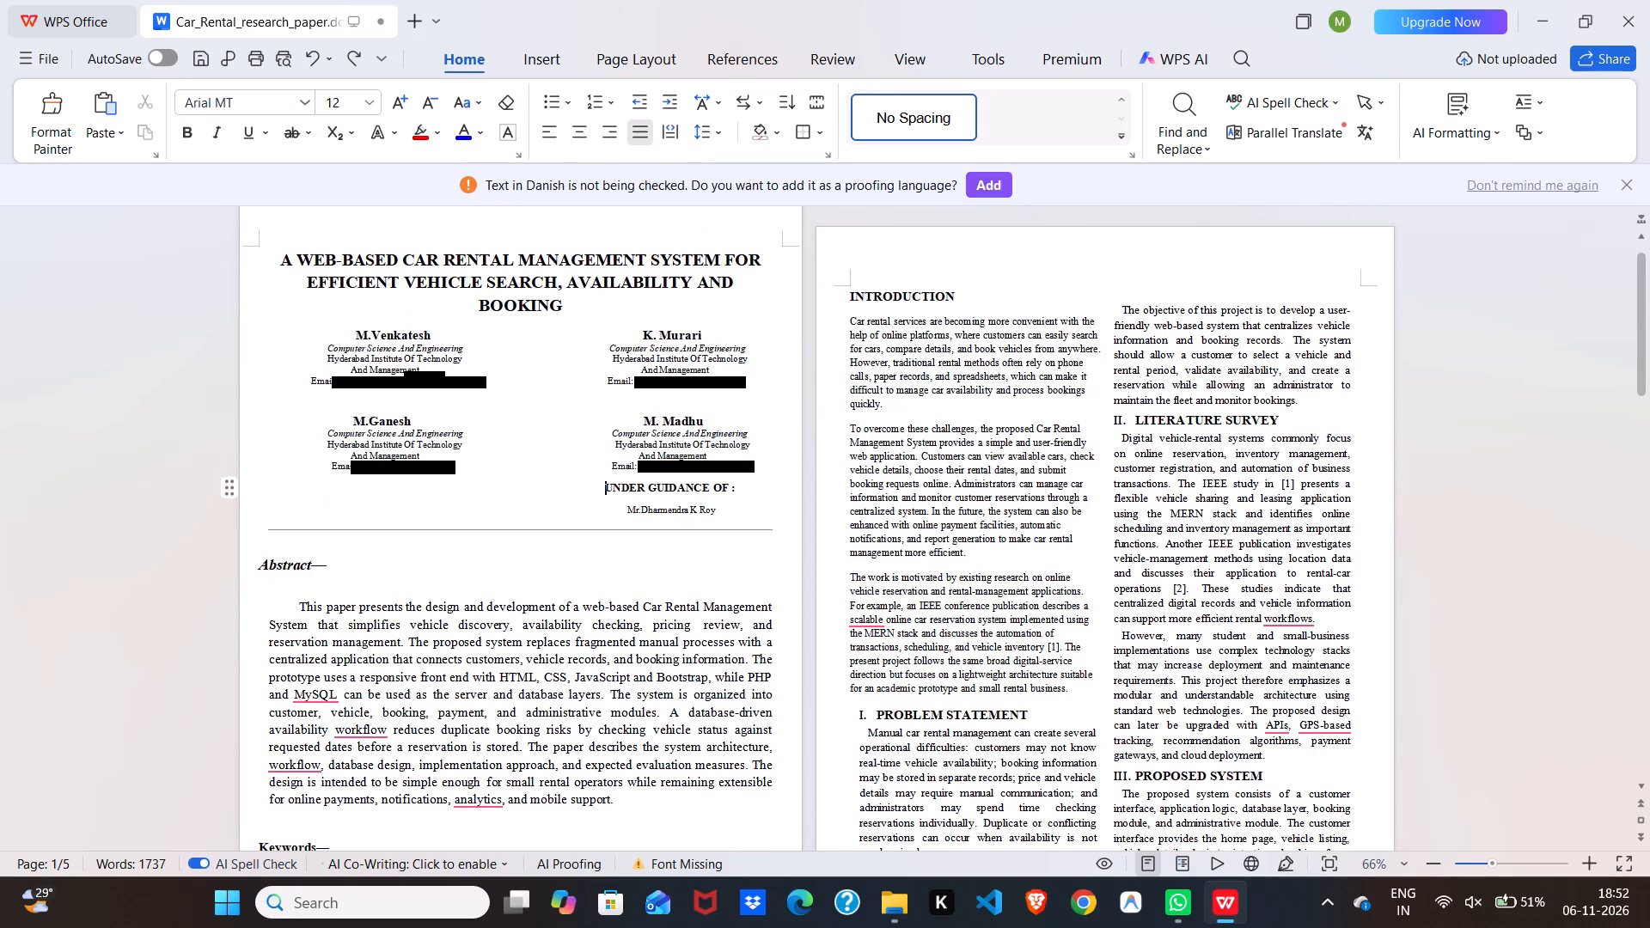
# Examine the layout of the paper's first two pages, from the title and author block through the abstract, keywords and opening sections.
pyautogui.scroll(-2, 616, 471)
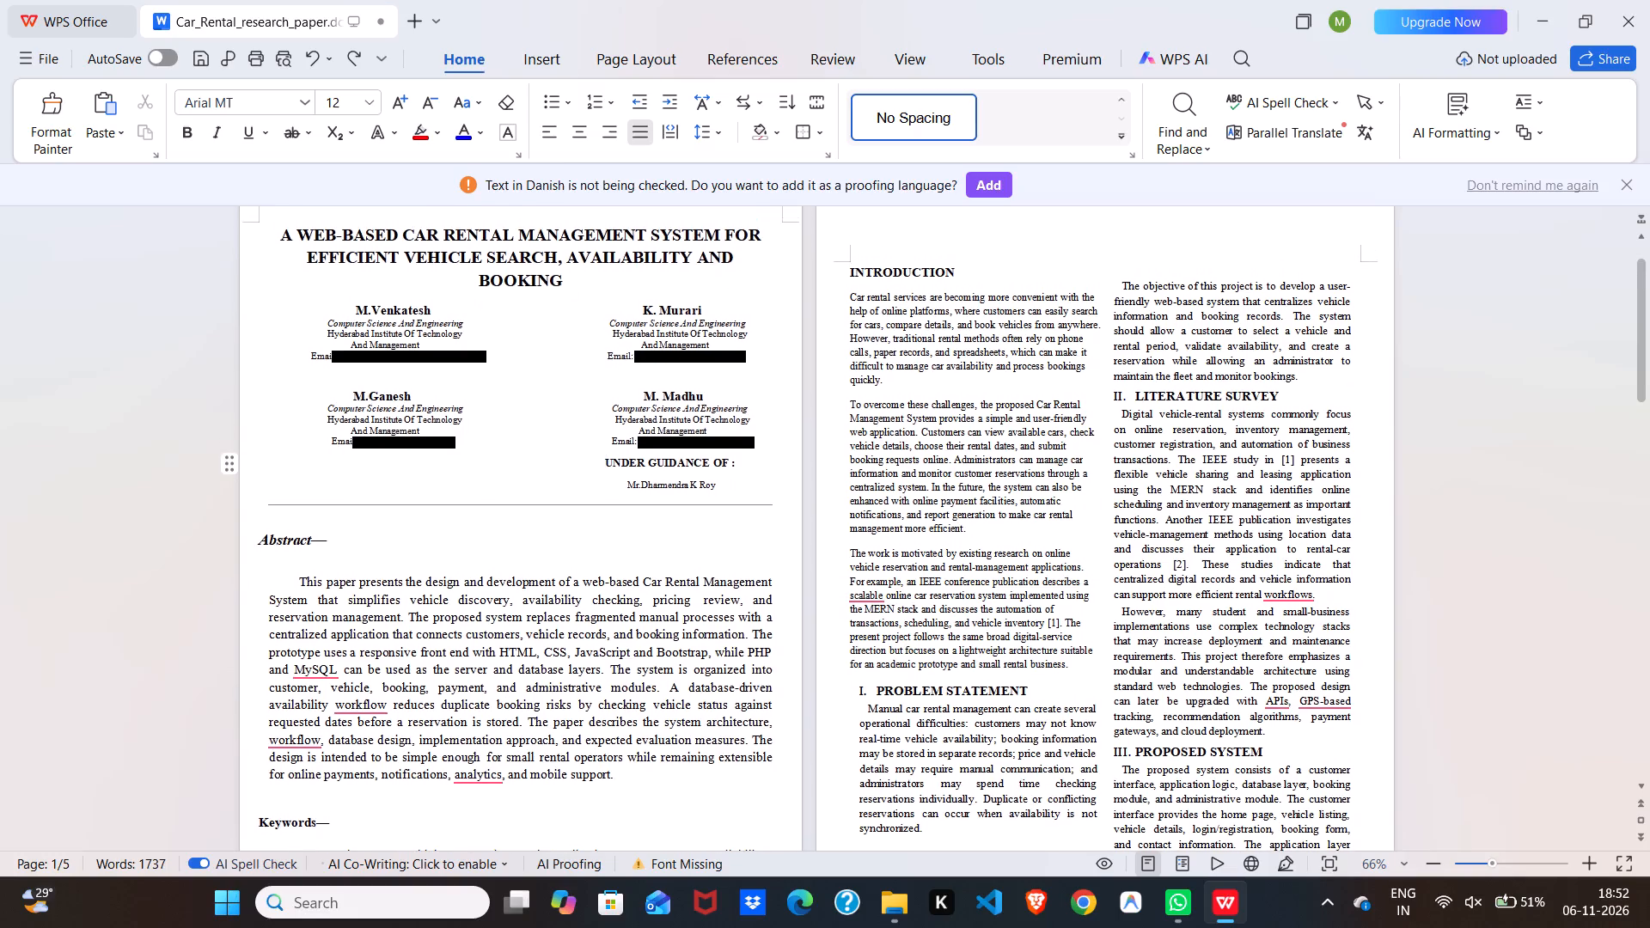
pyautogui.scroll(2, 637, 546)
pyautogui.scroll(-1, 637, 546)
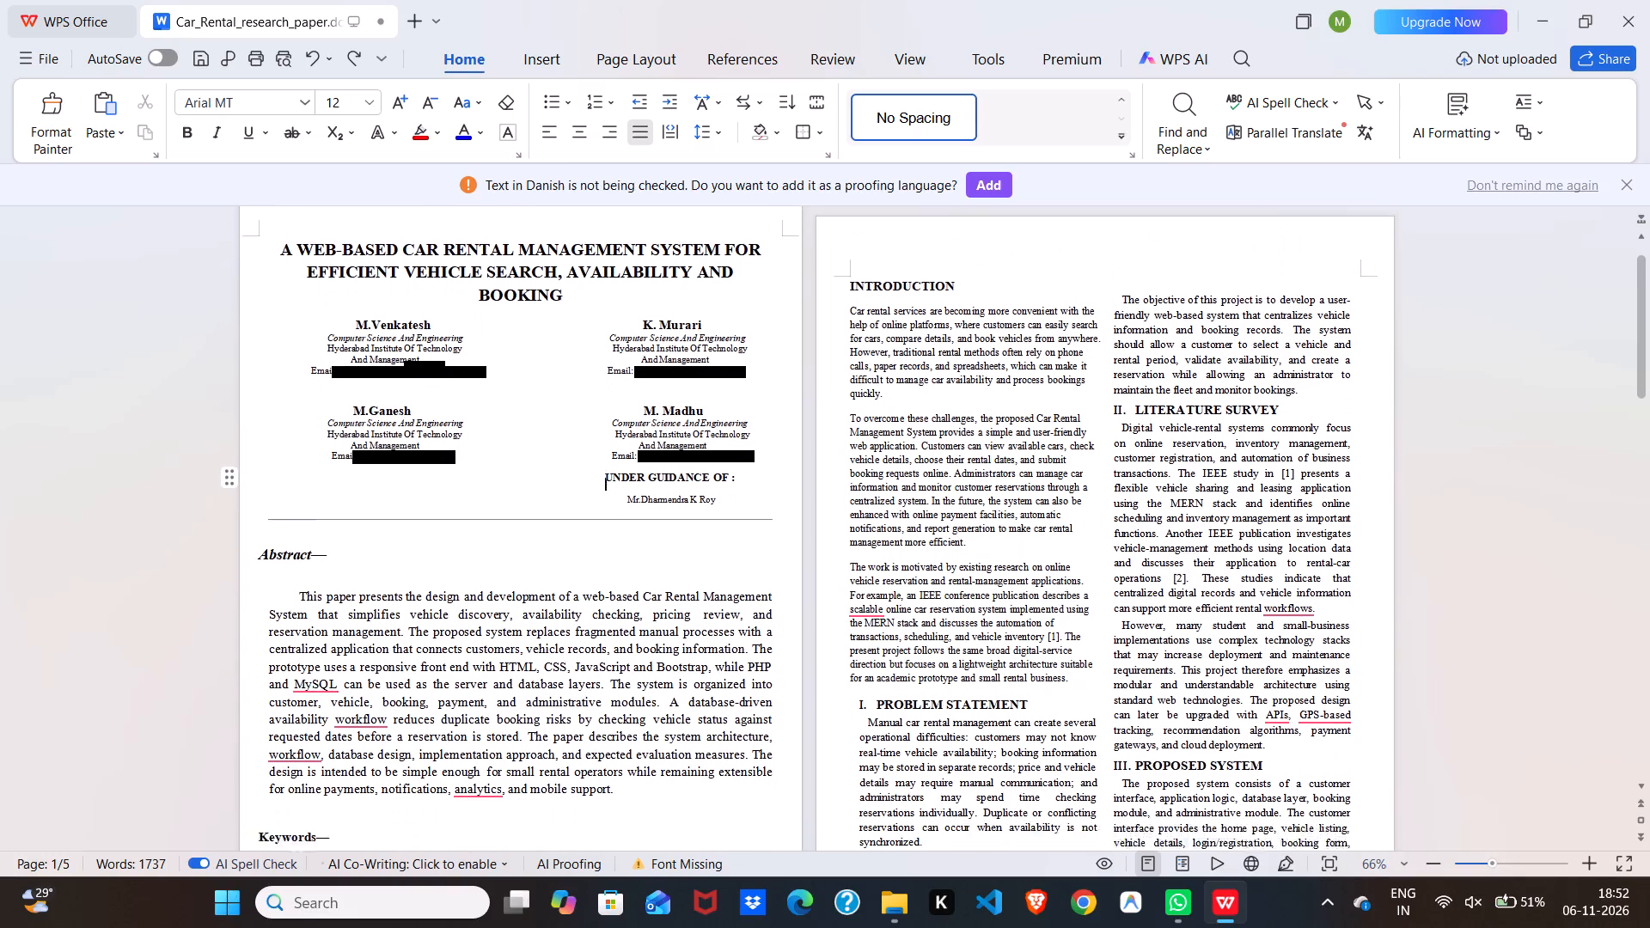
pyautogui.scroll(-3, 637, 546)
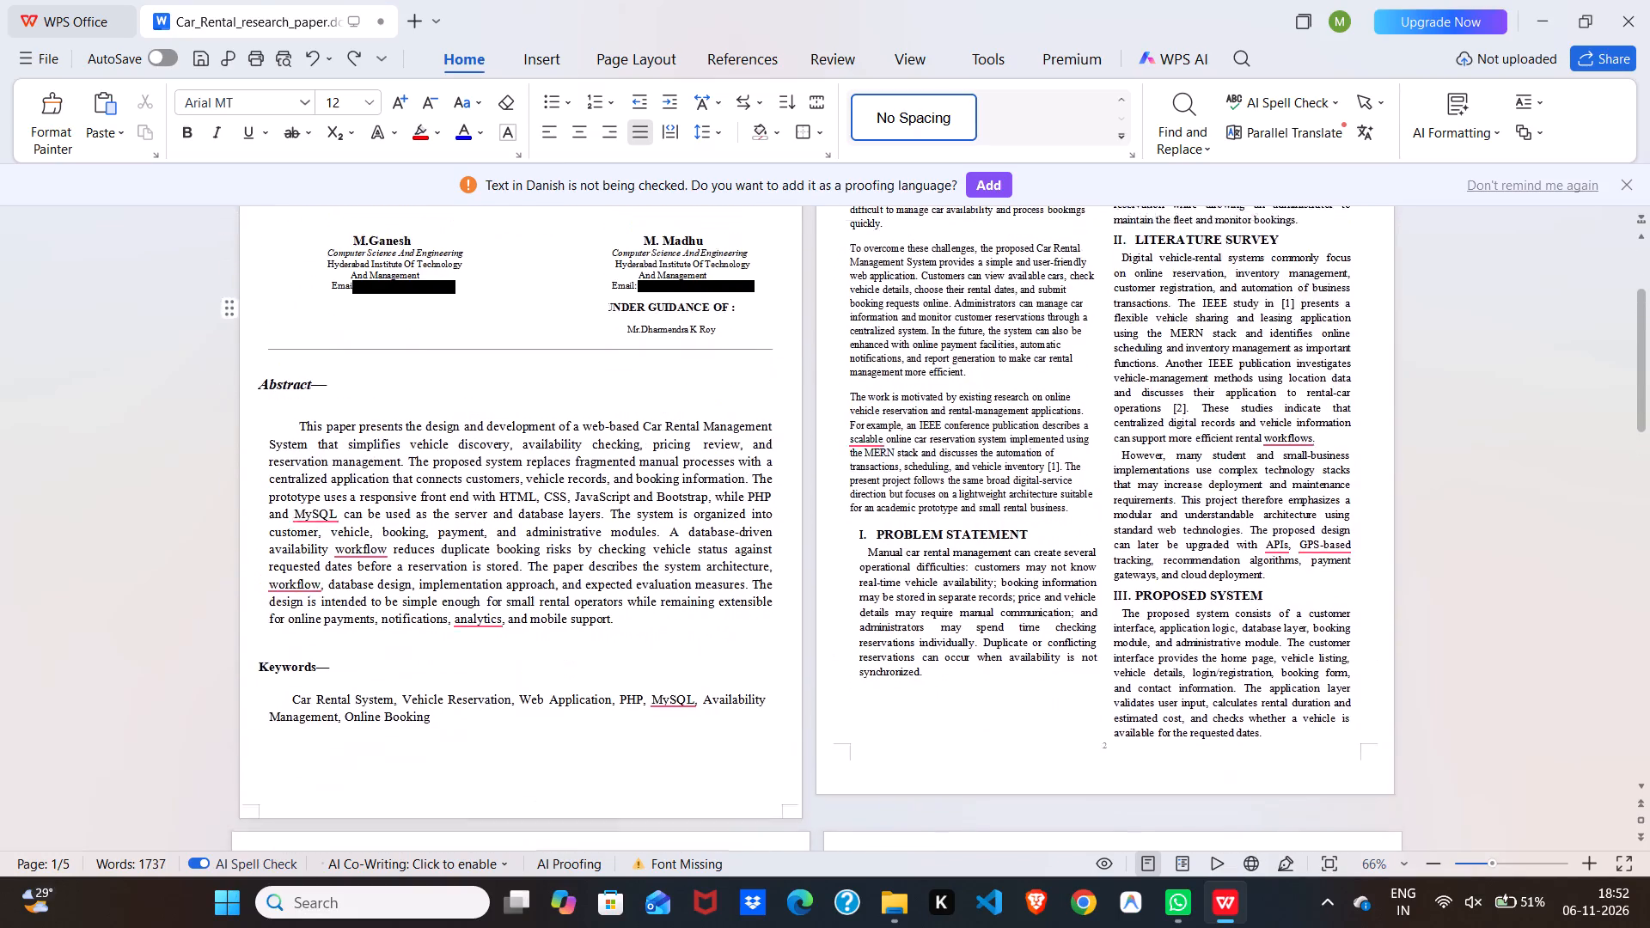
pyautogui.scroll(-1, 637, 546)
pyautogui.scroll(2, 637, 546)
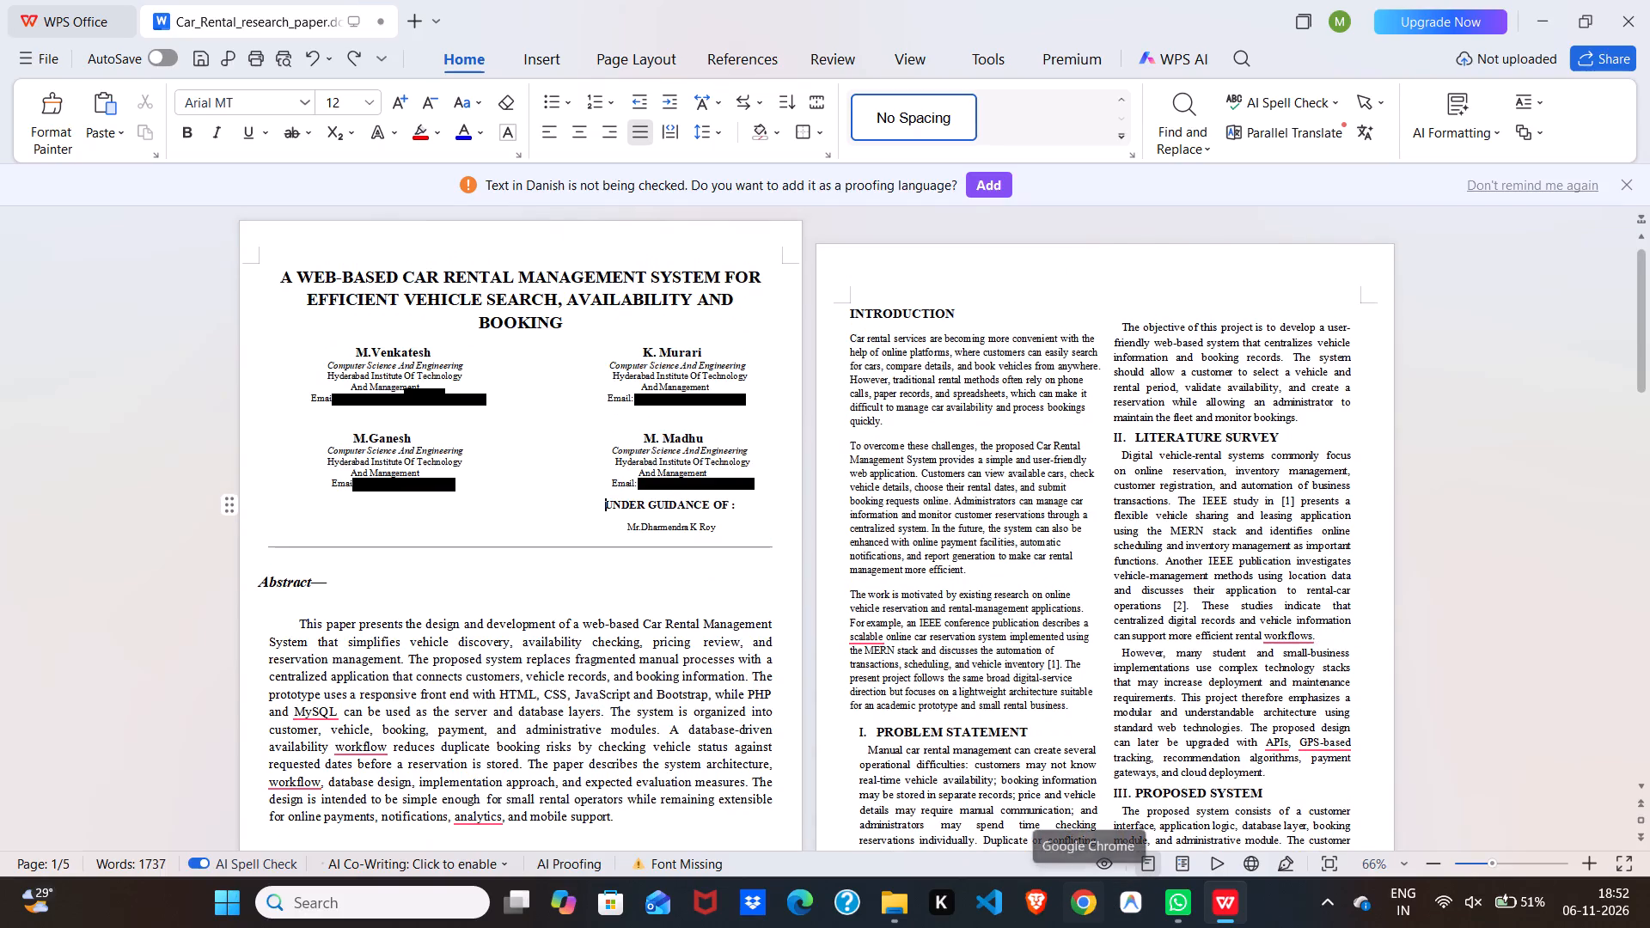
pyautogui.scroll(-3, 878, 723)
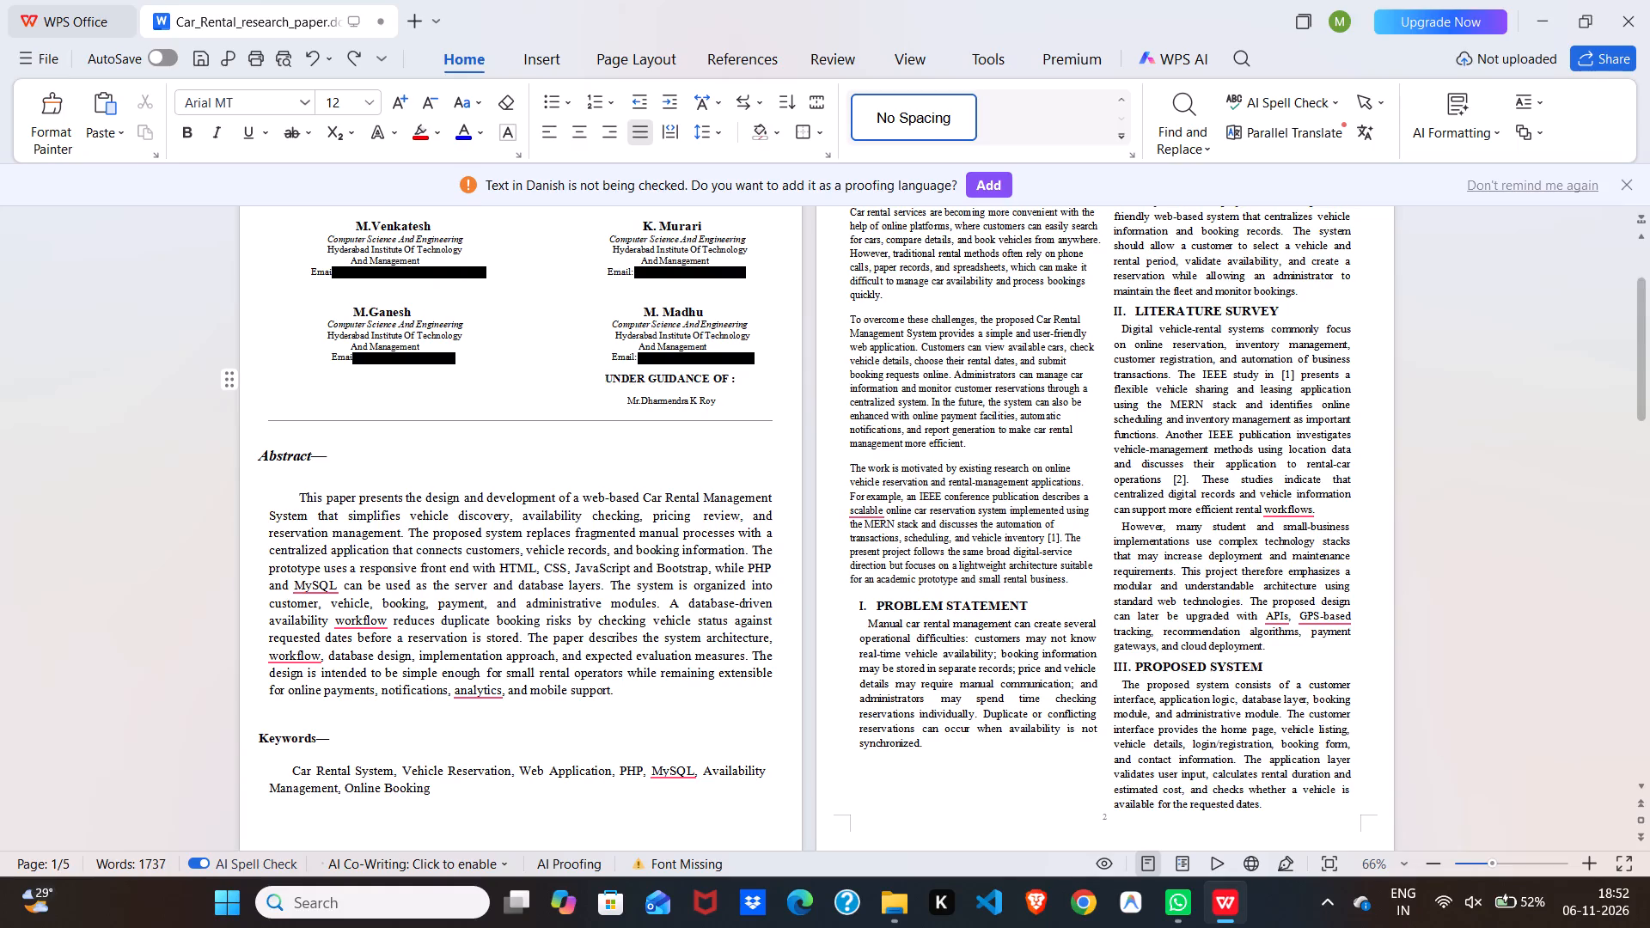
pyautogui.scroll(-2, 878, 723)
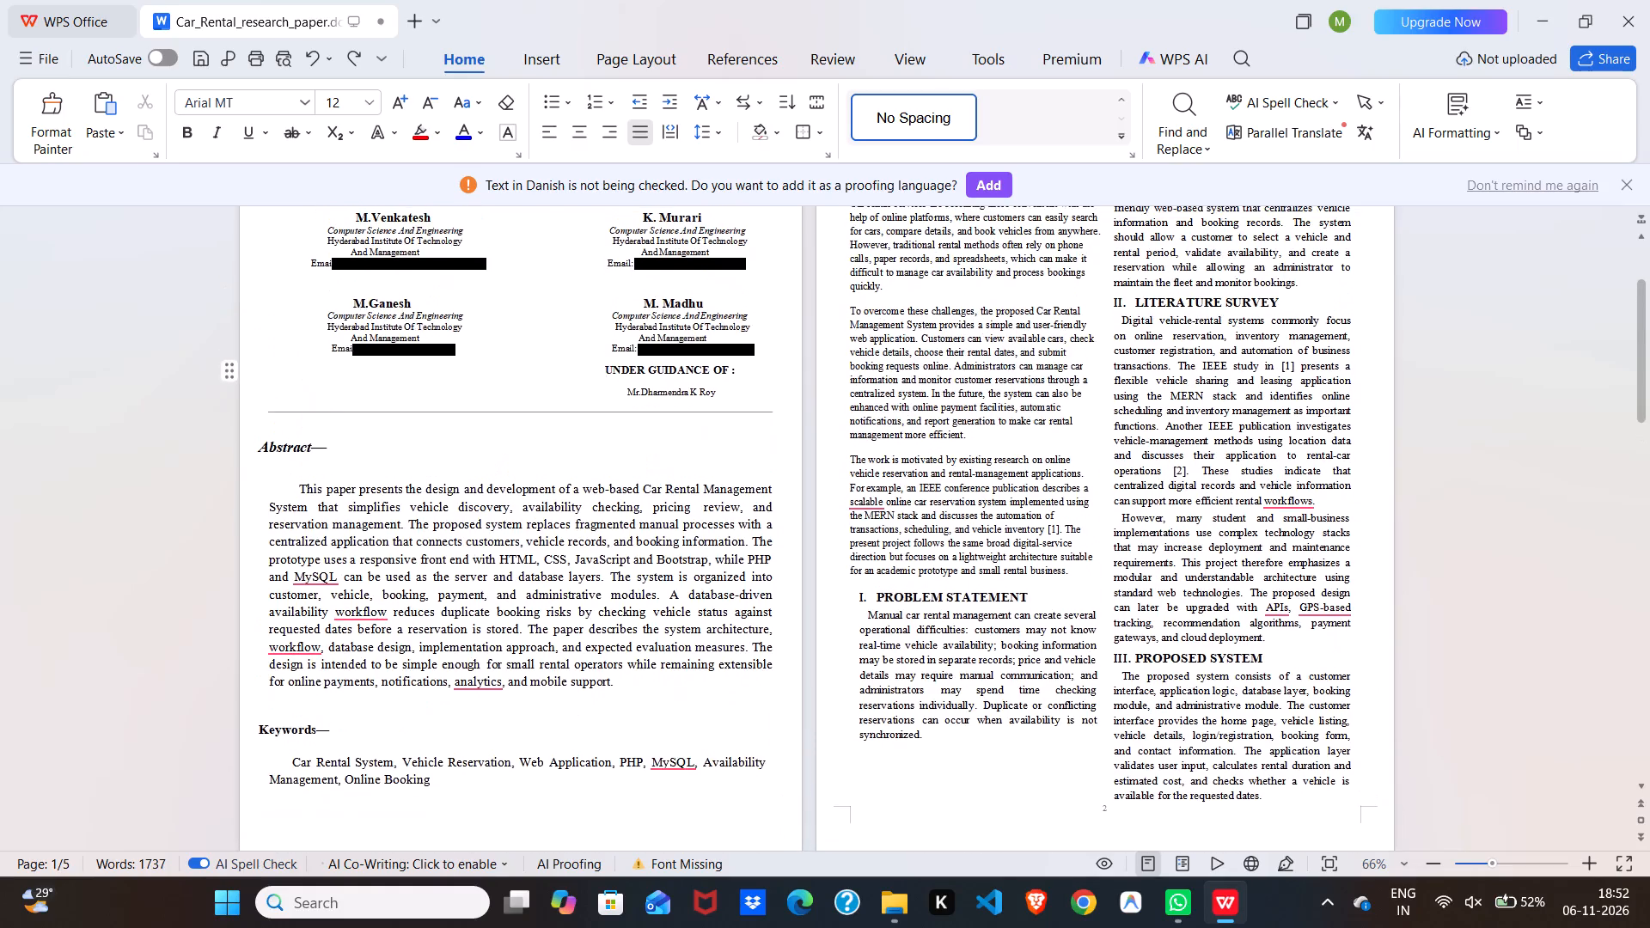
pyautogui.scroll(1, 878, 723)
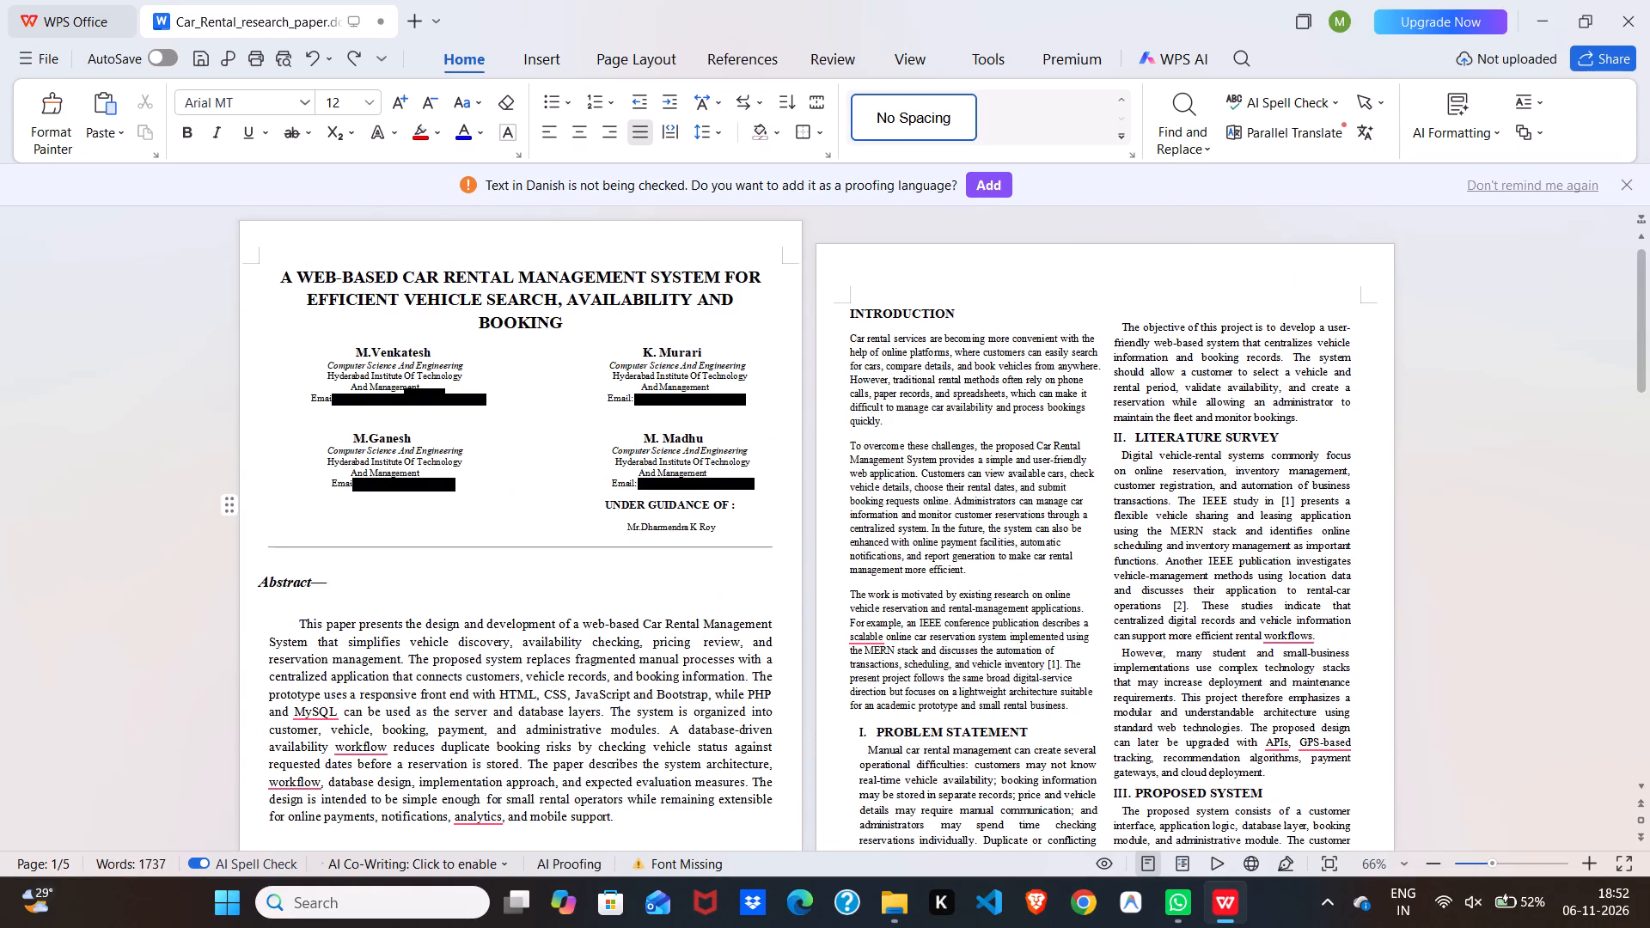
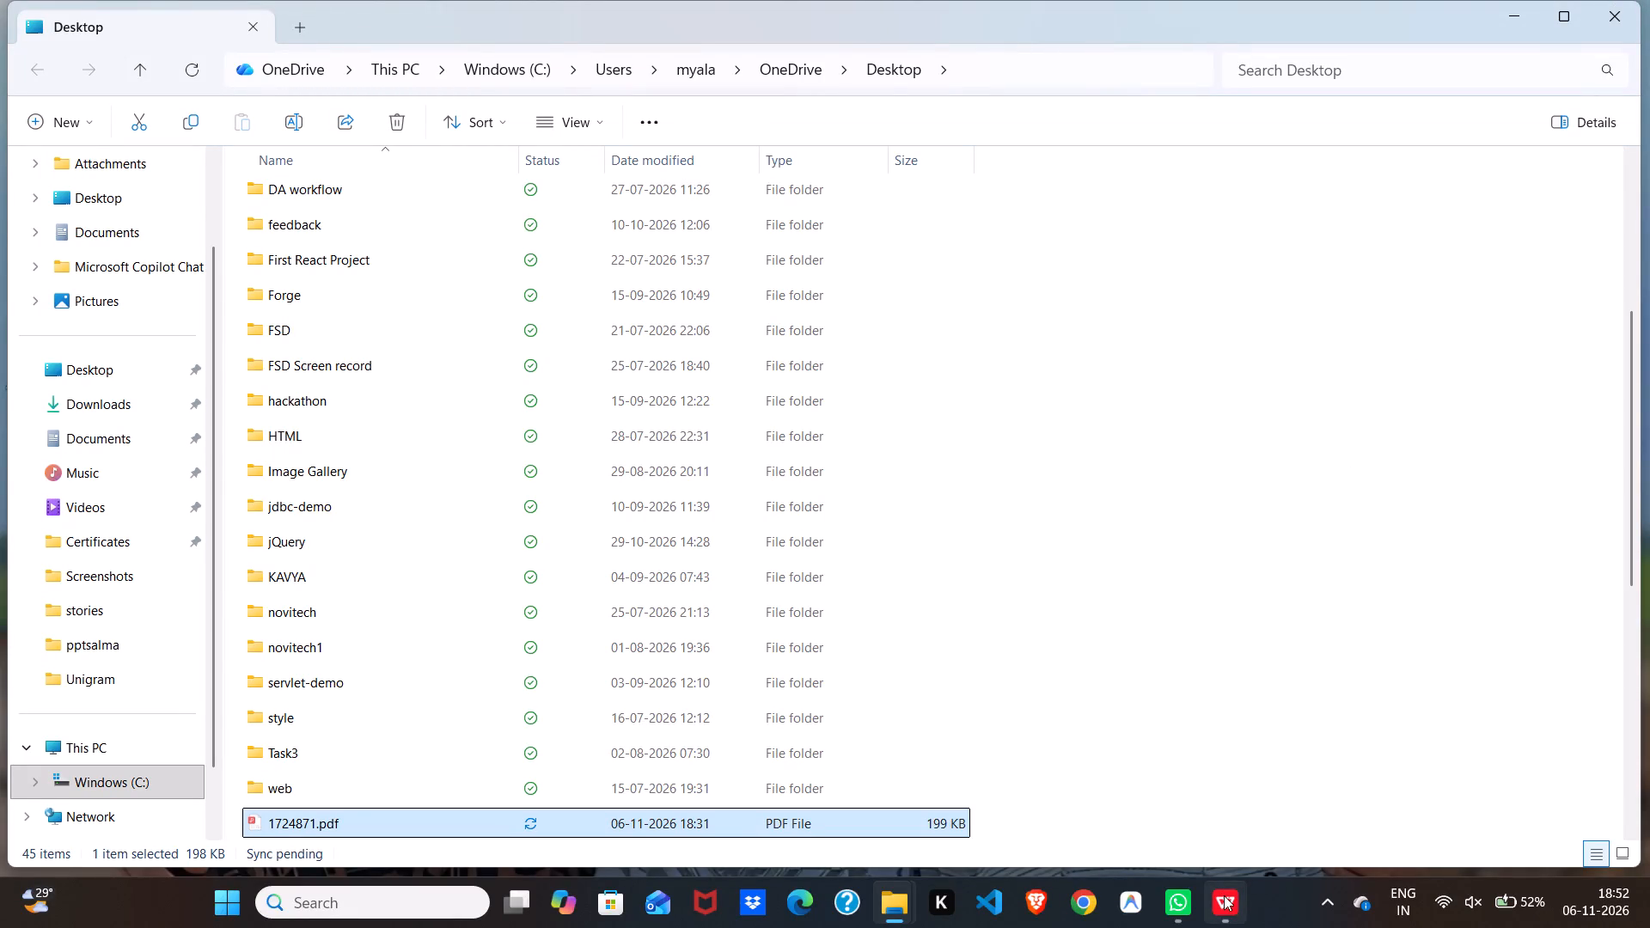
# Close the Car_Rental_research_paper.docx document.
pyautogui.click(1317, 717)
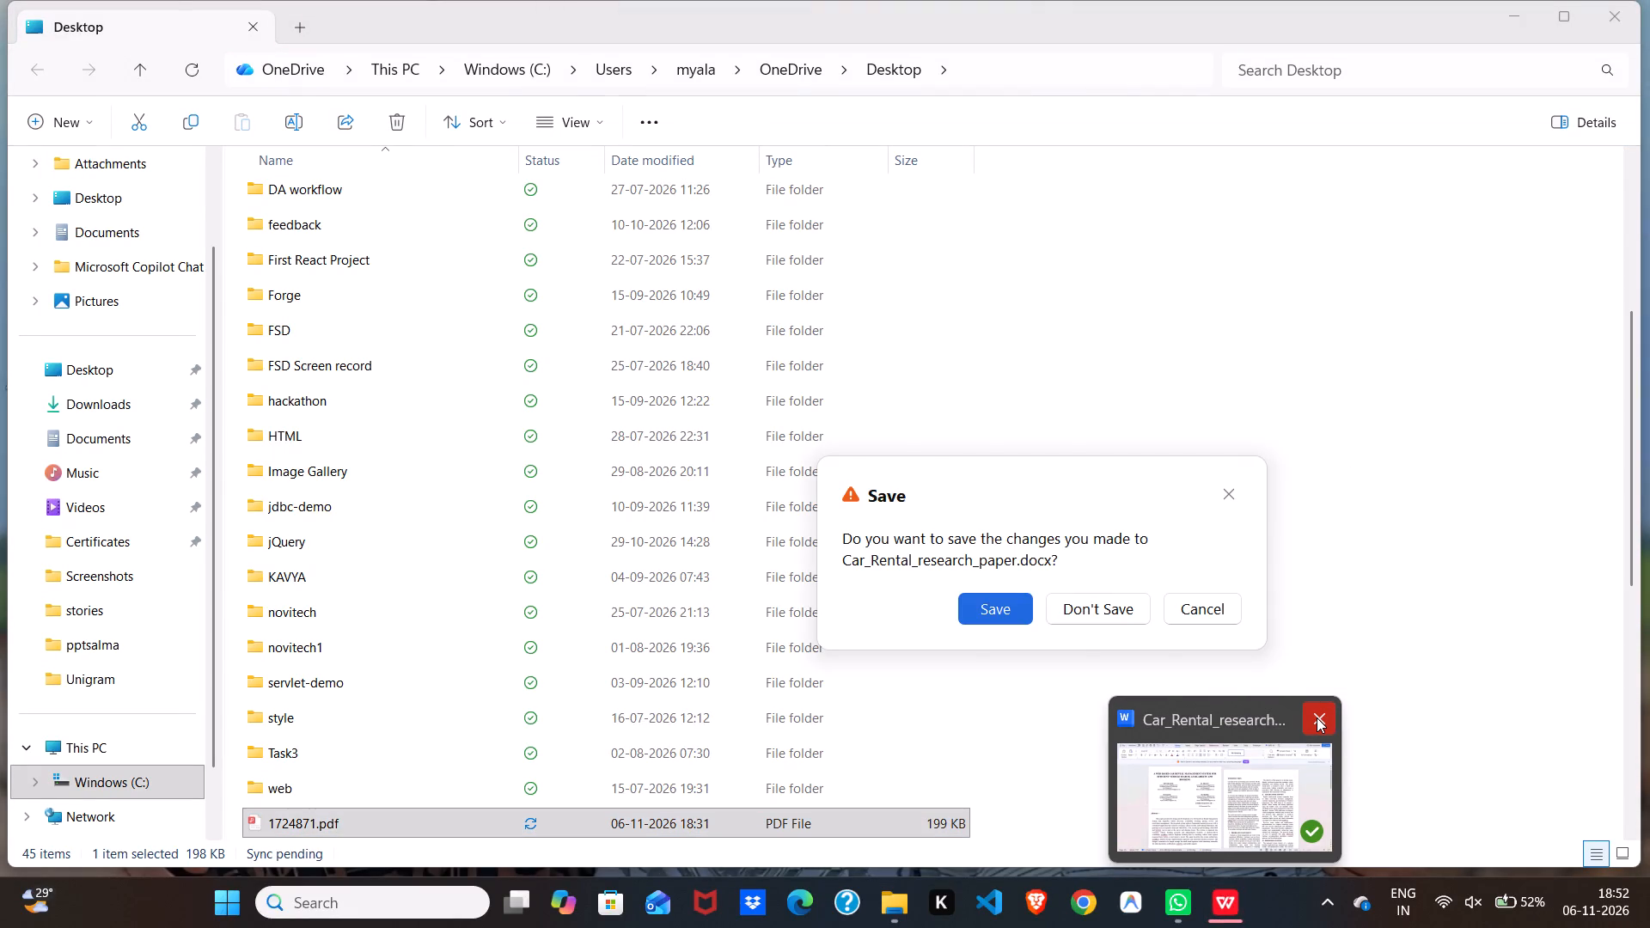
# Close Car_Rental_research_paper.docx without saving its changes.
pyautogui.click(1317, 717)
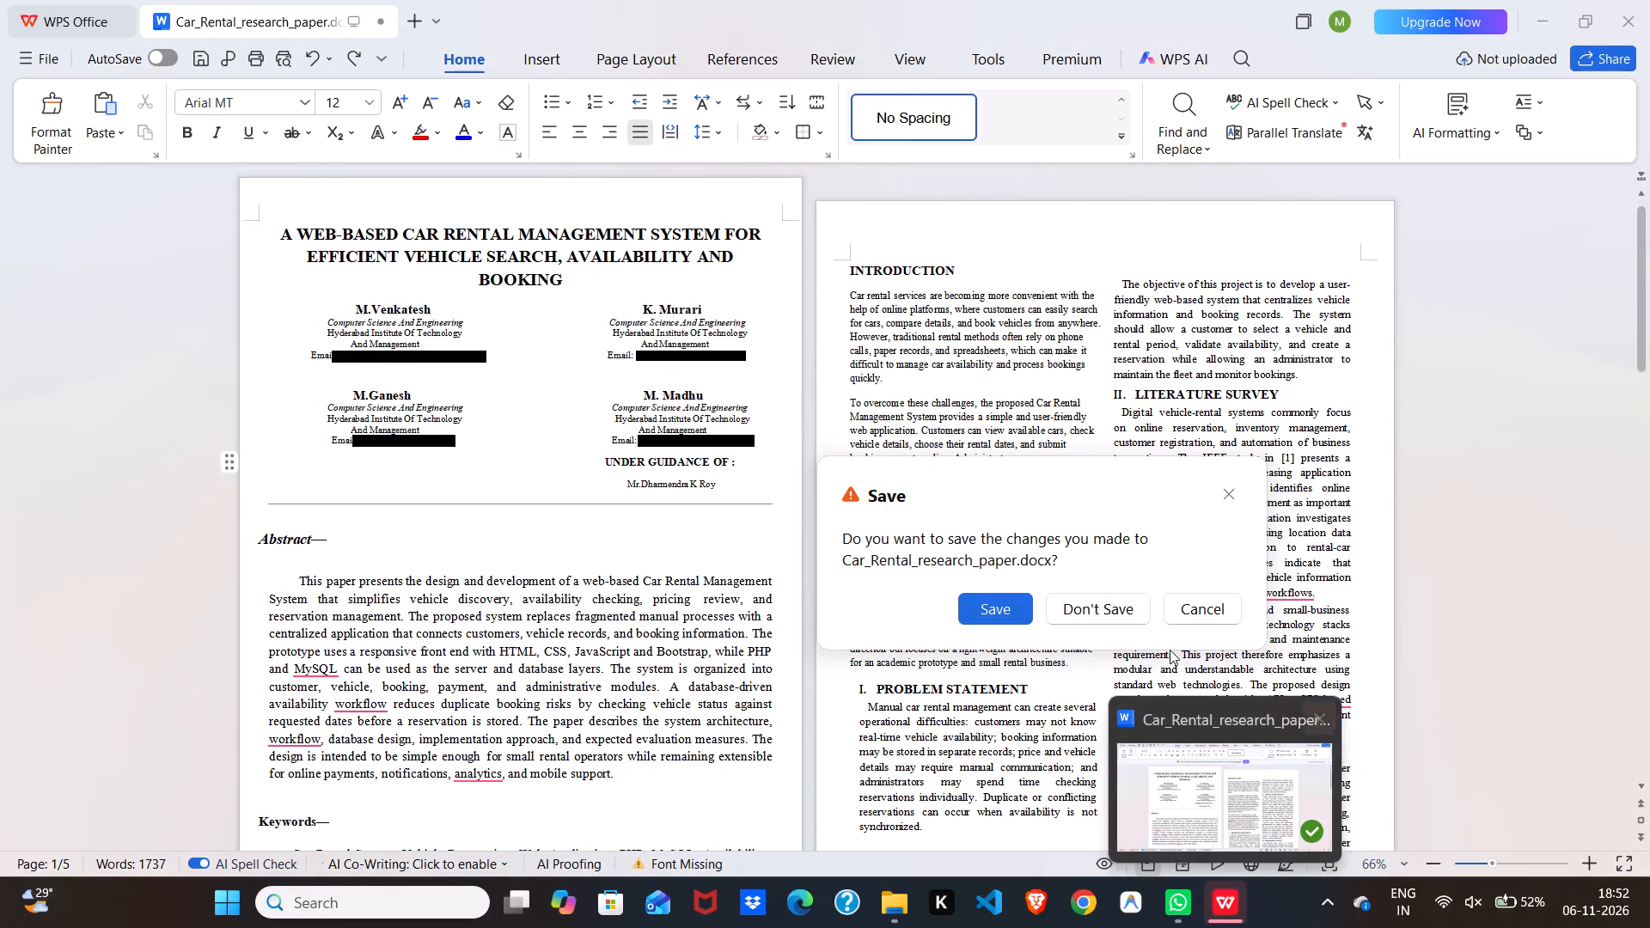
pyautogui.click(1067, 597)
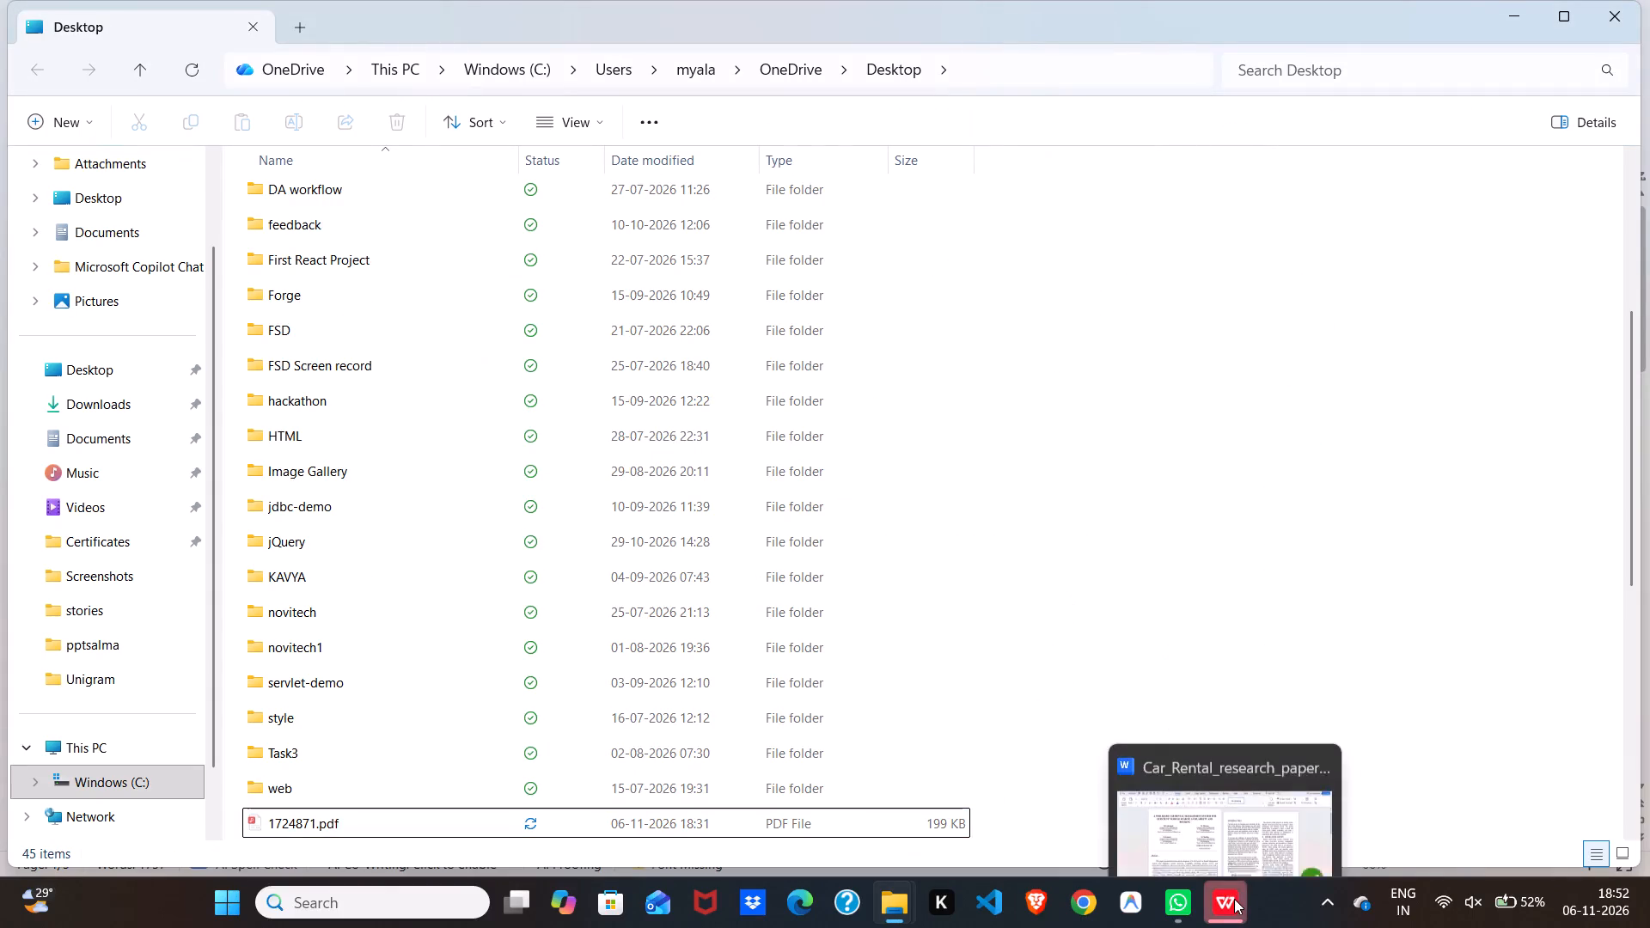
pyautogui.click(1185, 806)
pyautogui.click(1088, 620)
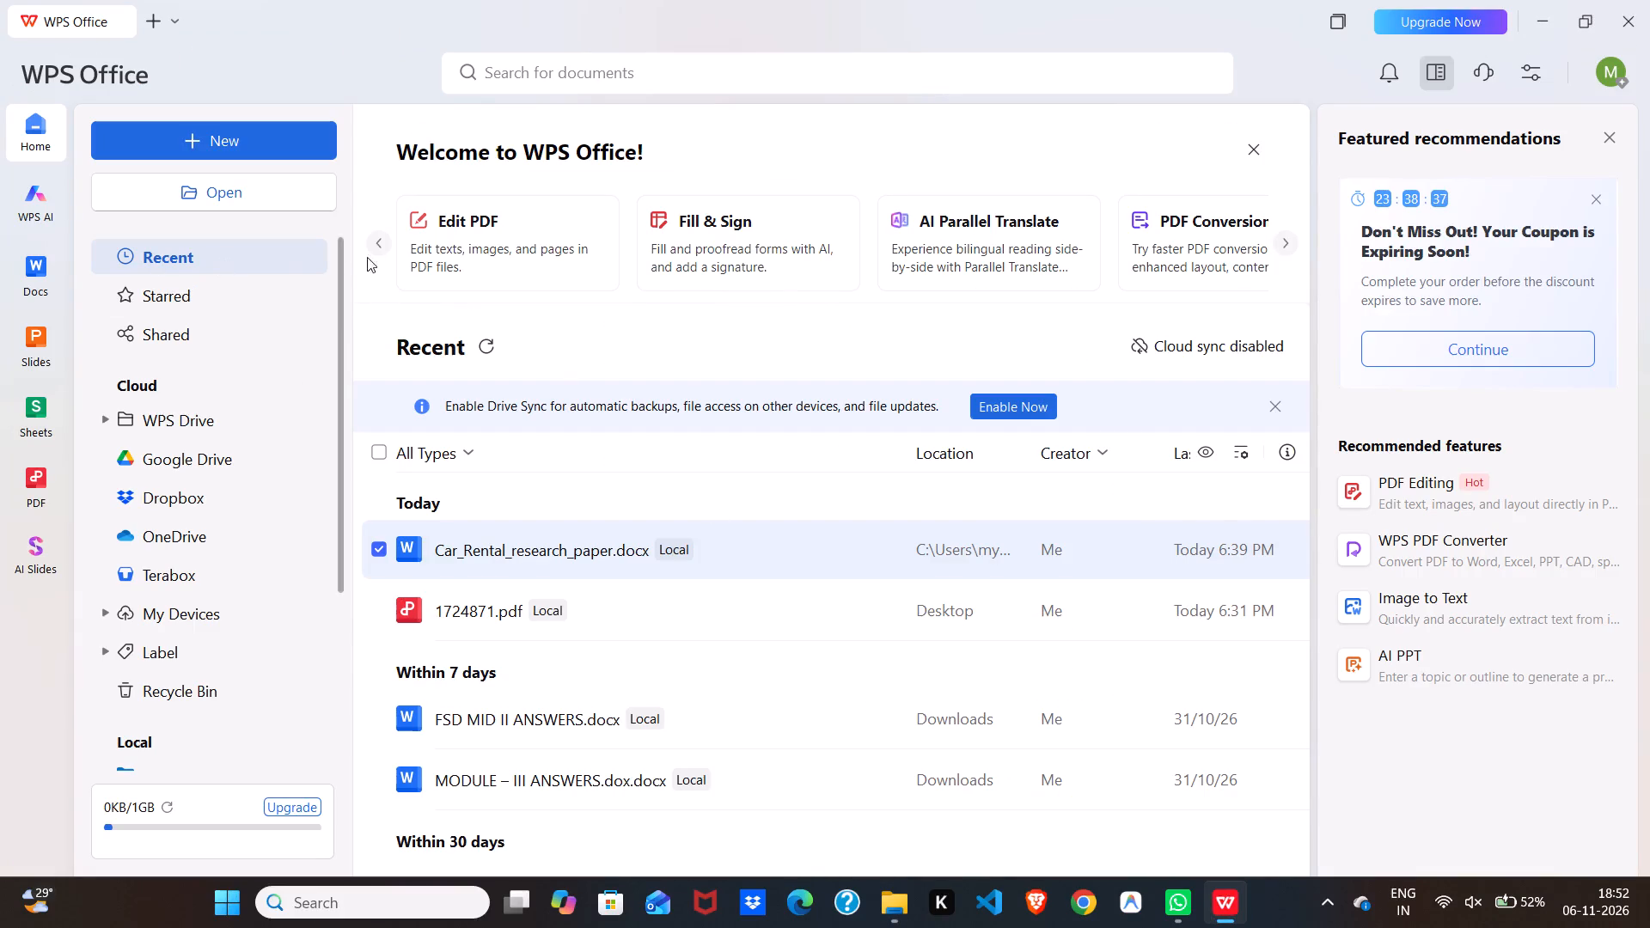
# Open 1724871.pdf from the recent PDF files for editing.
pyautogui.click(463, 246)
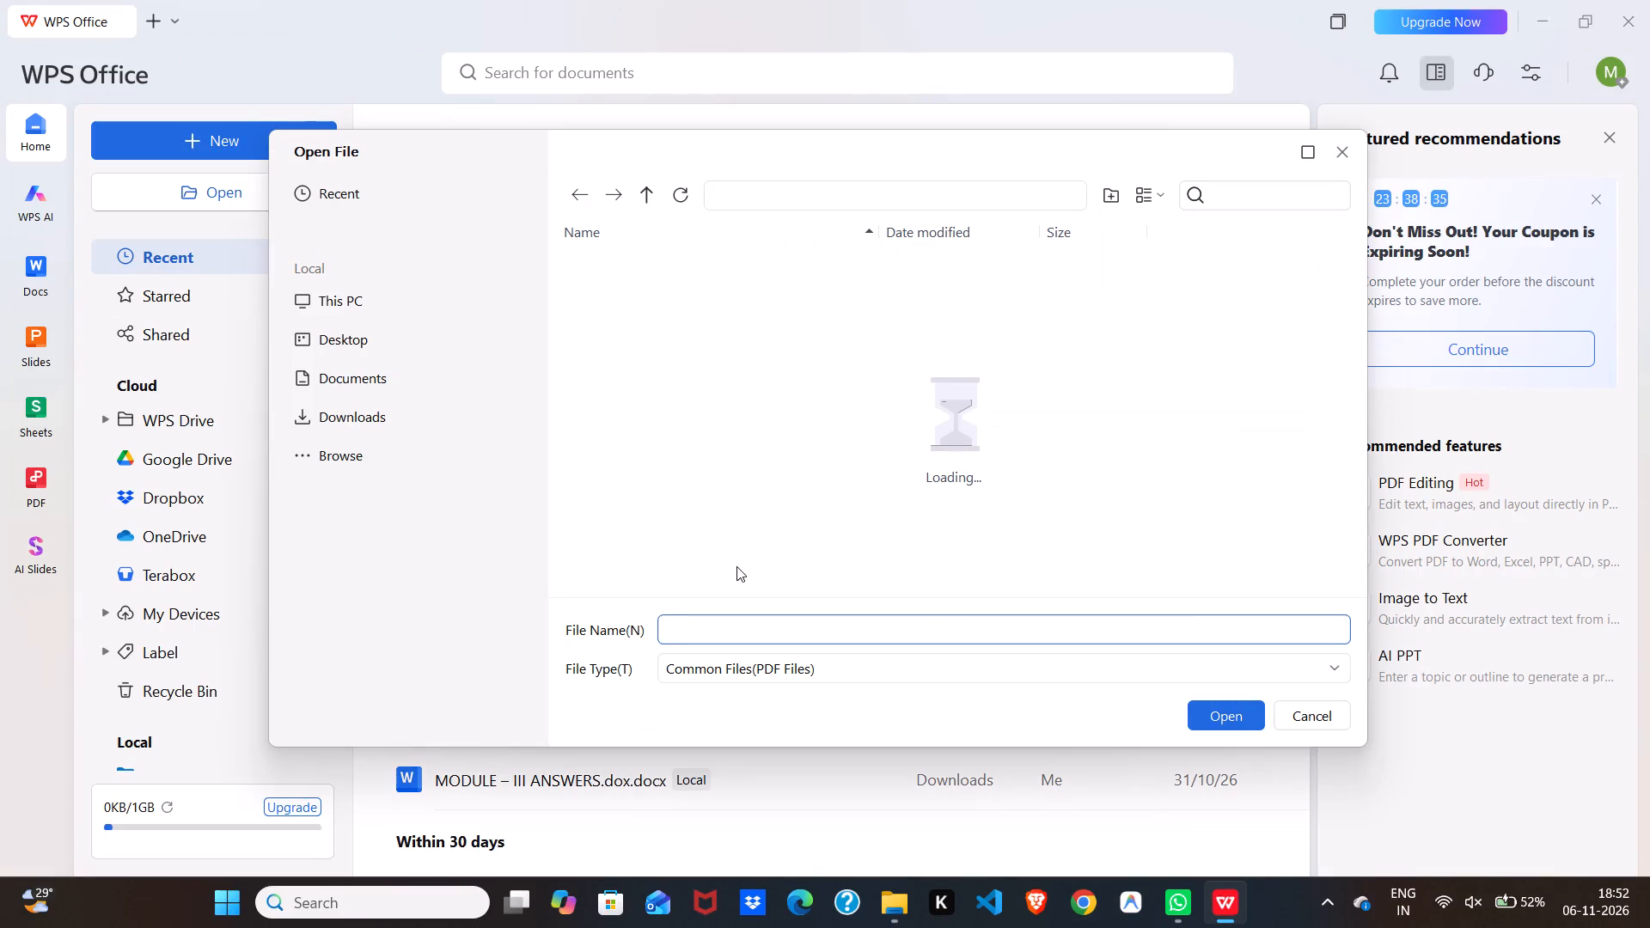
pyautogui.click(363, 419)
pyautogui.click(370, 296)
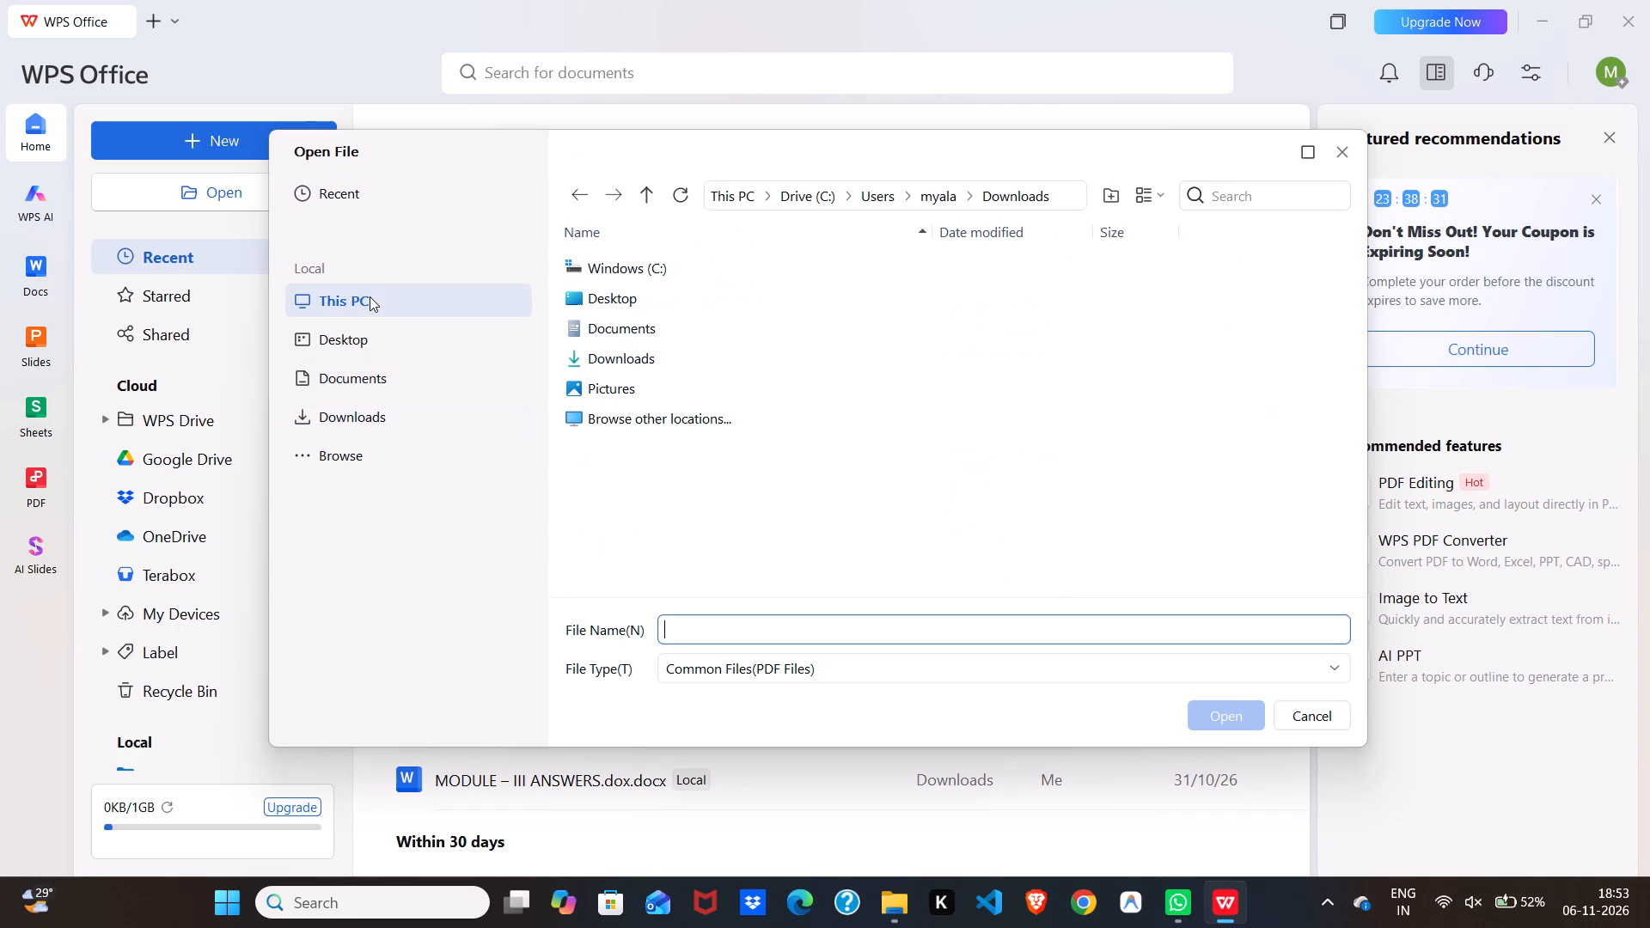
pyautogui.click(344, 185)
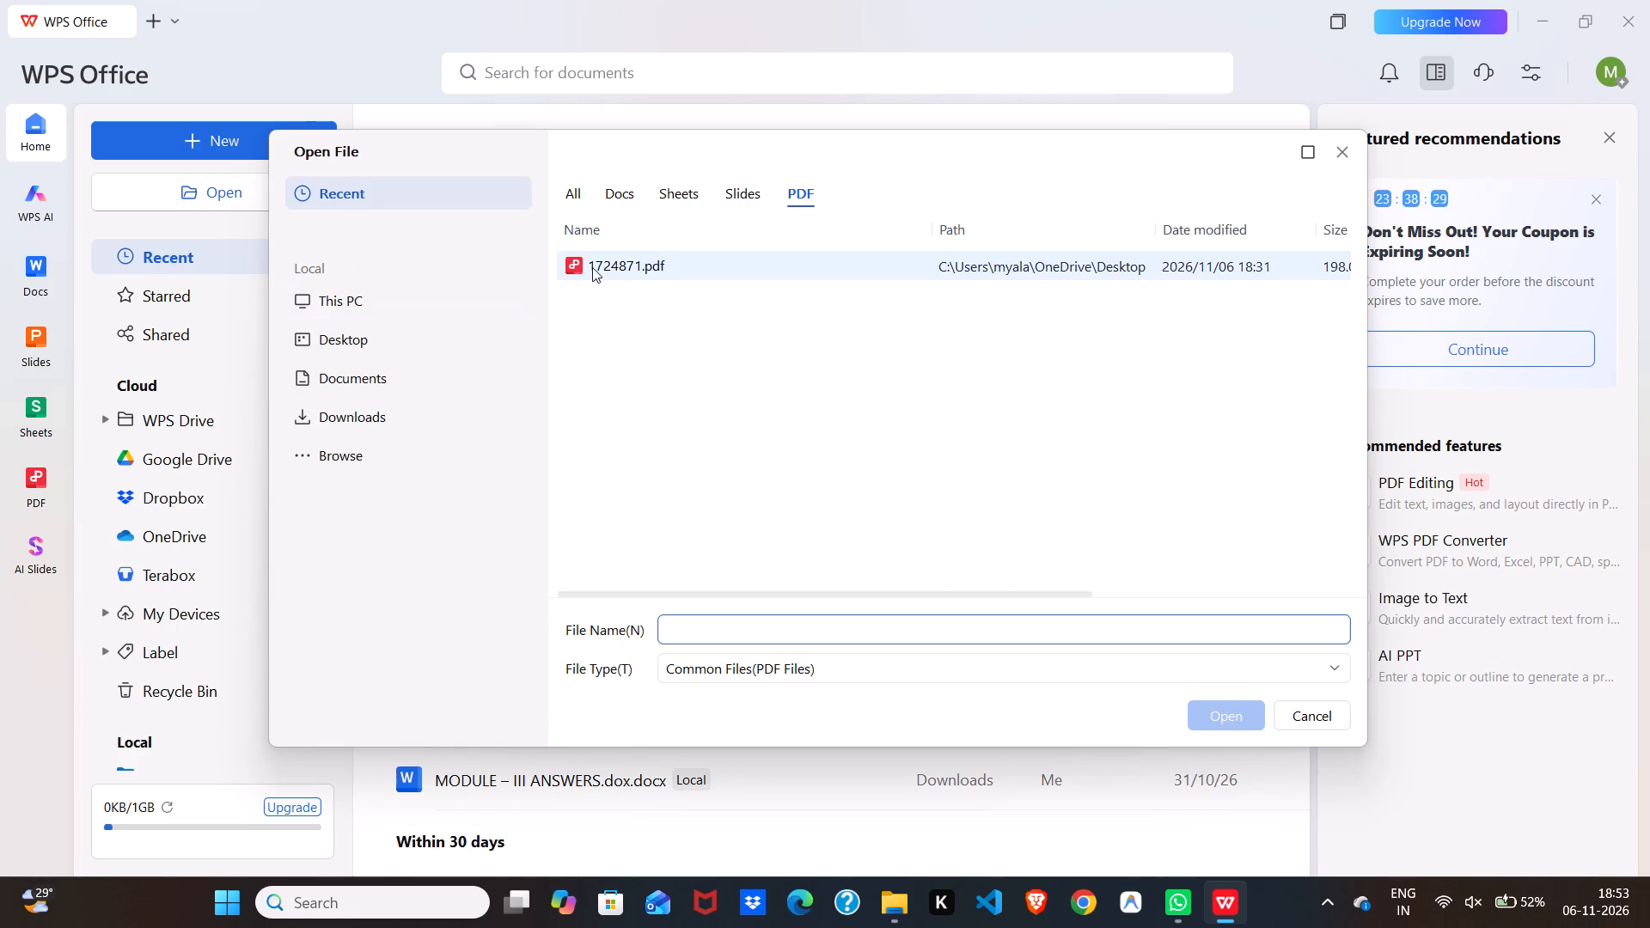
pyautogui.doubleClick(598, 266)
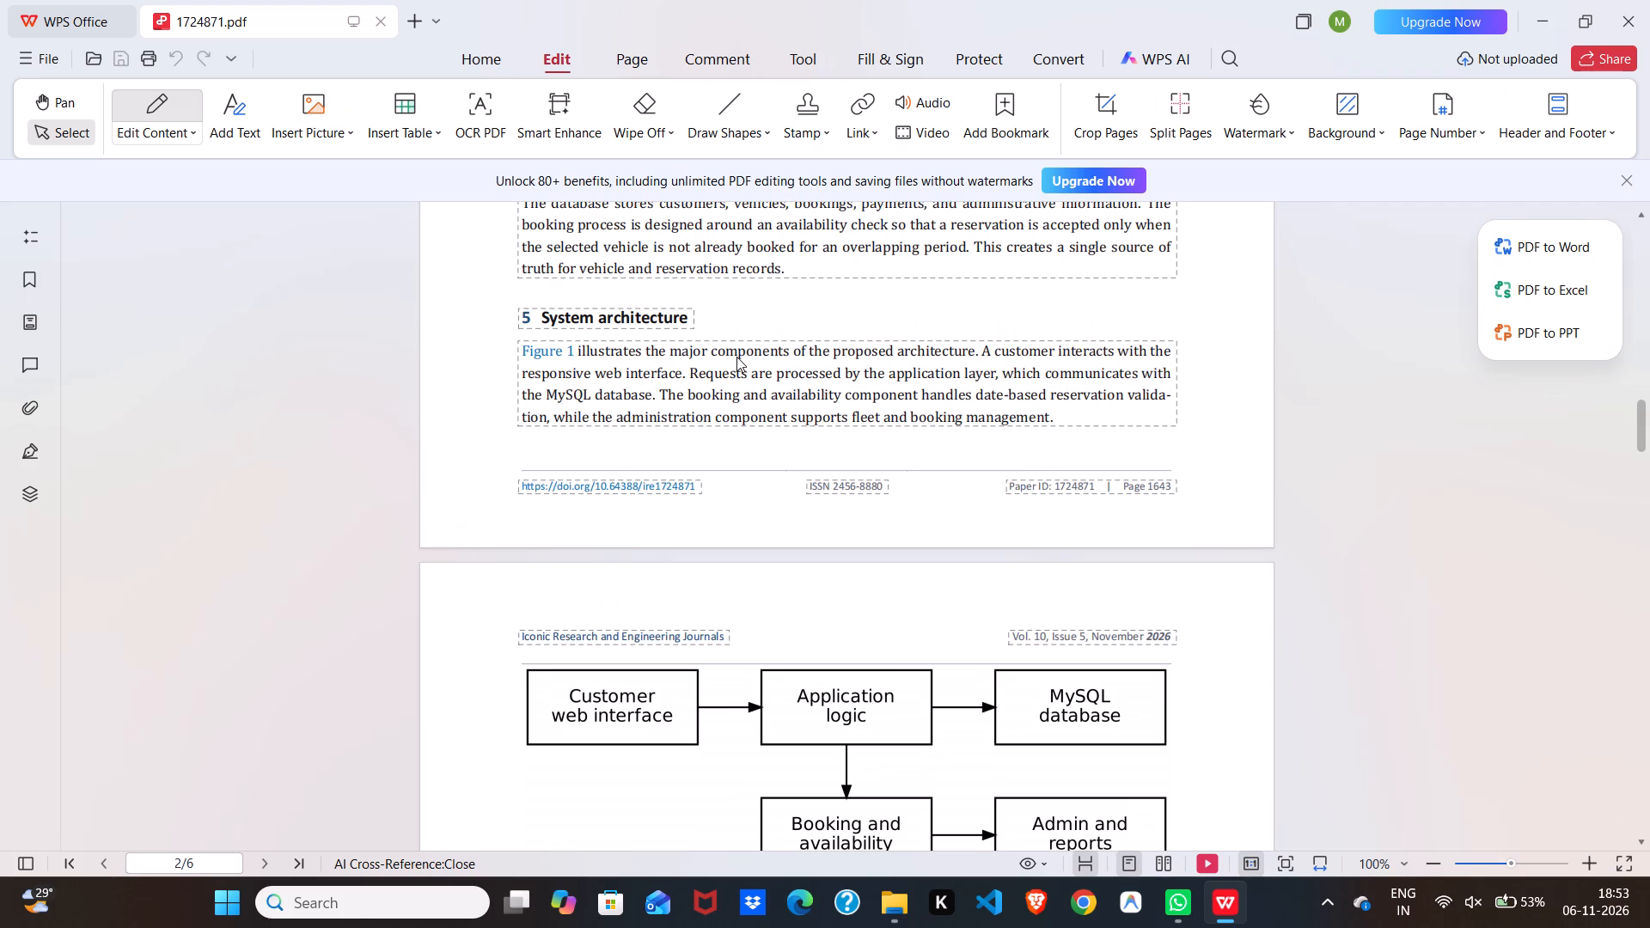
# Turn on Identify and Edit Table Objects for content editing, with the PDF's first page in view.
pyautogui.scroll(6, 1017, 393)
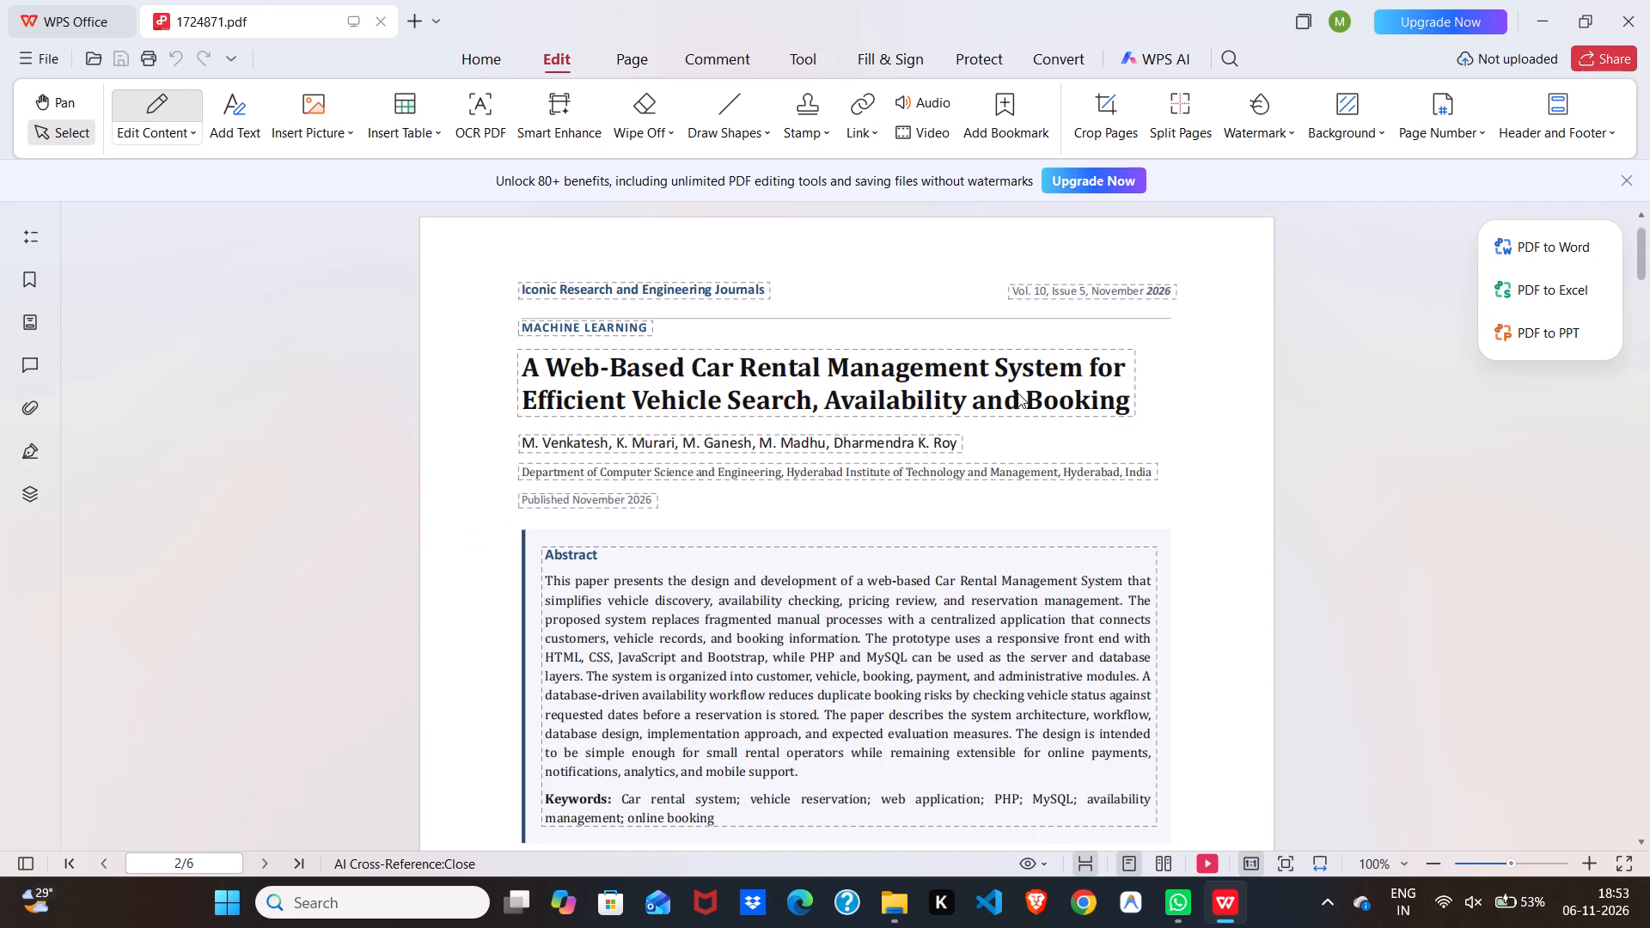
pyautogui.scroll(9, 1017, 393)
pyautogui.click(202, 136)
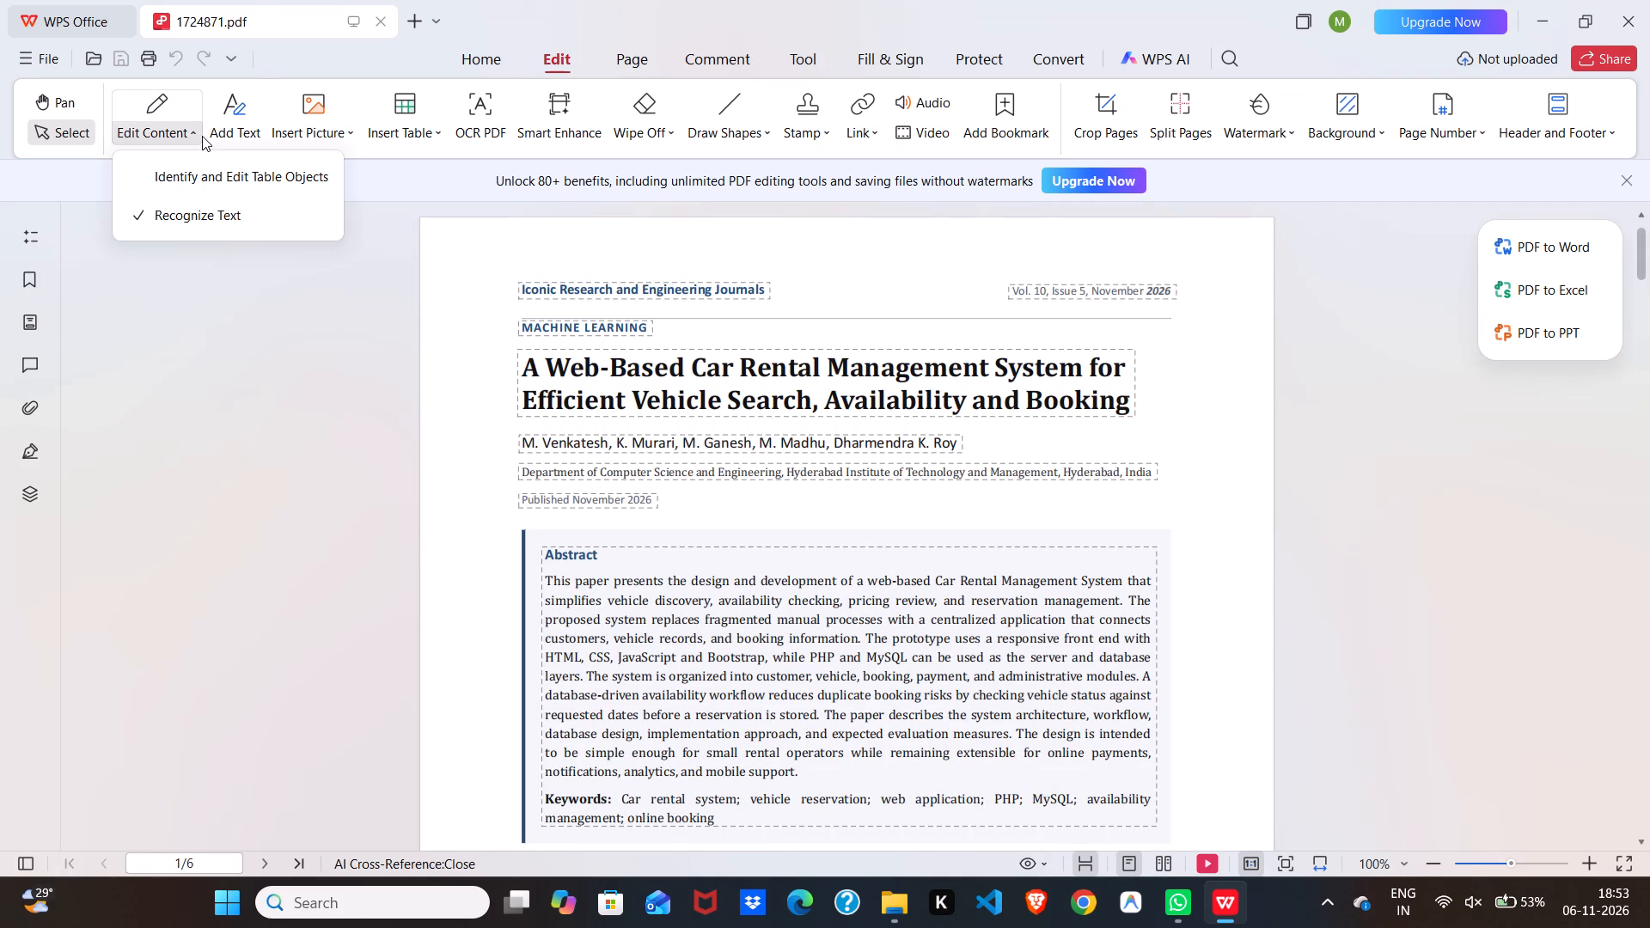
pyautogui.click(203, 186)
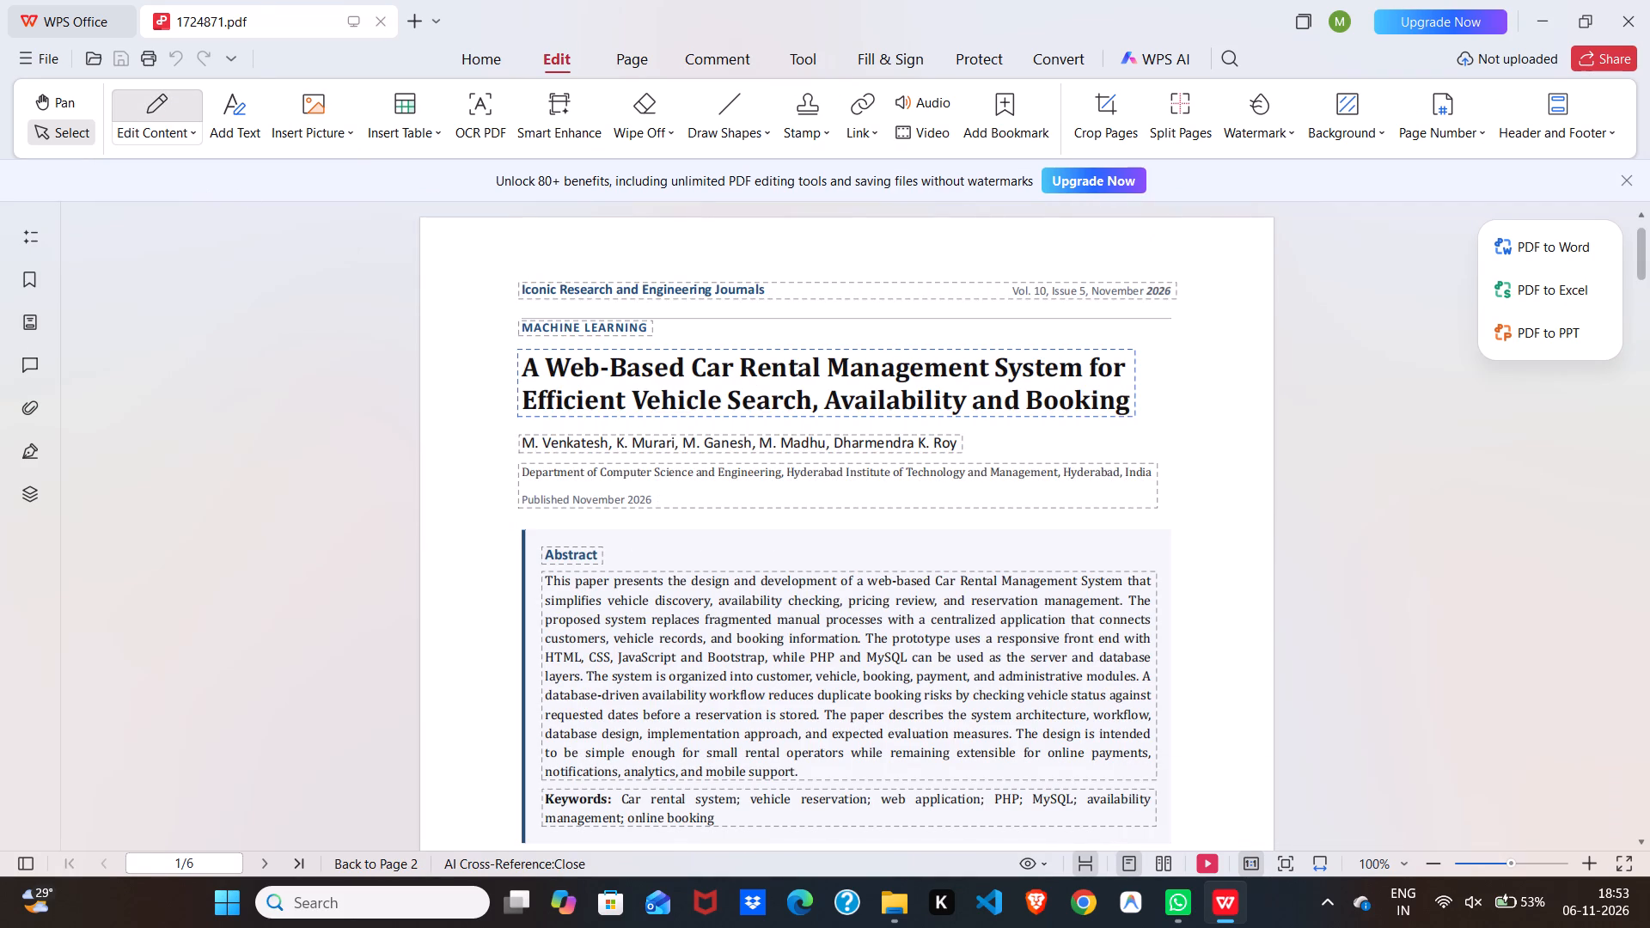
# Delete the entire line of author names beneath the paper's title on the first page.
pyautogui.click(959, 449)
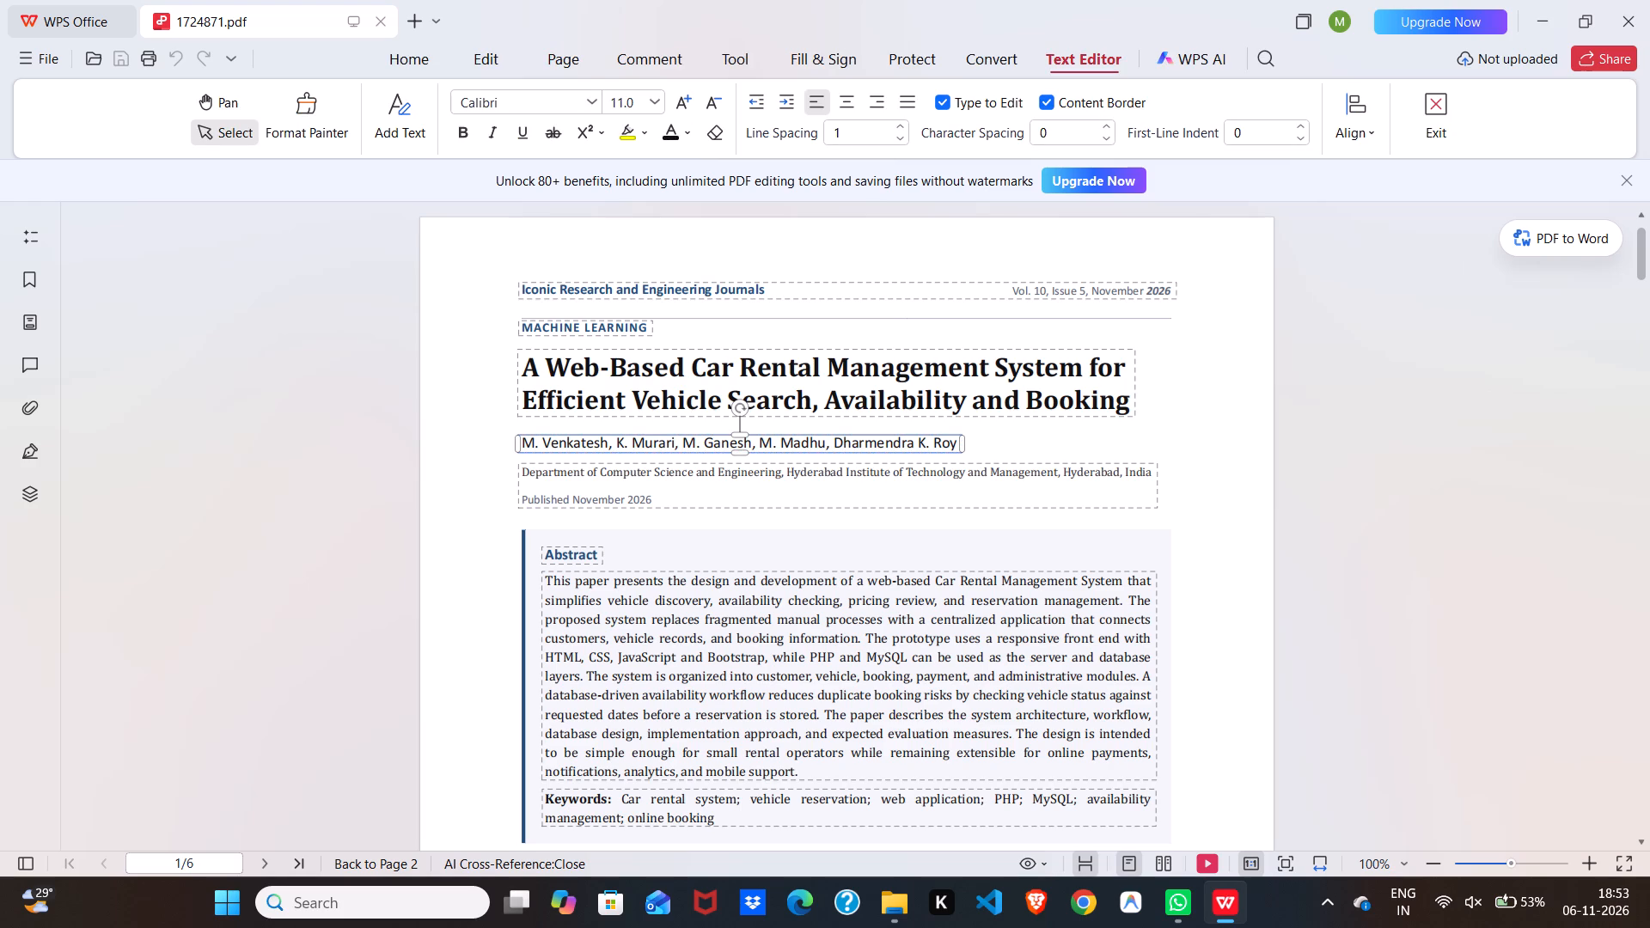
pyautogui.press('BackSpace')
pyautogui.press('BackSpace')
pyautogui.press('BackSpace')
pyautogui.press('BackSpace')
pyautogui.press('BackSpace')
pyautogui.press('BackSpace')
pyautogui.press('BackSpace')
pyautogui.press('BackSpace')
pyautogui.press('BackSpace')
pyautogui.press('BackSpace')
pyautogui.press('BackSpace')
pyautogui.press('BackSpace')
pyautogui.press('BackSpace')
pyautogui.click(956, 446)
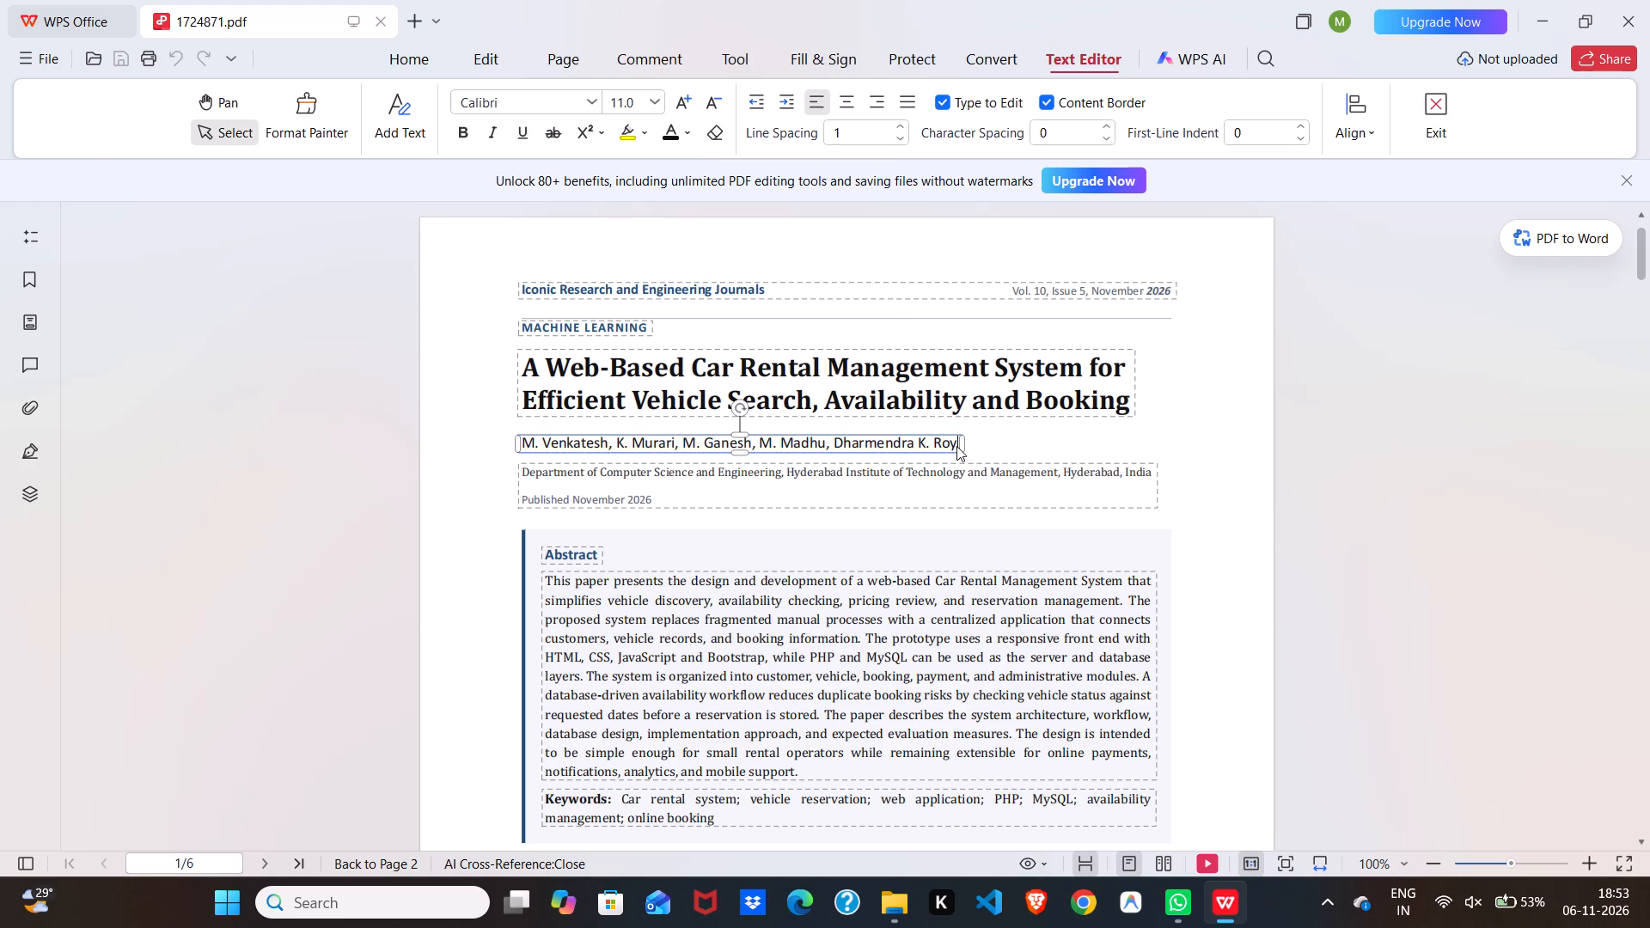
pyautogui.click(956, 446)
pyautogui.press('BackSpace')
pyautogui.press('BackSpace')
pyautogui.press('BackSpace')
pyautogui.press('BackSpace')
pyautogui.press('BackSpace')
pyautogui.press('BackSpace')
pyautogui.press('BackSpace')
pyautogui.press('BackSpace')
pyautogui.press('BackSpace')
pyautogui.press('BackSpace')
pyautogui.press('BackSpace')
pyautogui.press('BackSpace')
pyautogui.press('BackSpace')
pyautogui.press('BackSpace')
pyautogui.press('BackSpace')
pyautogui.press('BackSpace')
pyautogui.press('BackSpace')
pyautogui.press('BackSpace')
pyautogui.press('BackSpace')
pyautogui.press('BackSpace')
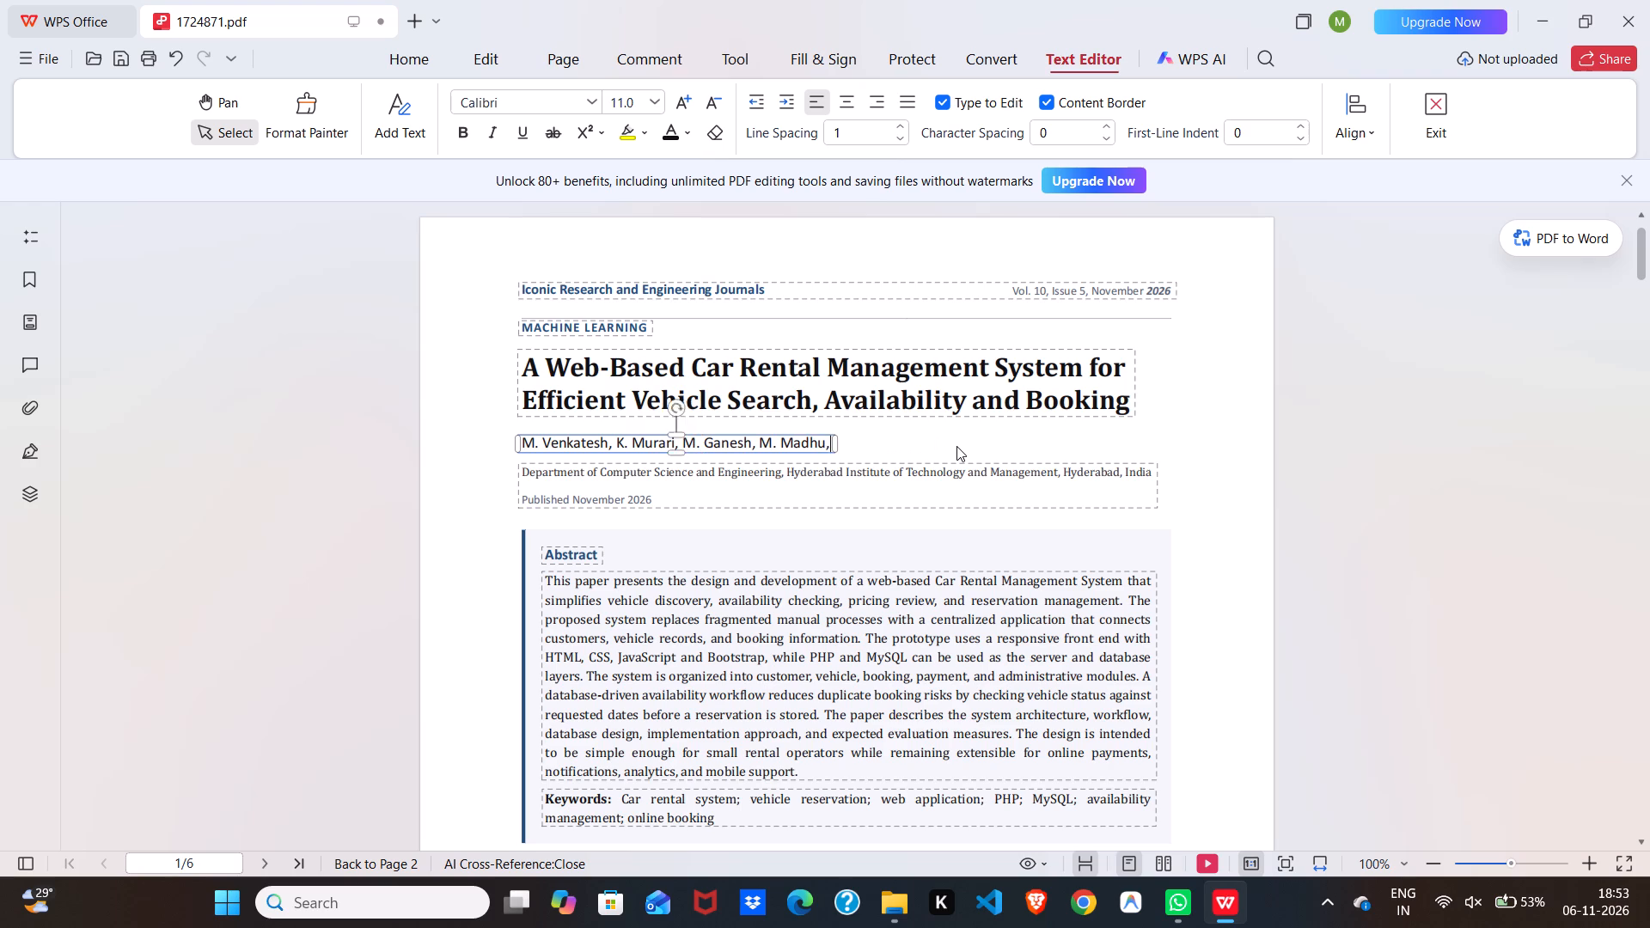
pyautogui.press('BackSpace')
pyautogui.press('BackSpace')
pyautogui.press('BackSpace')
pyautogui.press('BackSpace')
pyautogui.press('BackSpace')
pyautogui.press('BackSpace')
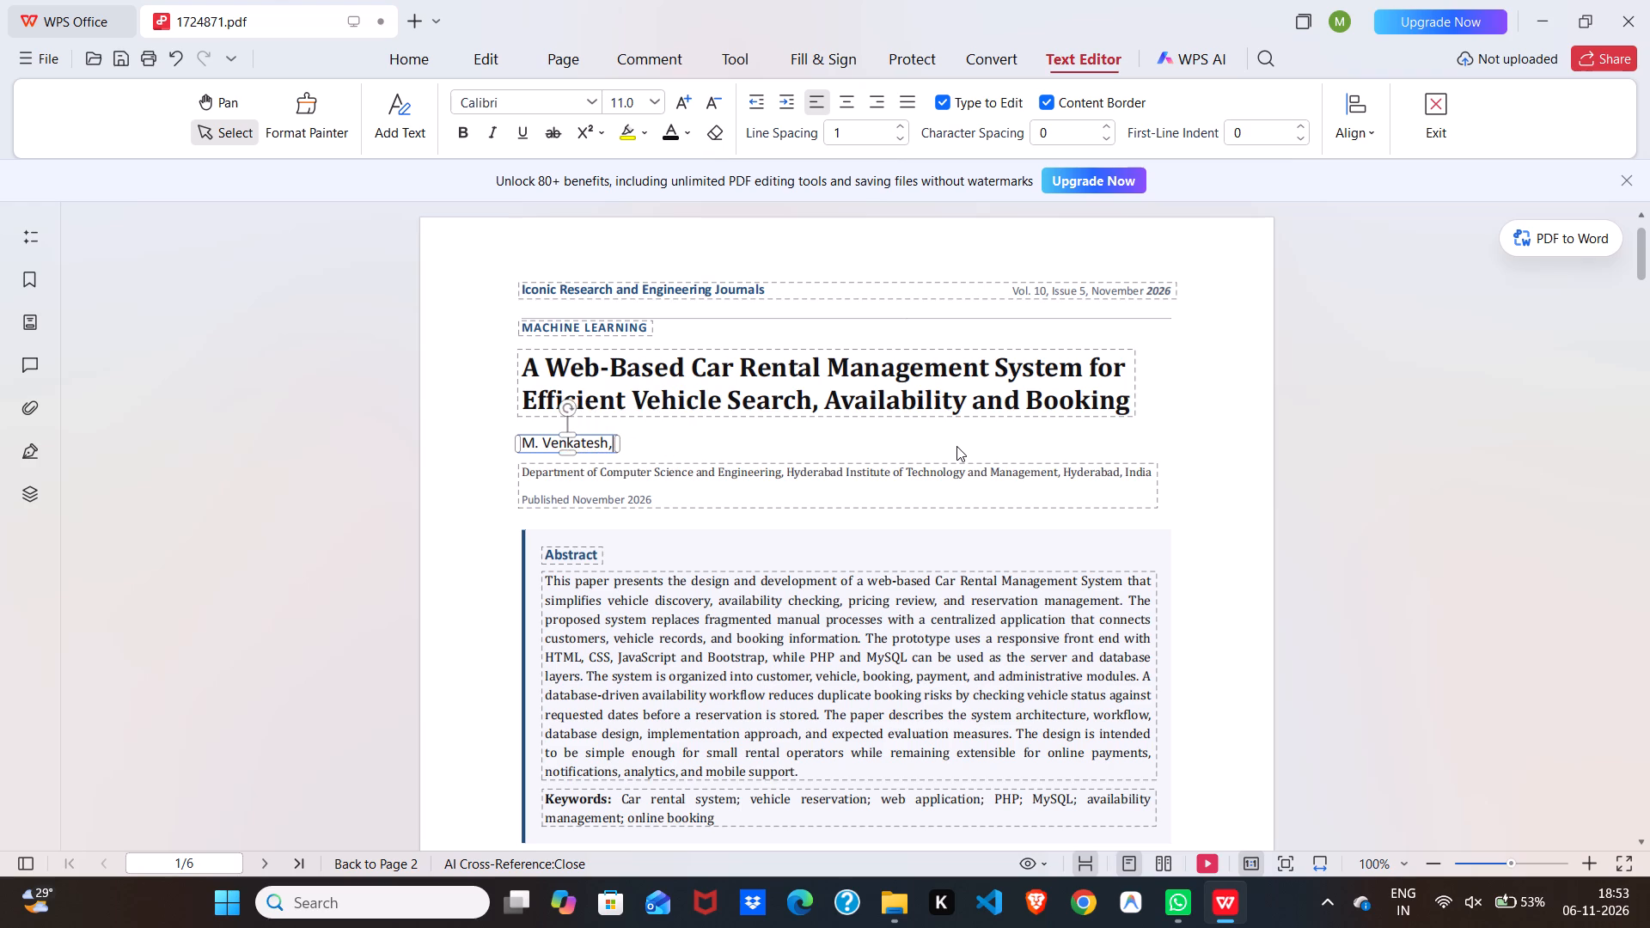
pyautogui.press('BackSpace')
pyautogui.press('BackSpace')
pyautogui.press('BackSpace')
pyautogui.press('BackSpace')
pyautogui.press('BackSpace')
pyautogui.press('BackSpace')
pyautogui.press('BackSpace')
pyautogui.press('BackSpace')
pyautogui.press('BackSpace')
pyautogui.press('BackSpace')
pyautogui.press('BackSpace')
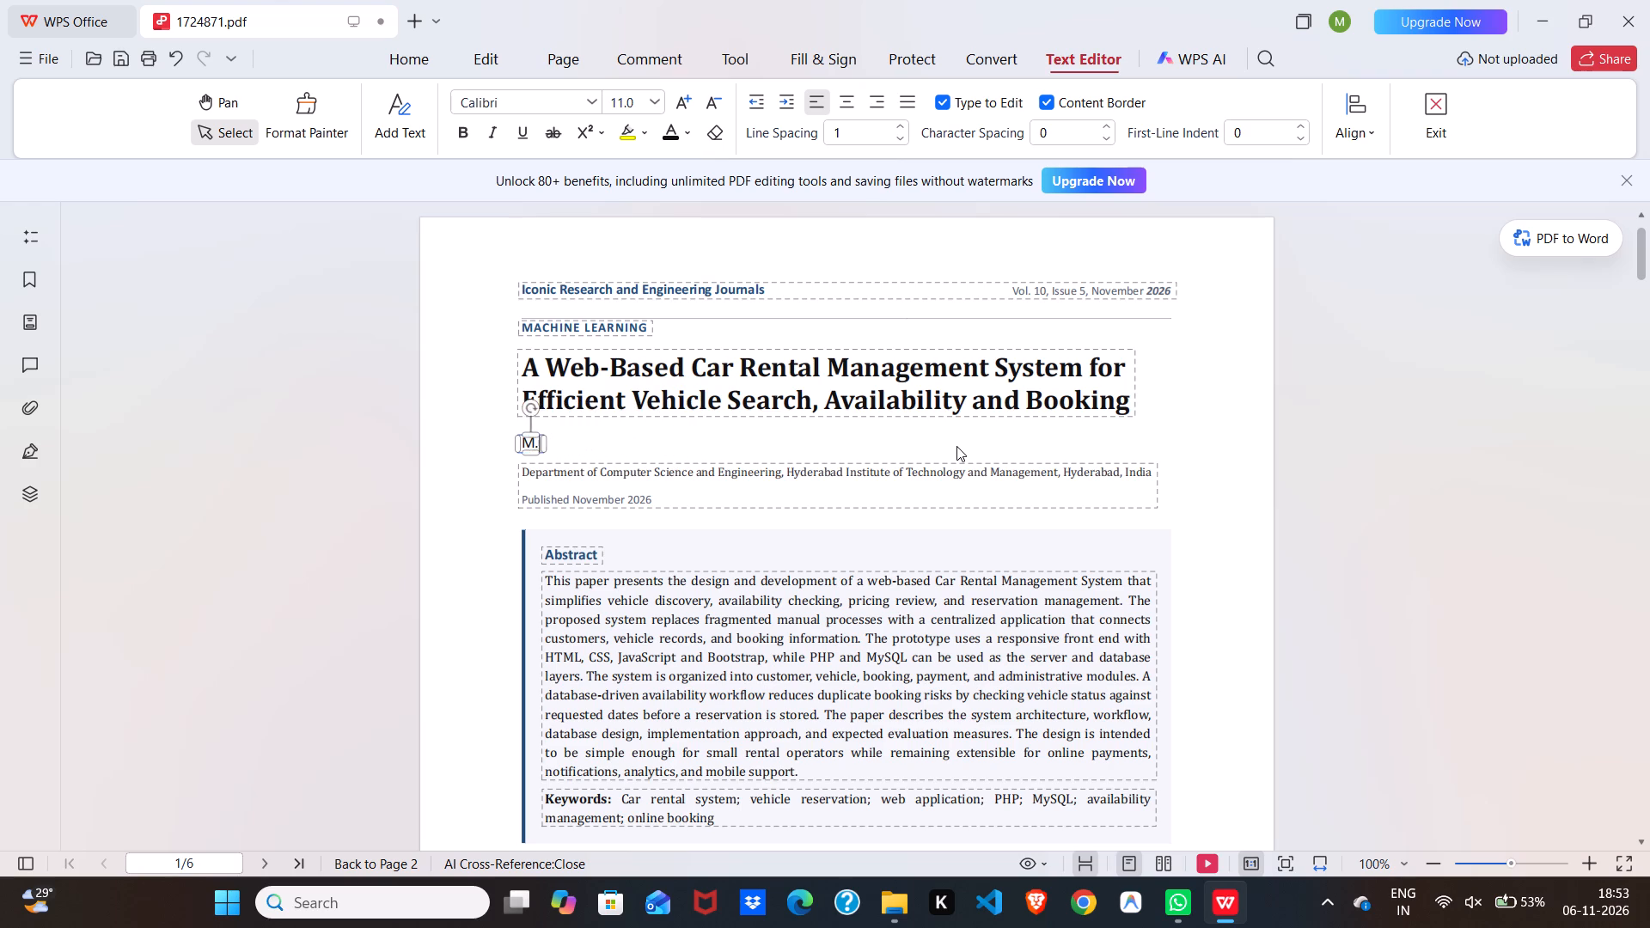
pyautogui.press('BackSpace')
pyautogui.press('BackSpace')
pyautogui.press('BackSpace')
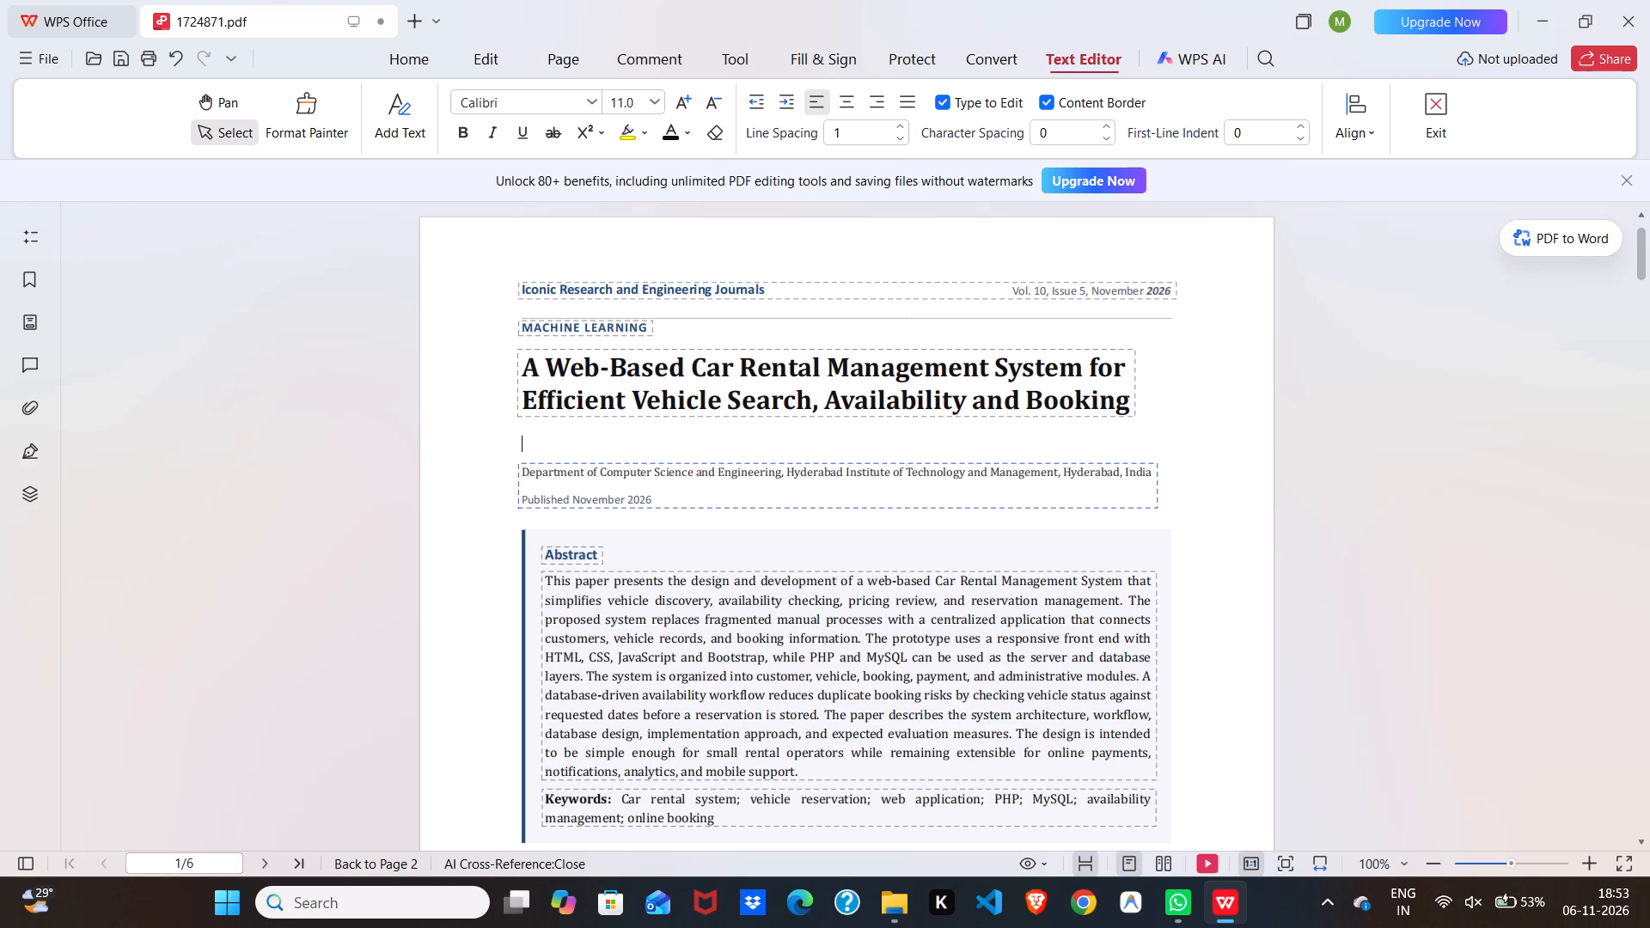
# Delete the department and institute affiliation line above "Published November 2026", keeping the publication date.
pyautogui.click(1150, 474)
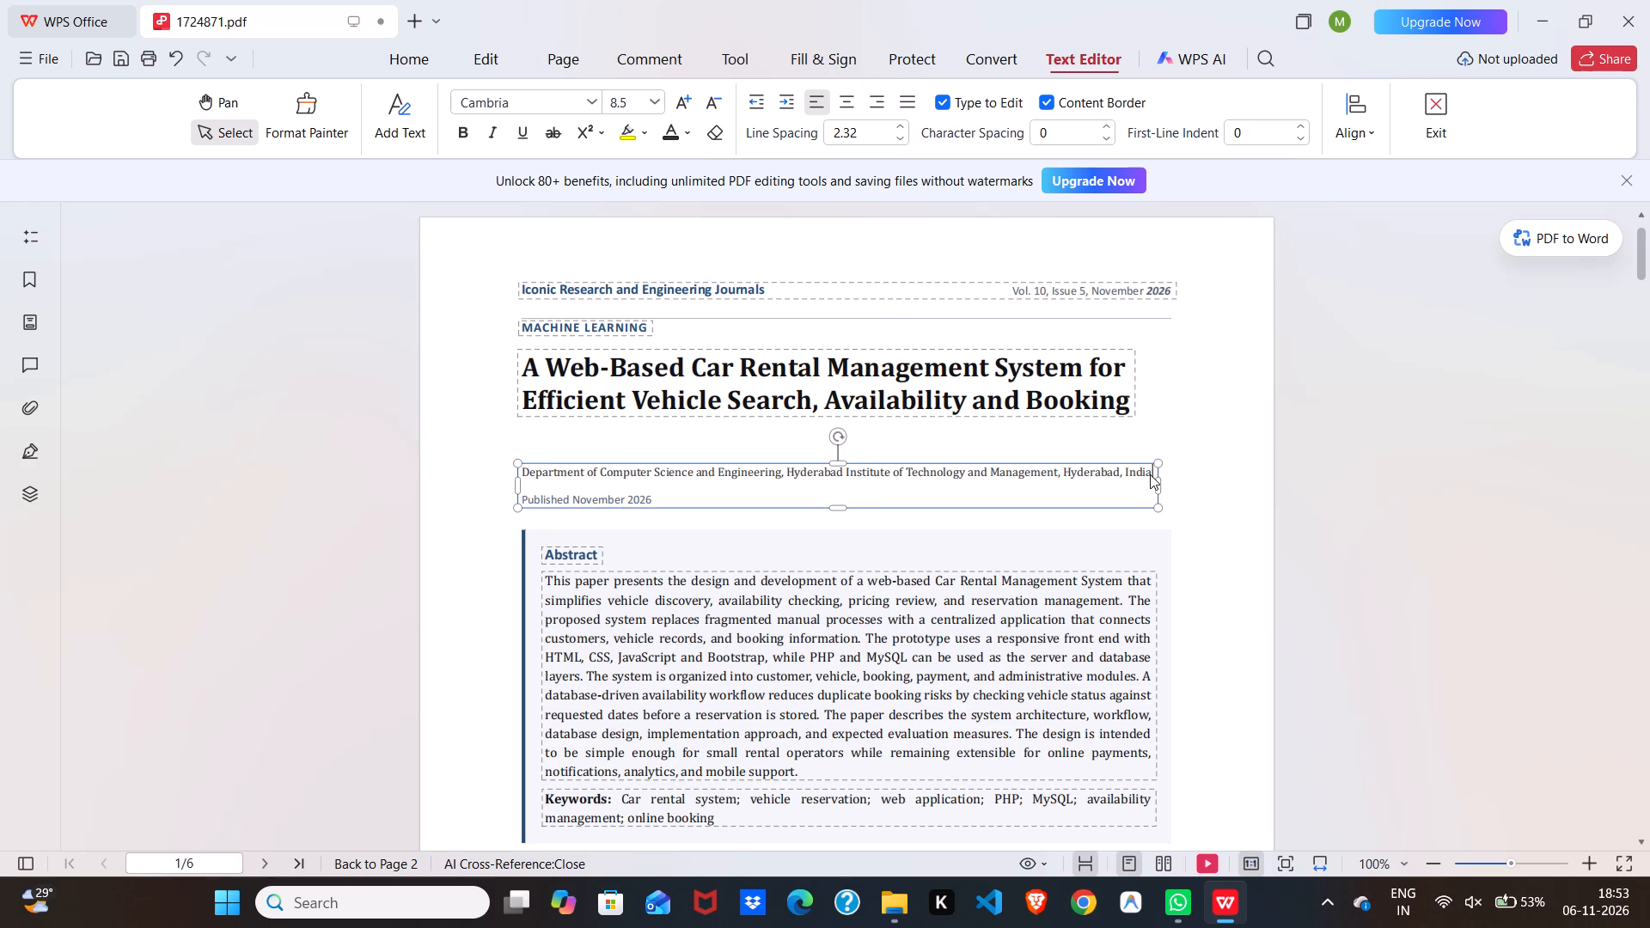
pyautogui.press('BackSpace')
pyautogui.press('BackSpace')
pyautogui.press('BackSpace')
pyautogui.press('BackSpace')
pyautogui.press('BackSpace')
pyautogui.press('BackSpace')
pyautogui.press('BackSpace')
pyautogui.press('BackSpace')
pyautogui.press('BackSpace')
pyautogui.press('BackSpace')
pyautogui.press('BackSpace')
pyautogui.press('BackSpace')
pyautogui.press('BackSpace')
pyautogui.press('BackSpace')
pyautogui.press('BackSpace')
pyautogui.press('BackSpace')
pyautogui.press('BackSpace')
pyautogui.press('BackSpace')
pyautogui.press('BackSpace')
pyautogui.press('BackSpace')
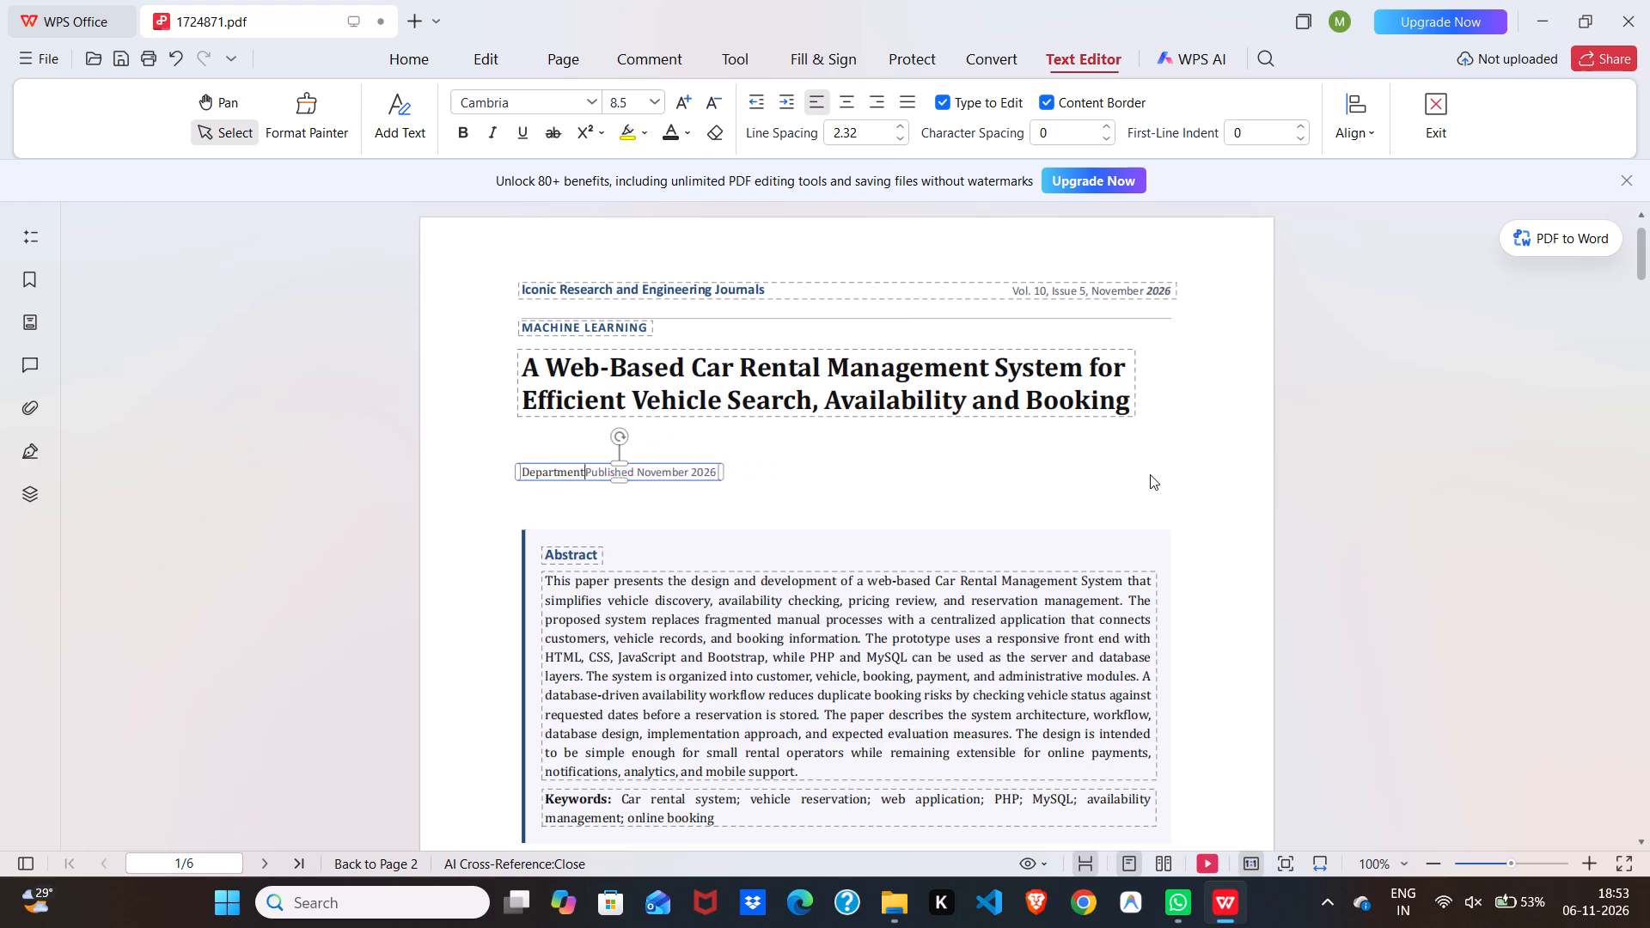
pyautogui.press('BackSpace')
pyautogui.press('BackSpace')
pyautogui.press('BackSpace')
pyautogui.press('BackSpace')
pyautogui.press('BackSpace')
pyautogui.press('BackSpace')
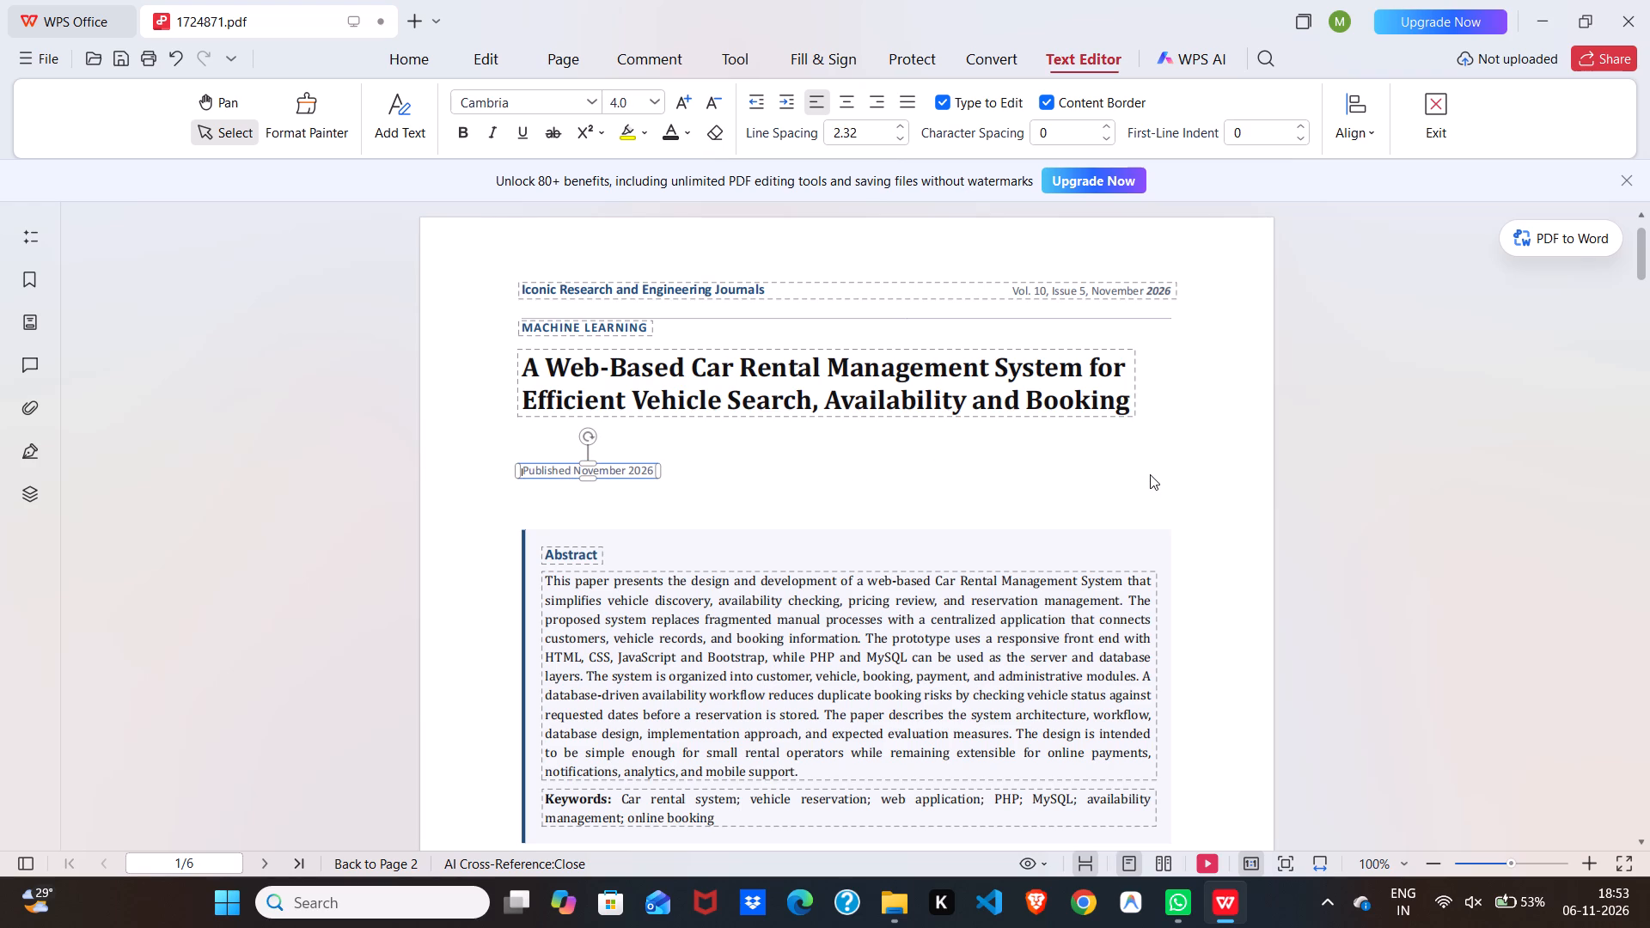
pyautogui.click(1267, 476)
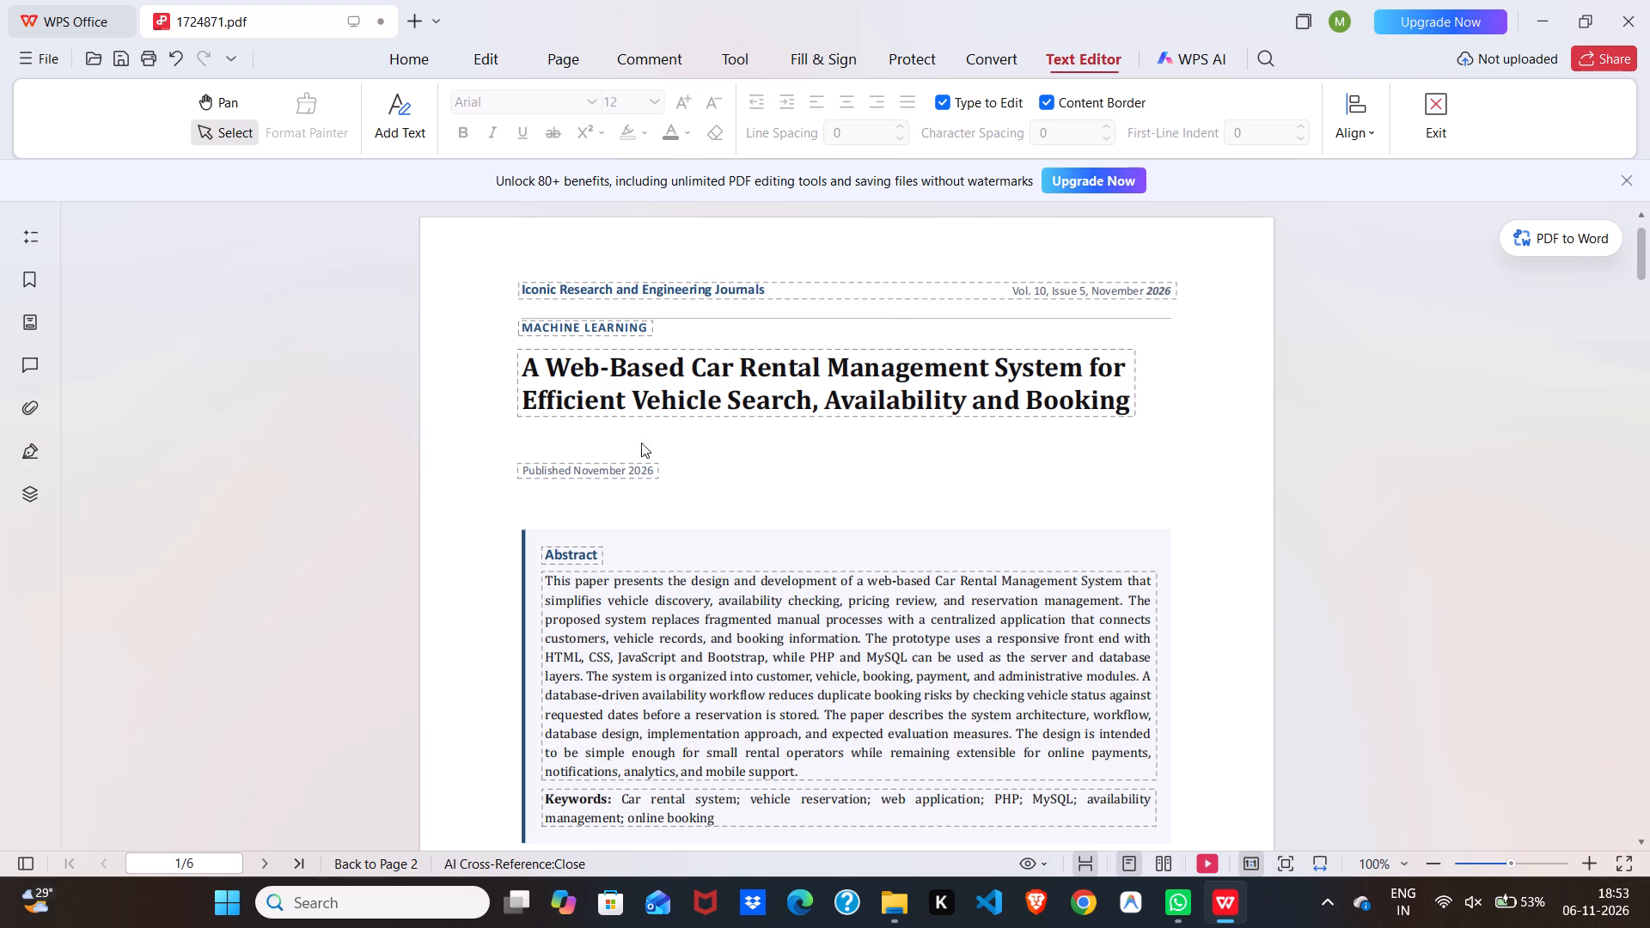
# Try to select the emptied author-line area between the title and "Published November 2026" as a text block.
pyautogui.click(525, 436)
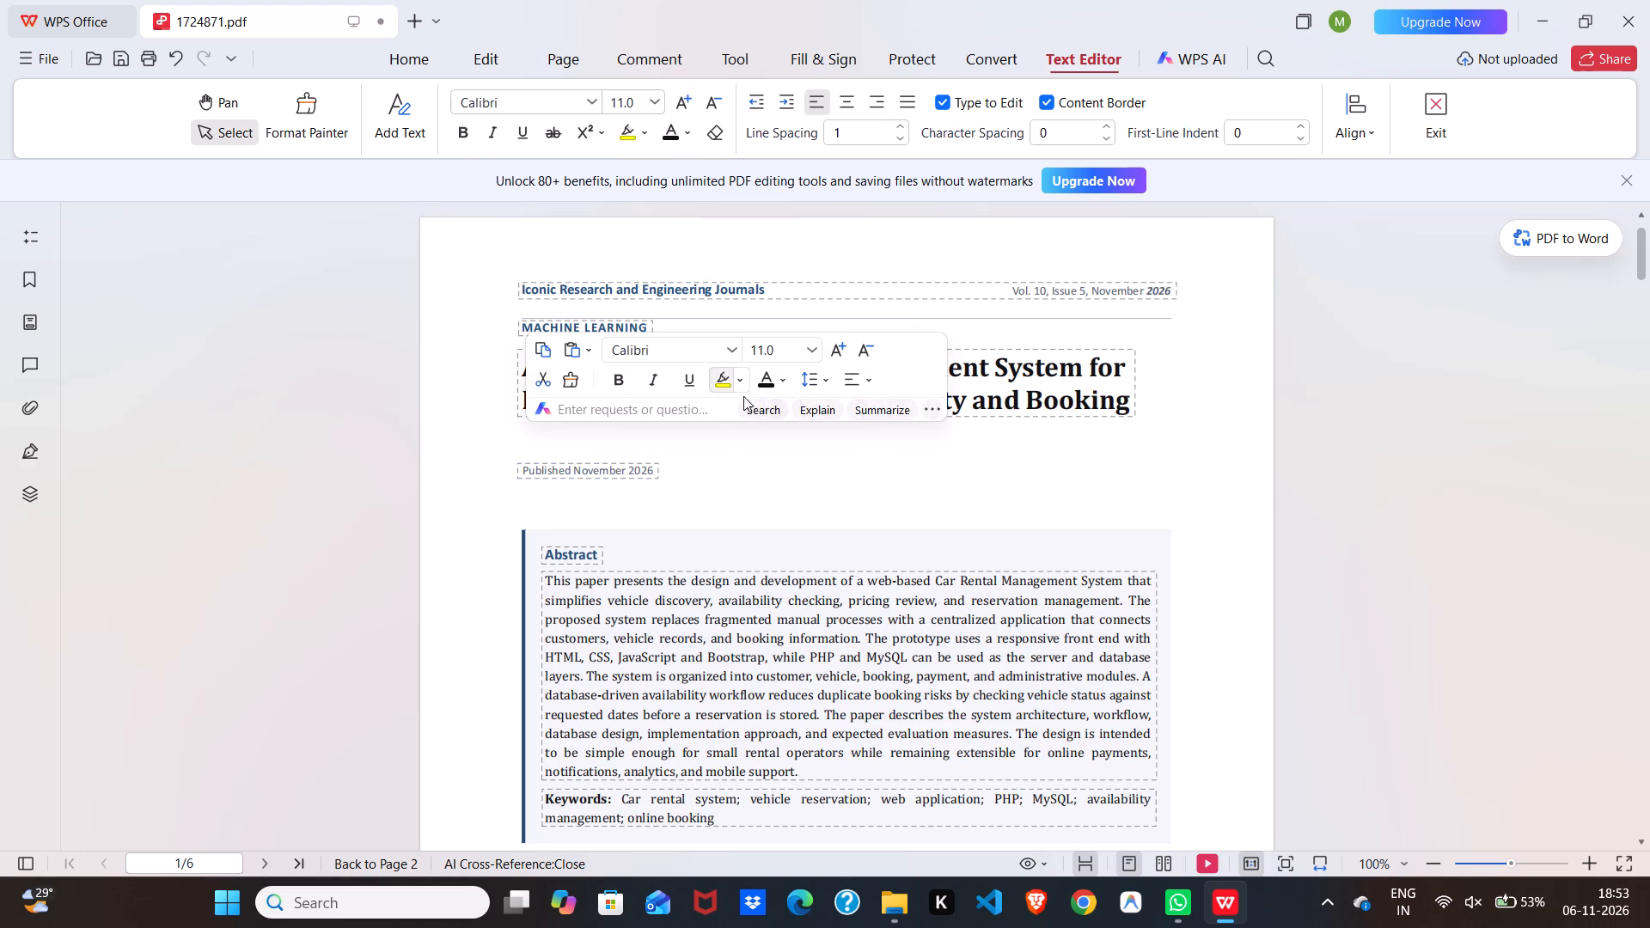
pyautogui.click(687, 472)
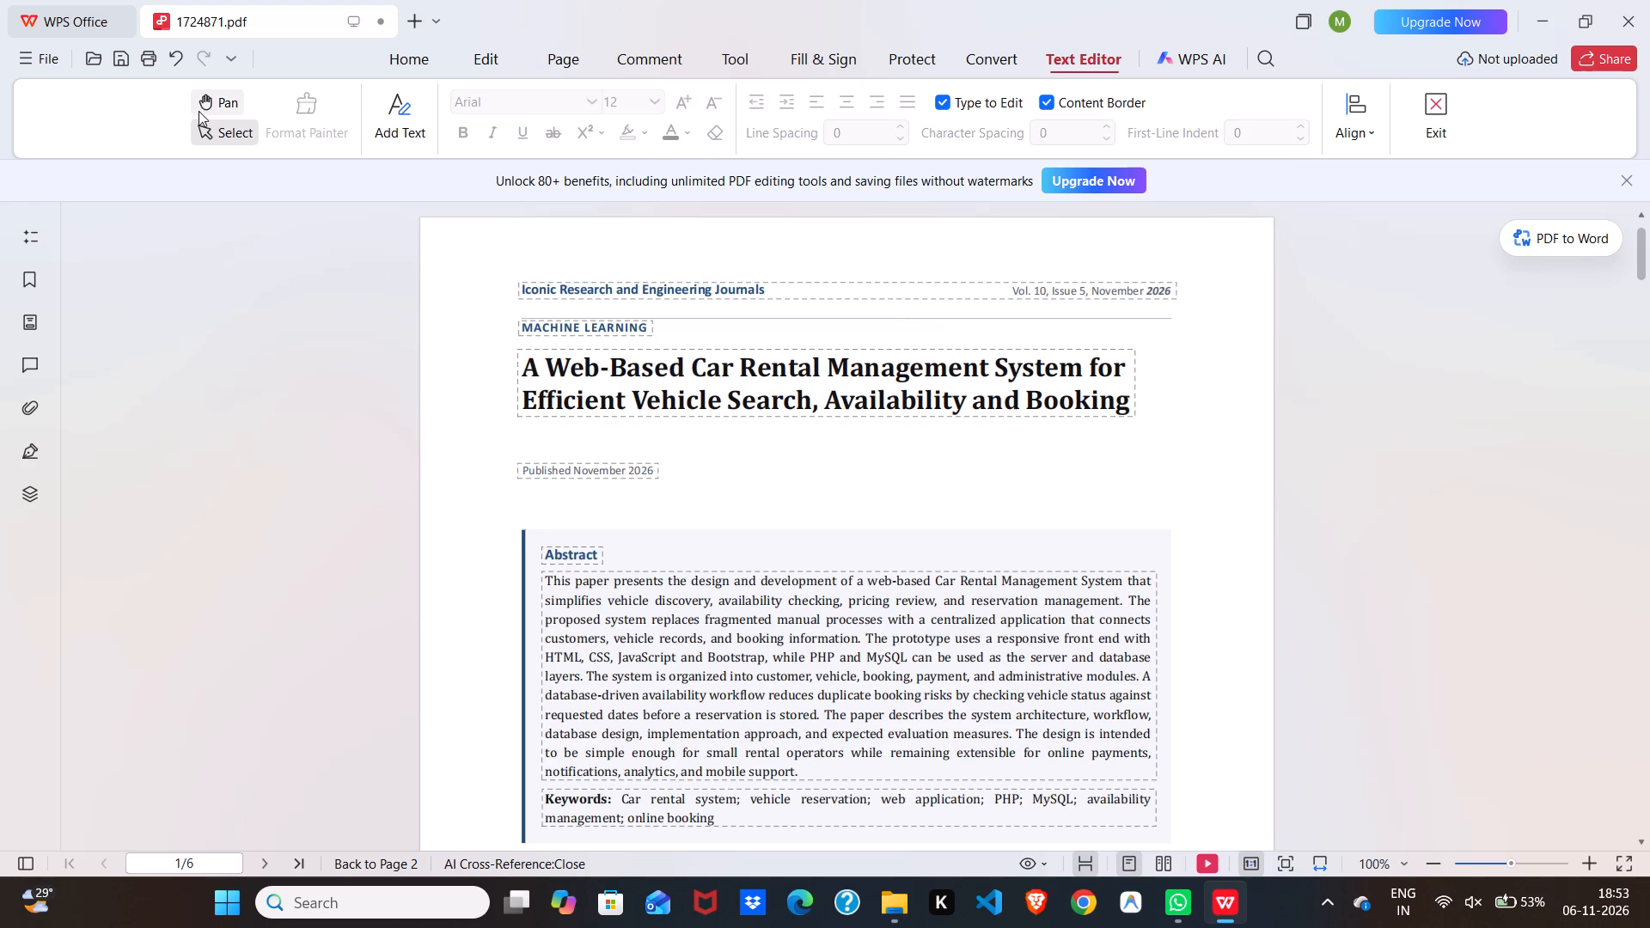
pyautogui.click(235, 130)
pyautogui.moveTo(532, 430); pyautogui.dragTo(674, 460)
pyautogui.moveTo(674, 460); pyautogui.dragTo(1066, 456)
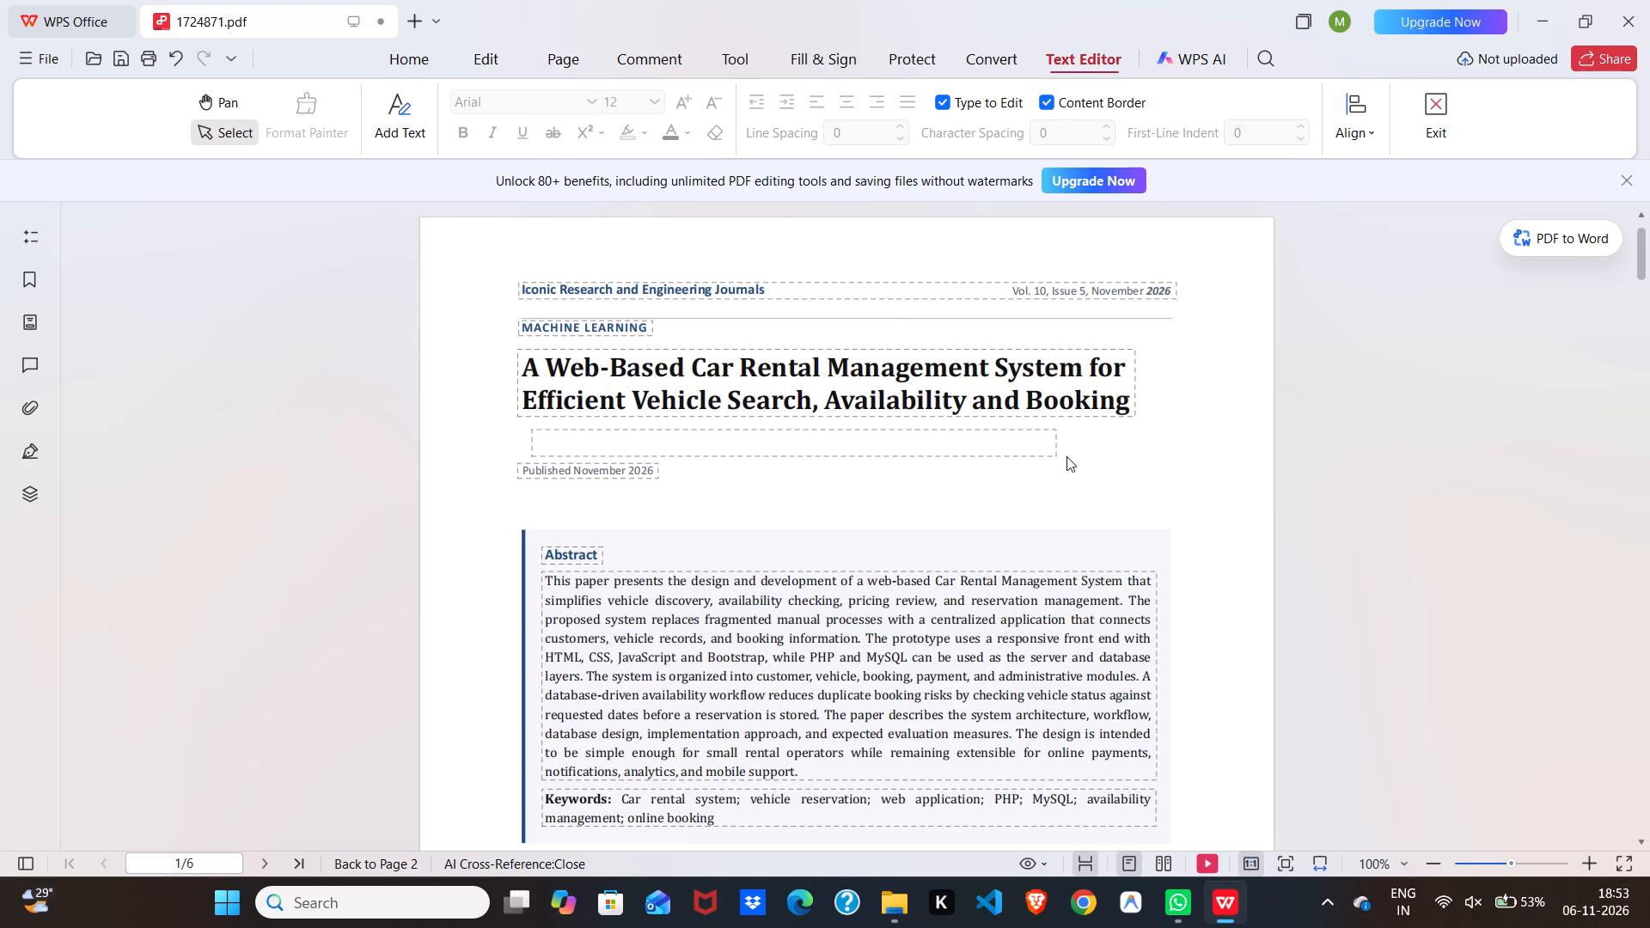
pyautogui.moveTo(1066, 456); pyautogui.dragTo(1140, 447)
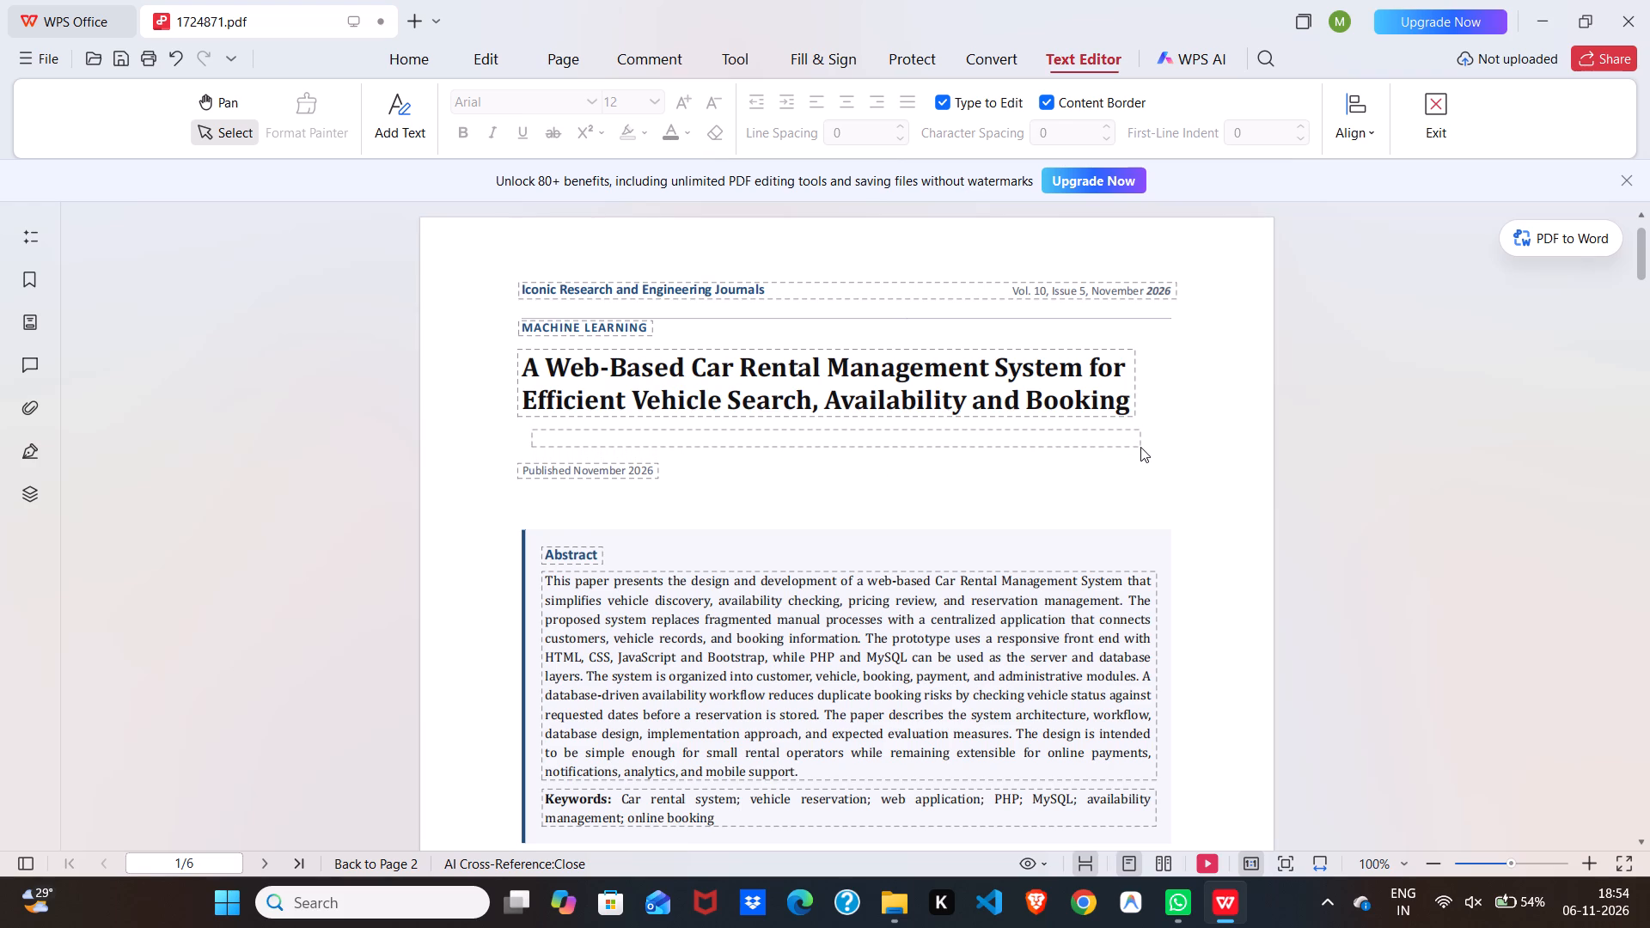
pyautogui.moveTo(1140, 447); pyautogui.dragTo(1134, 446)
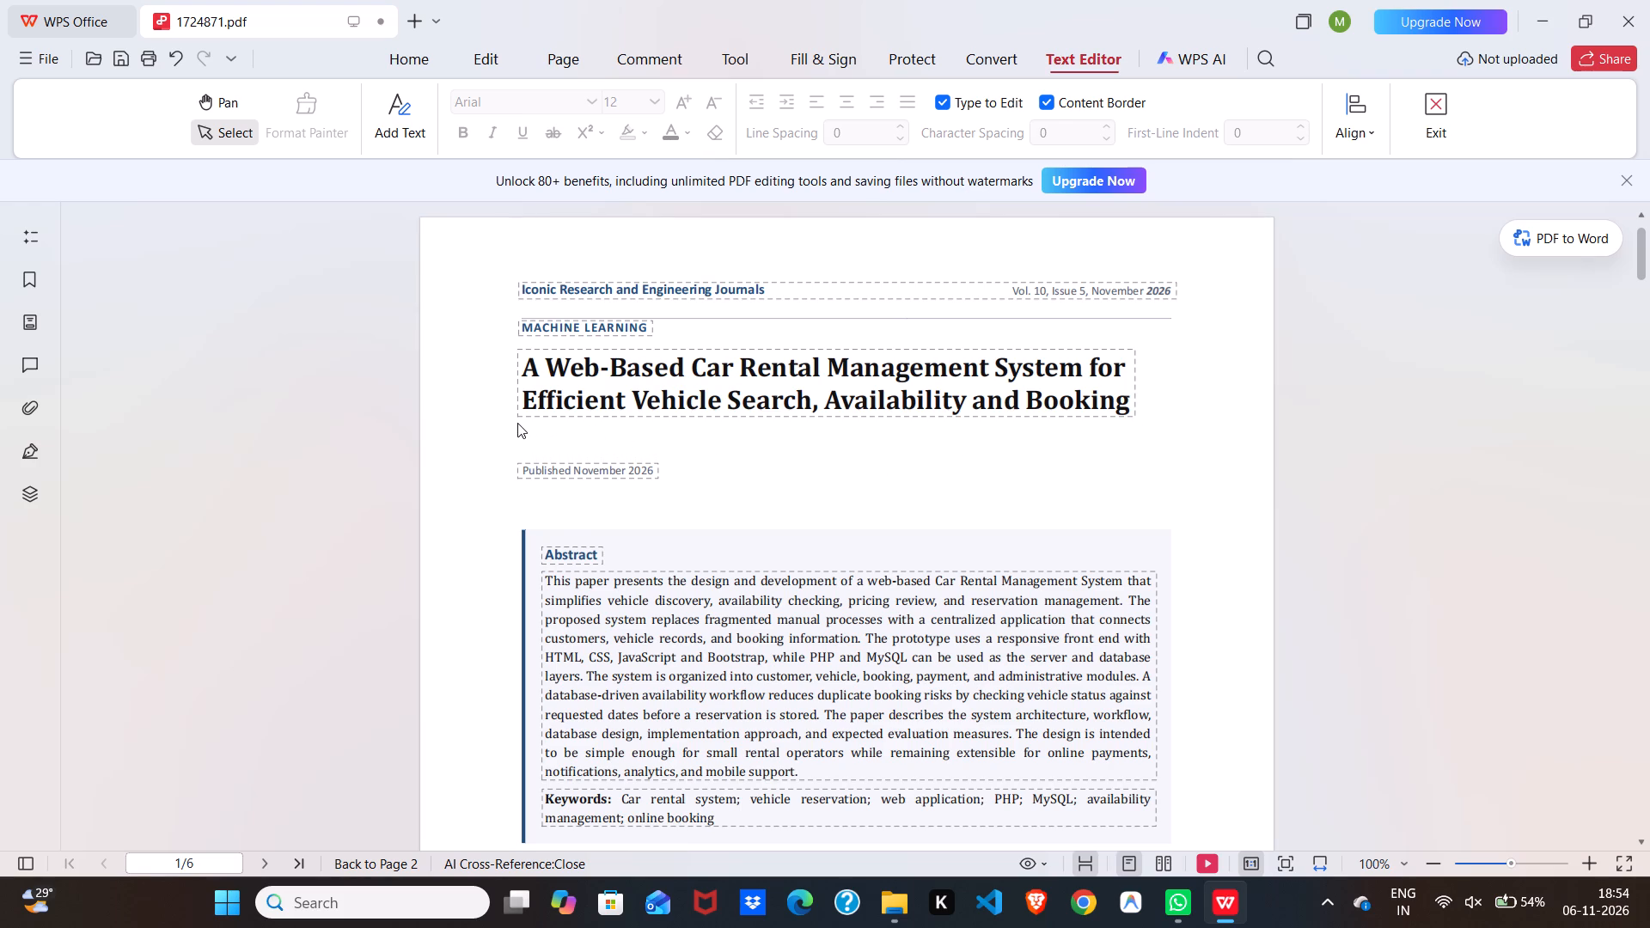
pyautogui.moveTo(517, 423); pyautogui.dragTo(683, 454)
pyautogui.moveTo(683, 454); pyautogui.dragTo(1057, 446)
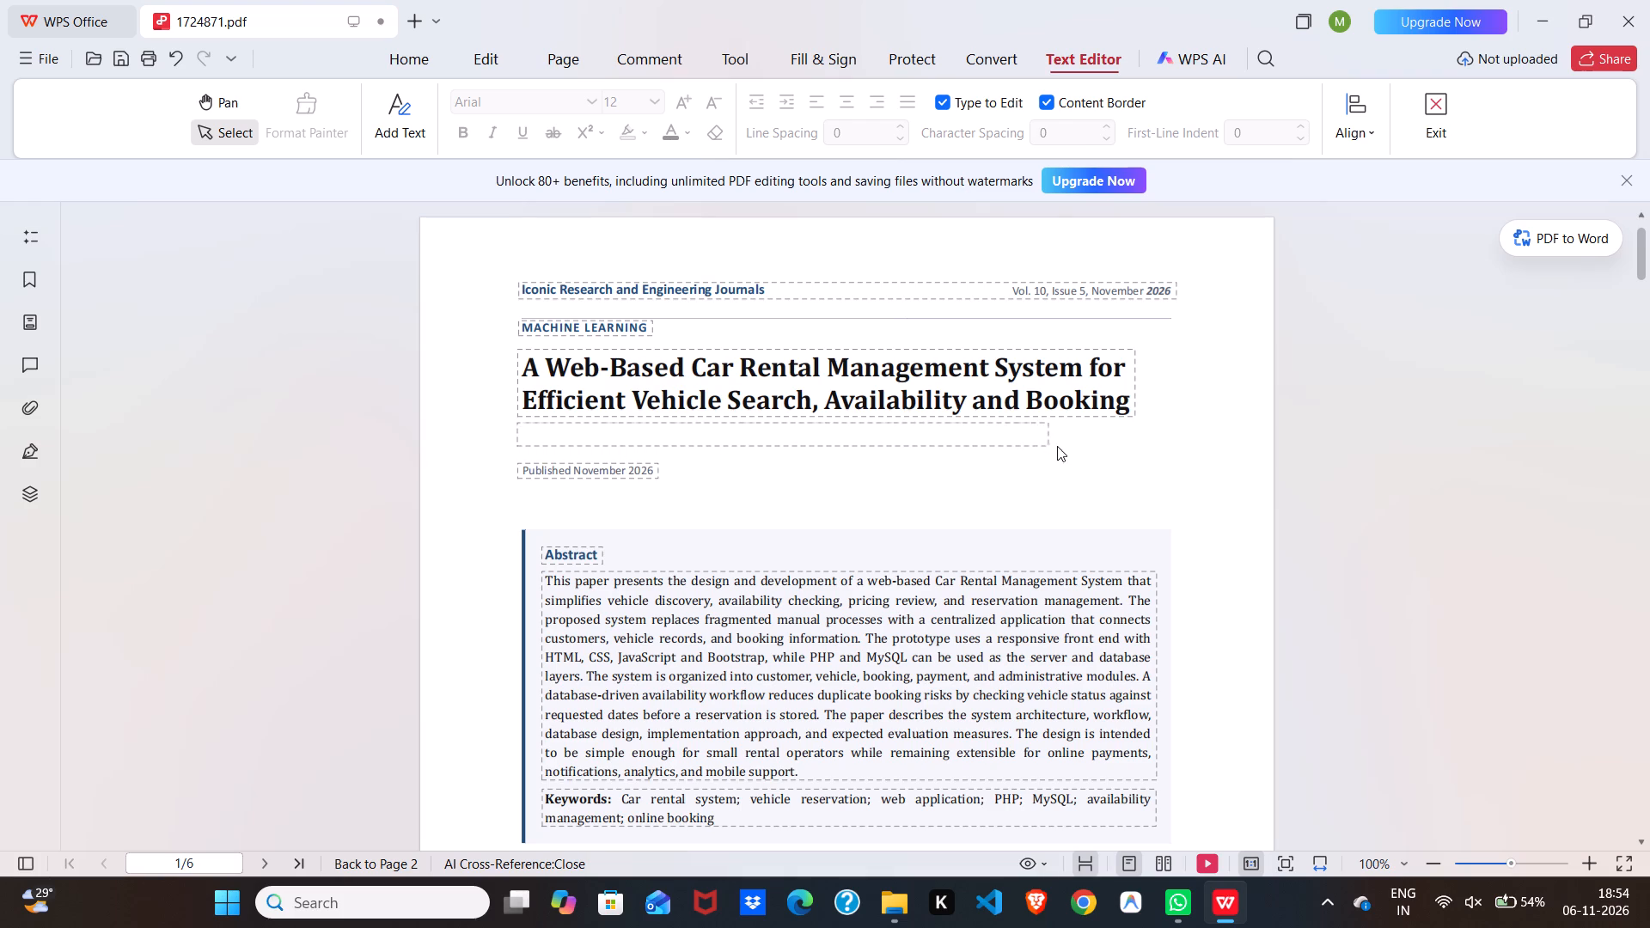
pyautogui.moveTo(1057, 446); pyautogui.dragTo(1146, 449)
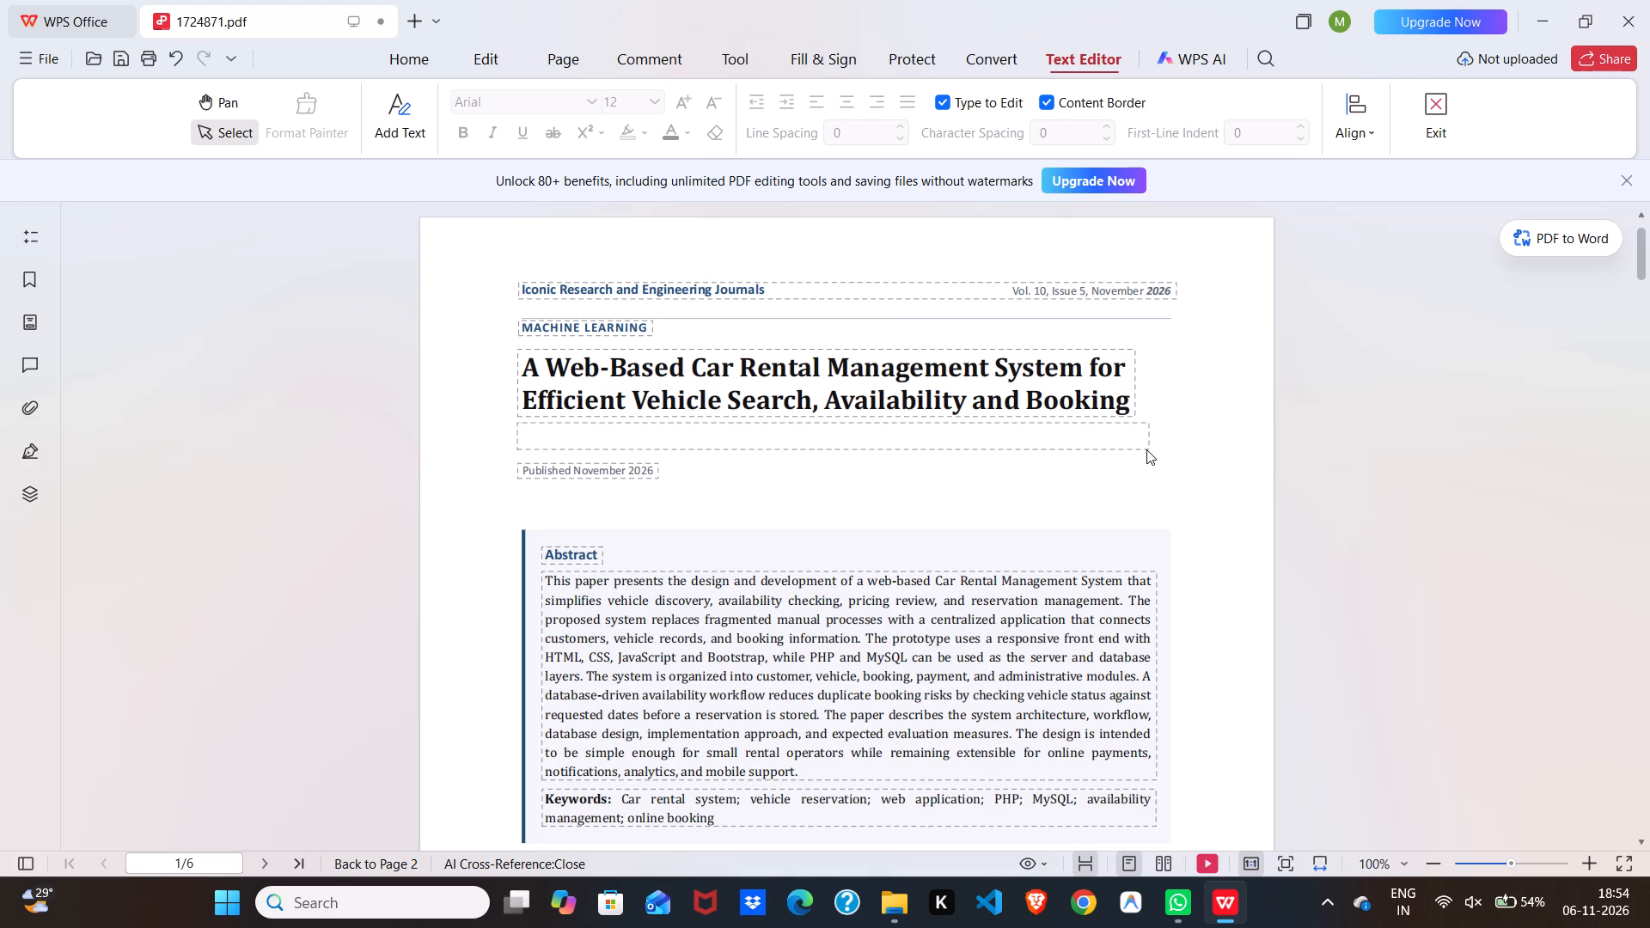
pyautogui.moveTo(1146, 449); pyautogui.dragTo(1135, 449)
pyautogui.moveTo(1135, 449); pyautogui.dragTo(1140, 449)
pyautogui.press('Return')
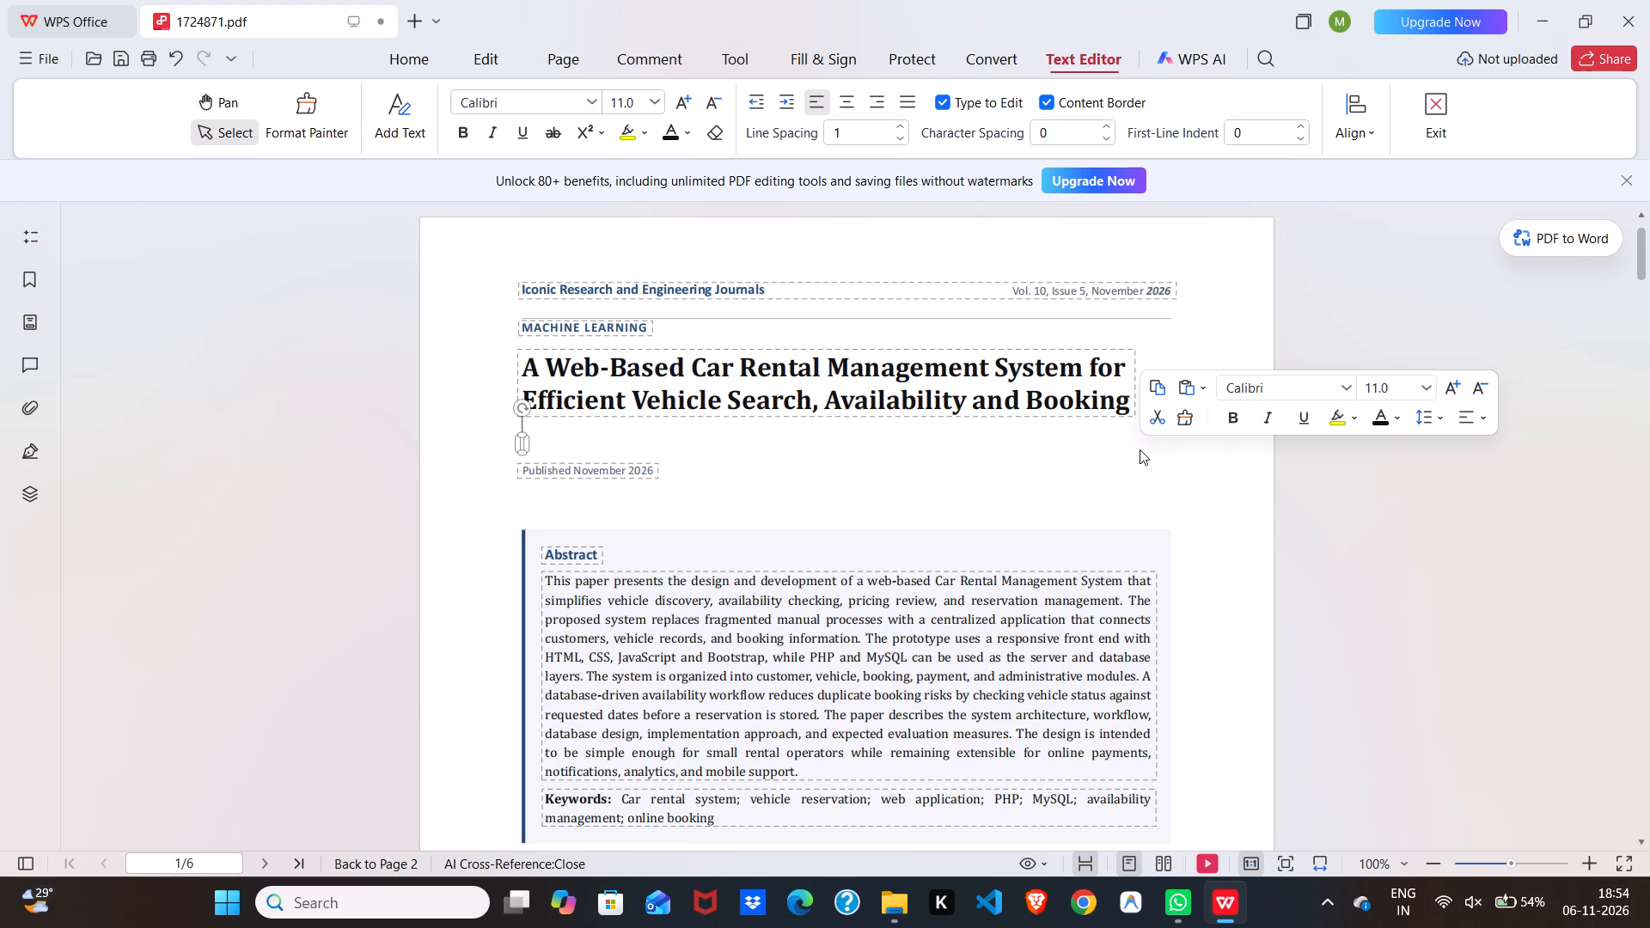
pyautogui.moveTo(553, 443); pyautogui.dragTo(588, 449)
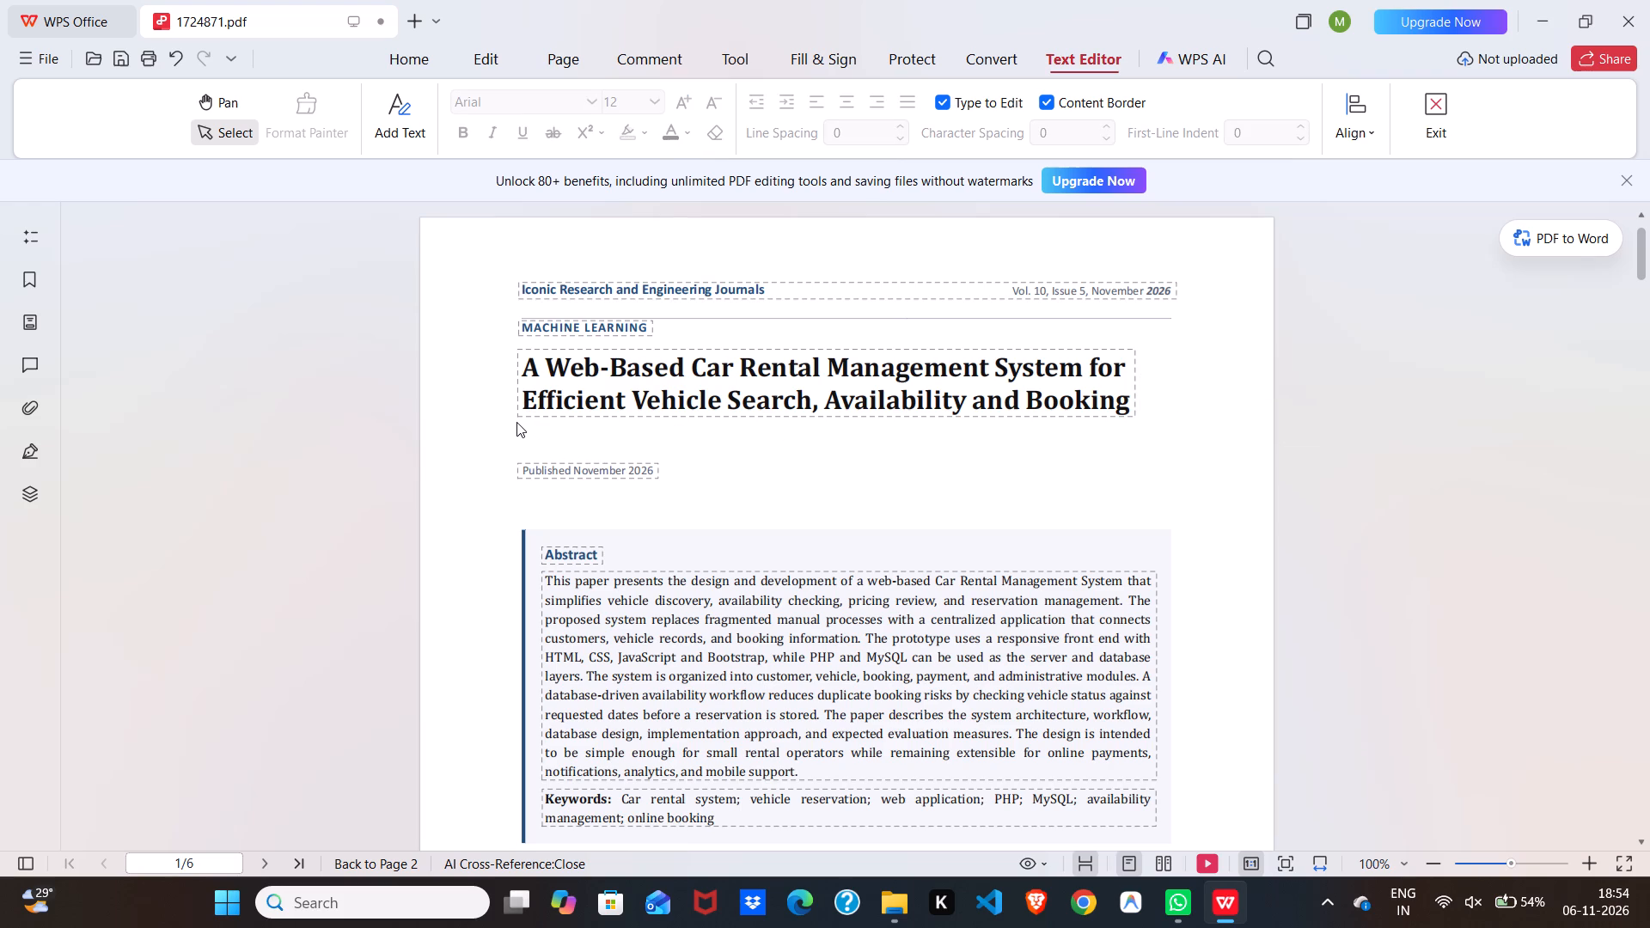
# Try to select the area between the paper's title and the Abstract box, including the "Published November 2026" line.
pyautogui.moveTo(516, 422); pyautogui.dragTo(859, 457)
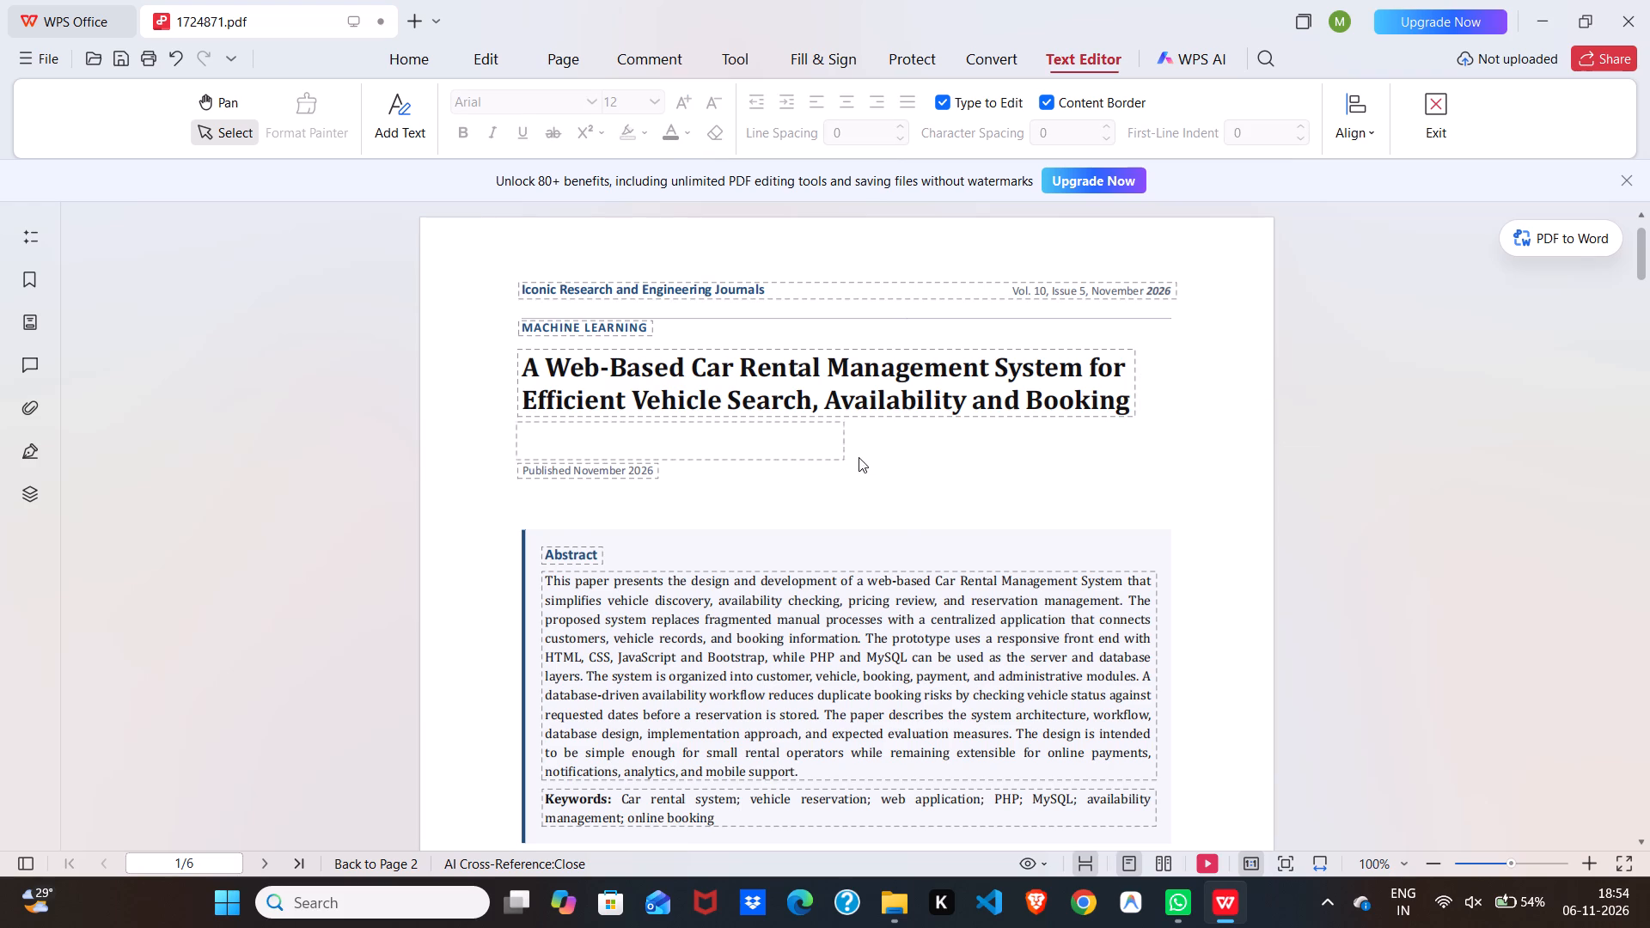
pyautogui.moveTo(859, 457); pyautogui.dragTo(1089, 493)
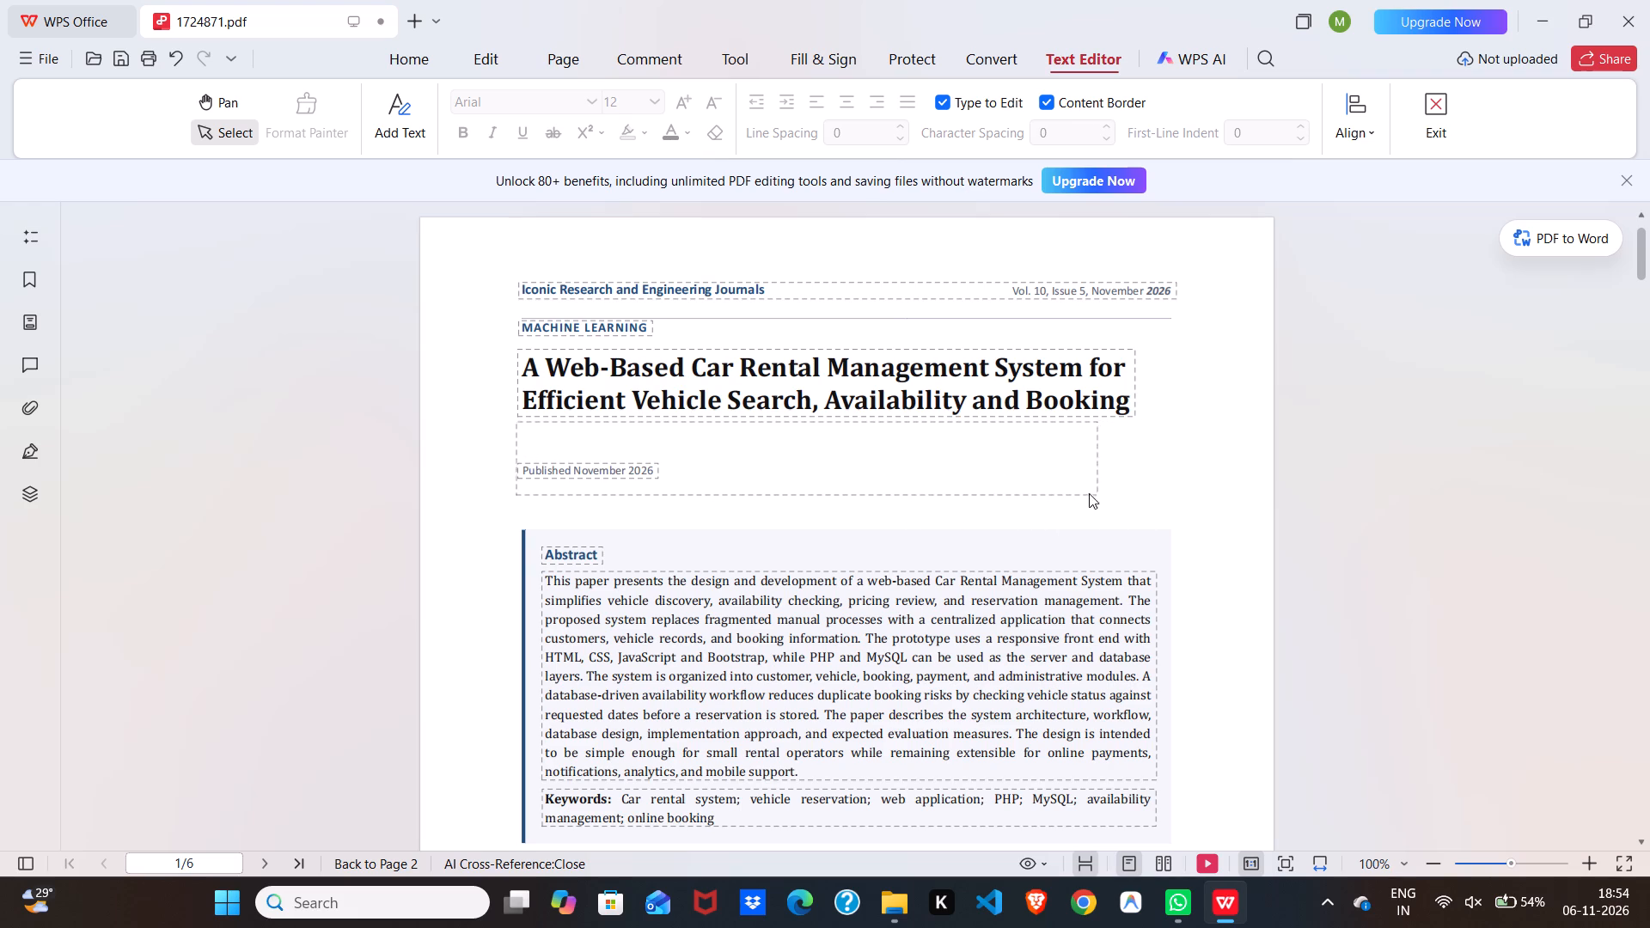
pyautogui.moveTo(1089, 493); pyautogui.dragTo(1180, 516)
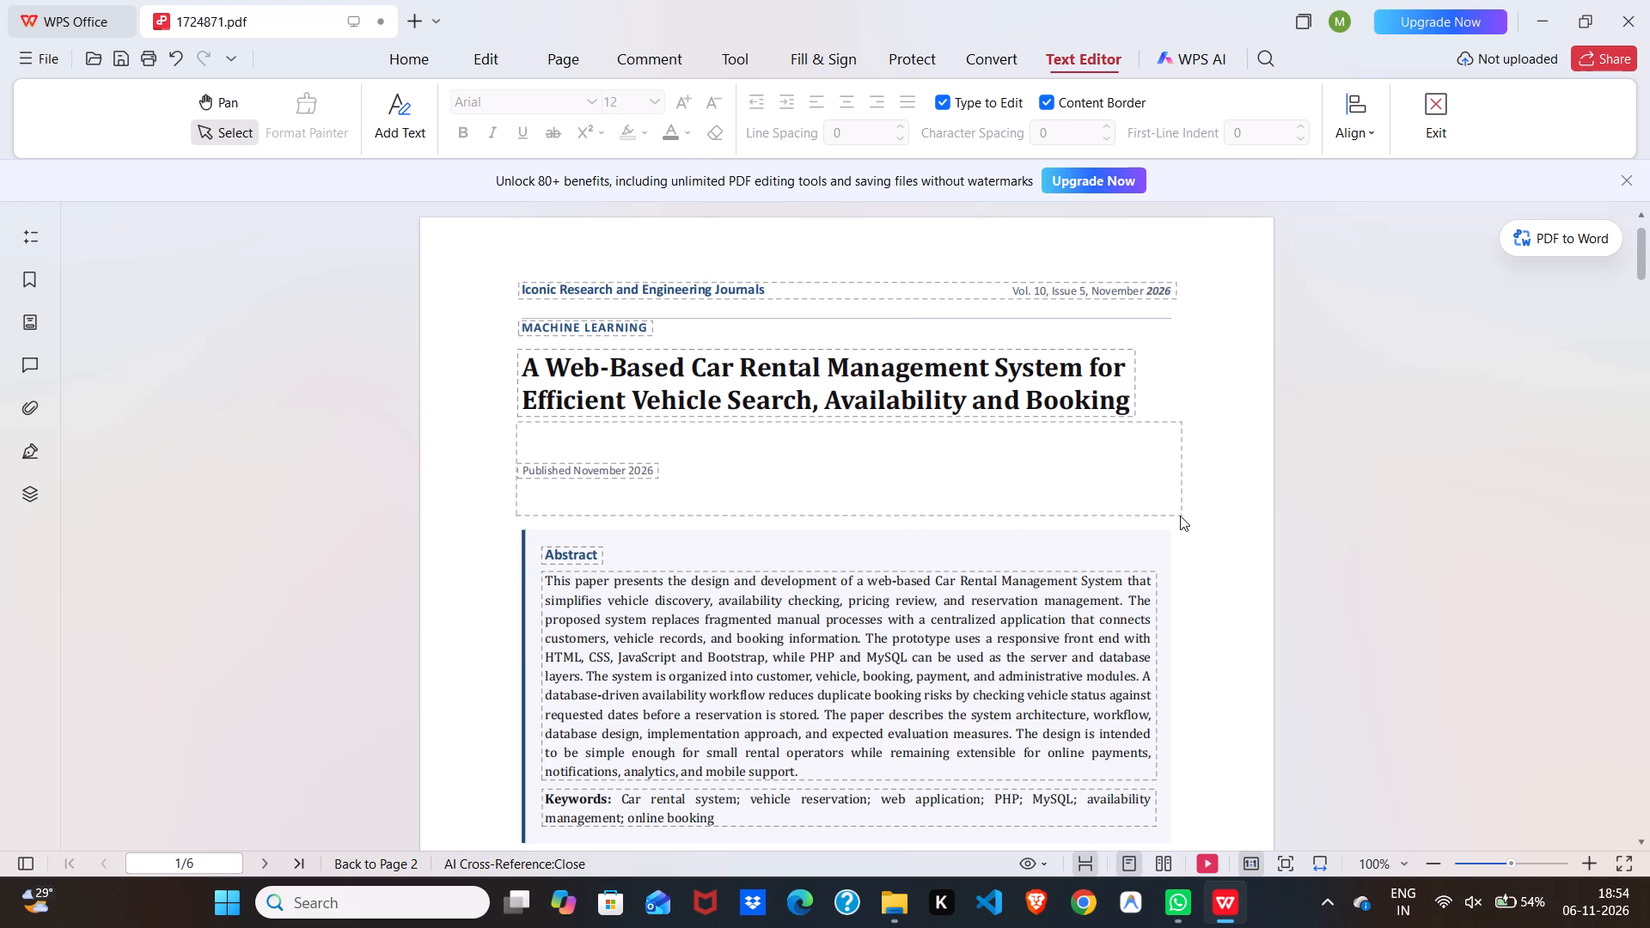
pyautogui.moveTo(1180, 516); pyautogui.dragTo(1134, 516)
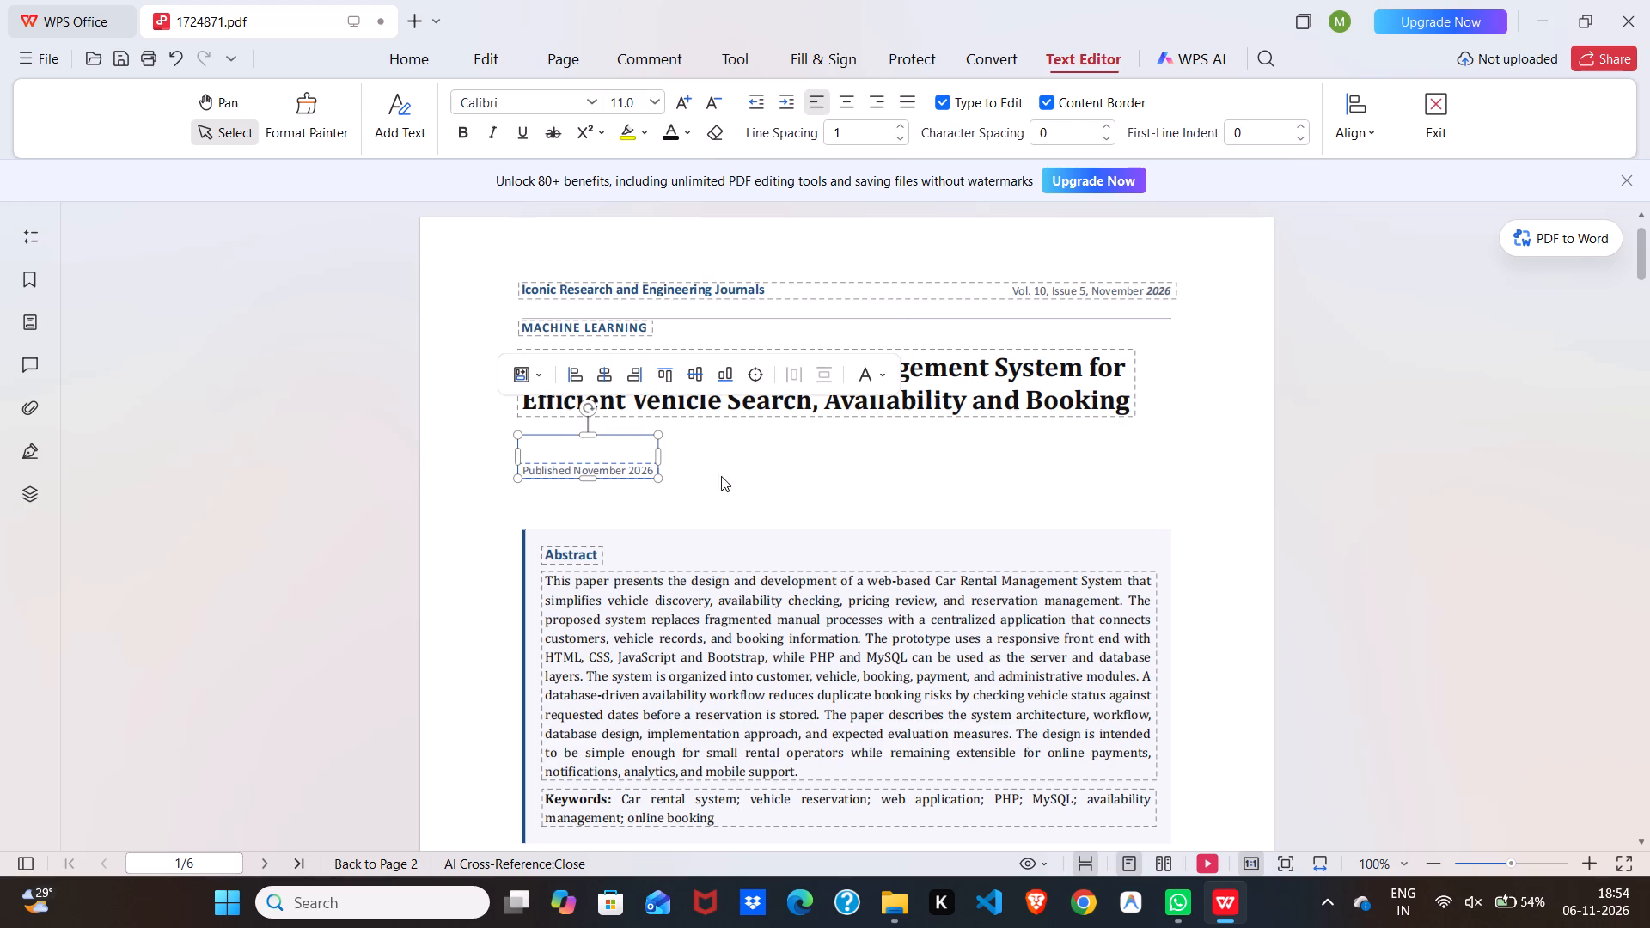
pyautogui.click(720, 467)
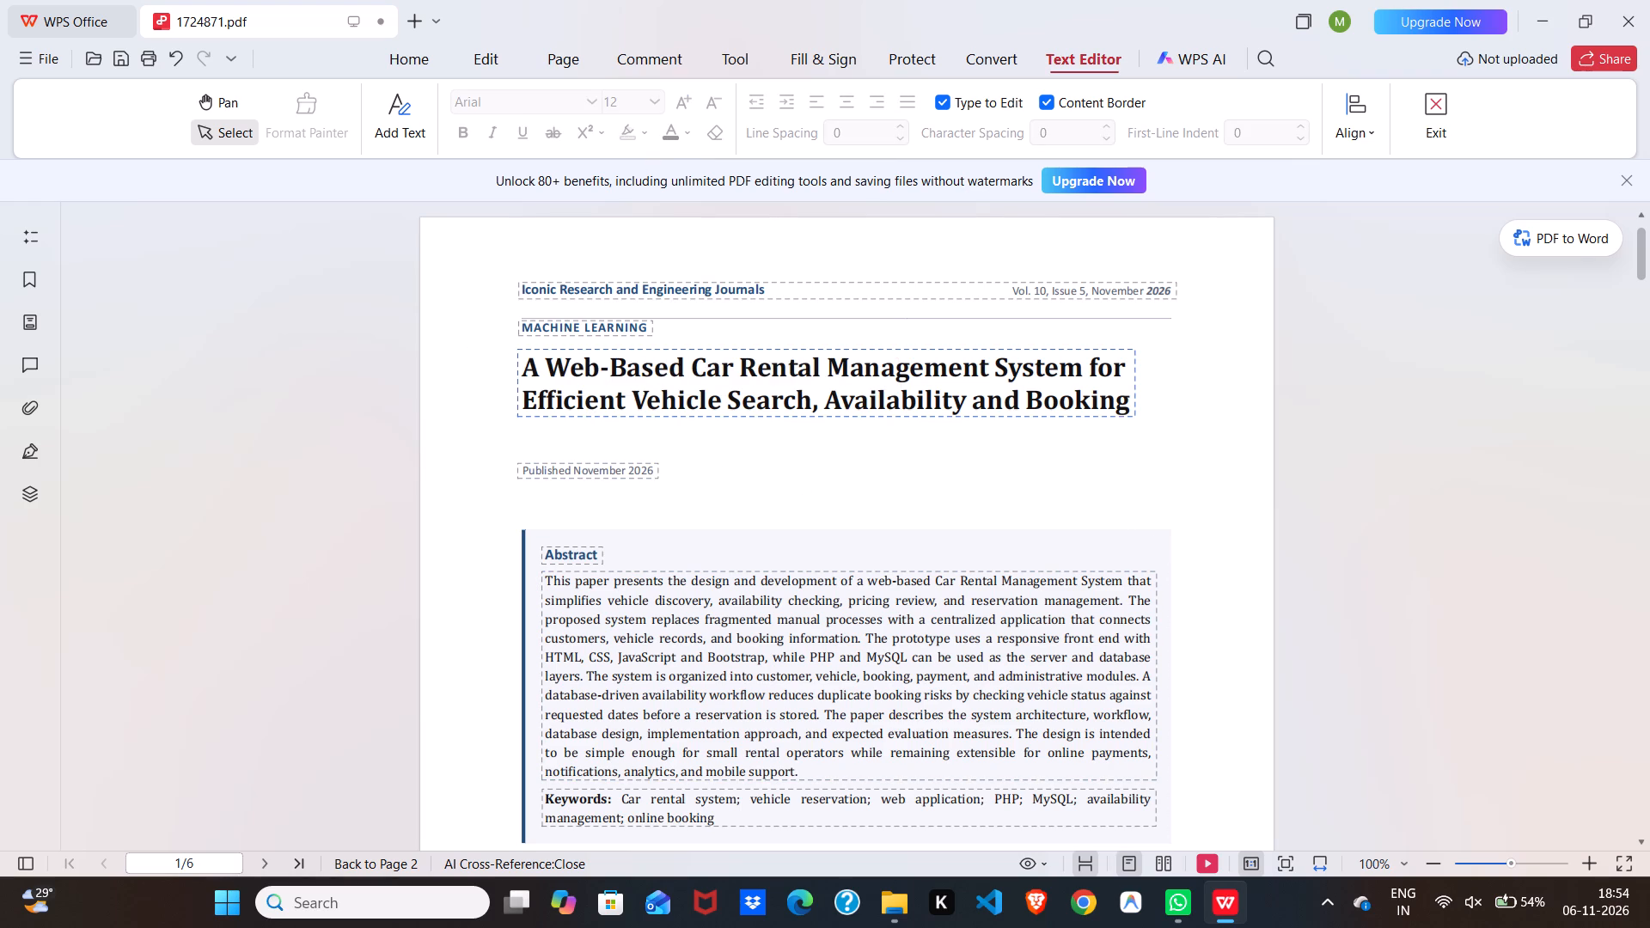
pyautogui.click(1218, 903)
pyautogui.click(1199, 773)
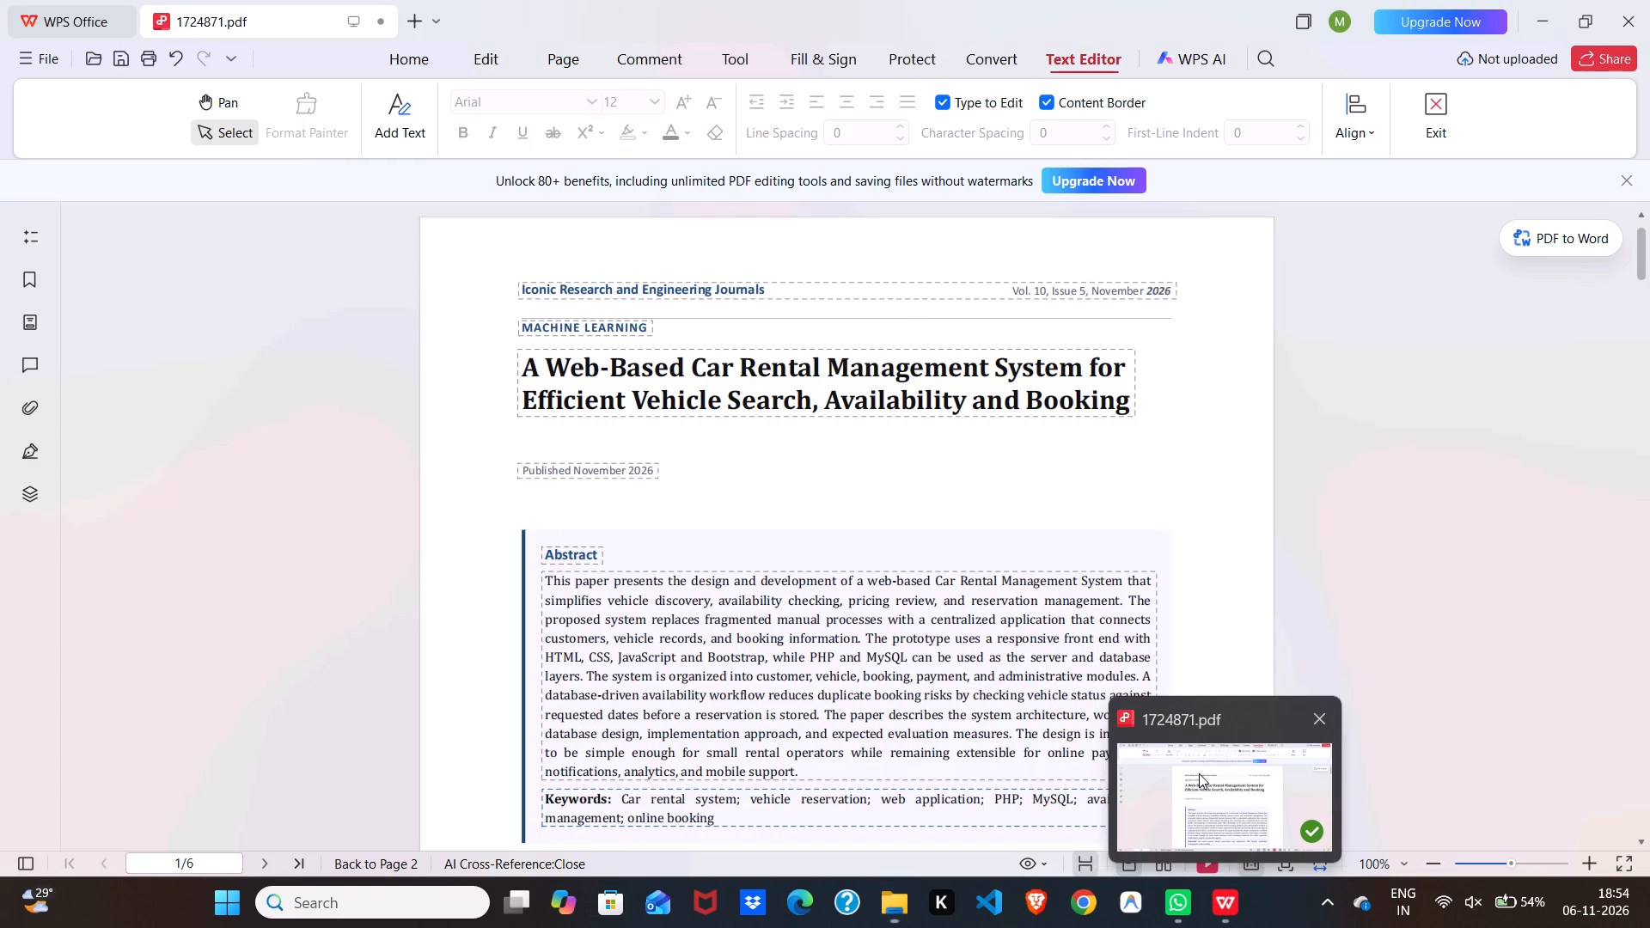
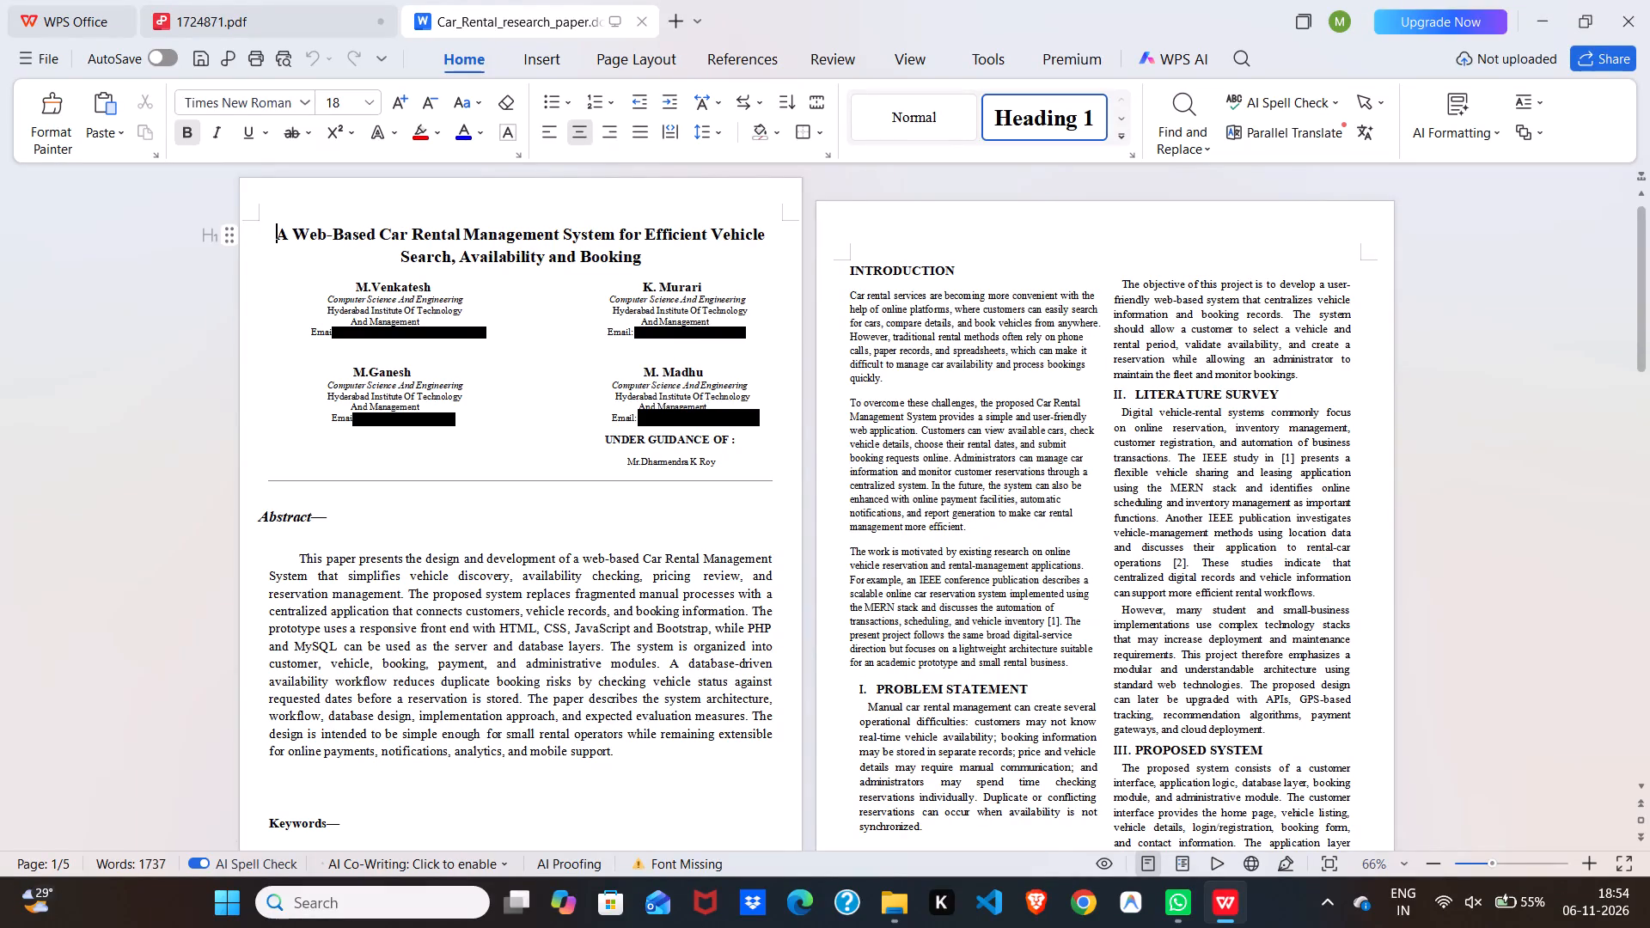
# Copy the whole author block beneath the paper's title in Car_Rental_research_paper.docx, from the first author's name through the guide's name.
pyautogui.moveTo(779, 484); pyautogui.dragTo(321, 288)
pyautogui.hotkey('ctrl', 'c')
# In 1724871.pdf, put the text cursor at the start of the "Published November 2026" line beneath the title.
pyautogui.click(234, 0)
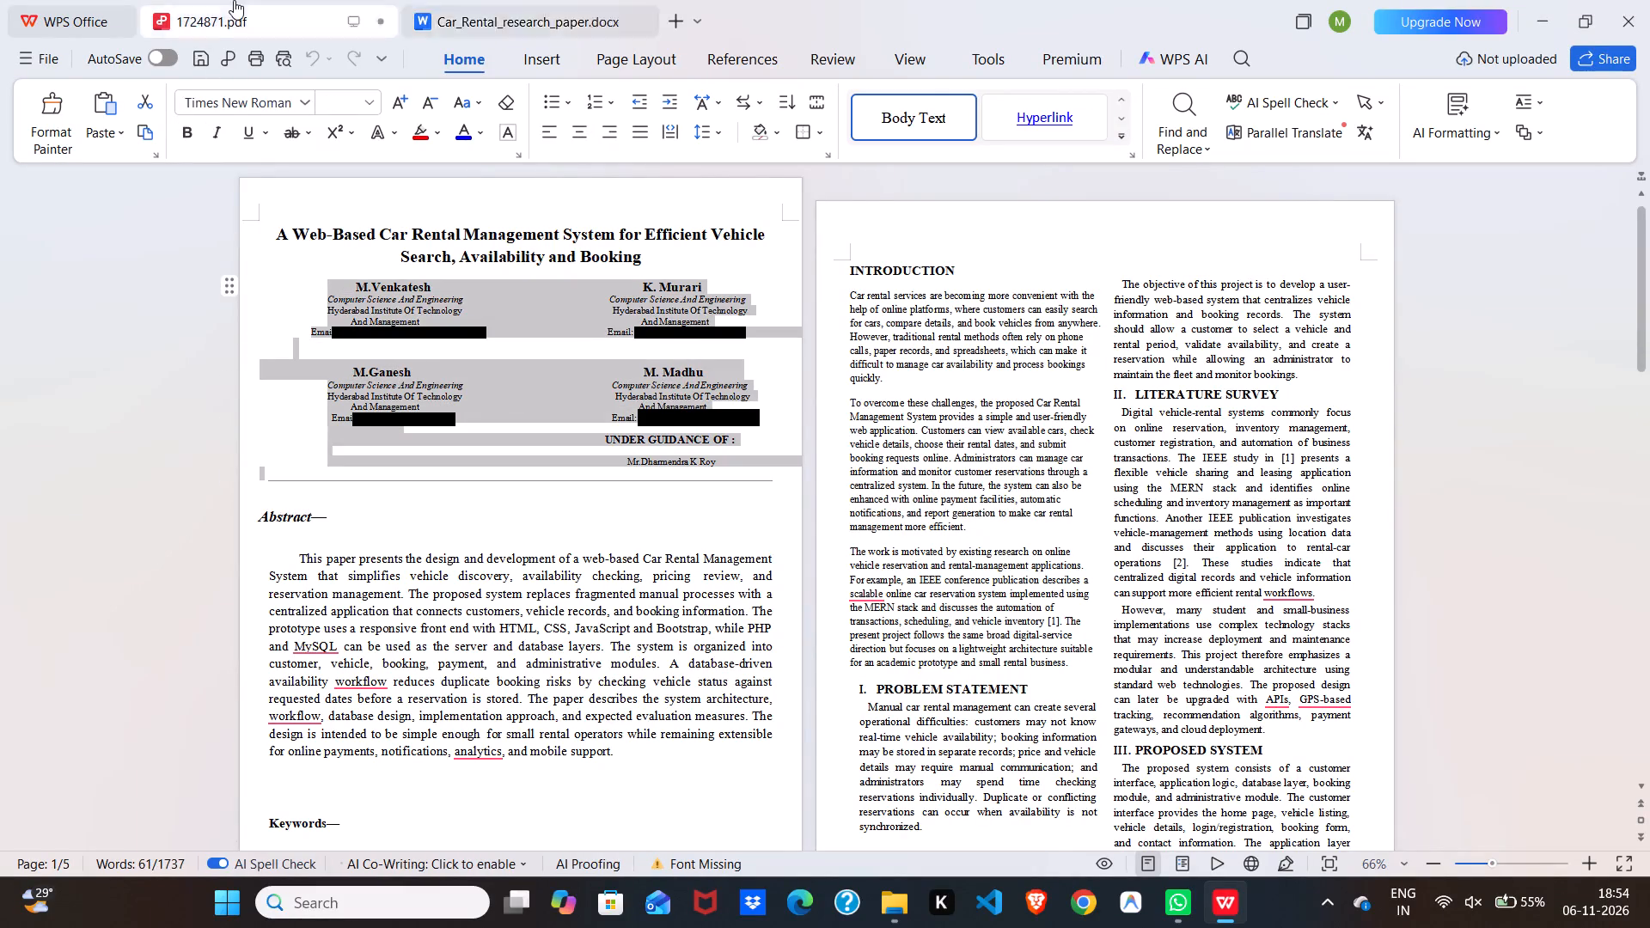
pyautogui.click(690, 431)
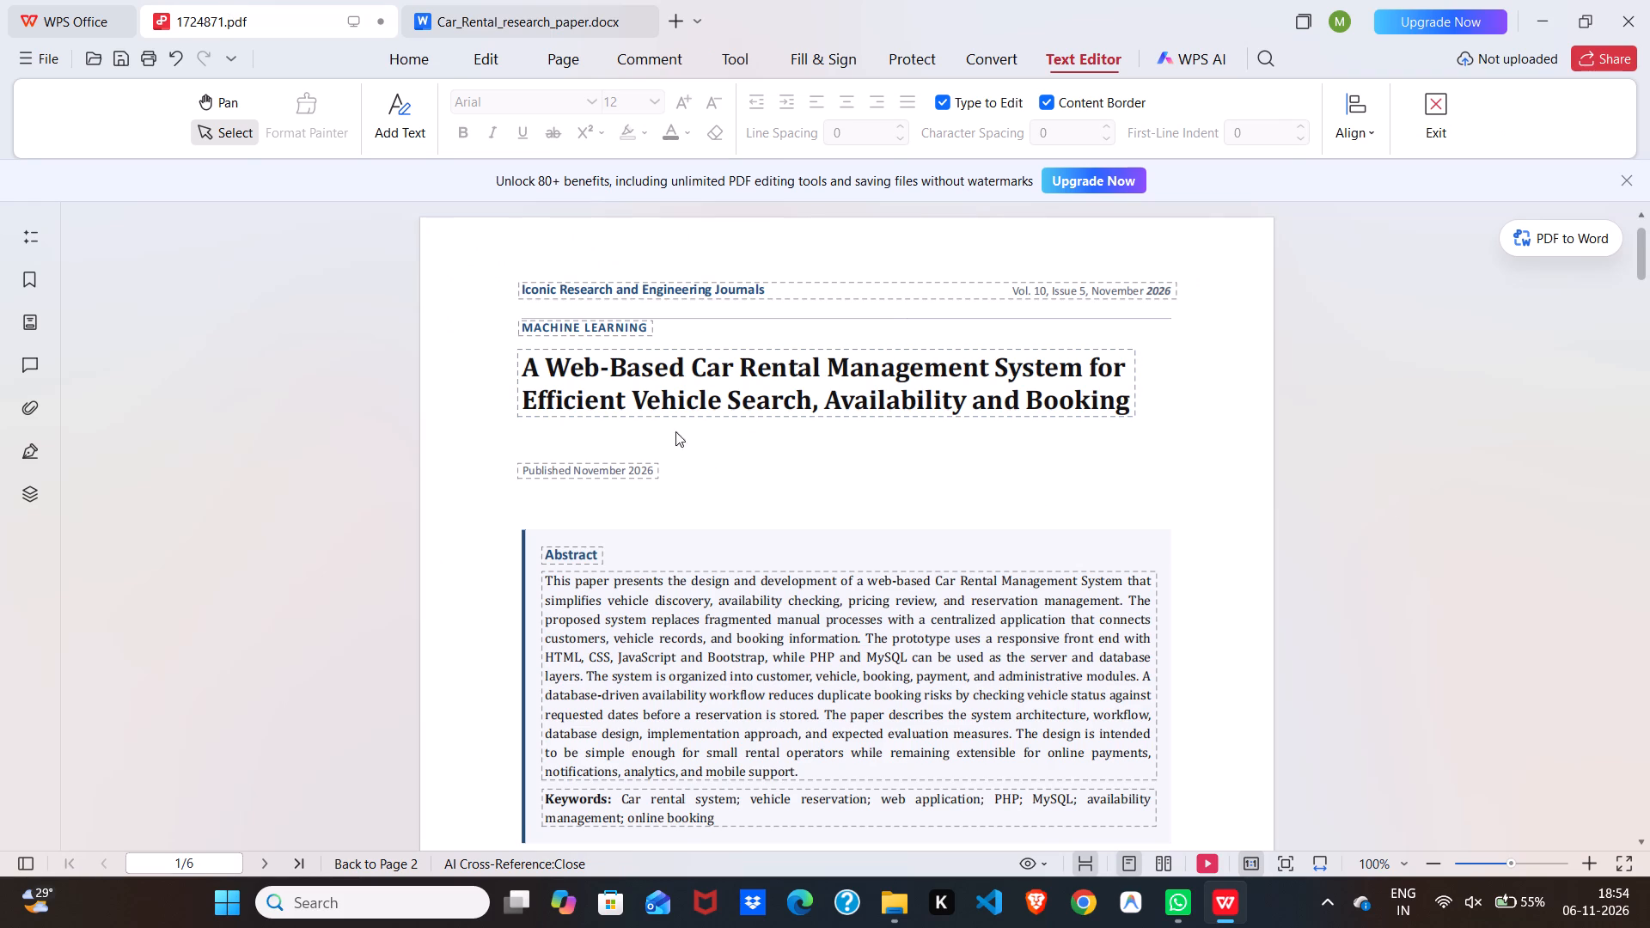
pyautogui.click(547, 438)
pyautogui.click(593, 475)
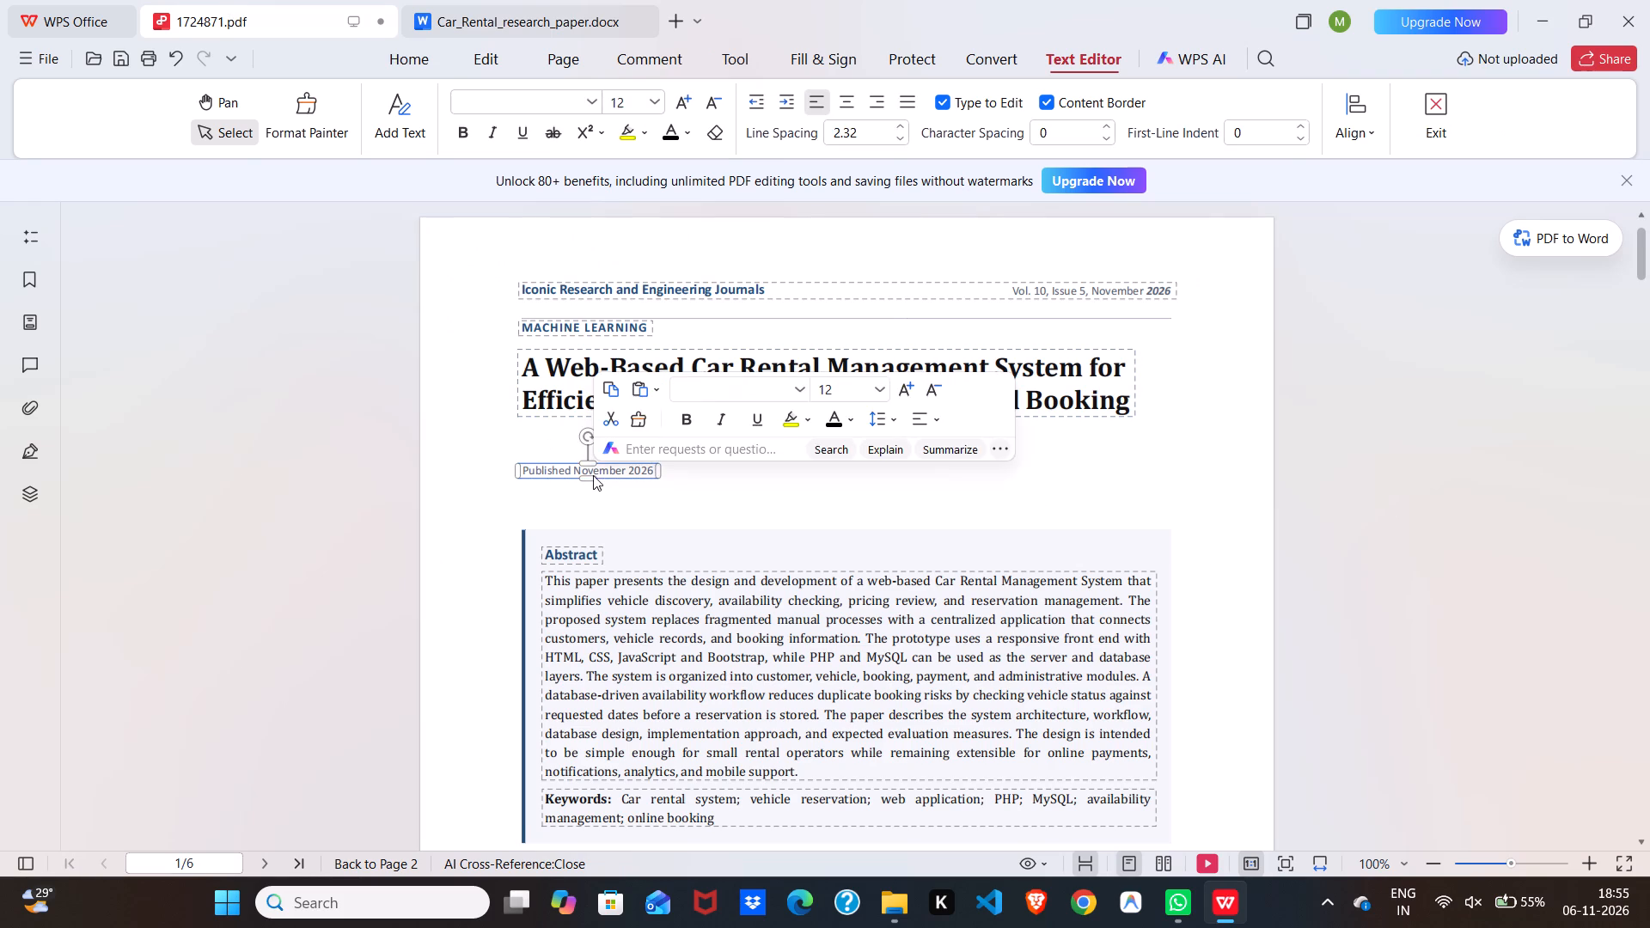
pyautogui.click(522, 473)
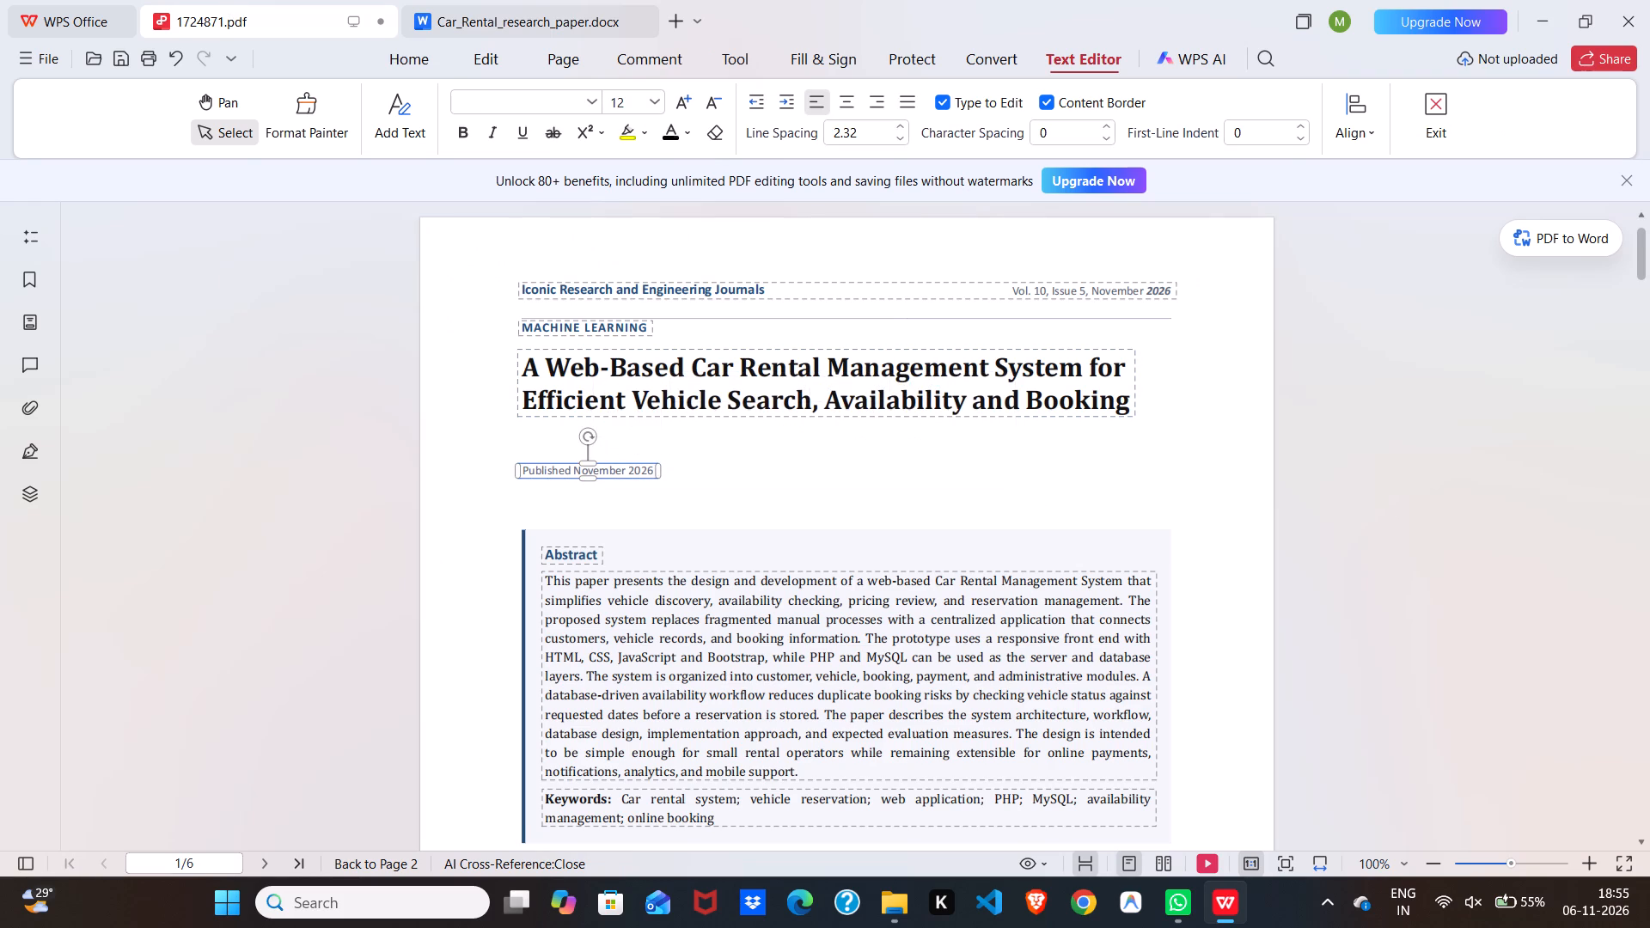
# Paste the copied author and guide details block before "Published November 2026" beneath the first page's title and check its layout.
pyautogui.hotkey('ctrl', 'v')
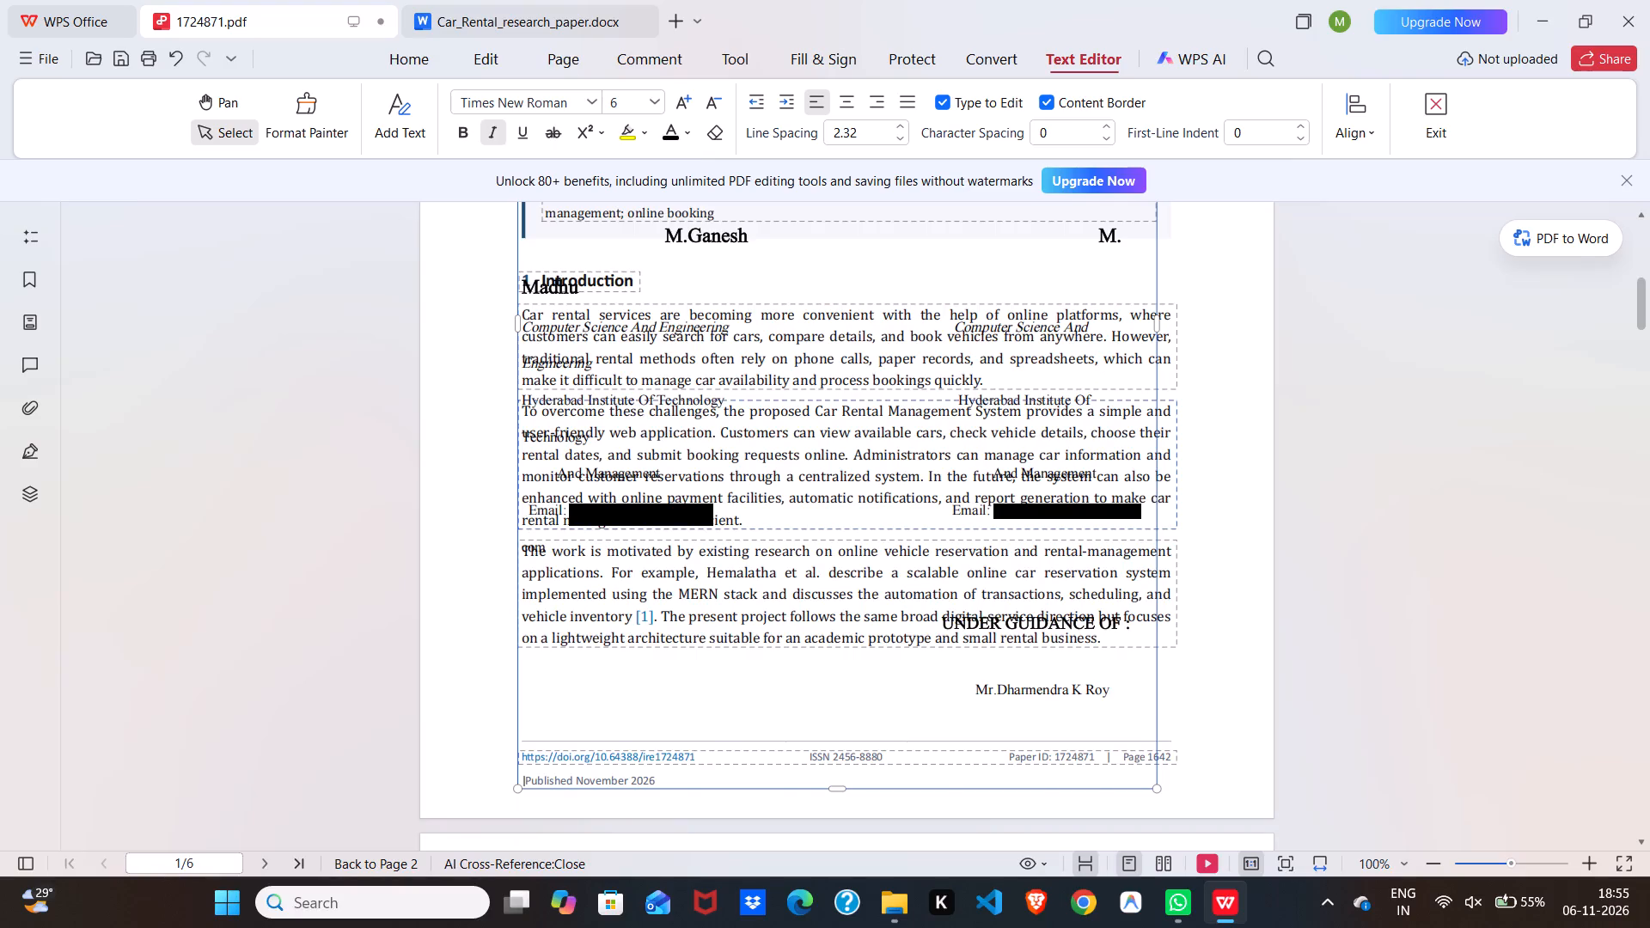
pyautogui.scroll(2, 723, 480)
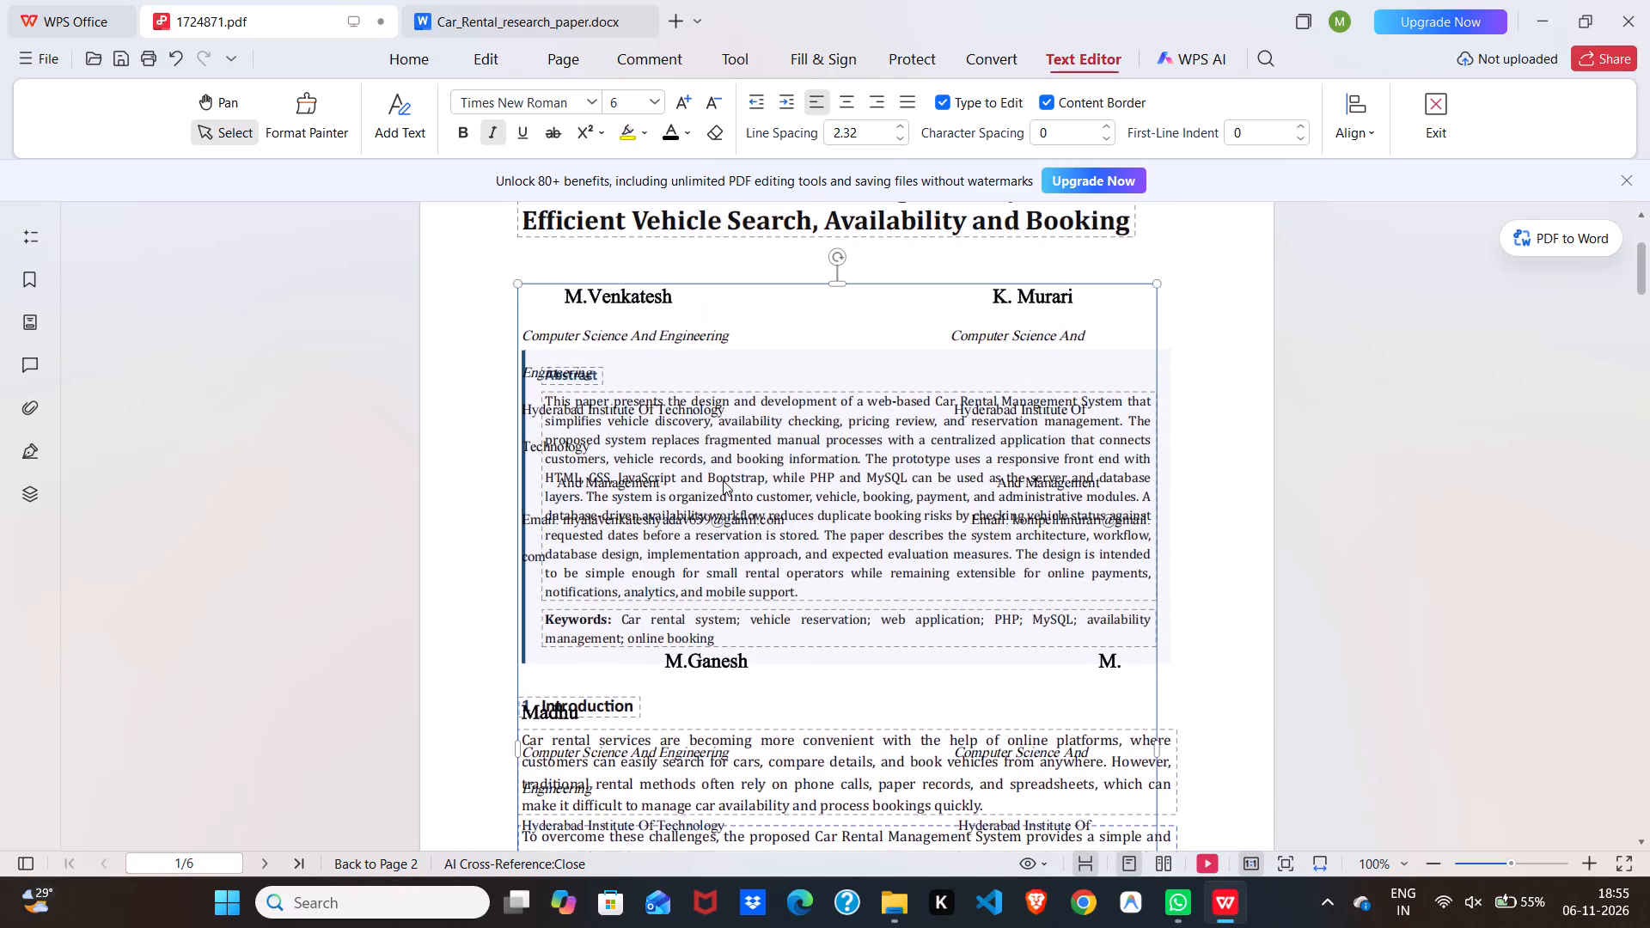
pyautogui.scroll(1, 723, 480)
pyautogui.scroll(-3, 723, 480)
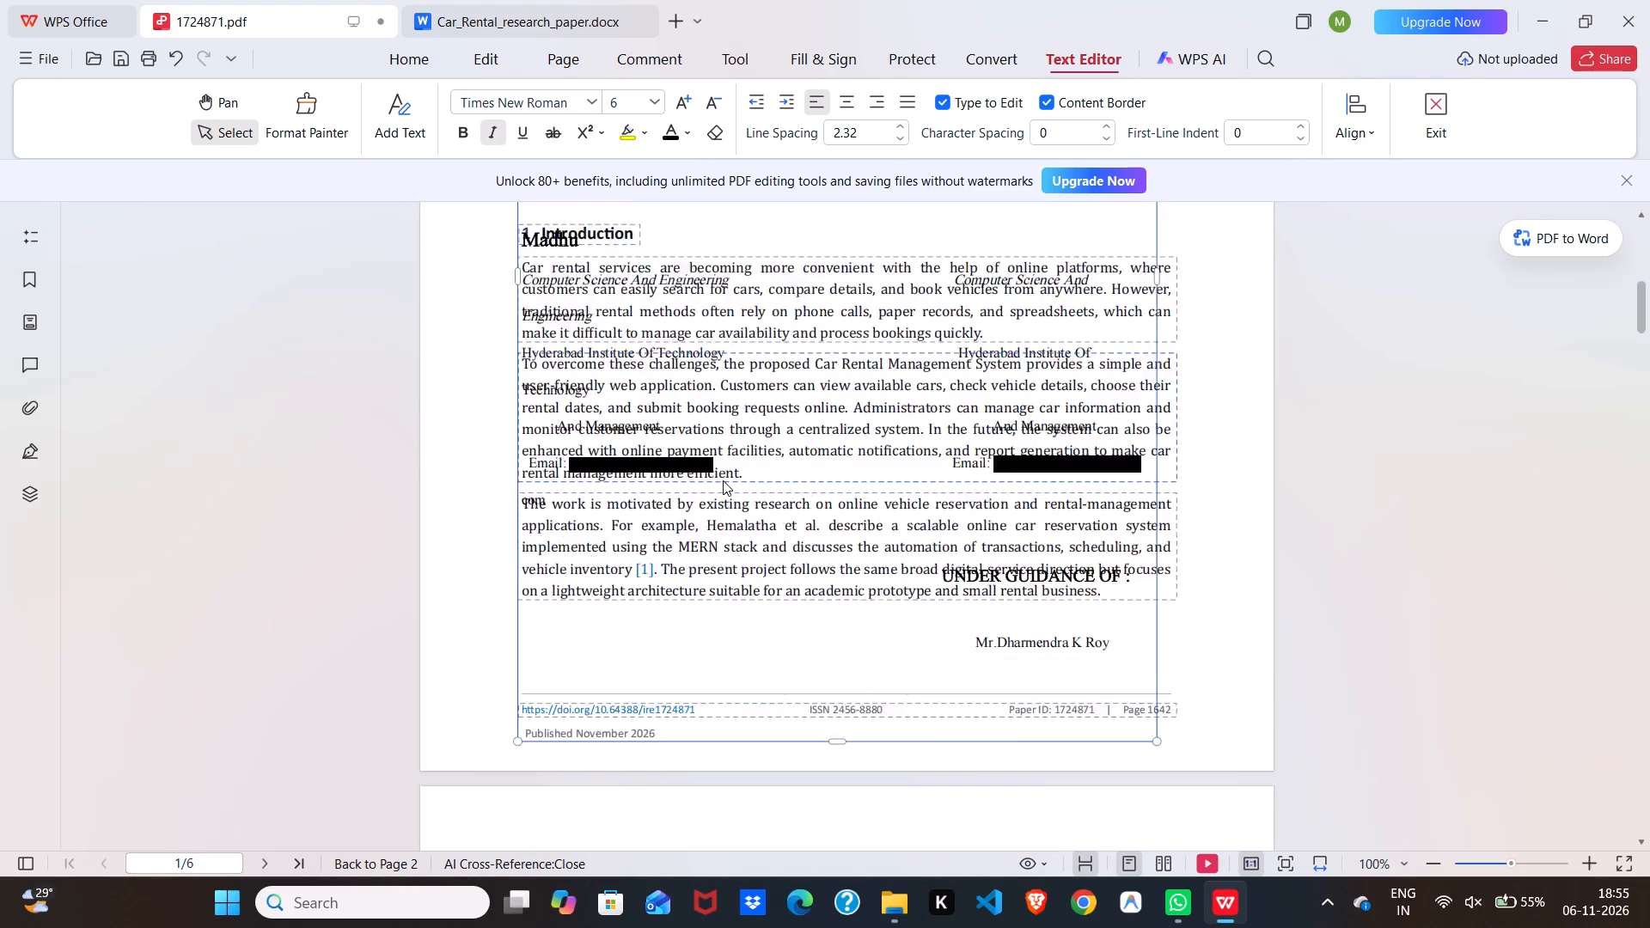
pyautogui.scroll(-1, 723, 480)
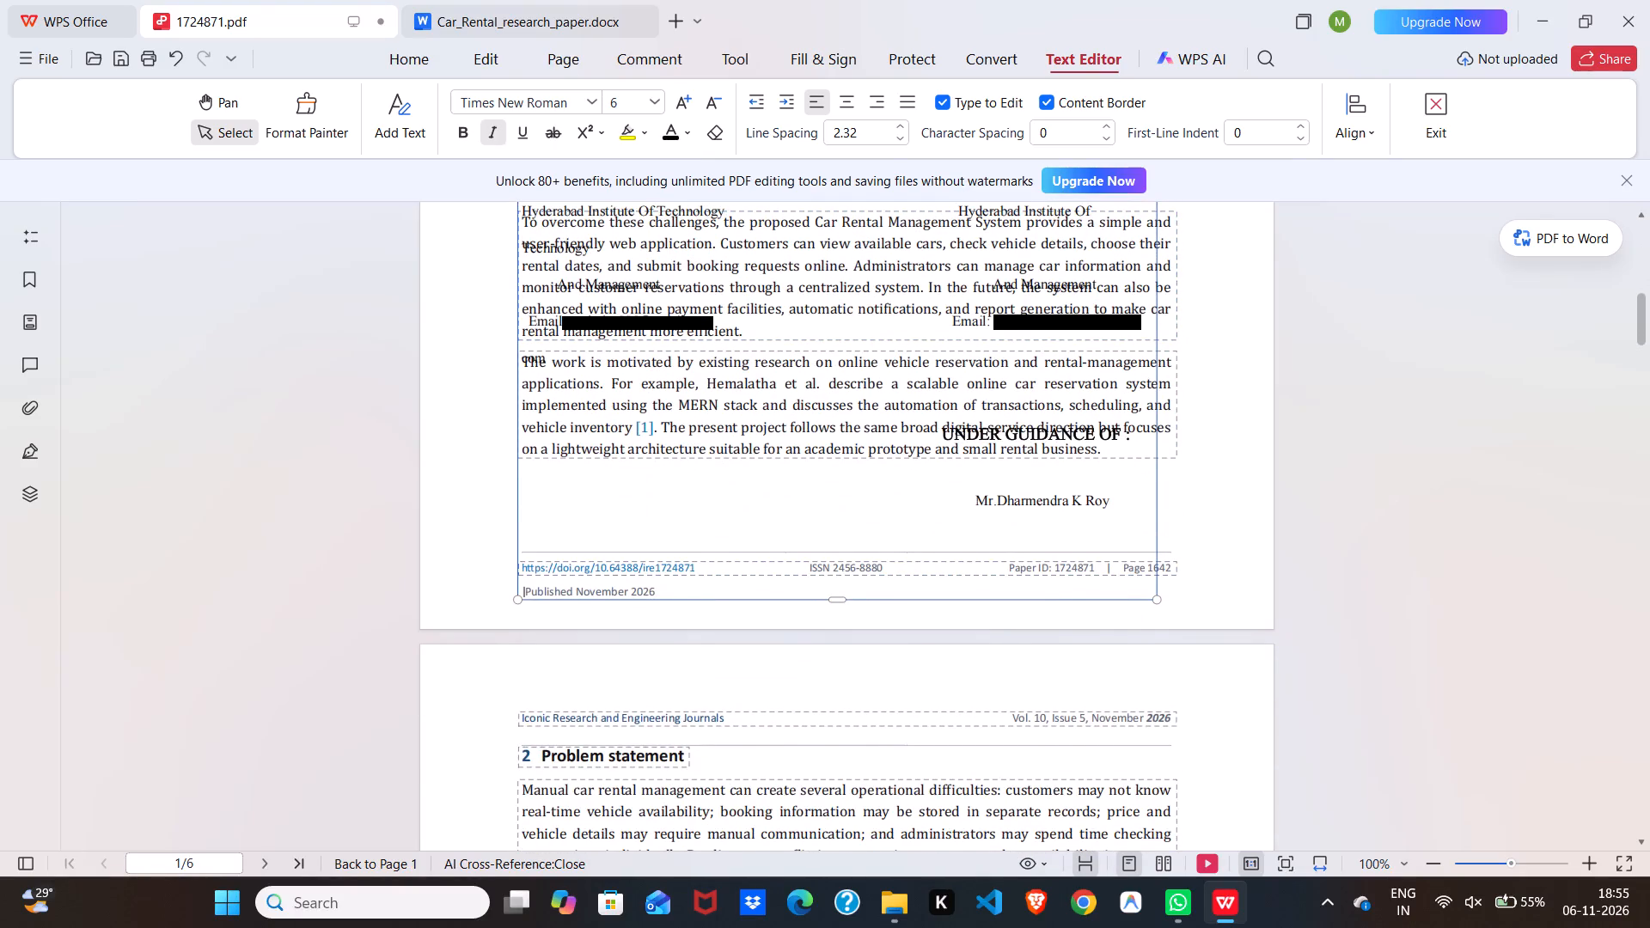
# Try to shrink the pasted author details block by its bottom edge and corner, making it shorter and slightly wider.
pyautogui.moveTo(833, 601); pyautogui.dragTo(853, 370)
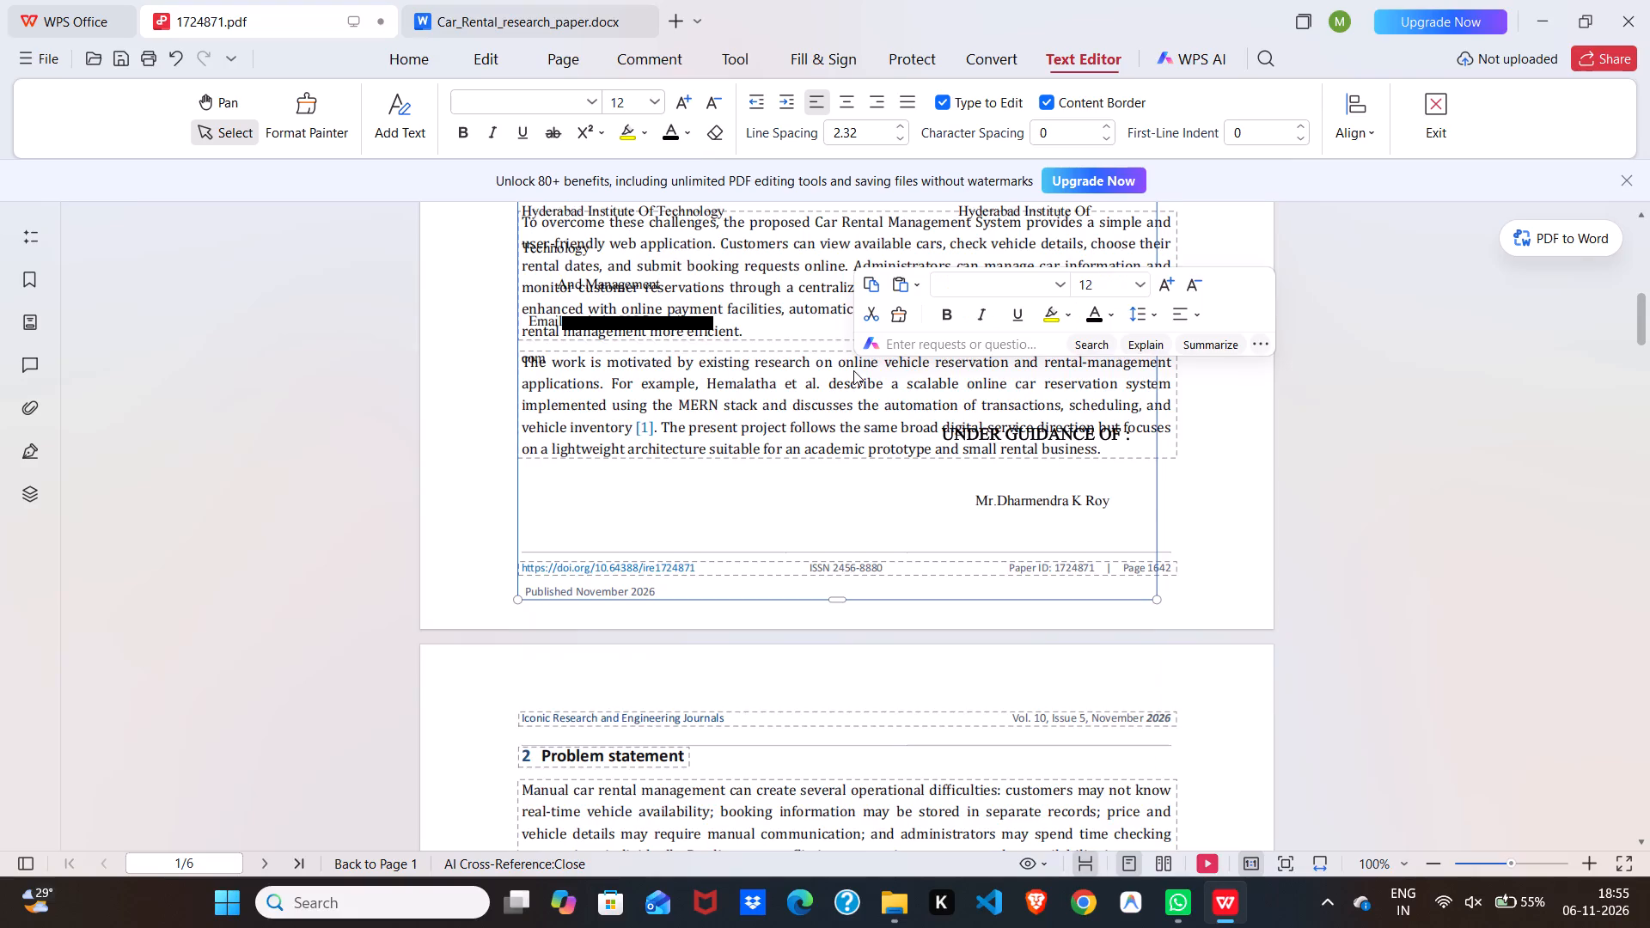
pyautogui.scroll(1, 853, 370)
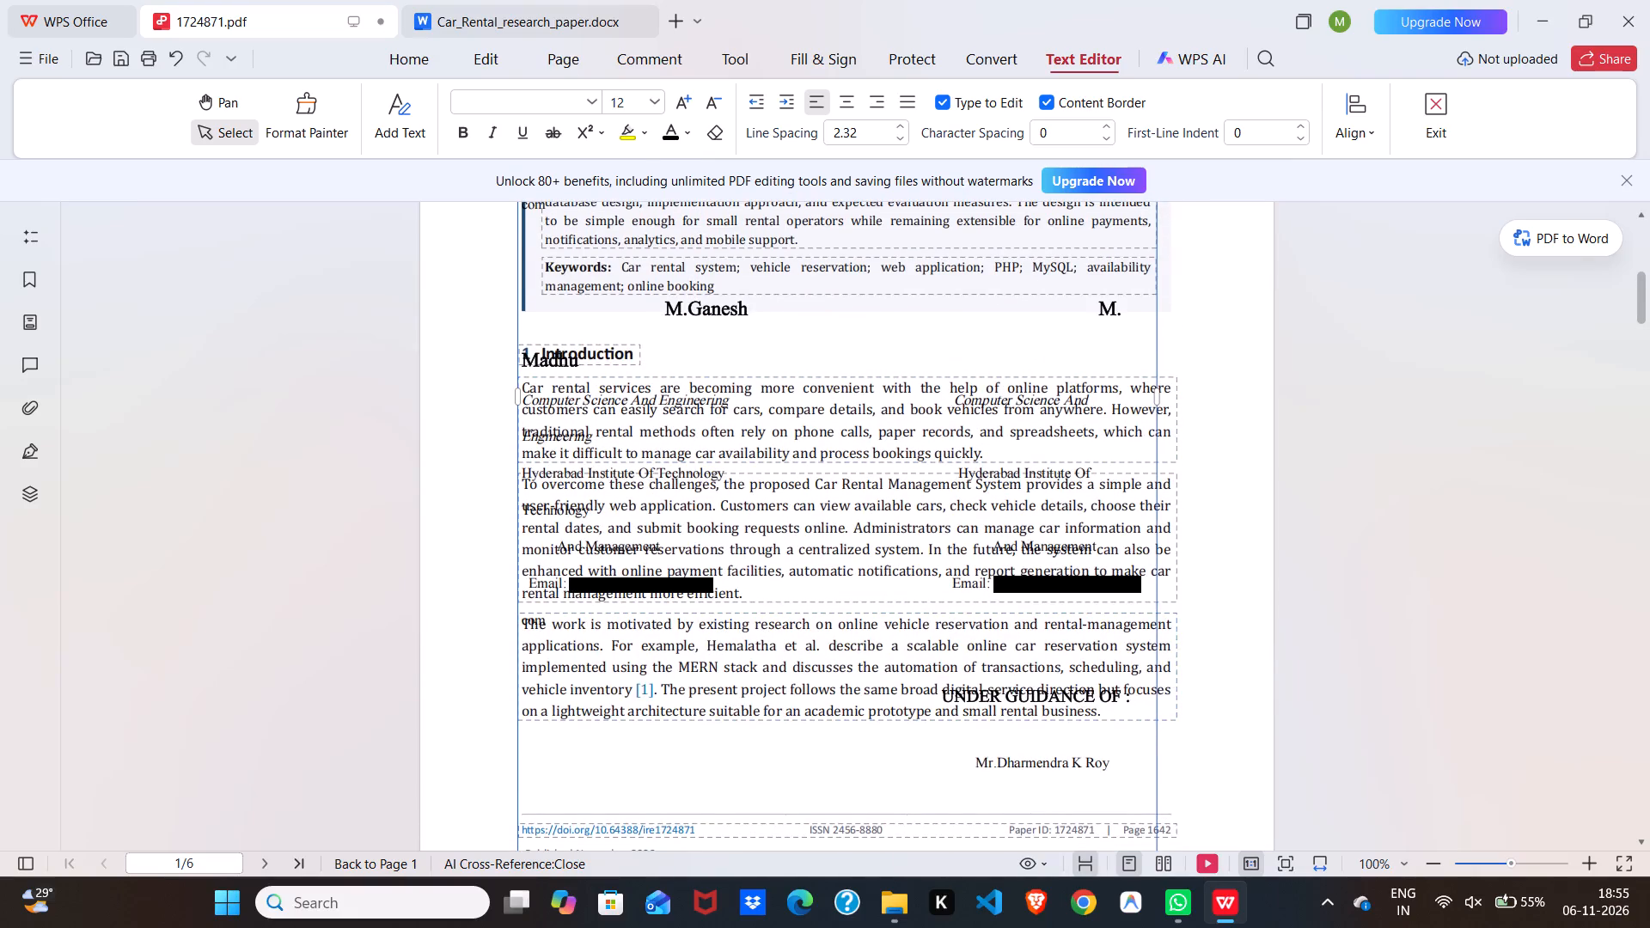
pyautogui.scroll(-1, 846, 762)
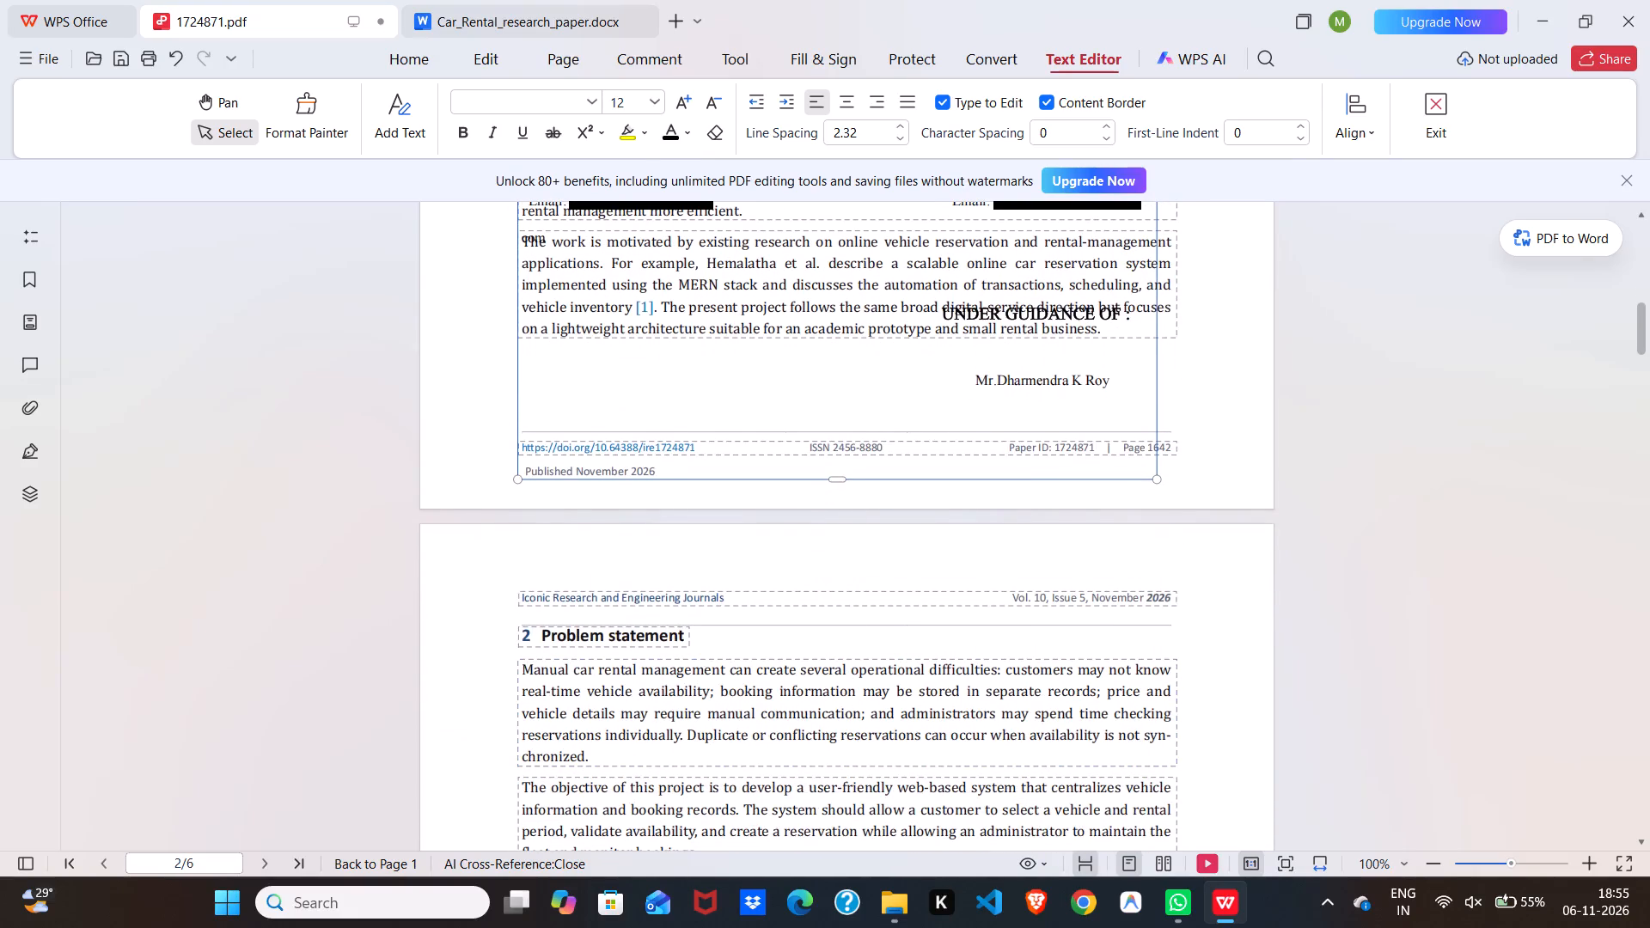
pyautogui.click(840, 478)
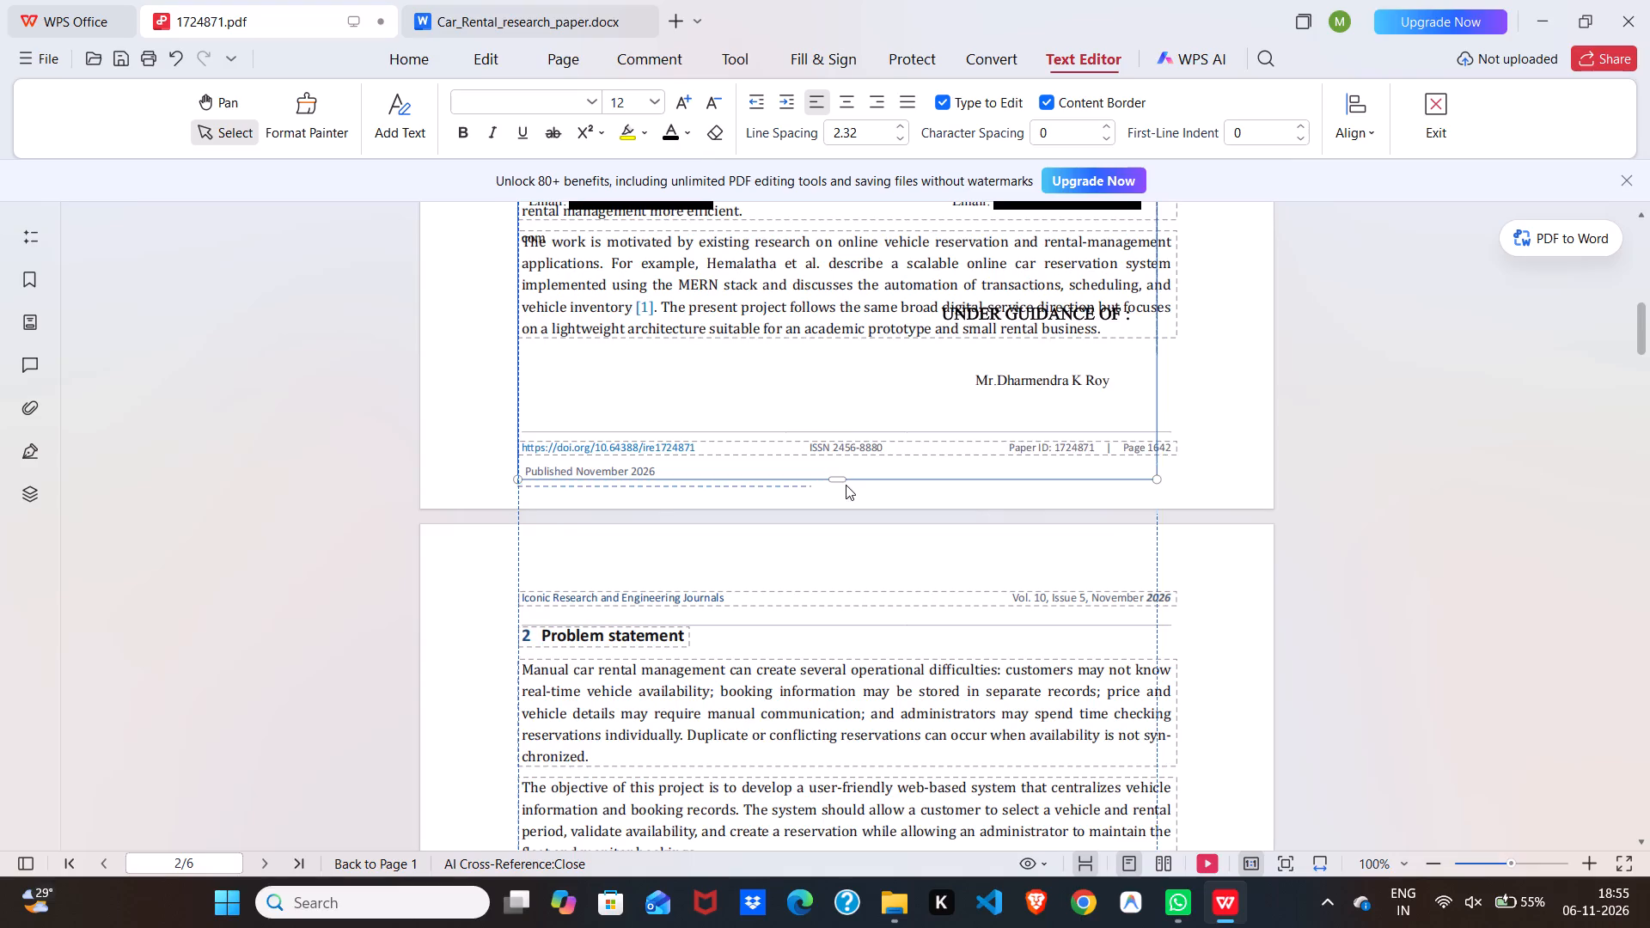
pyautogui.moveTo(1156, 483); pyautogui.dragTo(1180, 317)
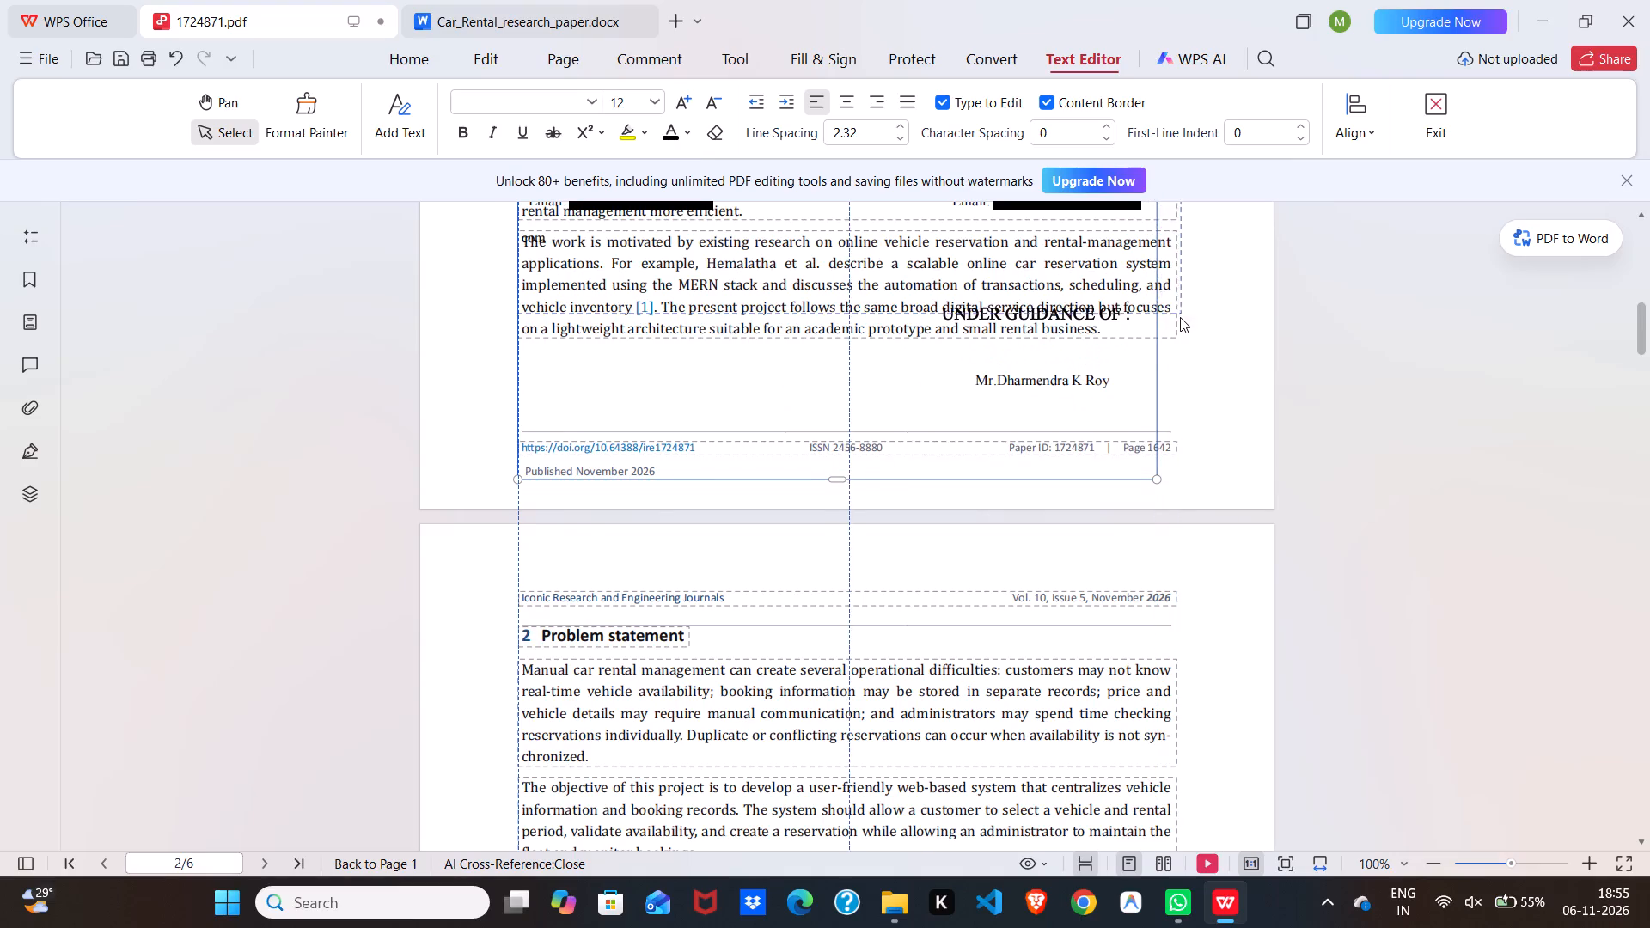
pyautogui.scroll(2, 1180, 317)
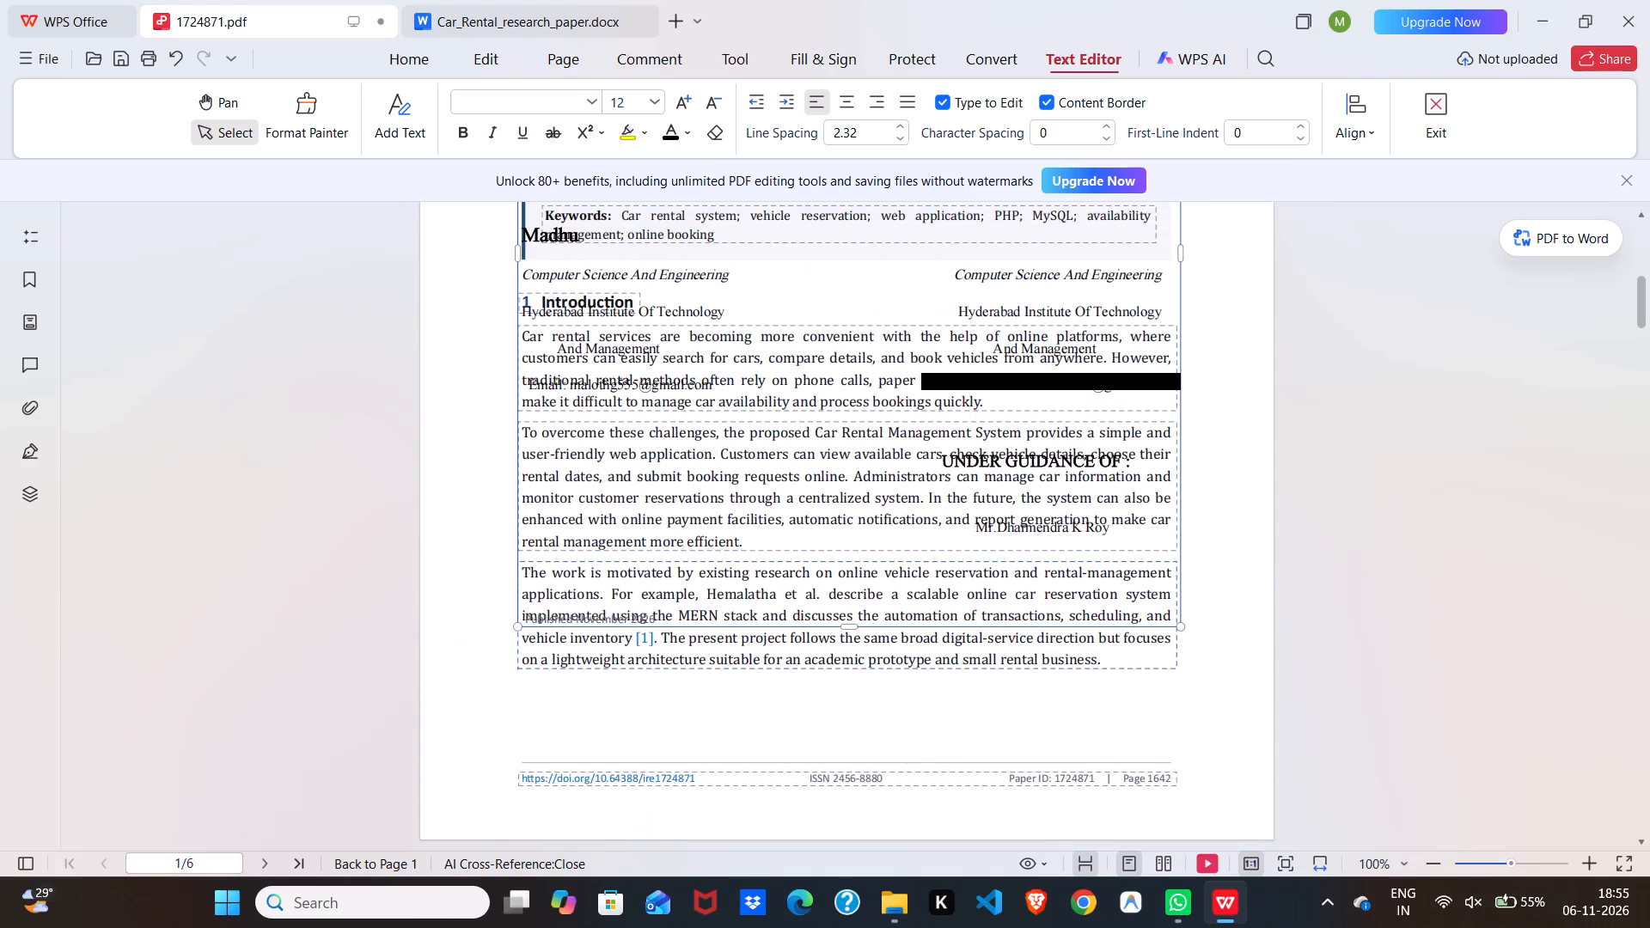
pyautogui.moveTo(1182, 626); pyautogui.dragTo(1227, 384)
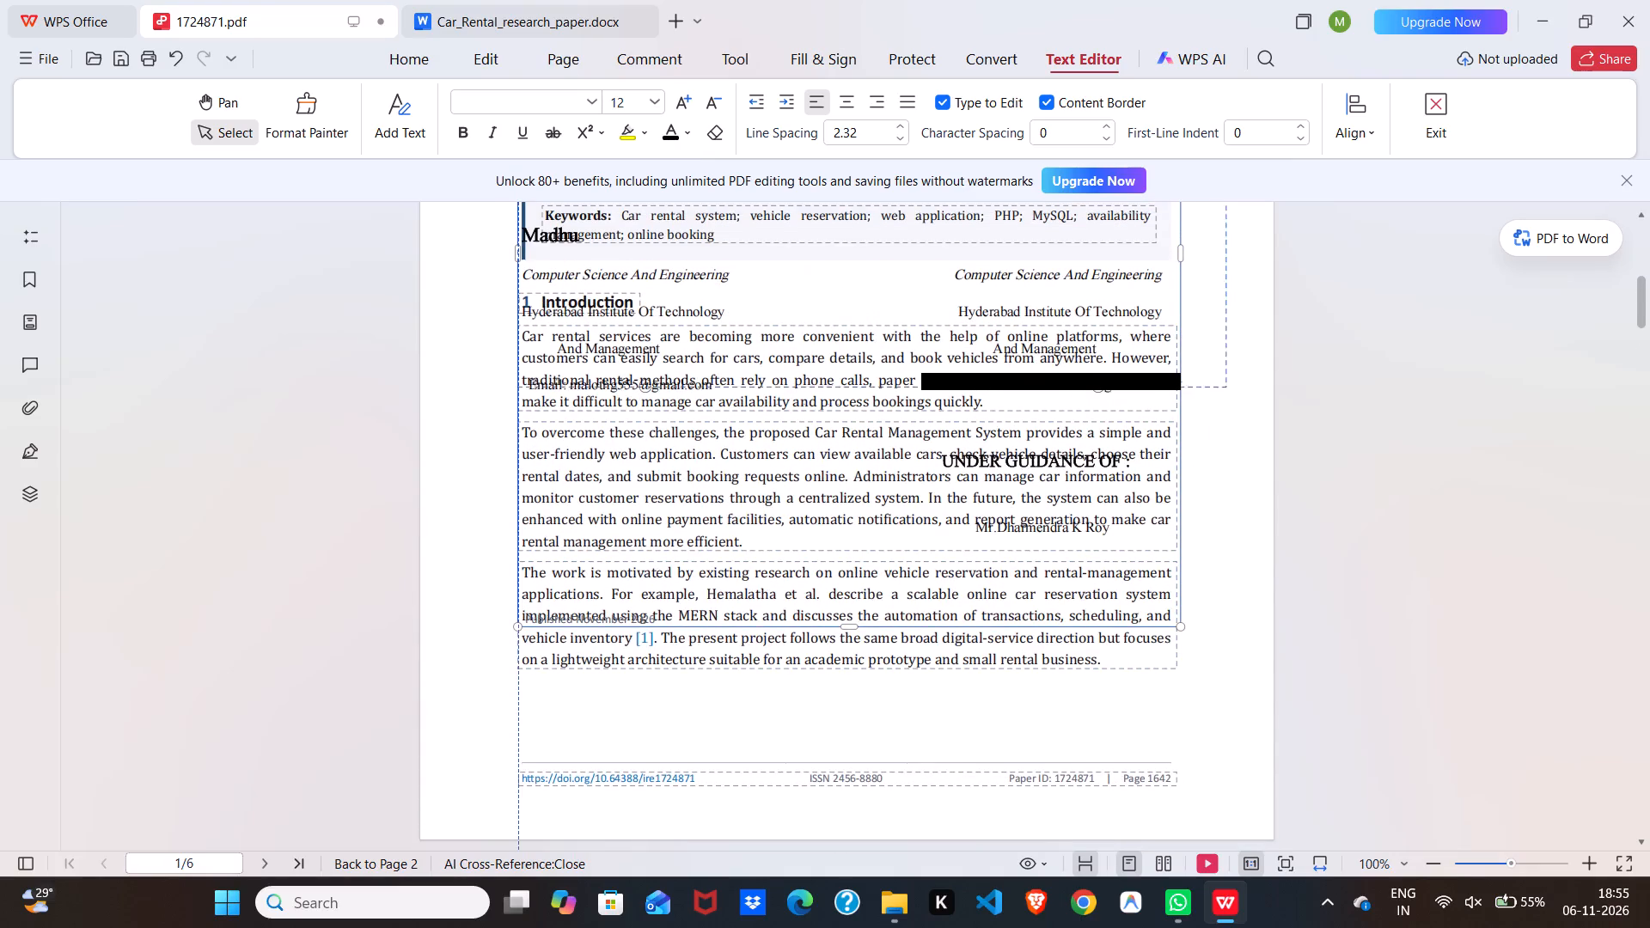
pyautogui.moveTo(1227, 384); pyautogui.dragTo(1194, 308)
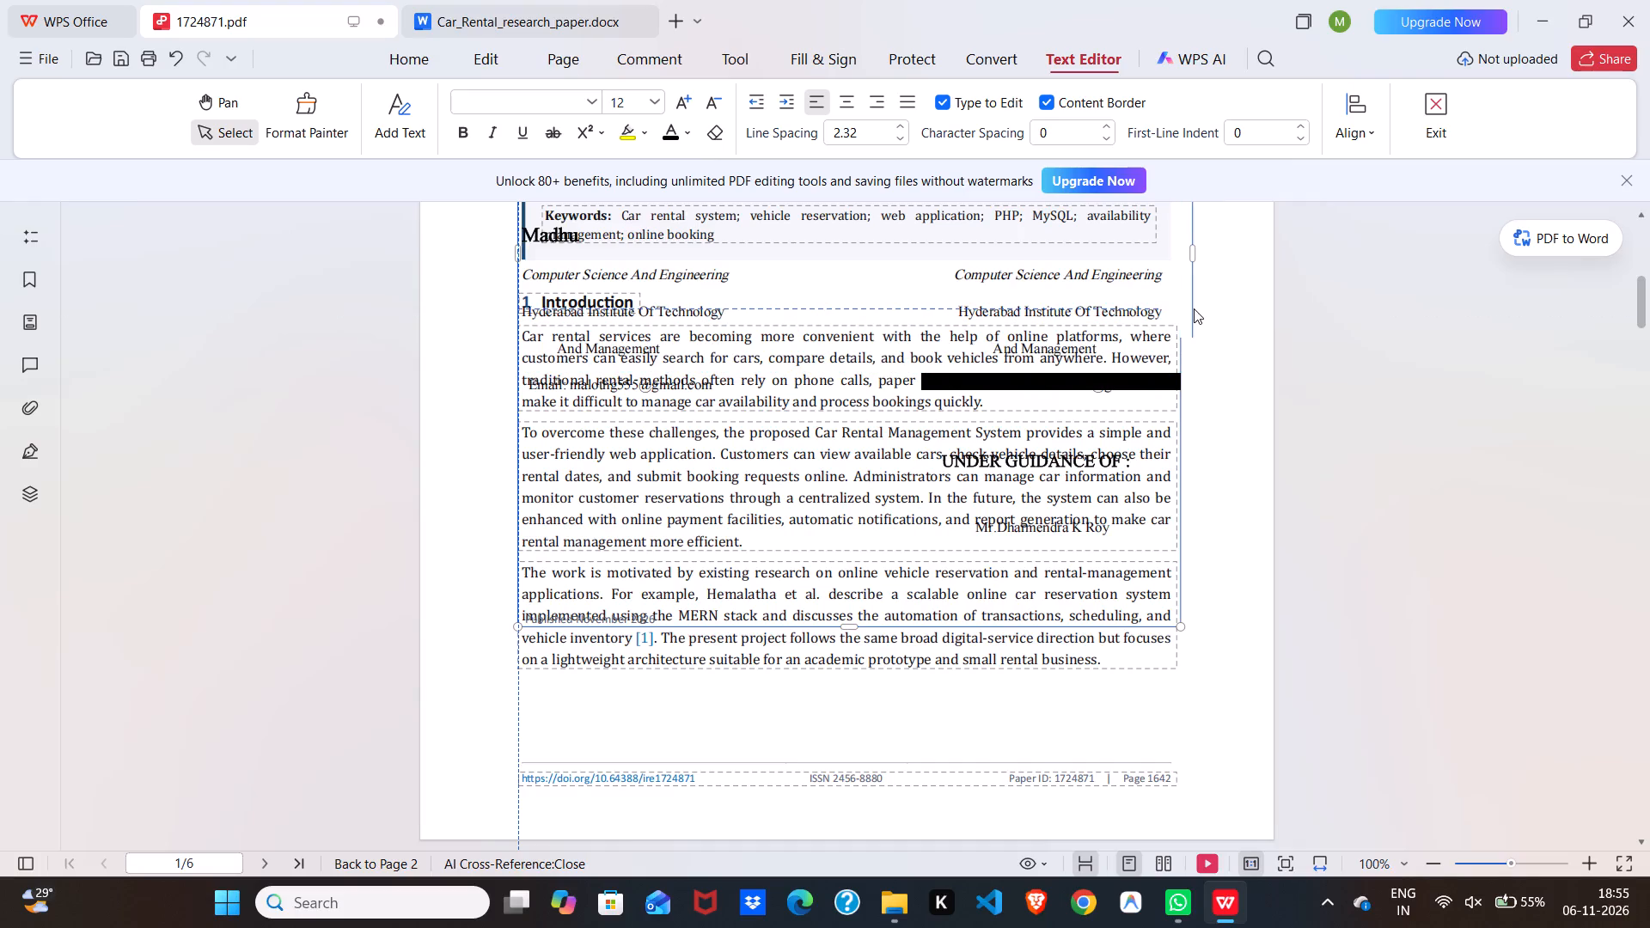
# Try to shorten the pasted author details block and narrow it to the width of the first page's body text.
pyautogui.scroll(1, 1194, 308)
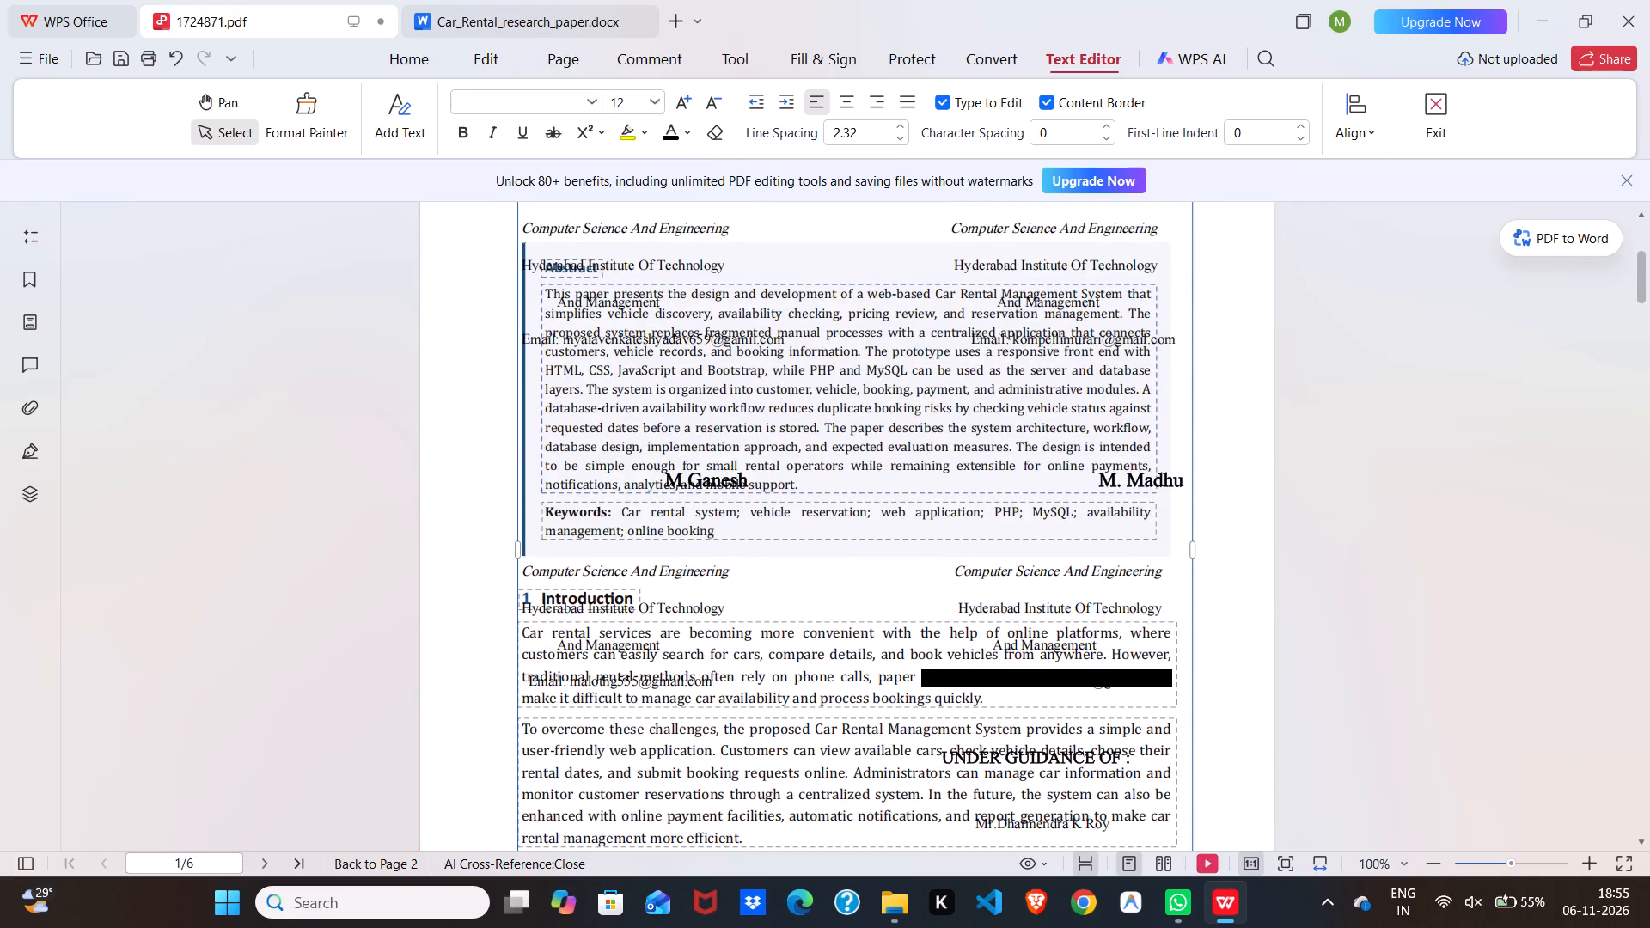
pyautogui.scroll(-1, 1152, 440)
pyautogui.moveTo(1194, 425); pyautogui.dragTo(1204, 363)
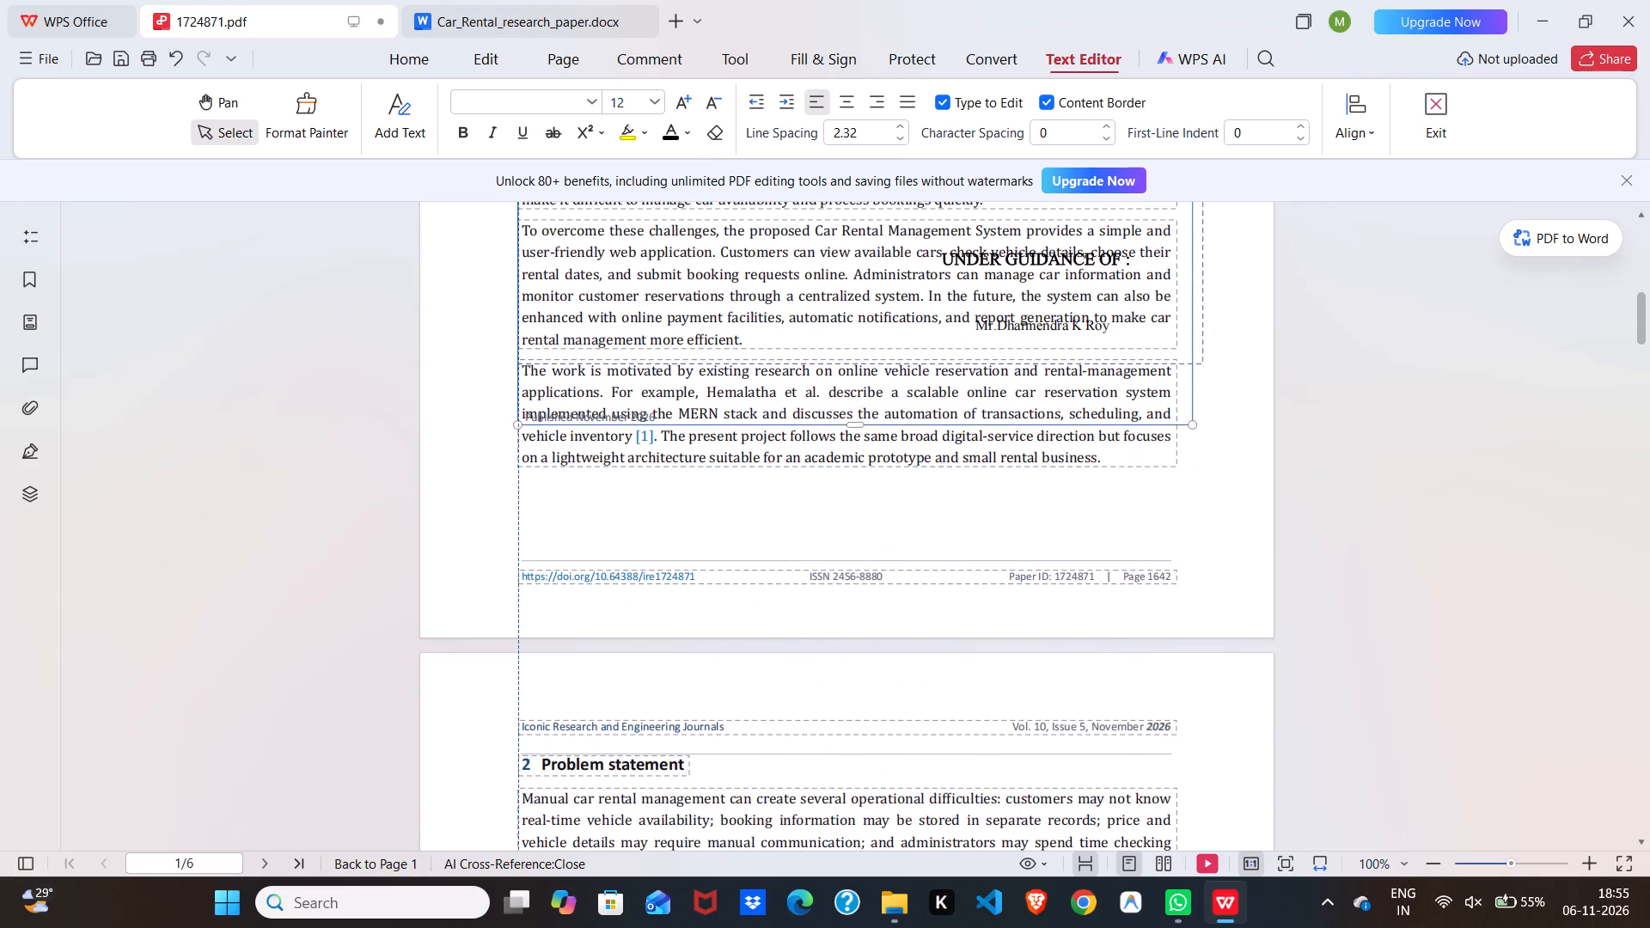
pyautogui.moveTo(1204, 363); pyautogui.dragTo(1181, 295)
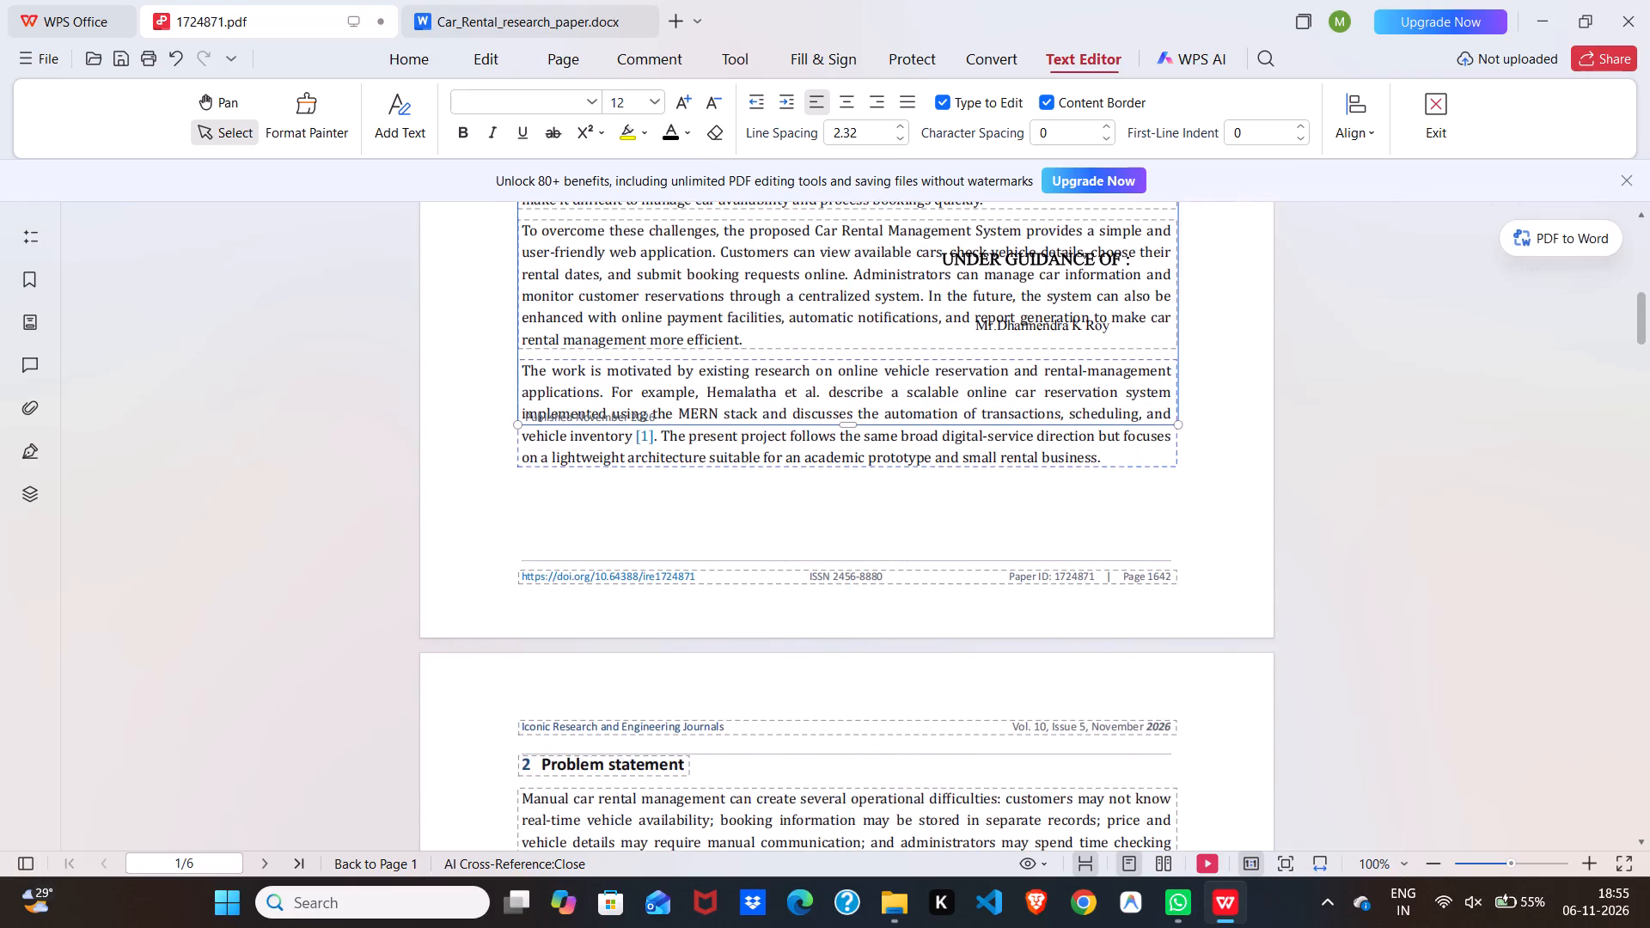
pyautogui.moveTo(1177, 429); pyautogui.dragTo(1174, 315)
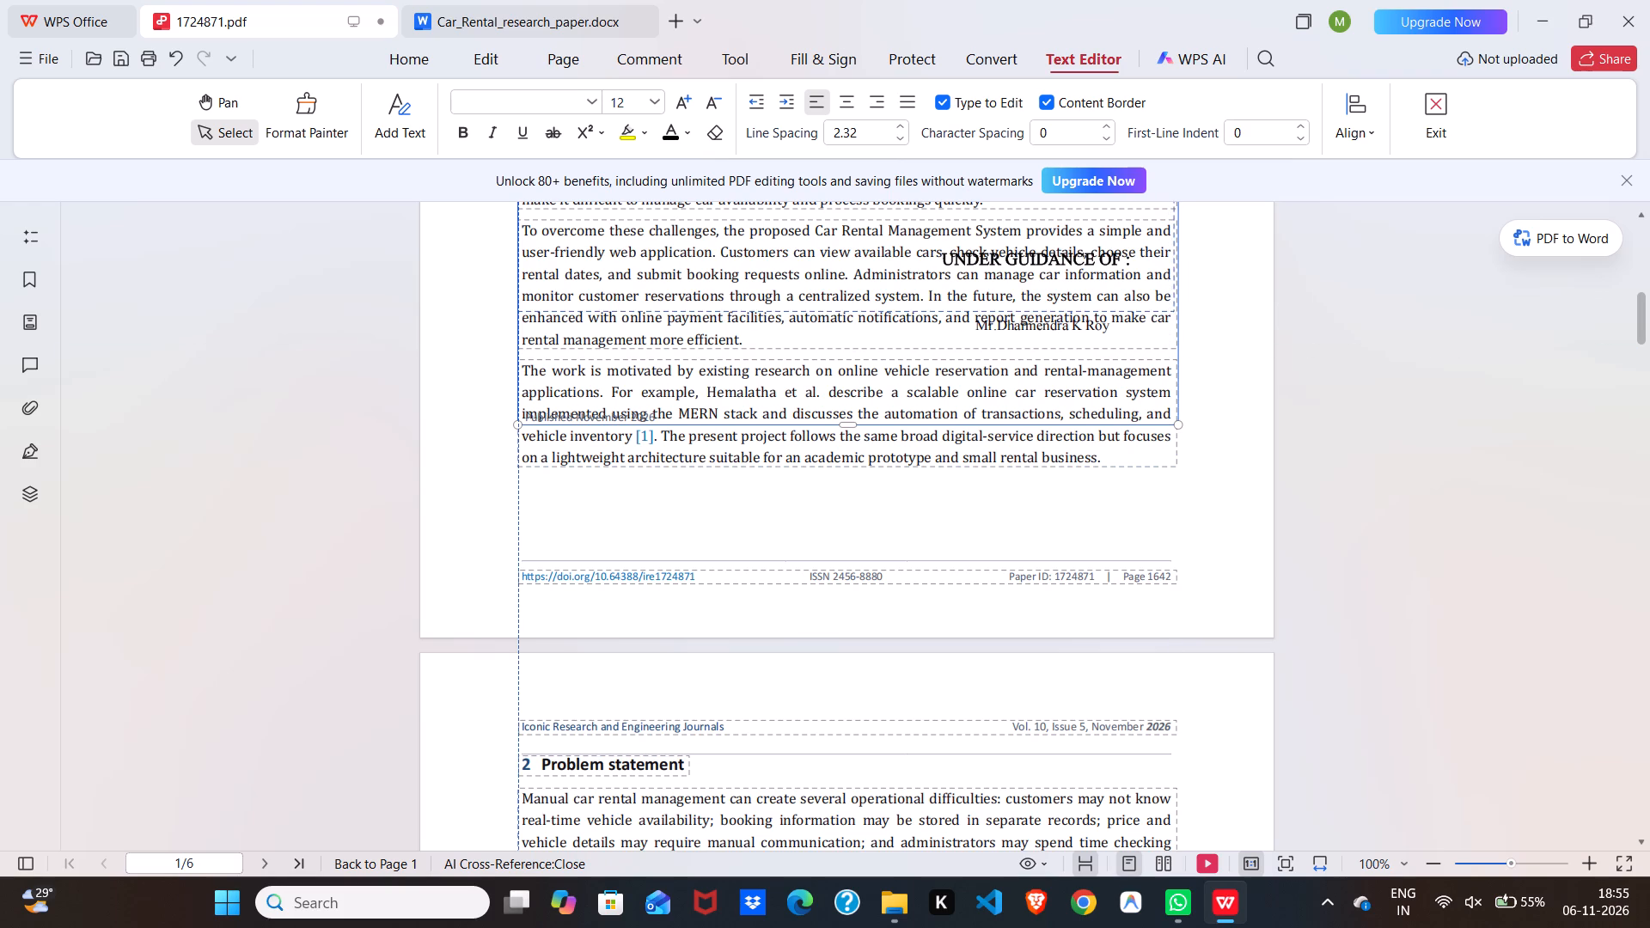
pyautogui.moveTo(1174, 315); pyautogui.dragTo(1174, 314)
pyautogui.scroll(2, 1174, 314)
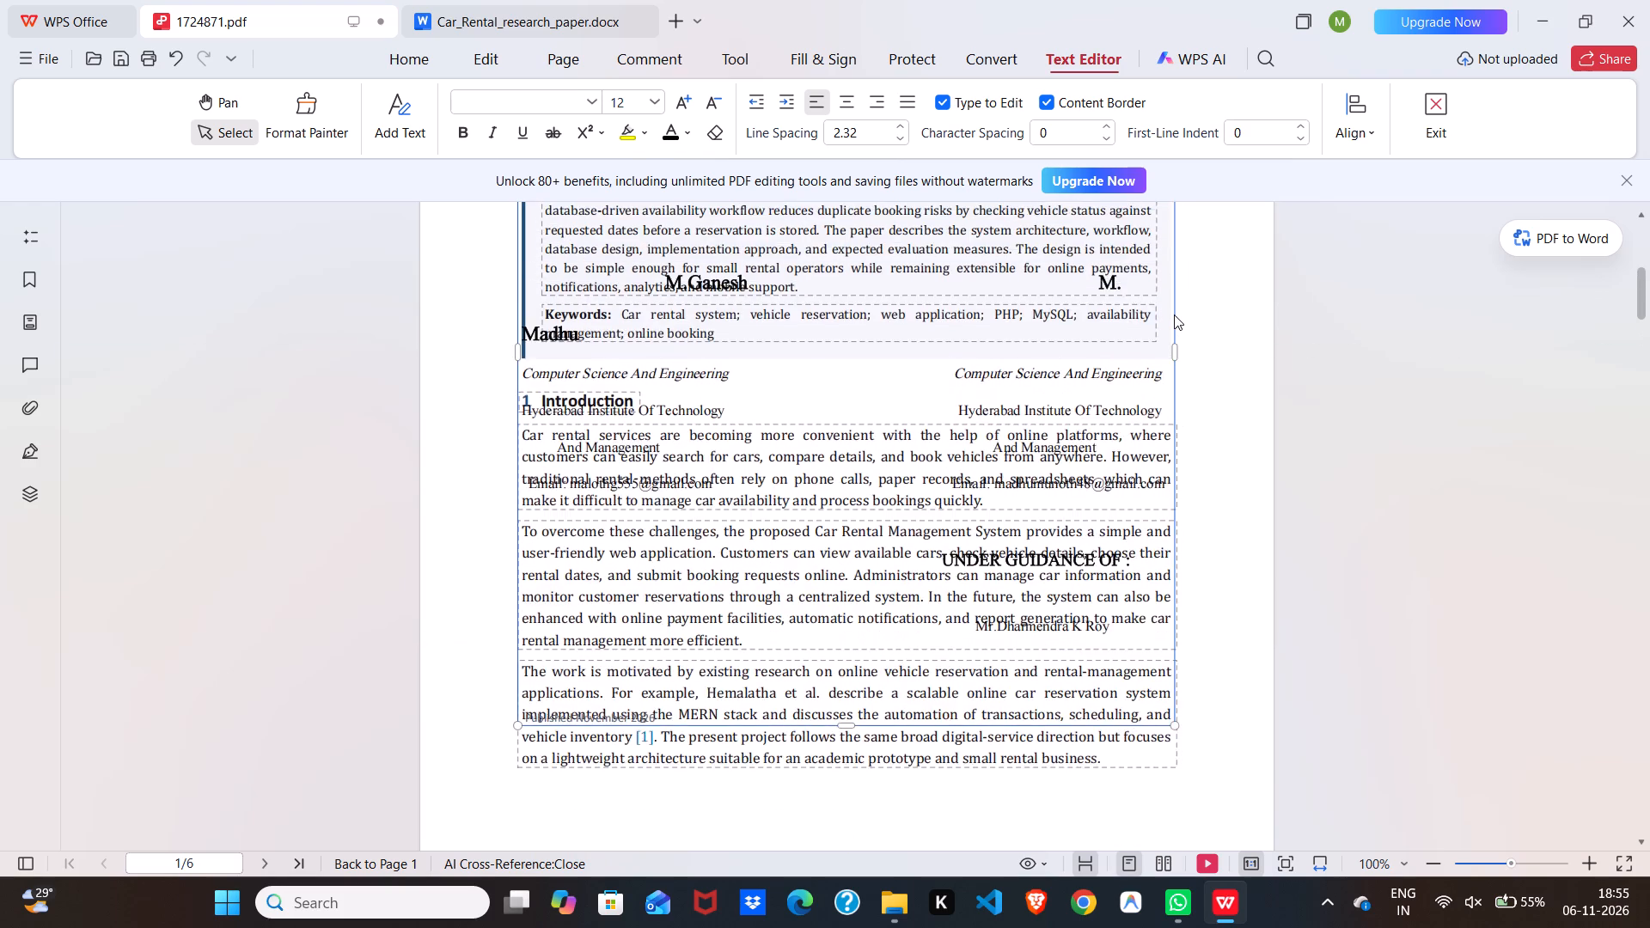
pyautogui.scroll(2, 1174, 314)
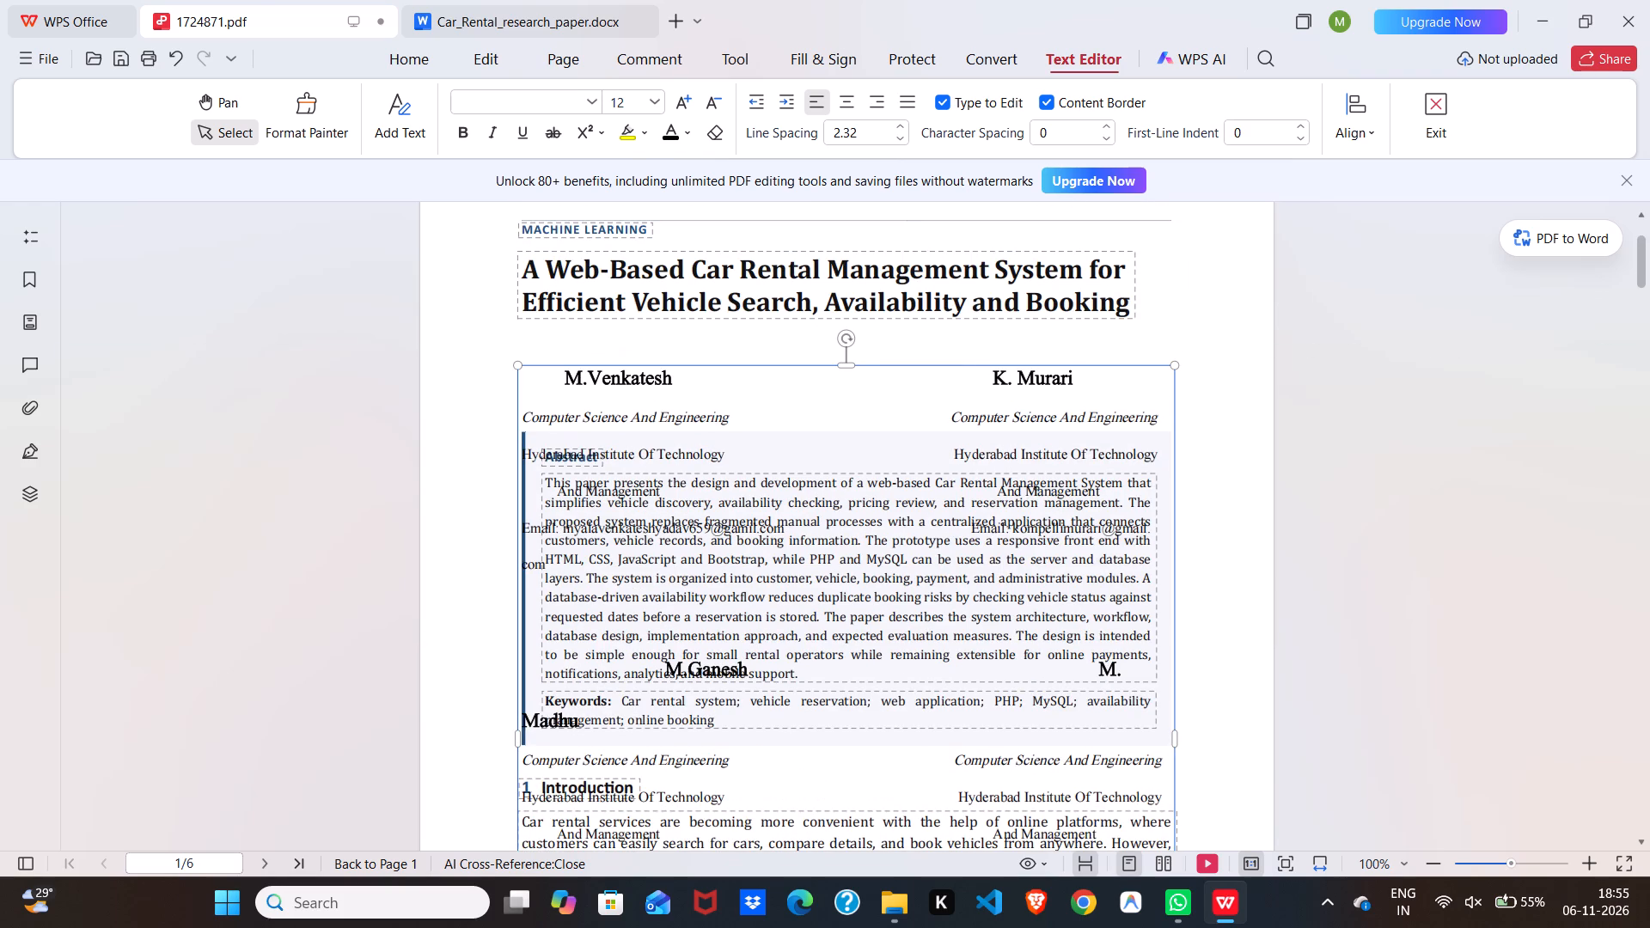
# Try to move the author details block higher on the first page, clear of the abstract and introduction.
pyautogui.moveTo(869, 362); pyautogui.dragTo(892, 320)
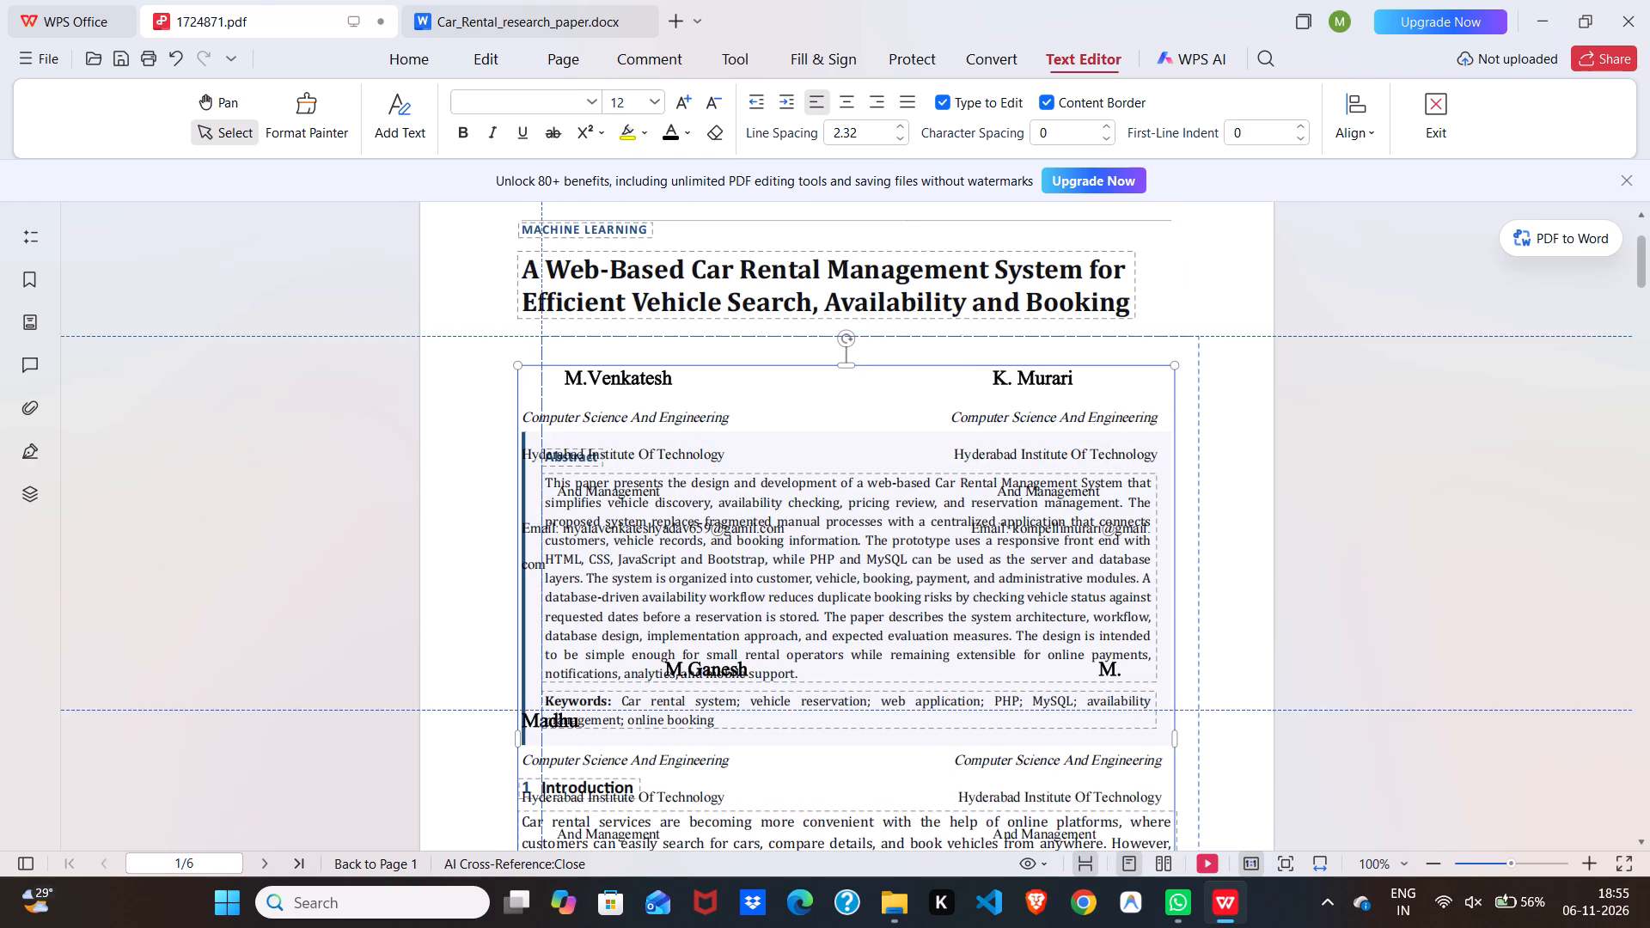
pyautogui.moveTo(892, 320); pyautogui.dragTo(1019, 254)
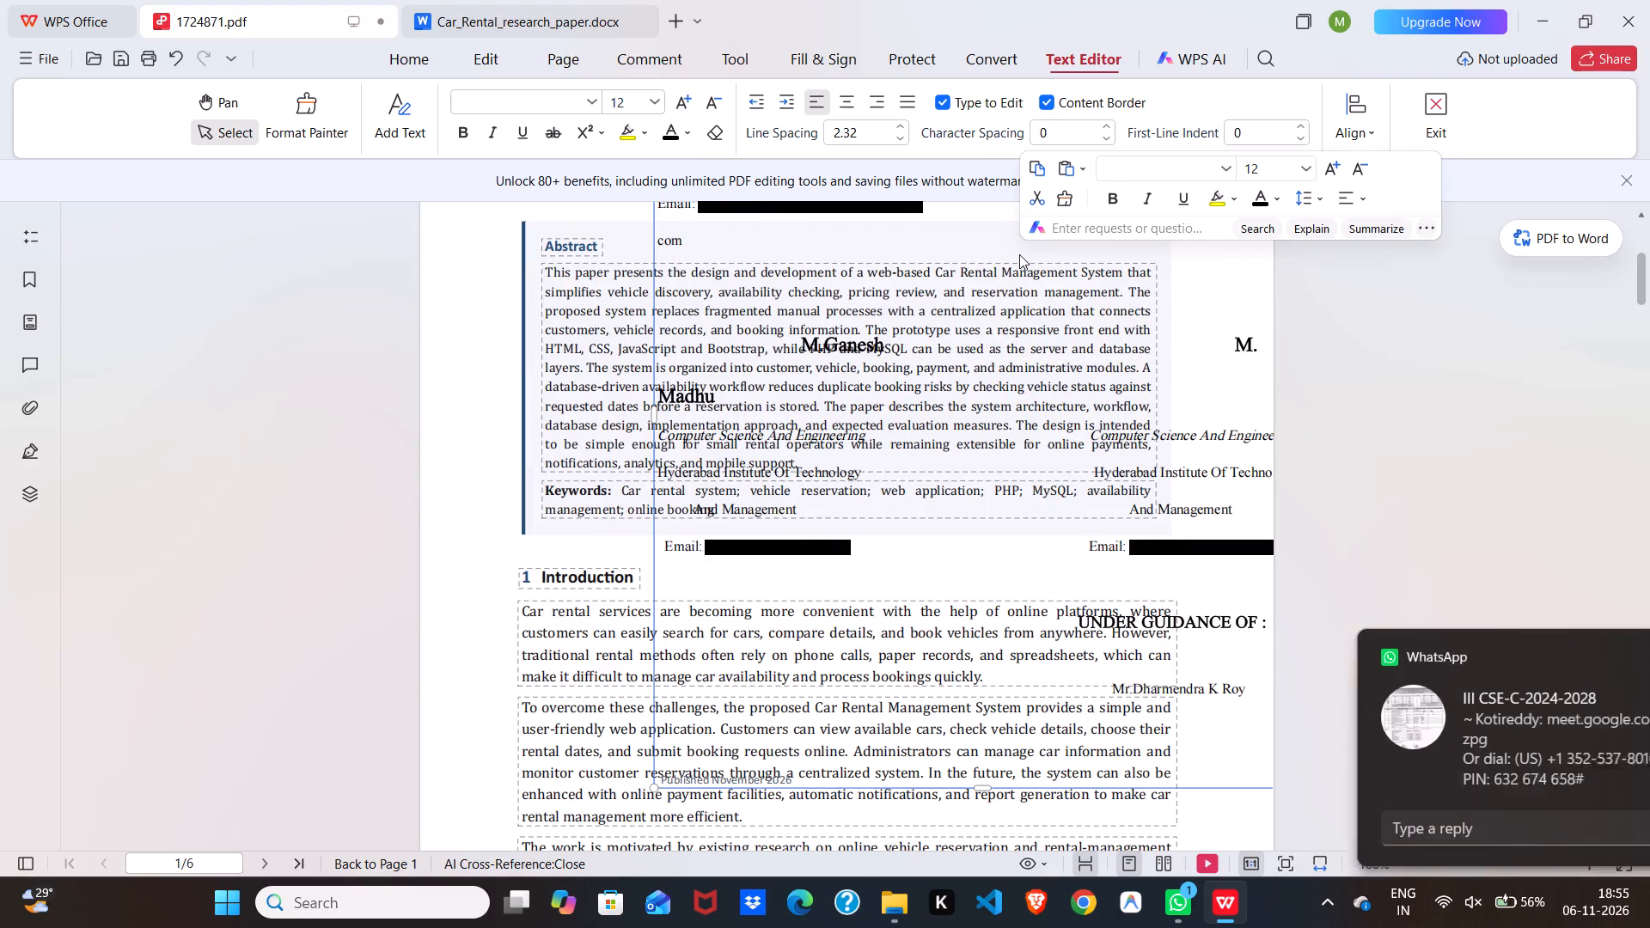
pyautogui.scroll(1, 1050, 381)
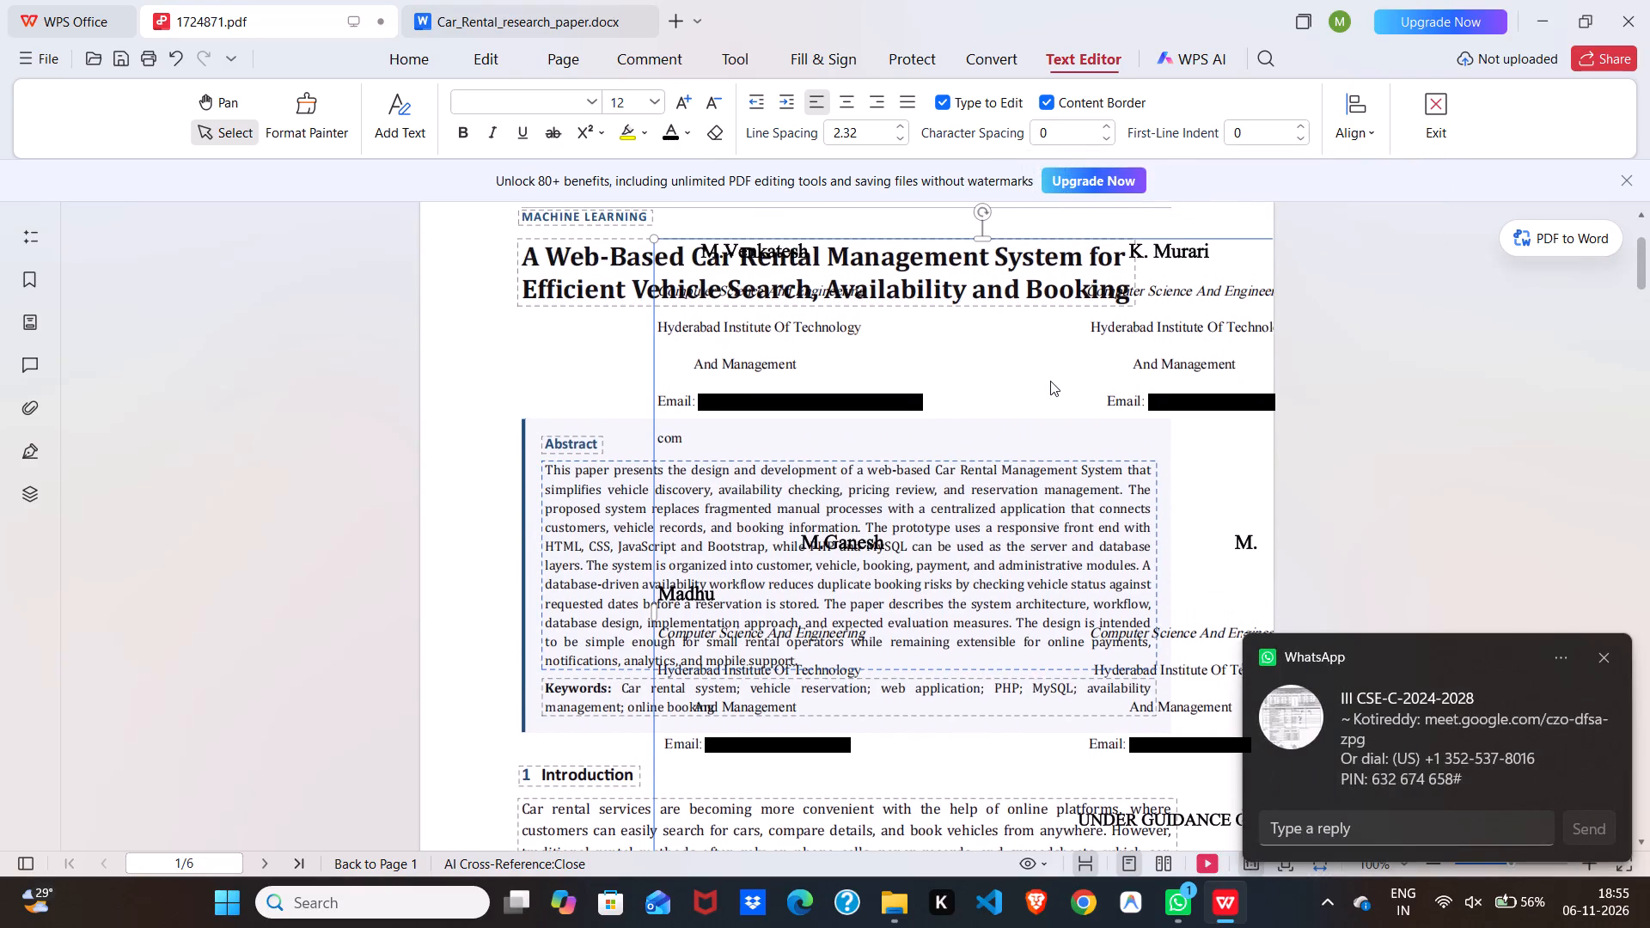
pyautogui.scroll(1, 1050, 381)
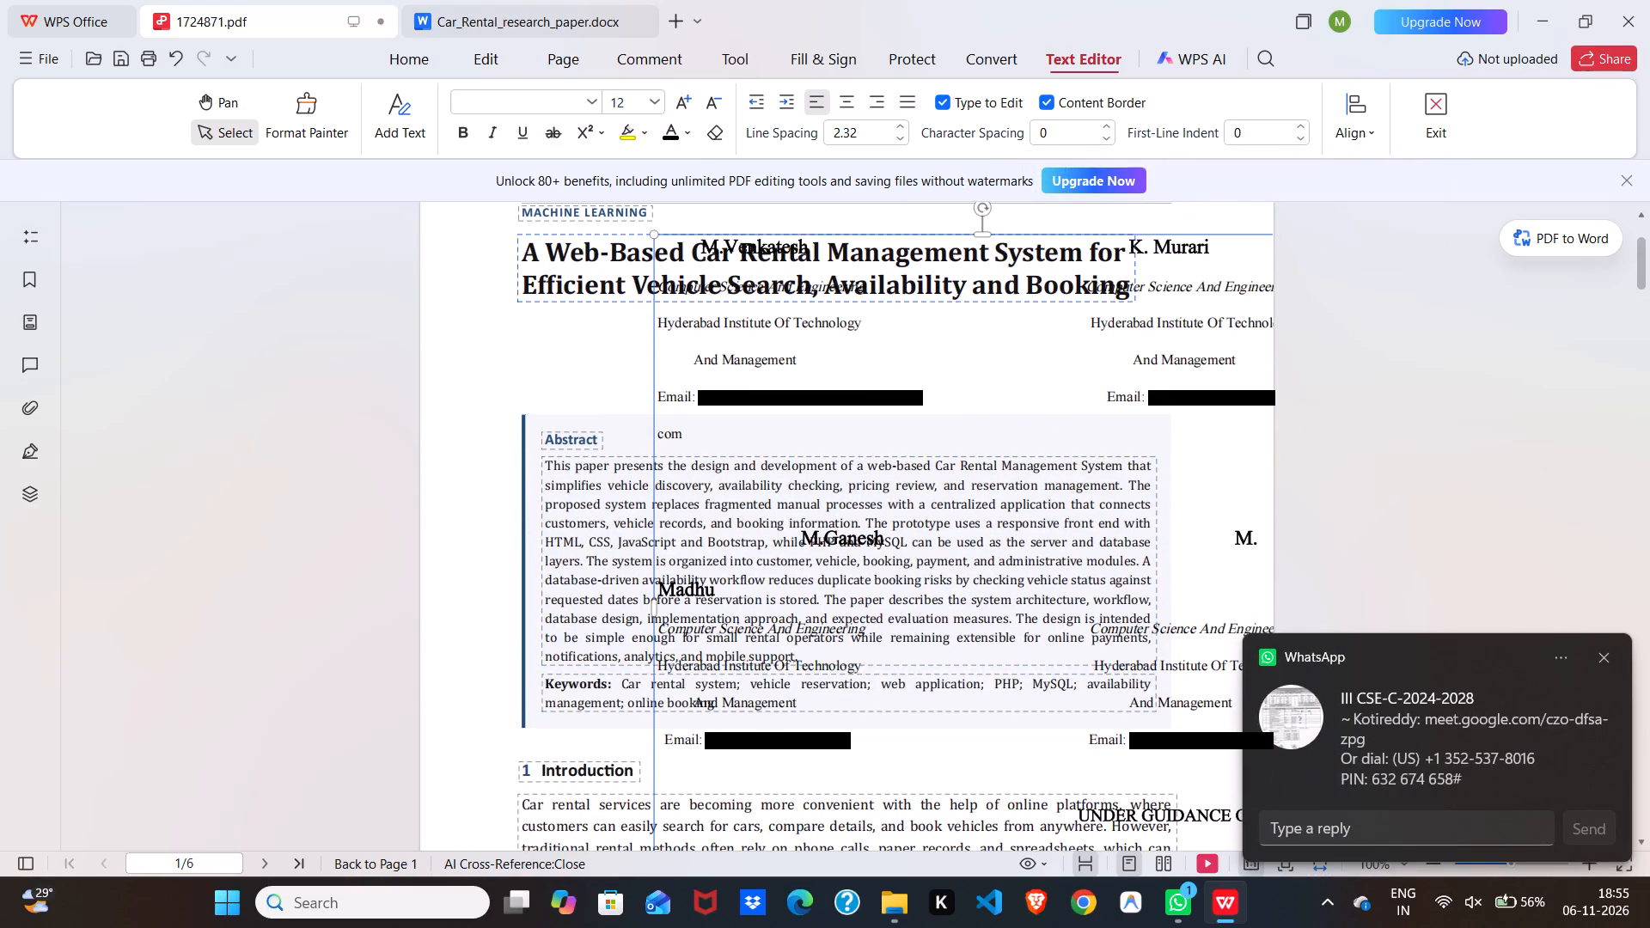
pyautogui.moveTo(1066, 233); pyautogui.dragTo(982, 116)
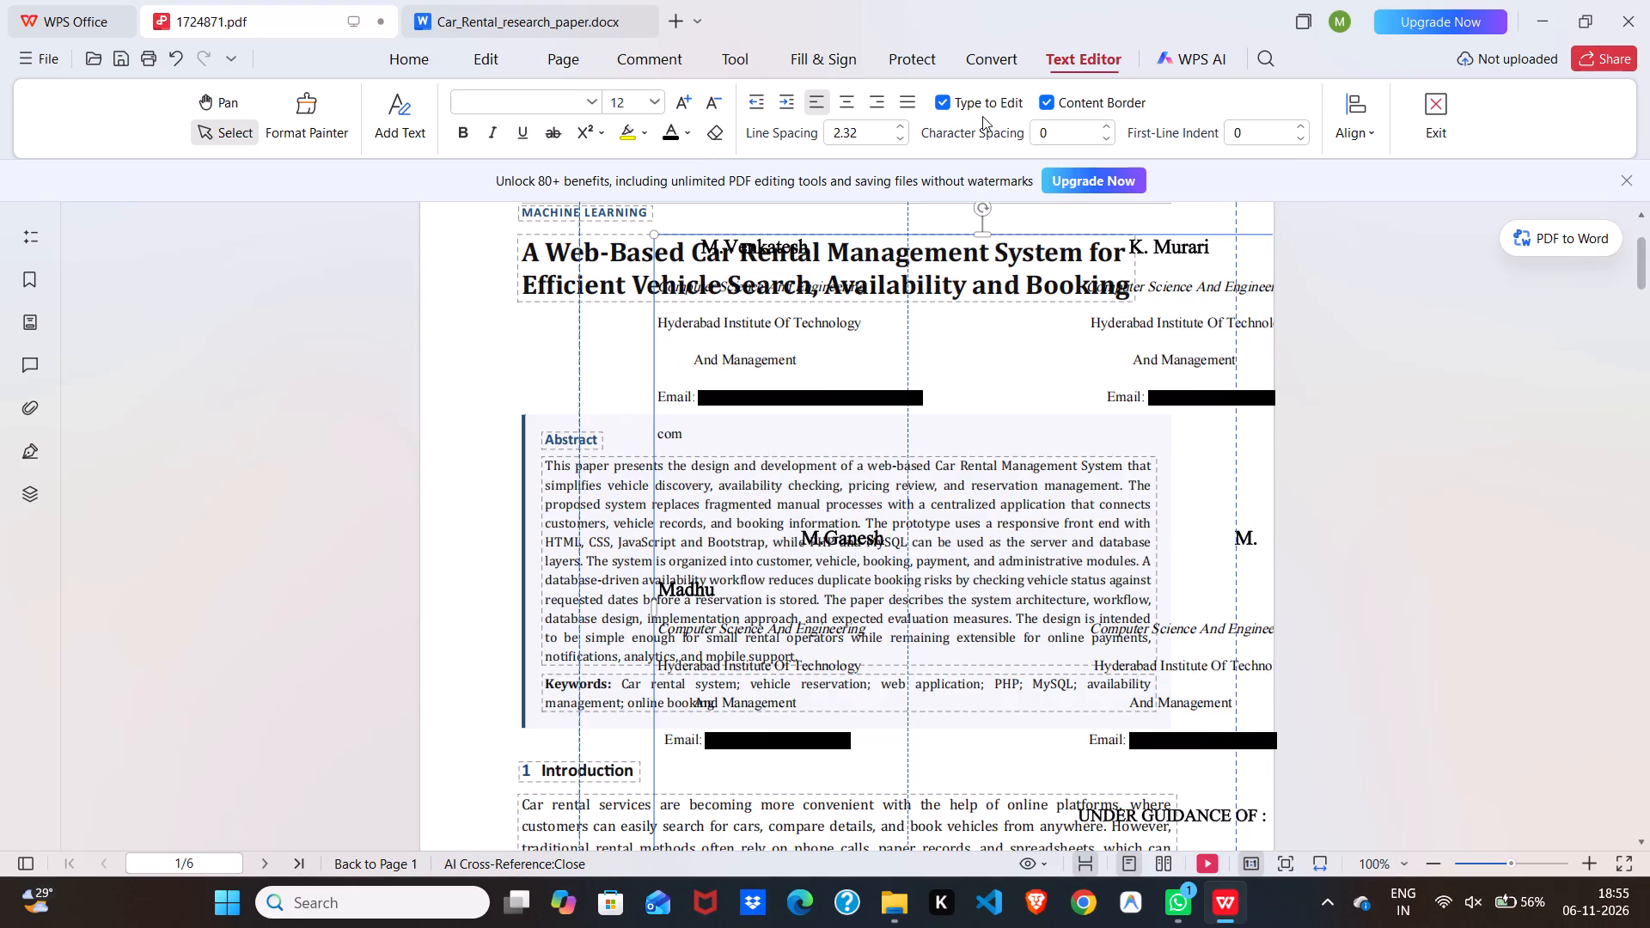
# Undo the moving, resizing and pasting of the author details block on the first page.
pyautogui.hotkey('ctrl', 'z')
pyautogui.hotkey('ctrl', 'z')
pyautogui.hotkey('ctrl', 'z')
pyautogui.hotkey('ctrl', 'z')
pyautogui.hotkey('ctrl', 'z')
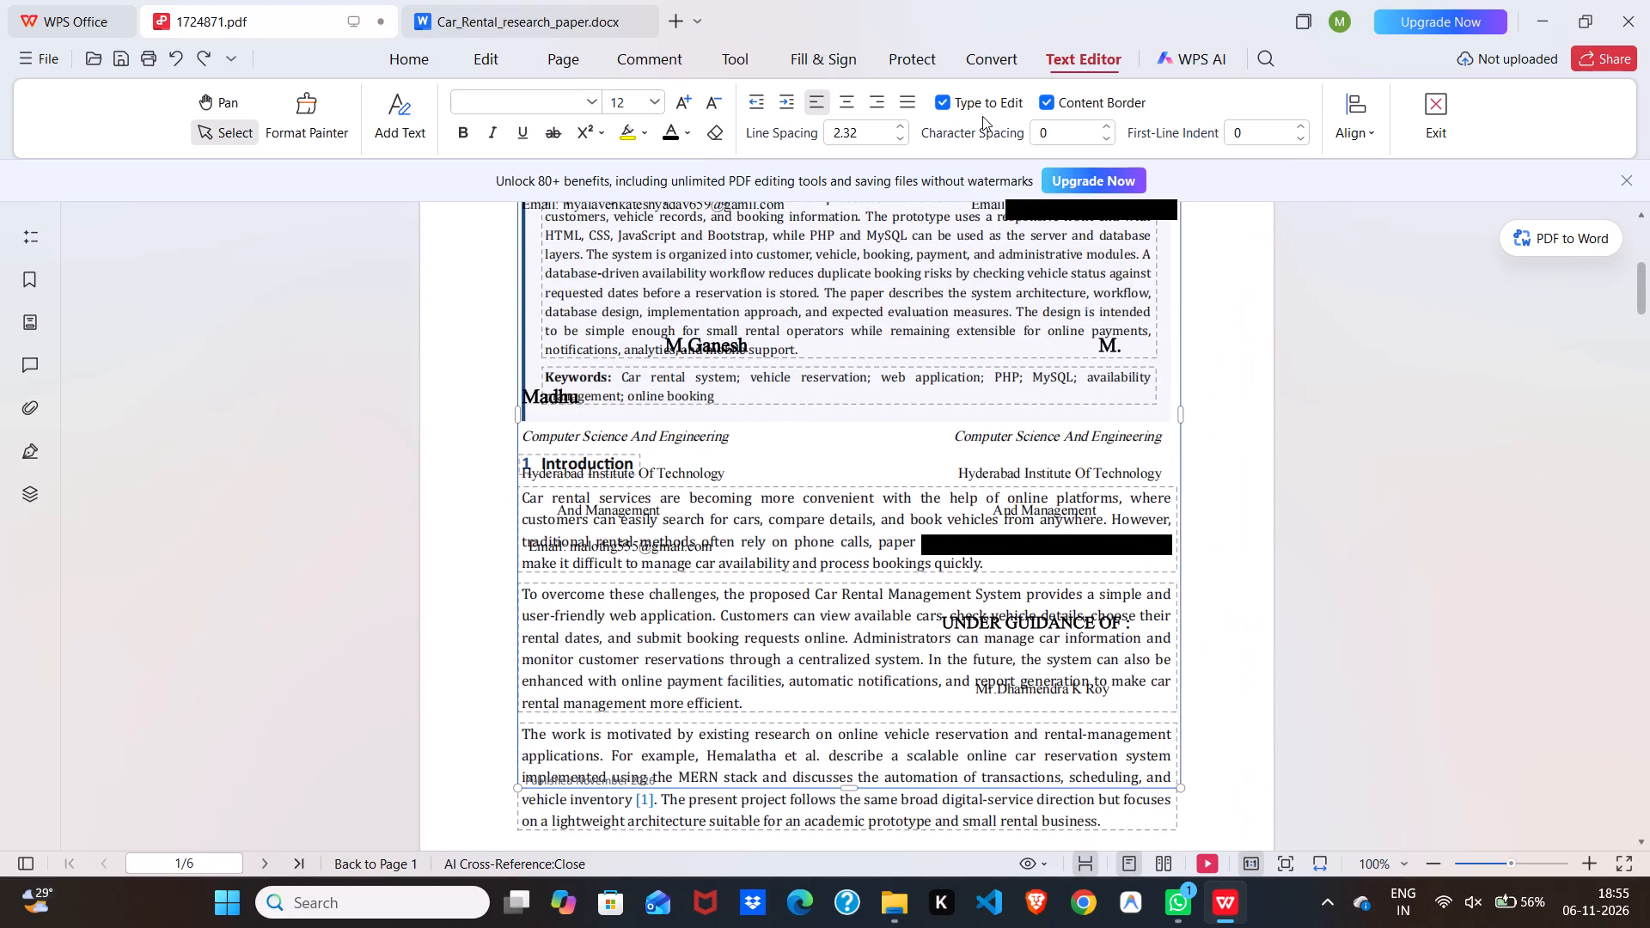
pyautogui.hotkey('ctrl', 'z')
pyautogui.hotkey('ctrl', 'z')
pyautogui.hotkey('ctrl', 'z')
pyautogui.hotkey('ctrl', 'z')
pyautogui.hotkey('ctrl', 'z')
pyautogui.hotkey('ctrl', 'z')
pyautogui.hotkey('ctrl', 'z')
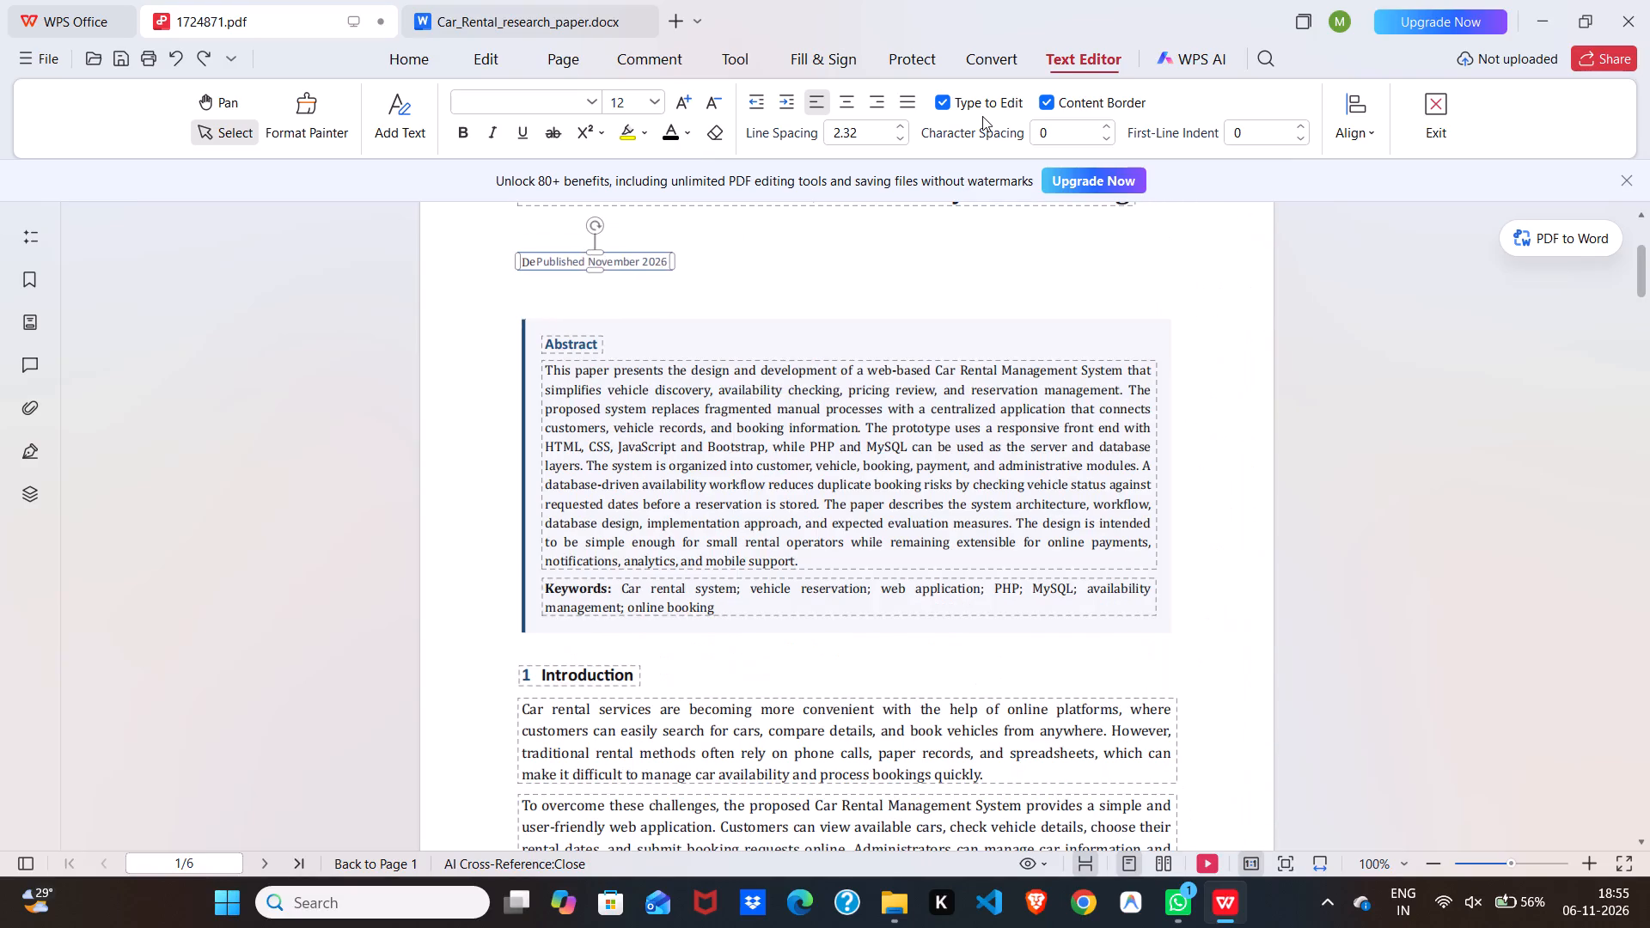
# Undo the earlier deletions to restore the original author names line and the department and institute affiliation line beneath the title.
pyautogui.hotkey('ctrl', 'z')
pyautogui.hotkey('ctrl', 'z')
pyautogui.hotkey('ctrl', 'z')
pyautogui.hotkey('ctrl', 'z')
pyautogui.hotkey('ctrl', 'z')
pyautogui.hotkey('ctrl', 'z')
pyautogui.hotkey('ctrl', 'z')
pyautogui.hotkey('ctrl', 'z')
pyautogui.hotkey('ctrl', 'z')
pyautogui.hotkey('ctrl', 'z')
pyautogui.hotkey('ctrl', 'z')
pyautogui.hotkey('ctrl', 'z')
pyautogui.hotkey('ctrl', 'z')
pyautogui.hotkey('ctrl', 'z')
pyautogui.hotkey('ctrl', 'z')
pyautogui.hotkey('ctrl', 'z')
pyautogui.hotkey('ctrl', 'z')
pyautogui.hotkey('ctrl', 'z')
pyautogui.hotkey('ctrl', 'z')
pyautogui.hotkey('ctrl', 'z')
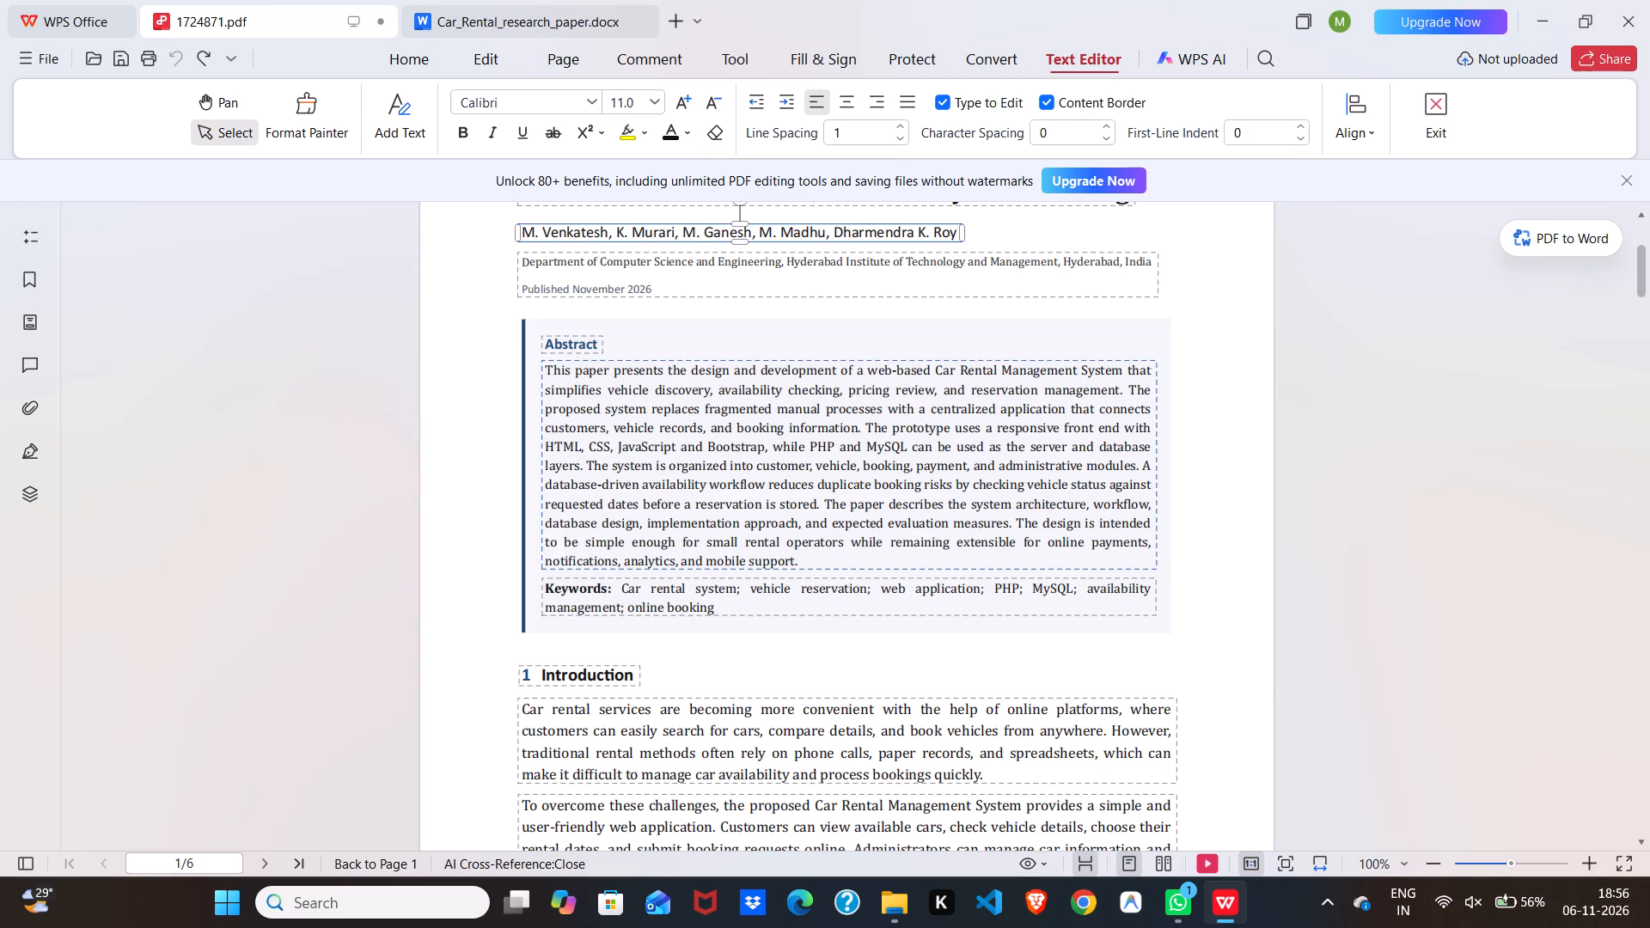
# Delete the fifth and last name, with its preceding comma, from the author line beneath the title, keeping the first four names.
pyautogui.press('BackSpace')
pyautogui.press('BackSpace')
pyautogui.press('BackSpace')
pyautogui.press('BackSpace')
pyautogui.press('BackSpace')
pyautogui.press('BackSpace')
pyautogui.press('BackSpace')
pyautogui.press('BackSpace')
pyautogui.press('BackSpace')
pyautogui.press('BackSpace')
pyautogui.press('BackSpace')
pyautogui.press('BackSpace')
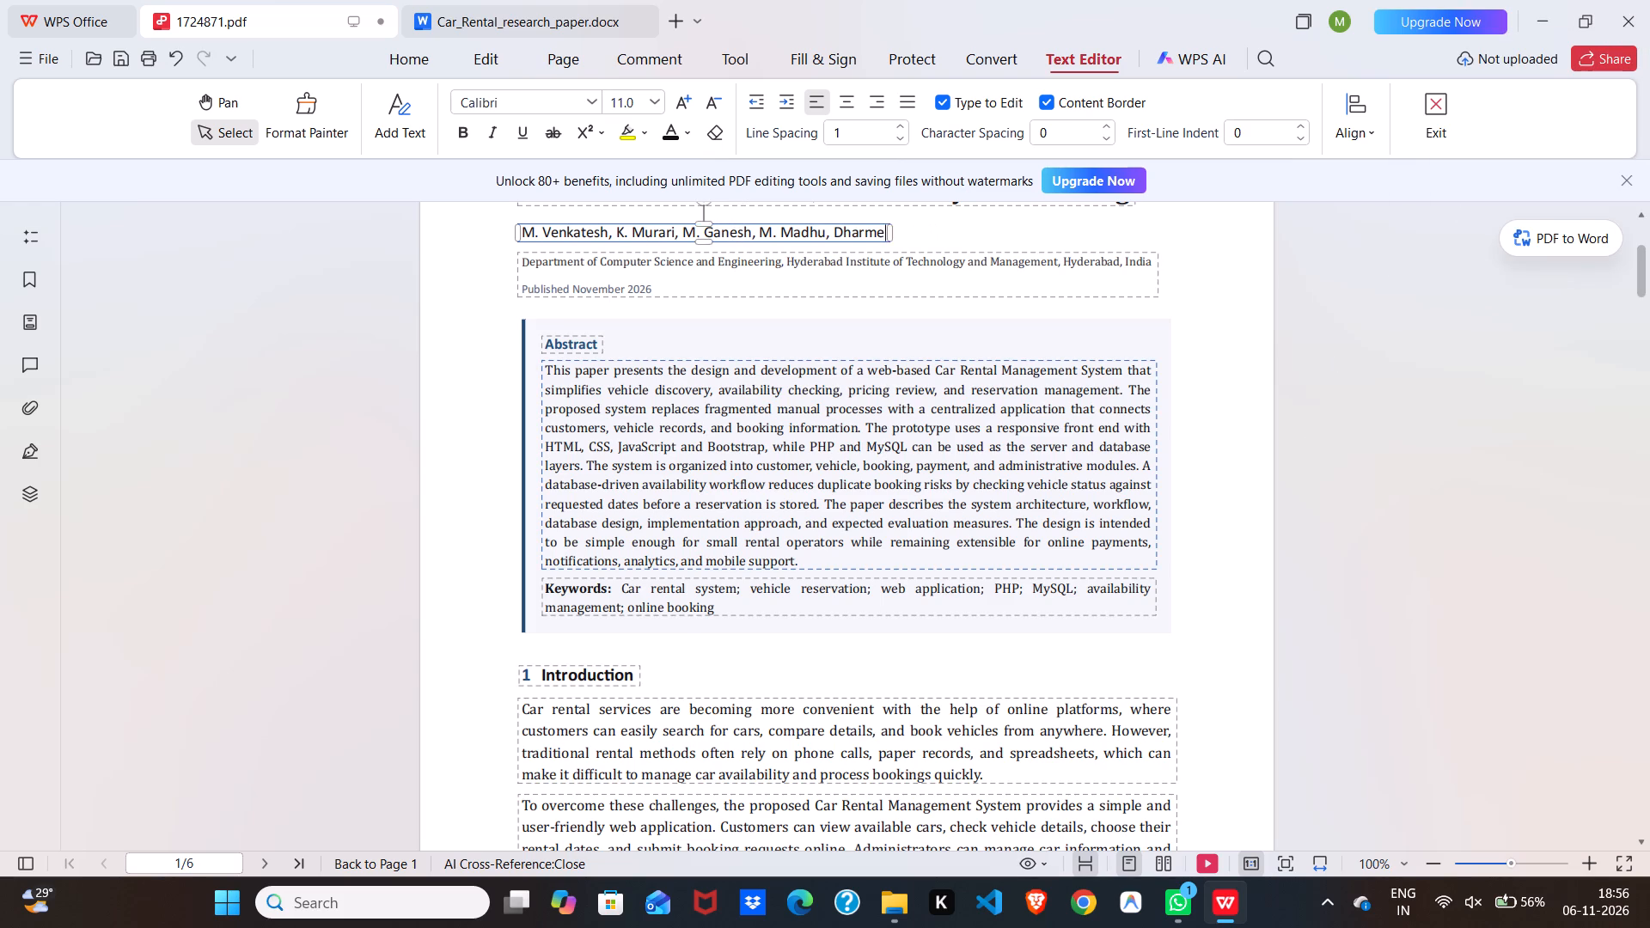
pyautogui.press('BackSpace')
pyautogui.press('BackSpace')
pyautogui.press('BackSpace')
pyautogui.press('BackSpace')
pyautogui.press('BackSpace')
pyautogui.press('BackSpace')
pyautogui.press('BackSpace')
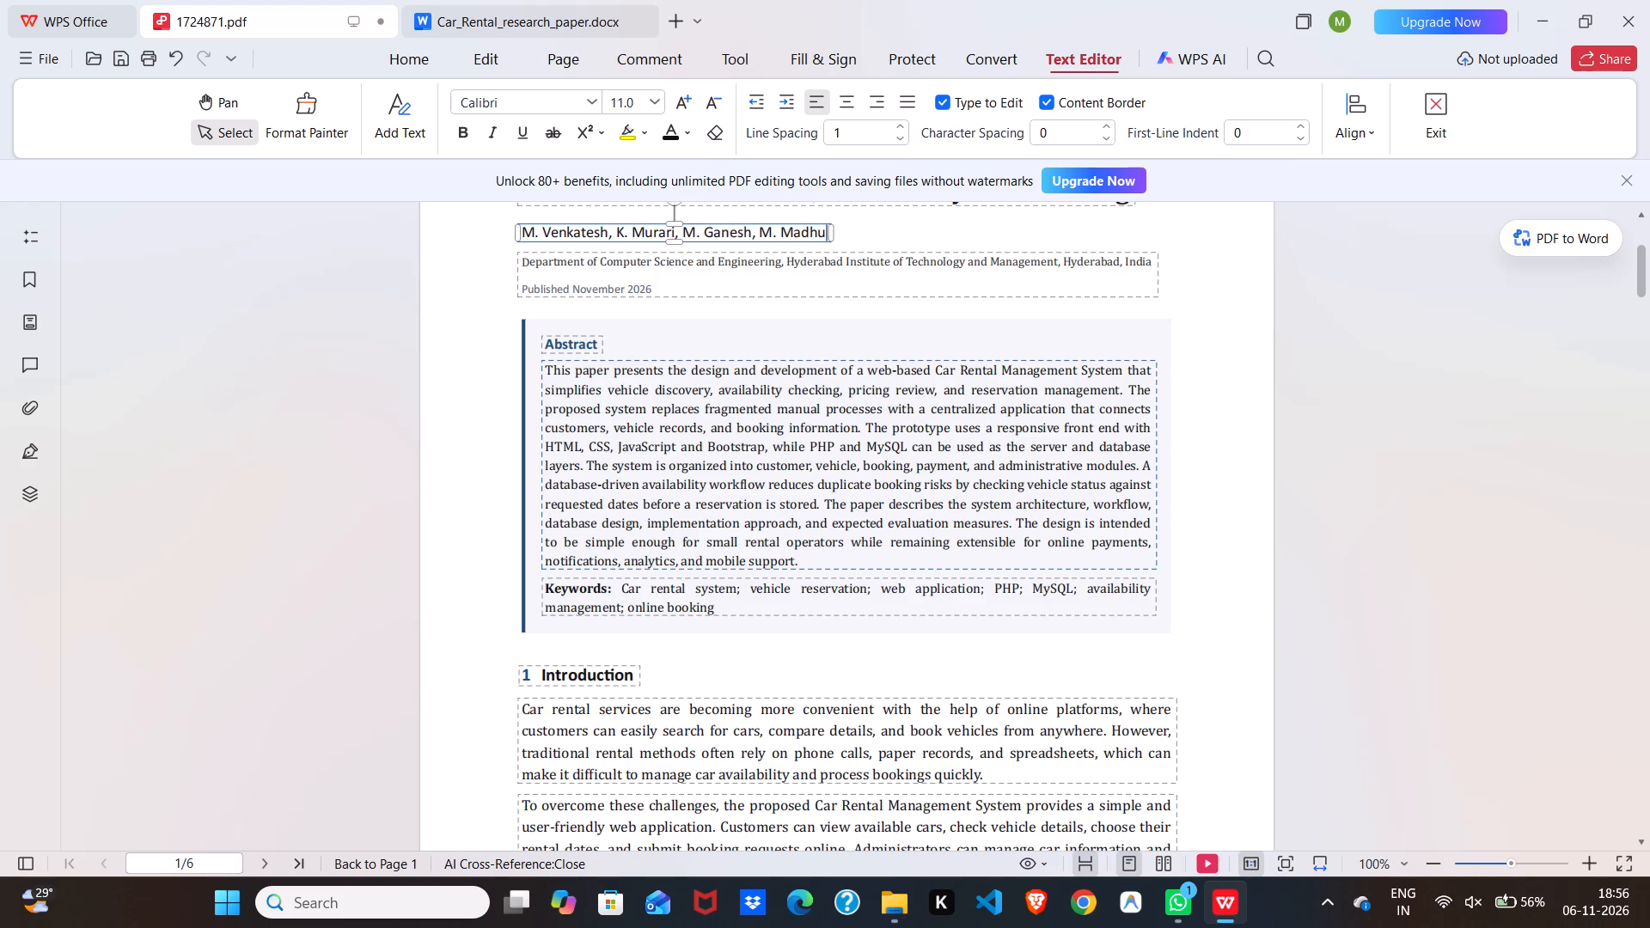
# Save the edited PDF.
pyautogui.hotkey('ctrl', 's')
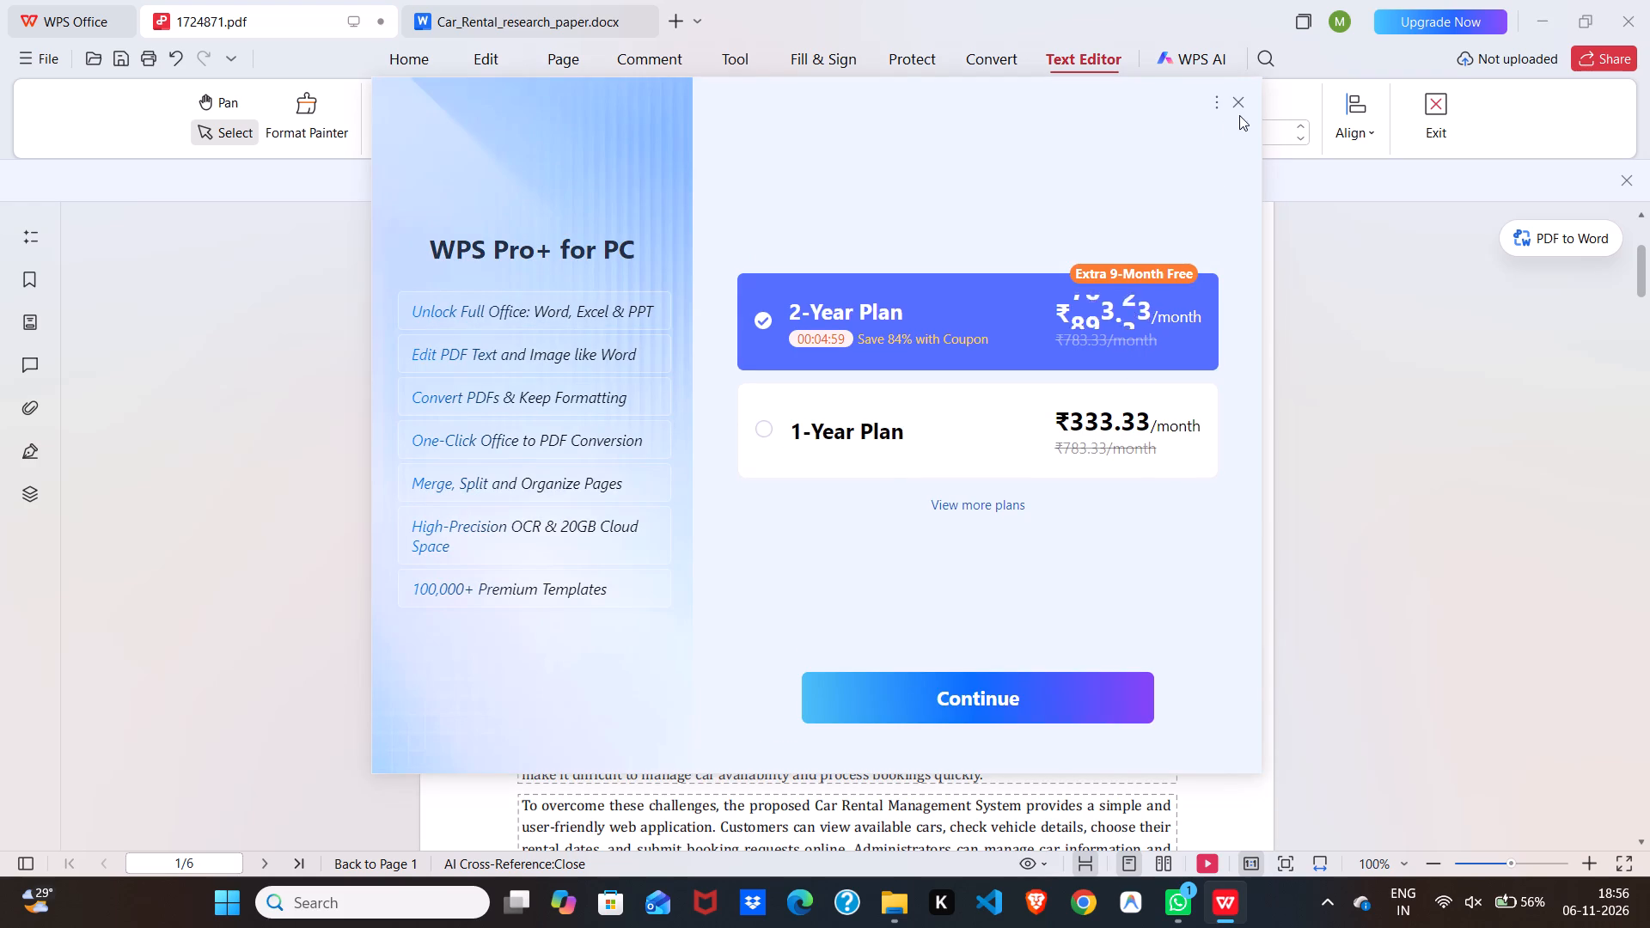
# Dismiss the WPS Pro+ upgrade offer and leave editing of the author line beneath the title.
pyautogui.click(1240, 105)
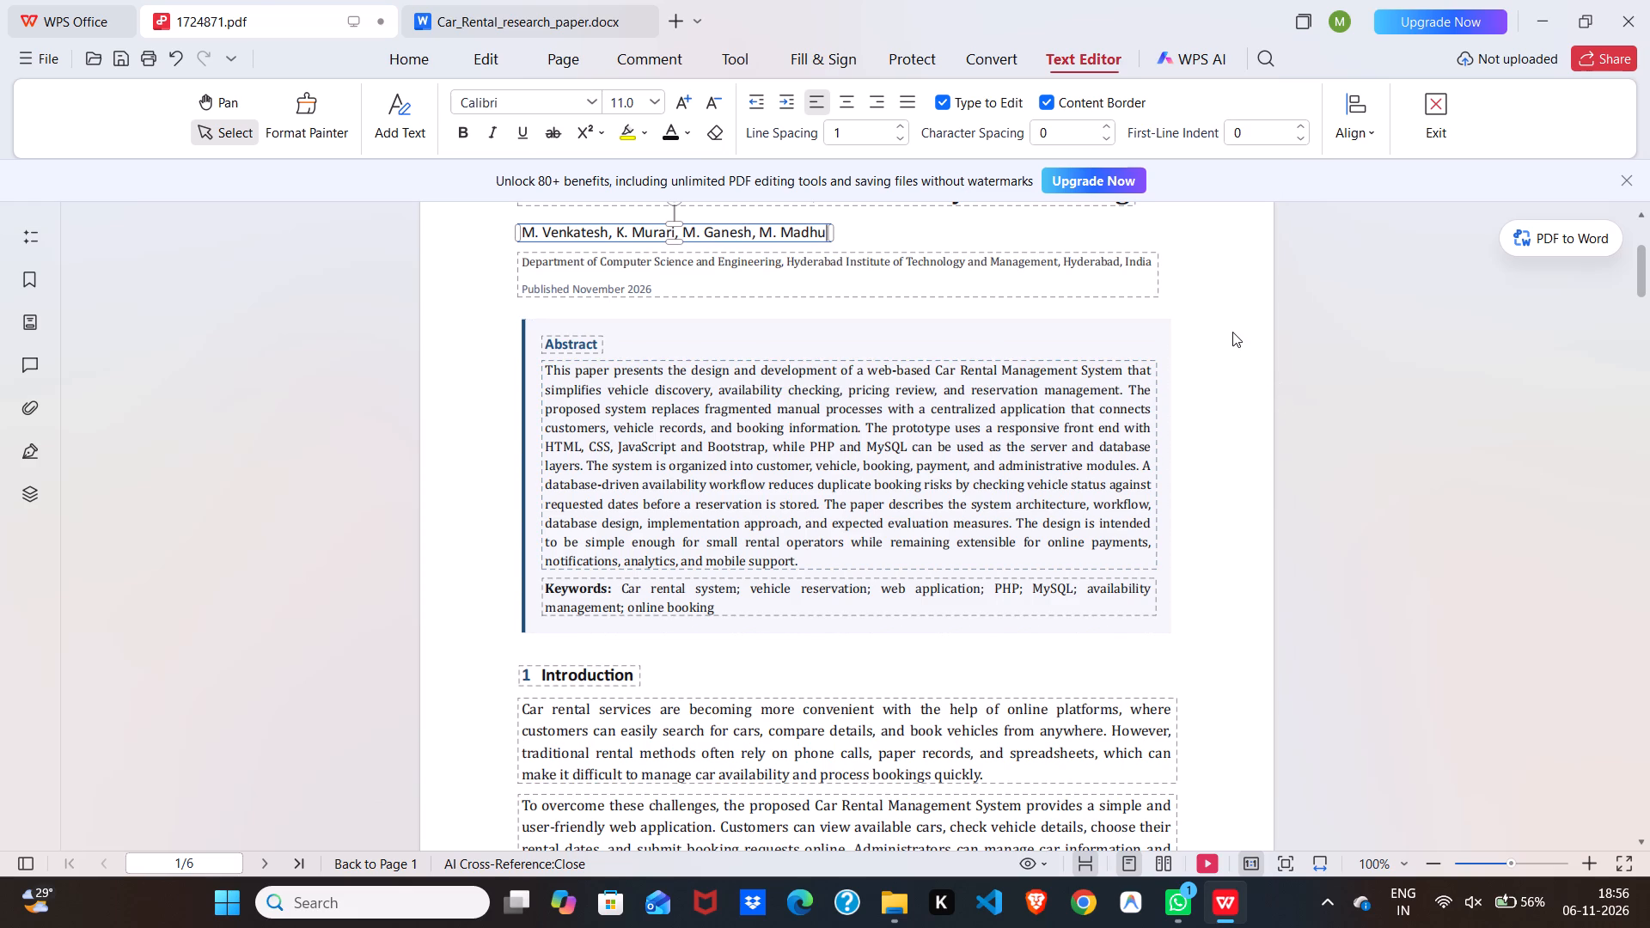
pyautogui.click(1231, 329)
pyautogui.scroll(1, 993, 447)
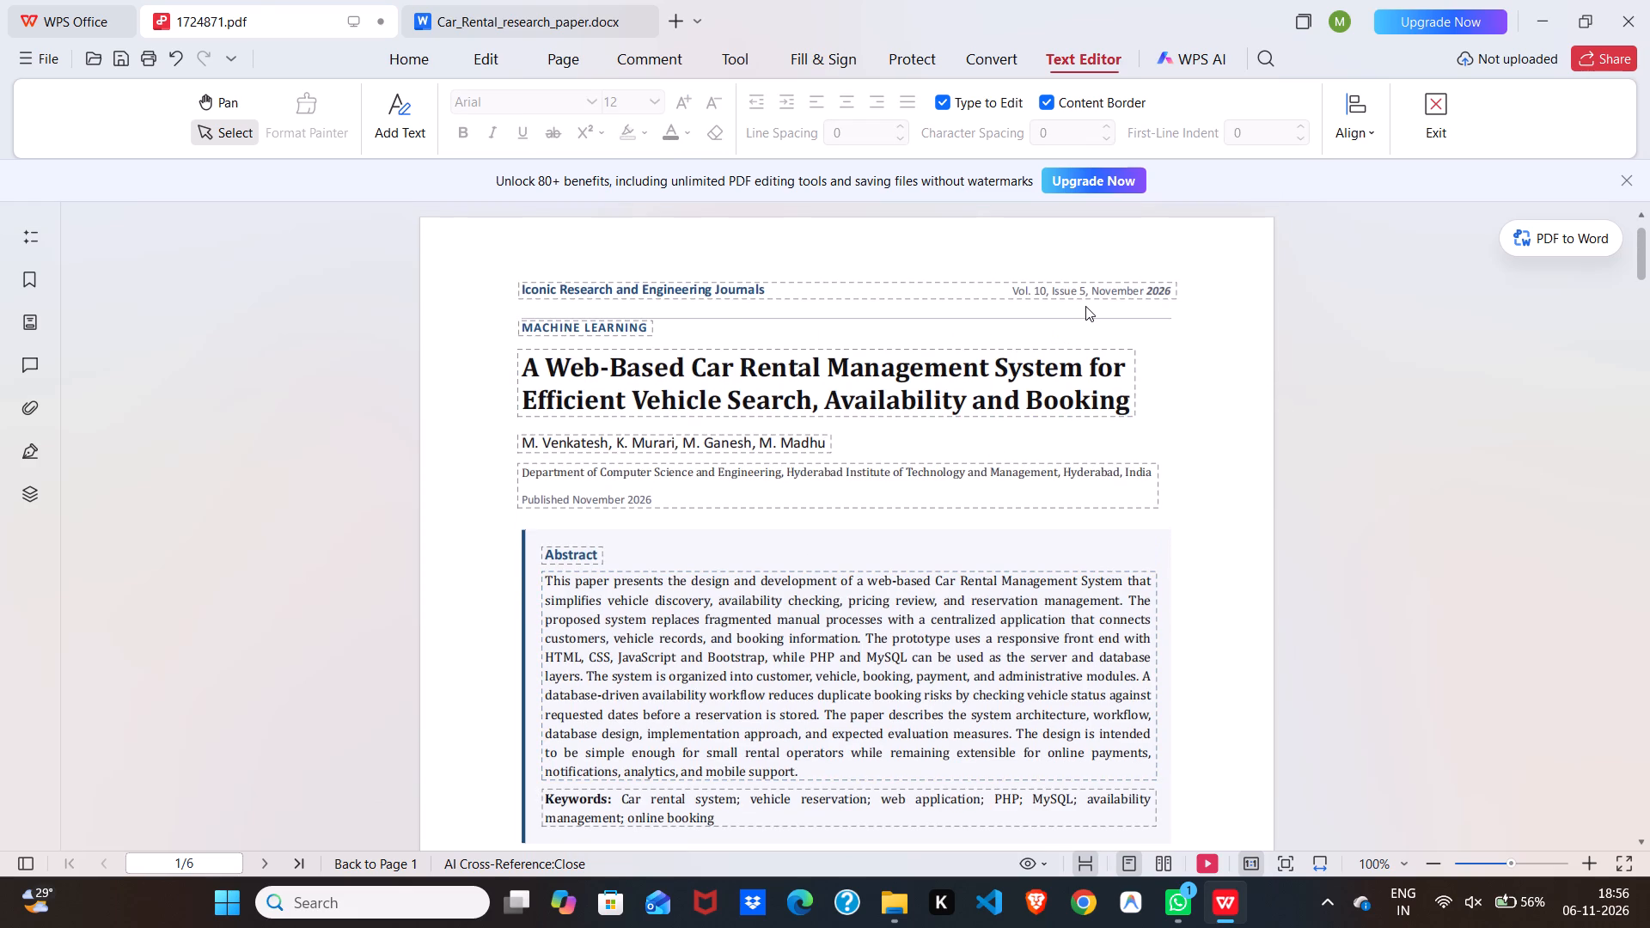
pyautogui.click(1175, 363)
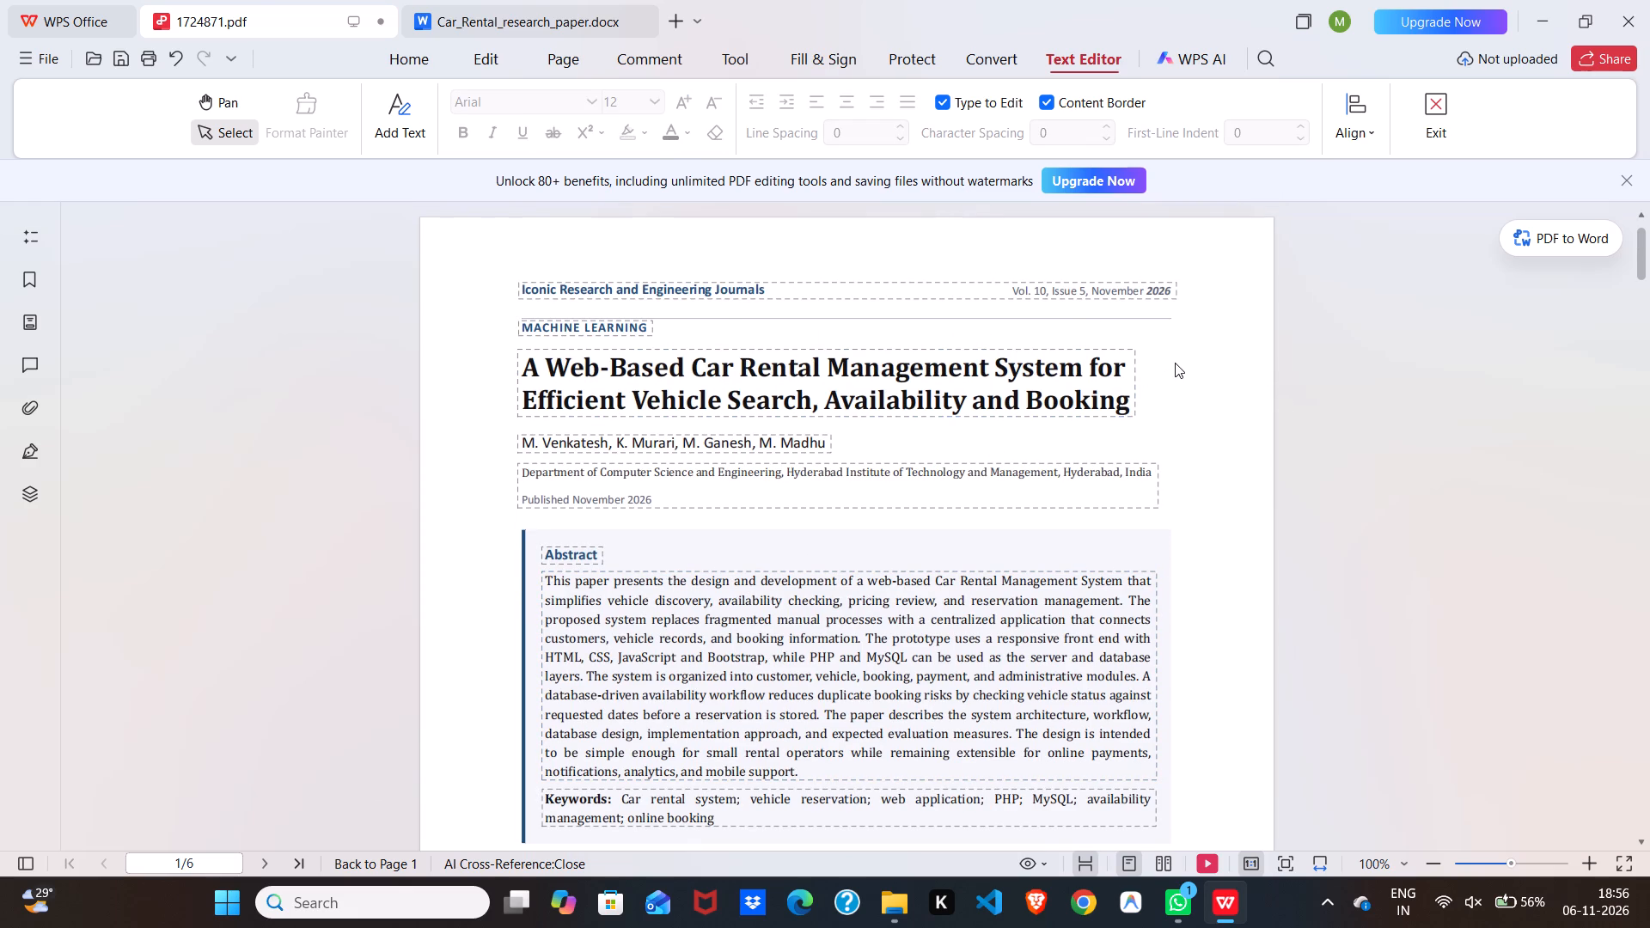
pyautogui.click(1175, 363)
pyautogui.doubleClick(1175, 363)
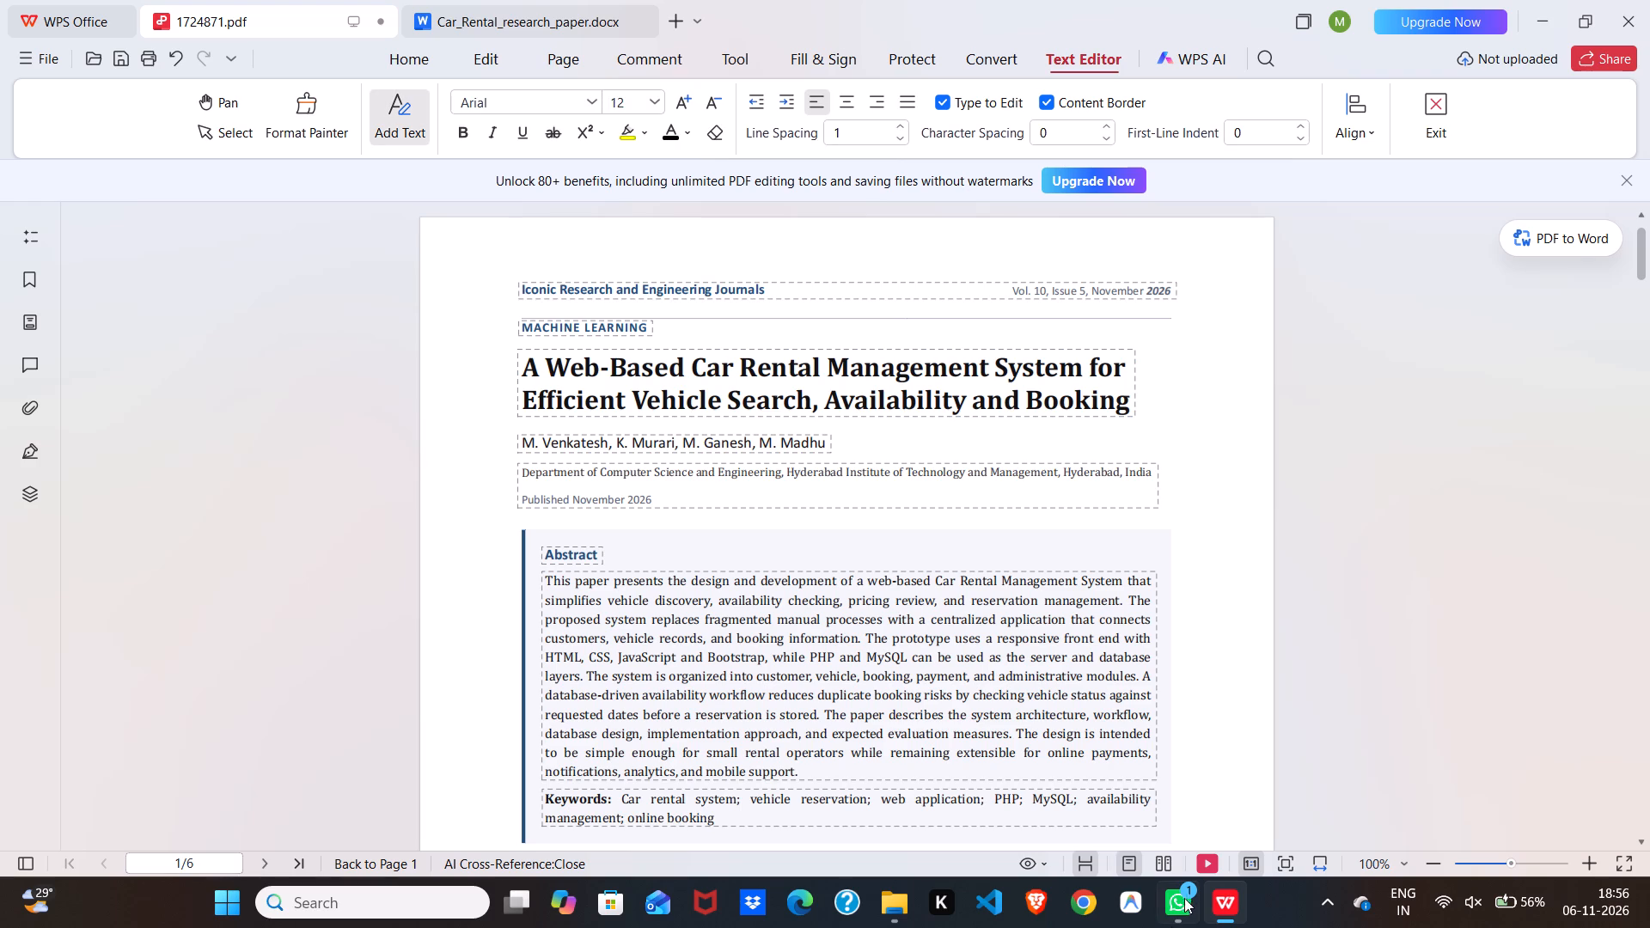
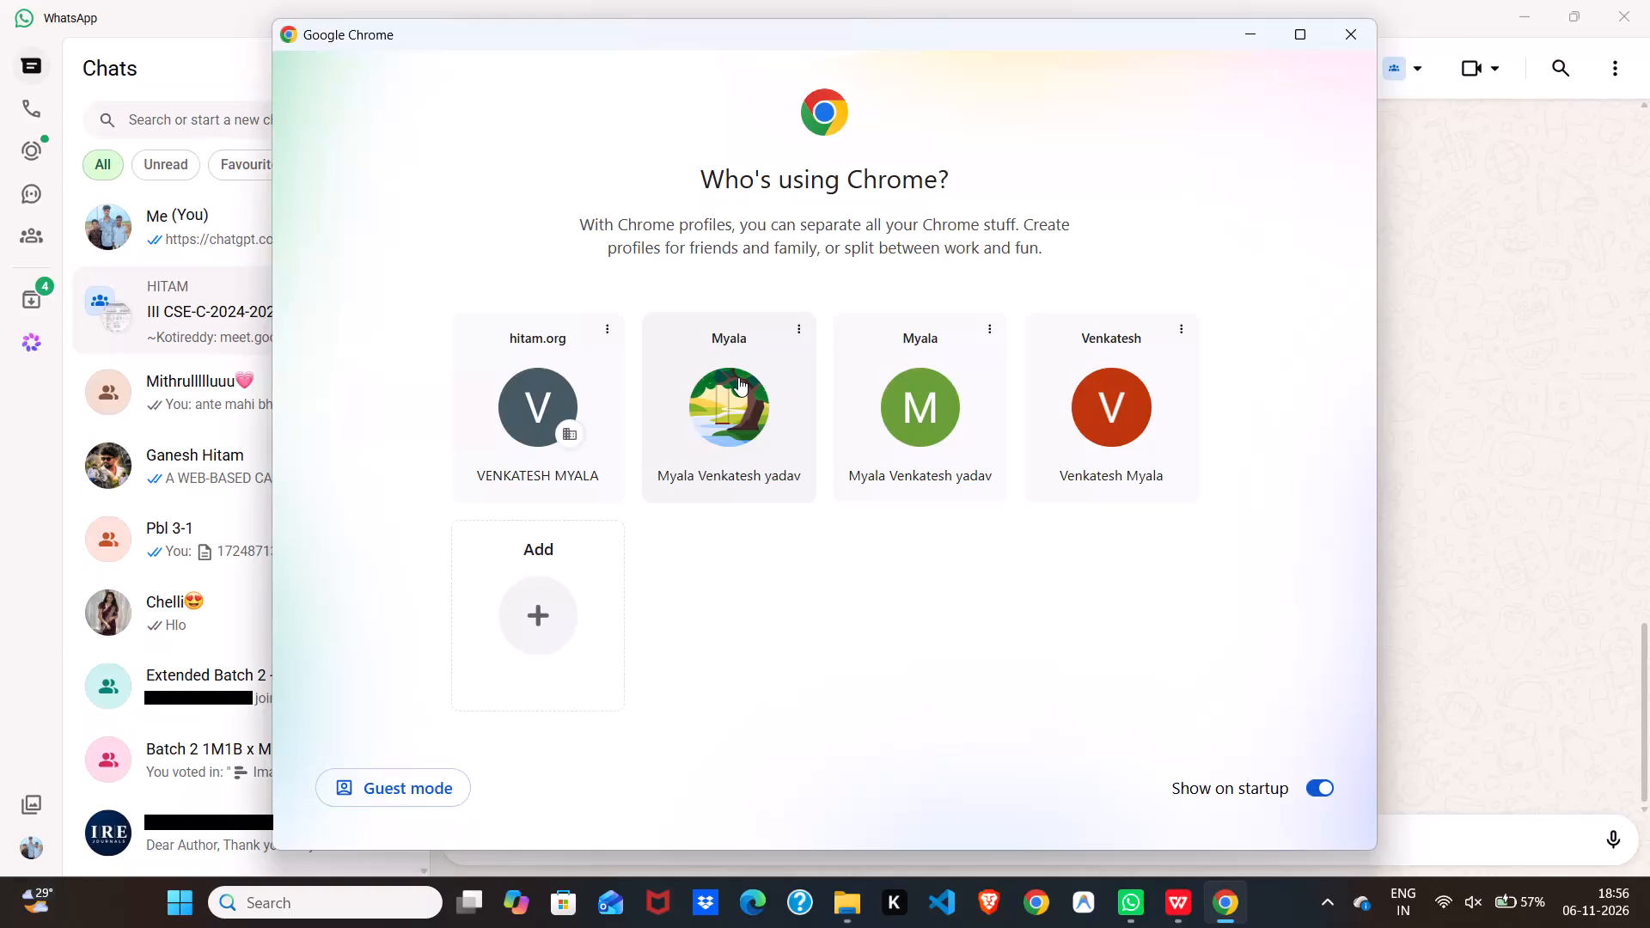
# In Chrome, under the profile with the tree picture, search for "i love pdf" and open iLovePDF's PDF to Word converter.
pyautogui.click(700, 452)
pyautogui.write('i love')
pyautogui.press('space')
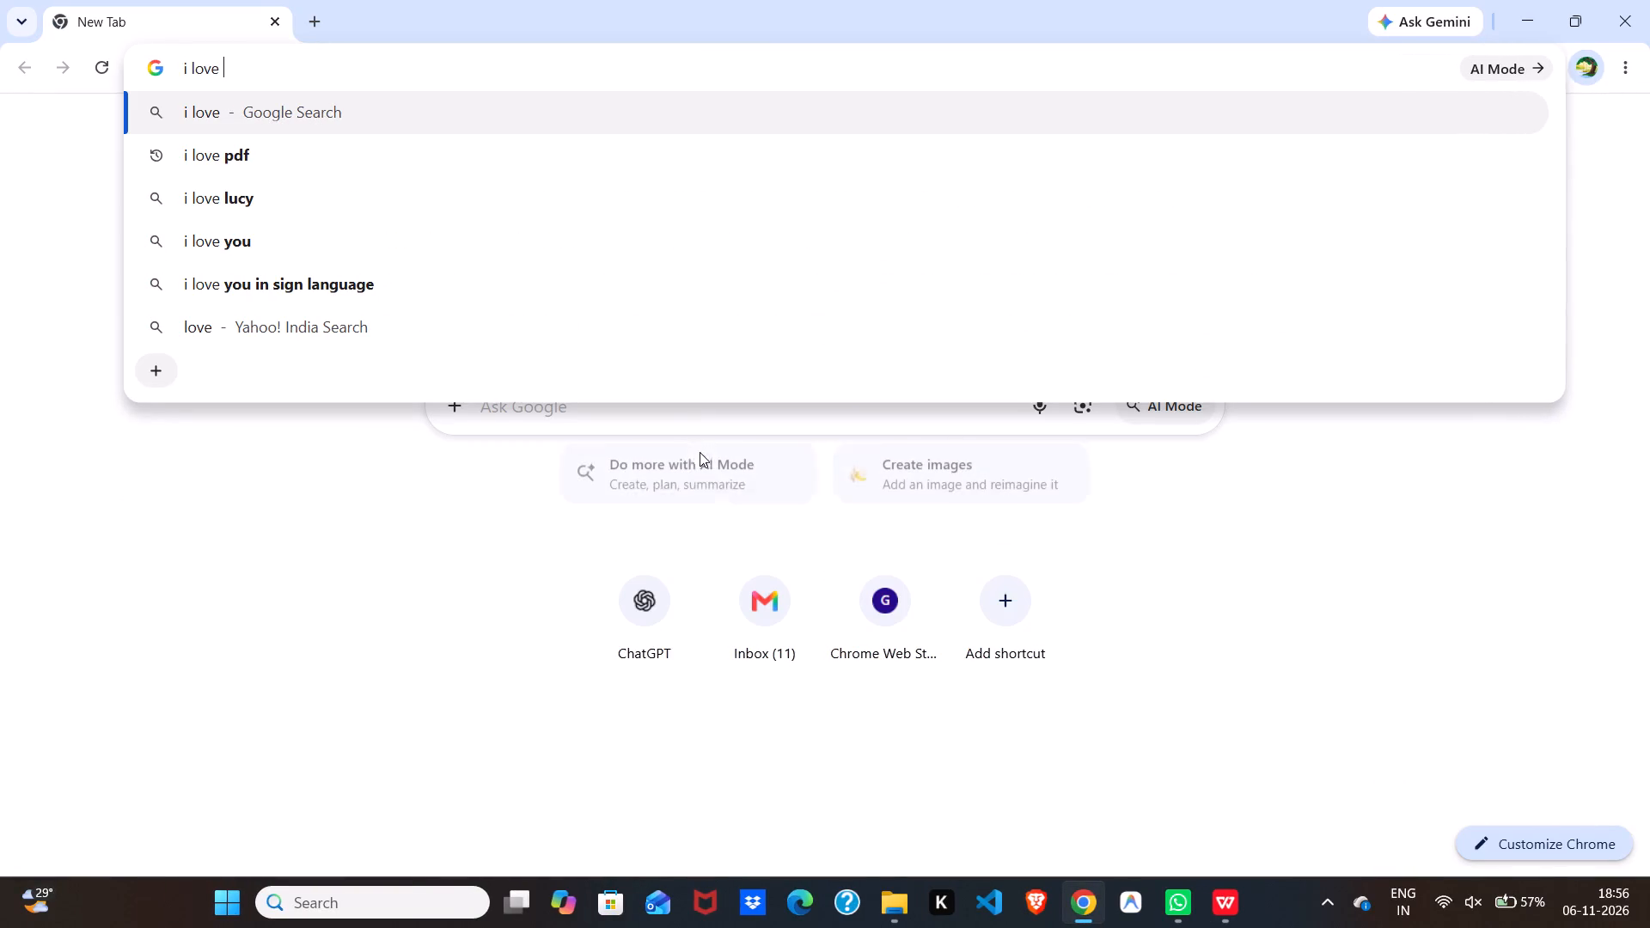
pyautogui.click(299, 157)
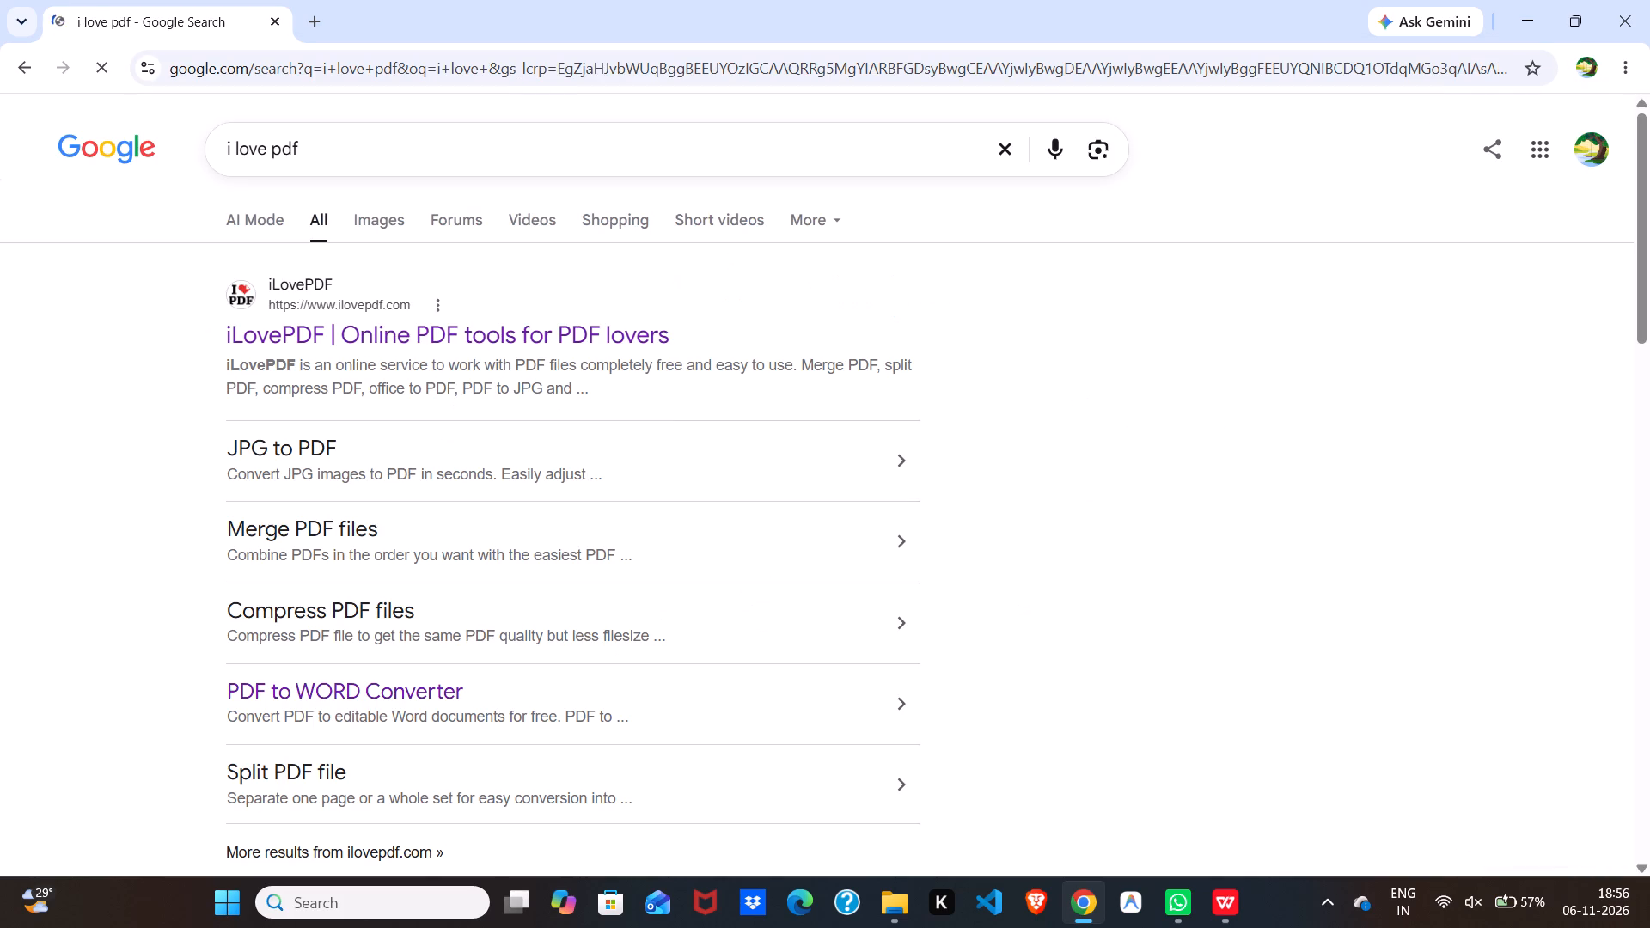
pyautogui.click(380, 331)
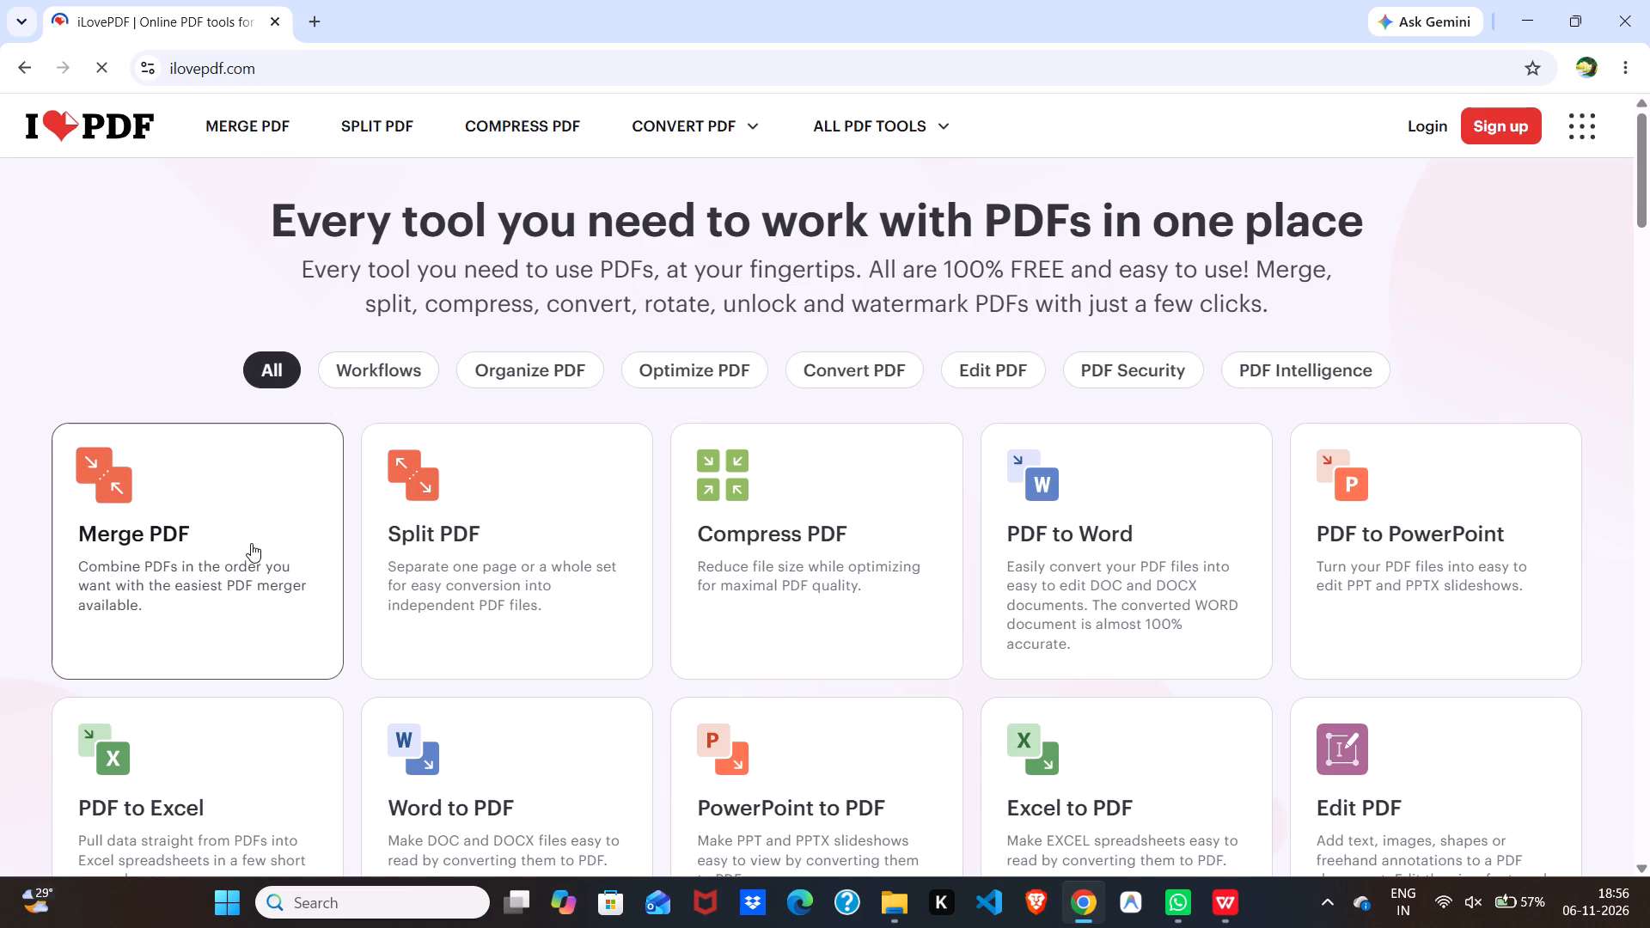
pyautogui.scroll(-1, 669, 646)
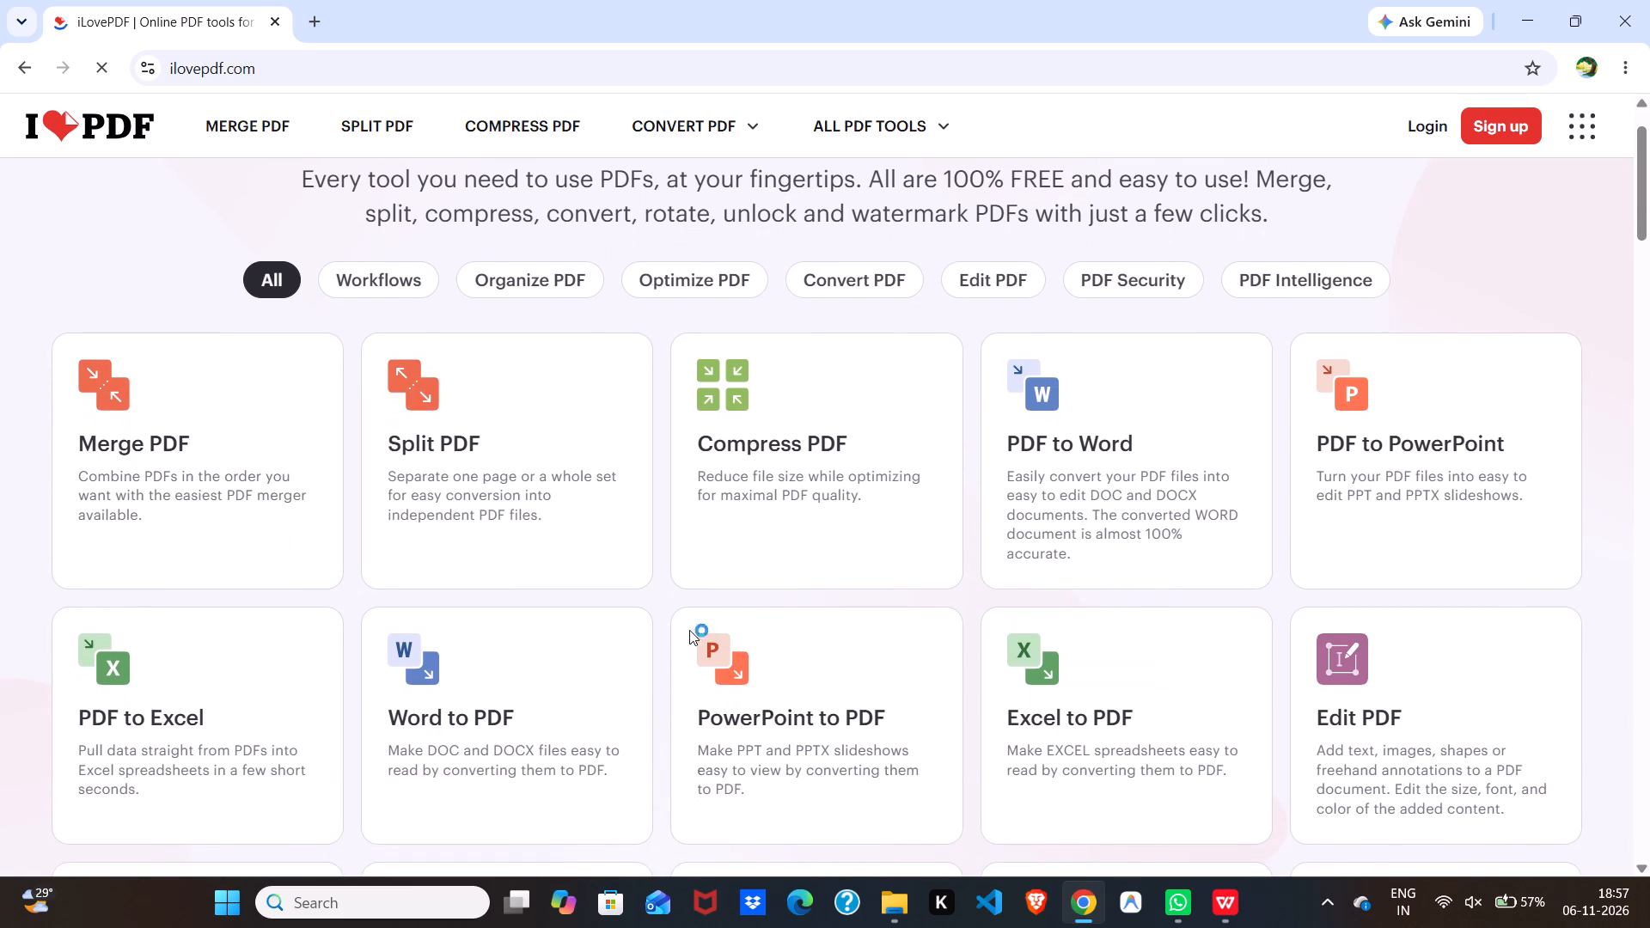
pyautogui.click(1081, 520)
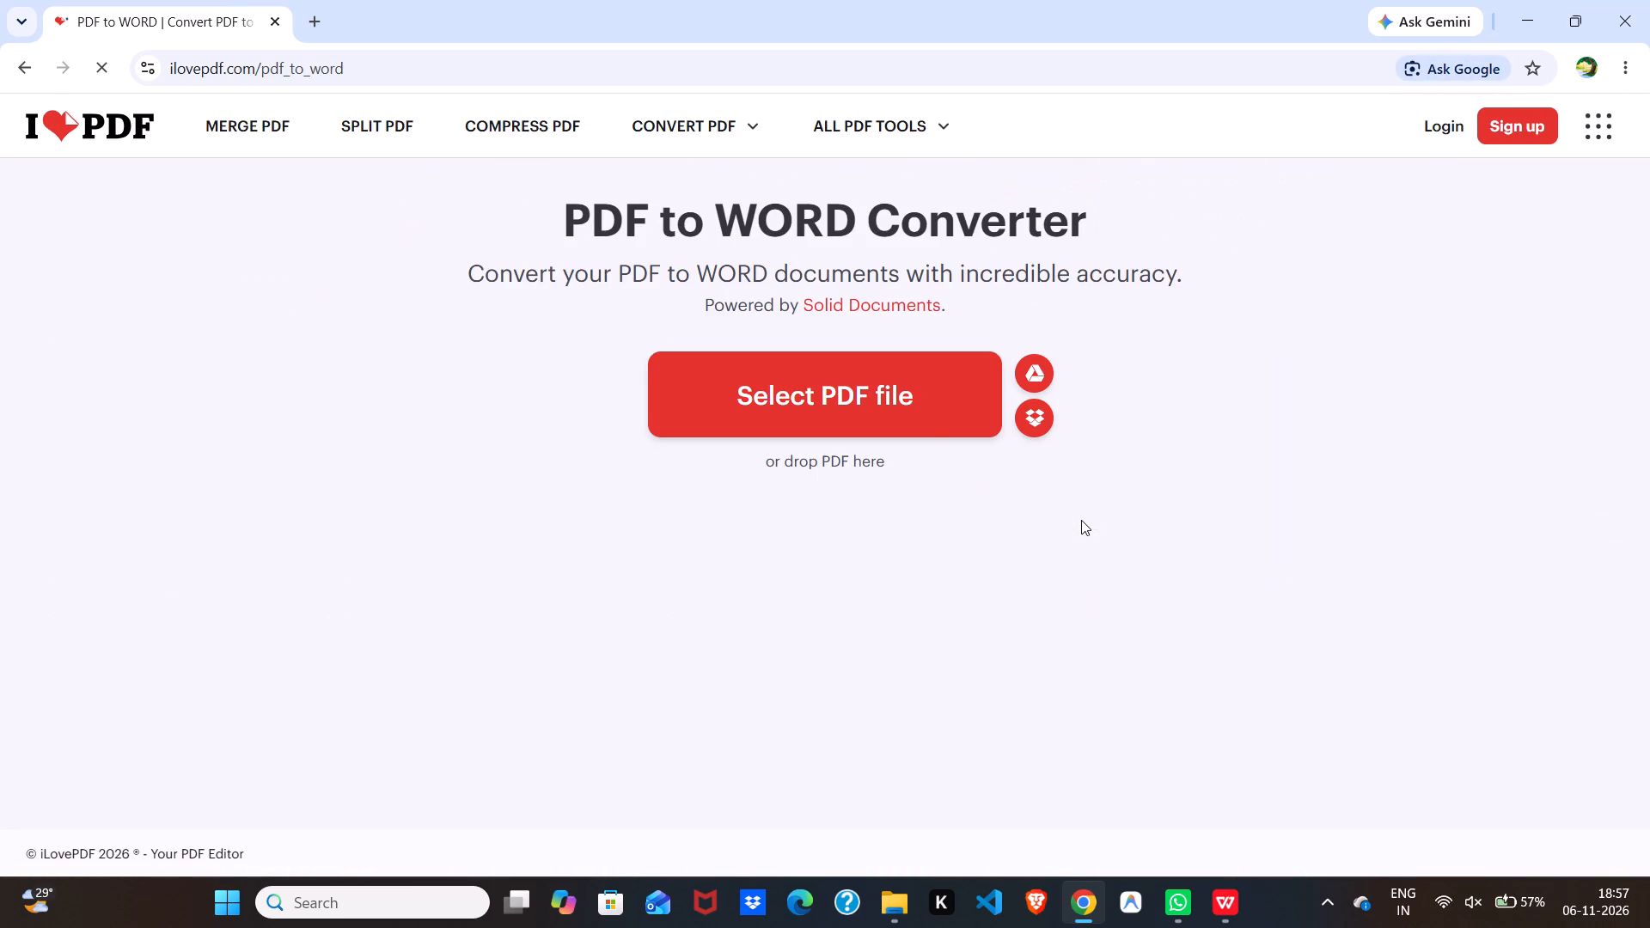
pyautogui.click(905, 406)
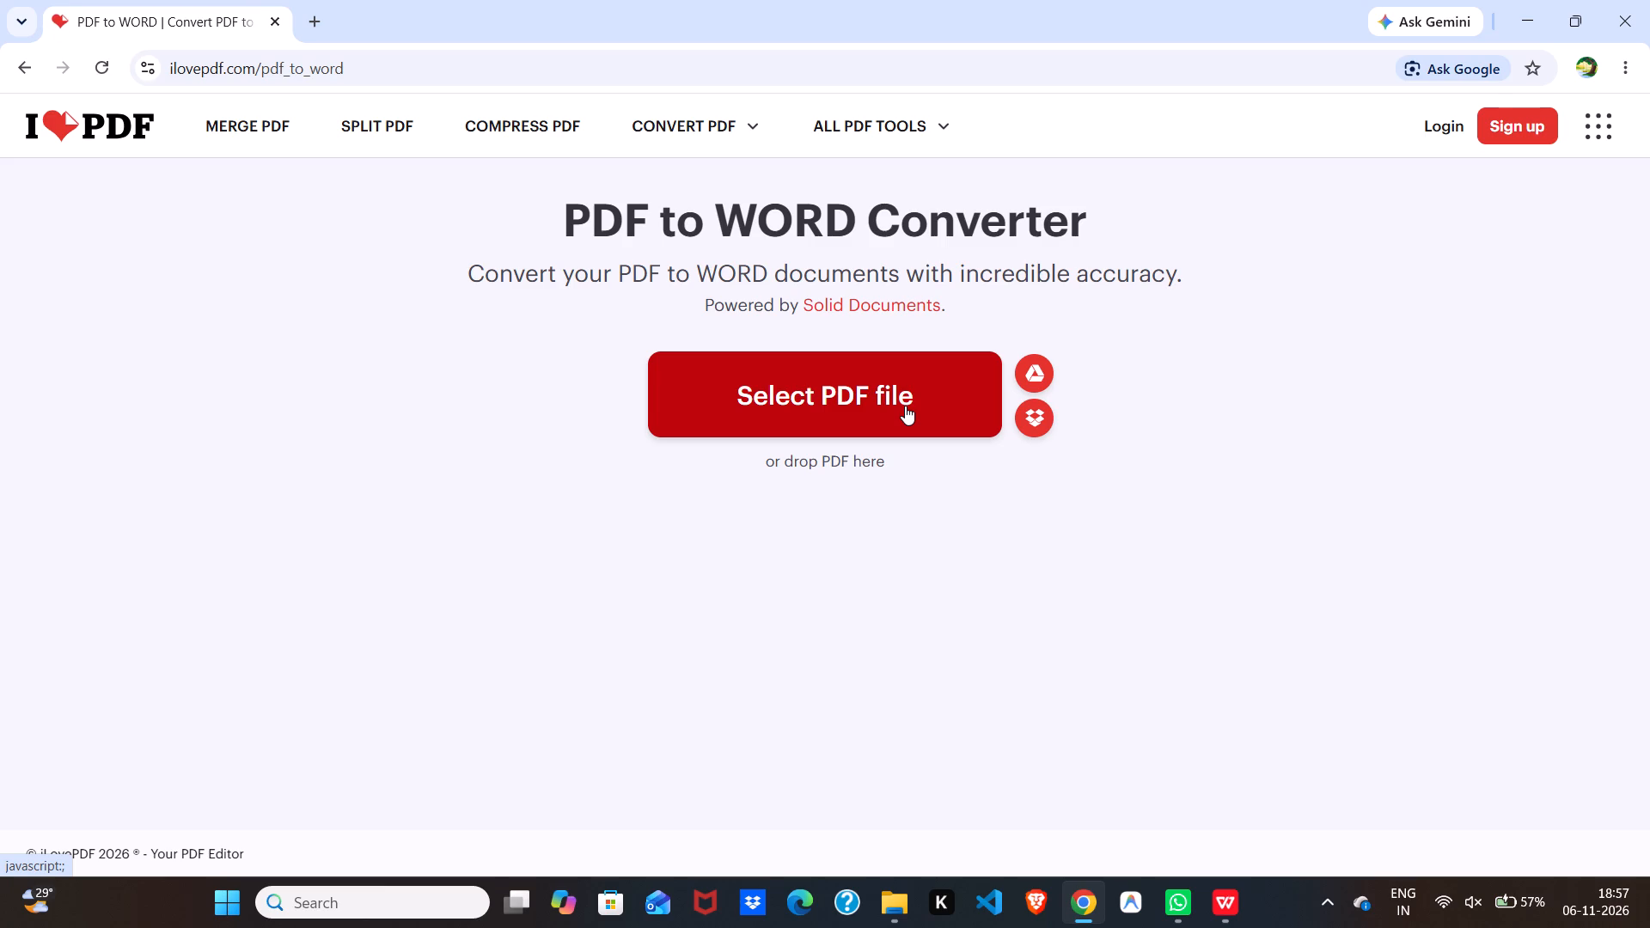
pyautogui.click(905, 406)
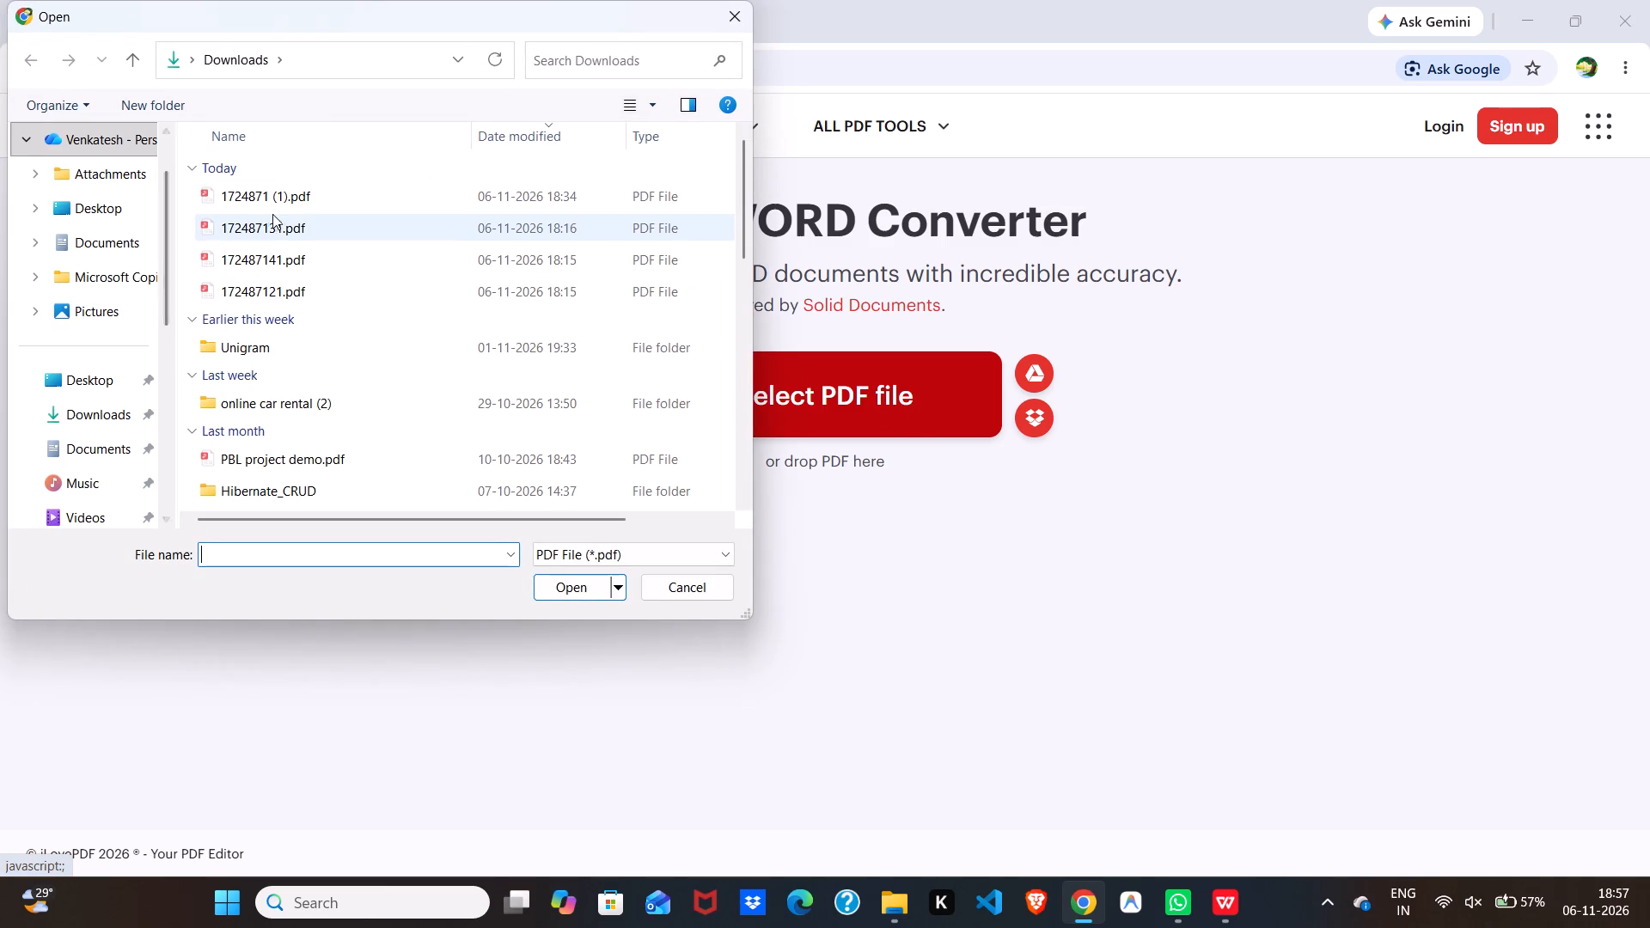
pyautogui.doubleClick(277, 194)
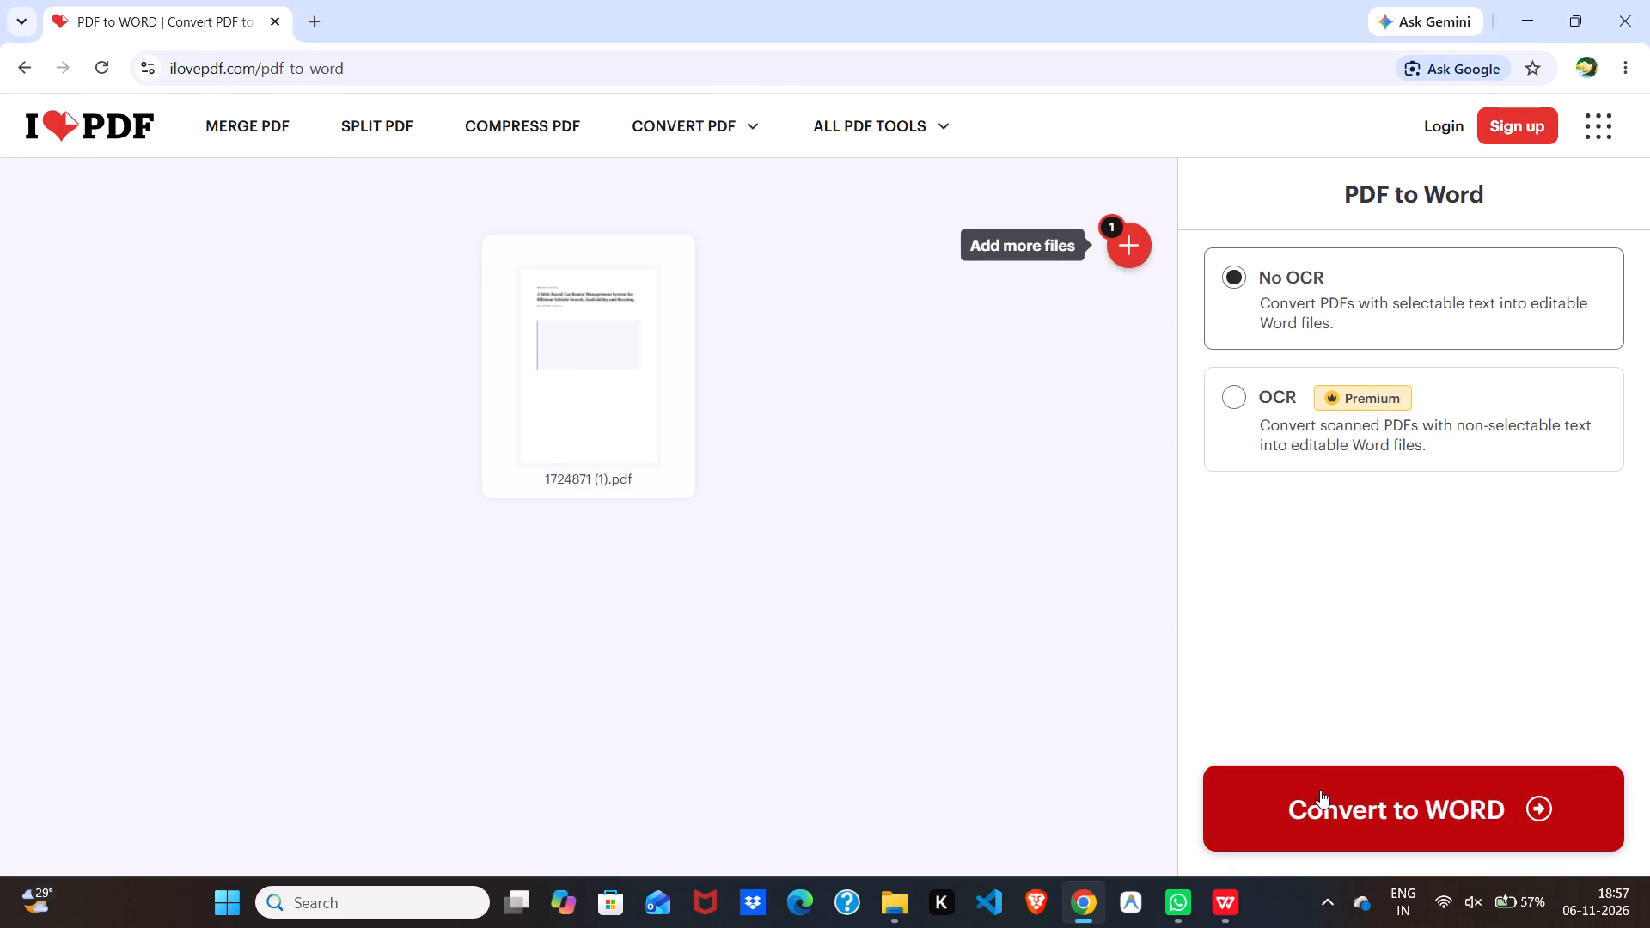
pyautogui.click(1317, 802)
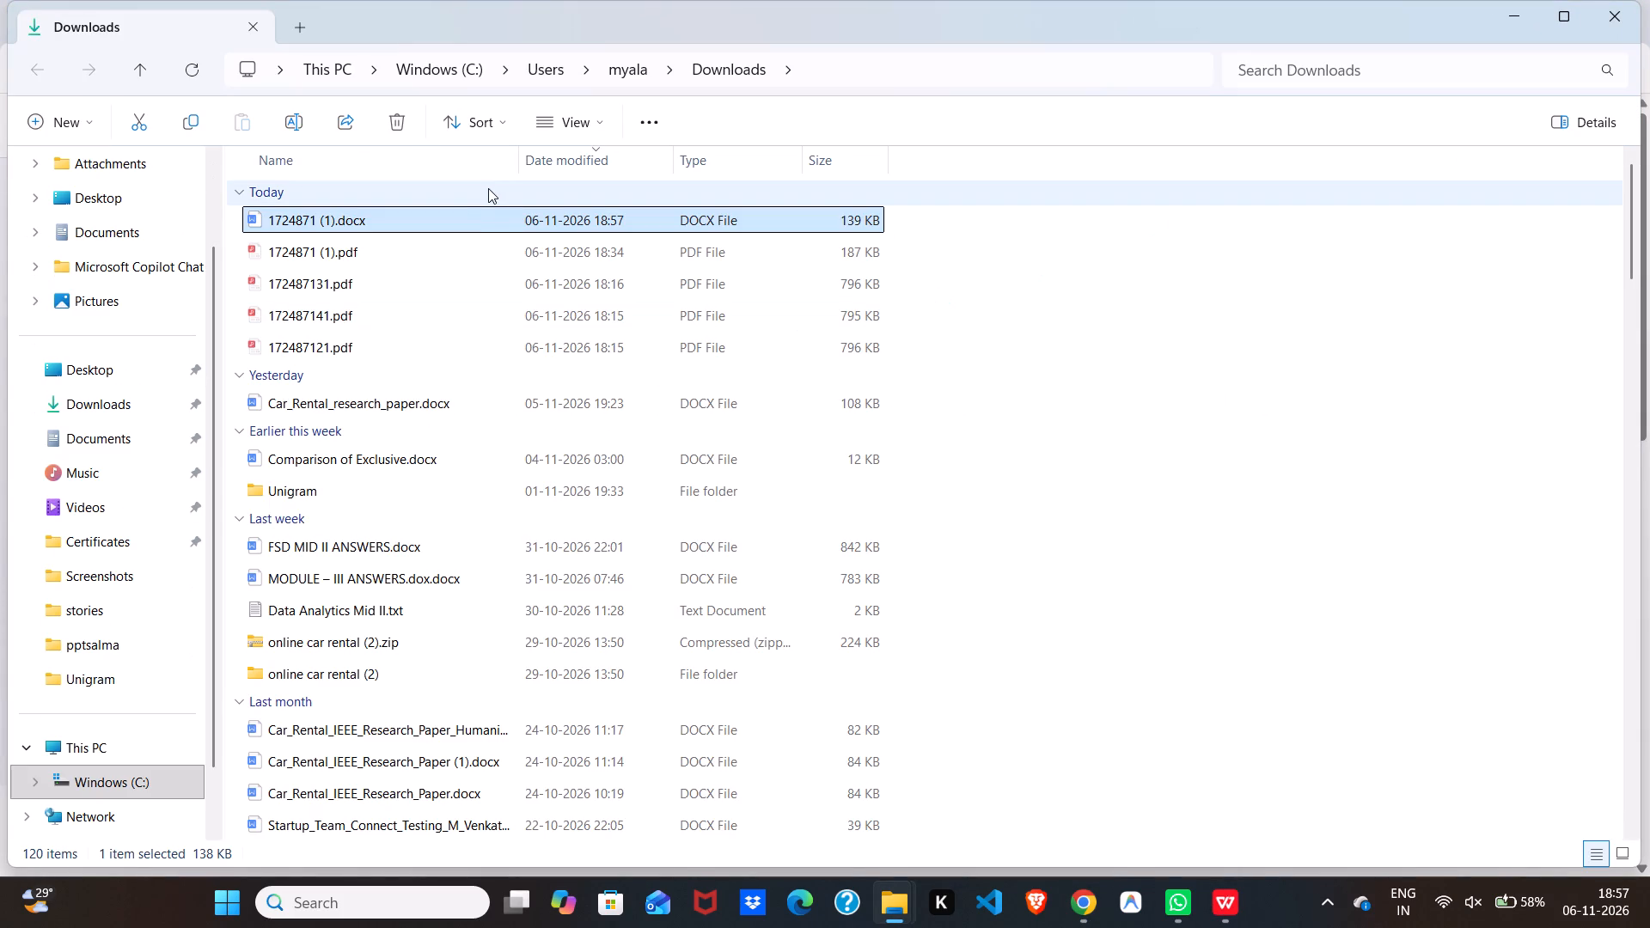
pyautogui.doubleClick(477, 217)
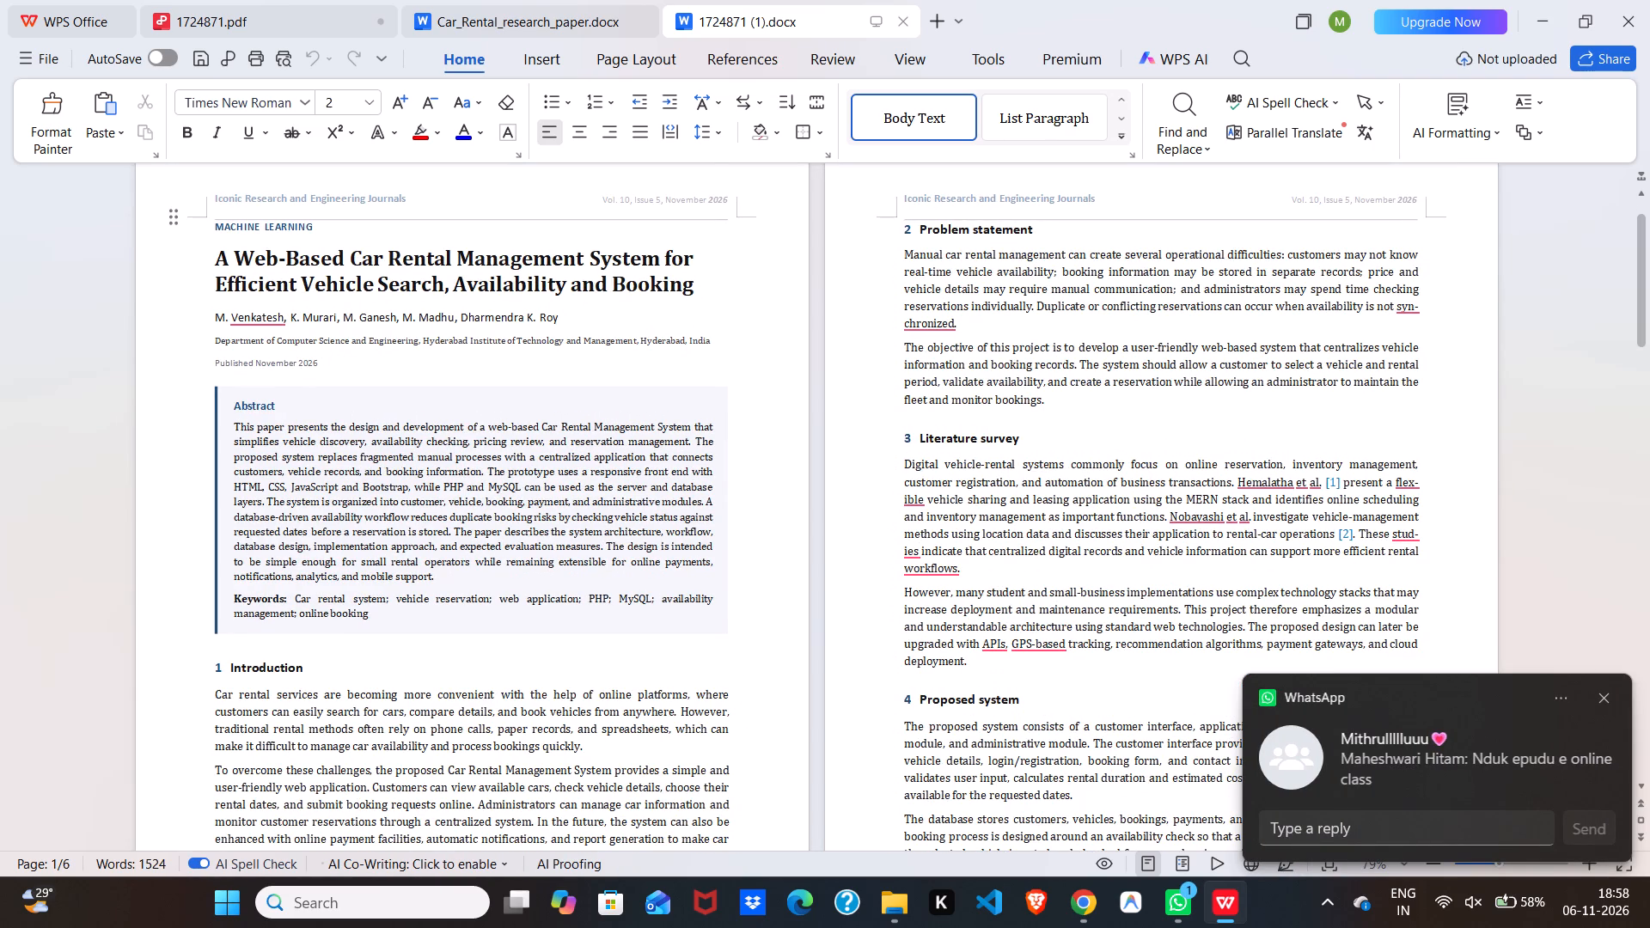
# Delete the author names line and the department affiliation line beneath the title on the first page.
pyautogui.moveTo(715, 341); pyautogui.dragTo(608, 339)
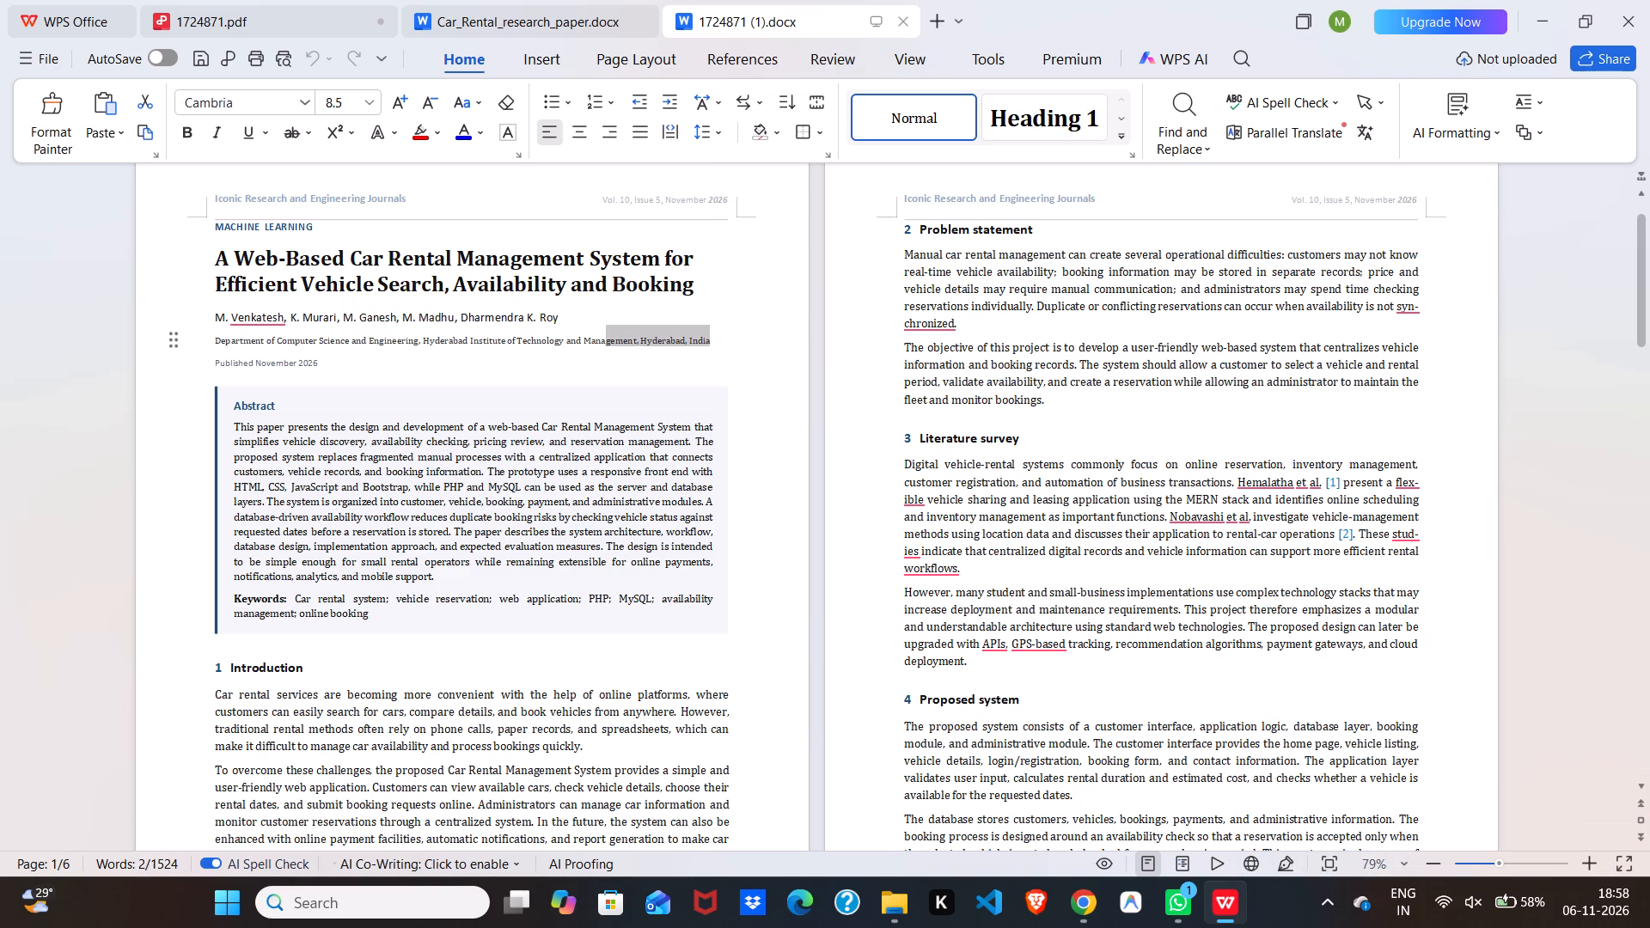
pyautogui.moveTo(608, 339); pyautogui.dragTo(217, 321)
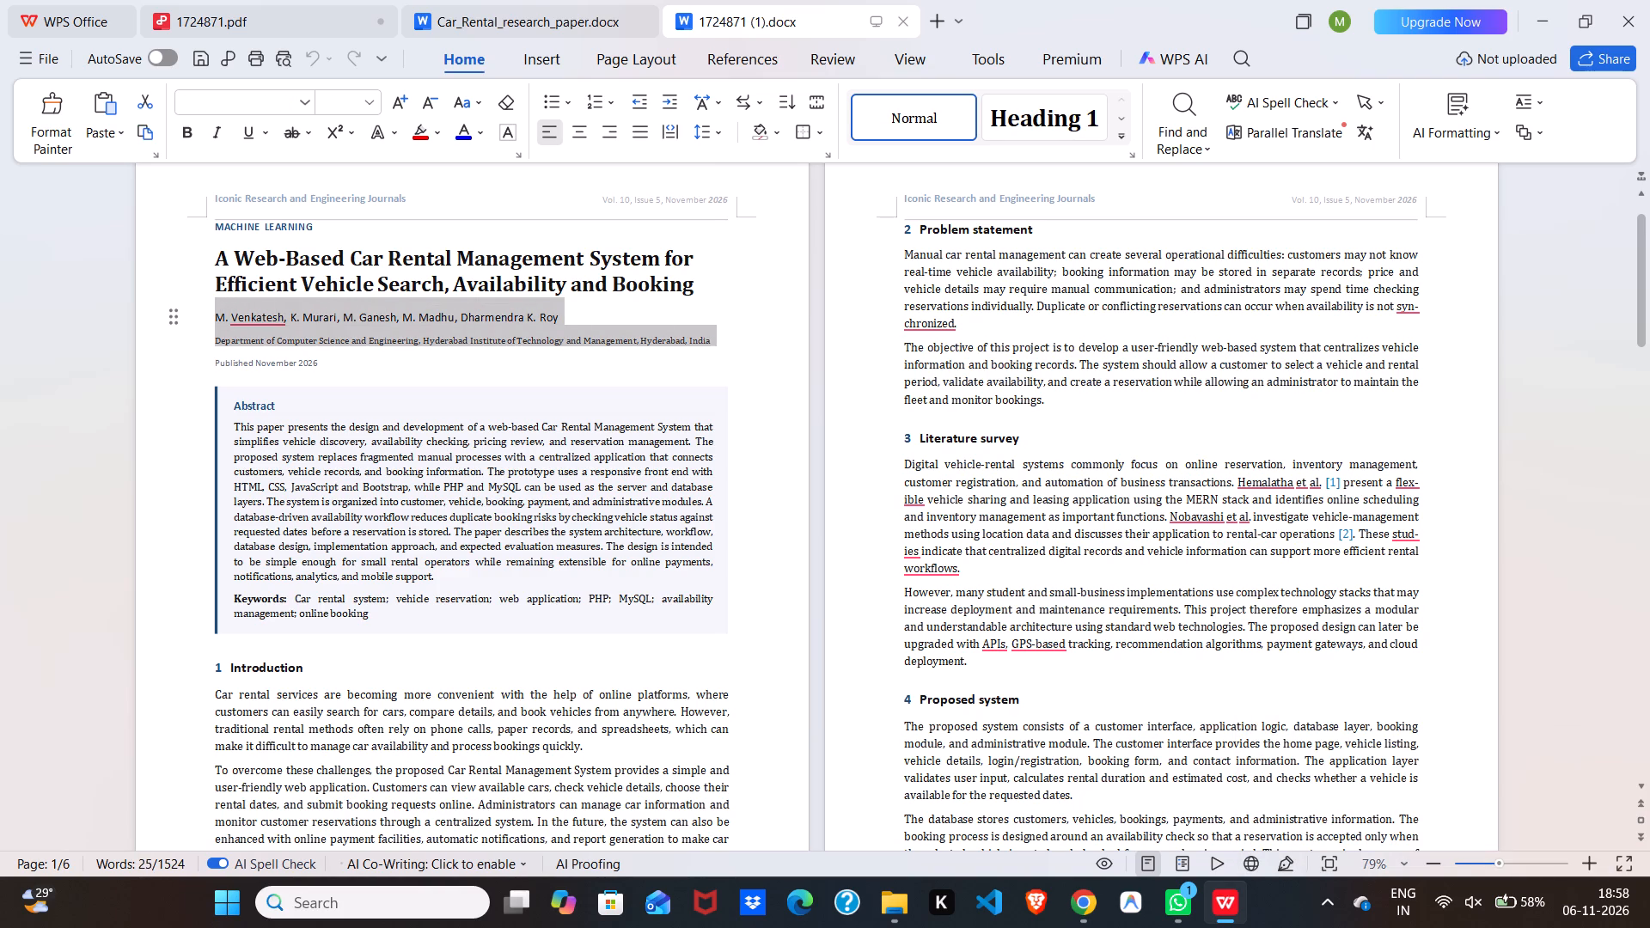
pyautogui.moveTo(217, 321); pyautogui.dragTo(215, 321)
pyautogui.press('BackSpace')
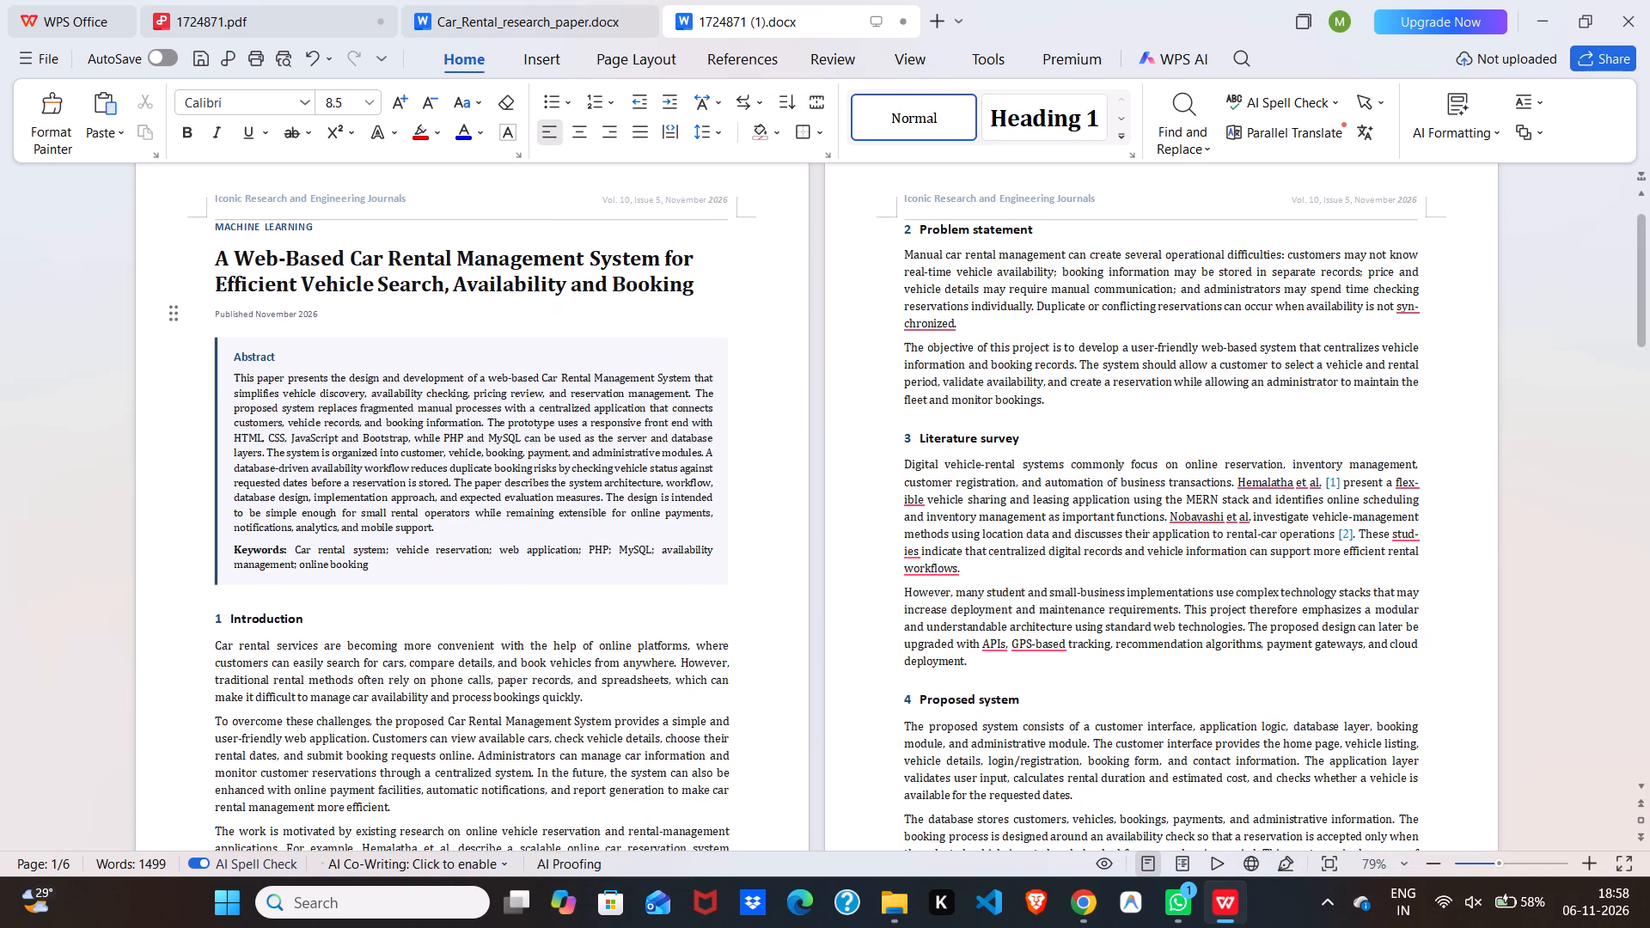
# Copy the author and guide details block from Car_Rental_research_paper.docx and paste it before "Published November 2026" in 1724871 (1).docx.
pyautogui.click(559, 10)
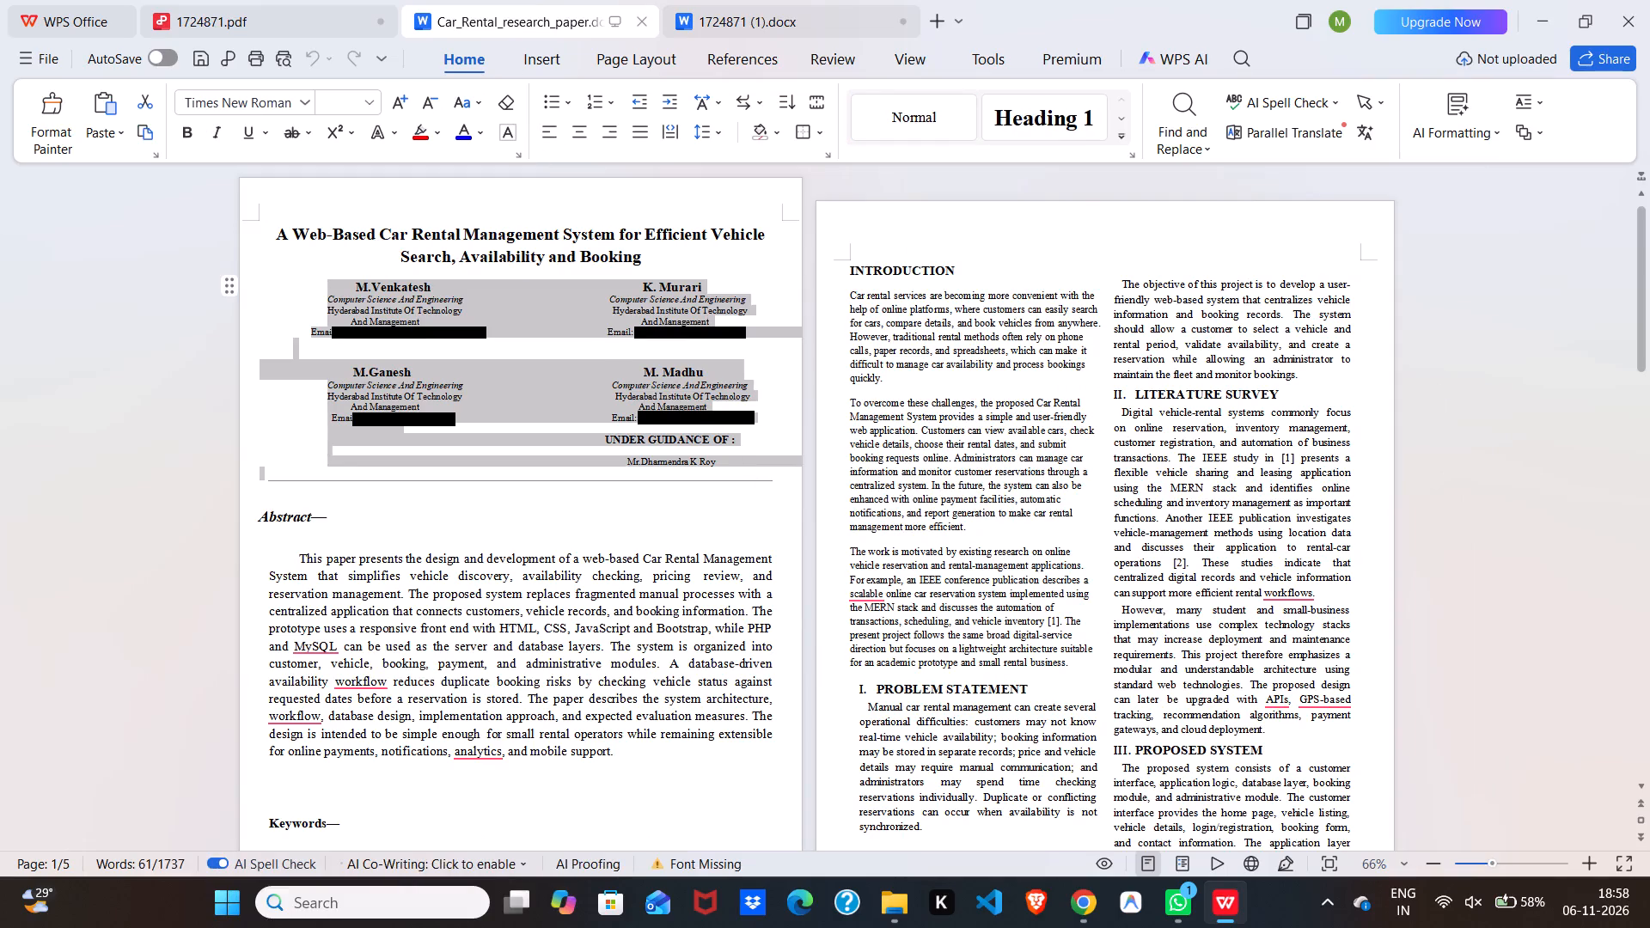
pyautogui.moveTo(774, 502); pyautogui.dragTo(339, 322)
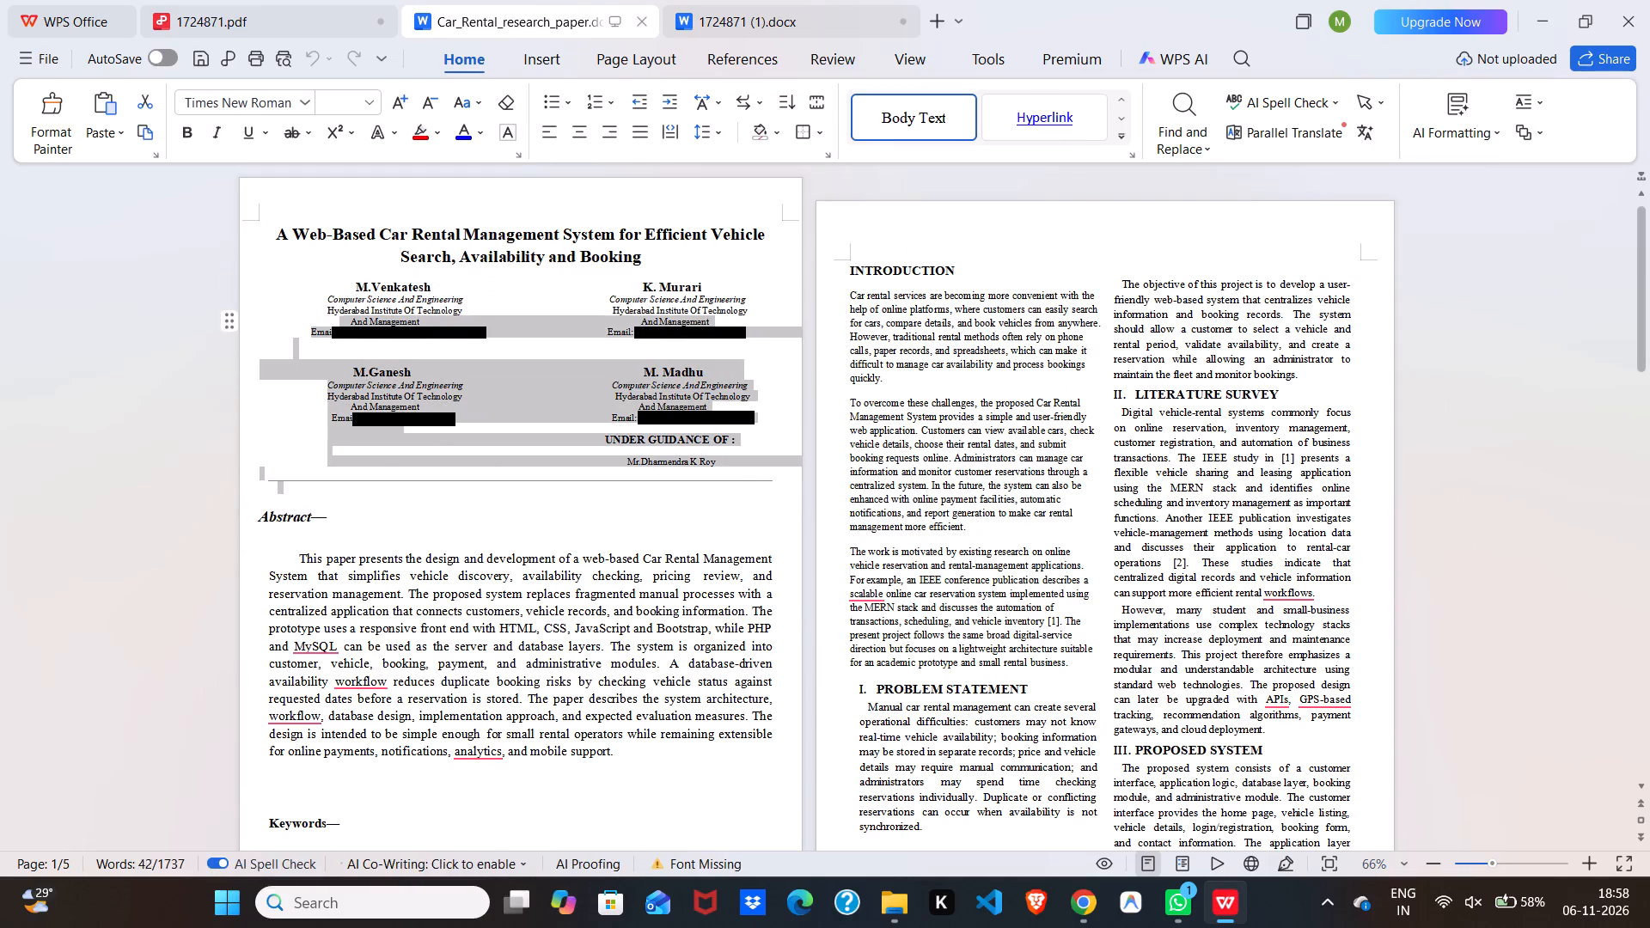
pyautogui.moveTo(339, 322); pyautogui.dragTo(327, 291)
pyautogui.hotkey('ctrl', 'c')
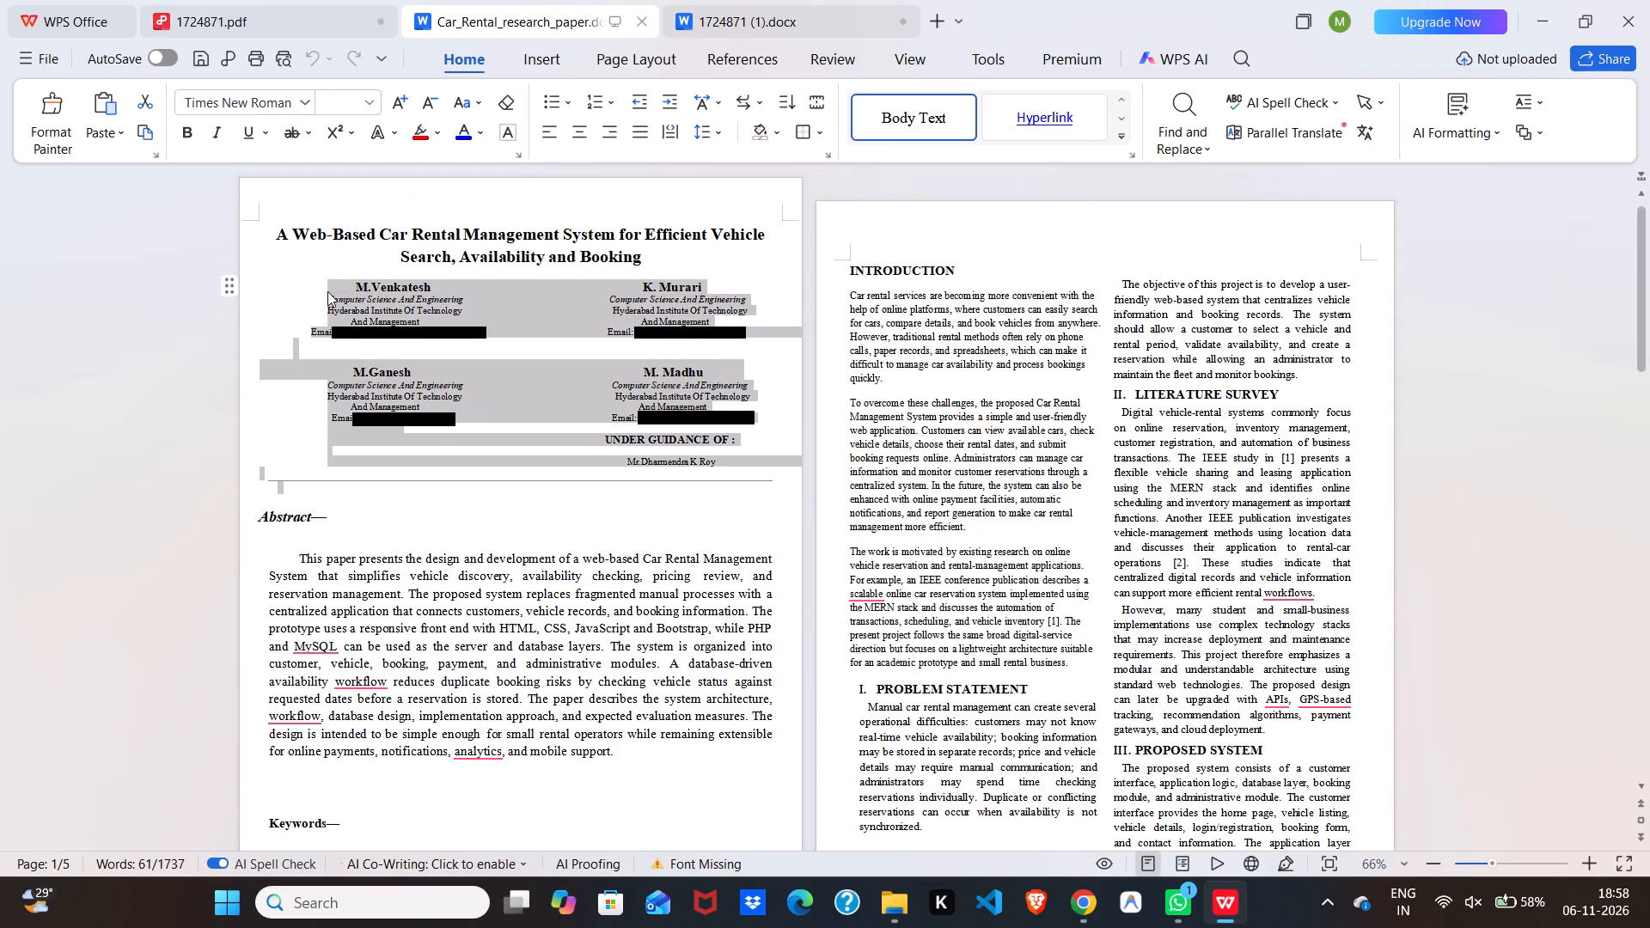
pyautogui.click(781, 12)
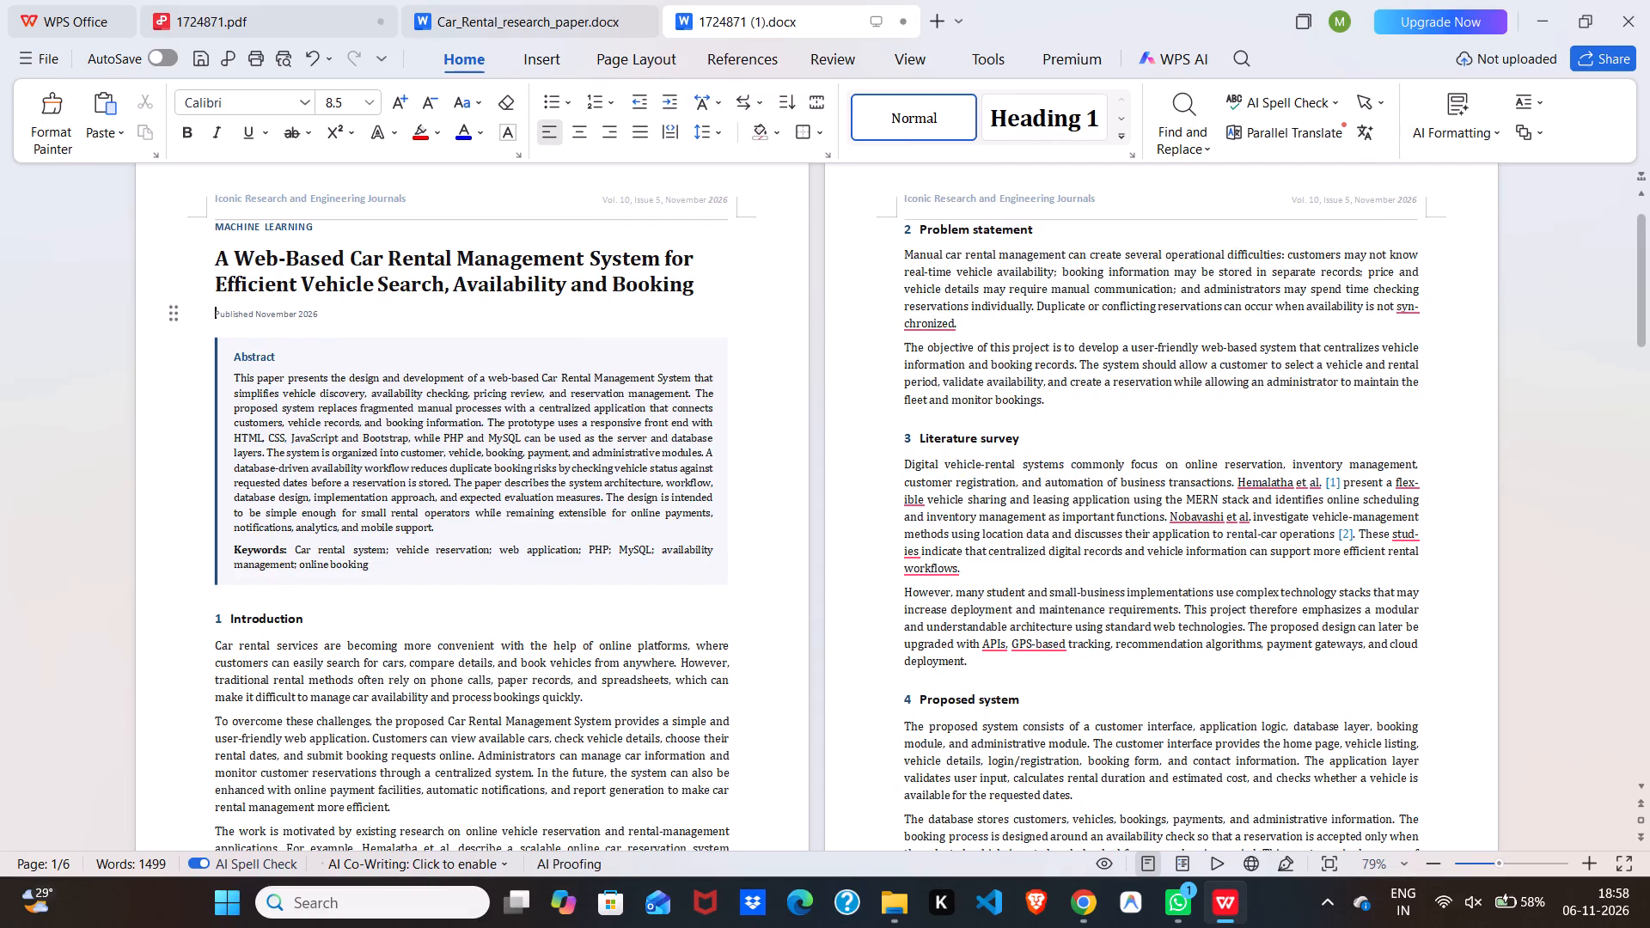
pyautogui.hotkey('ctrl', 'v')
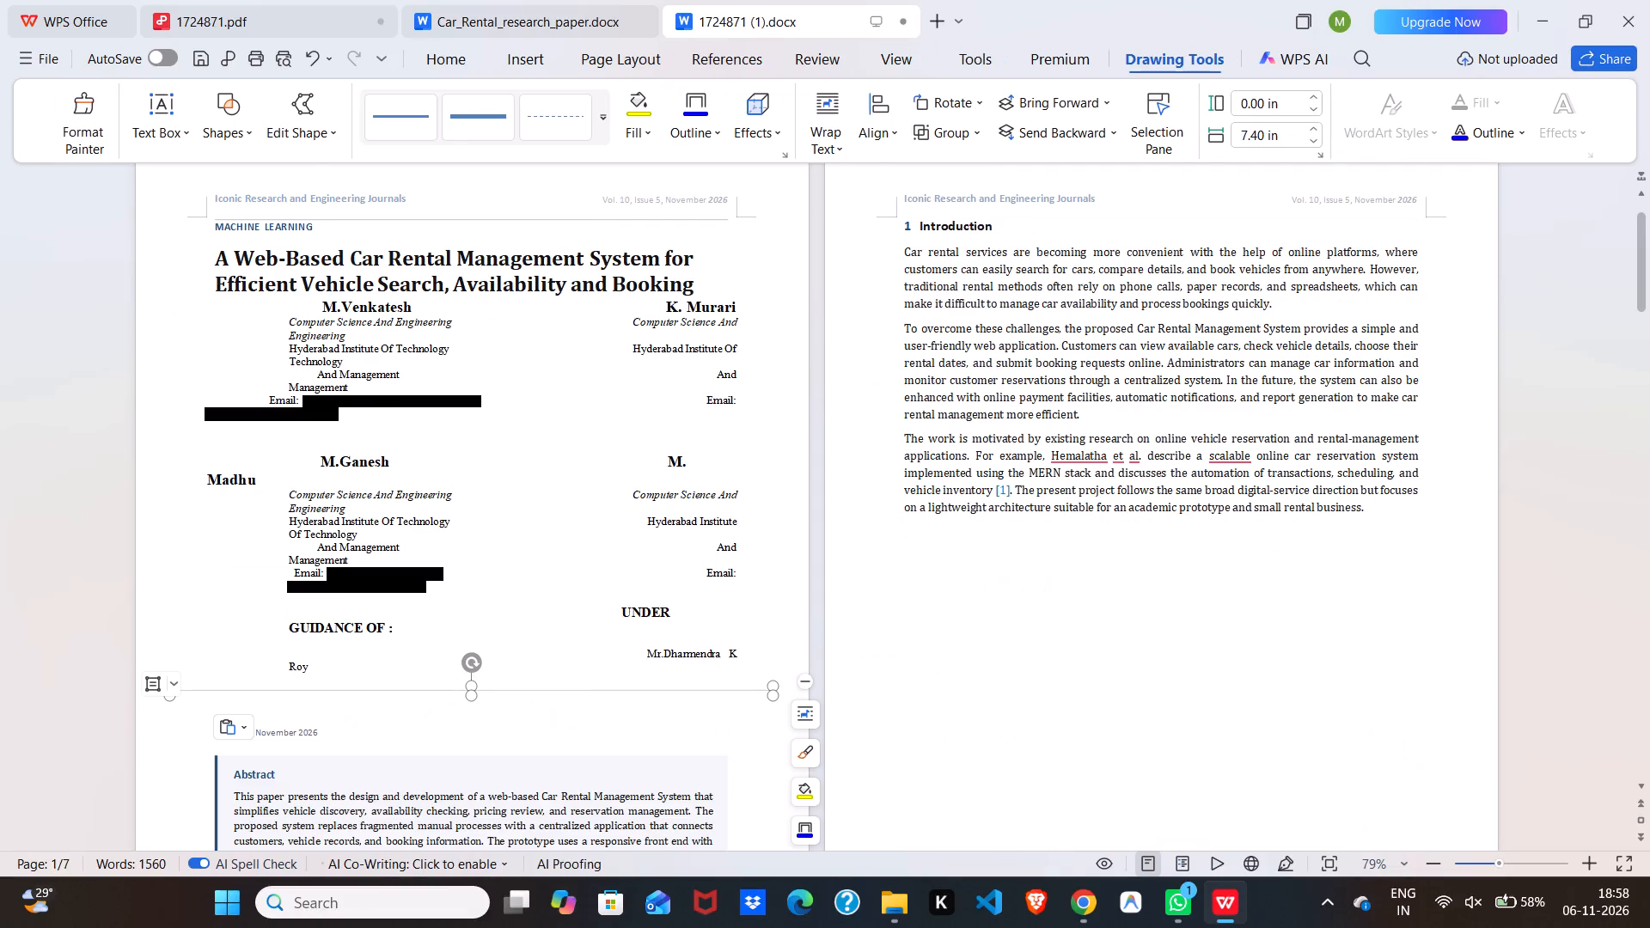
# Adjust the font size of the pasted author and guide details, trying 12 and 10 and settling on 8.
pyautogui.moveTo(744, 657); pyautogui.dragTo(734, 656)
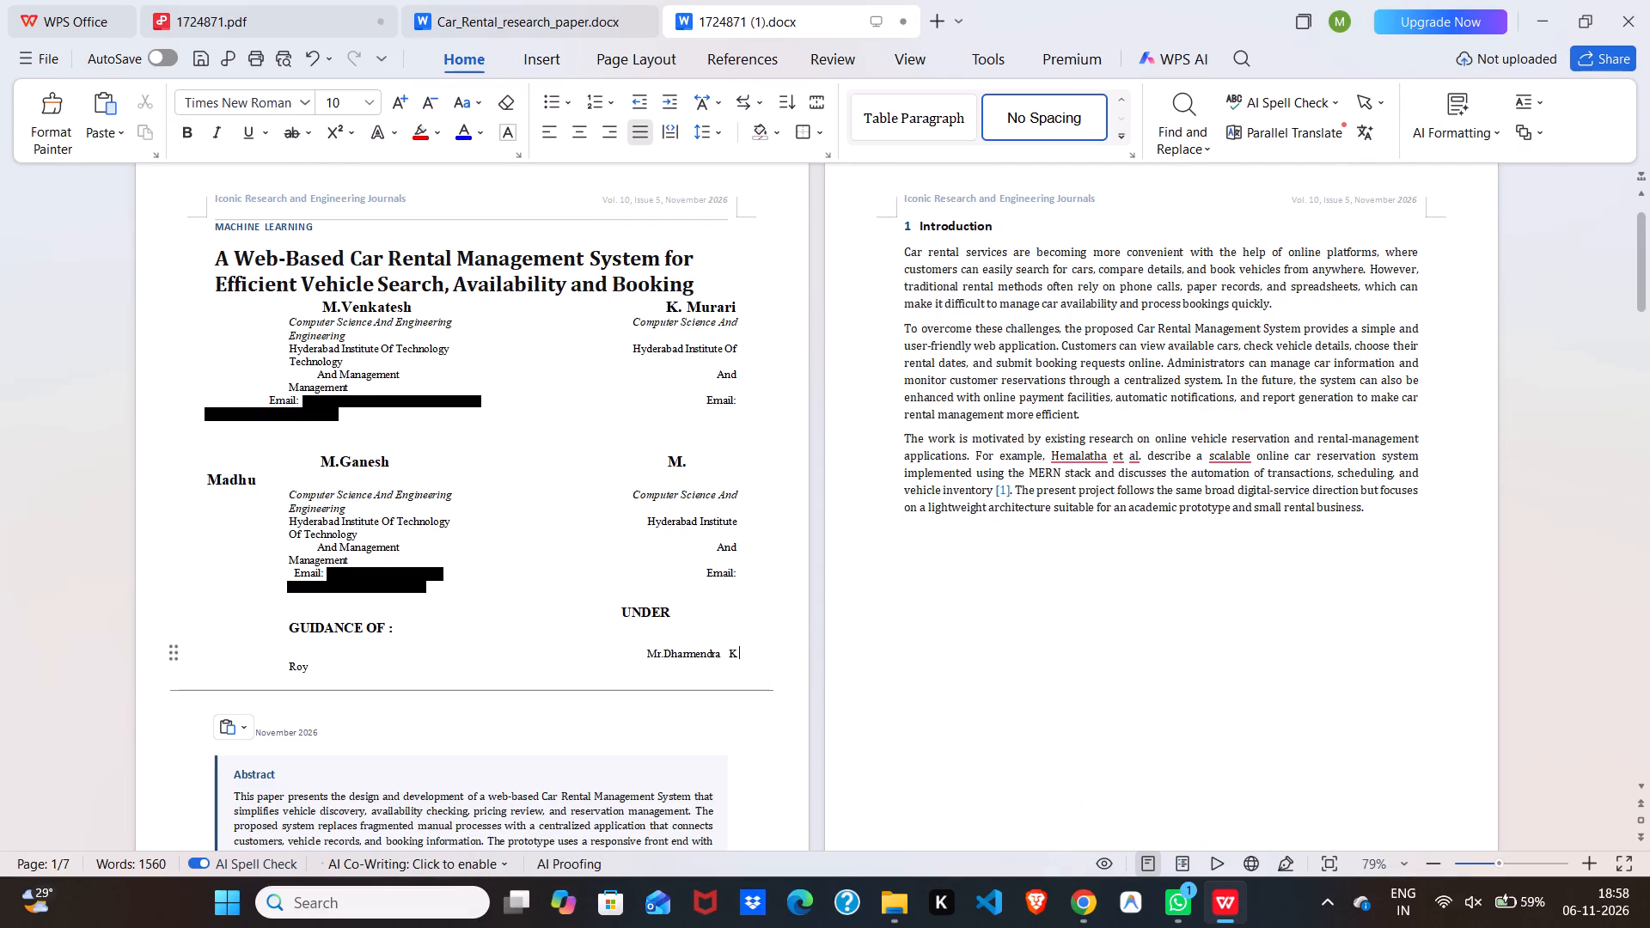
pyautogui.moveTo(734, 656); pyautogui.dragTo(295, 314)
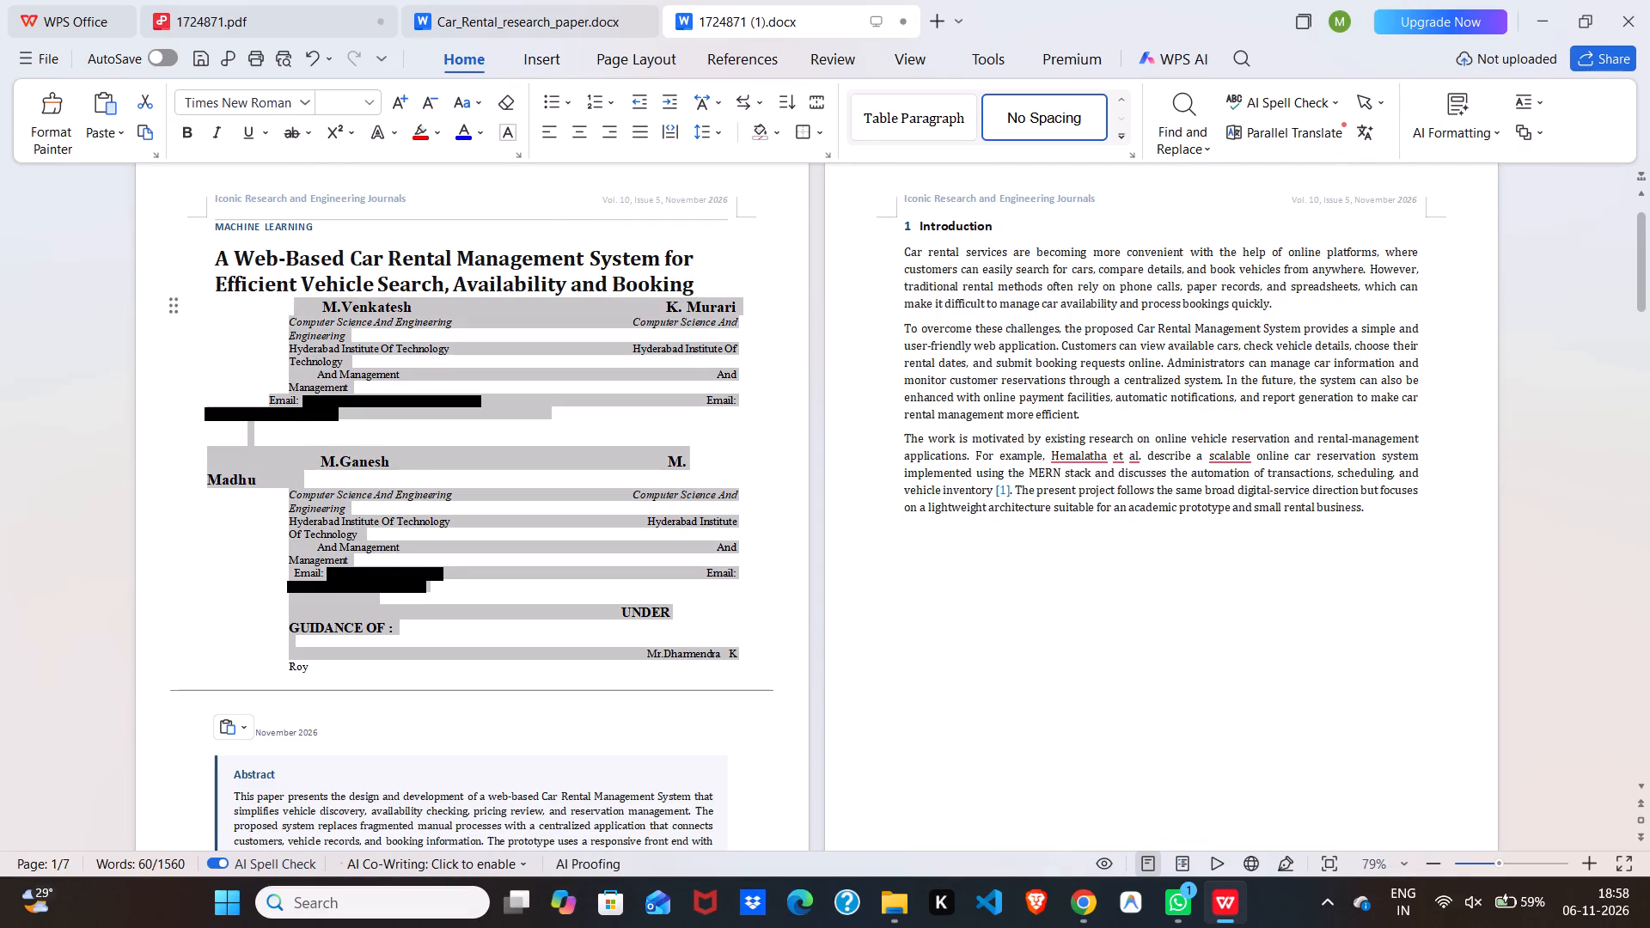
pyautogui.moveTo(295, 314); pyautogui.dragTo(295, 312)
pyautogui.click(364, 106)
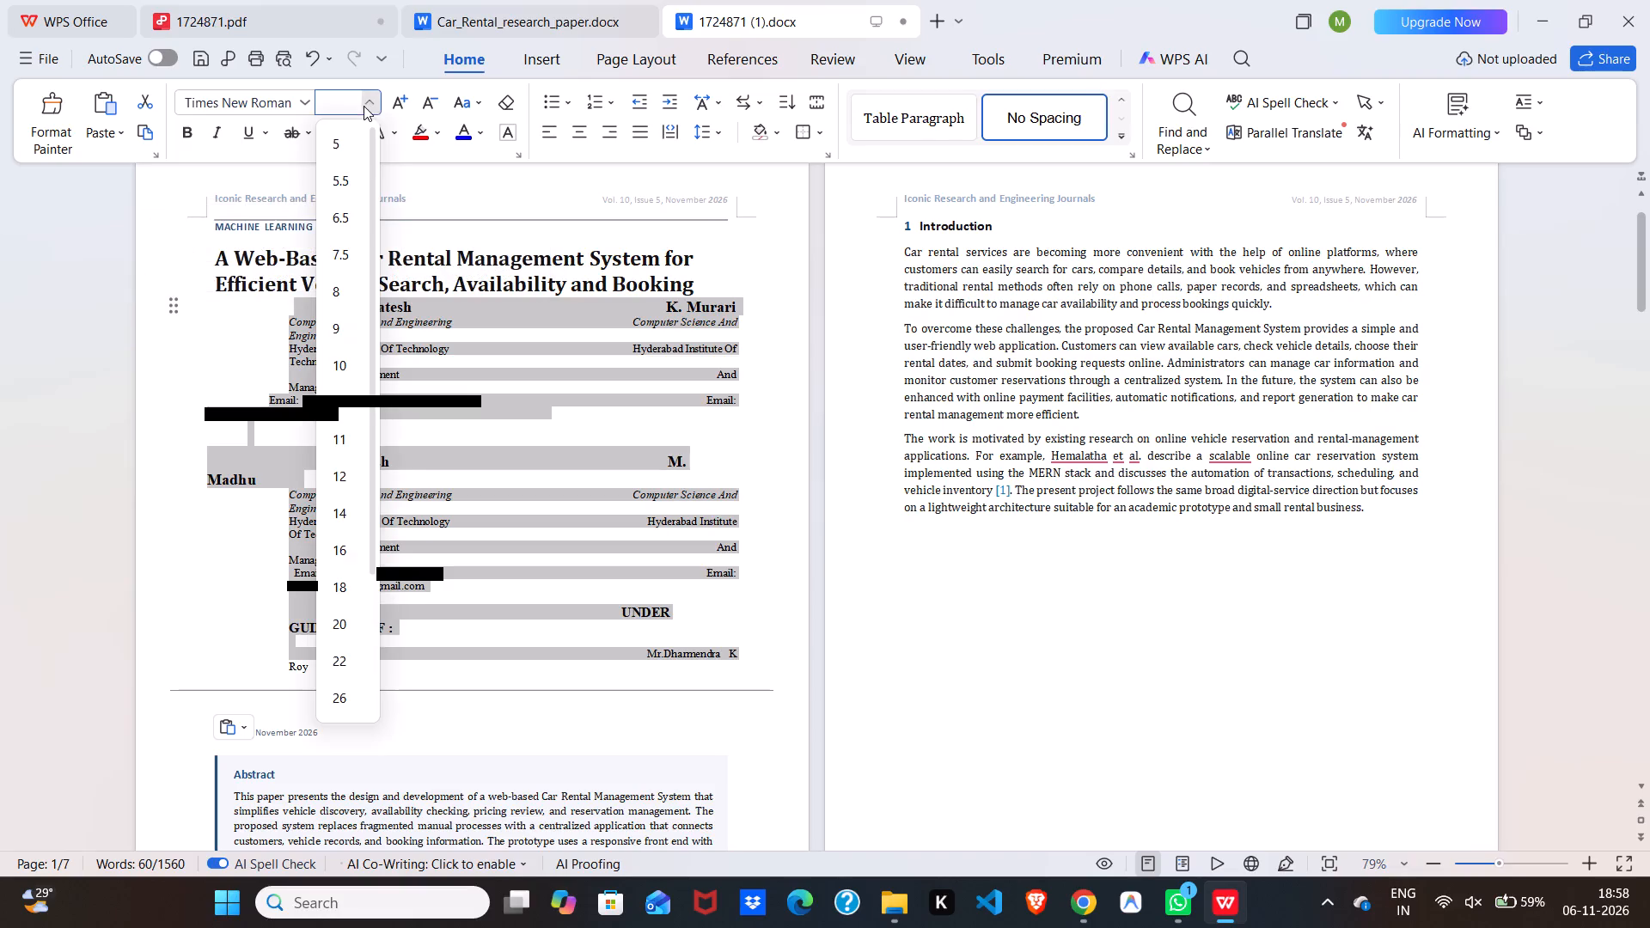
pyautogui.click(337, 477)
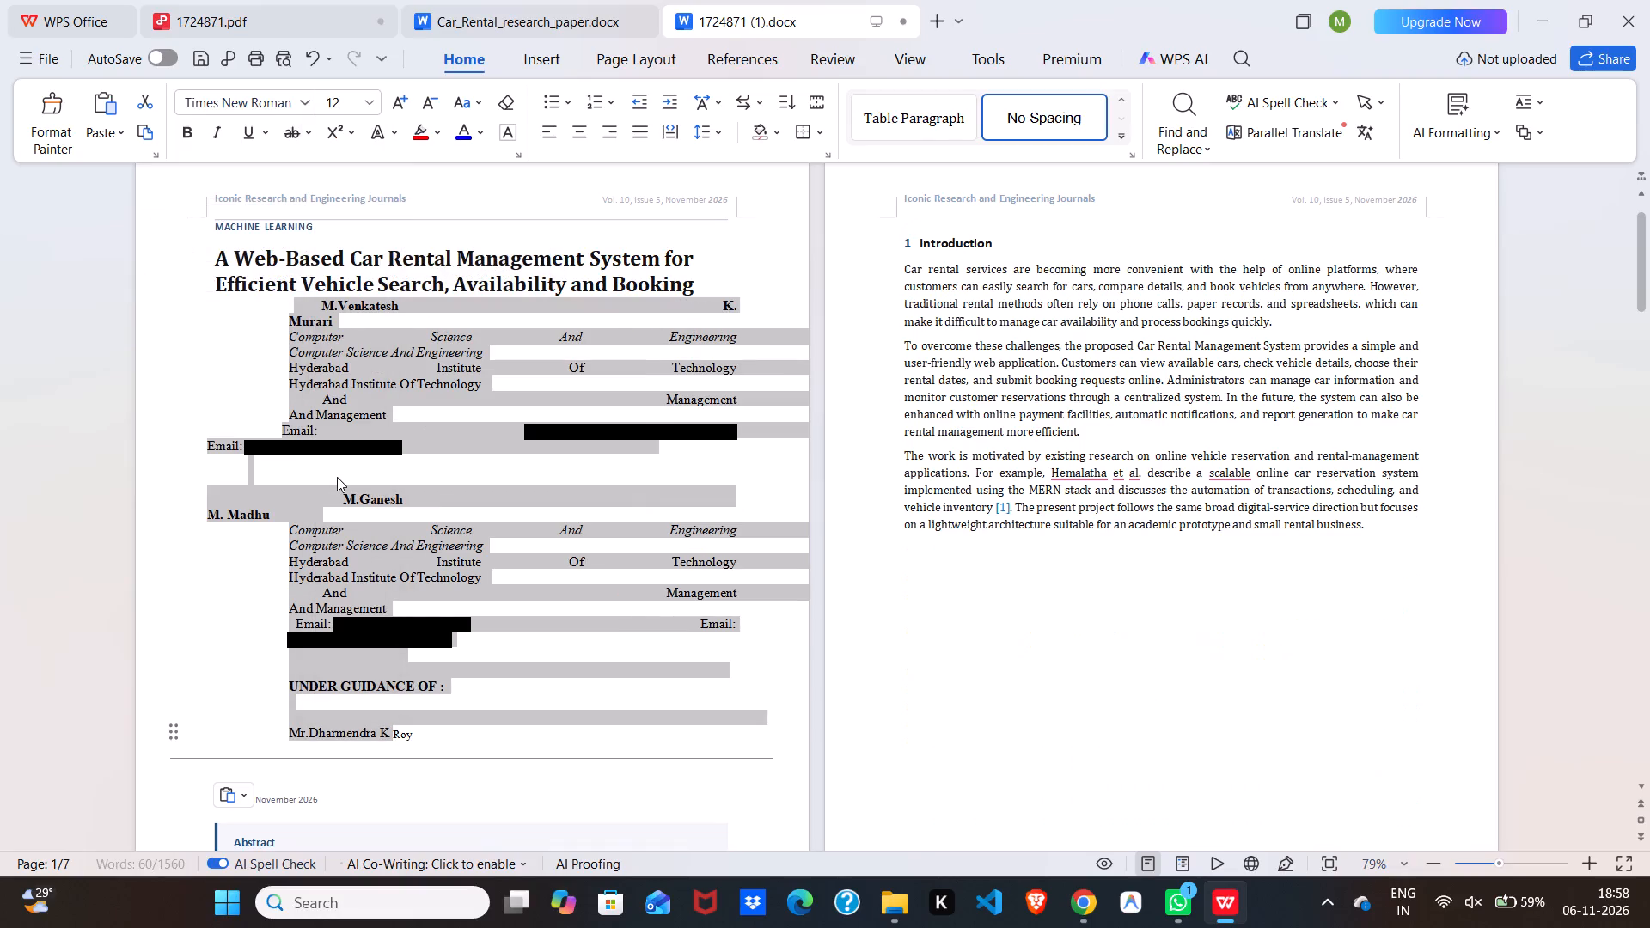
pyautogui.click(373, 108)
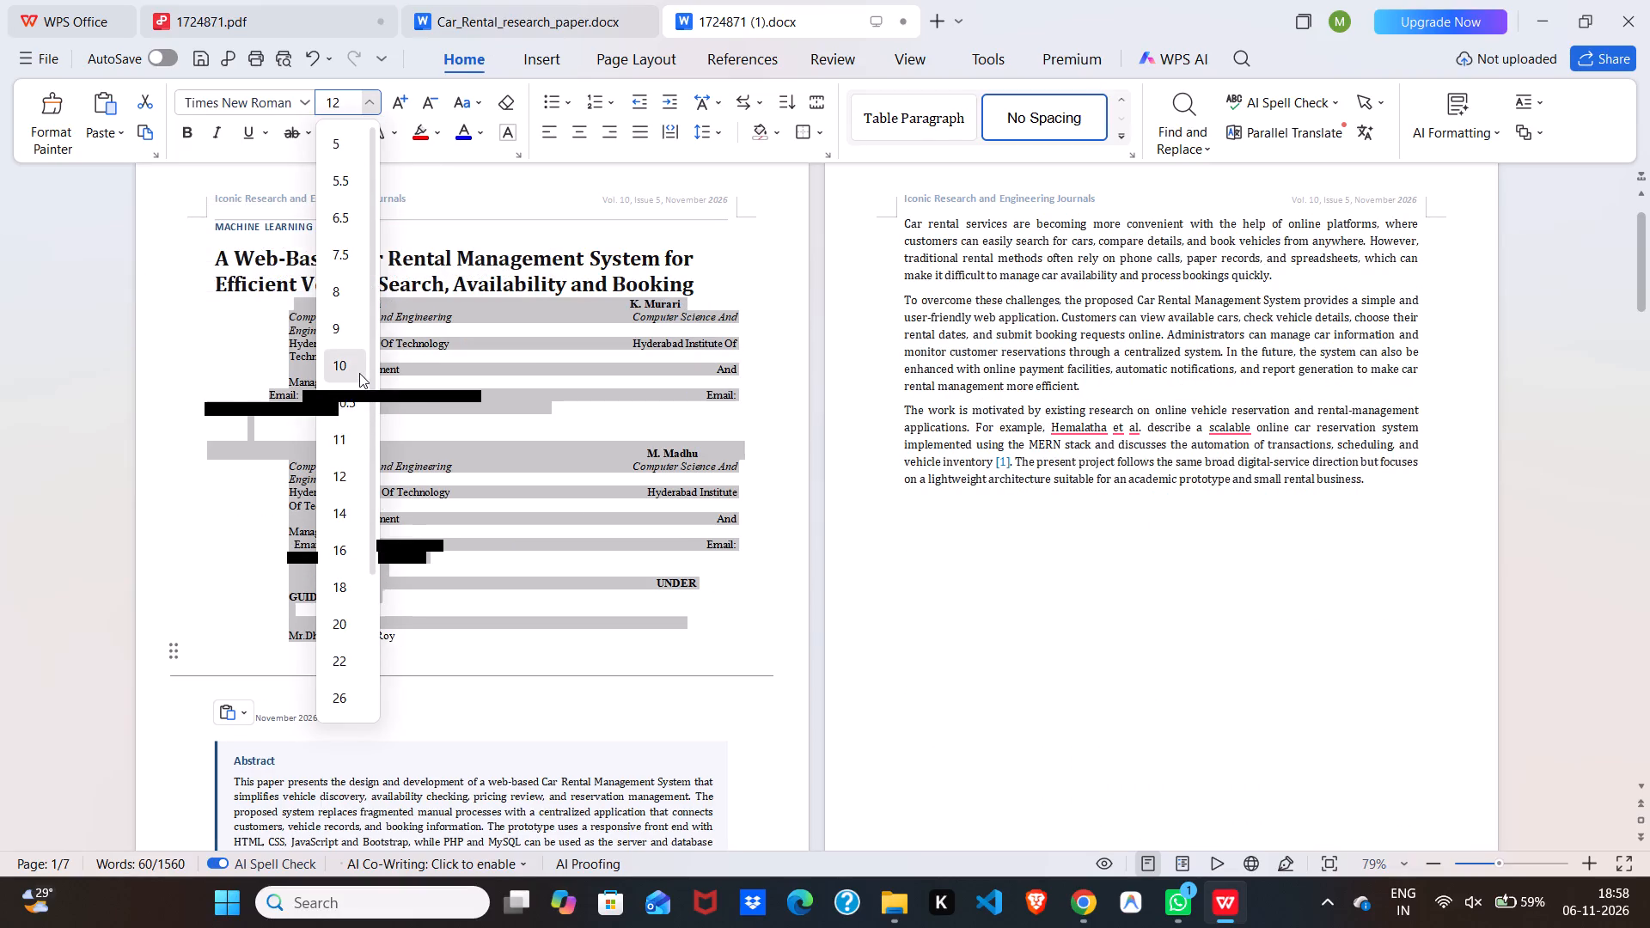
pyautogui.click(359, 373)
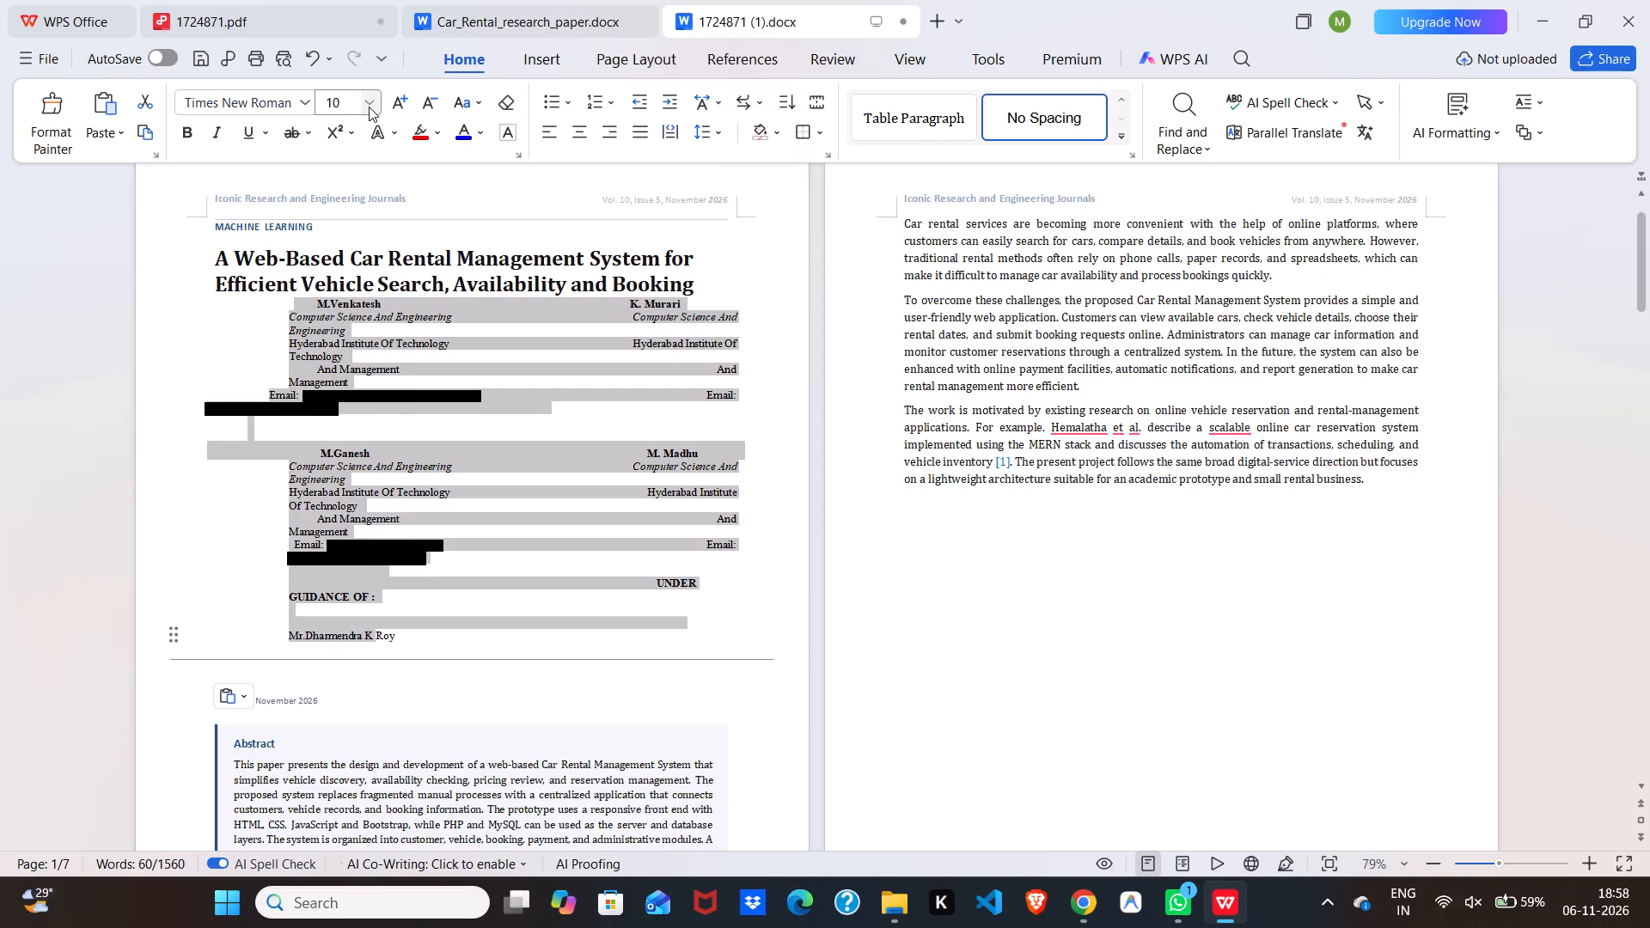
pyautogui.click(371, 108)
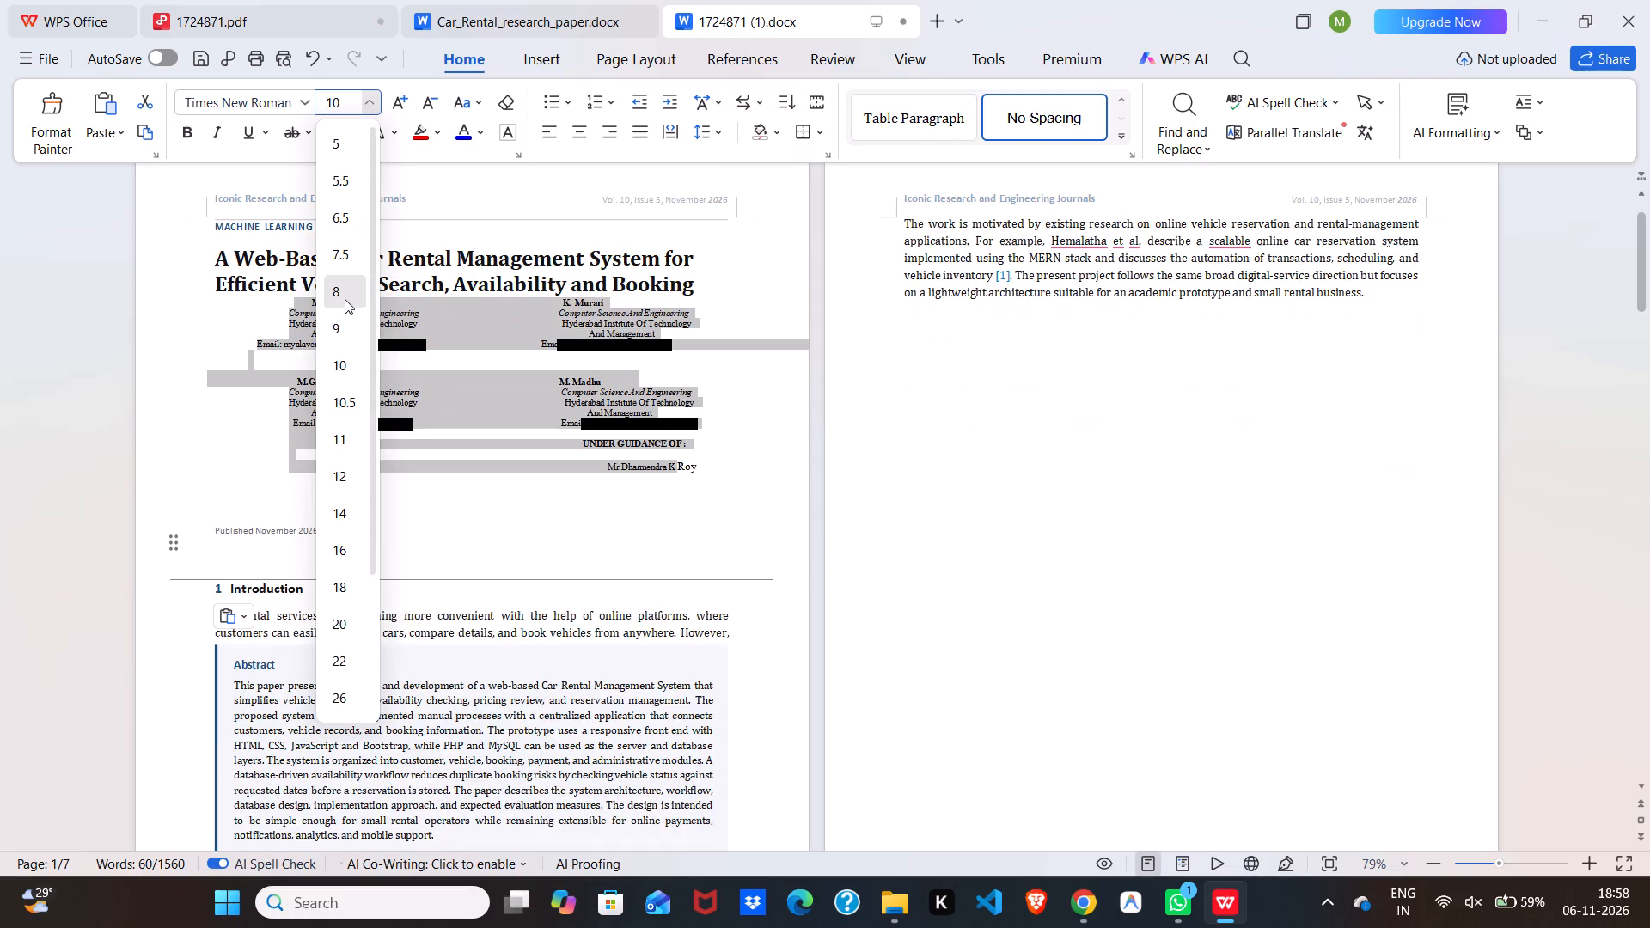
pyautogui.click(345, 299)
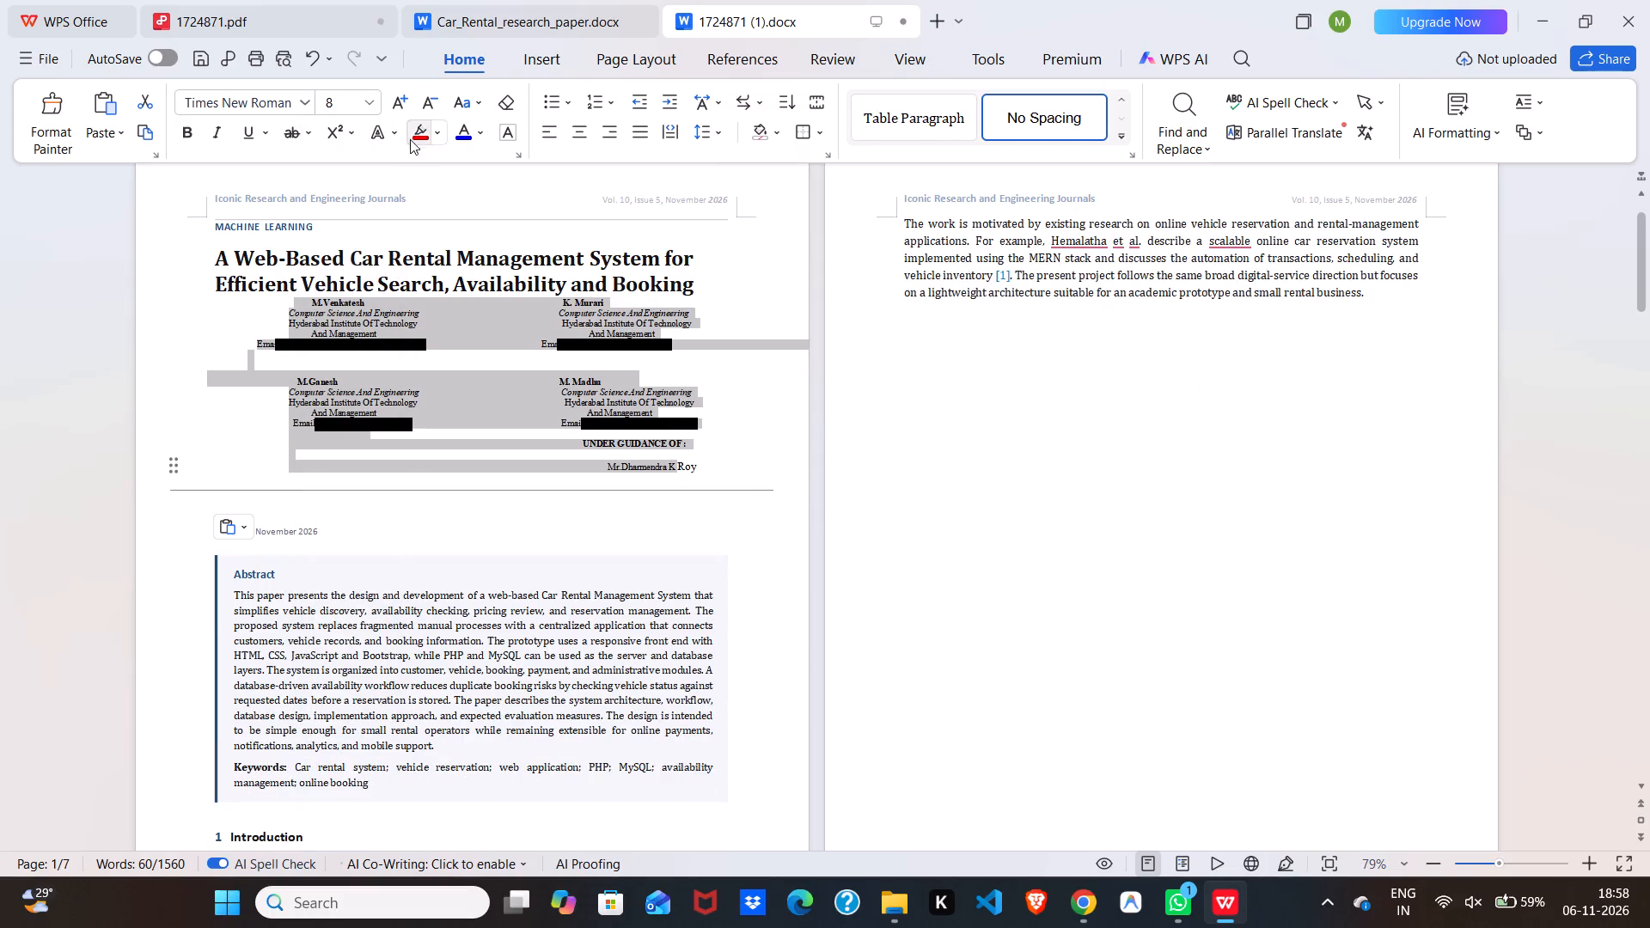
pyautogui.click(375, 104)
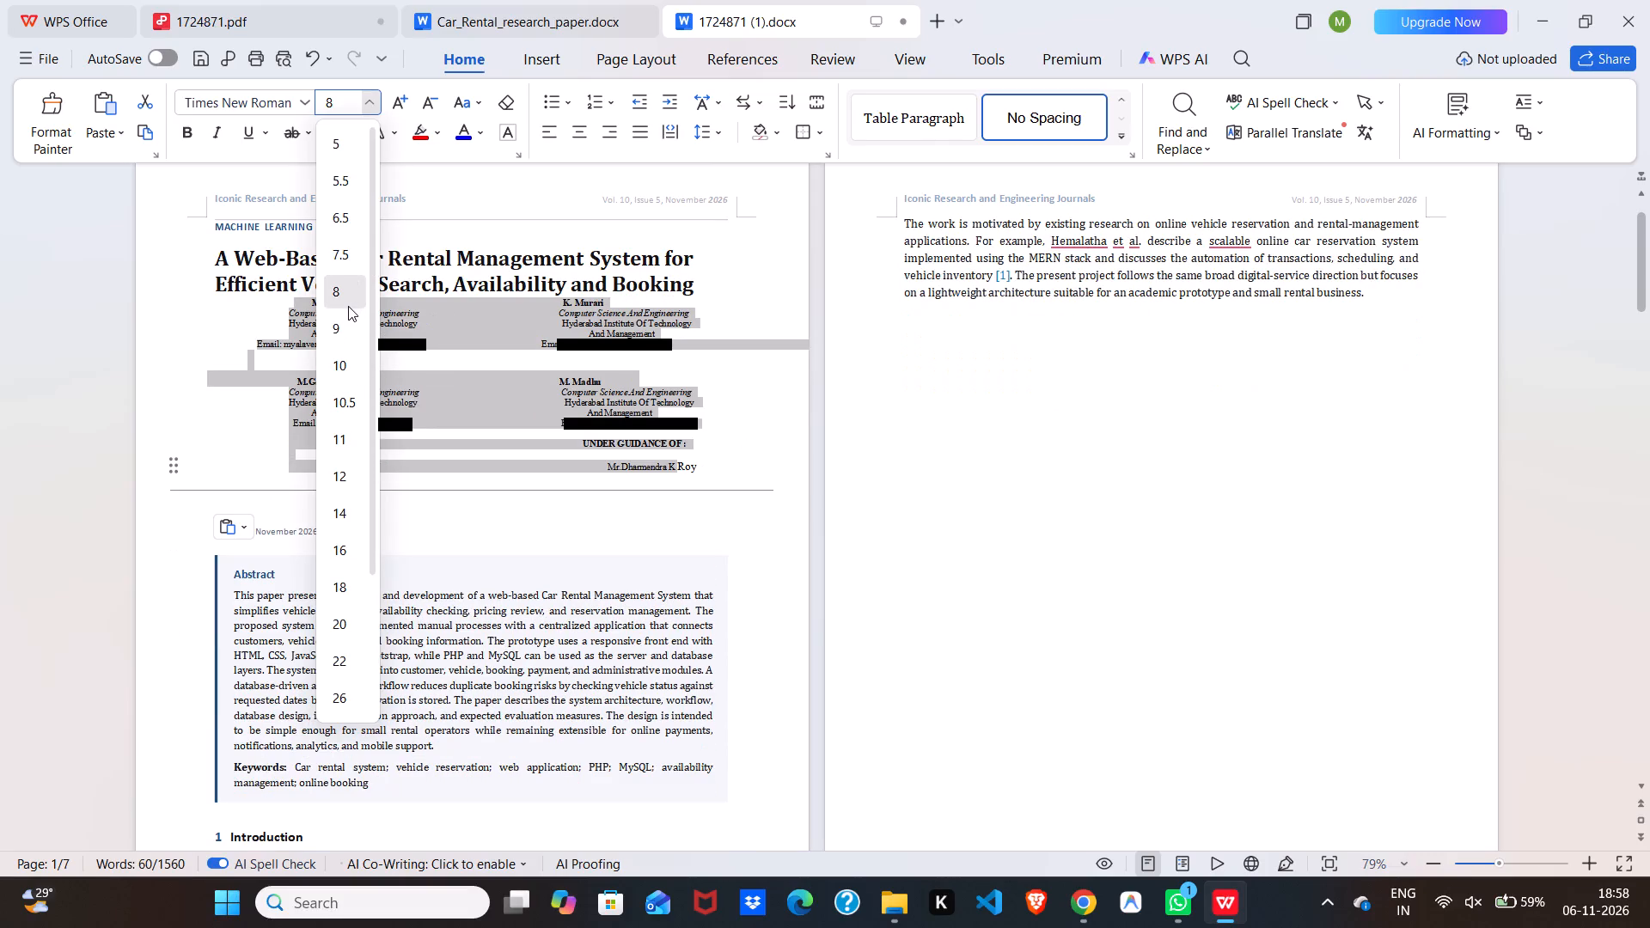
pyautogui.click(348, 306)
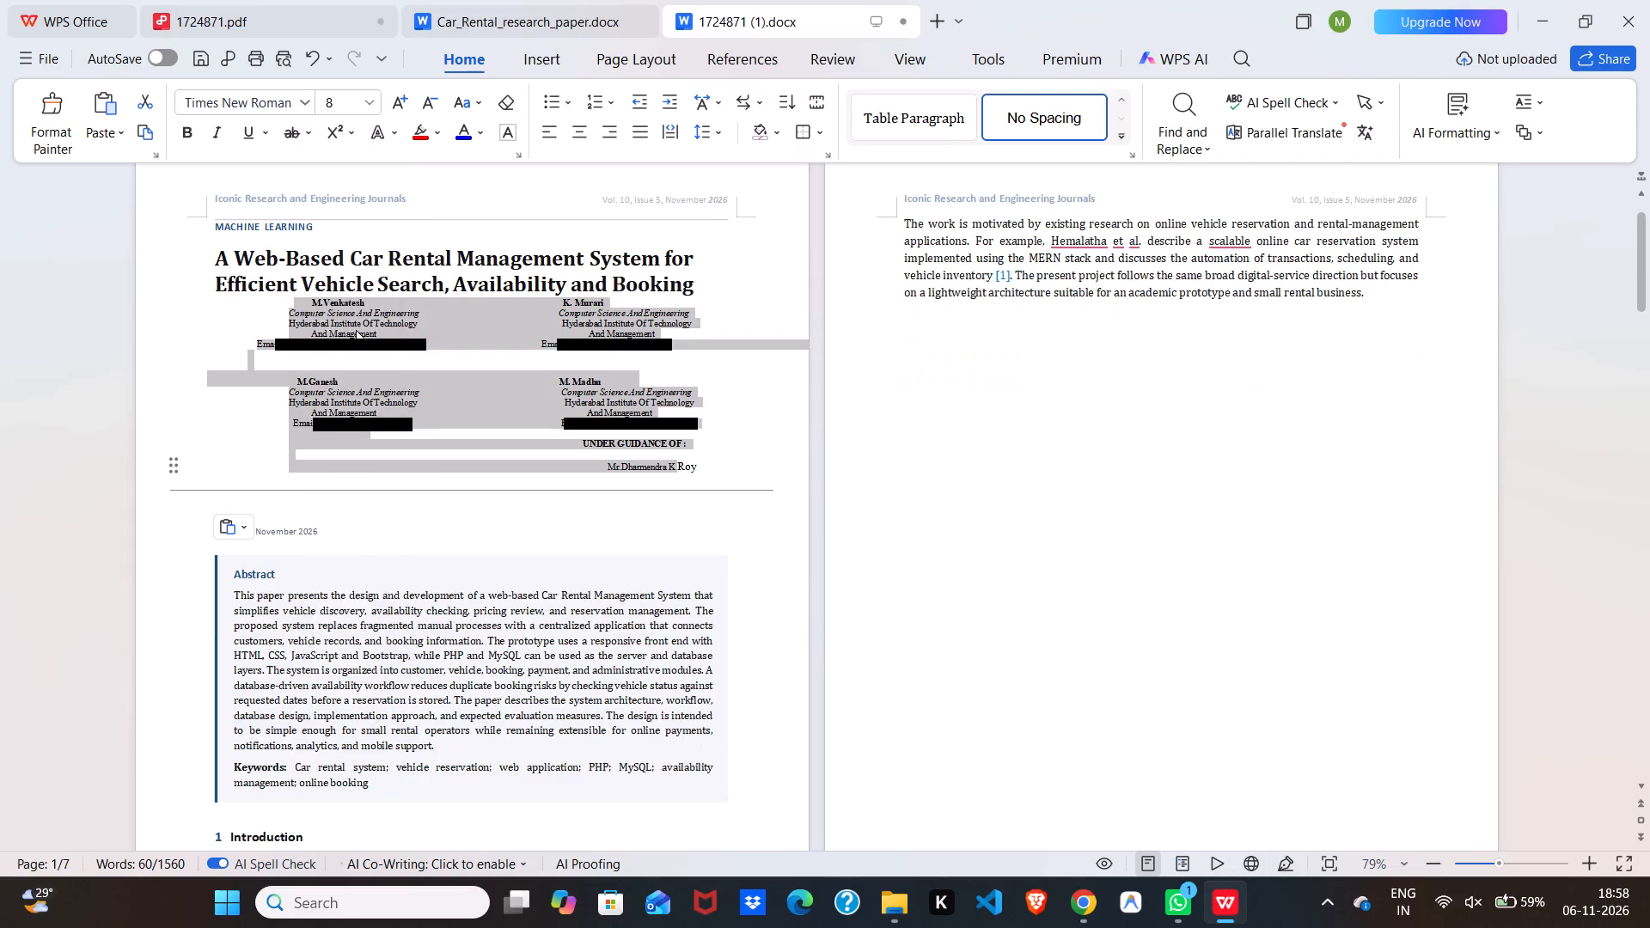
pyautogui.click(453, 355)
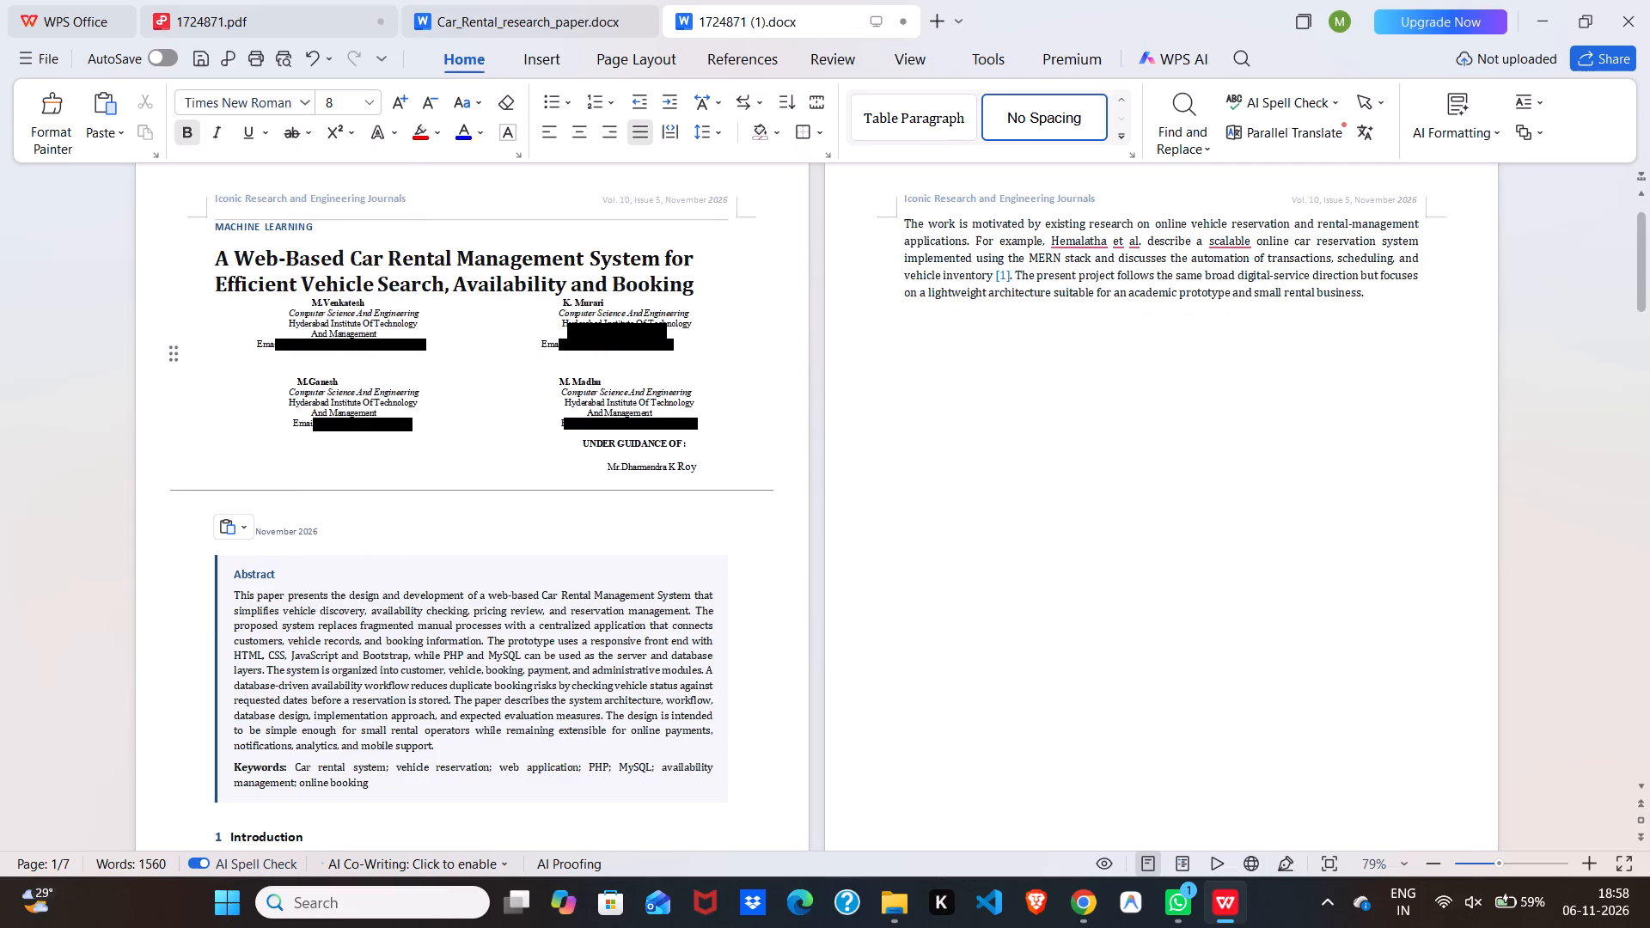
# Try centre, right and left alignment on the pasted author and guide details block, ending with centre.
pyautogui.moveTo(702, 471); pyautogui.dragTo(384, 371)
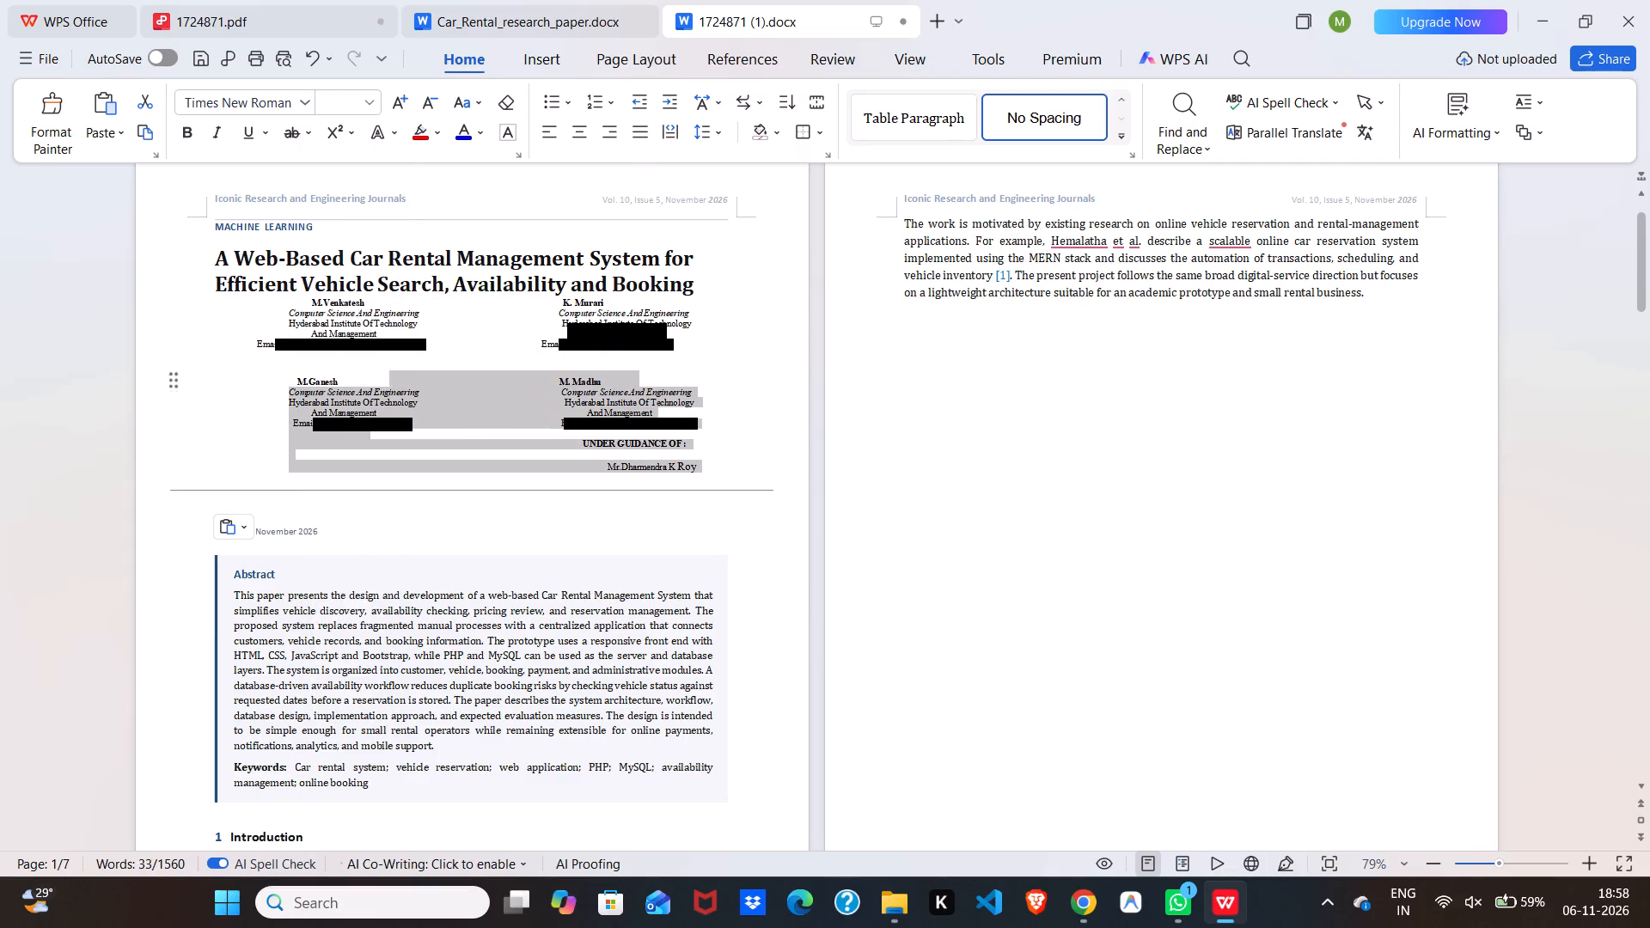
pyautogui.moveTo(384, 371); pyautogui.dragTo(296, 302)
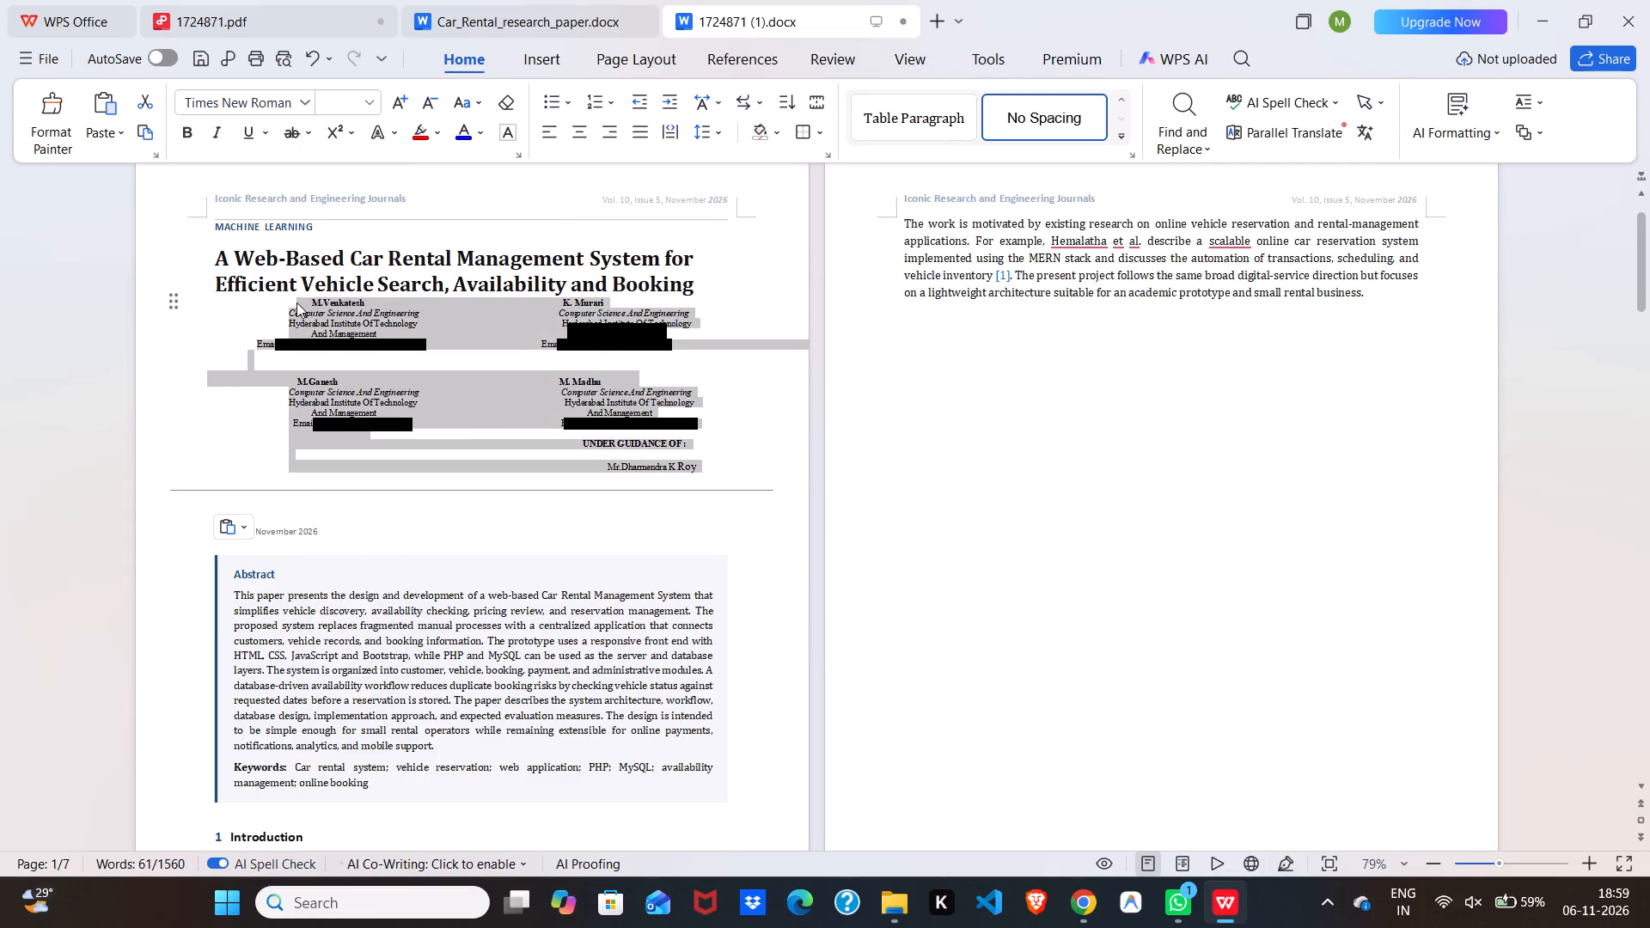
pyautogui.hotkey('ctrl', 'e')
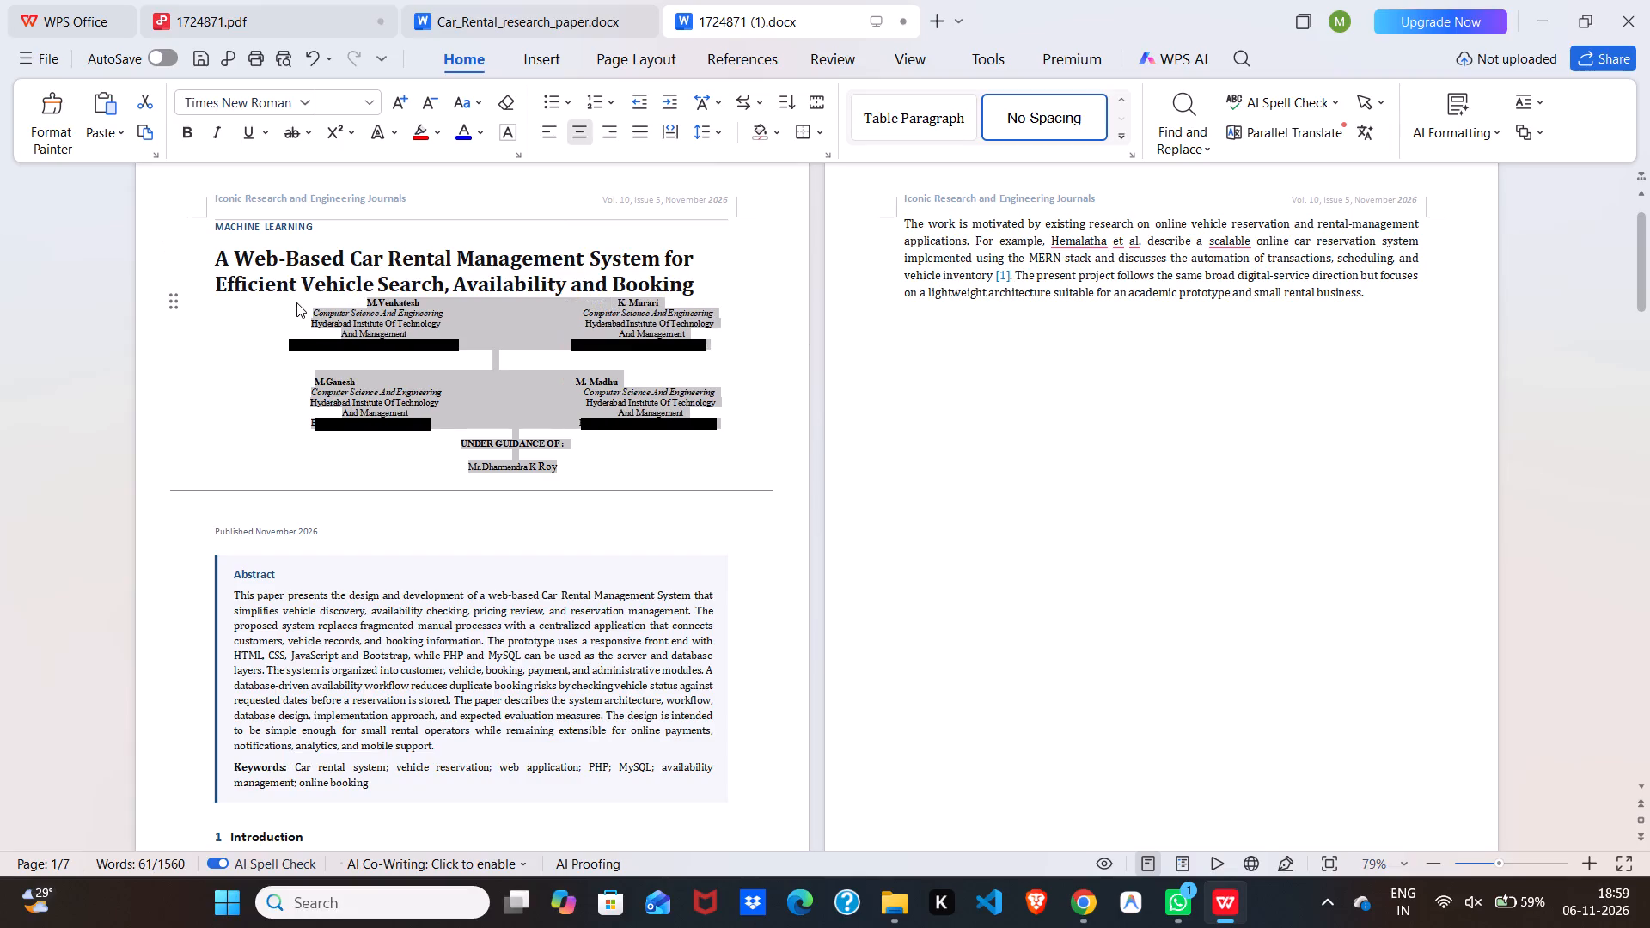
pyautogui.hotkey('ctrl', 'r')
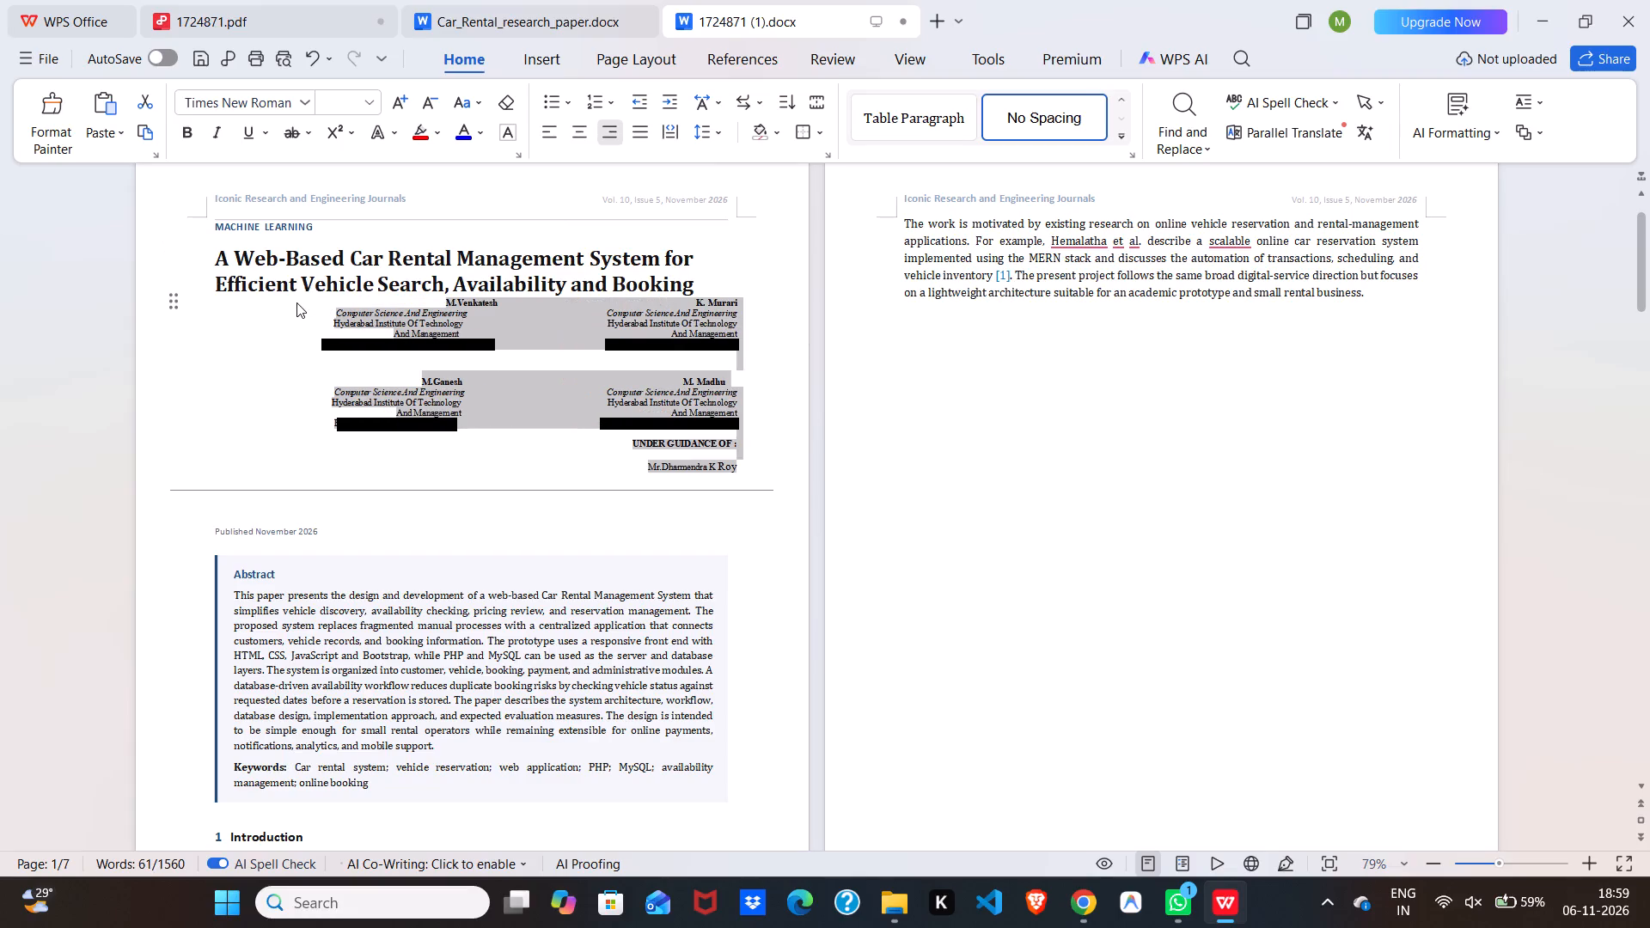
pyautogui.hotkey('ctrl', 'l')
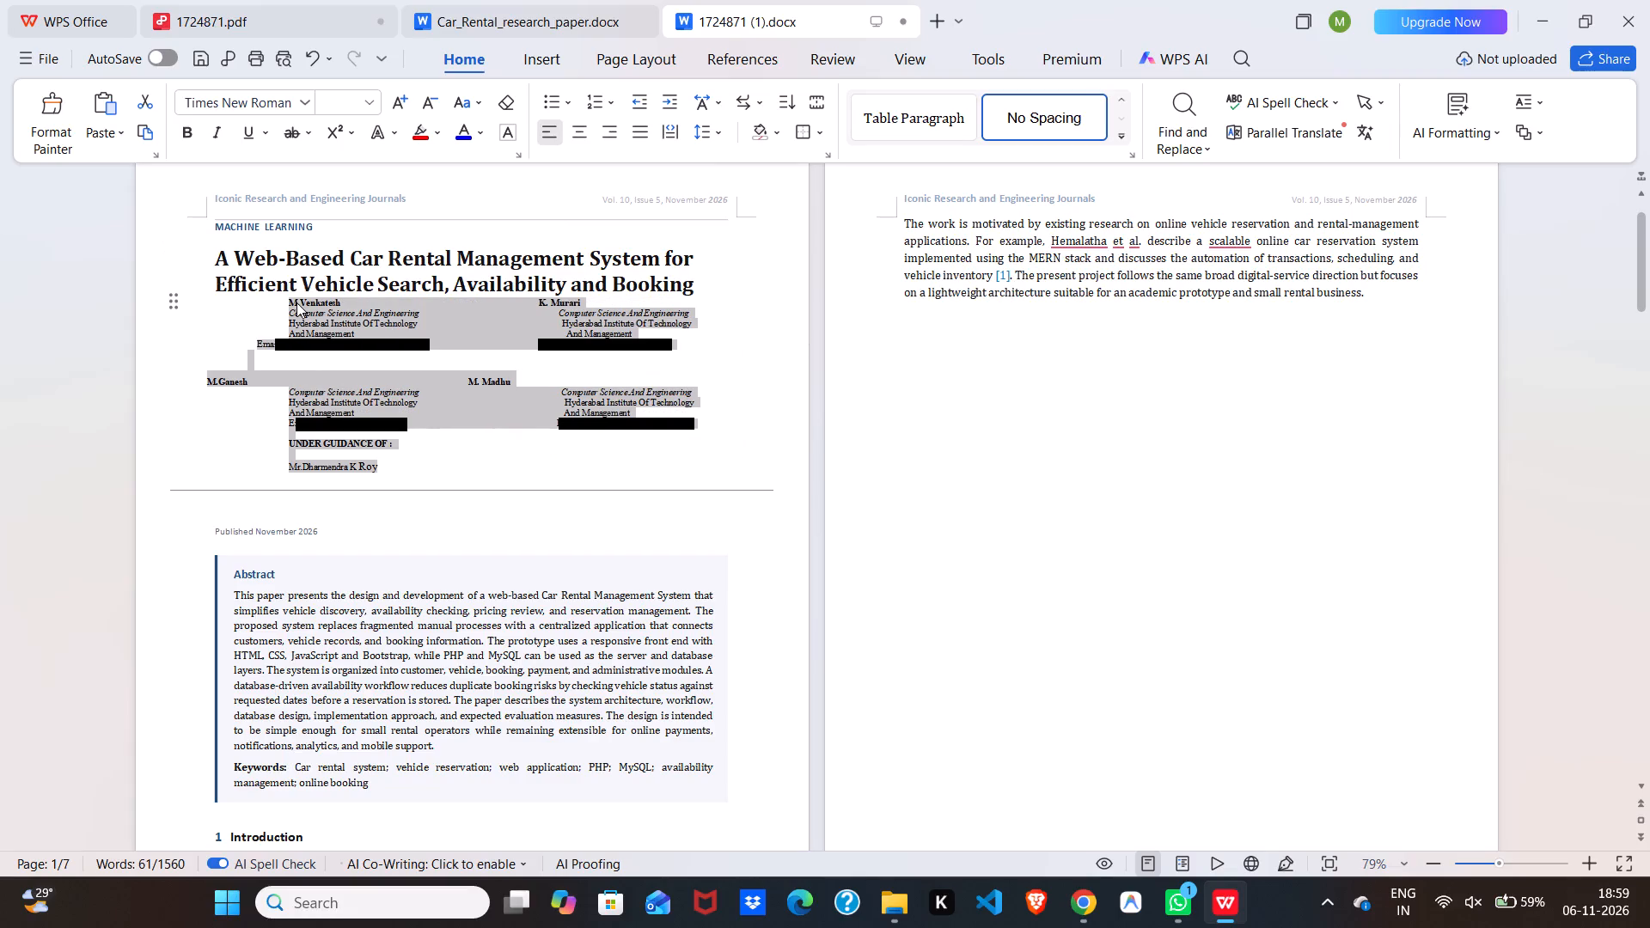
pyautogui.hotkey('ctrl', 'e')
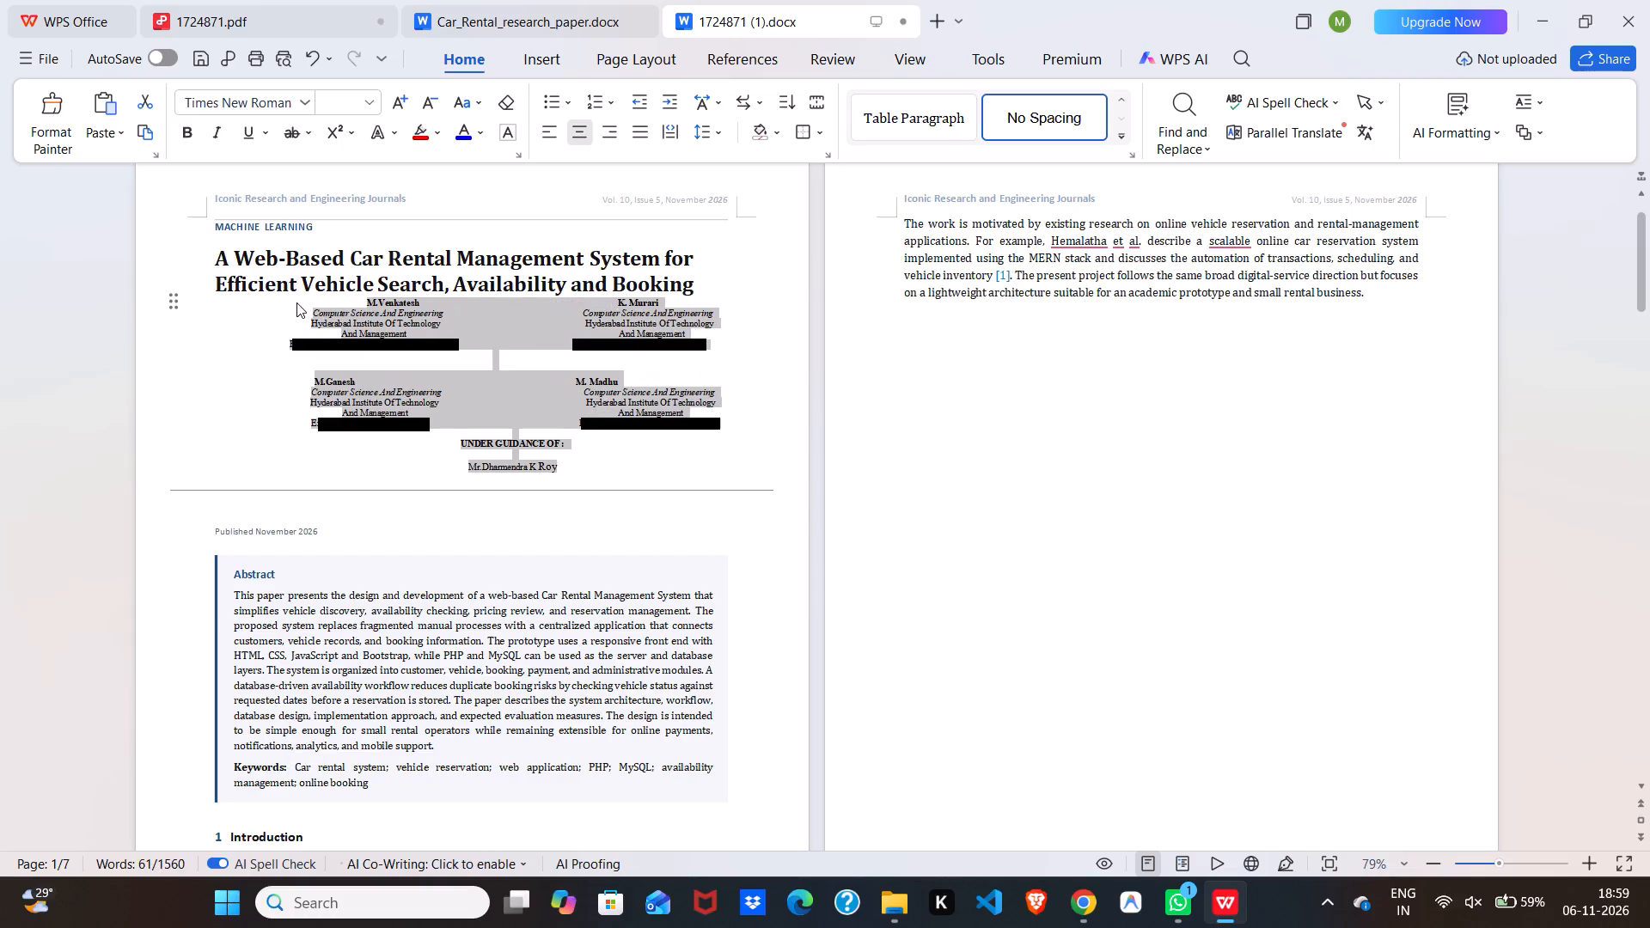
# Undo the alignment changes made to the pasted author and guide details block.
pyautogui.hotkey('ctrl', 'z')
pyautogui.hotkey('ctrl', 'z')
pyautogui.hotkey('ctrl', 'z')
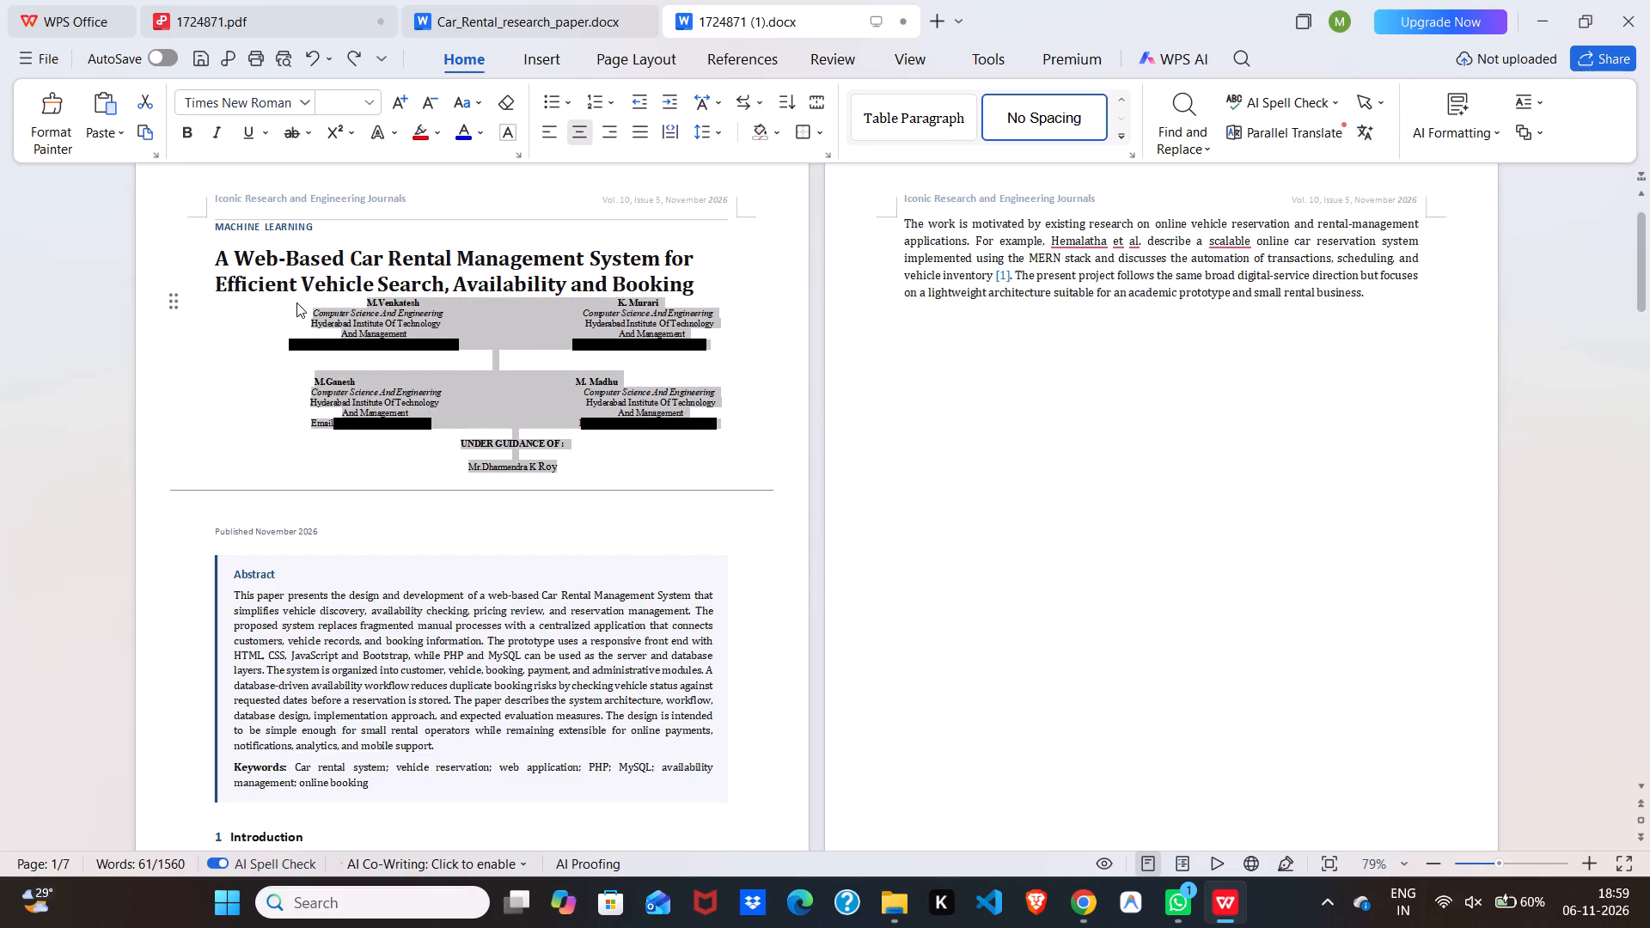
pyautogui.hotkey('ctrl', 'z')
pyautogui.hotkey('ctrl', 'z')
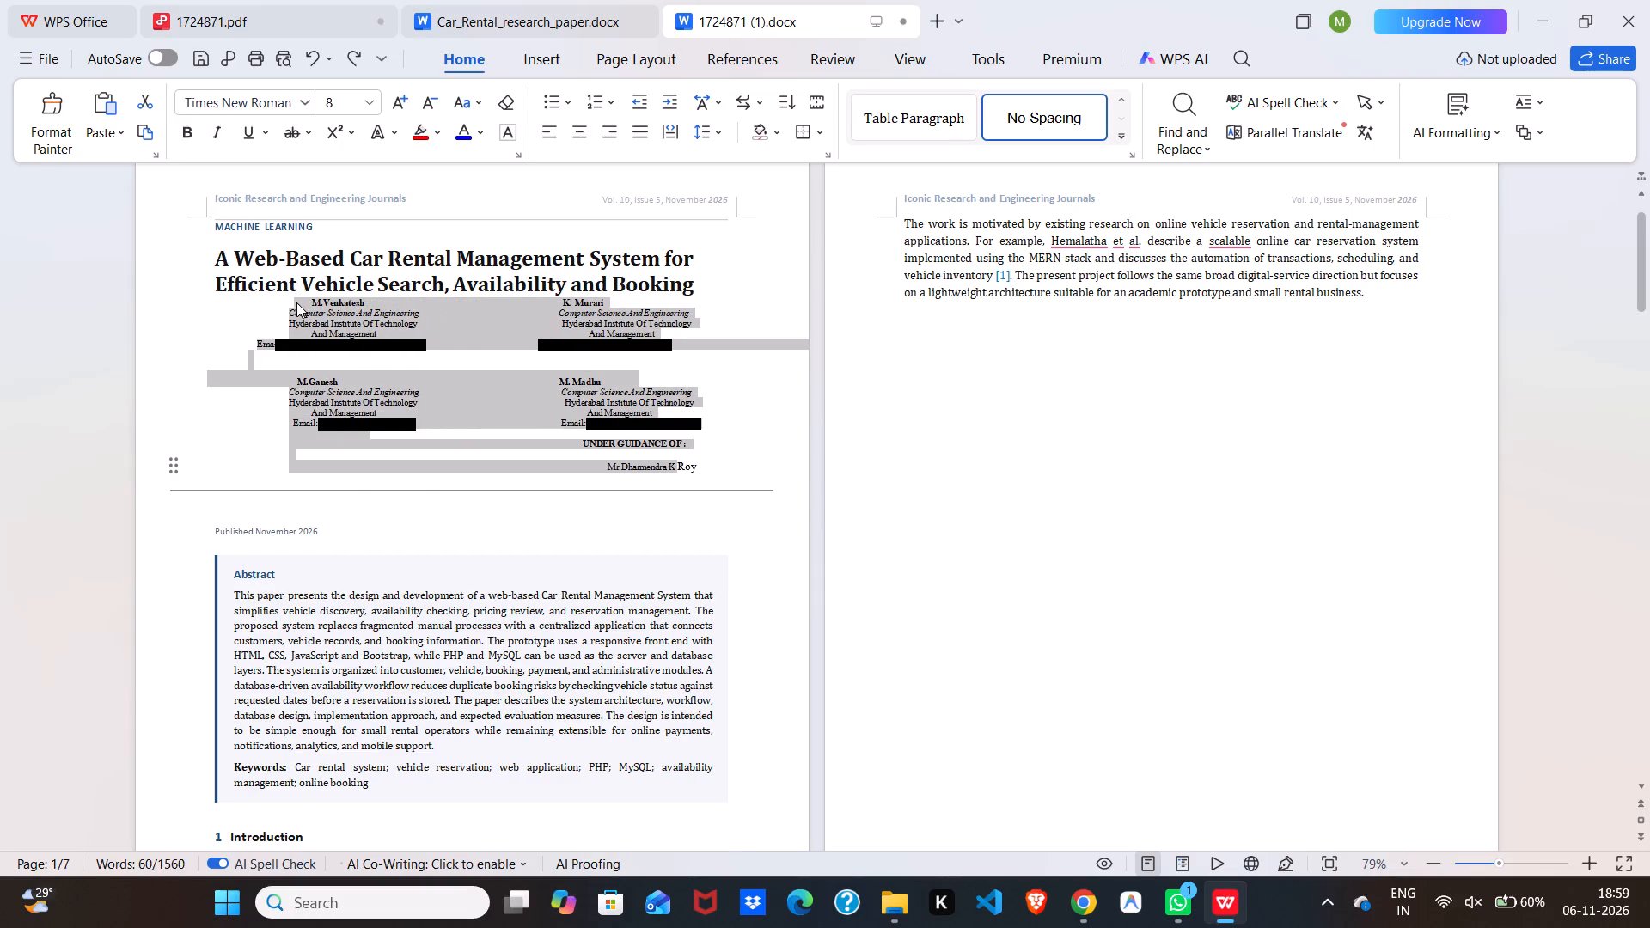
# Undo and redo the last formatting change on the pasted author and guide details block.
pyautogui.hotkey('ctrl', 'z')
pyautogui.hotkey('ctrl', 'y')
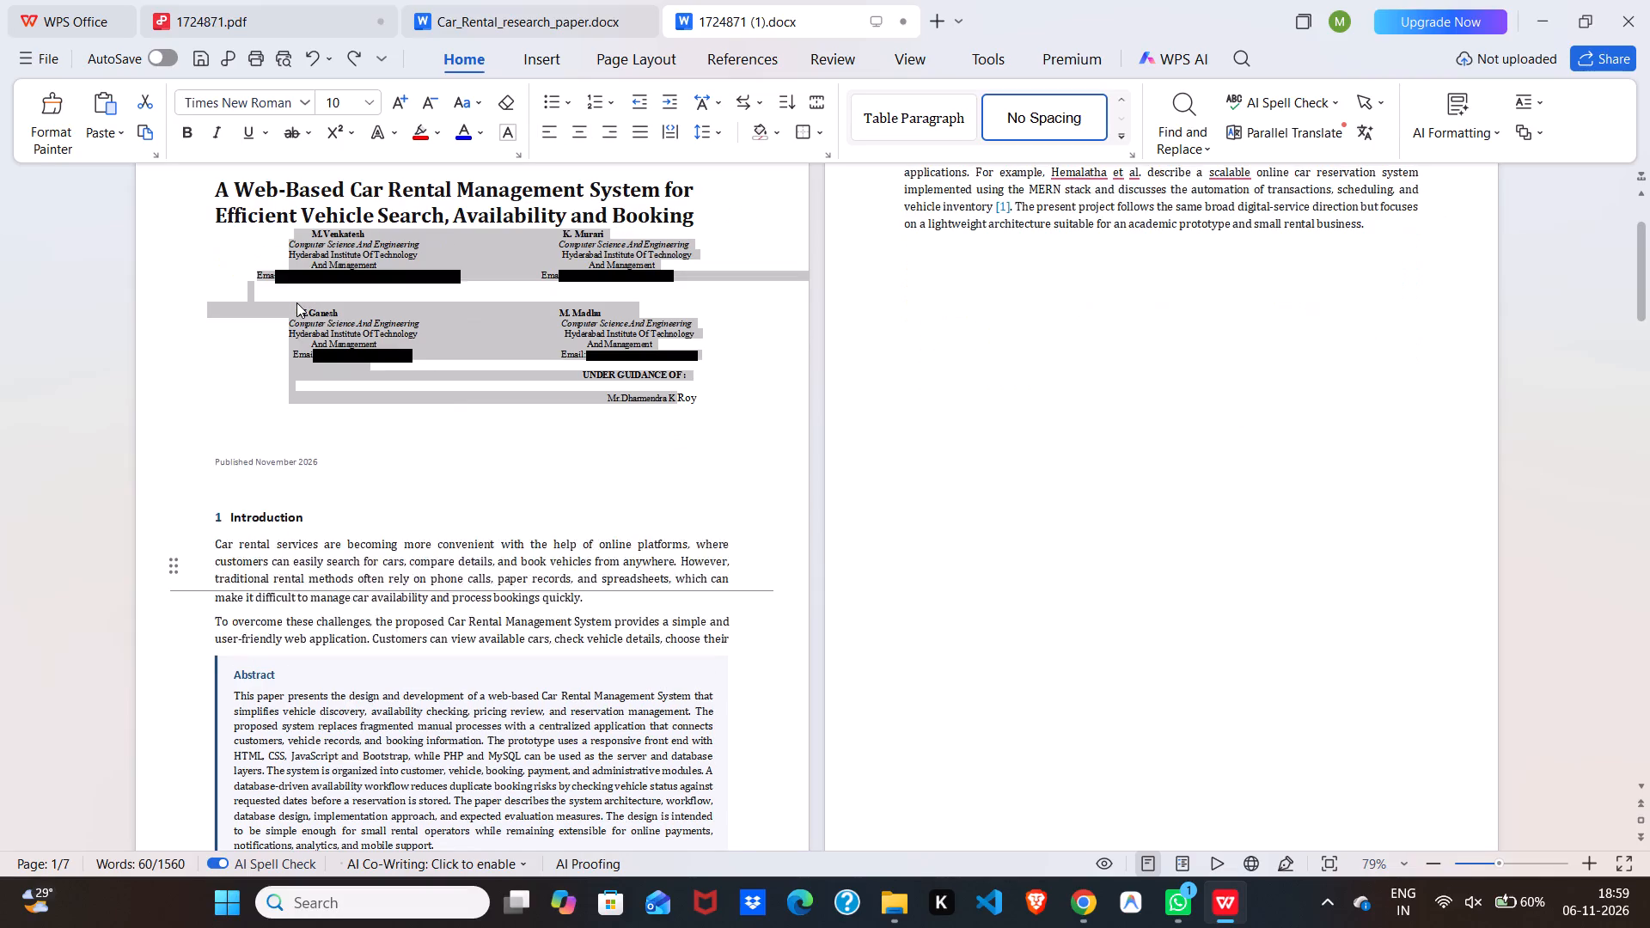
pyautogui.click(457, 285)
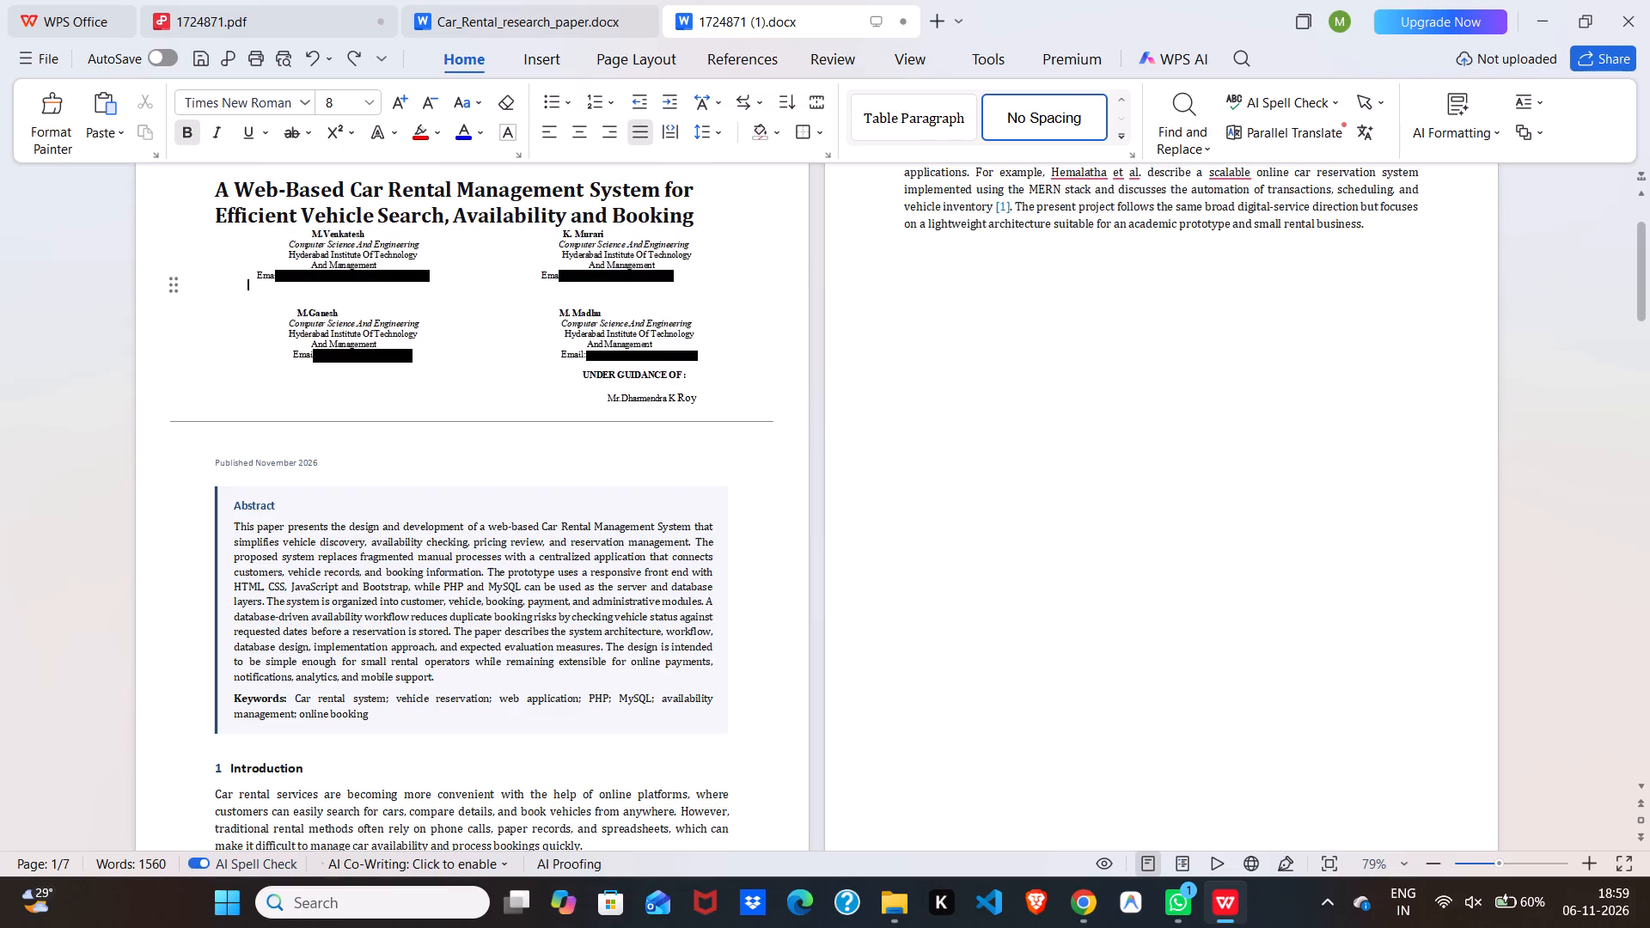
# Insert a line break above the upper author name row and pad it with spaces so the first name sits over its details.
pyautogui.click(302, 235)
pyautogui.press('Return')
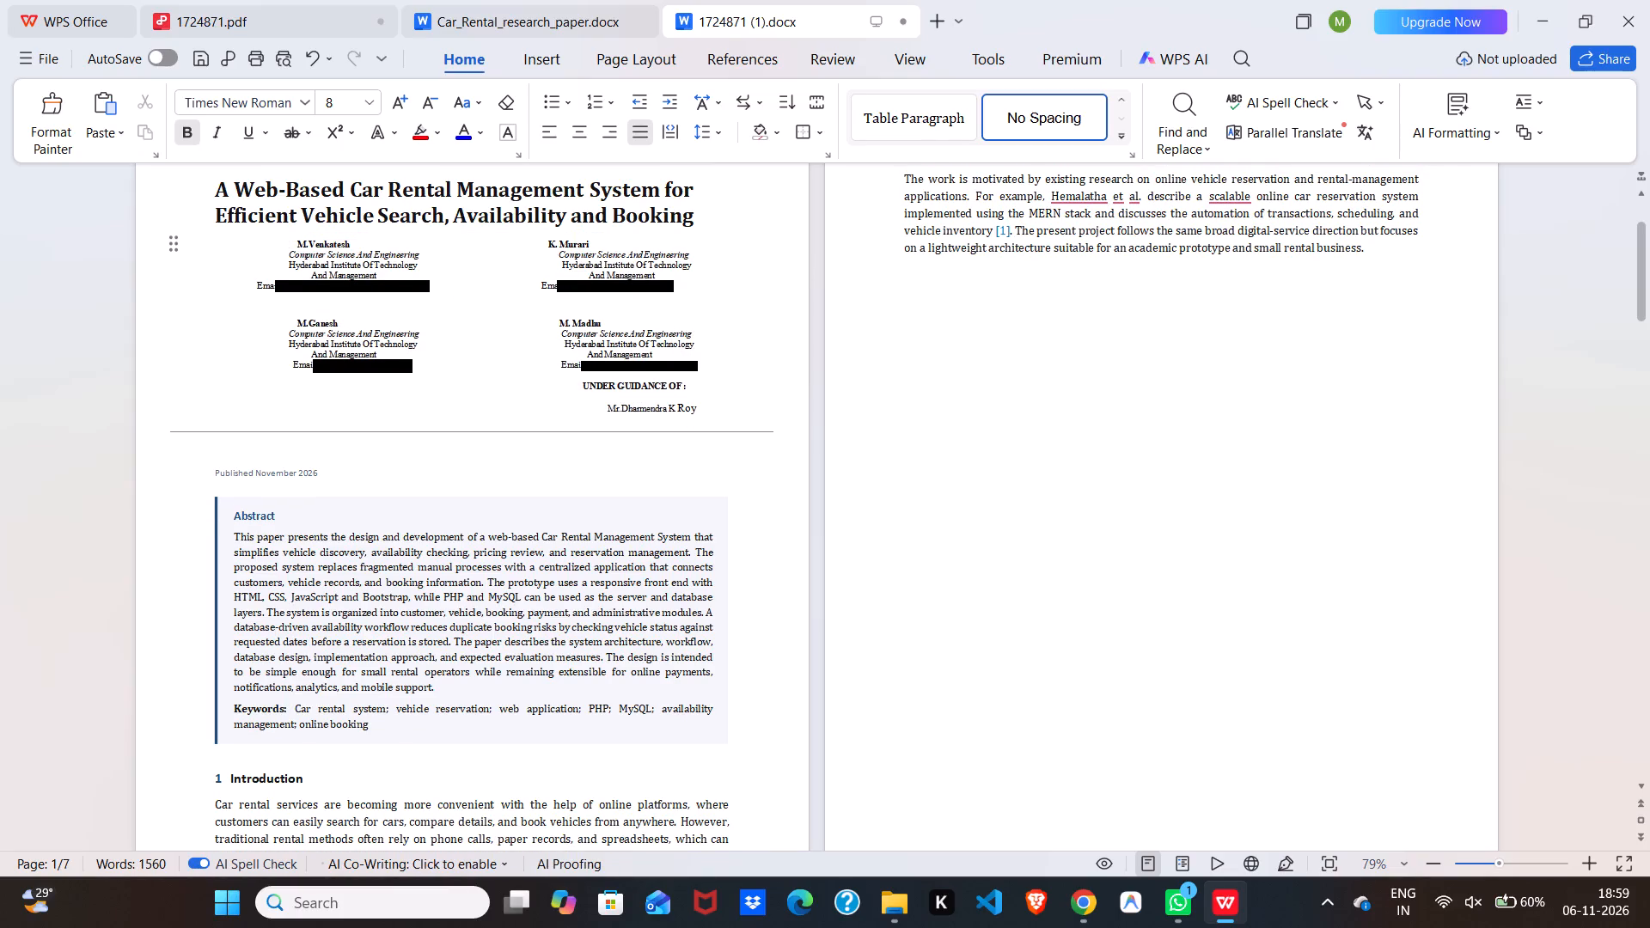
pyautogui.press('space')
pyautogui.press('space')
pyautogui.press('space')
pyautogui.press('space')
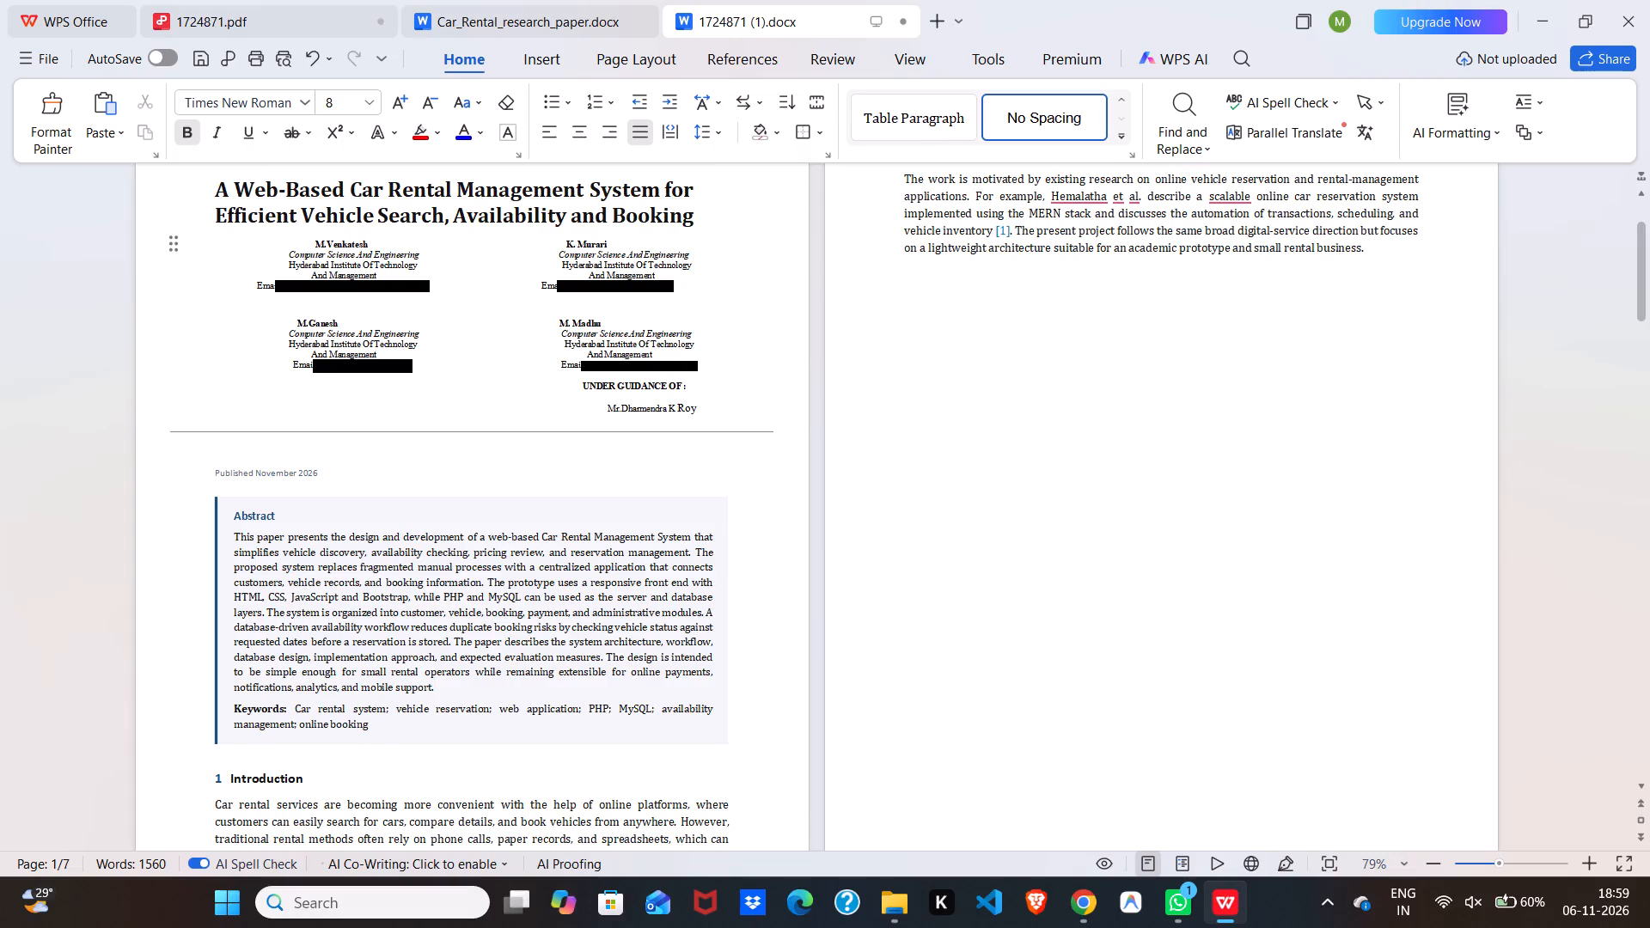
# Pad the lower author name row with spaces before its first name and centre-align the row.
pyautogui.click(293, 326)
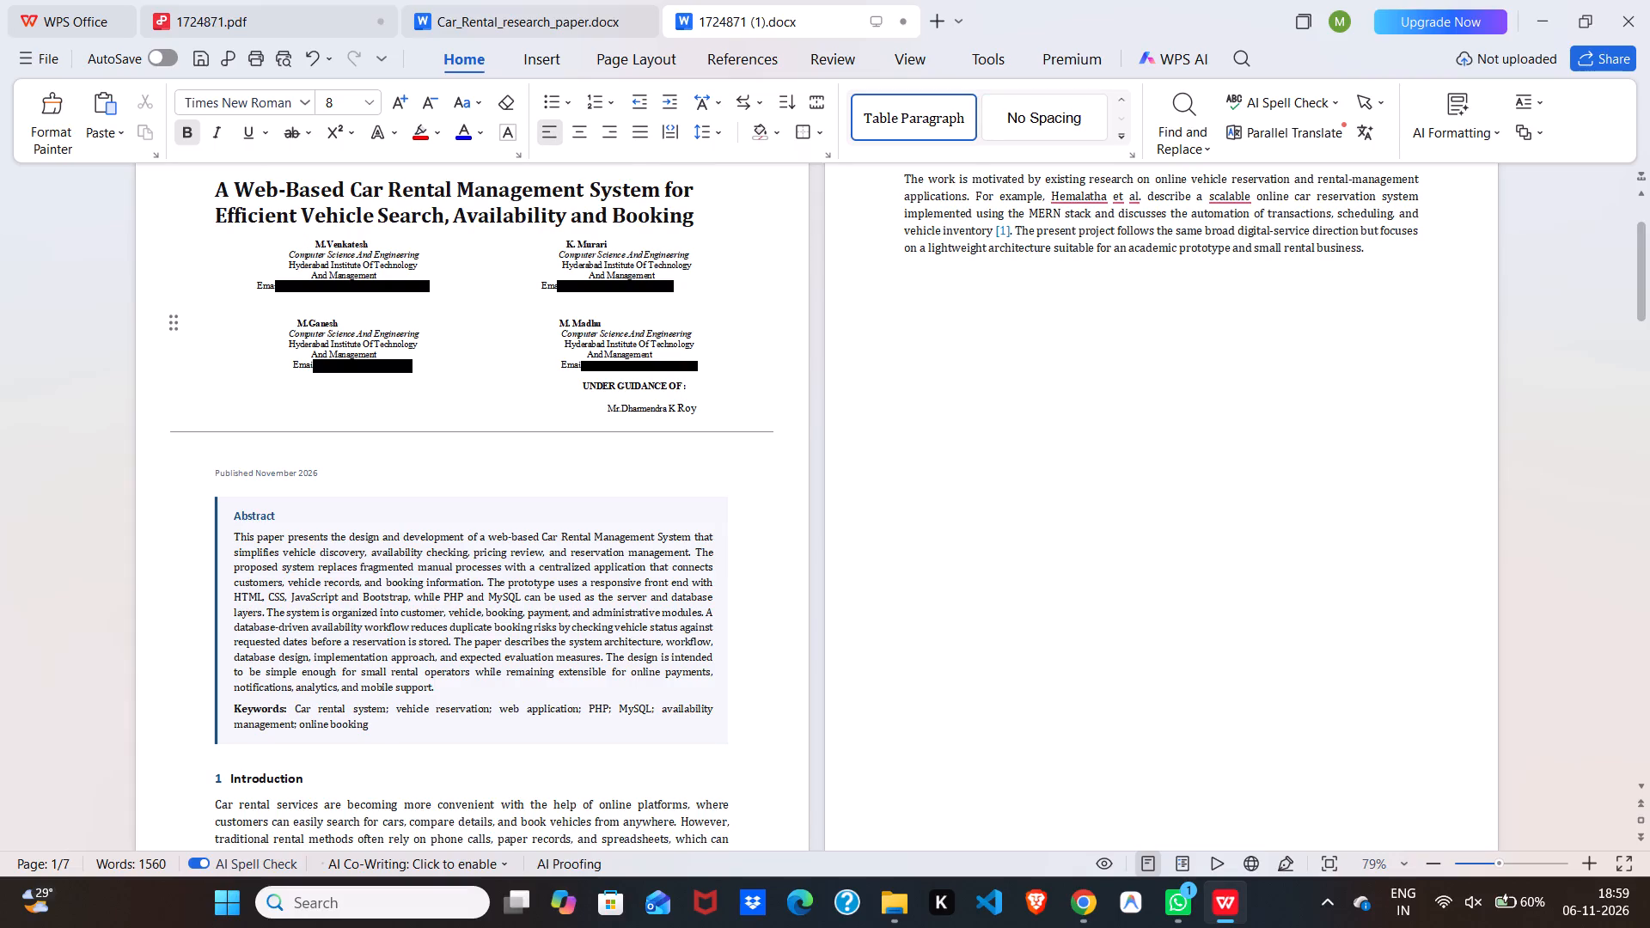
pyautogui.press('space')
pyautogui.press('space')
pyautogui.press('space')
pyautogui.press('space')
pyautogui.press('space')
pyautogui.hotkey('ctrl', 'e')
pyautogui.hotkey('ctrl', 'e')
pyautogui.hotkey('ctrl', 'e')
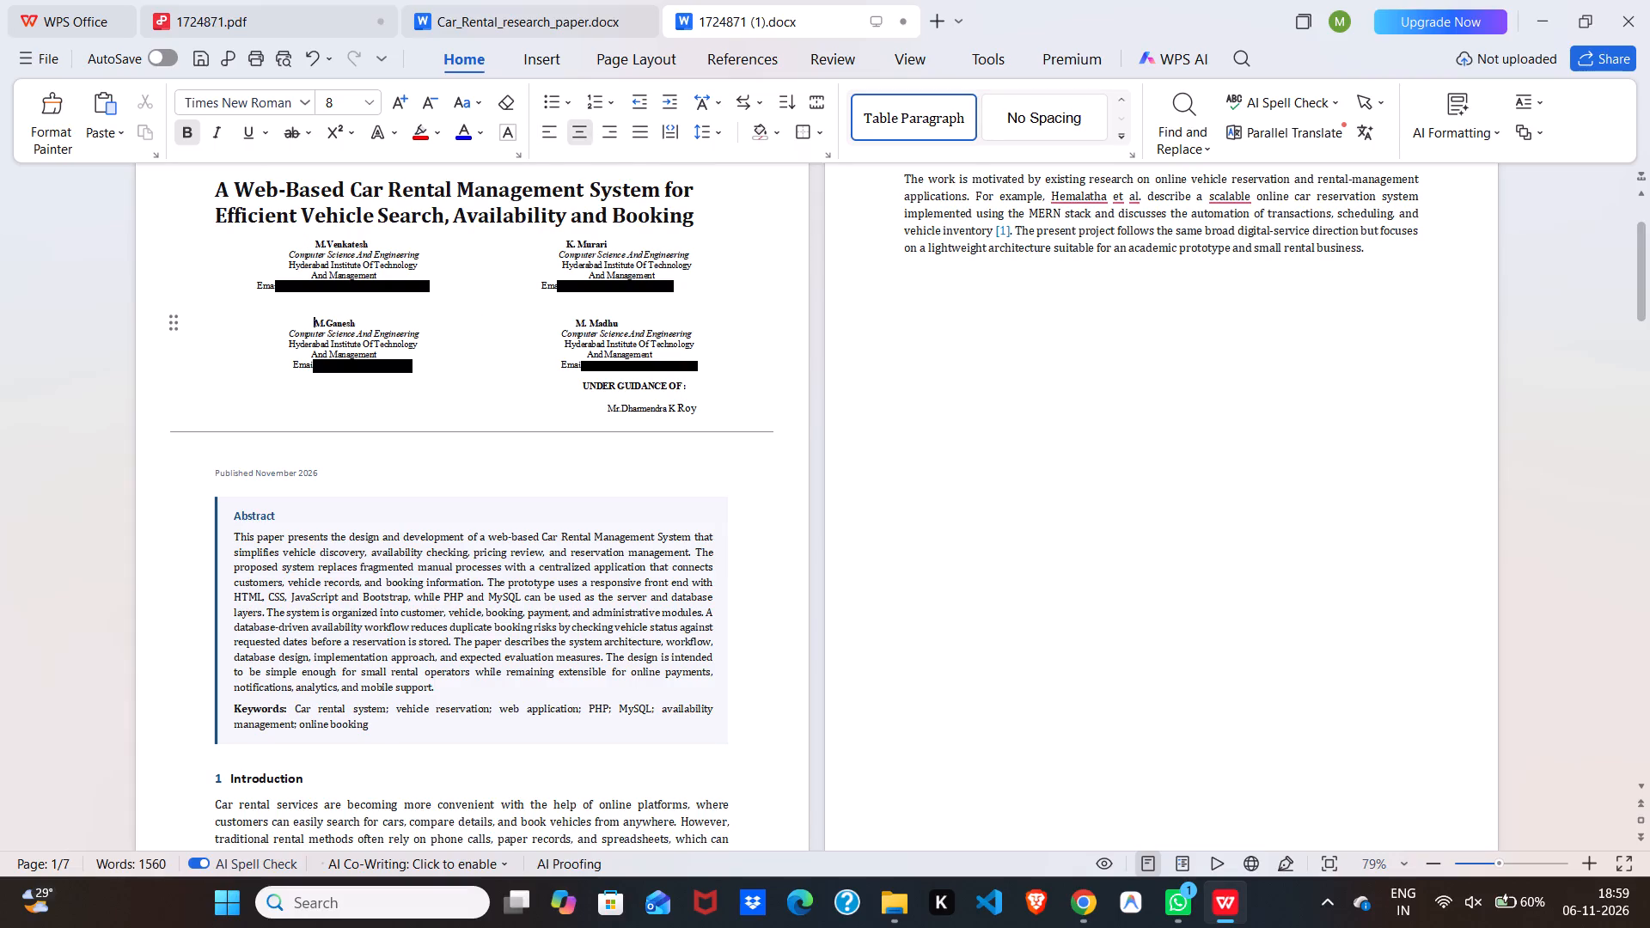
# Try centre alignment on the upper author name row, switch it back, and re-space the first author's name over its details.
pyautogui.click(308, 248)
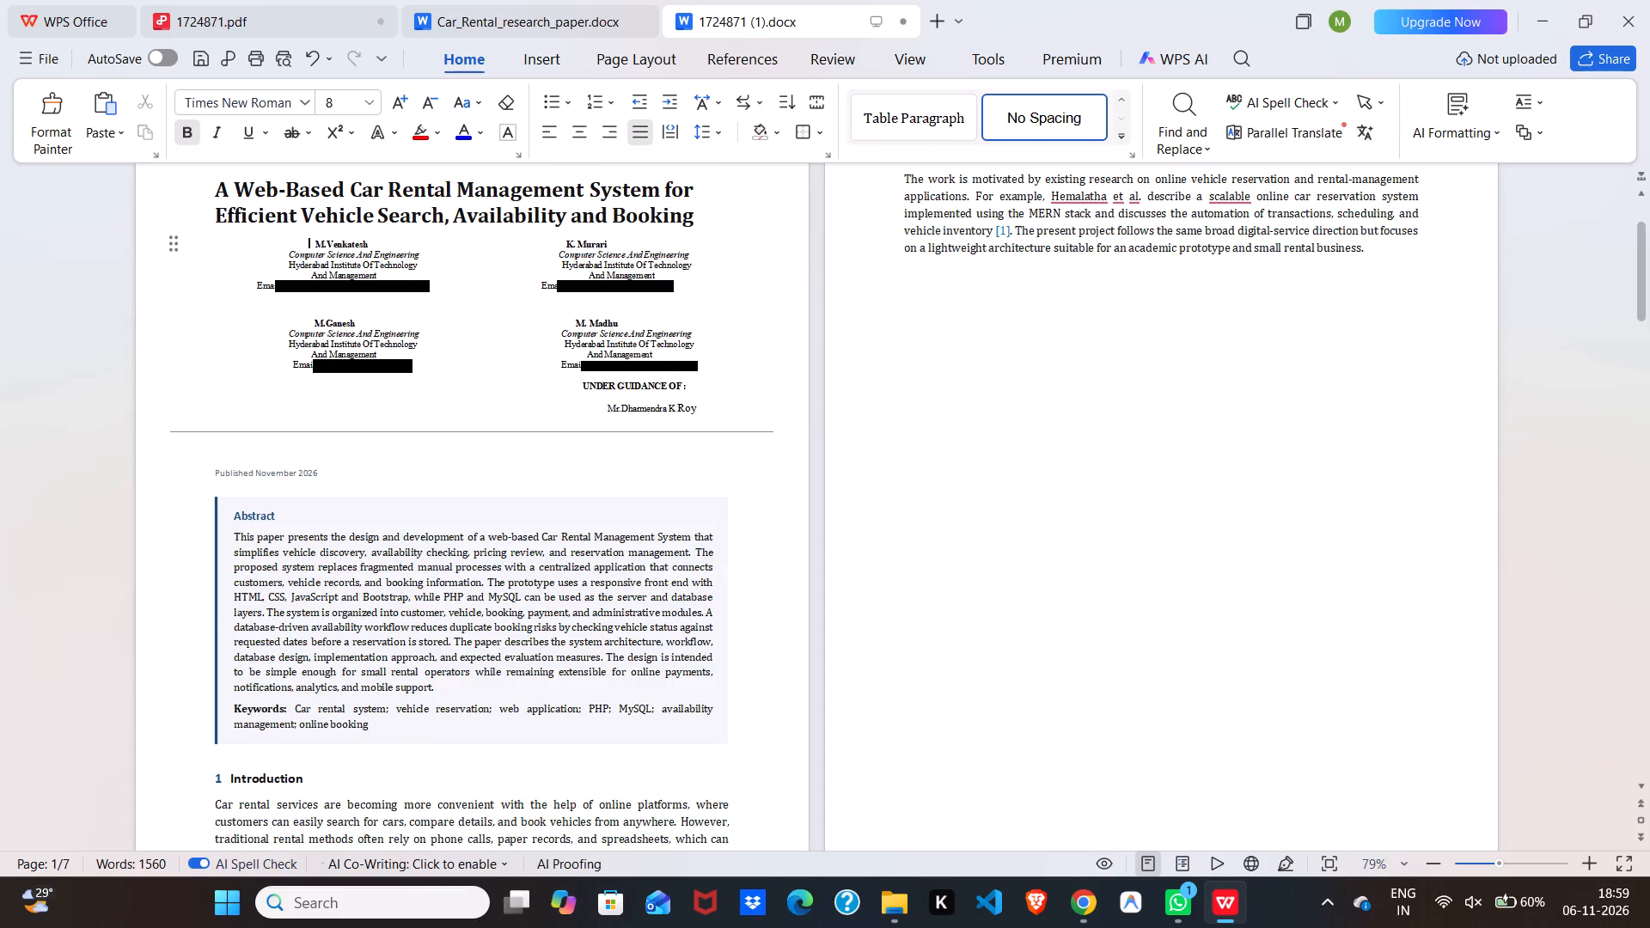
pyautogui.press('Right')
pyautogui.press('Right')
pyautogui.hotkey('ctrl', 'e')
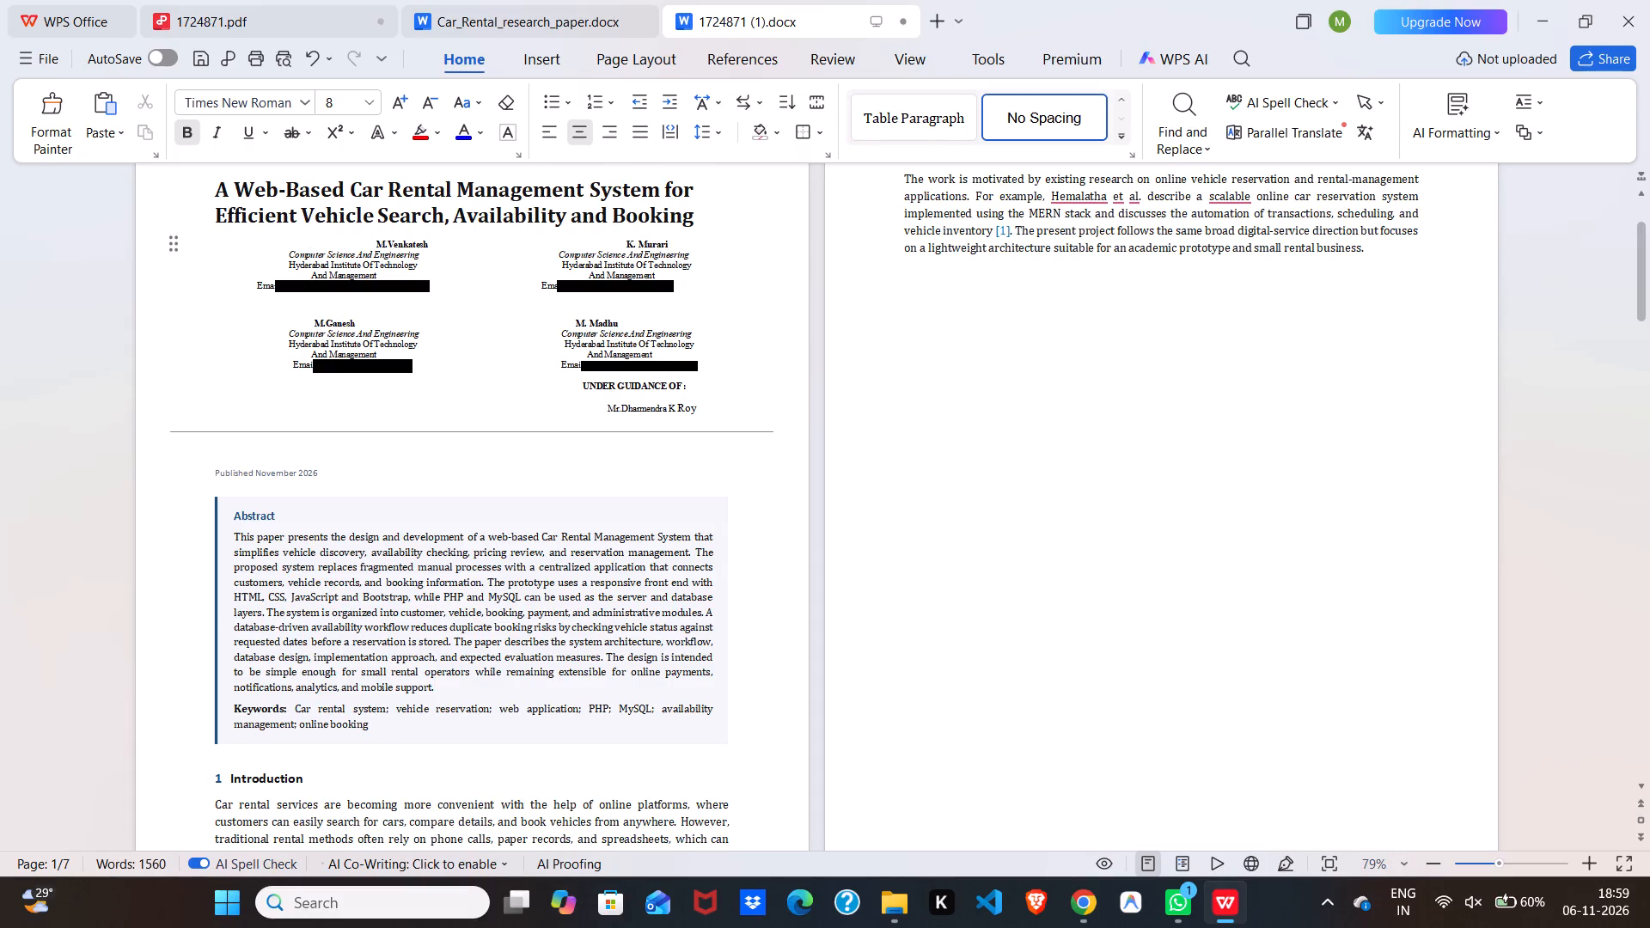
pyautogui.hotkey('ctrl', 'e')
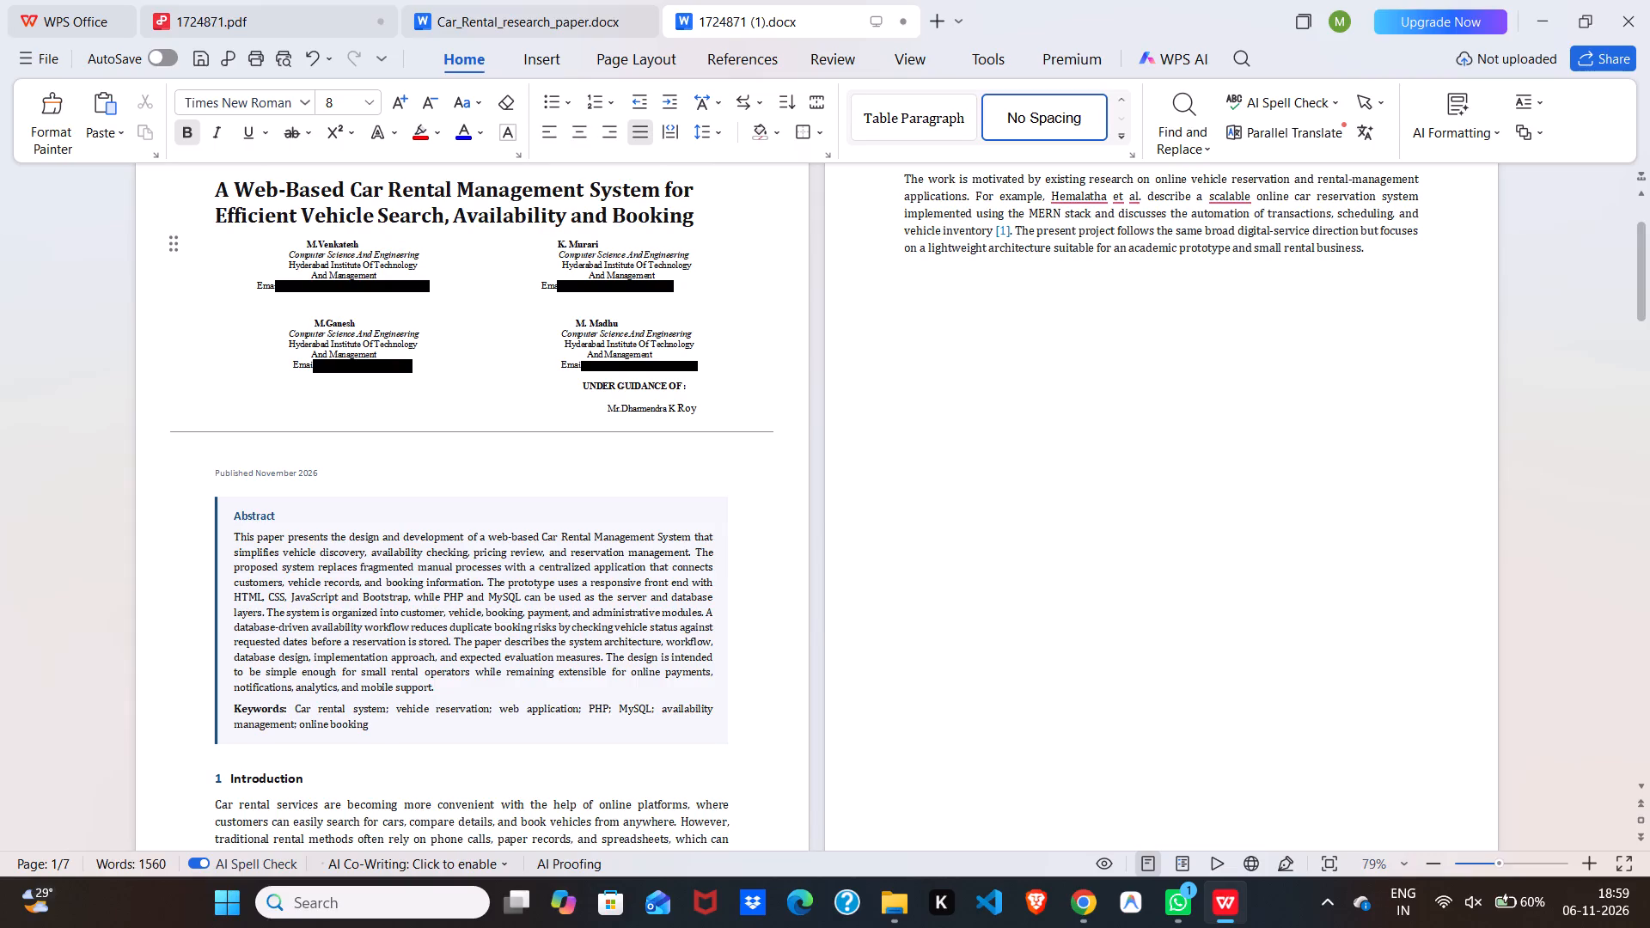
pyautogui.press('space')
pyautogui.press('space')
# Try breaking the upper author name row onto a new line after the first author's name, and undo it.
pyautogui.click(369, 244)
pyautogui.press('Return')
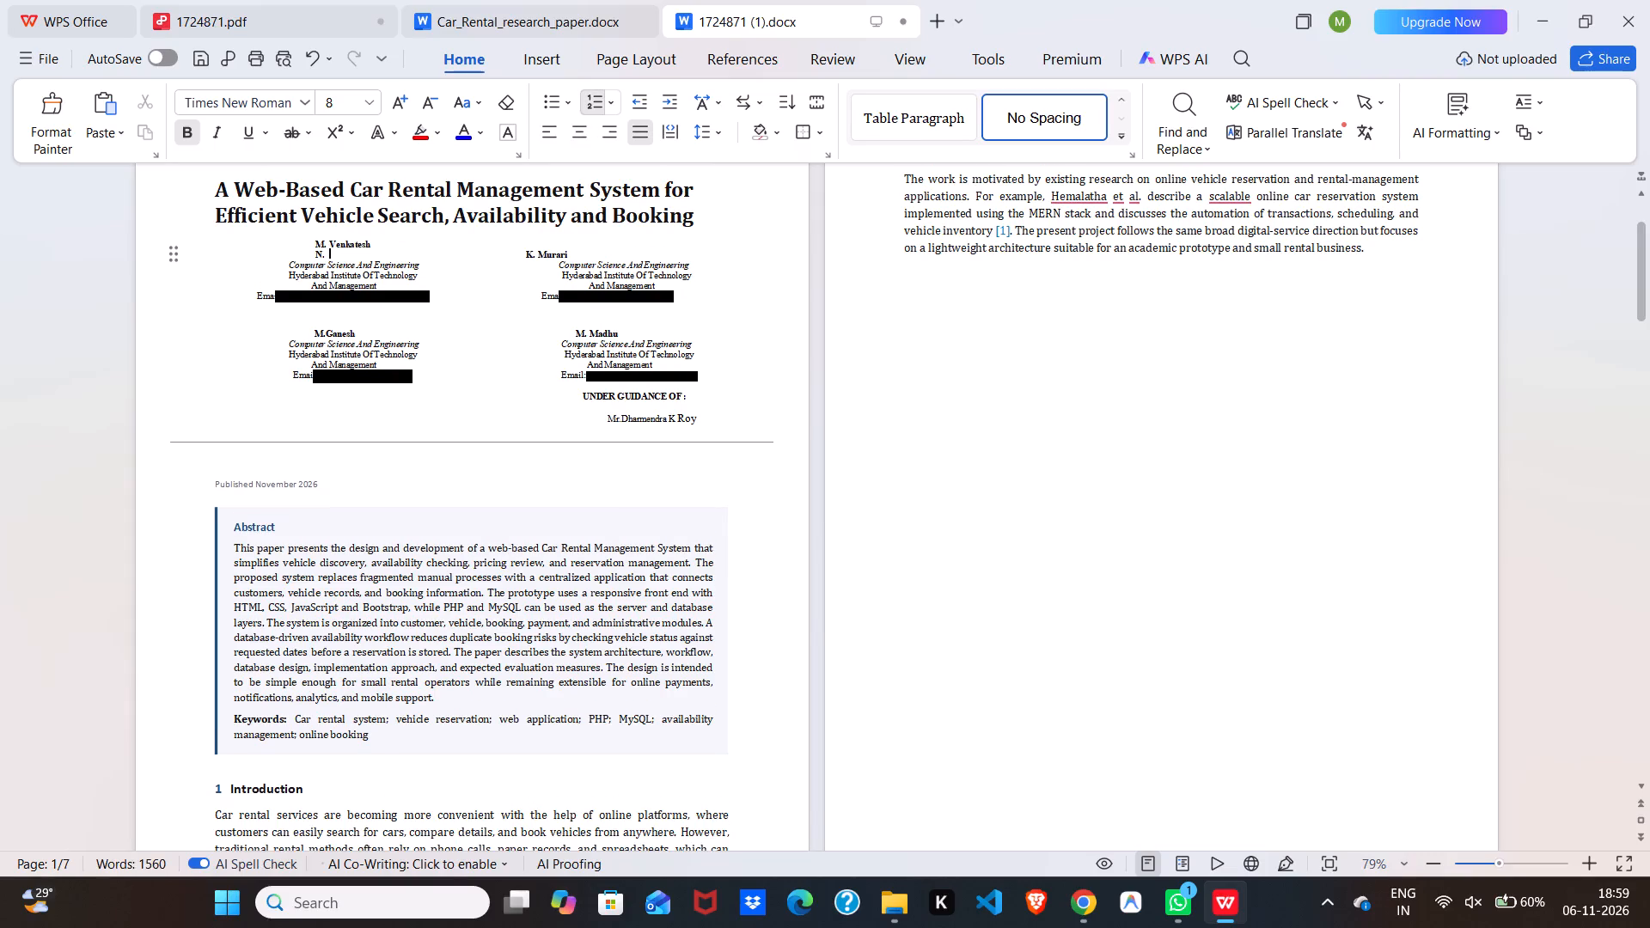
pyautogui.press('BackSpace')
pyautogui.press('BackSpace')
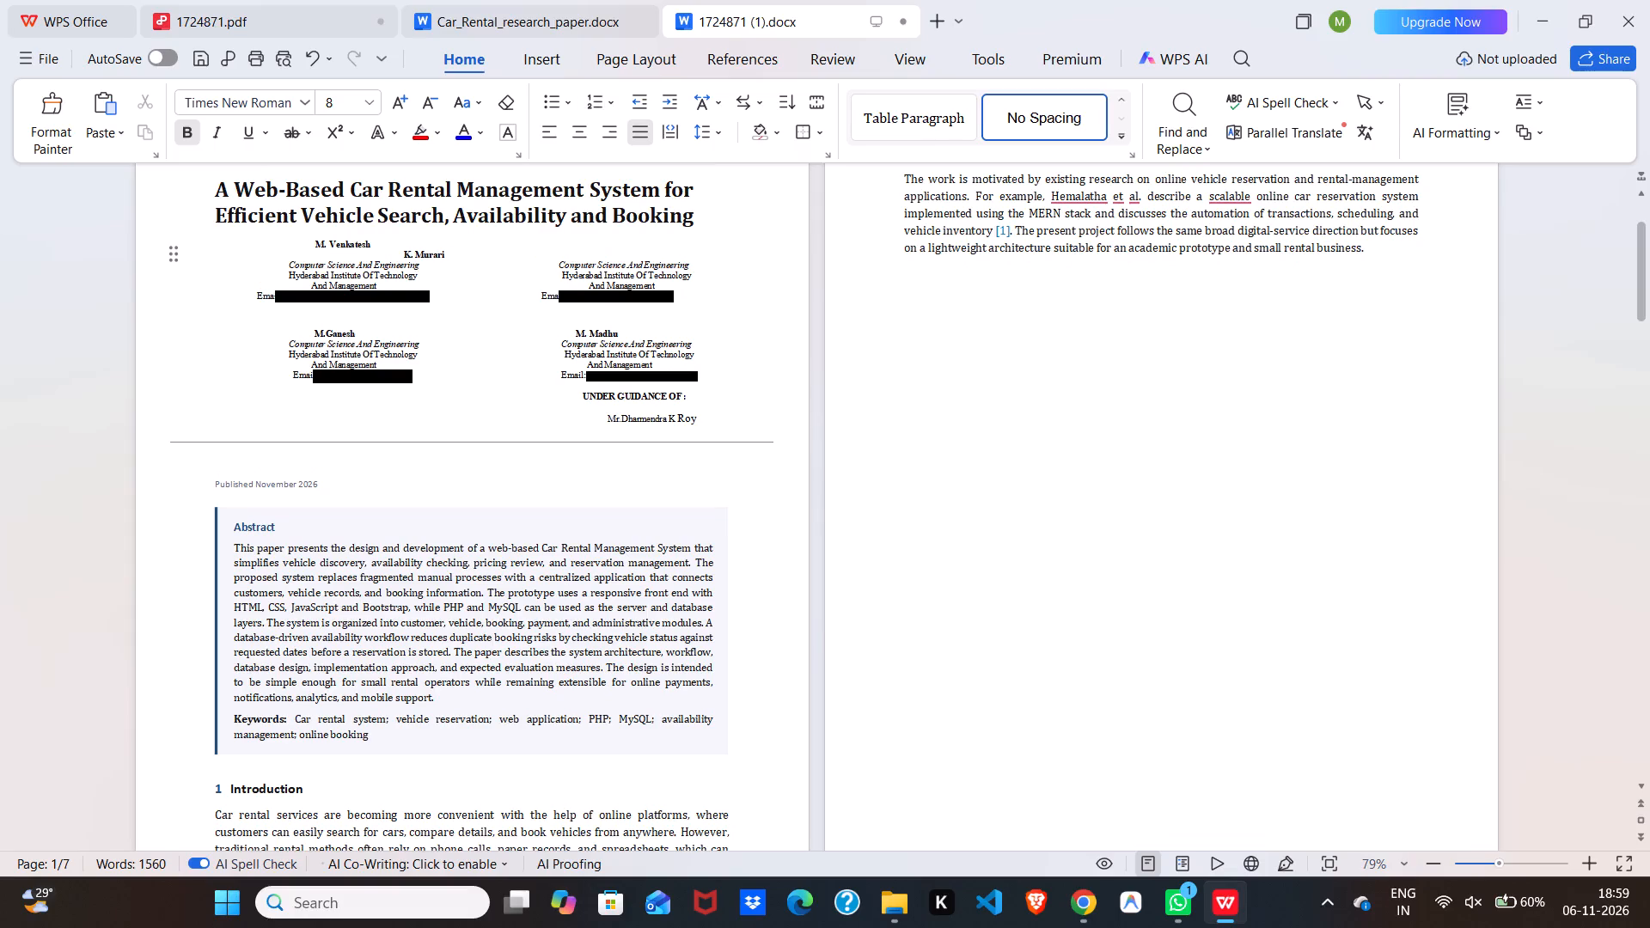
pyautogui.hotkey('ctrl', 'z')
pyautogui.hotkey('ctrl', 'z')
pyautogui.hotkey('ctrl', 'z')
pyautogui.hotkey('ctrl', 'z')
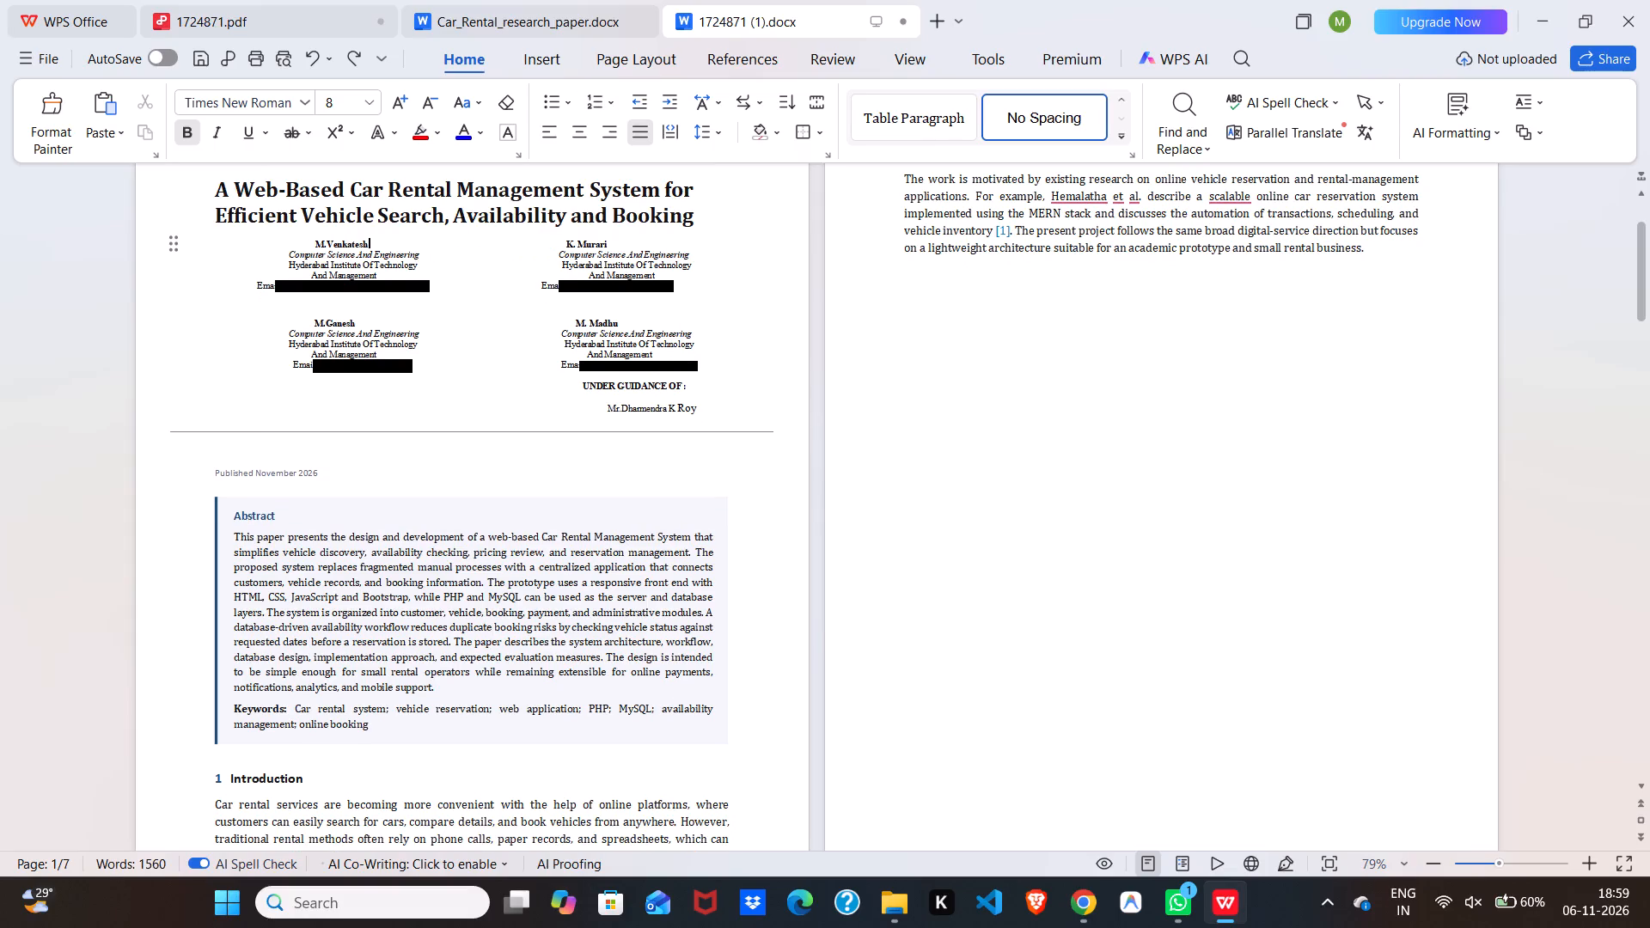
# Add spaces before the second name in the upper author row to centre it over its department and institute lines.
pyautogui.click(564, 245)
pyautogui.press('space')
pyautogui.press('space')
pyautogui.press('space')
pyautogui.press('space')
pyautogui.press('space')
pyautogui.press('space')
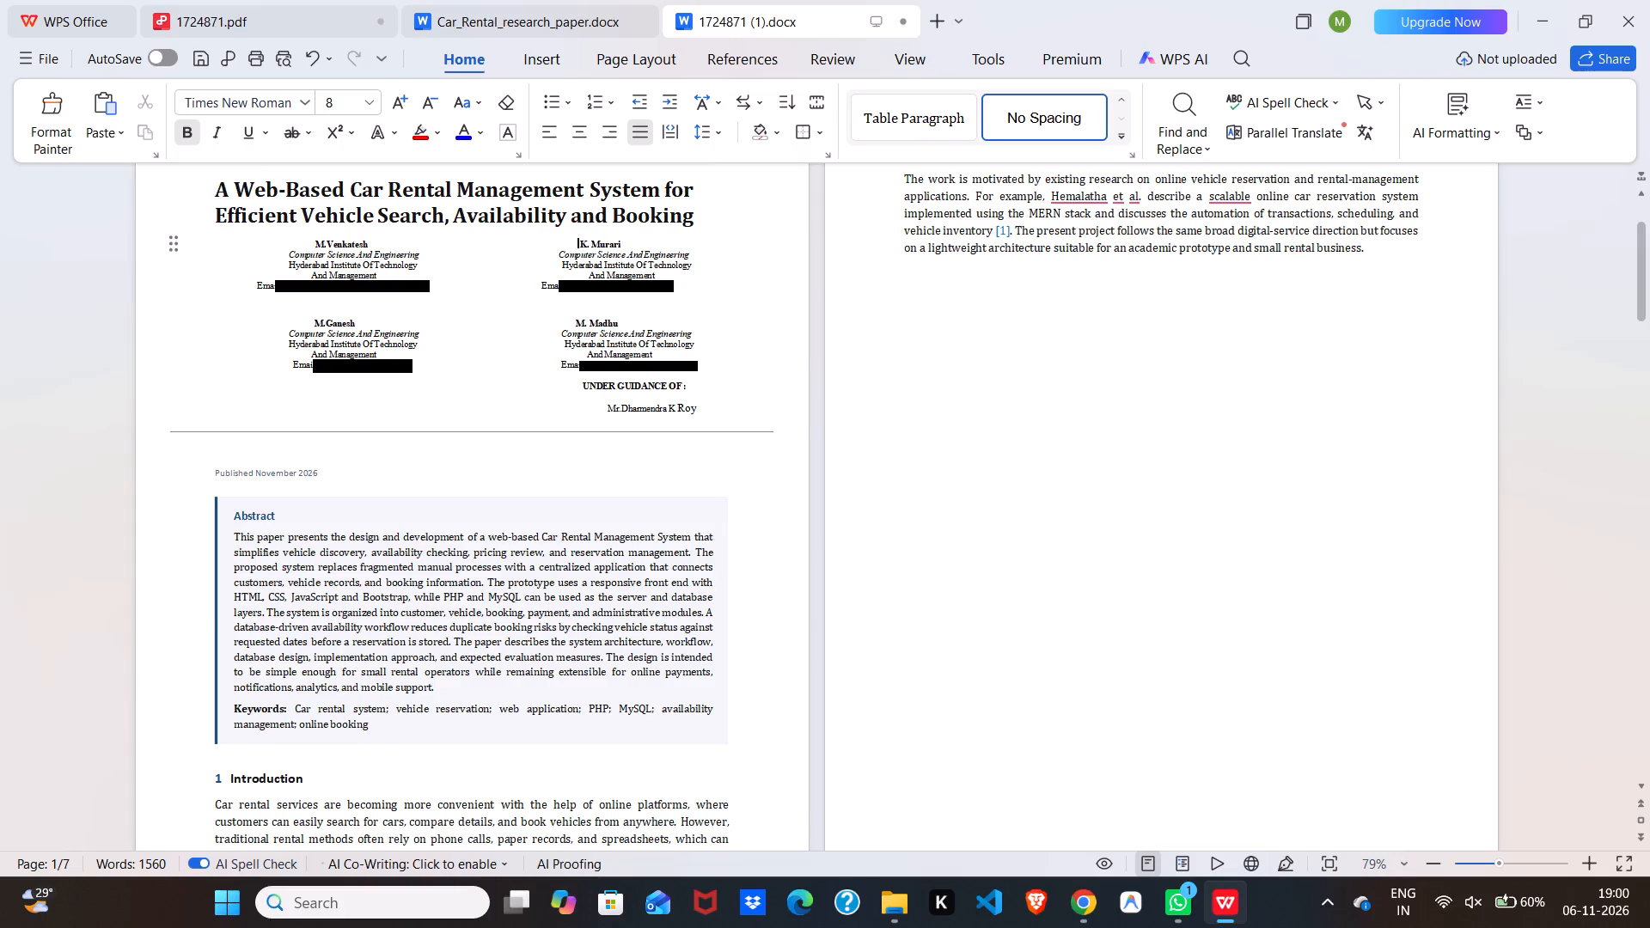
pyautogui.press('space')
pyautogui.press('space')
pyautogui.press('space')
pyautogui.press('space')
pyautogui.press('space')
pyautogui.press('space')
pyautogui.press('space')
# Add spaces before the second name in the lower author row to shift it over its details.
pyautogui.click(571, 323)
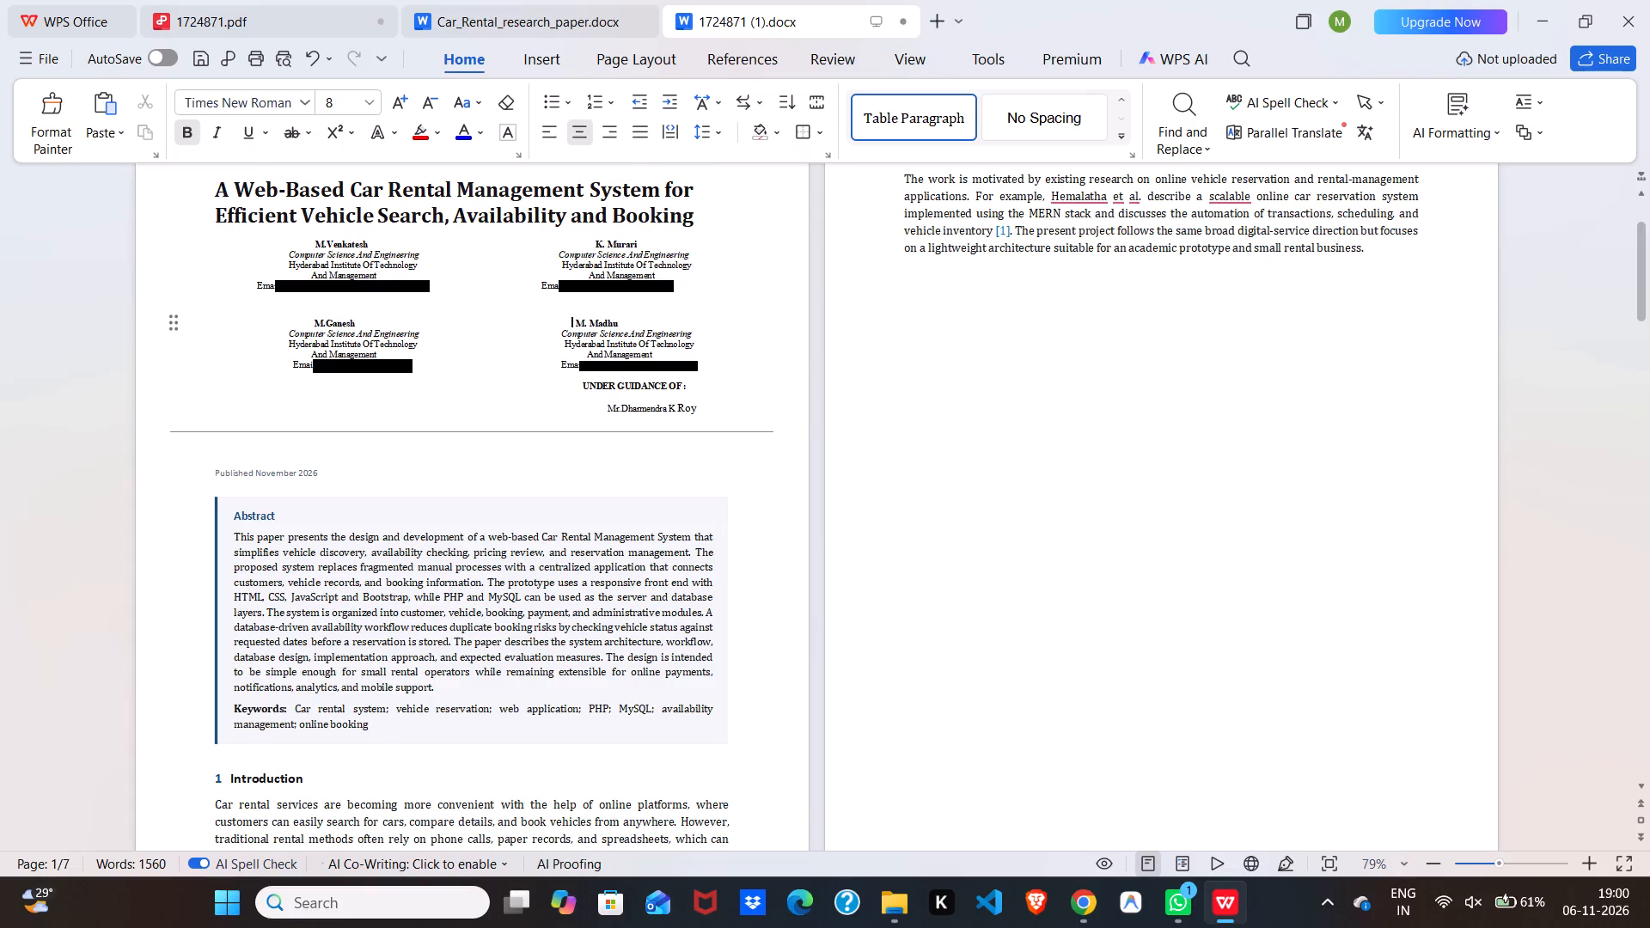
pyautogui.press('space')
pyautogui.press('space')
pyautogui.press('space')
pyautogui.press('space')
pyautogui.press('space')
pyautogui.press('space')
pyautogui.press('space')
pyautogui.press('space')
pyautogui.press('space')
pyautogui.press('space')
pyautogui.press('space')
pyautogui.press('space')
pyautogui.press('space')
pyautogui.press('space')
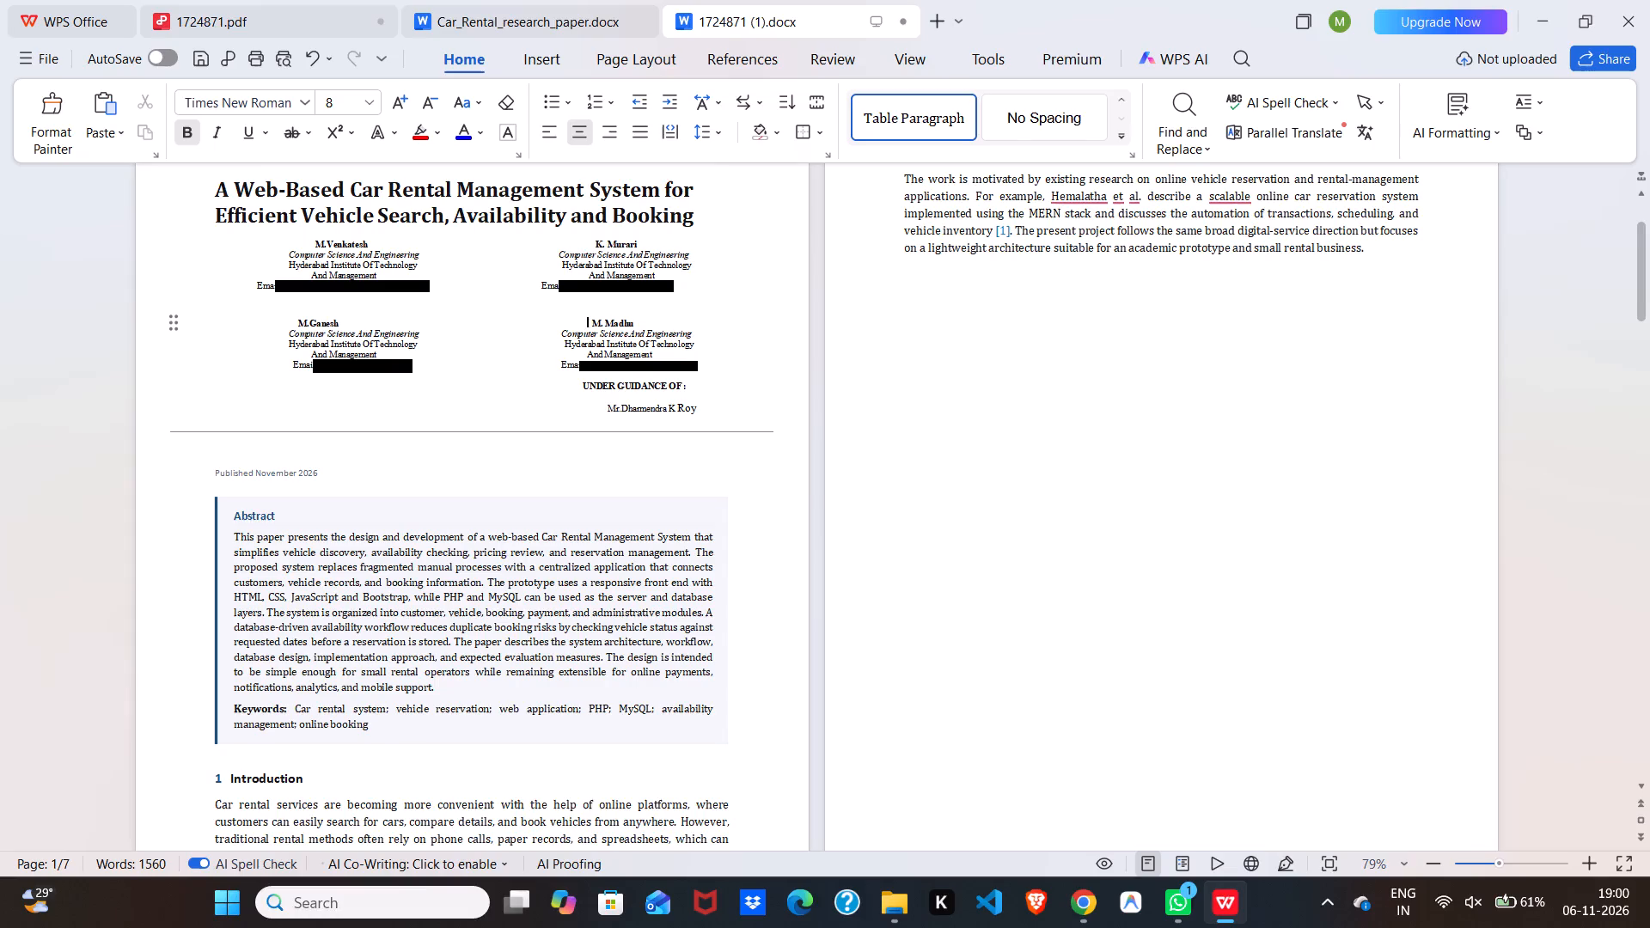
pyautogui.press('space')
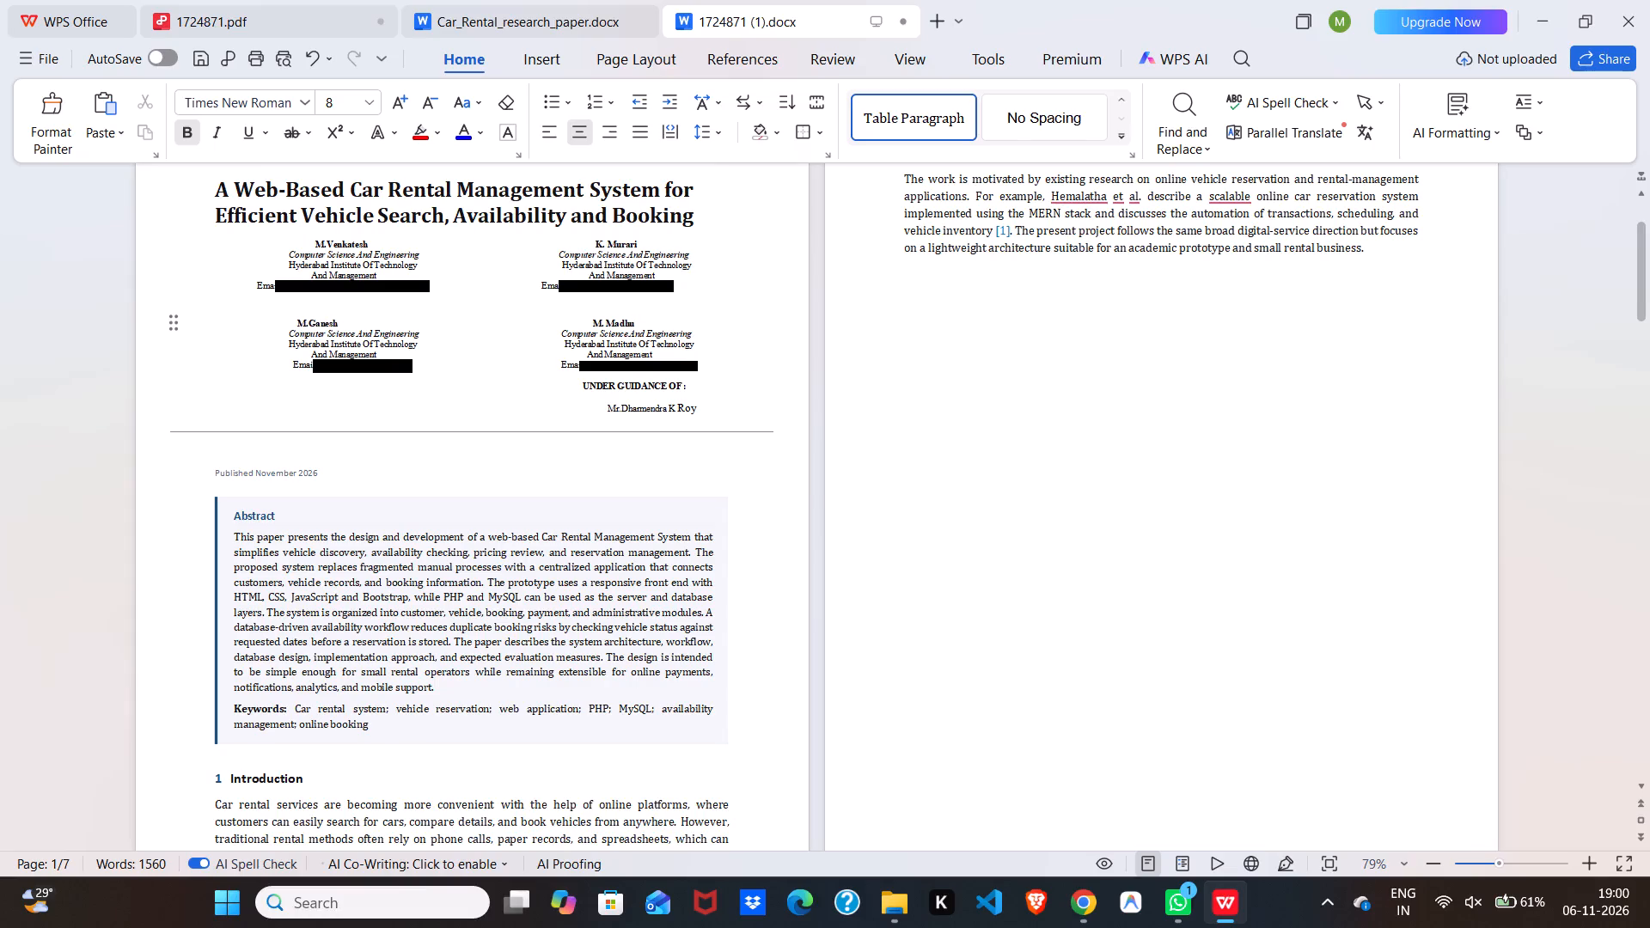
# Add spaces before the first name in the lower author row to move it back over its department lines.
pyautogui.click(297, 323)
pyautogui.press('space')
pyautogui.press('space')
pyautogui.press('space')
pyautogui.press('space')
pyautogui.press('space')
pyautogui.press('space')
pyautogui.press('space')
pyautogui.press('space')
pyautogui.press('space')
pyautogui.press('space')
pyautogui.press('space')
pyautogui.press('space')
pyautogui.press('space')
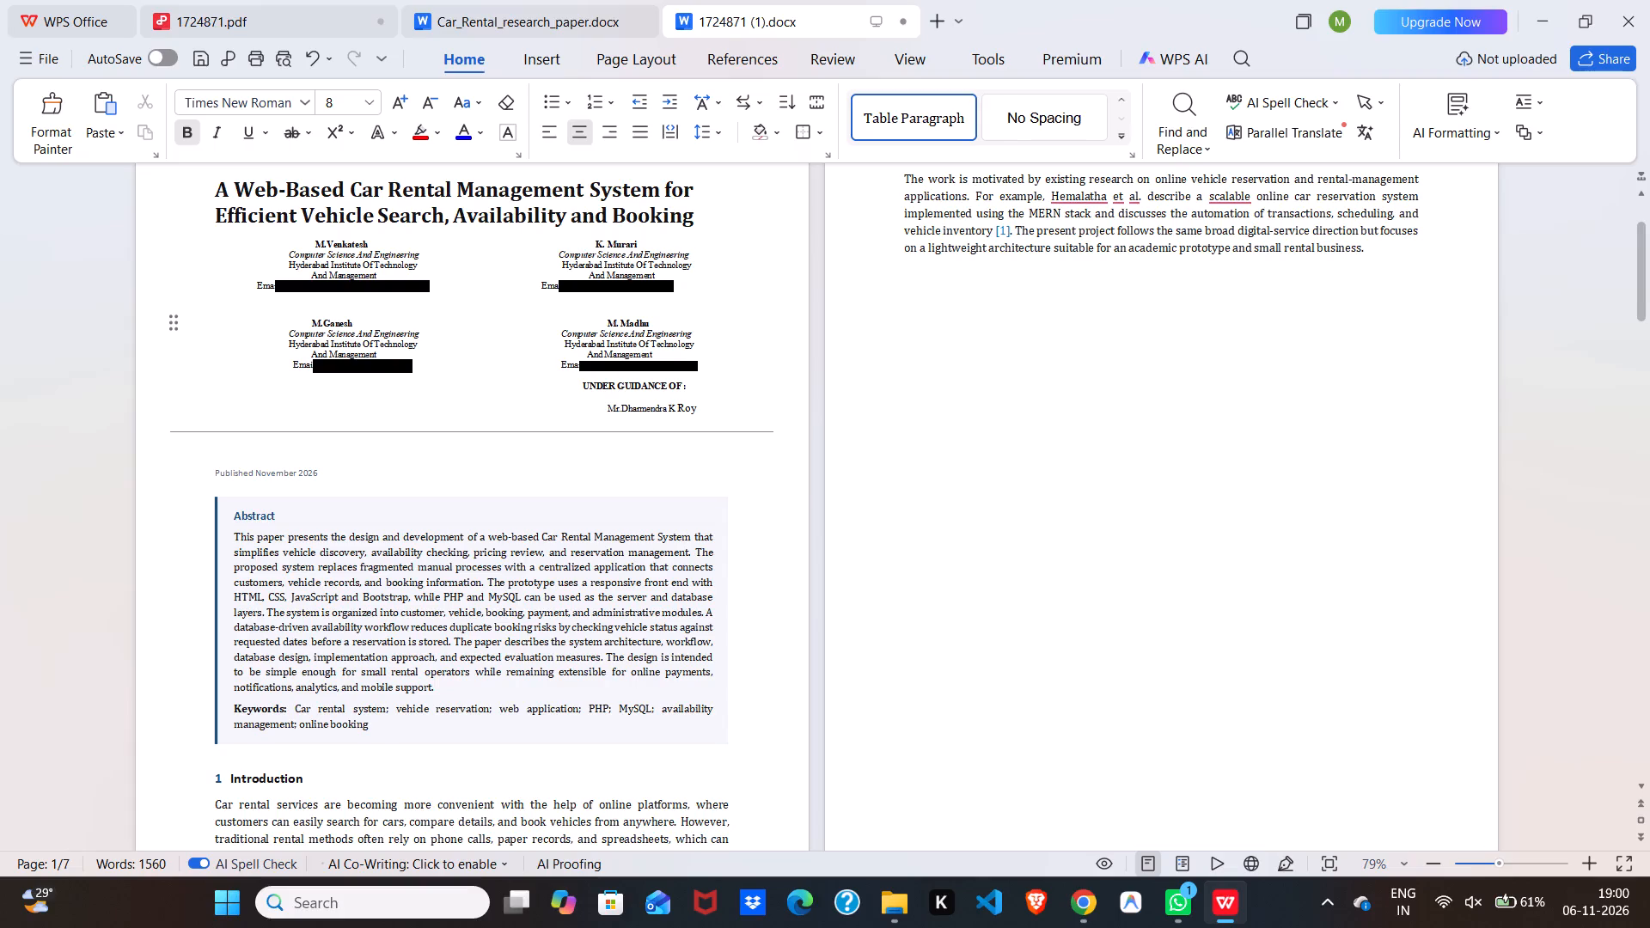
# Remove excess spaces before the second name in the lower author row so both lower names sit centred over their details.
pyautogui.click(605, 325)
pyautogui.press('BackSpace')
pyautogui.press('BackSpace')
pyautogui.press('BackSpace')
pyautogui.press('BackSpace')
pyautogui.press('BackSpace')
pyautogui.press('BackSpace')
pyautogui.press('BackSpace')
pyautogui.press('BackSpace')
# Set the first author name in the upper row to font size 12.
pyautogui.click(372, 240)
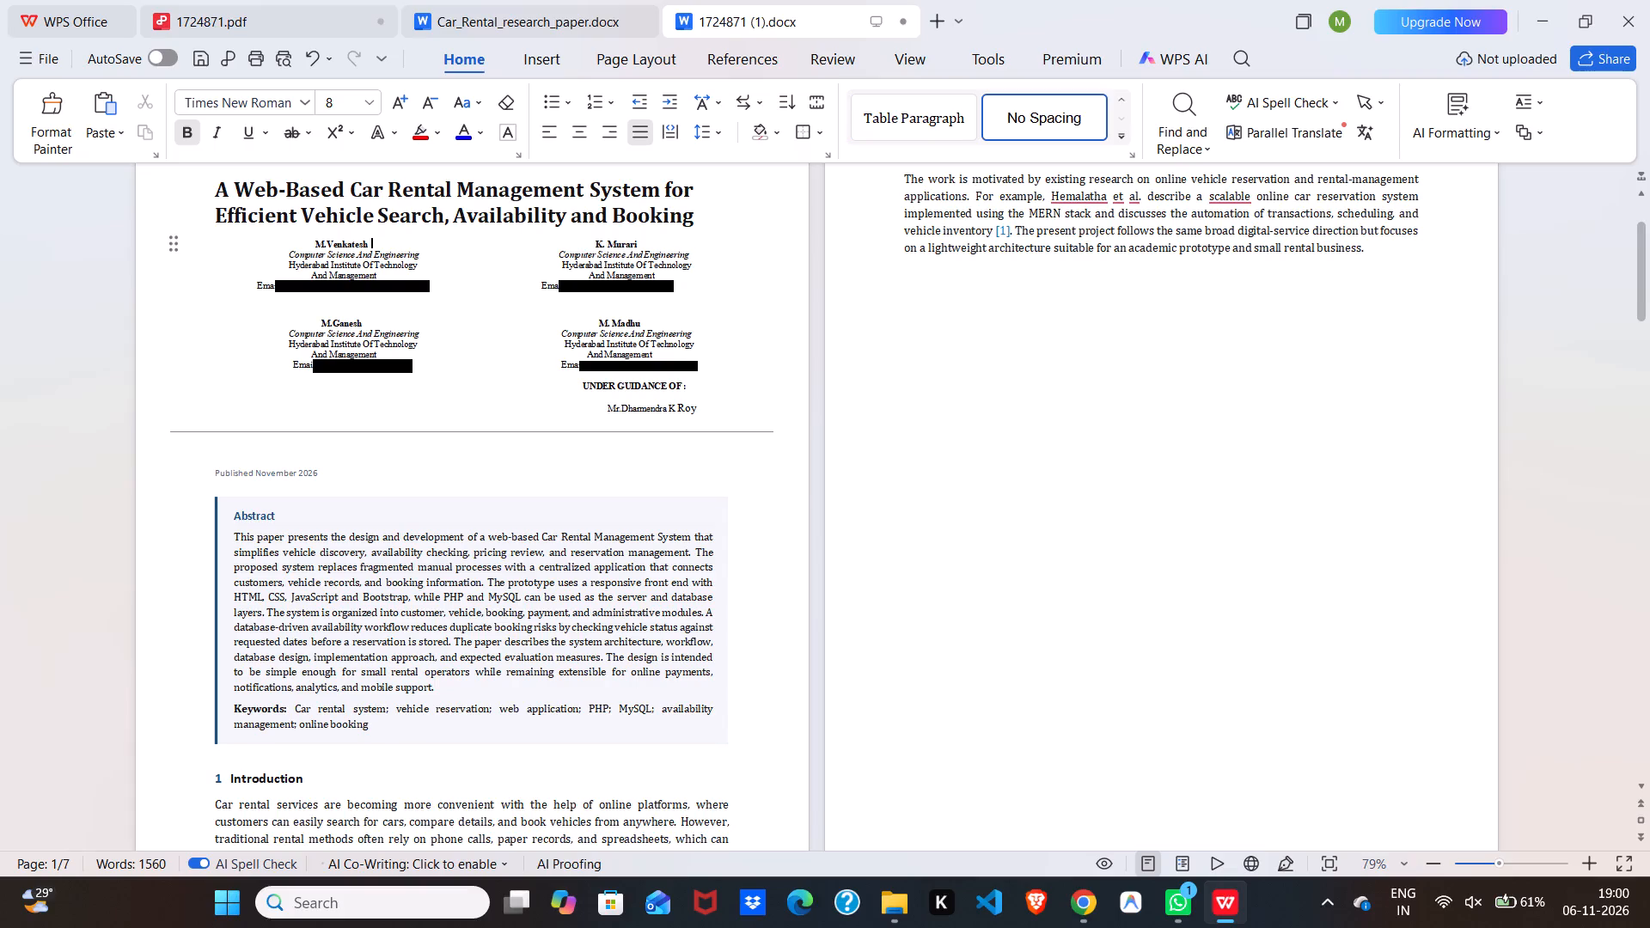
pyautogui.press('Left')
pyautogui.hotkey('shift', 'Left')
pyautogui.hotkey('shift', 'Left')
pyautogui.hotkey('shift', 'Left')
pyautogui.hotkey('shift', 'Left')
pyautogui.hotkey('shift', 'Left')
pyautogui.hotkey('shift', 'Left')
pyautogui.hotkey('shift', 'Left')
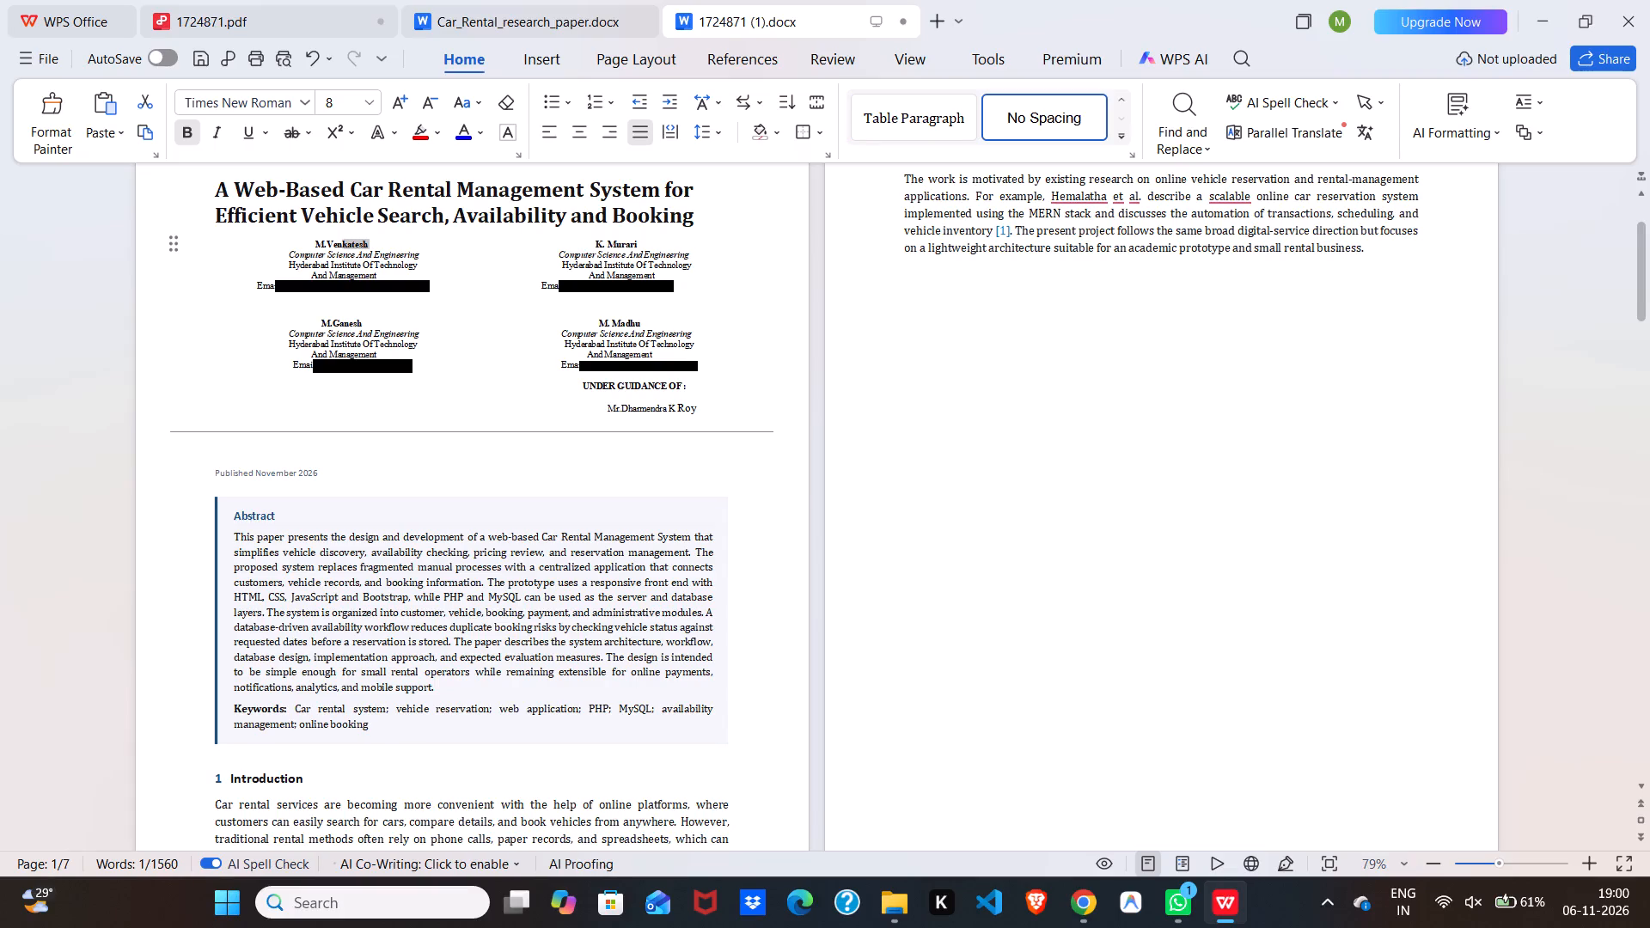
pyautogui.hotkey('shift', 'Left')
pyautogui.hotkey('shift', 'Left')
pyautogui.hotkey('shift', 'Left')
pyautogui.hotkey('shift', 'Left')
pyautogui.hotkey('shift', 'Left')
pyautogui.click(341, 104)
pyautogui.press('BackSpace')
pyautogui.write('12')
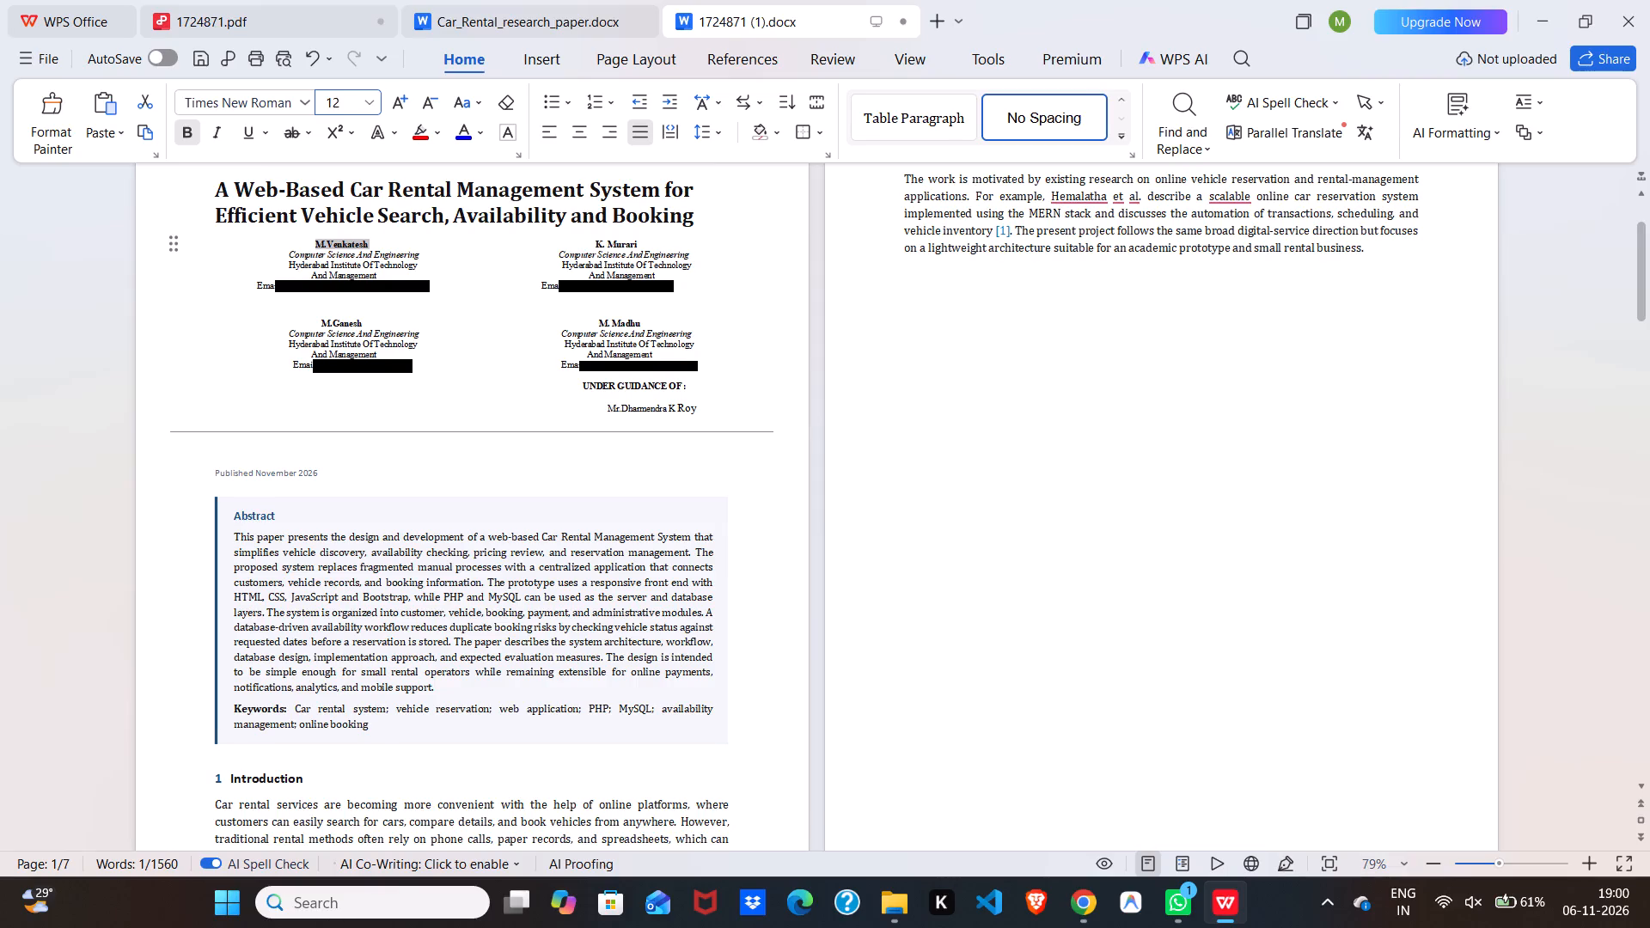
pyautogui.press('Return')
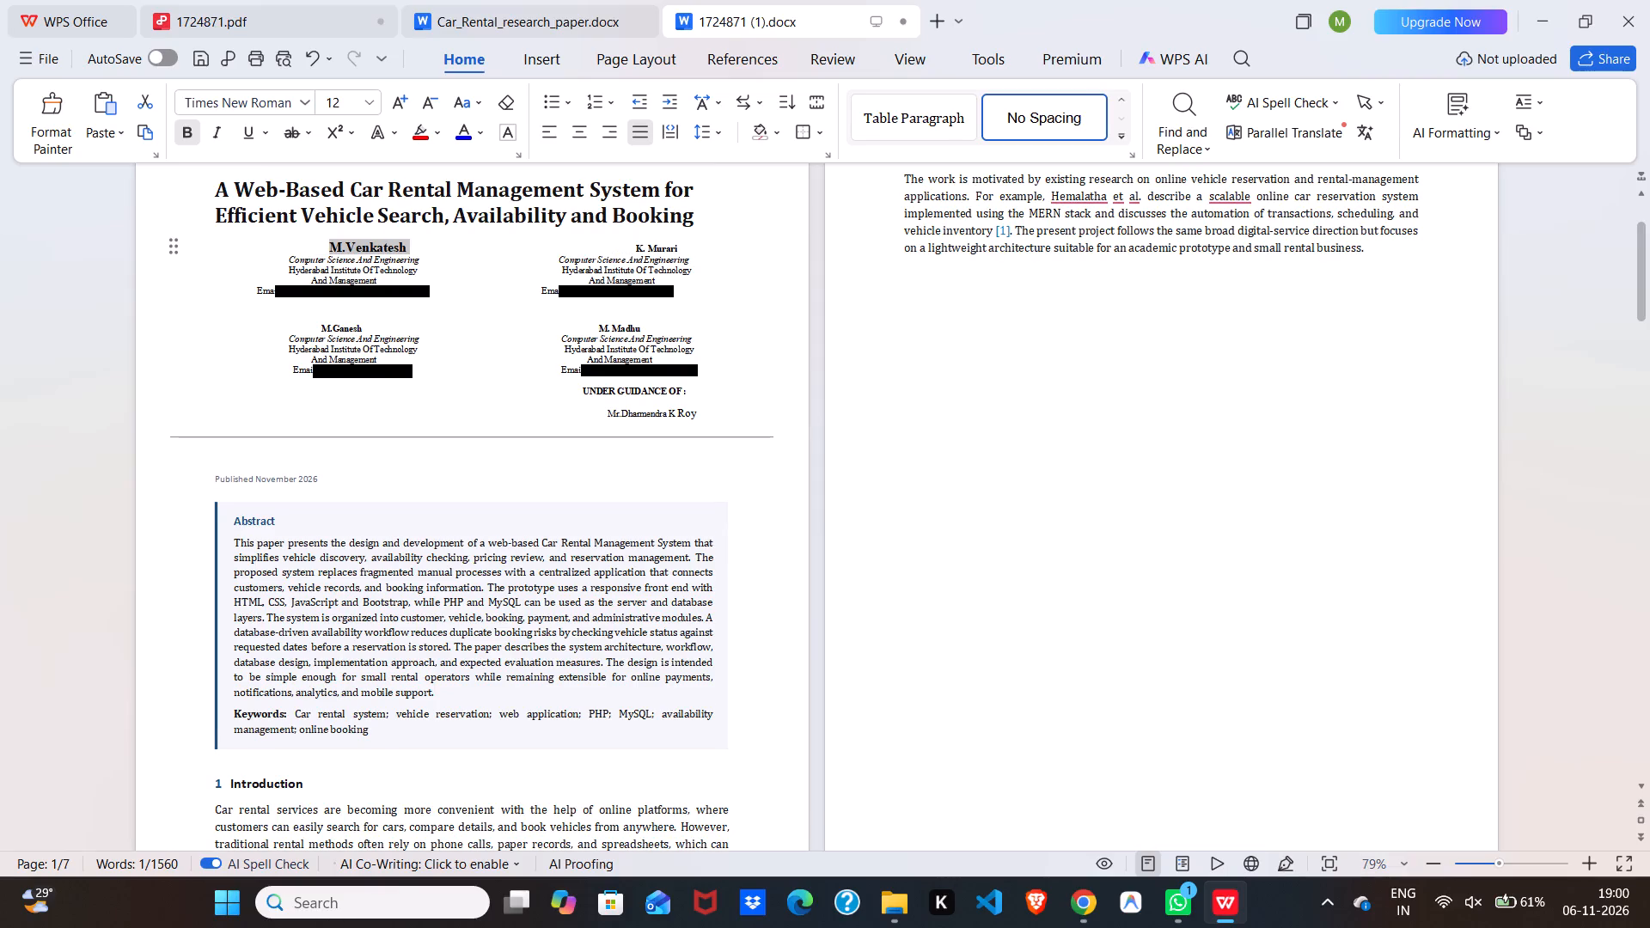
# Set the second author name in the upper row to font size 12.
pyautogui.click(678, 253)
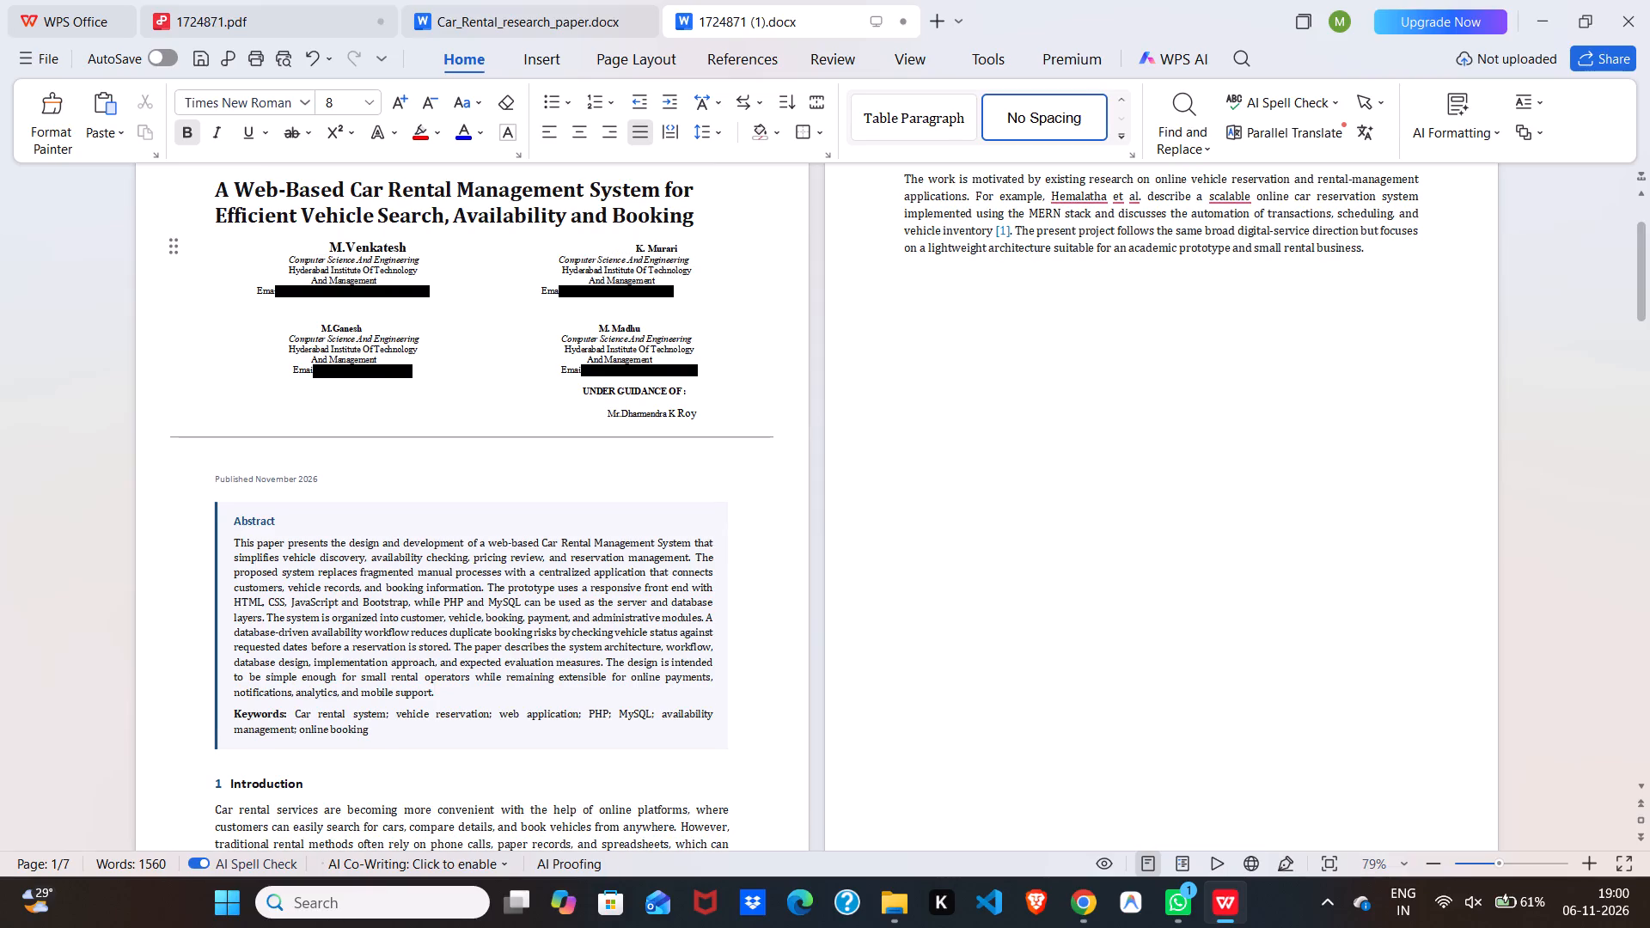
pyautogui.hotkey('shift', 'Left')
pyautogui.hotkey('shift', 'Left')
pyautogui.hotkey('shift', 'Left')
pyautogui.hotkey('shift', 'Left')
pyautogui.hotkey('shift', 'Left')
pyautogui.hotkey('shift', 'Left')
pyautogui.hotkey('shift', 'Left')
pyautogui.hotkey('shift', 'Left')
pyautogui.hotkey('shift', 'Left')
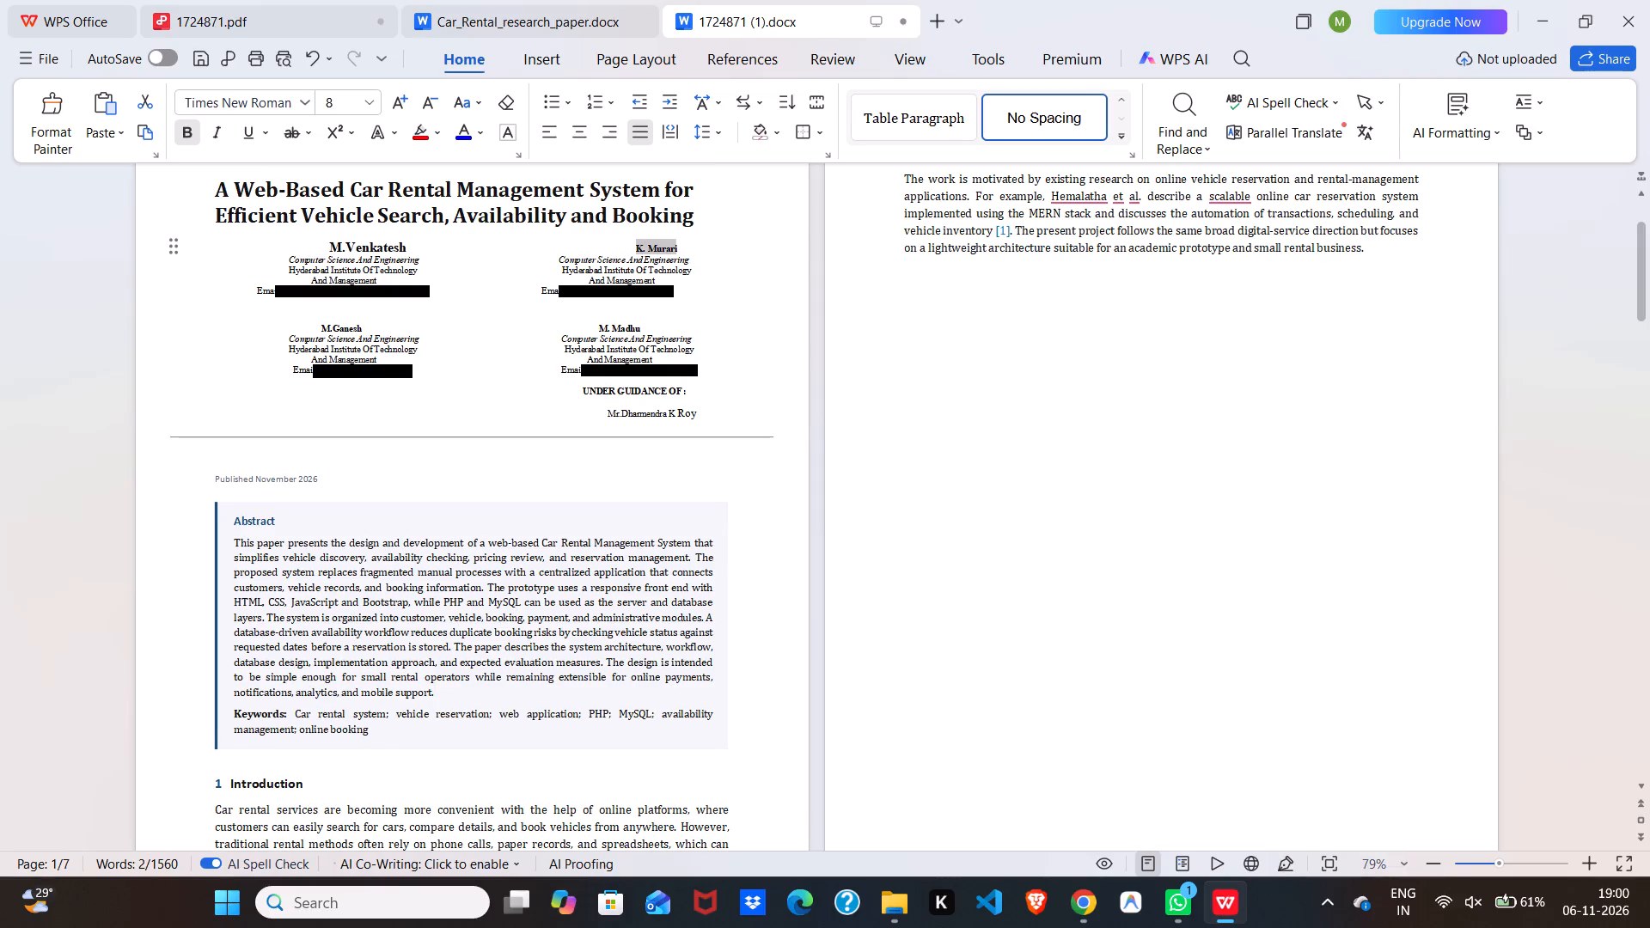
pyautogui.click(343, 106)
pyautogui.press('BackSpace')
pyautogui.write('12')
pyautogui.press('Return')
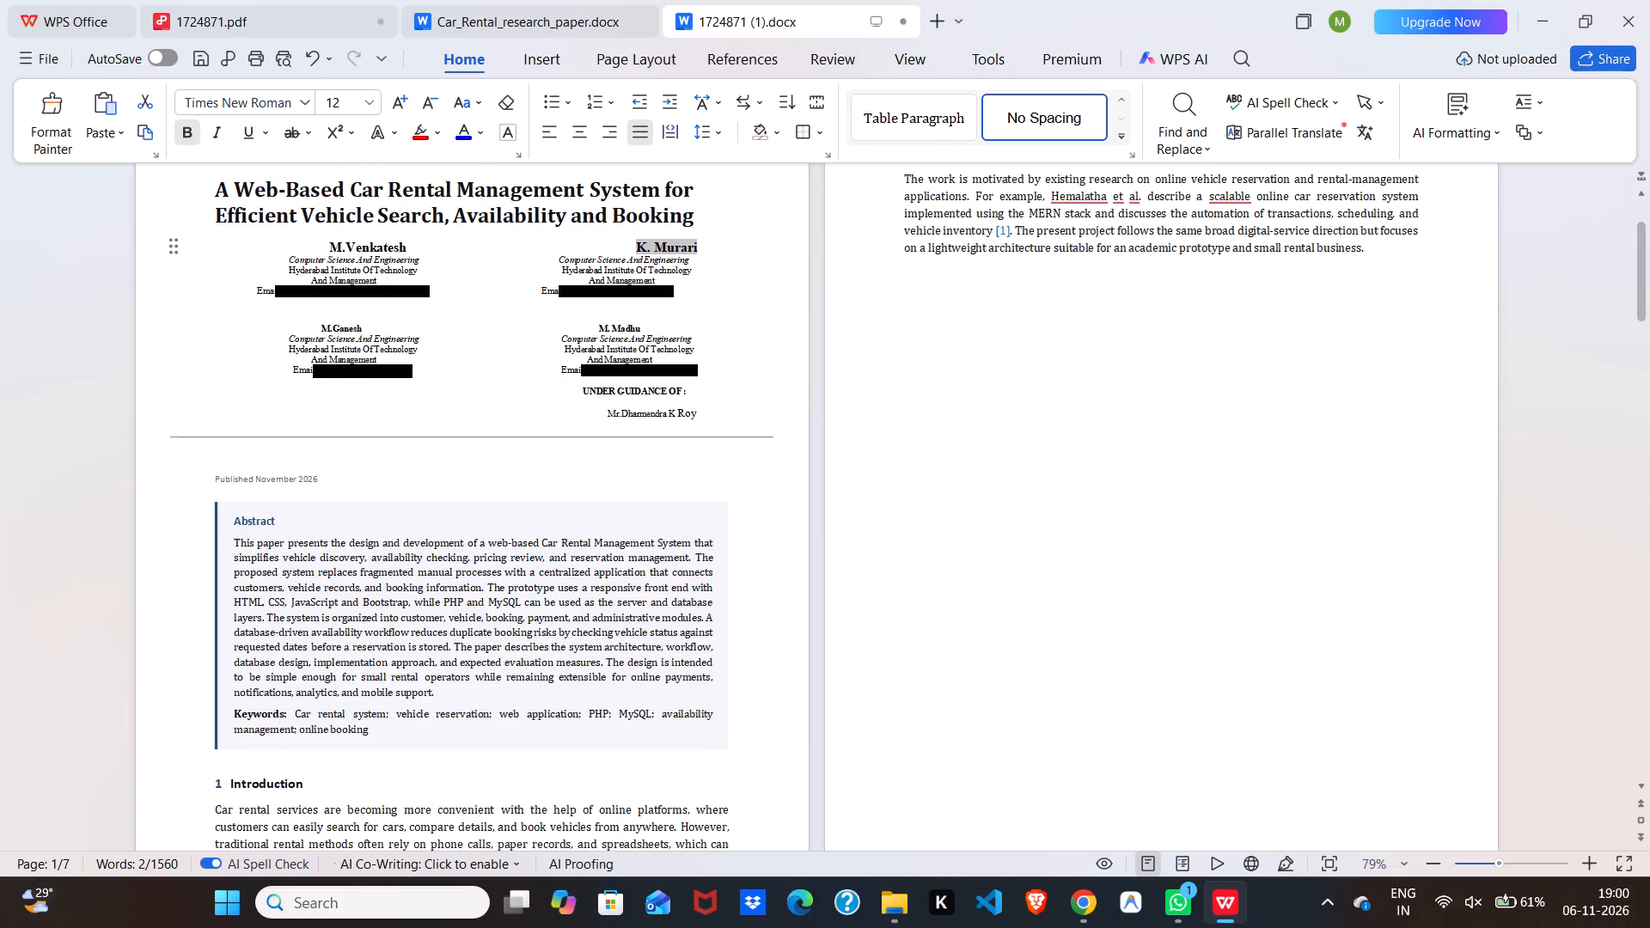
# Set the second author name in the lower row to font size 12.
pyautogui.click(644, 330)
pyautogui.hotkey('shift', 'Left')
pyautogui.hotkey('shift', 'Left')
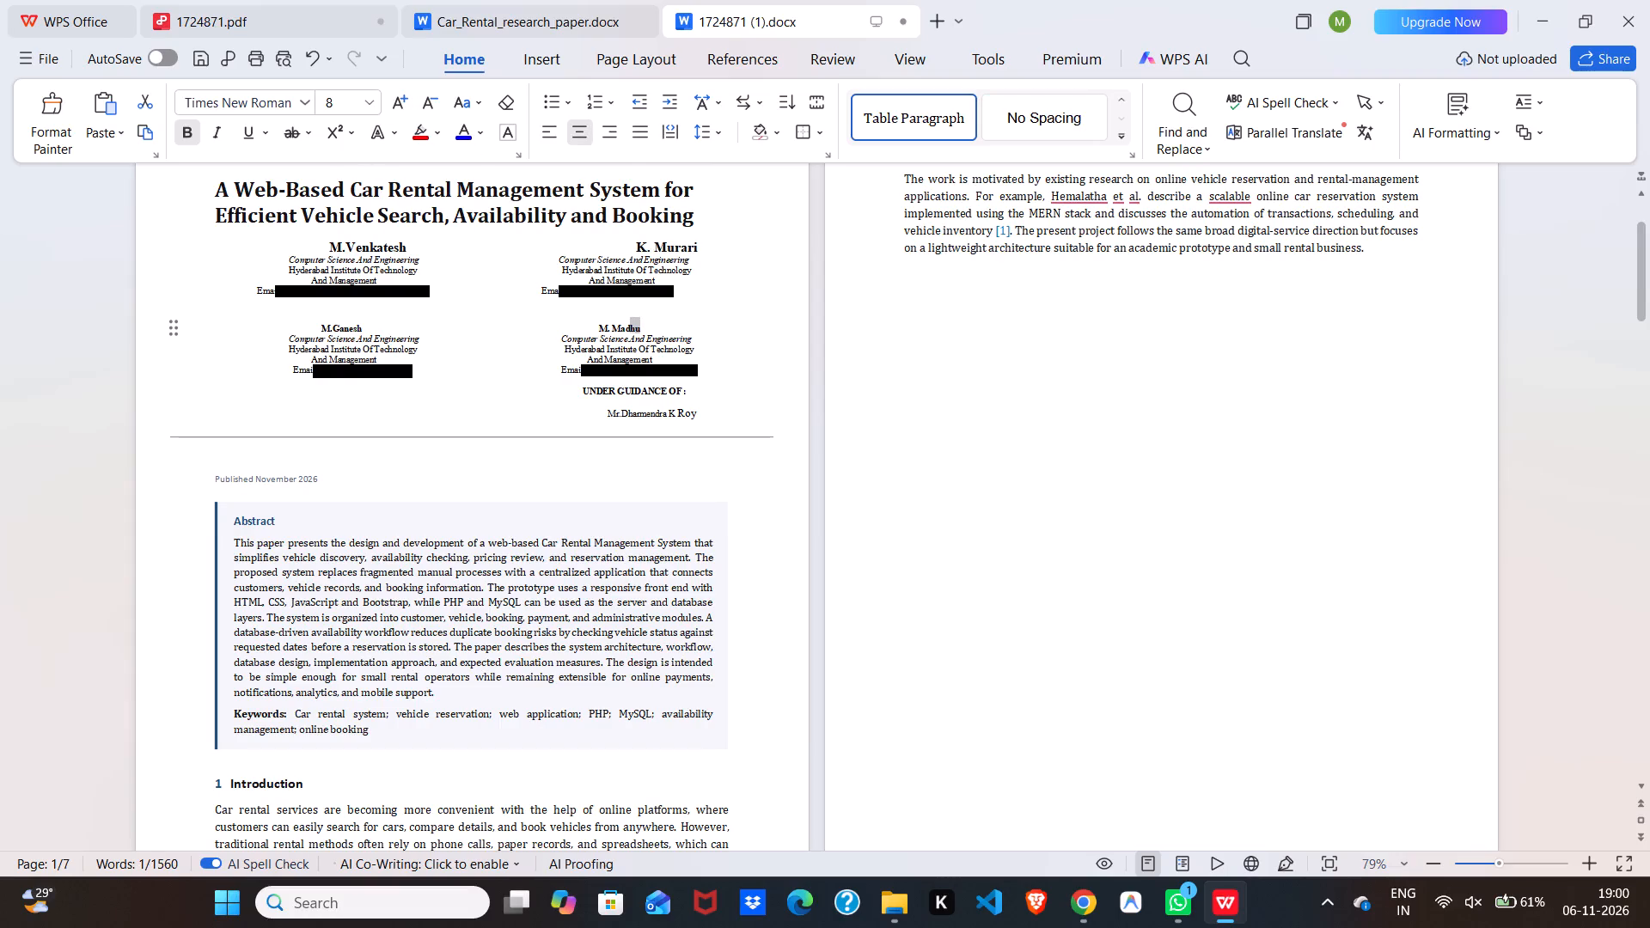
pyautogui.hotkey('shift', 'Left')
pyautogui.hotkey('shift', 'Left')
pyautogui.hotkey('shift', 'Left')
pyautogui.hotkey('shift', 'Left')
pyautogui.hotkey('shift', 'Left')
pyautogui.hotkey('shift', 'Left')
pyautogui.click(347, 104)
pyautogui.press('BackSpace')
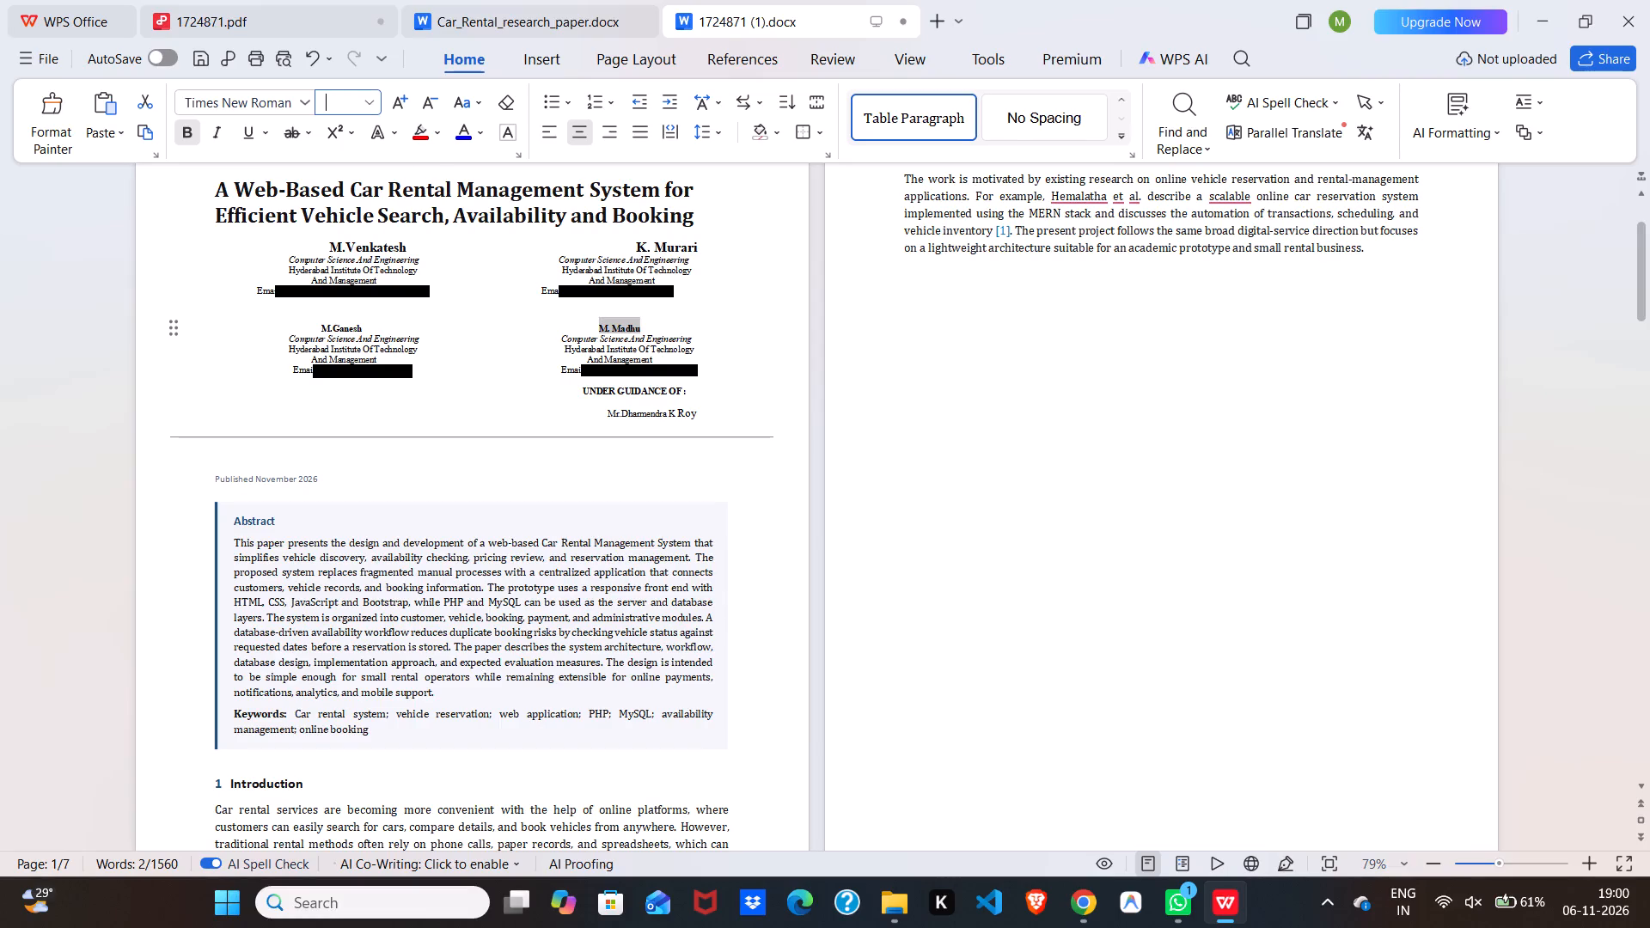
pyautogui.write('12')
pyautogui.press('Return')
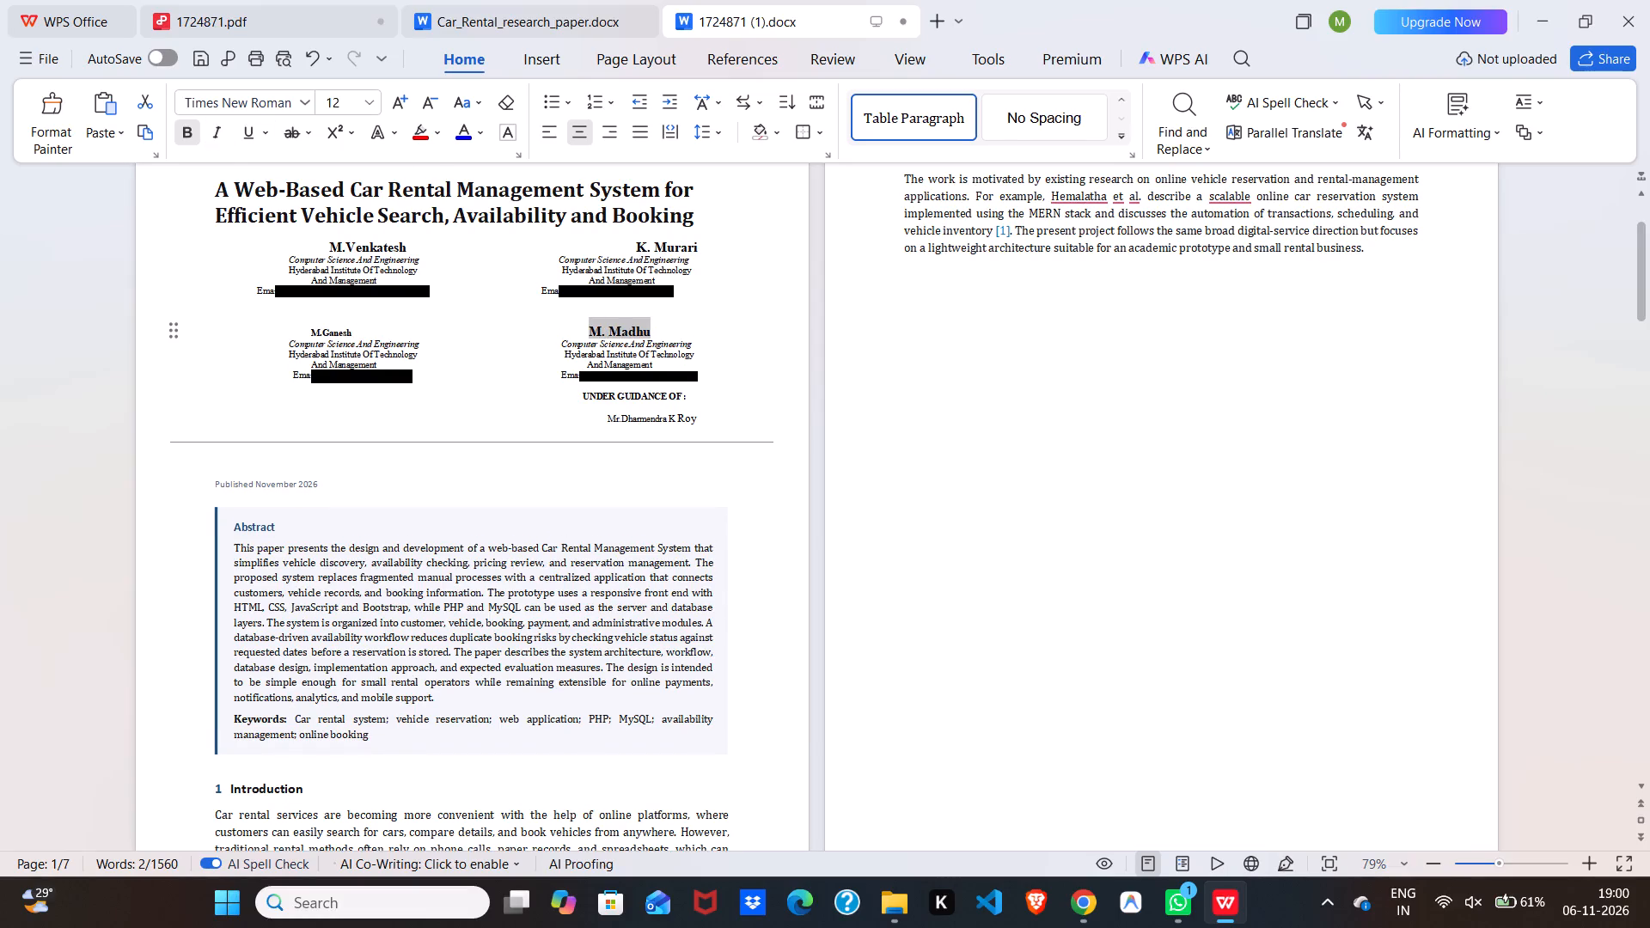
# Set the first author name in the lower row to font size 12.
pyautogui.click(358, 338)
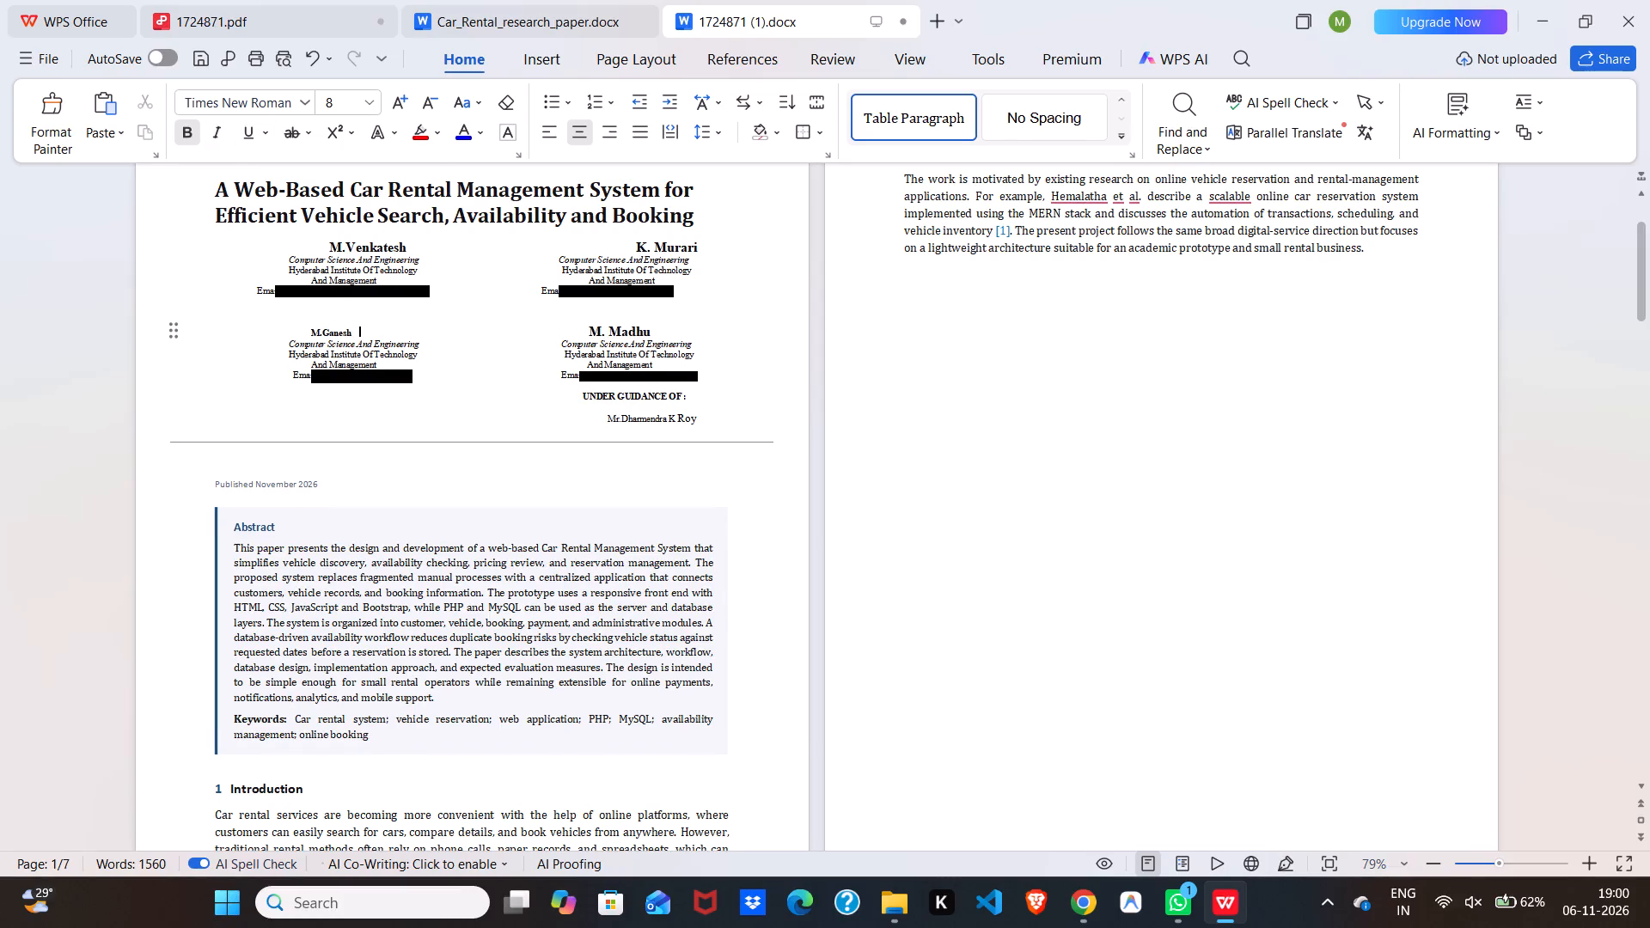
pyautogui.press('Left')
pyautogui.press('Left')
pyautogui.press('Left')
pyautogui.hotkey('shift', 'Left')
pyautogui.hotkey('shift', 'Left')
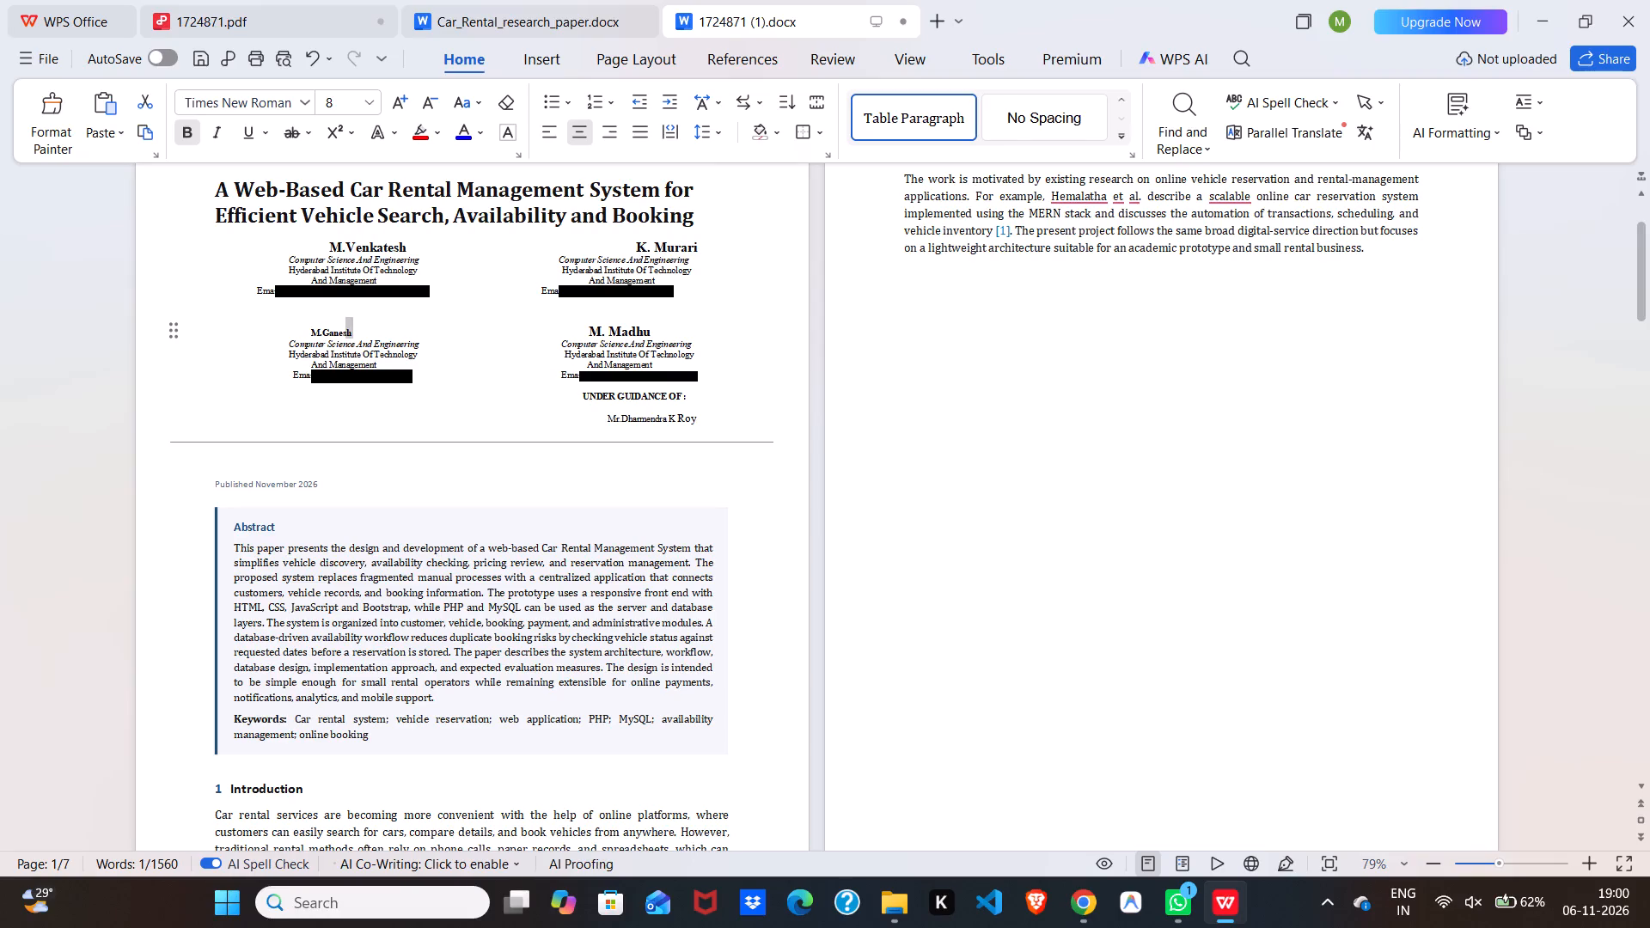
pyautogui.hotkey('shift', 'Left')
pyautogui.hotkey('shift', 'Left')
pyautogui.hotkey('shift', 'Left')
pyautogui.hotkey('shift', 'Left')
pyautogui.hotkey('shift', 'Left')
pyautogui.hotkey('shift', 'Left')
pyautogui.hotkey('shift', 'Left')
pyautogui.click(339, 96)
pyautogui.press('BackSpace')
pyautogui.write('14')
pyautogui.press('BackSpace')
pyautogui.press('2')
pyautogui.press('Return')
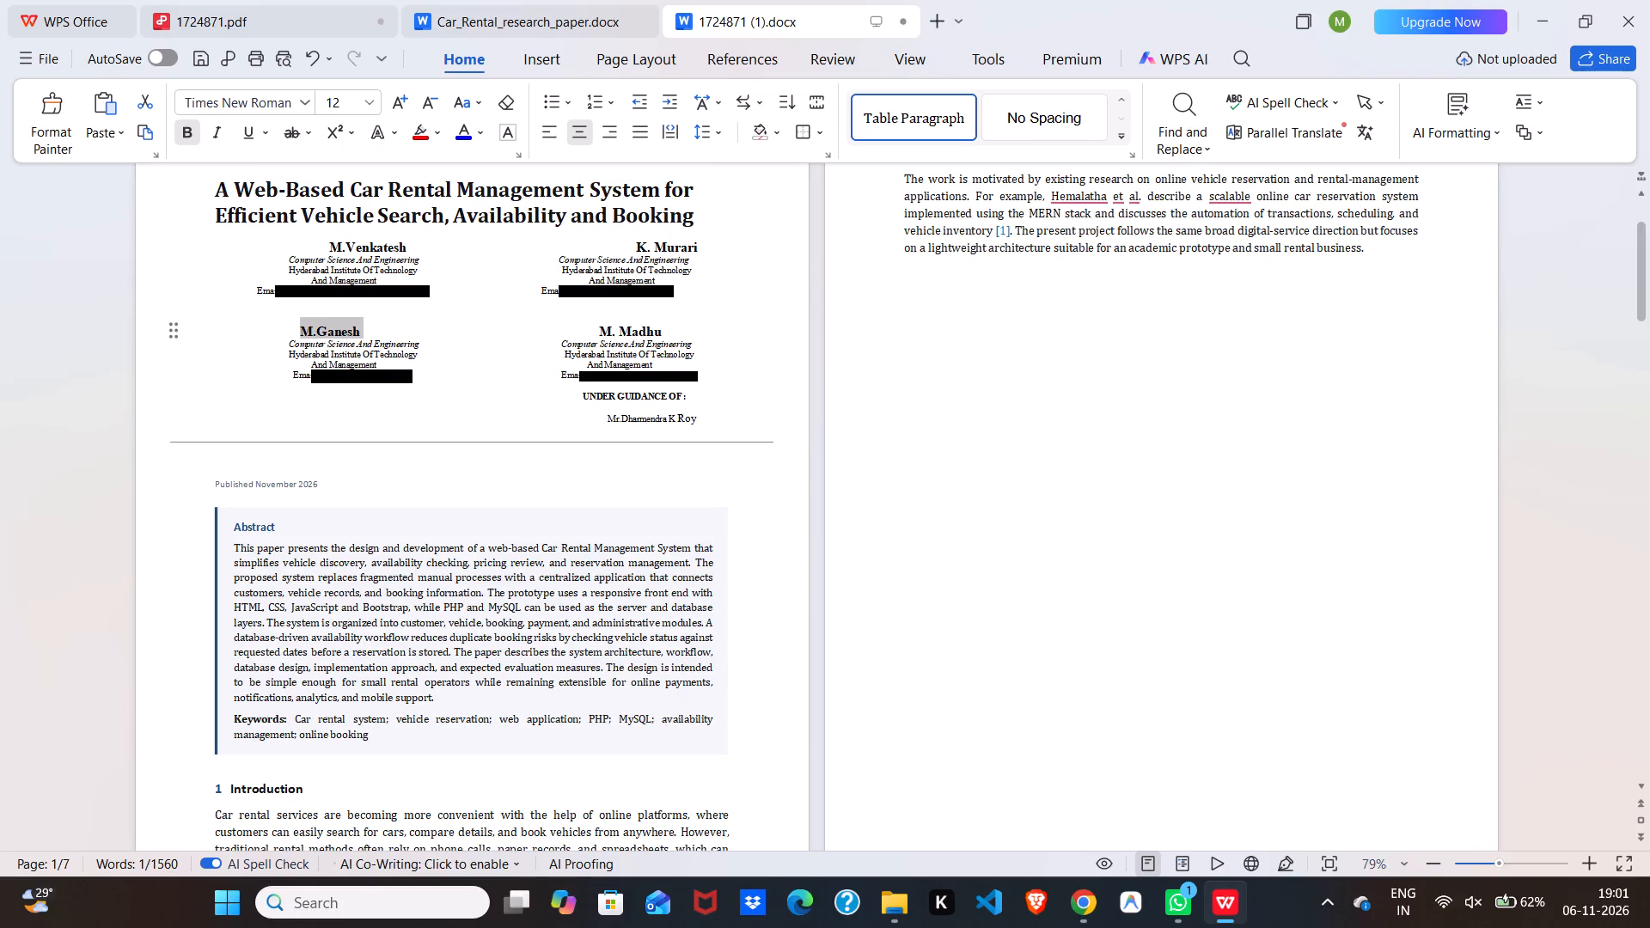
pyautogui.click(455, 337)
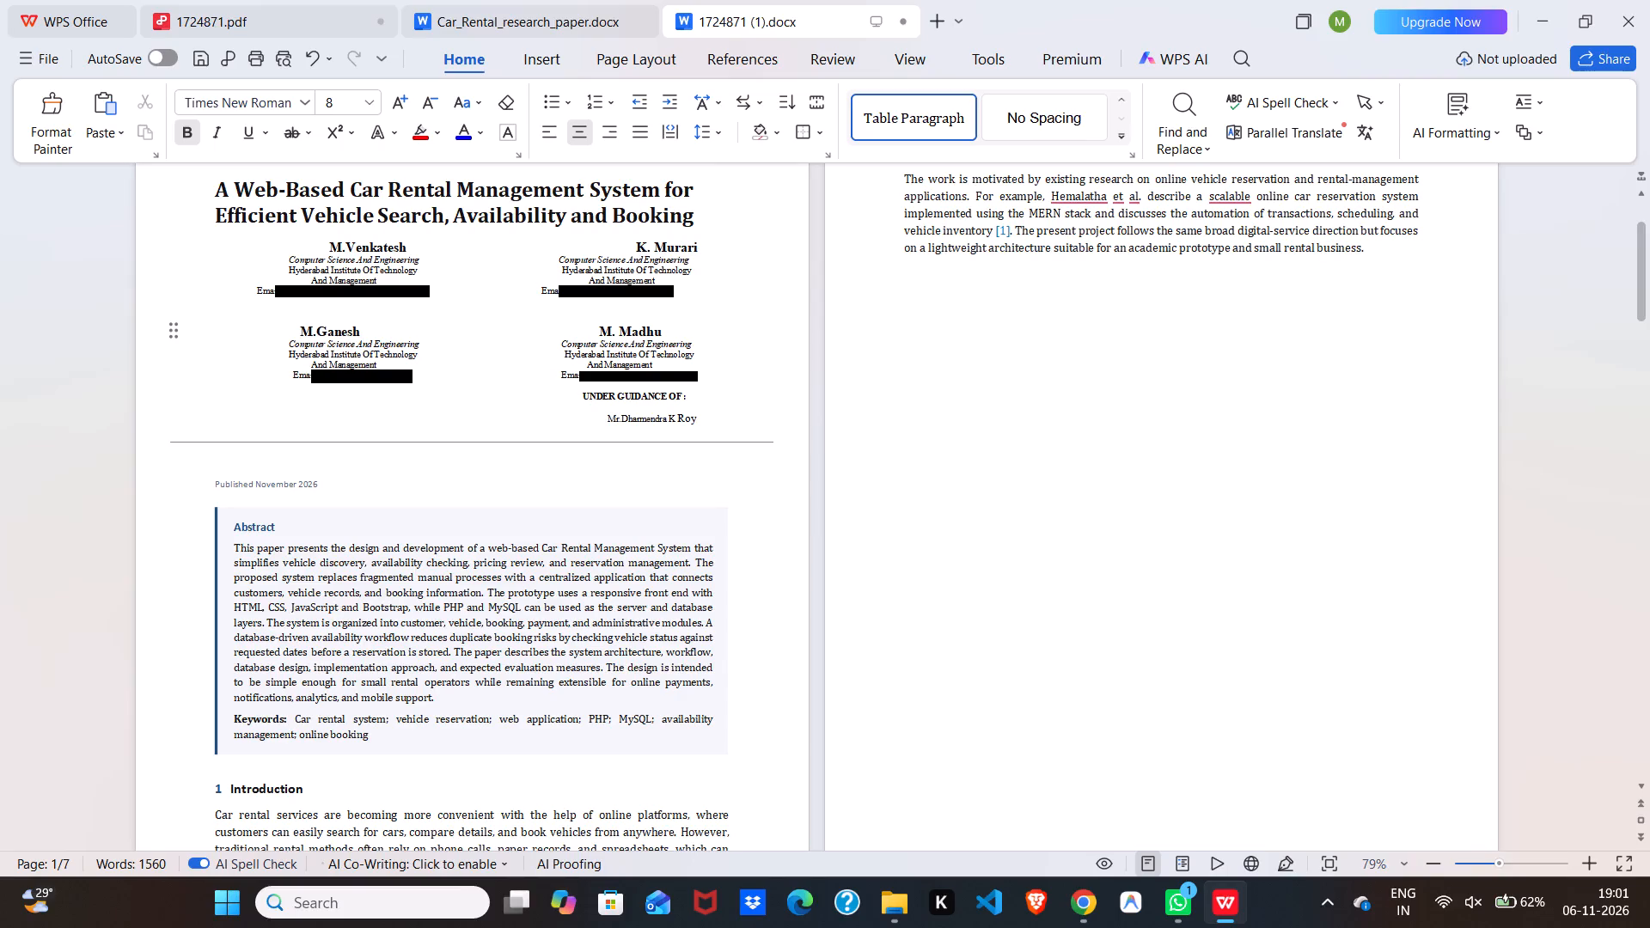
# Set the upper authors' department and institute lines, down to the first email, to font size 10.
pyautogui.moveTo(423, 293); pyautogui.dragTo(283, 263)
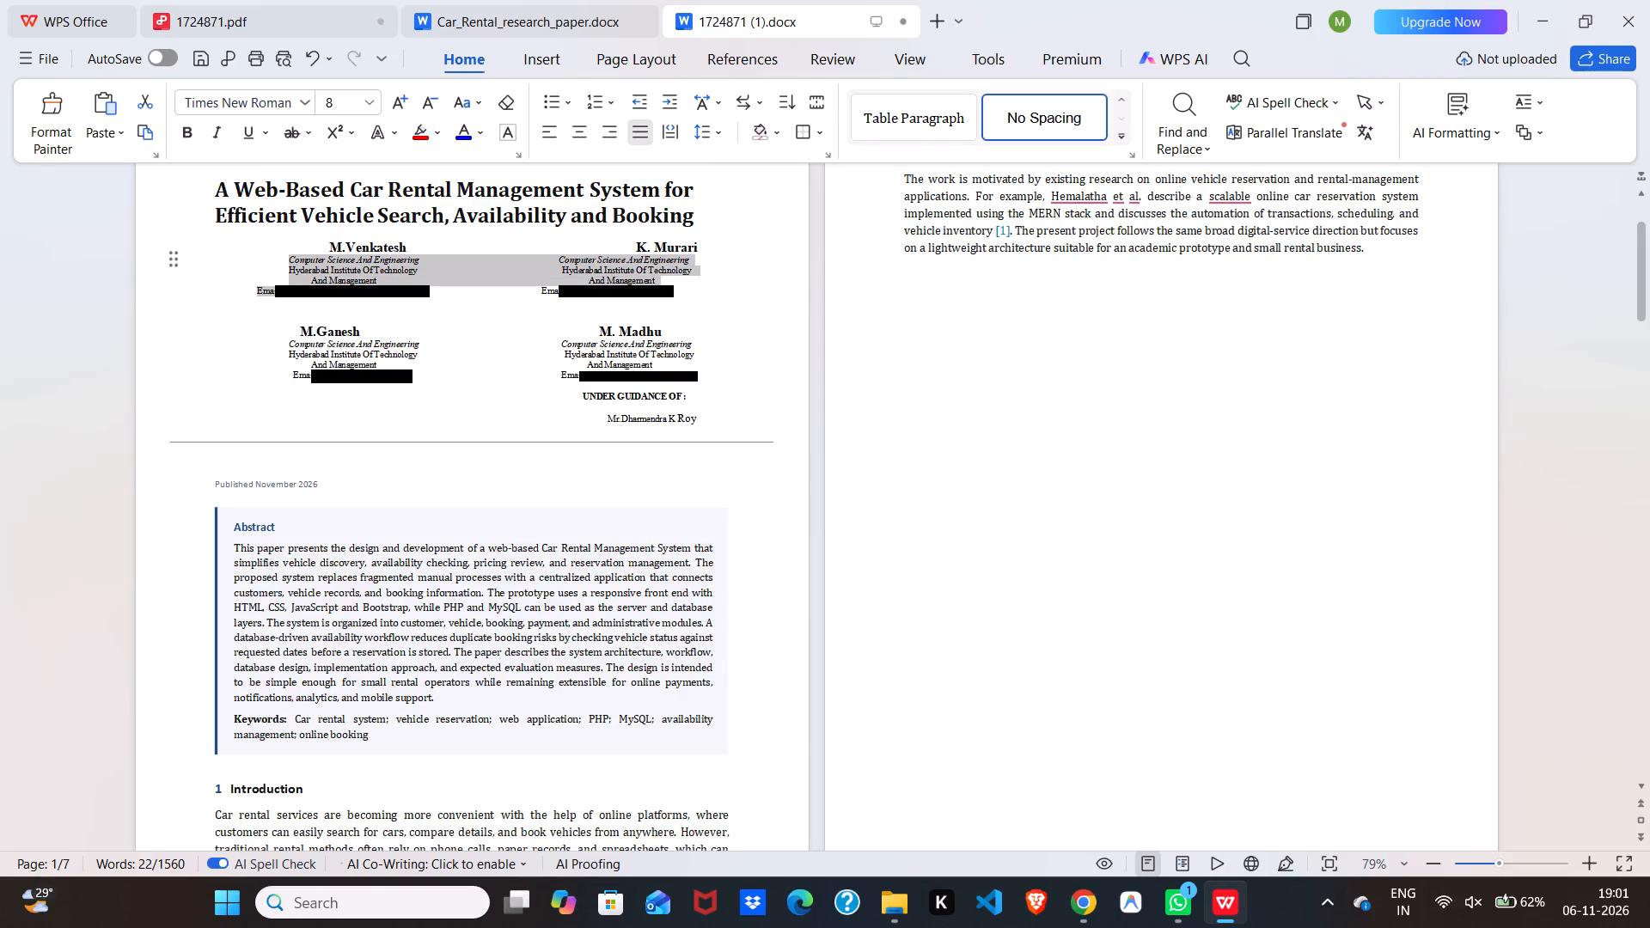
pyautogui.moveTo(283, 263); pyautogui.dragTo(283, 258)
pyautogui.click(278, 181)
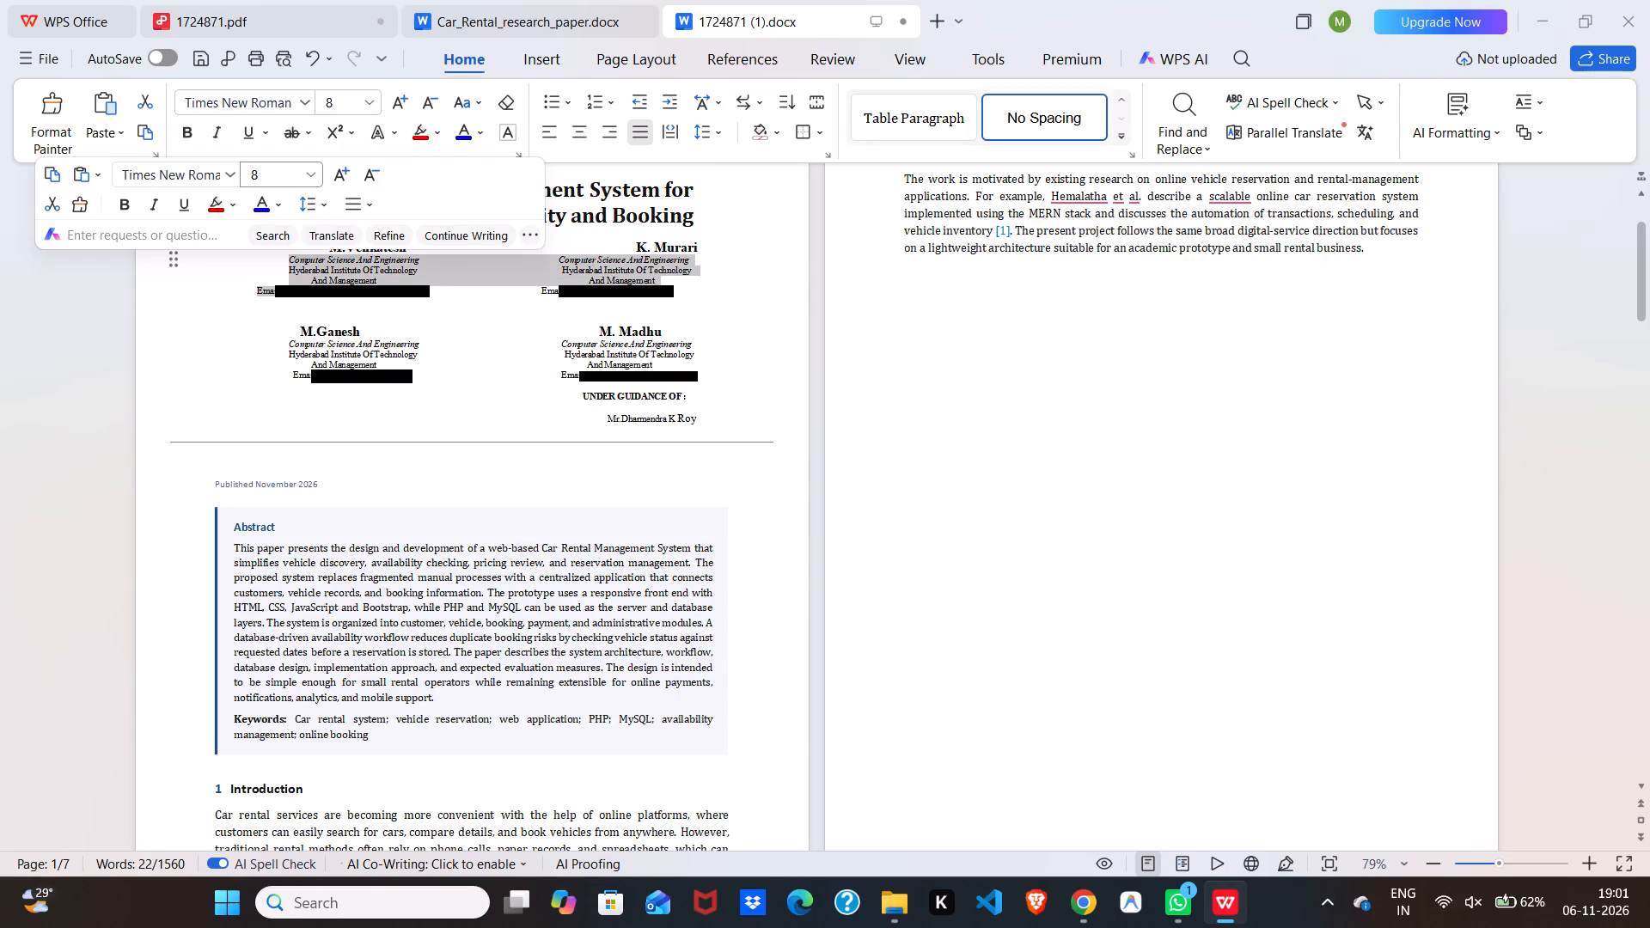
pyautogui.press('BackSpace')
pyautogui.write('10')
pyautogui.press('Return')
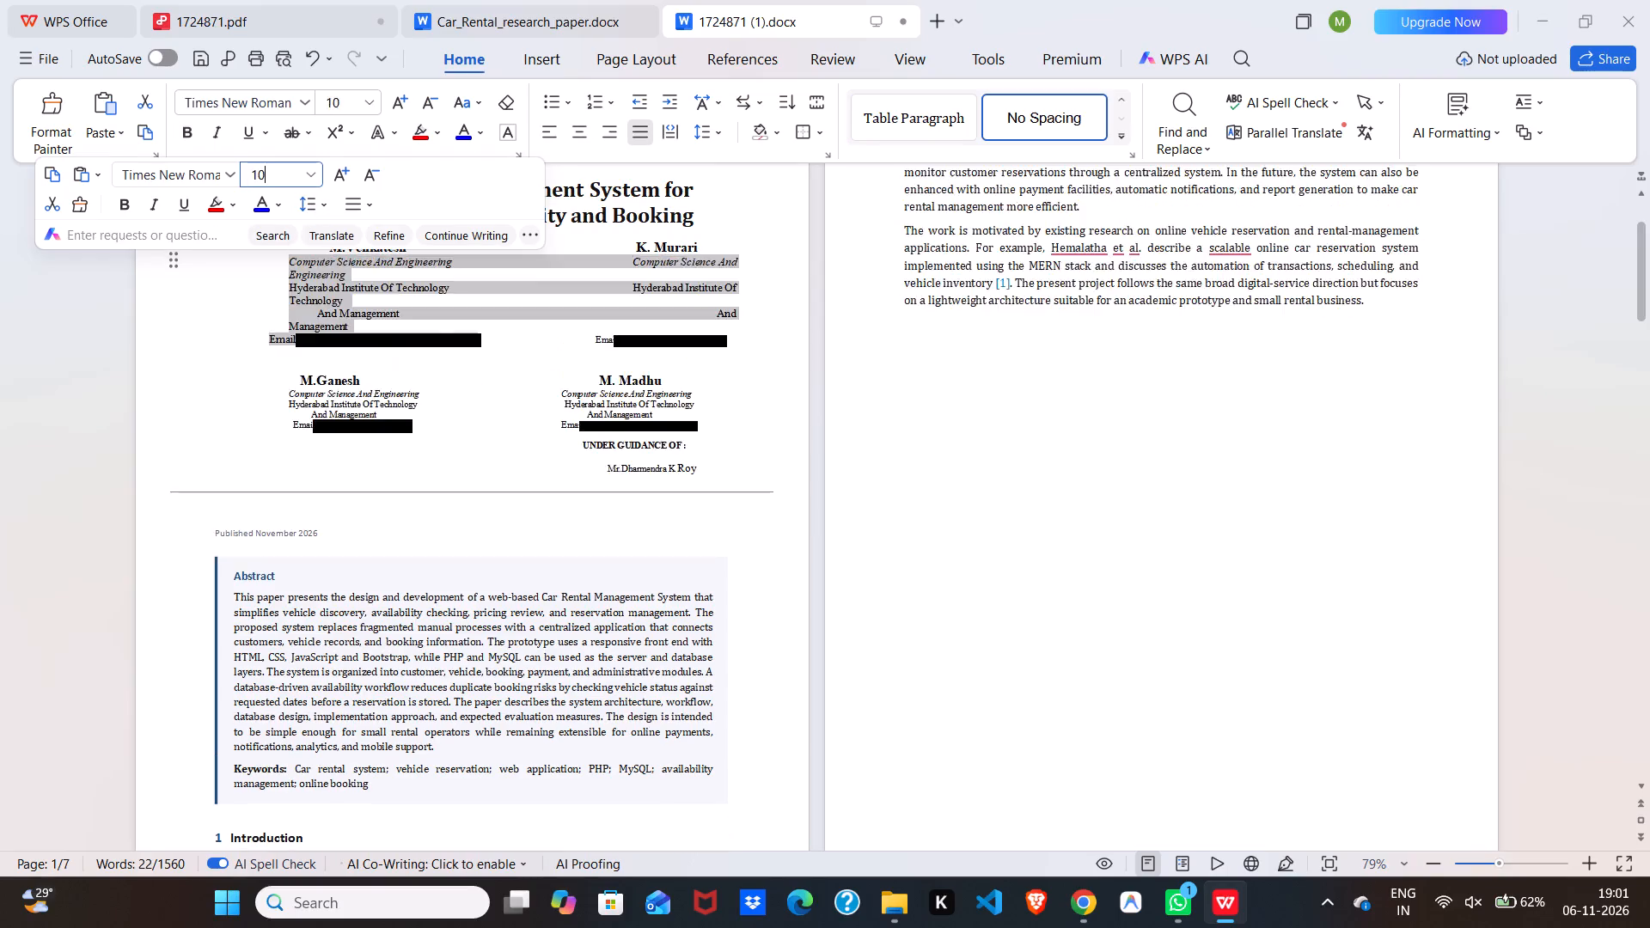
pyautogui.click(450, 357)
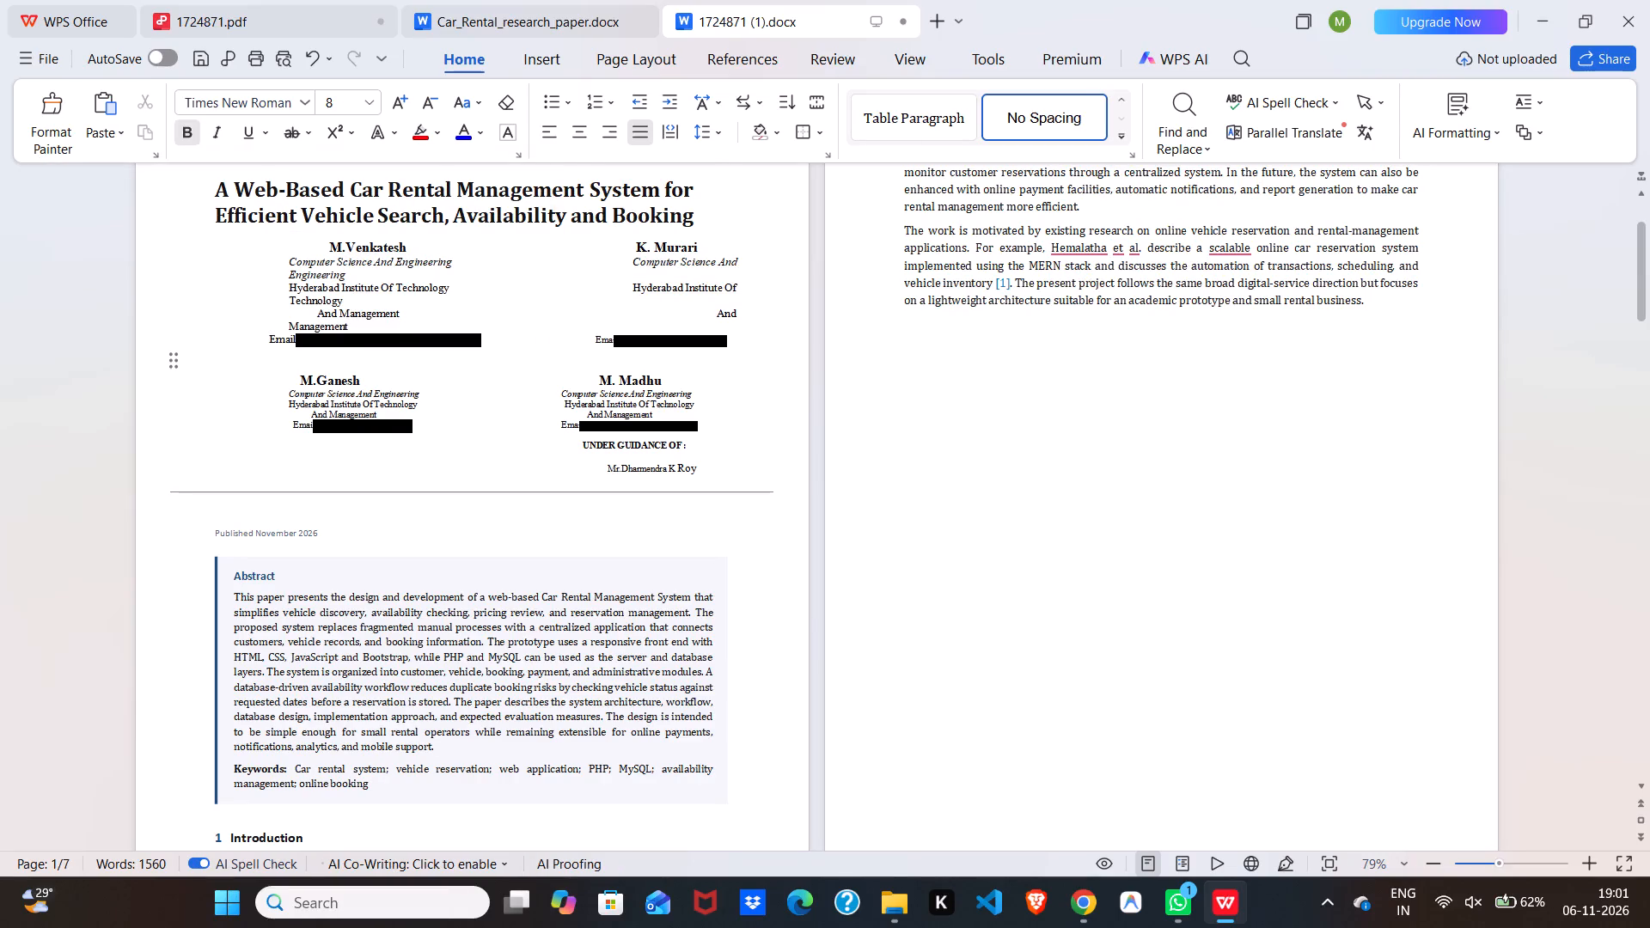
# Remove the indent before the upper authors' department line and institute line so each fits on one line.
pyautogui.click(287, 260)
pyautogui.press('BackSpace')
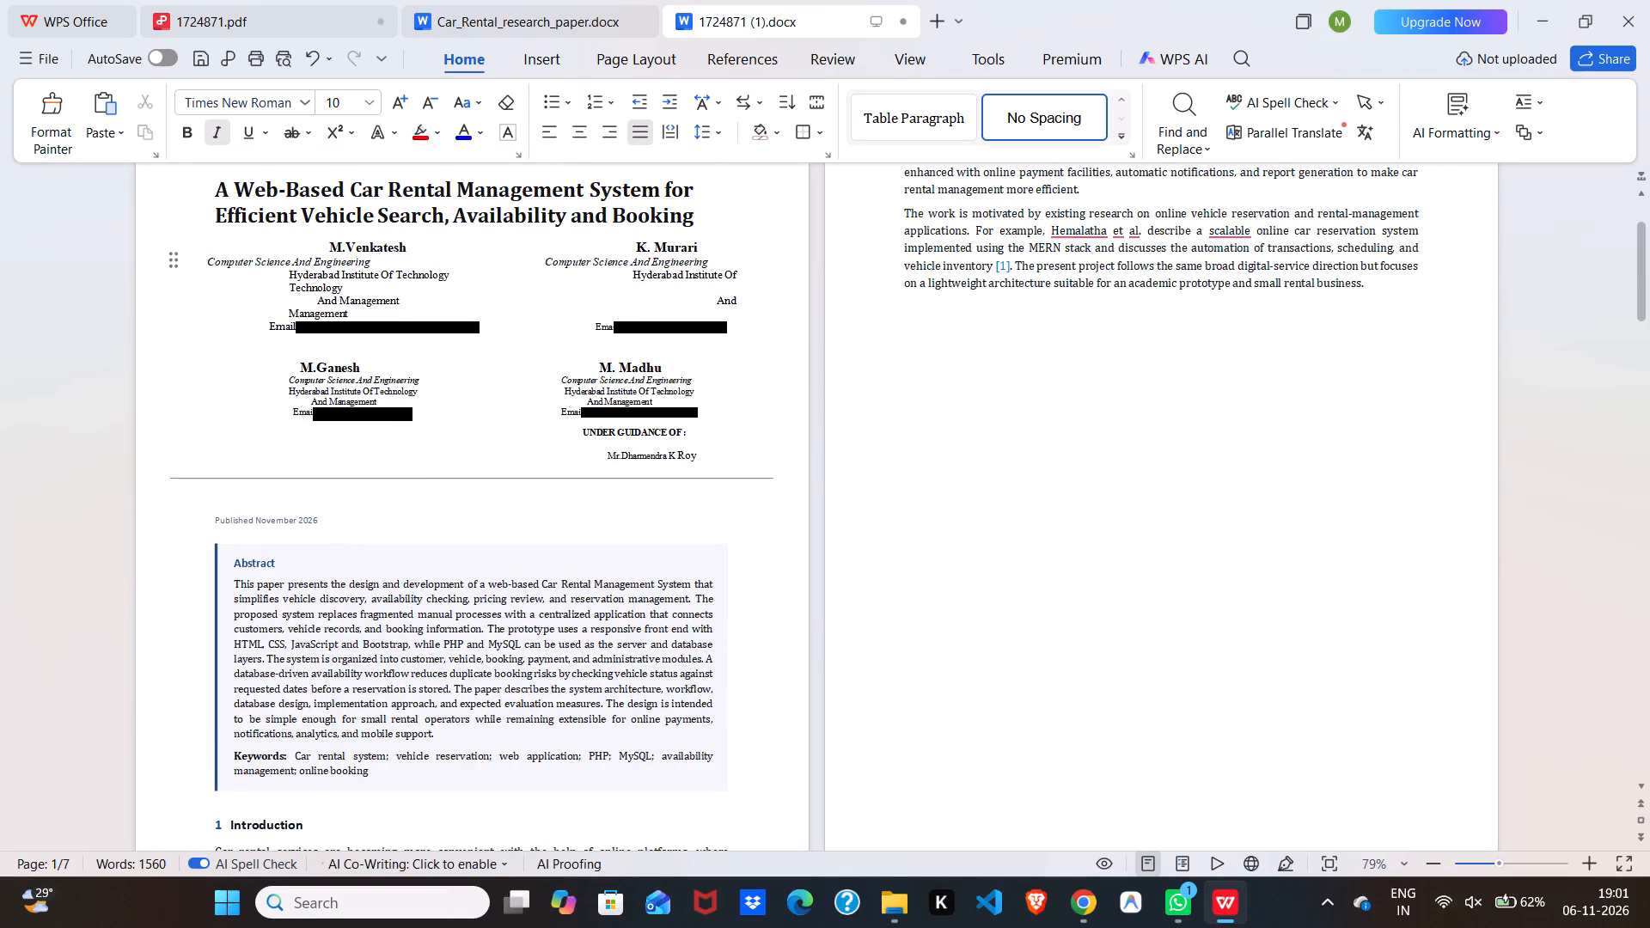
pyautogui.click(288, 274)
pyautogui.press('BackSpace')
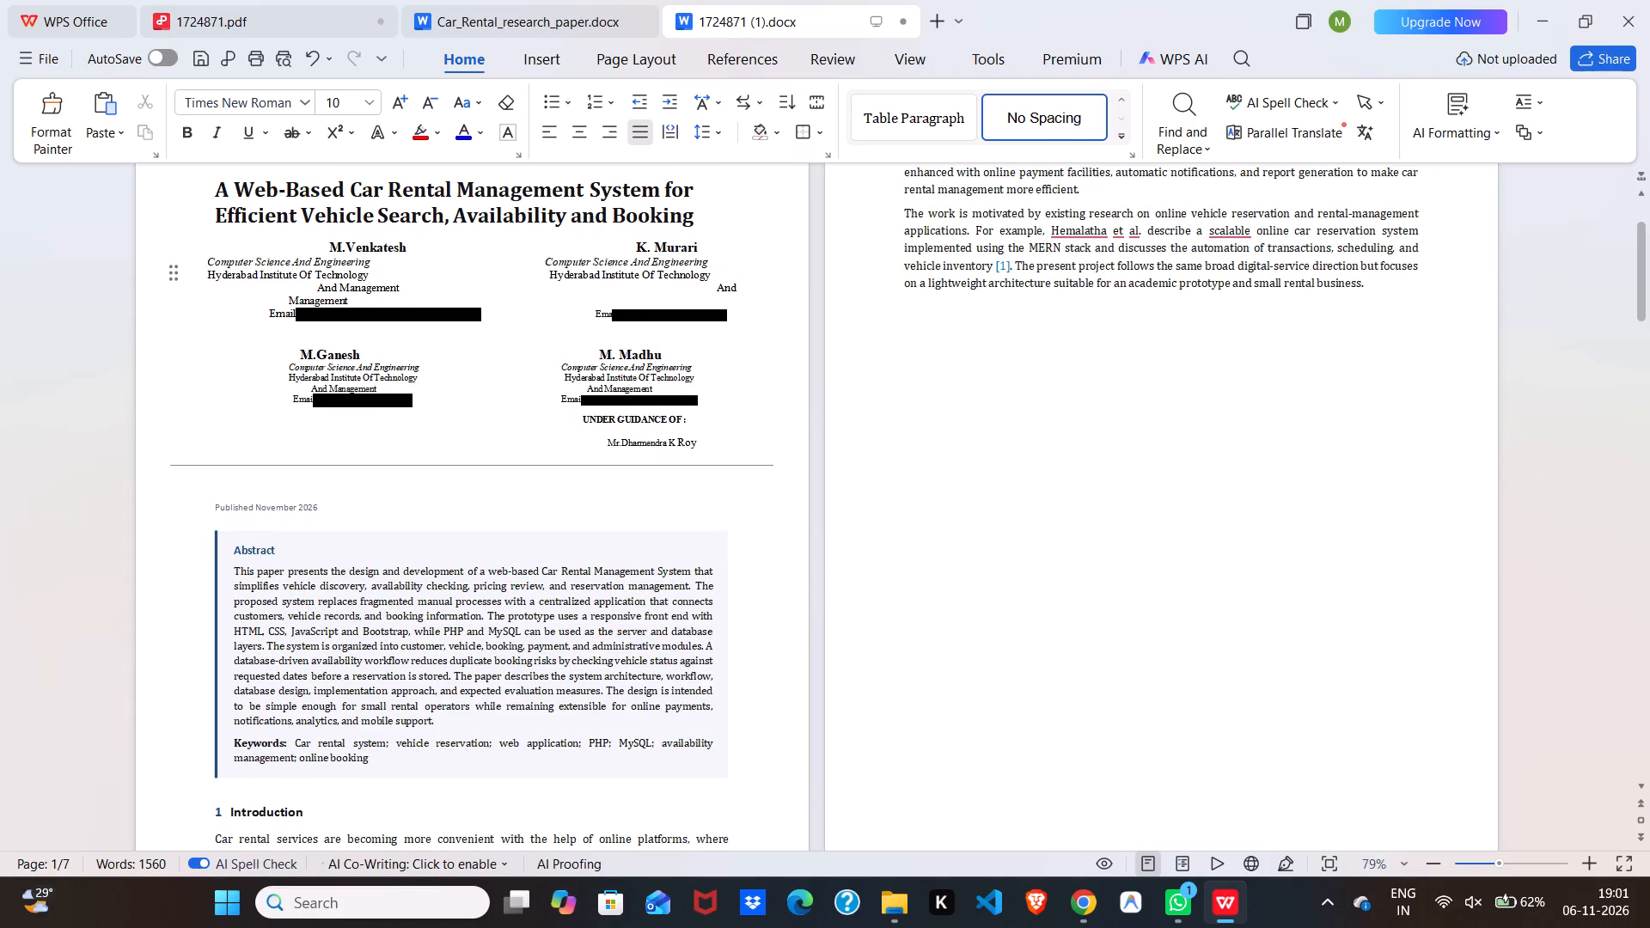
# Remove the leading spaces and indent before the upper "And Management" line, keeping it separate from the institute line above.
pyautogui.click(320, 290)
pyautogui.press('BackSpace')
pyautogui.press('BackSpace')
pyautogui.press('BackSpace')
pyautogui.press('BackSpace')
pyautogui.press('BackSpace')
pyautogui.press('BackSpace')
pyautogui.press('BackSpace')
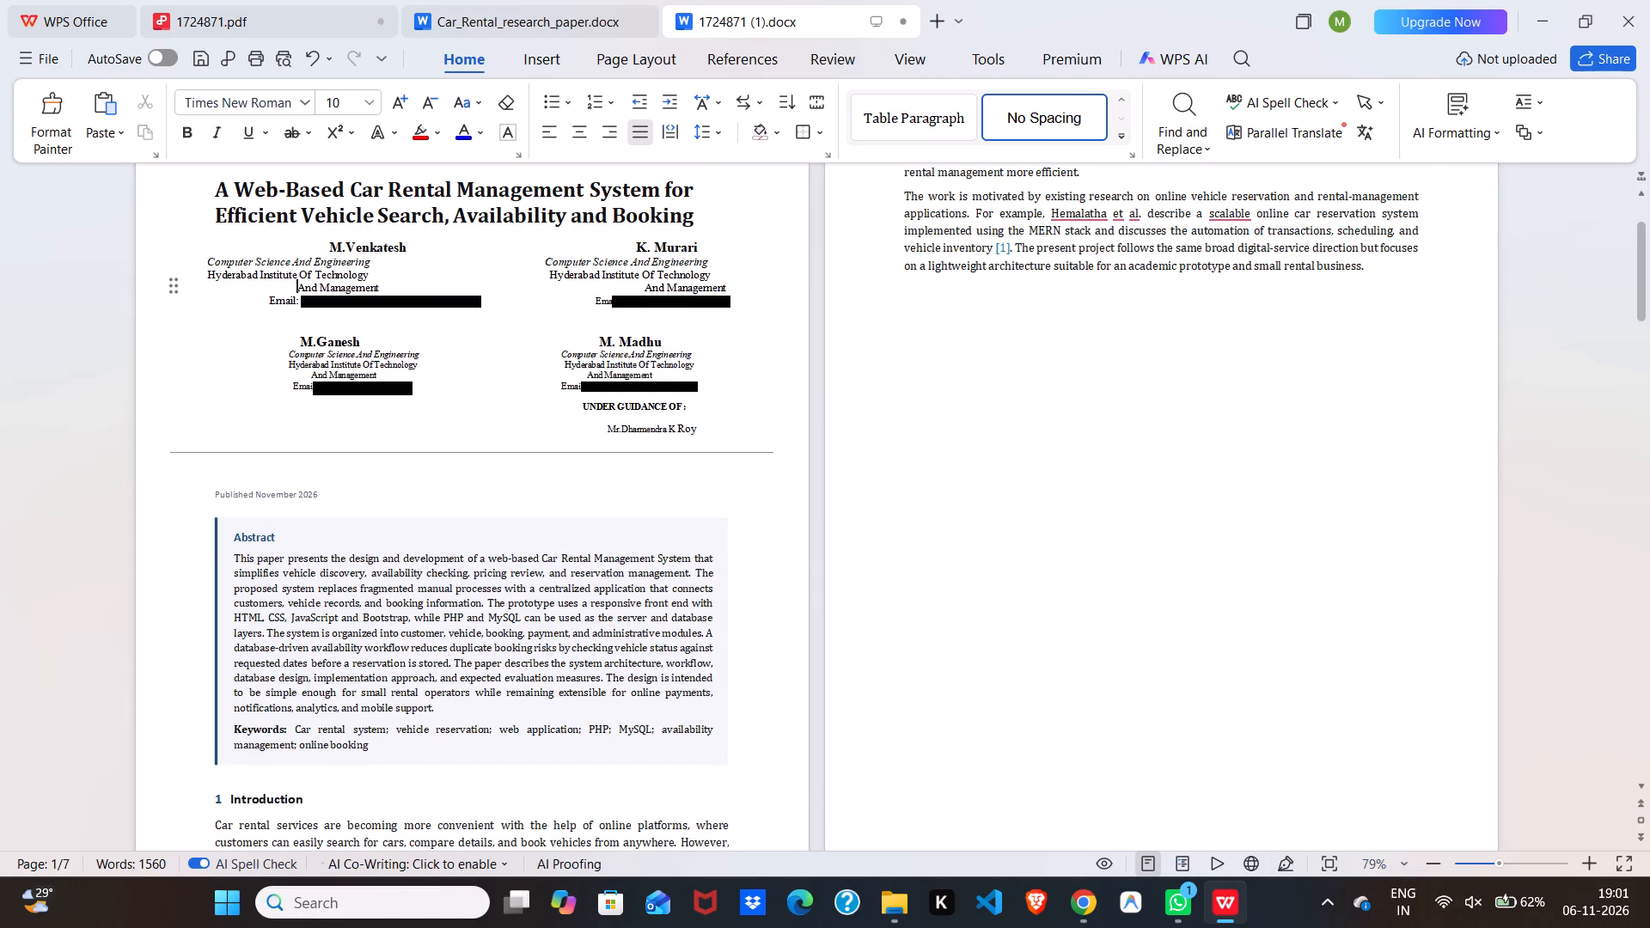
pyautogui.press('BackSpace')
pyautogui.press('BackSpace')
pyautogui.press('BackSpace')
pyautogui.press('BackSpace')
pyautogui.press('BackSpace')
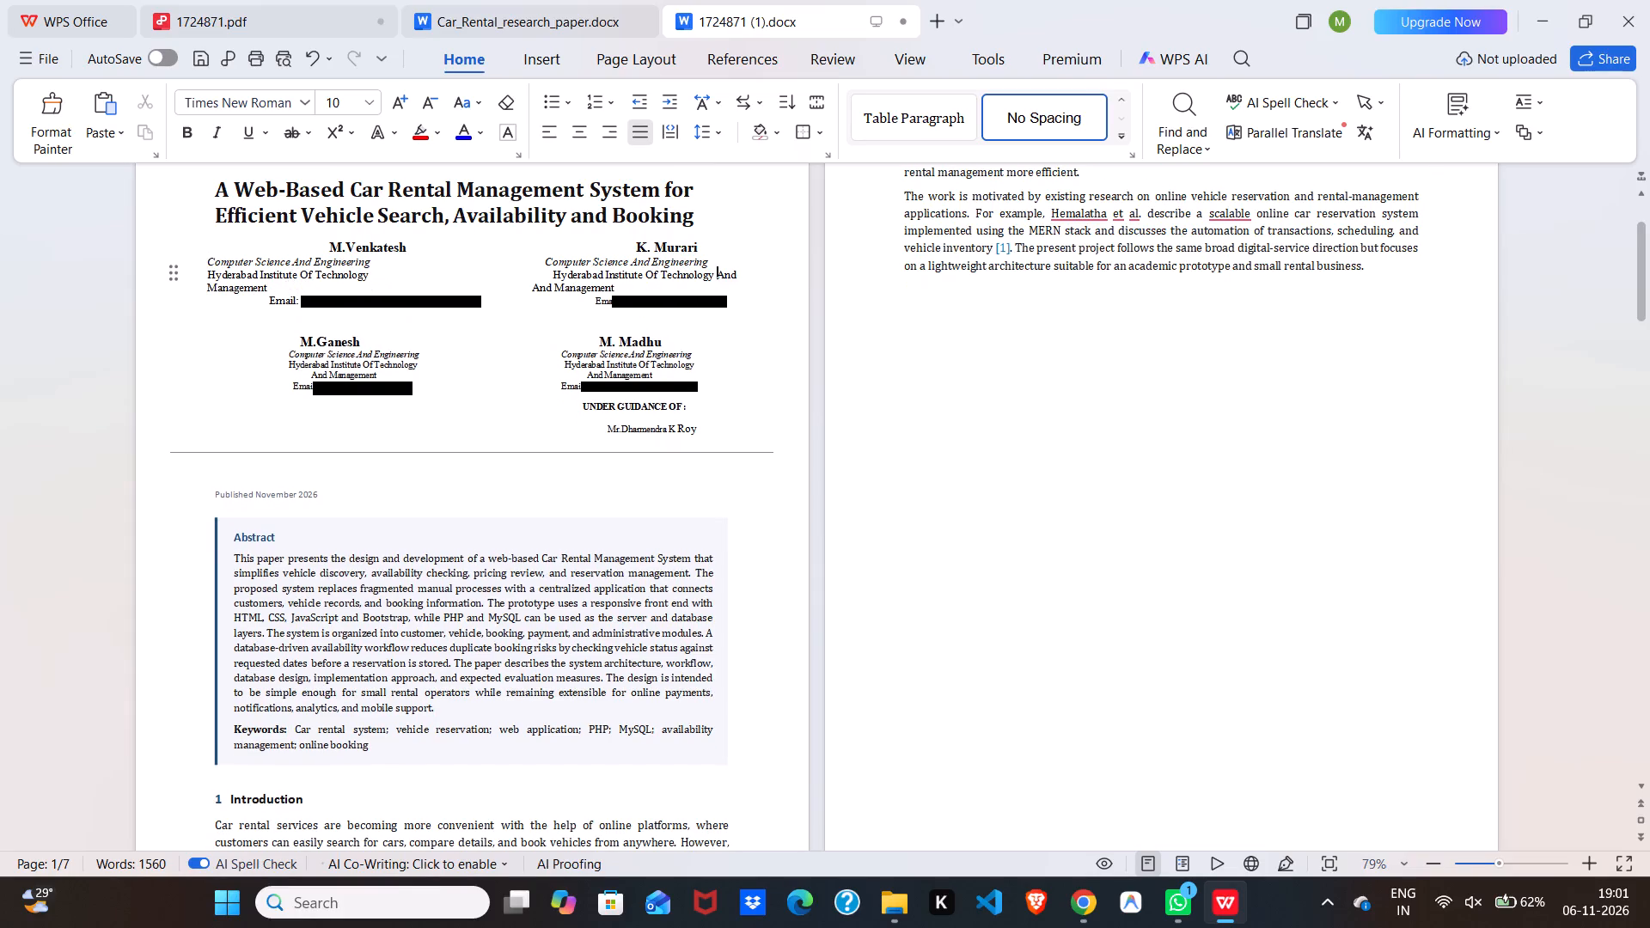
pyautogui.hotkey('ctrl', 'z')
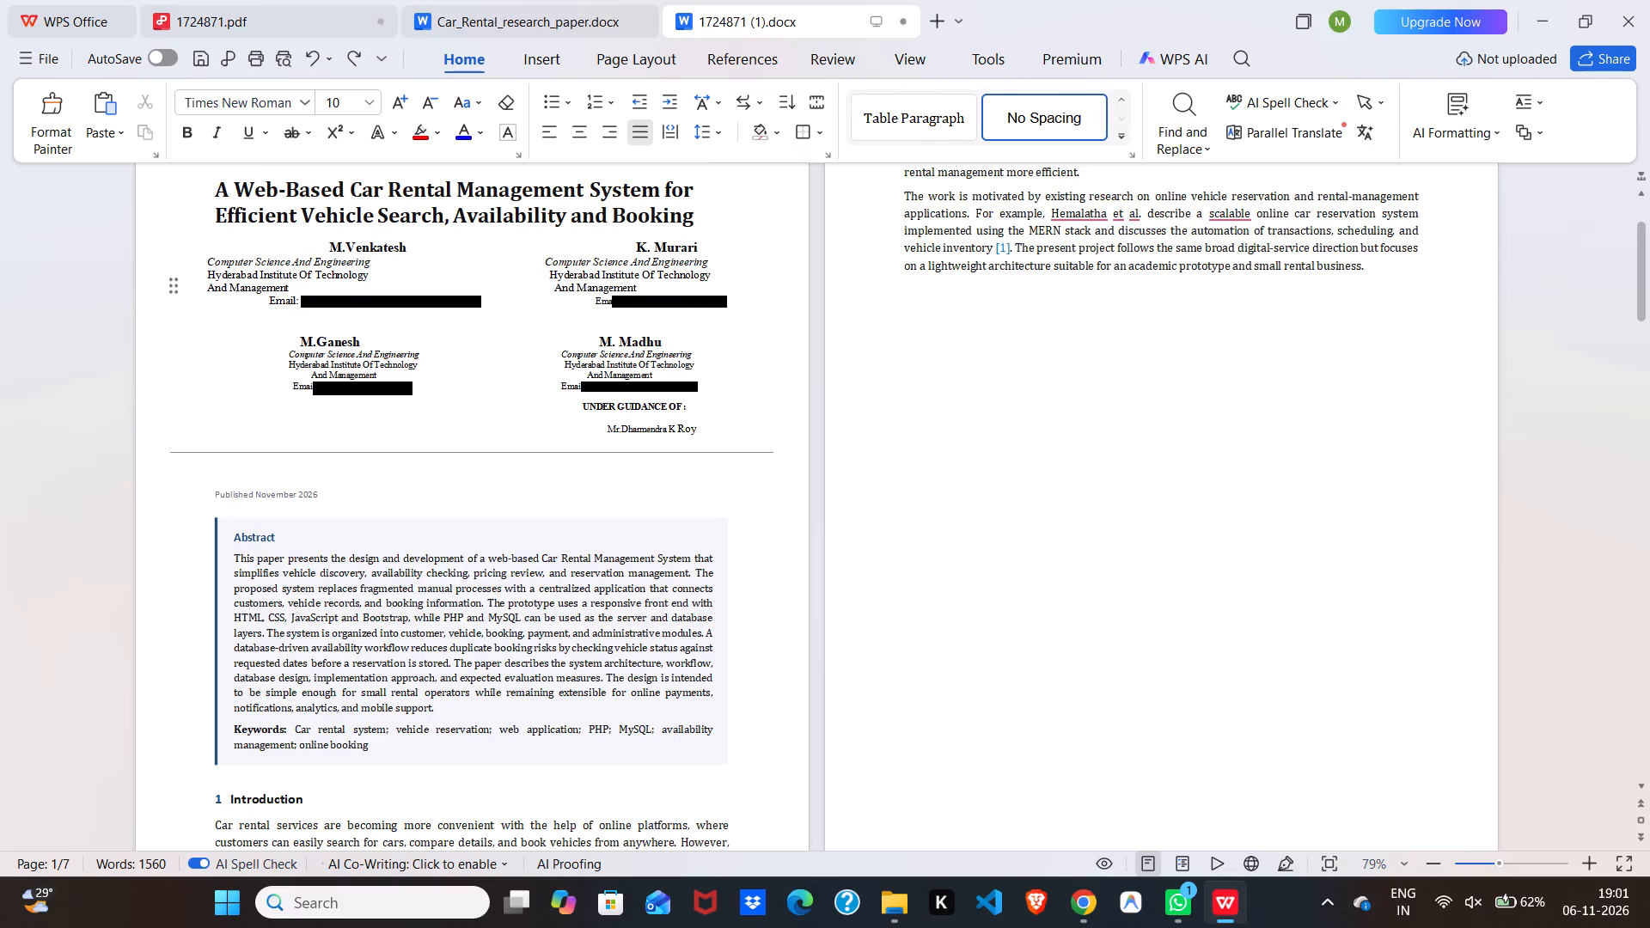
# Add six spaces before the upper "And Management" line to shift it under the institute line.
pyautogui.click(210, 293)
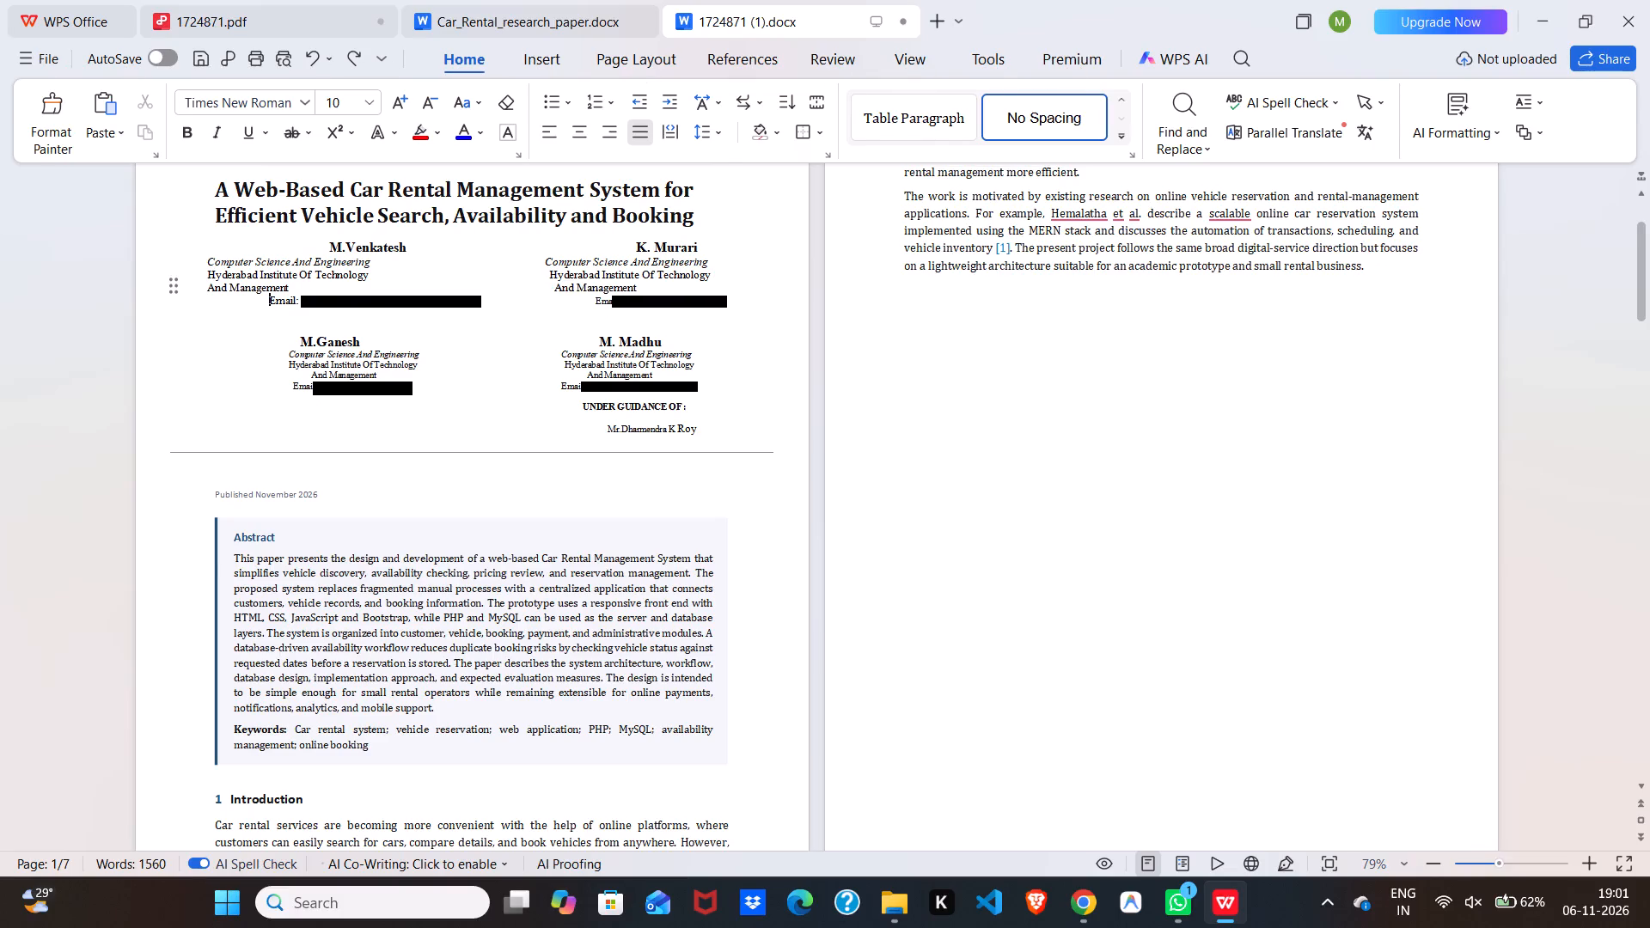
pyautogui.click(205, 289)
pyautogui.press('space')
pyautogui.press('space')
pyautogui.press('space')
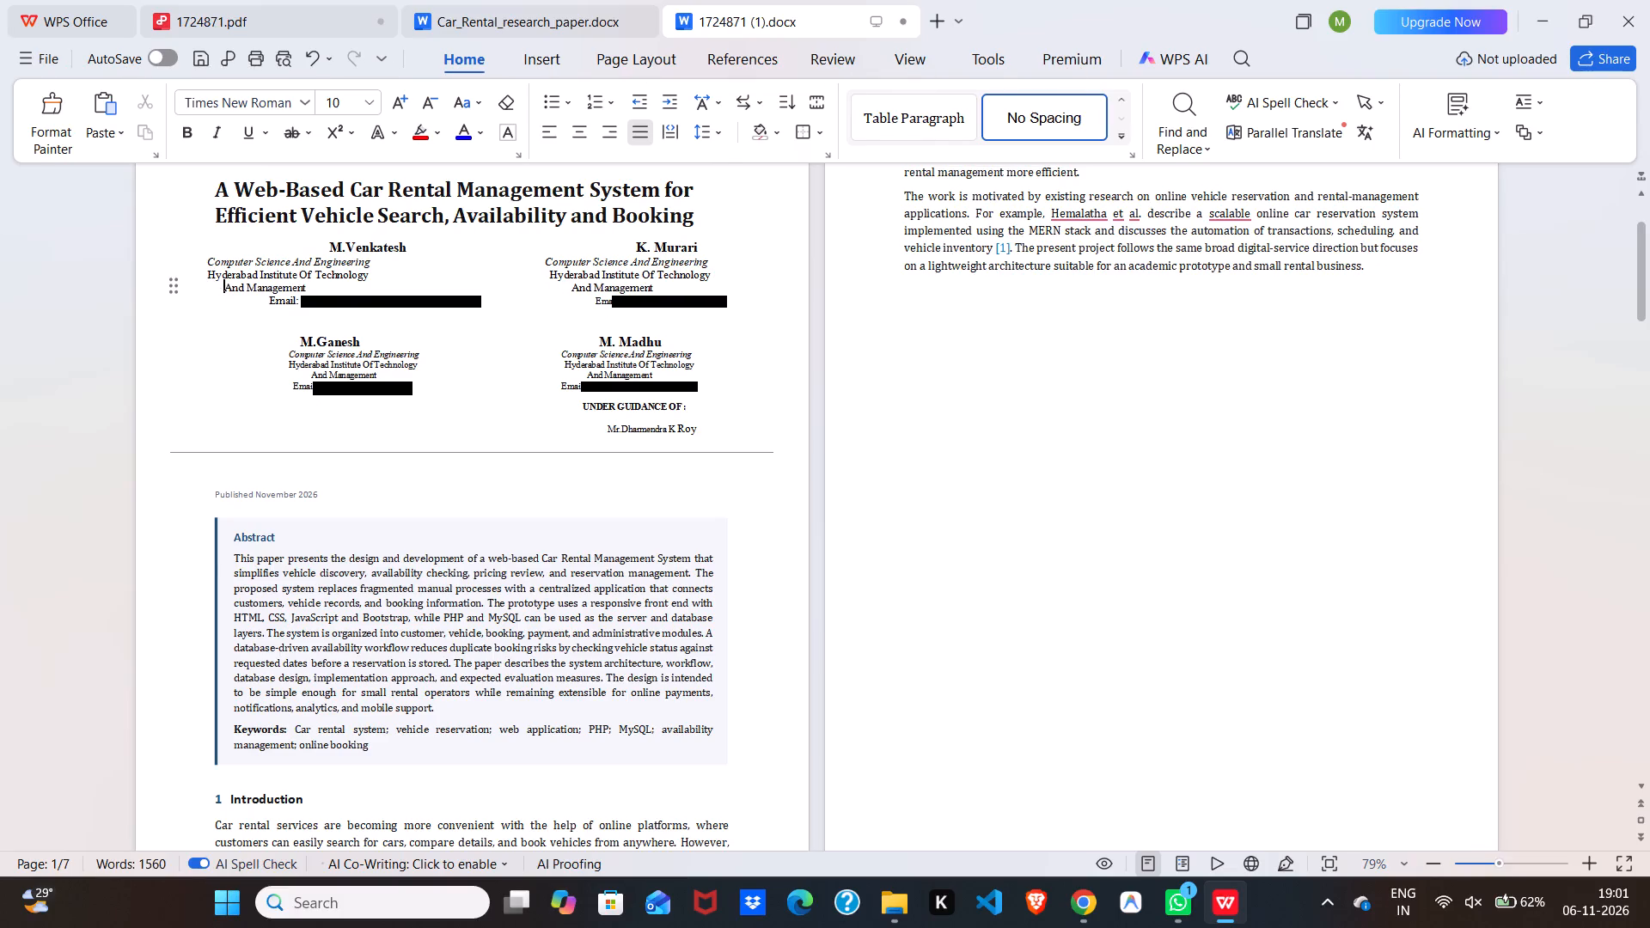
pyautogui.press('space')
pyautogui.press('space')
pyautogui.press('space')
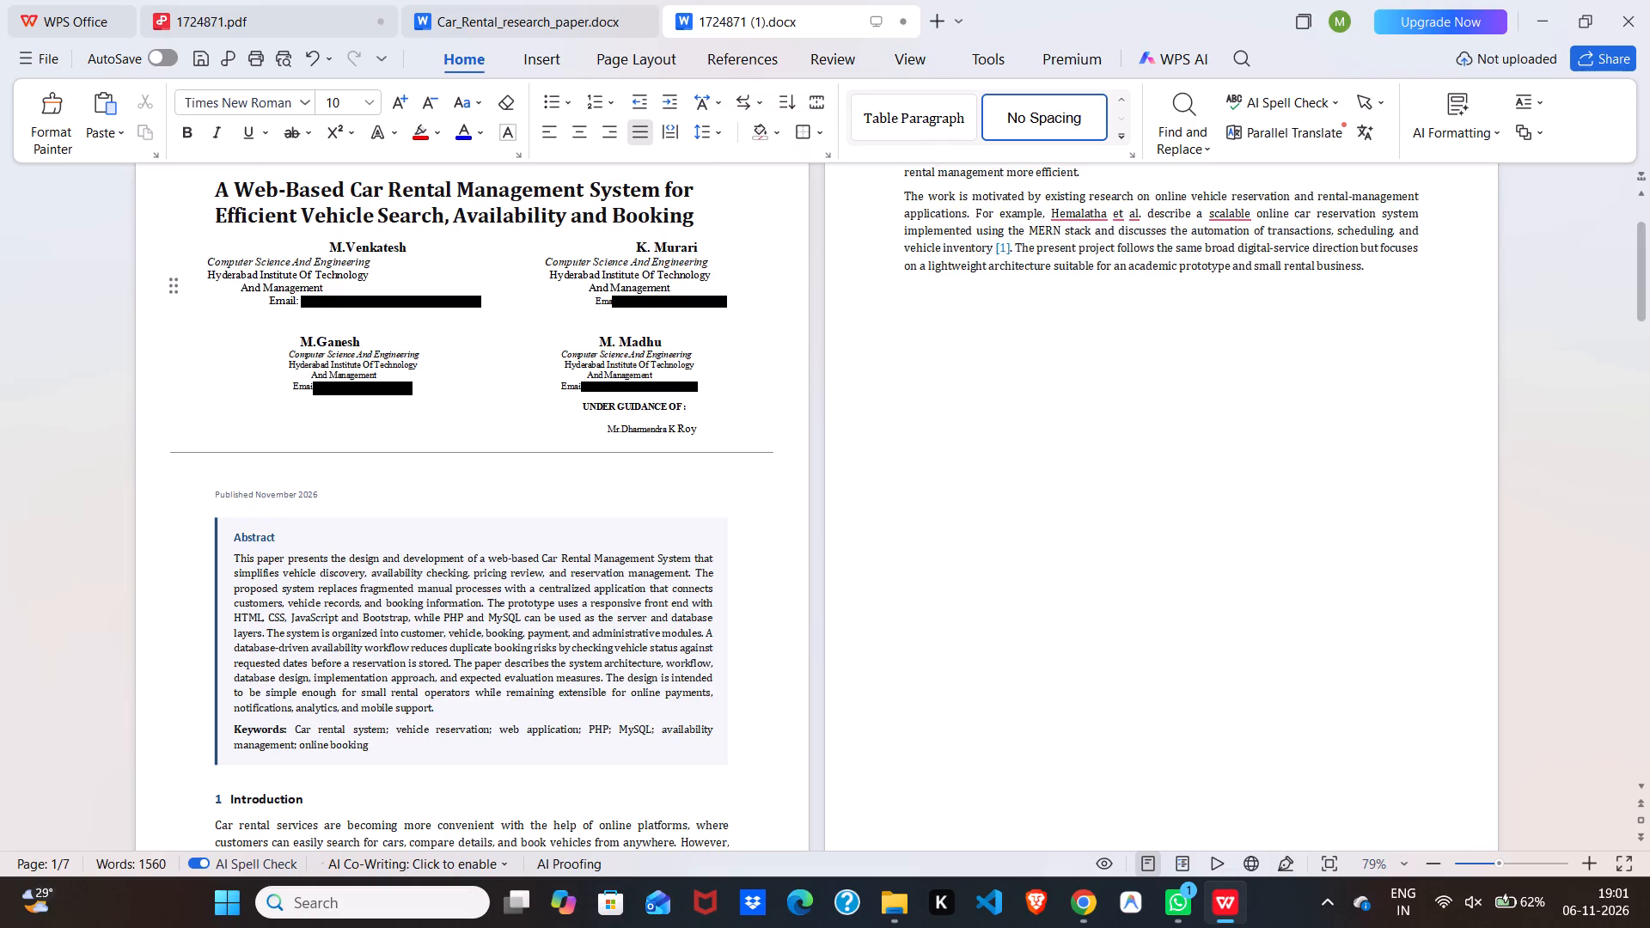
# Remove the indent before the upper authors' email line to align it with the department and institute lines.
pyautogui.click(266, 300)
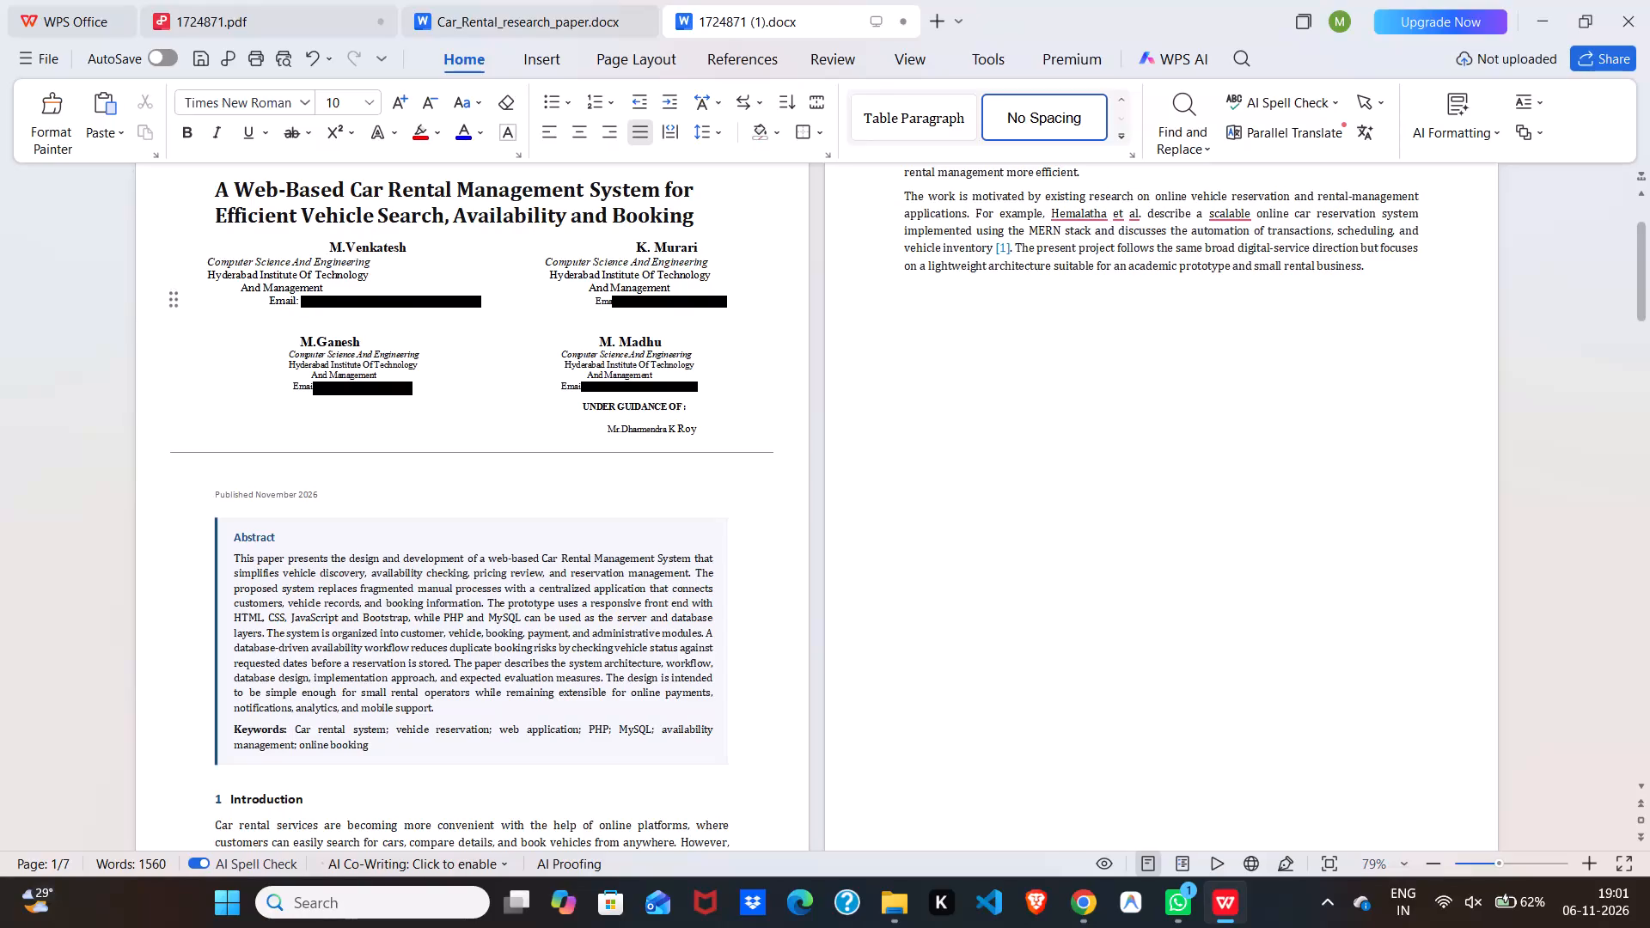
pyautogui.press('BackSpace')
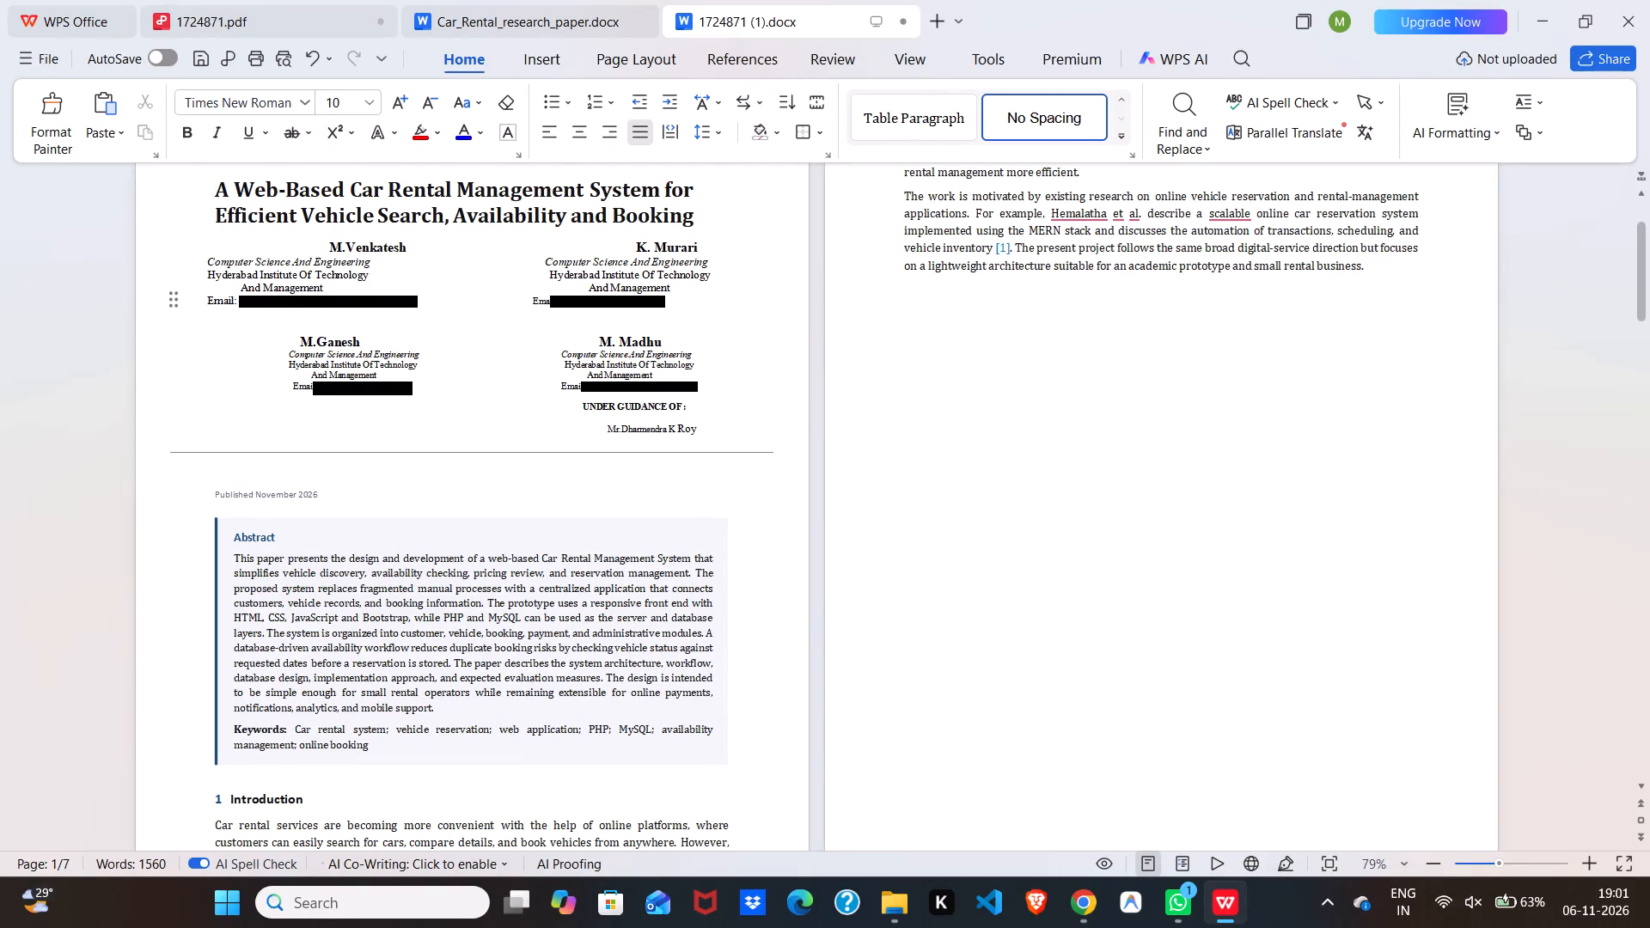
# Set the font size of the upper authors' department, institute and email lines to 10.
pyautogui.moveTo(670, 301); pyautogui.dragTo(552, 266)
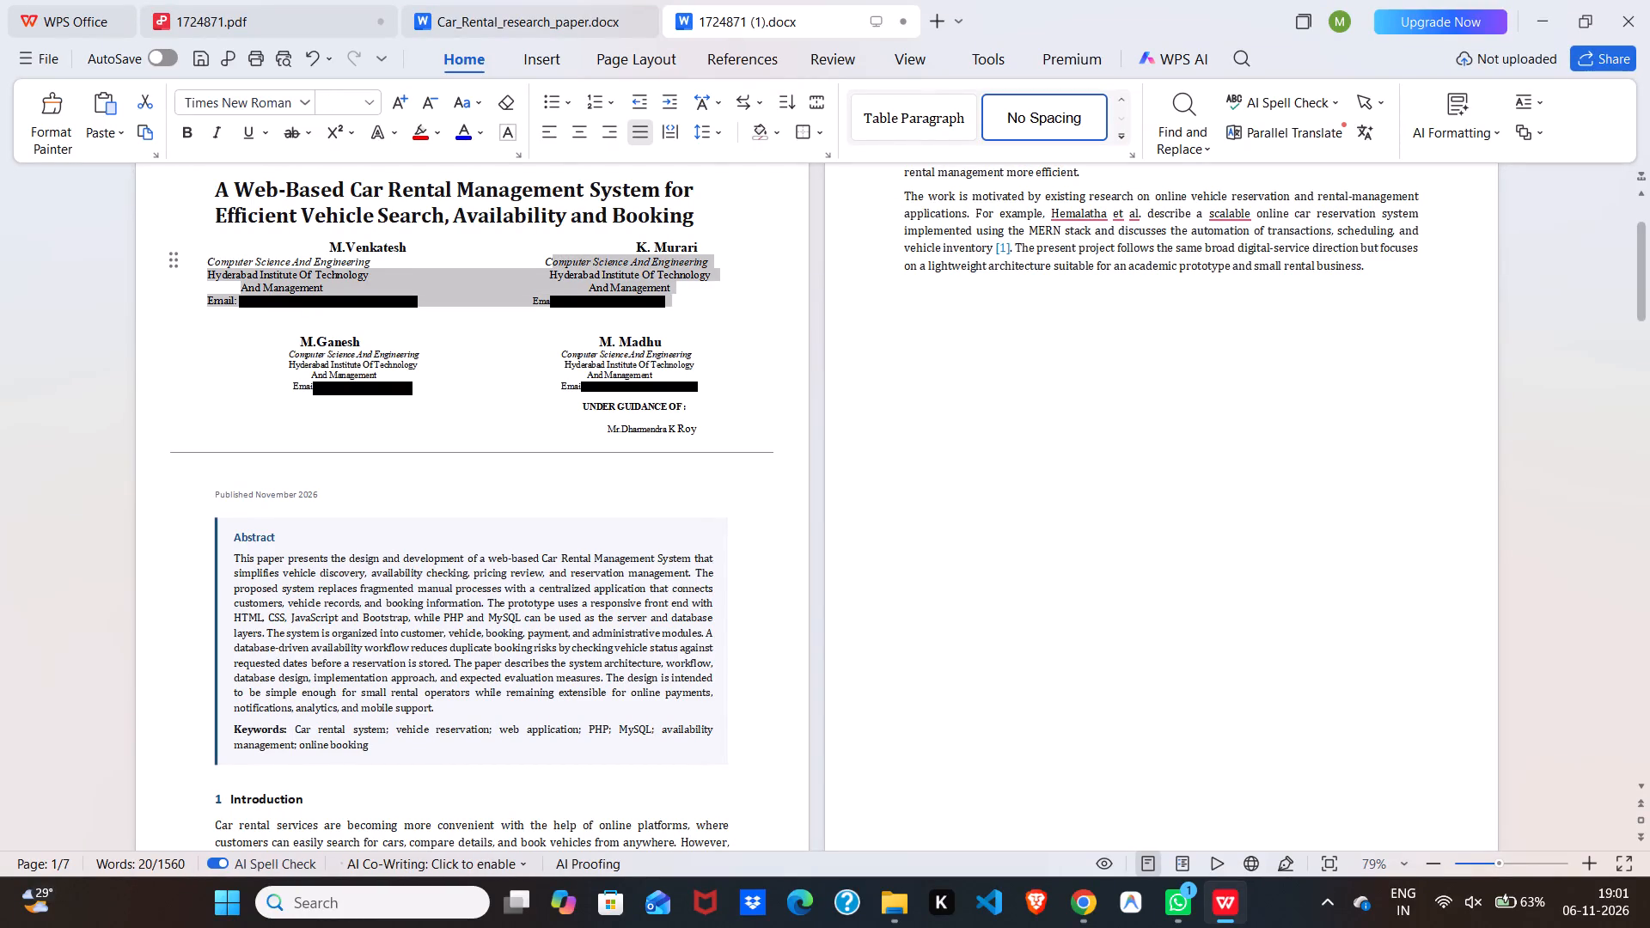
pyautogui.moveTo(552, 266); pyautogui.dragTo(543, 264)
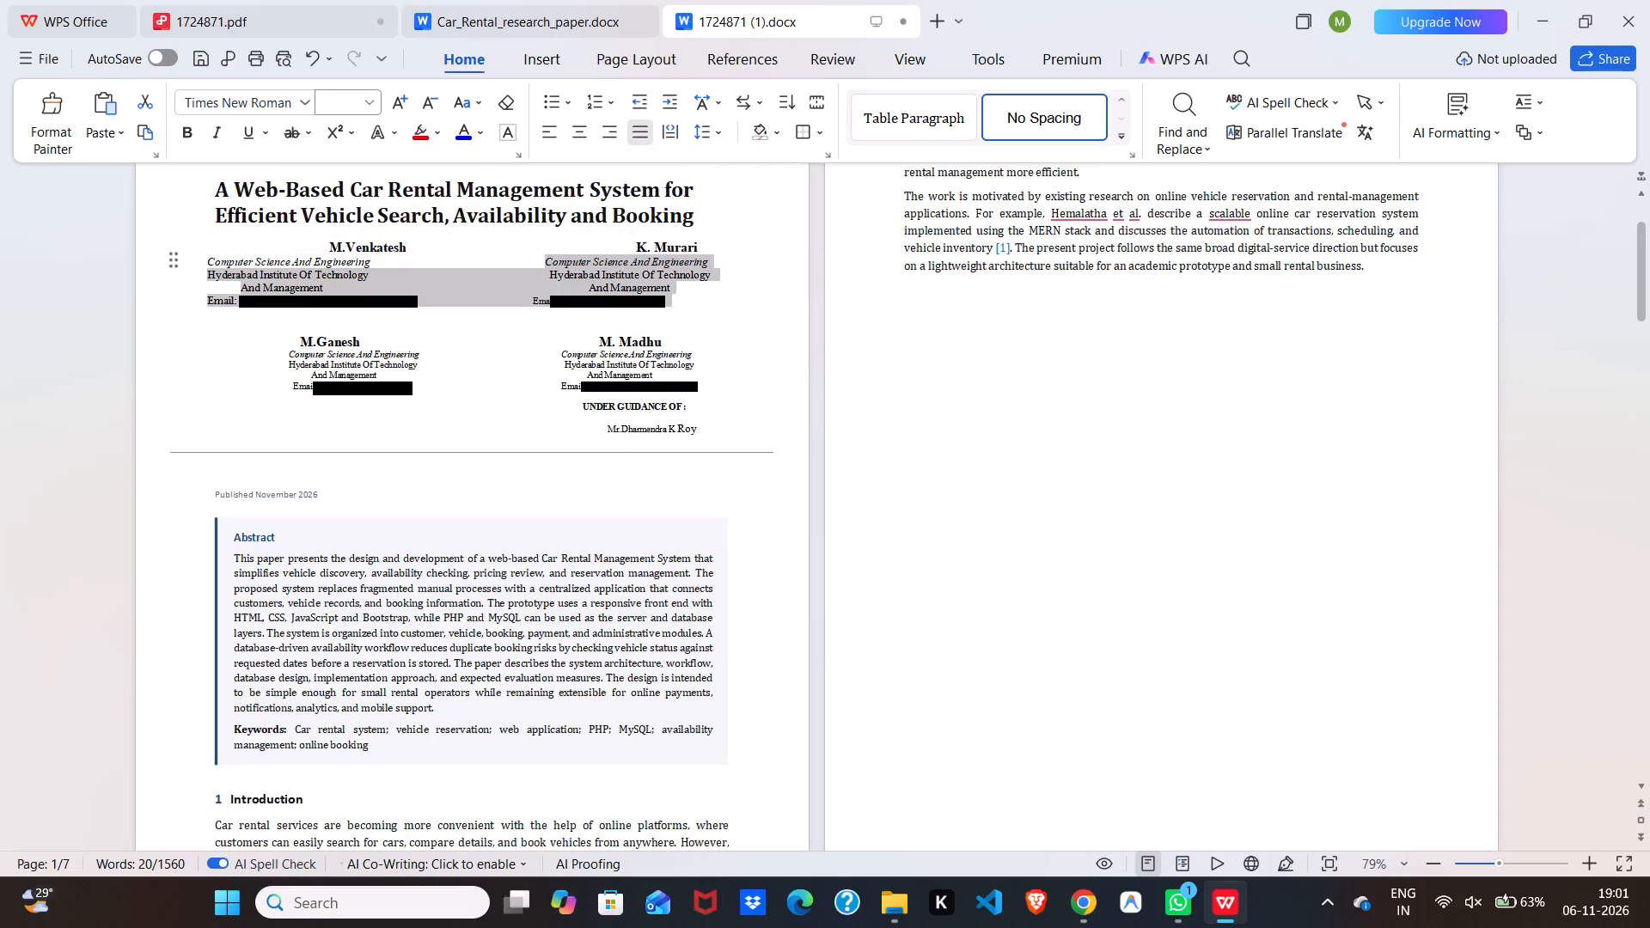
pyautogui.click(339, 95)
pyautogui.write('10')
pyautogui.press('Return')
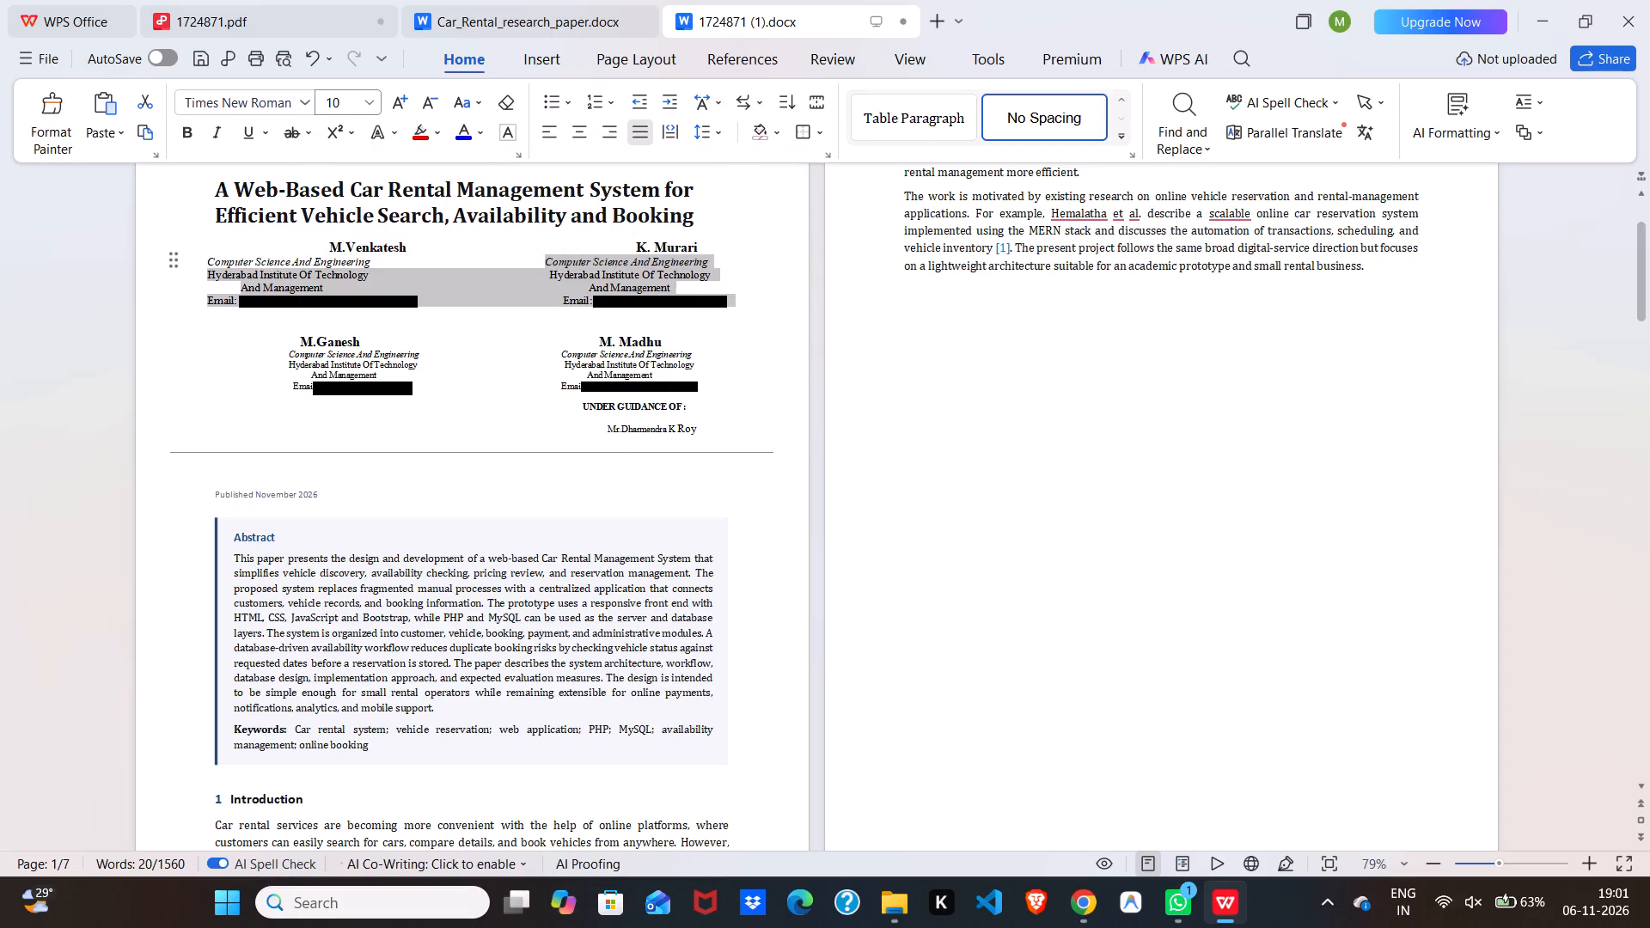
pyautogui.click(535, 346)
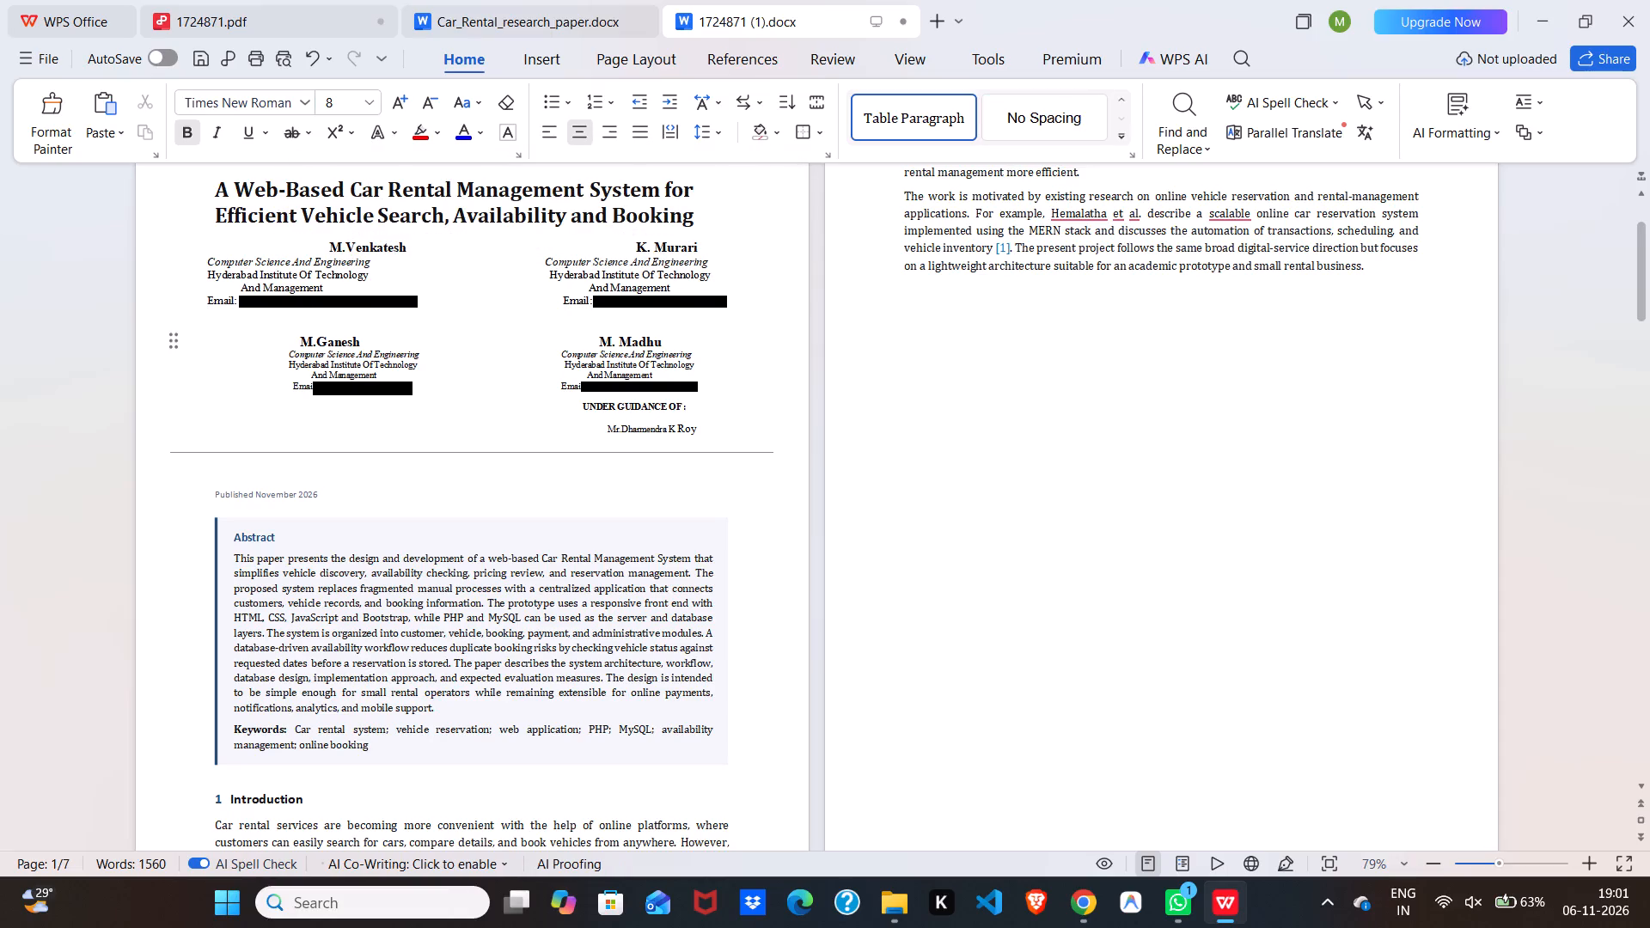
# Set the font size of the lower authors' department, institute and email lines and the guide lines to 10.
pyautogui.moveTo(700, 423); pyautogui.dragTo(607, 416)
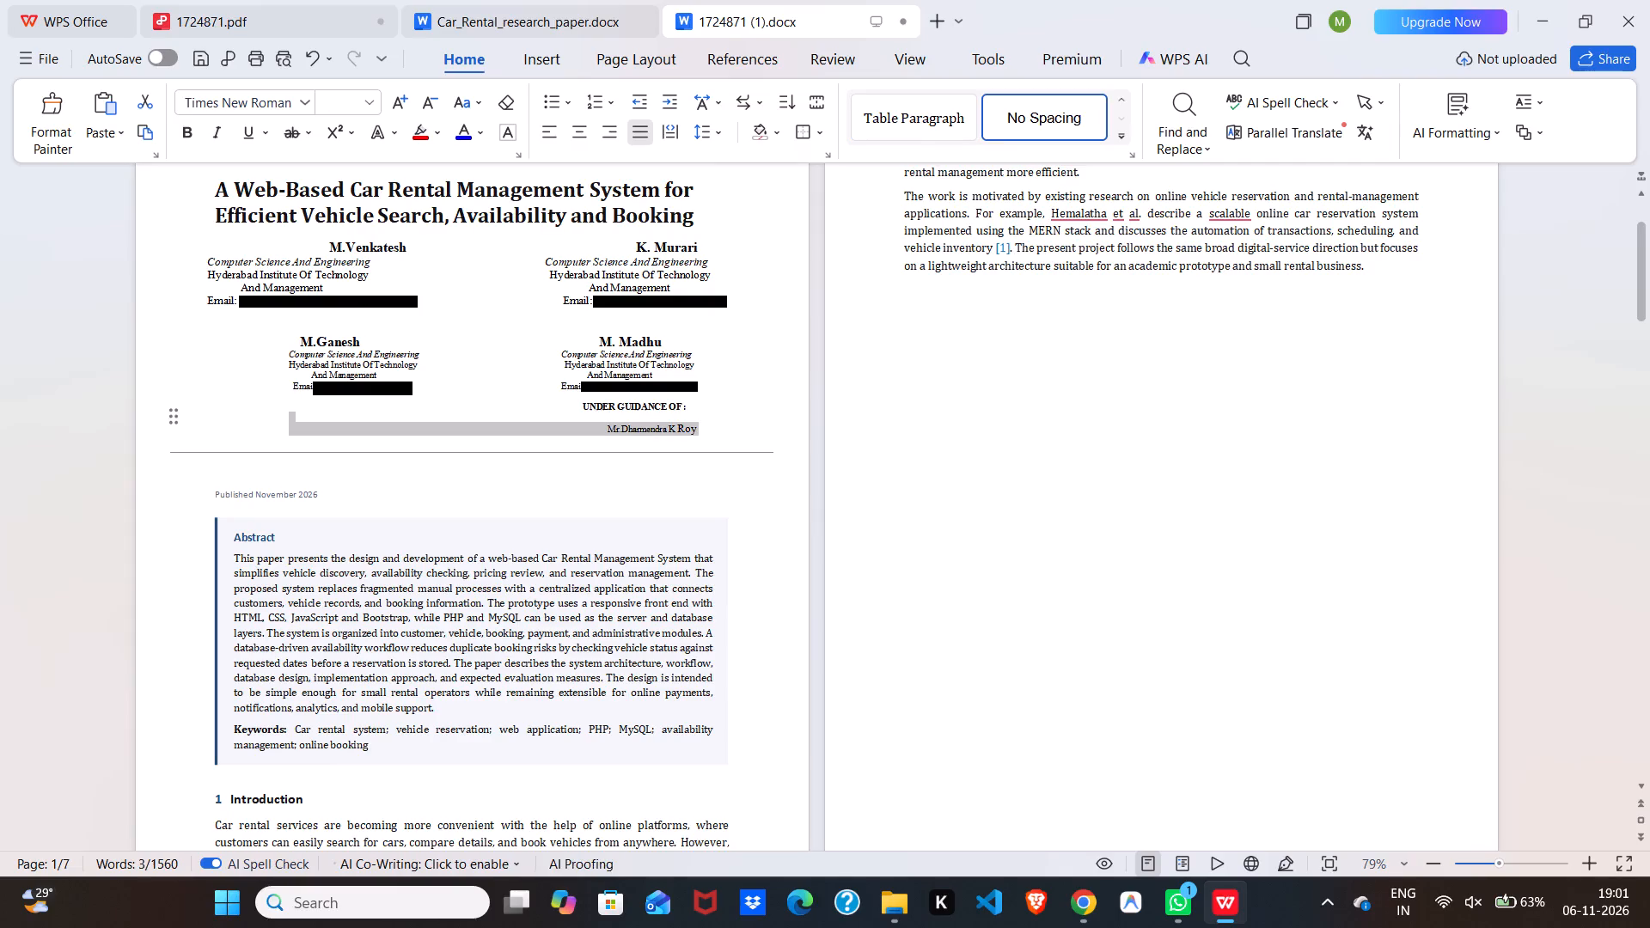
pyautogui.moveTo(607, 416); pyautogui.dragTo(290, 357)
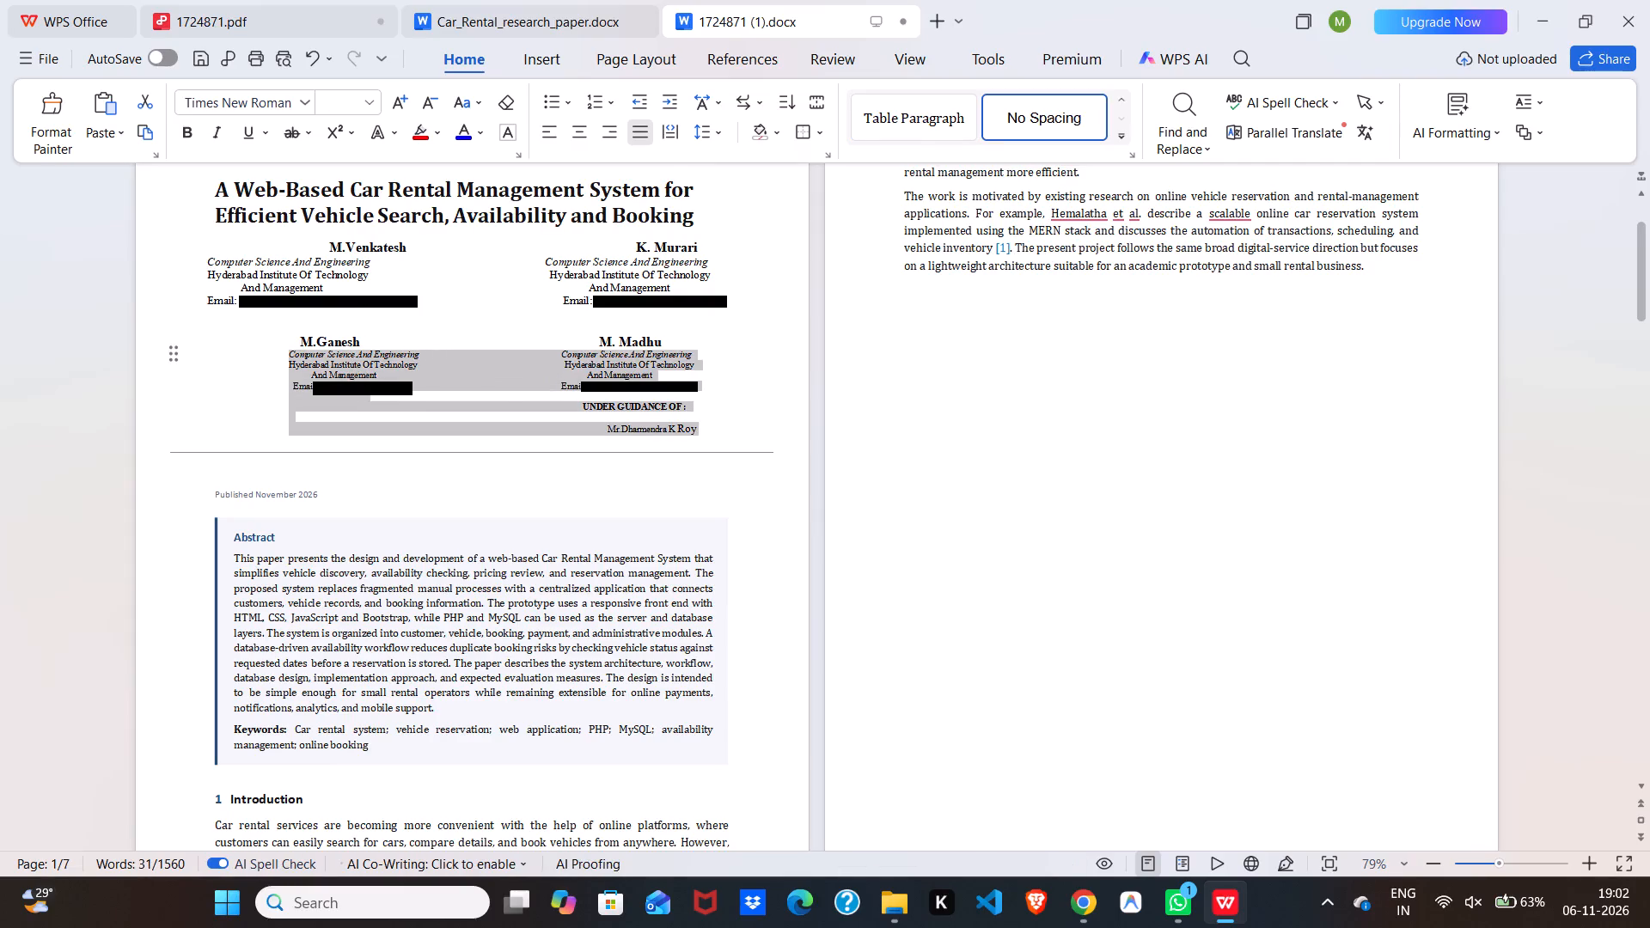
pyautogui.moveTo(290, 357); pyautogui.dragTo(283, 356)
pyautogui.click(306, 268)
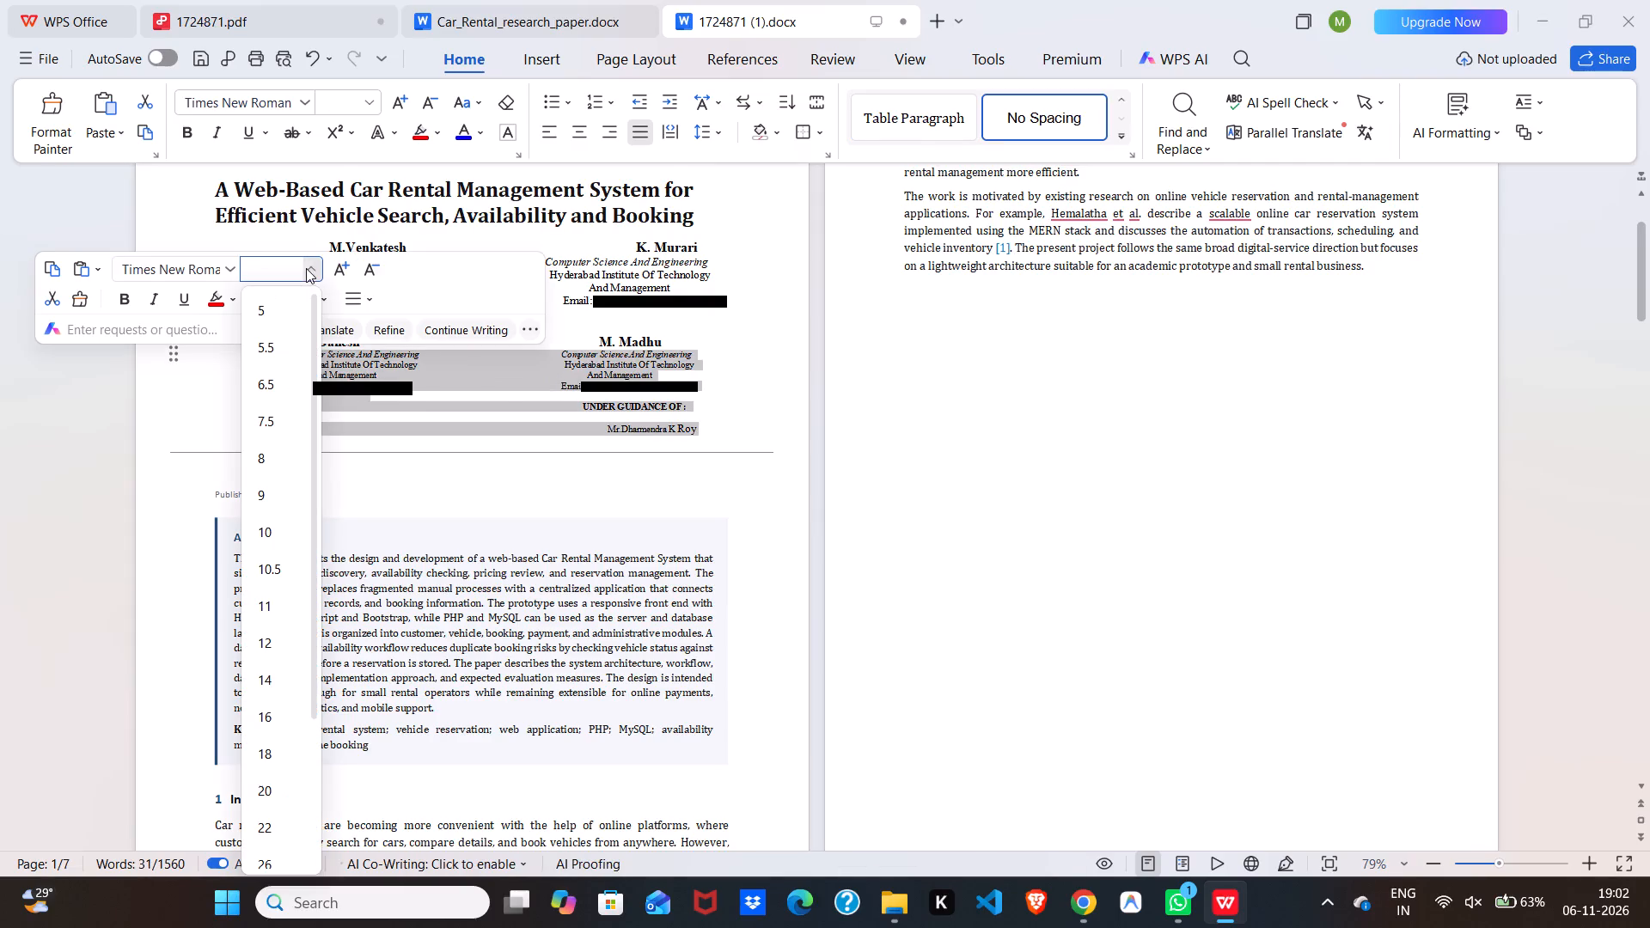
pyautogui.click(283, 539)
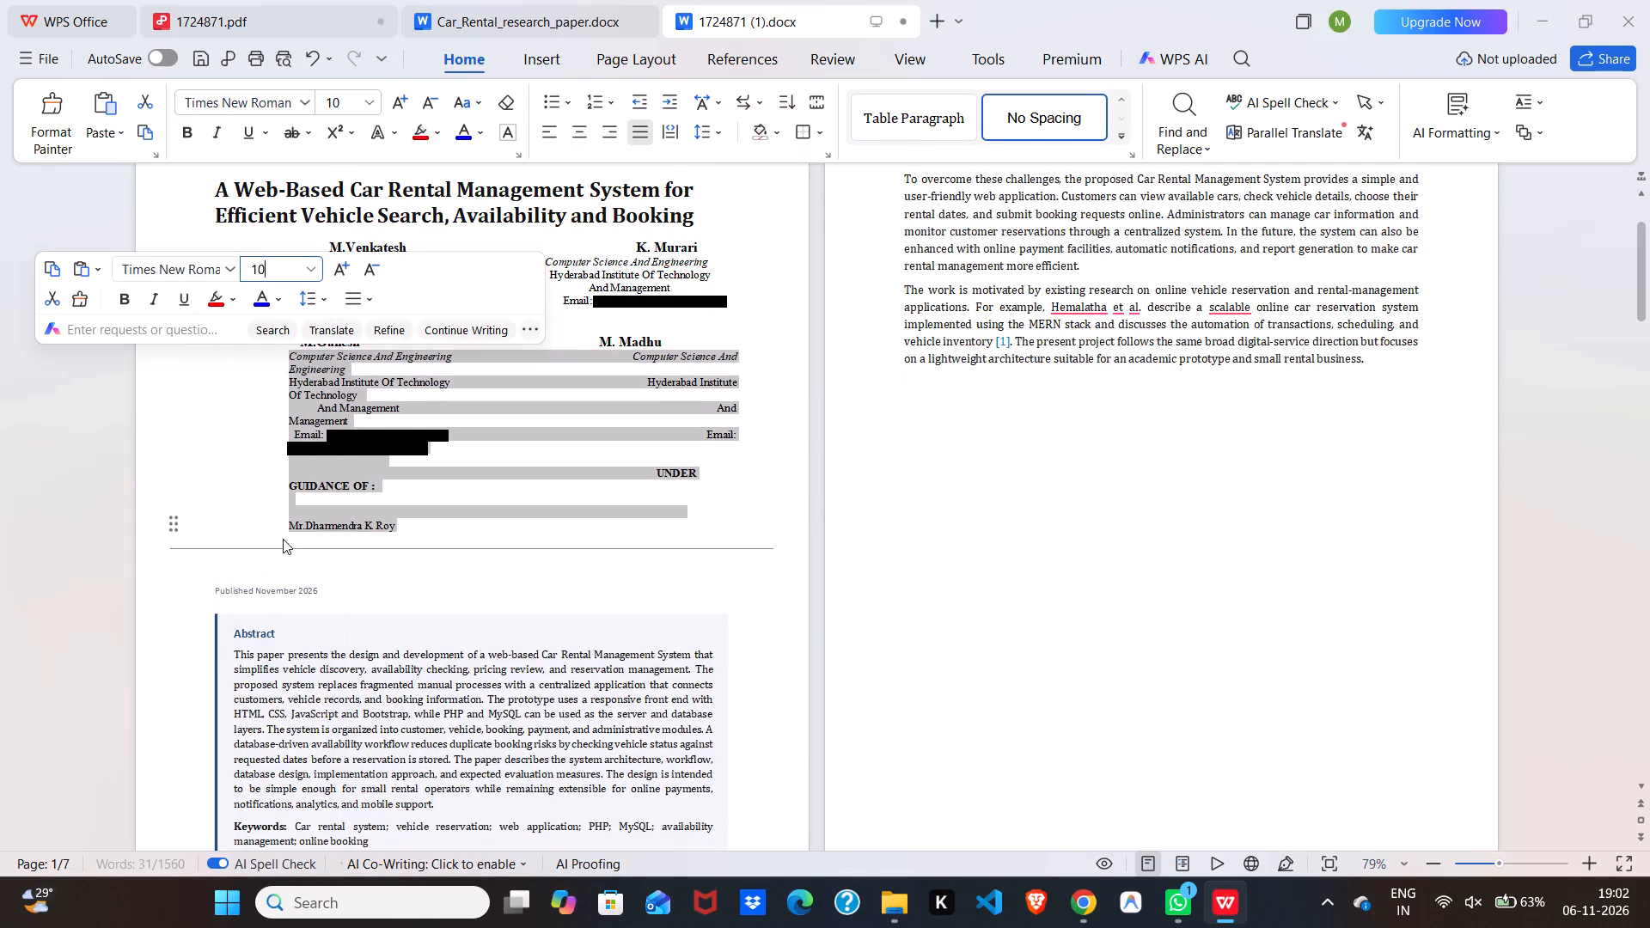
pyautogui.click(265, 396)
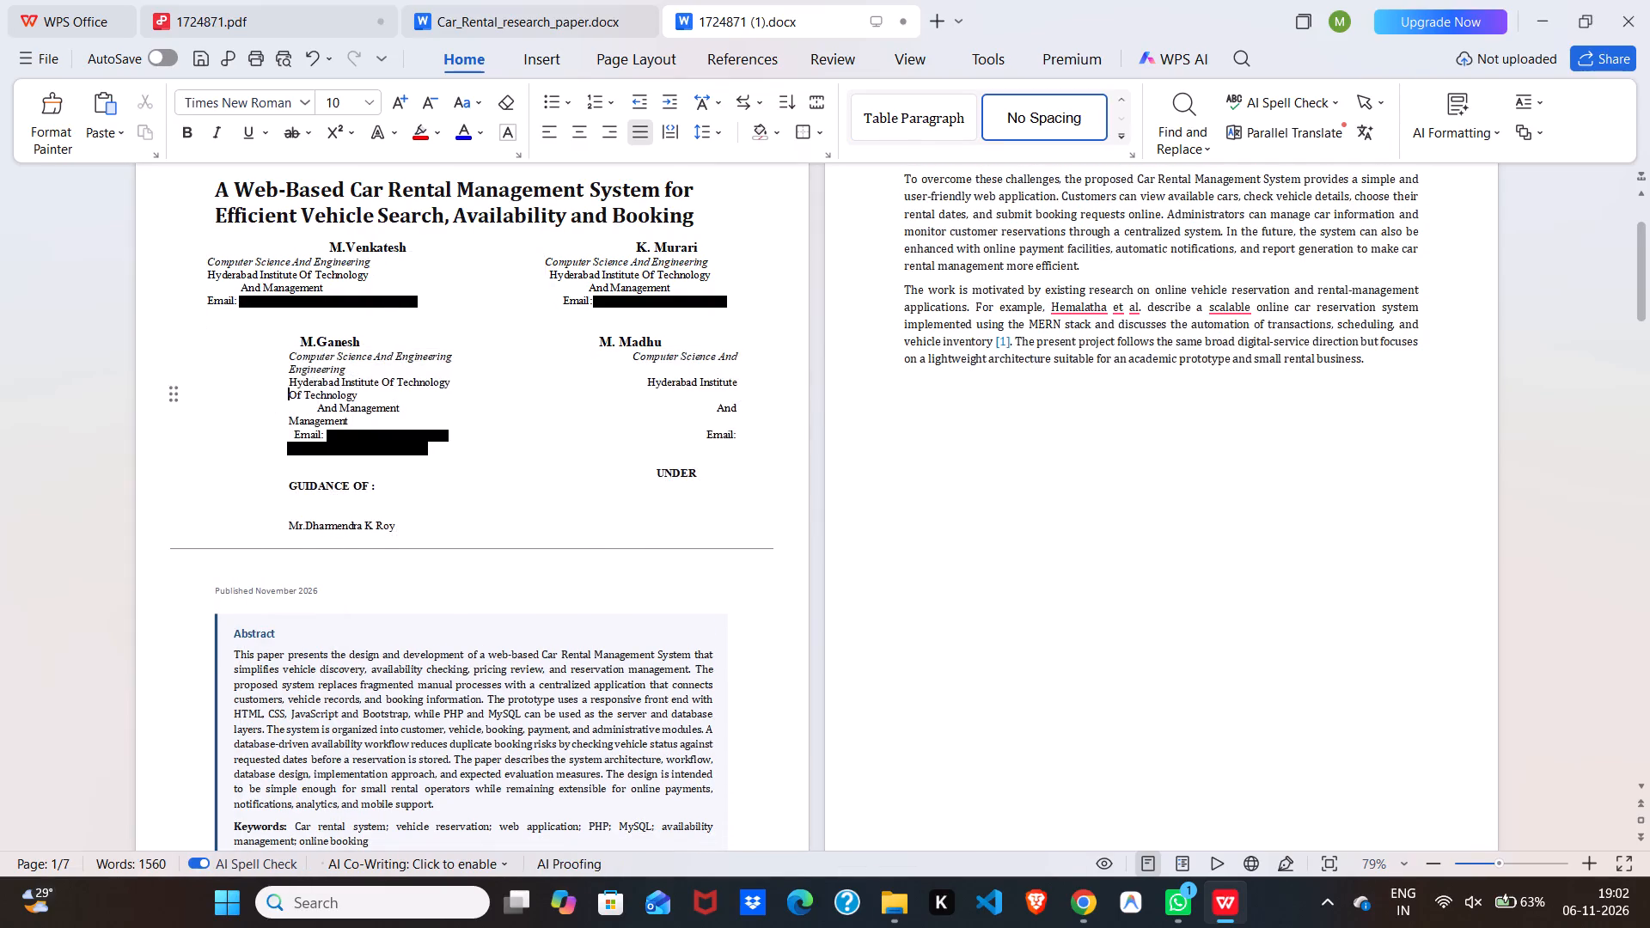
# Remove the indent before the lower authors' department line and institute line so each fits on one line.
pyautogui.click(289, 358)
pyautogui.press('BackSpace')
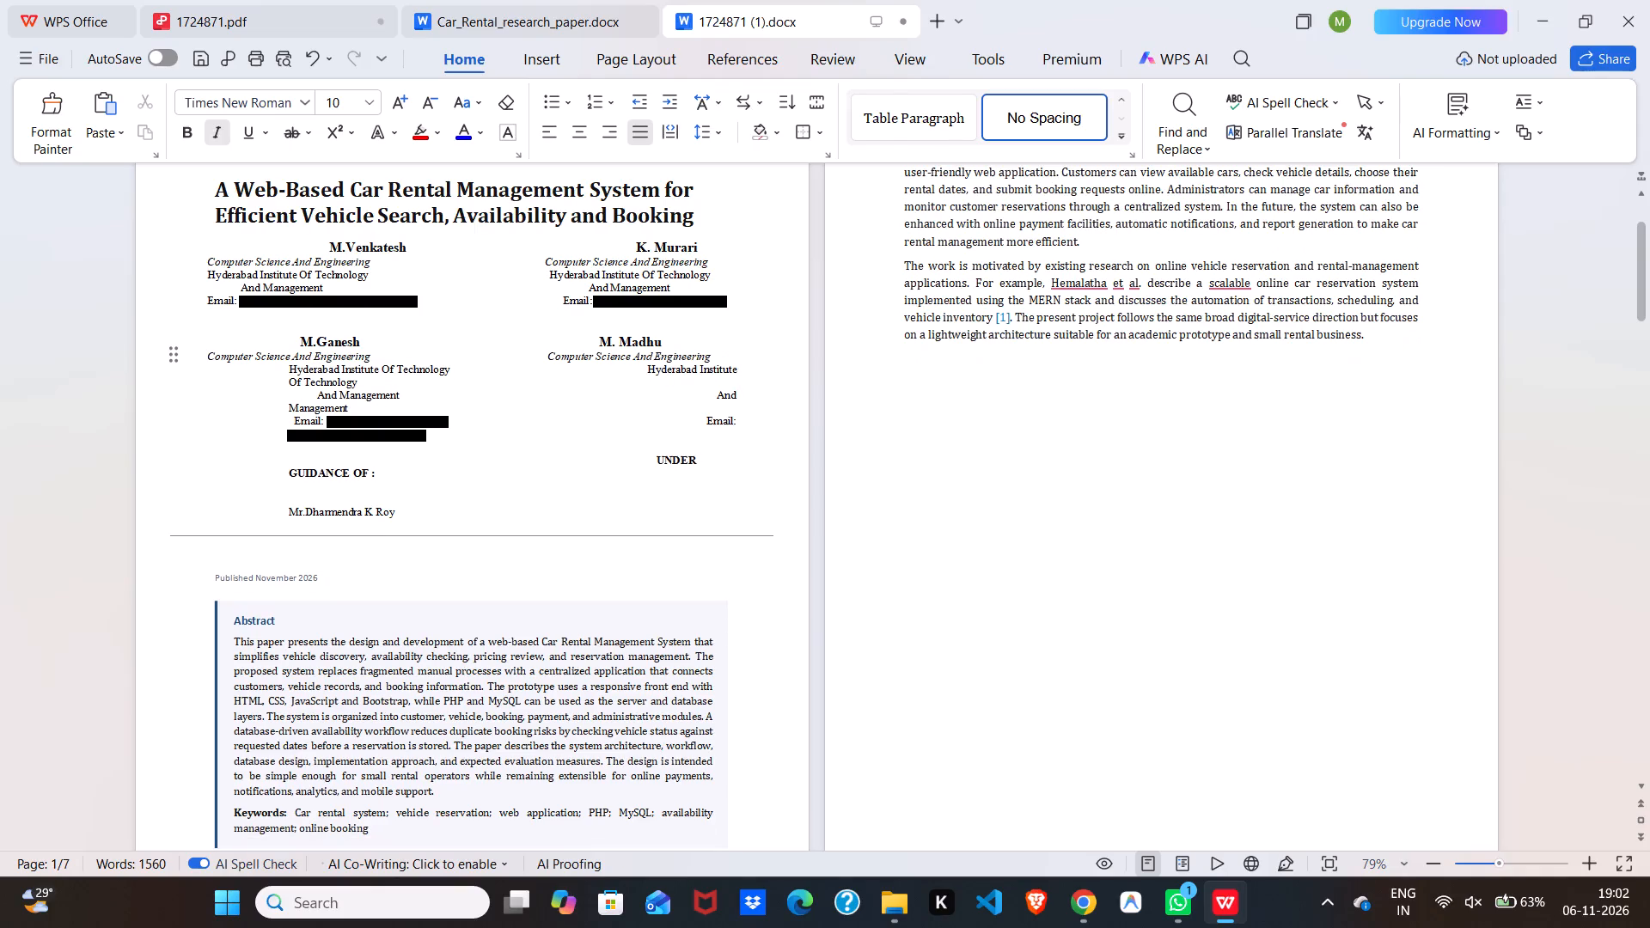
pyautogui.click(289, 370)
pyautogui.press('BackSpace')
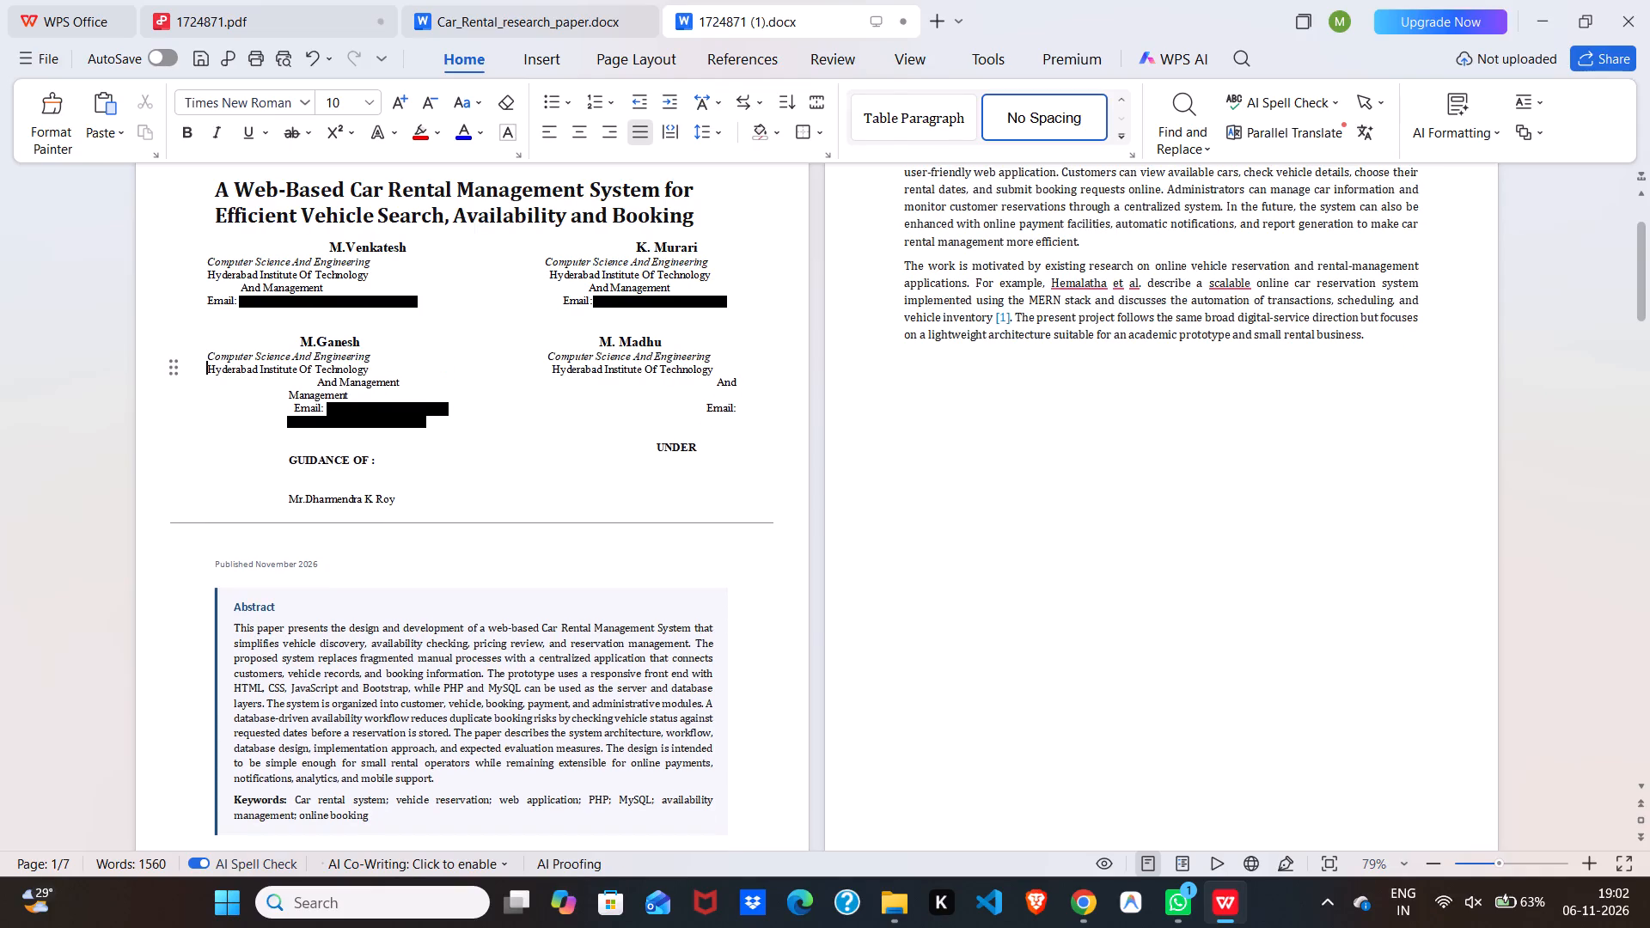
# Remove the leading spaces and indent before the lower "And Management" line, keeping it separate from the institute line above.
pyautogui.click(320, 382)
pyautogui.press('BackSpace')
pyautogui.press('BackSpace')
pyautogui.press('BackSpace')
pyautogui.press('BackSpace')
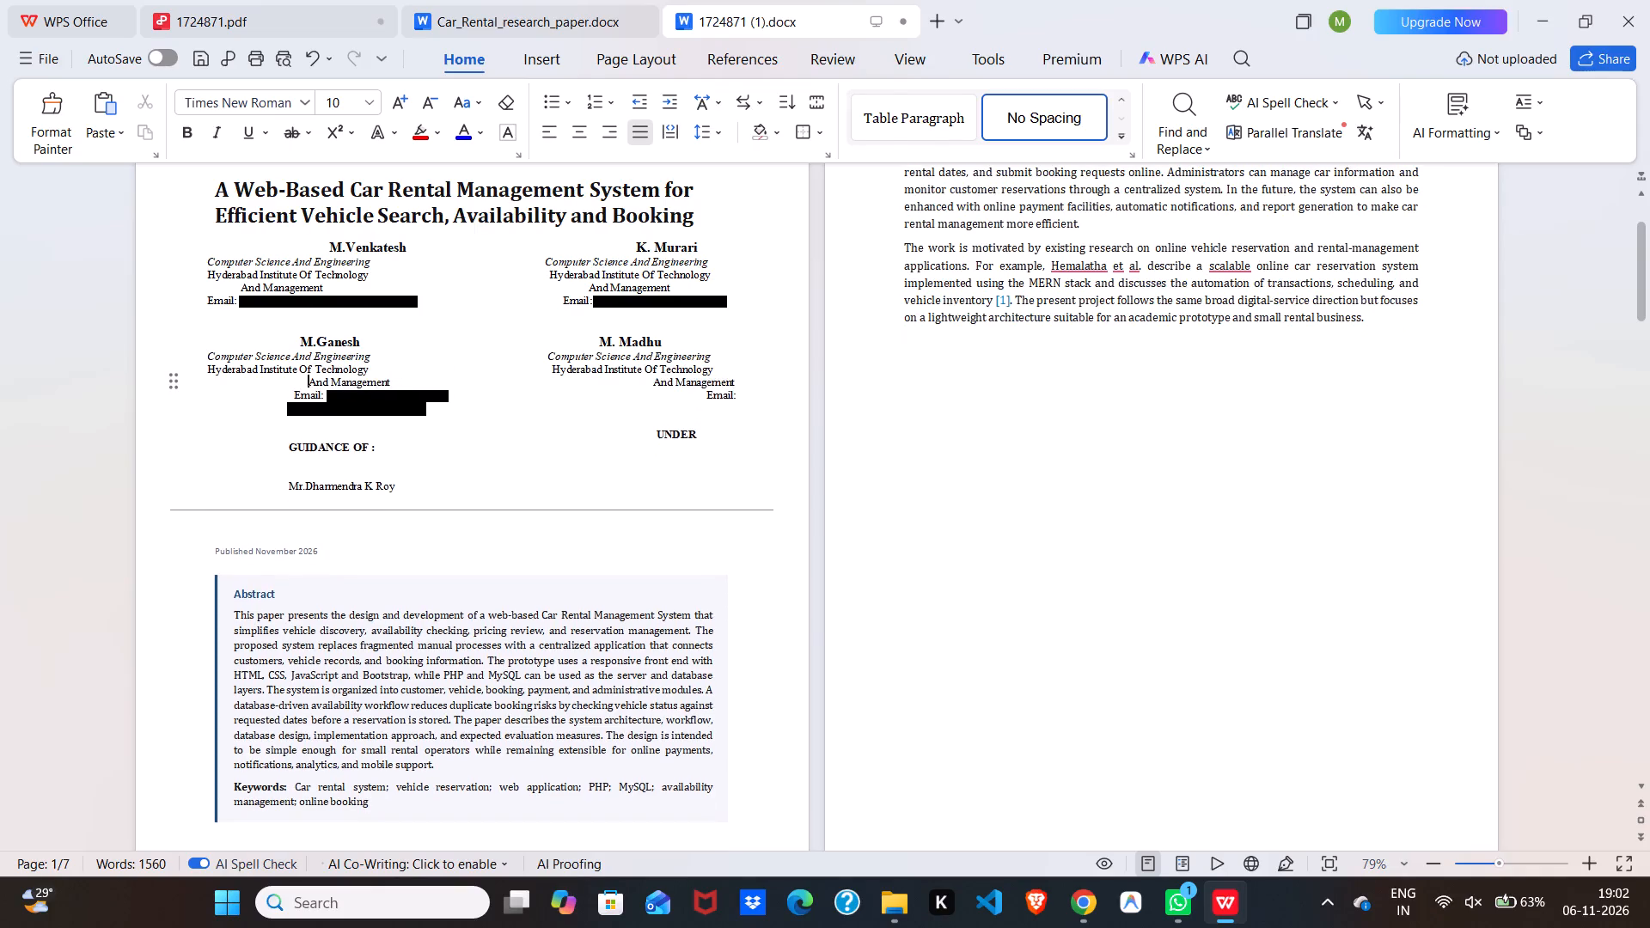
pyautogui.press('BackSpace')
pyautogui.press('BackSpace')
pyautogui.press('BackSpace')
pyautogui.press('BackSpace')
pyautogui.press('BackSpace')
pyautogui.press('BackSpace')
pyautogui.press('BackSpace')
pyautogui.press('BackSpace')
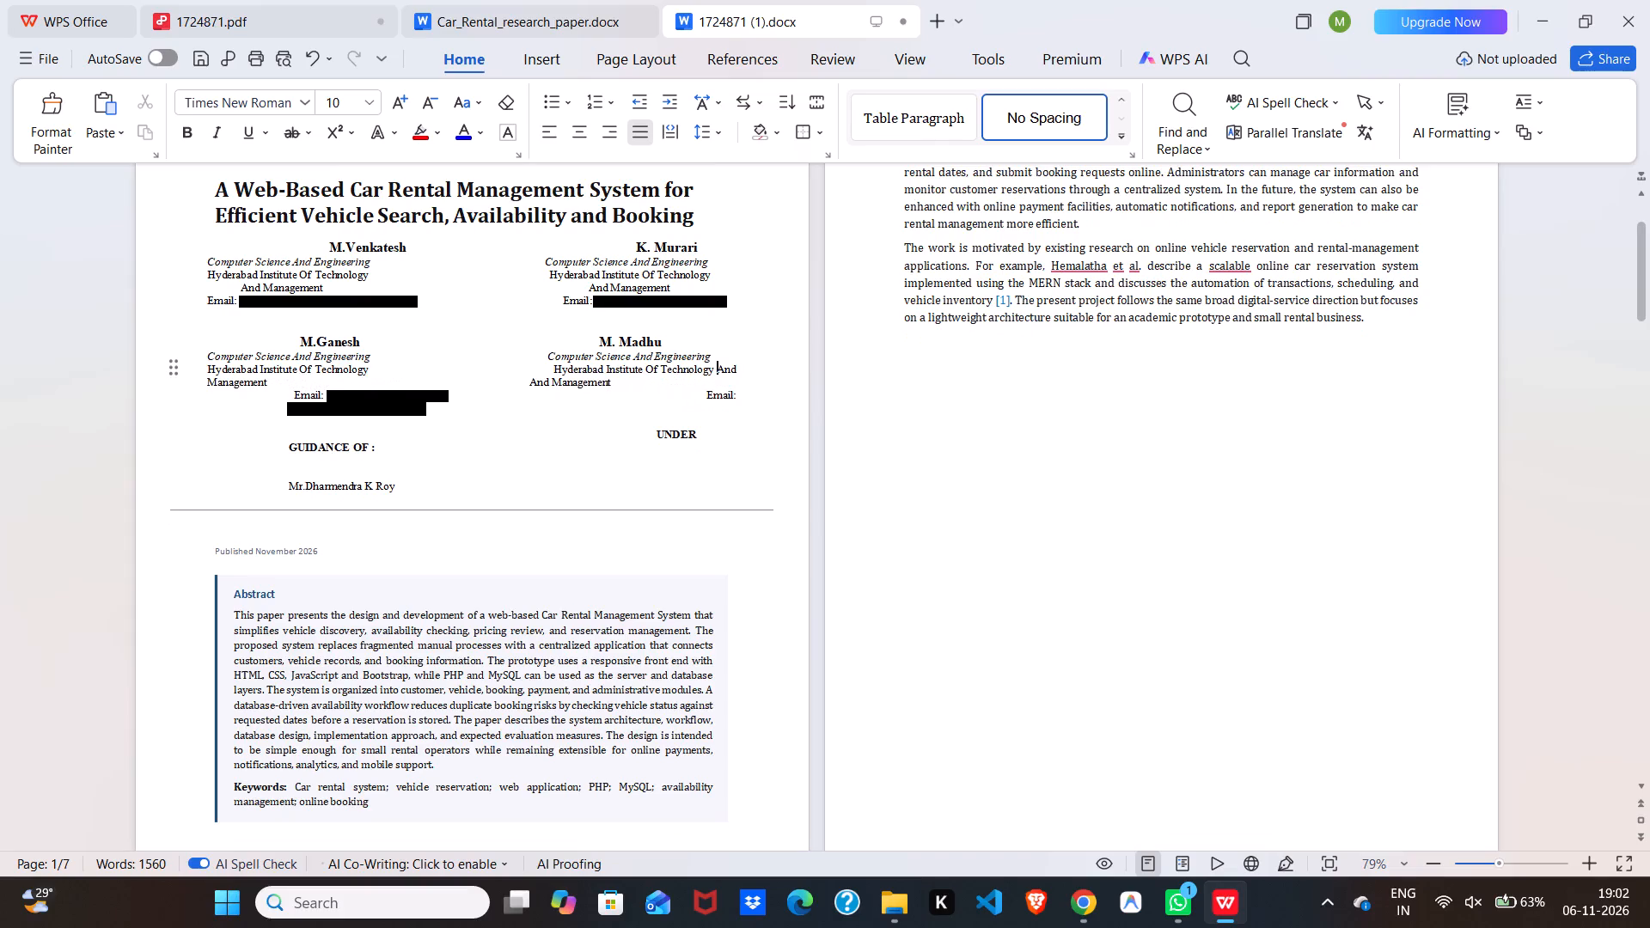
pyautogui.hotkey('ctrl', 'z')
# Add six spaces before the lower "And Management" line to shift it under the institute line.
pyautogui.press('space')
pyautogui.press('space')
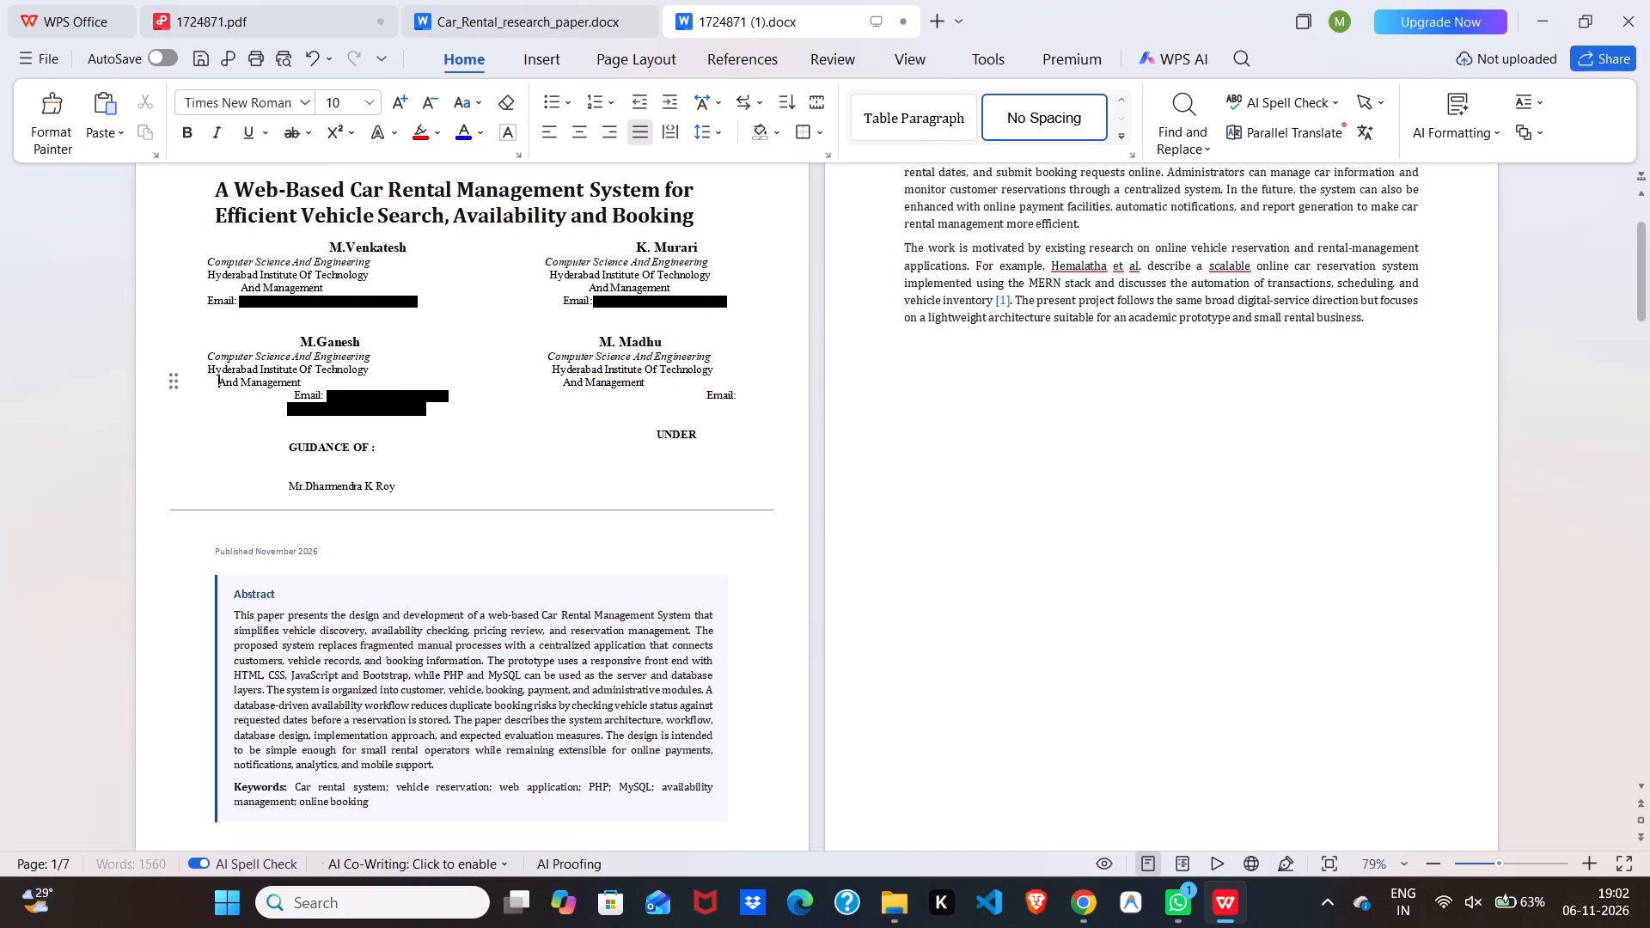
pyautogui.press('space')
pyautogui.press('space')
pyautogui.press('space')
pyautogui.press('space')
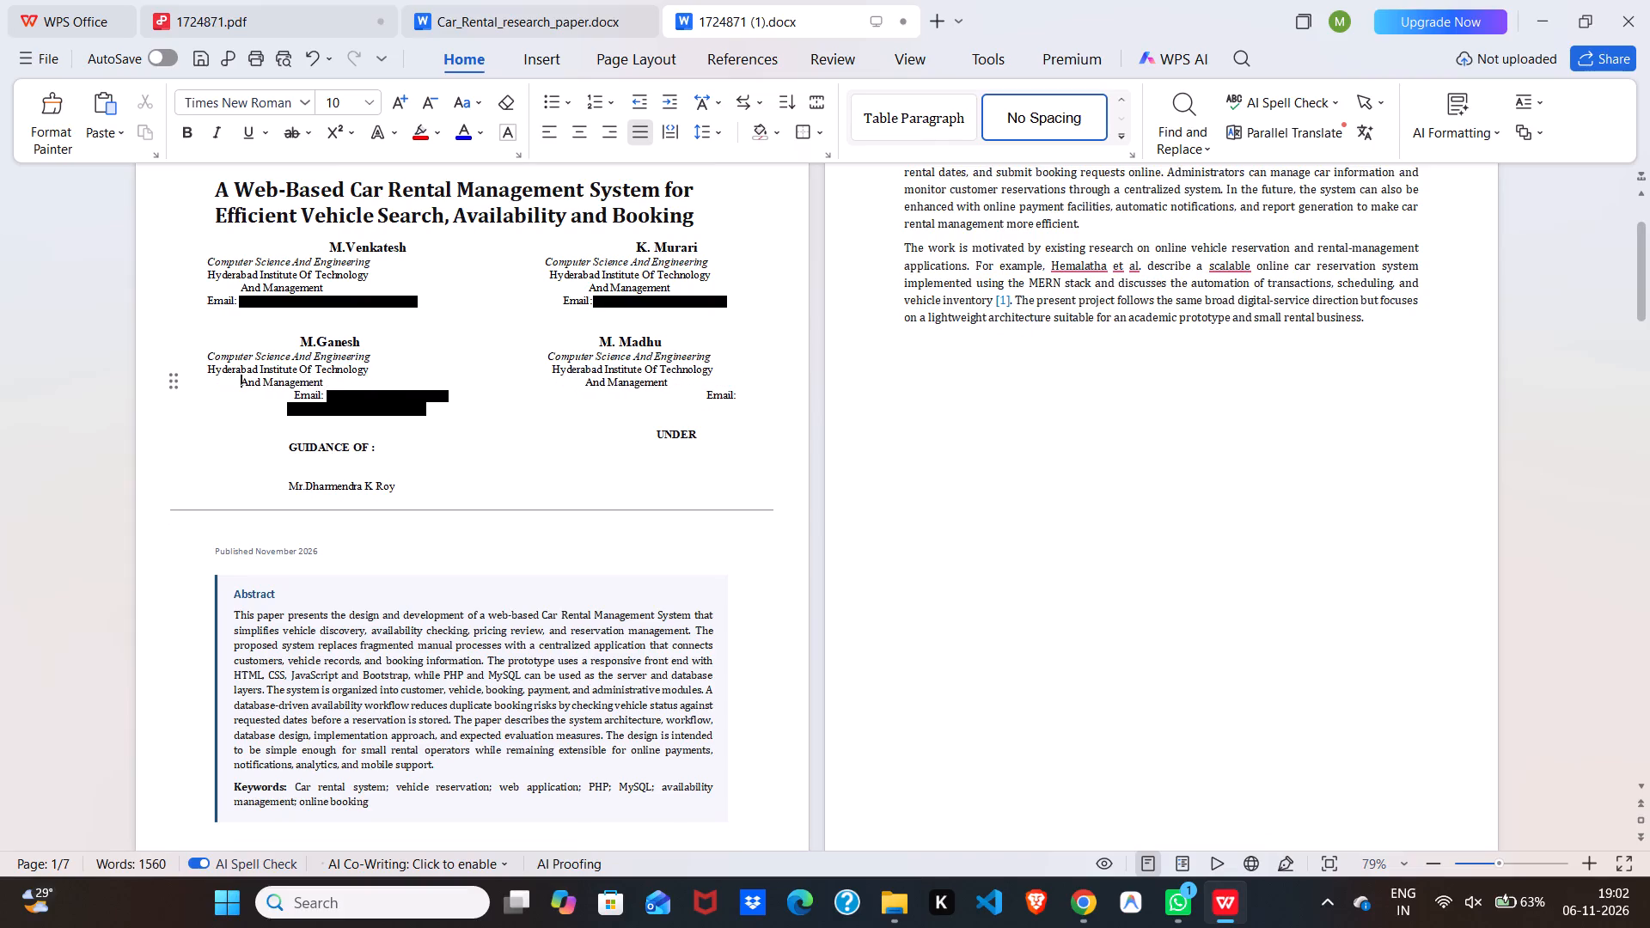
# Remove the leading spaces and indent before the lower authors' email line, keeping it separate from the "And Management" line.
pyautogui.click(290, 394)
pyautogui.press('BackSpace')
pyautogui.press('Right')
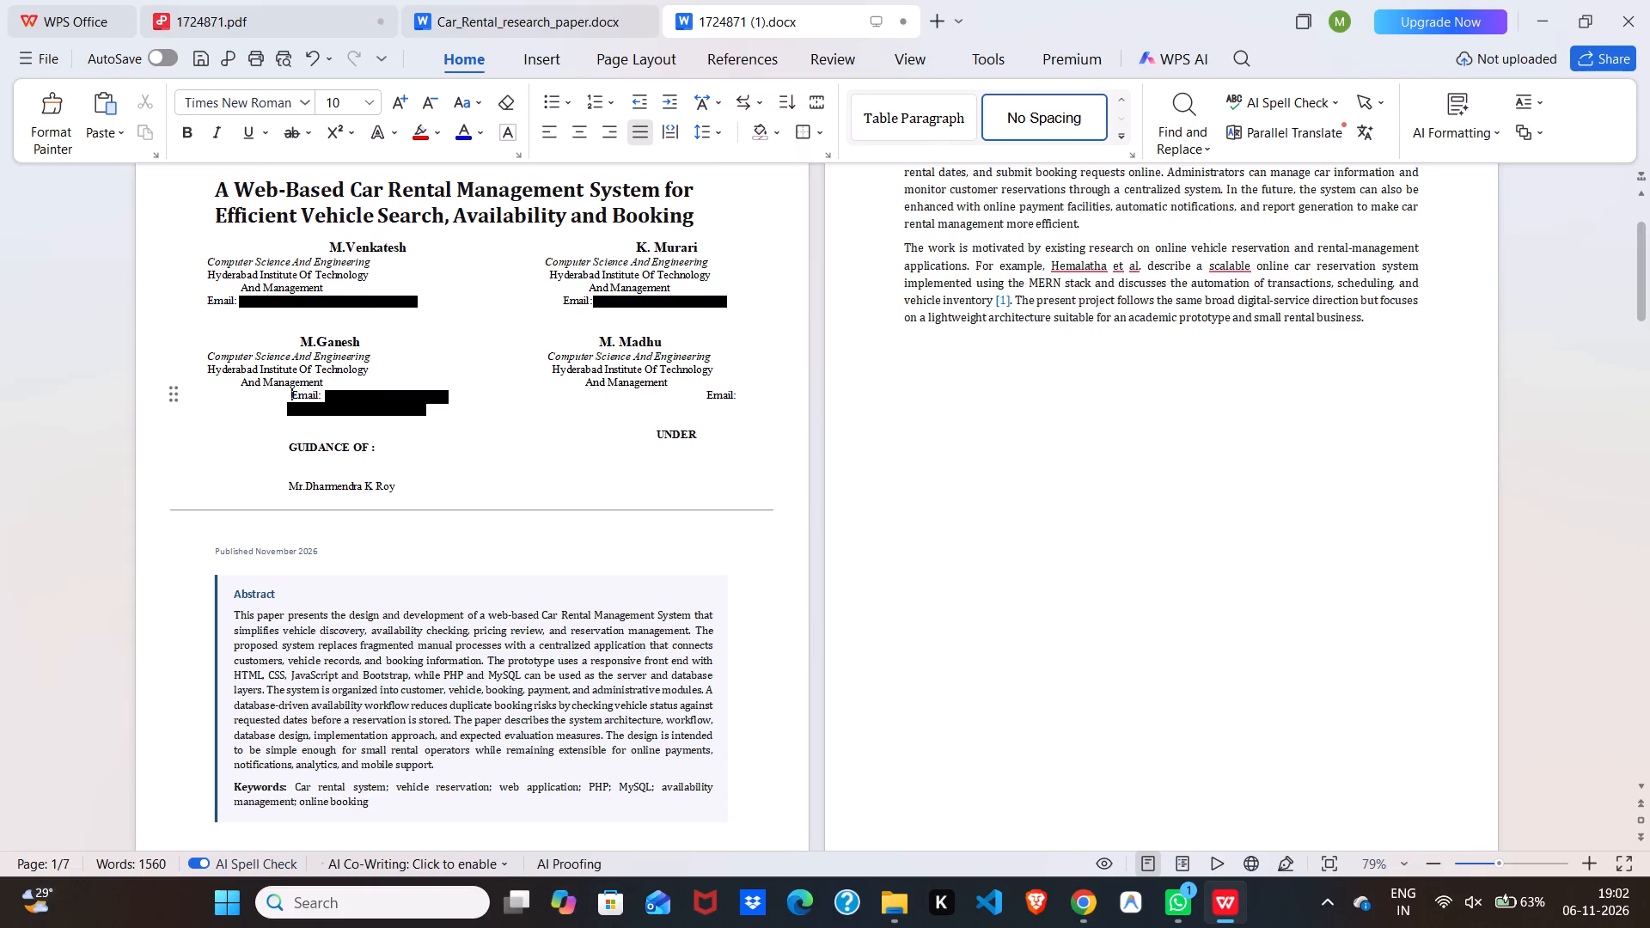
pyautogui.press('BackSpace')
pyautogui.press('BackSpace')
pyautogui.press('BackSpace')
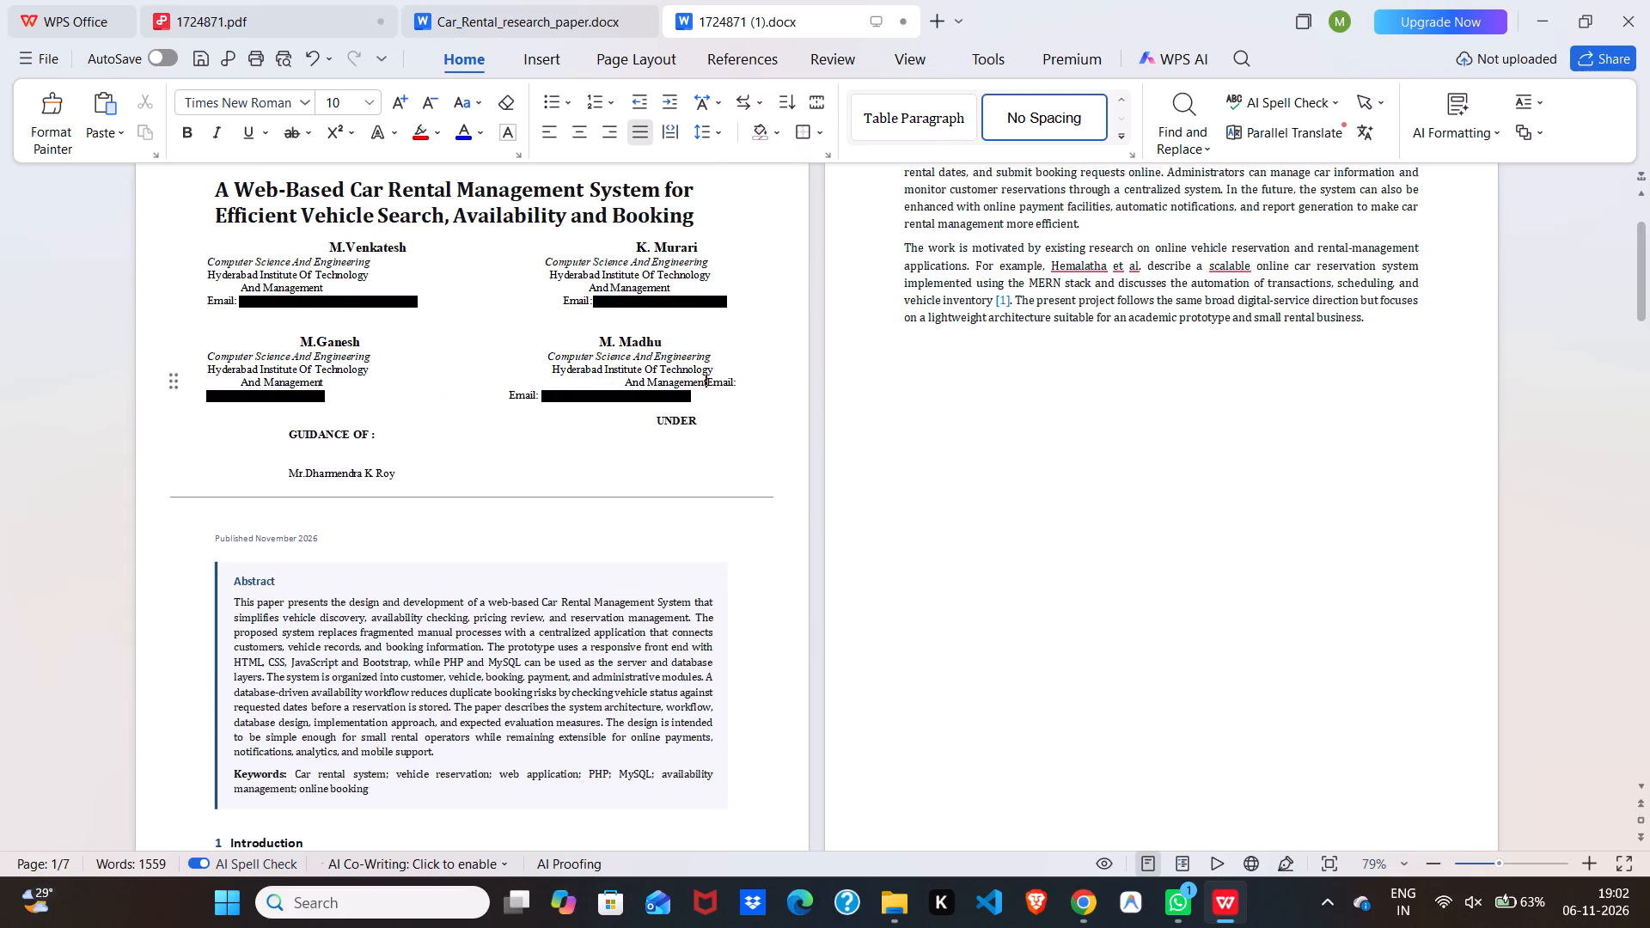
pyautogui.hotkey('ctrl', 'z')
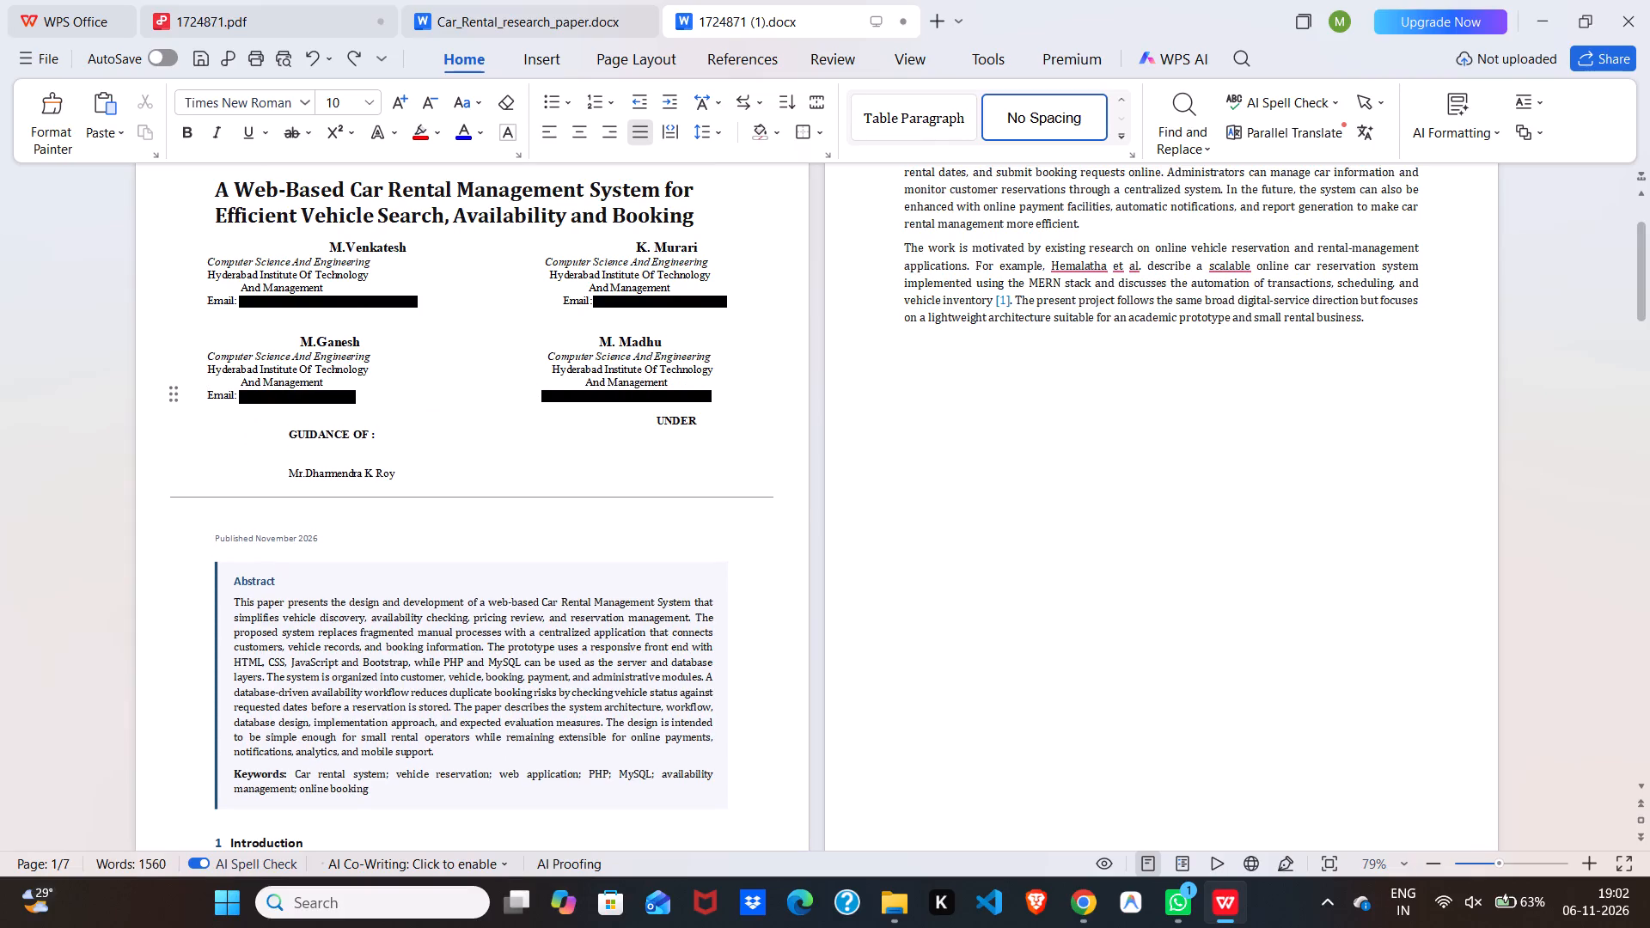
# Delete spaces before "UNDER GUIDANCE OF :" until it fits on one line beneath the second author column.
pyautogui.click(659, 422)
pyautogui.press('BackSpace')
pyautogui.press('BackSpace')
pyautogui.press('BackSpace')
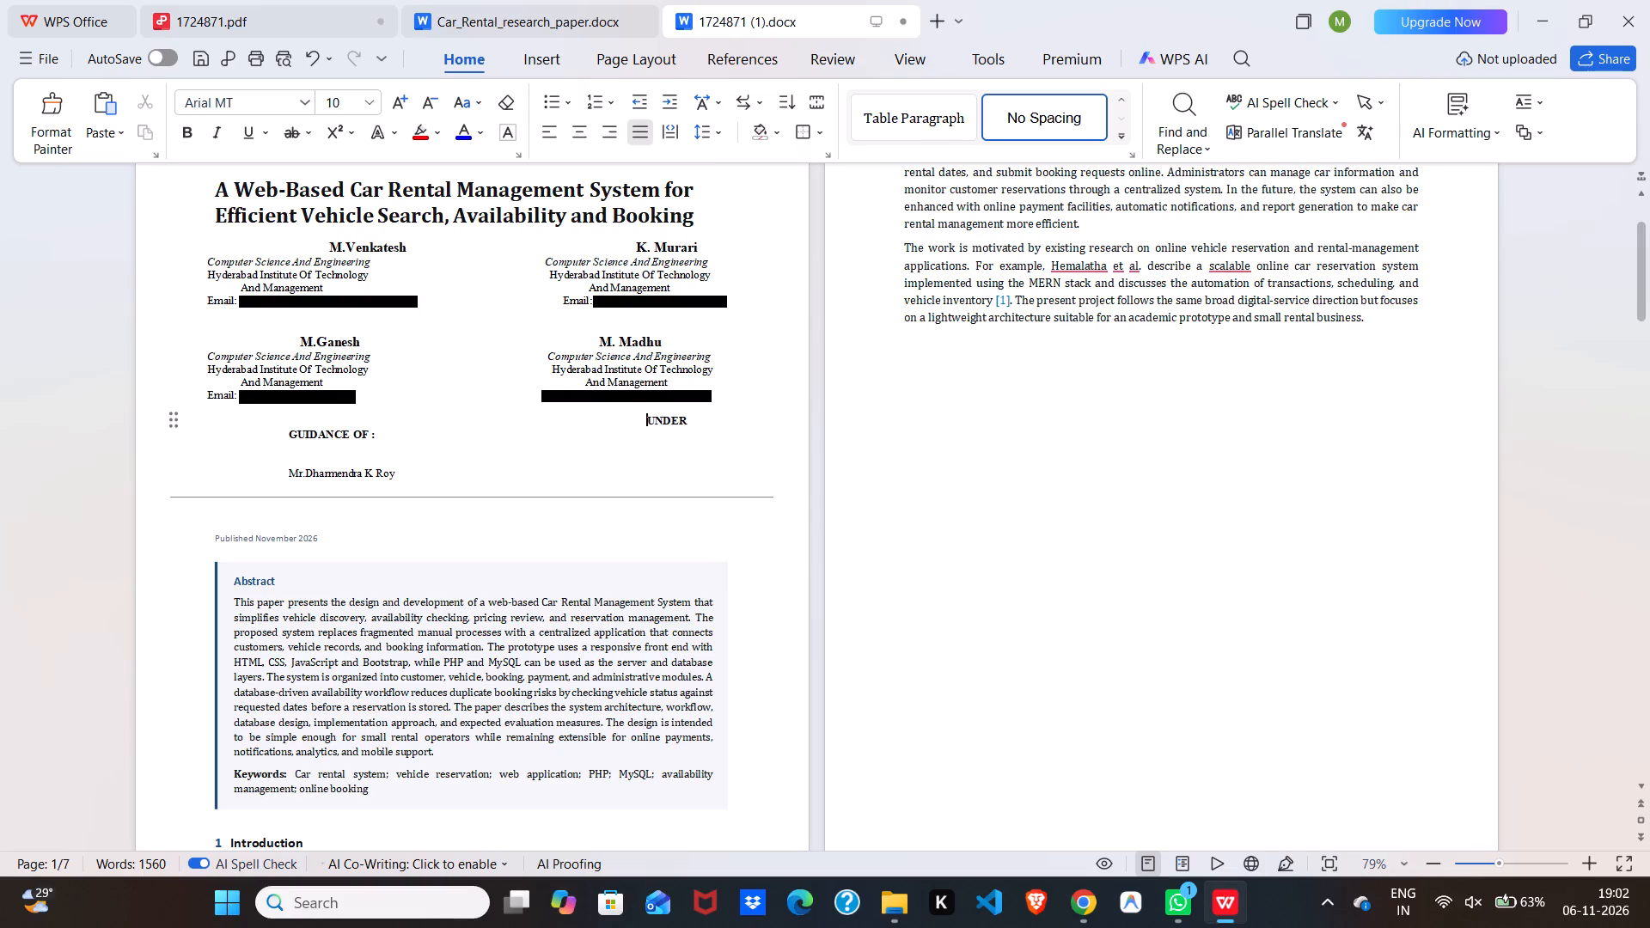
pyautogui.press('BackSpace')
pyautogui.press('BackSpace')
pyautogui.press('BackSpace')
pyautogui.press('BackSpace')
pyautogui.press('BackSpace')
pyautogui.press('BackSpace')
pyautogui.press('BackSpace')
pyautogui.press('BackSpace')
pyautogui.press('BackSpace')
pyautogui.press('BackSpace')
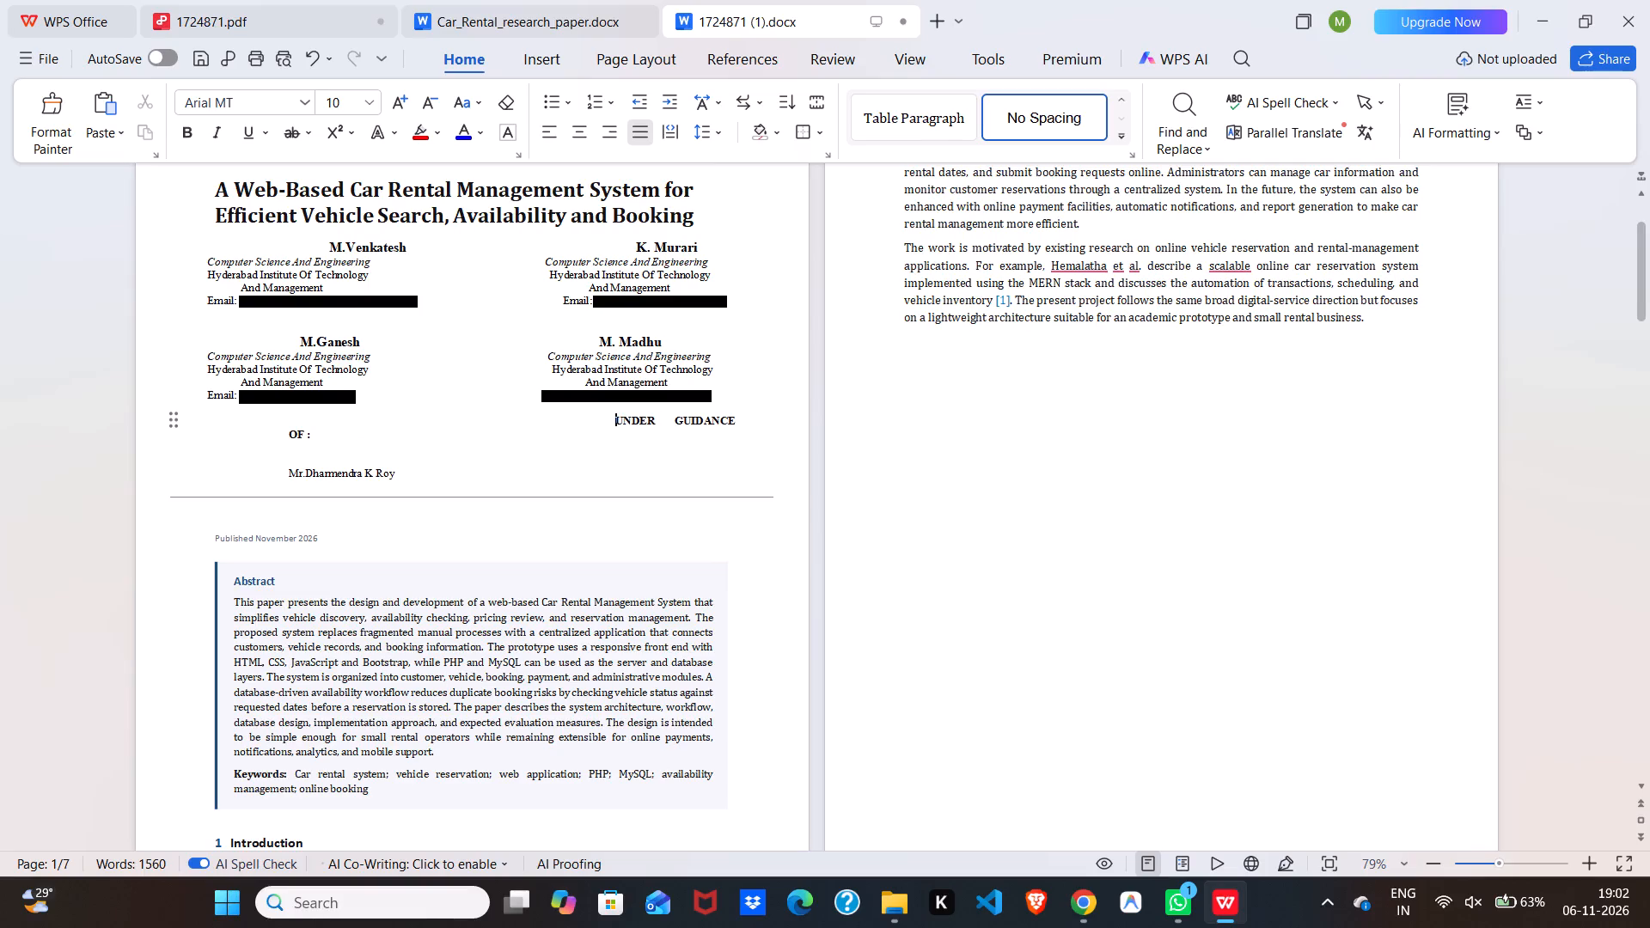
pyautogui.press('BackSpace')
pyautogui.press('BackSpace')
pyautogui.press('BackSpace')
pyautogui.press('BackSpace')
pyautogui.press('BackSpace')
pyautogui.press('BackSpace')
pyautogui.press('BackSpace')
pyautogui.press('BackSpace')
pyautogui.press('BackSpace')
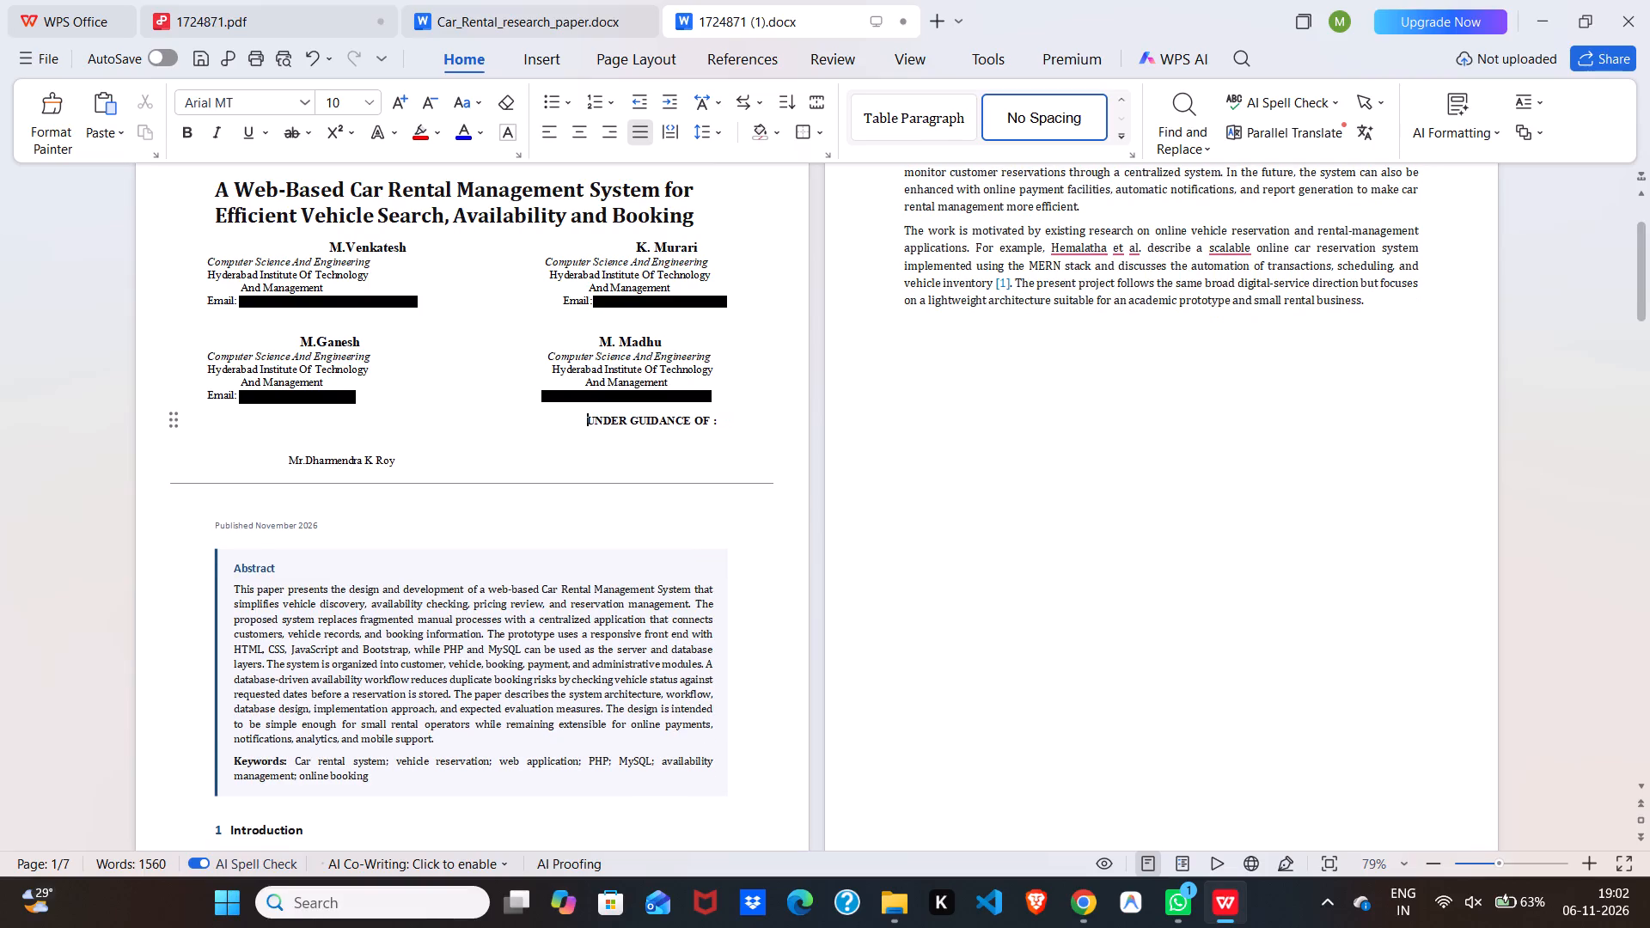
pyautogui.press('BackSpace')
pyautogui.press('BackSpace')
pyautogui.press('BackSpace')
pyautogui.press('BackSpace')
pyautogui.press('BackSpace')
# Delete spaces before the guide's name until it fits on one line centred beneath "UNDER GUIDANCE OF :".
pyautogui.click(288, 461)
pyautogui.press('BackSpace')
pyautogui.press('BackSpace')
pyautogui.press('BackSpace')
pyautogui.press('BackSpace')
pyautogui.press('BackSpace')
pyautogui.press('BackSpace')
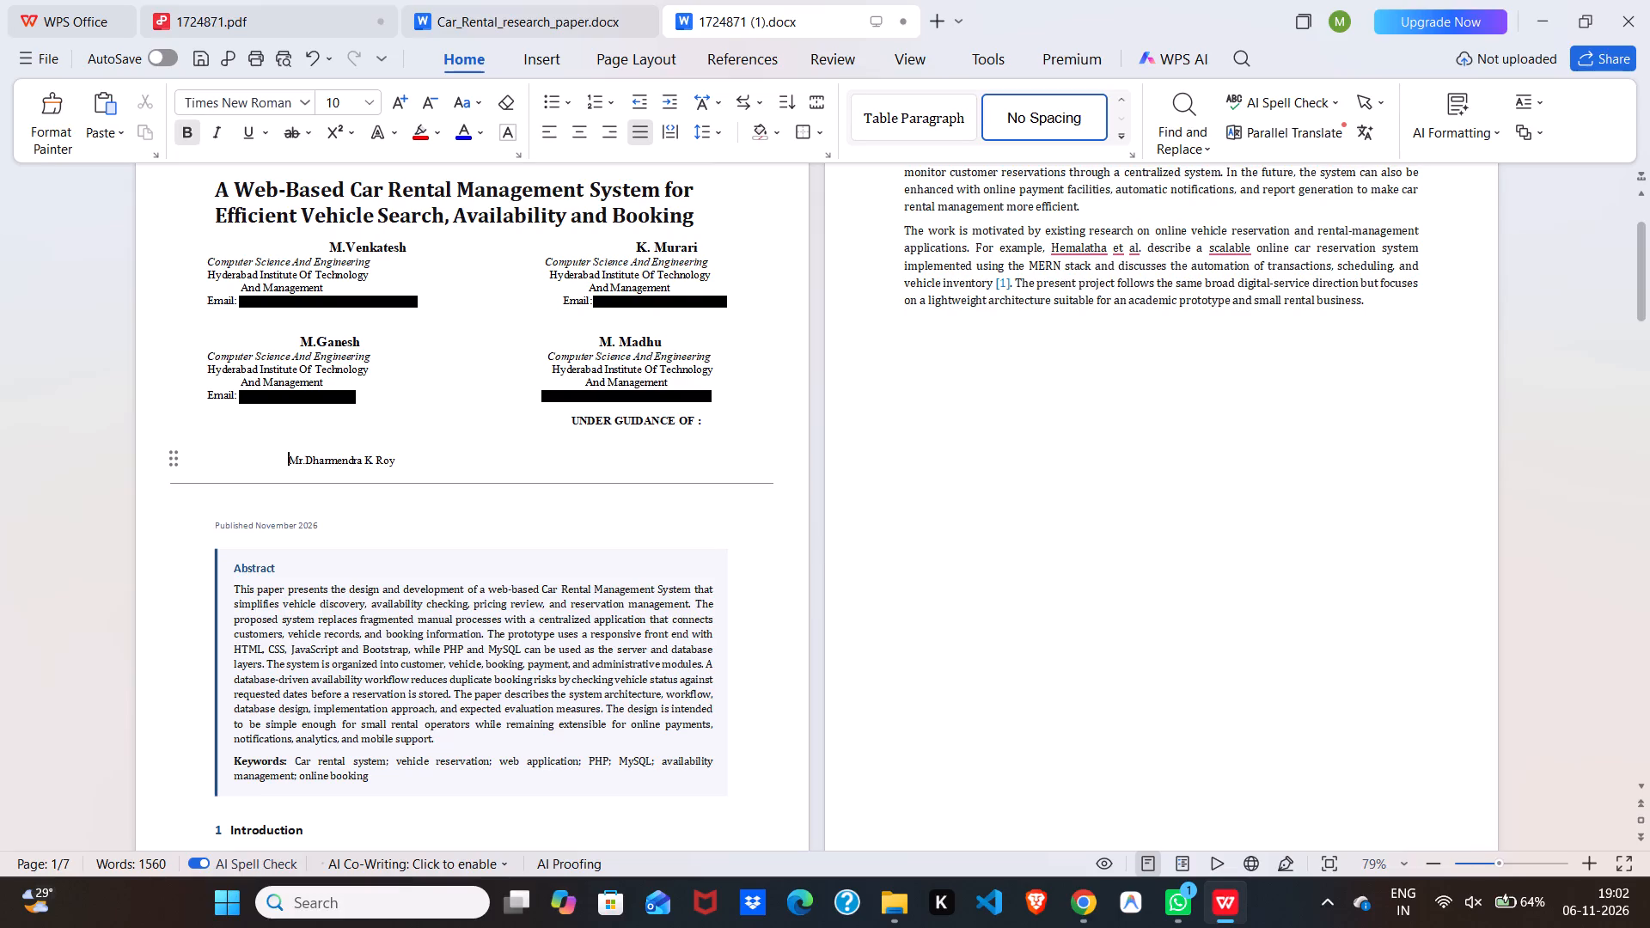
pyautogui.click(289, 463)
pyautogui.press('BackSpace')
pyautogui.press('BackSpace')
pyautogui.press('BackSpace')
pyautogui.press('BackSpace')
pyautogui.press('BackSpace')
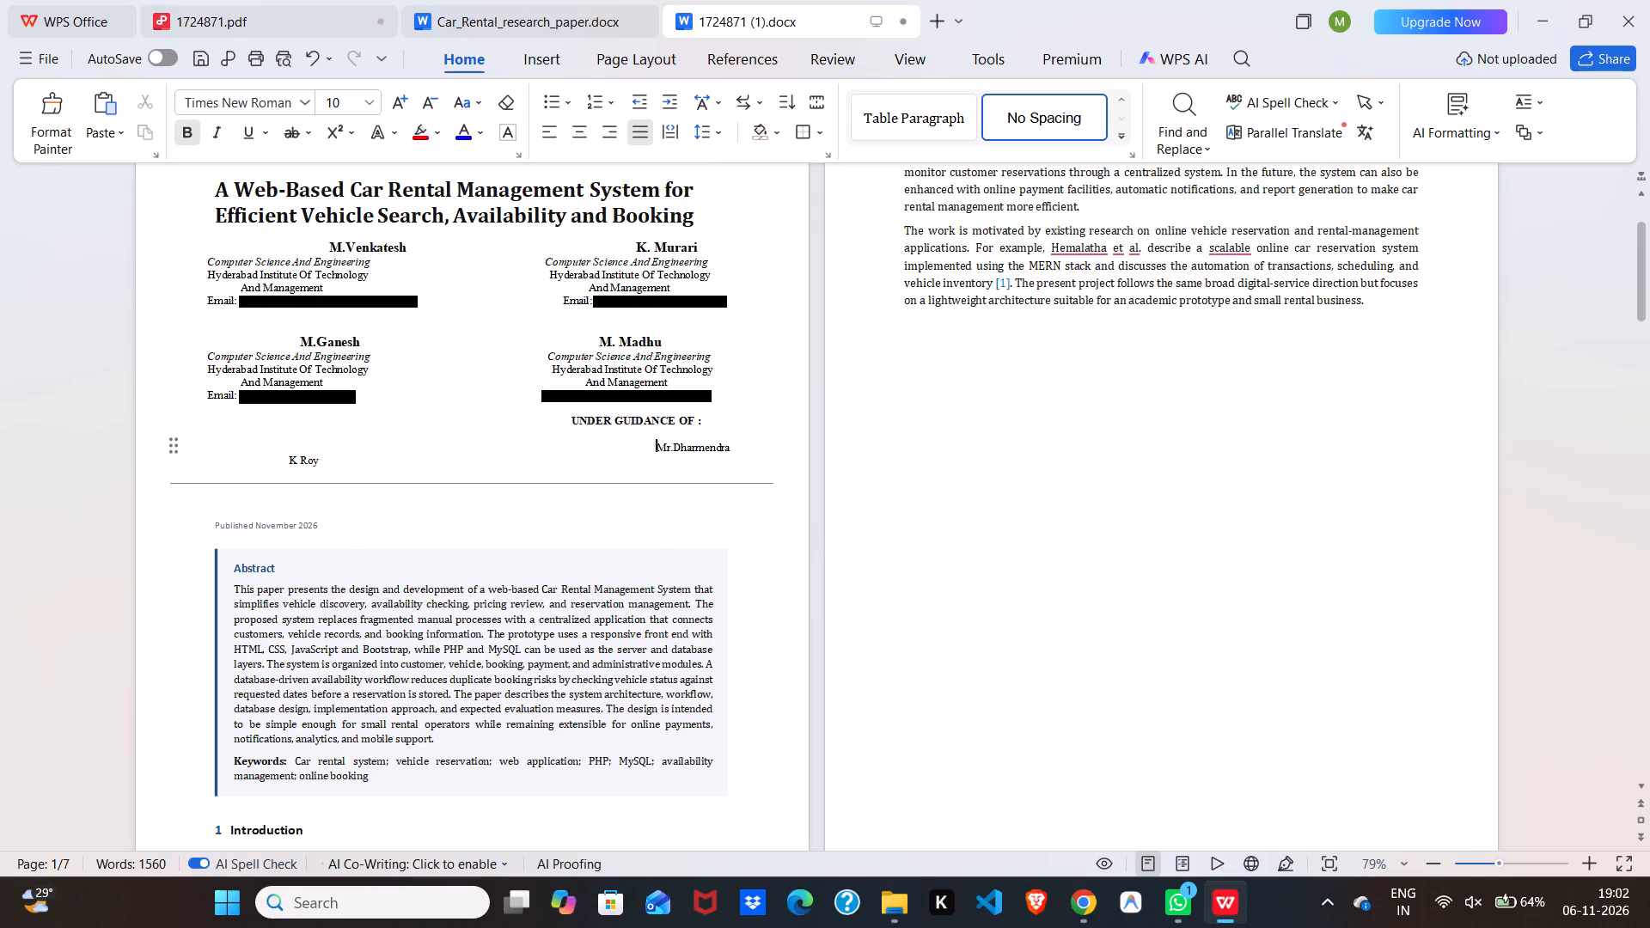
pyautogui.press('BackSpace')
pyautogui.press('BackSpace')
pyautogui.press('BackSpace')
pyautogui.press('BackSpace')
pyautogui.press('BackSpace')
pyautogui.press('BackSpace')
pyautogui.press('BackSpace')
pyautogui.press('BackSpace')
pyautogui.press('BackSpace')
pyautogui.press('BackSpace')
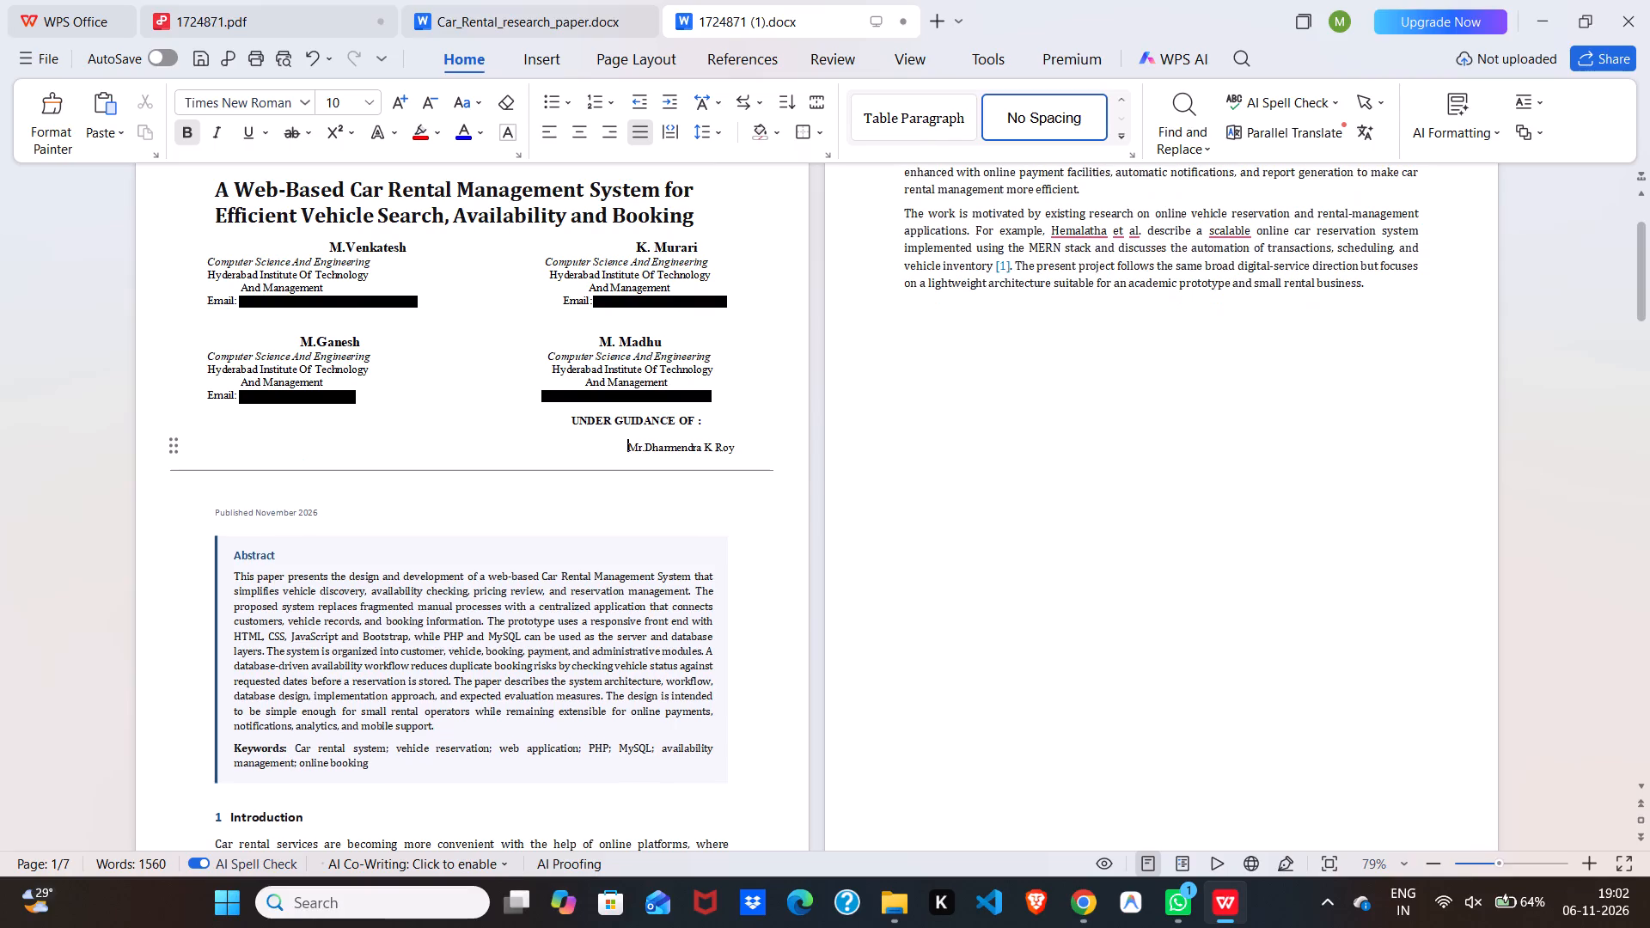
pyautogui.press('BackSpace')
pyautogui.press('BackSpace')
pyautogui.press('BackSpace')
pyautogui.press('BackSpace')
pyautogui.press('BackSpace')
pyautogui.press('BackSpace')
pyautogui.press('BackSpace')
pyautogui.press('BackSpace')
pyautogui.press('BackSpace')
pyautogui.press('BackSpace')
pyautogui.press('BackSpace')
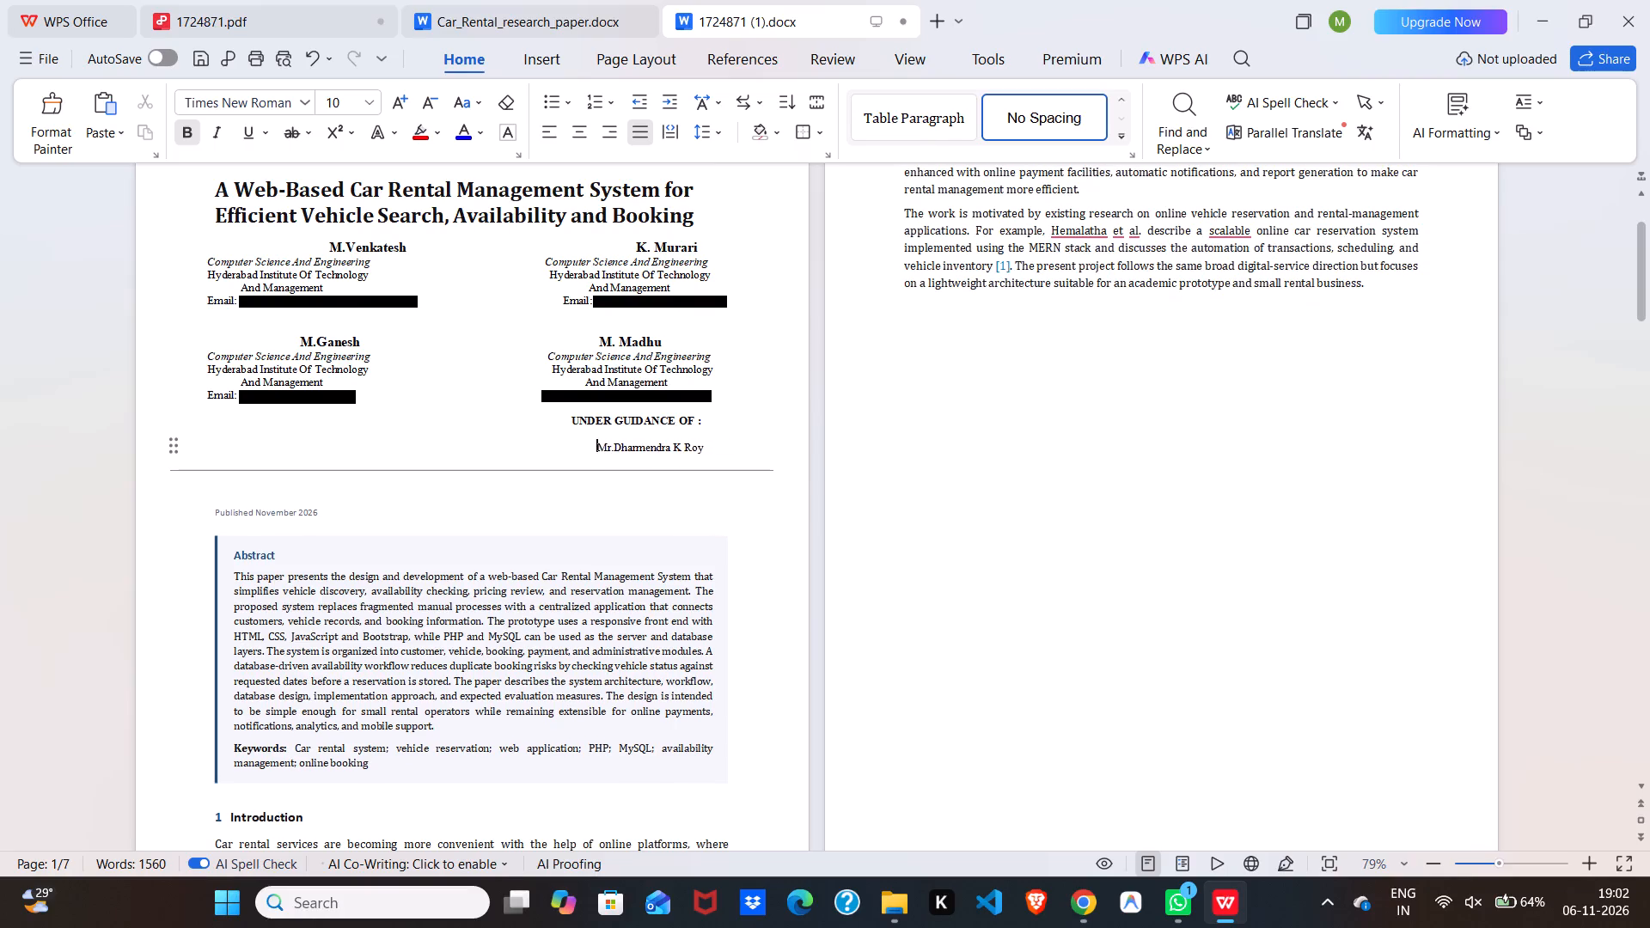
pyautogui.press('BackSpace')
pyautogui.press('BackSpace')
pyautogui.press('BackSpace')
pyautogui.press('BackSpace')
pyautogui.press('BackSpace')
pyautogui.press('BackSpace')
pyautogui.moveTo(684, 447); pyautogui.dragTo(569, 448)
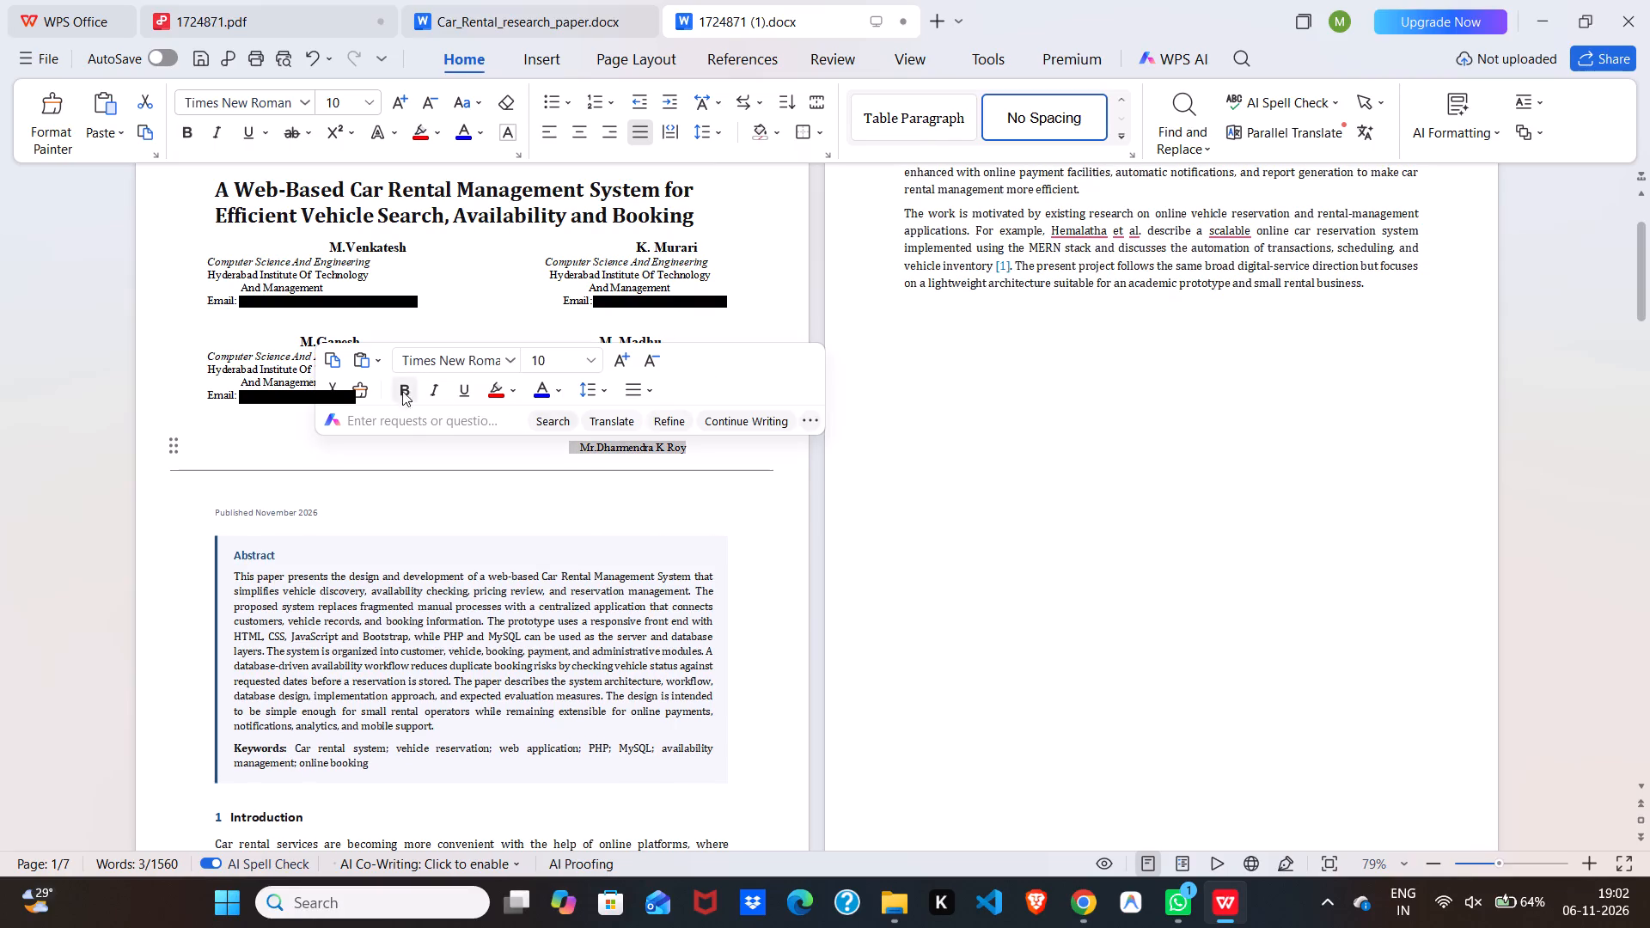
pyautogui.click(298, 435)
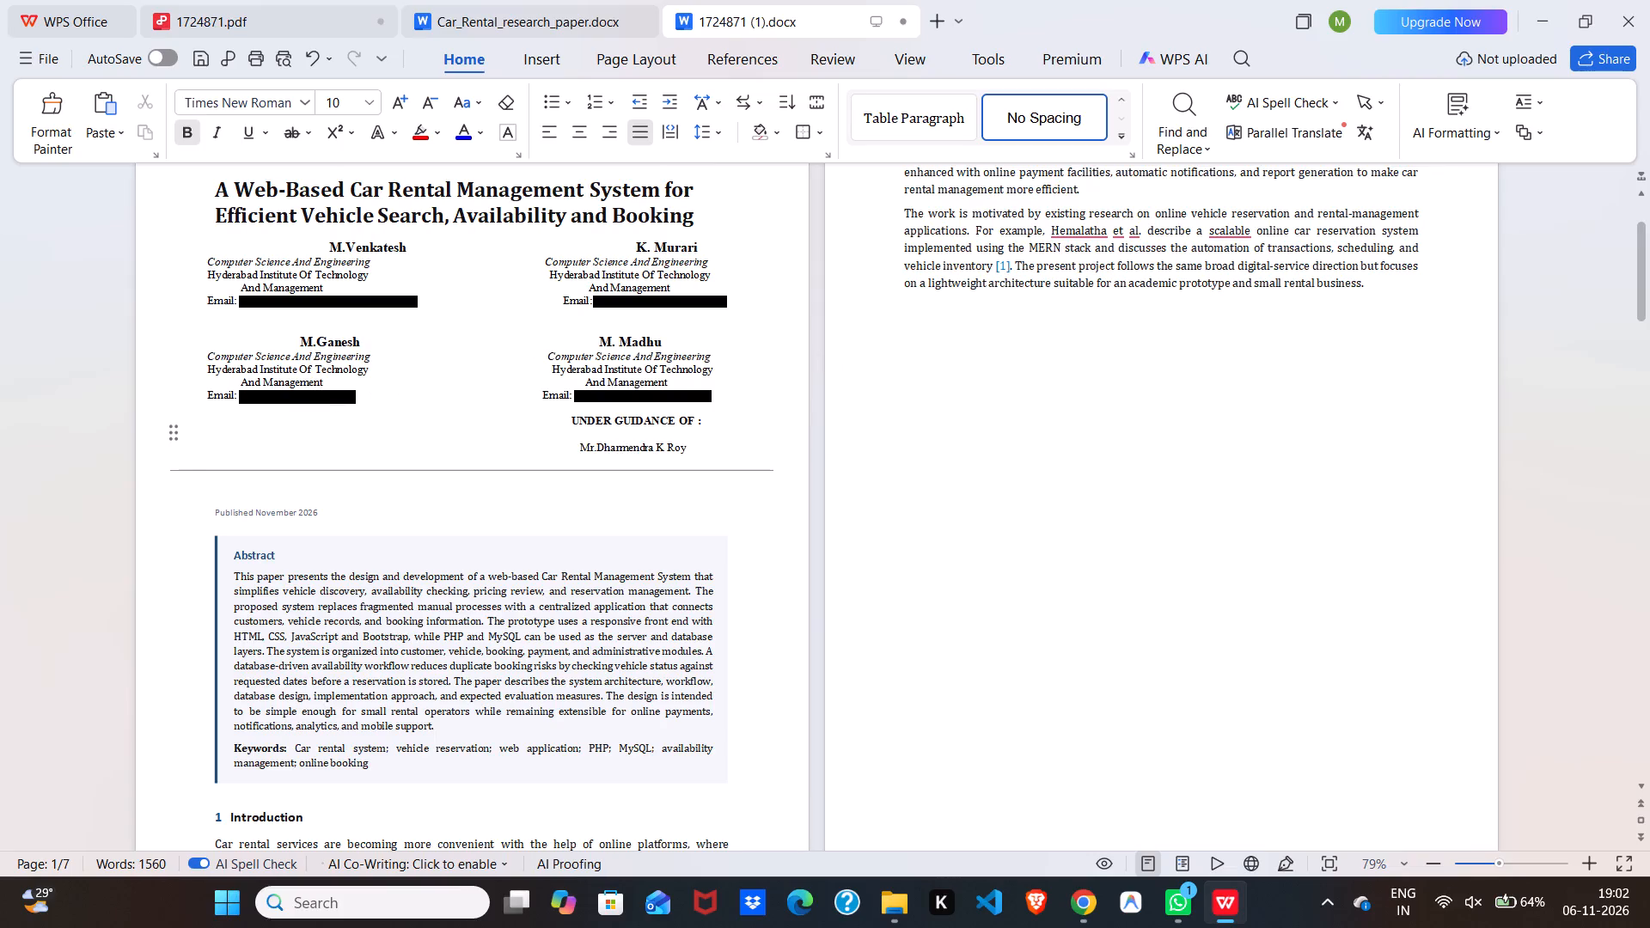
# Set the font size of the "UNDER GUIDANCE OF :" line to 12.
pyautogui.moveTo(709, 420); pyautogui.dragTo(688, 418)
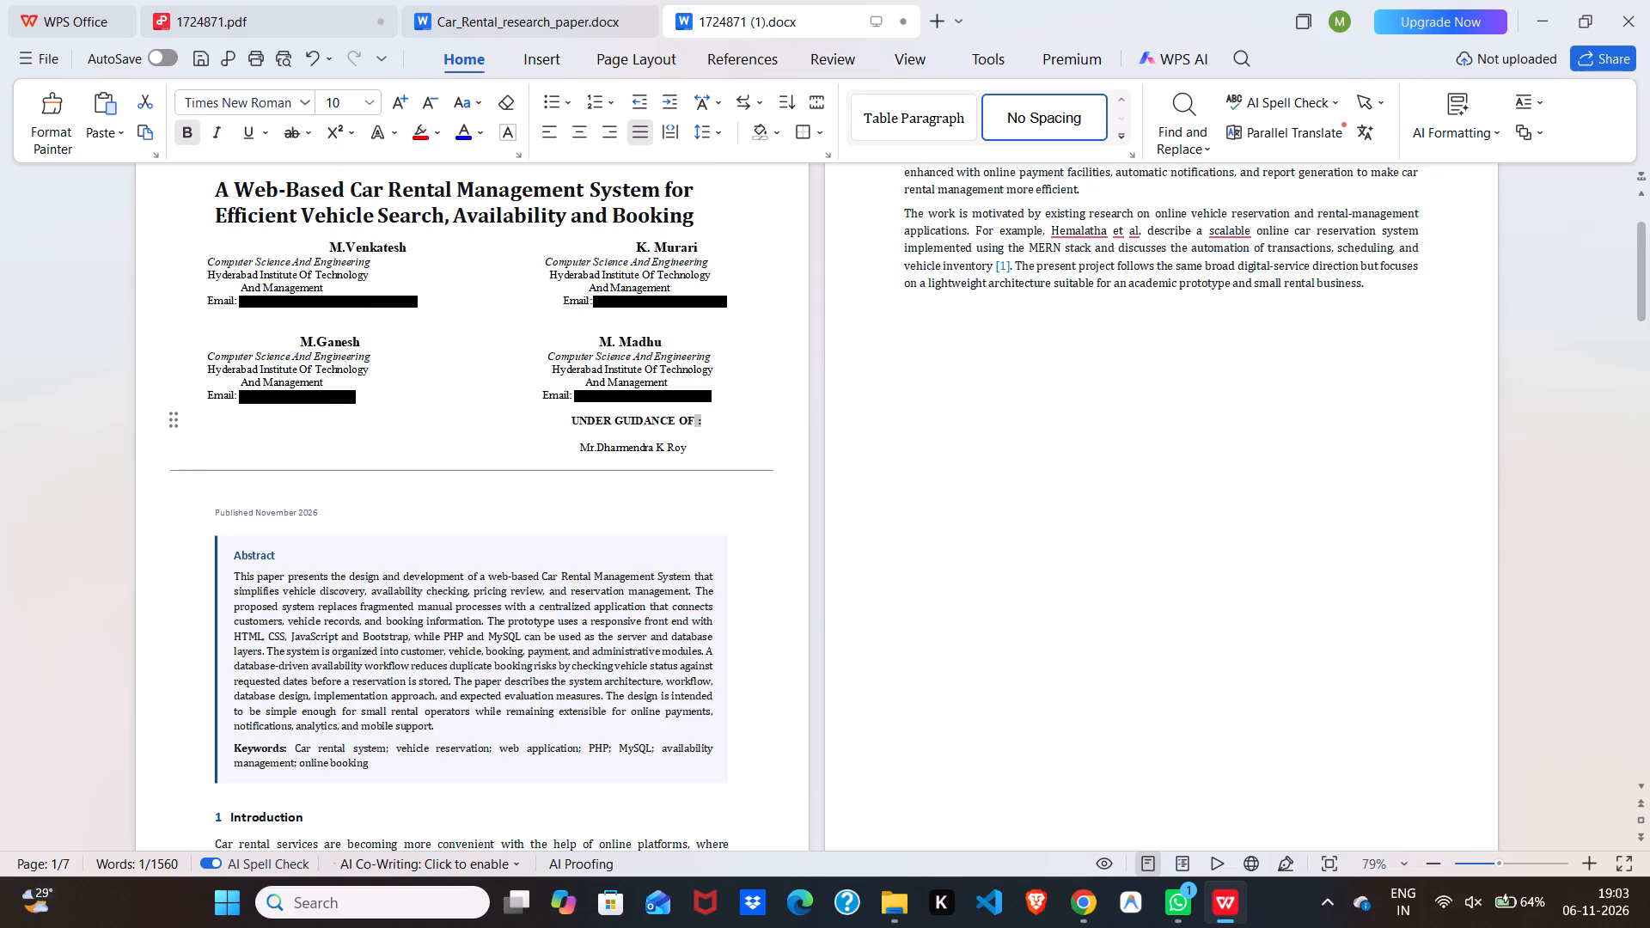
pyautogui.moveTo(688, 418); pyautogui.dragTo(570, 418)
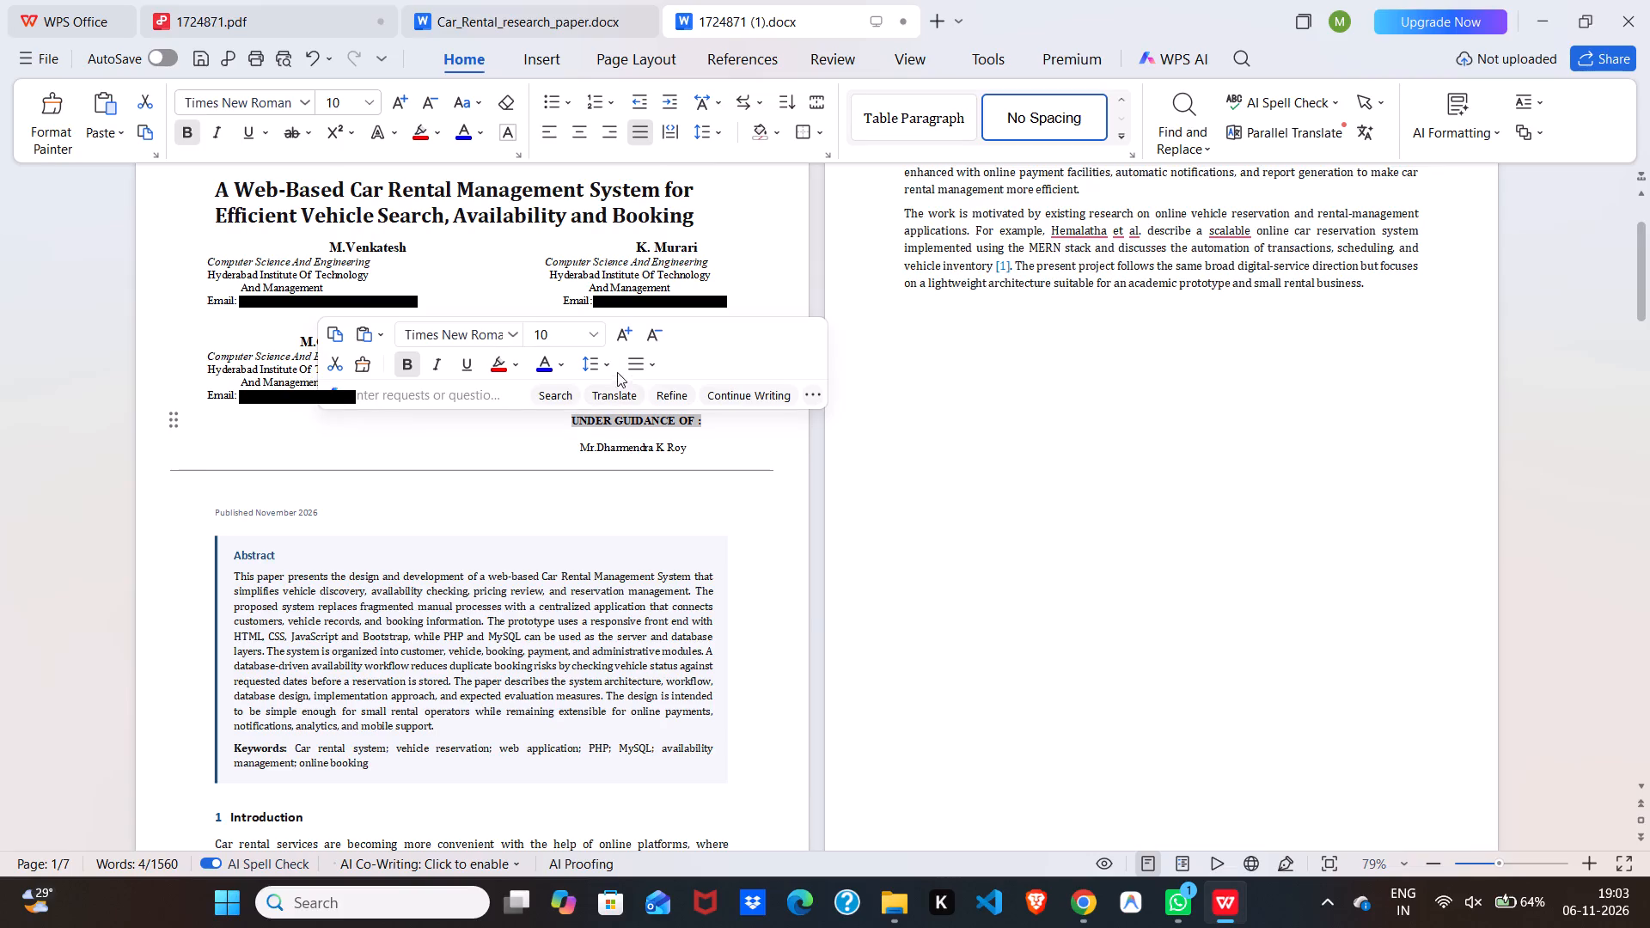
pyautogui.click(561, 335)
pyautogui.press('BackSpace')
pyautogui.write('12')
pyautogui.press('Return')
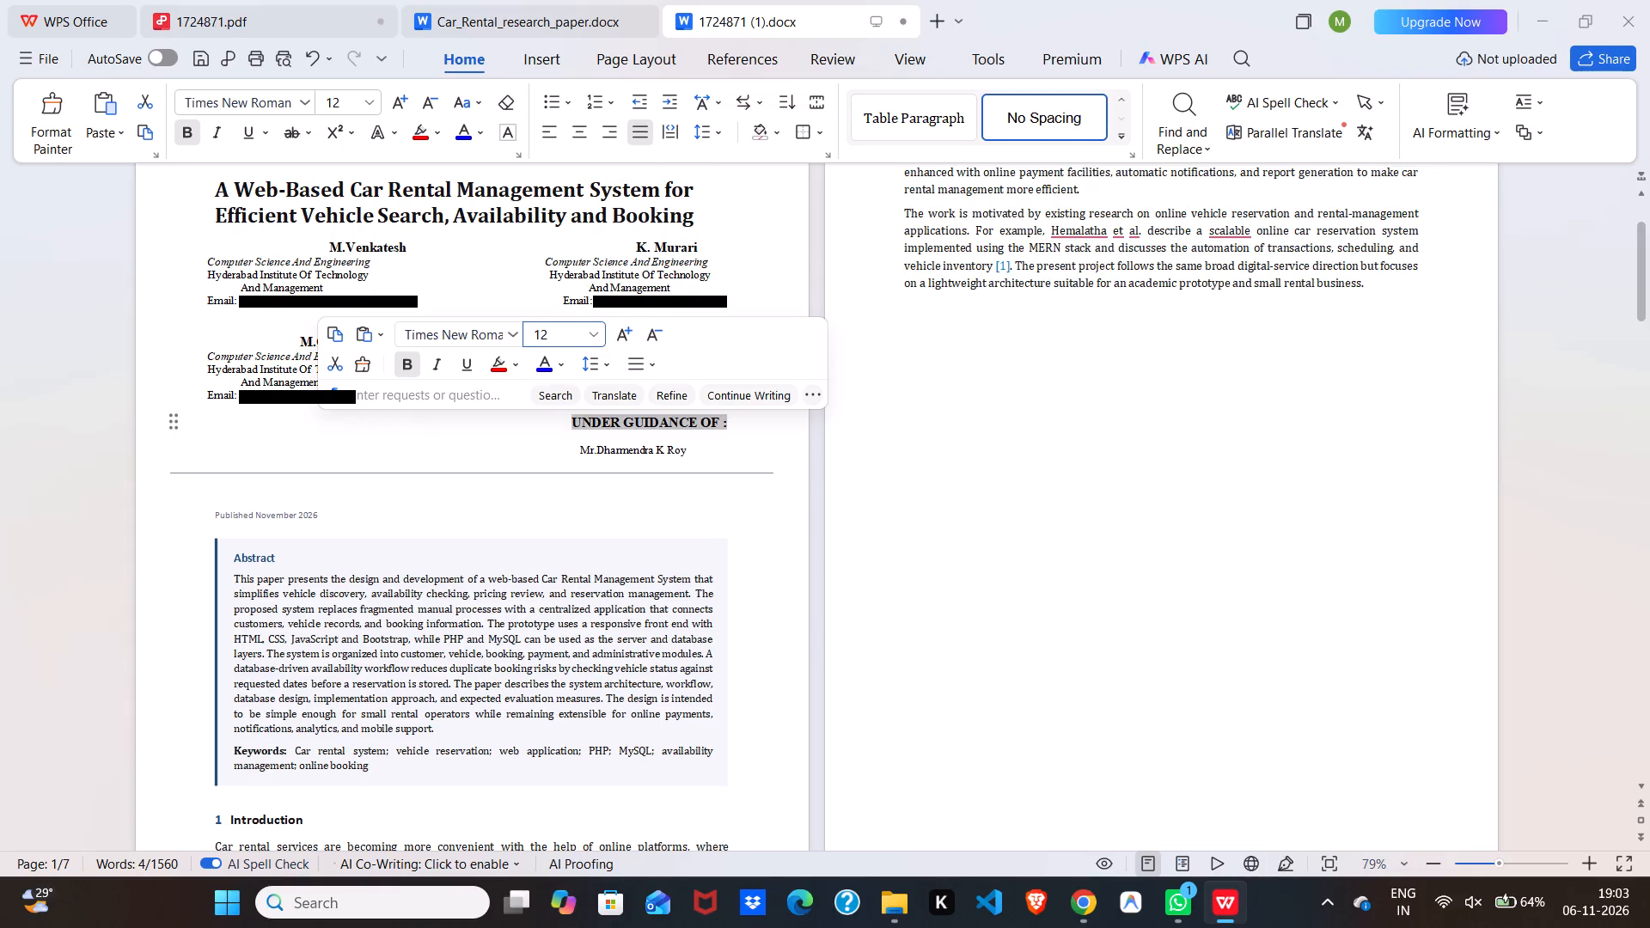
# Delete spaces before "UNDER GUIDANCE OF :" until the line is centred above the guide's name.
pyautogui.click(505, 431)
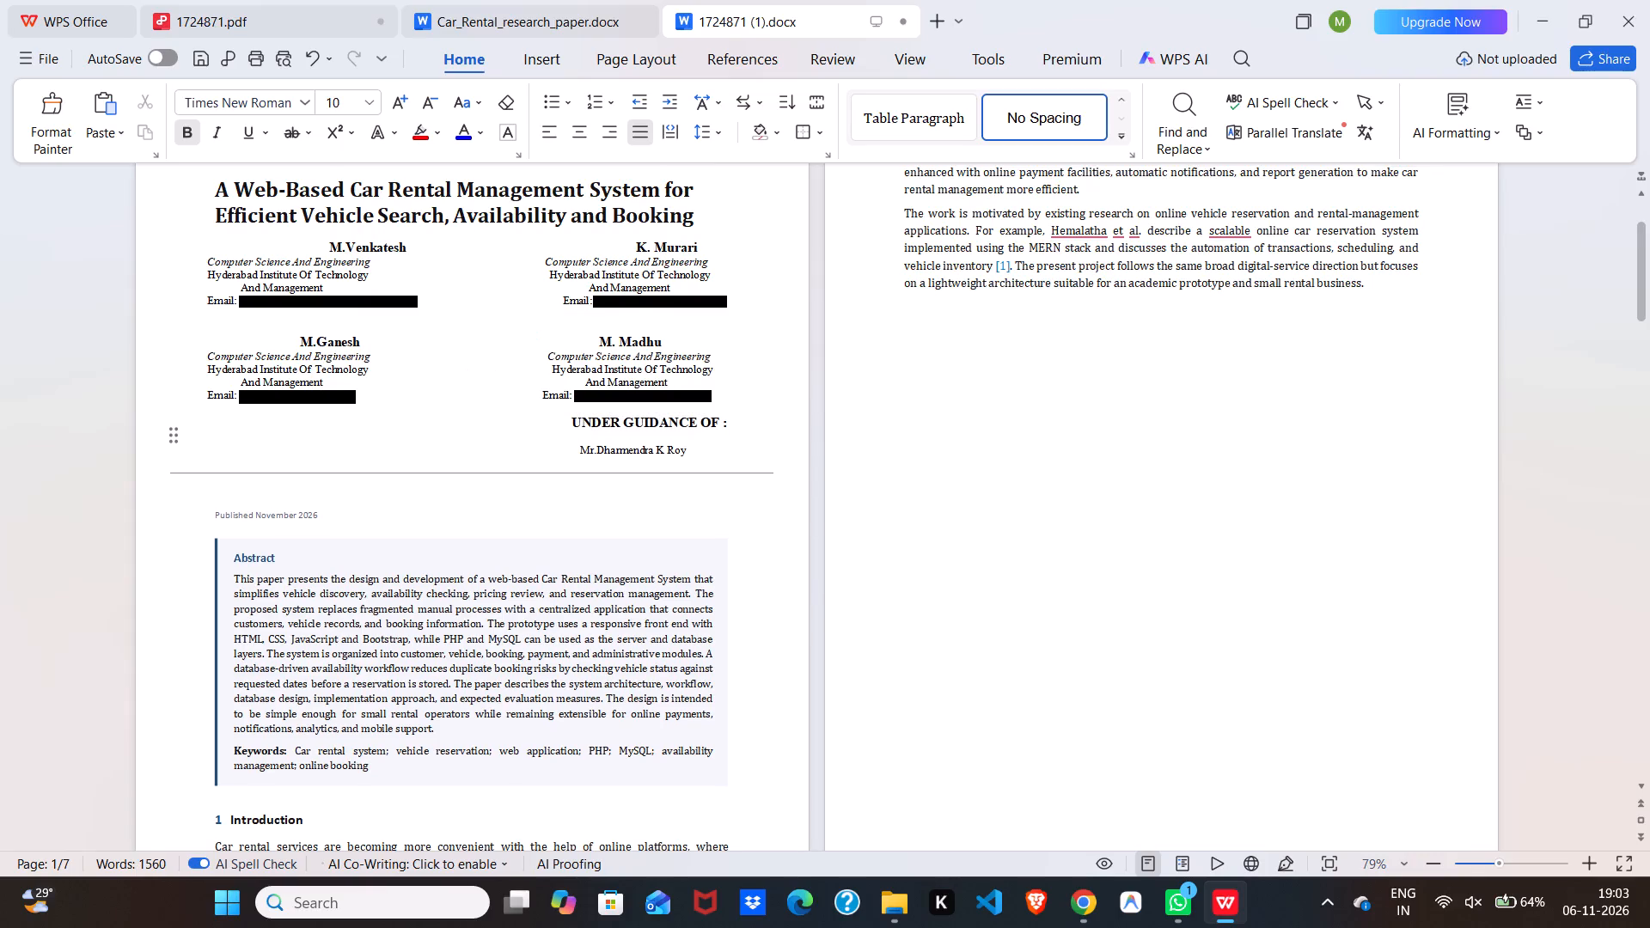
pyautogui.click(570, 424)
pyautogui.press('BackSpace')
pyautogui.press('BackSpace')
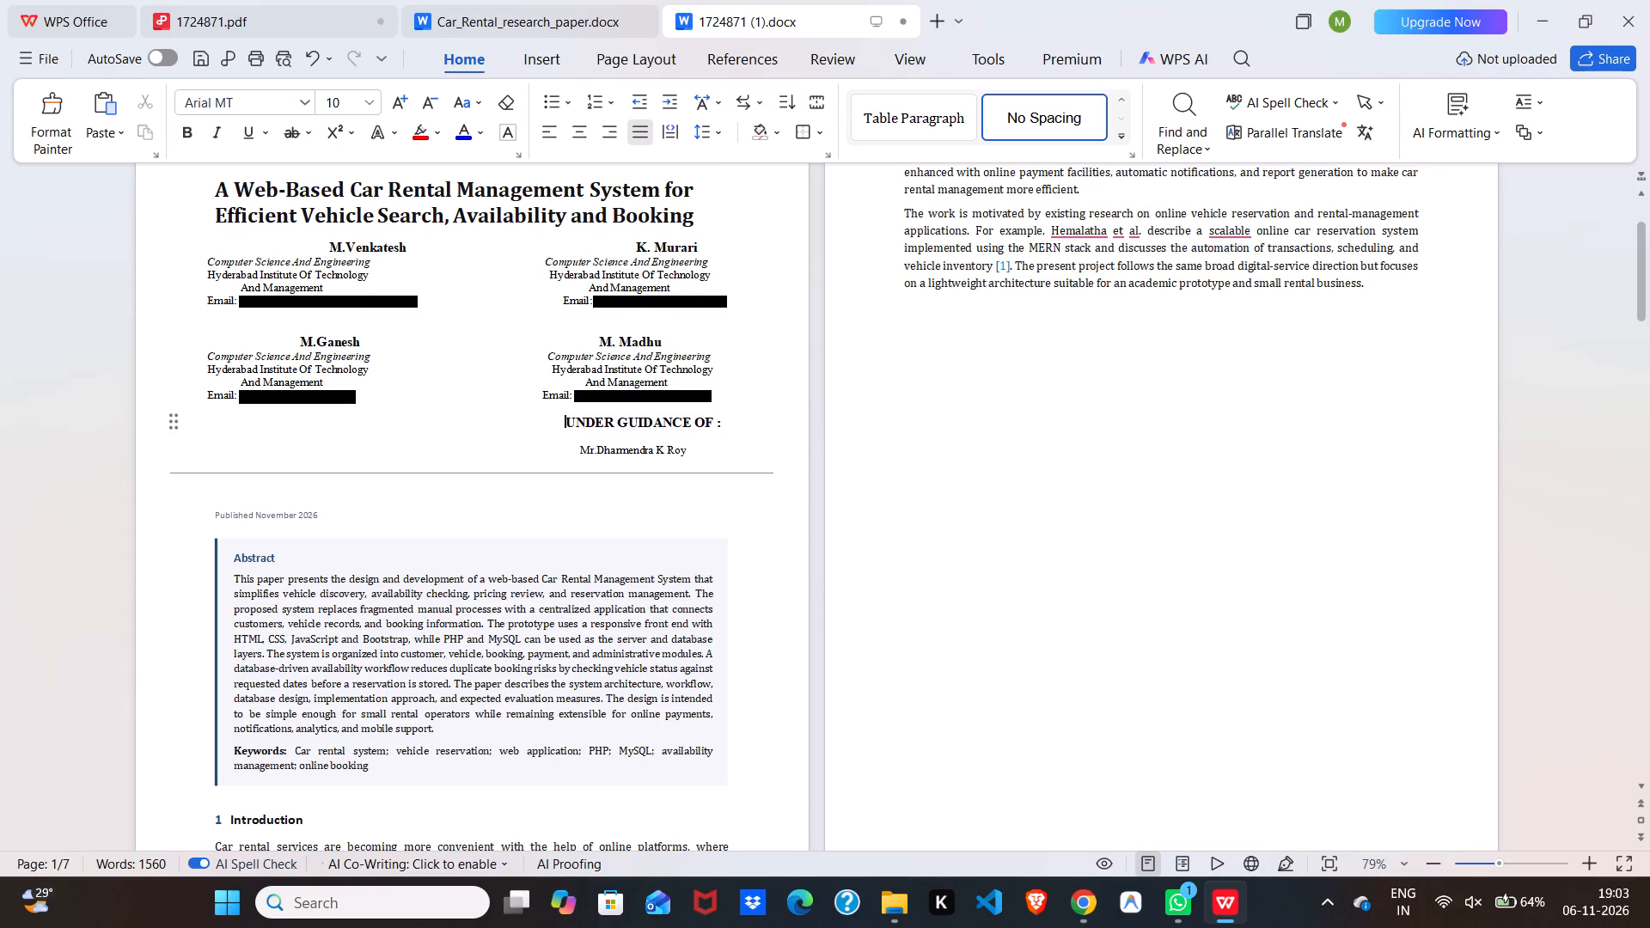
pyautogui.press('BackSpace')
pyautogui.press('BackSpace')
pyautogui.press('BackSpace')
pyautogui.press('BackSpace')
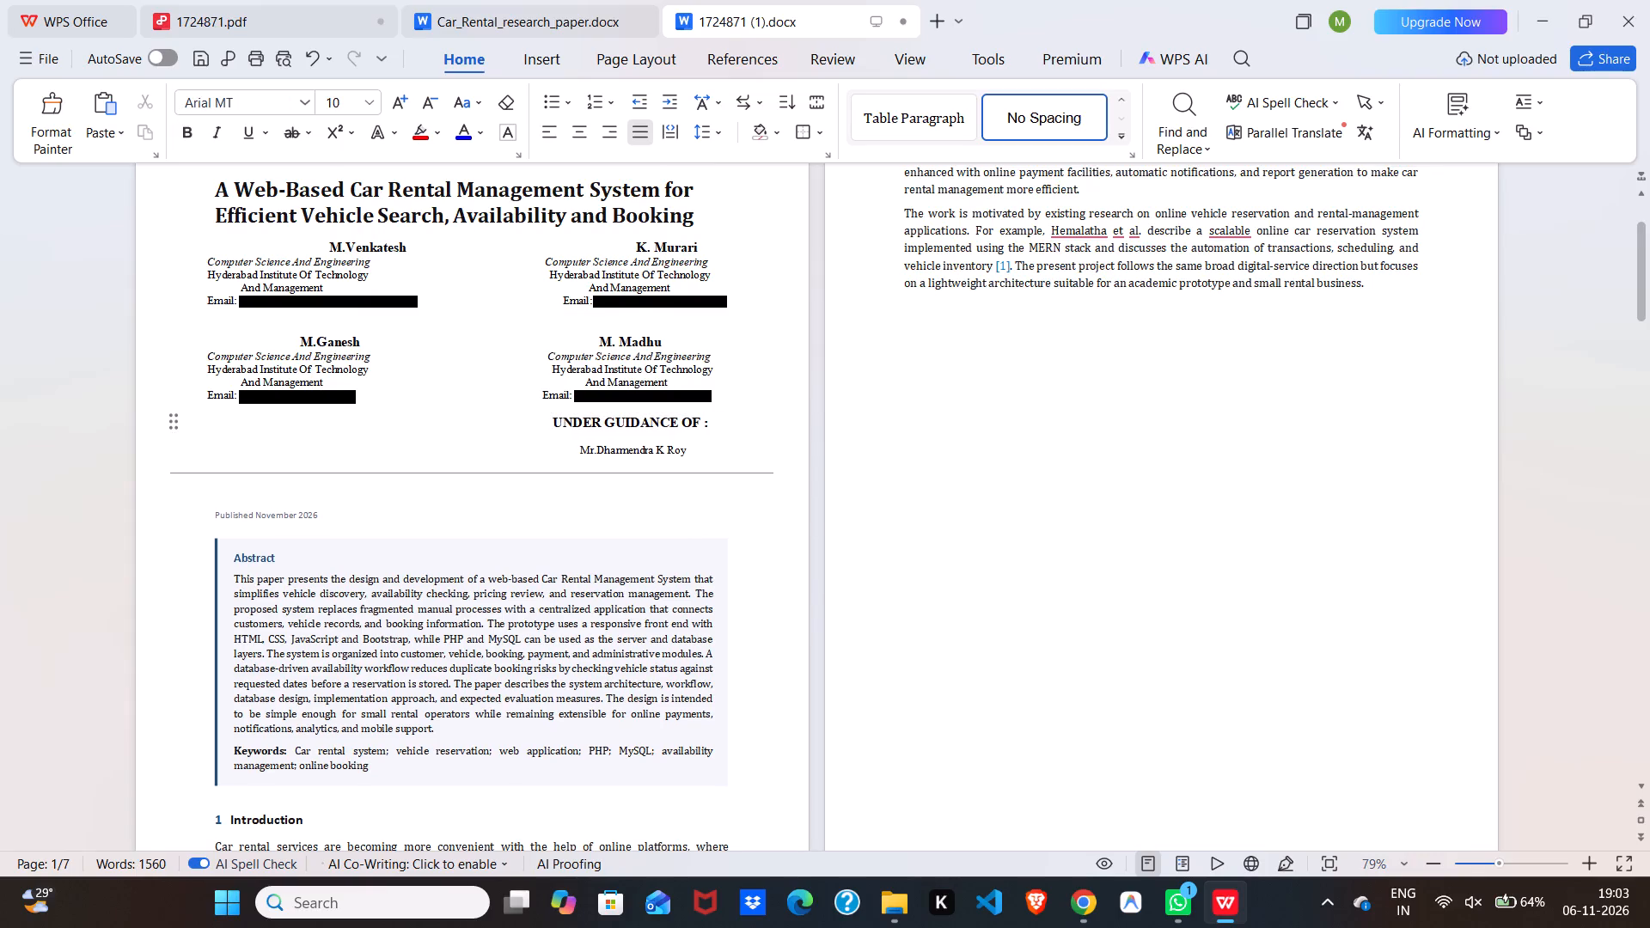
# Delete all leading spaces and the preceding line break before the first lower author's name, bringing it to the line start.
pyautogui.click(300, 340)
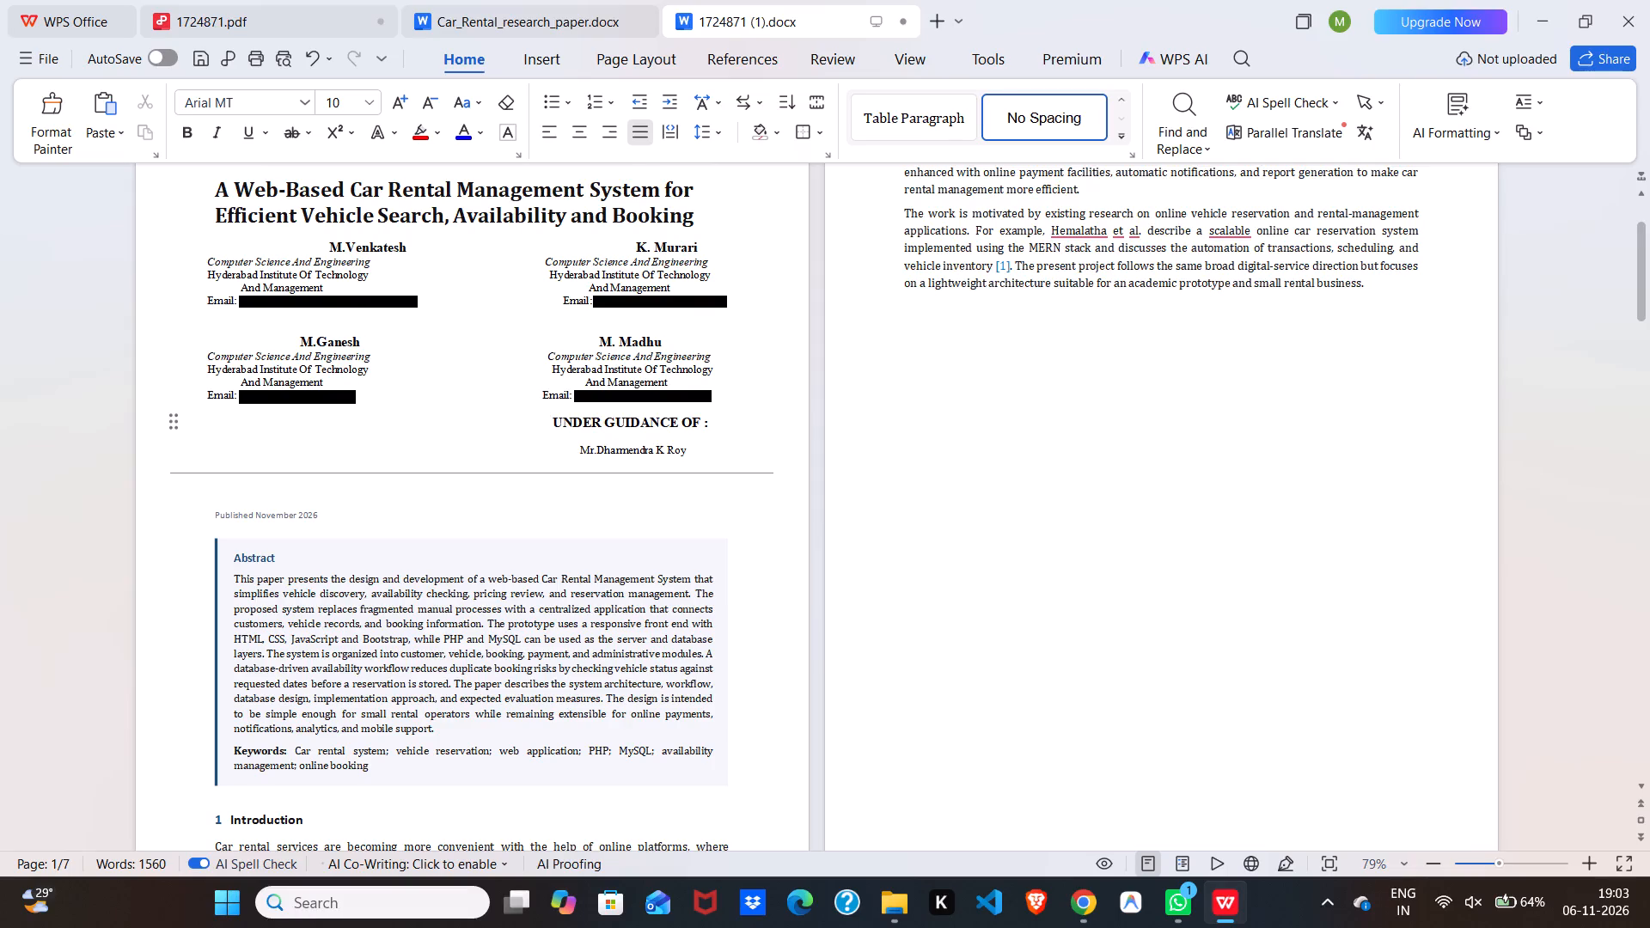
pyautogui.press('BackSpace')
pyautogui.press('BackSpace')
pyautogui.press('BackSpace')
pyautogui.press('BackSpace')
pyautogui.press('BackSpace')
pyautogui.press('BackSpace')
pyautogui.press('BackSpace')
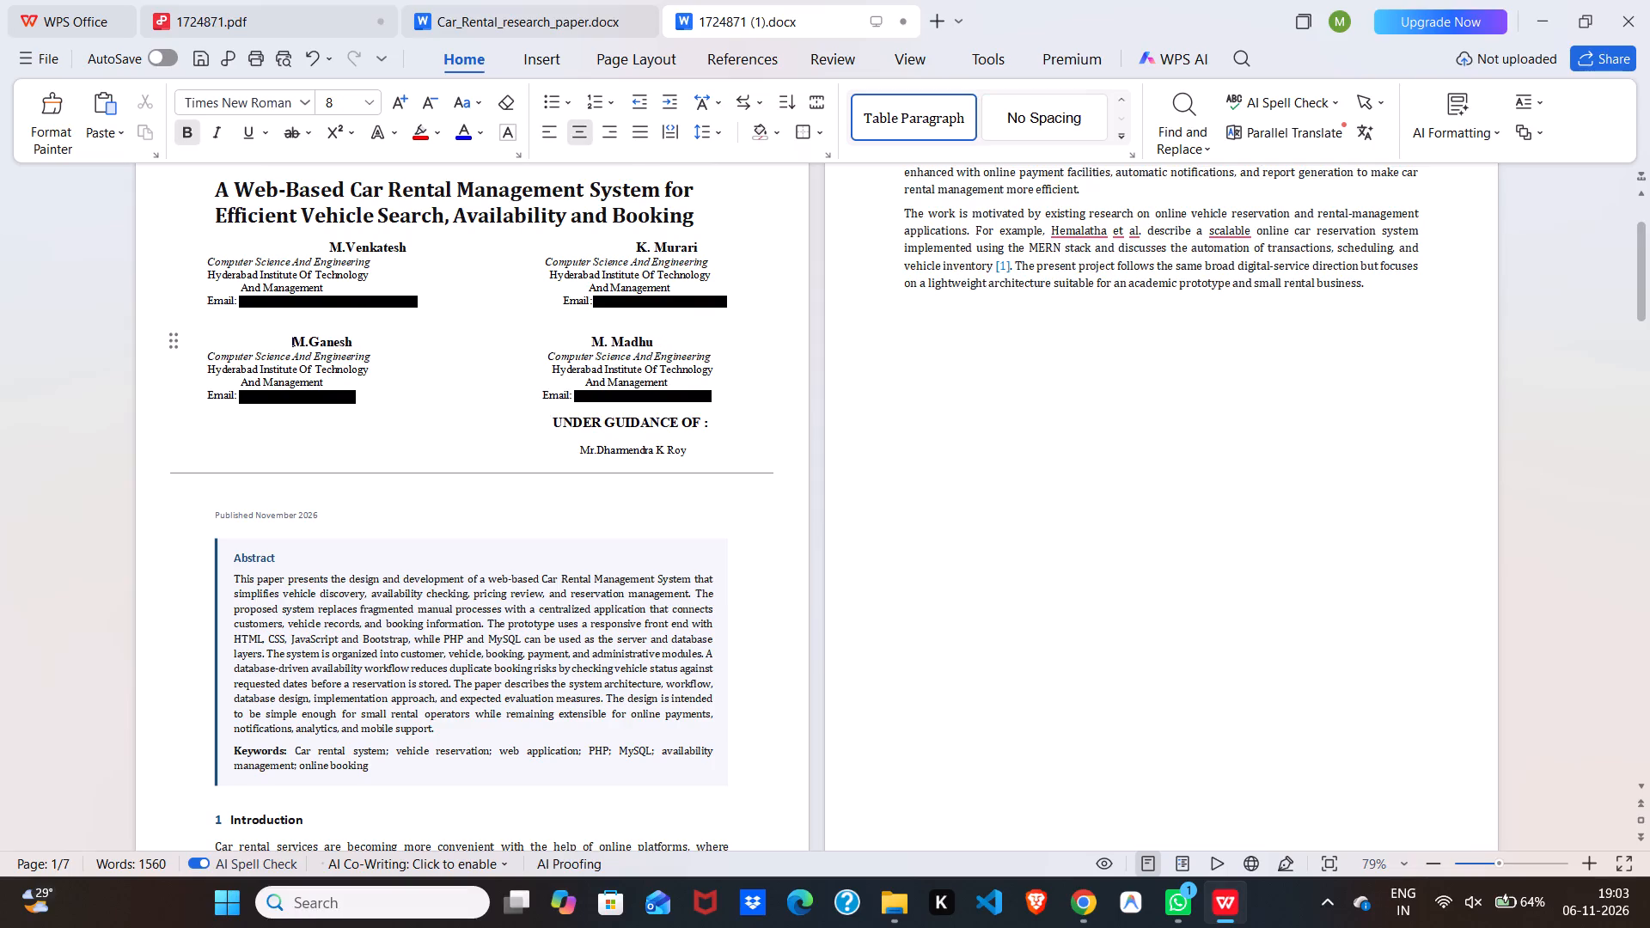
pyautogui.press('BackSpace')
pyautogui.press('BackSpace')
pyautogui.press('BackSpace')
pyautogui.press('BackSpace')
pyautogui.press('BackSpace')
pyautogui.press('BackSpace')
pyautogui.press('BackSpace')
pyautogui.press('BackSpace')
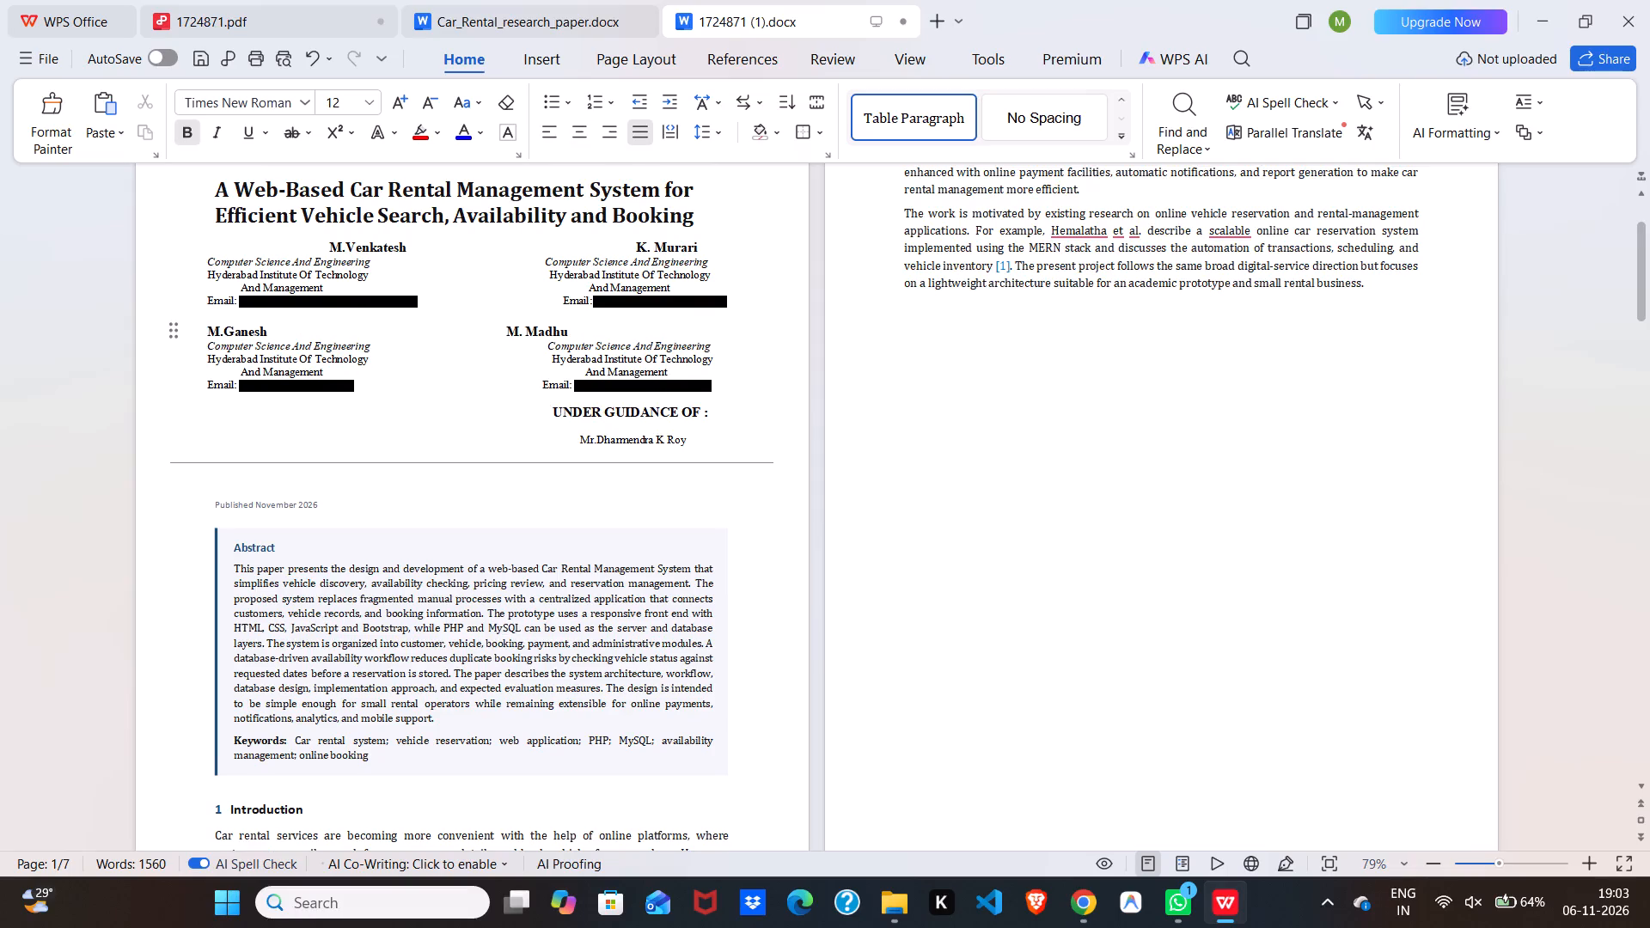
# Insert a line break above the lower author names and add seven leading spaces to centre the first name over its affiliation.
pyautogui.press('Return')
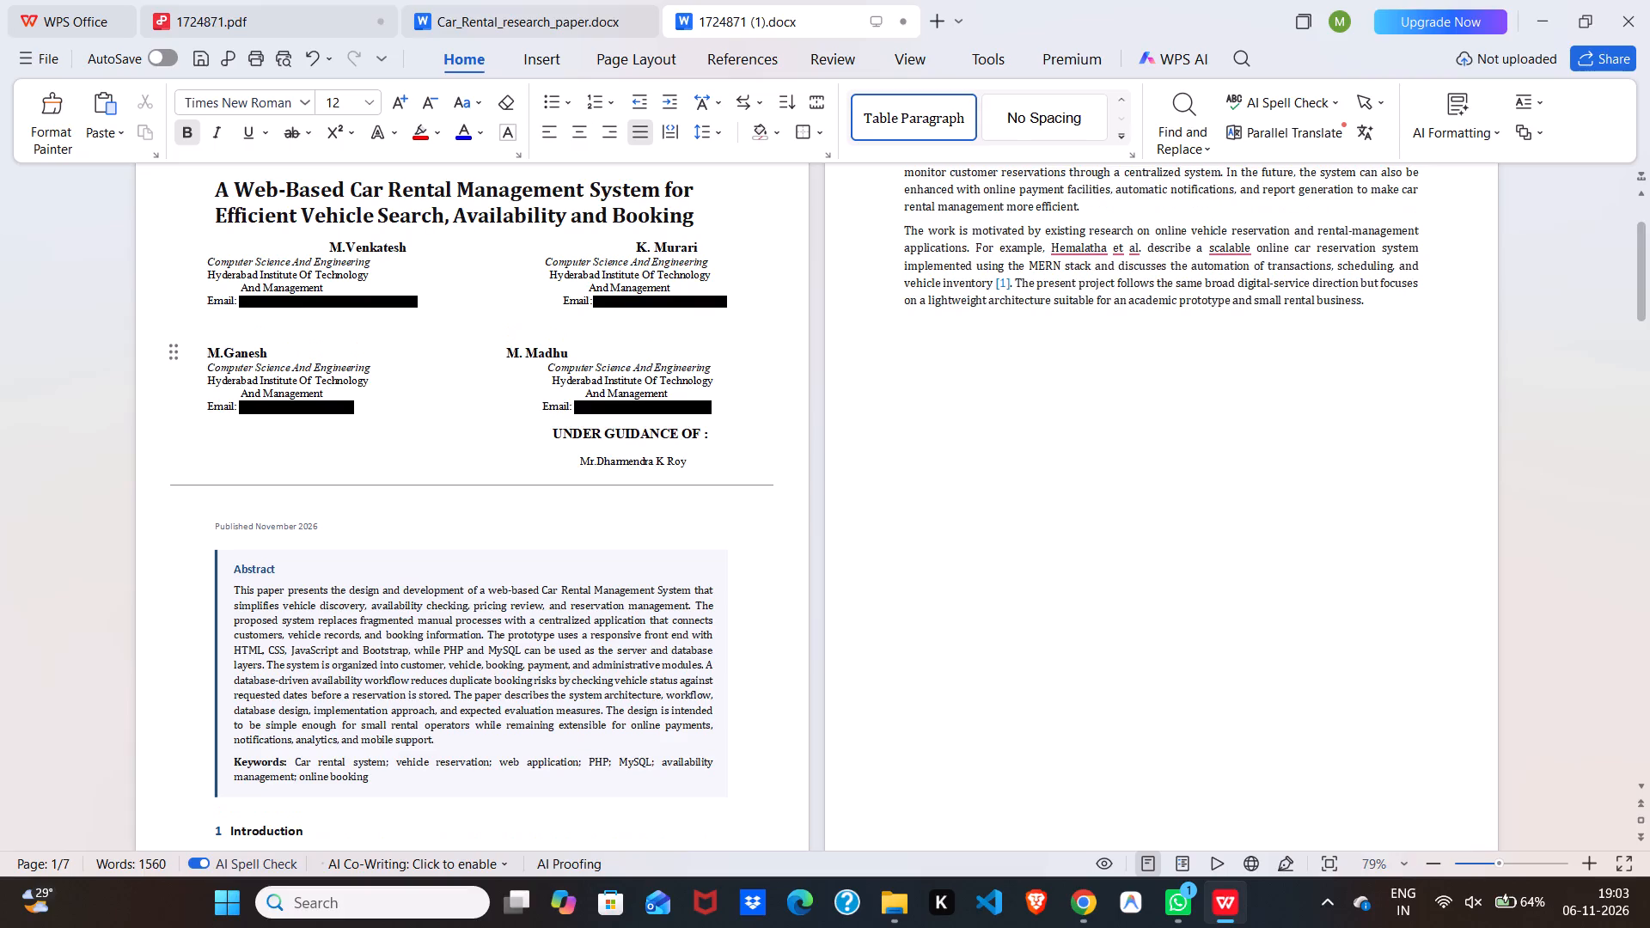
pyautogui.press('space')
pyautogui.press('space')
pyautogui.press('space')
pyautogui.press('space')
pyautogui.press('space')
pyautogui.press('space')
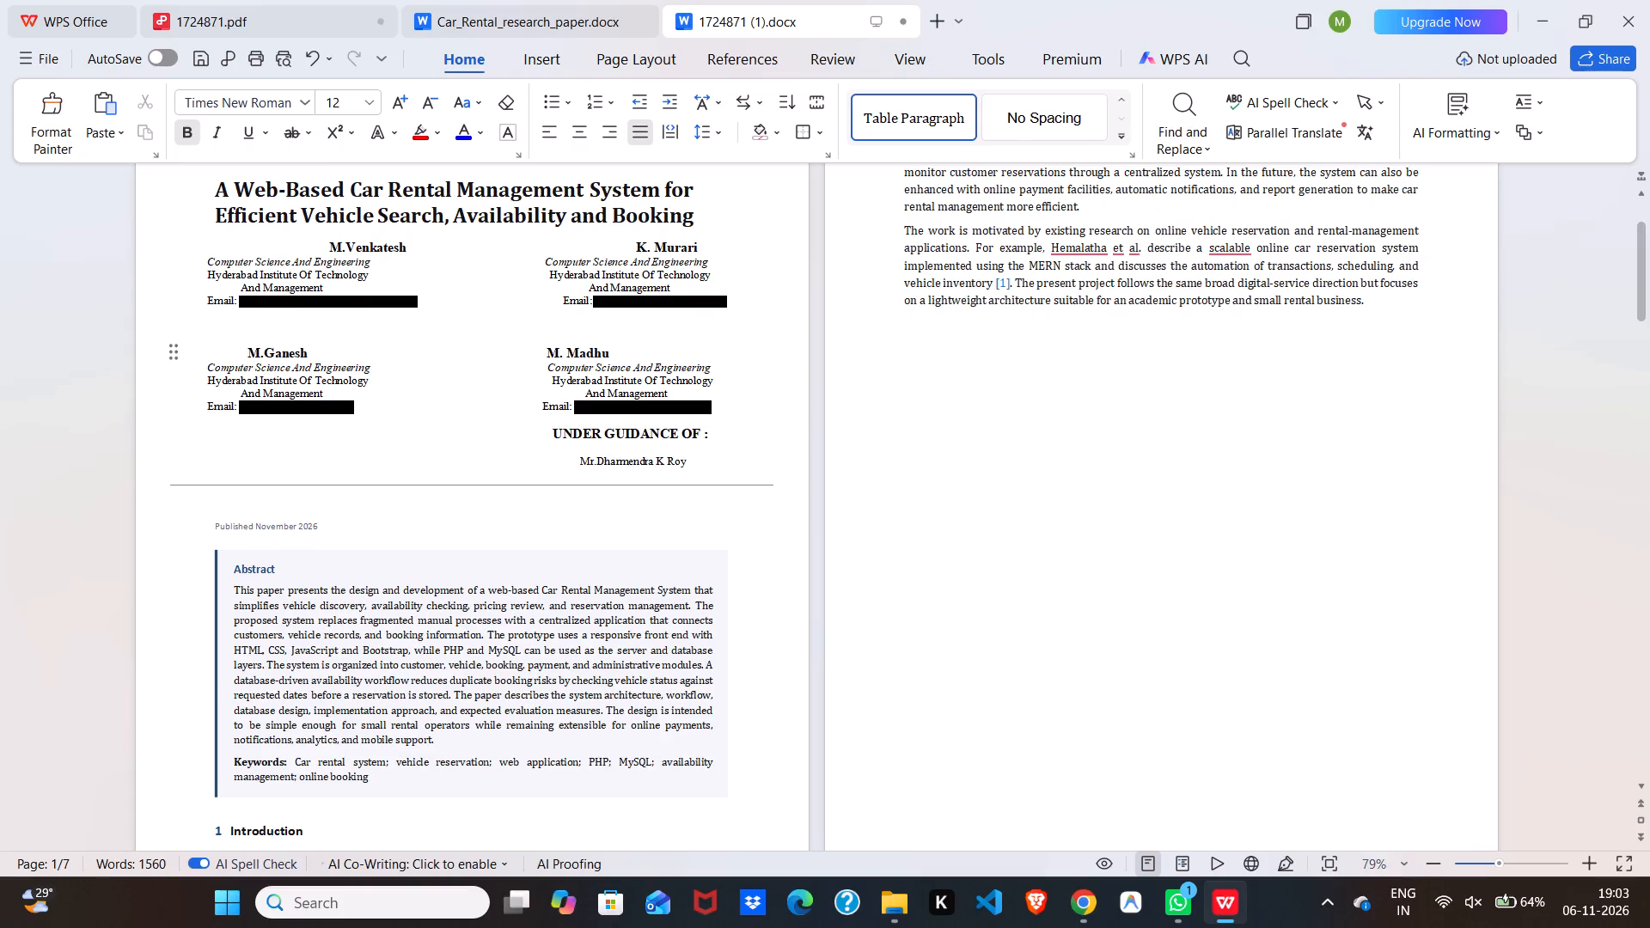
pyautogui.press('space')
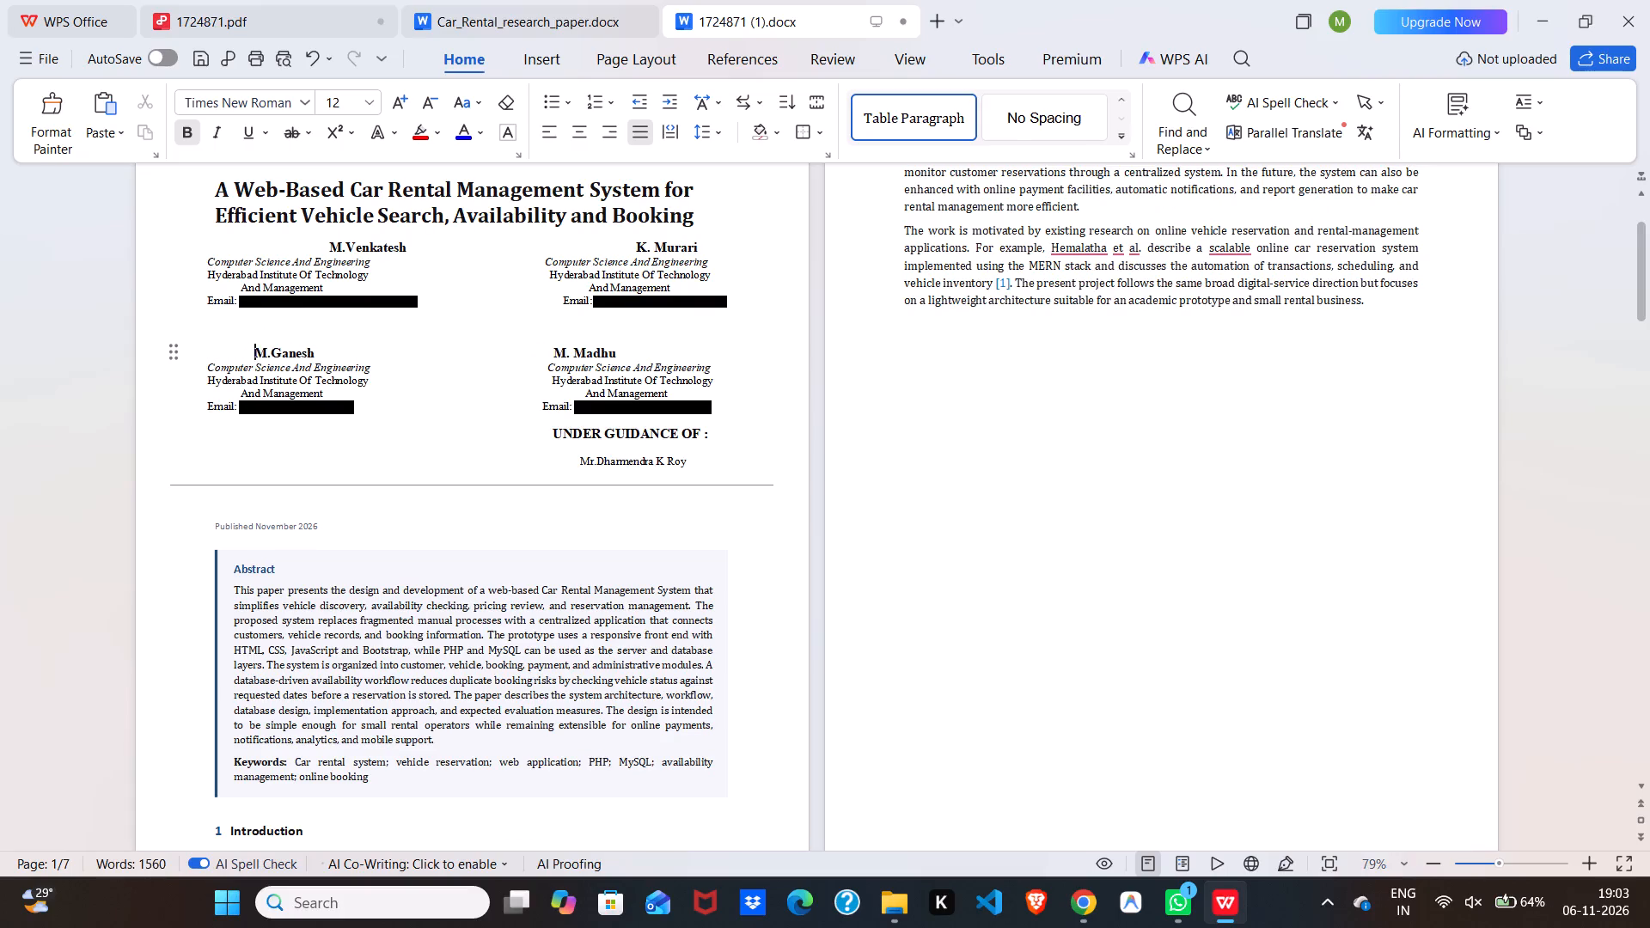
# Add spaces before the second lower author's name until it is roughly centred over its affiliation lines.
pyautogui.click(553, 347)
pyautogui.press('space')
pyautogui.press('space')
pyautogui.press('space')
pyautogui.press('space')
pyautogui.press('space')
pyautogui.press('space')
pyautogui.press('space')
pyautogui.press('space')
pyautogui.press('space')
pyautogui.press('space')
pyautogui.press('space')
pyautogui.press('space')
pyautogui.press('space')
pyautogui.press('space')
pyautogui.press('space')
pyautogui.press('space')
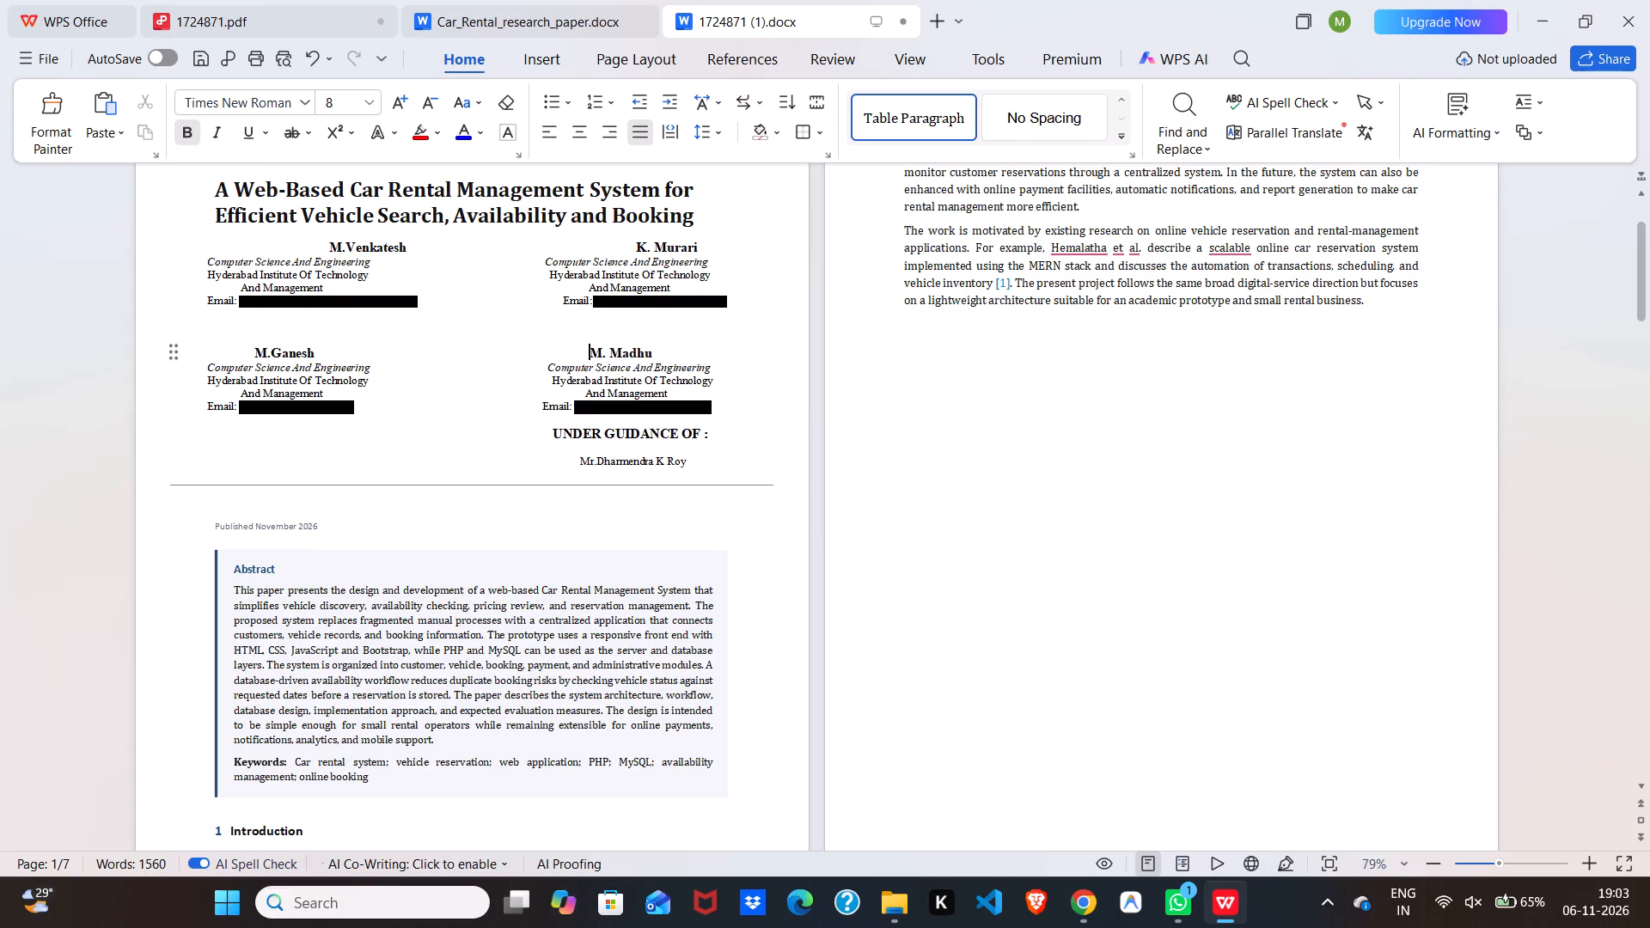
pyautogui.press('space')
pyautogui.press('space')
# Rework the spacing before the first upper author's name, leaving more room below the title and six leading spaces to centre it.
pyautogui.click(330, 244)
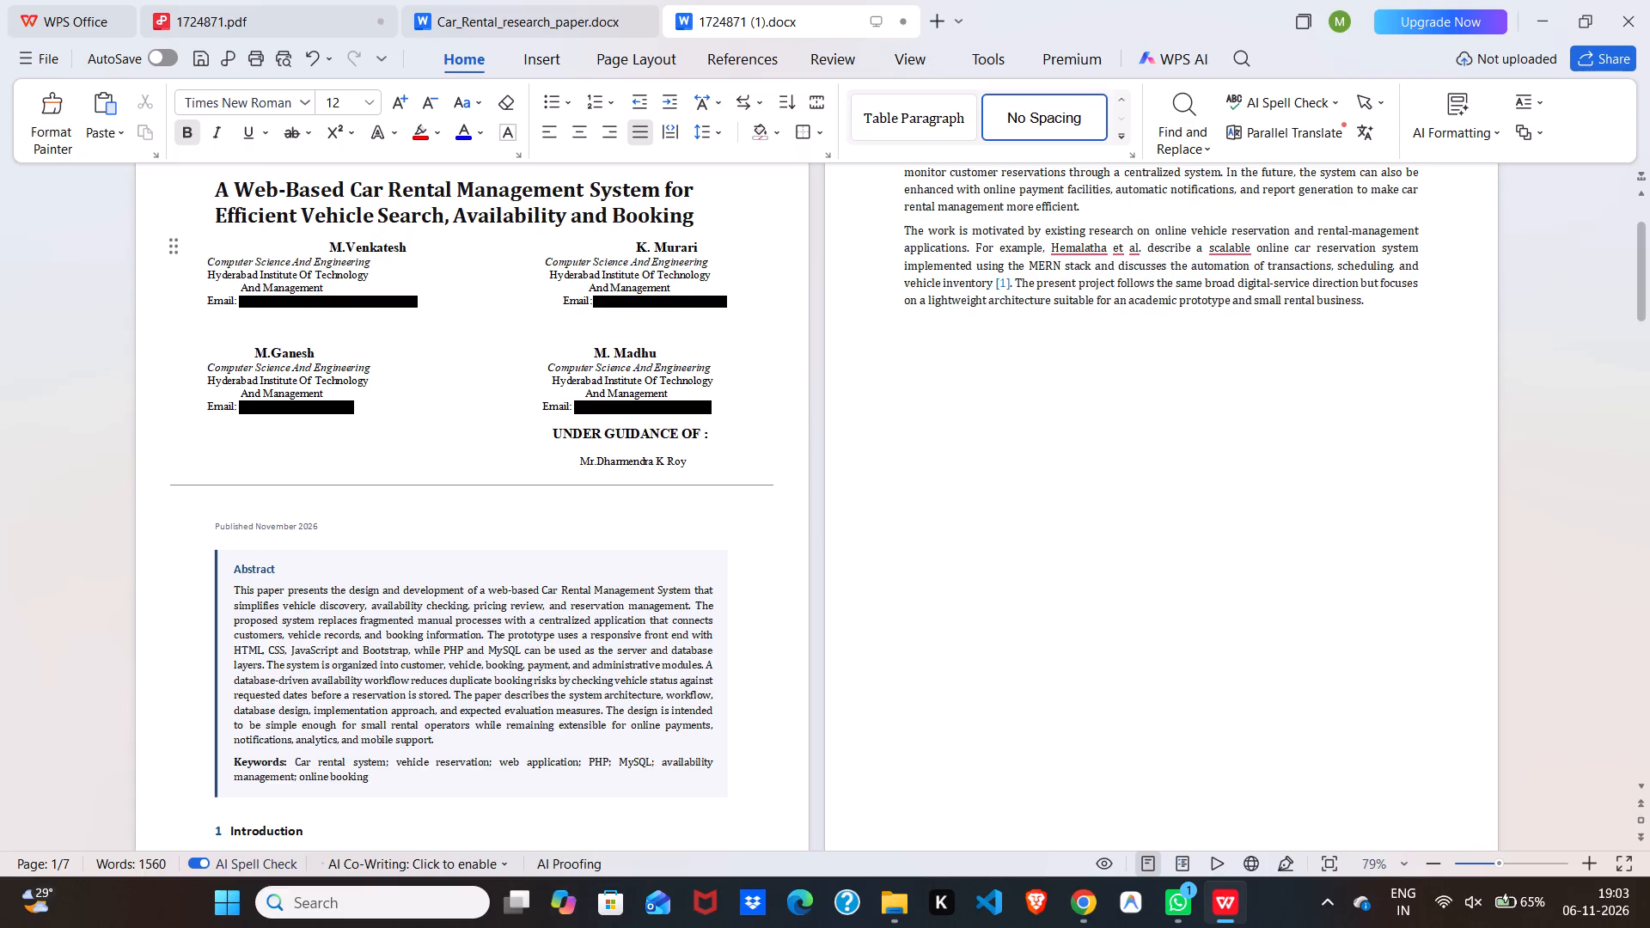
pyautogui.press('BackSpace')
pyautogui.press('BackSpace')
pyautogui.press('BackSpace')
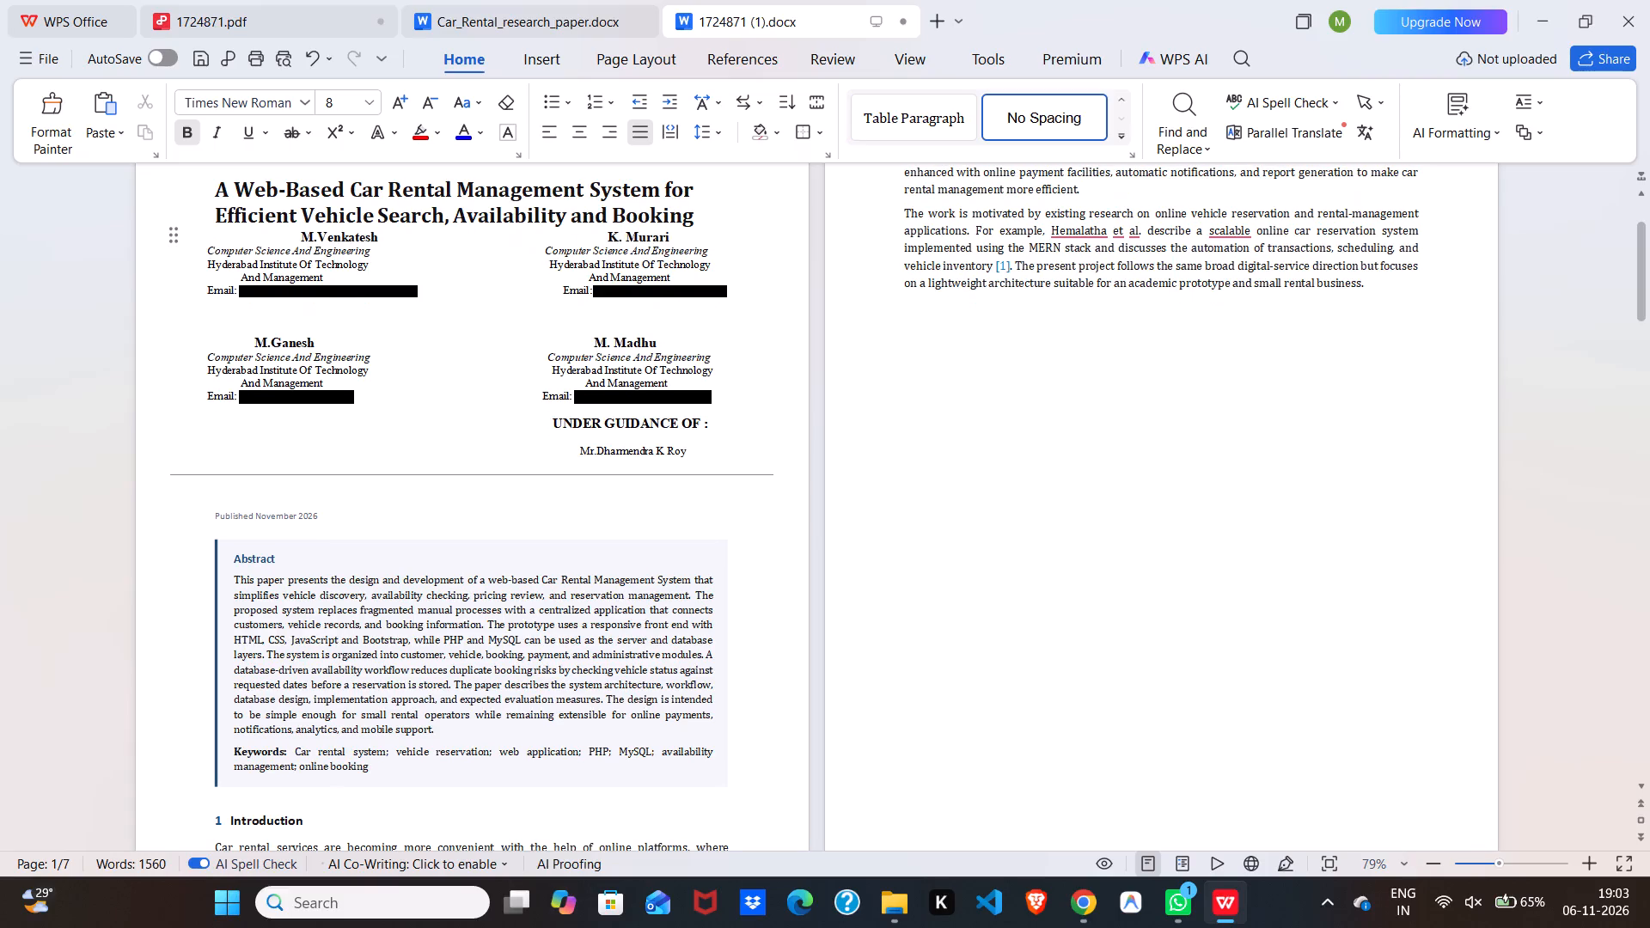
pyautogui.press('Return')
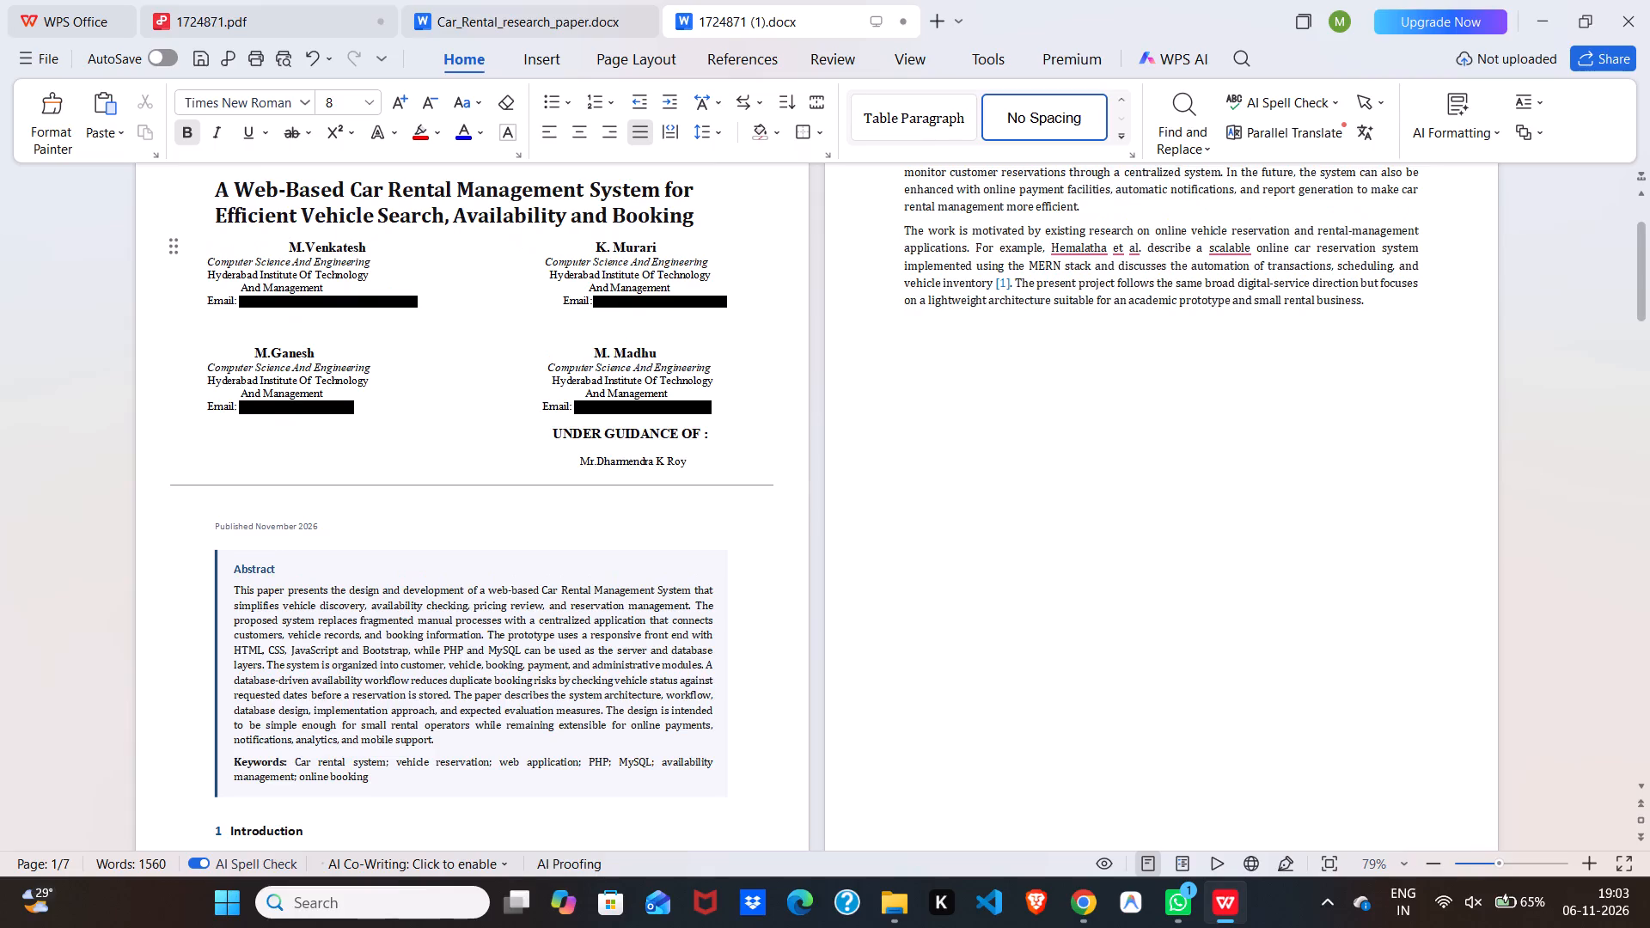
pyautogui.press('Return')
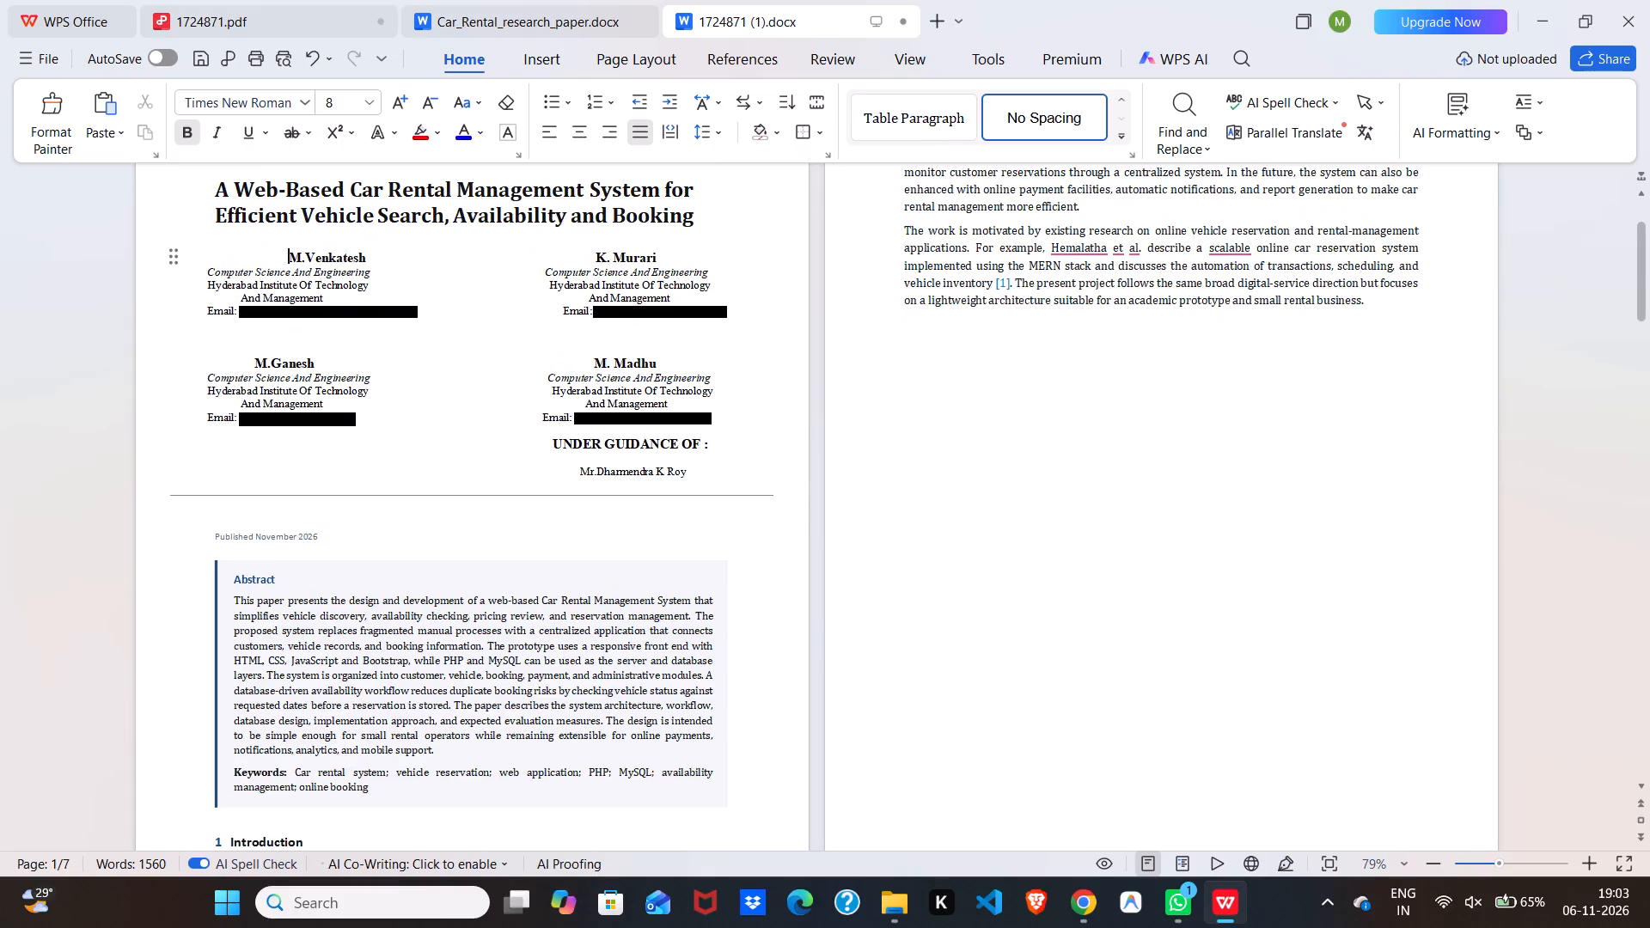
pyautogui.press('BackSpace')
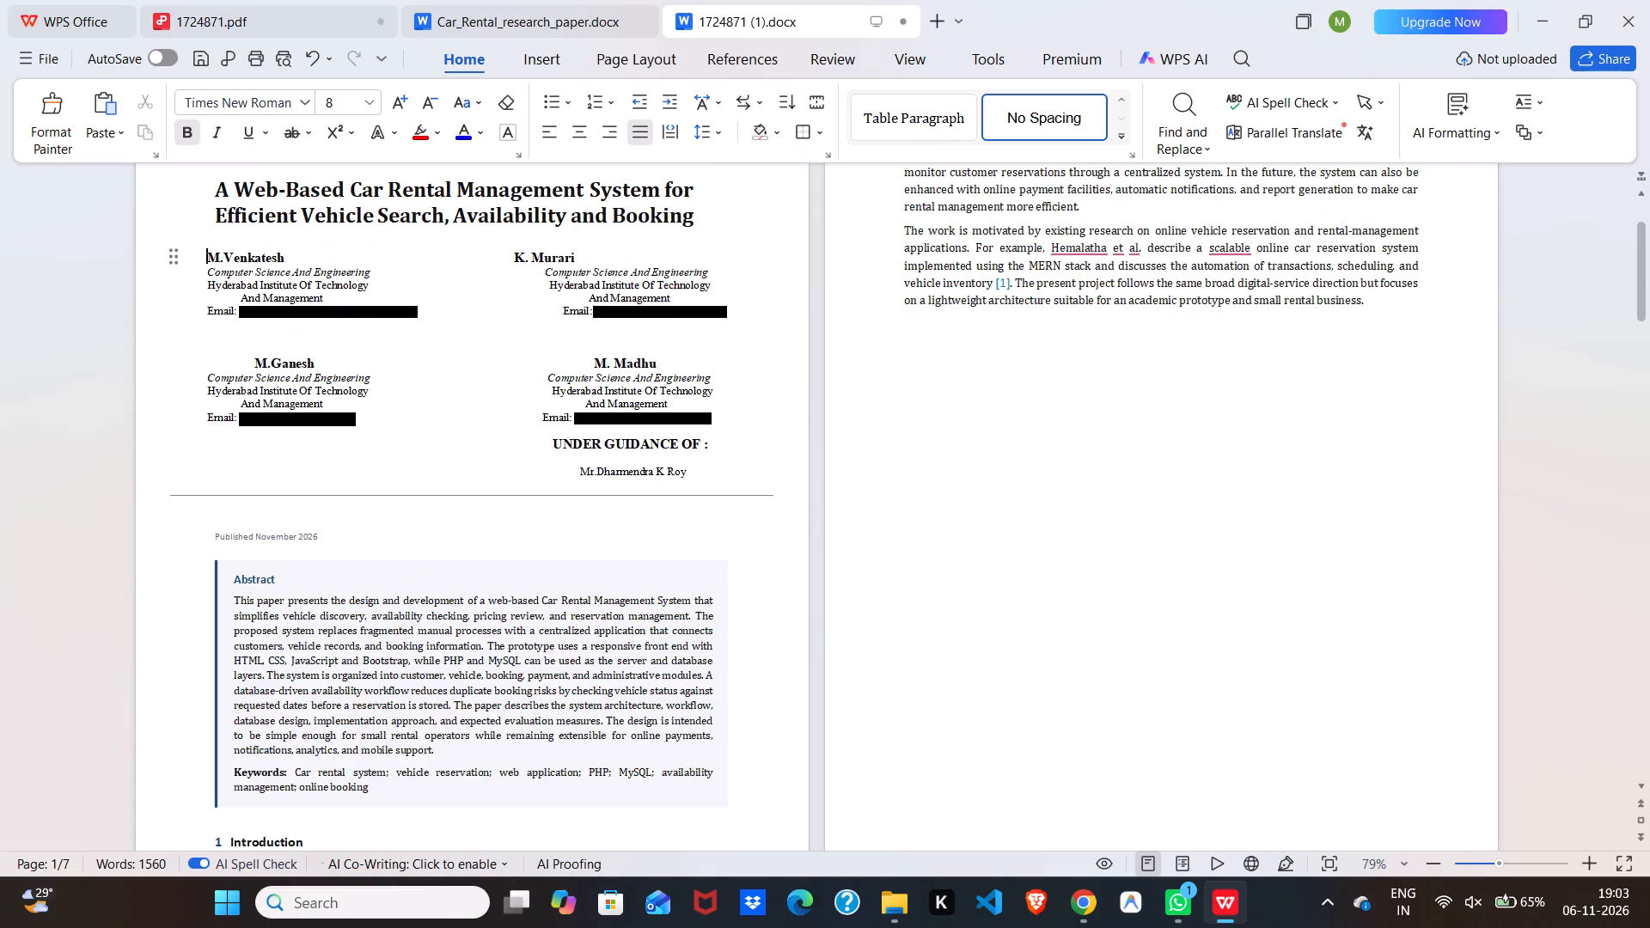
pyautogui.press('space')
pyautogui.press('space')
pyautogui.press('space')
pyautogui.press('space')
pyautogui.press('space')
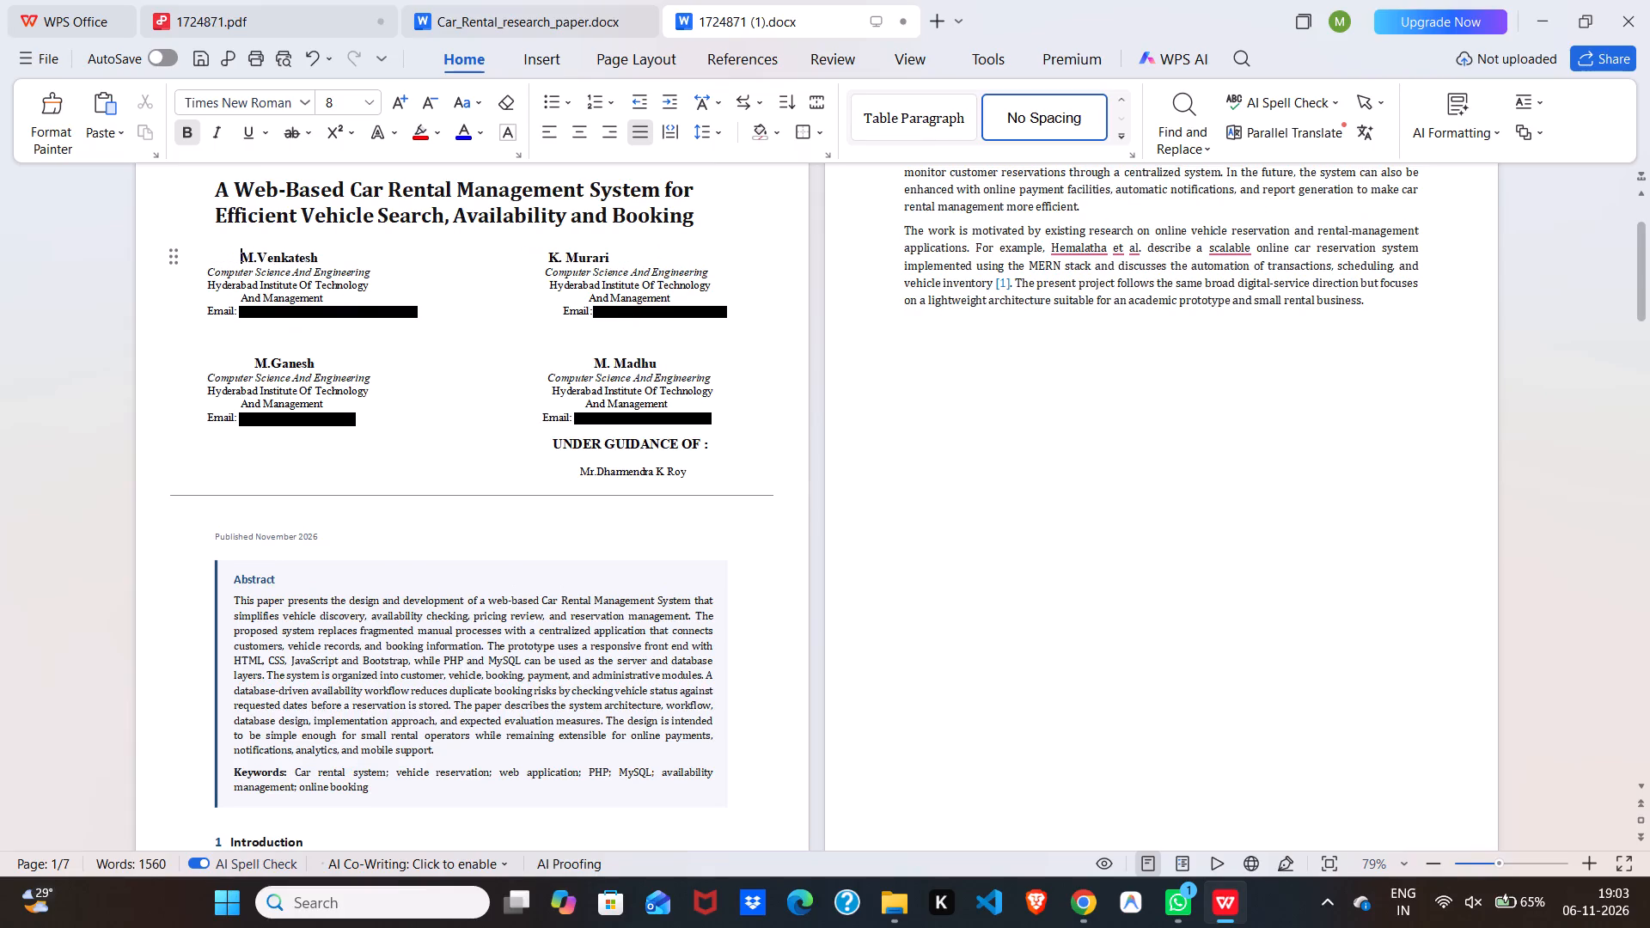
pyautogui.press('space')
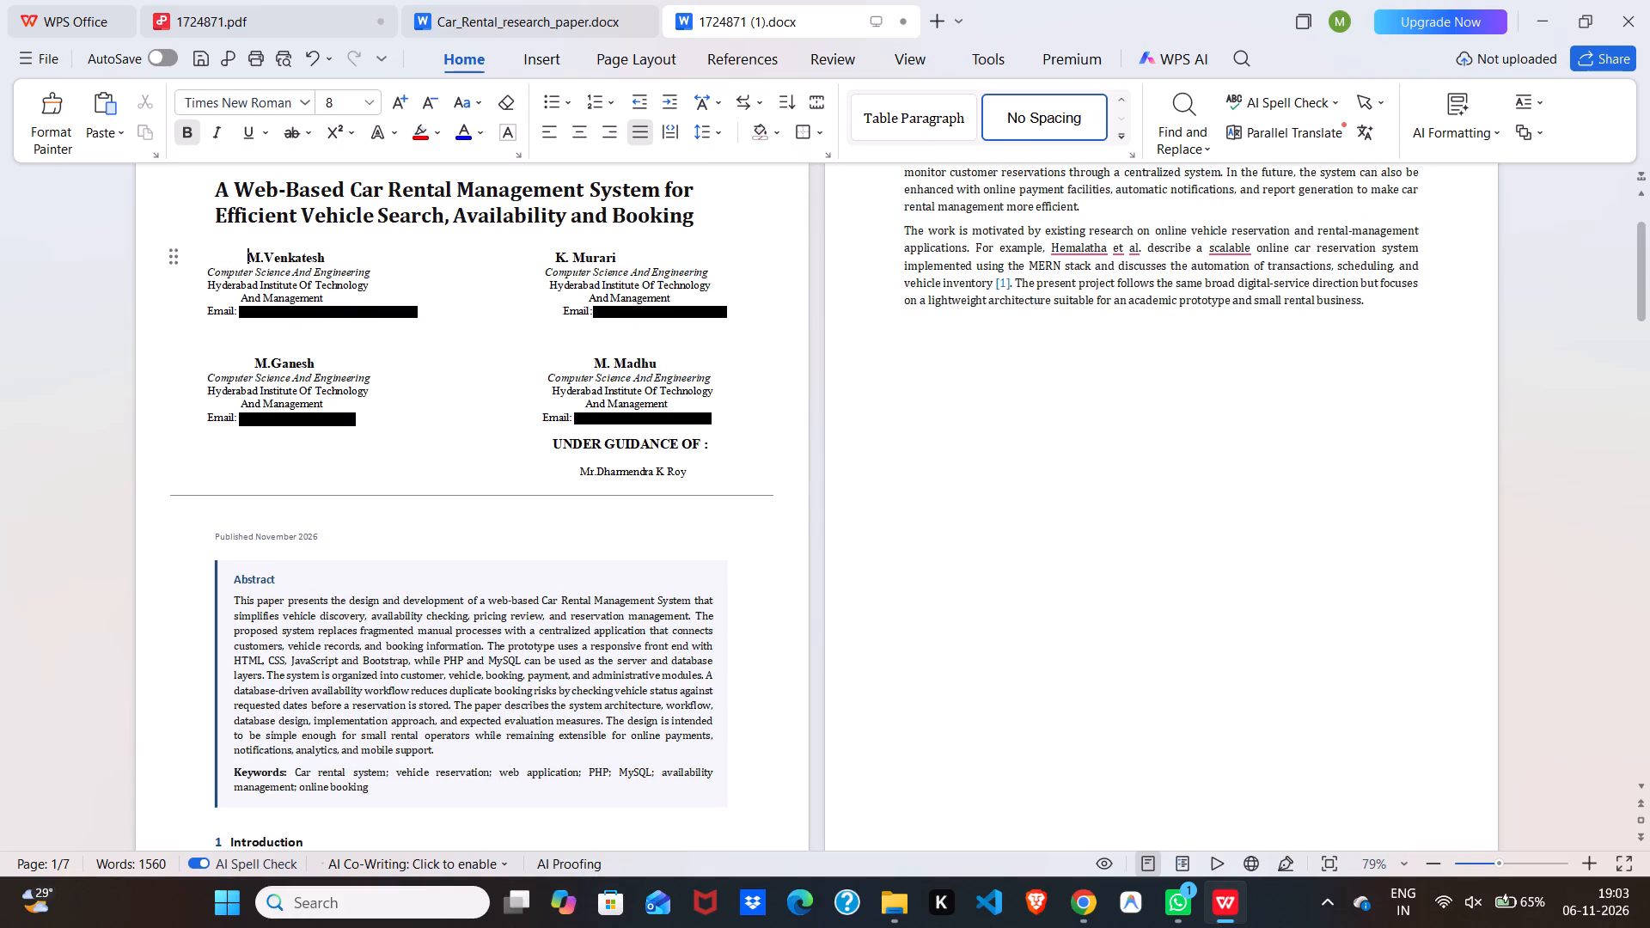
# Add spaces before the second upper author's name until it sits over its affiliation lines.
pyautogui.click(559, 256)
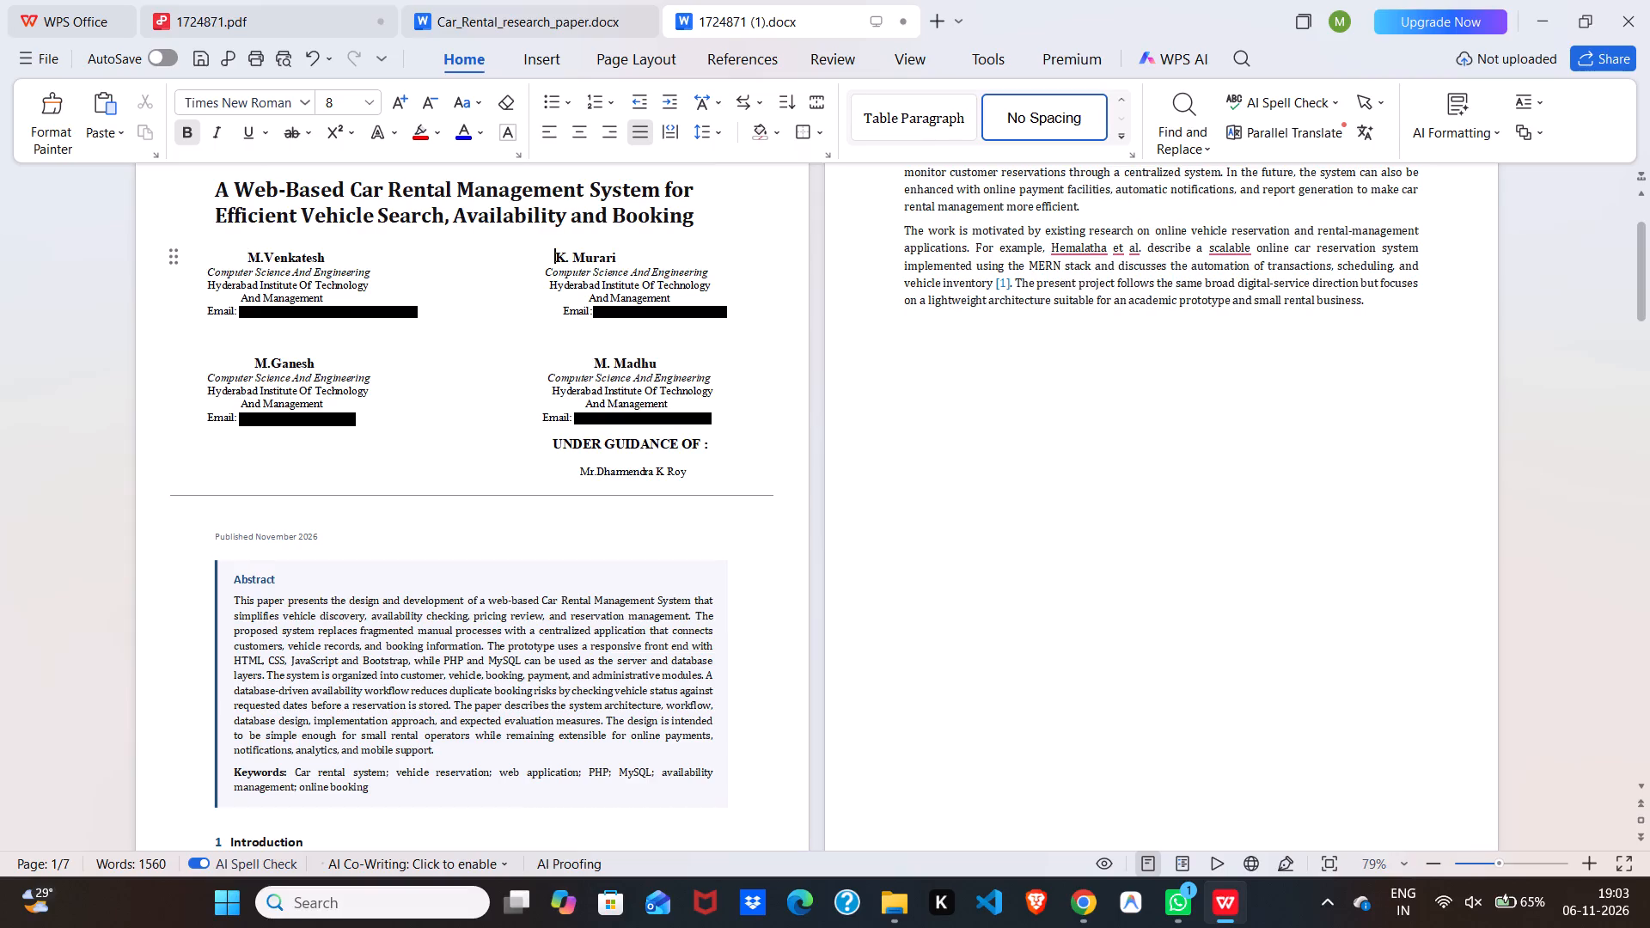
pyautogui.press('space')
pyautogui.press('space')
pyautogui.press('space')
pyautogui.press('space')
pyautogui.press('space')
pyautogui.press('space')
pyautogui.press('space')
pyautogui.press('space')
pyautogui.press('space')
# Change the first upper author's name to uppercase.
pyautogui.moveTo(327, 258); pyautogui.dragTo(259, 258)
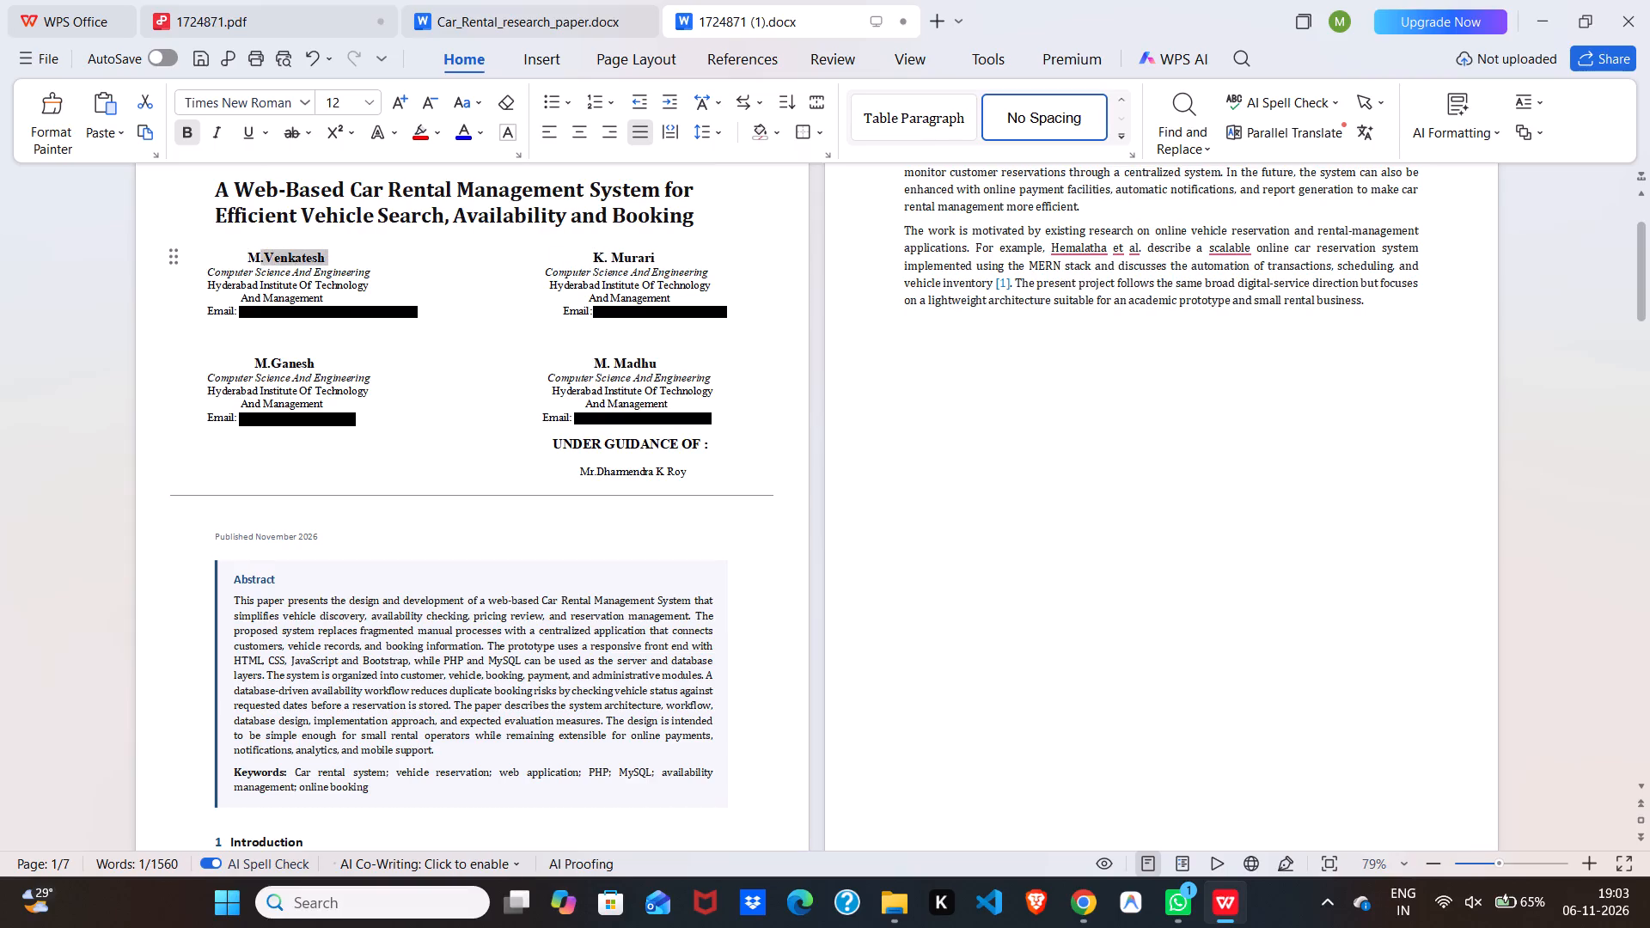
pyautogui.moveTo(259, 258); pyautogui.dragTo(249, 256)
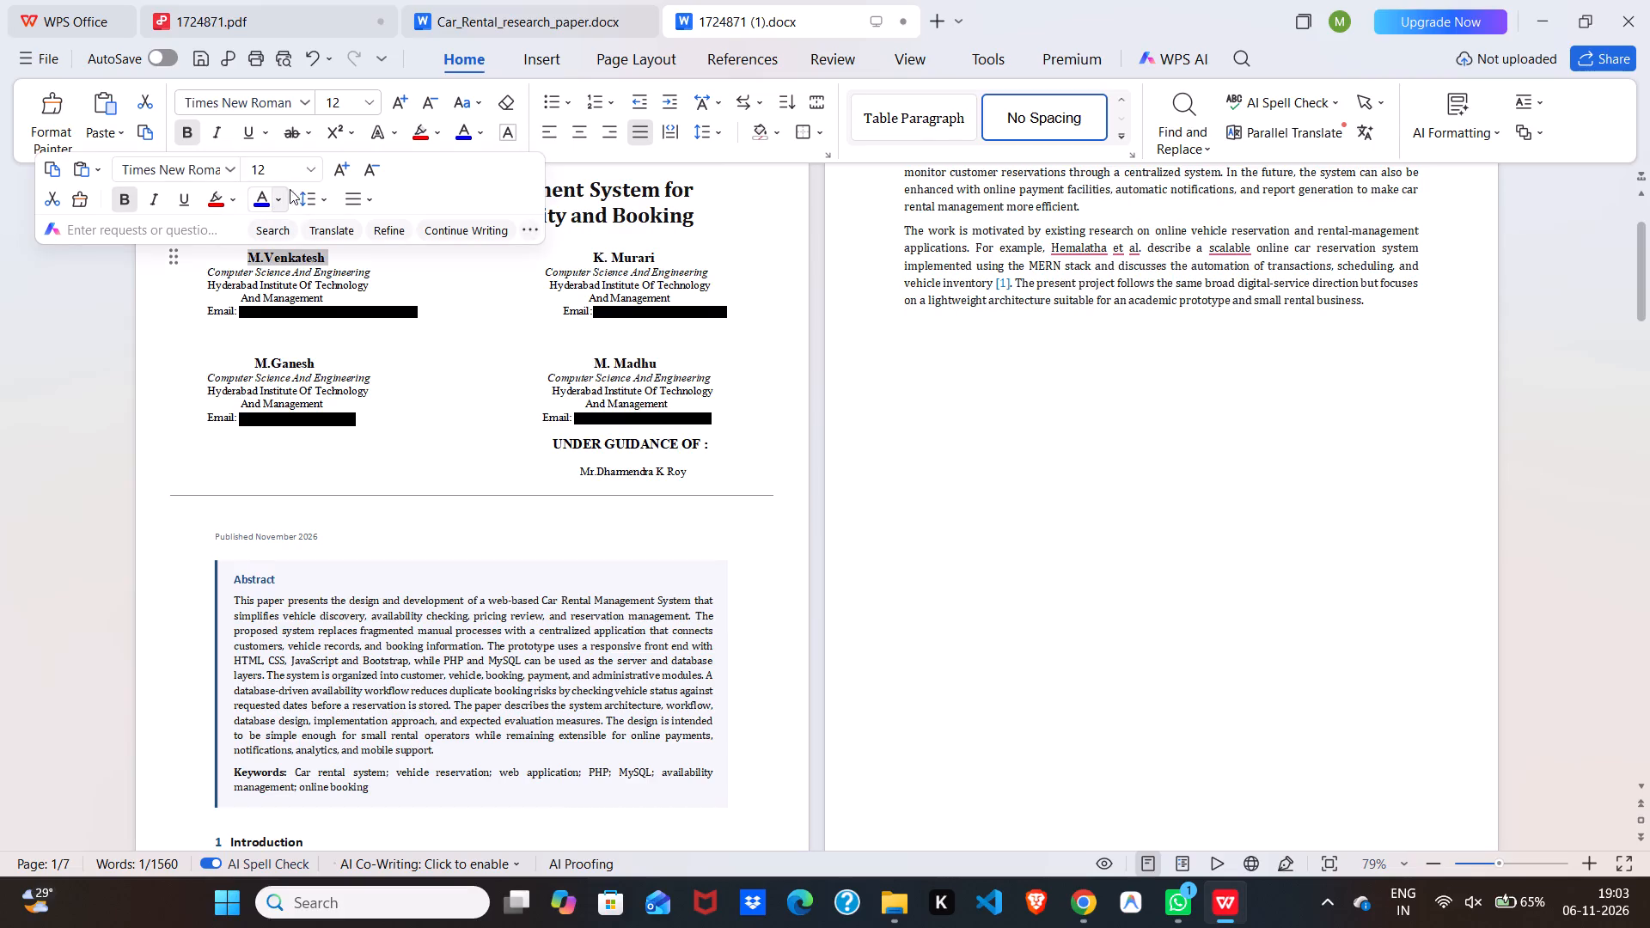
pyautogui.click(477, 96)
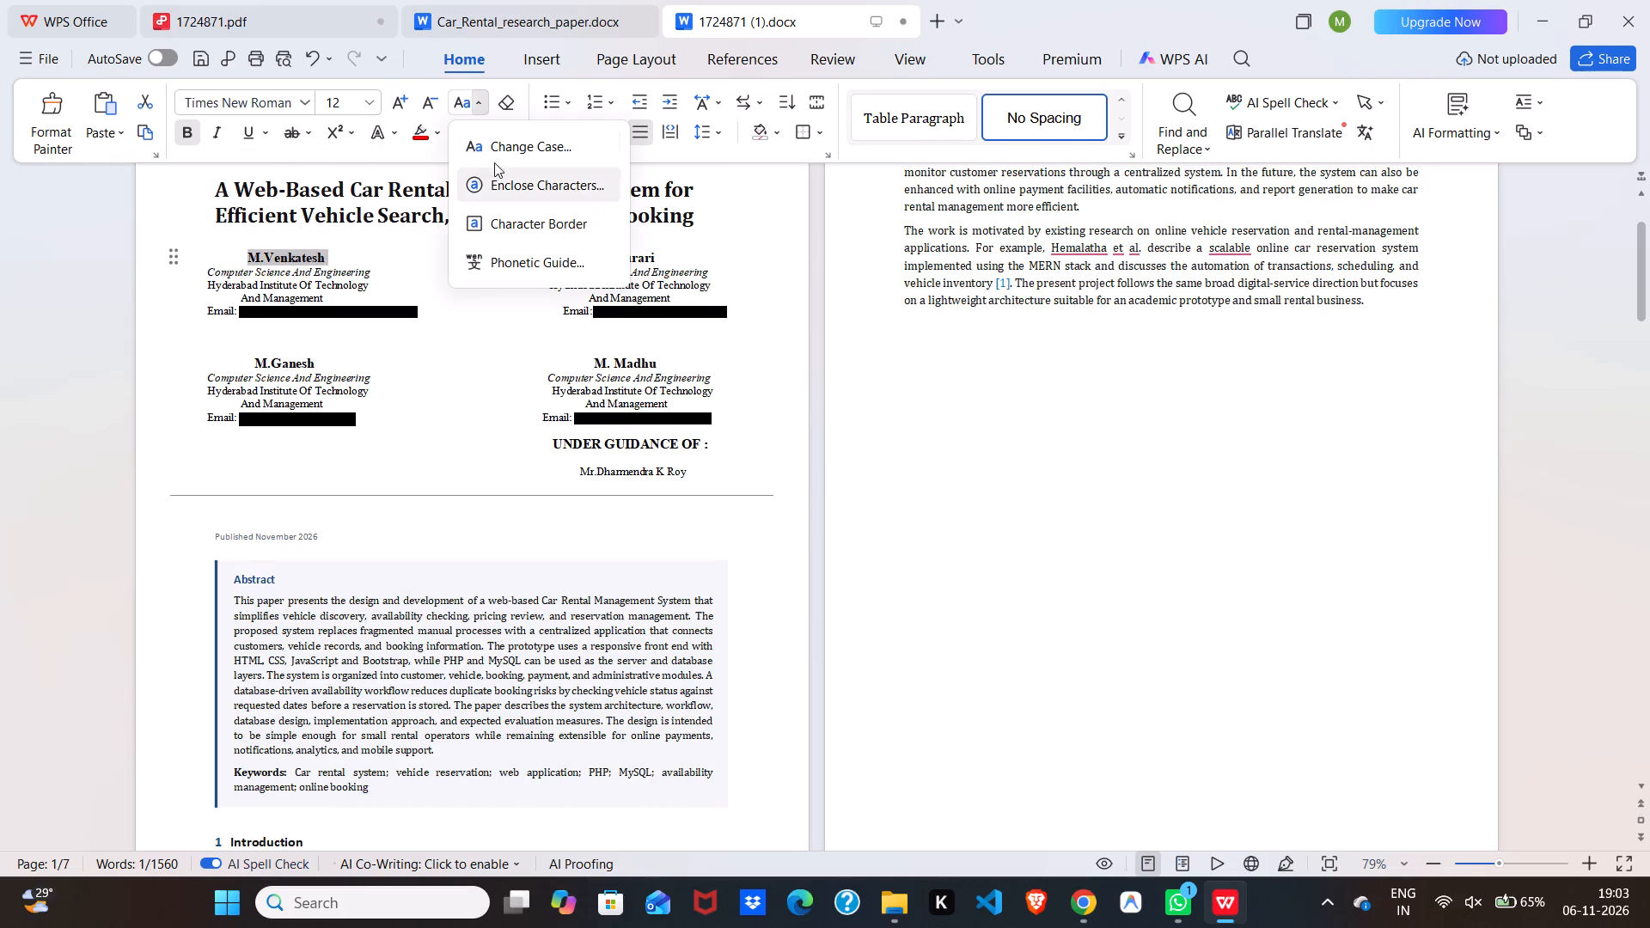
pyautogui.click(501, 155)
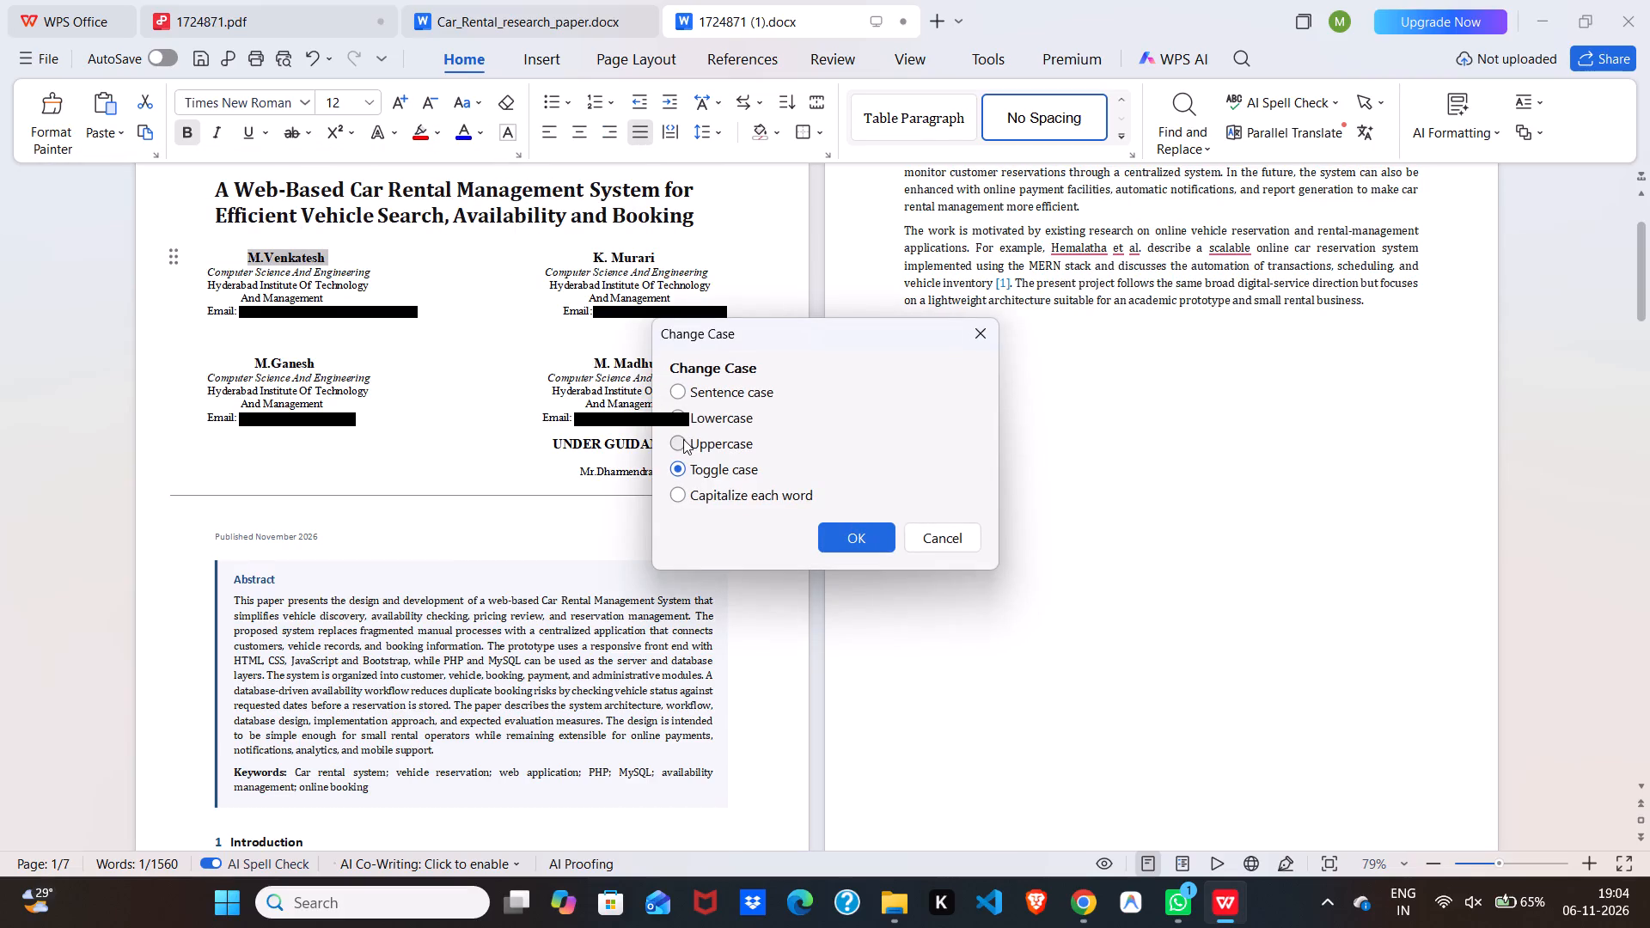
pyautogui.click(684, 439)
pyautogui.click(873, 539)
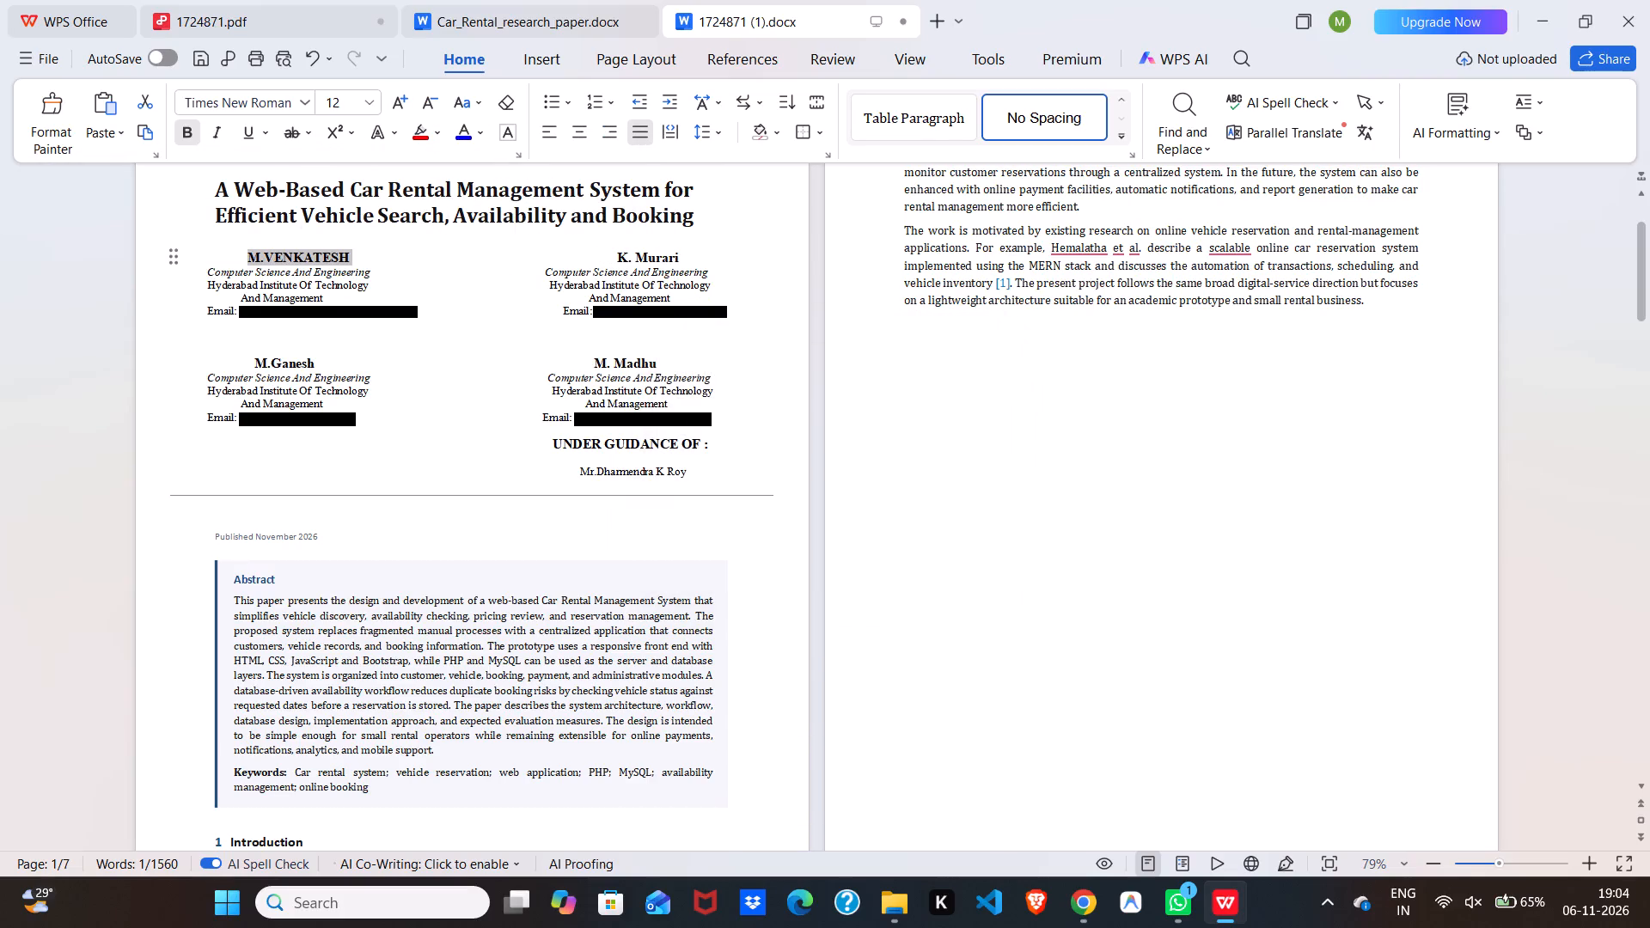
# Change the second upper author's name to uppercase.
pyautogui.click(678, 259)
pyautogui.hotkey('shift', 'Left')
pyautogui.hotkey('shift', 'Left')
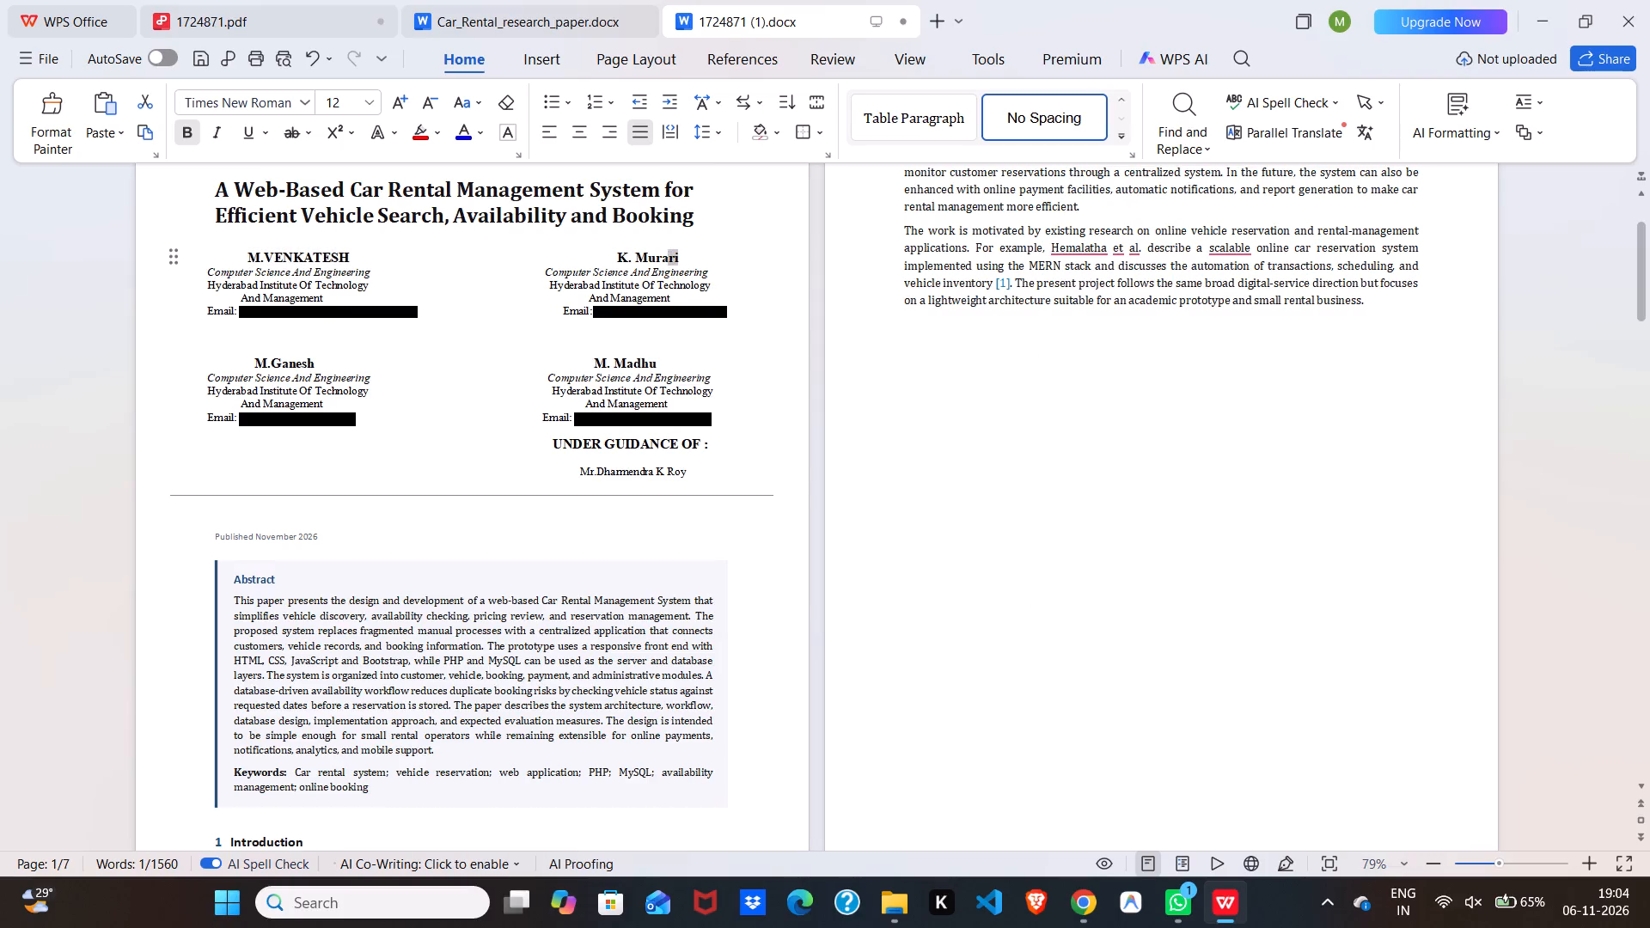
pyautogui.hotkey('shift', 'Left')
pyautogui.hotkey('shift', 'Left')
pyautogui.hotkey('shift', 'Left')
pyautogui.hotkey('shift', 'Left')
pyautogui.hotkey('shift', 'Left')
pyautogui.hotkey('shift', 'Left')
pyautogui.hotkey('shift', 'Left')
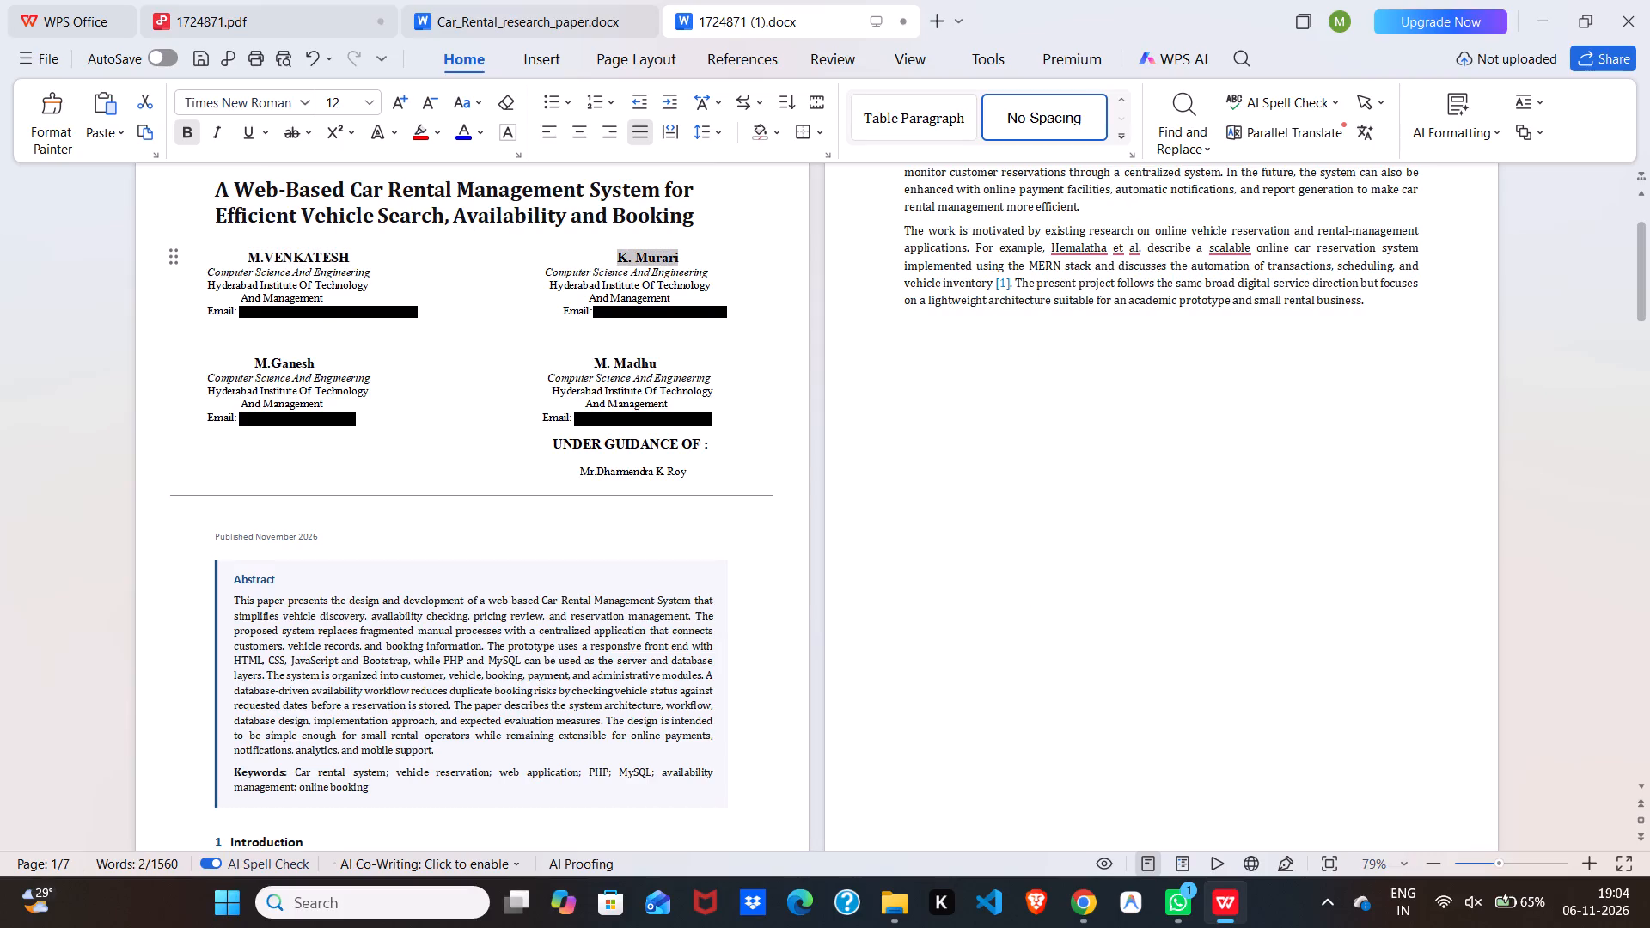
pyautogui.click(480, 108)
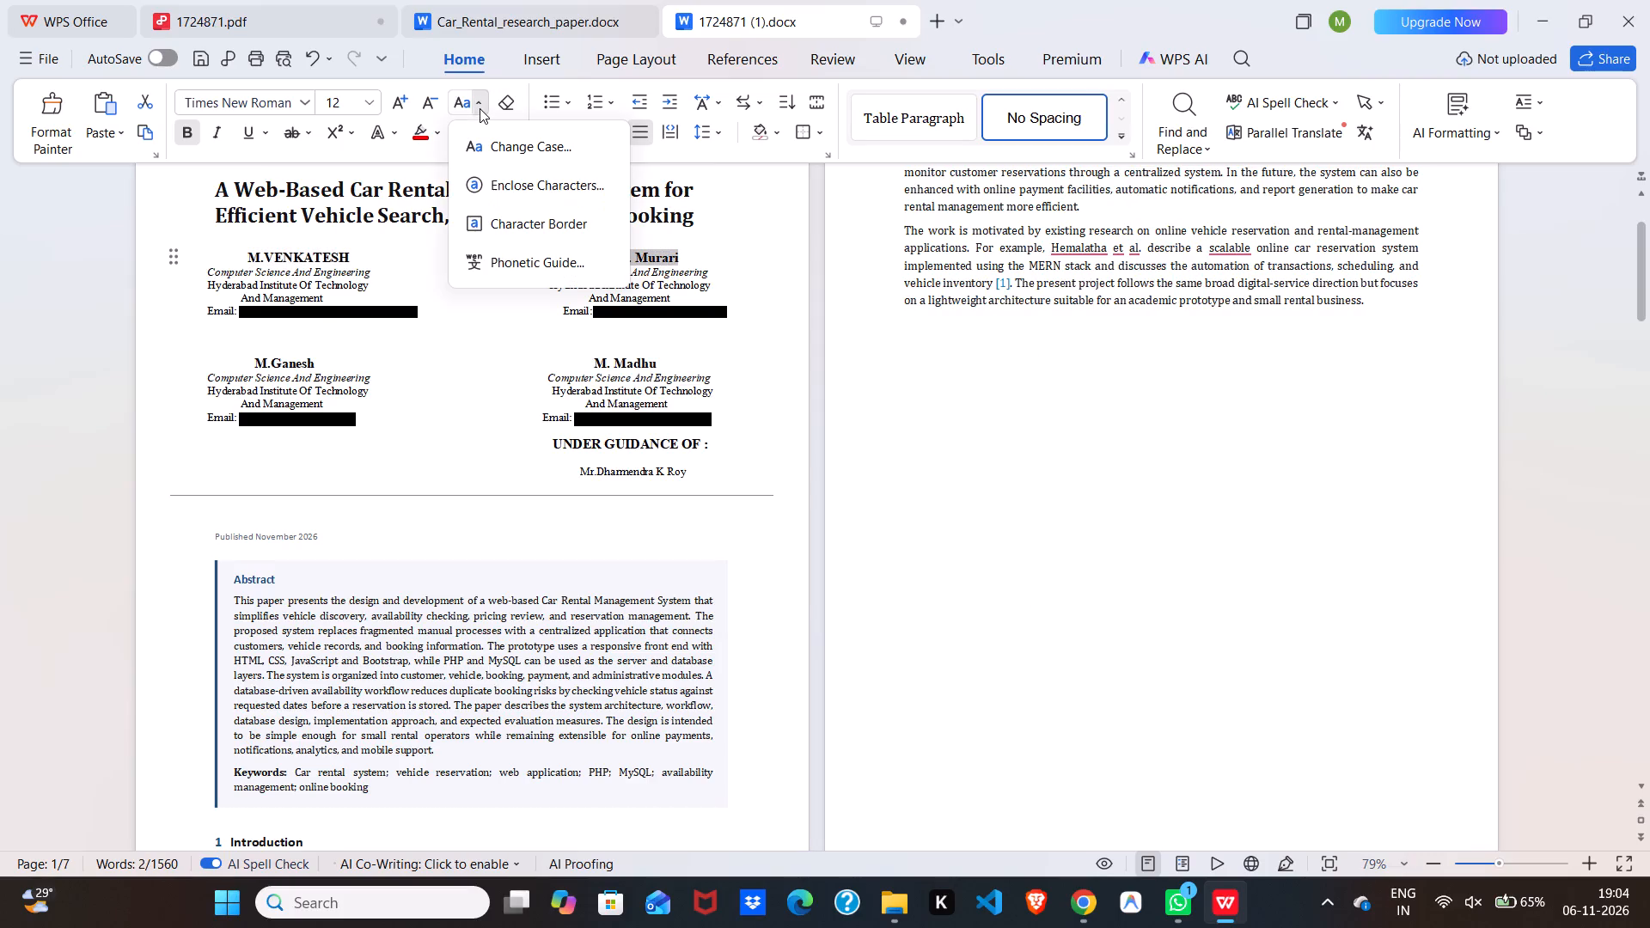
pyautogui.click(539, 146)
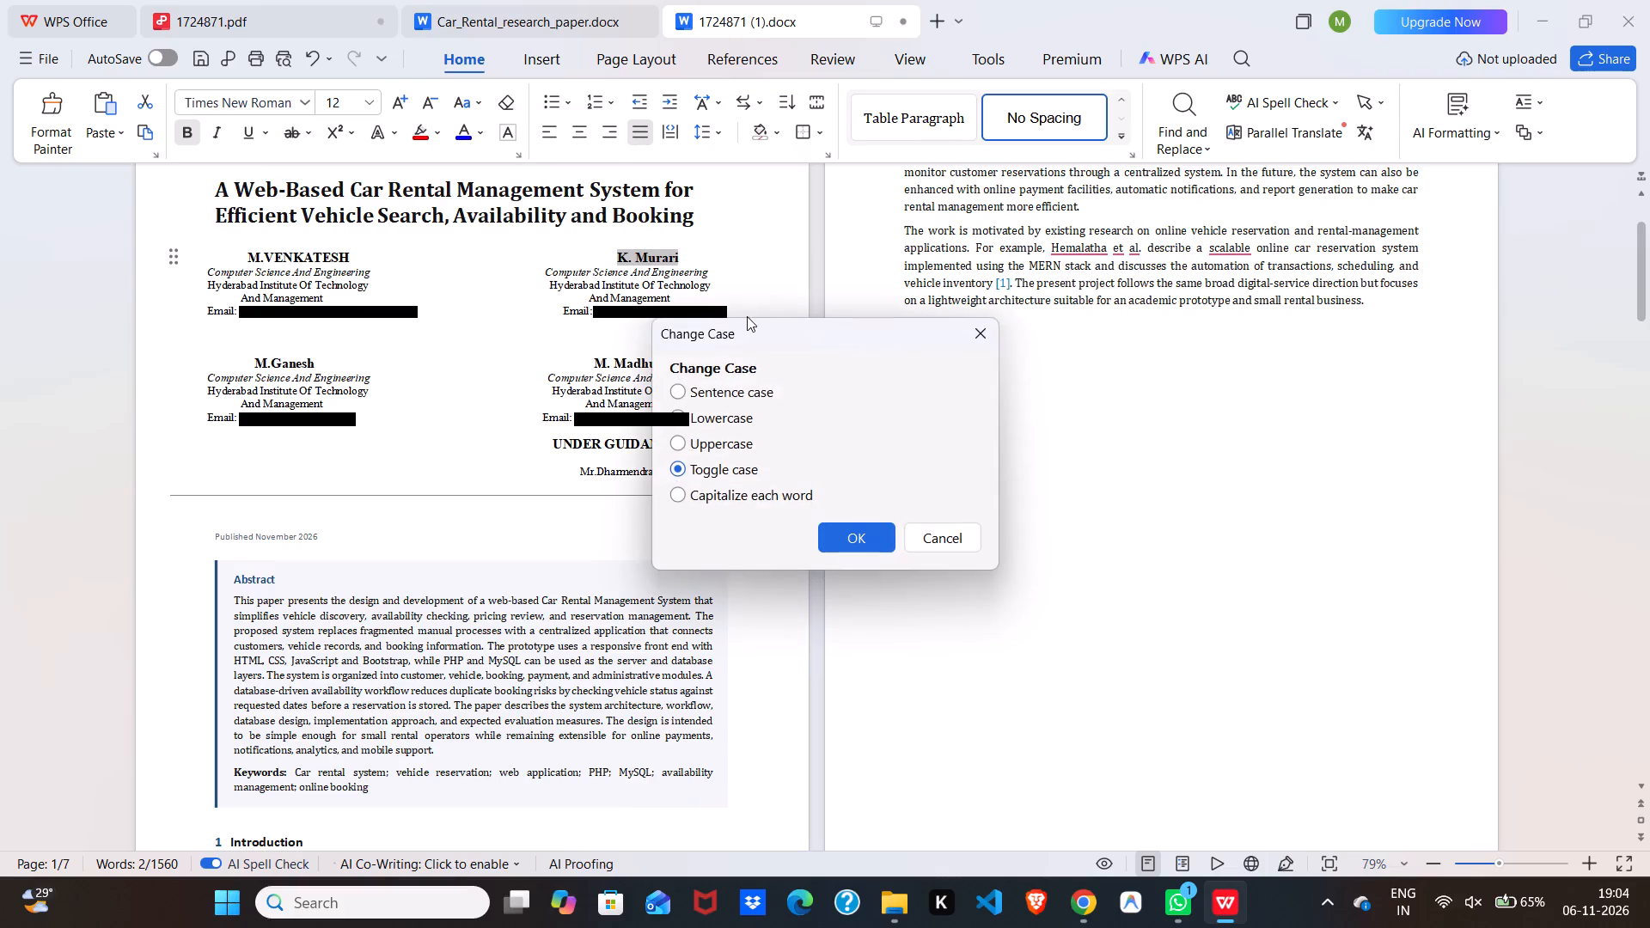
pyautogui.click(735, 442)
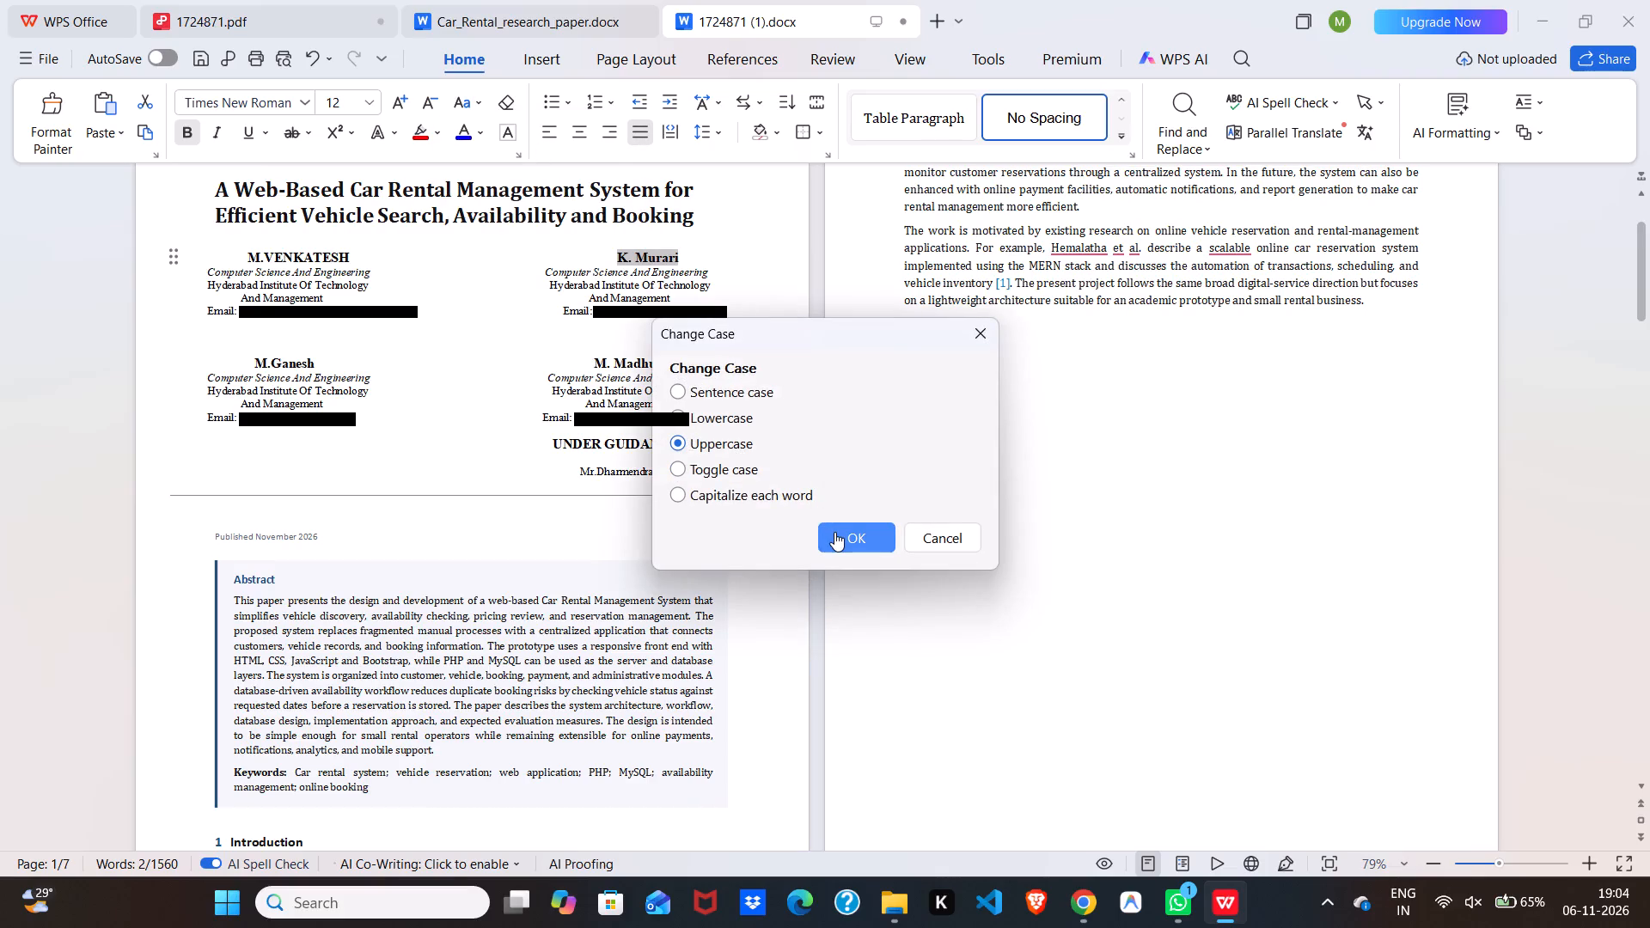
pyautogui.click(834, 532)
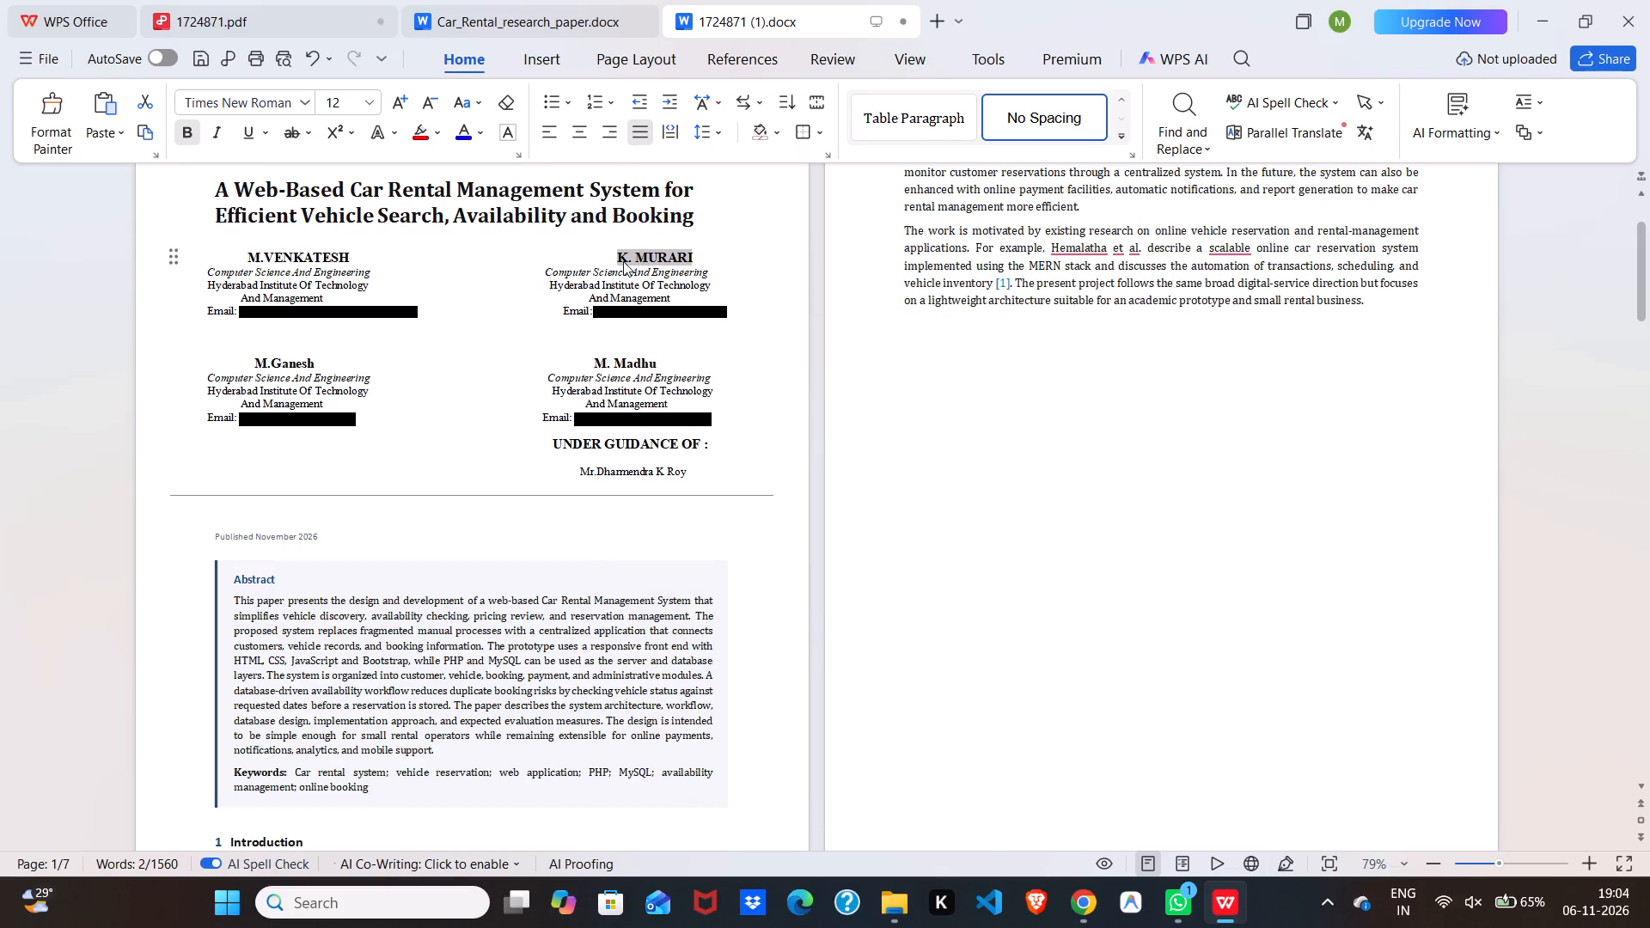
# Delete nine spaces before the second upper author's uppercase name to centre it over its affiliation lines.
pyautogui.click(620, 259)
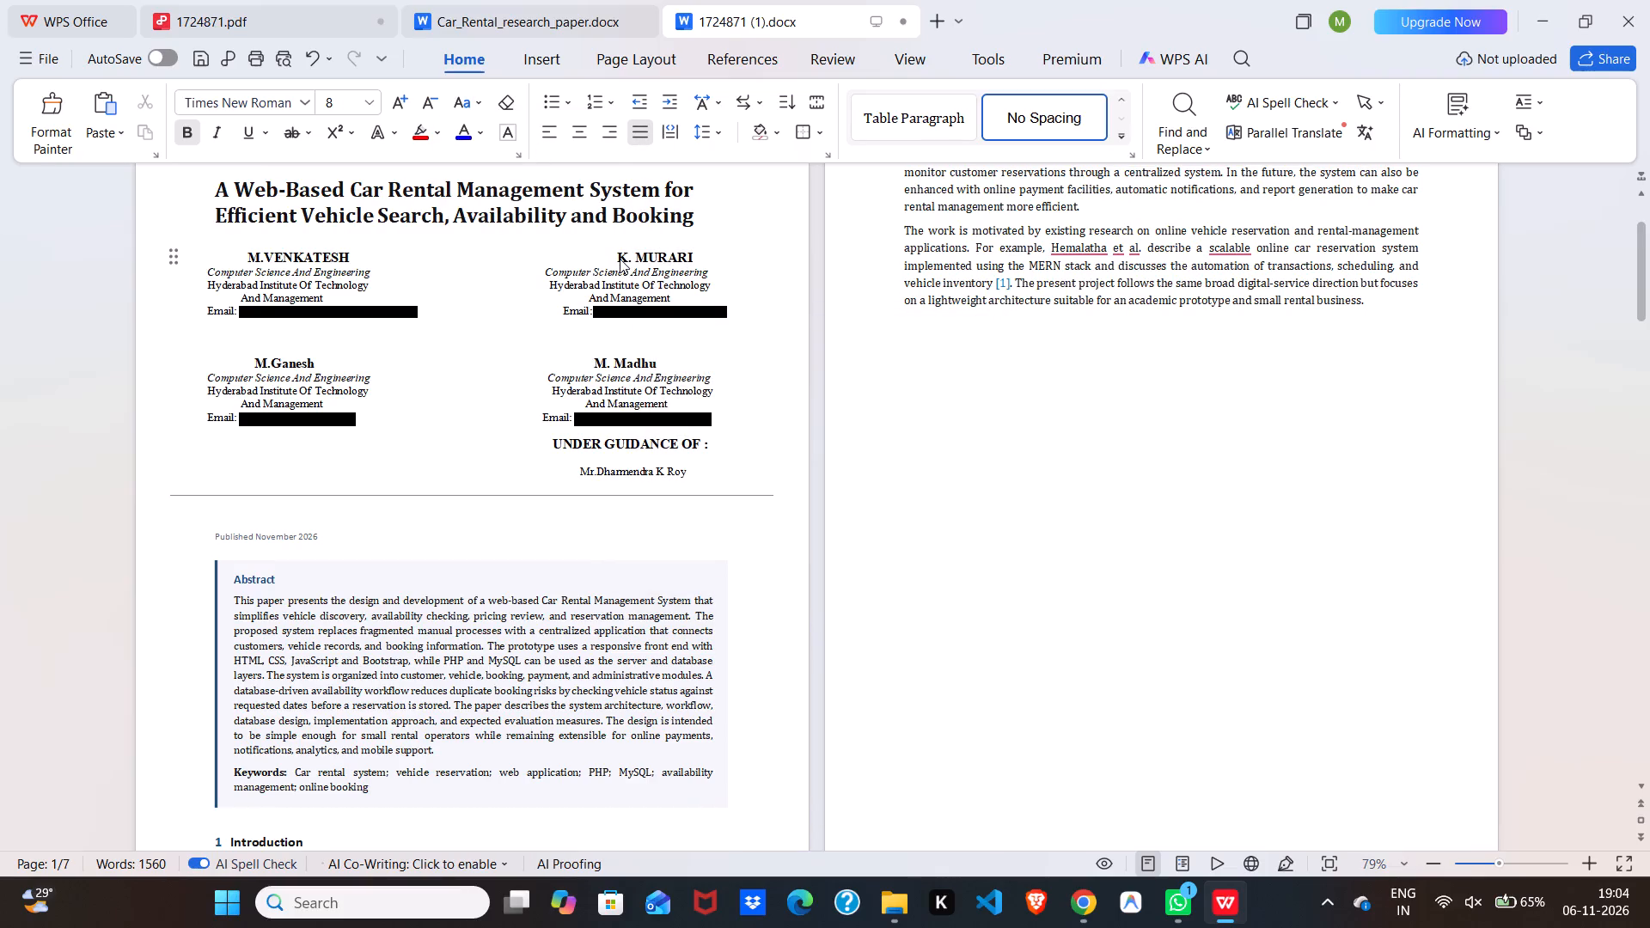
pyautogui.press('BackSpace')
pyautogui.press('BackSpace')
pyautogui.press('BackSpace')
pyautogui.press('BackSpace')
pyautogui.press('BackSpace')
pyautogui.press('BackSpace')
pyautogui.press('BackSpace')
pyautogui.press('BackSpace')
pyautogui.press('BackSpace')
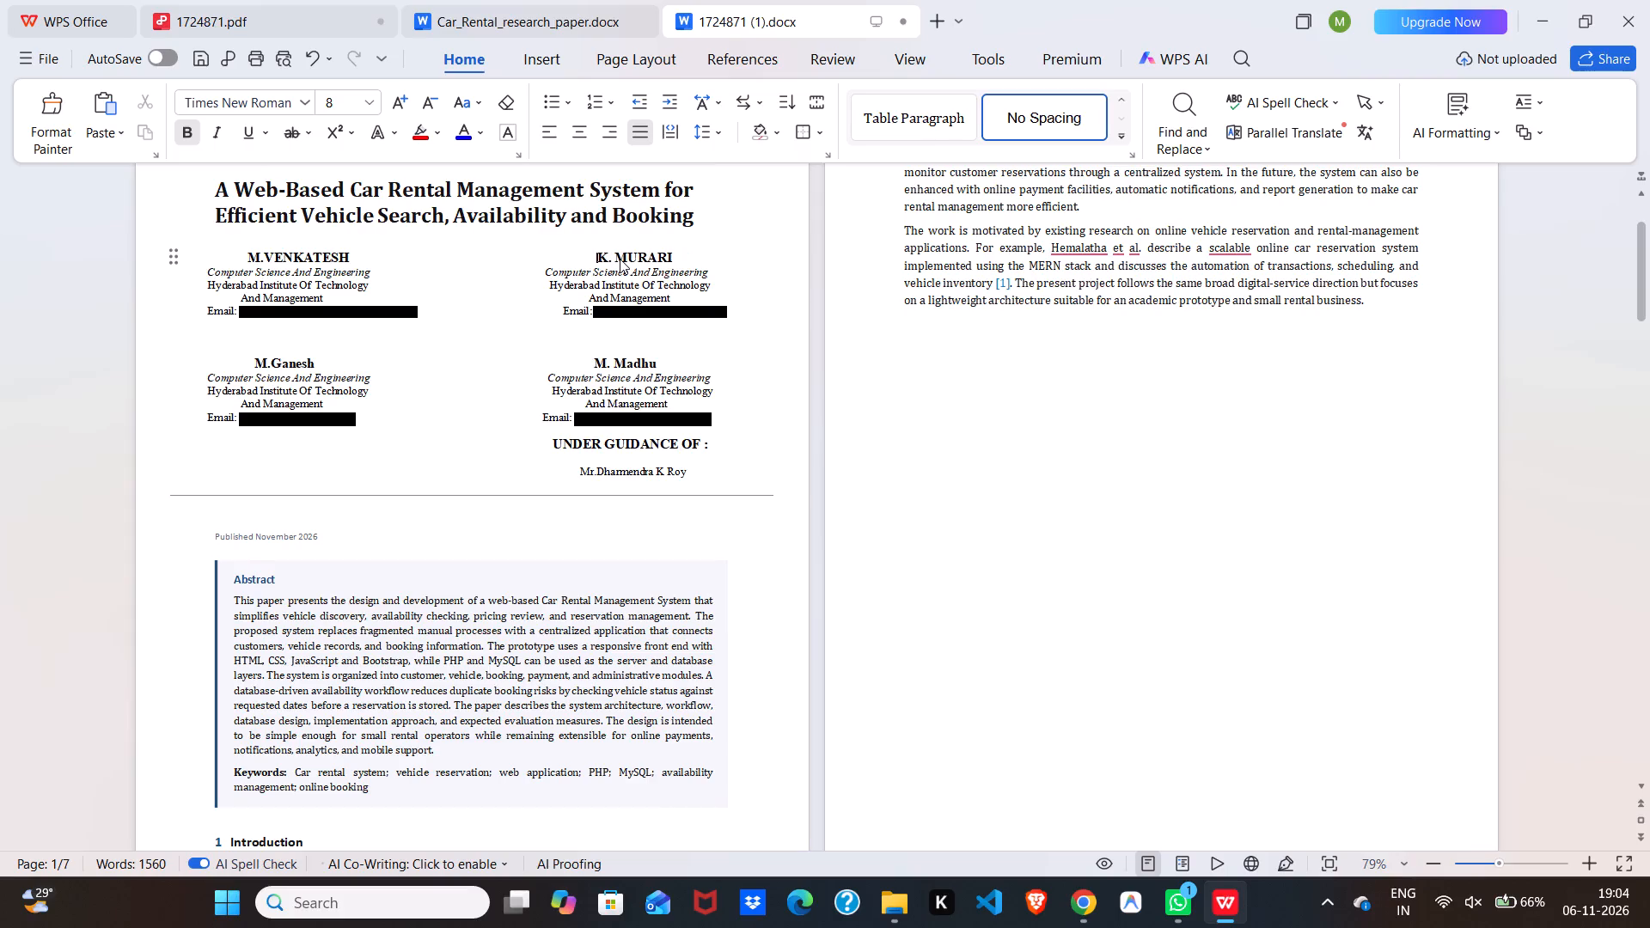
# Delete one more space before the second upper author's name to fine-tune its centring over the affiliation lines.
pyautogui.press('BackSpace')
# Change the first lower author's name to uppercase.
pyautogui.click(315, 361)
pyautogui.hotkey('shift', 'Left')
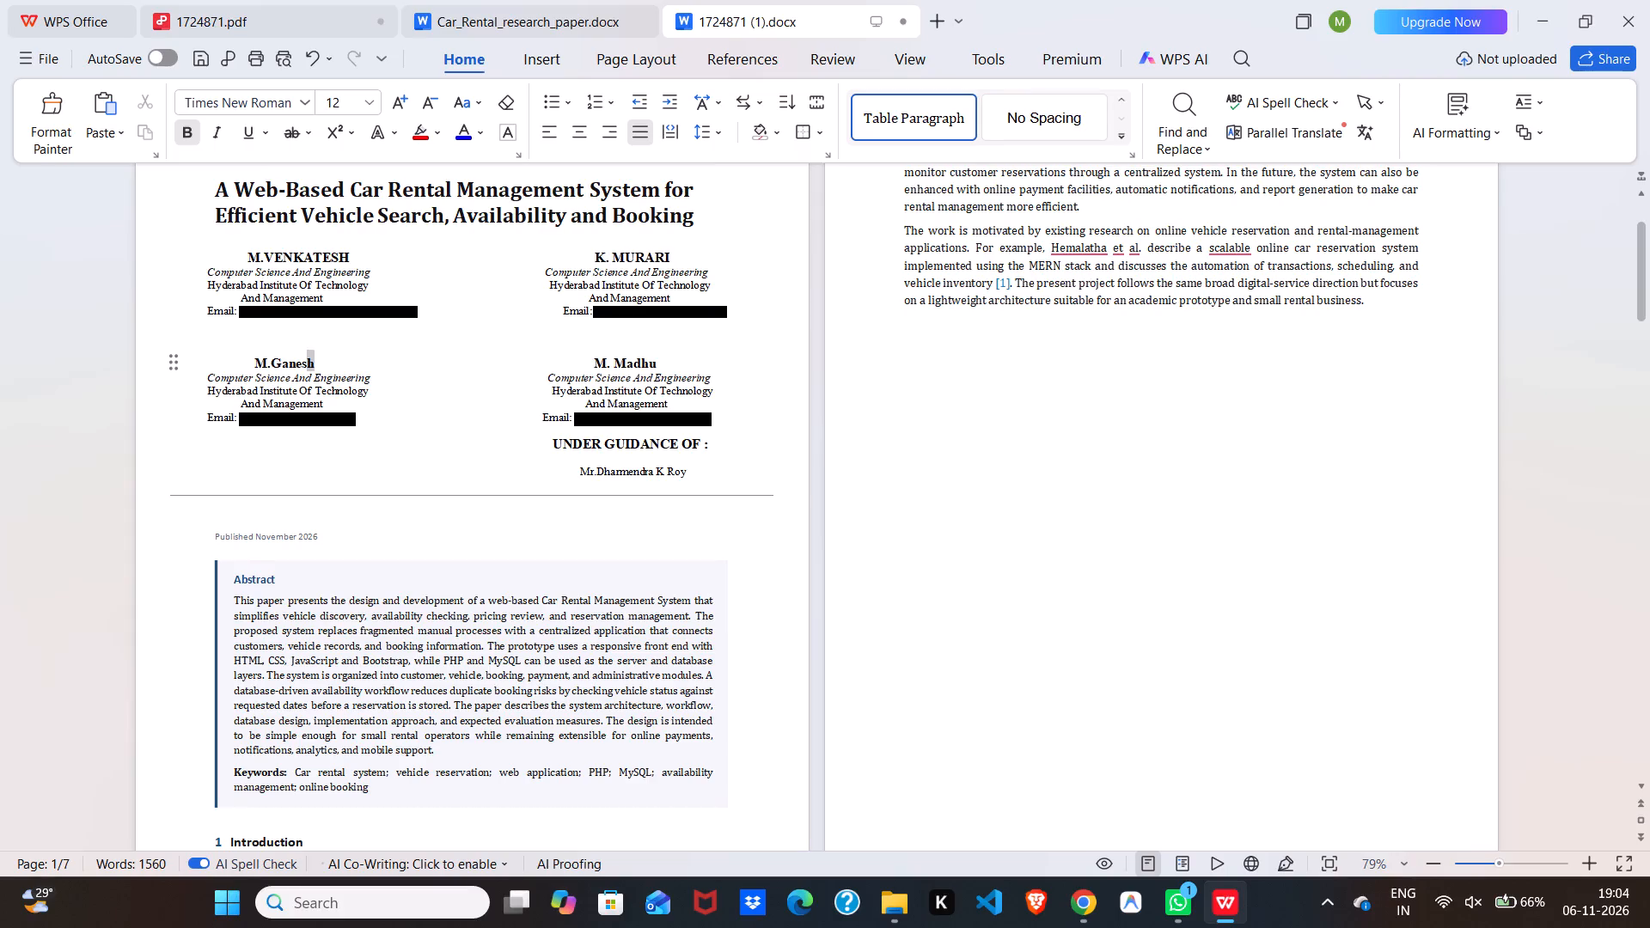
pyautogui.hotkey('shift', 'Left')
pyautogui.hotkey('shift', 'Left')
pyautogui.hotkey('shift', 'Left')
pyautogui.hotkey('shift', 'Left')
pyautogui.hotkey('shift', 'Left')
pyautogui.hotkey('shift', 'Left')
pyautogui.hotkey('shift', 'Left')
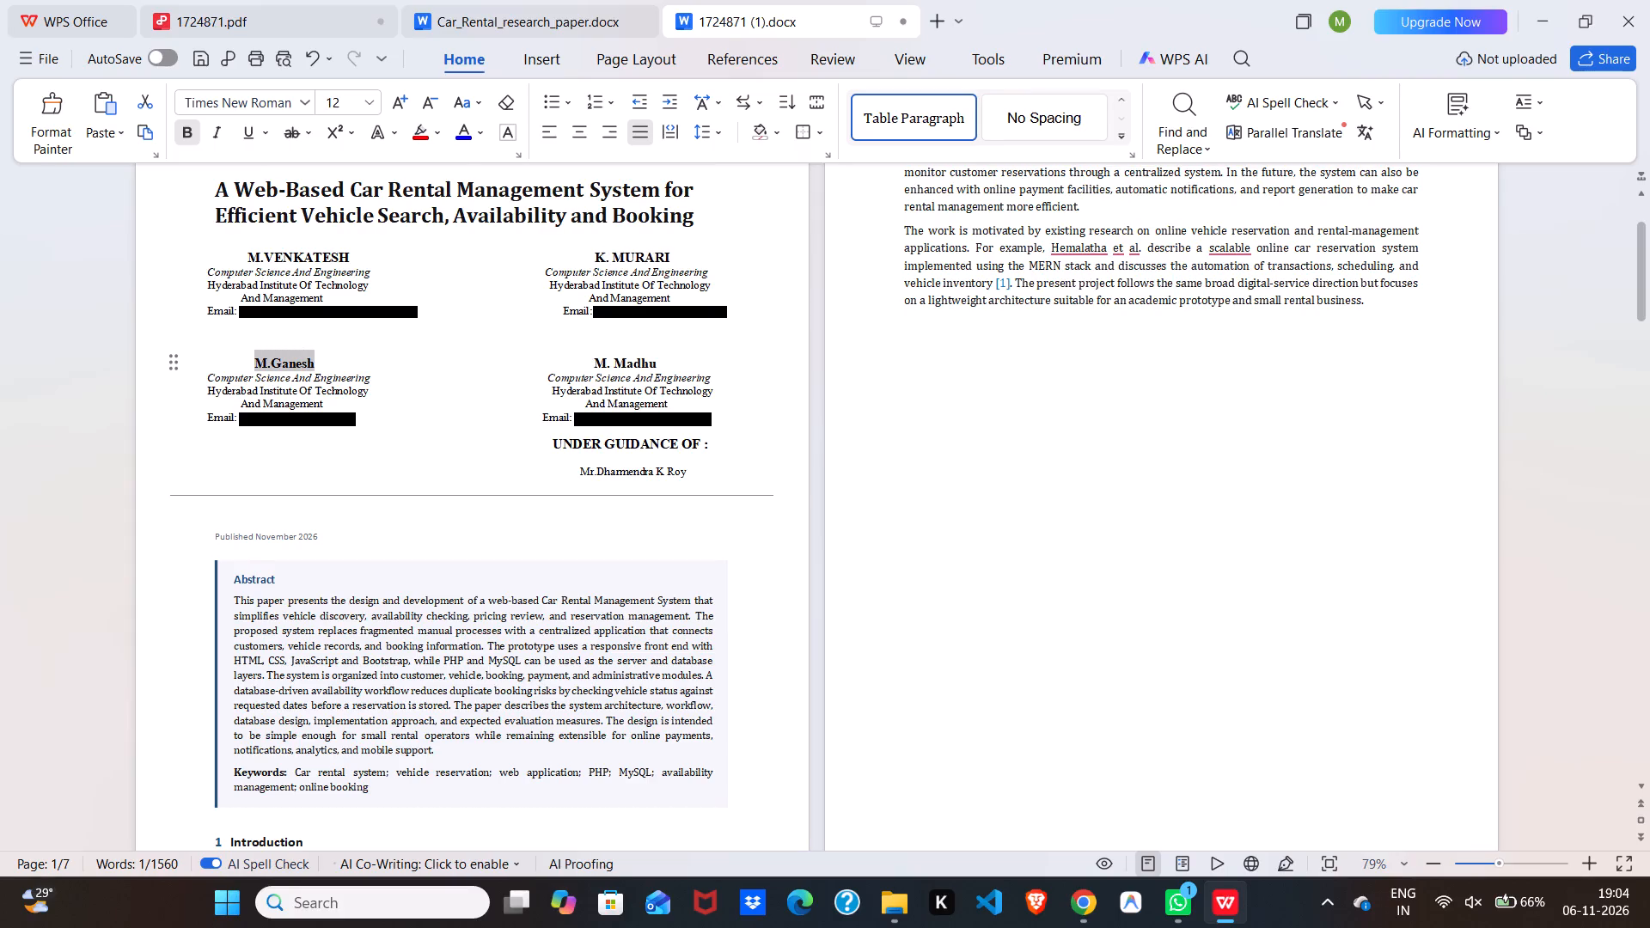
pyautogui.click(468, 98)
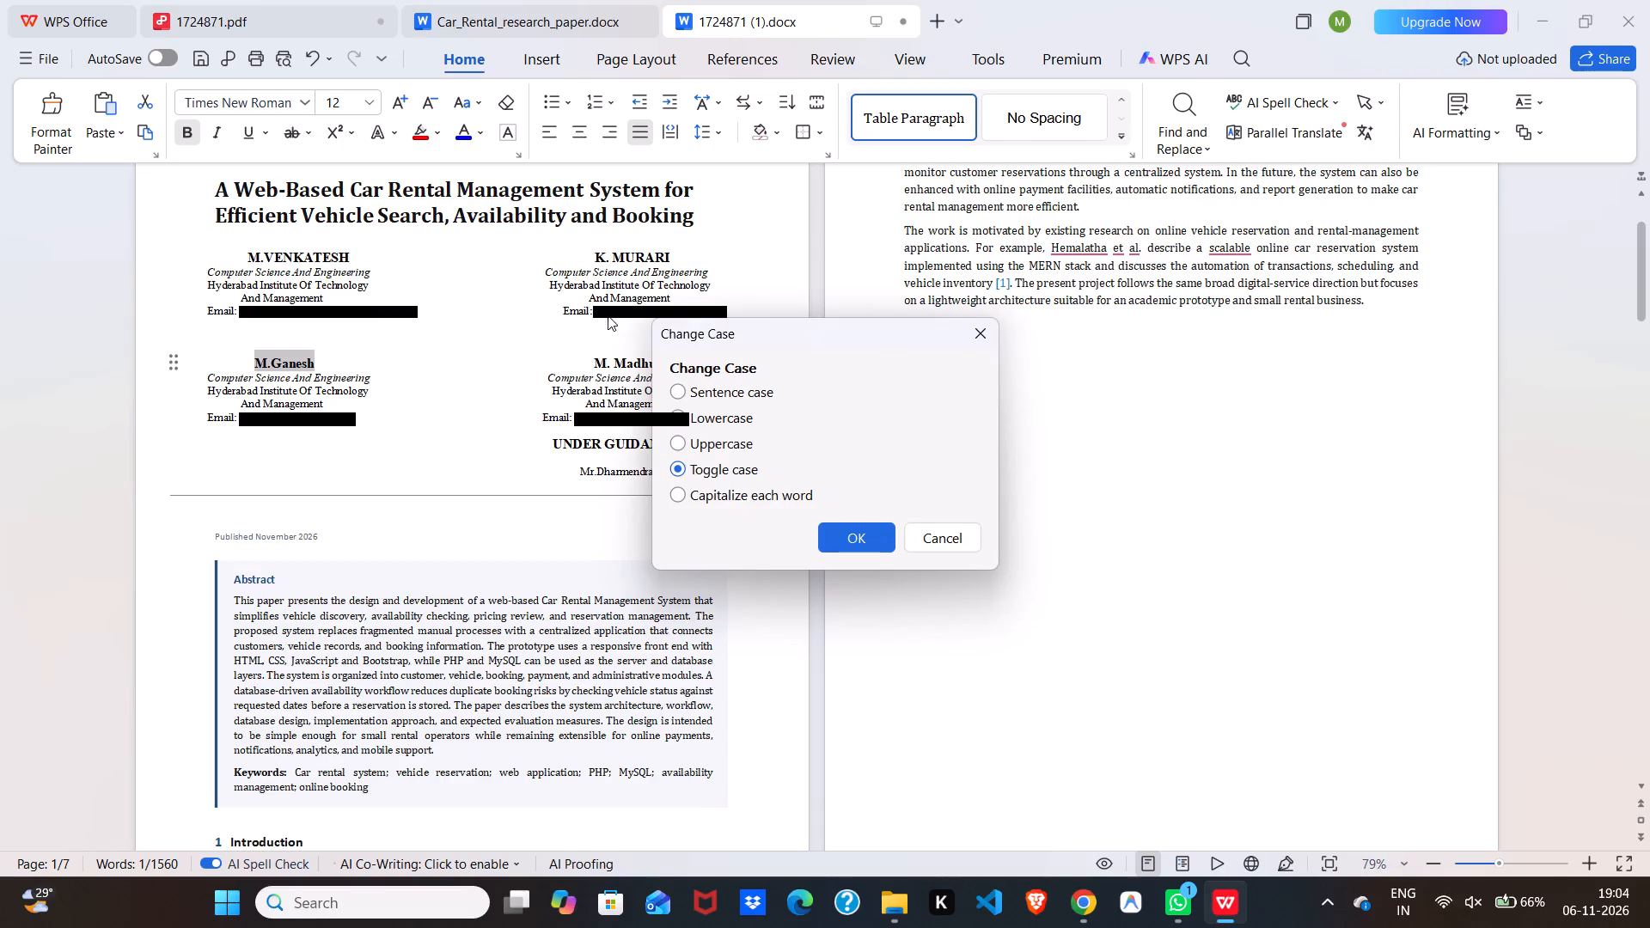
pyautogui.click(686, 437)
pyautogui.click(839, 532)
# Change the second lower author's name to uppercase.
pyautogui.click(668, 370)
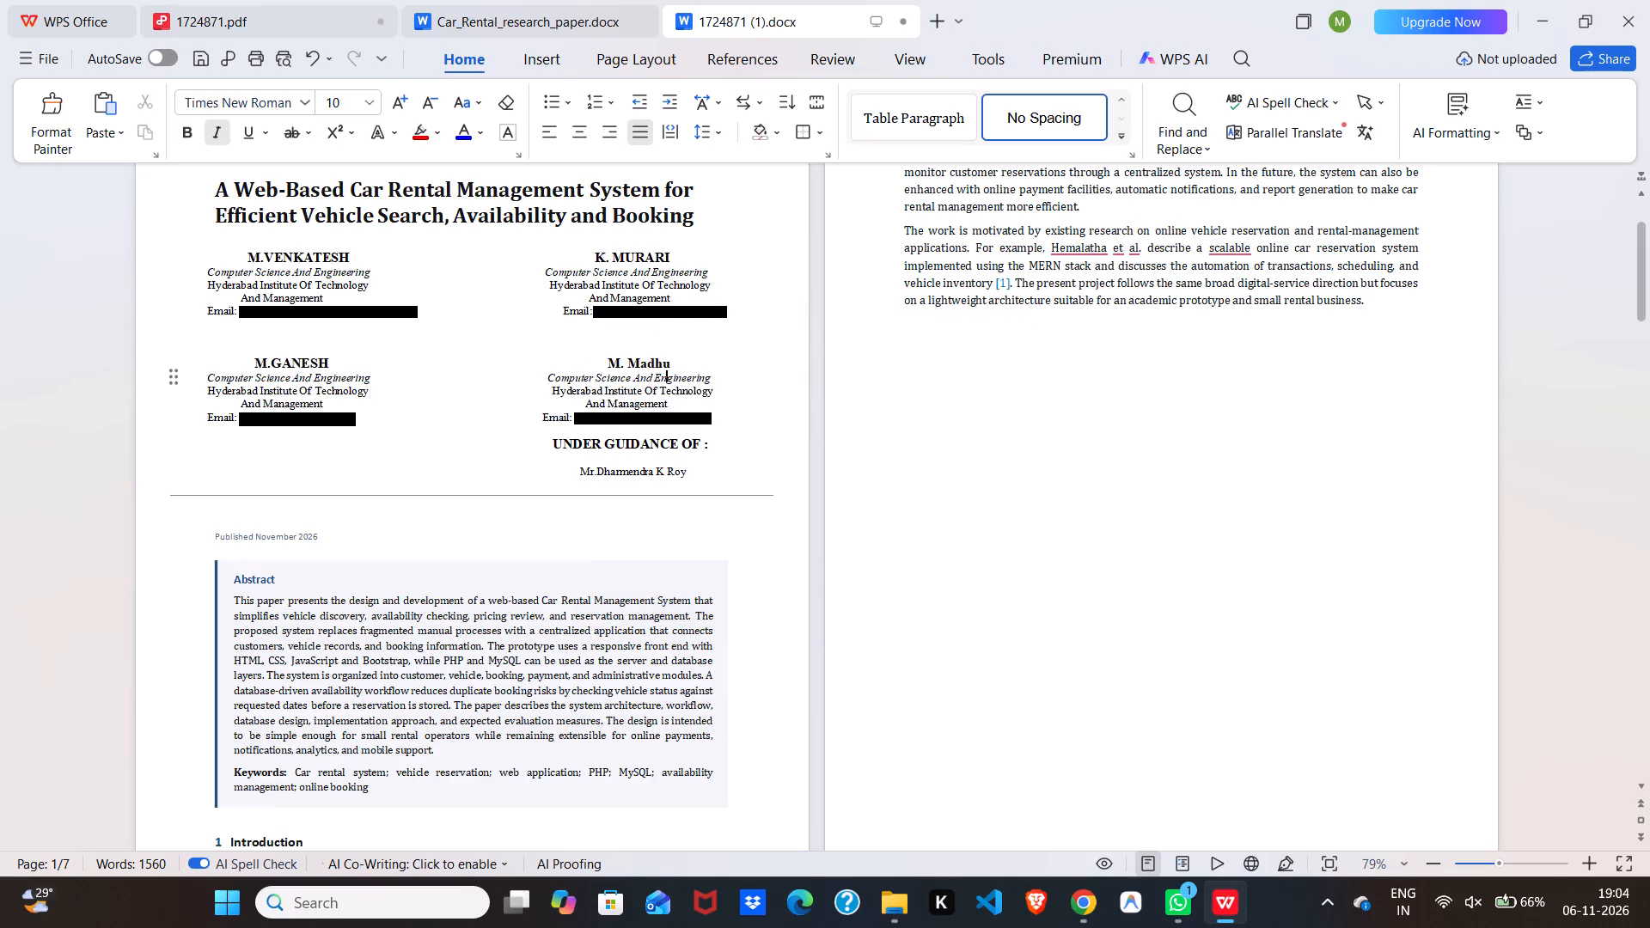
pyautogui.click(674, 363)
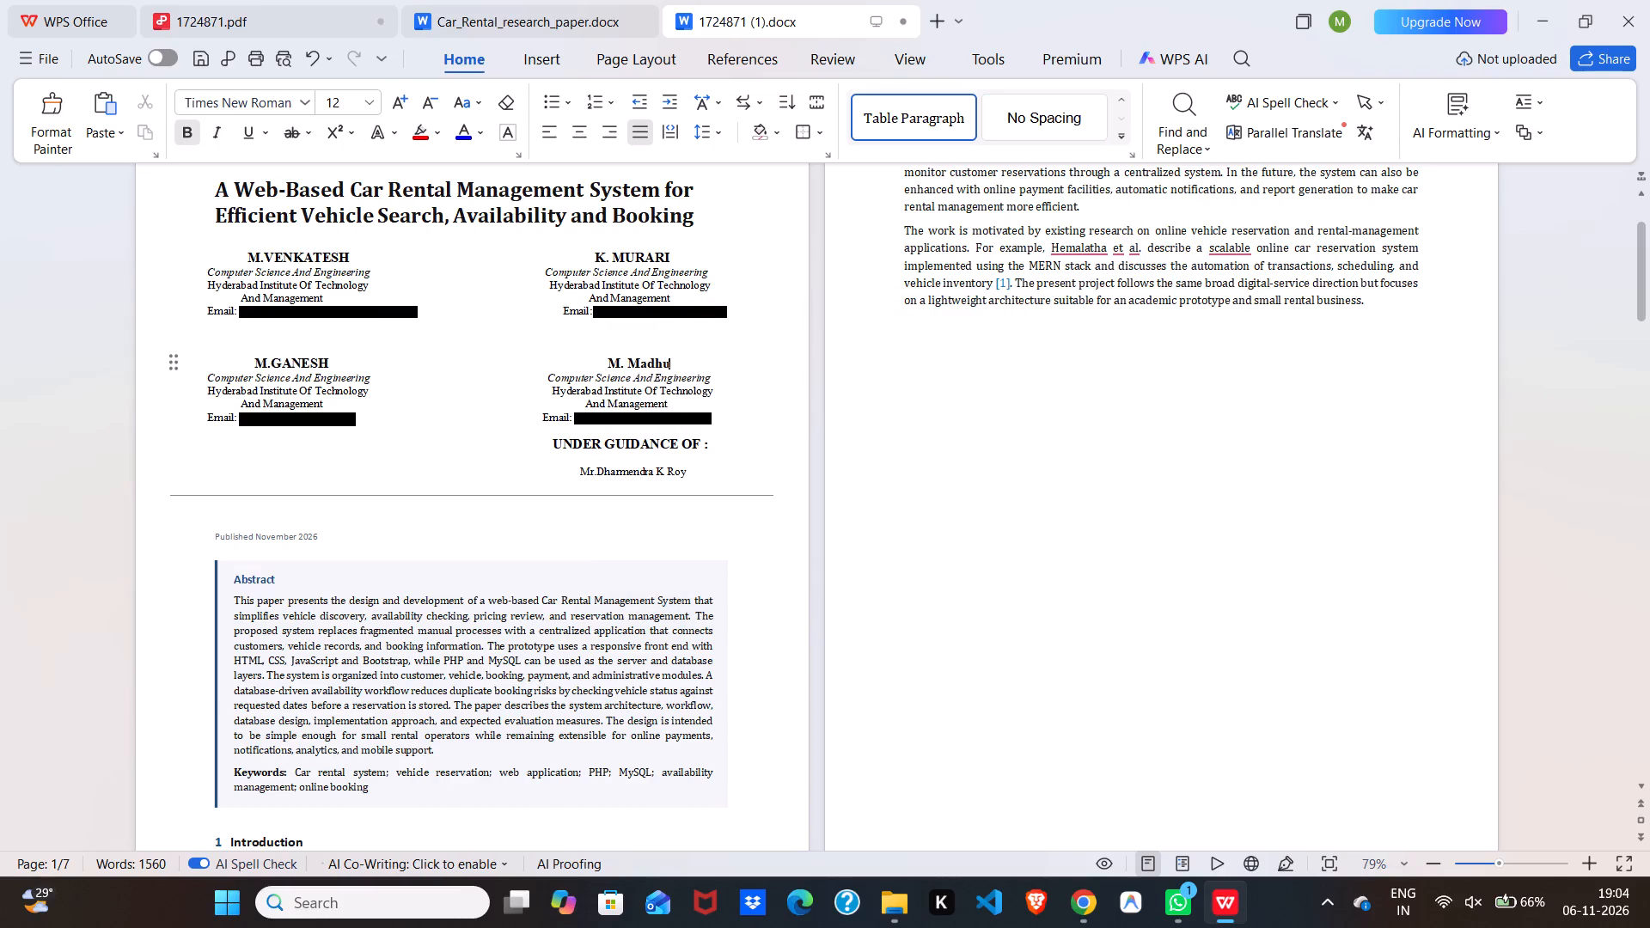
pyautogui.hotkey('shift', 'Left')
pyautogui.hotkey('shift', 'Left')
pyautogui.hotkey('shift', 'Left')
pyautogui.hotkey('shift', 'Left')
pyautogui.hotkey('shift', 'Left')
pyautogui.hotkey('shift', 'Left')
pyautogui.hotkey('shift', 'Left')
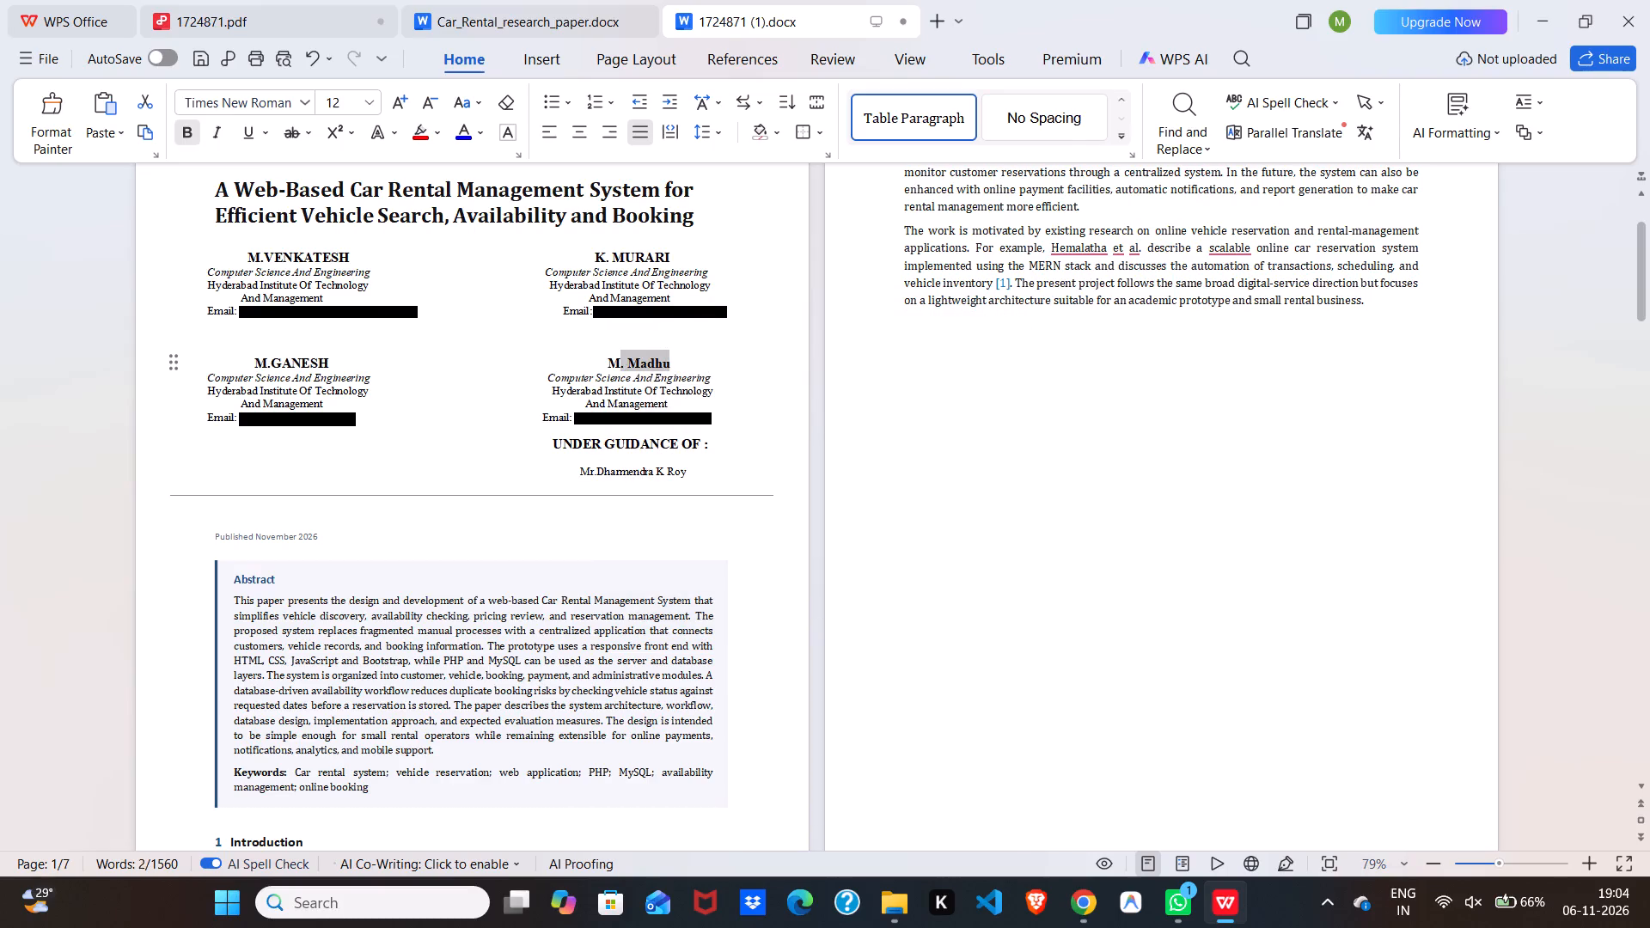
pyautogui.hotkey('shift', 'Left')
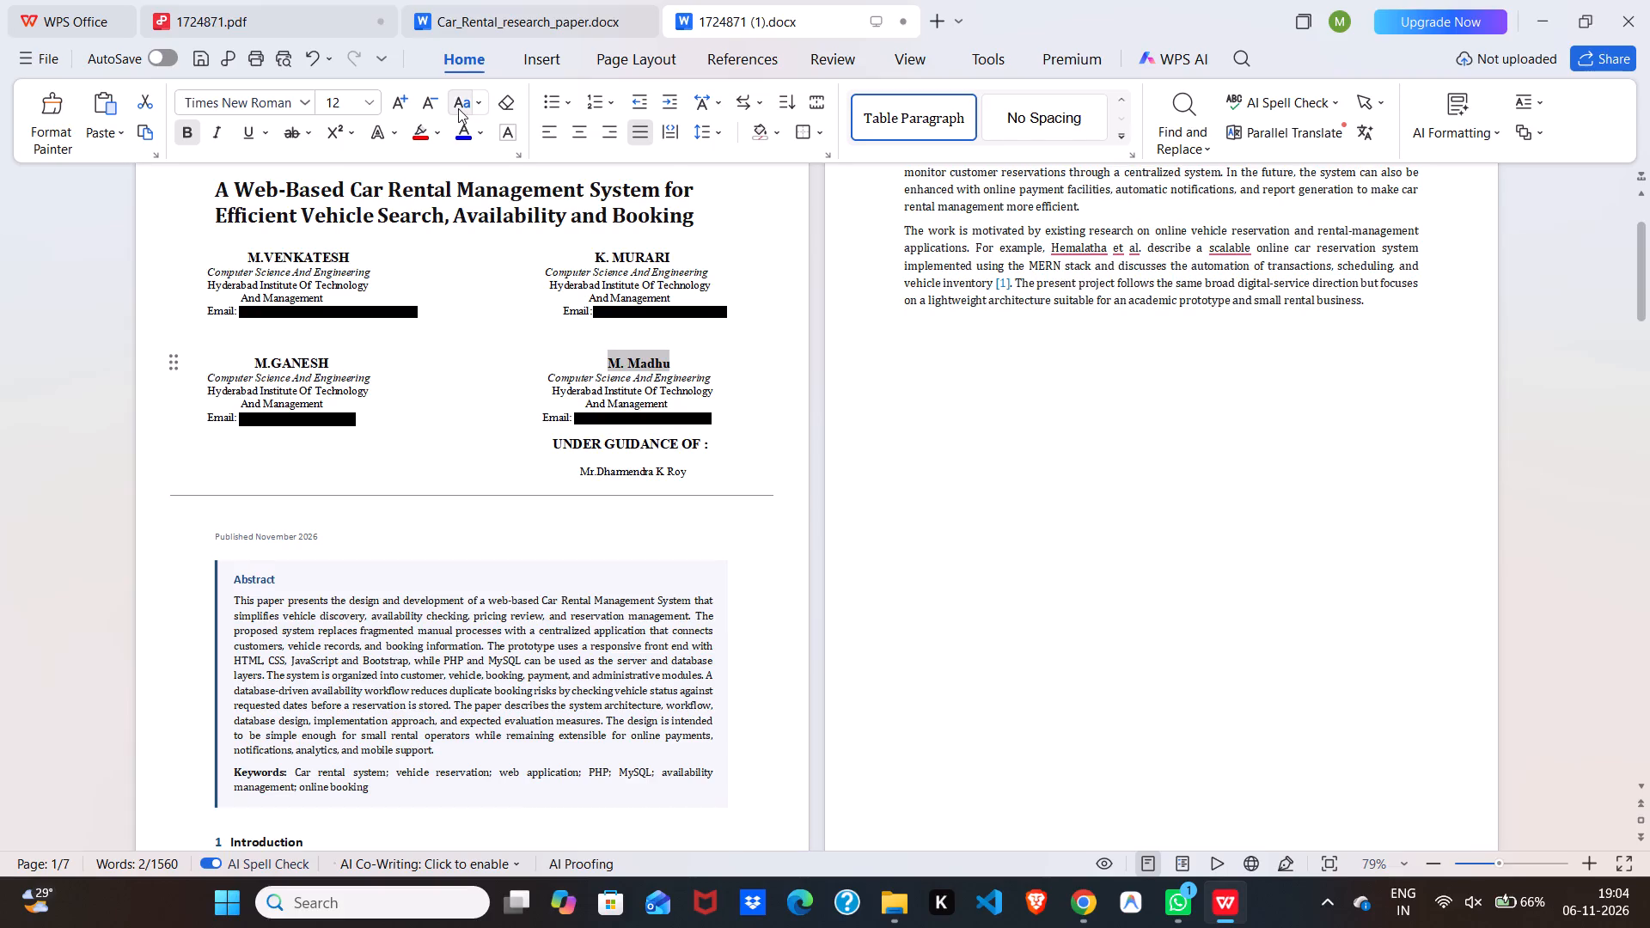
pyautogui.click(458, 108)
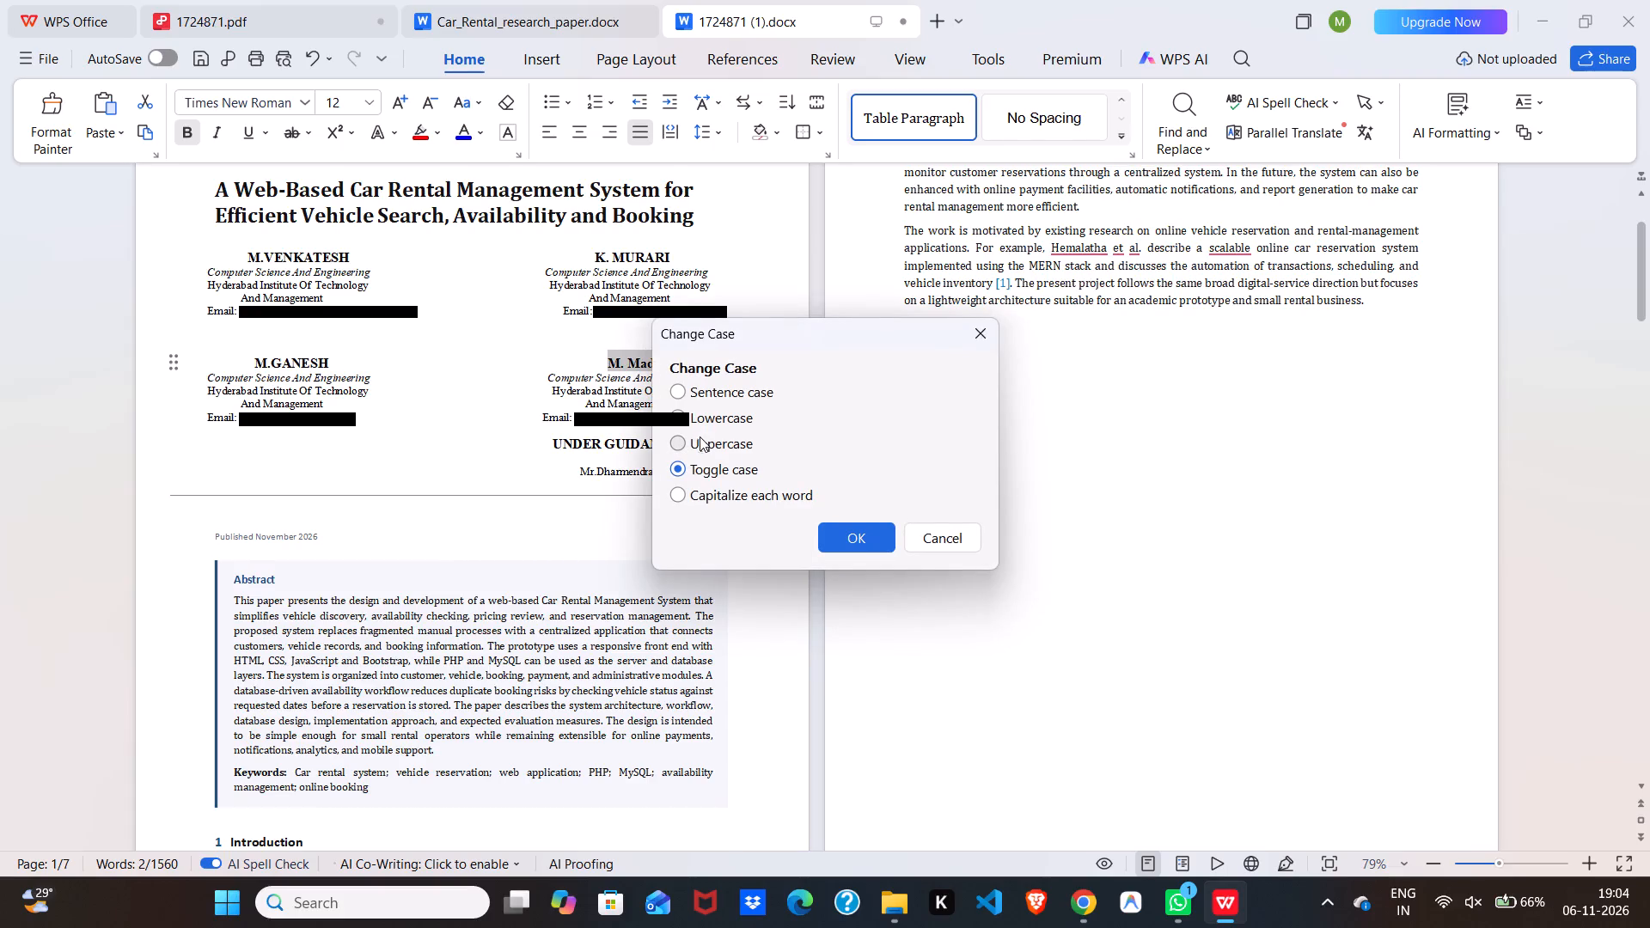
pyautogui.click(700, 437)
pyautogui.click(850, 535)
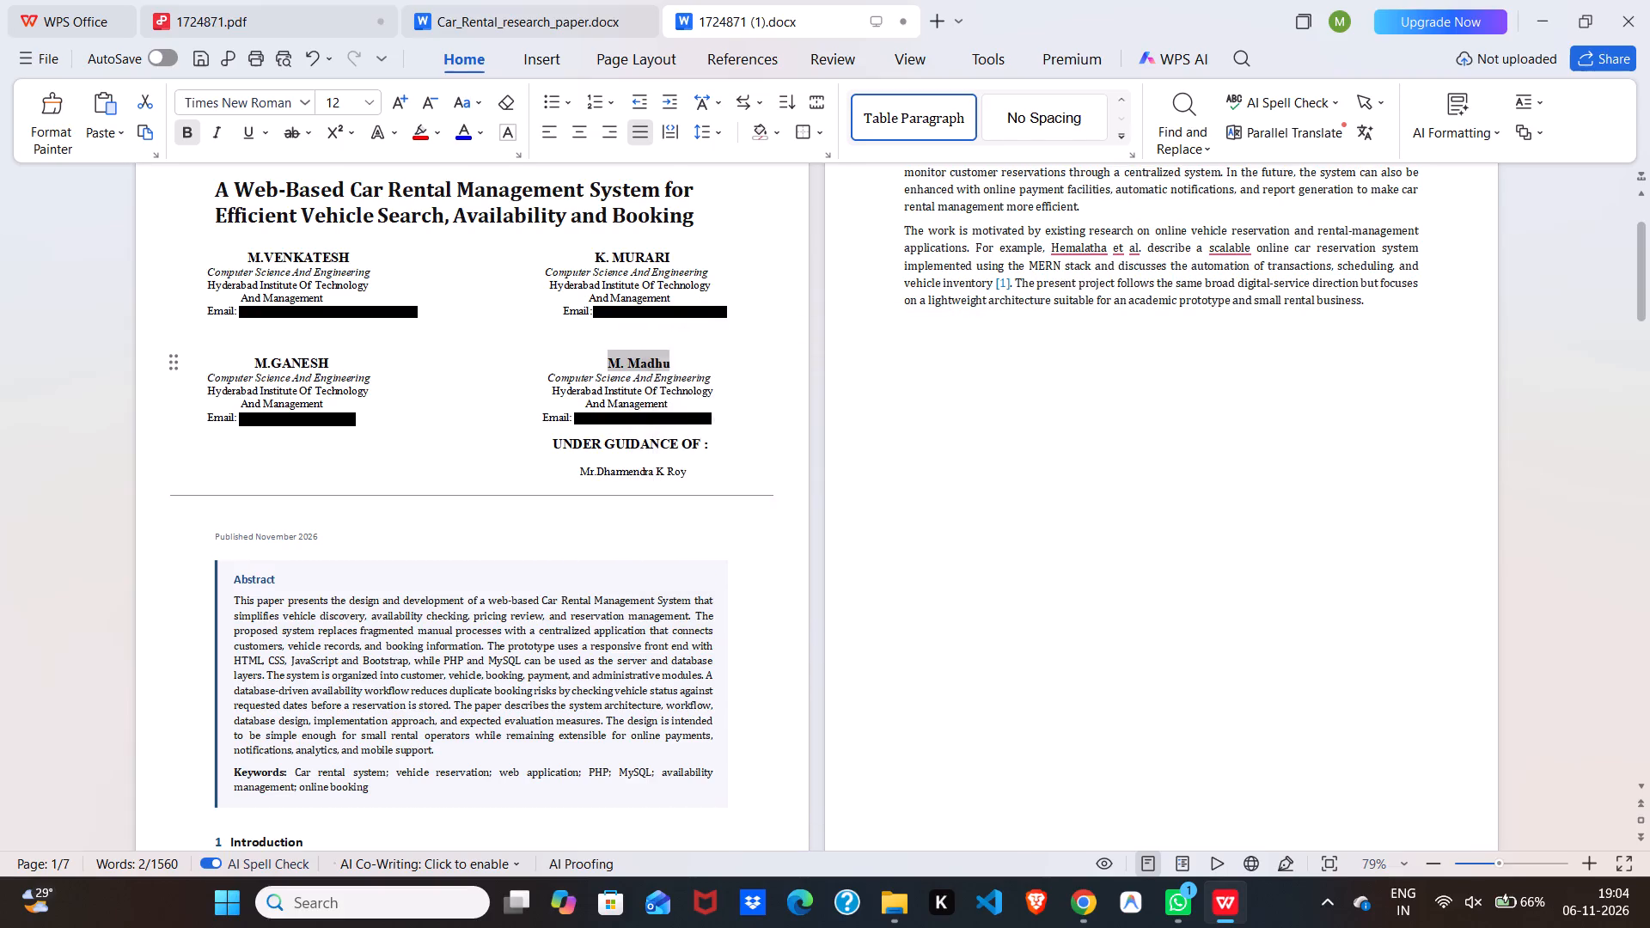
# Delete seven spaces before the second lower author's uppercase name to centre it over its affiliation lines.
pyautogui.click(607, 367)
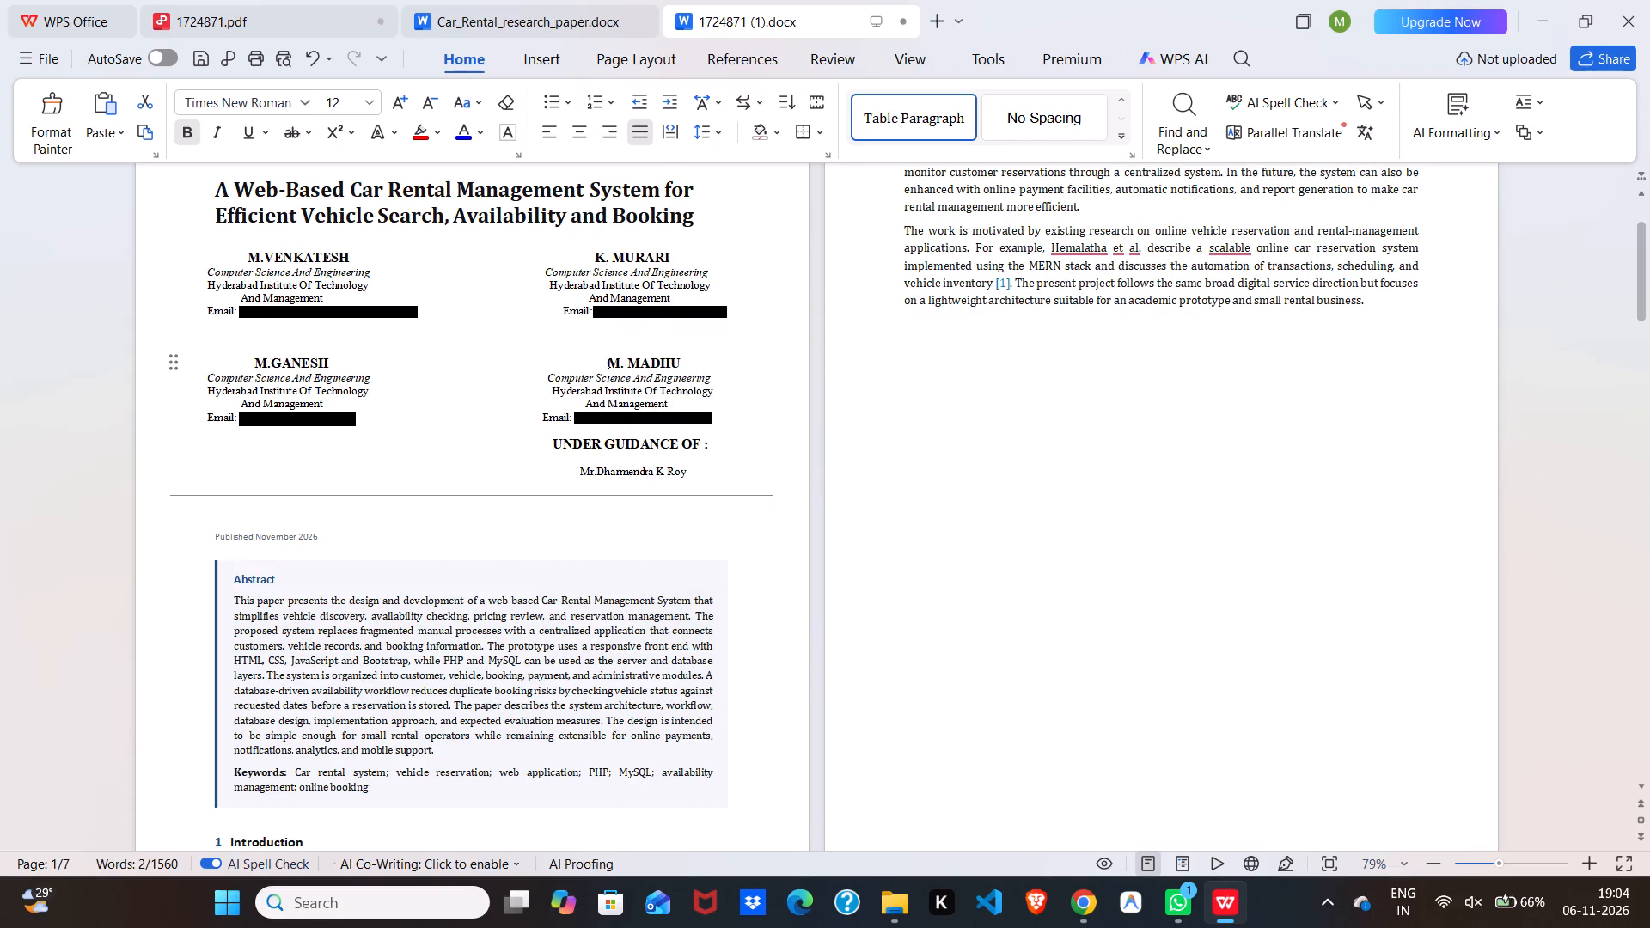
pyautogui.press('BackSpace')
pyautogui.press('BackSpace')
pyautogui.press('BackSpace')
pyautogui.press('BackSpace')
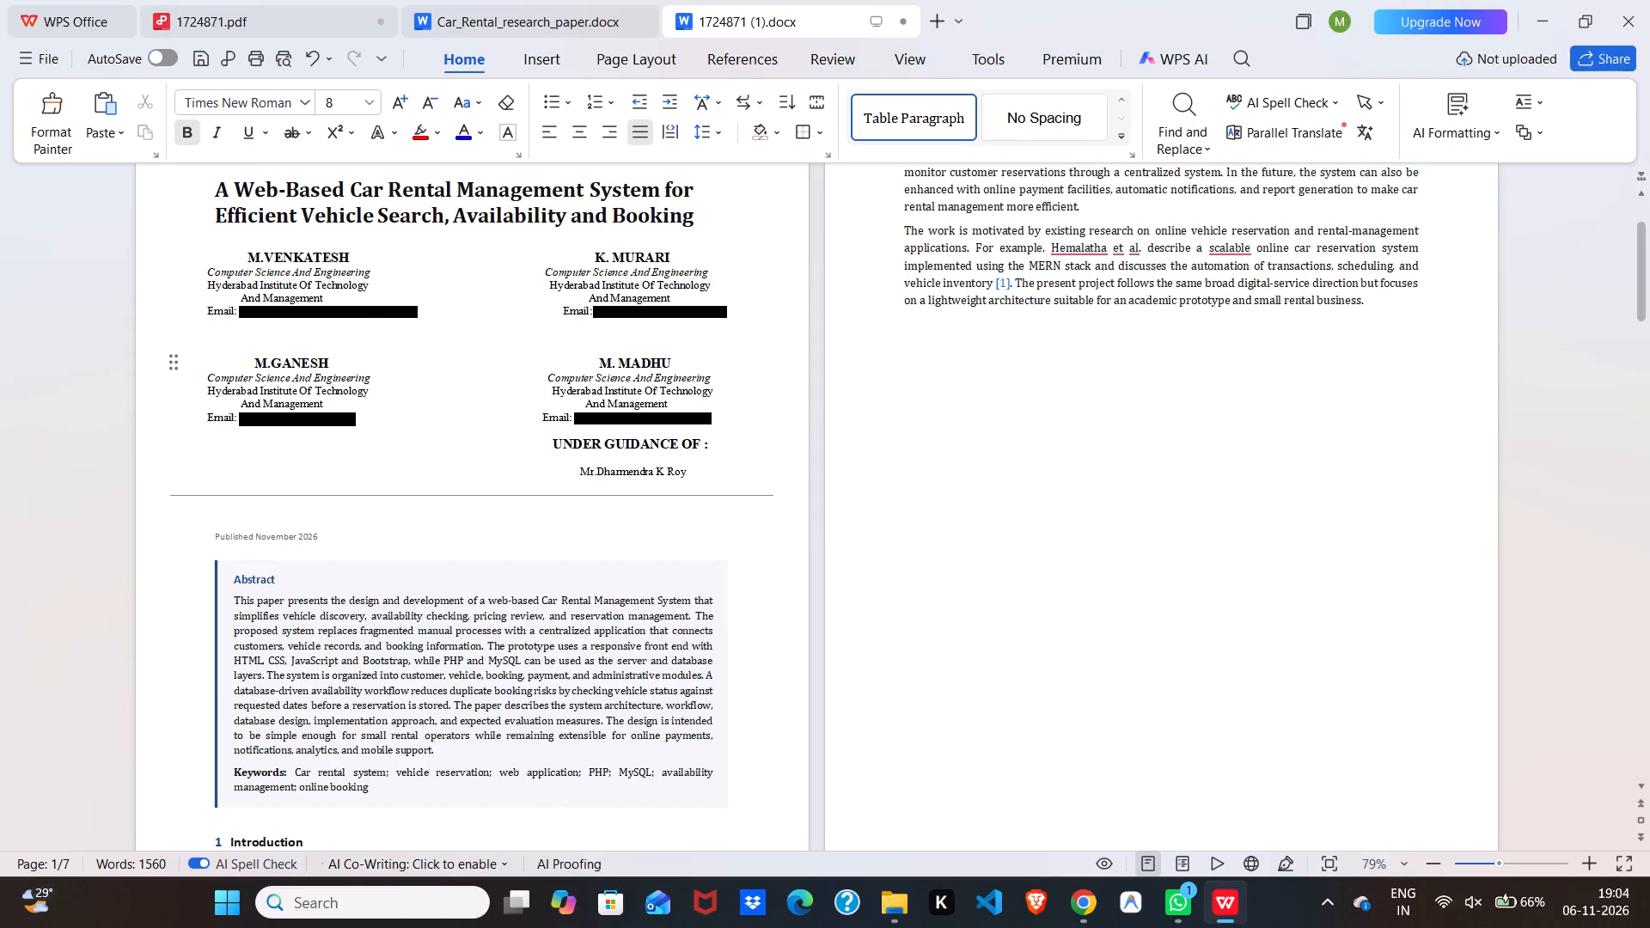
pyautogui.press('BackSpace')
pyautogui.press('BackSpace')
pyautogui.press('BackSpace')
# Set the guide's name below "UNDER GUIDANCE OF :" to font size 12.
pyautogui.moveTo(686, 476); pyautogui.dragTo(579, 474)
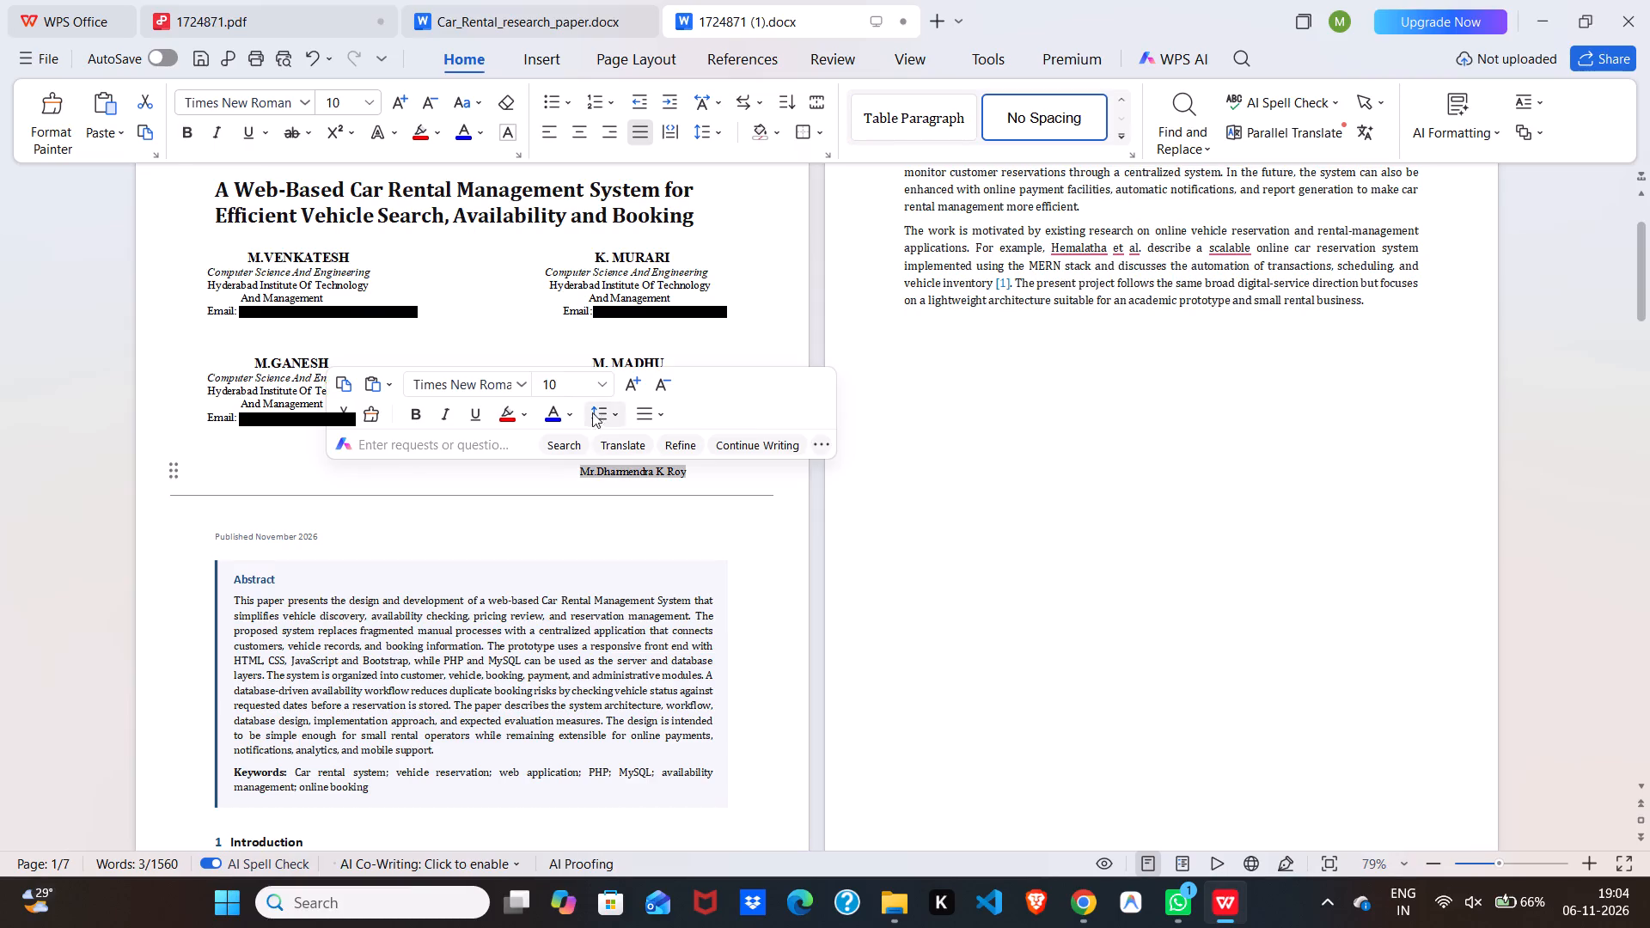
pyautogui.click(577, 391)
pyautogui.press('BackSpace')
pyautogui.write('12')
pyautogui.press('Return')
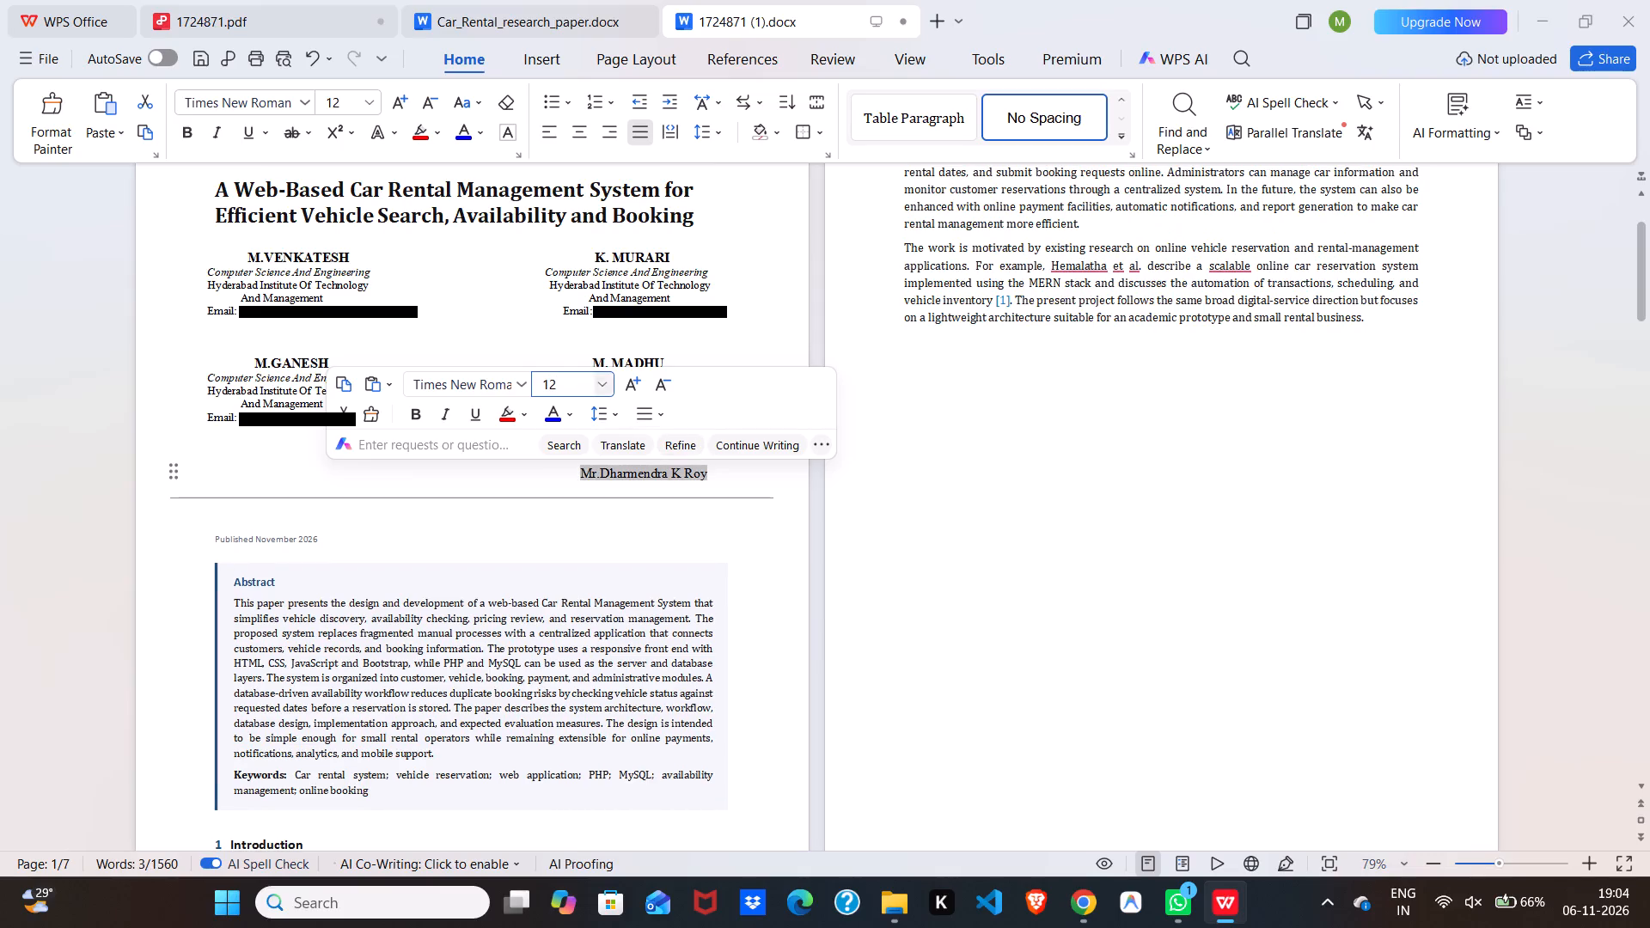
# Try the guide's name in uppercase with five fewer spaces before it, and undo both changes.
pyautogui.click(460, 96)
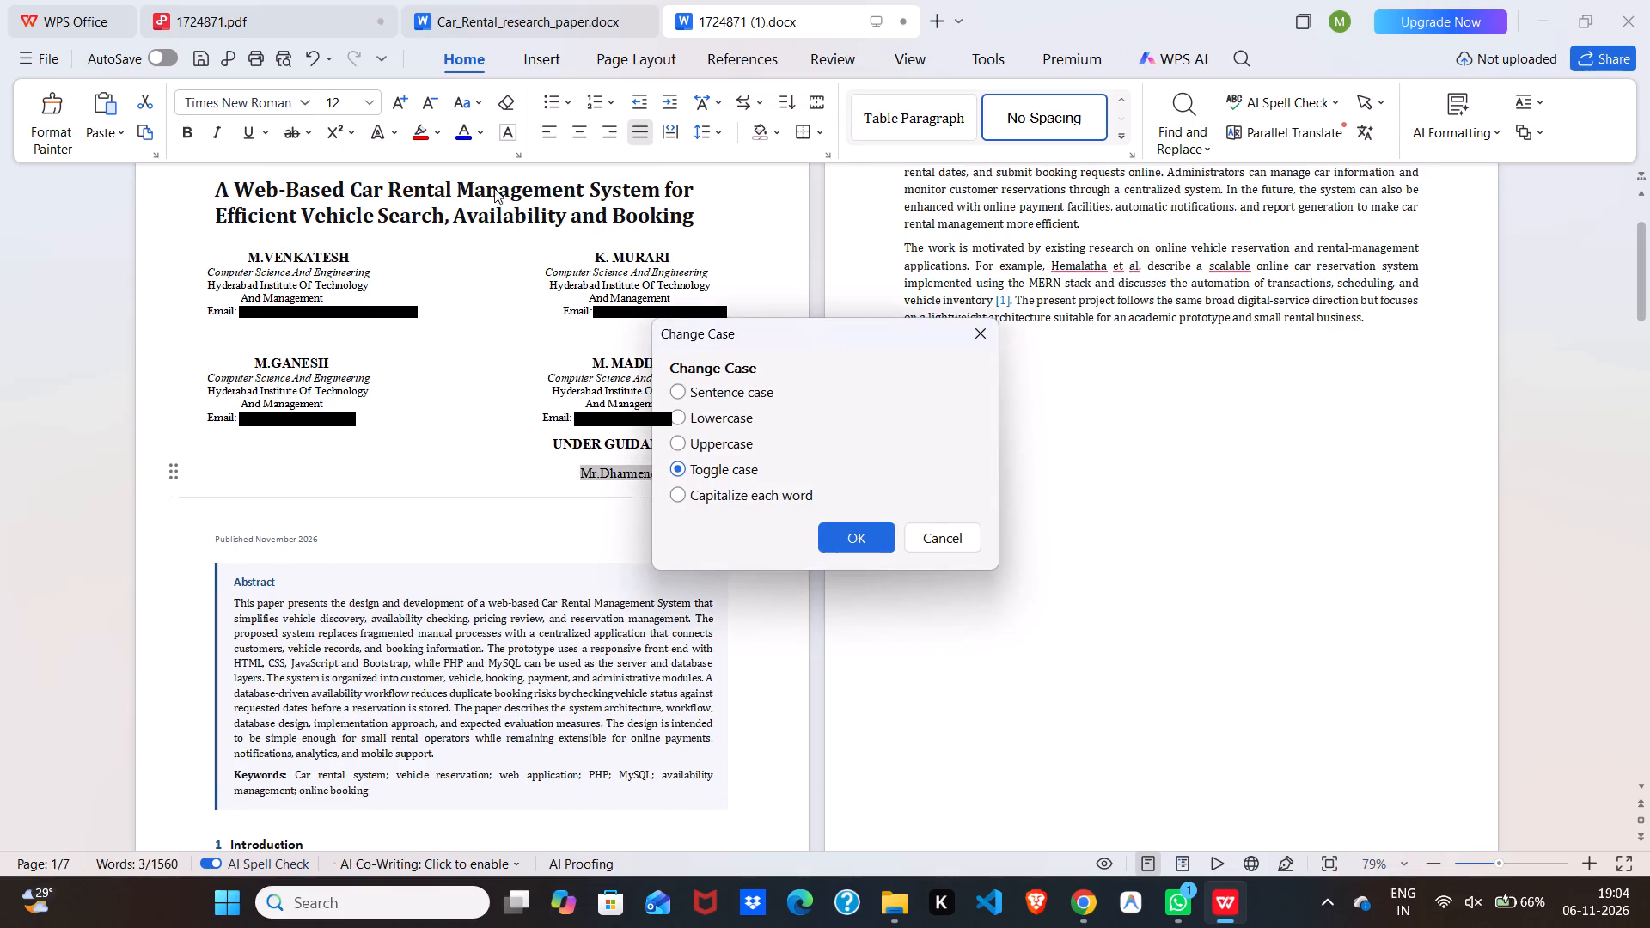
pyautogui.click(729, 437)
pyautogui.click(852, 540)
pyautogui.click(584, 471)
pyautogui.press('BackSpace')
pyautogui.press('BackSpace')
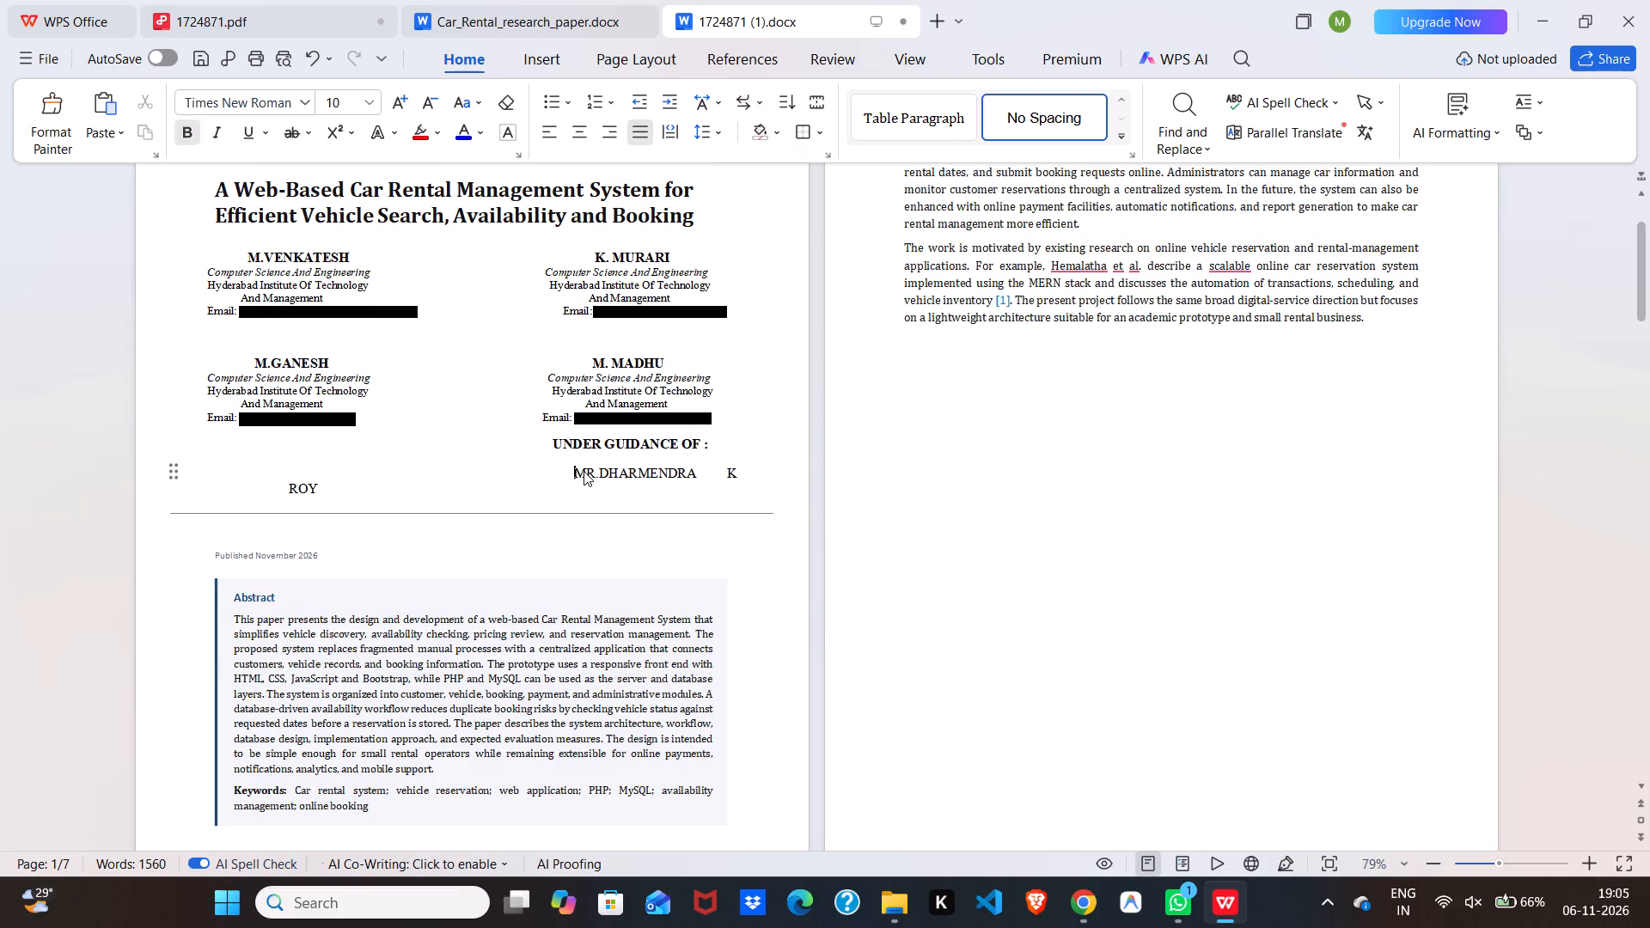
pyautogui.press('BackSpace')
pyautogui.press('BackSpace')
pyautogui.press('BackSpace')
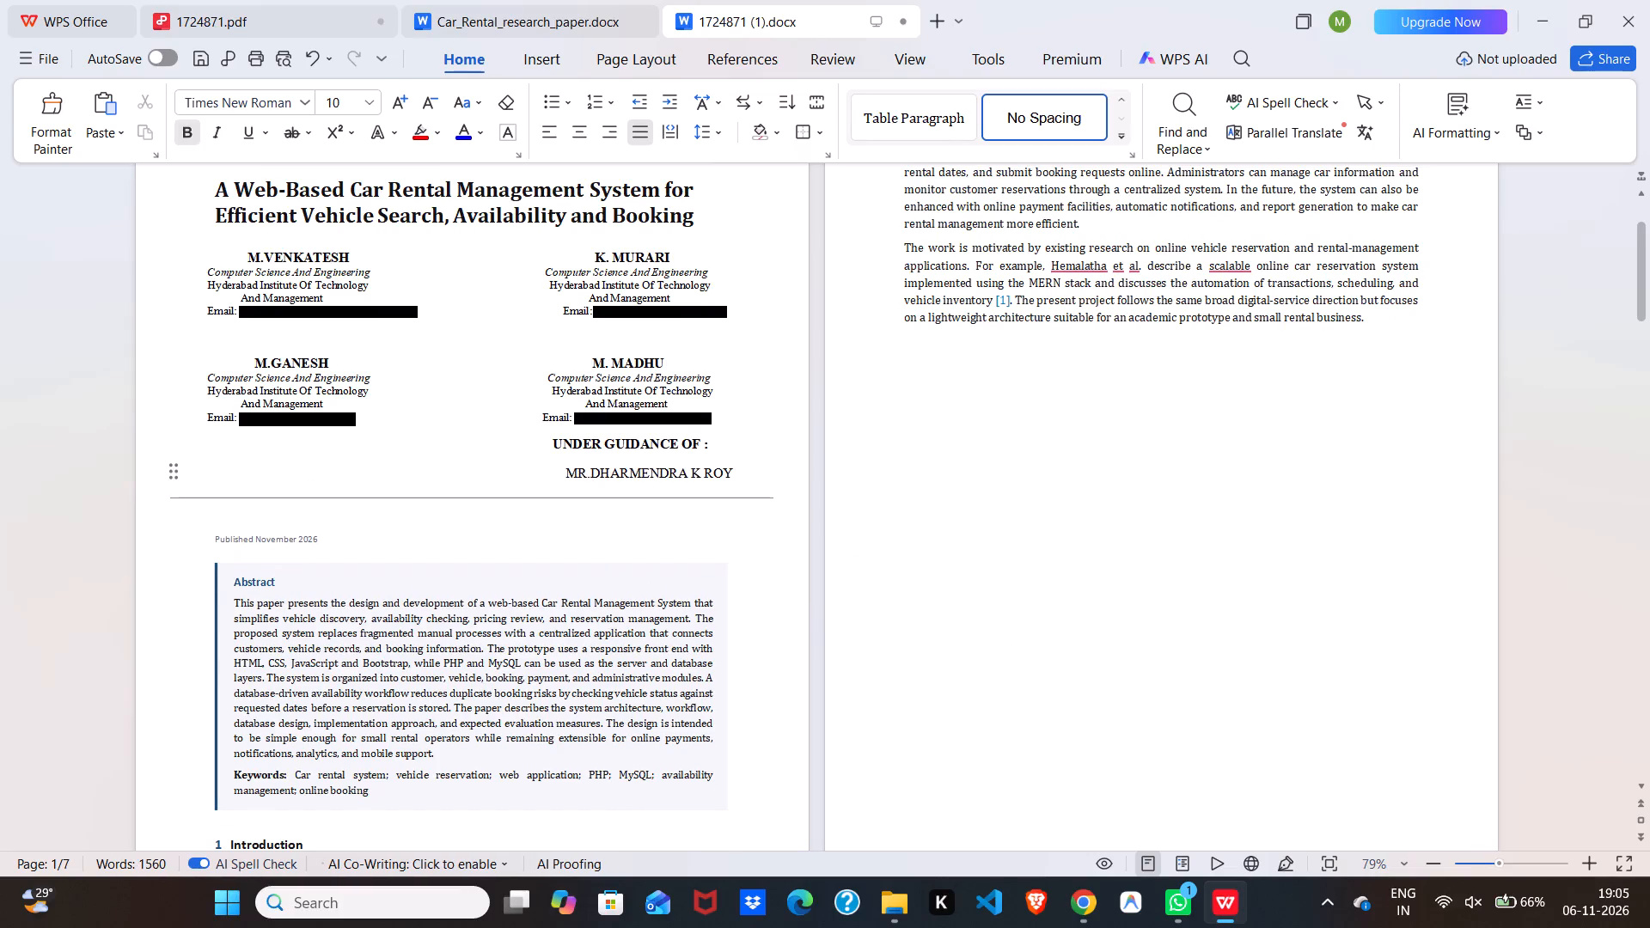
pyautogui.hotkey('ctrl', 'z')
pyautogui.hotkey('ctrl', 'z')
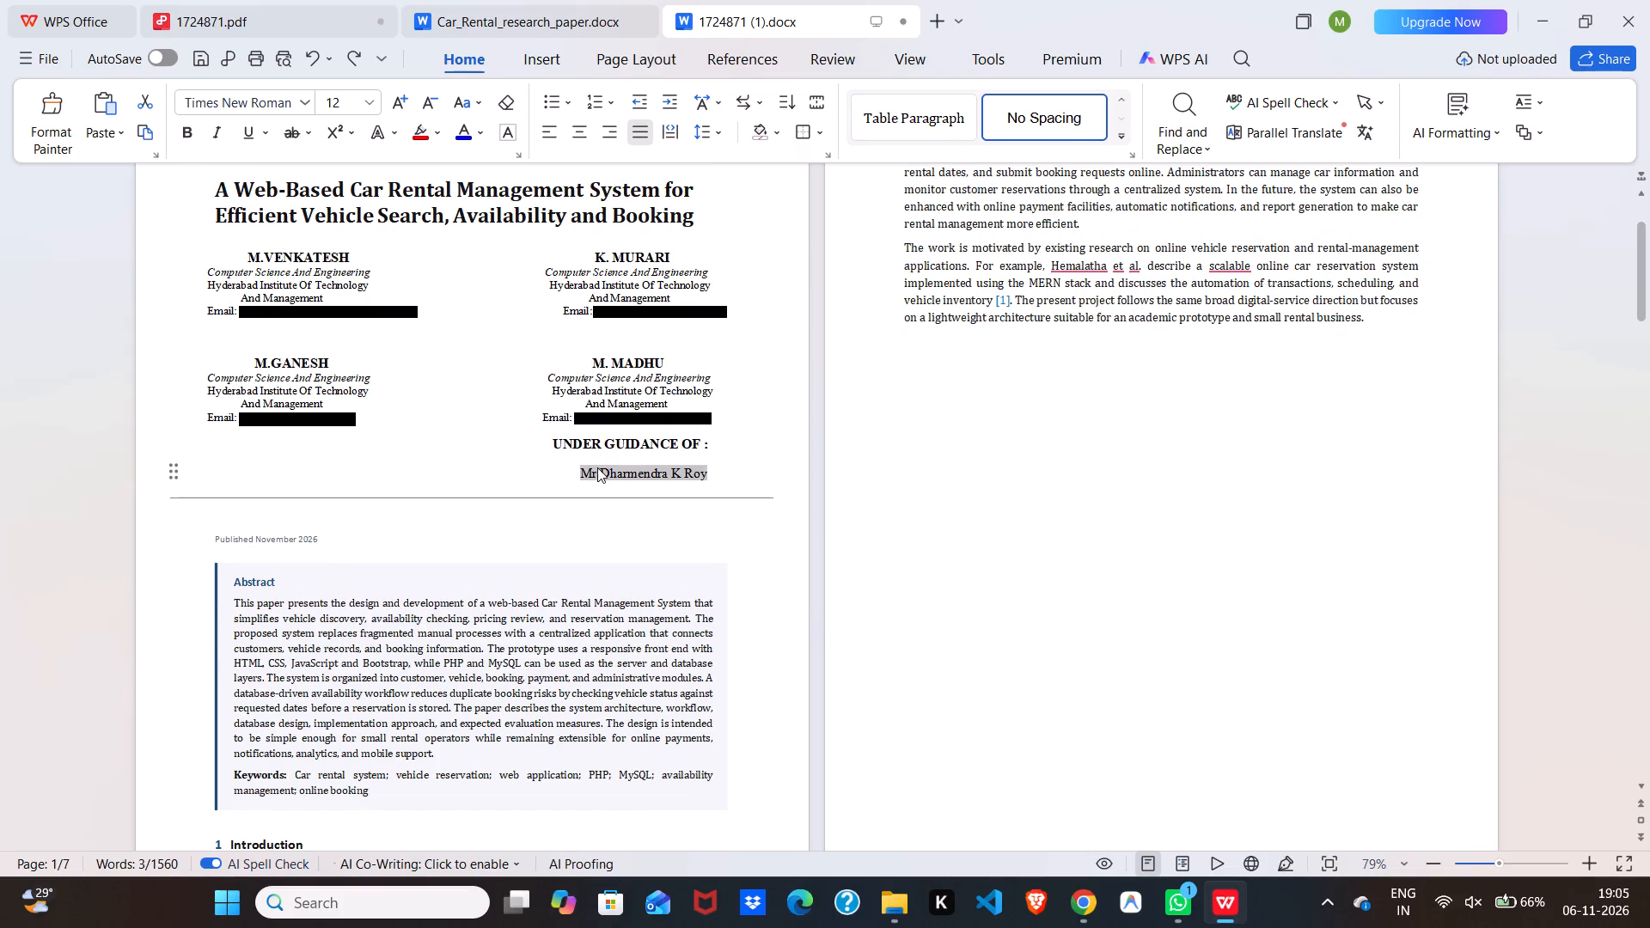
# Delete six spaces before the guide's name to centre it under "UNDER GUIDANCE OF :".
pyautogui.click(583, 472)
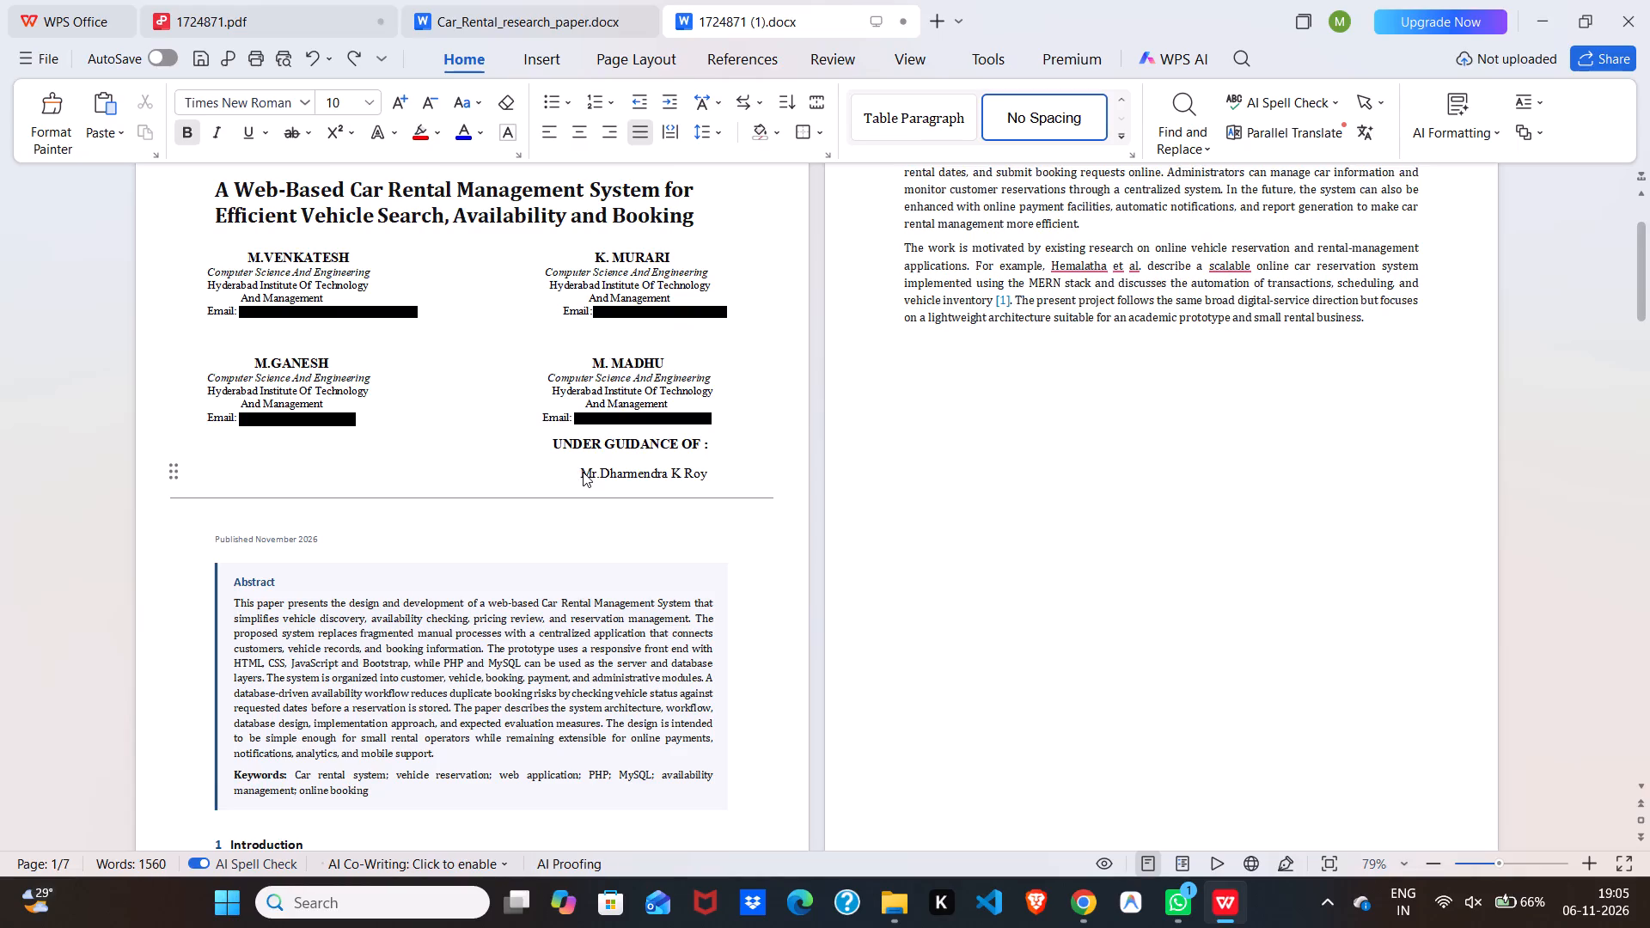
pyautogui.press('BackSpace')
pyautogui.press('BackSpace')
pyautogui.press('BackSpace')
pyautogui.press('BackSpace')
pyautogui.press('BackSpace')
pyautogui.press('BackSpace')
pyautogui.click(773, 396)
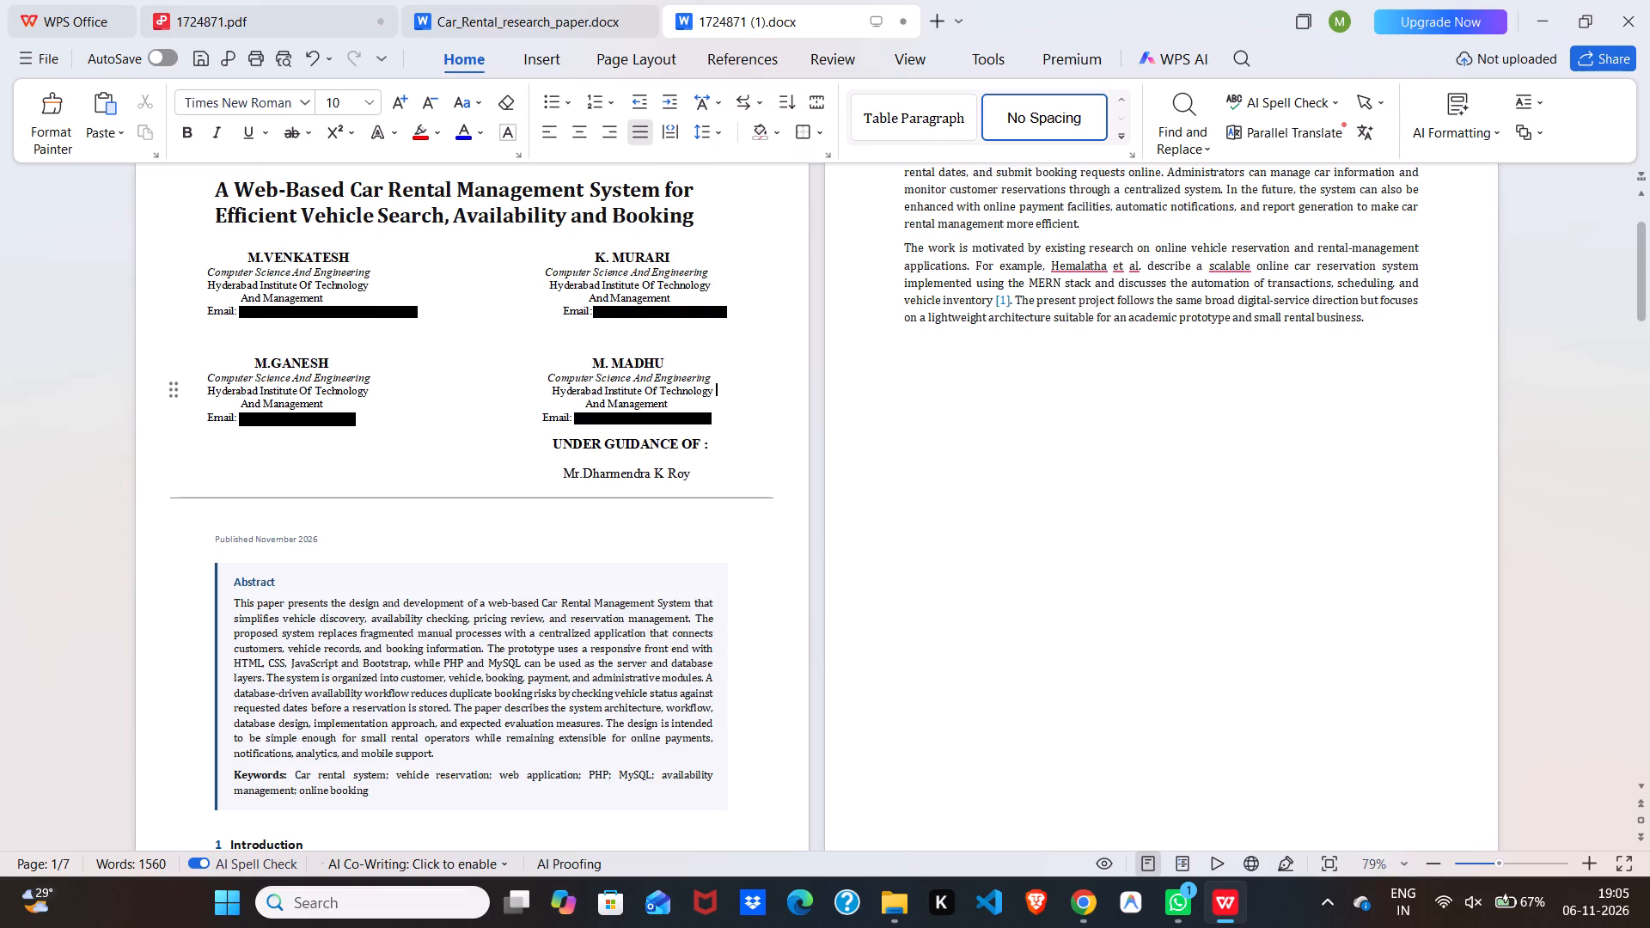
# Review the converted paper's layout from the author block through the Database design section and back to the first page.
pyautogui.scroll(-2, 681, 485)
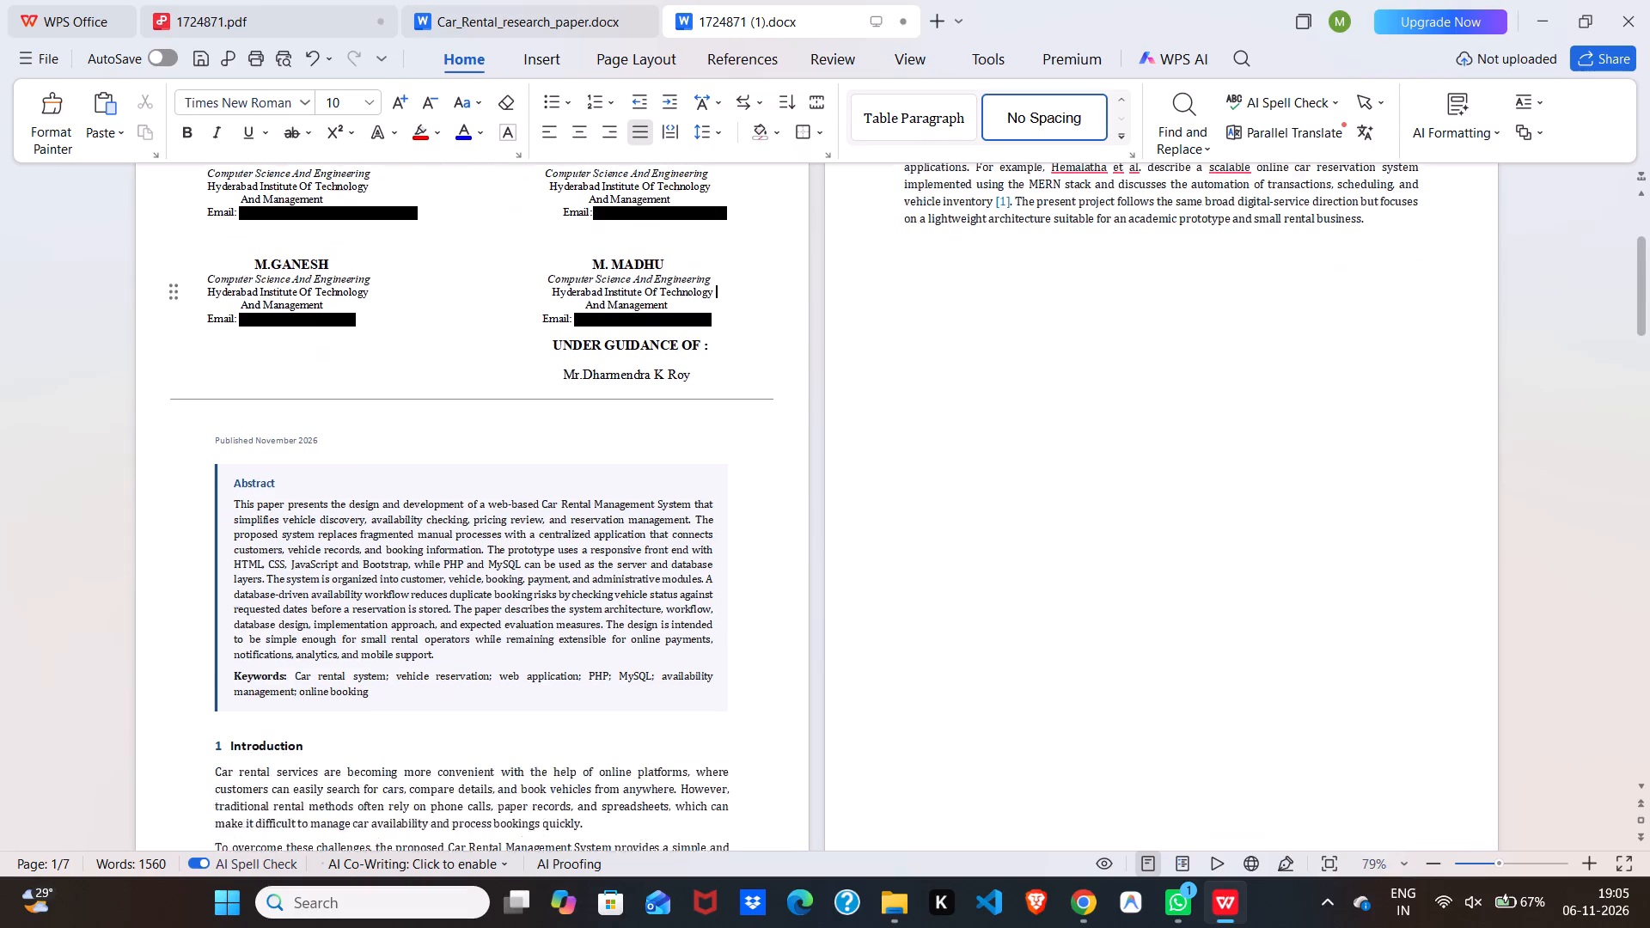
pyautogui.scroll(-2, 681, 485)
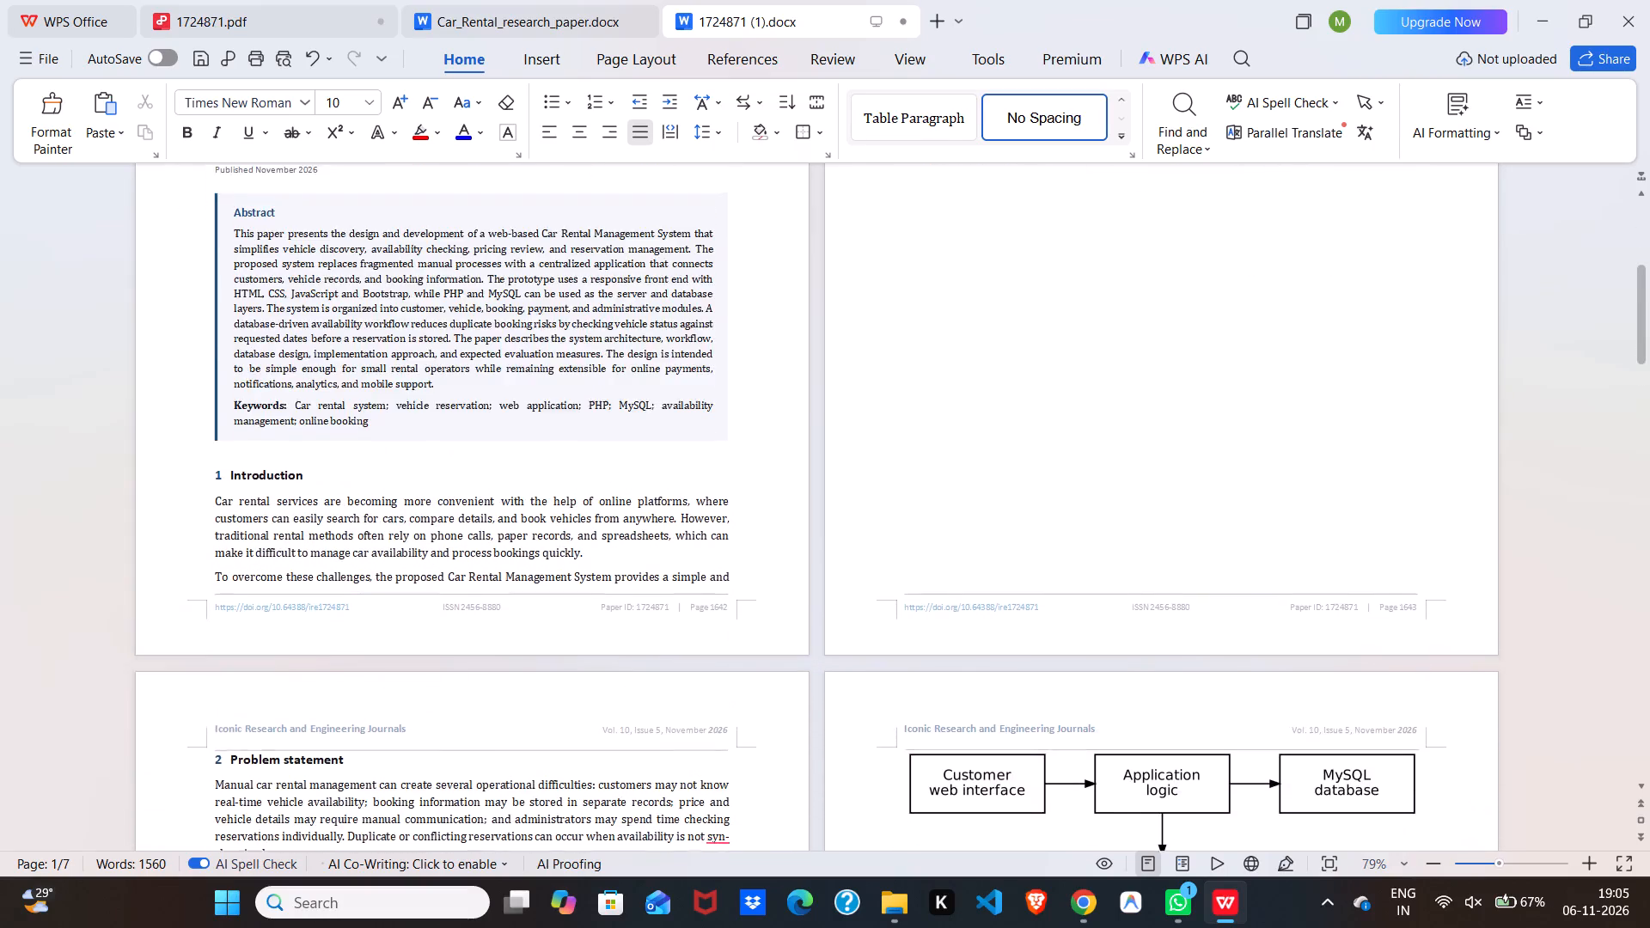
pyautogui.scroll(-3, 681, 485)
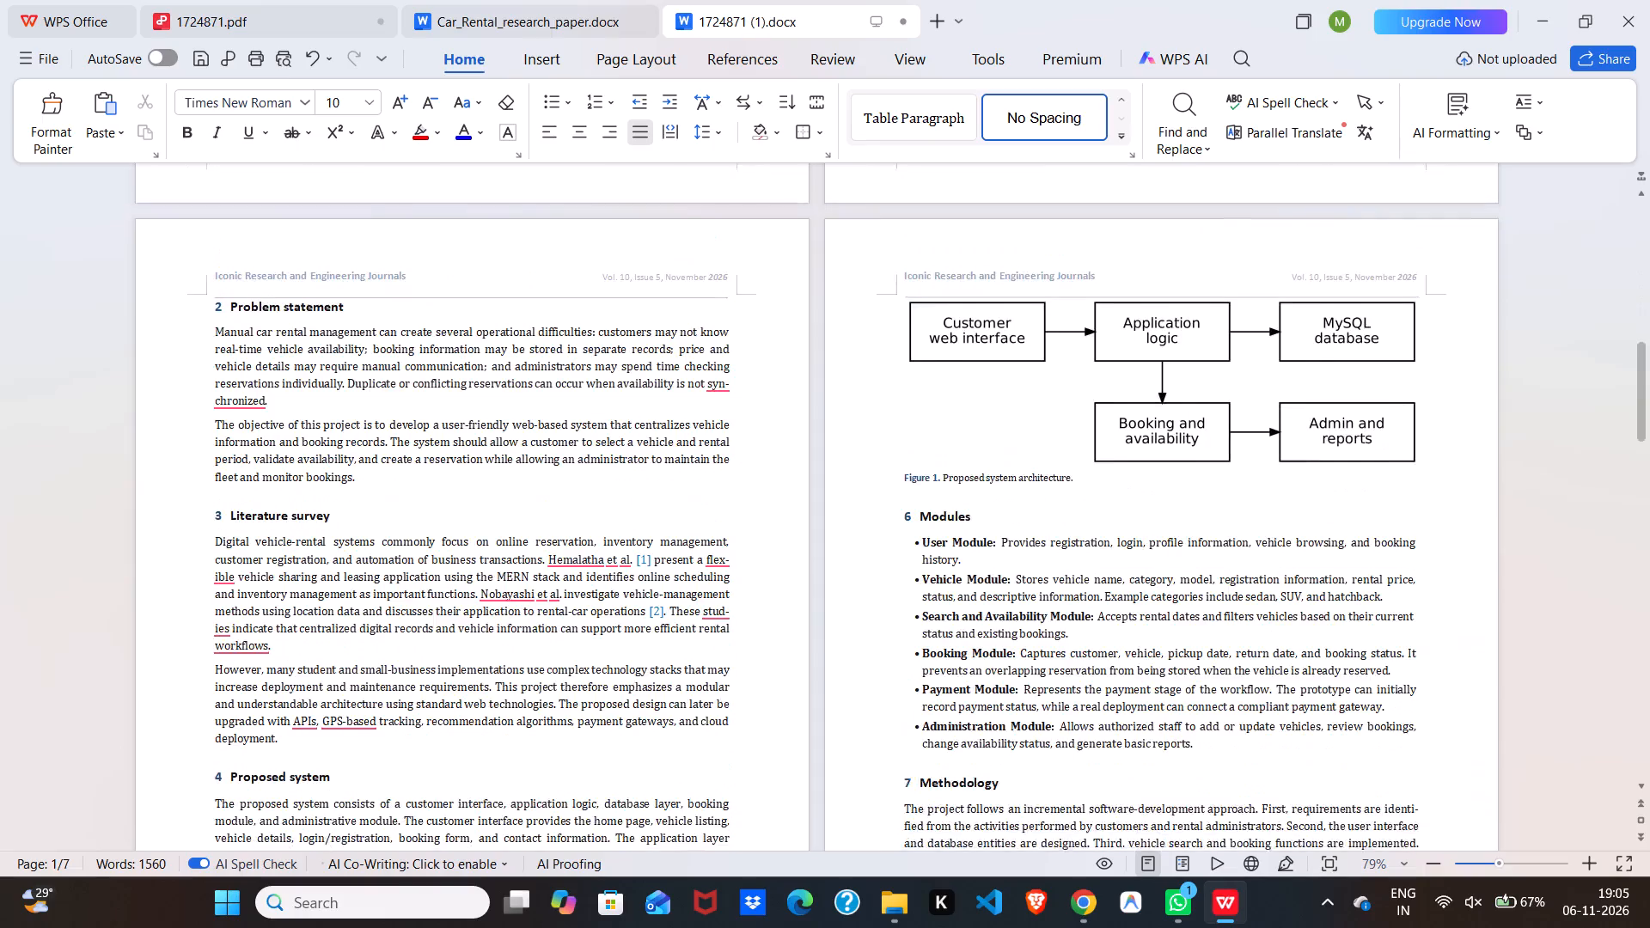
pyautogui.scroll(-1, 681, 485)
pyautogui.scroll(2, 681, 485)
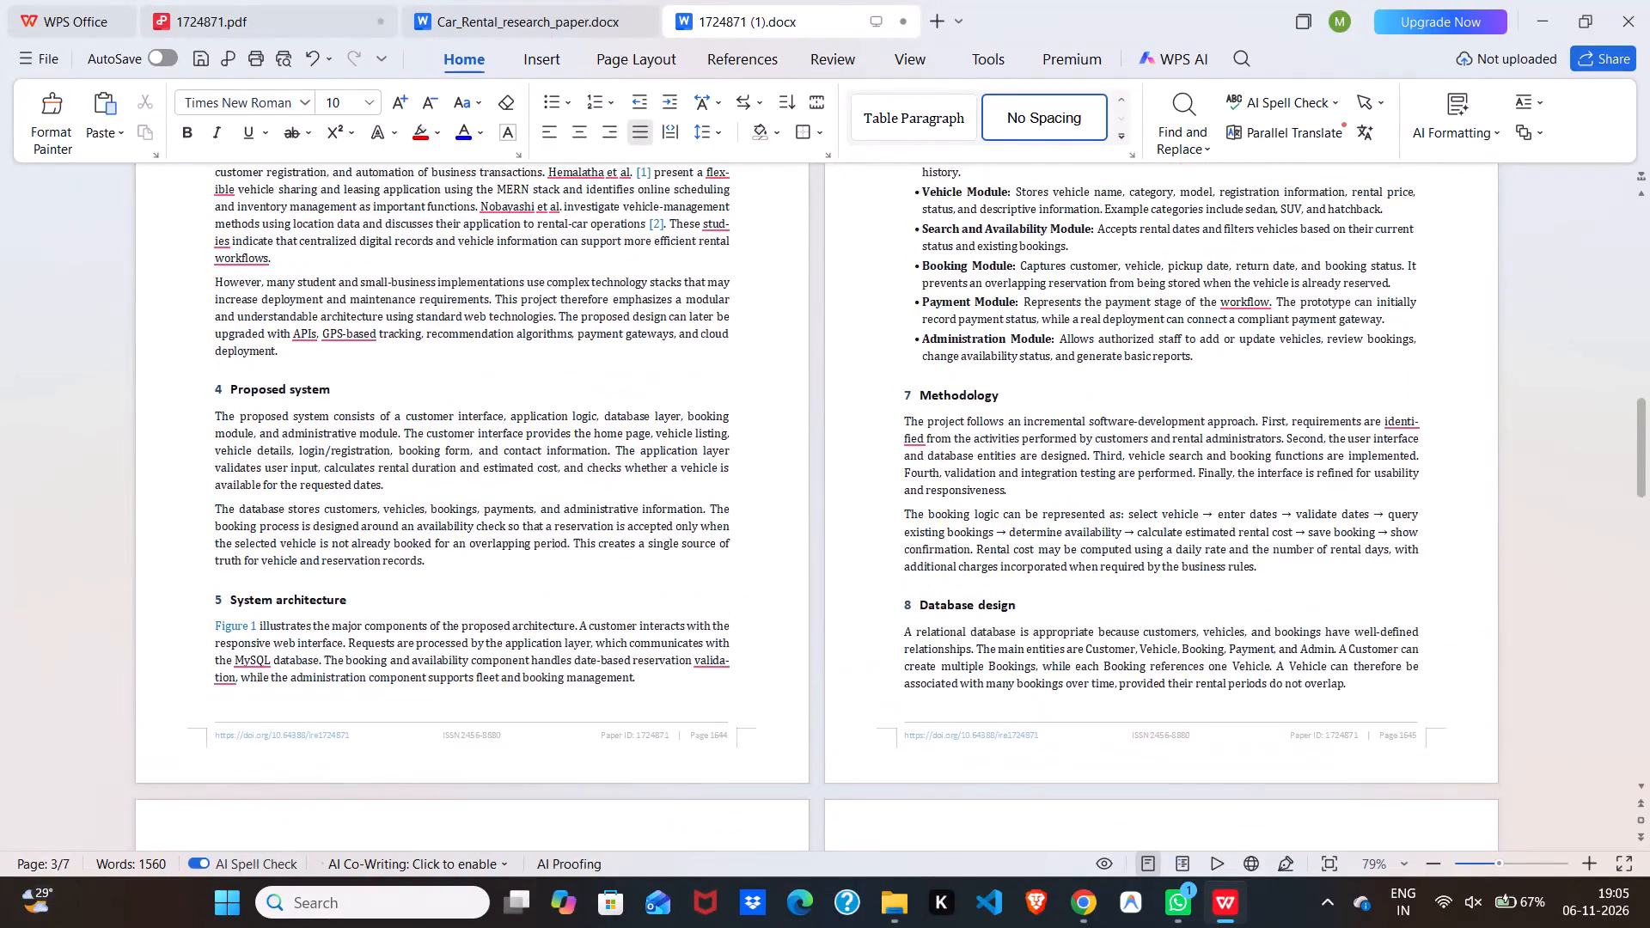
pyautogui.scroll(5, 681, 485)
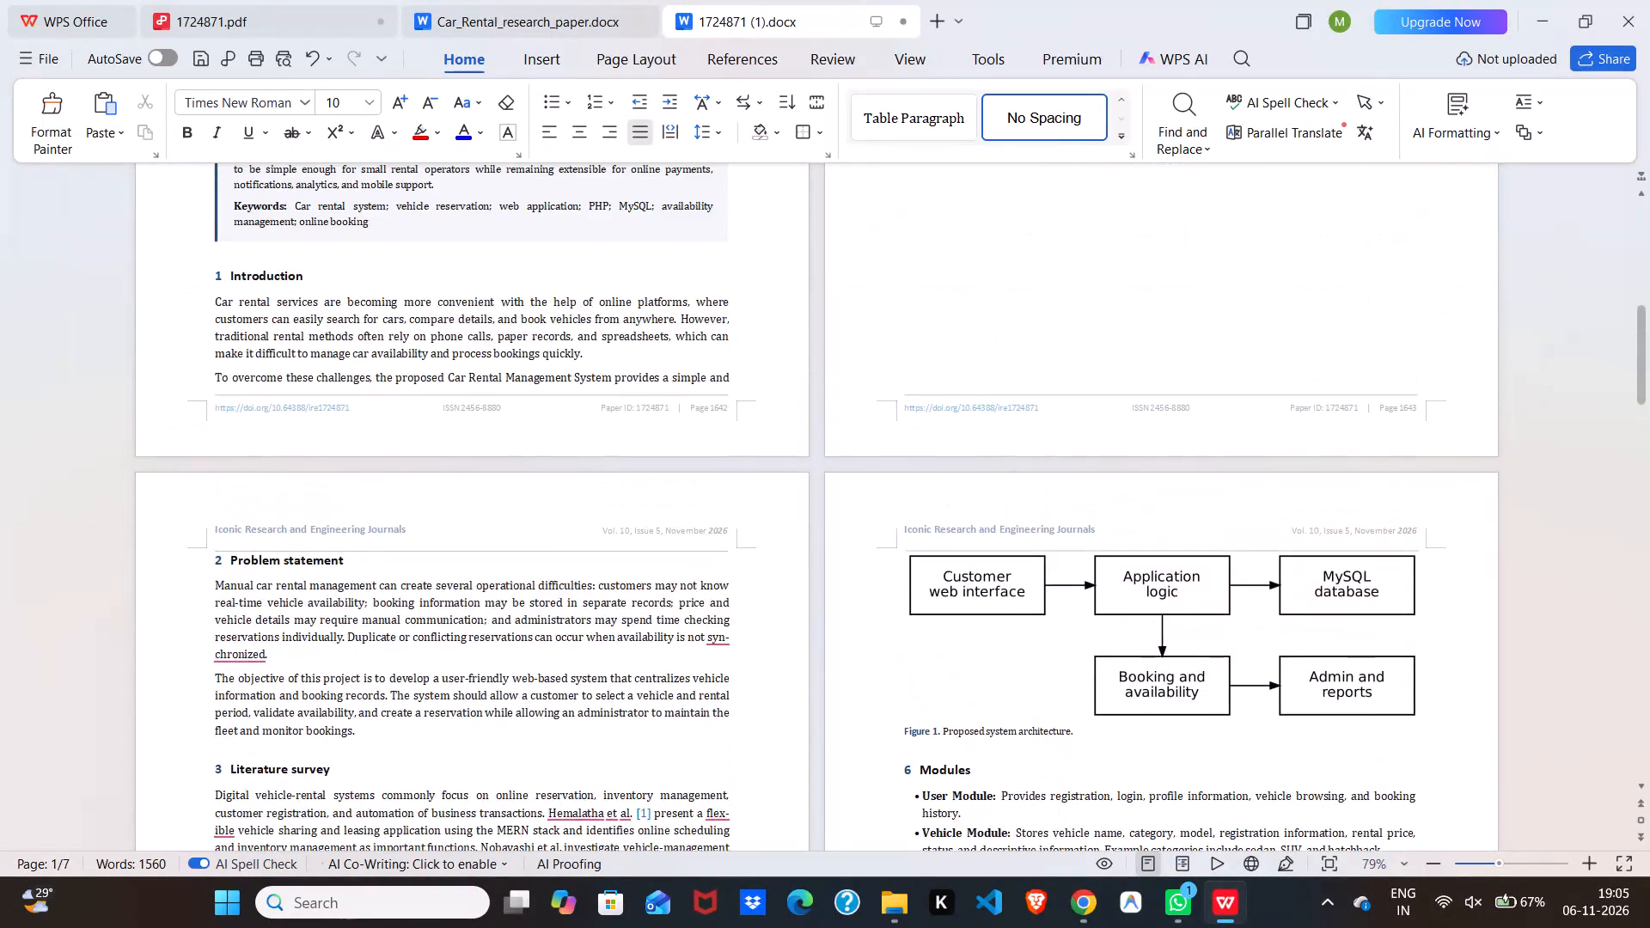
pyautogui.scroll(5, 681, 485)
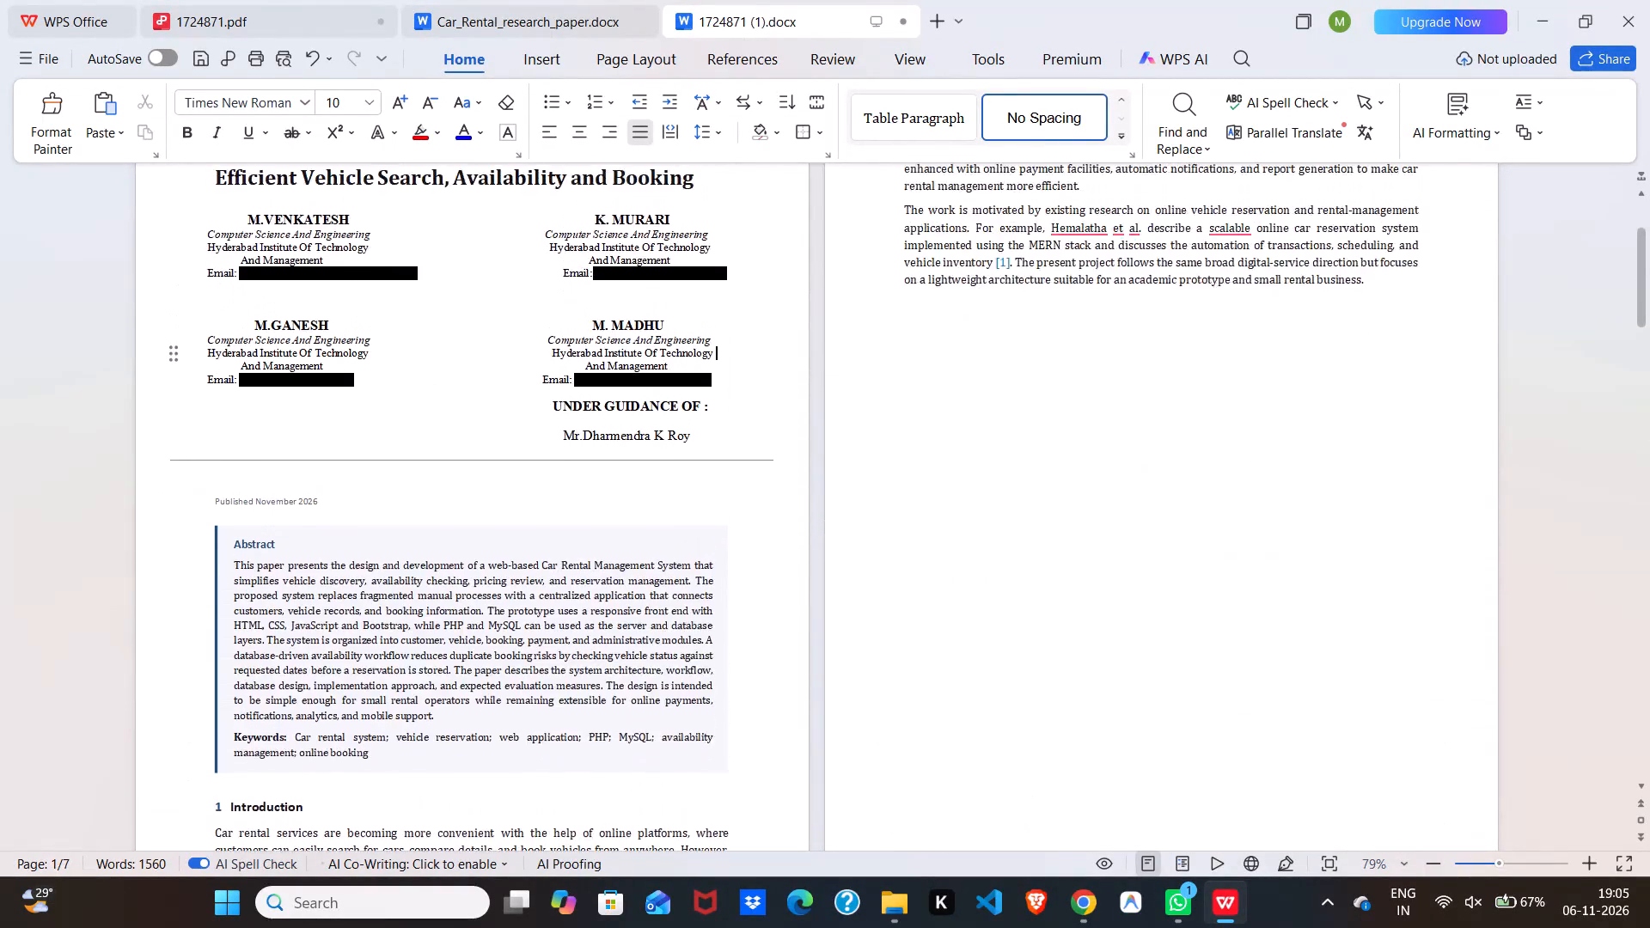
# Delete backward three times from just before the Figure 1 diagram on page 4 to close the gap after the System architecture text.
pyautogui.click(681, 485)
pyautogui.scroll(-2, 681, 485)
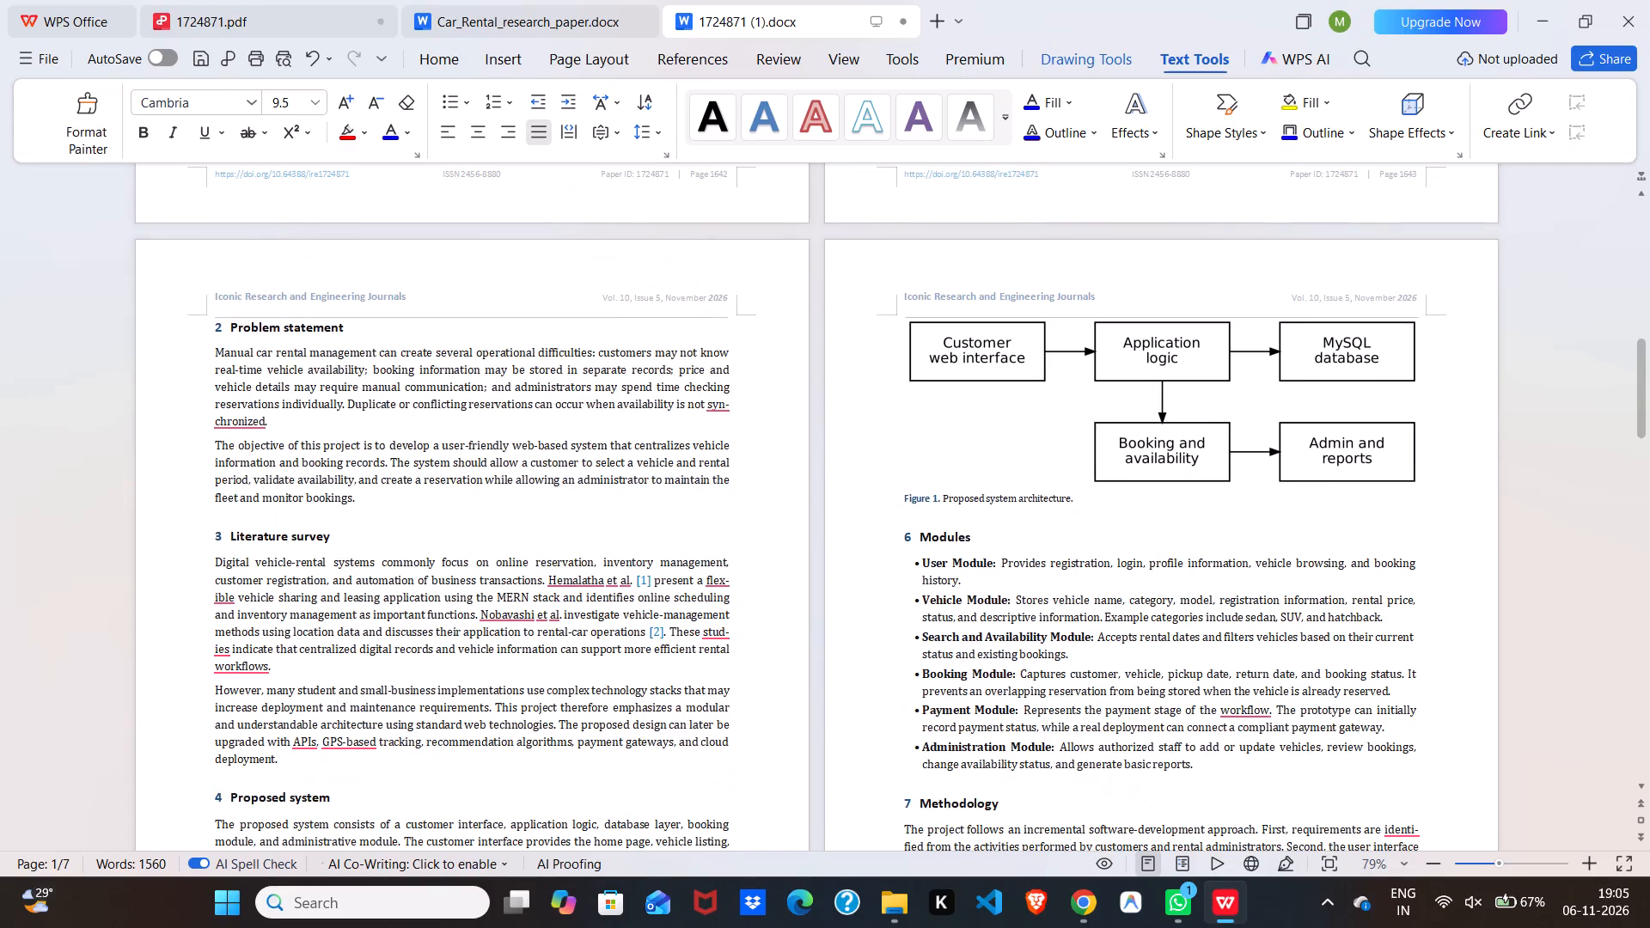
pyautogui.click(895, 327)
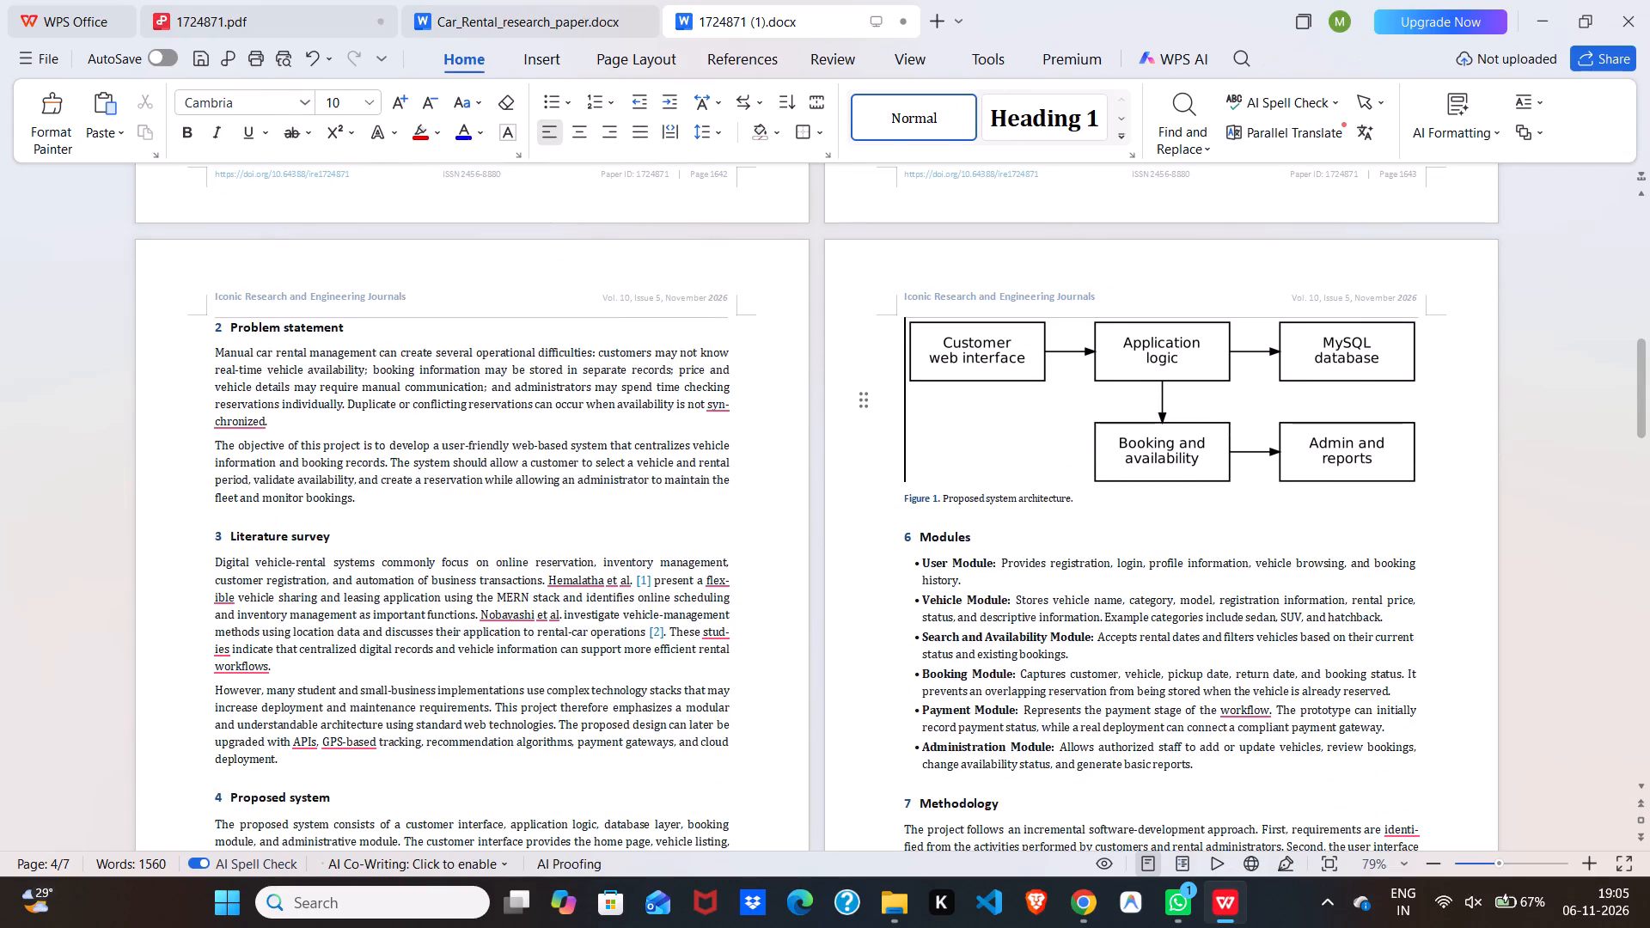
pyautogui.press('BackSpace')
pyautogui.press('BackSpace')
pyautogui.press('BackSpace')
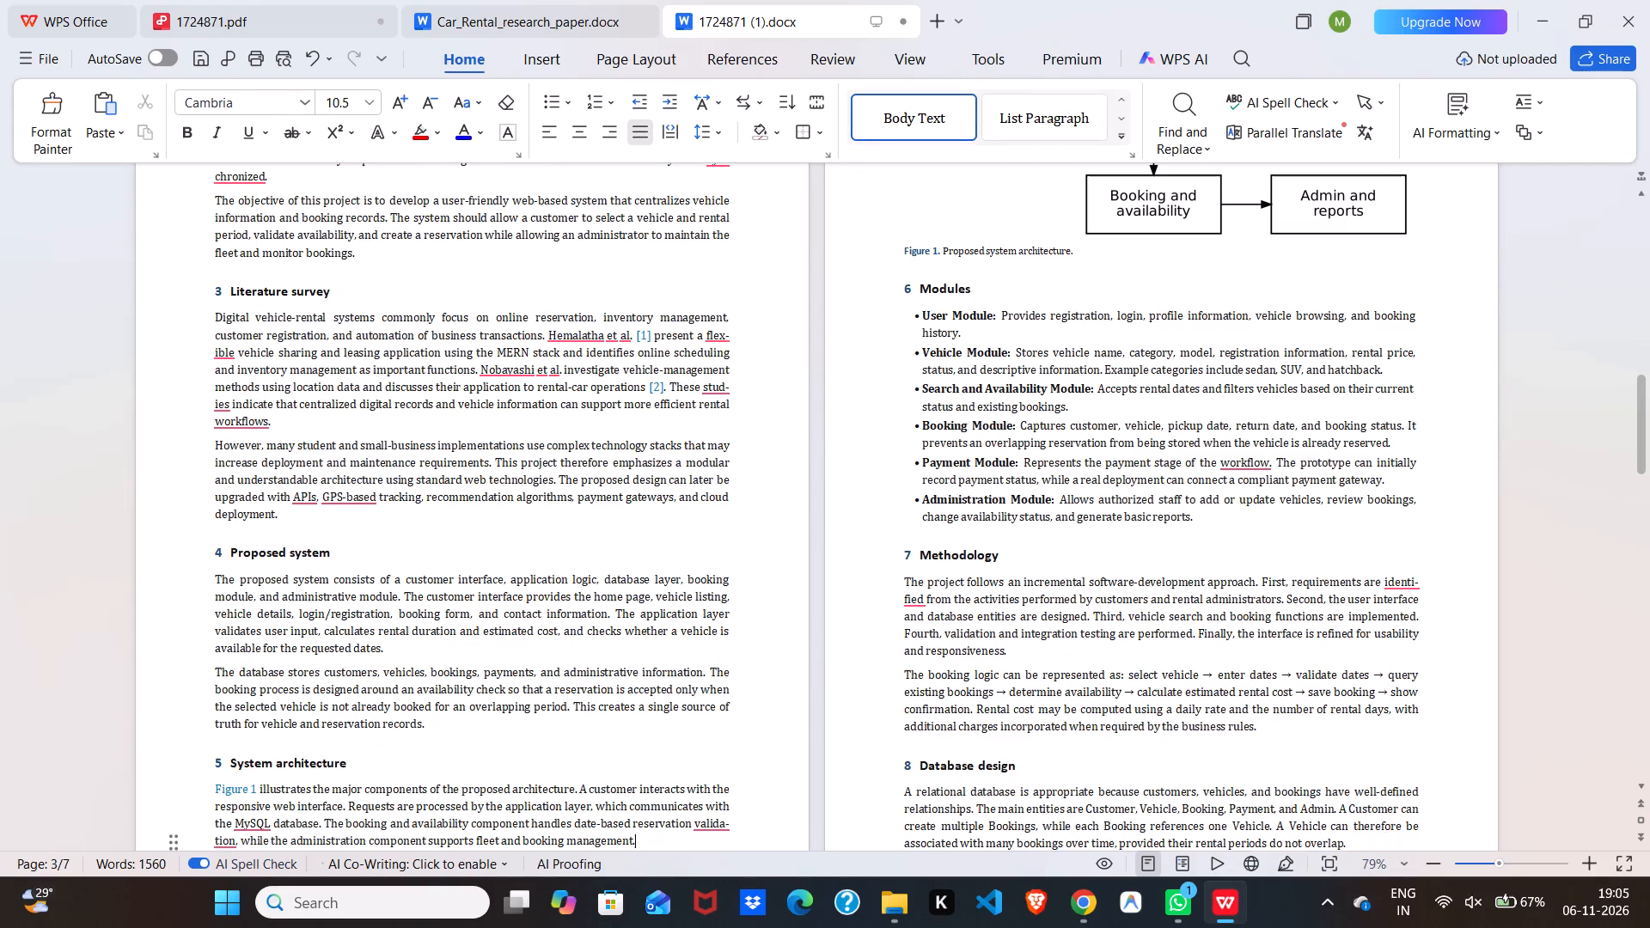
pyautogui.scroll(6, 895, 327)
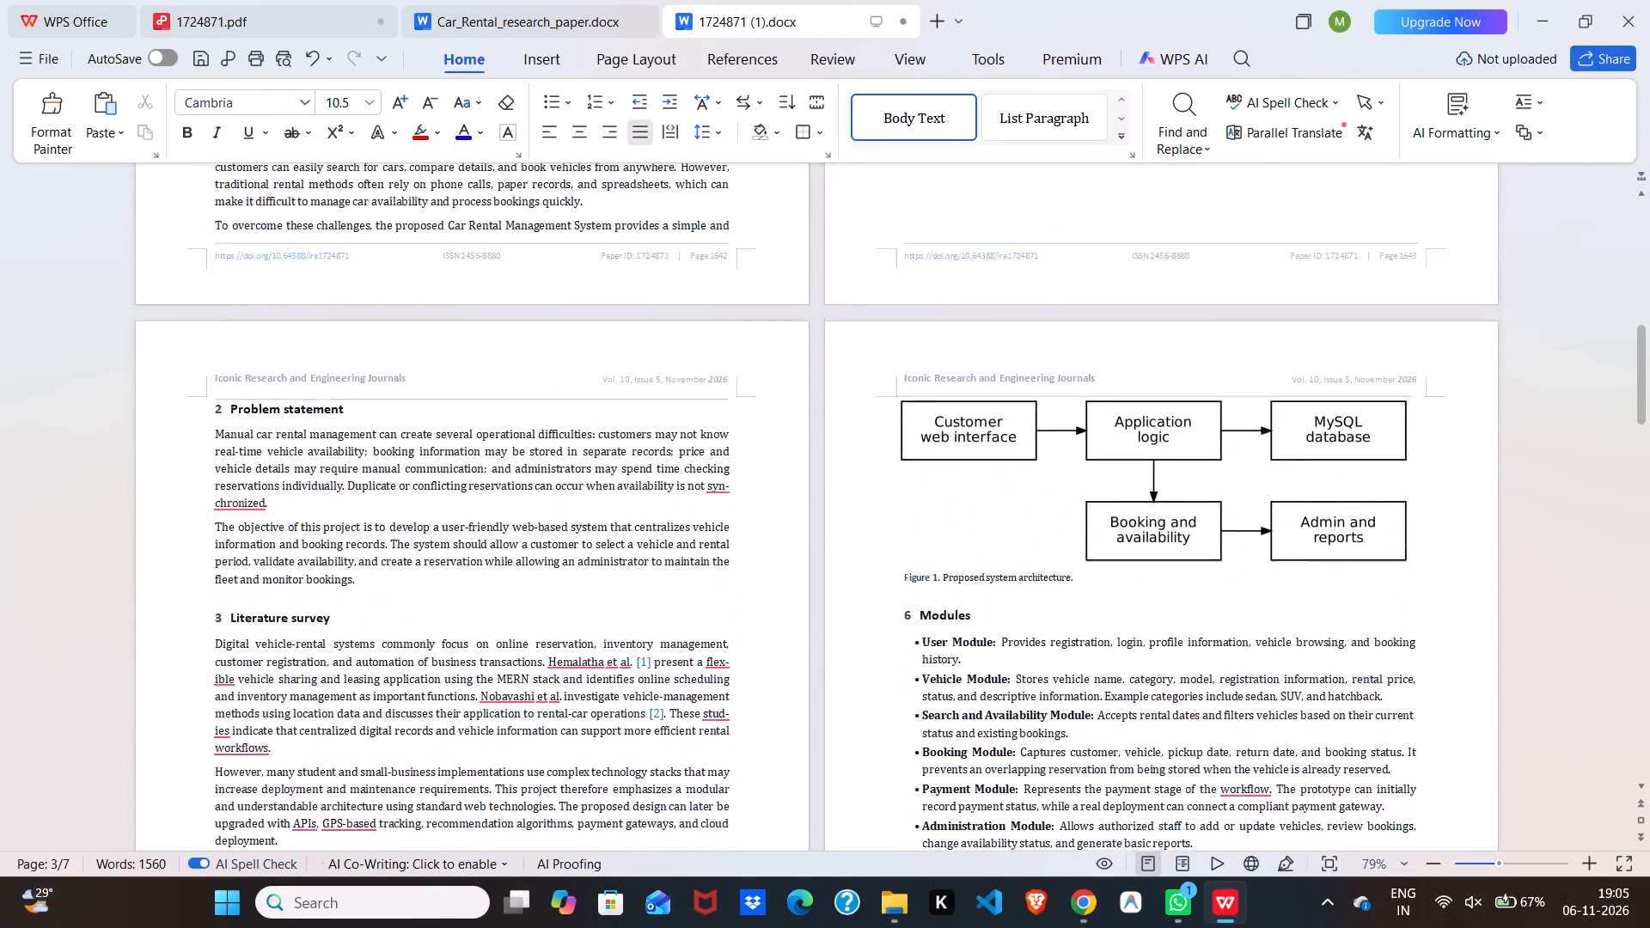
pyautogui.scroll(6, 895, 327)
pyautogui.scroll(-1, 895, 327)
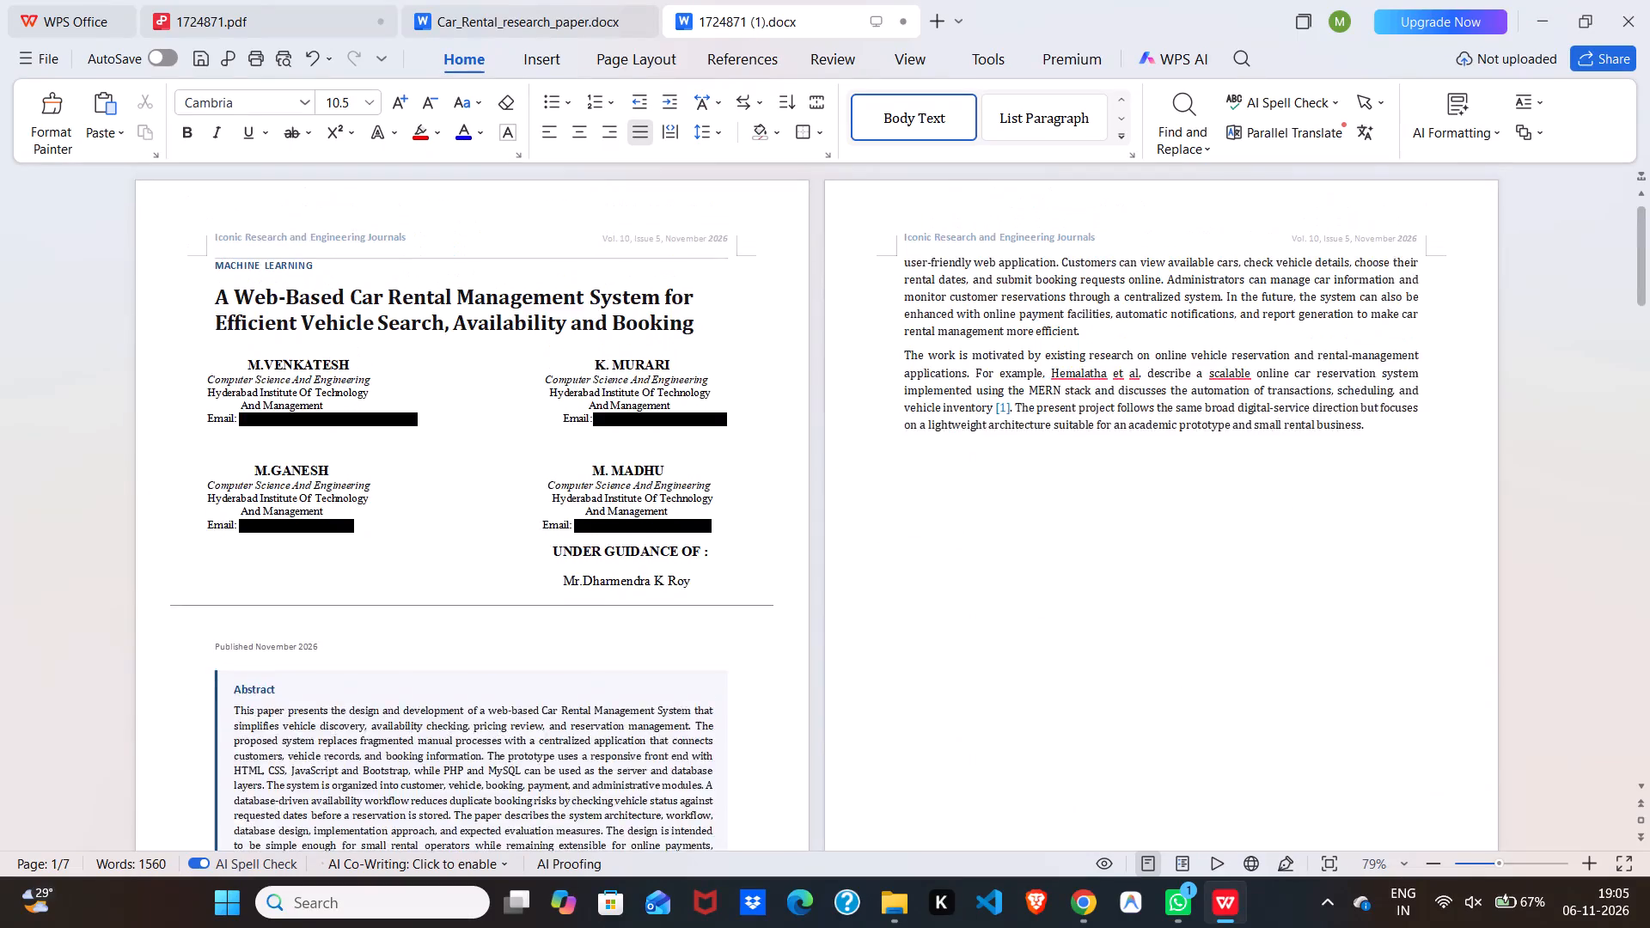
# Undo the backward deletions before the Figure 1 diagram on page 4, keeping the guide's name centred under "UNDER GUIDANCE OF :".
pyautogui.scroll(-7, 895, 327)
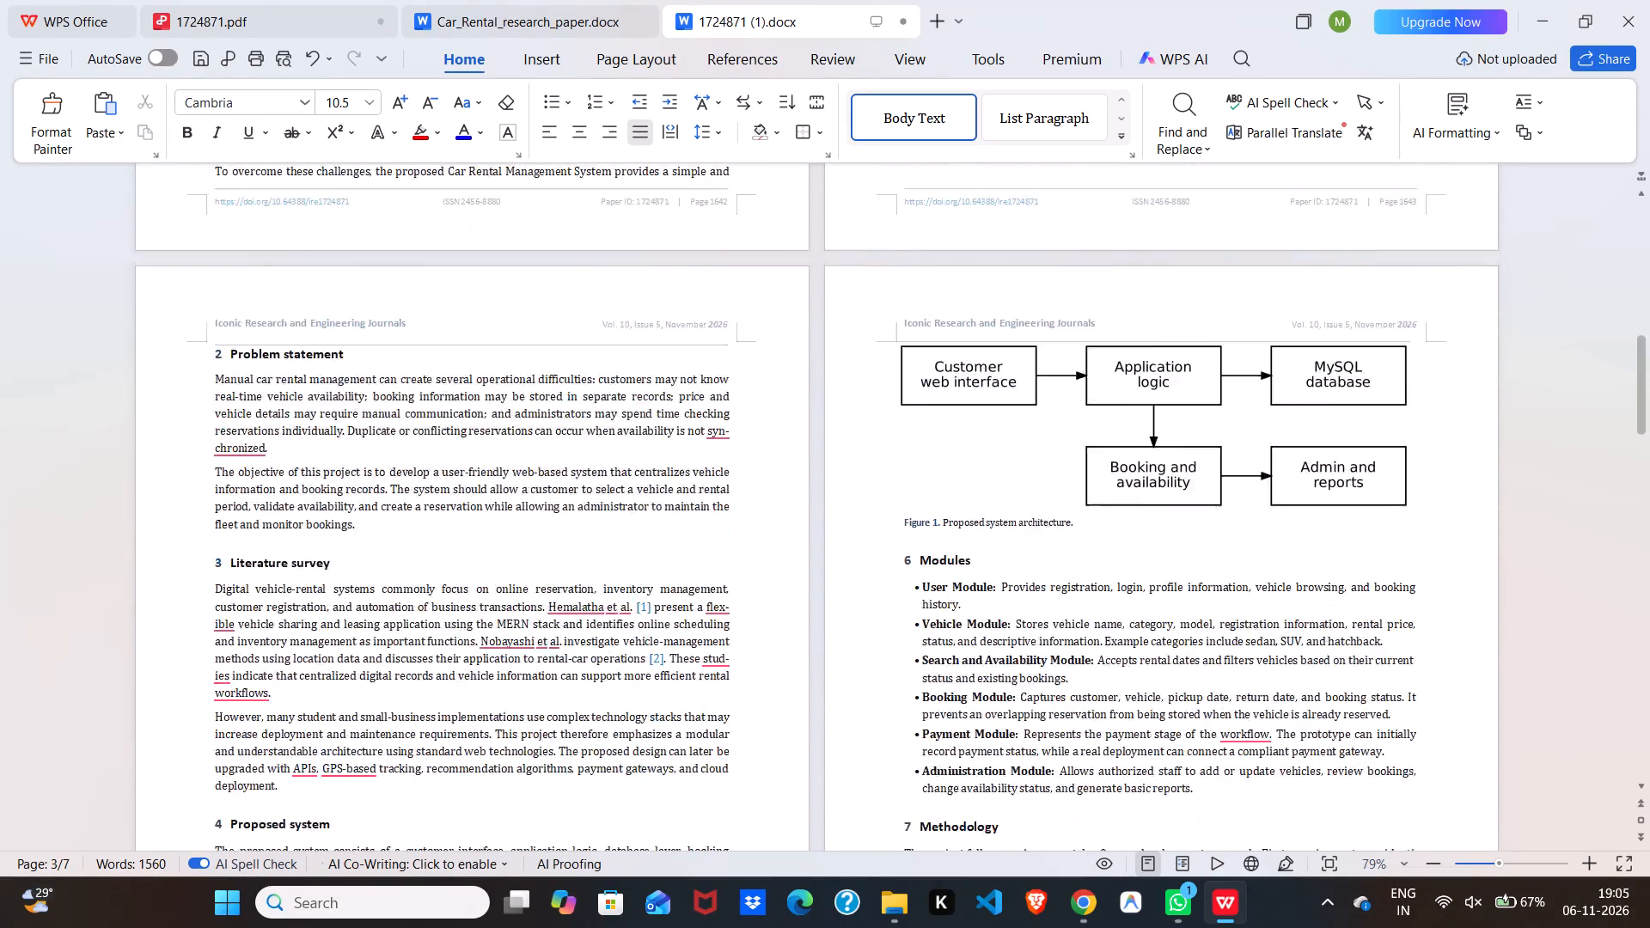
pyautogui.scroll(-2, 895, 327)
pyautogui.scroll(2, 895, 327)
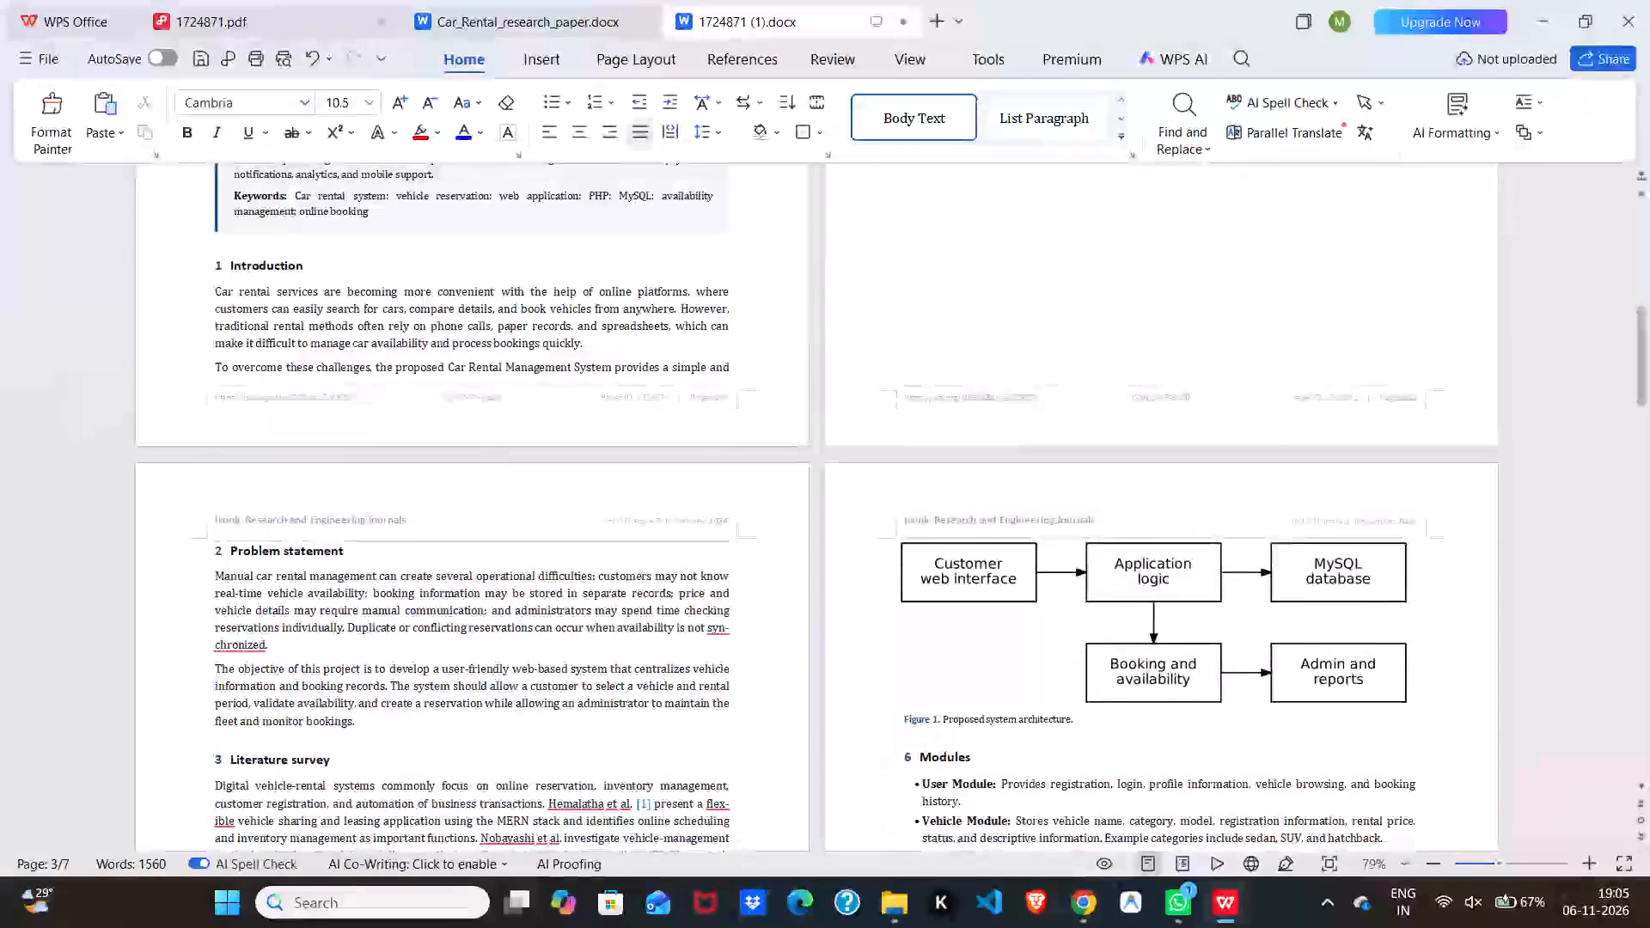
pyautogui.hotkey('ctrl', 'z')
pyautogui.hotkey('ctrl', 'z')
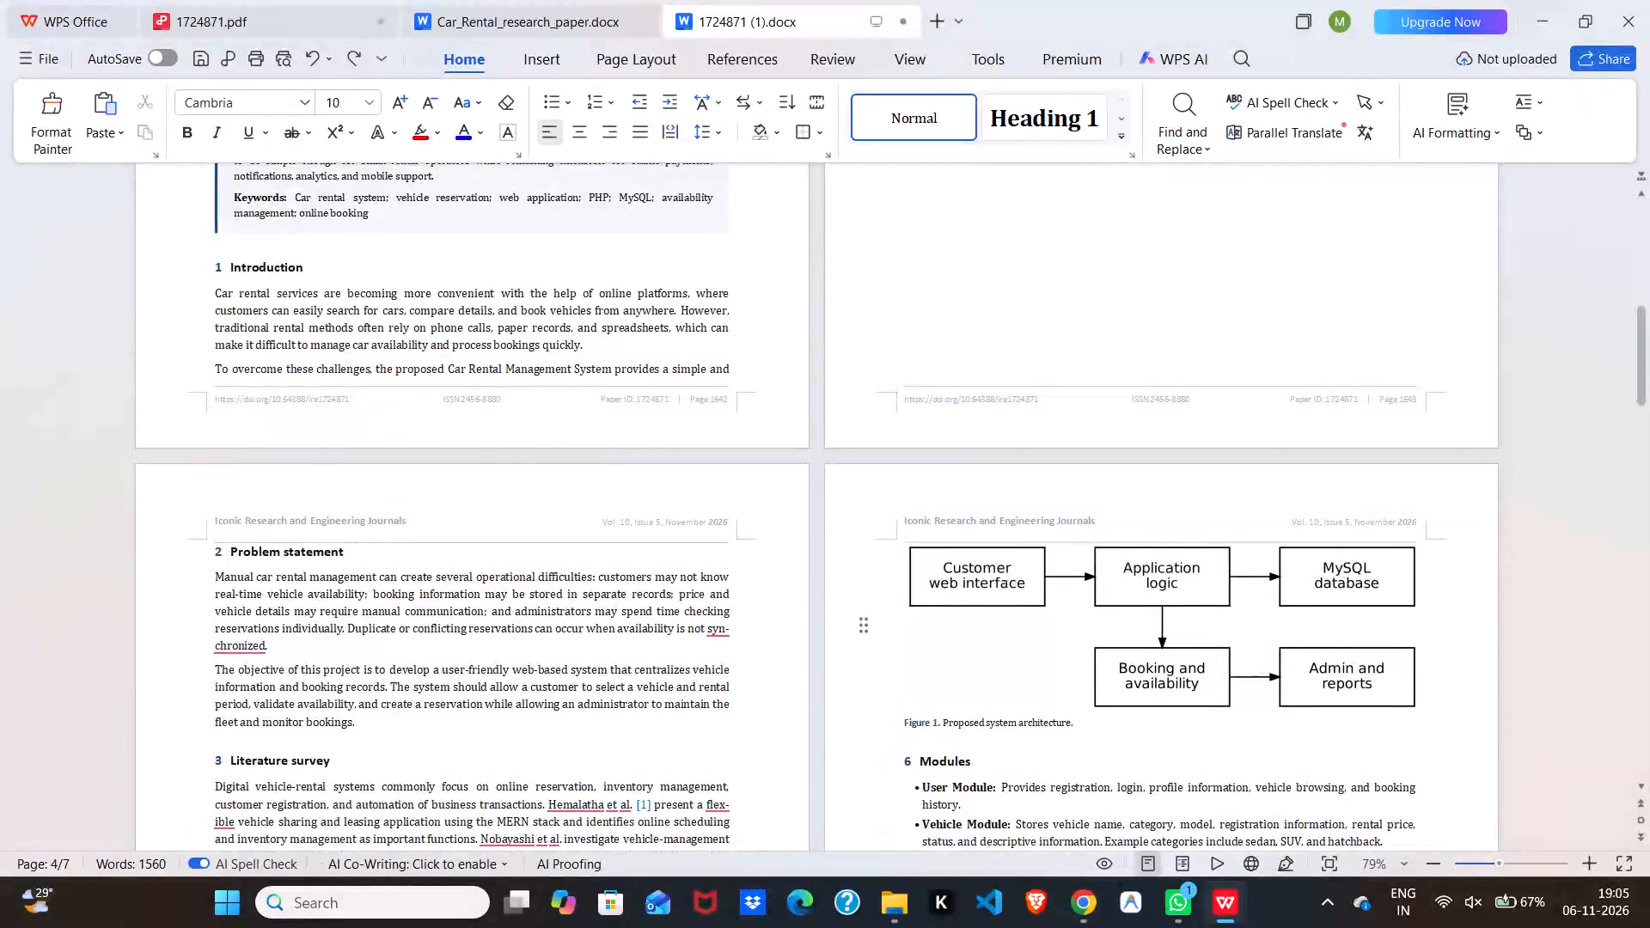
pyautogui.hotkey('ctrl', 'z')
pyautogui.scroll(1, 895, 327)
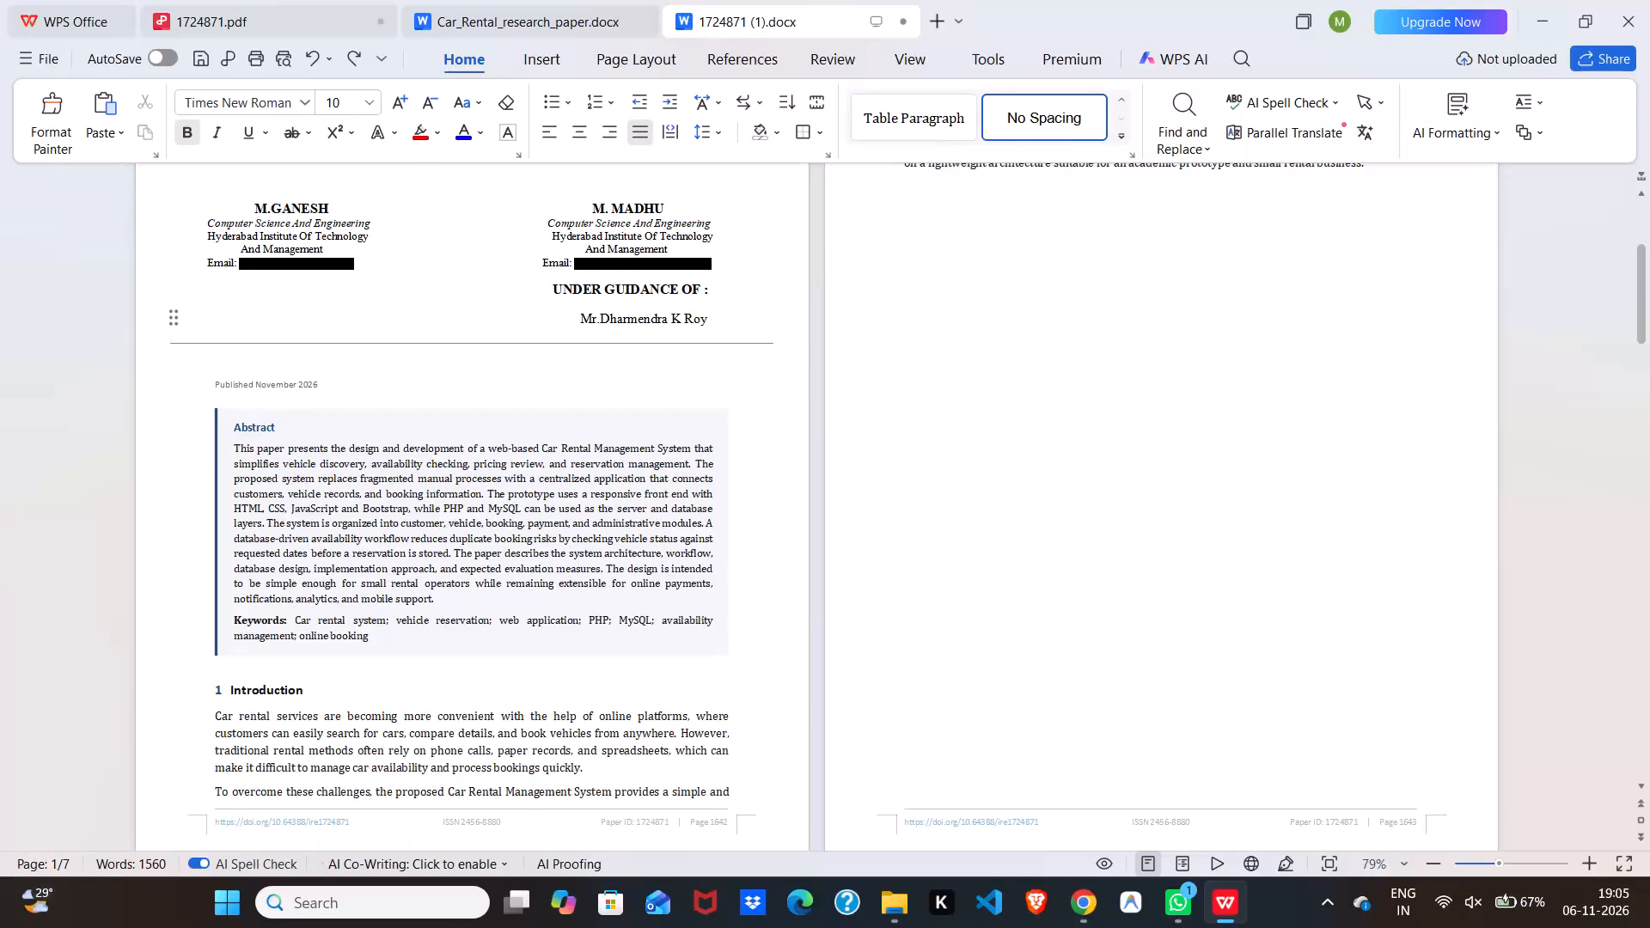
pyautogui.scroll(1, 895, 327)
pyautogui.hotkey('ctrl', 'y')
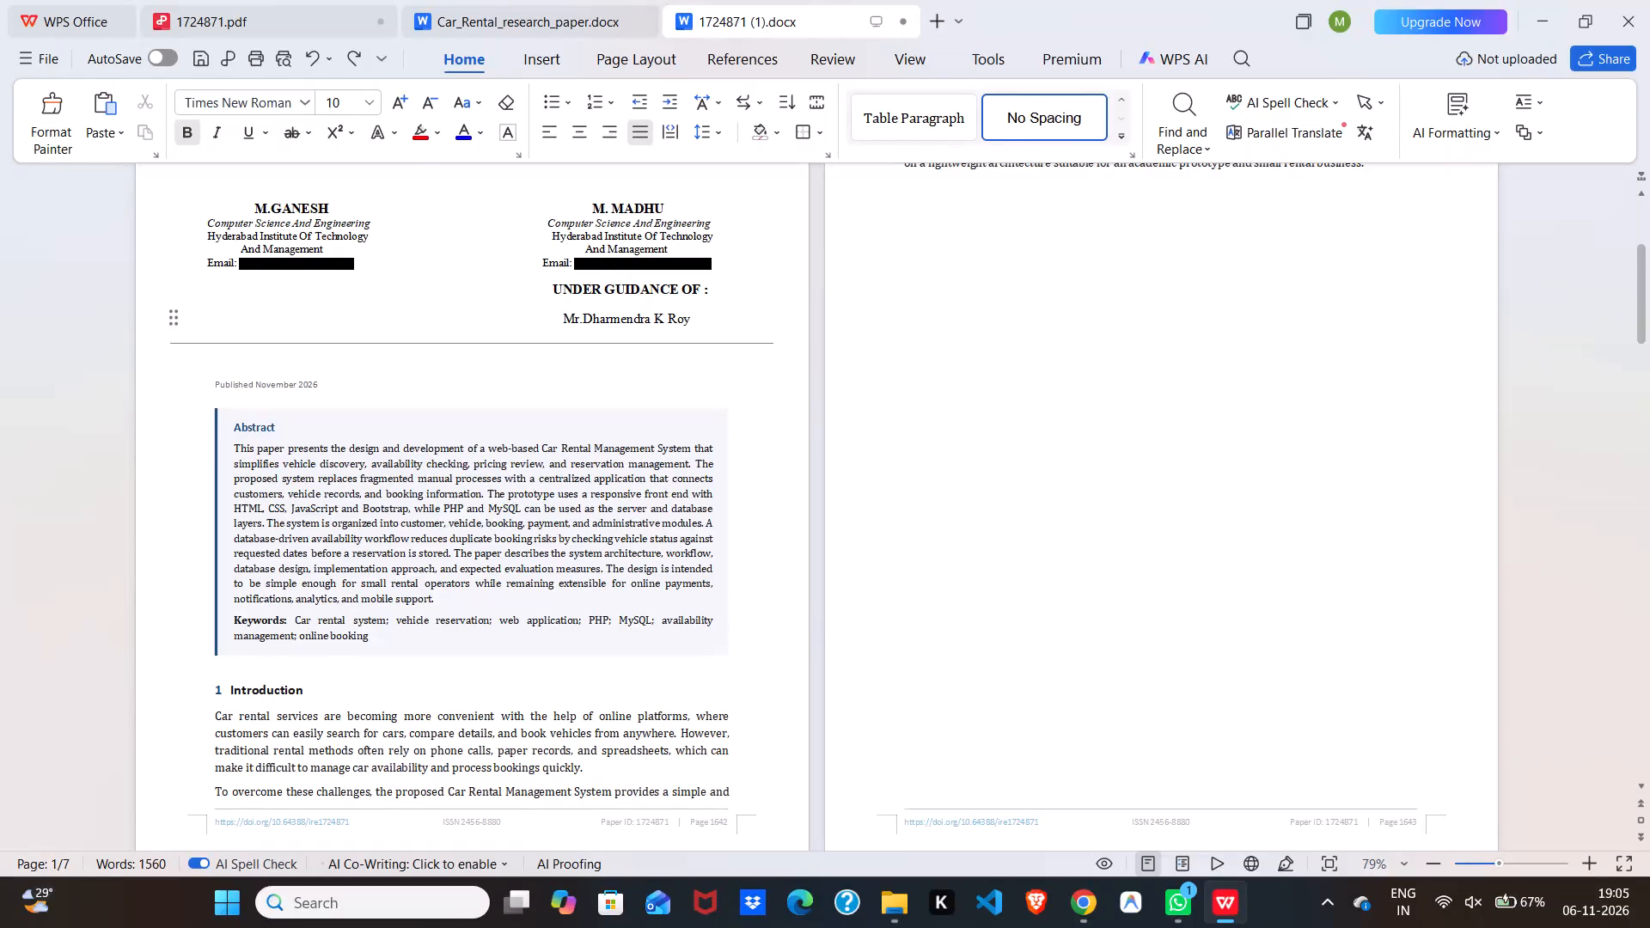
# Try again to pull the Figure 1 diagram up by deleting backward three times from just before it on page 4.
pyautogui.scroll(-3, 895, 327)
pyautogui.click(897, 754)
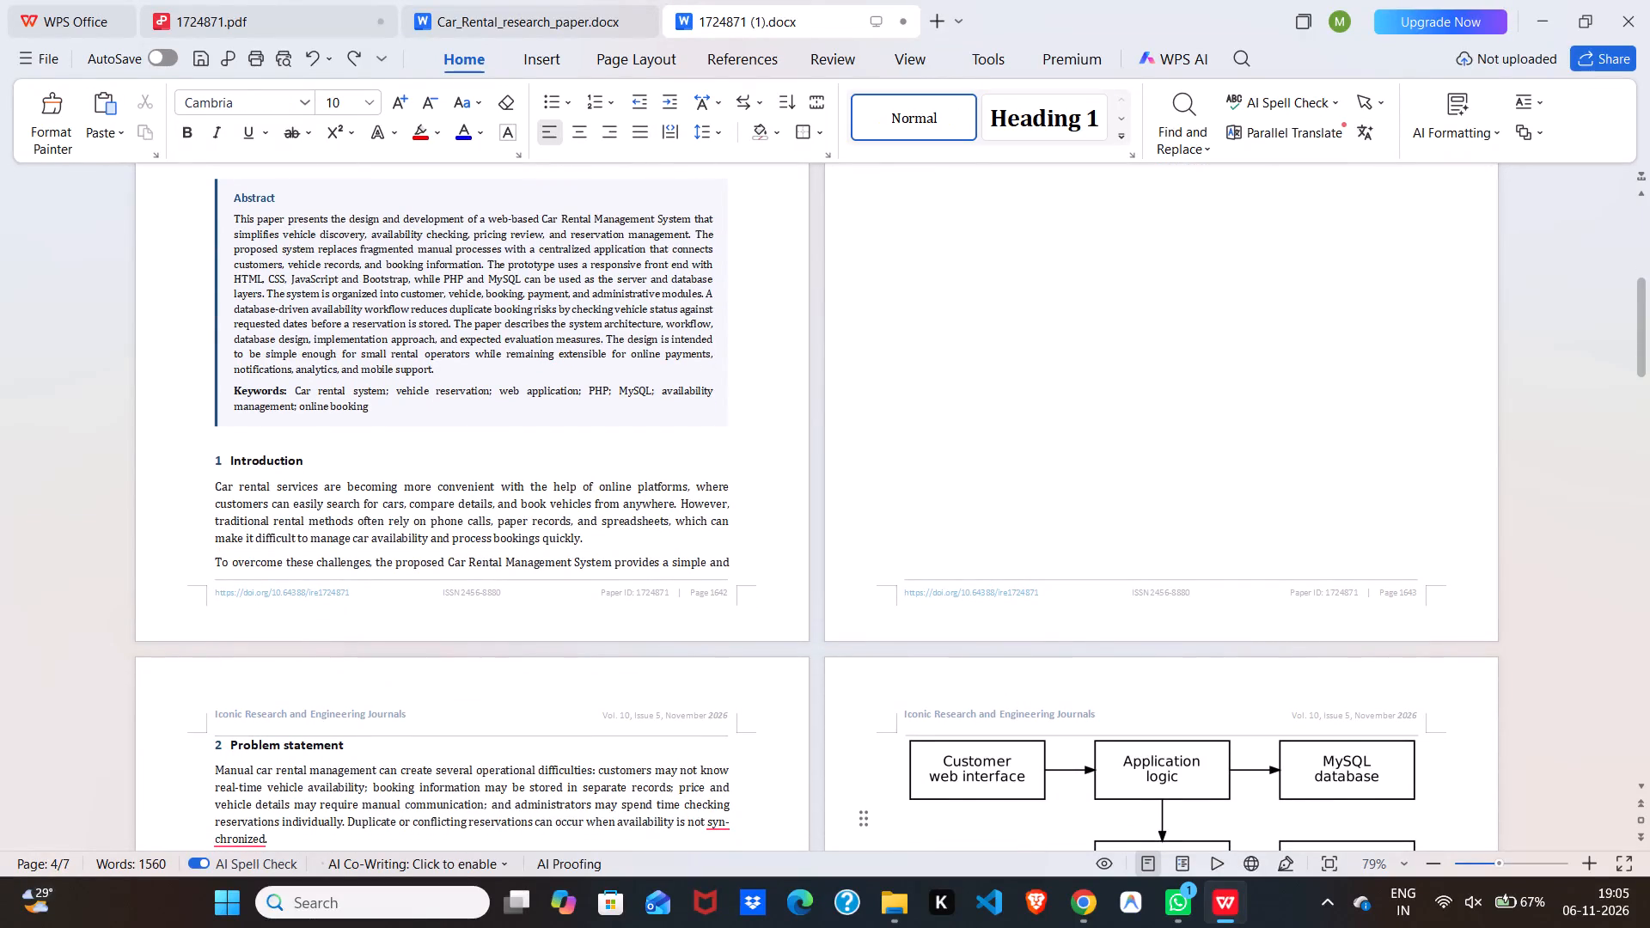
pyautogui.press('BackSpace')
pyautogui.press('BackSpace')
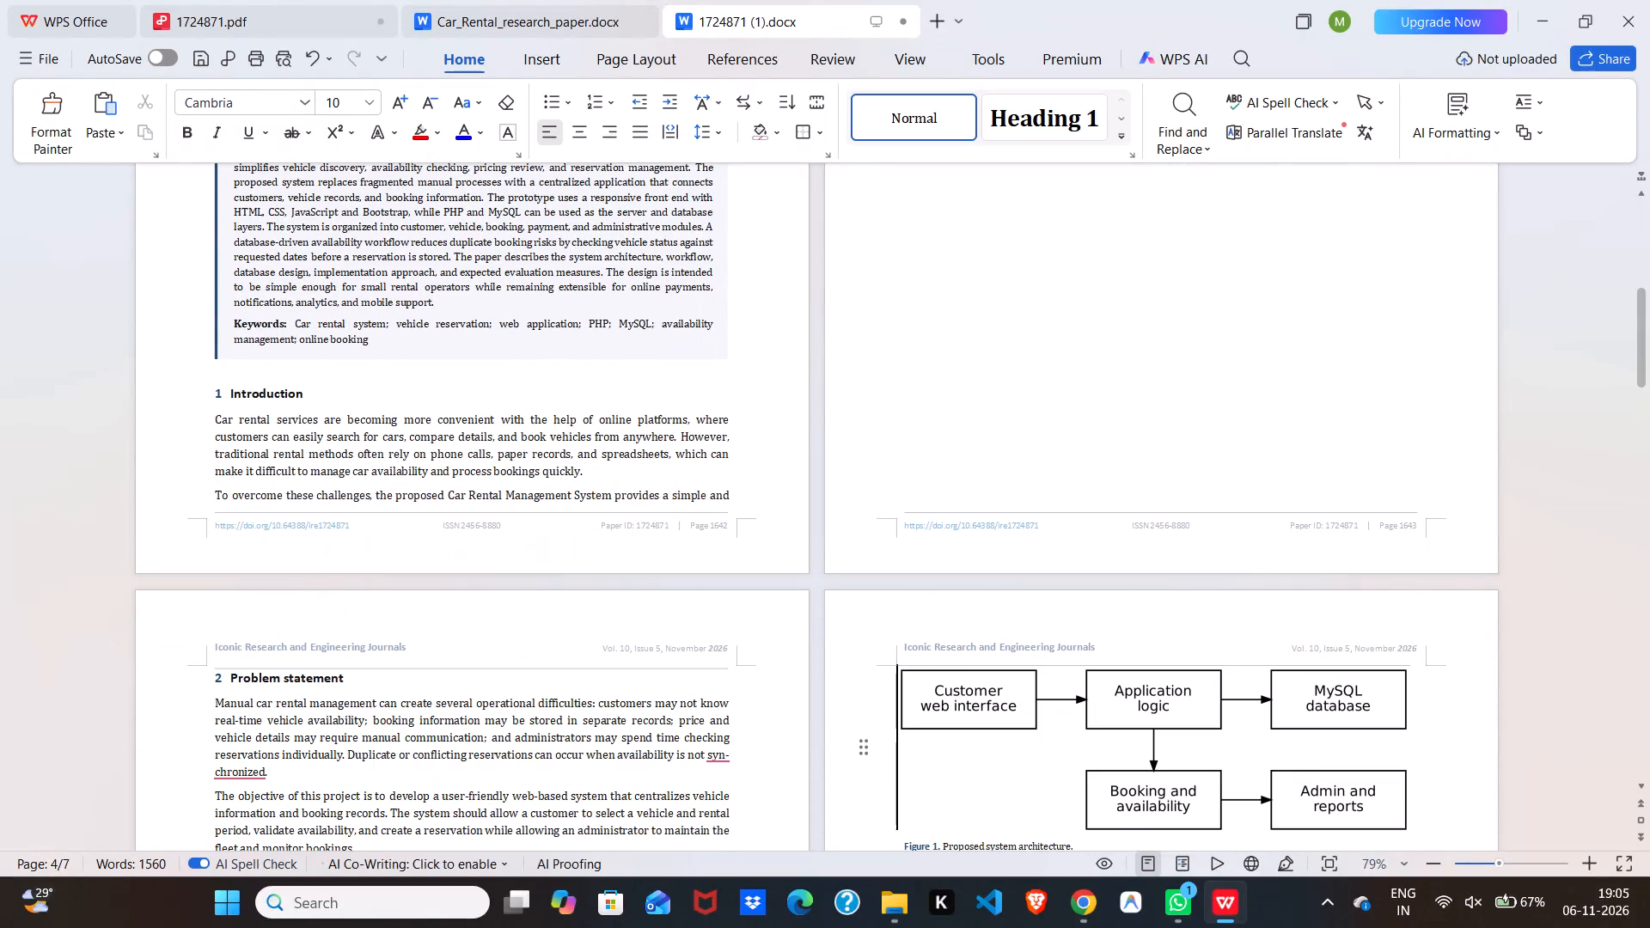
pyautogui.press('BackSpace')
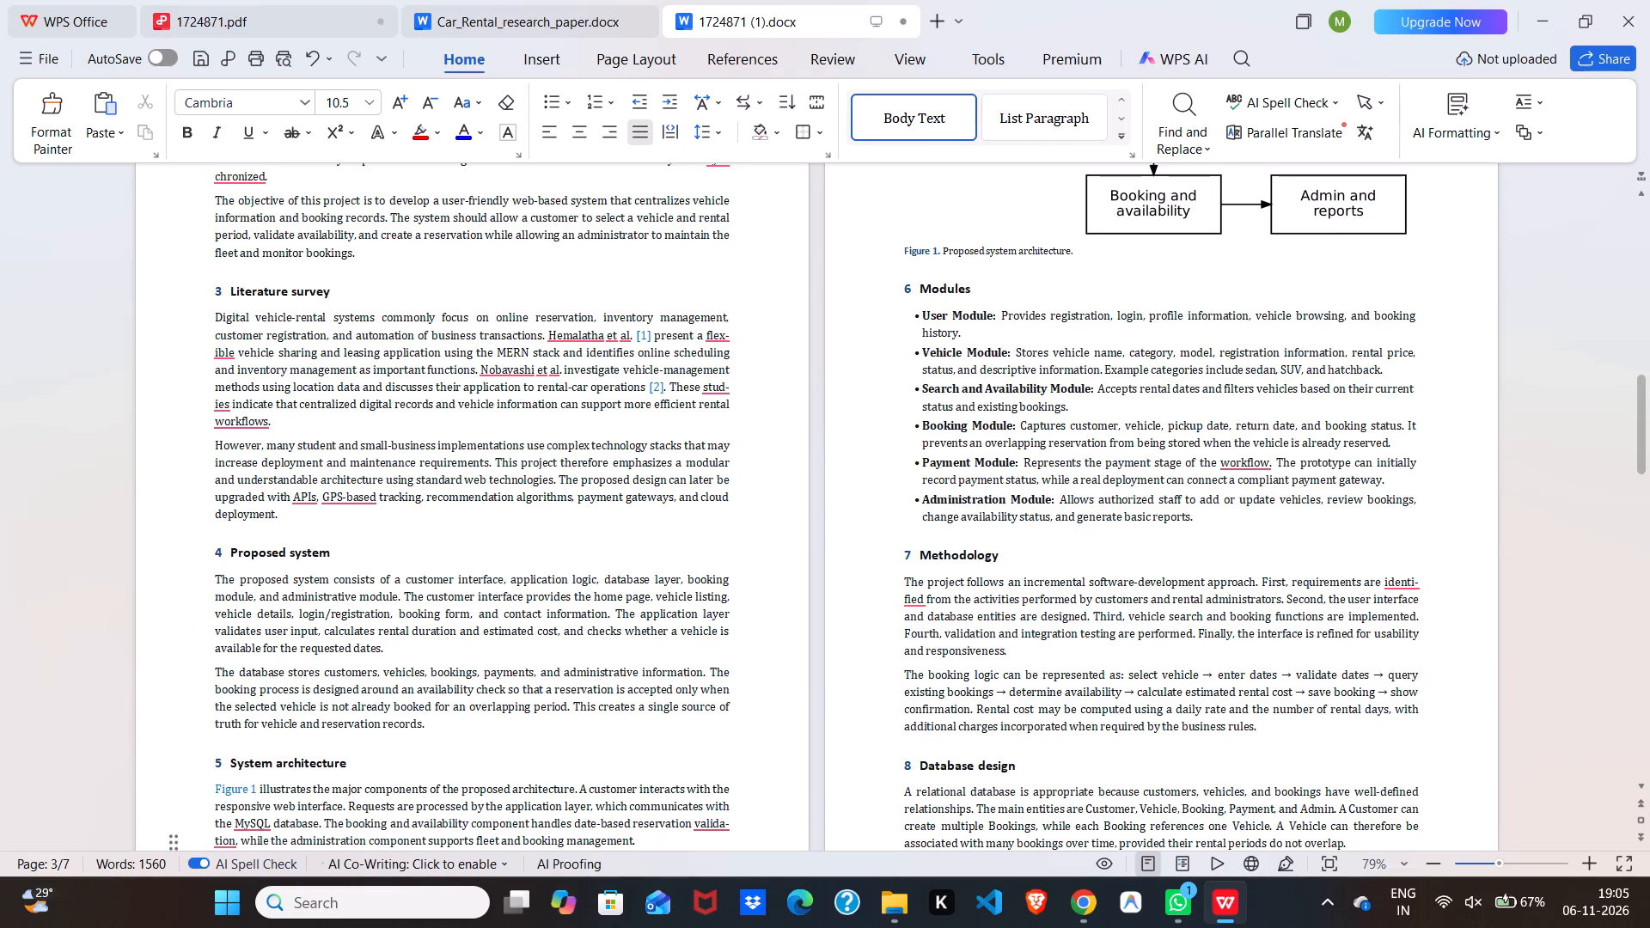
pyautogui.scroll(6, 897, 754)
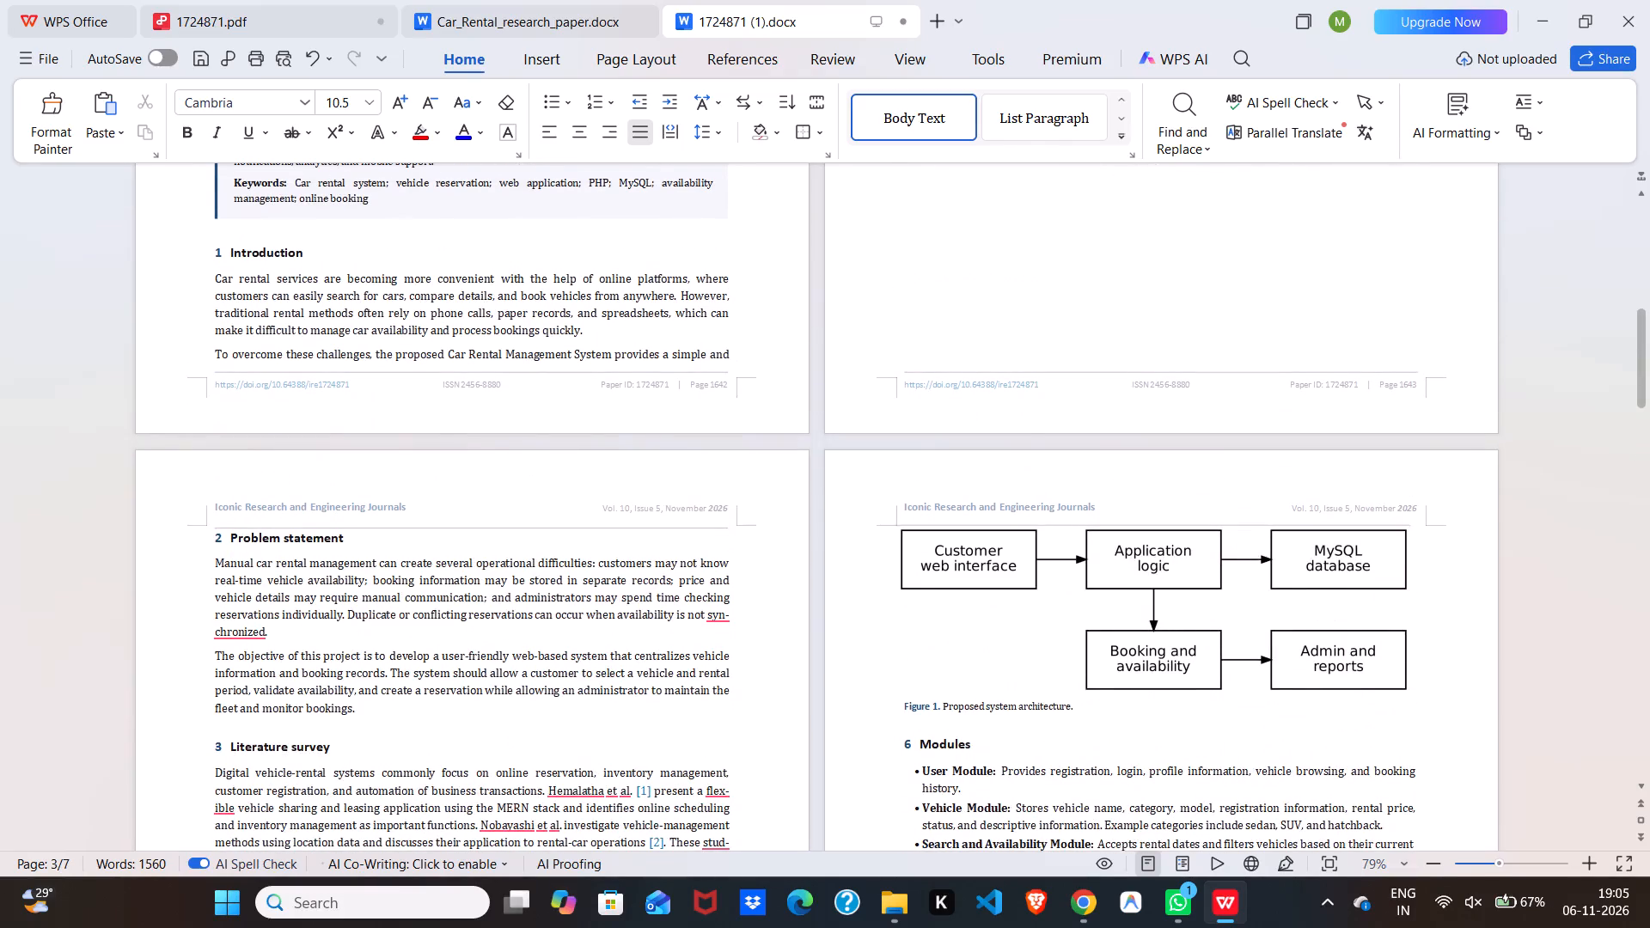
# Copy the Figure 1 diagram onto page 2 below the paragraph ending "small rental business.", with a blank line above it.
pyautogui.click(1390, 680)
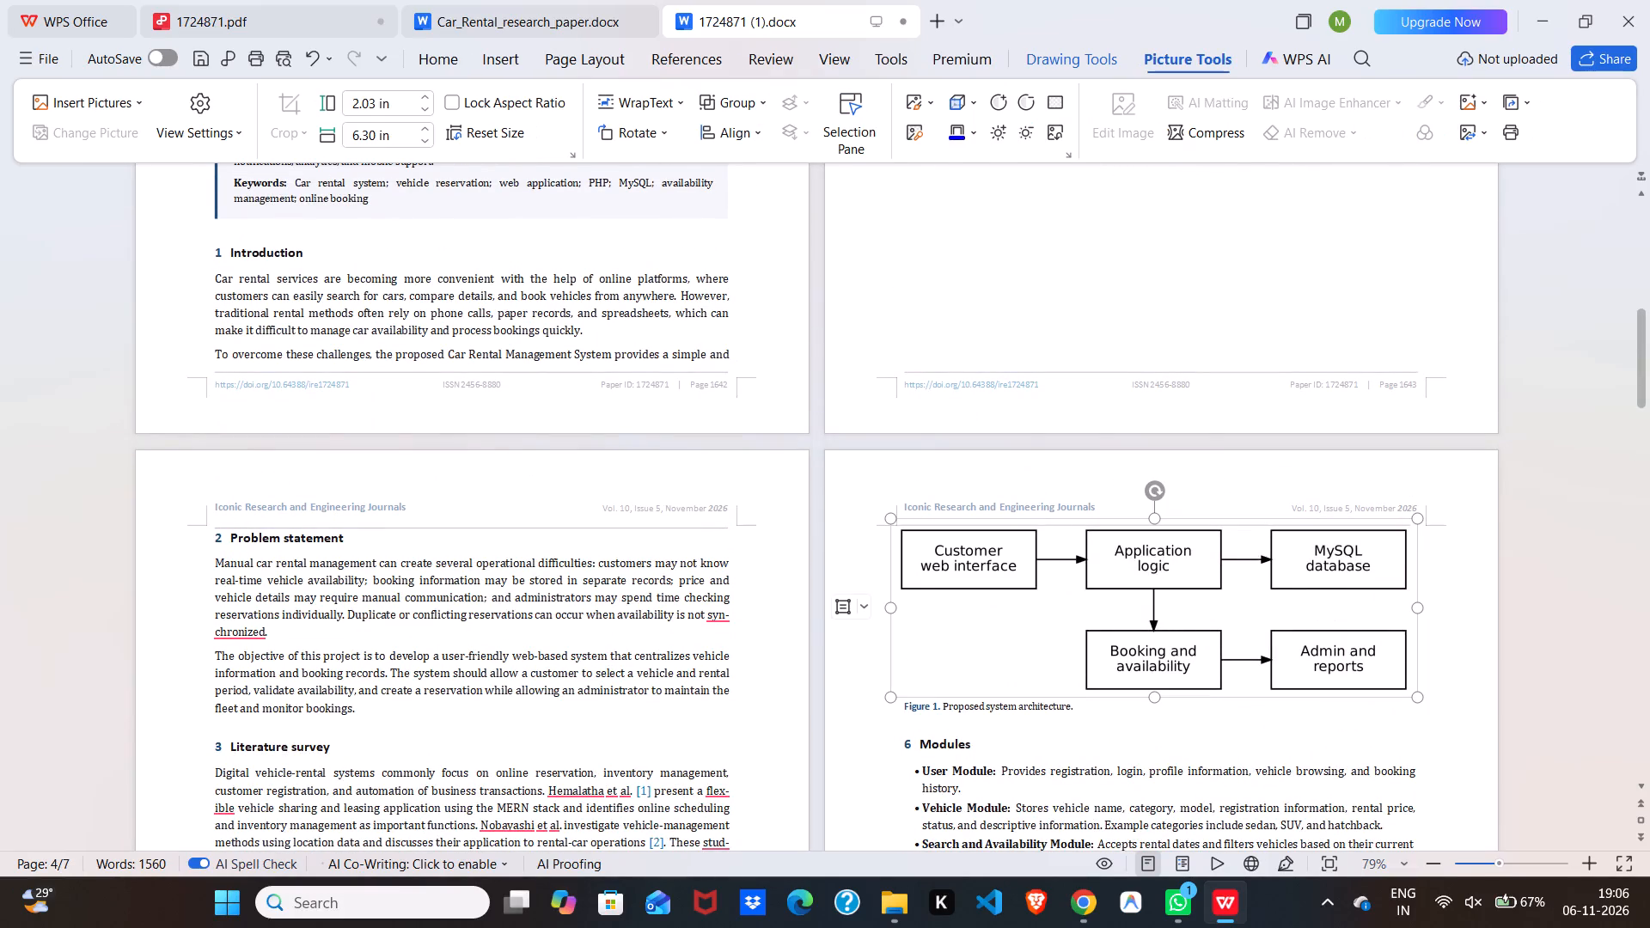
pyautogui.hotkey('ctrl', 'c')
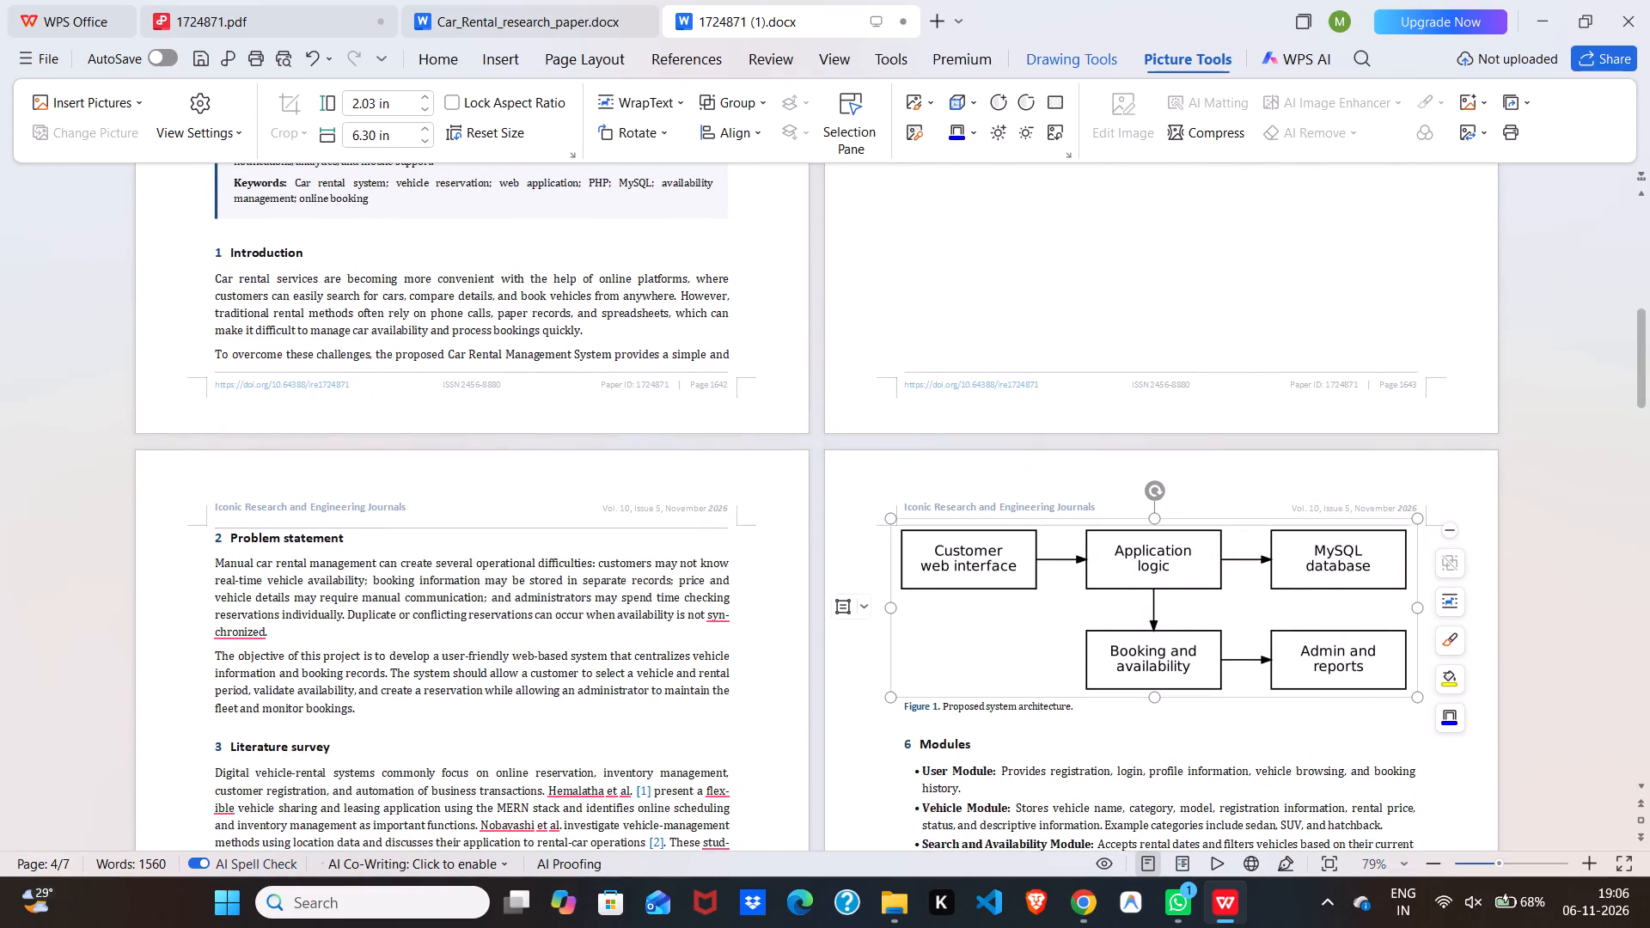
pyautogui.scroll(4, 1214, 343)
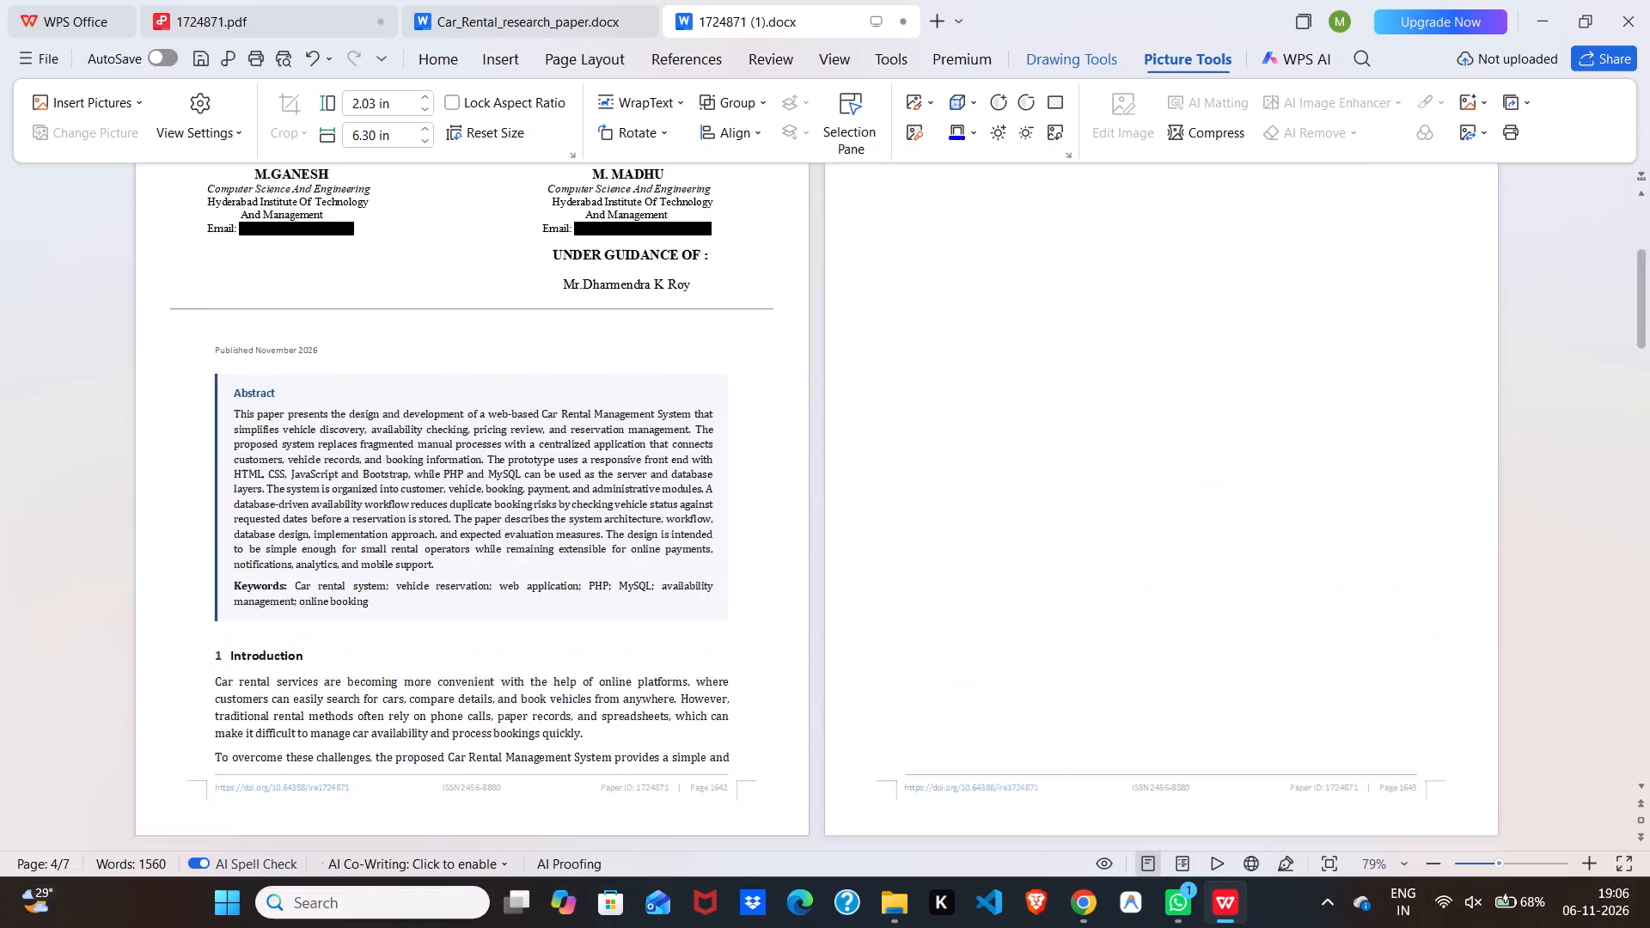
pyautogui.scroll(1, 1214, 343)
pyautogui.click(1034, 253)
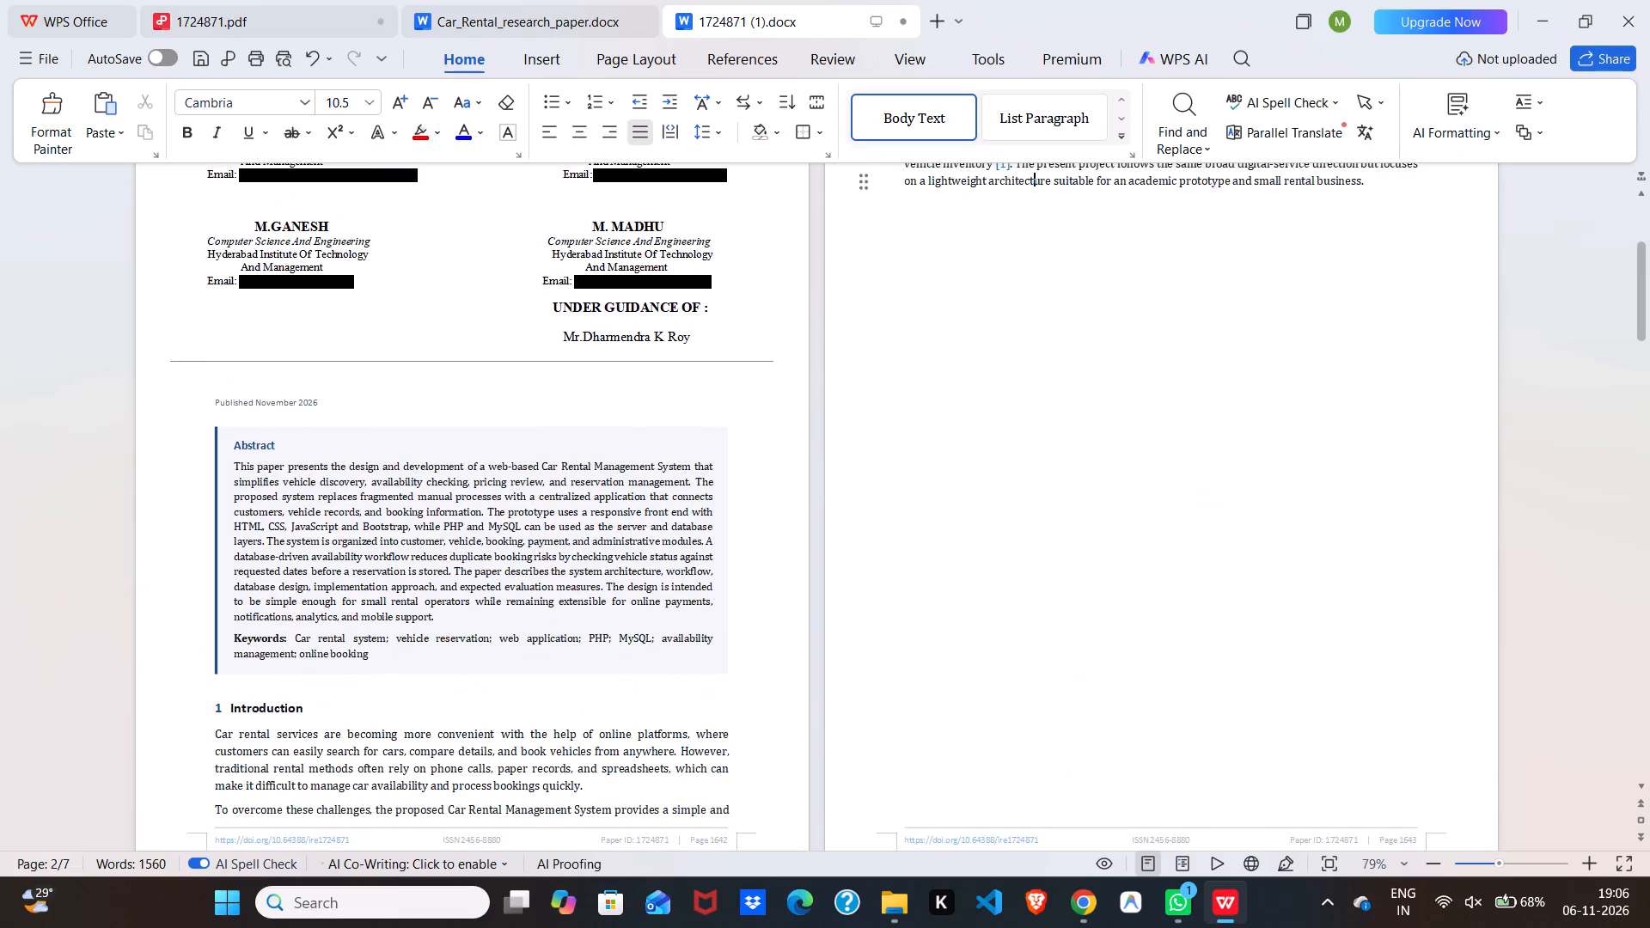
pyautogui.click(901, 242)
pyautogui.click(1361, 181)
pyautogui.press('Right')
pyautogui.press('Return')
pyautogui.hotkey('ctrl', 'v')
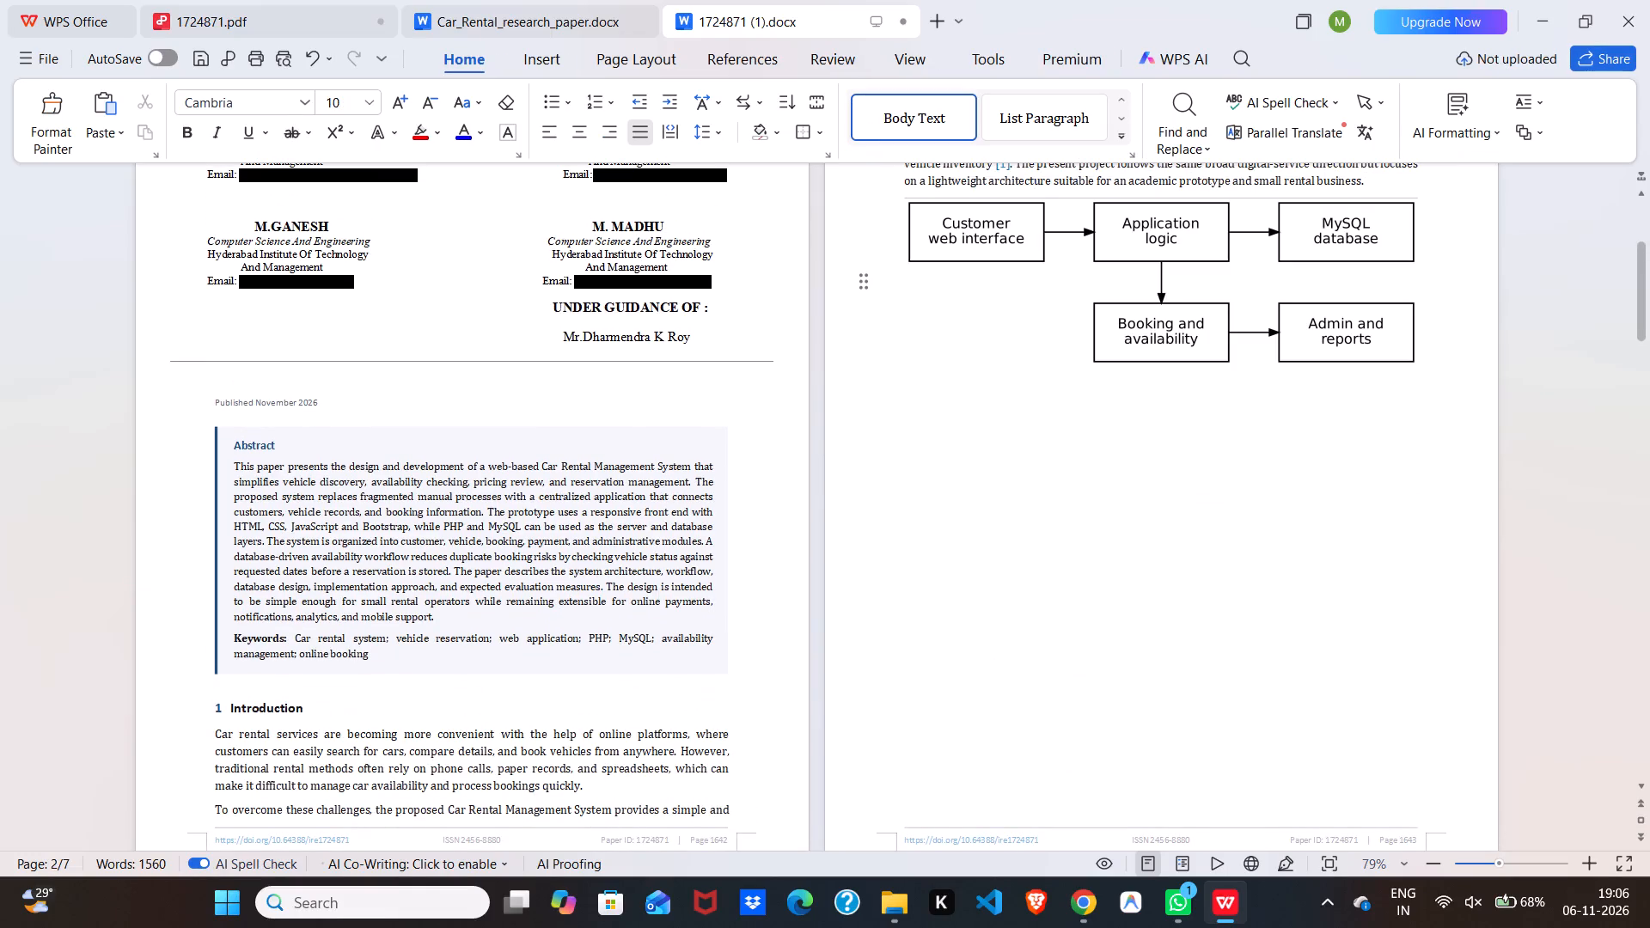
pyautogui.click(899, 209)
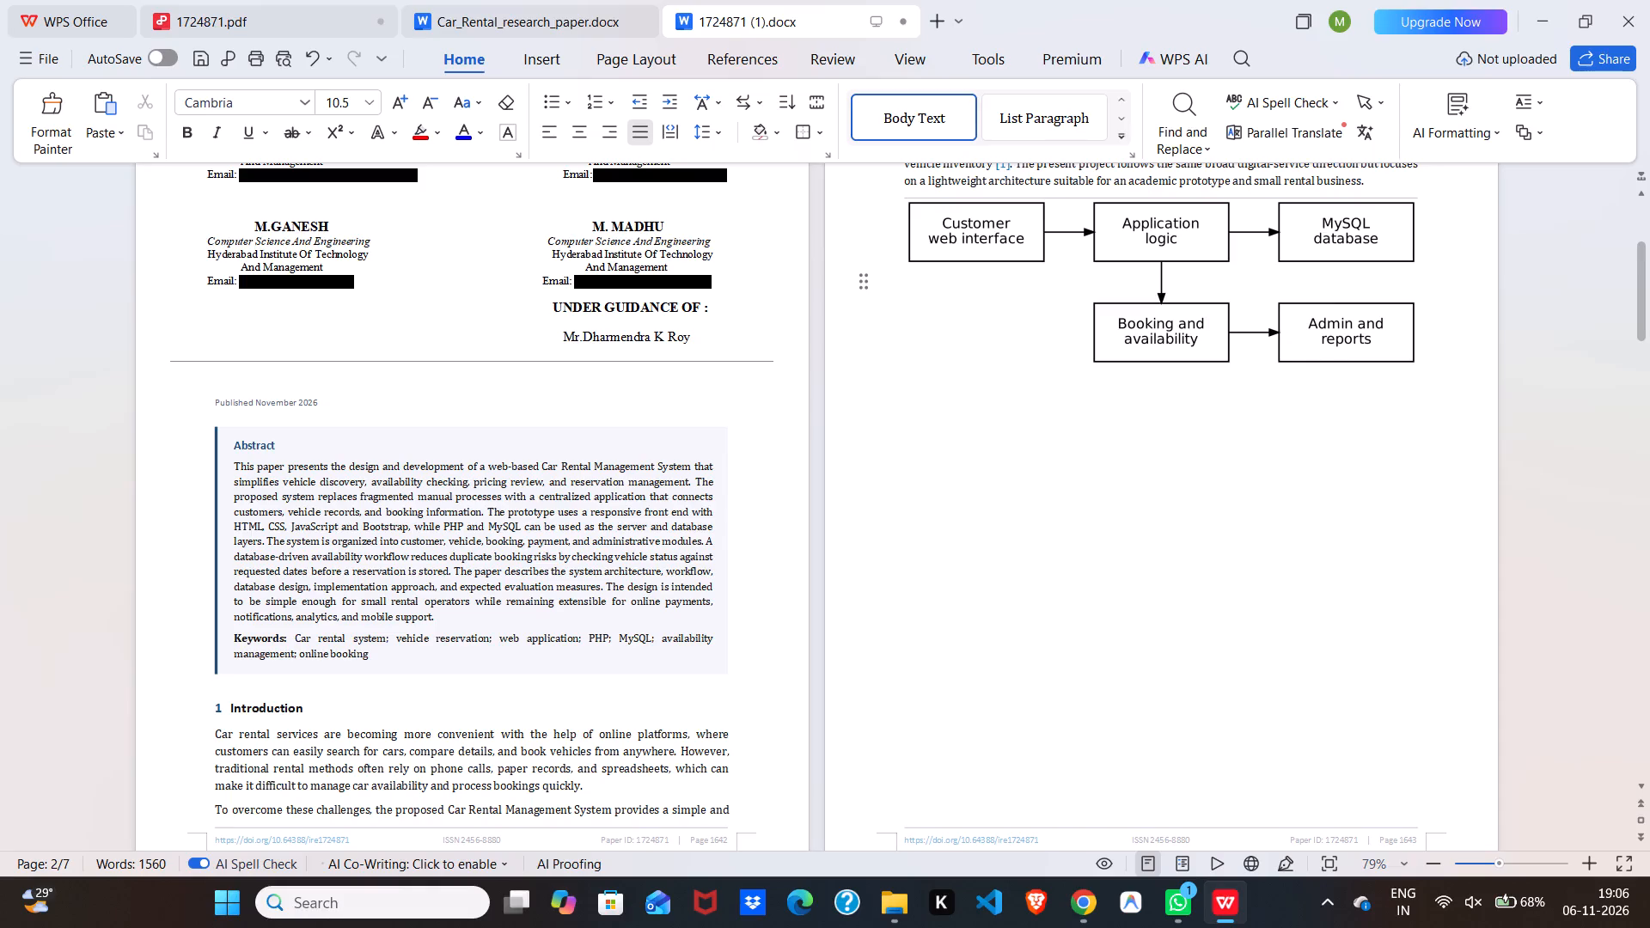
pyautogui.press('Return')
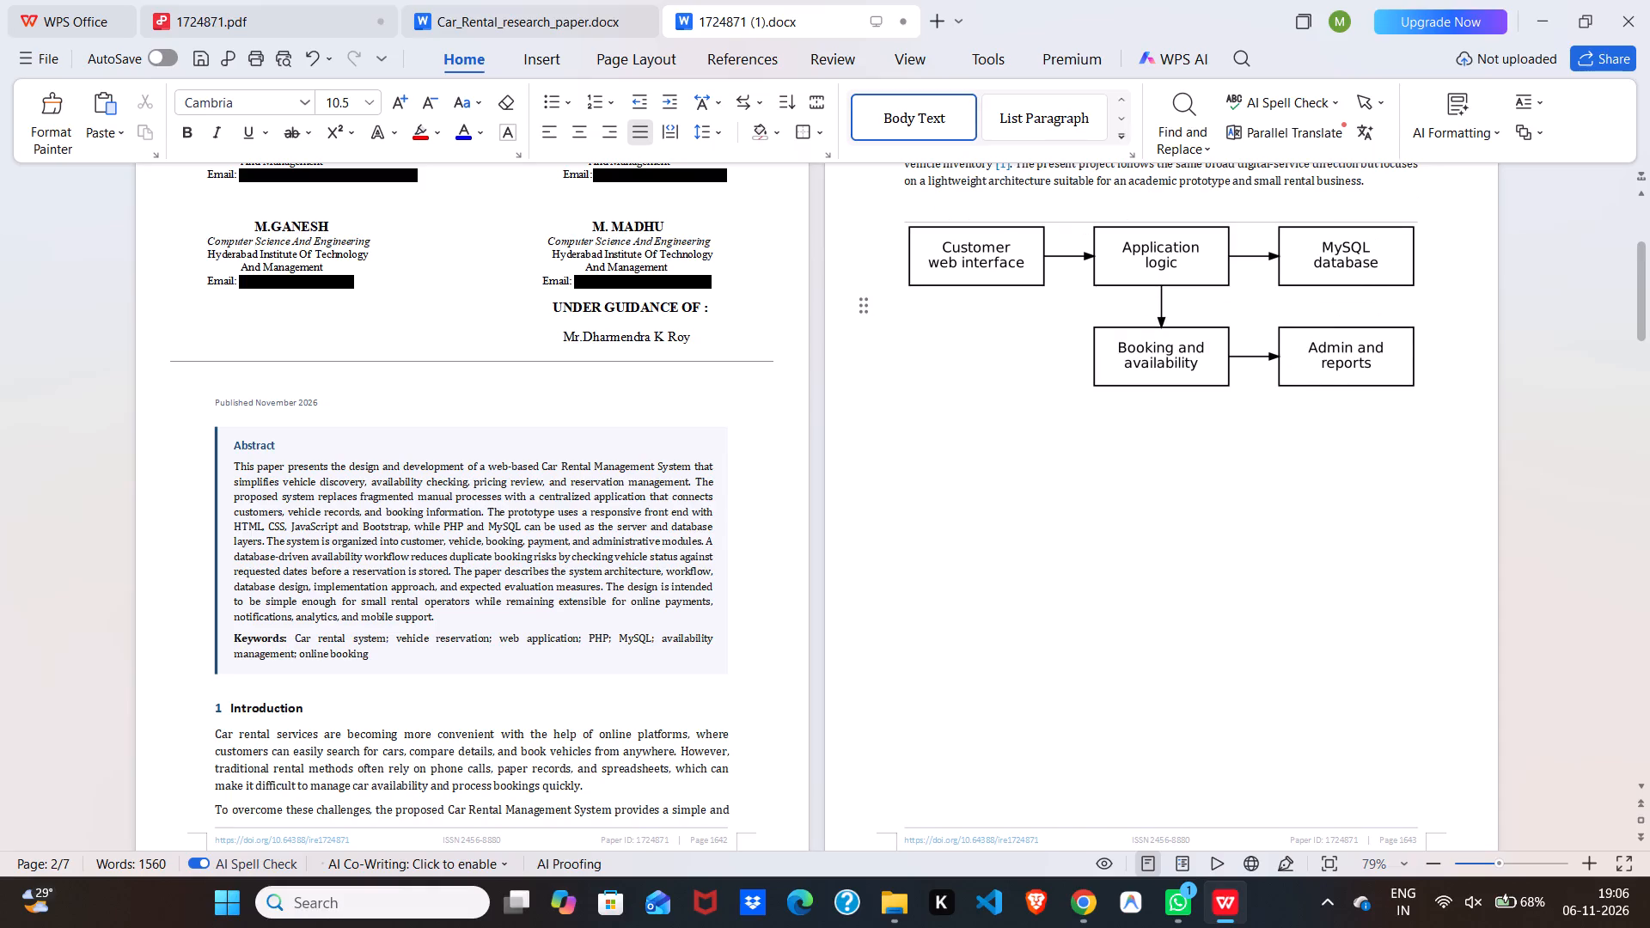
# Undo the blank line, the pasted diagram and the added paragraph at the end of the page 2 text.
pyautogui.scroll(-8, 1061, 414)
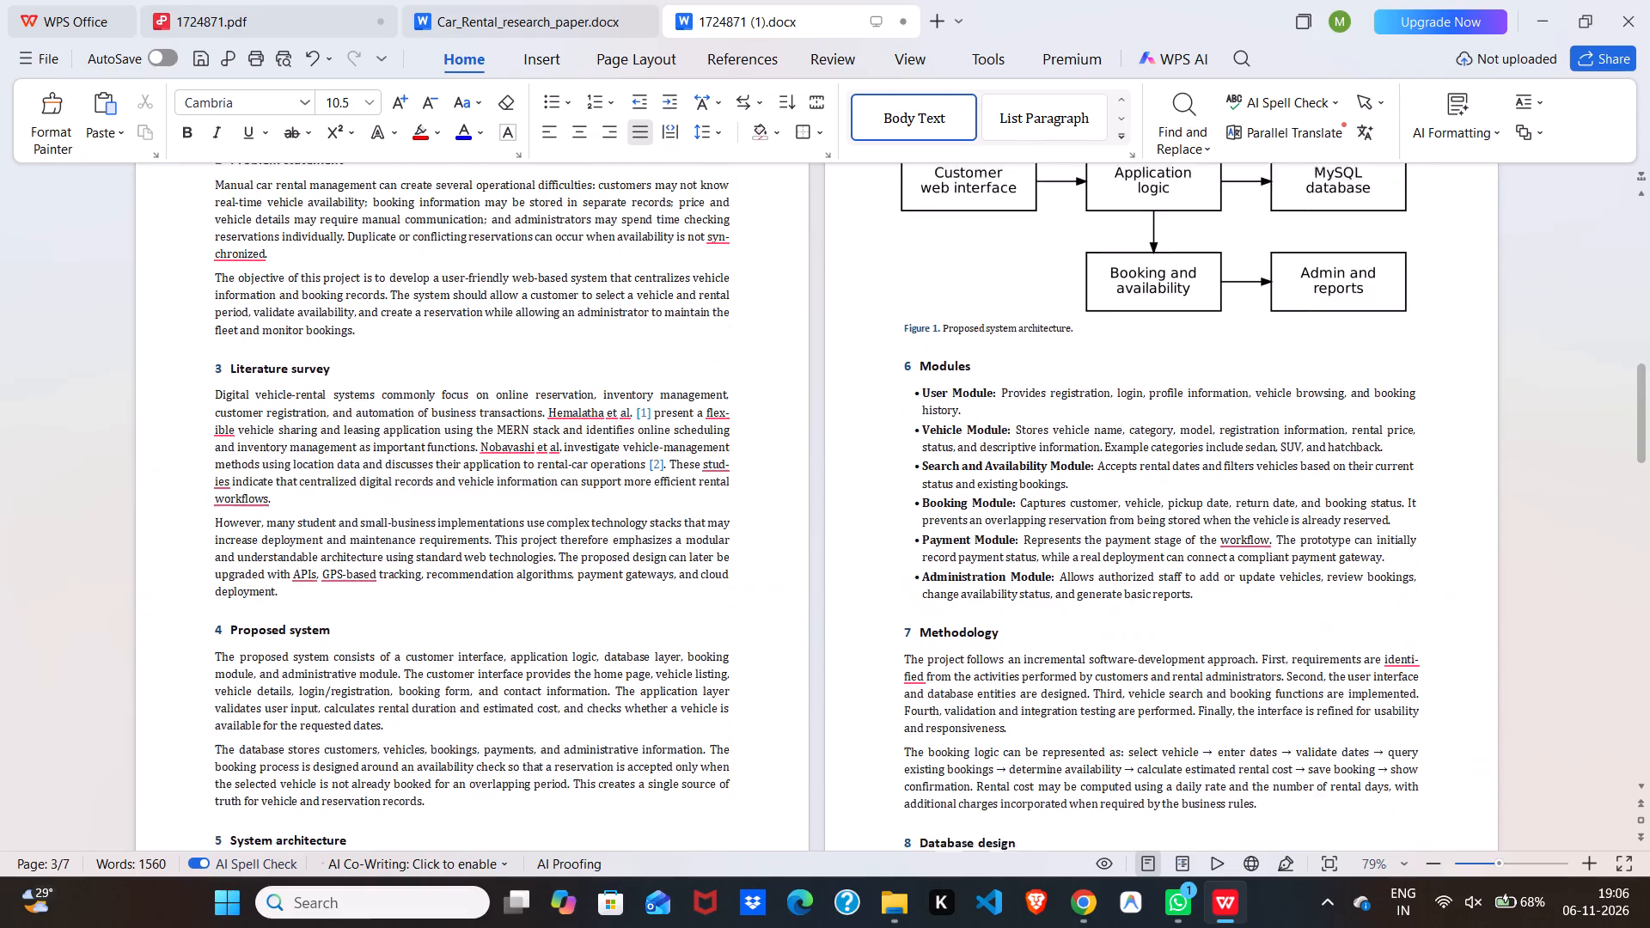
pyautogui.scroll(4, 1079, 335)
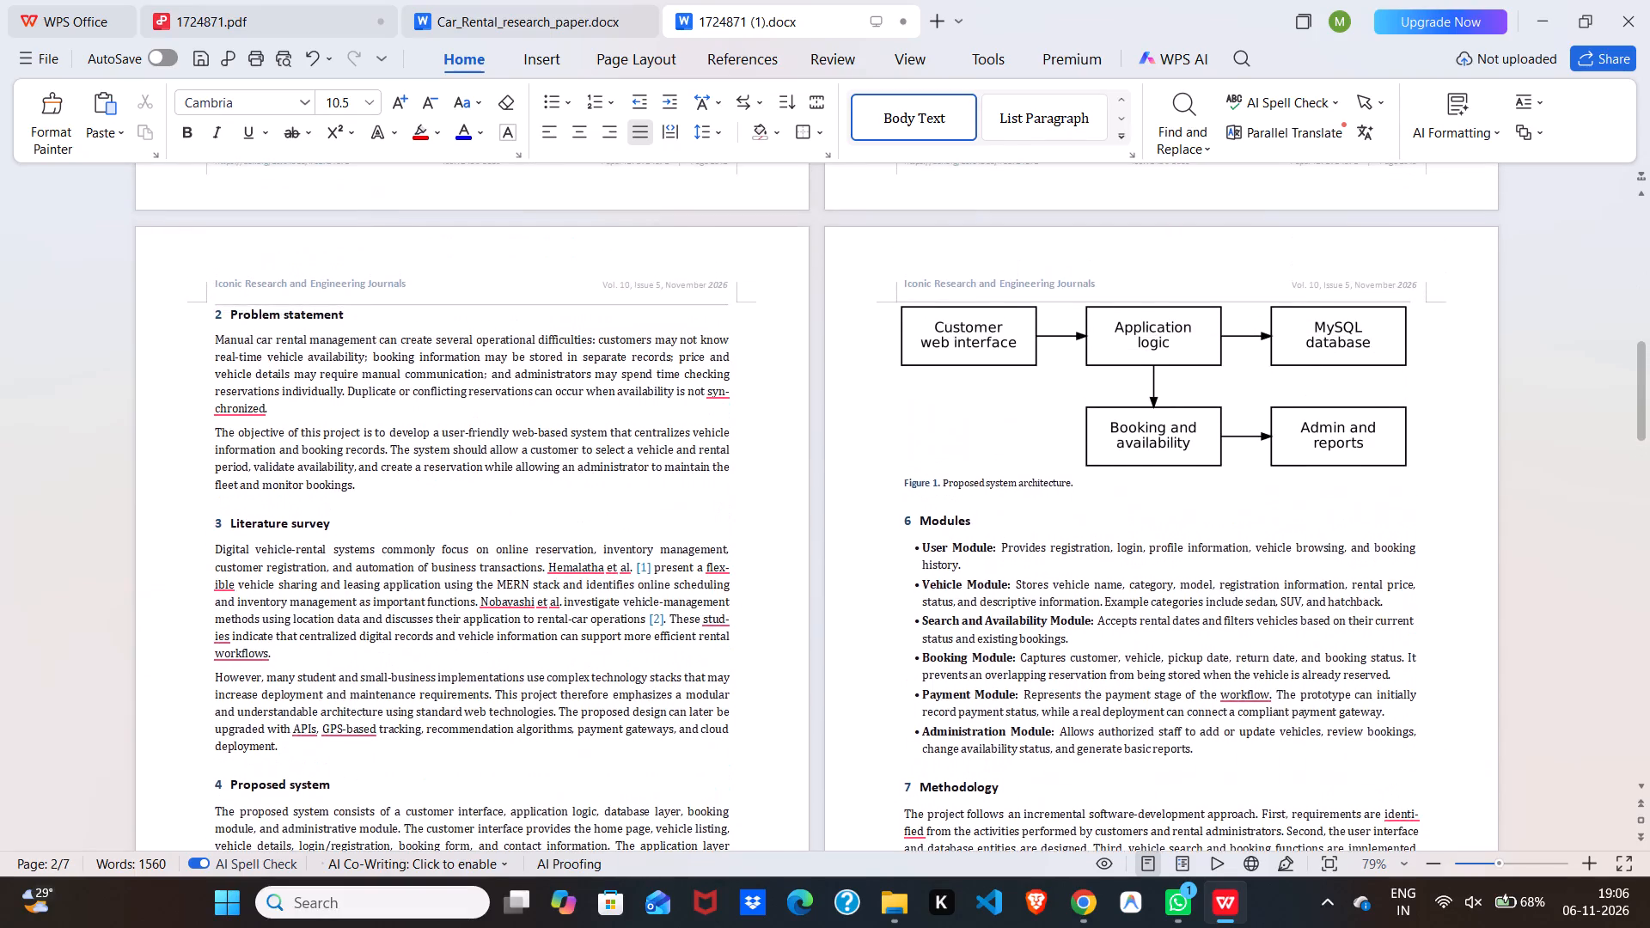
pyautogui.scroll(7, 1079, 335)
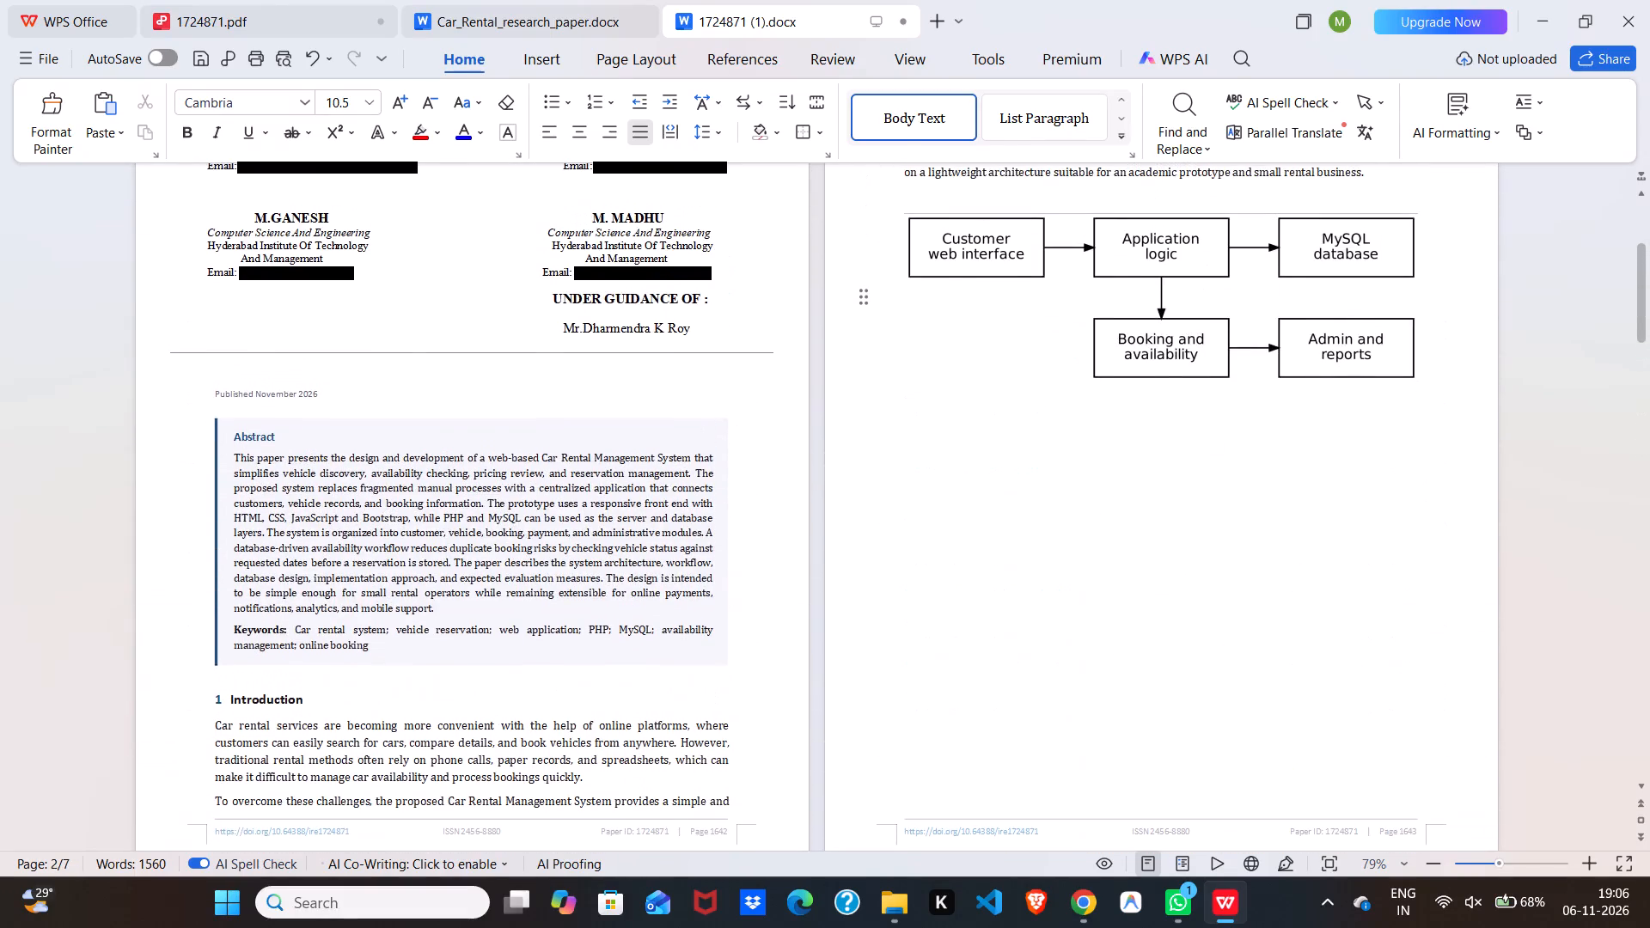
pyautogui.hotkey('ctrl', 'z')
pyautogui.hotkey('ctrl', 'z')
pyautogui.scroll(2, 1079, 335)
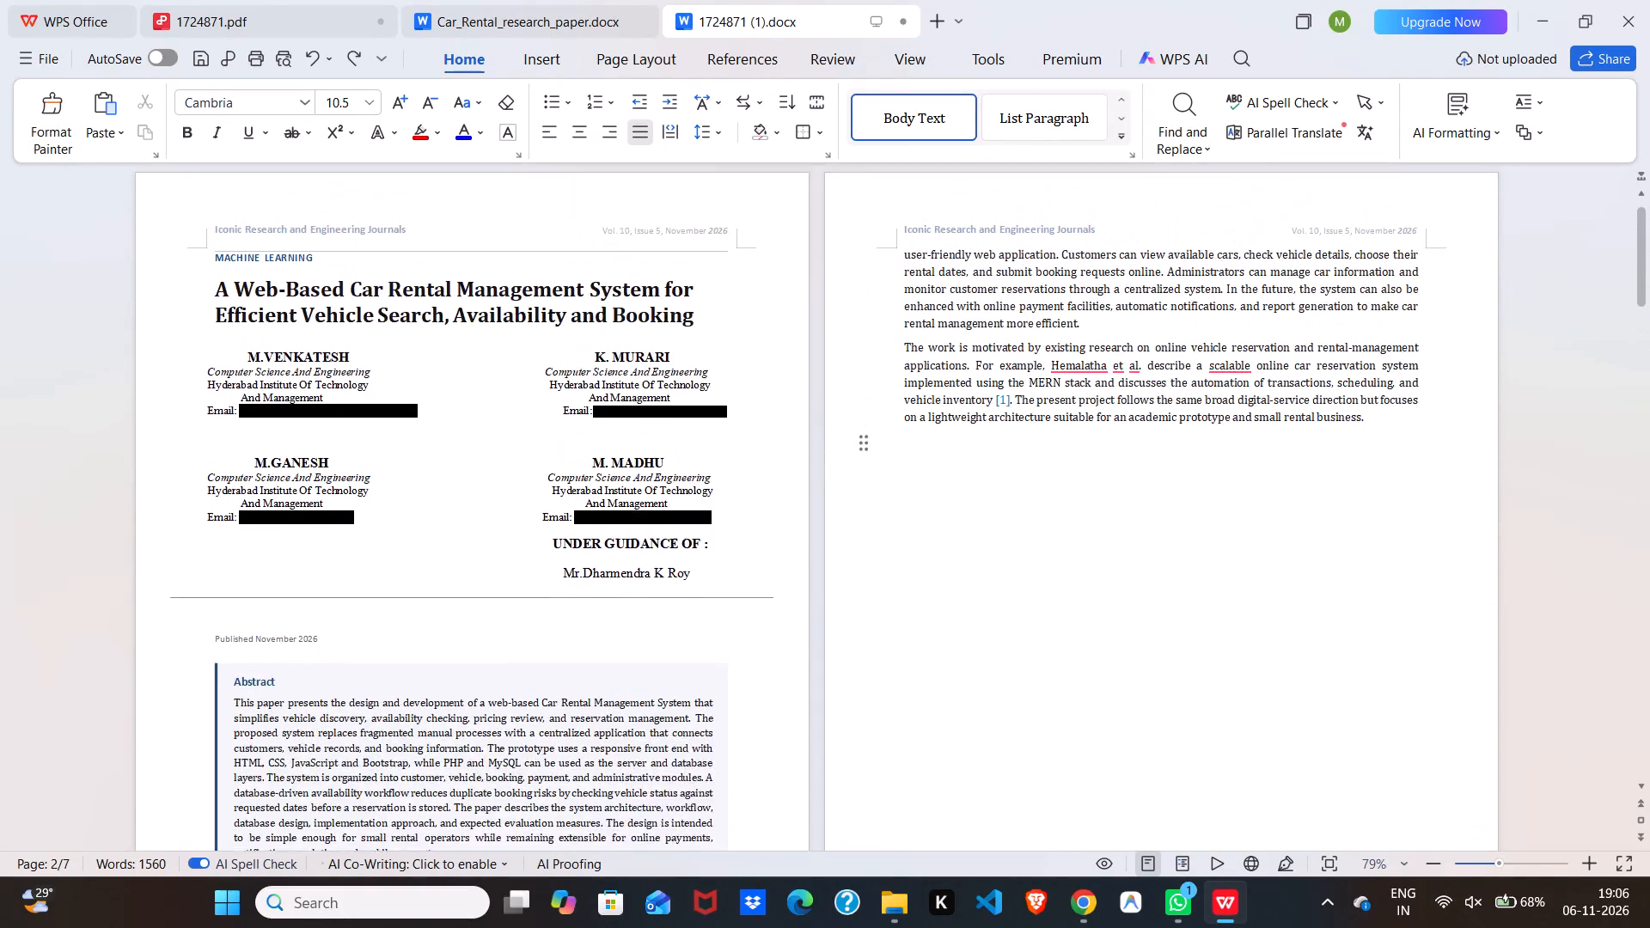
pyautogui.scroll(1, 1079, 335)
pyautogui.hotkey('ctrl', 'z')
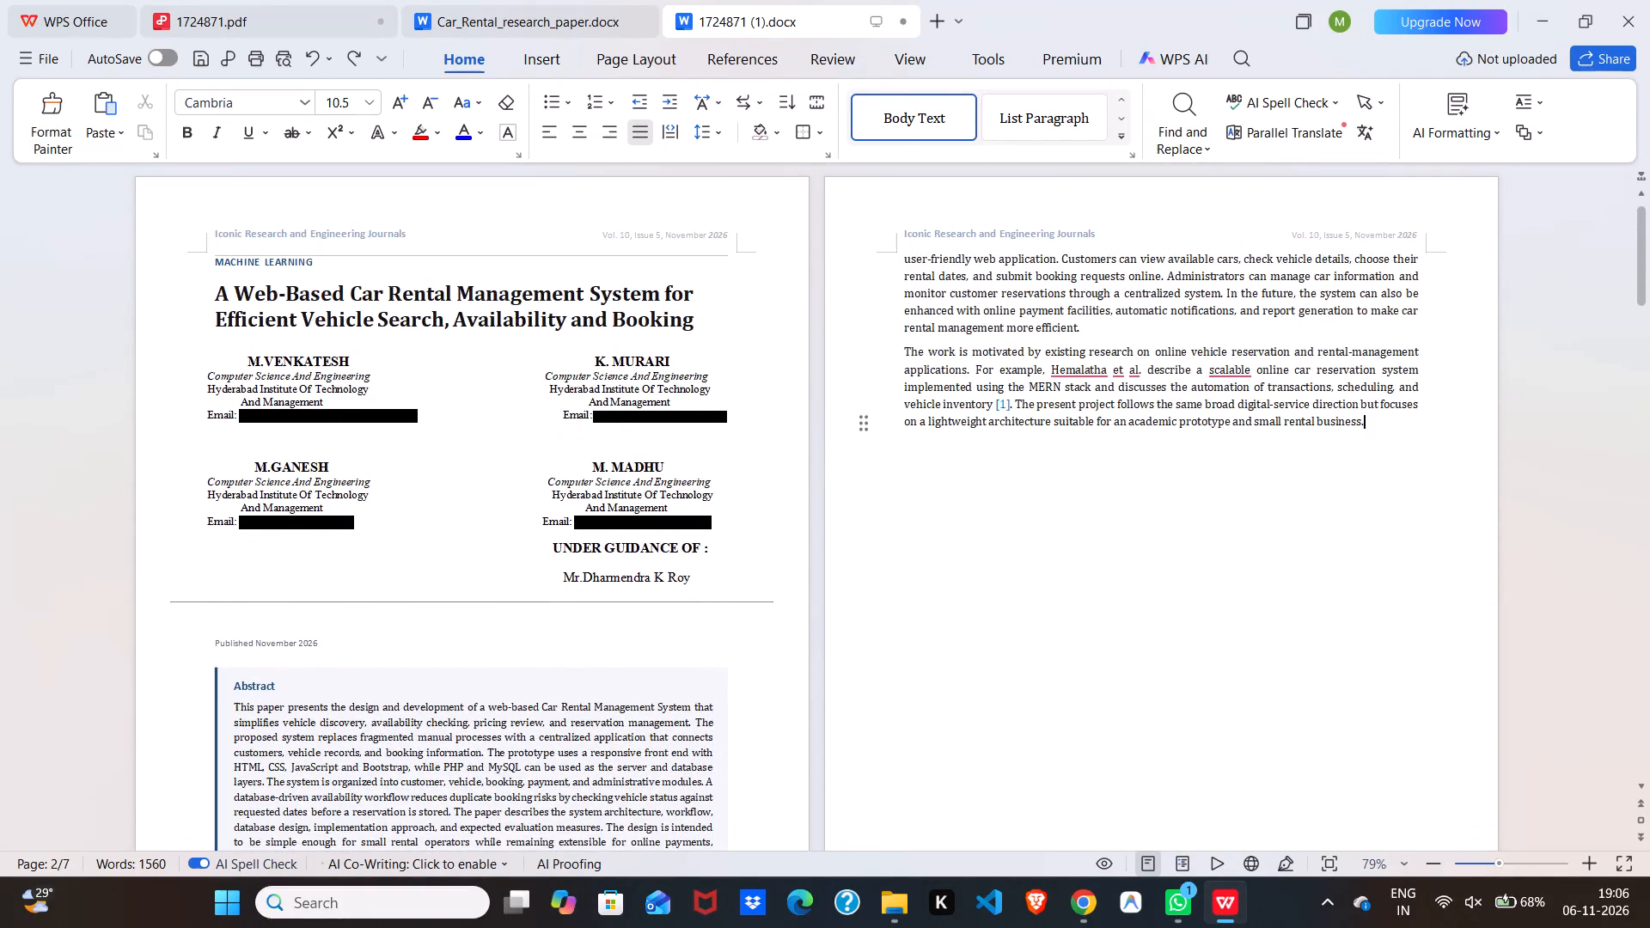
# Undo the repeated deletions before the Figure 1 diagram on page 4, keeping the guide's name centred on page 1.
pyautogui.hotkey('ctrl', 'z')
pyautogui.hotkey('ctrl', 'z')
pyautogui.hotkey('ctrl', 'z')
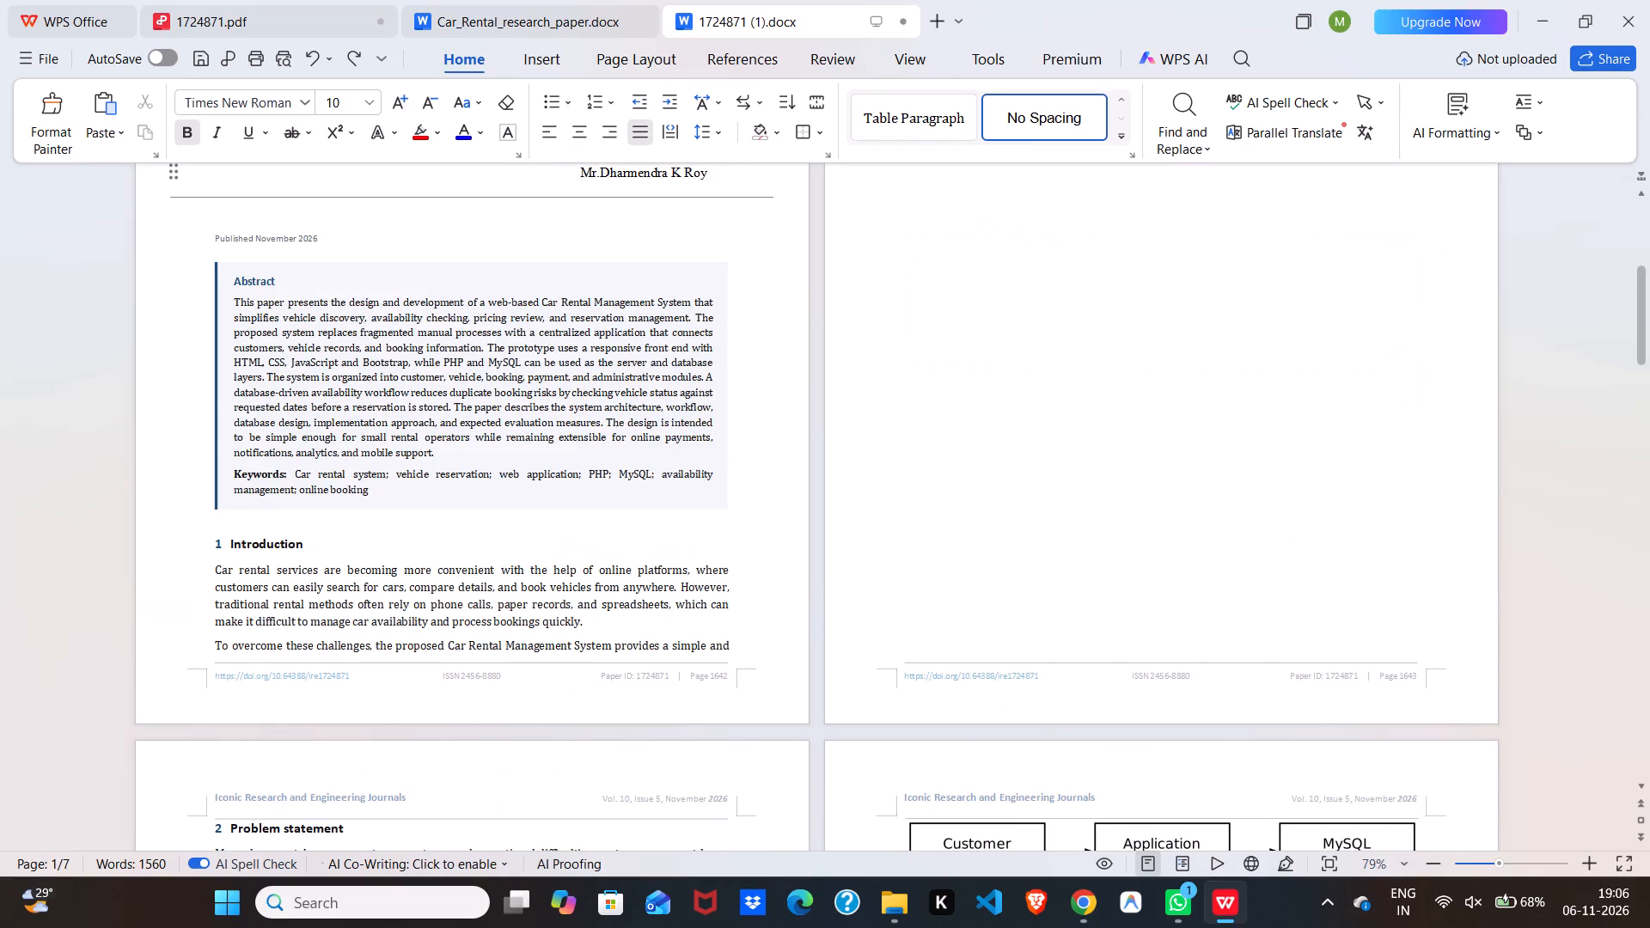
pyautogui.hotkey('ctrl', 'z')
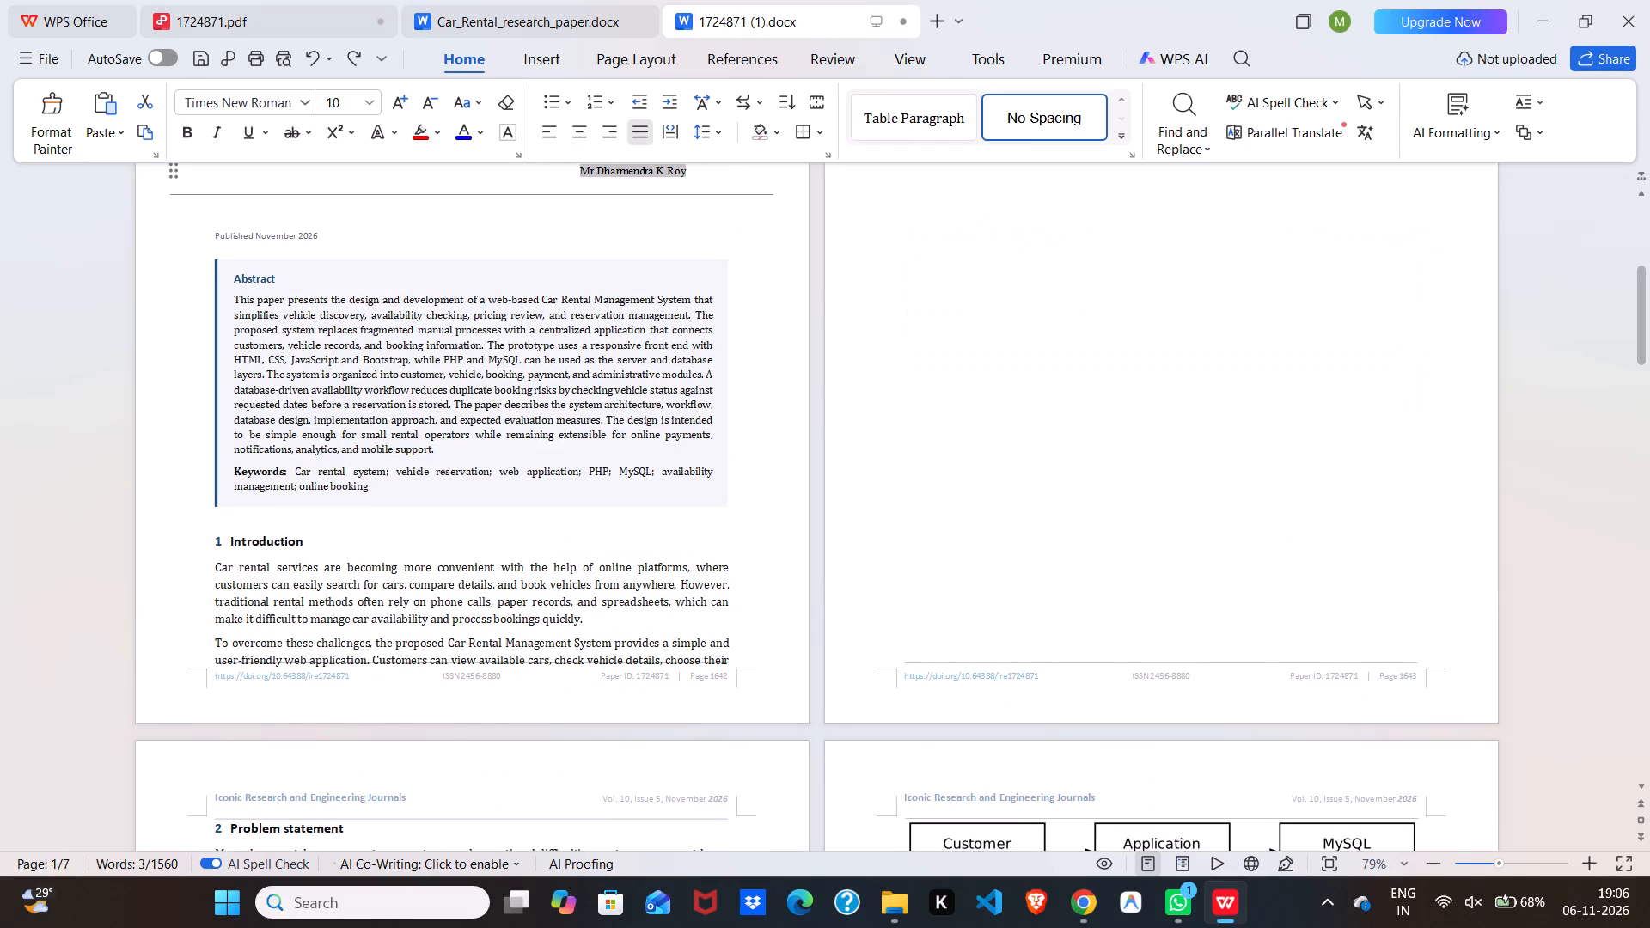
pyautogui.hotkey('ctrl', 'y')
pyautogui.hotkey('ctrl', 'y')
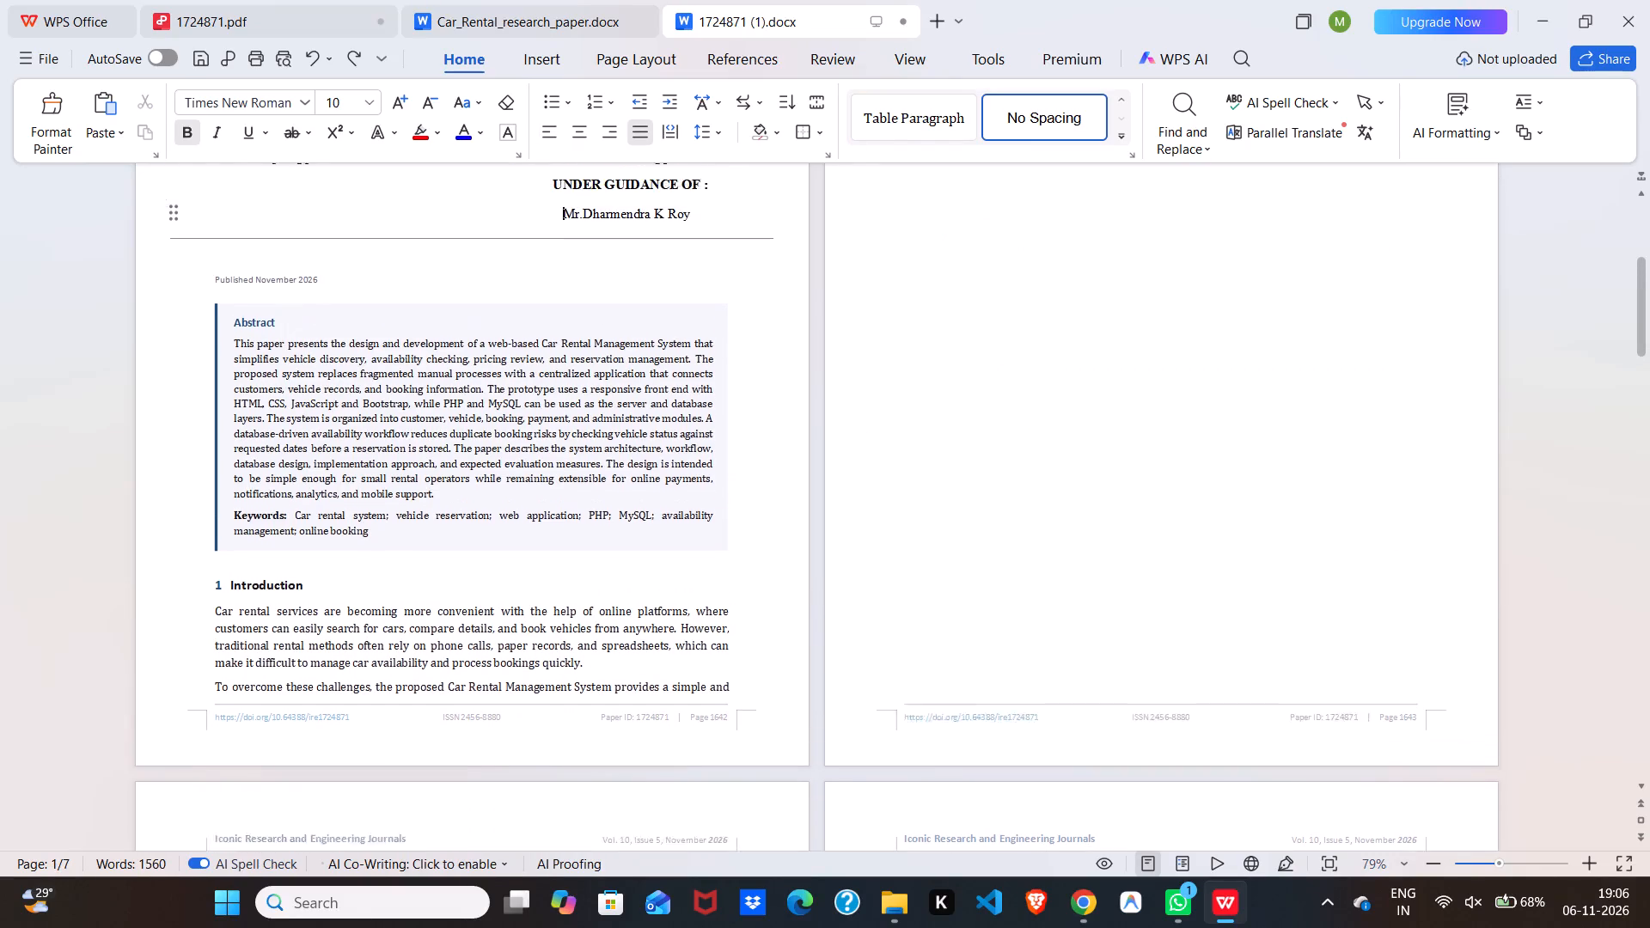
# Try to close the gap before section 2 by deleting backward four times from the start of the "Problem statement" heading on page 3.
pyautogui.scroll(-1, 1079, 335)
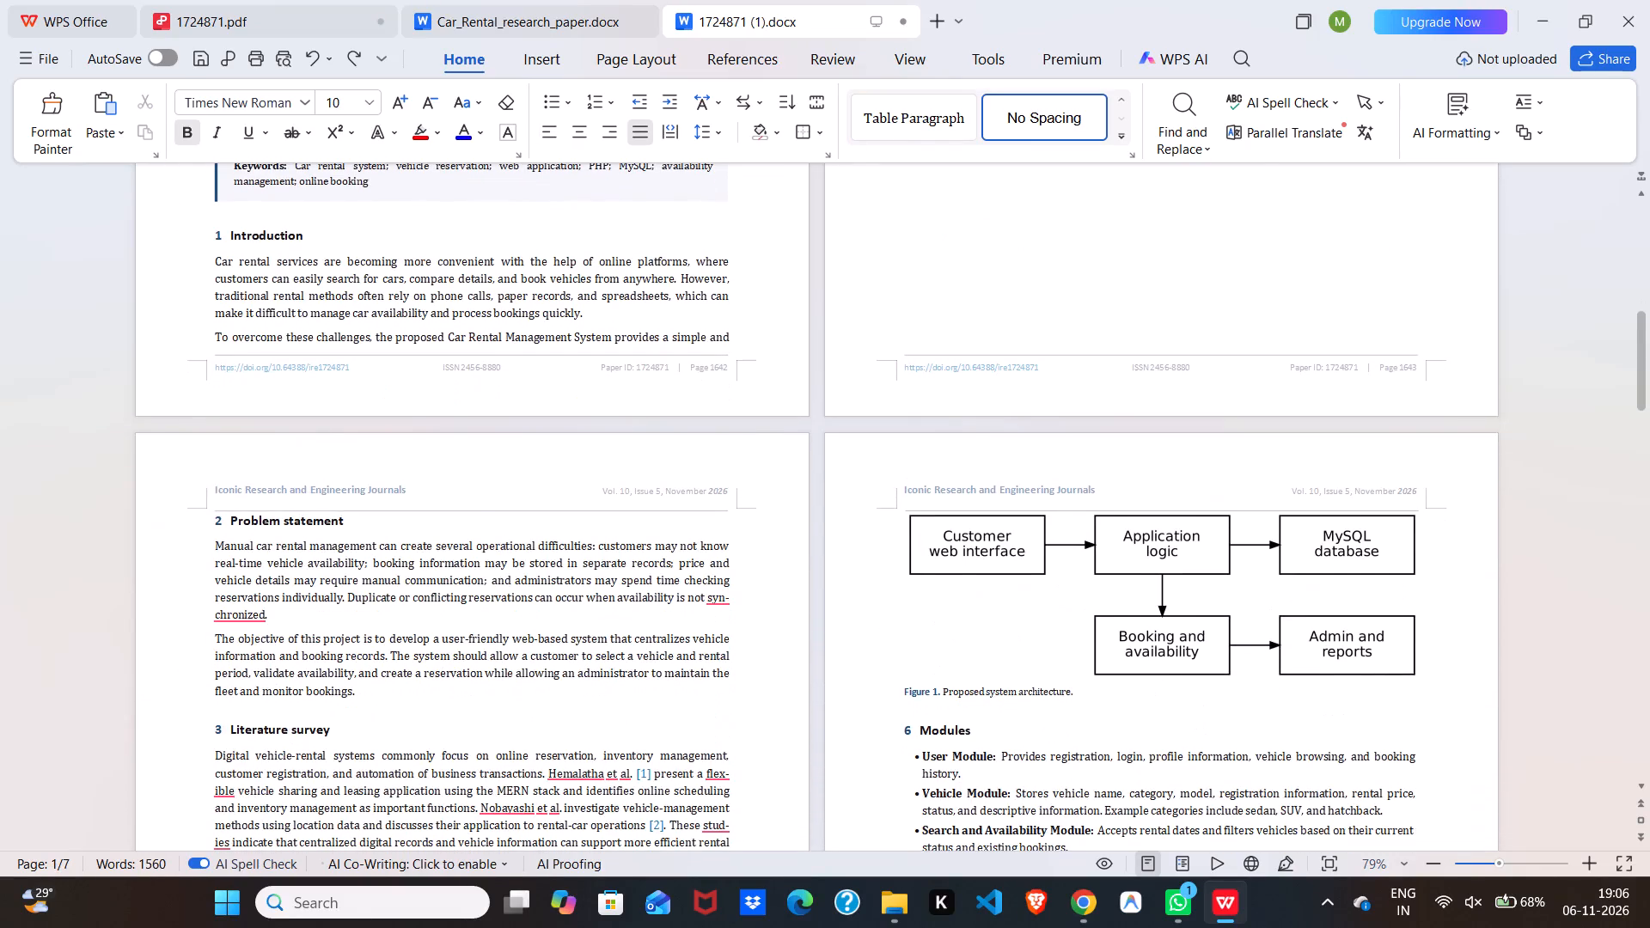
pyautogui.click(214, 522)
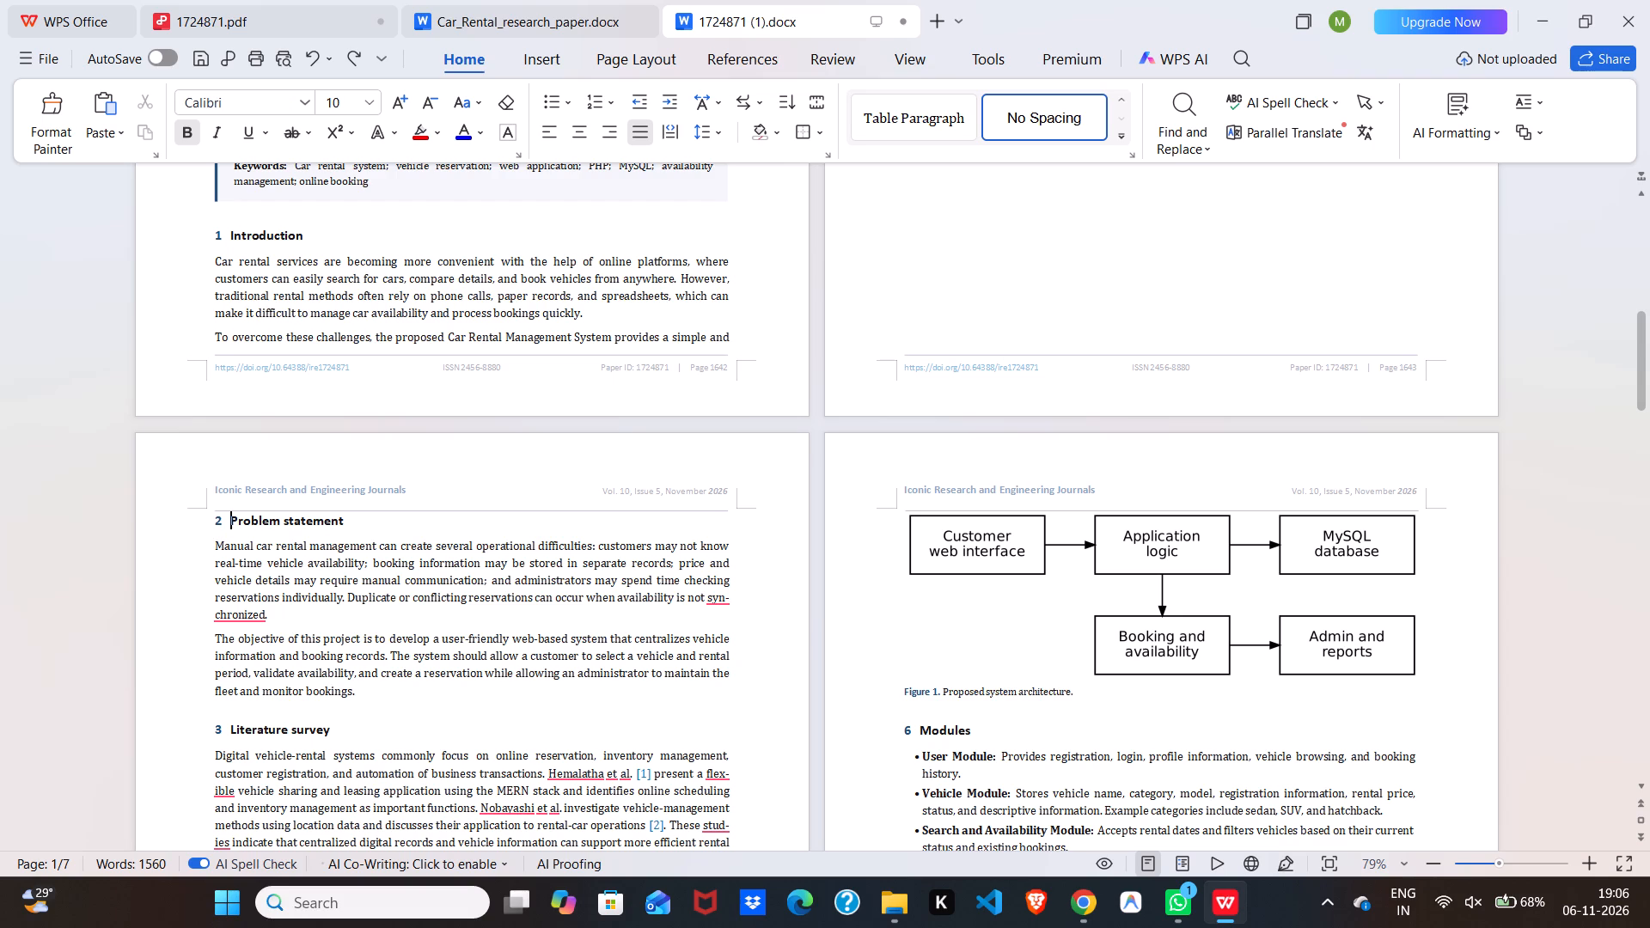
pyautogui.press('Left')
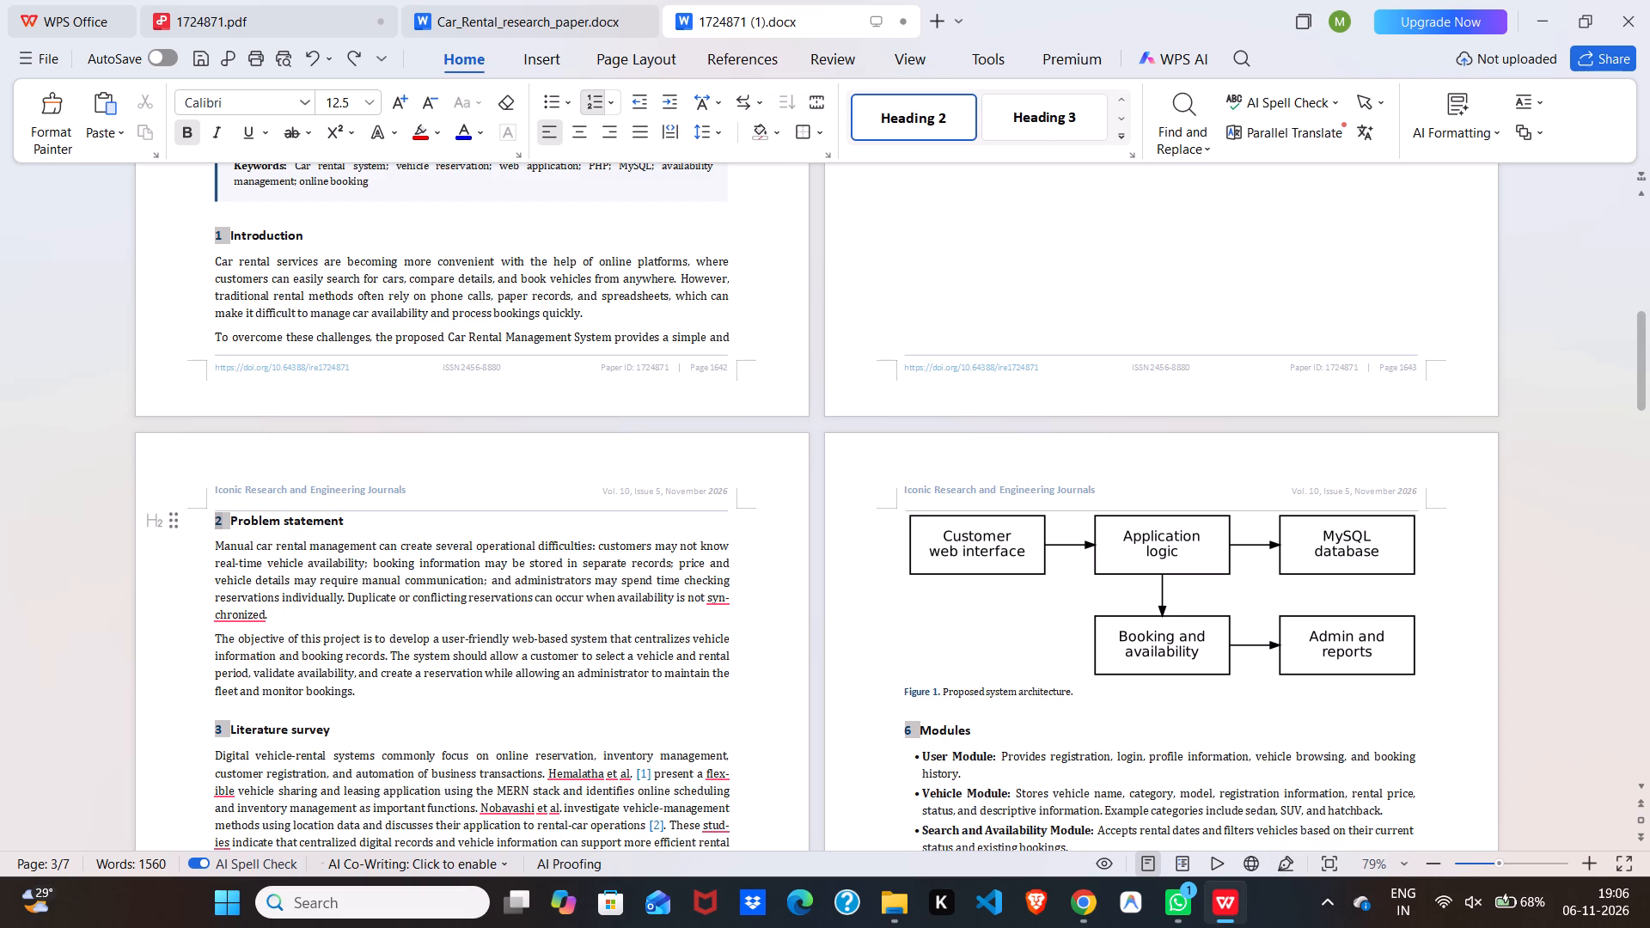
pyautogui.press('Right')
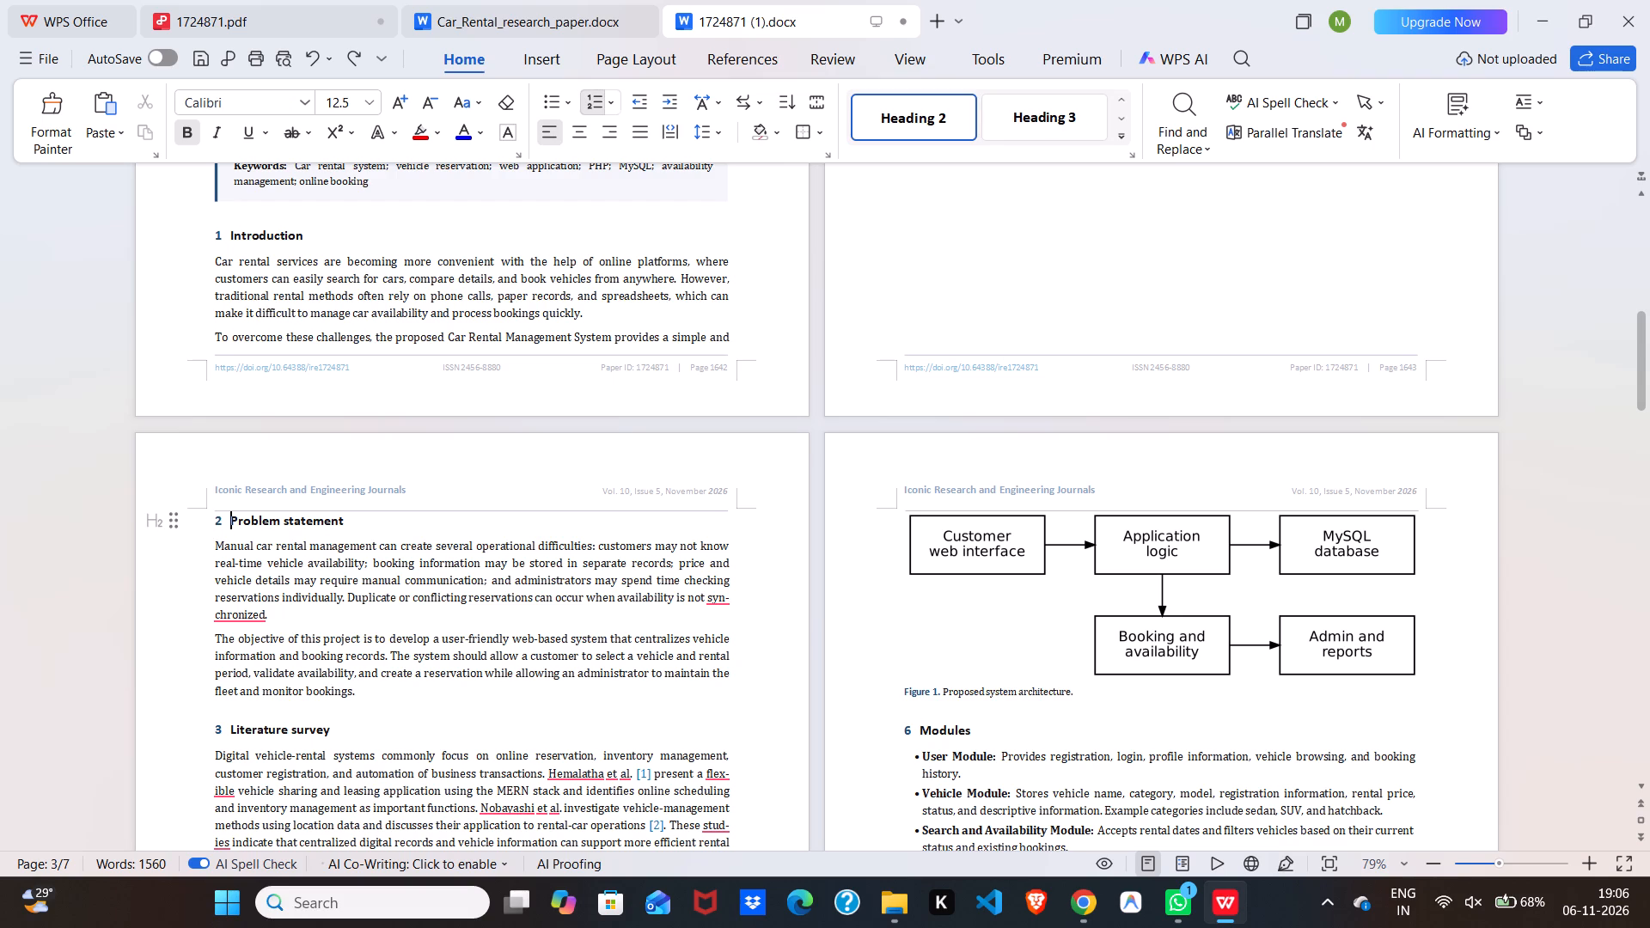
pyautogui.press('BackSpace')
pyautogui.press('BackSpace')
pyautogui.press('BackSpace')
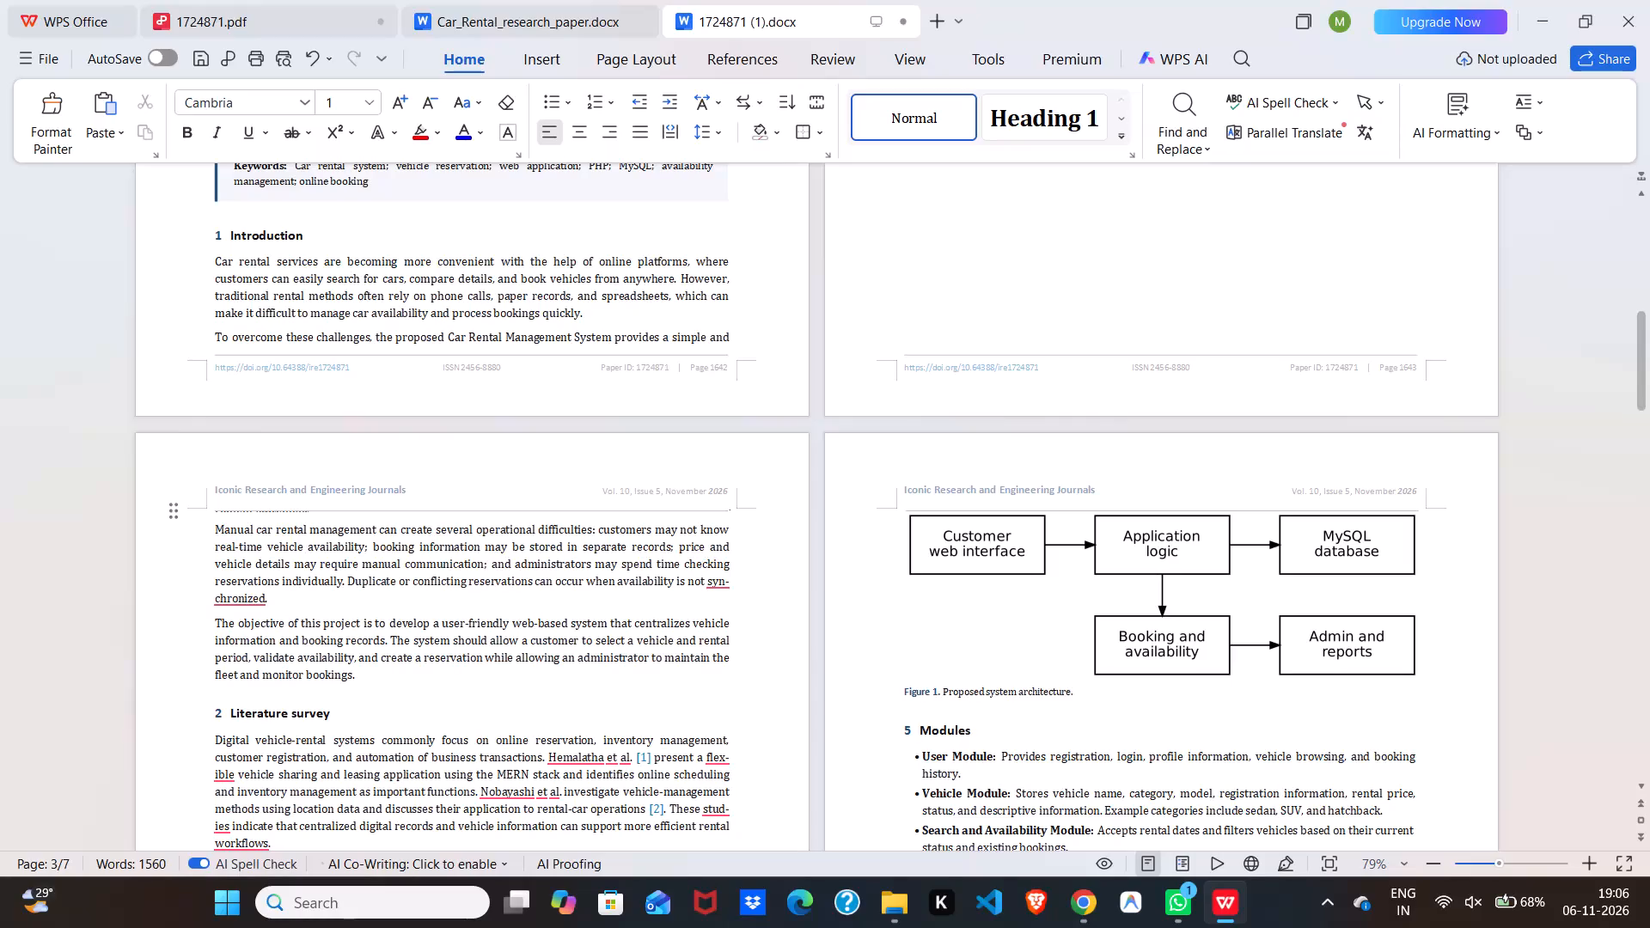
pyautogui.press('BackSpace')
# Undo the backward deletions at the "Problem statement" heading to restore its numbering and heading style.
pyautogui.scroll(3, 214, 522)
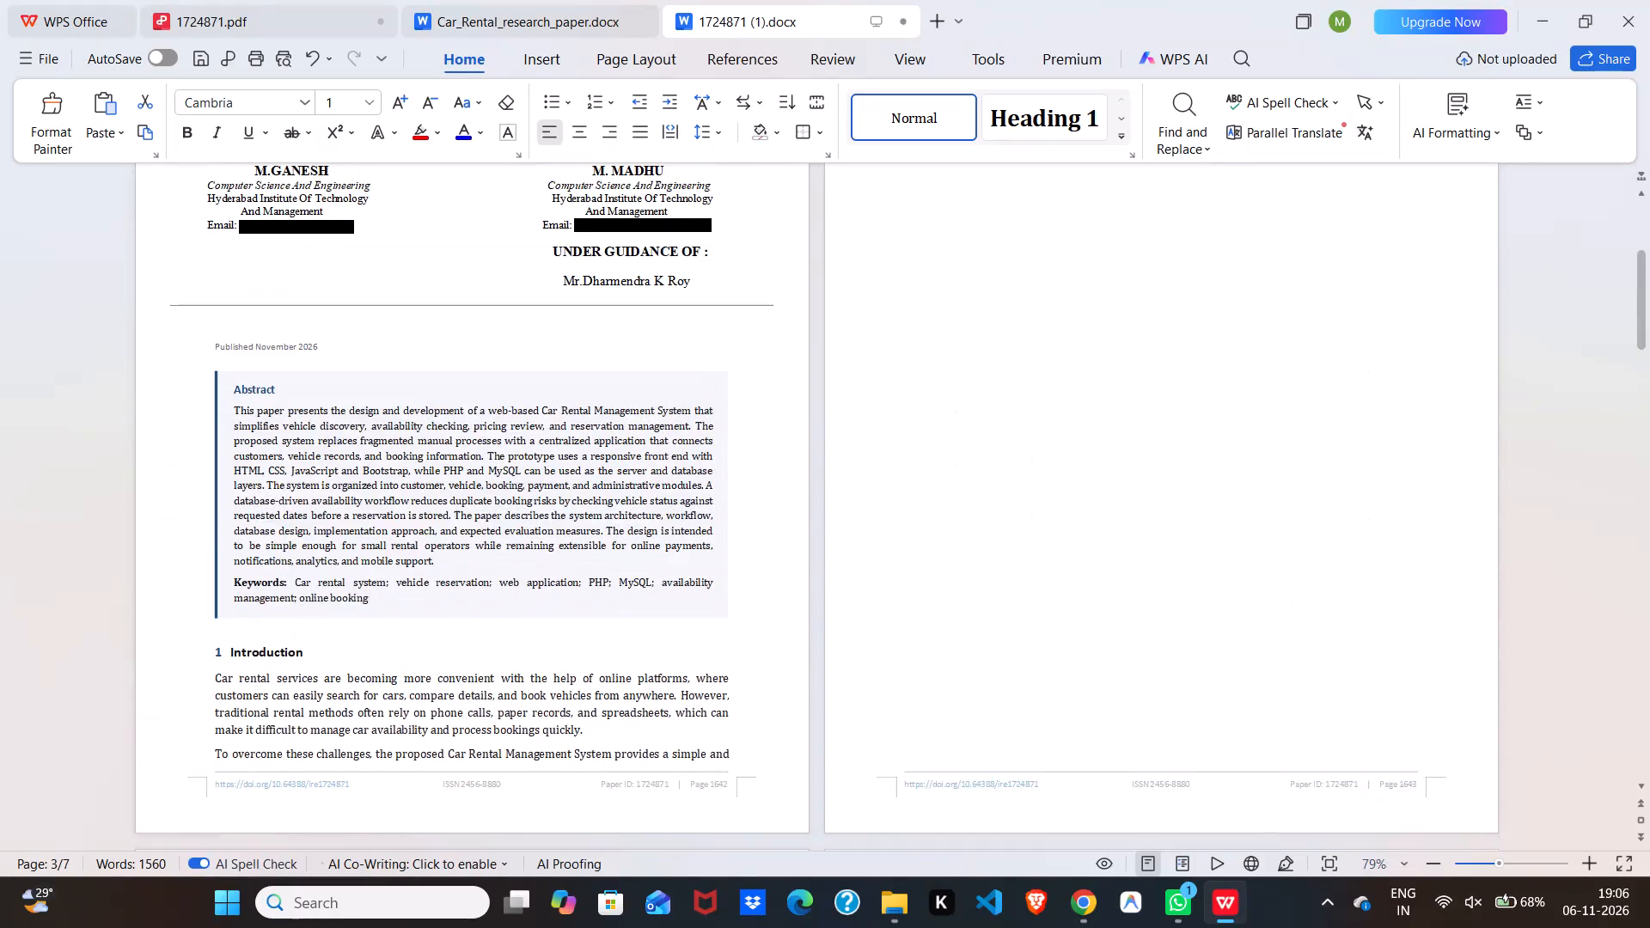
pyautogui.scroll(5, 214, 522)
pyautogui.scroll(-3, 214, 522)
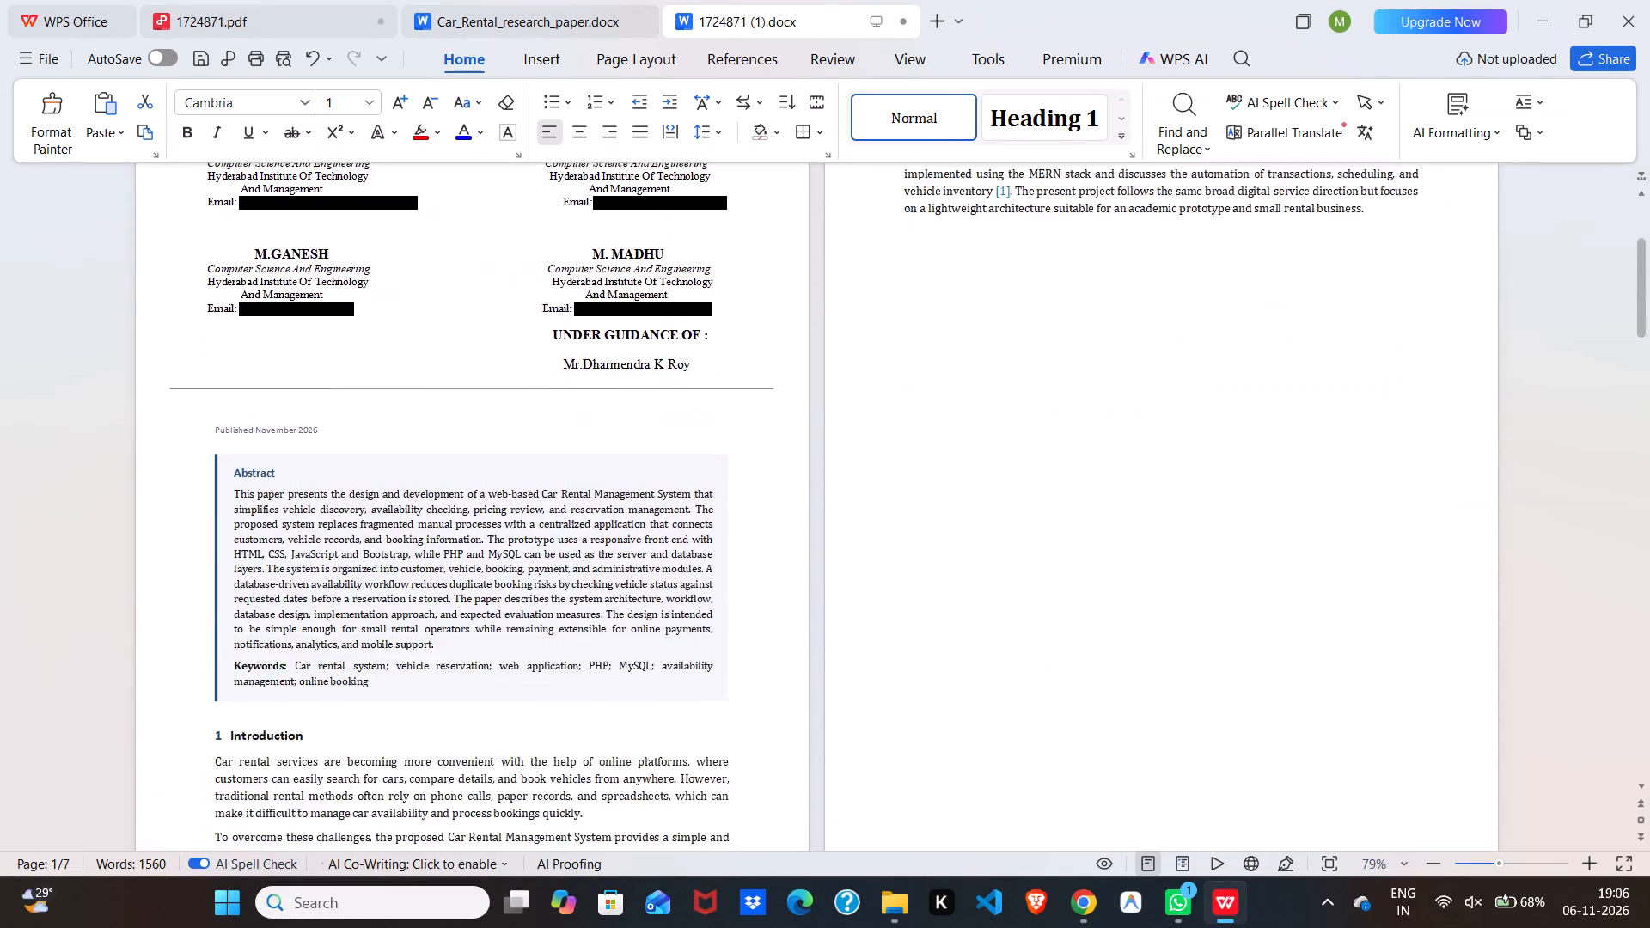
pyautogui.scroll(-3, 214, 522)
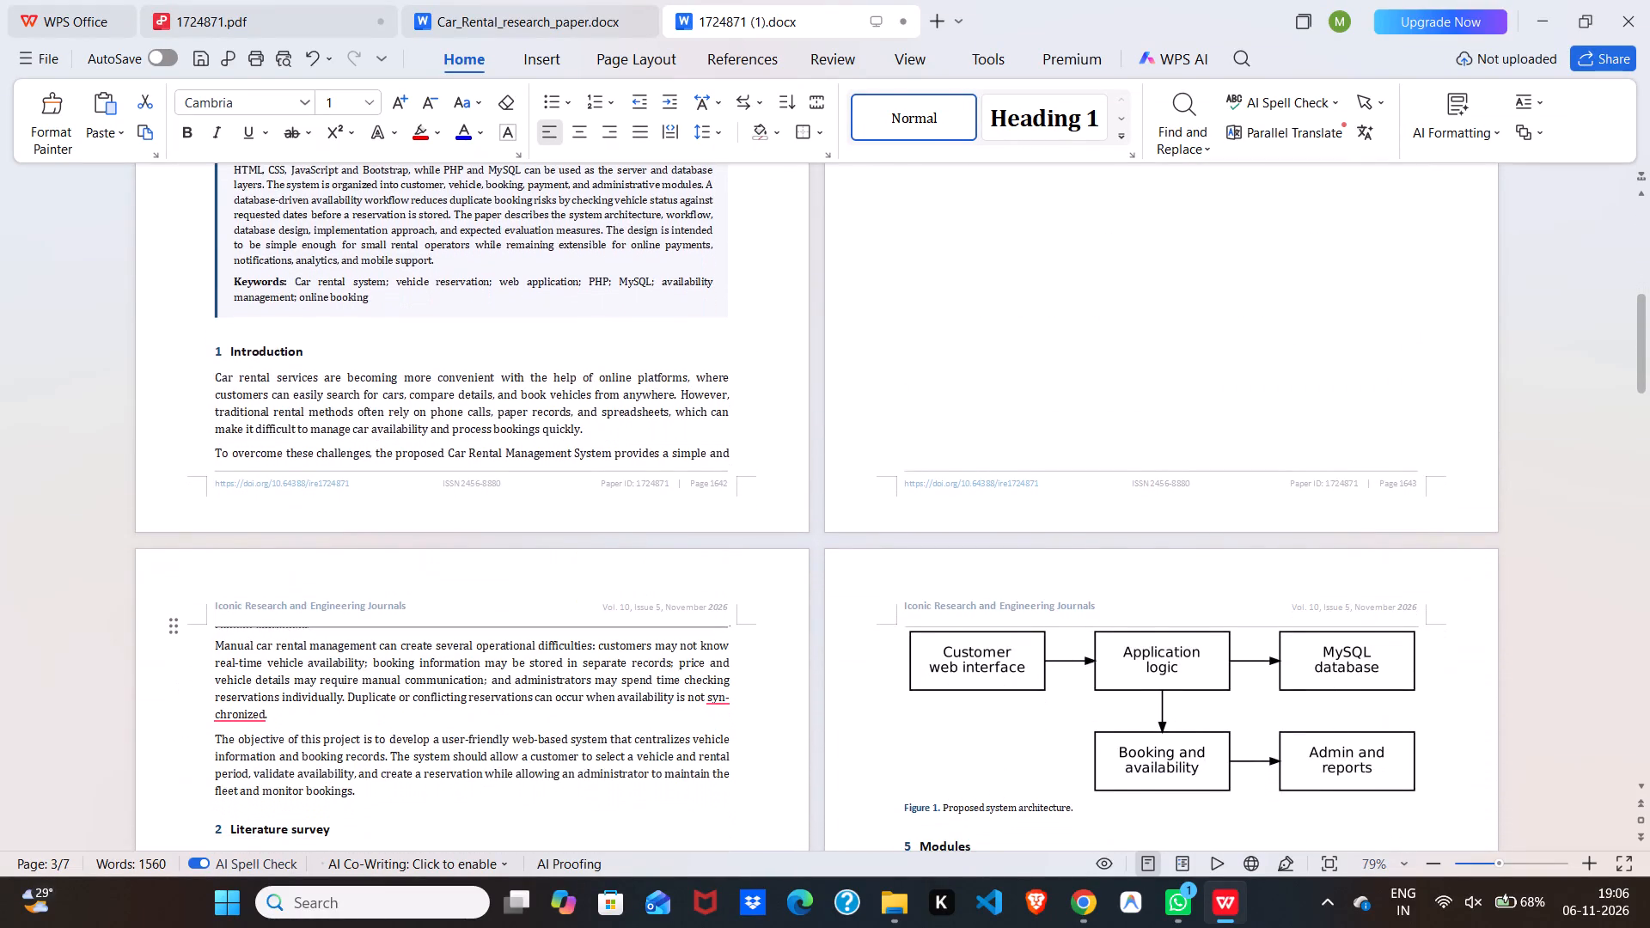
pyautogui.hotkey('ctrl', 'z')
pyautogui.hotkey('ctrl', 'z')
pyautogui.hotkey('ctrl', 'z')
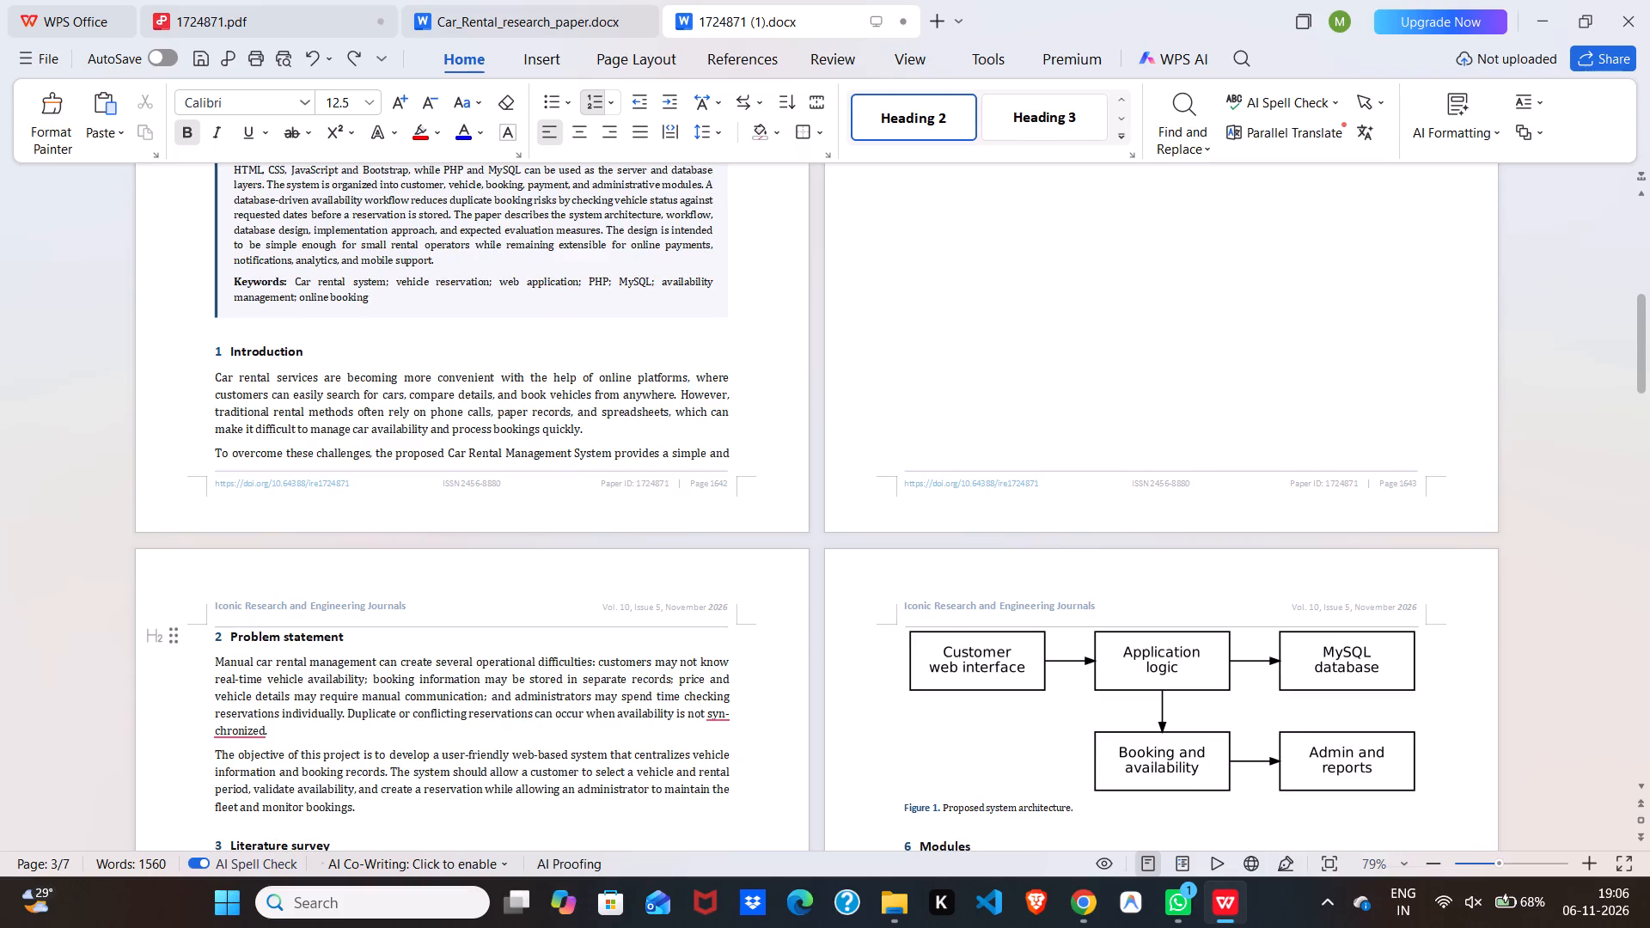
# Examine the layout of pages 1 to 4, focusing on the blank area between the page 2 text and section 2.
pyautogui.scroll(7, 214, 522)
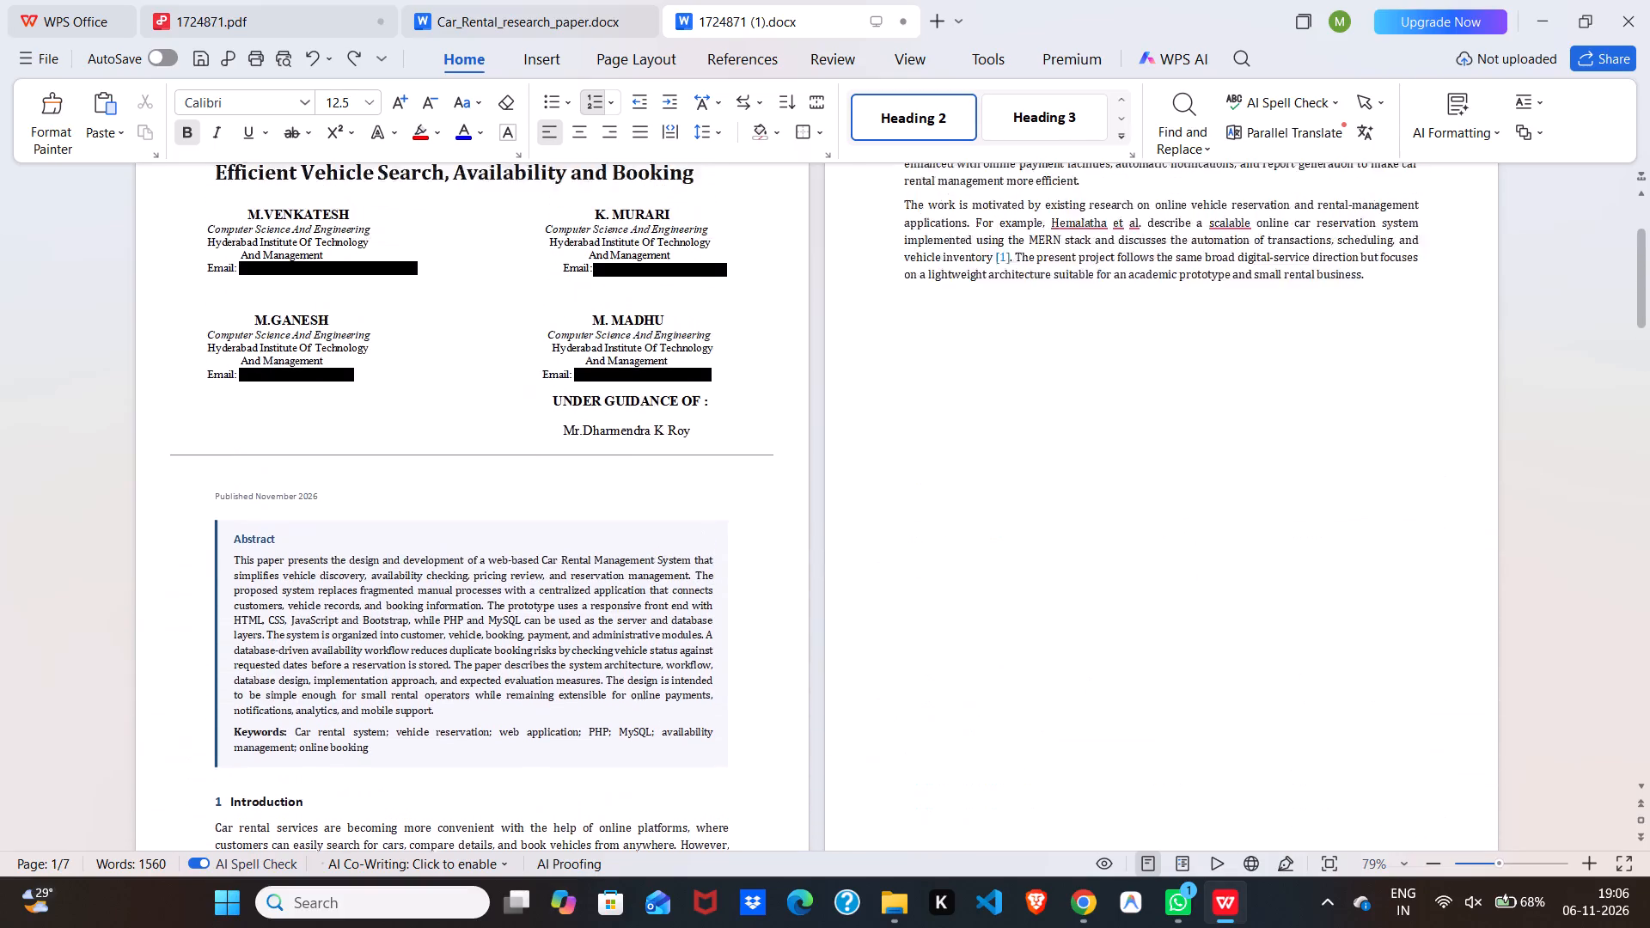
pyautogui.scroll(2, 214, 522)
pyautogui.scroll(-8, 214, 522)
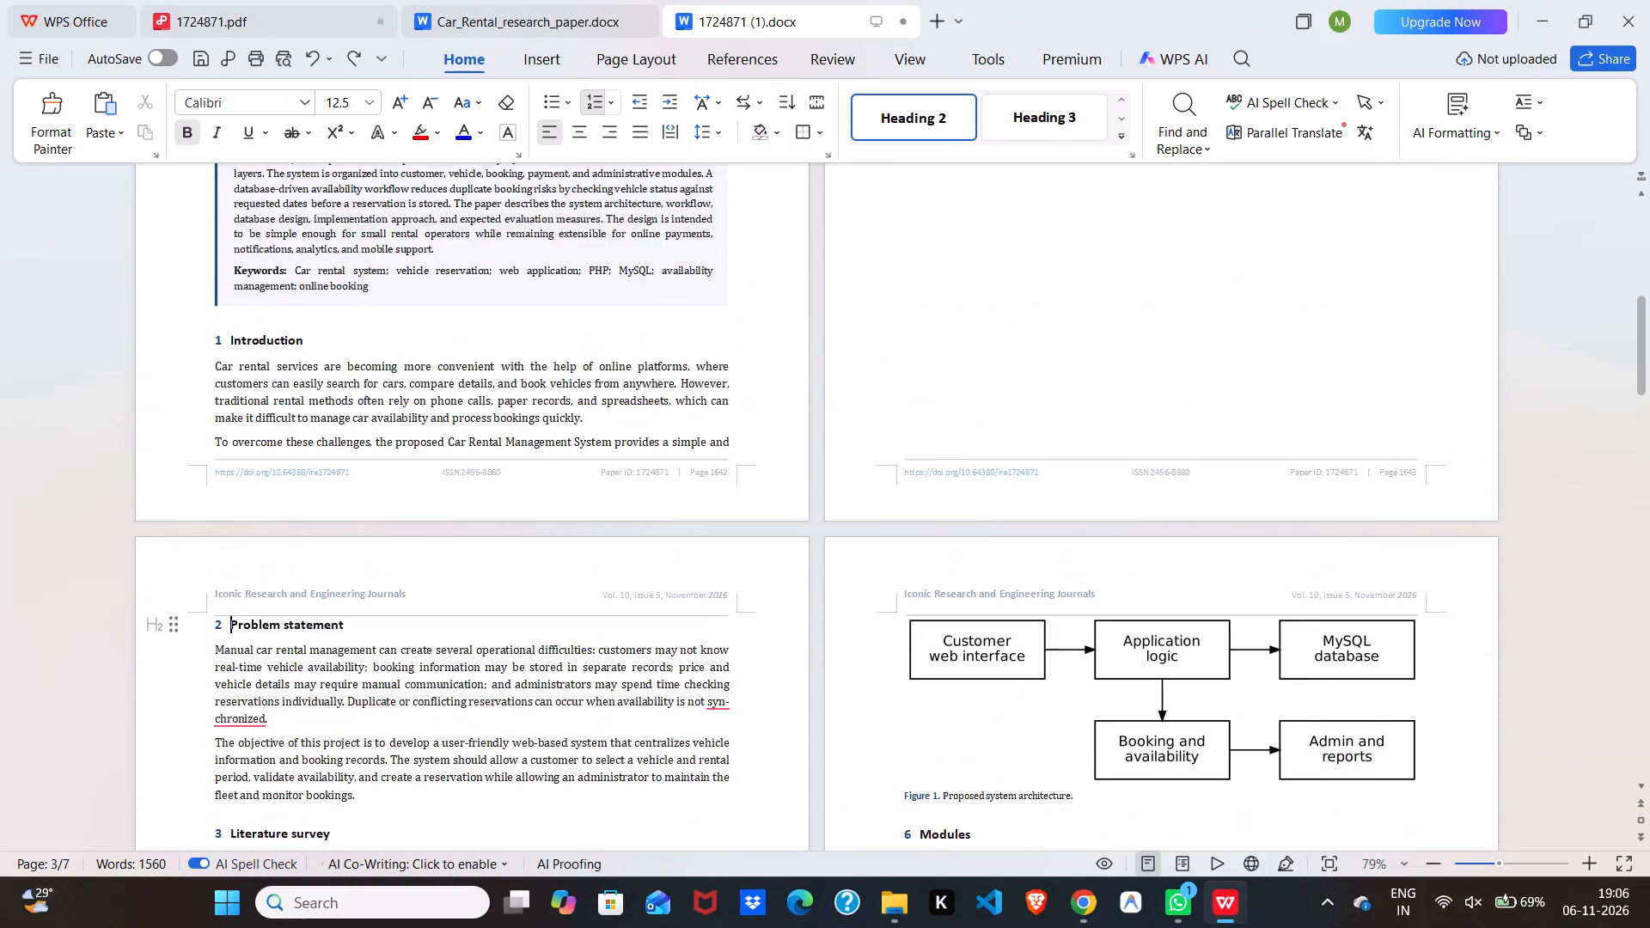
pyautogui.scroll(-2, 214, 522)
pyautogui.hscroll(1, 214, 522)
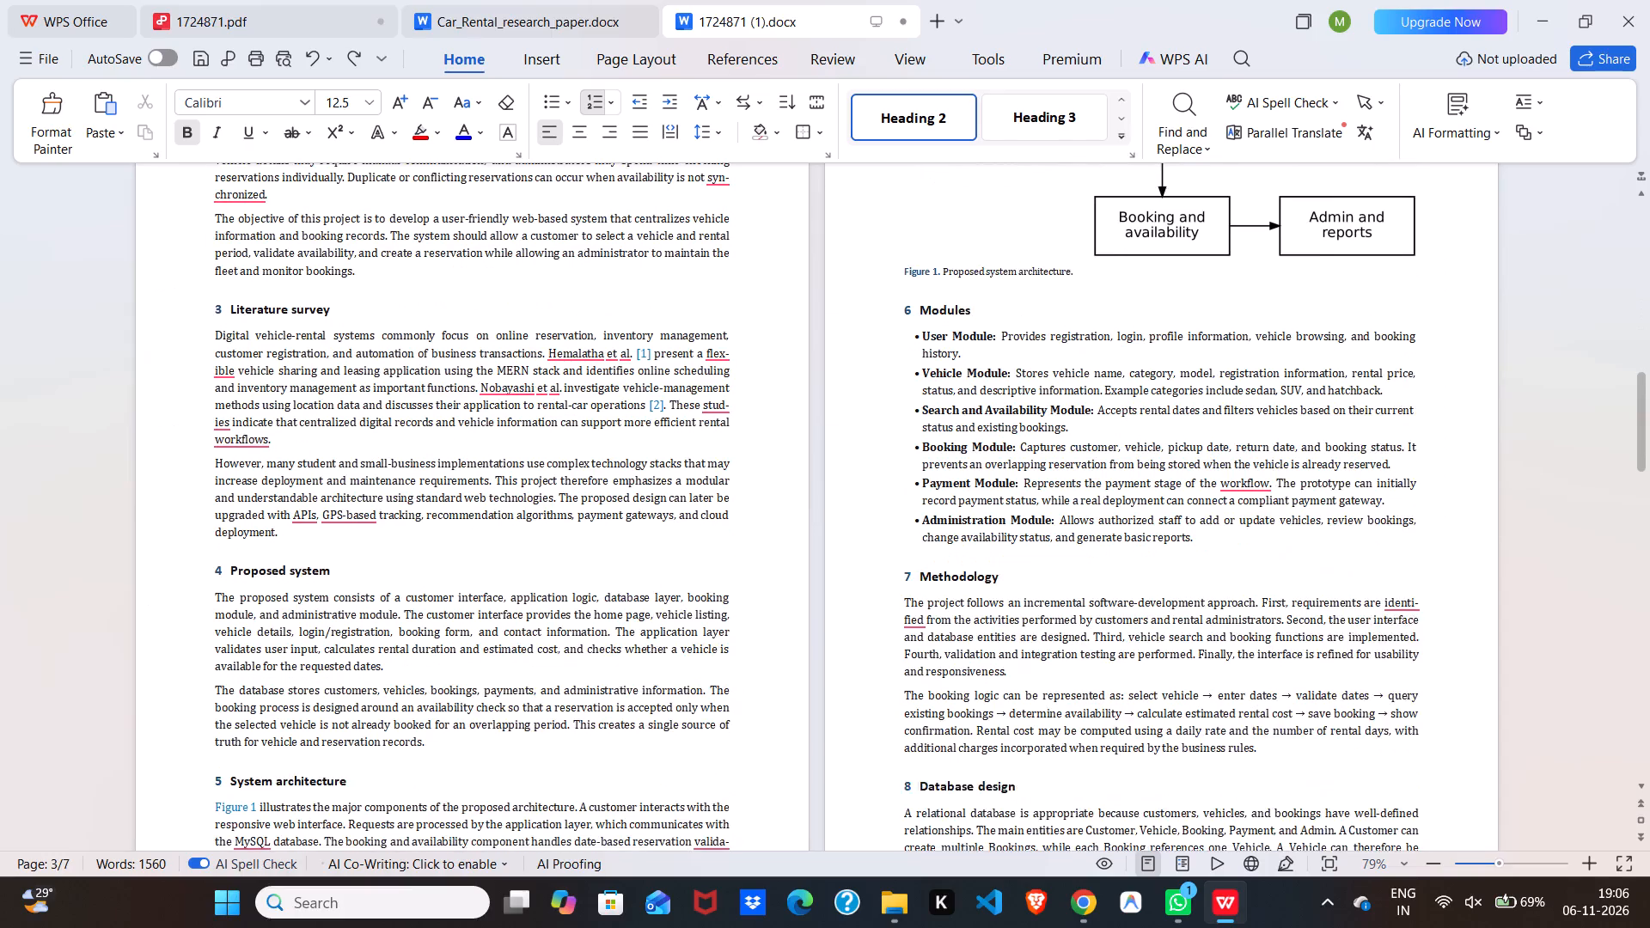
pyautogui.hscroll(2, 214, 522)
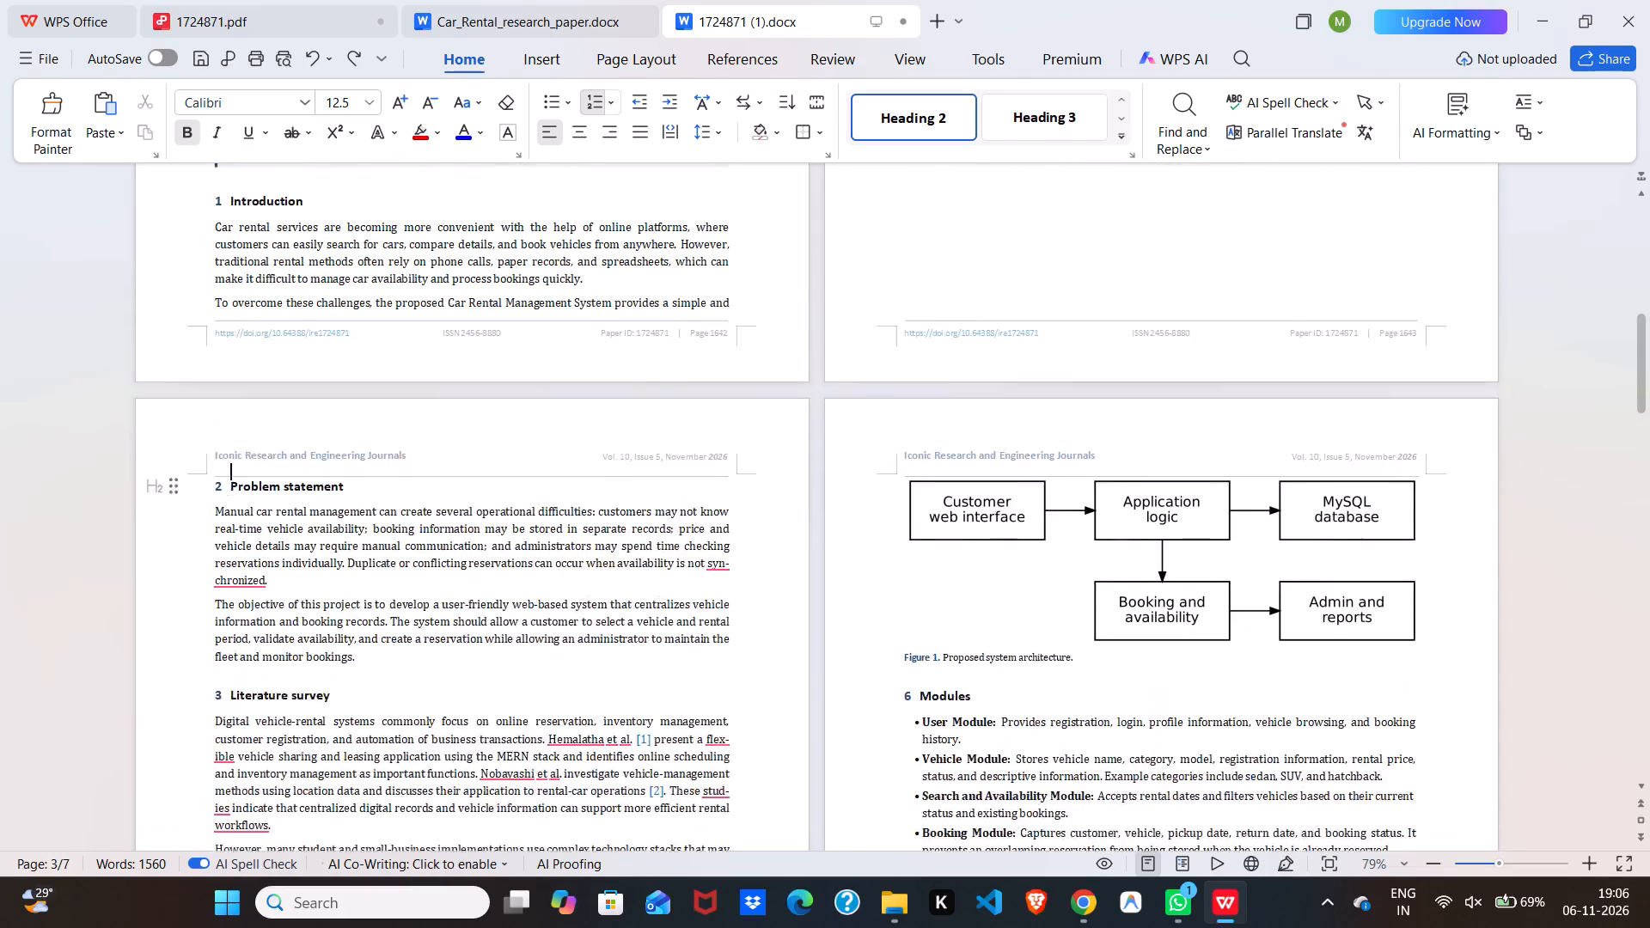
pyautogui.scroll(4, 214, 522)
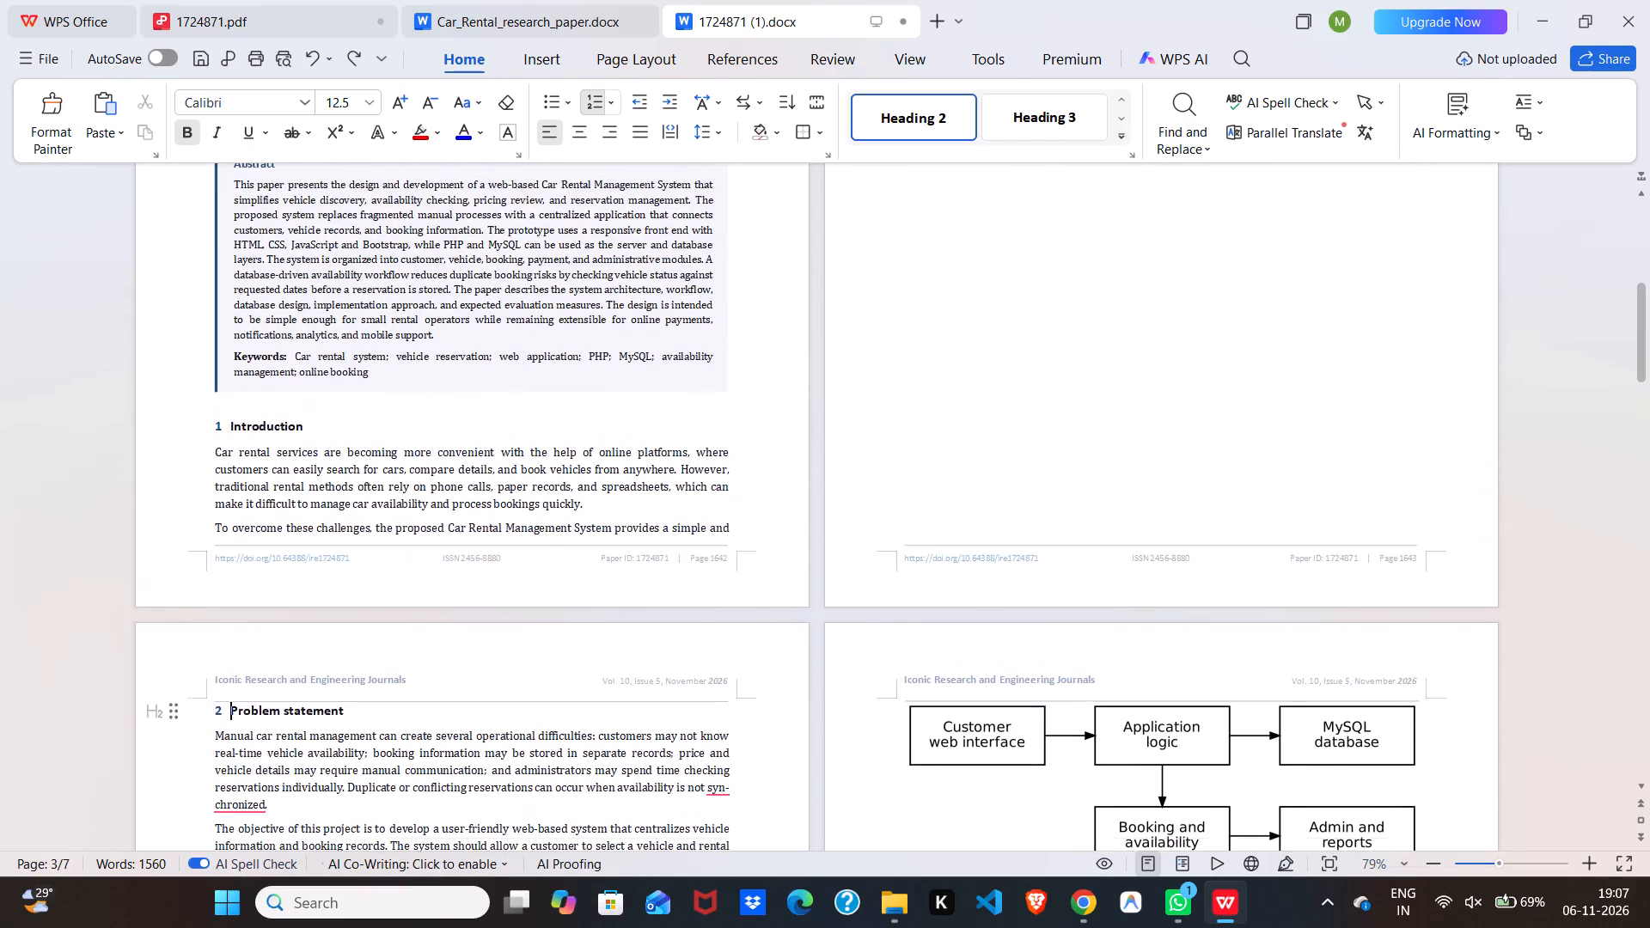
pyautogui.scroll(5, 214, 522)
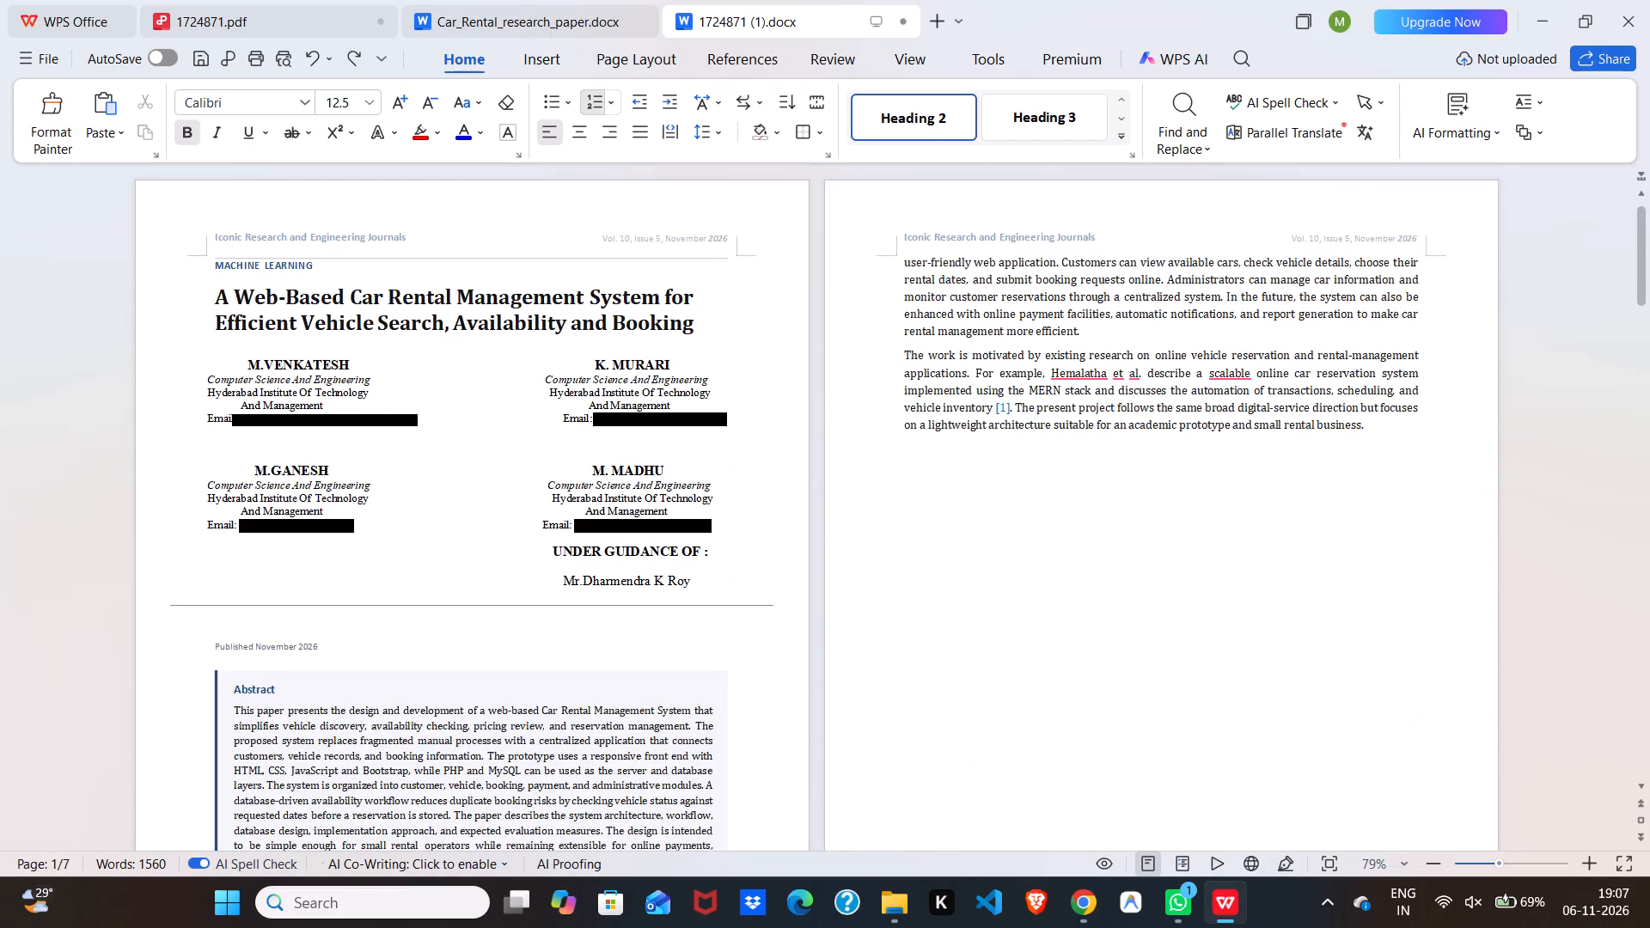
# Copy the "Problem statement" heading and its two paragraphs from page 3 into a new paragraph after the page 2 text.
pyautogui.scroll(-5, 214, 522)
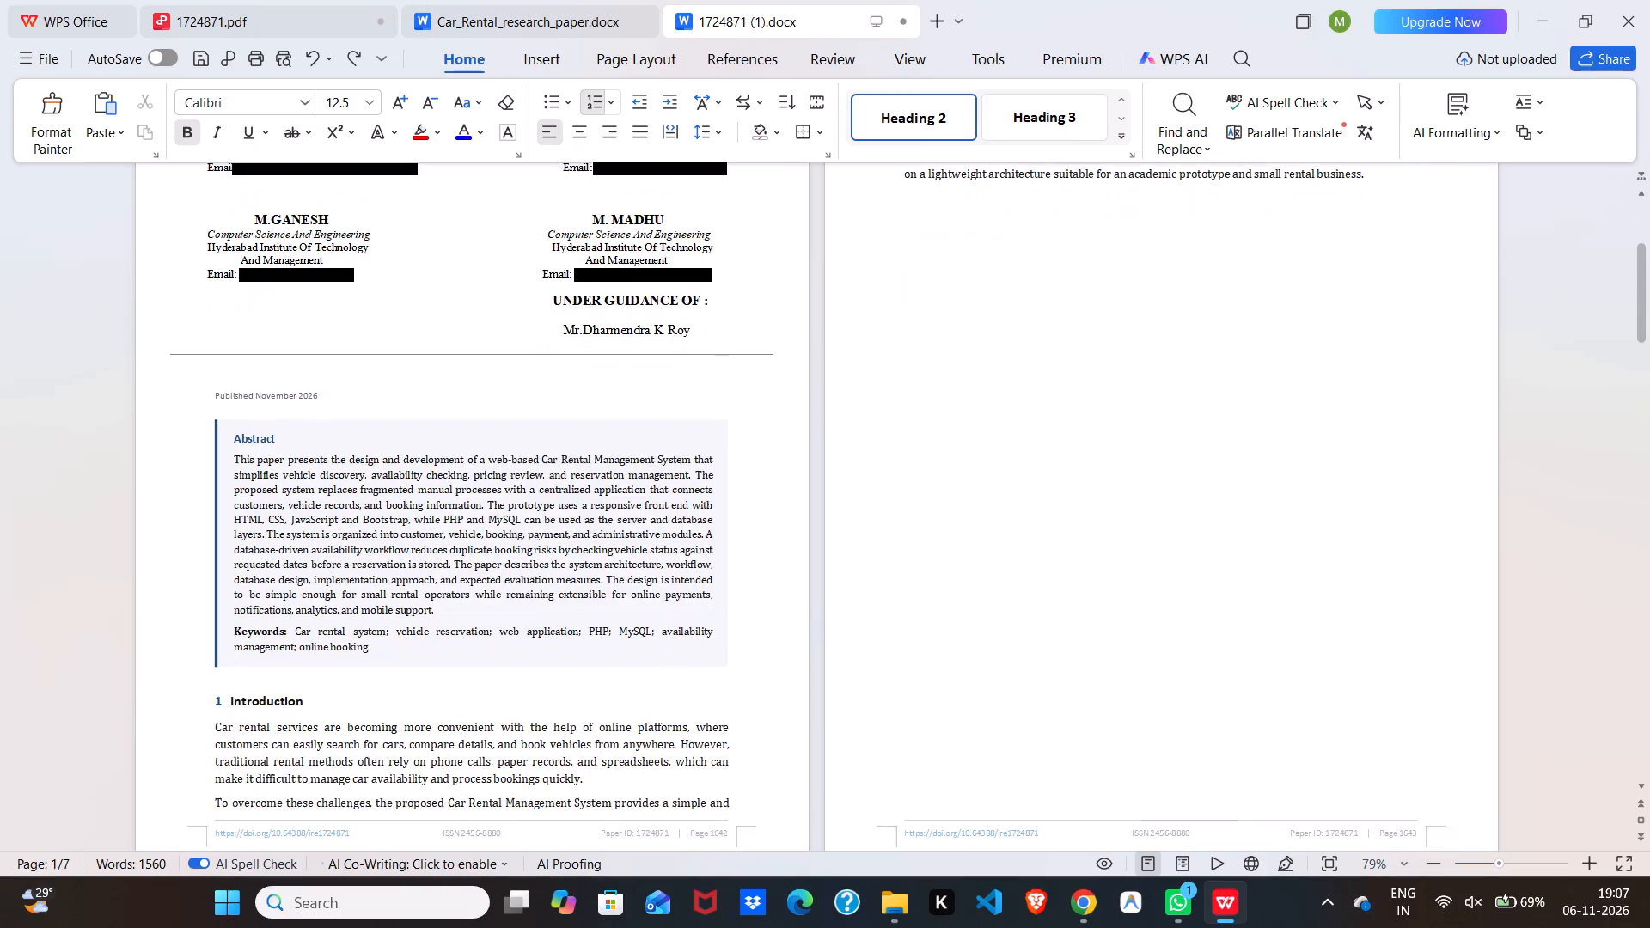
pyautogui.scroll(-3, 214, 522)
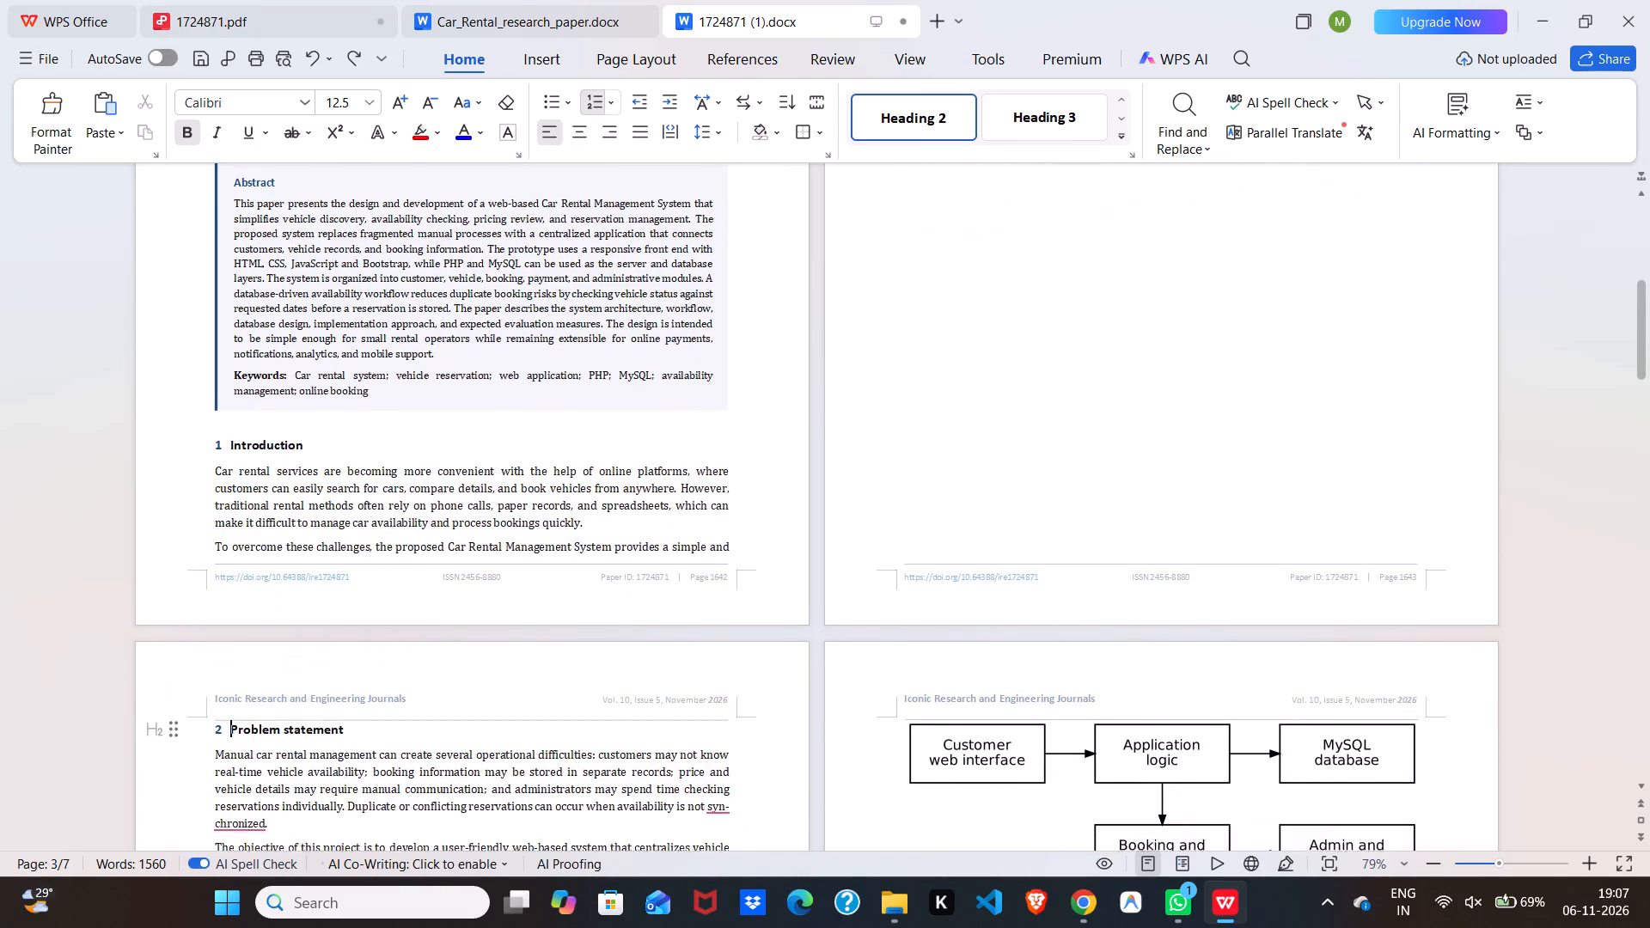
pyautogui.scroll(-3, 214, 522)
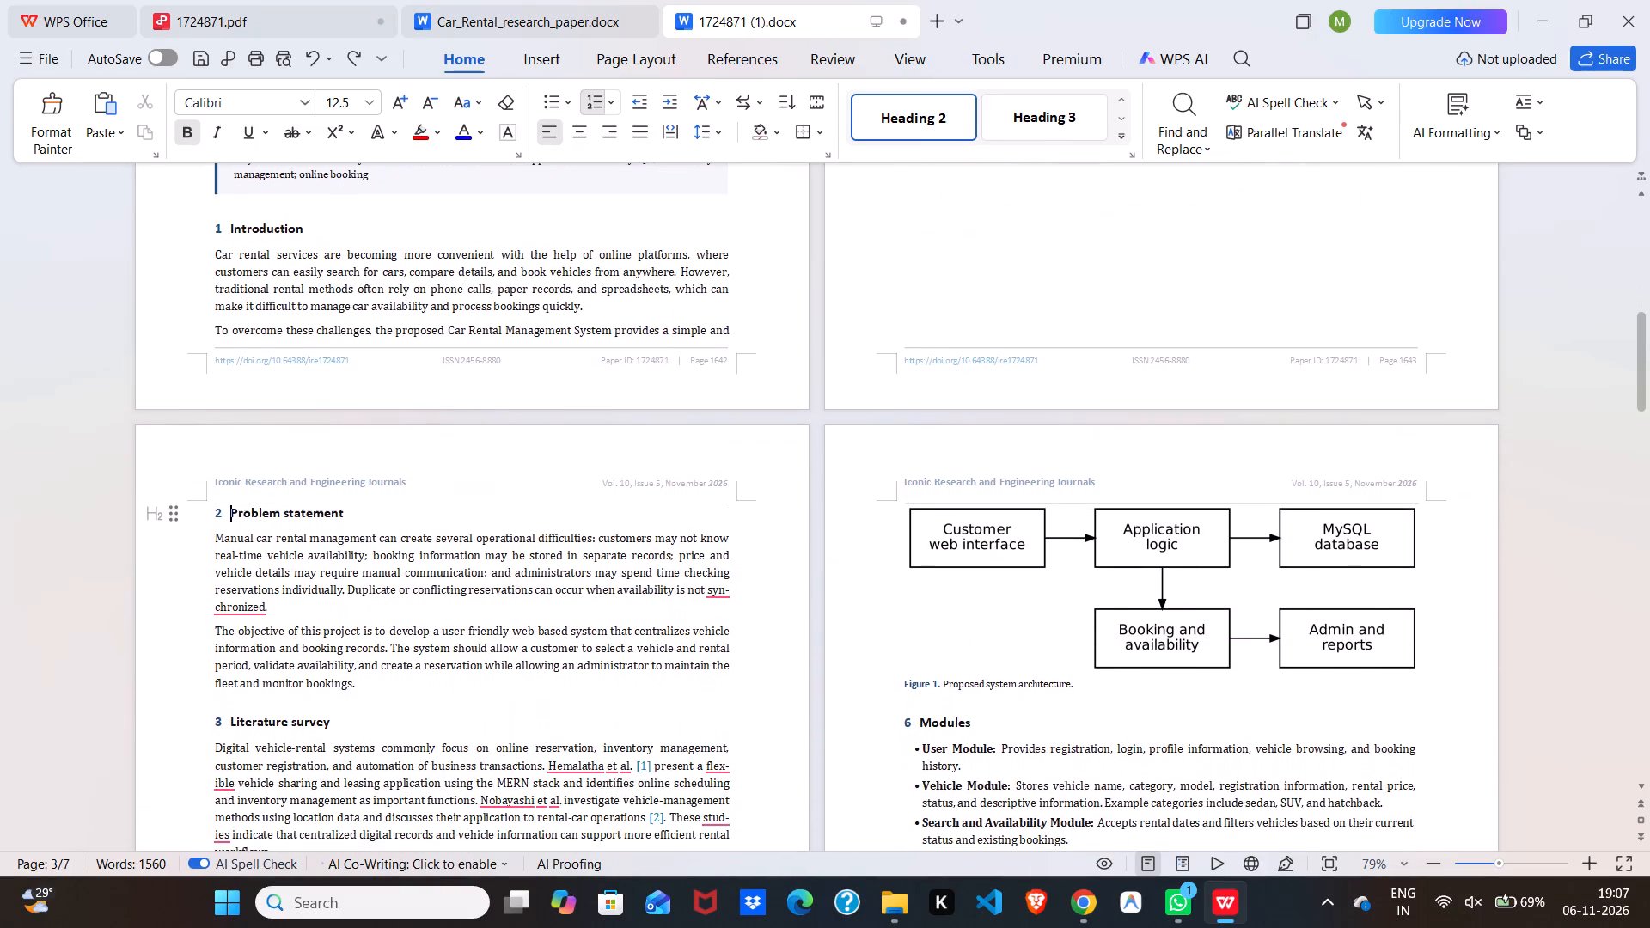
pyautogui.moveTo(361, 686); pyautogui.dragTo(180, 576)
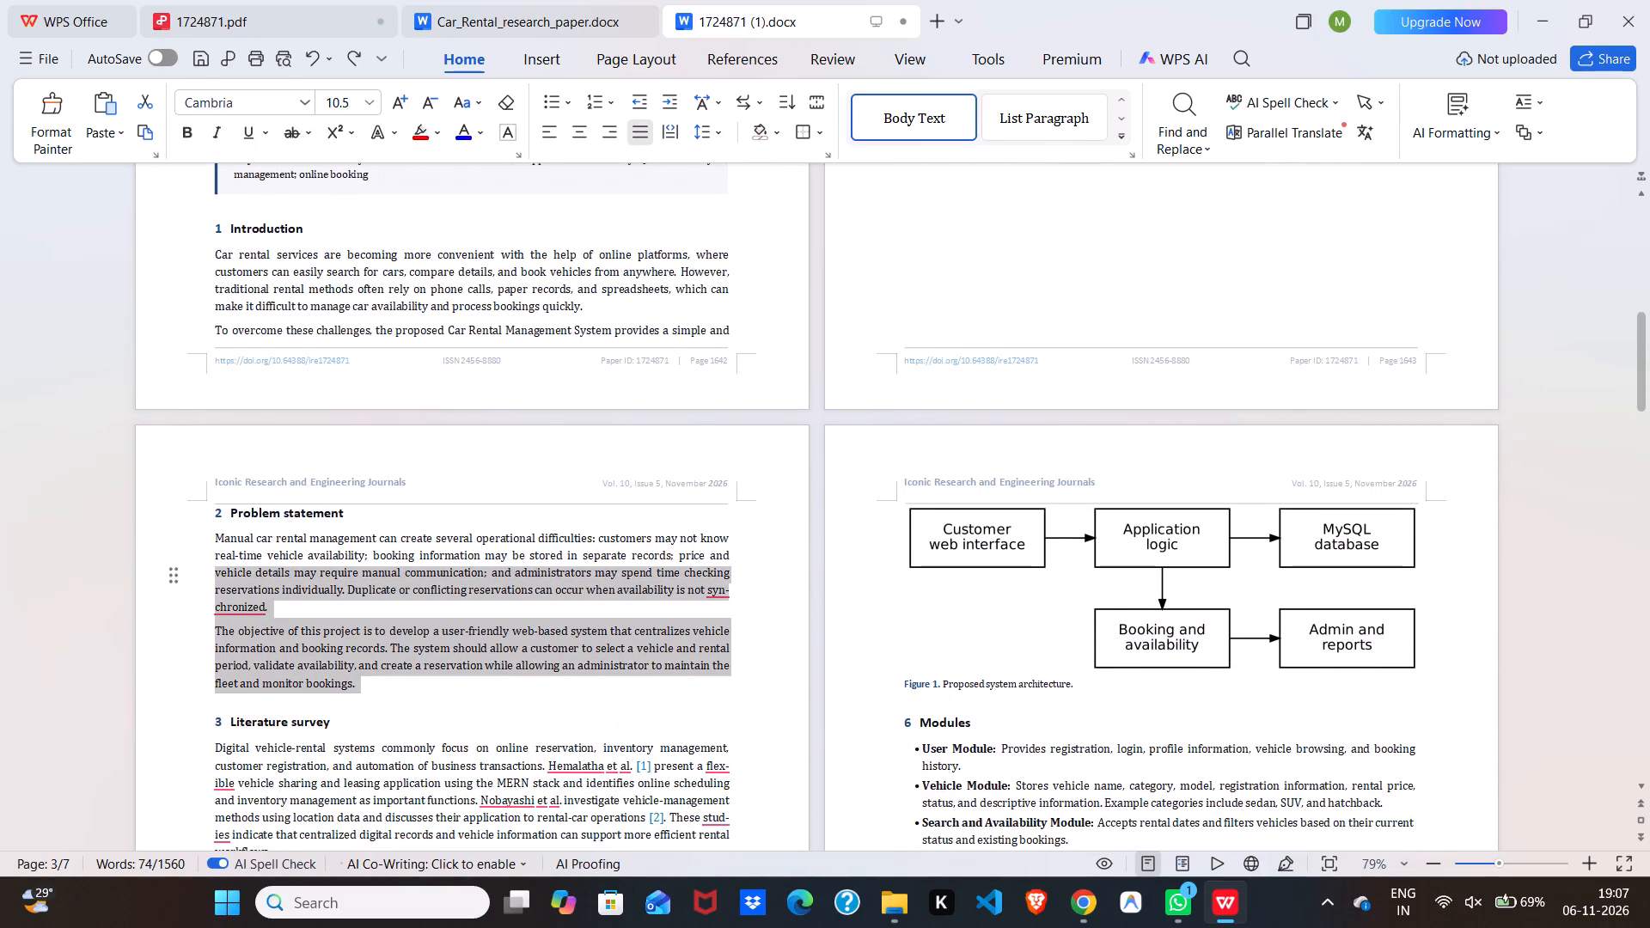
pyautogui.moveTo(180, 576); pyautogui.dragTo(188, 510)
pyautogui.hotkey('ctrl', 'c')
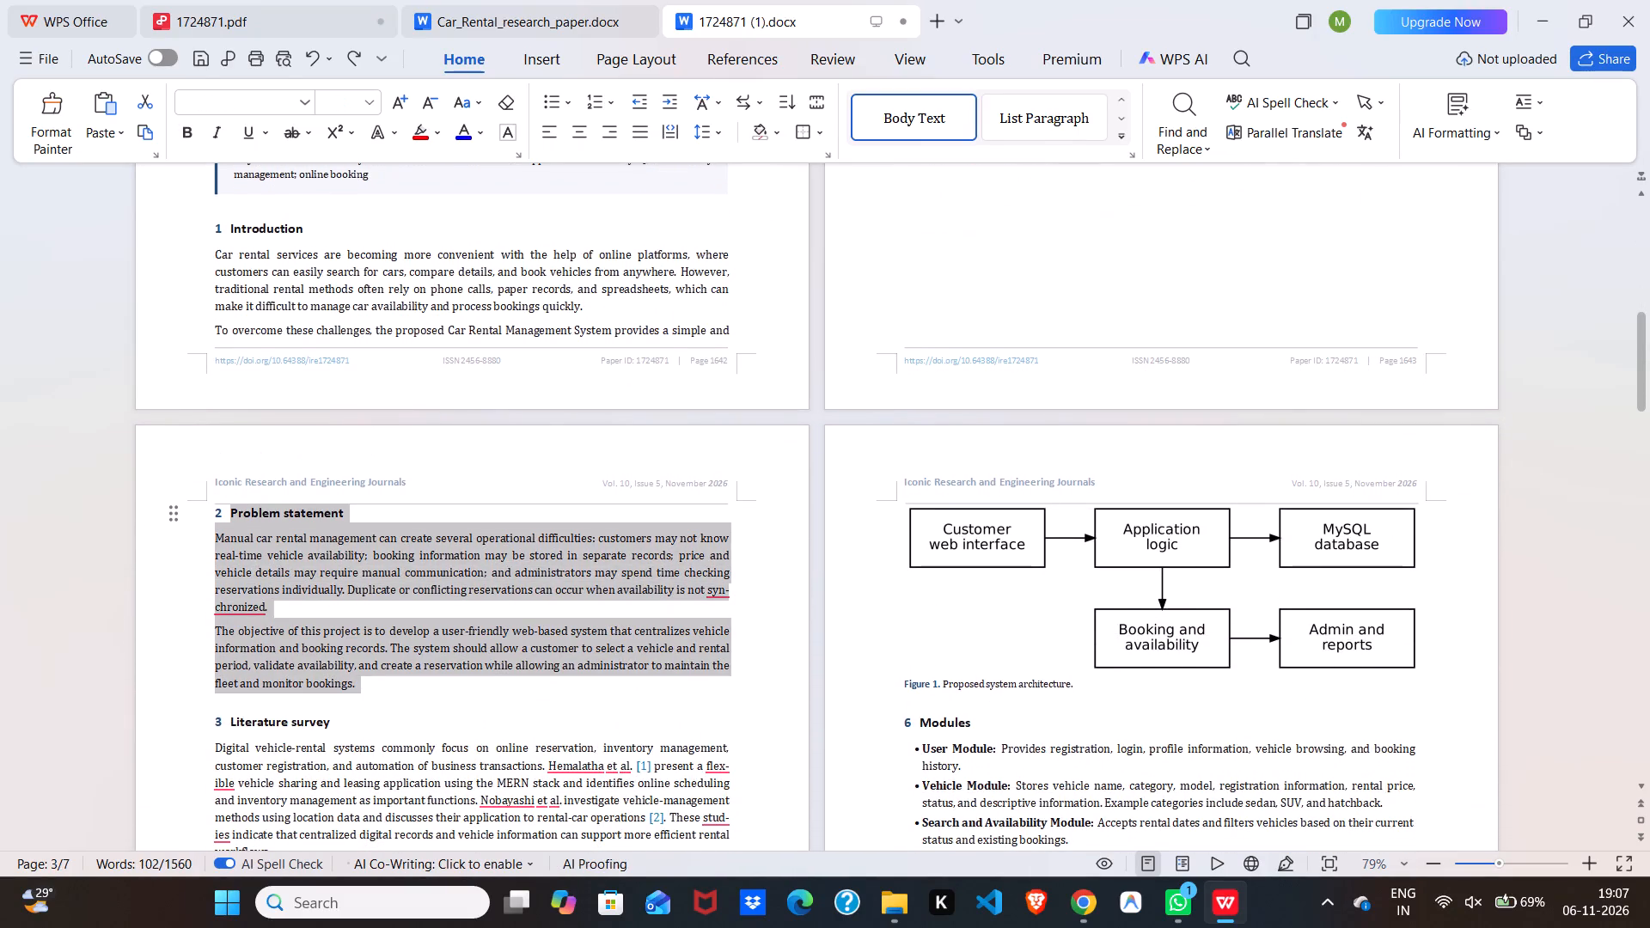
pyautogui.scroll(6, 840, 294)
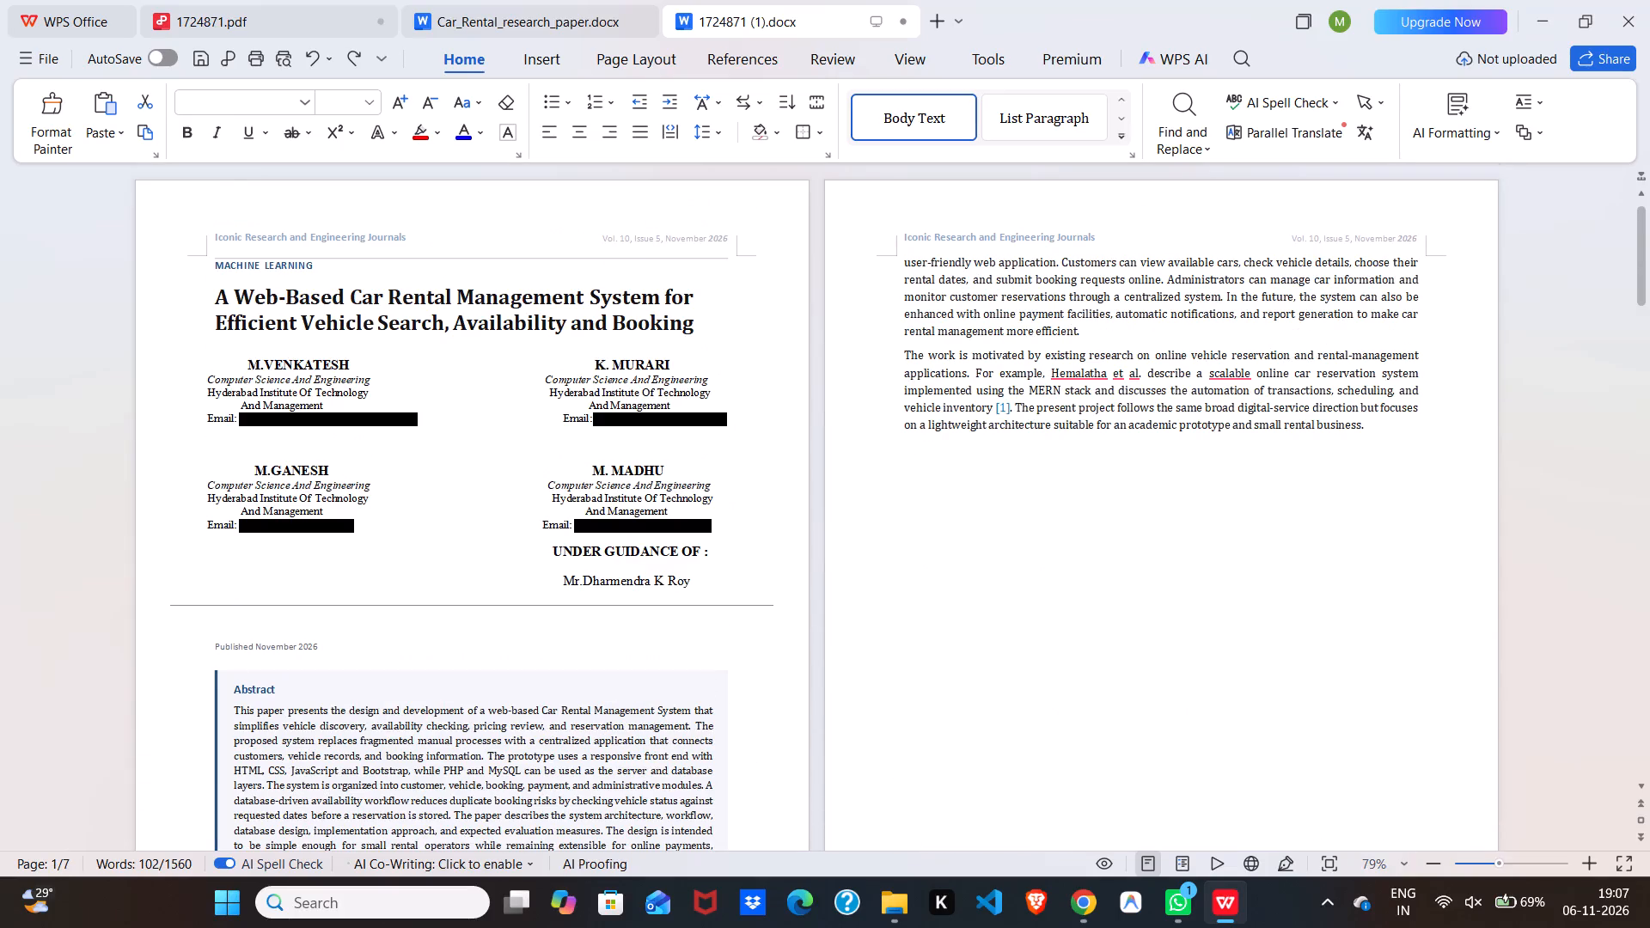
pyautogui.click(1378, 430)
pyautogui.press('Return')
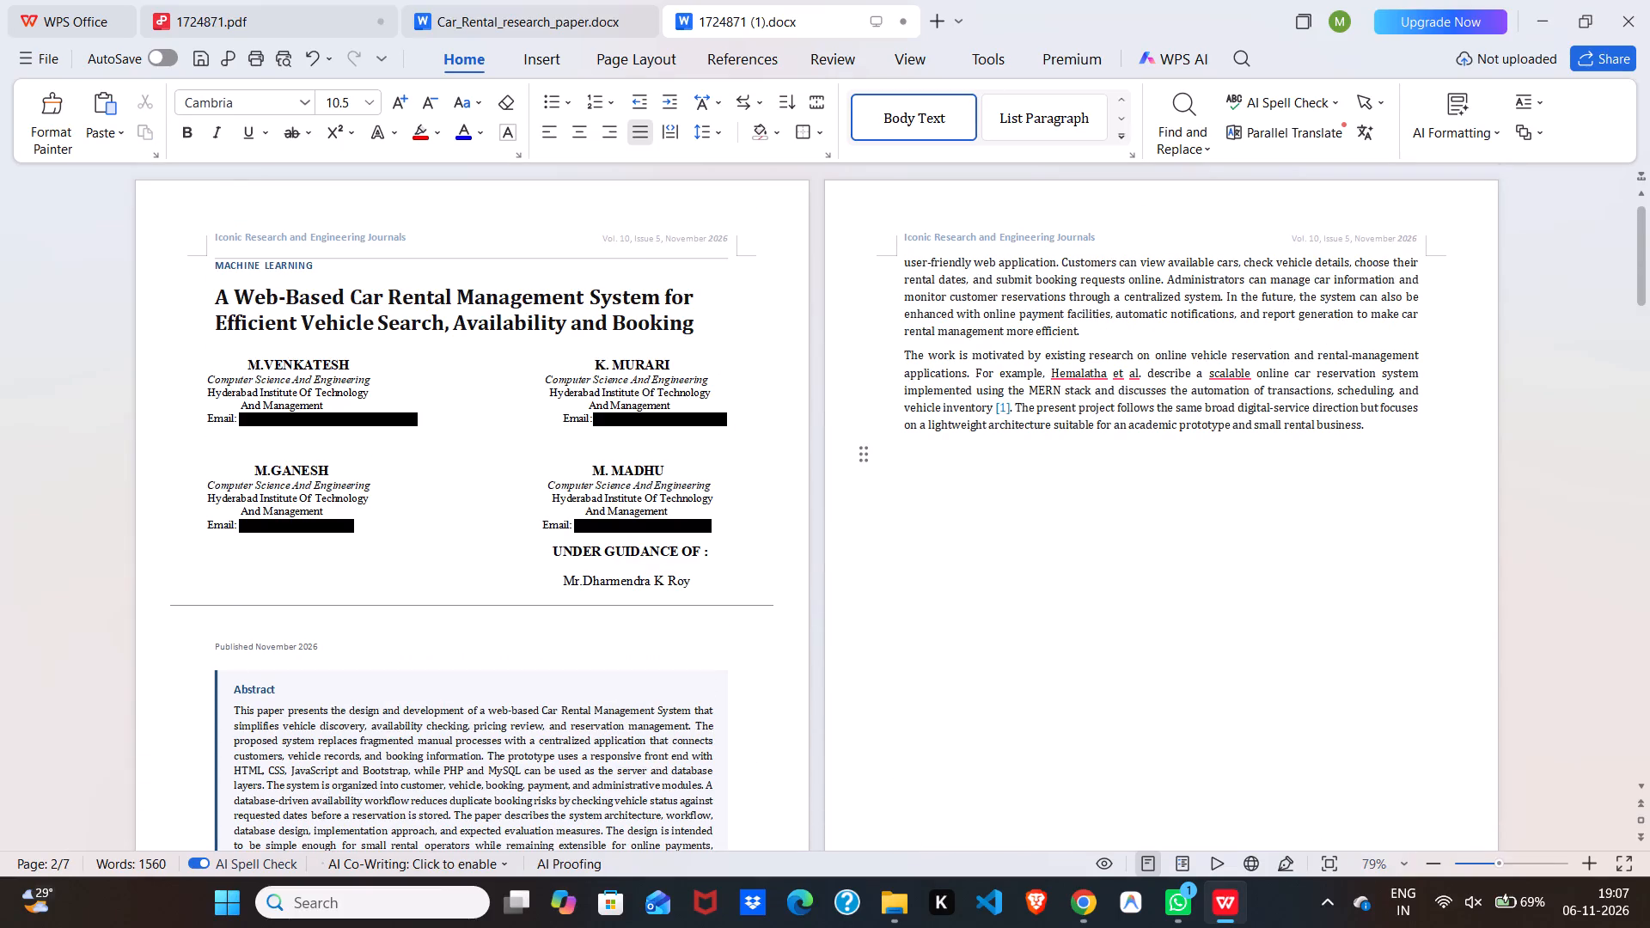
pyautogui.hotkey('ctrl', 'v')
# Check the section numbering and page layout across pages 2 to 4 with the pasted "Problem statement" section in place.
pyautogui.scroll(-4, 1176, 544)
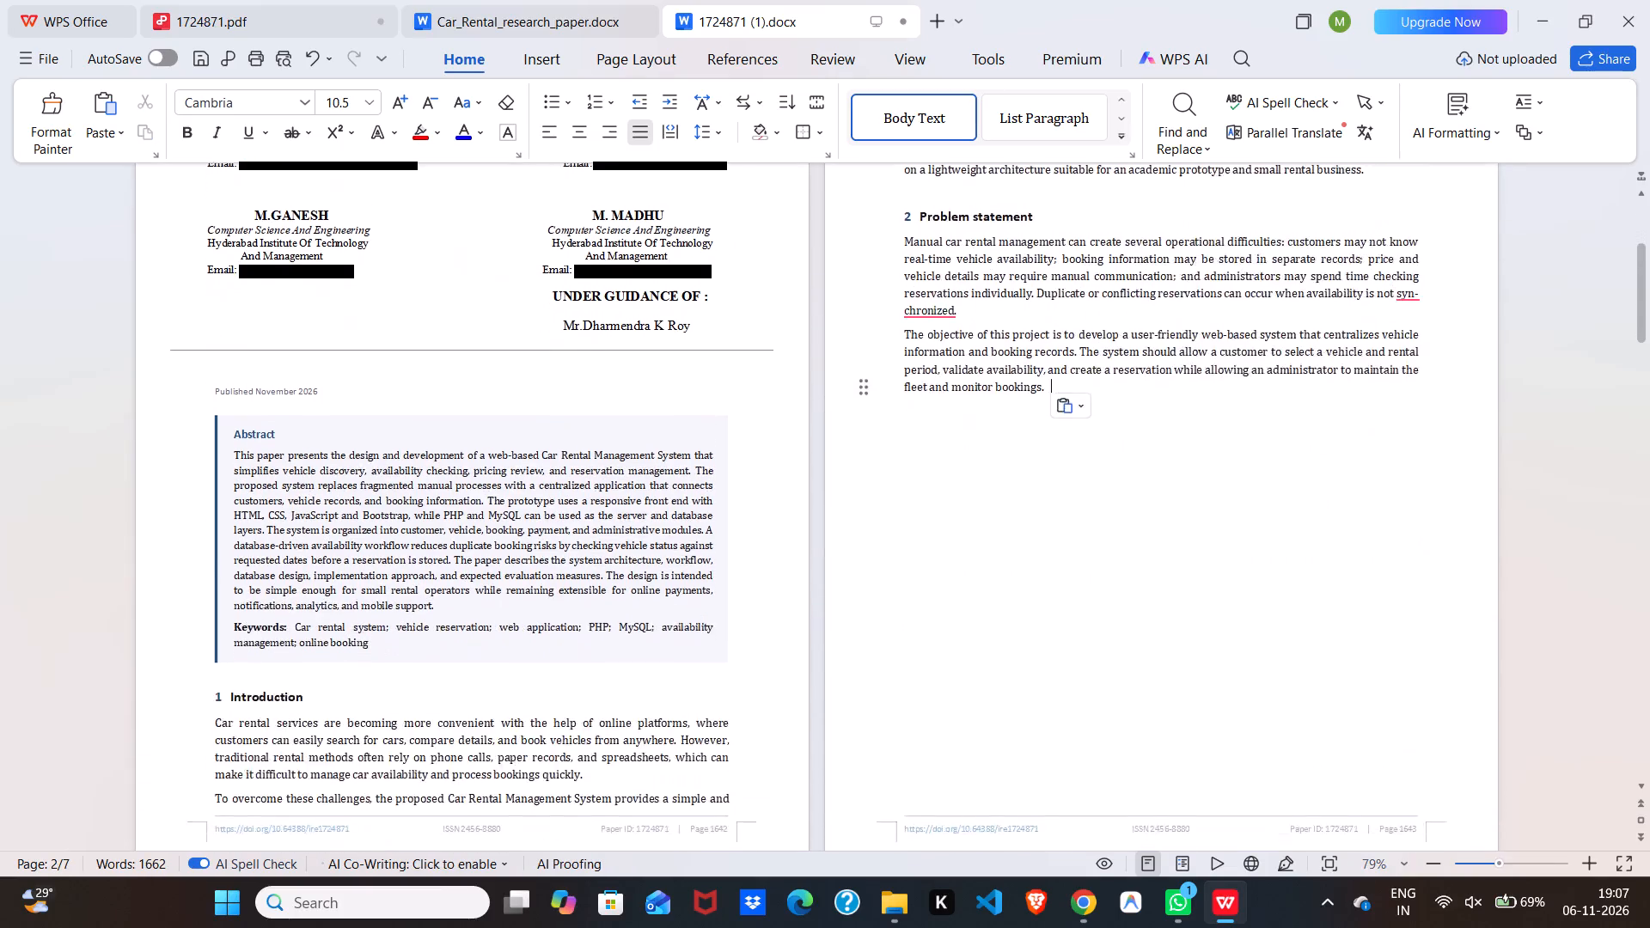
pyautogui.scroll(-5, 1176, 544)
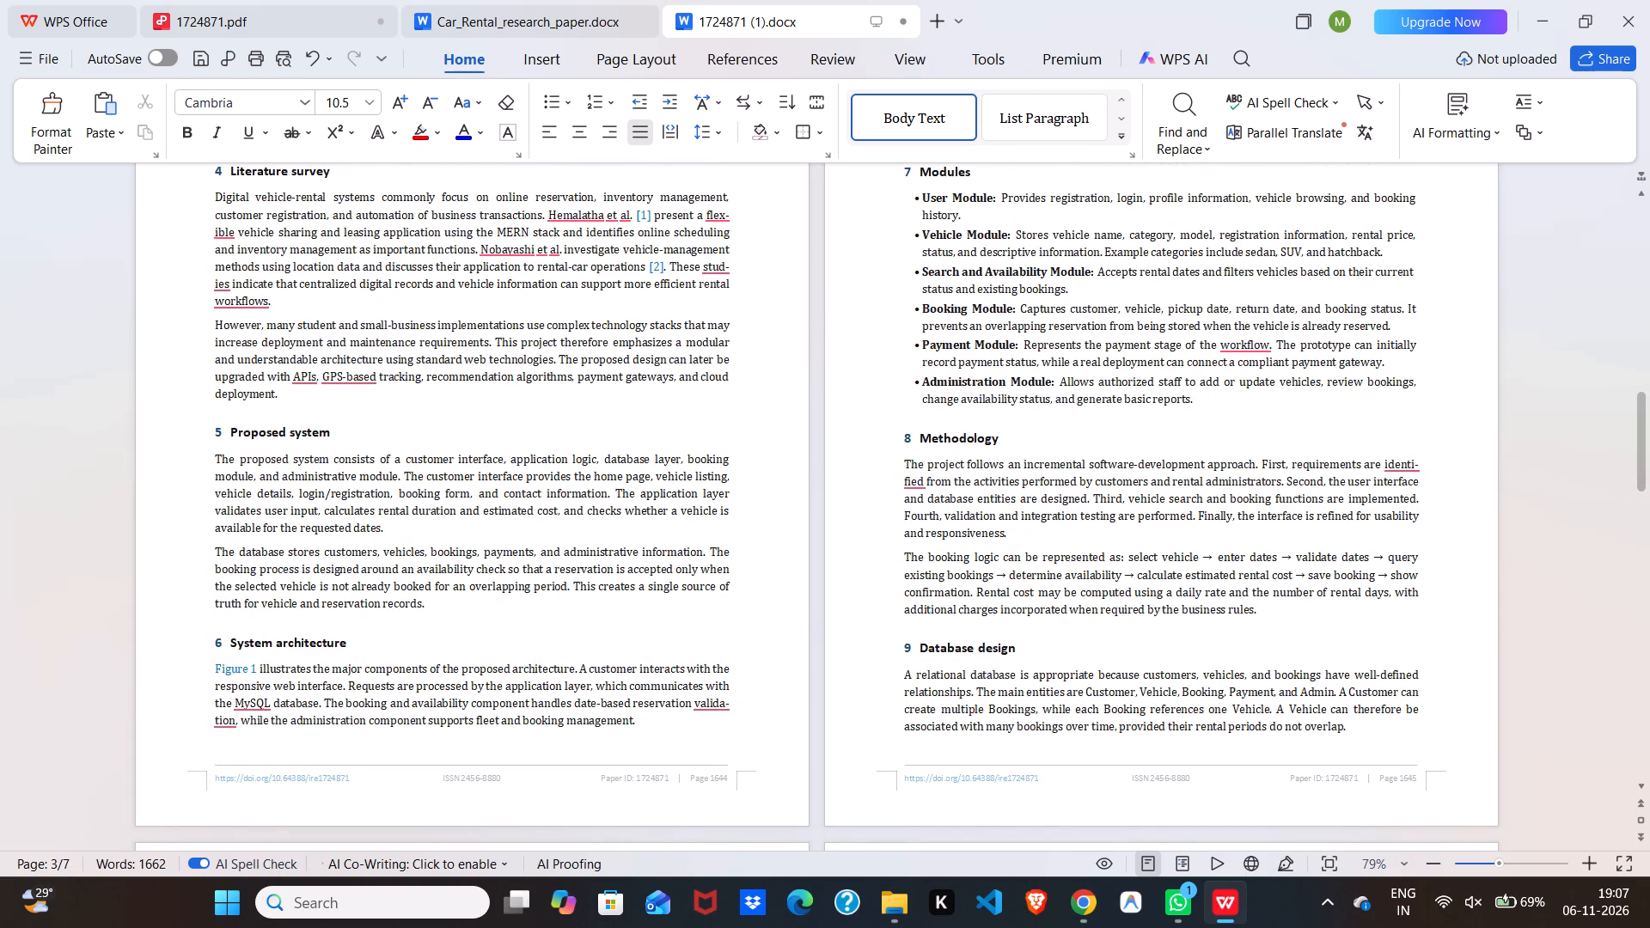
pyautogui.scroll(1, 634, 723)
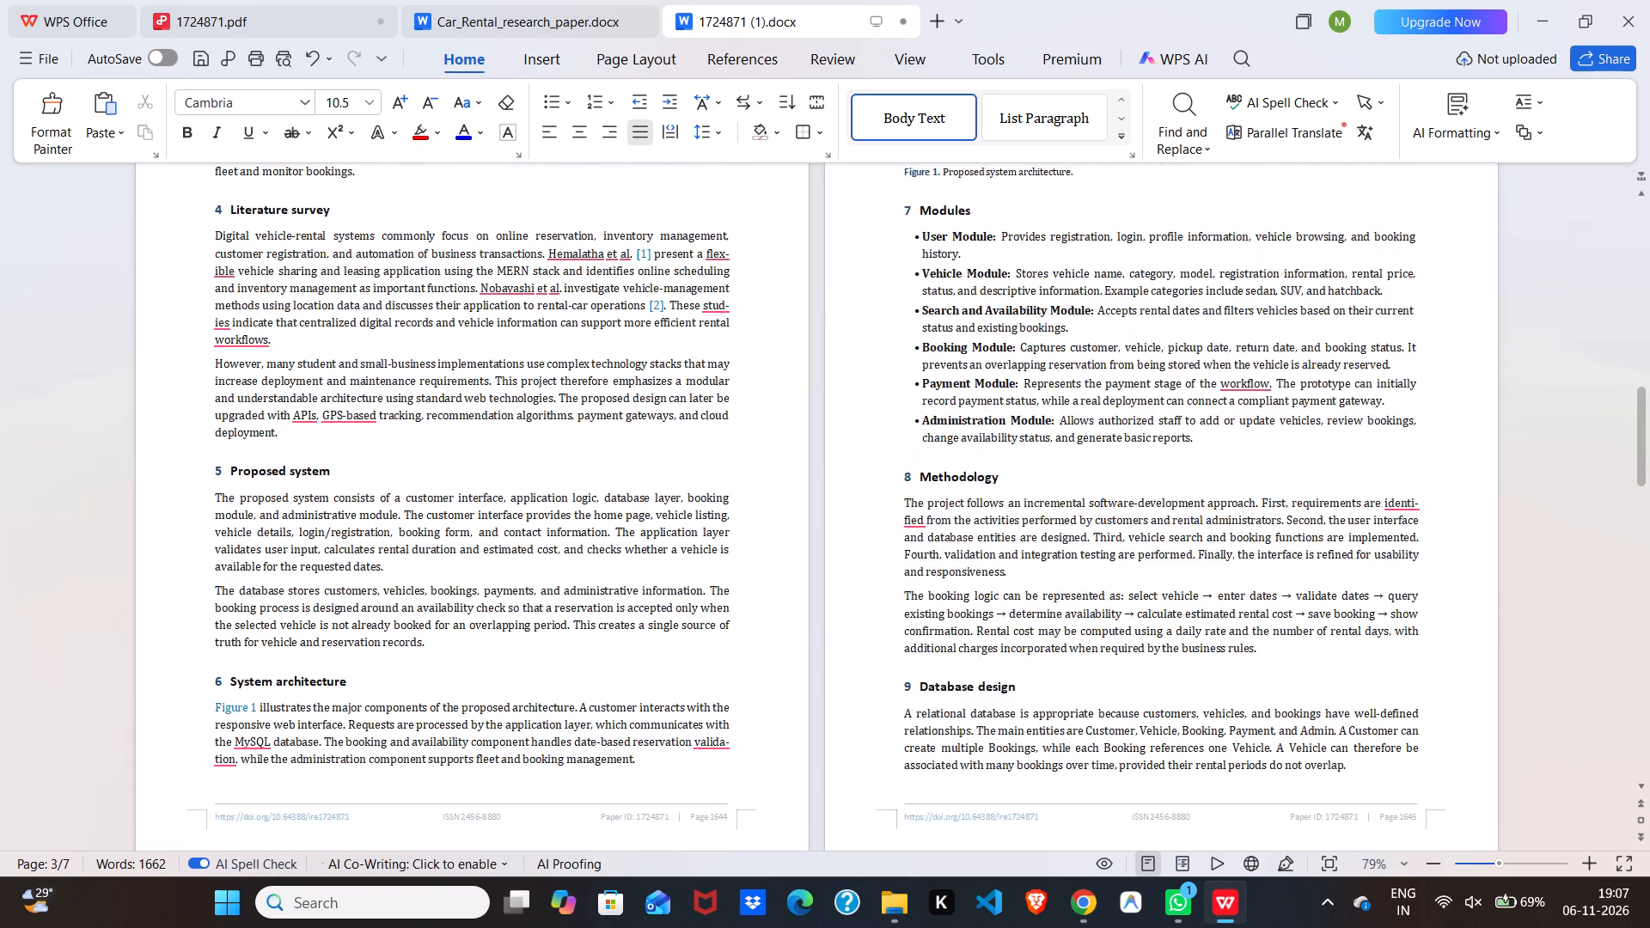
pyautogui.scroll(1, 634, 723)
pyautogui.scroll(2, 383, 554)
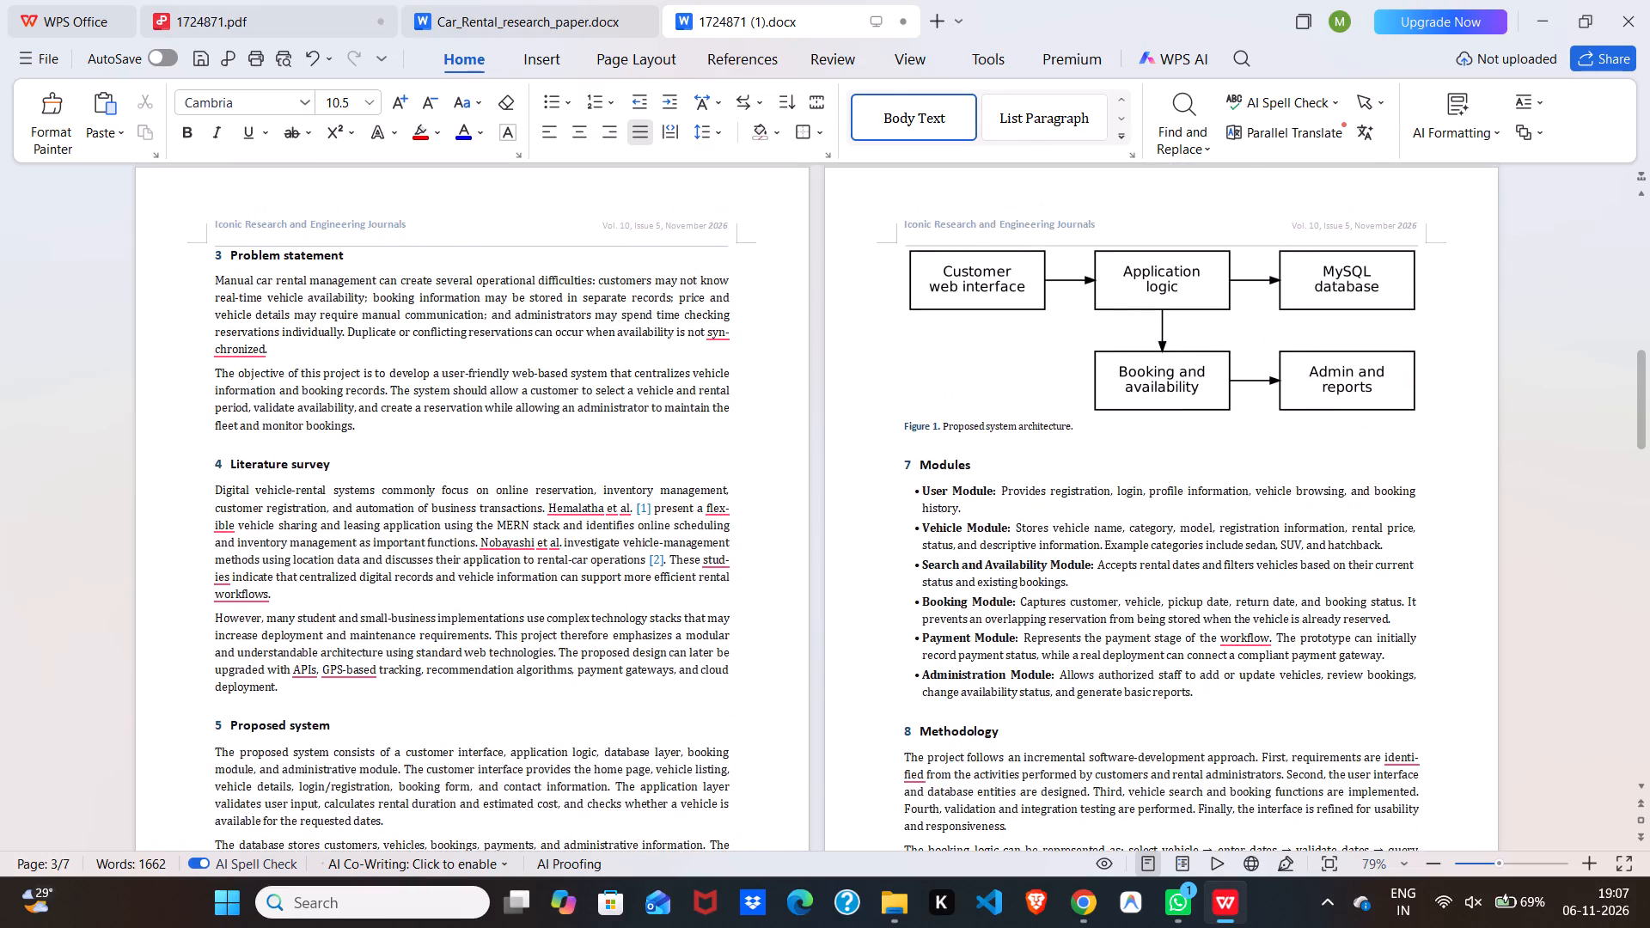
pyautogui.scroll(6, 260, 439)
pyautogui.scroll(-1, 260, 439)
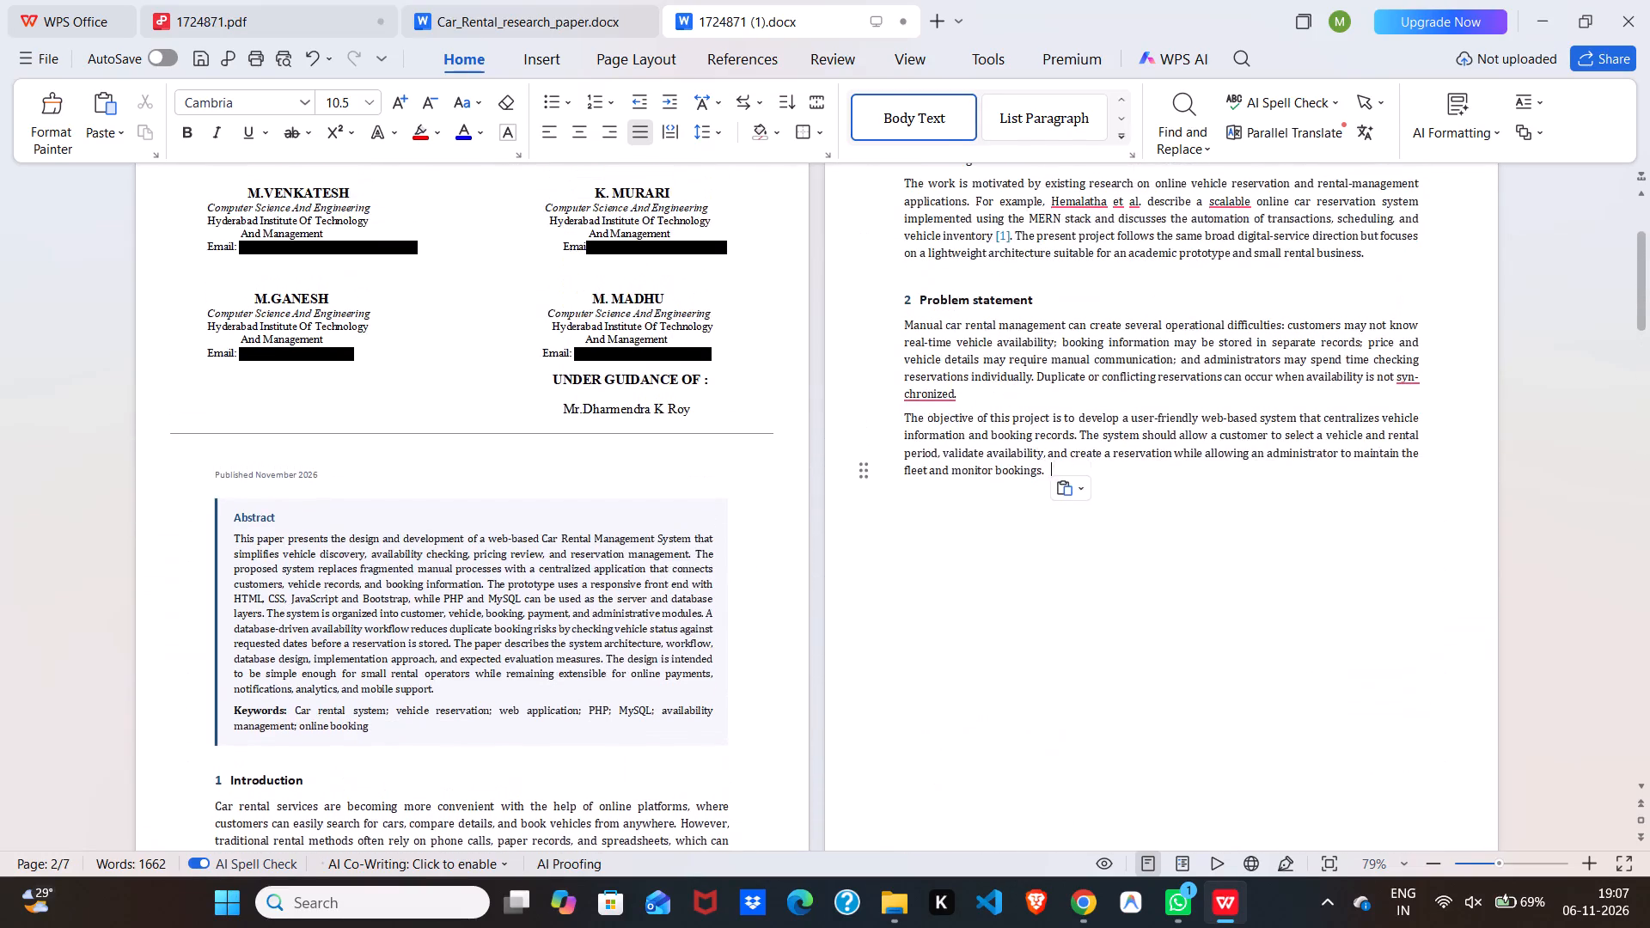
pyautogui.scroll(-1, 260, 439)
pyautogui.scroll(-1, 192, 525)
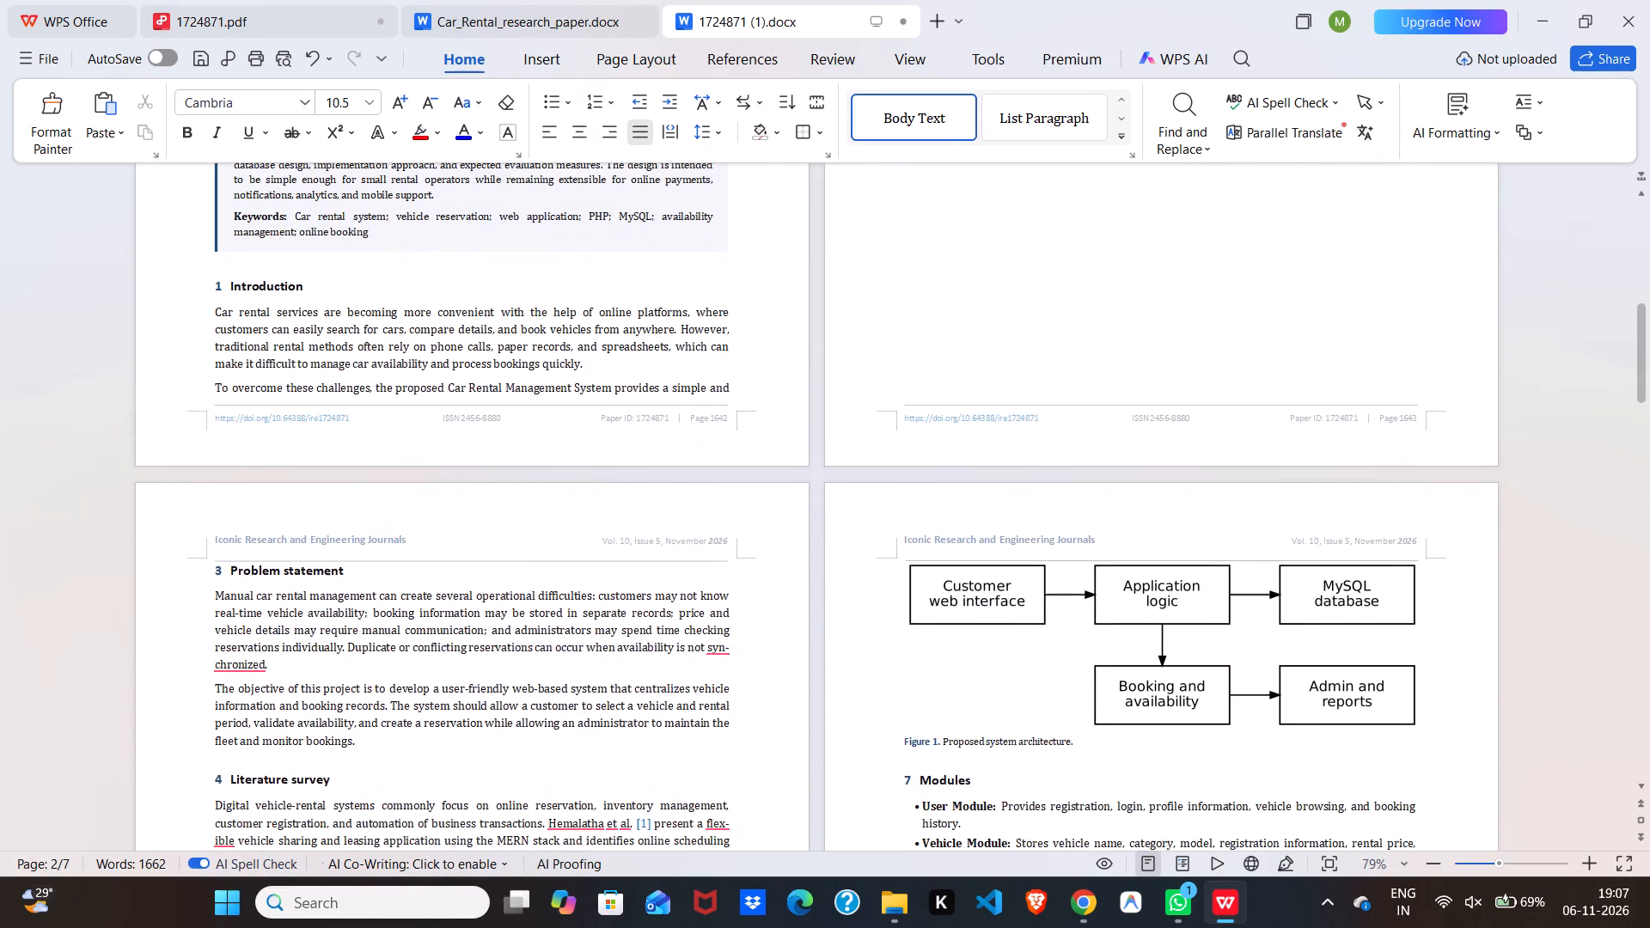
pyautogui.scroll(-1, 192, 525)
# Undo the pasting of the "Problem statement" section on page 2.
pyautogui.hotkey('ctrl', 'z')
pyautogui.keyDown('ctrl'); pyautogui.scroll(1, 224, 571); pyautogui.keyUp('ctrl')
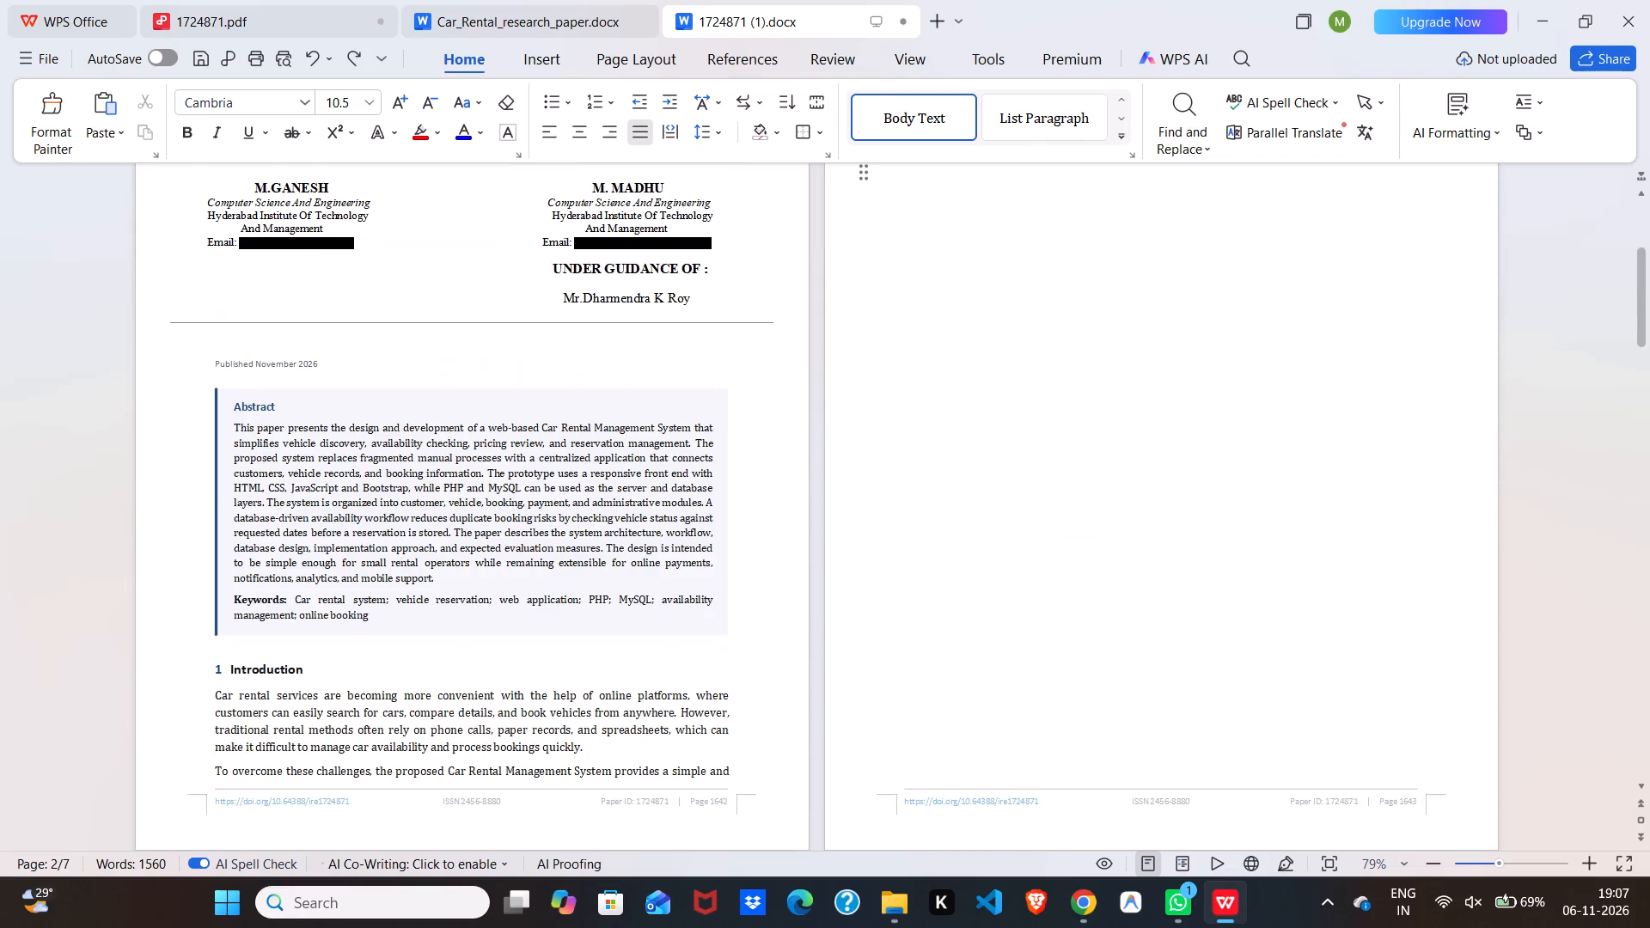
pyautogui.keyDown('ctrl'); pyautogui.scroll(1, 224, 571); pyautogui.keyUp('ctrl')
# Review the multi-page layout at a reduced zoom and closer up, comparing the page 2 gap with pages 3 and 4.
pyautogui.keyDown('ctrl'); pyautogui.scroll(-2, 224, 571); pyautogui.keyUp('ctrl')
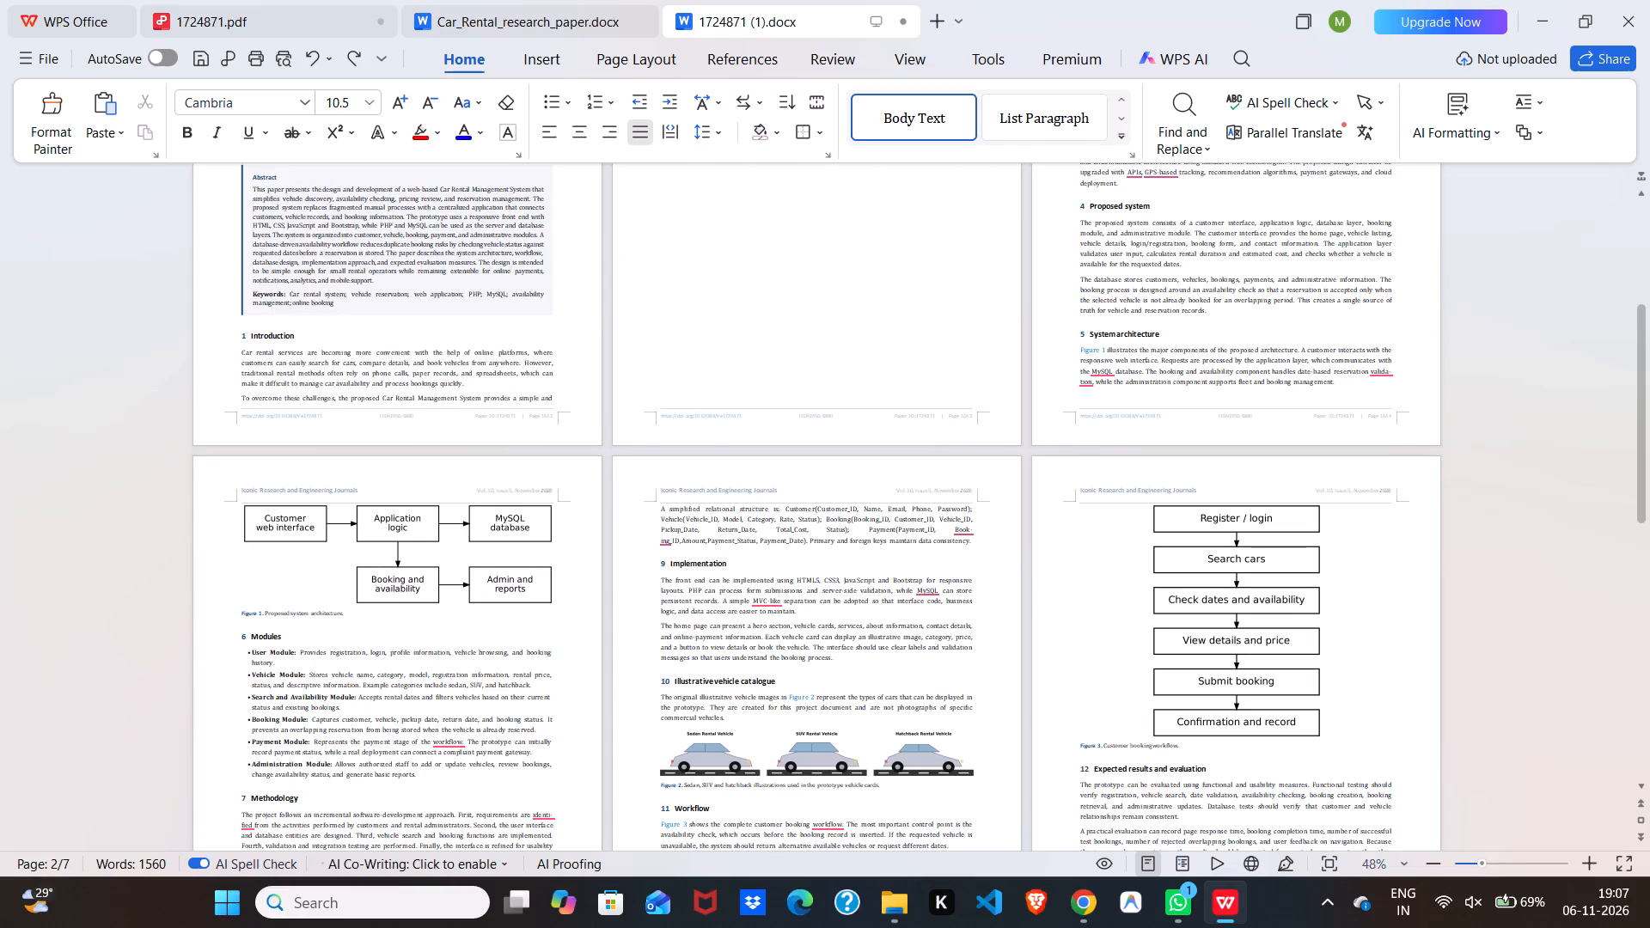
pyautogui.keyDown('ctrl'); pyautogui.scroll(-4, 224, 571); pyautogui.keyUp('ctrl')
pyautogui.hscroll(-1, 224, 571)
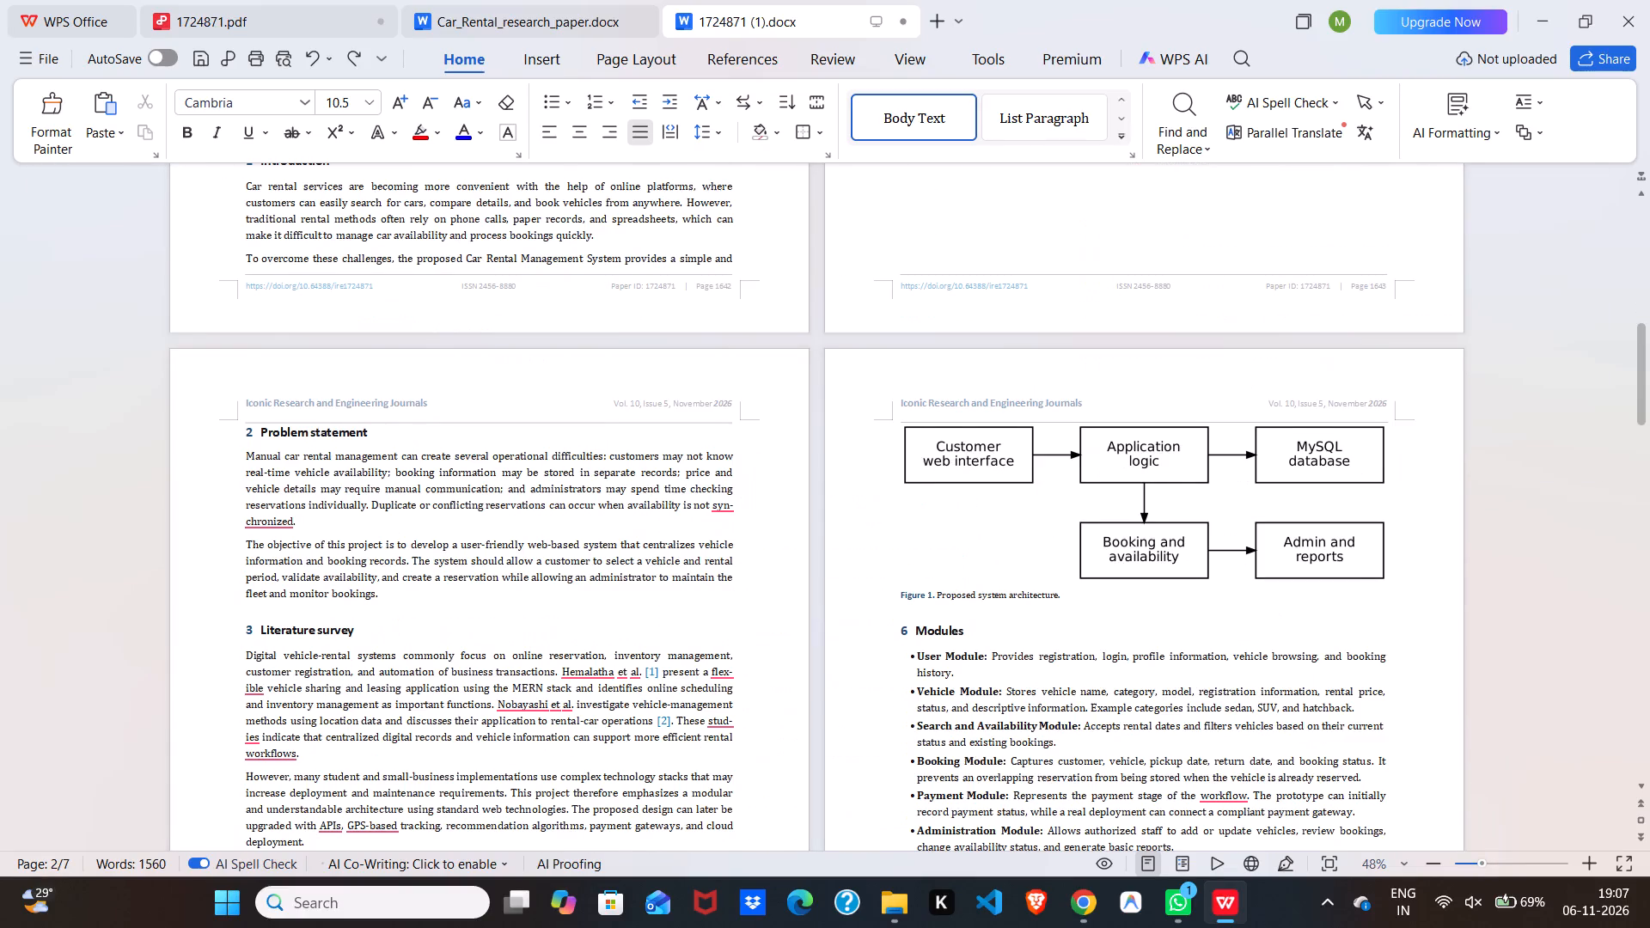
pyautogui.scroll(-3, 364, 666)
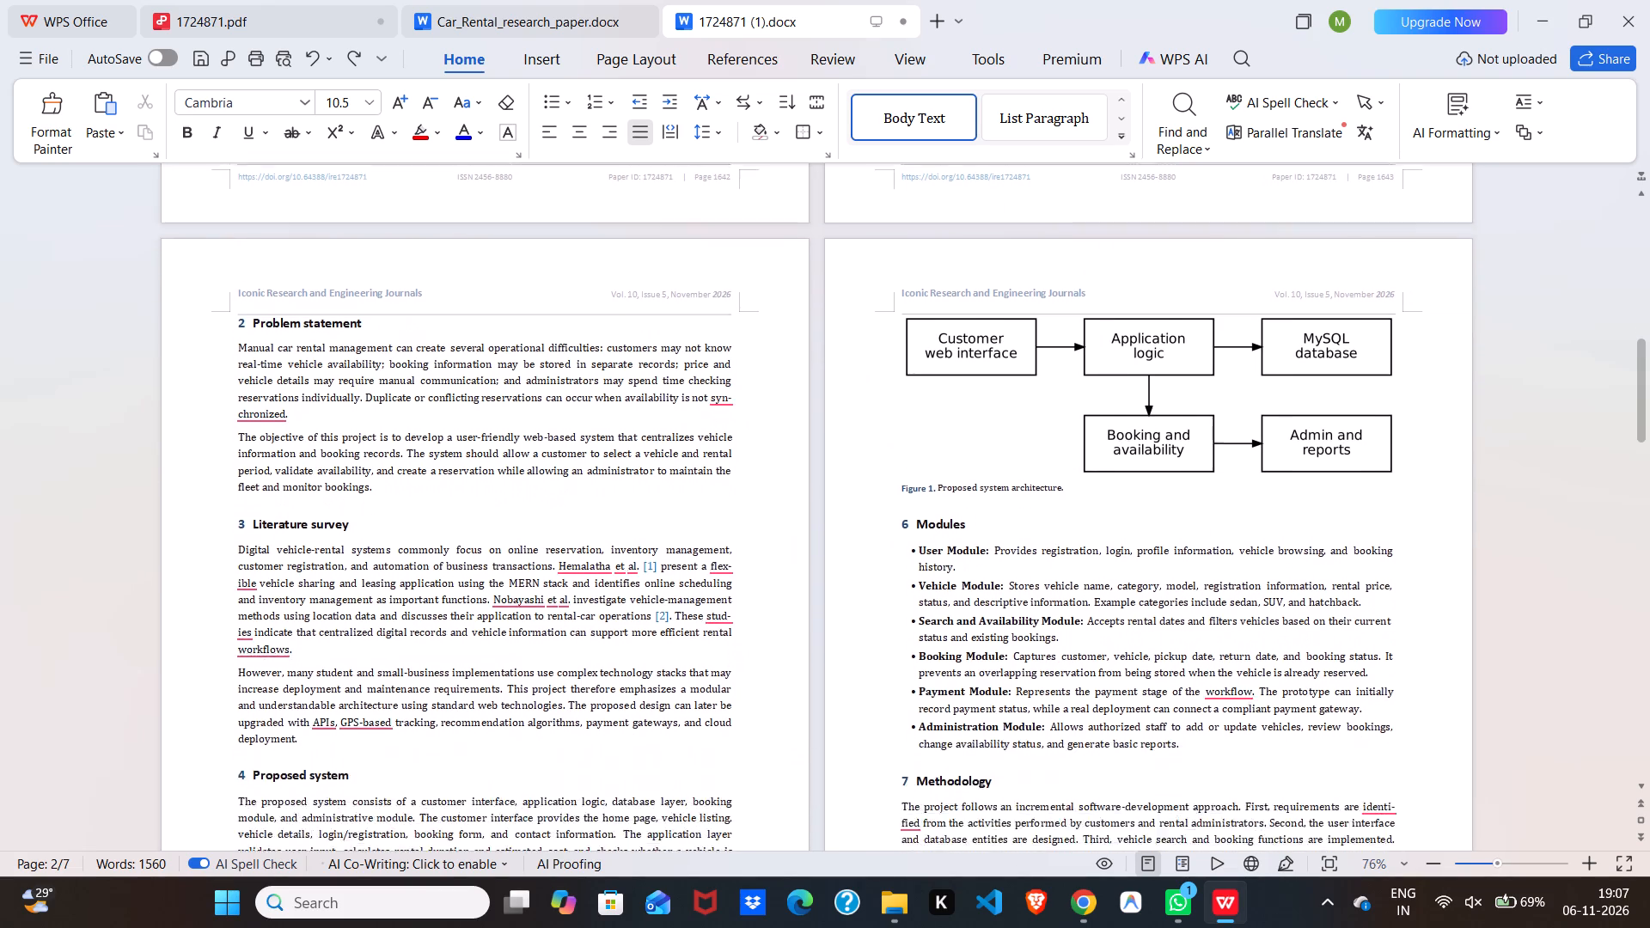
pyautogui.scroll(-3, 364, 666)
pyautogui.scroll(3, 364, 666)
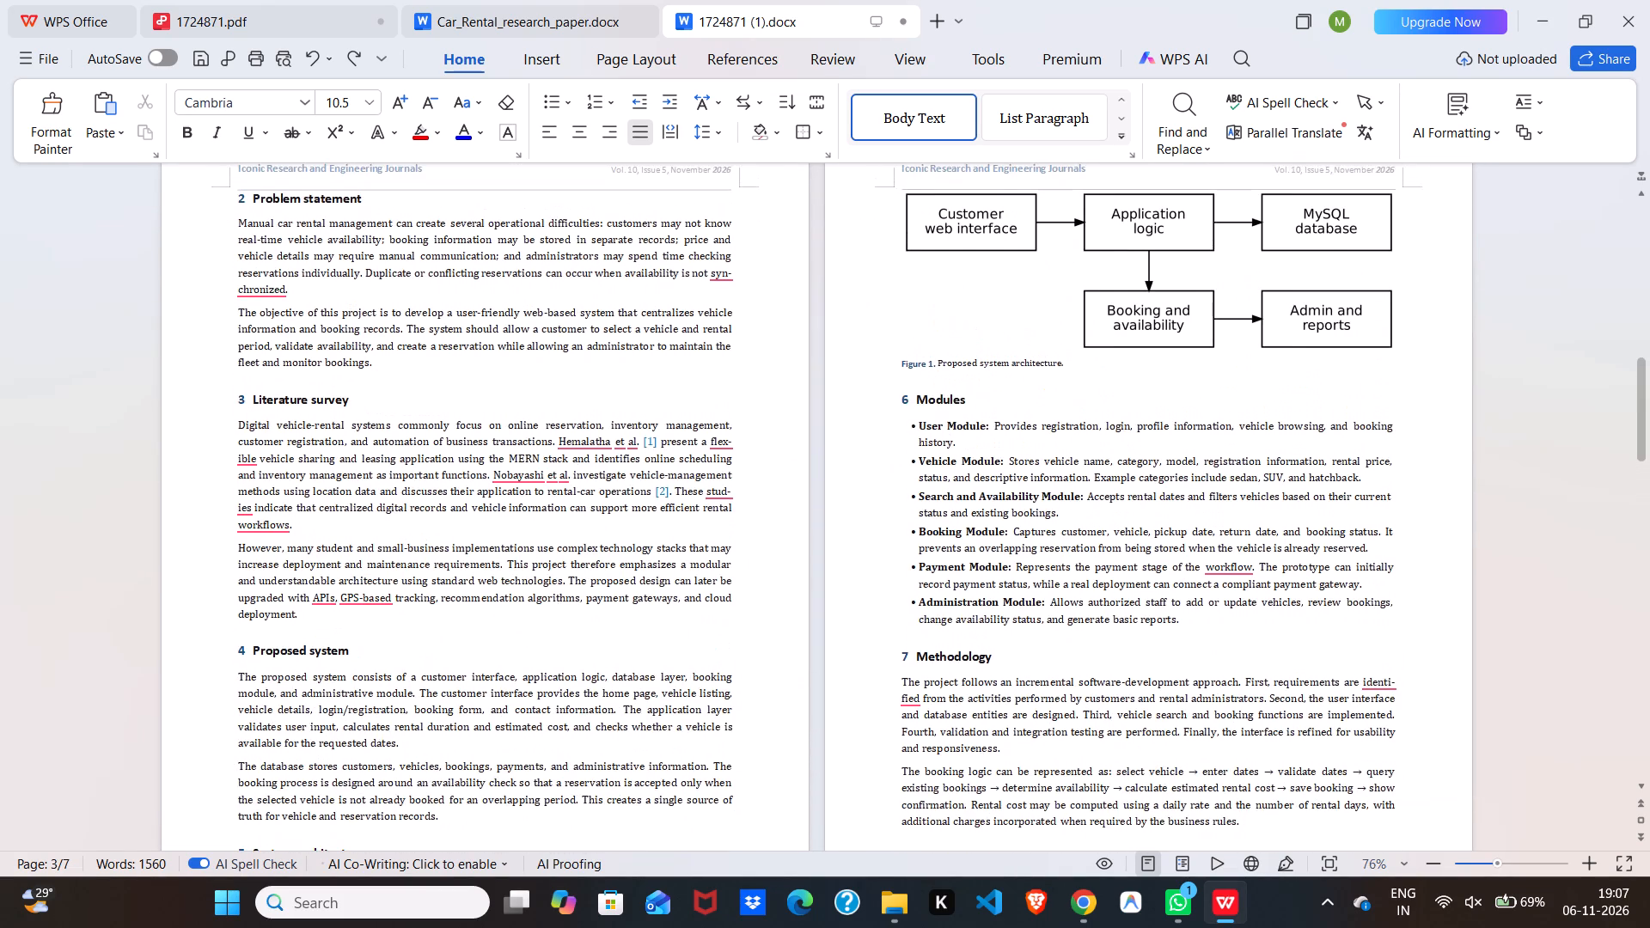
pyautogui.scroll(1, 364, 666)
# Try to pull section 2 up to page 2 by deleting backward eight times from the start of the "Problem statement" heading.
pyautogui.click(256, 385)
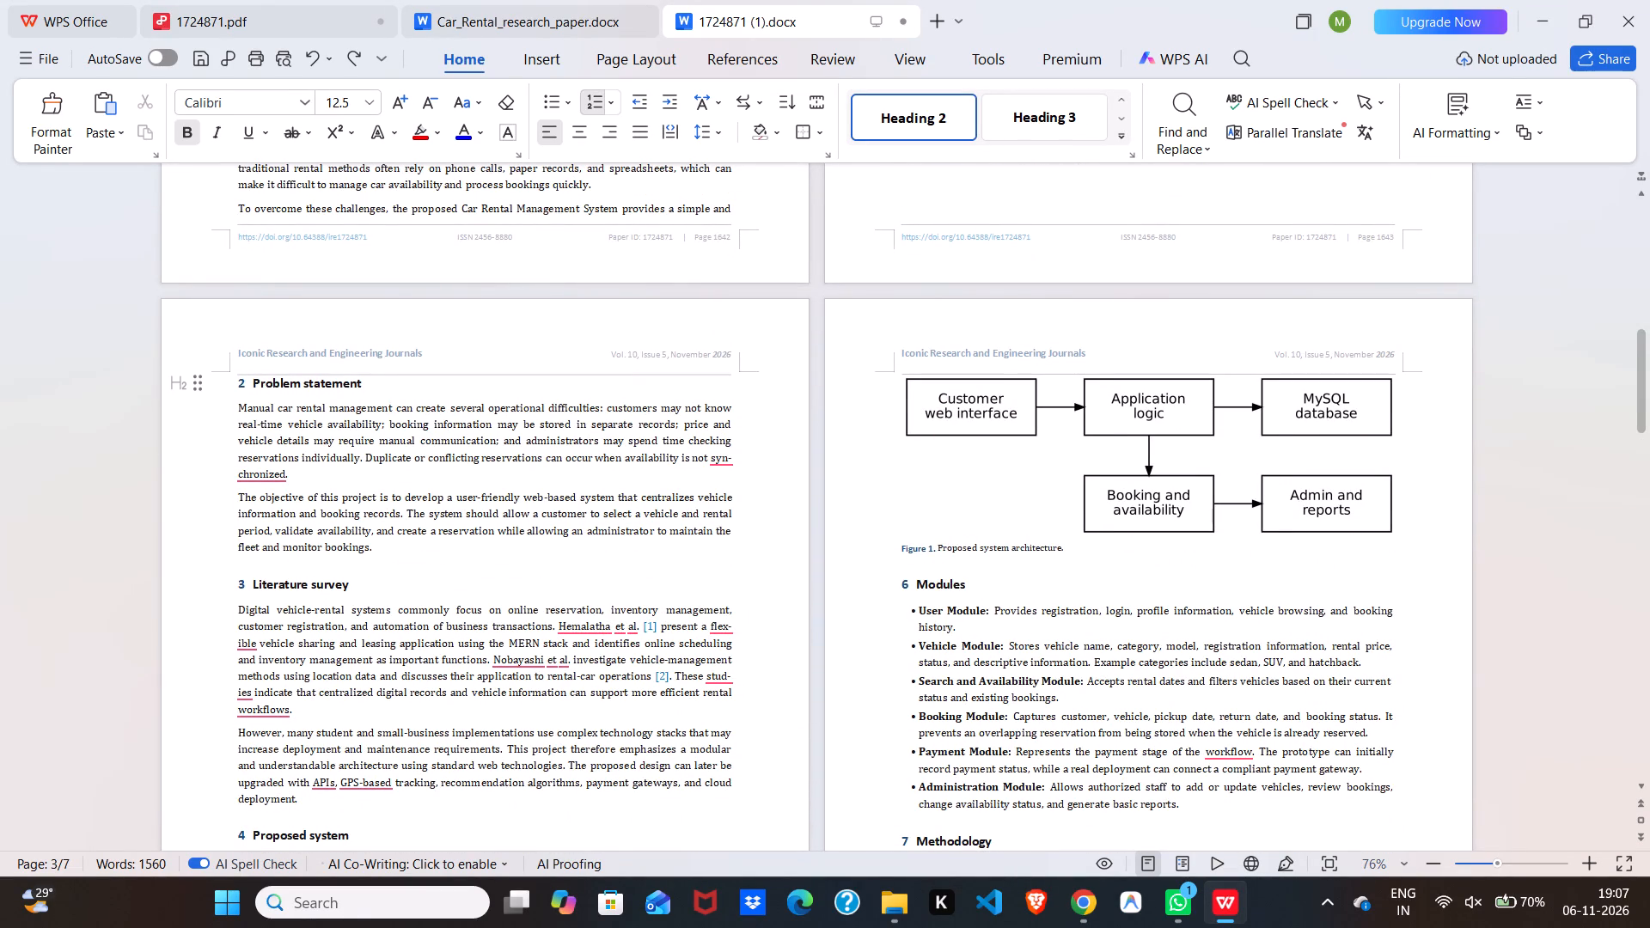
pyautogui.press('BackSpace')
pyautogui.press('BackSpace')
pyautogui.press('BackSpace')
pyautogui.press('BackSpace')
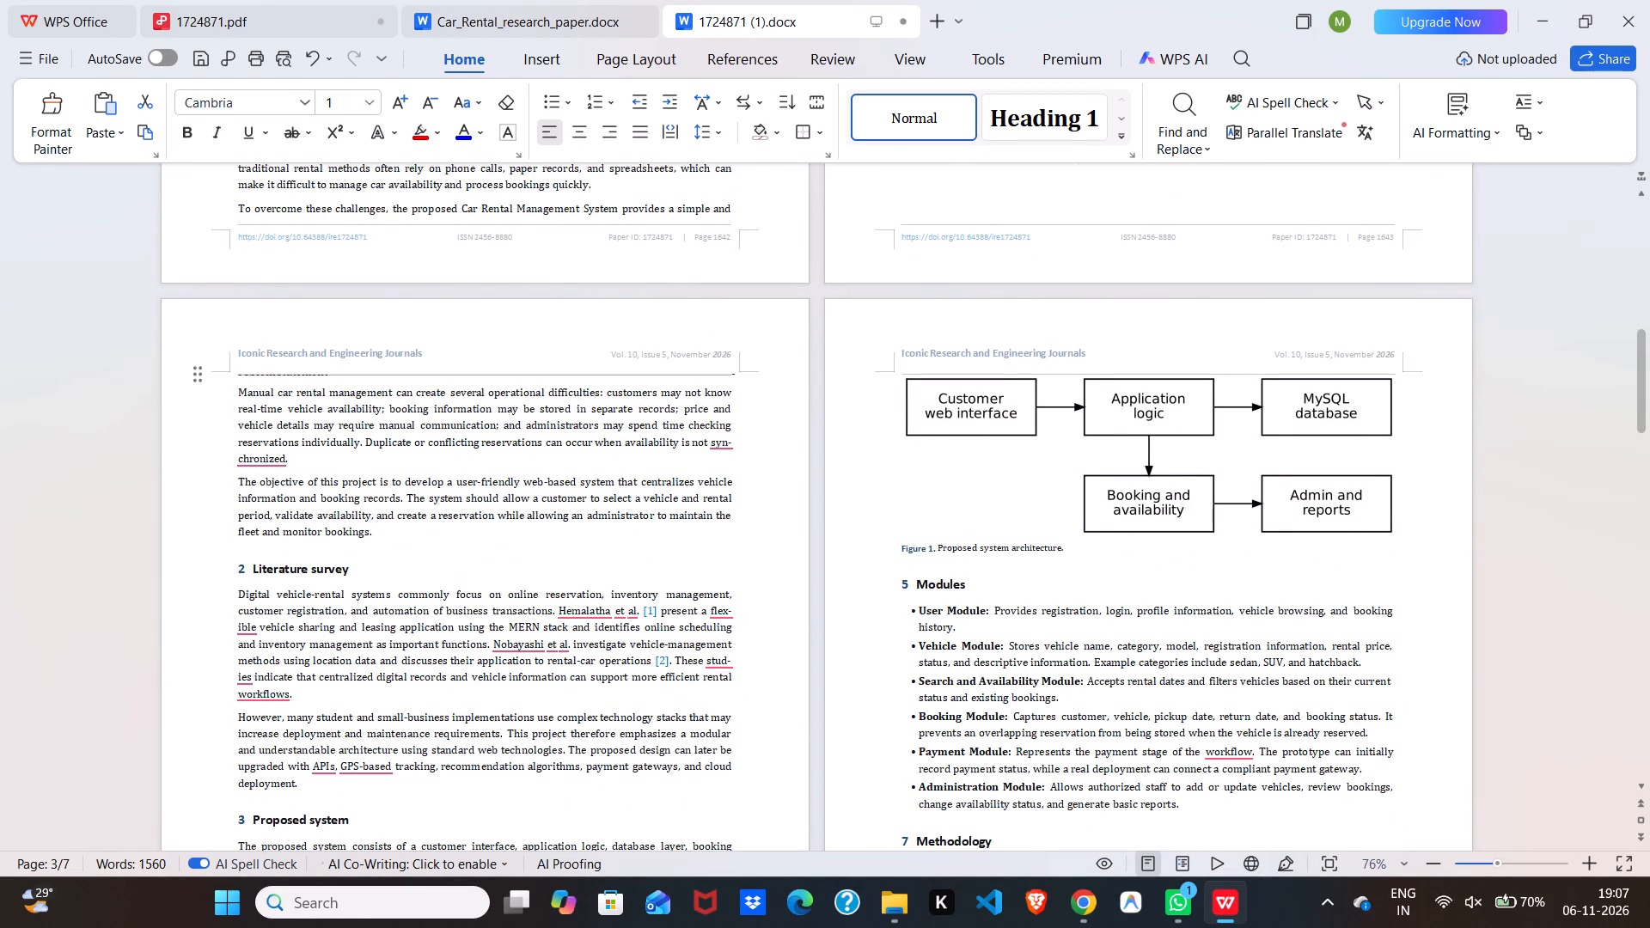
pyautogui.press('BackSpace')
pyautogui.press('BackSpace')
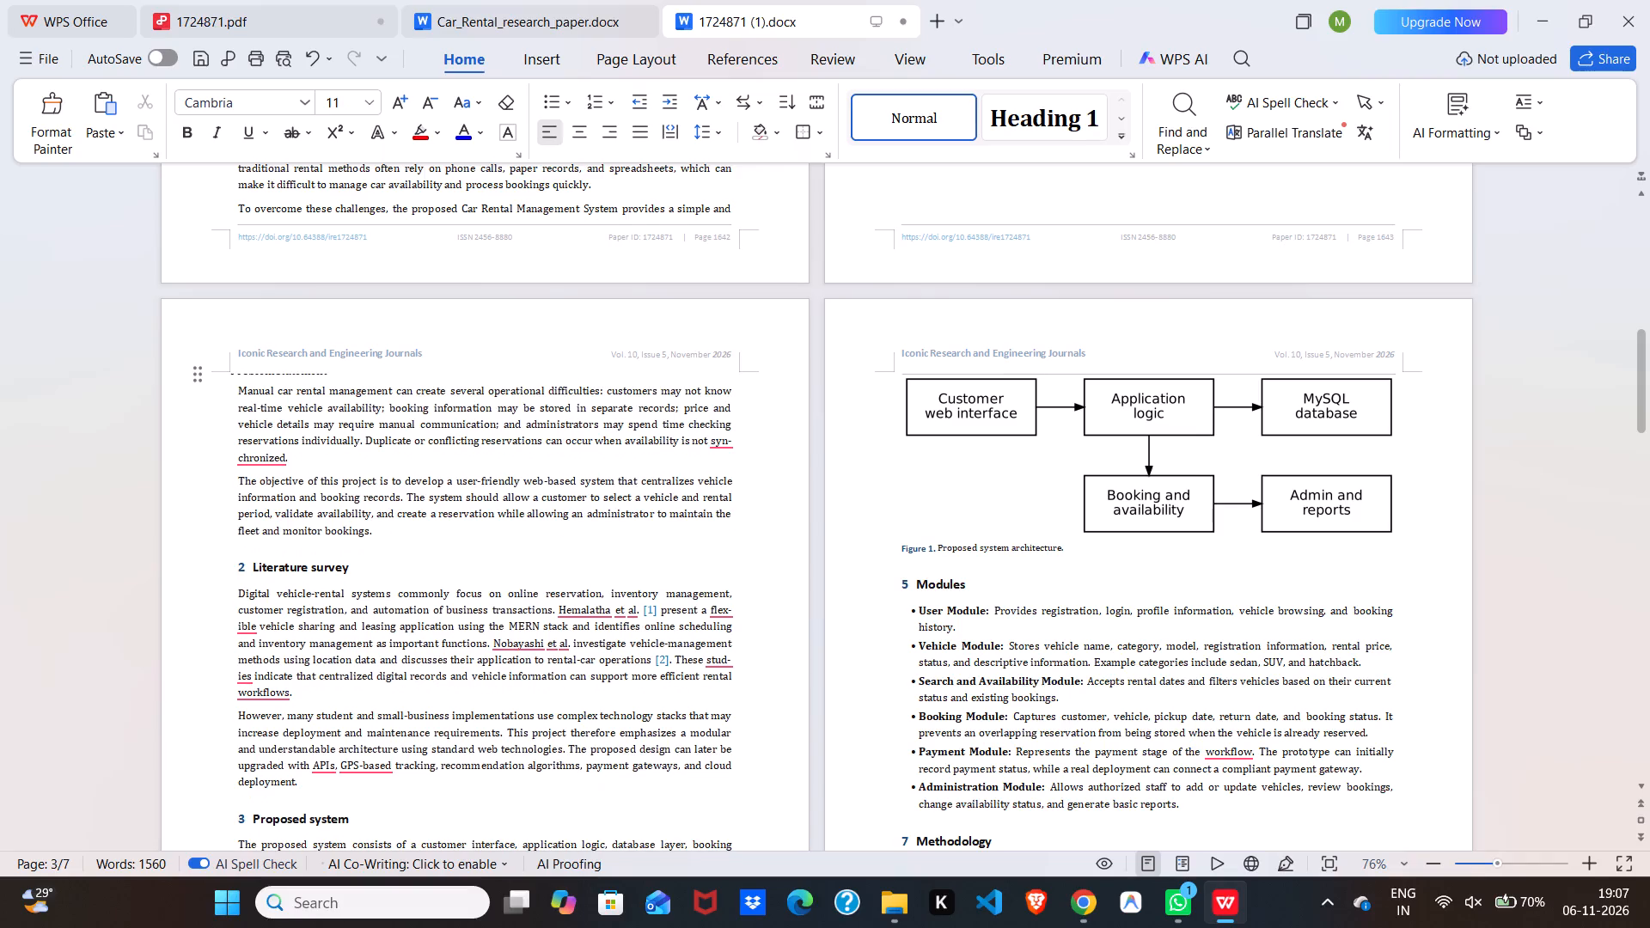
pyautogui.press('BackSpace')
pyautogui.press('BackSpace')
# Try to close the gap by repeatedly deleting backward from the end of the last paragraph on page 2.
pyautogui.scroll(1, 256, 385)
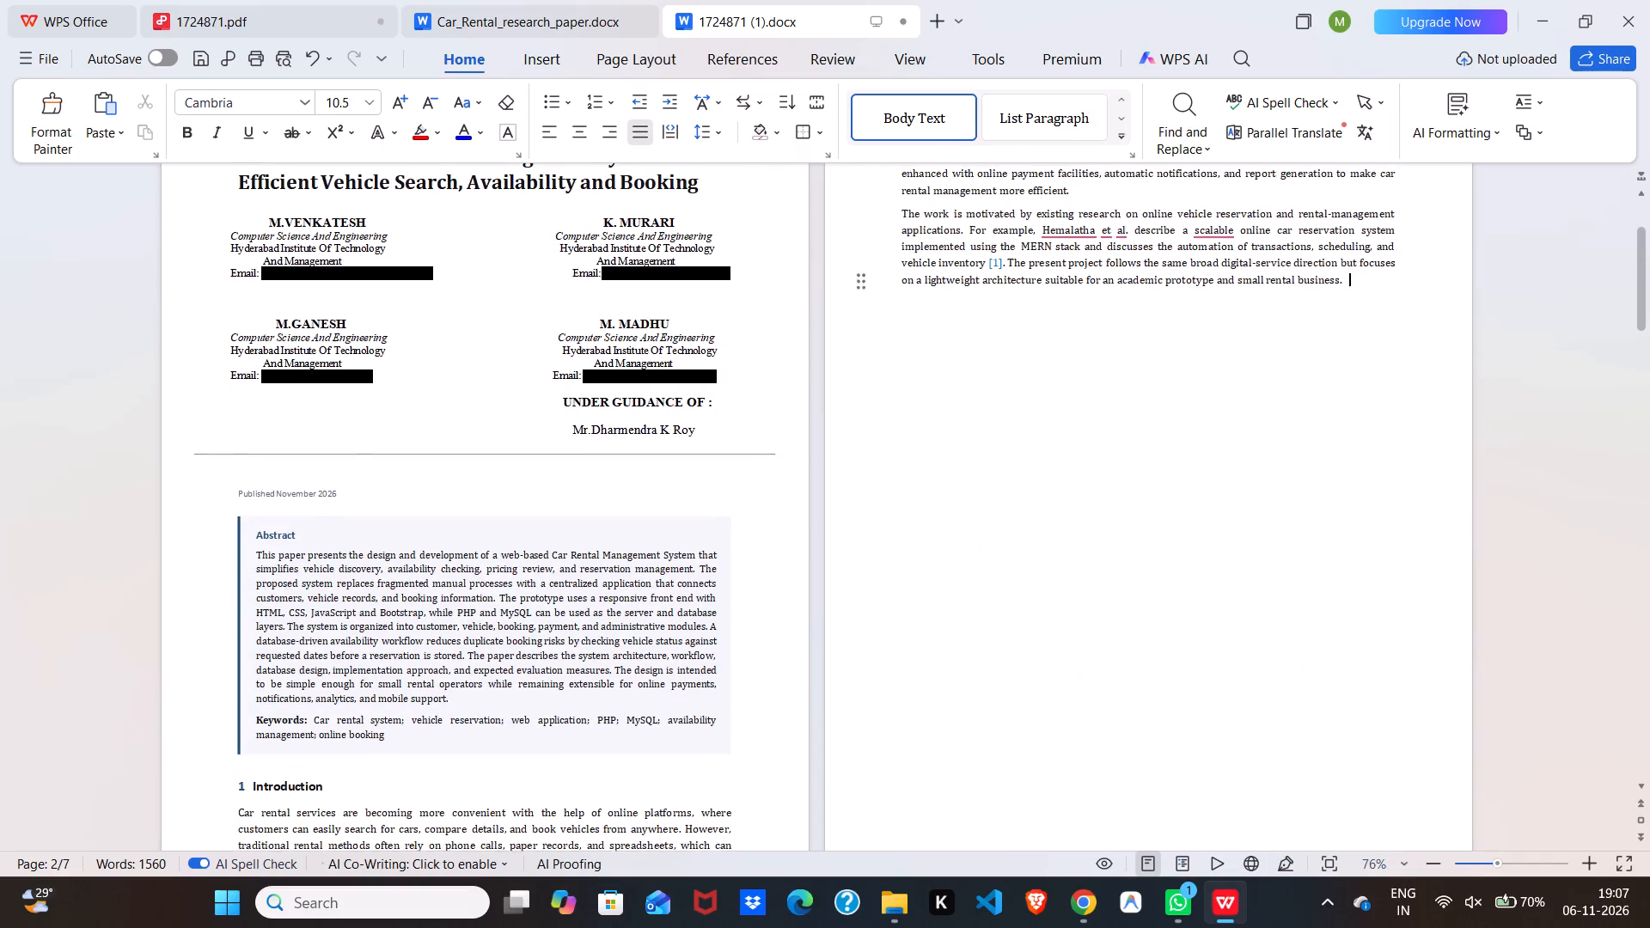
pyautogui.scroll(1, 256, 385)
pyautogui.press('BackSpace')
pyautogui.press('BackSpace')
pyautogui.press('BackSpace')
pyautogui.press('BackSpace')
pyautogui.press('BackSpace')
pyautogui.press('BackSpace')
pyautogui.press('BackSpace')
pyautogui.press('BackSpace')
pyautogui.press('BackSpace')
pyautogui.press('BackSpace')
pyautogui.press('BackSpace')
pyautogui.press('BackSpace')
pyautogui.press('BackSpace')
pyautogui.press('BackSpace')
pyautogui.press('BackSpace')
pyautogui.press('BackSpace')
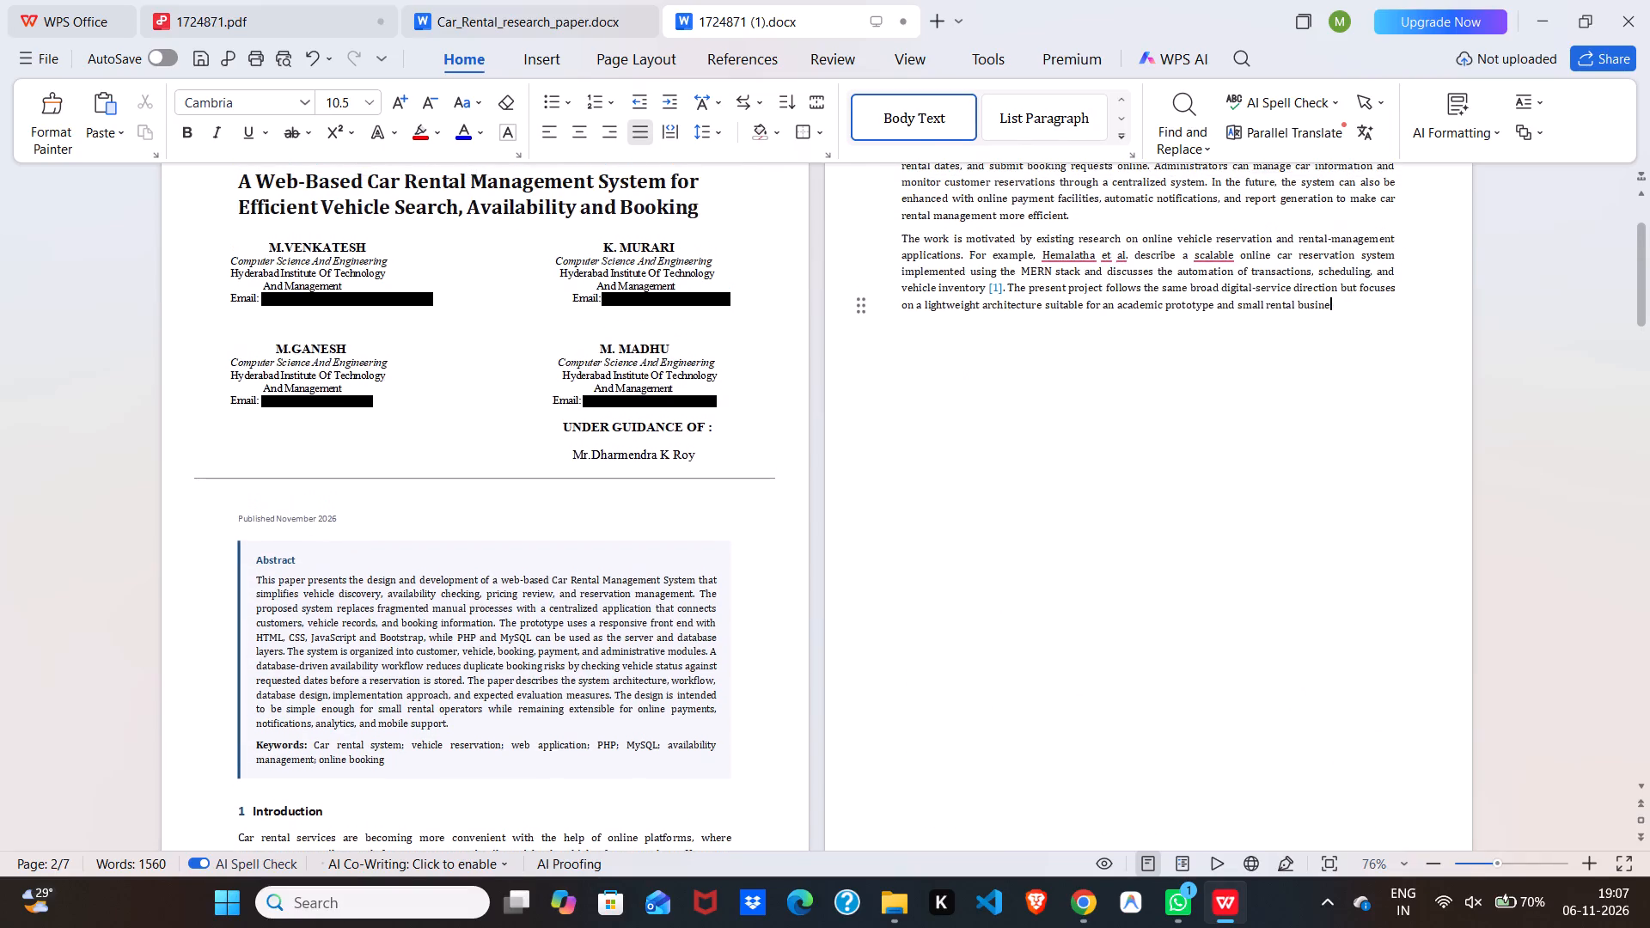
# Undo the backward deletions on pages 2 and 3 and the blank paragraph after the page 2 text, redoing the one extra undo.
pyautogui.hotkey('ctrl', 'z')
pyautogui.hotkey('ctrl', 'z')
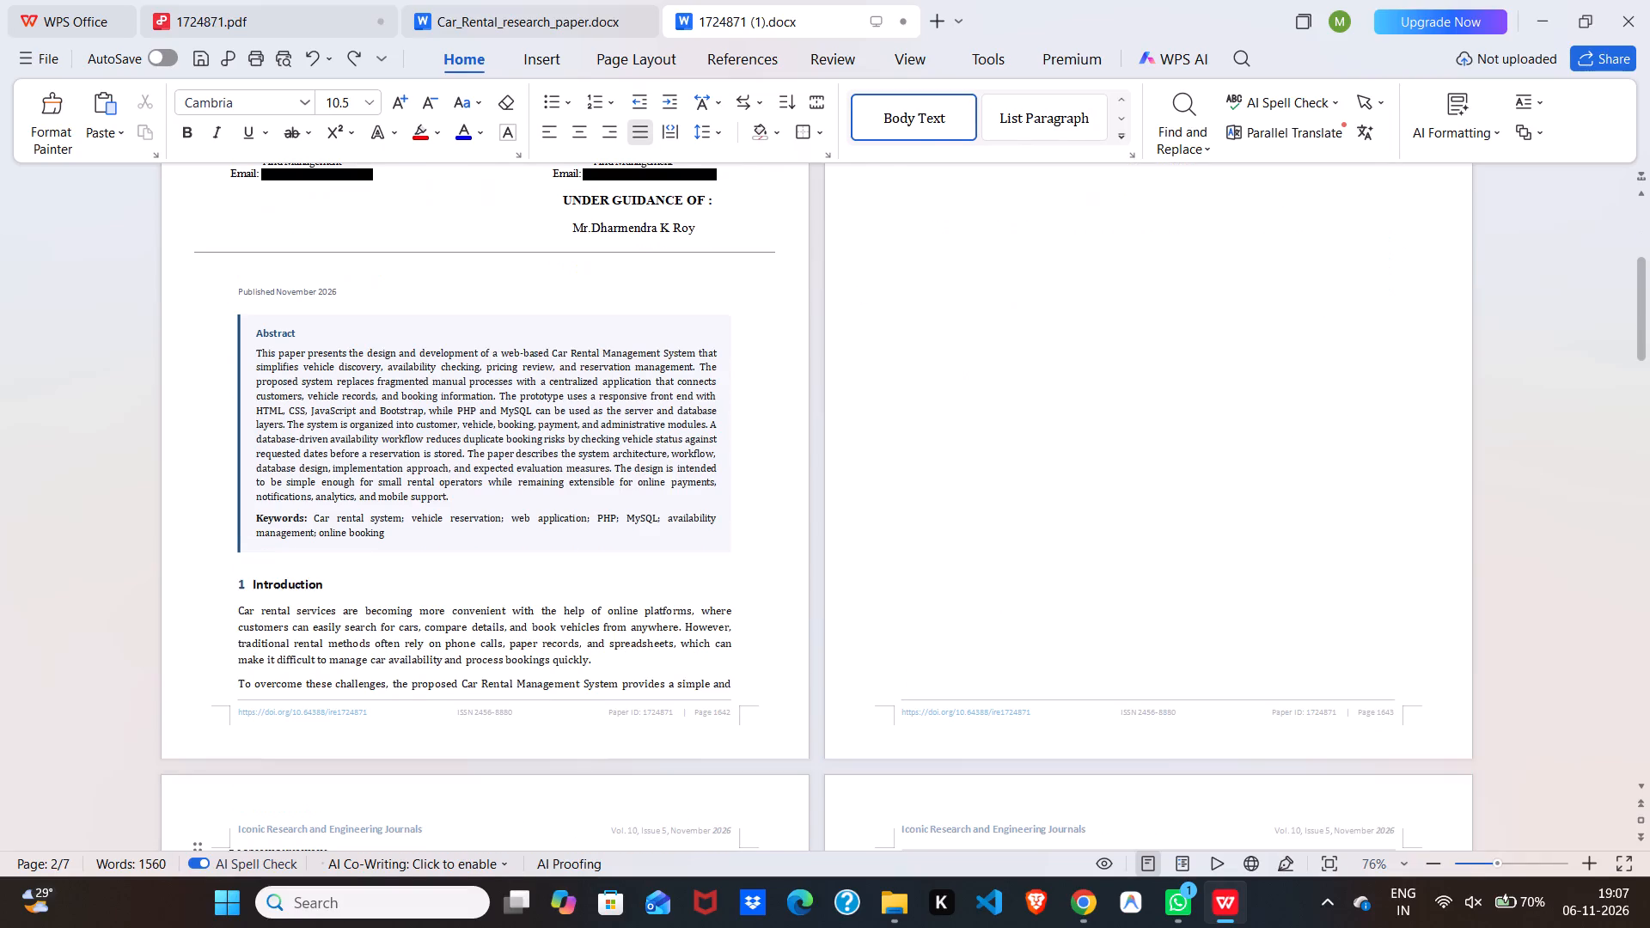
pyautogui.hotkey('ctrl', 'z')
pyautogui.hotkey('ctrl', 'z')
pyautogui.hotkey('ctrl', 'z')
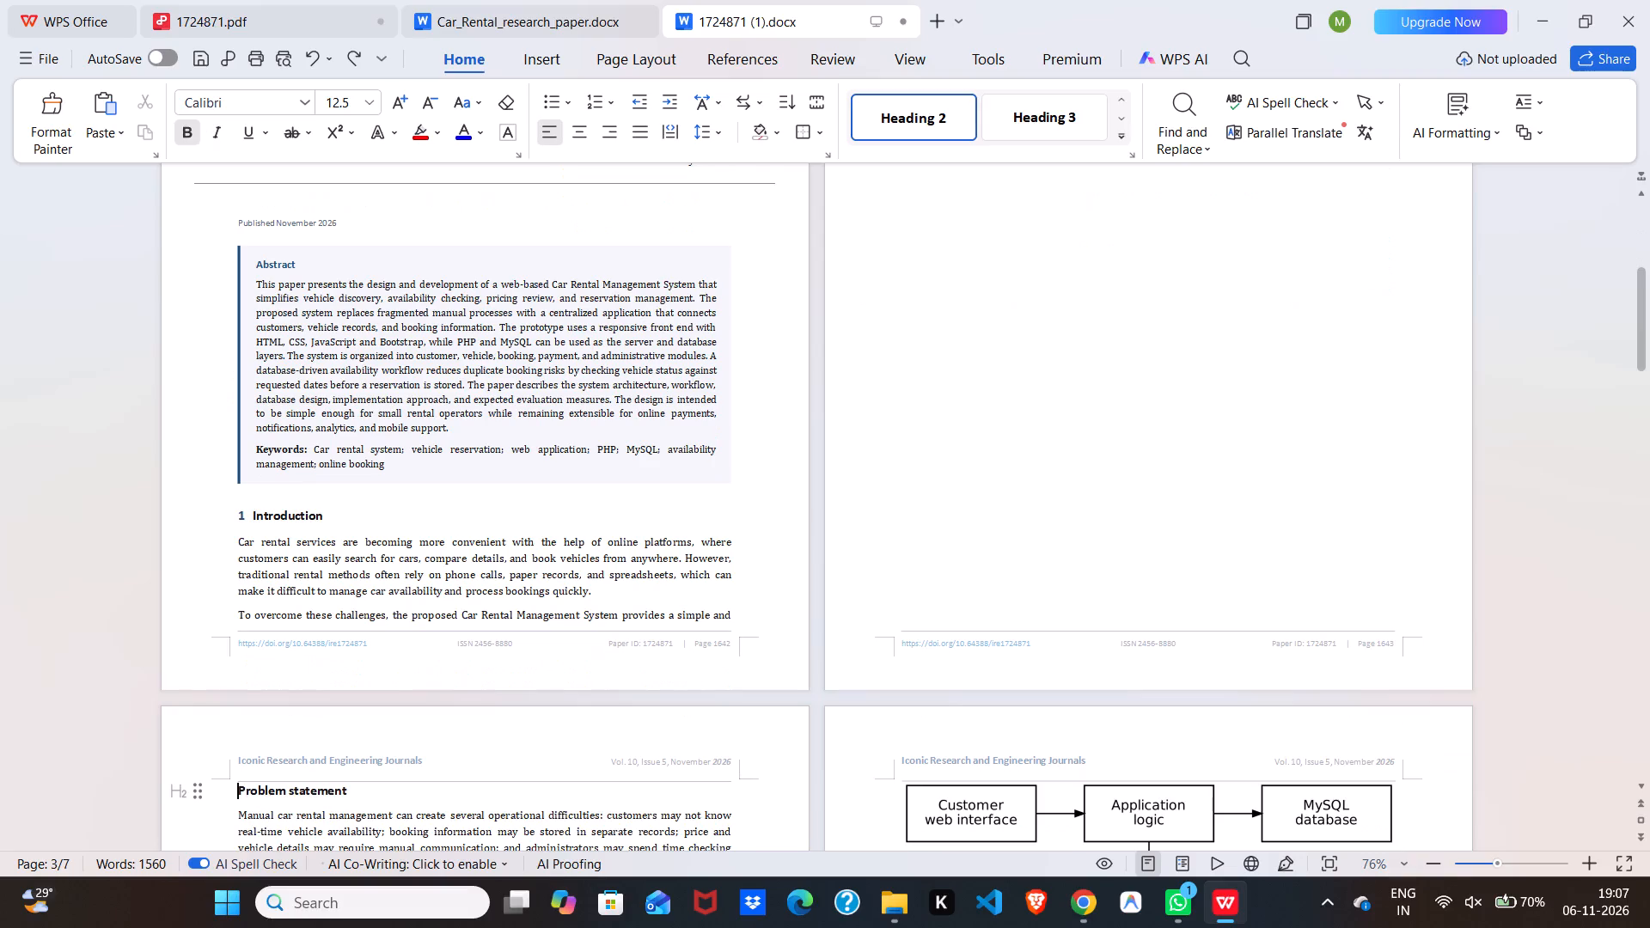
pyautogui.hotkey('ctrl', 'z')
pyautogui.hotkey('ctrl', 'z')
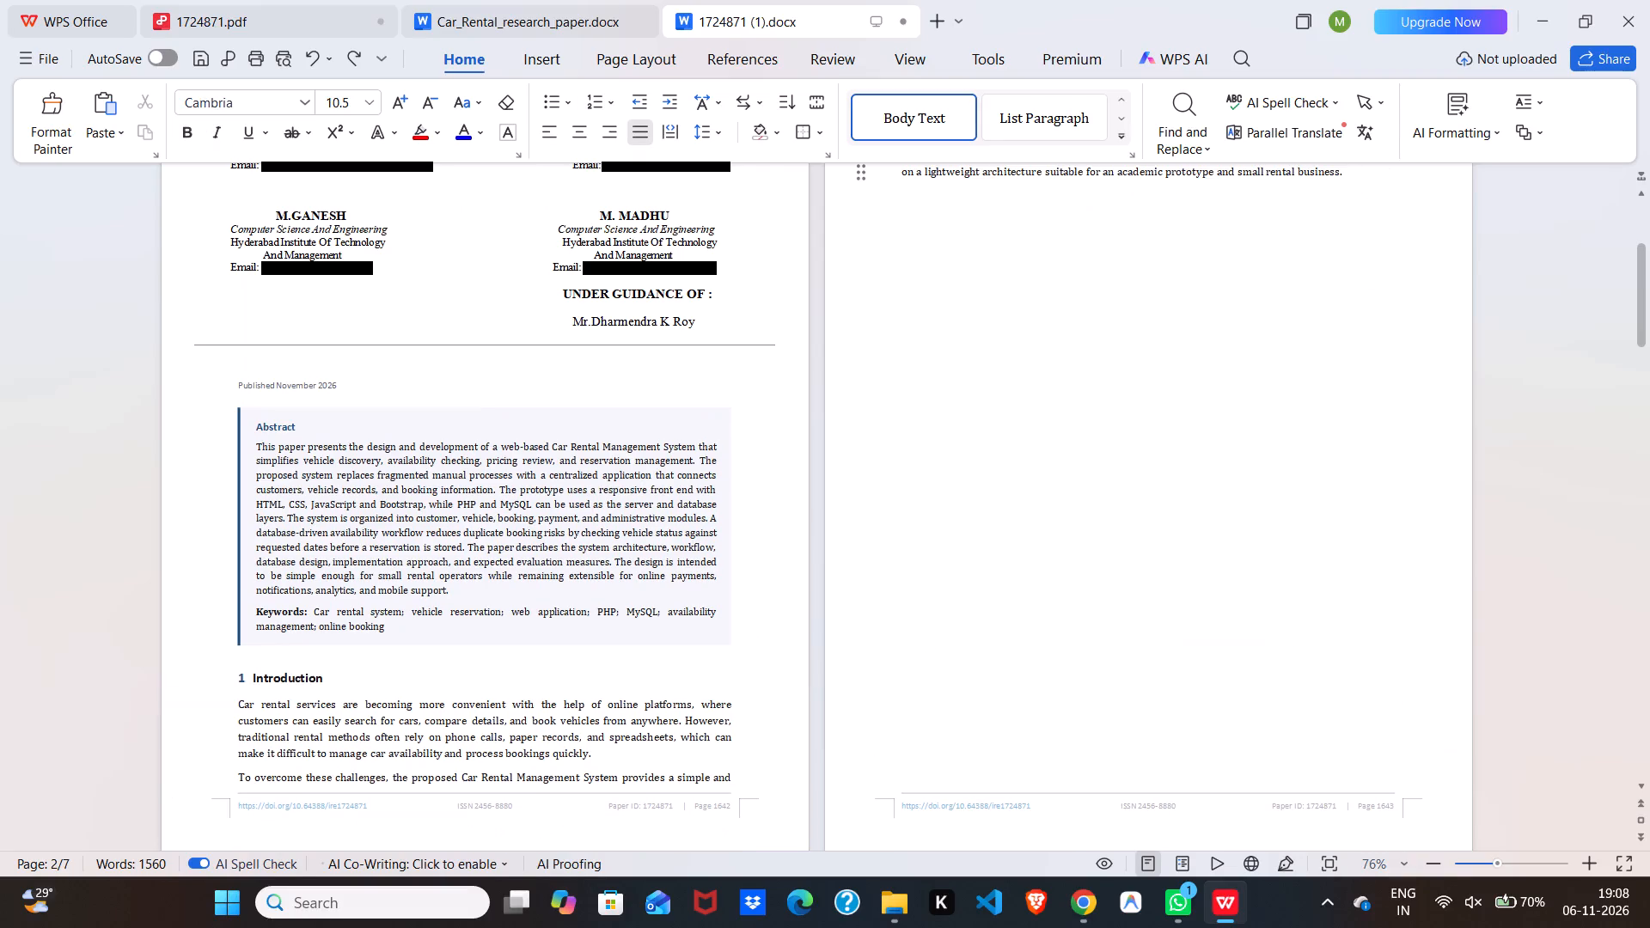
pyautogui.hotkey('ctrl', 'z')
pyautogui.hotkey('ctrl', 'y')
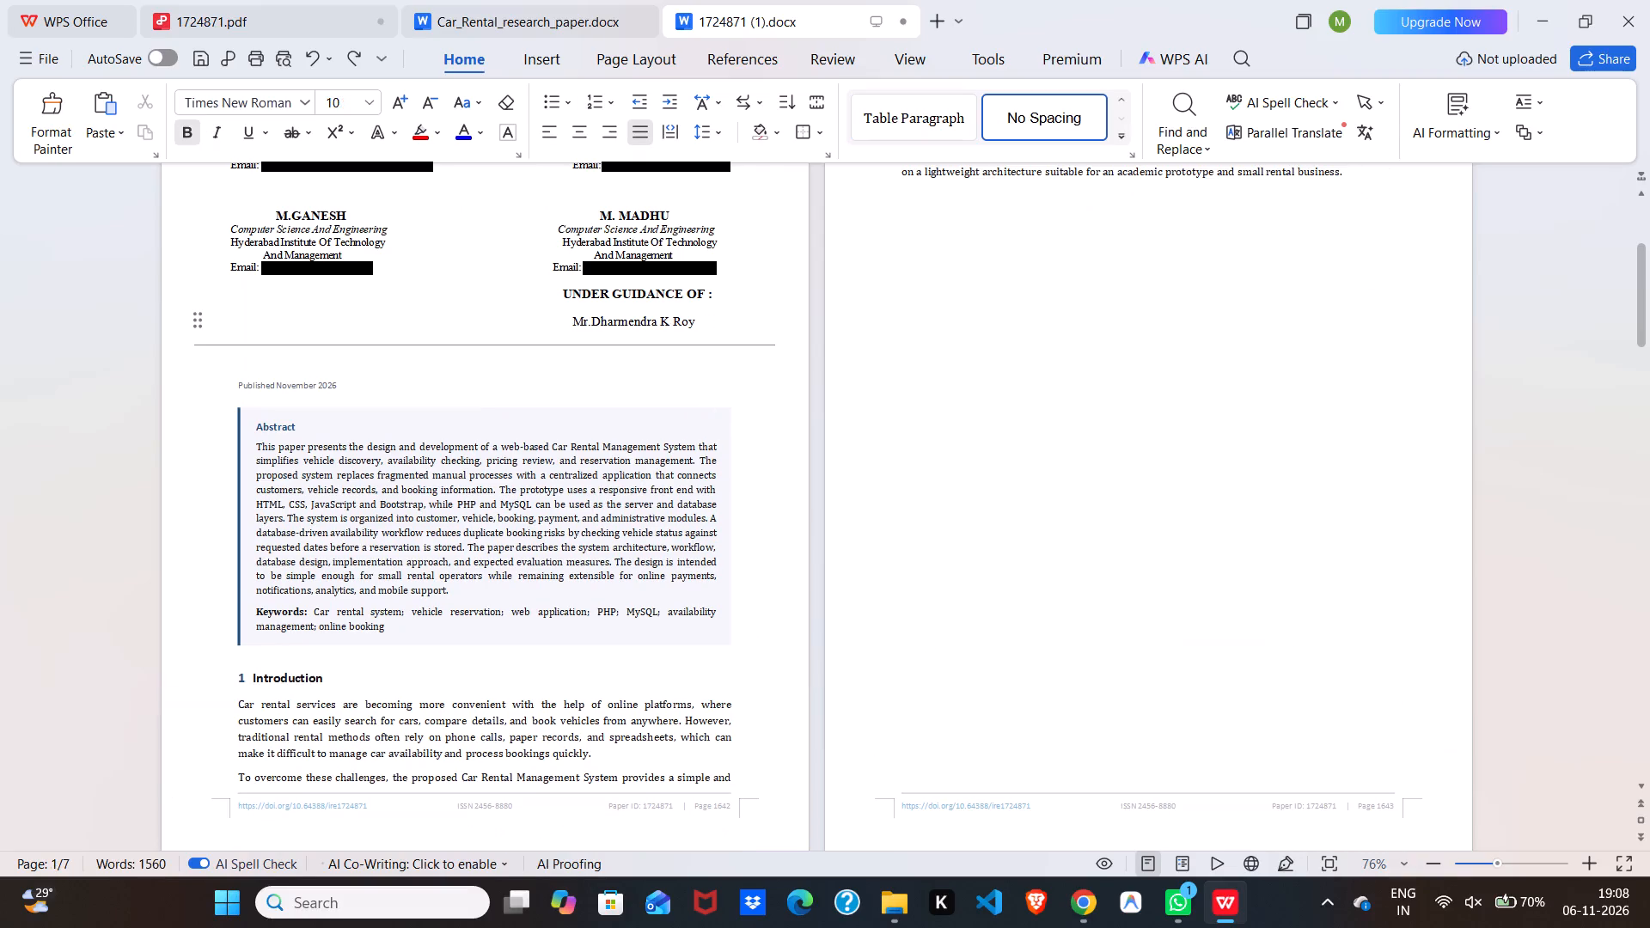
# Review the Word document's page layout from the first page through the references, checking the gaps between pages.
pyautogui.scroll(-2, 252, 609)
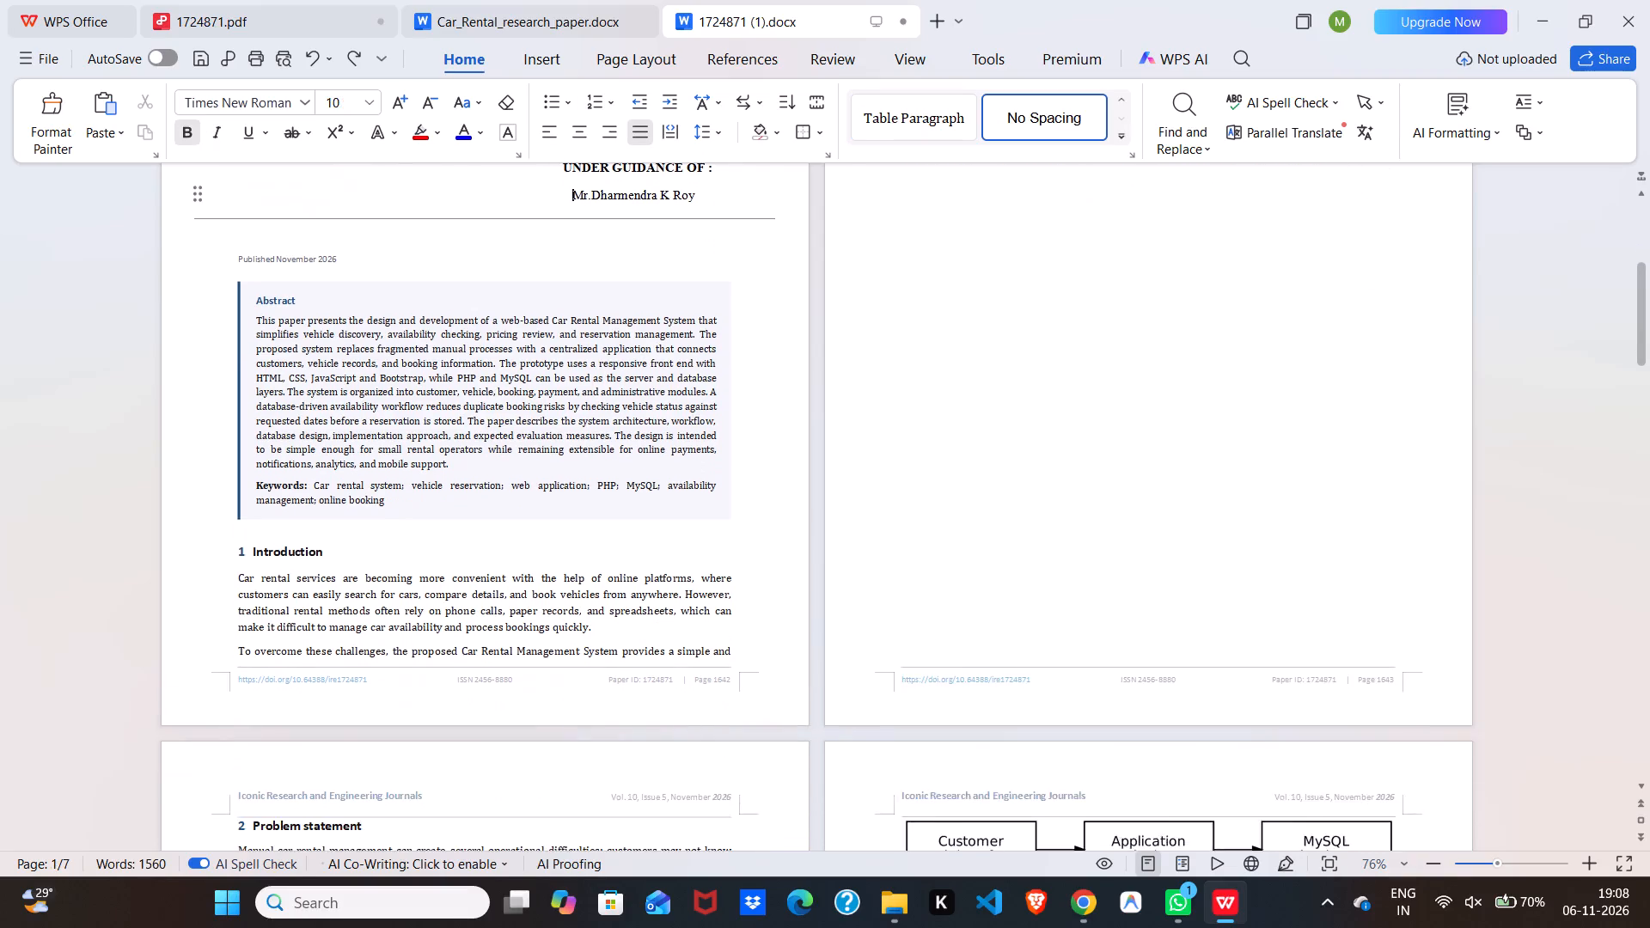
pyautogui.scroll(-5, 252, 609)
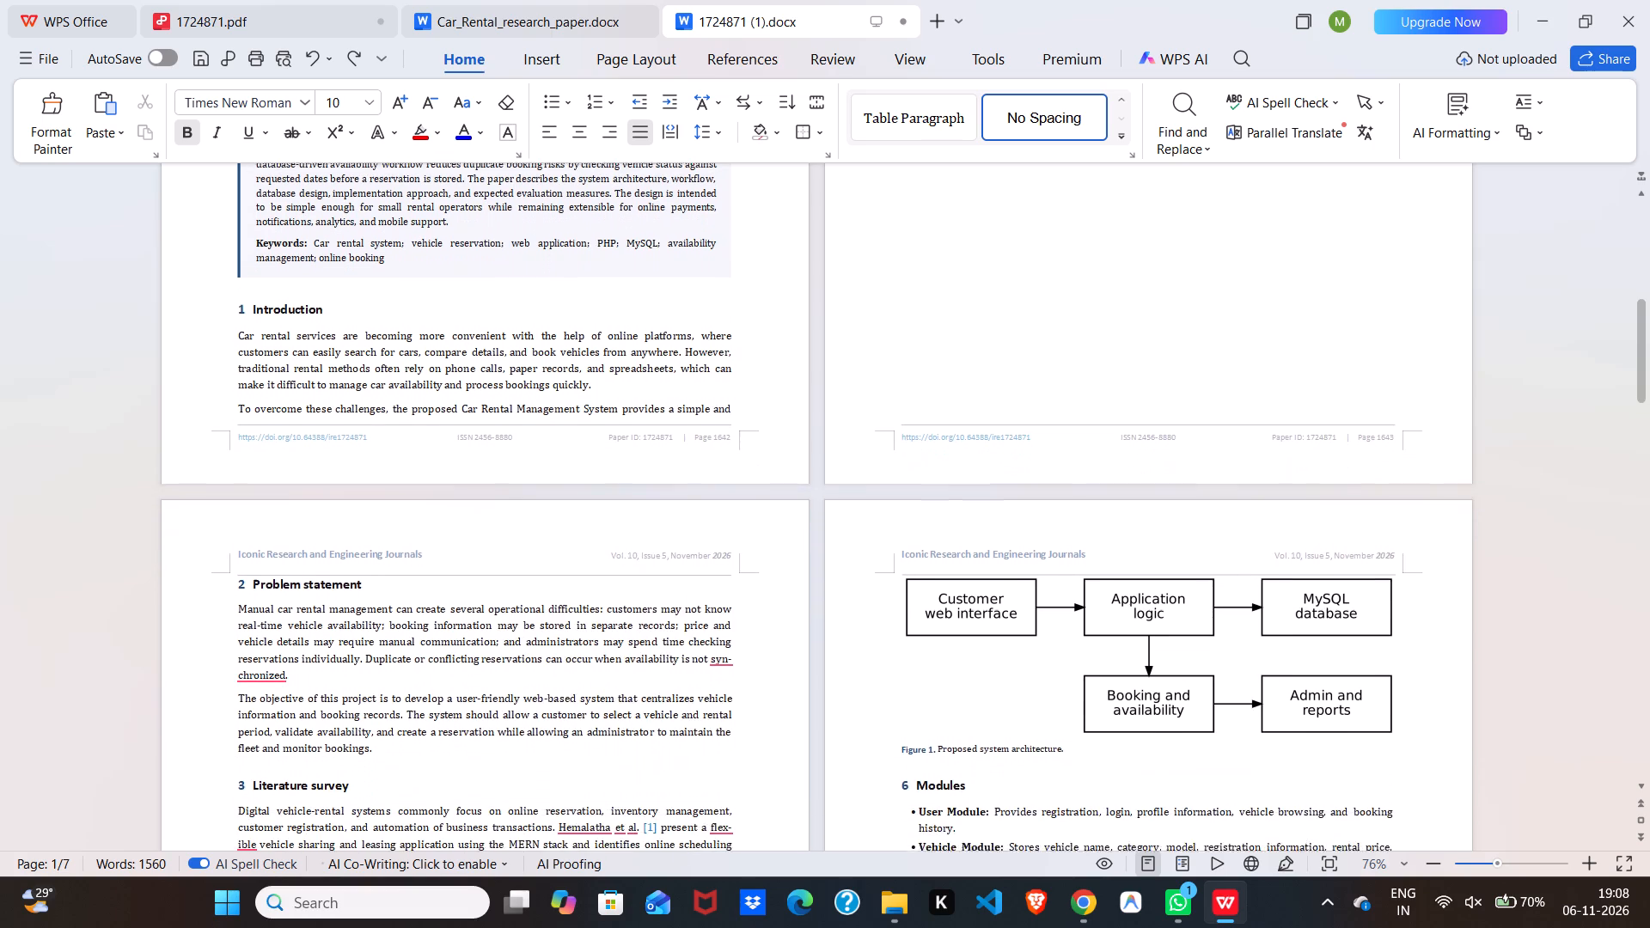
pyautogui.scroll(-4, 252, 609)
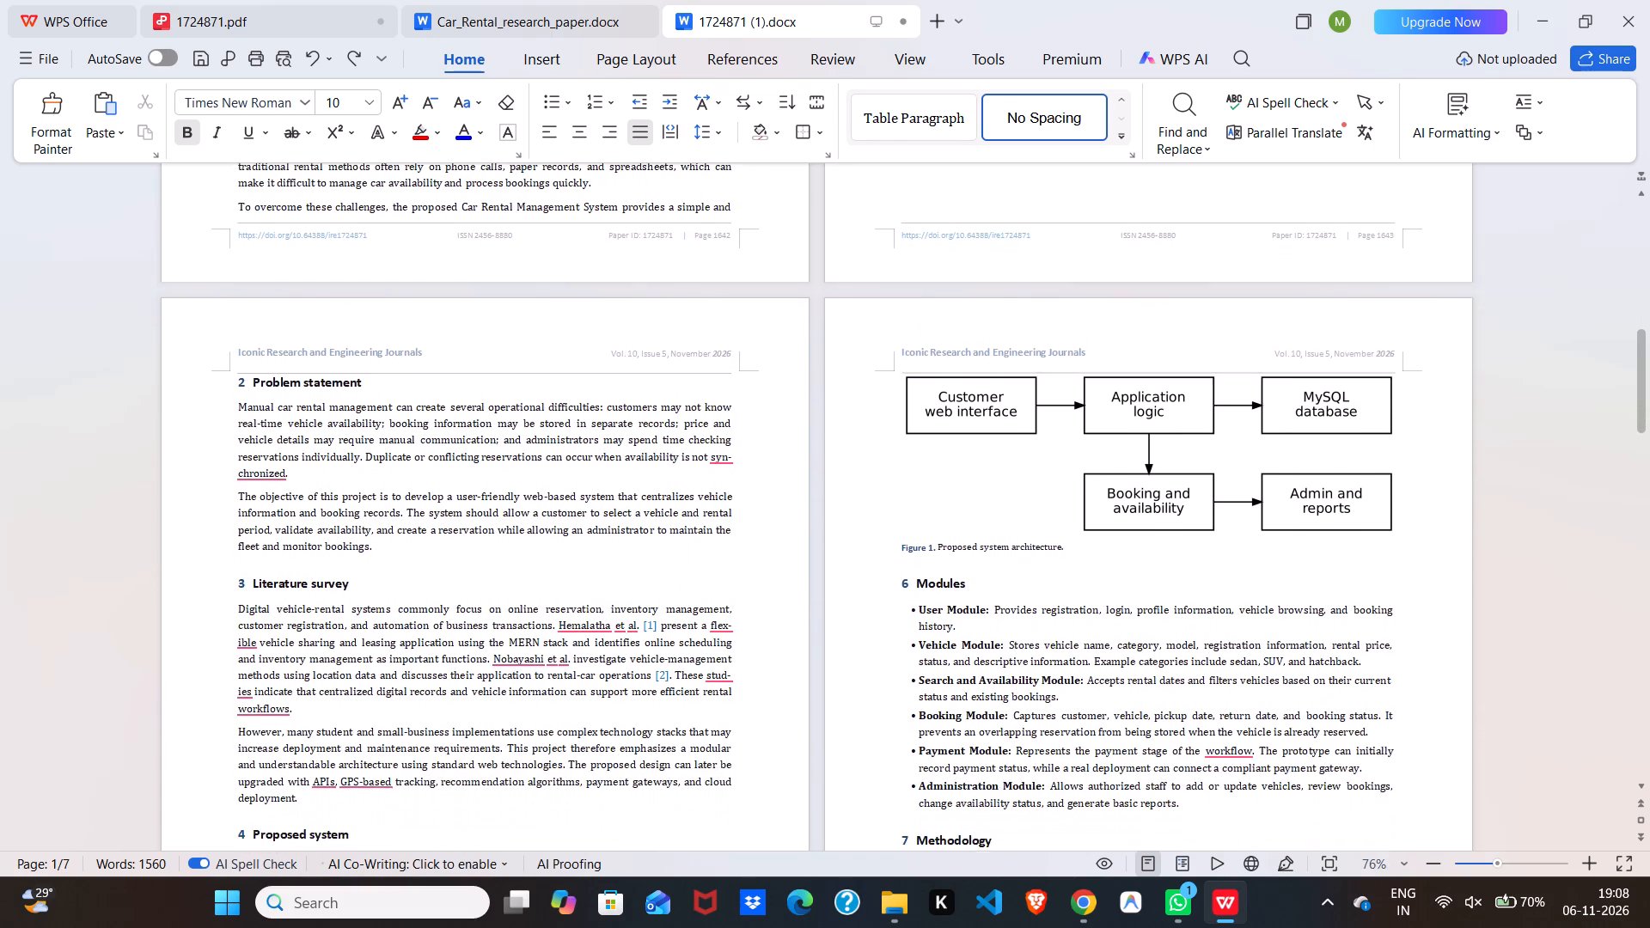
pyautogui.scroll(-5, 252, 609)
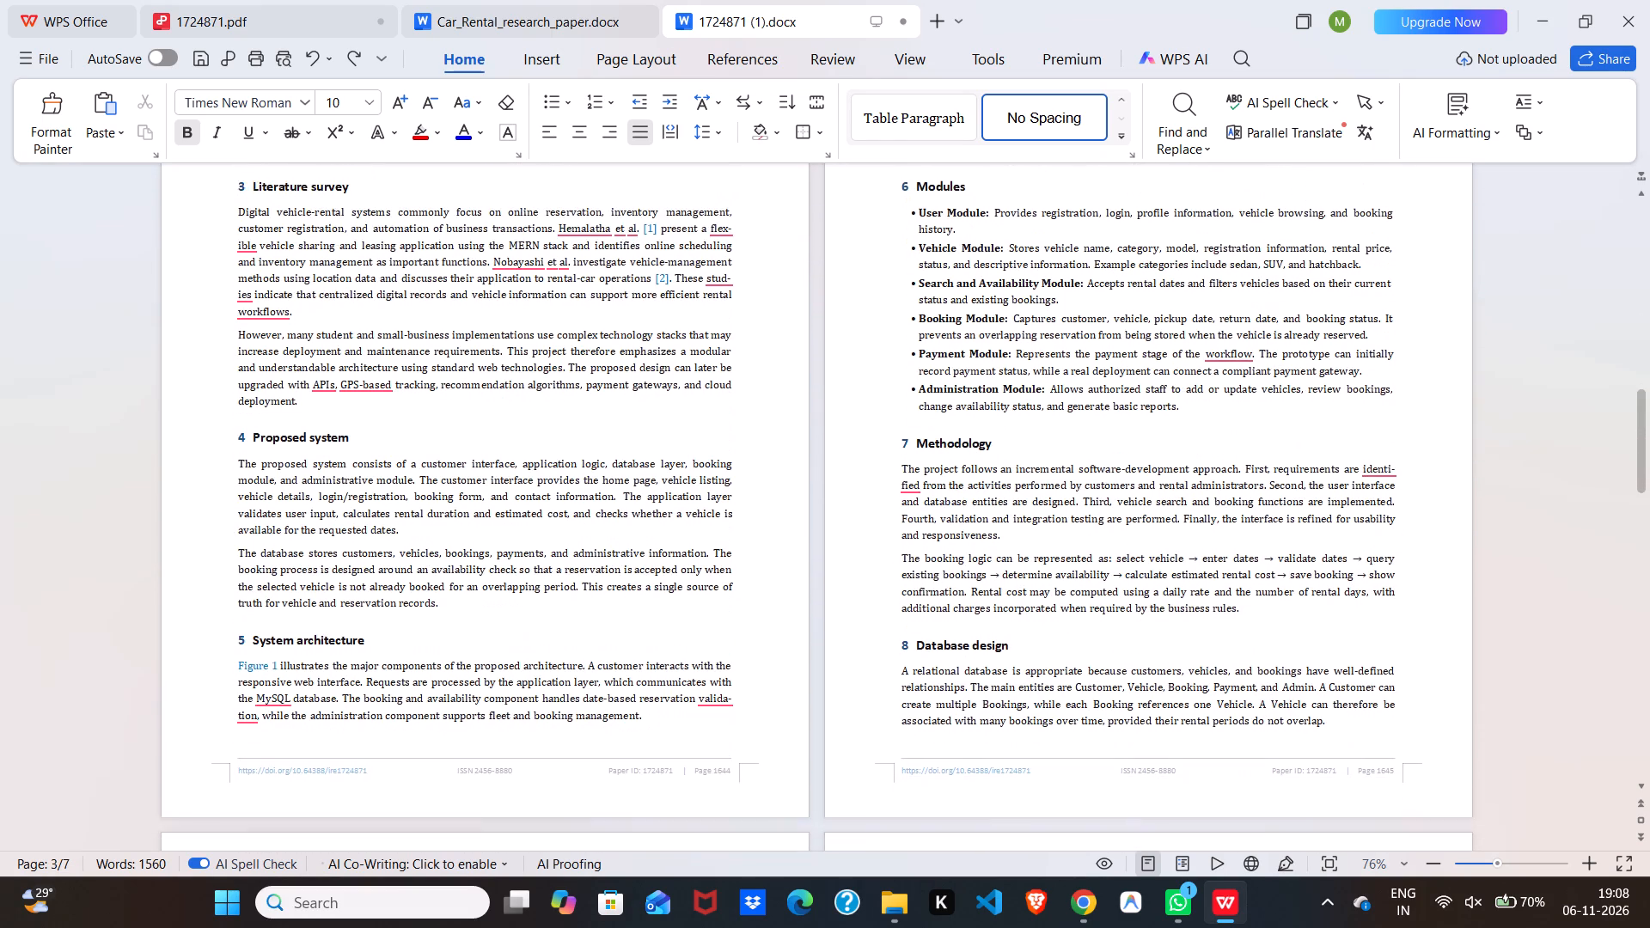
pyautogui.scroll(-7, 252, 609)
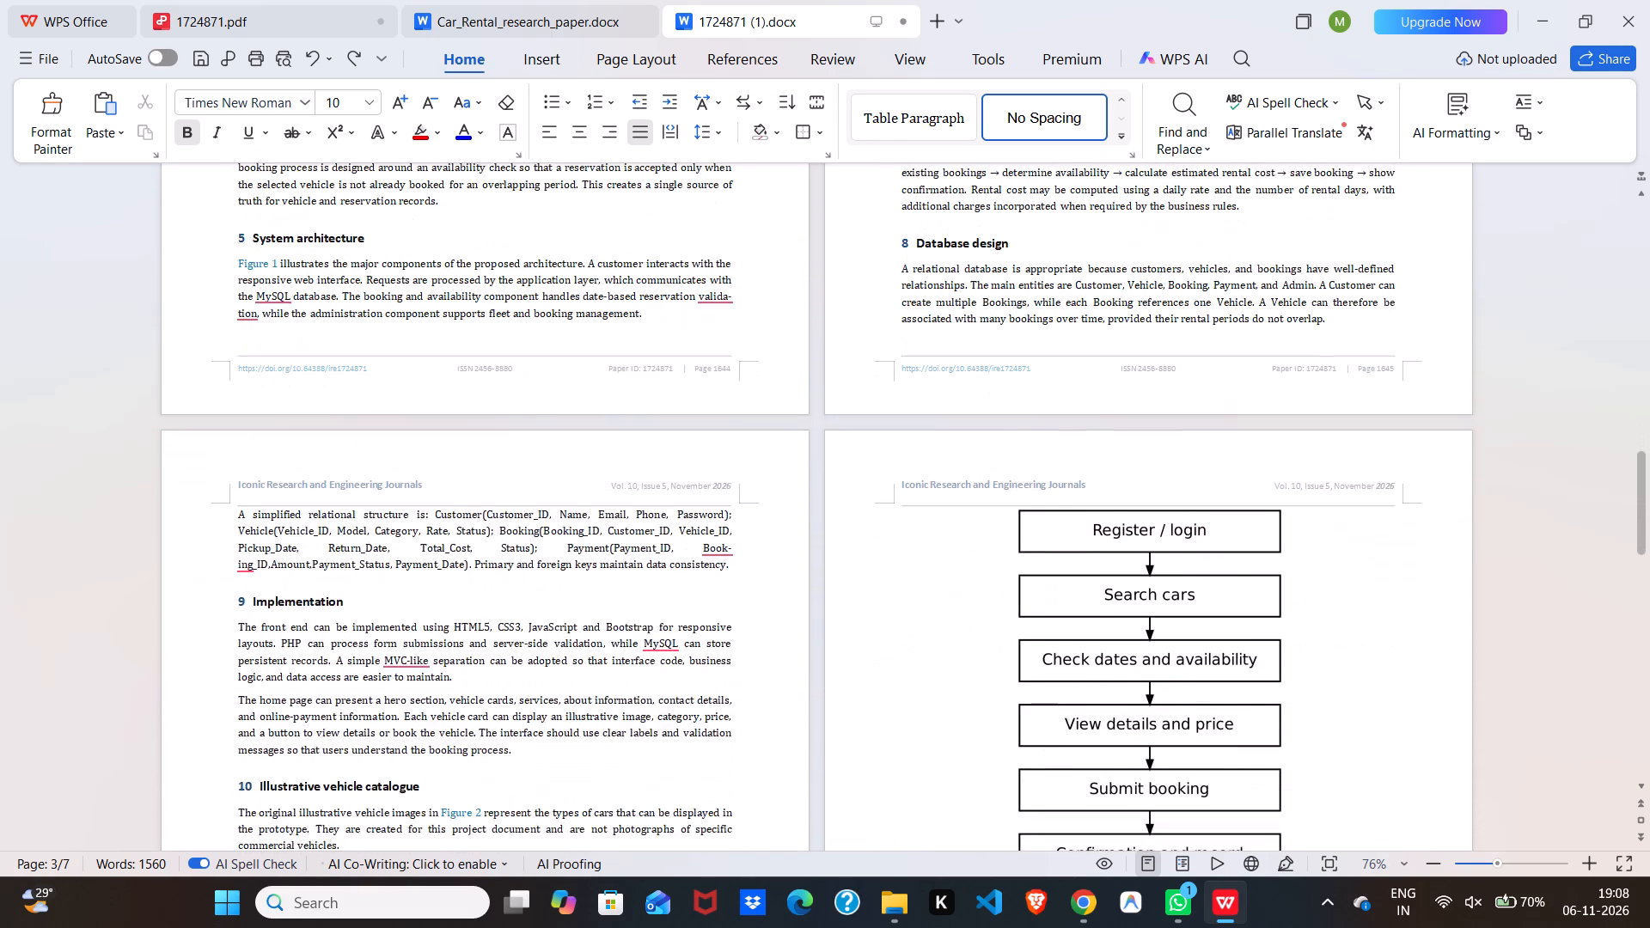
pyautogui.scroll(-5, 252, 609)
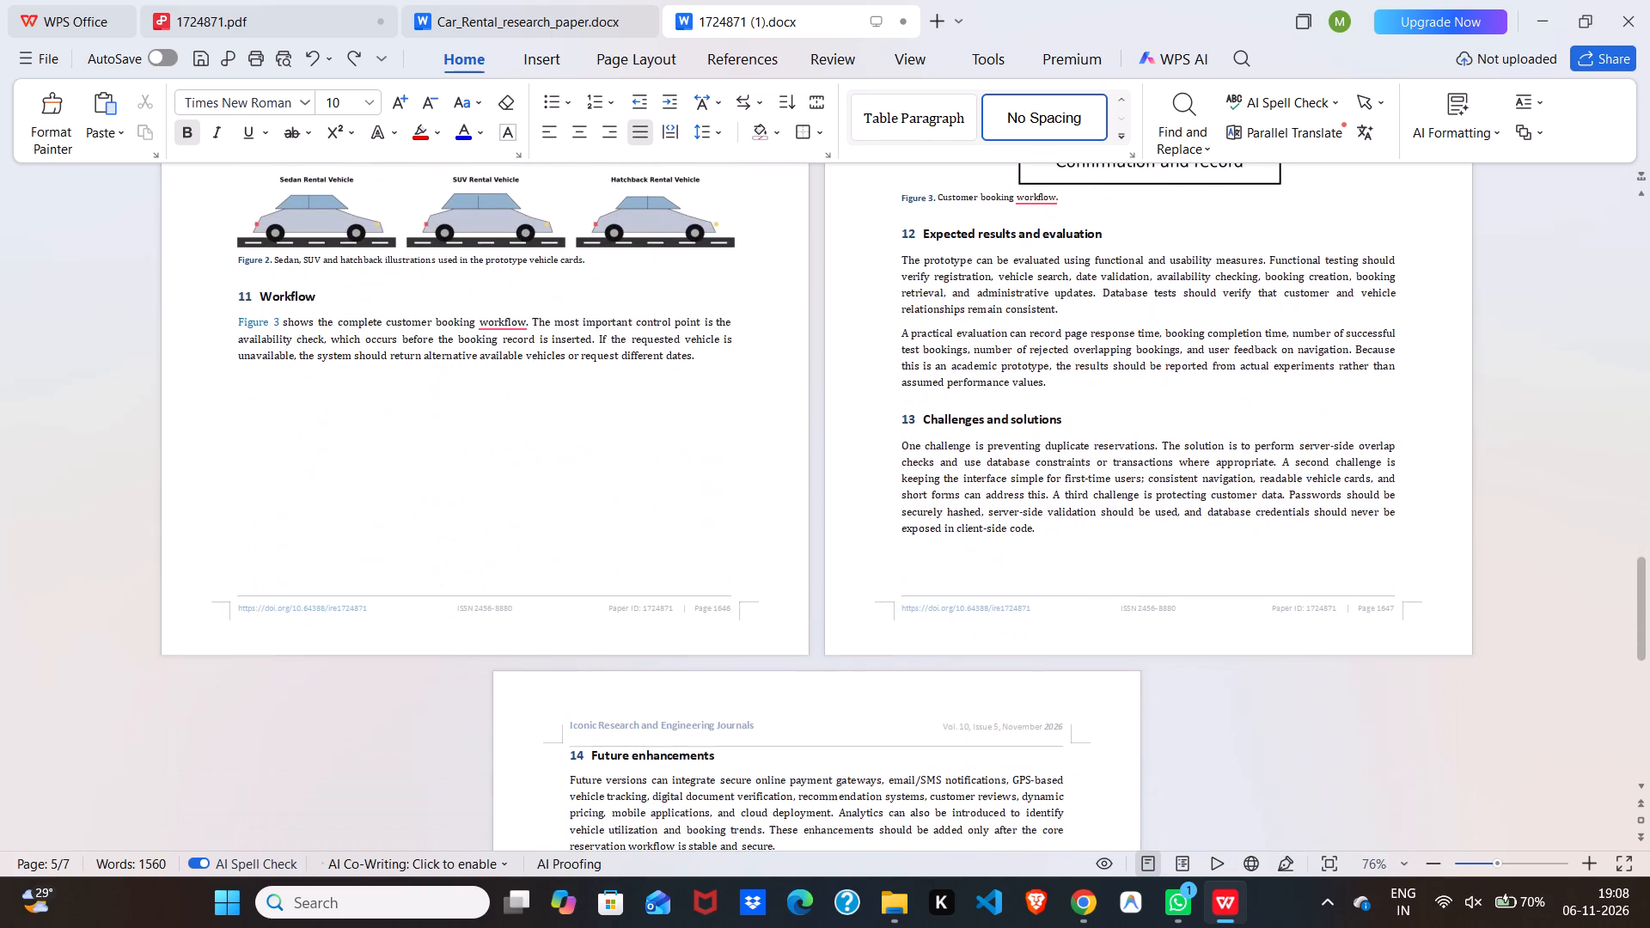
pyautogui.scroll(-4, 252, 609)
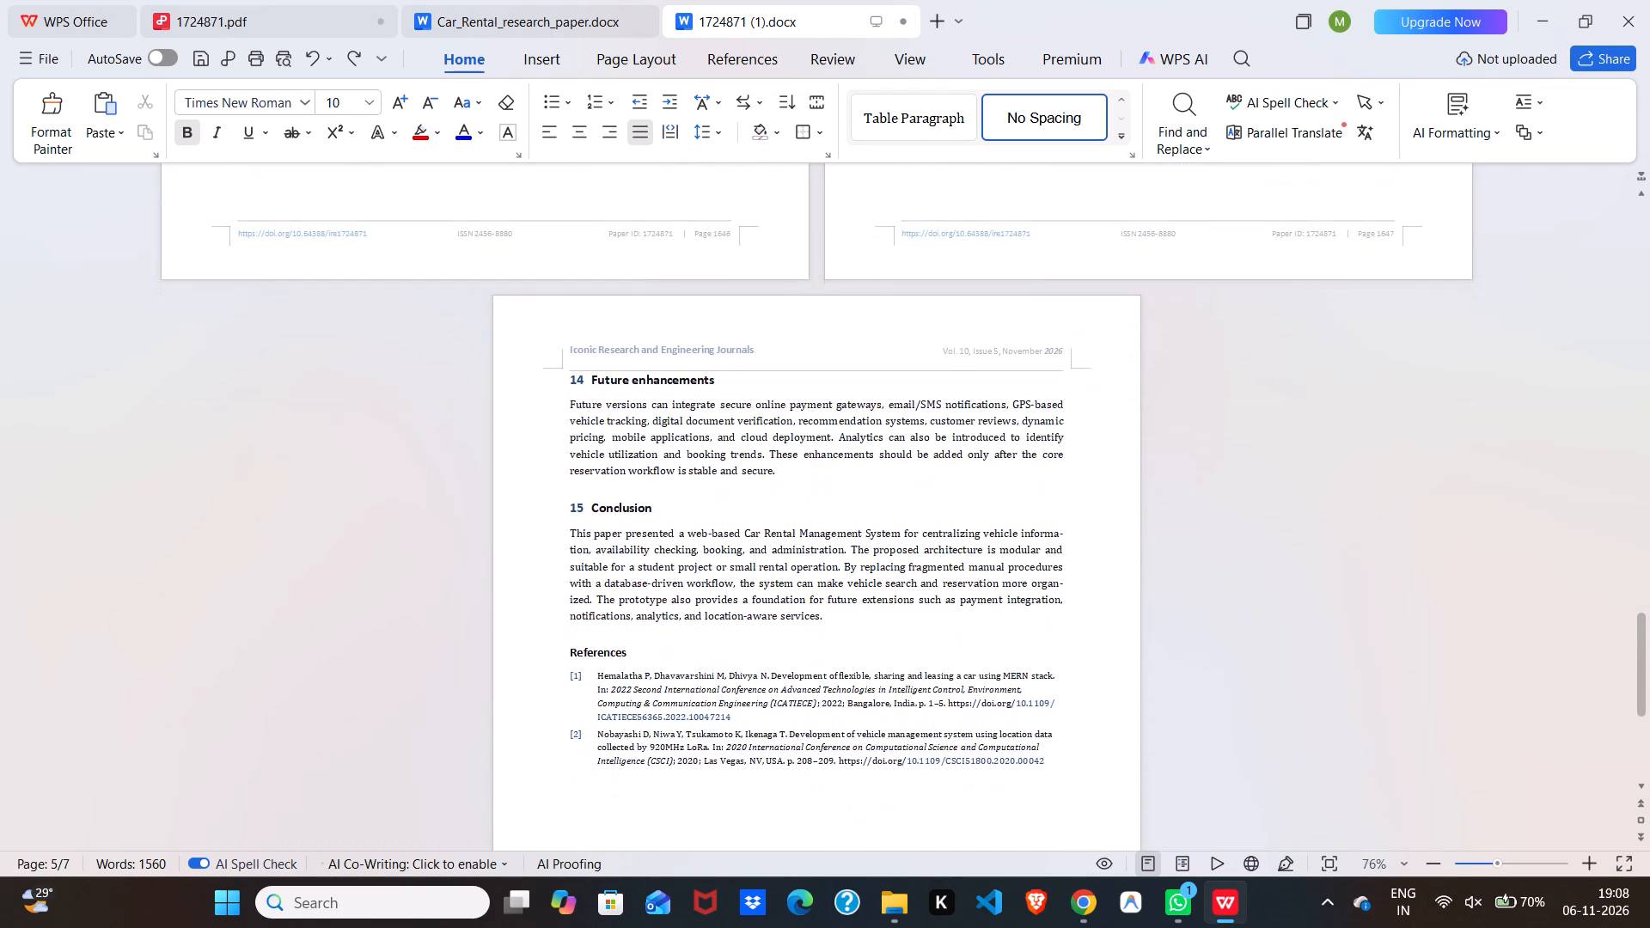
pyautogui.scroll(5, 252, 609)
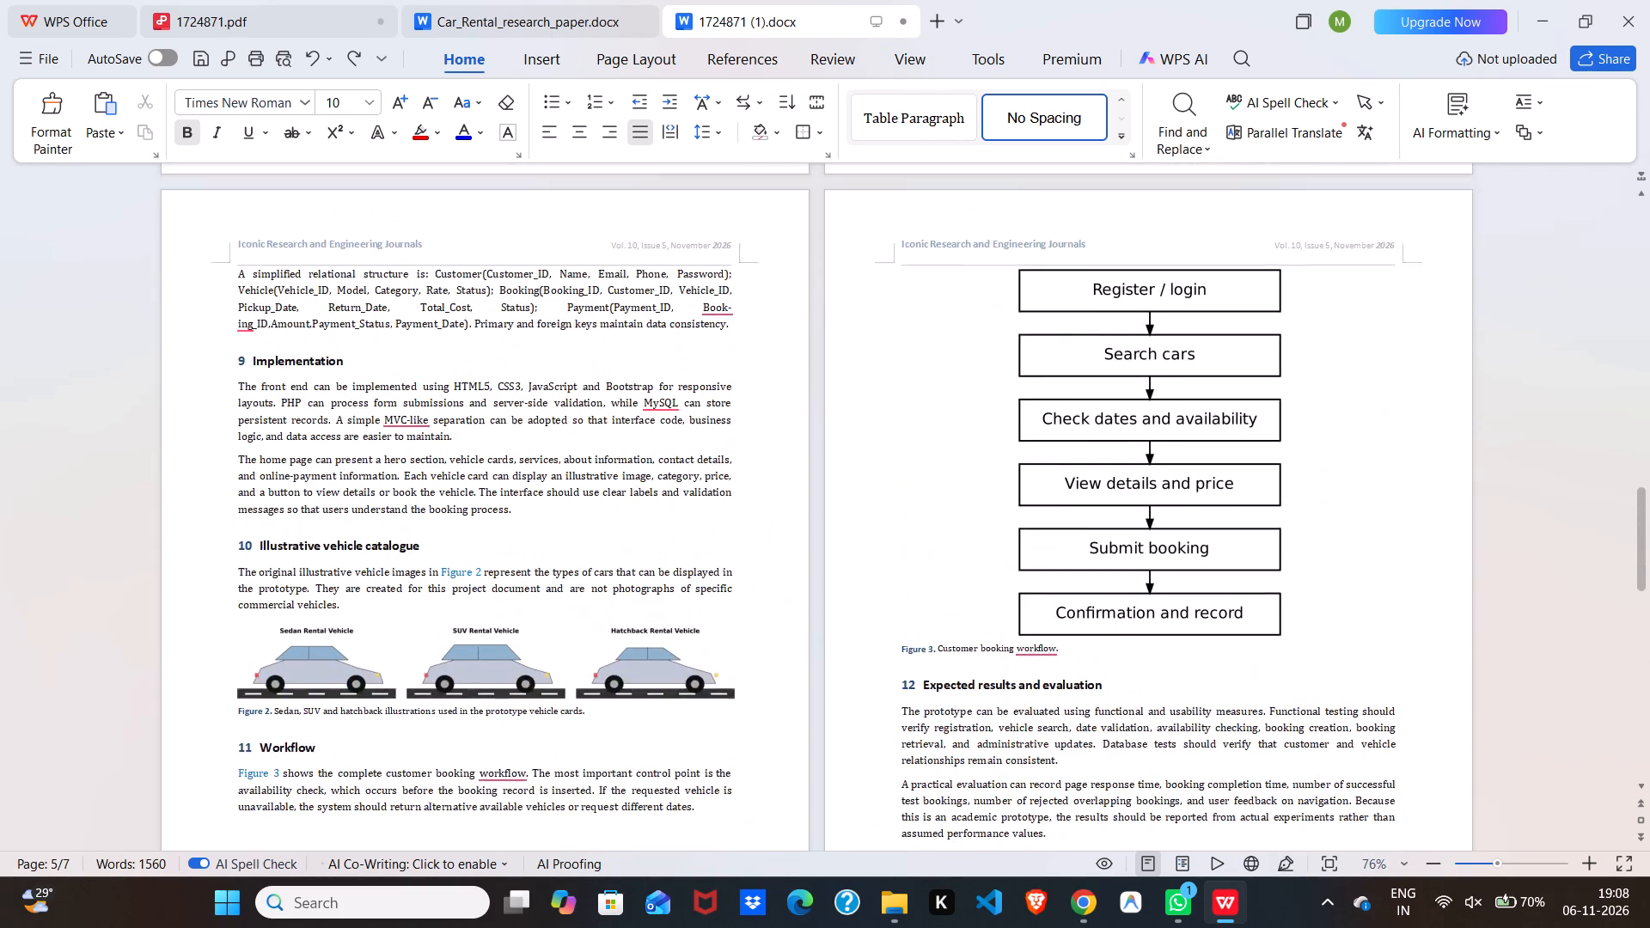
pyautogui.scroll(17, 252, 609)
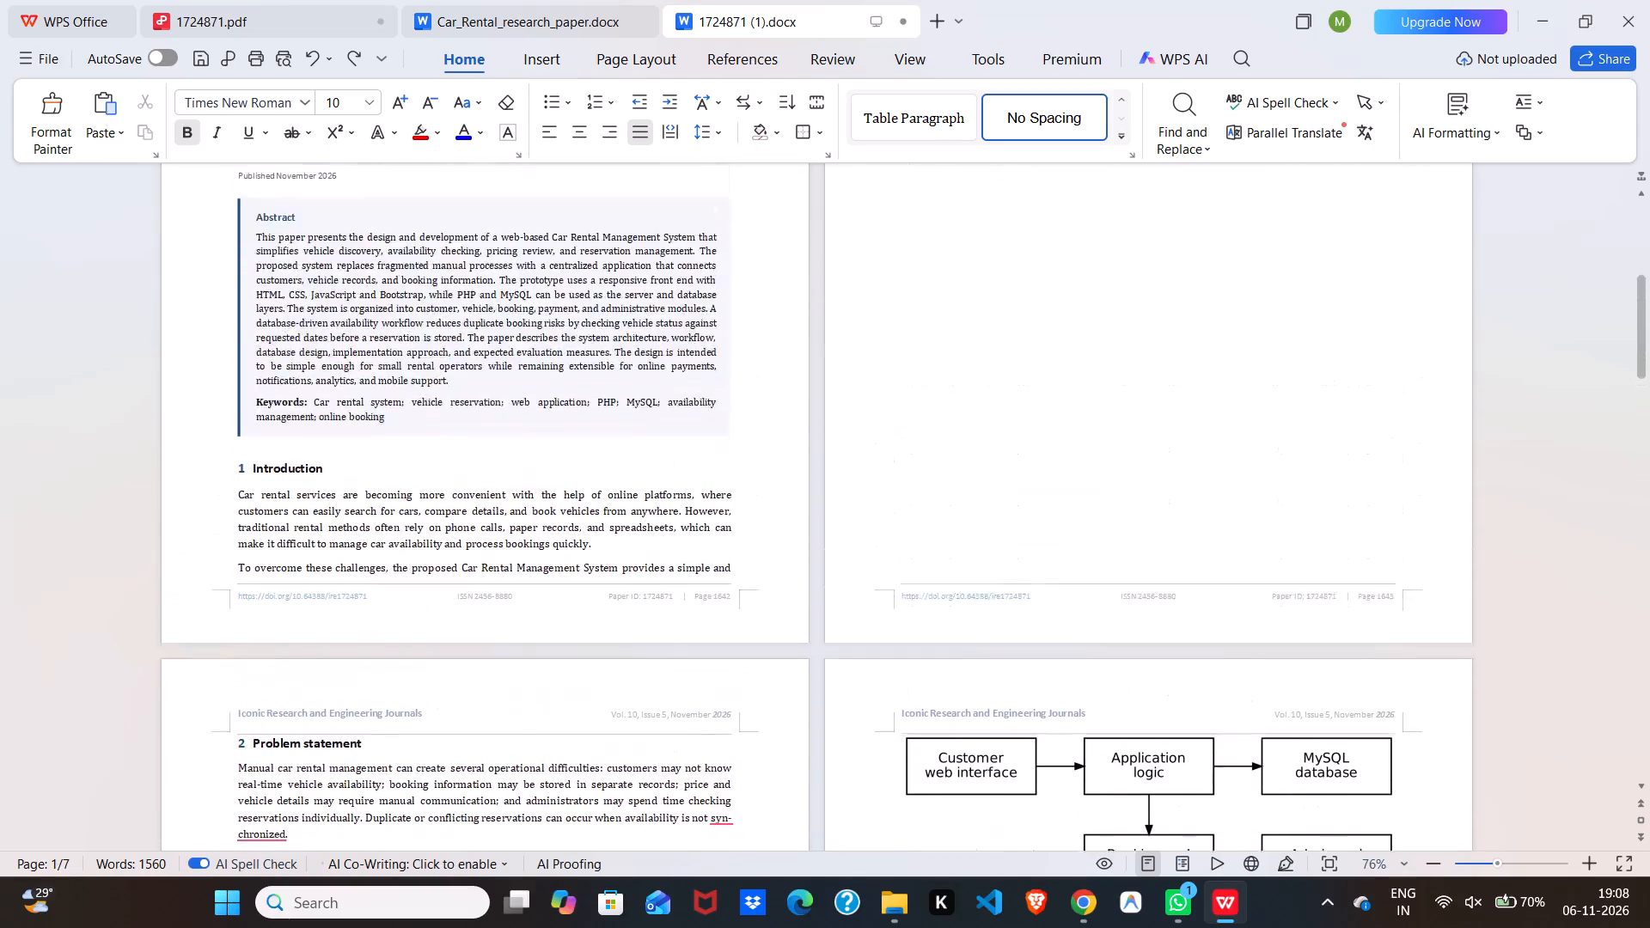
pyautogui.scroll(1, 252, 609)
pyautogui.scroll(-2, 252, 609)
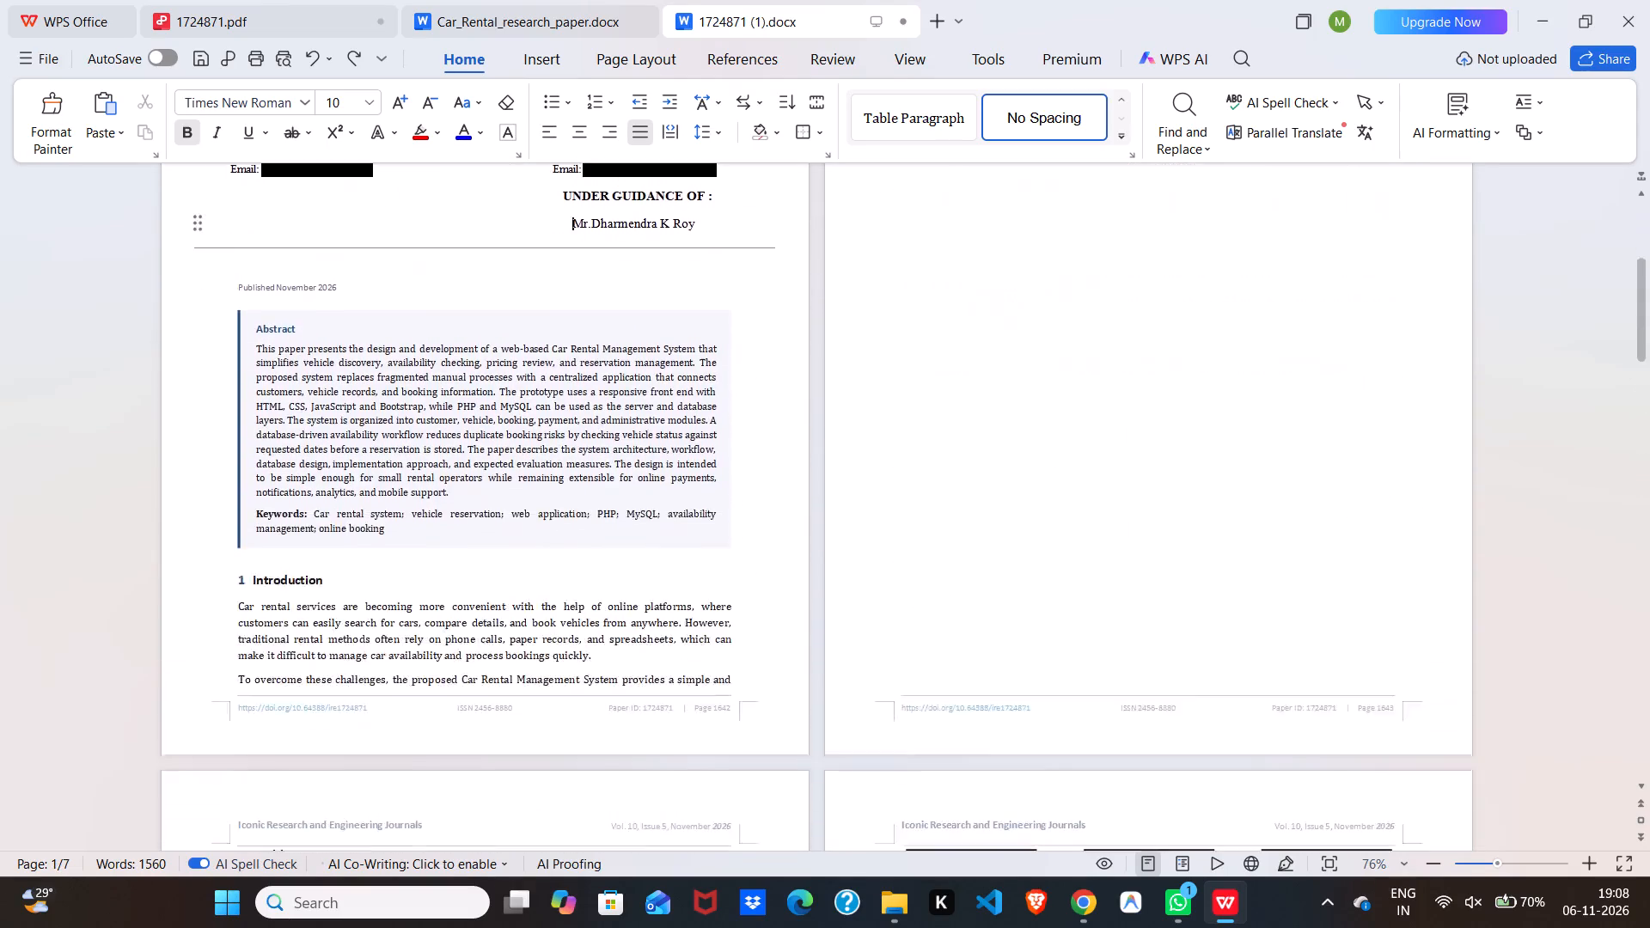
pyautogui.scroll(-1, 252, 609)
# Switch to the original 1724871.pdf and compare its break between pages 1 and 2 with the Word version's opening pages.
pyautogui.click(284, 15)
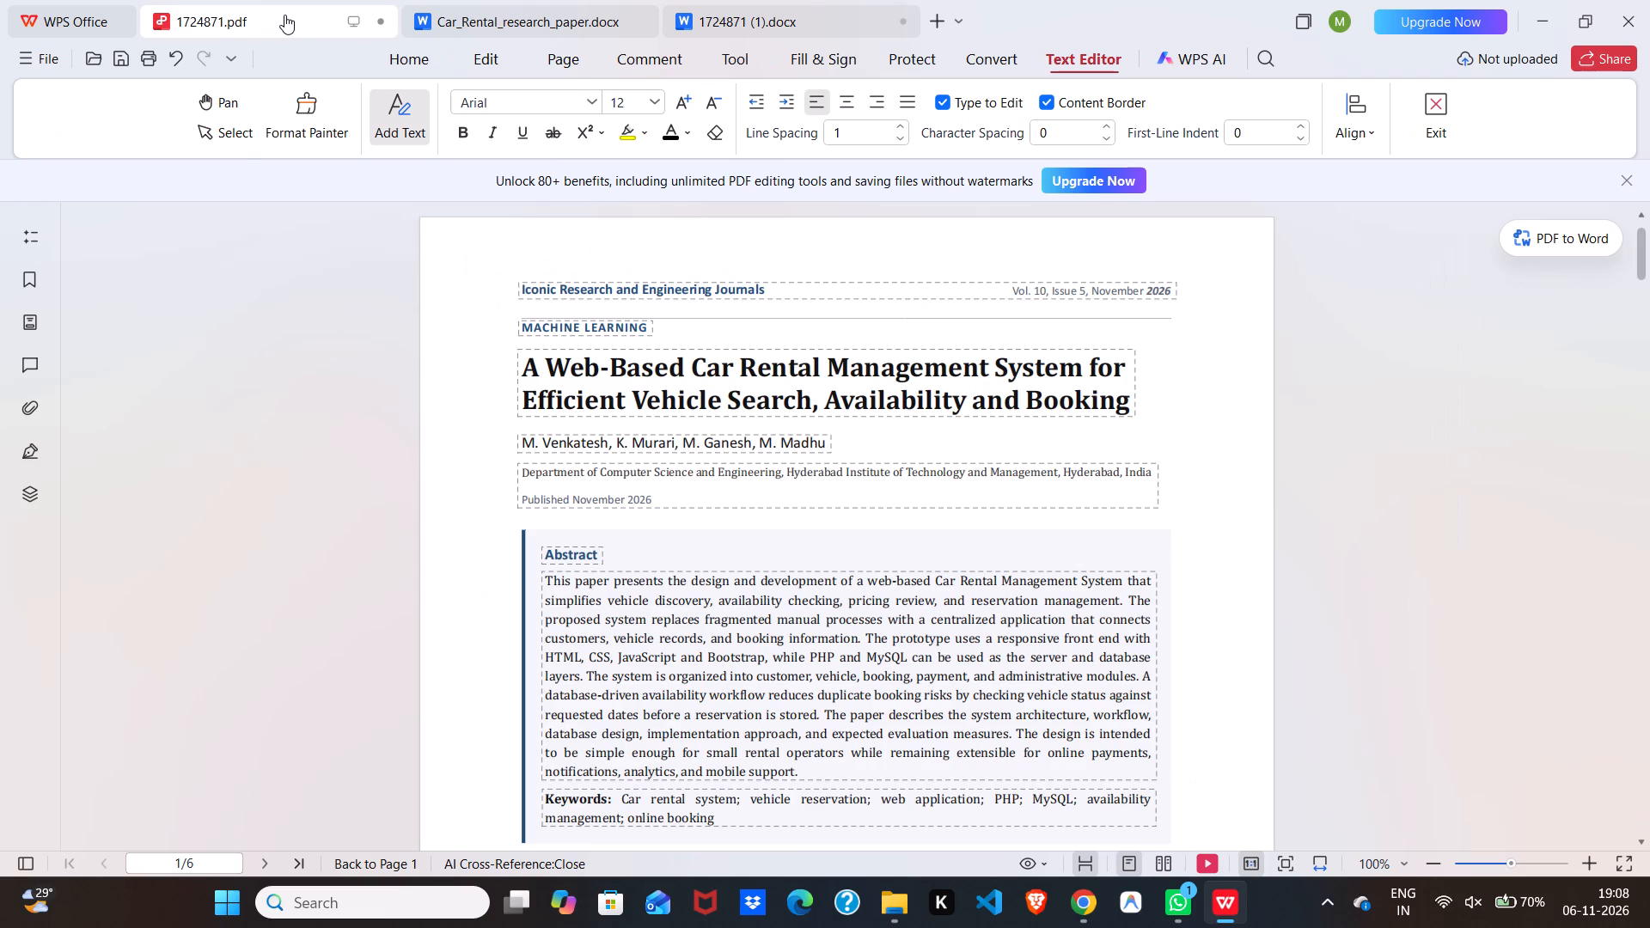
pyautogui.scroll(-5, 529, 437)
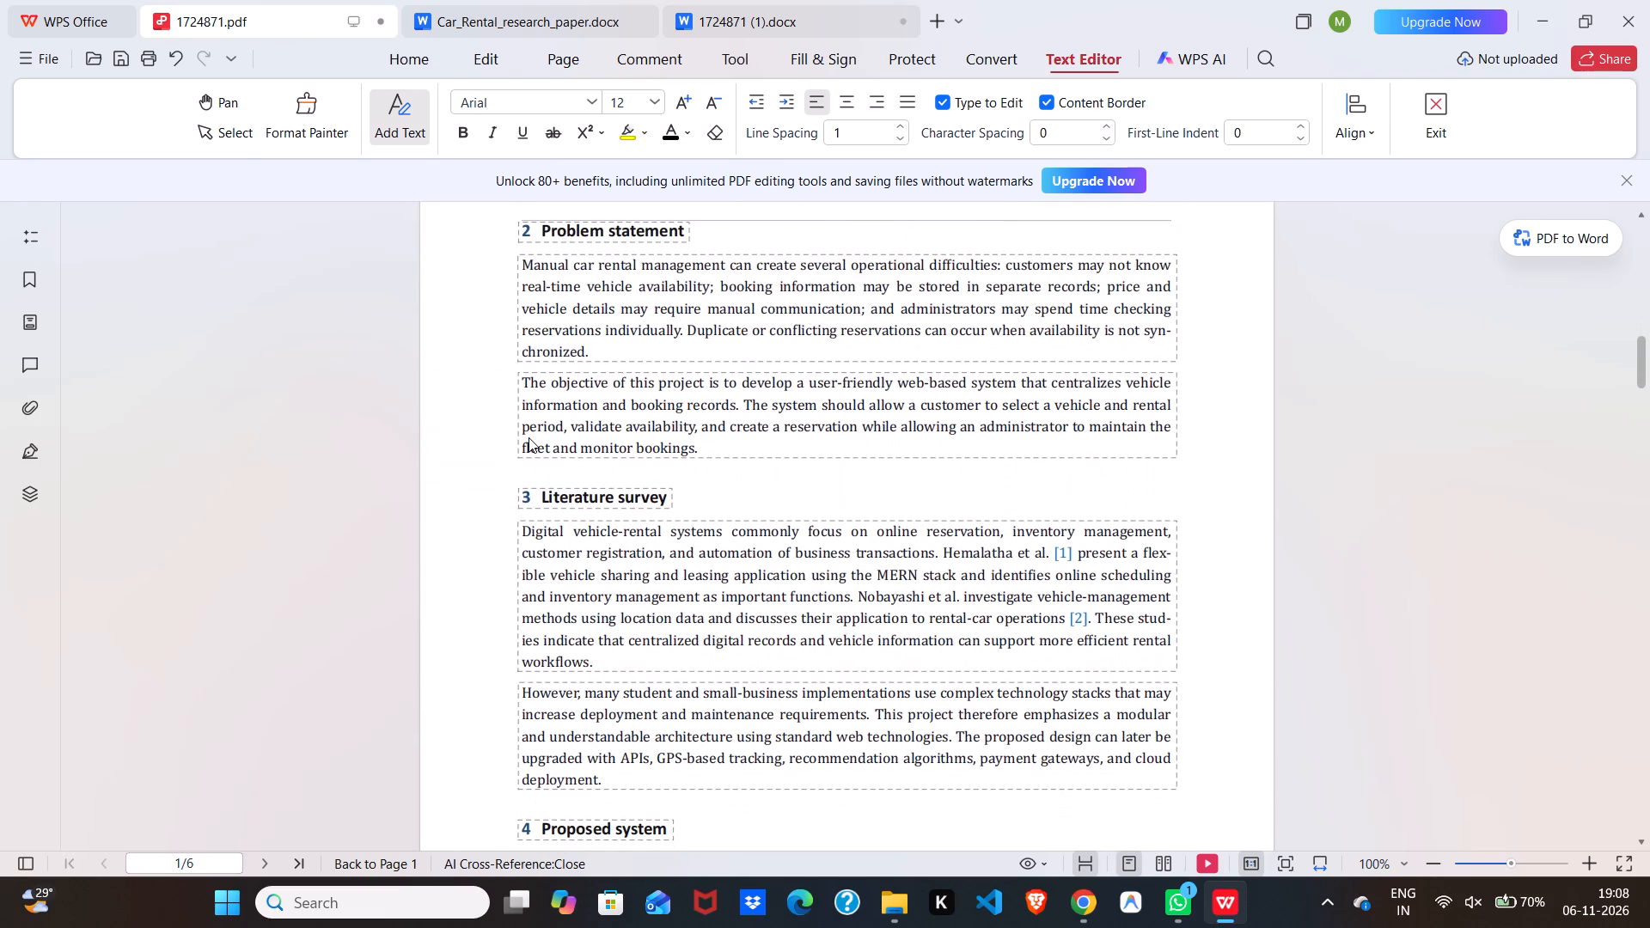
pyautogui.scroll(2, 529, 437)
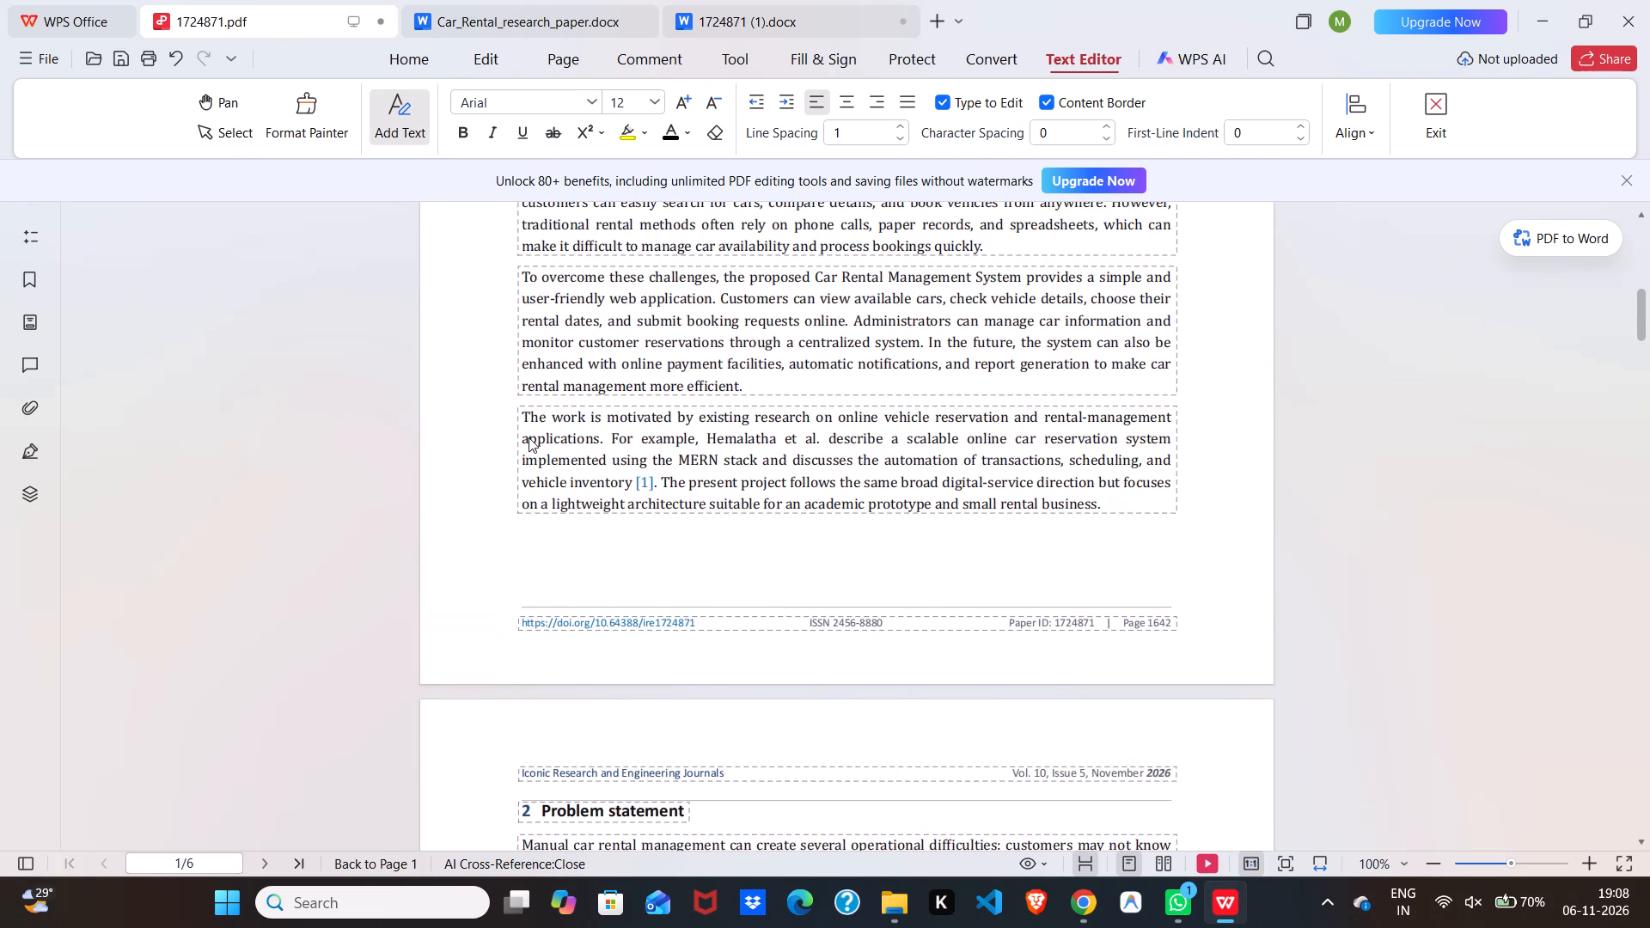
pyautogui.scroll(1, 529, 437)
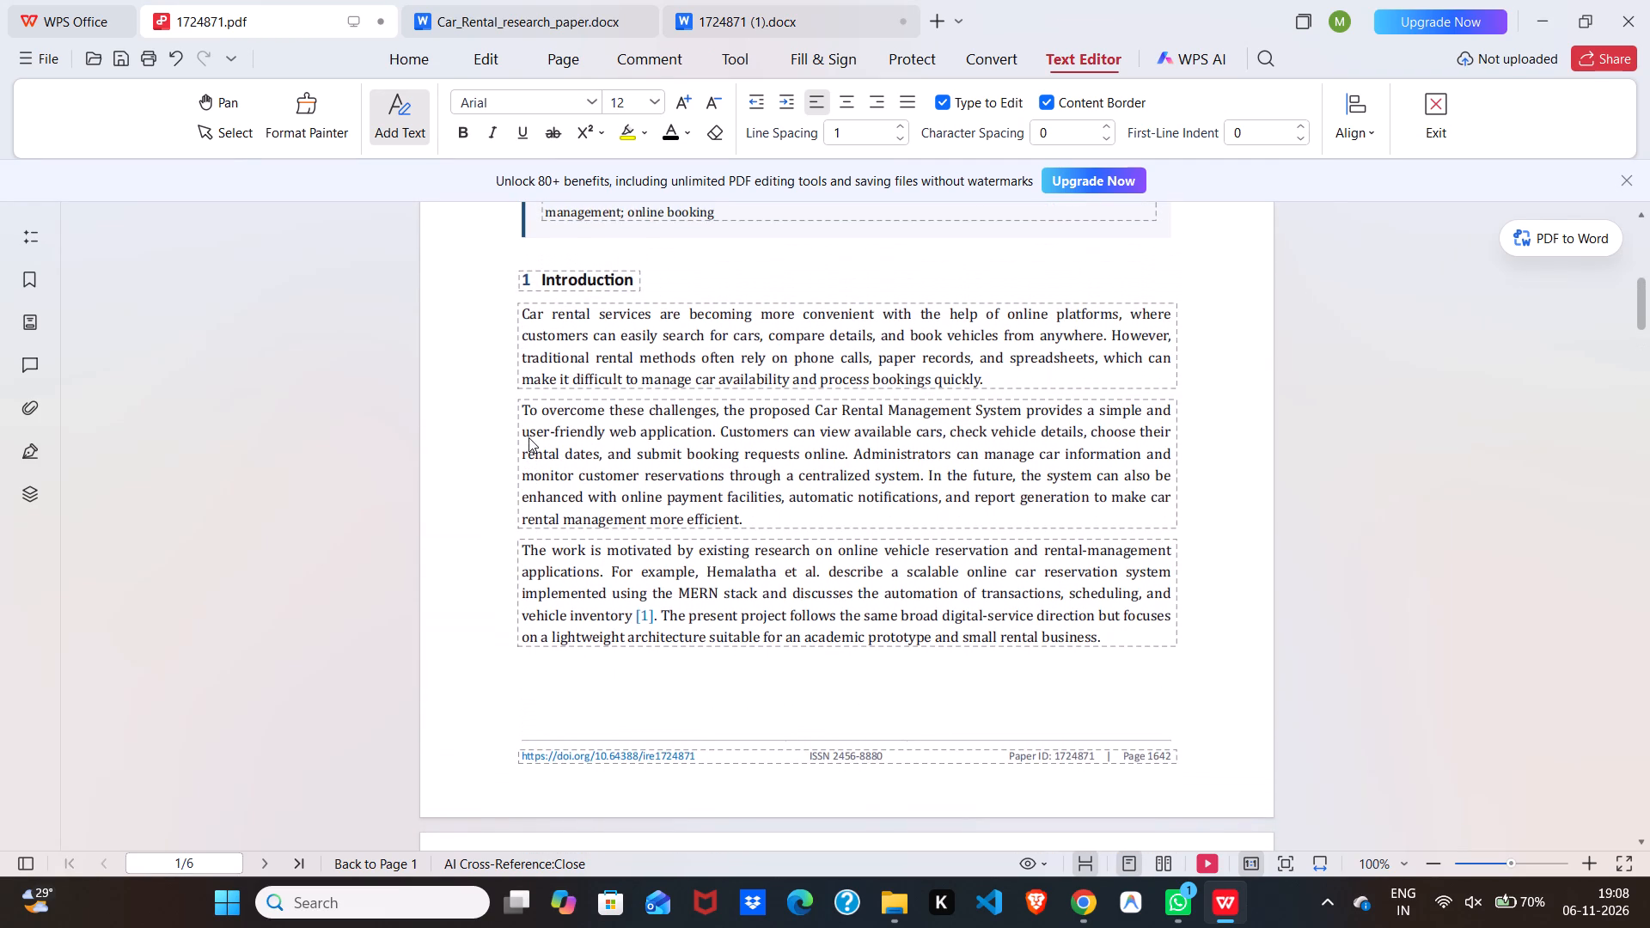
pyautogui.scroll(1, 529, 437)
pyautogui.click(767, 2)
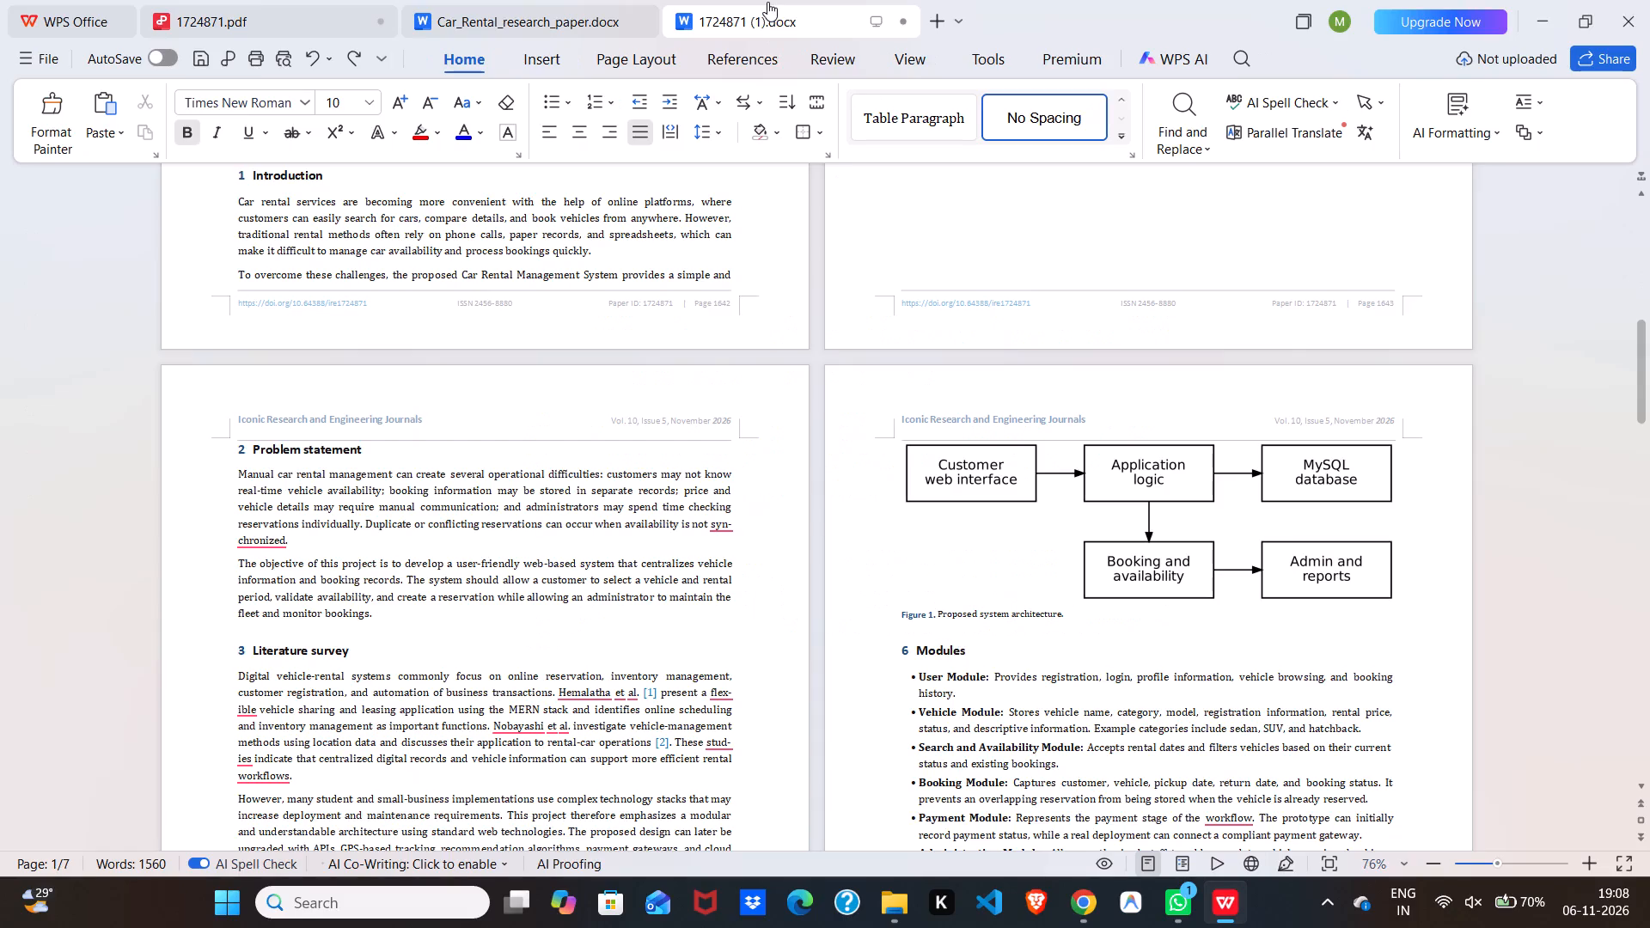
pyautogui.scroll(7, 897, 316)
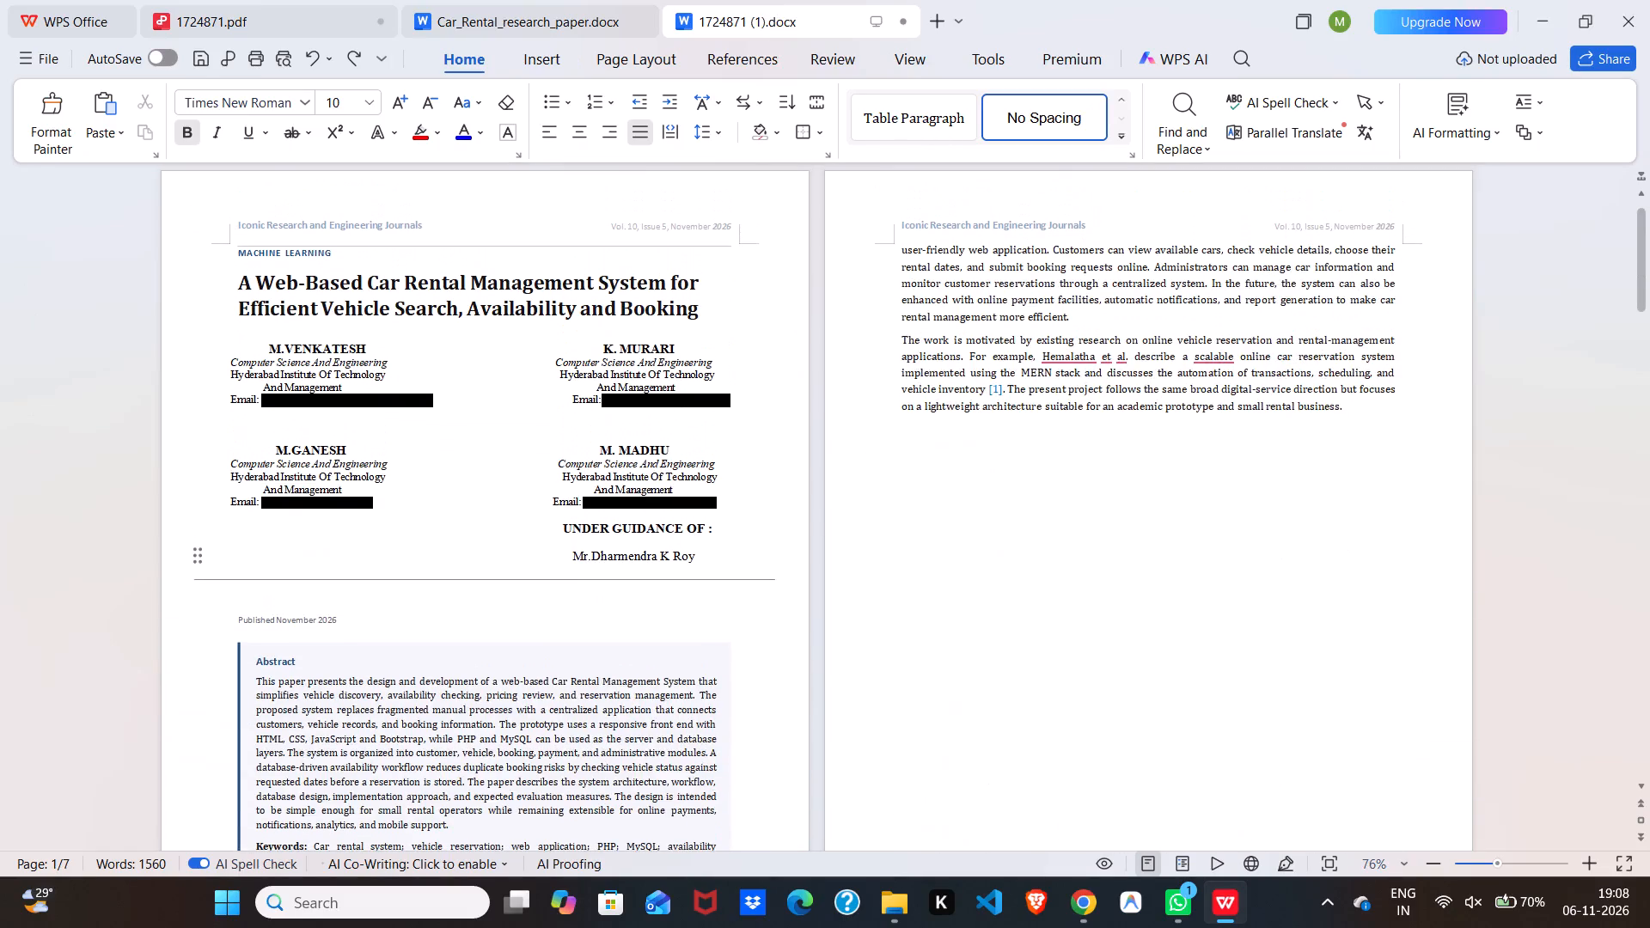
pyautogui.scroll(-3, 953, 425)
pyautogui.scroll(1, 692, 372)
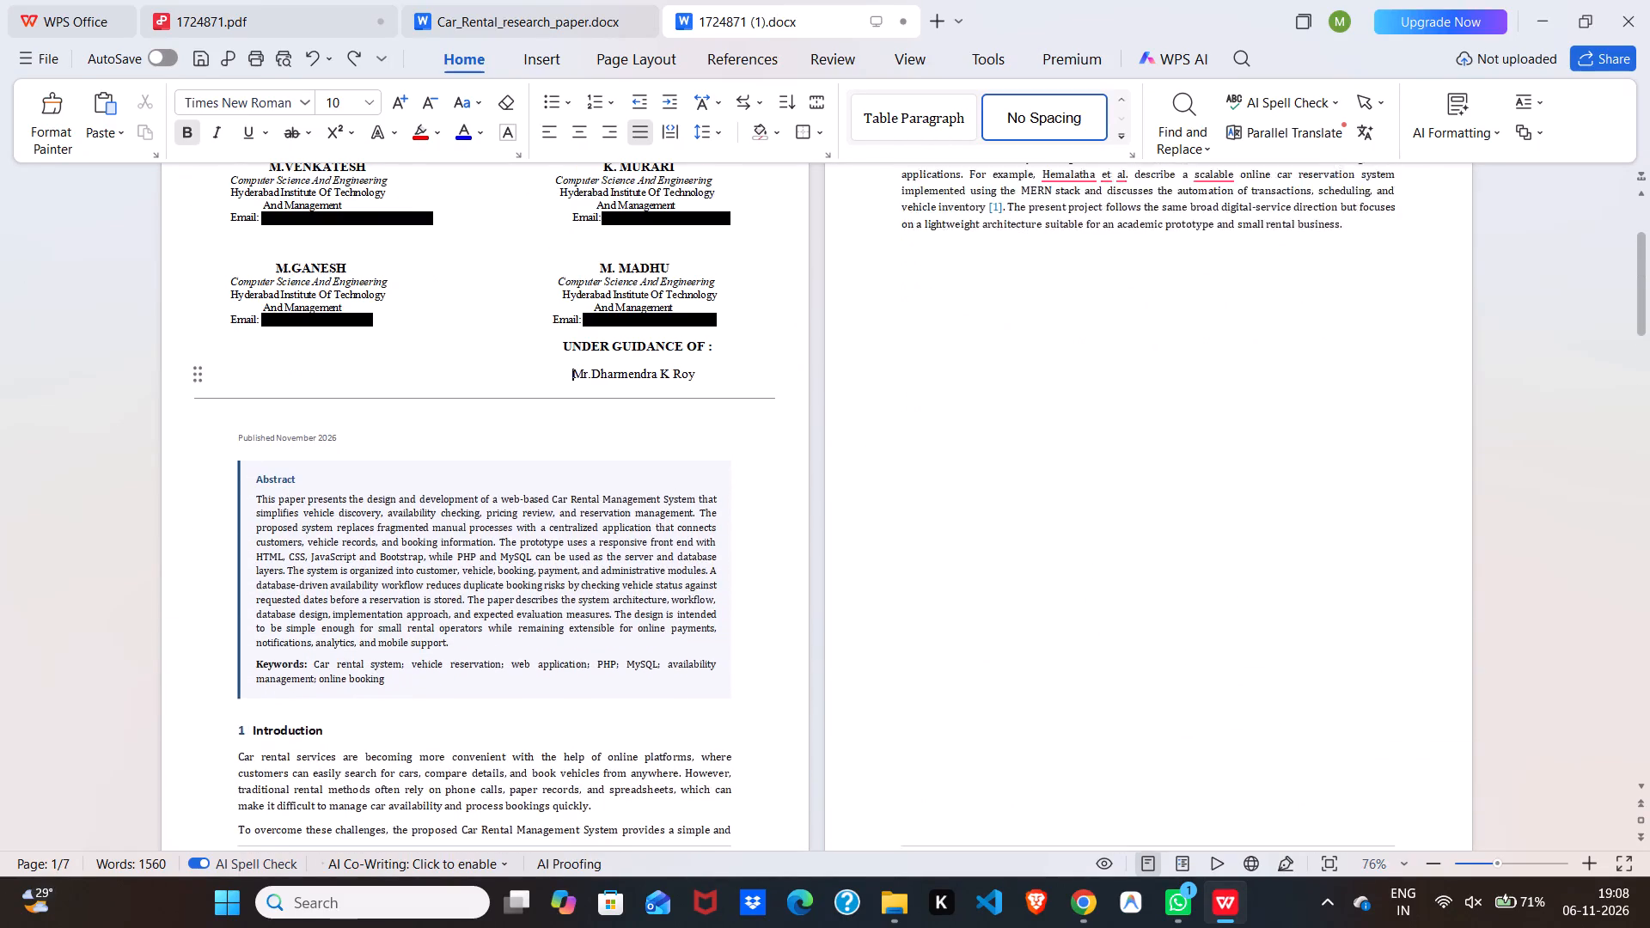
pyautogui.scroll(2, 692, 372)
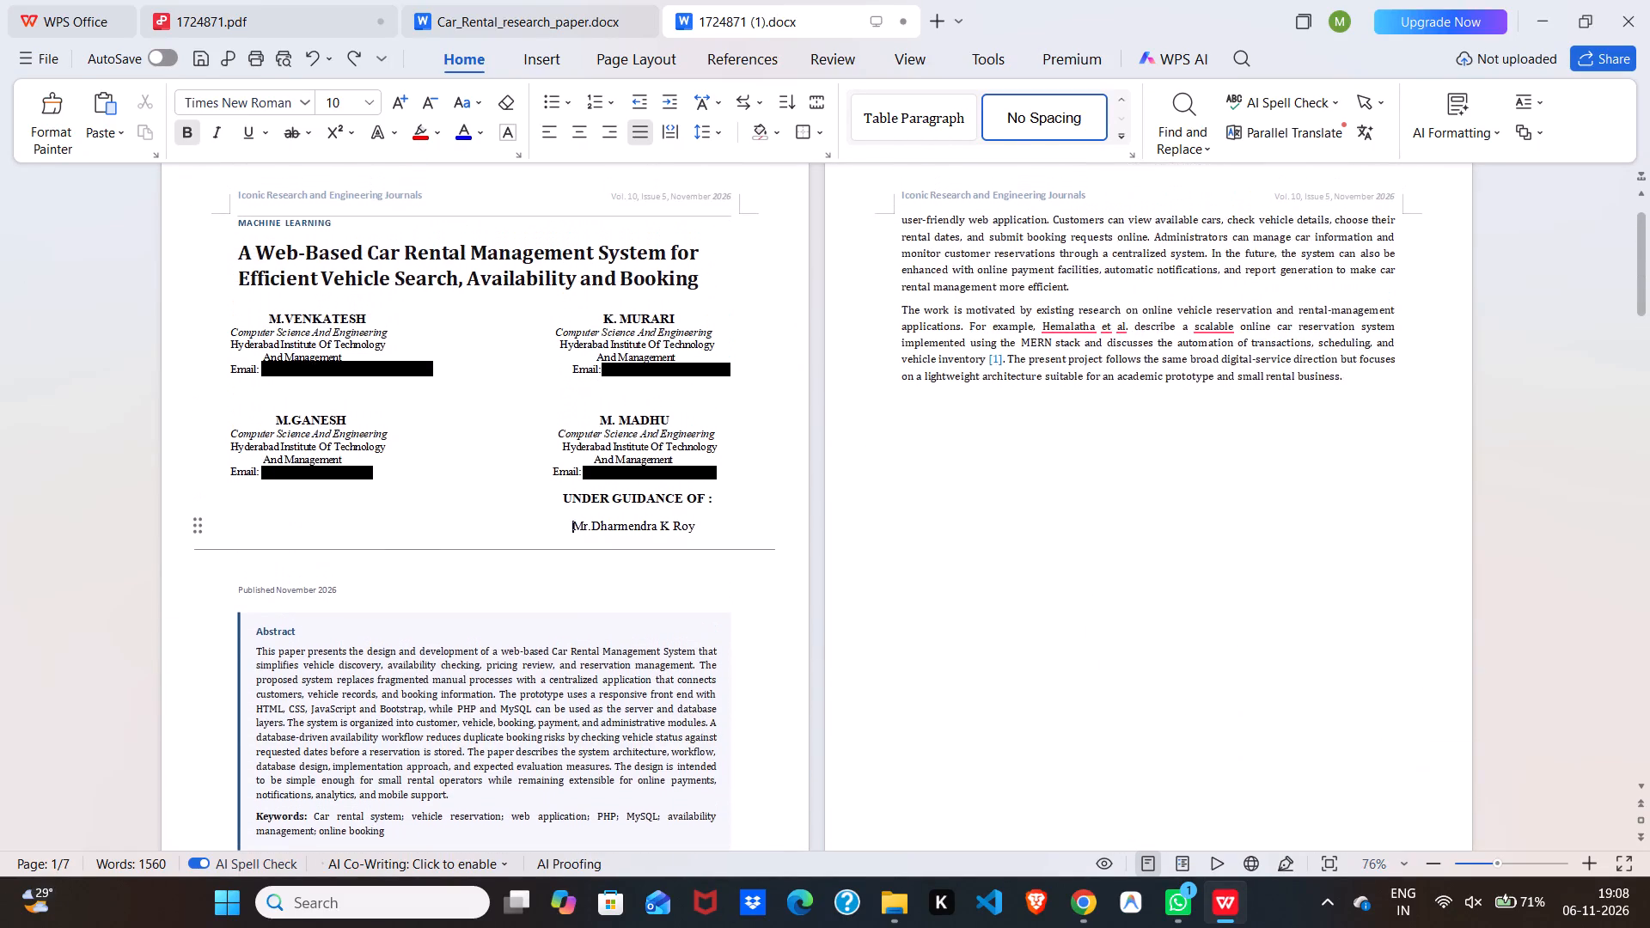
pyautogui.scroll(1, 692, 372)
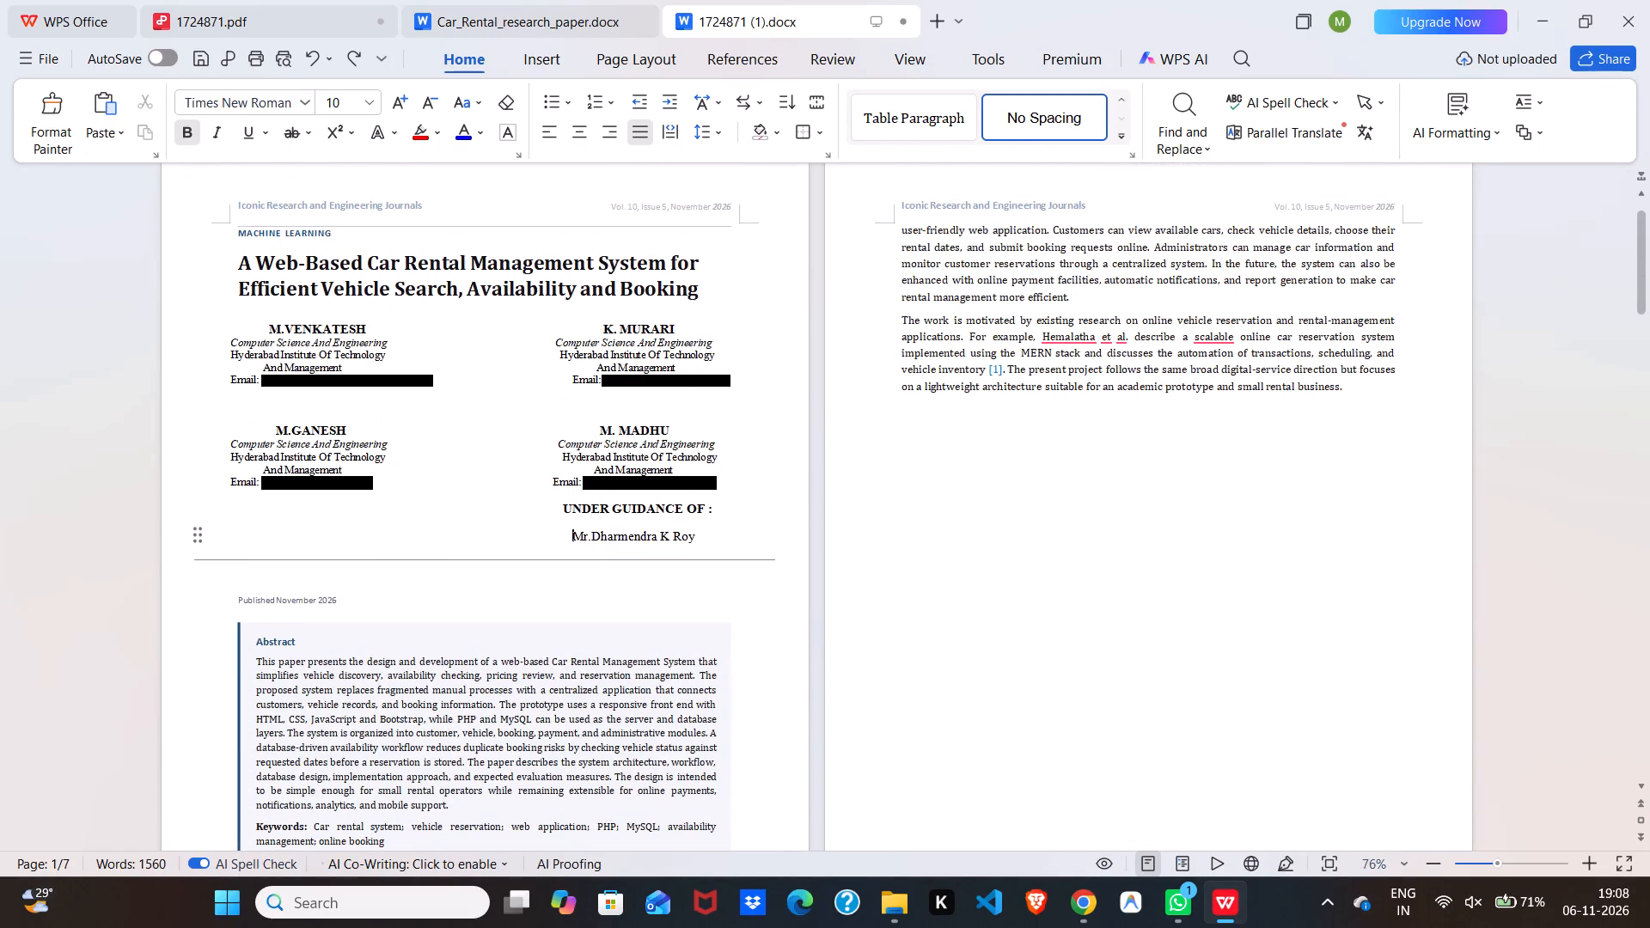
pyautogui.scroll(-2, 512, 458)
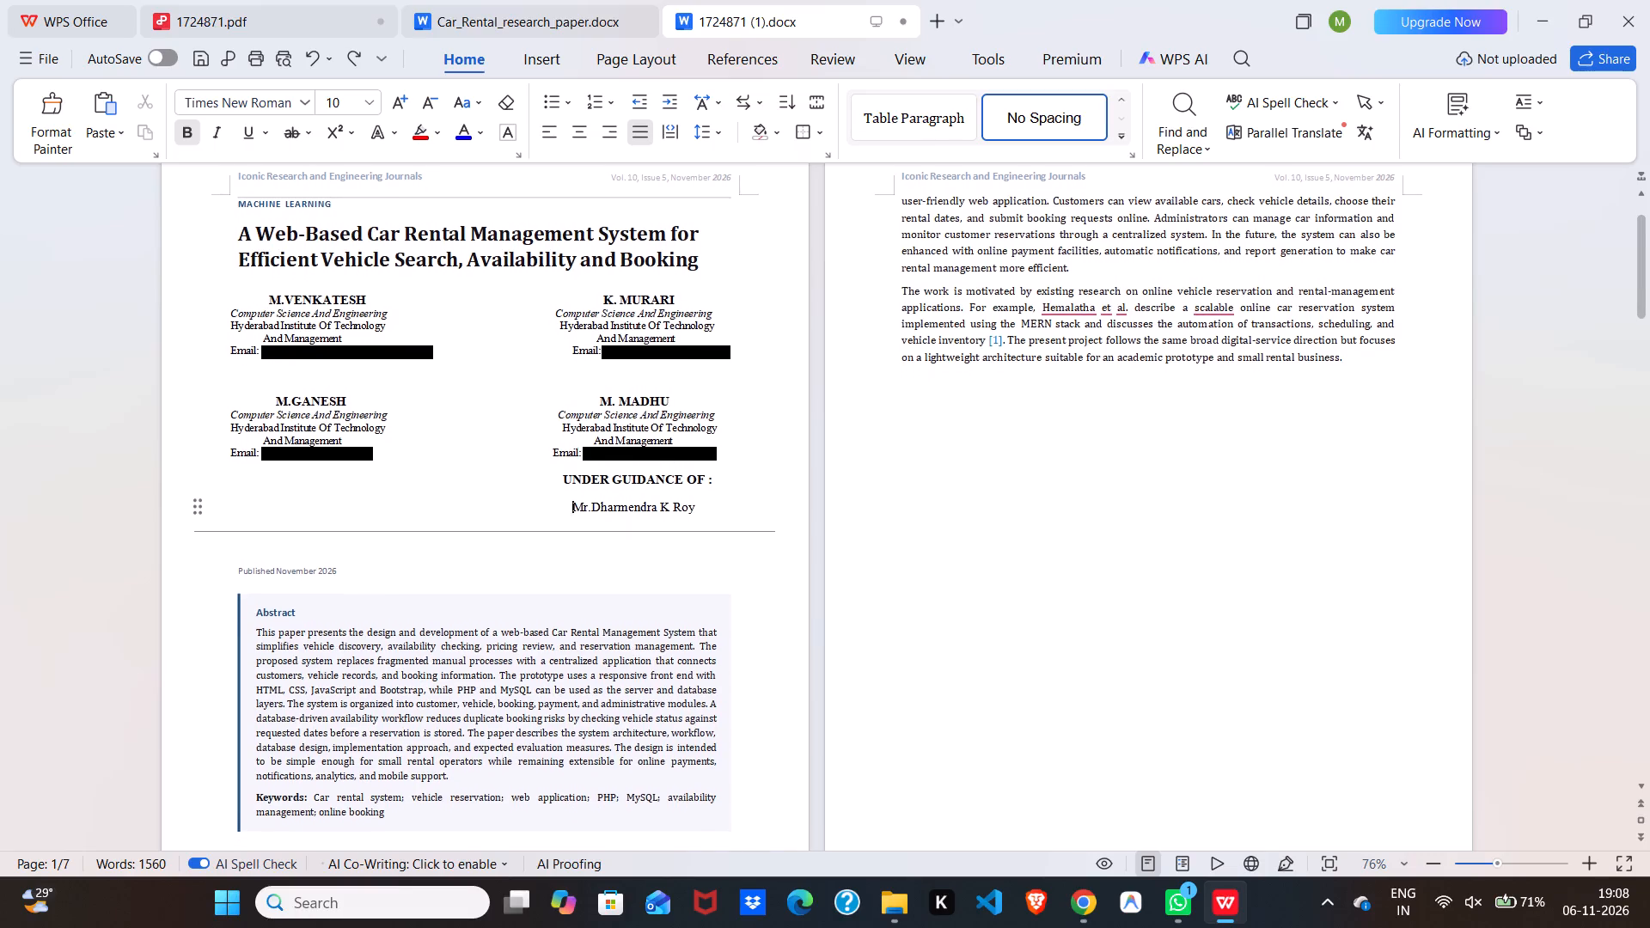
pyautogui.scroll(-1, 512, 458)
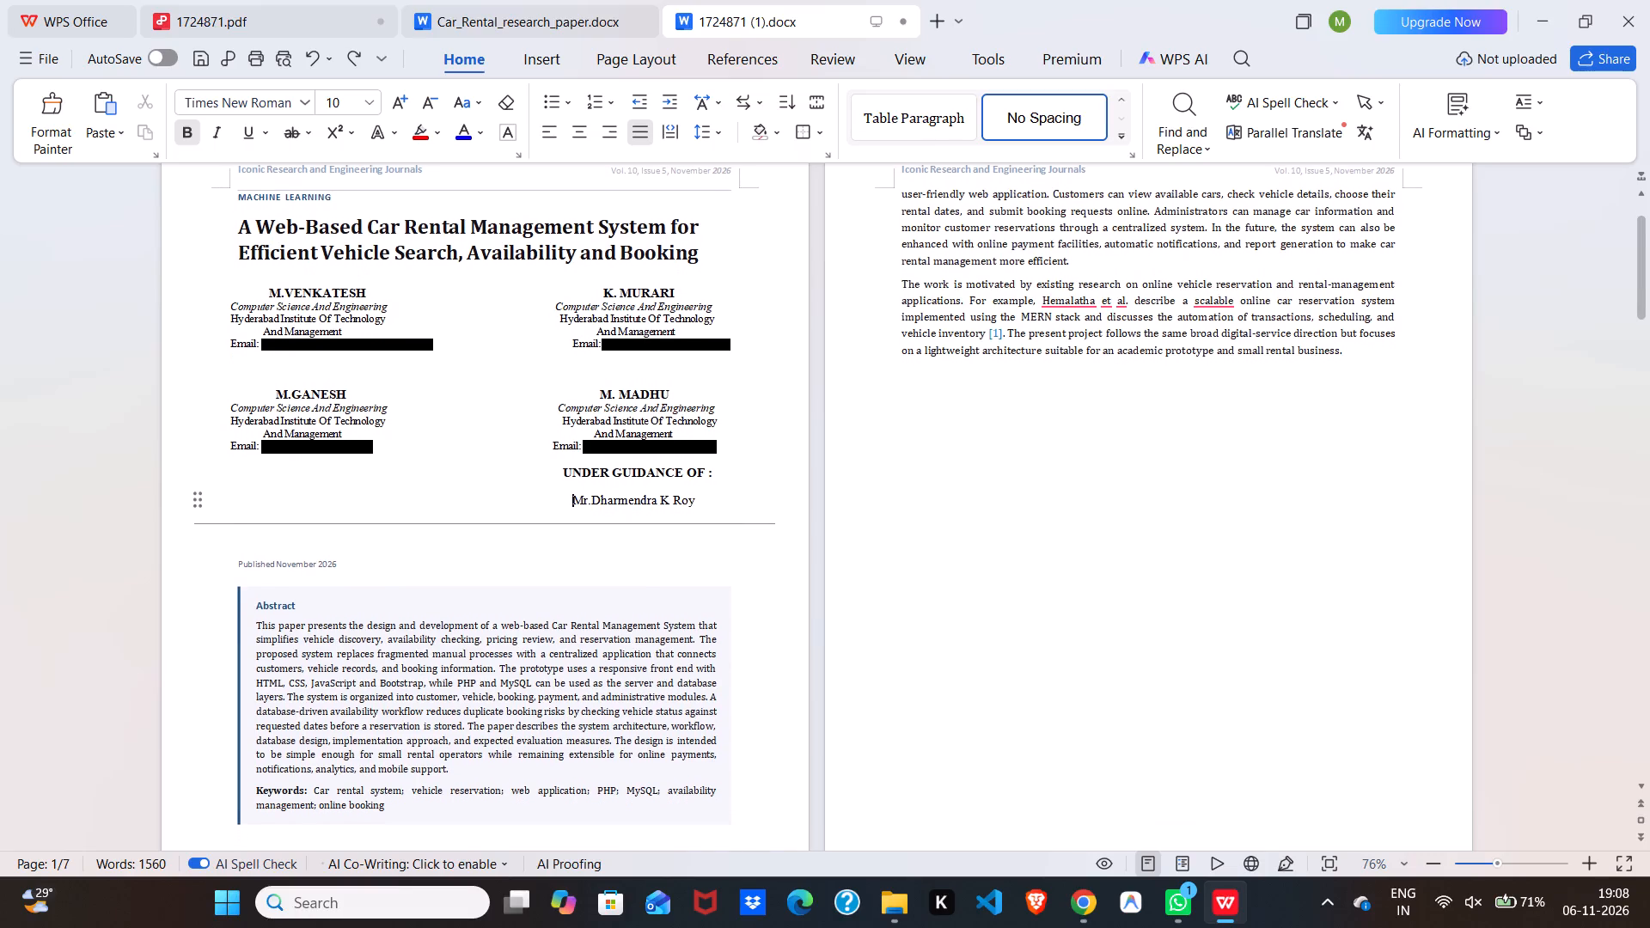
pyautogui.scroll(-6, 512, 458)
pyautogui.scroll(1, 512, 458)
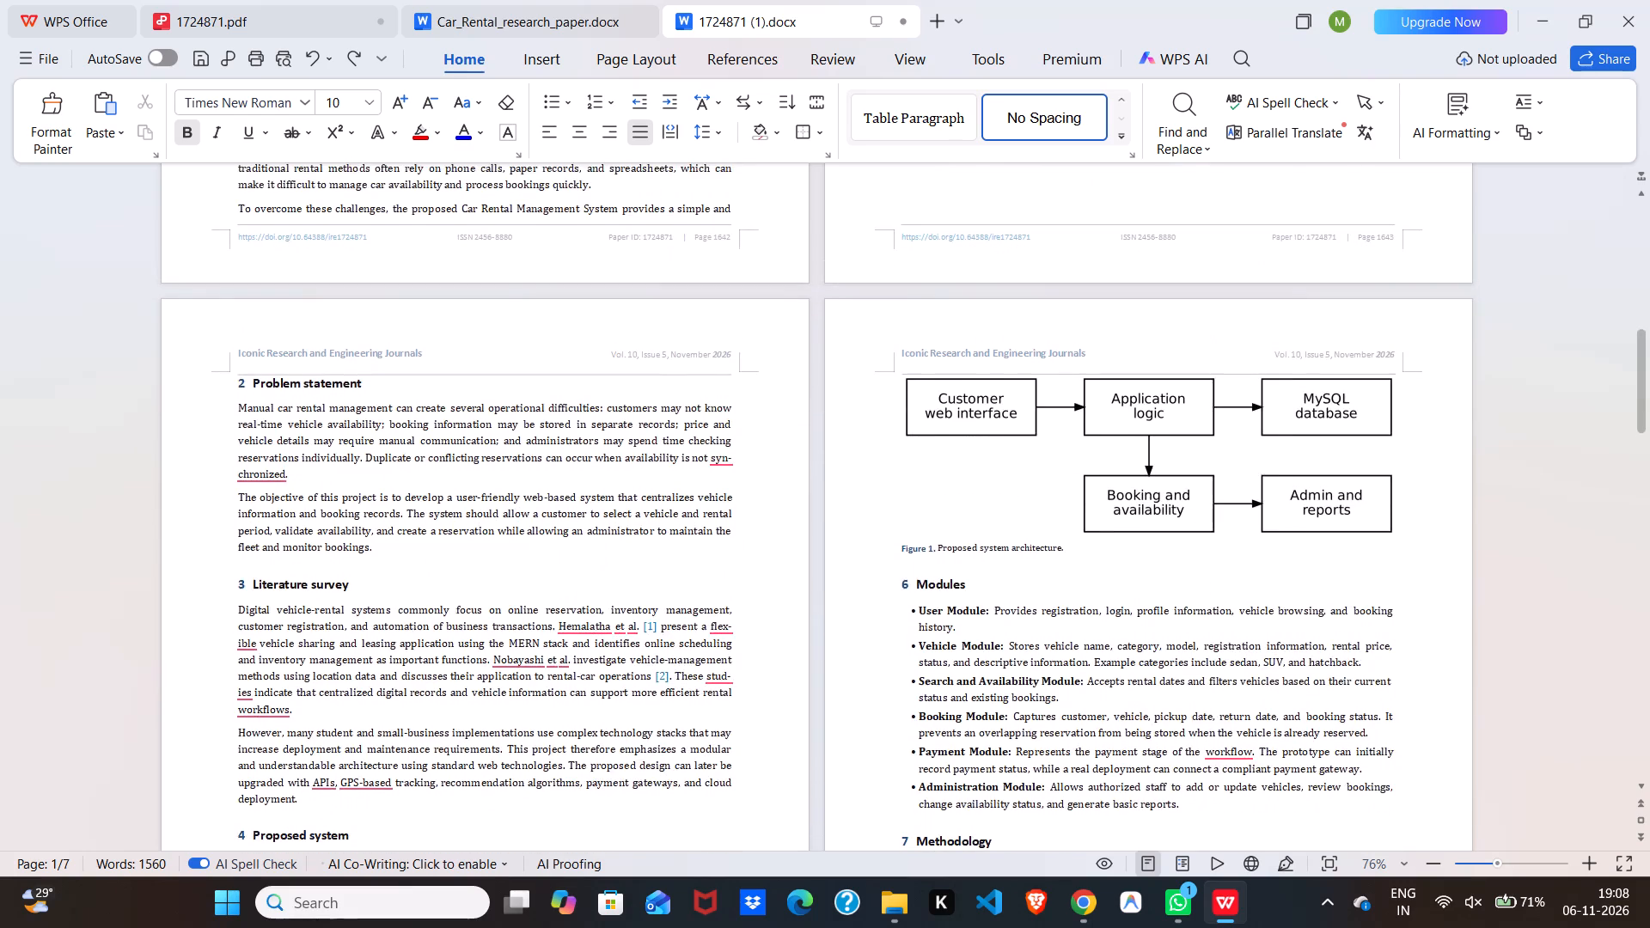
# Move sections 2 "Problem statement" and 3 "Literature survey" from page 3 to a new paragraph after the last text on page 2.
pyautogui.scroll(-3, 451, 507)
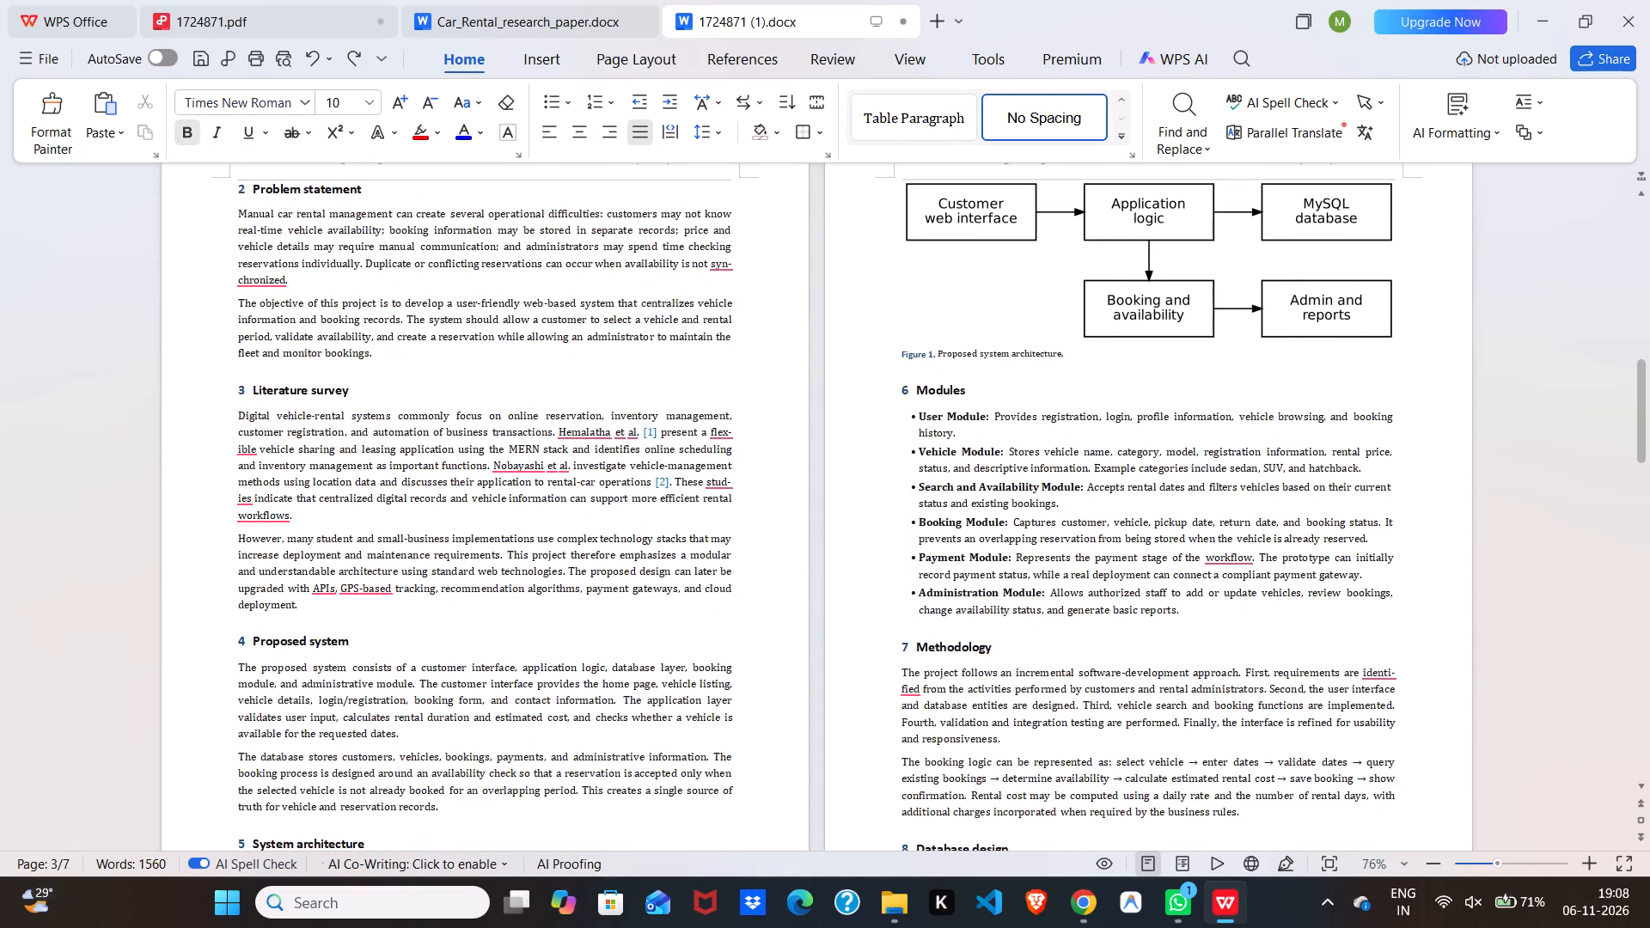
pyautogui.moveTo(301, 607); pyautogui.dragTo(229, 207)
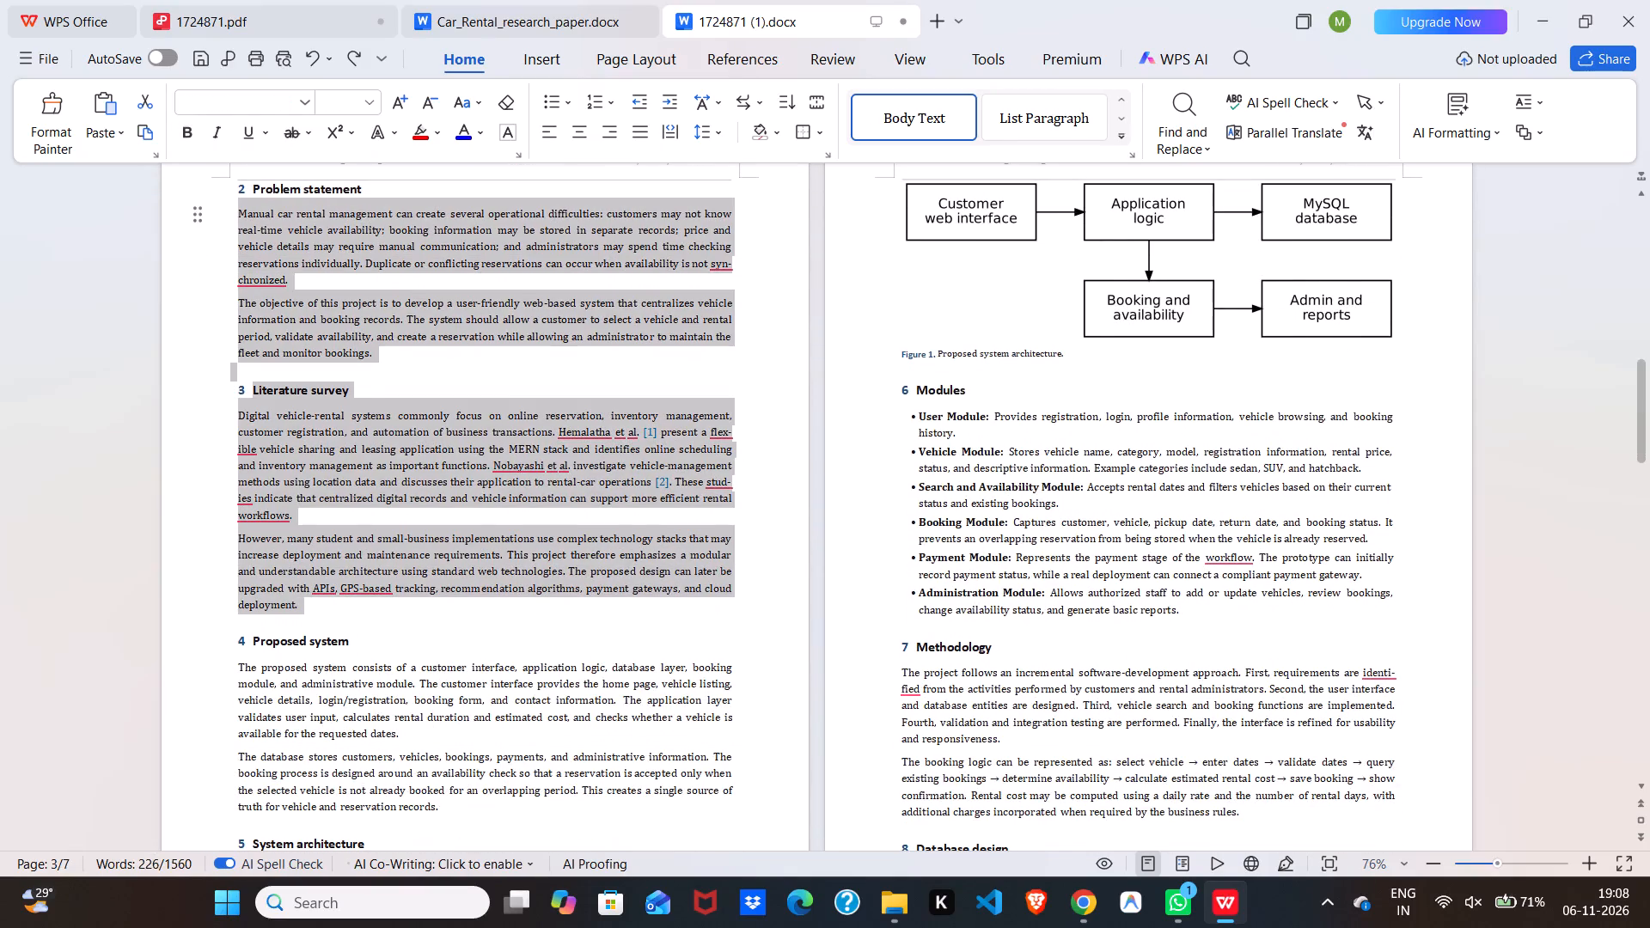
pyautogui.moveTo(229, 207); pyautogui.dragTo(235, 192)
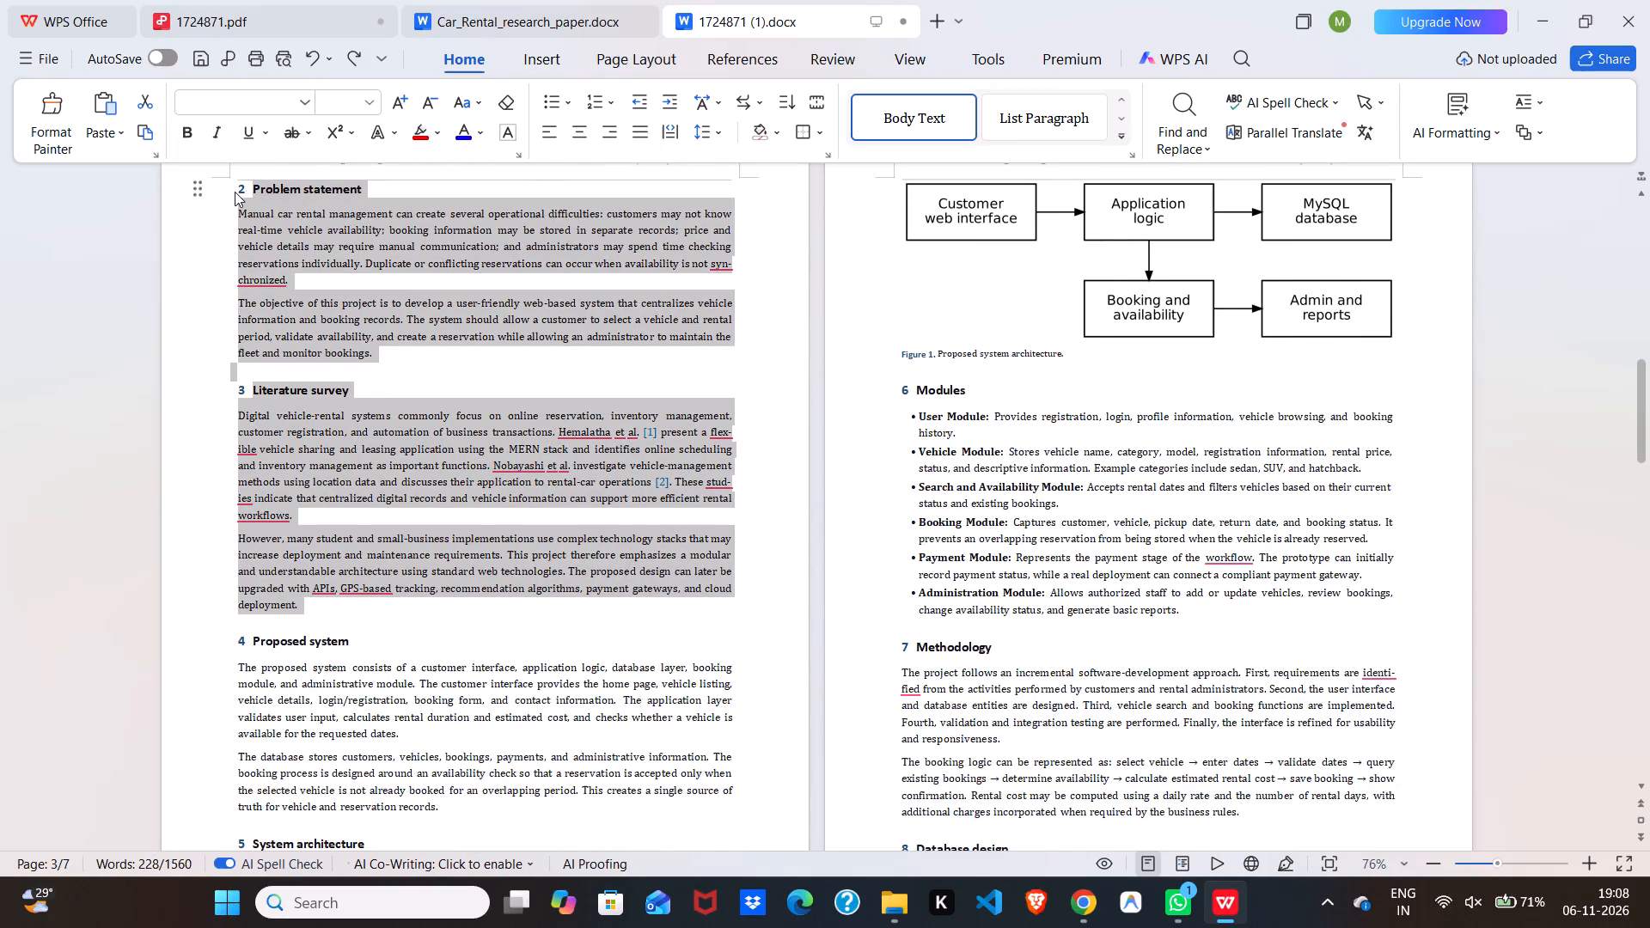
pyautogui.hotkey('ctrl', 'c')
pyautogui.scroll(6, 235, 192)
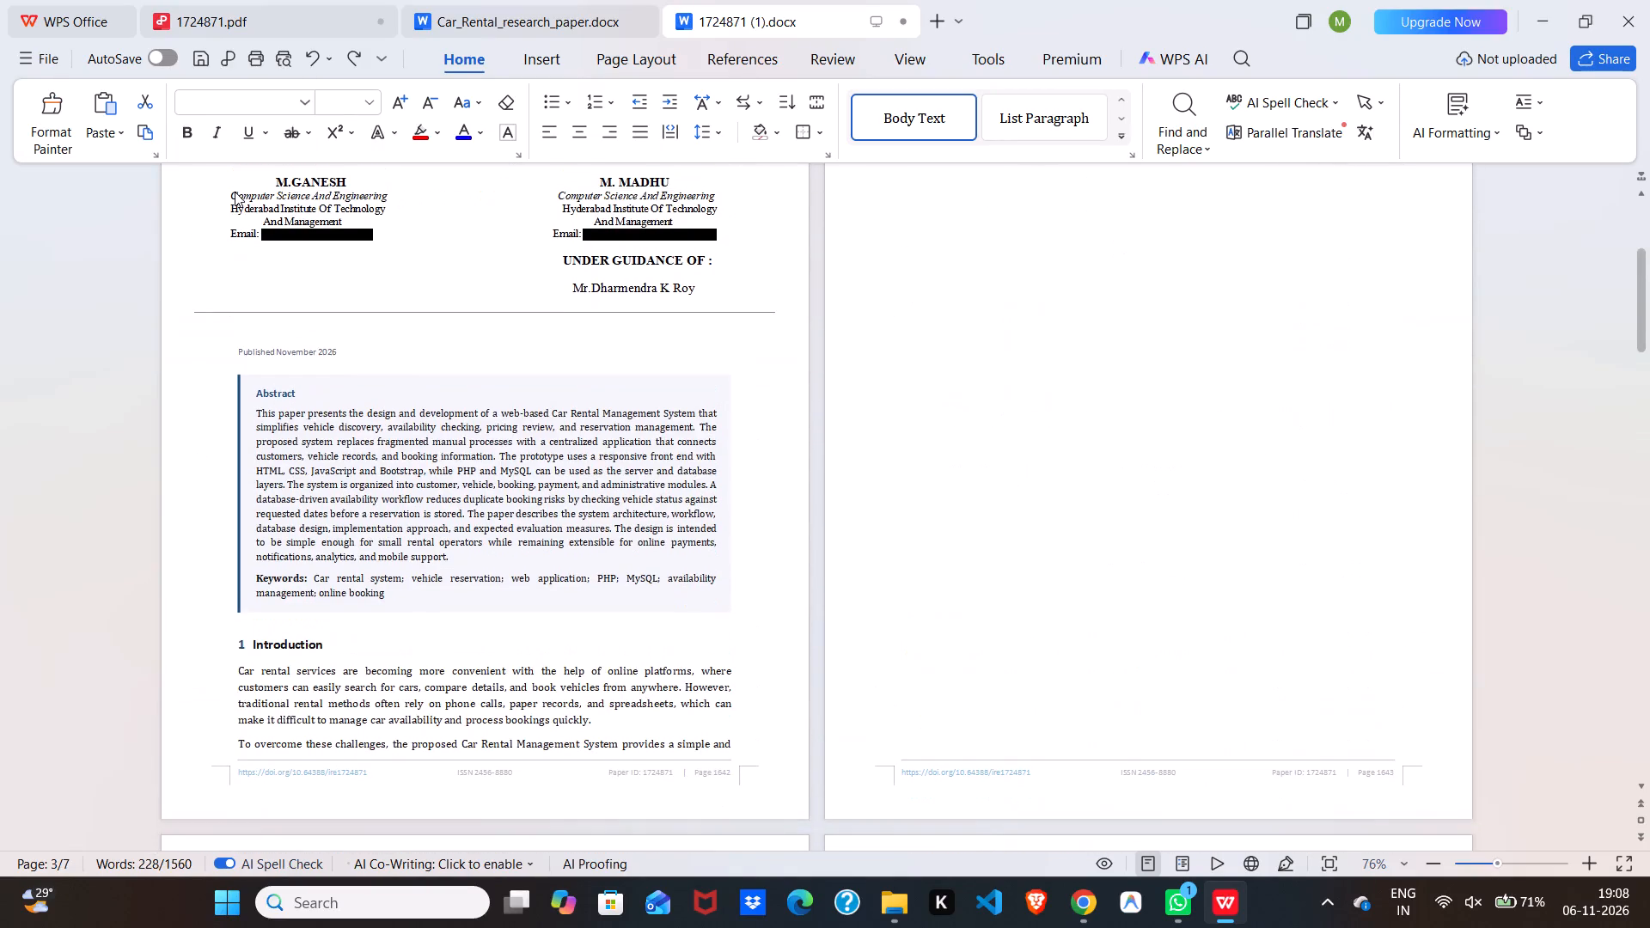
pyautogui.press('BackSpace')
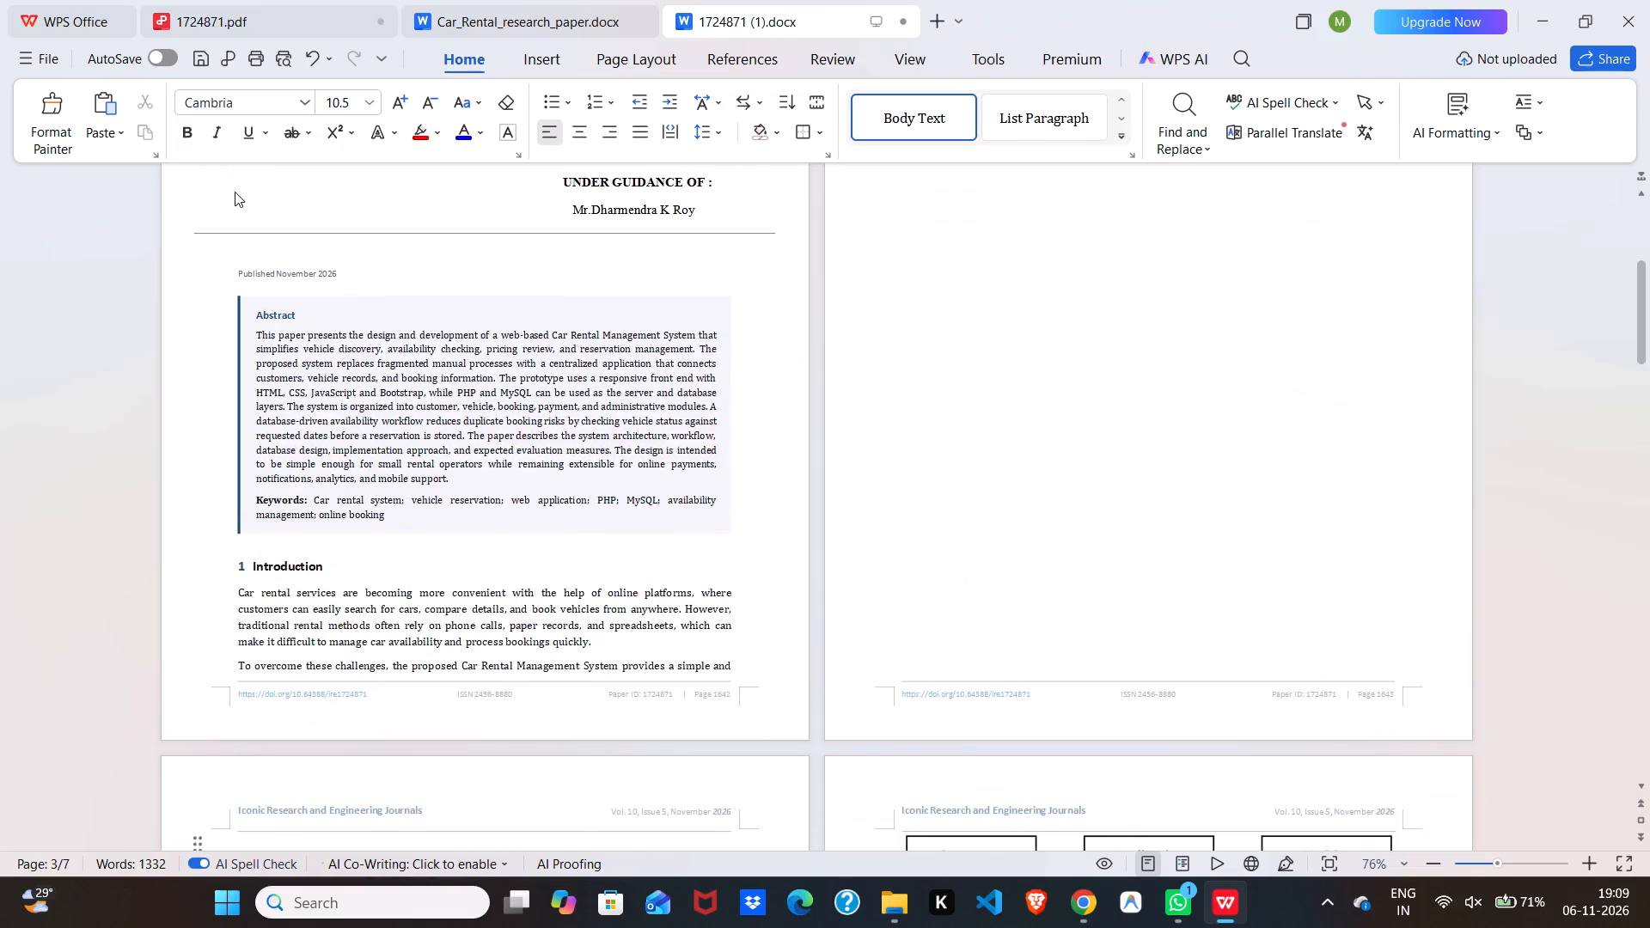
pyautogui.scroll(2, 840, 355)
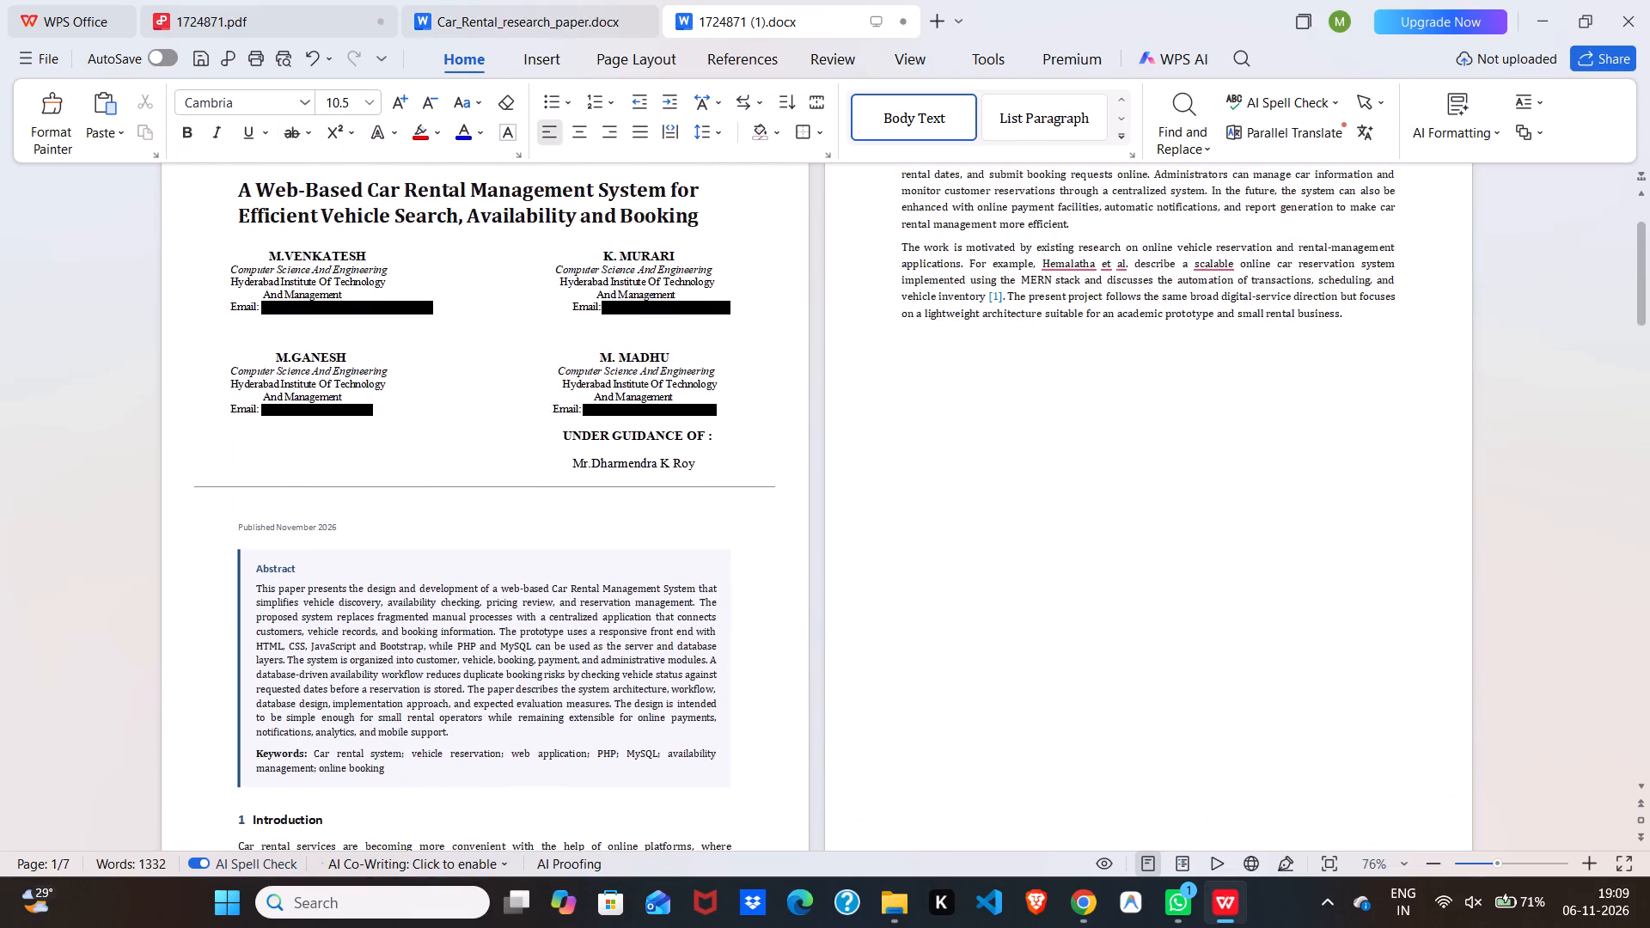
pyautogui.click(931, 380)
pyautogui.click(1347, 307)
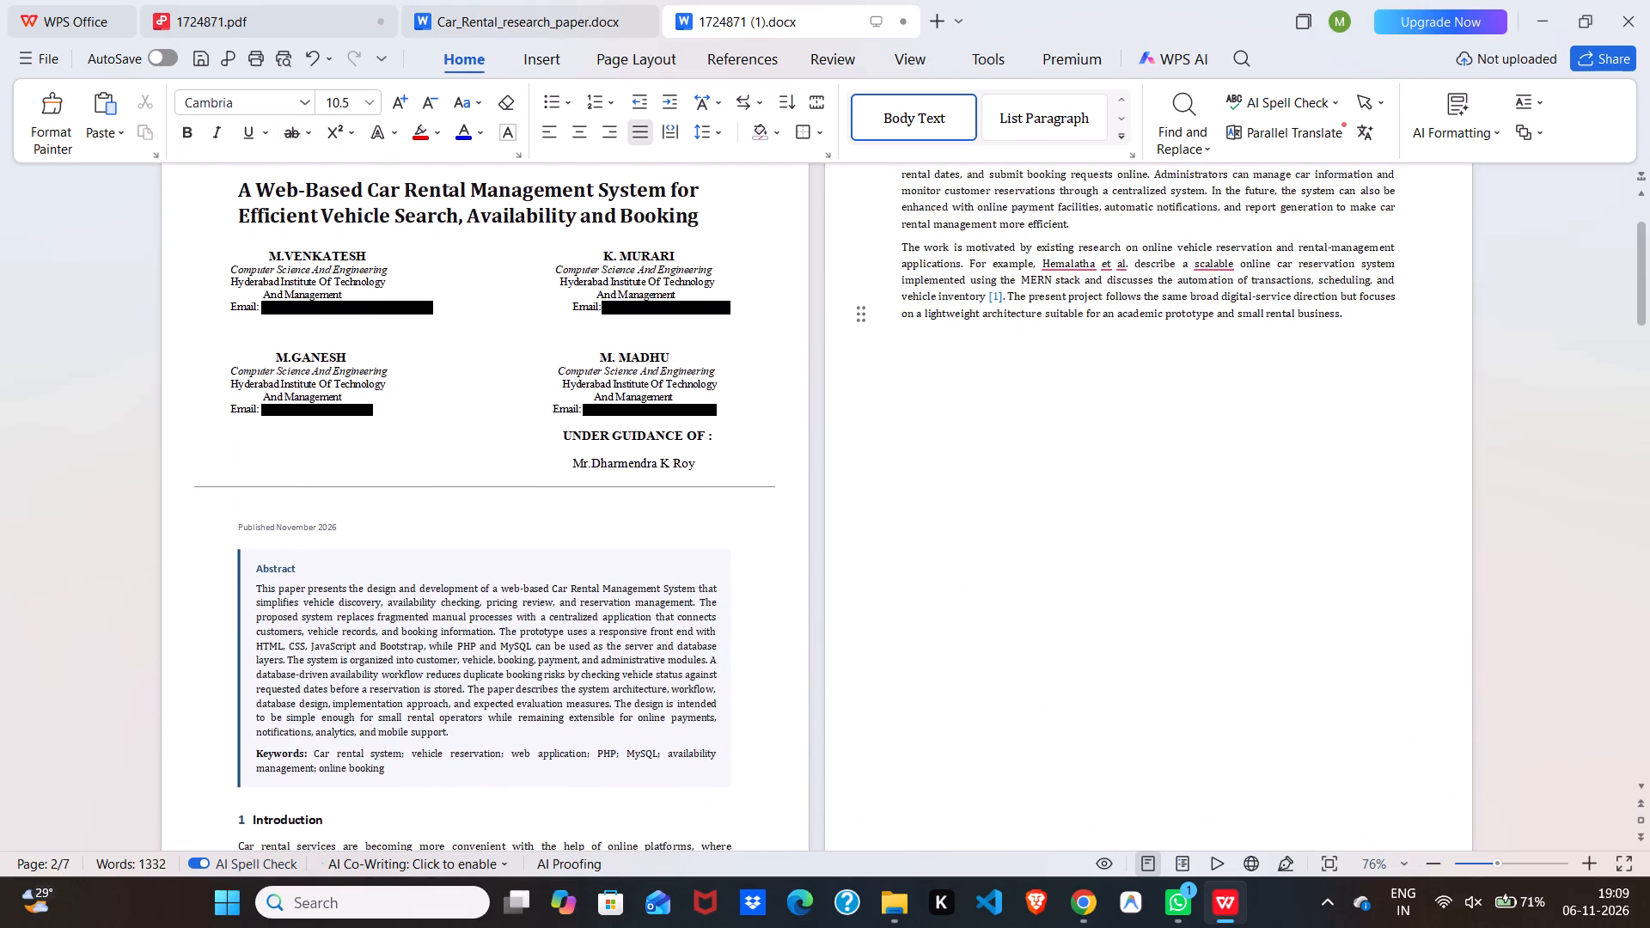
pyautogui.press('Return')
pyautogui.hotkey('ctrl', 'v')
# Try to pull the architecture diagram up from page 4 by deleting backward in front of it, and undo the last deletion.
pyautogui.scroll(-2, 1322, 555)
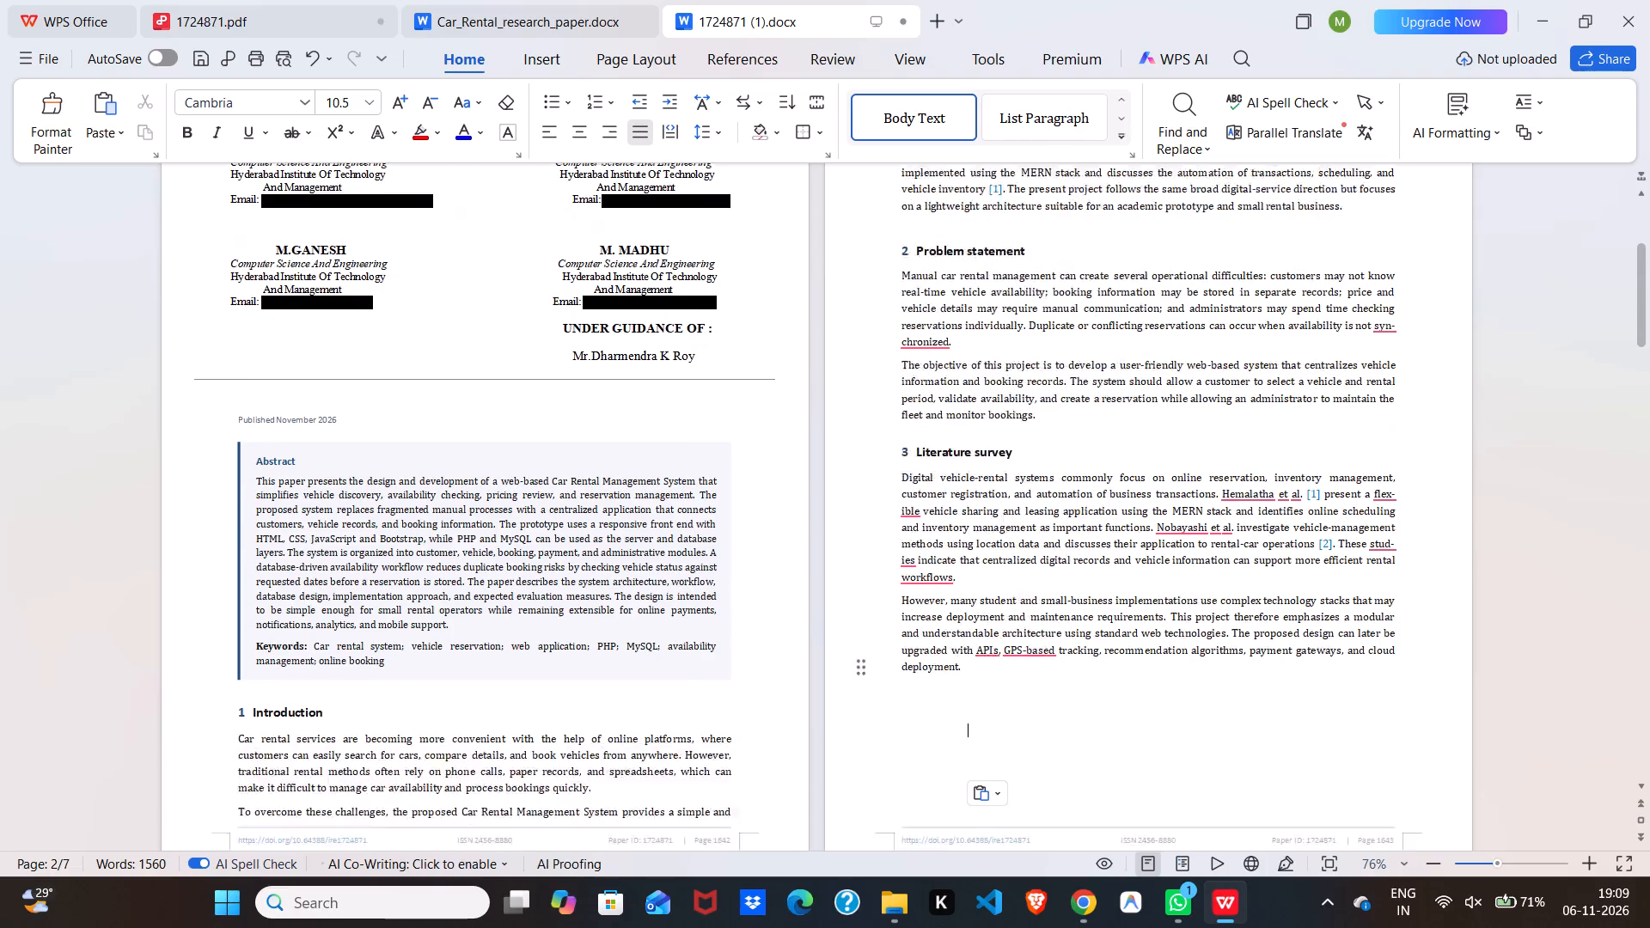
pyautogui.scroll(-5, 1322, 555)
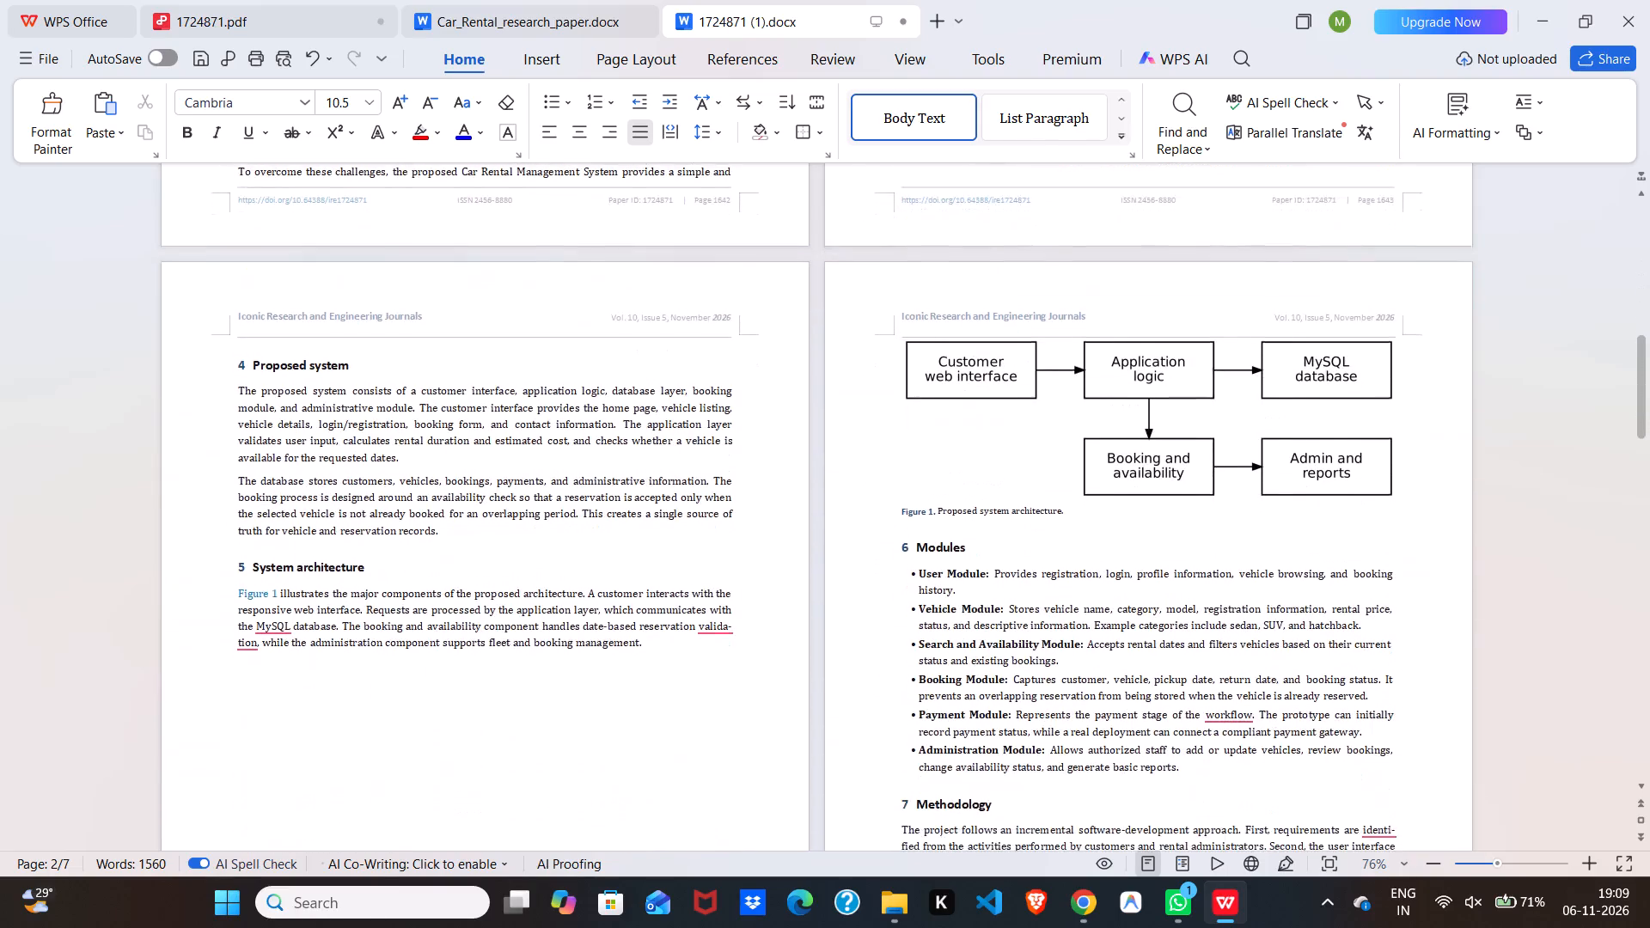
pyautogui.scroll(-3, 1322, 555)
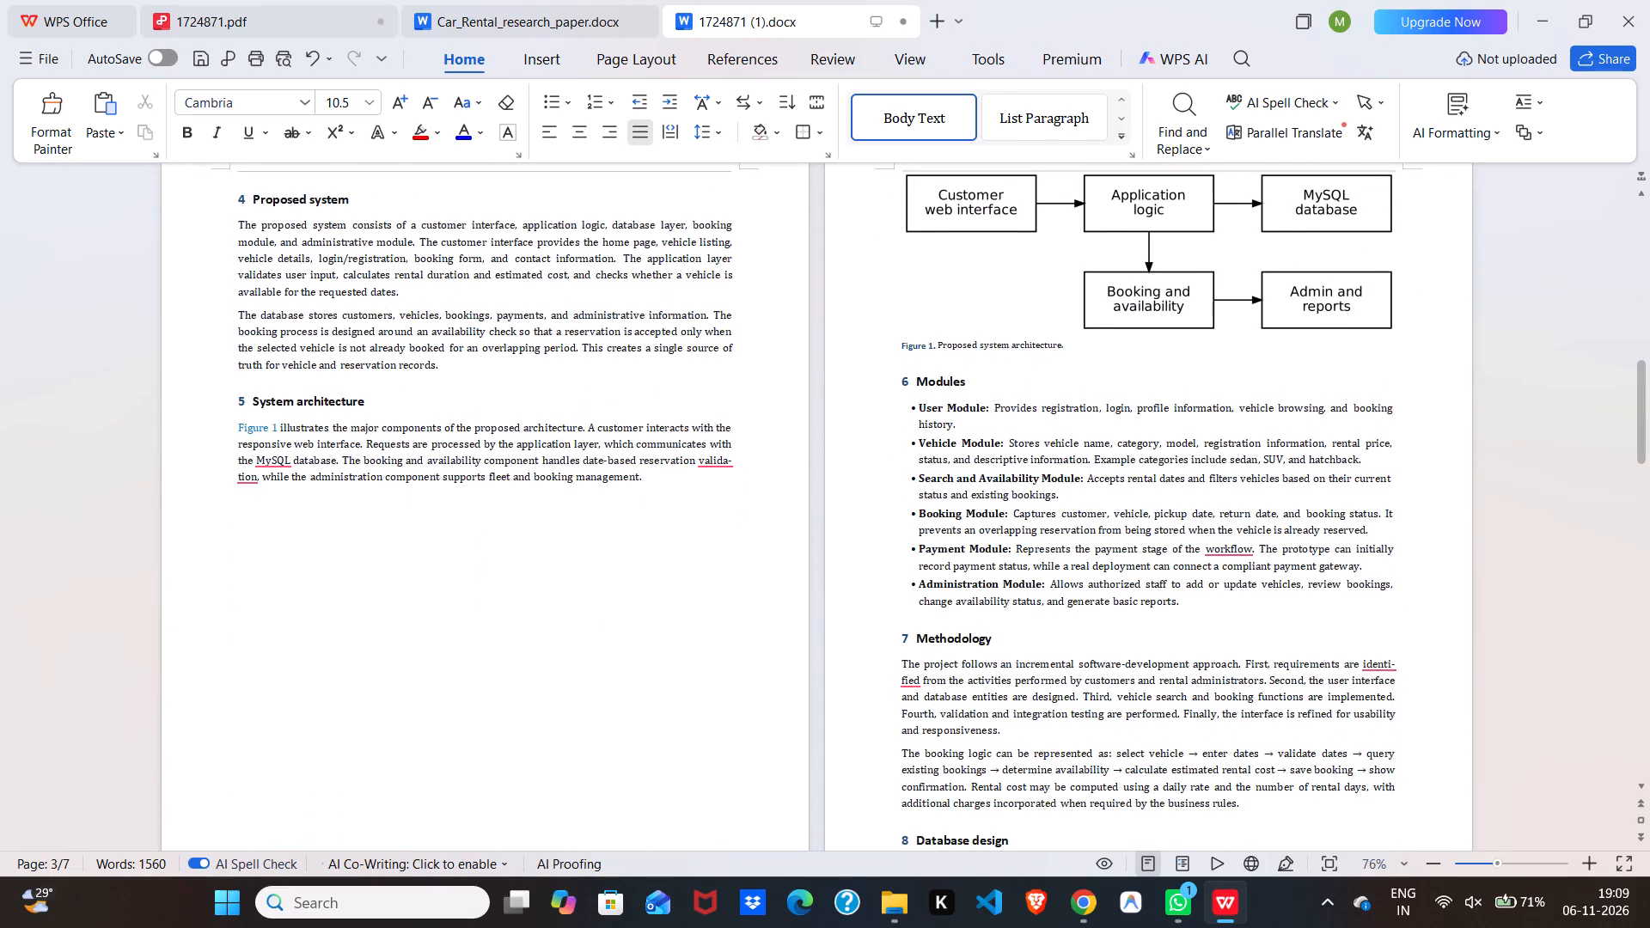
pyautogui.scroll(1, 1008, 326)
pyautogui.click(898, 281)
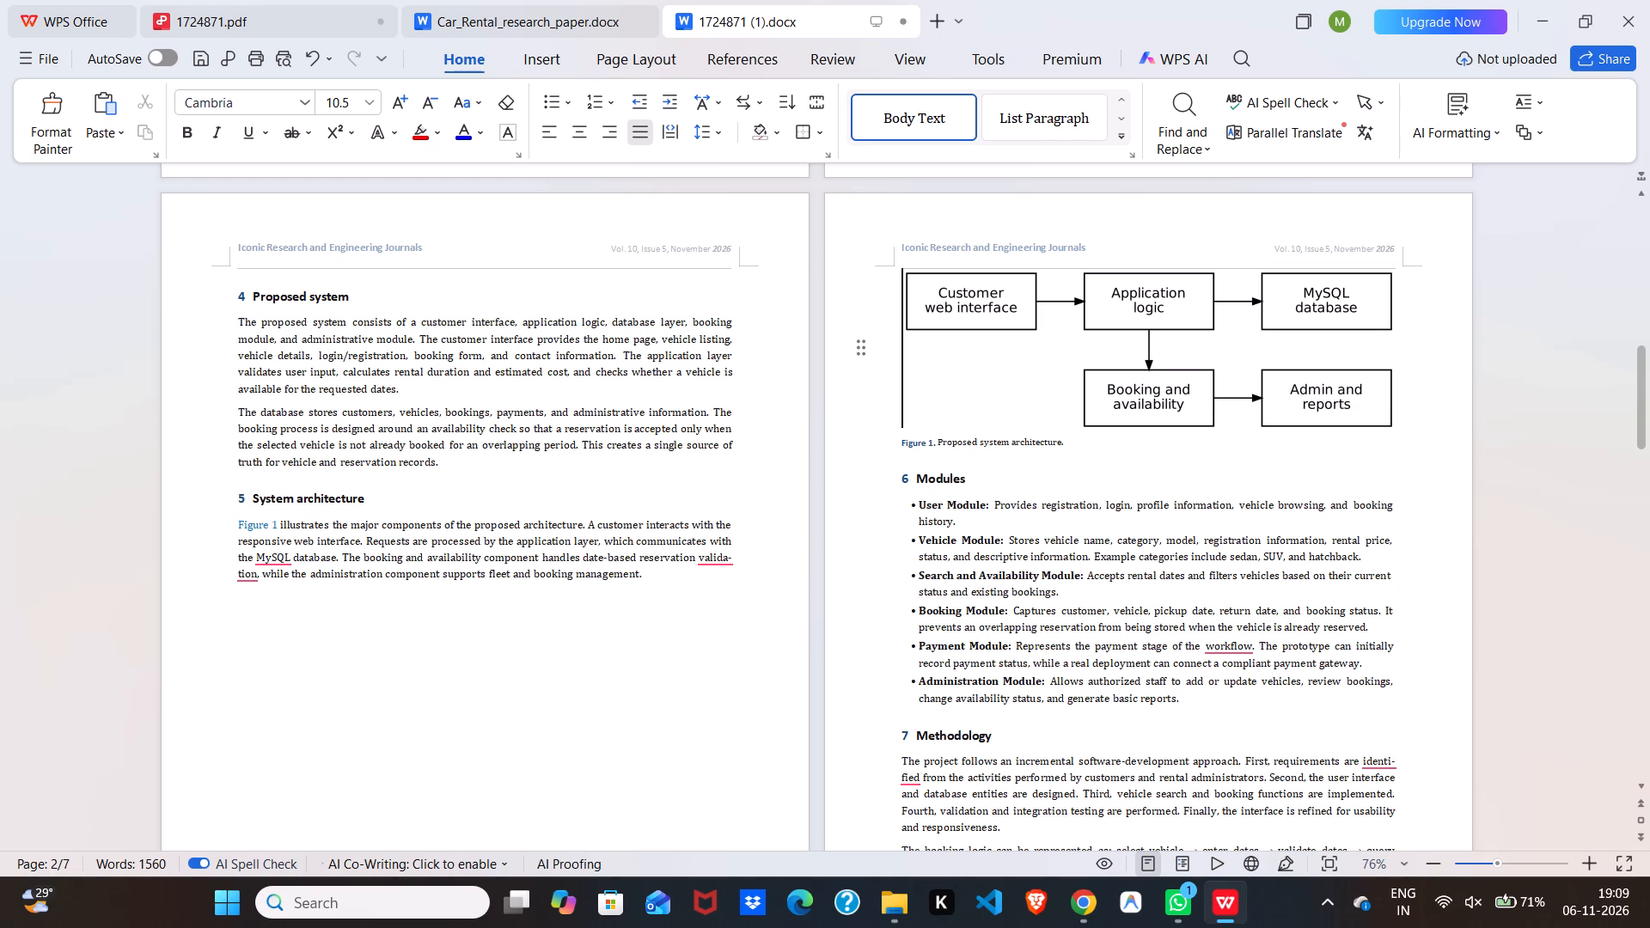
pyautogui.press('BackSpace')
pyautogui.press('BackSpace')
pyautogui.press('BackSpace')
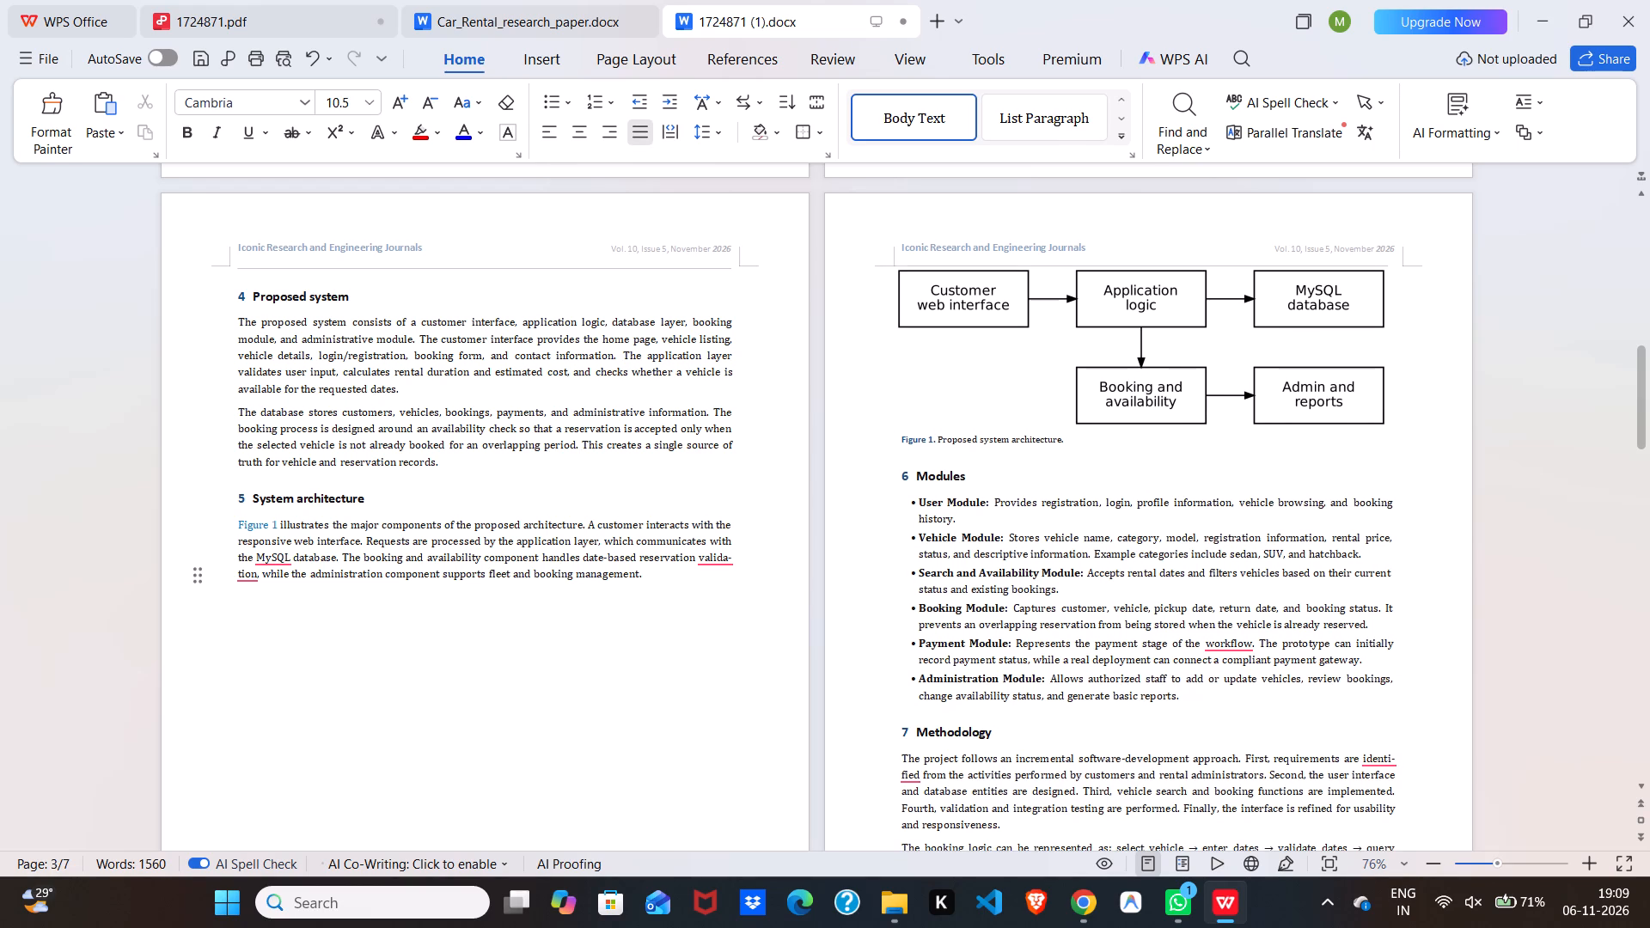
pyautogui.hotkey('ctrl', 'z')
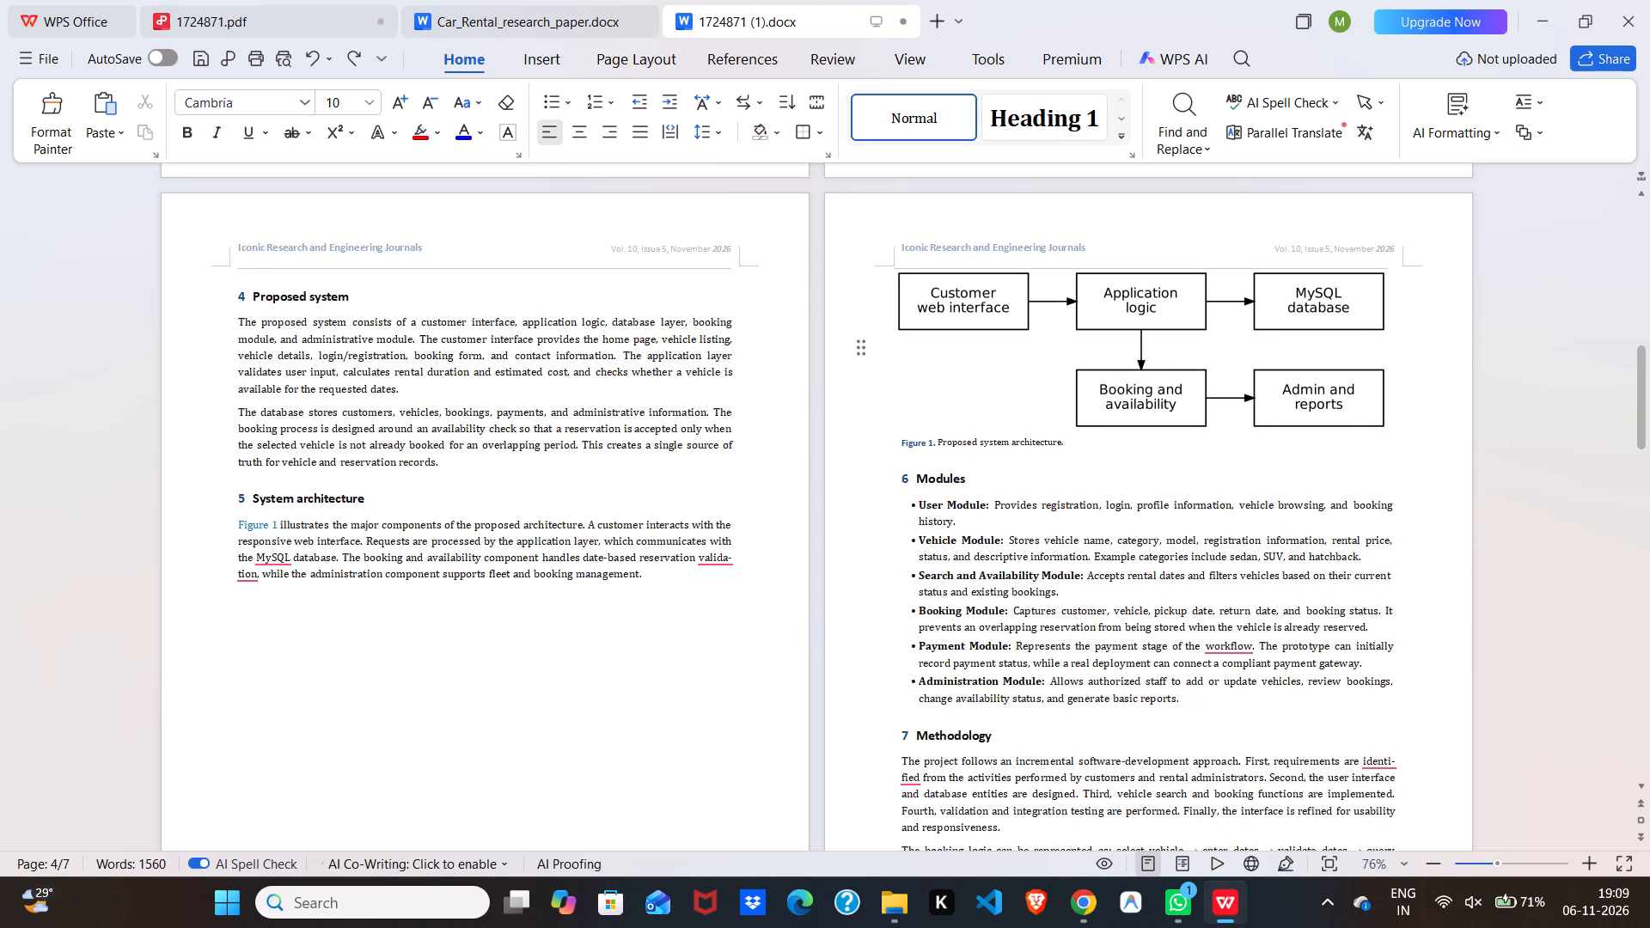
# Copy the architecture diagram from page 4 into a new paragraph after the section 5 "System architecture" text on page 3.
pyautogui.click(1143, 376)
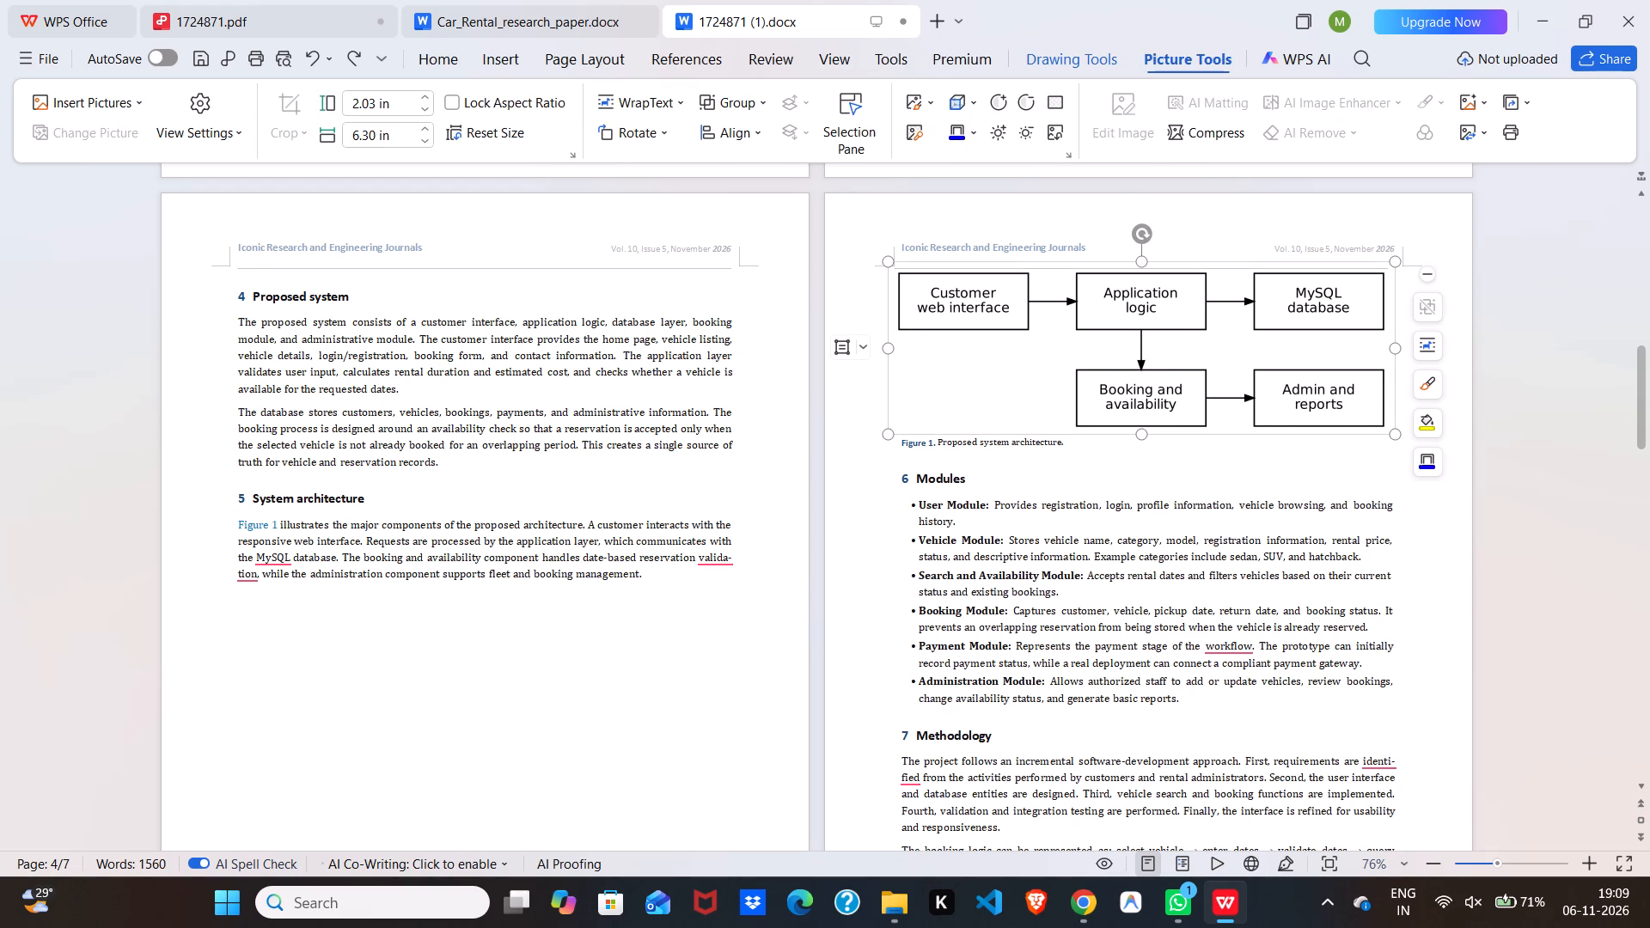
pyautogui.hotkey('ctrl', 'c')
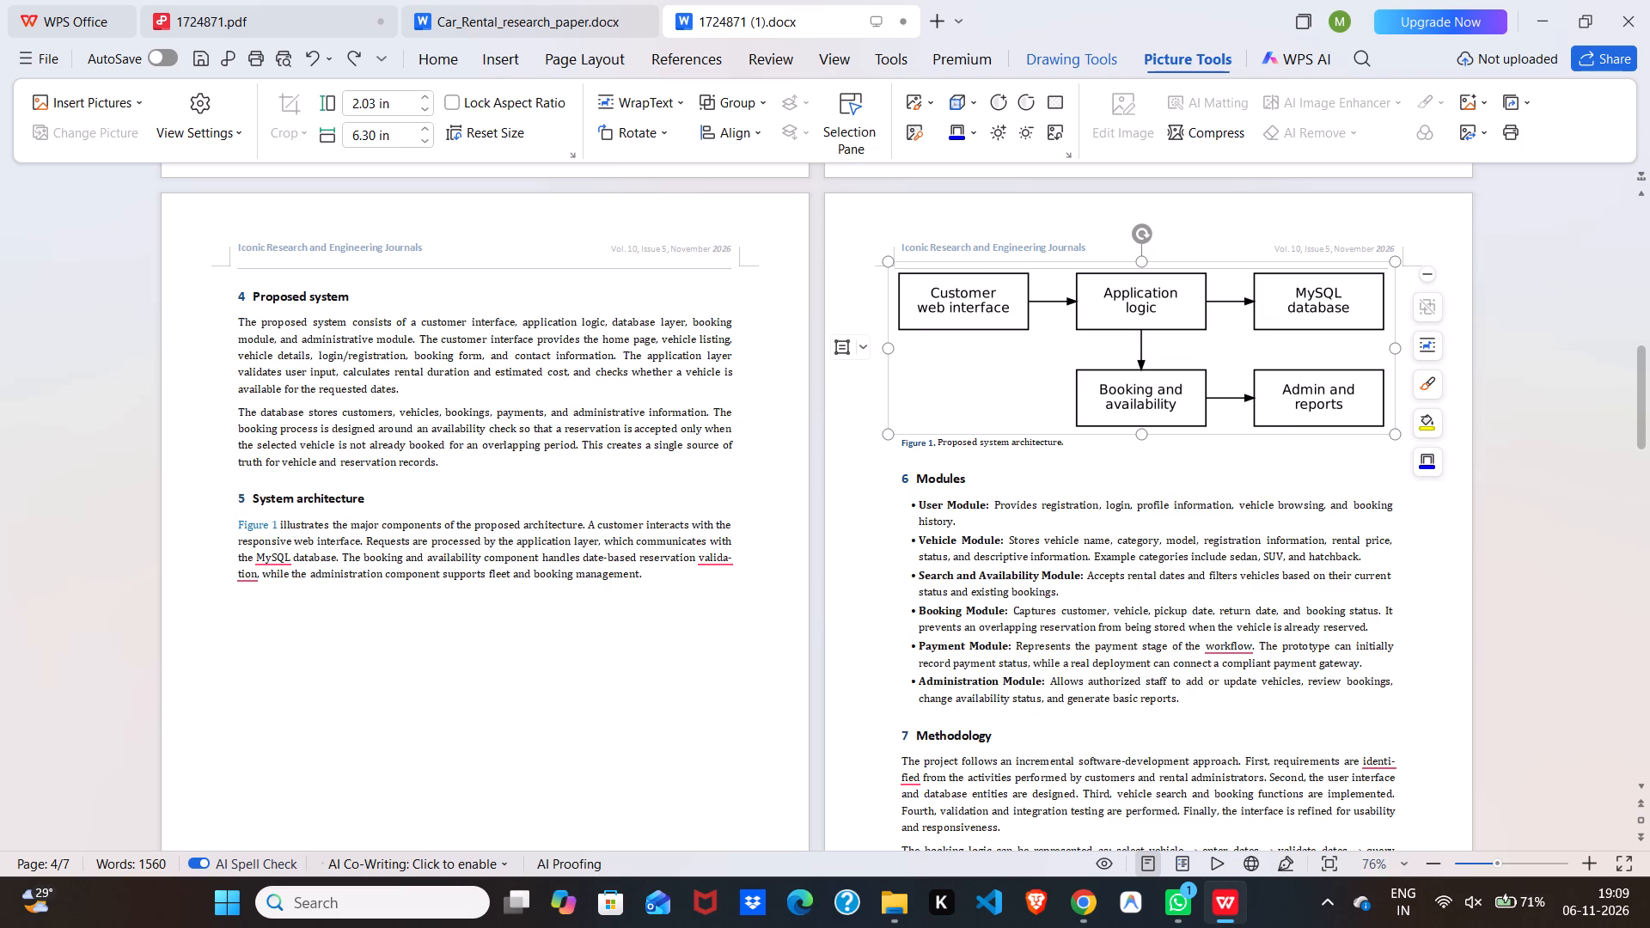
pyautogui.scroll(-1, 846, 653)
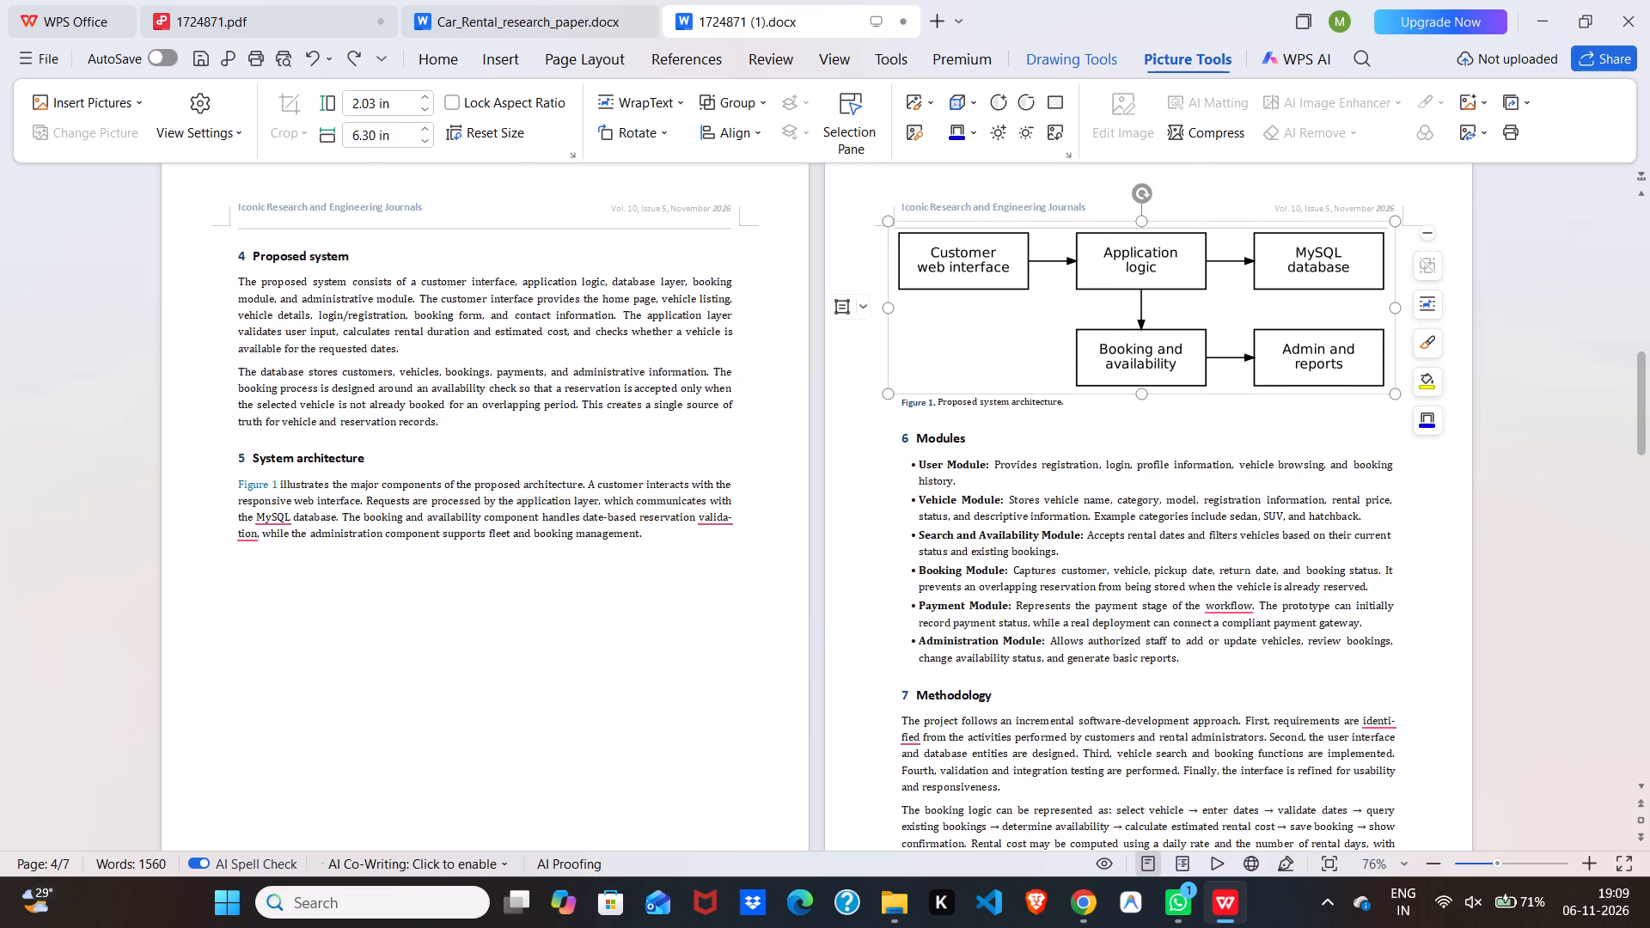
pyautogui.click(577, 615)
pyautogui.click(648, 540)
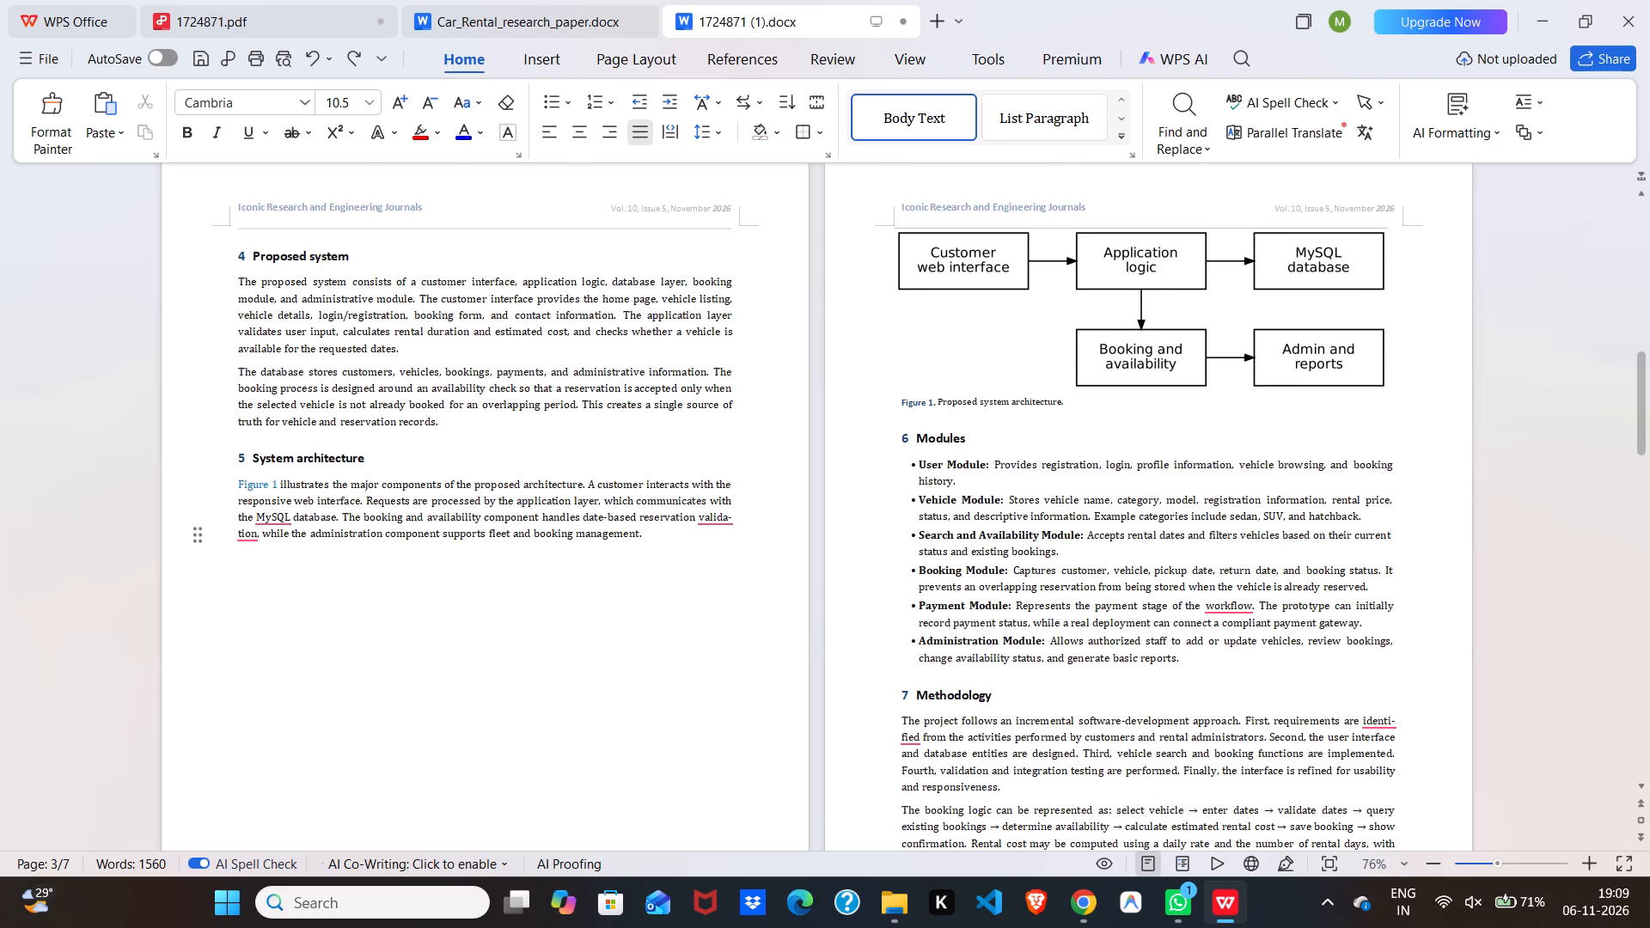
pyautogui.press('Return')
pyautogui.hotkey('ctrl', 'v')
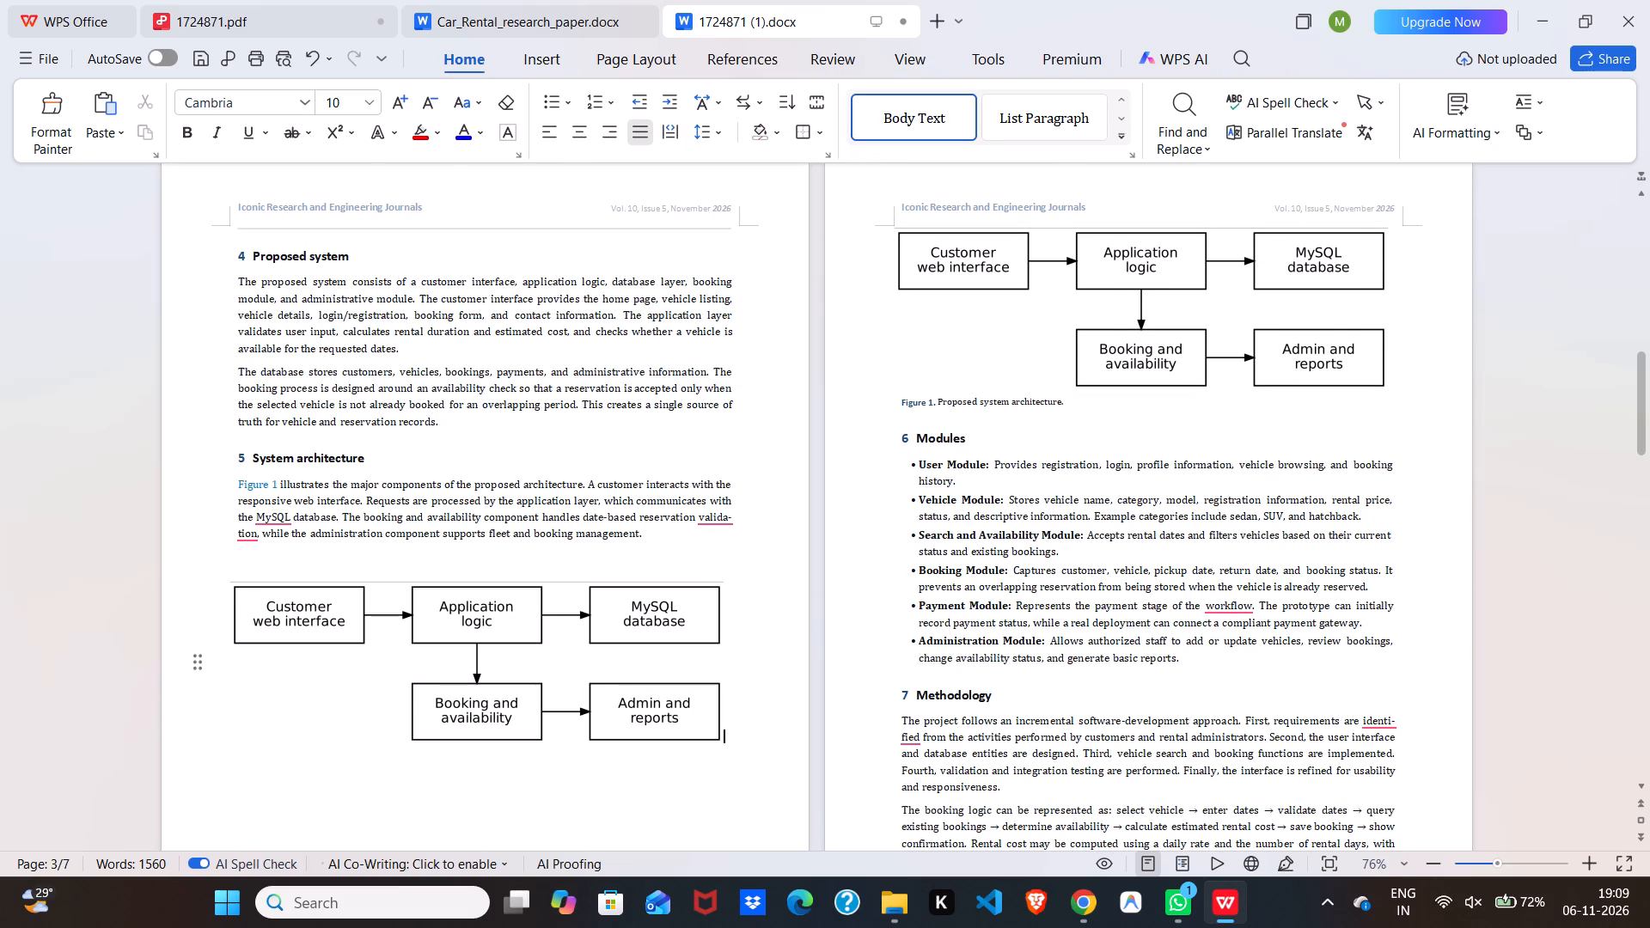
pyautogui.click(330, 721)
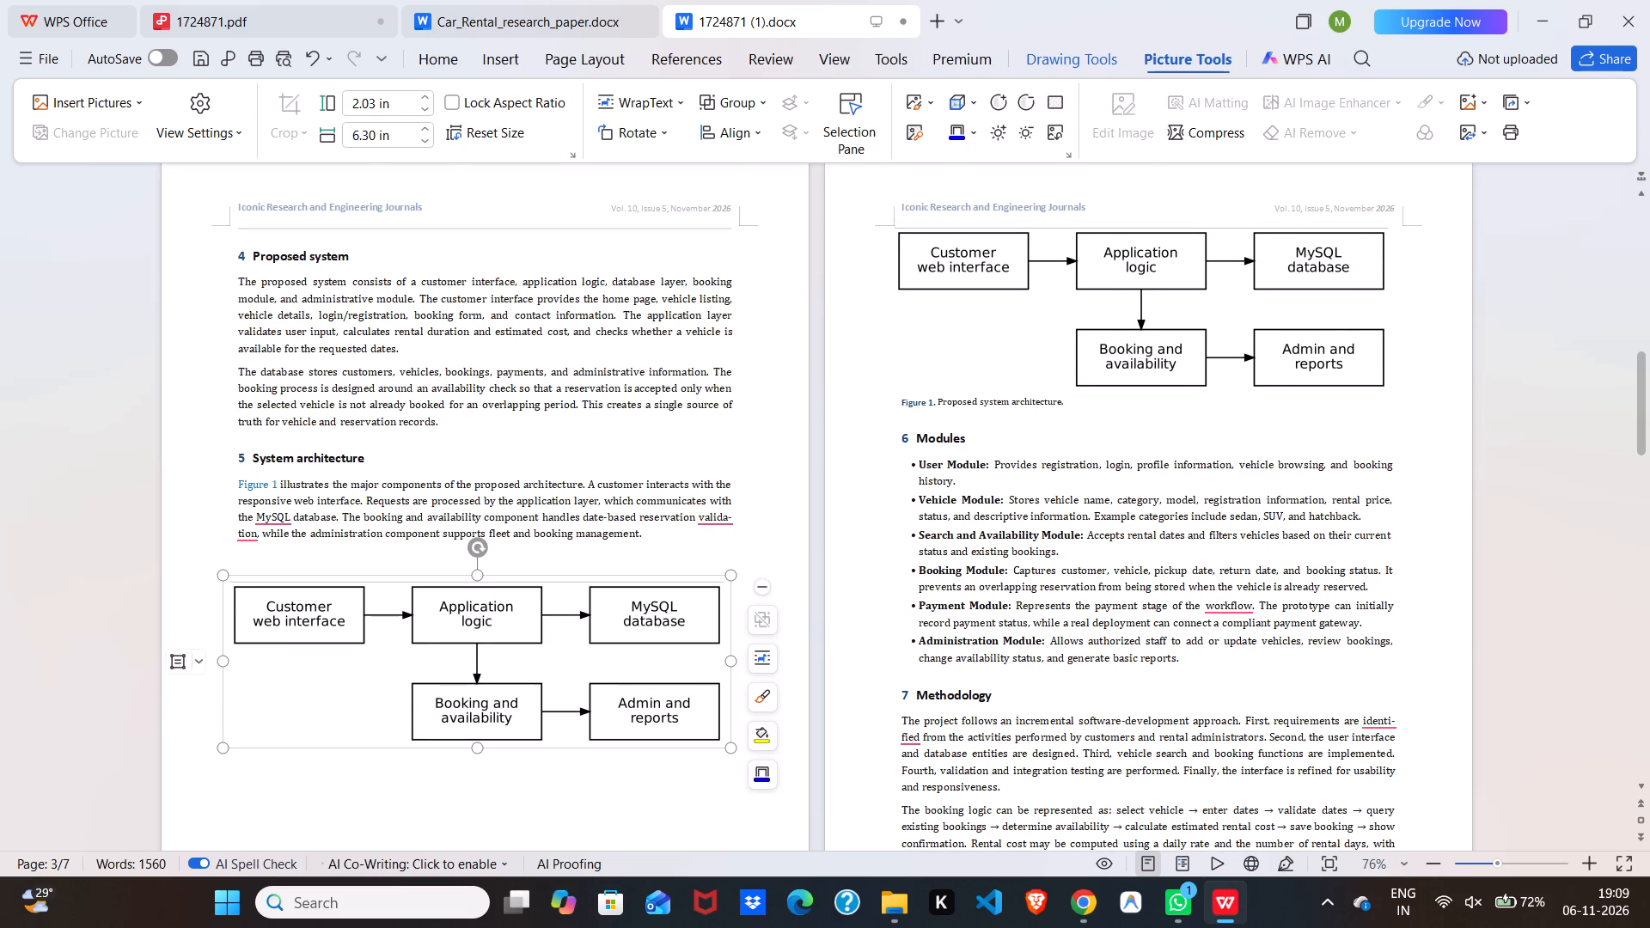
pyautogui.click(581, 801)
# Move the Figure 1 caption and section 6 "Modules" with its bullet list from page 4 to new lines below the diagram on page 3.
pyautogui.scroll(-1, 581, 801)
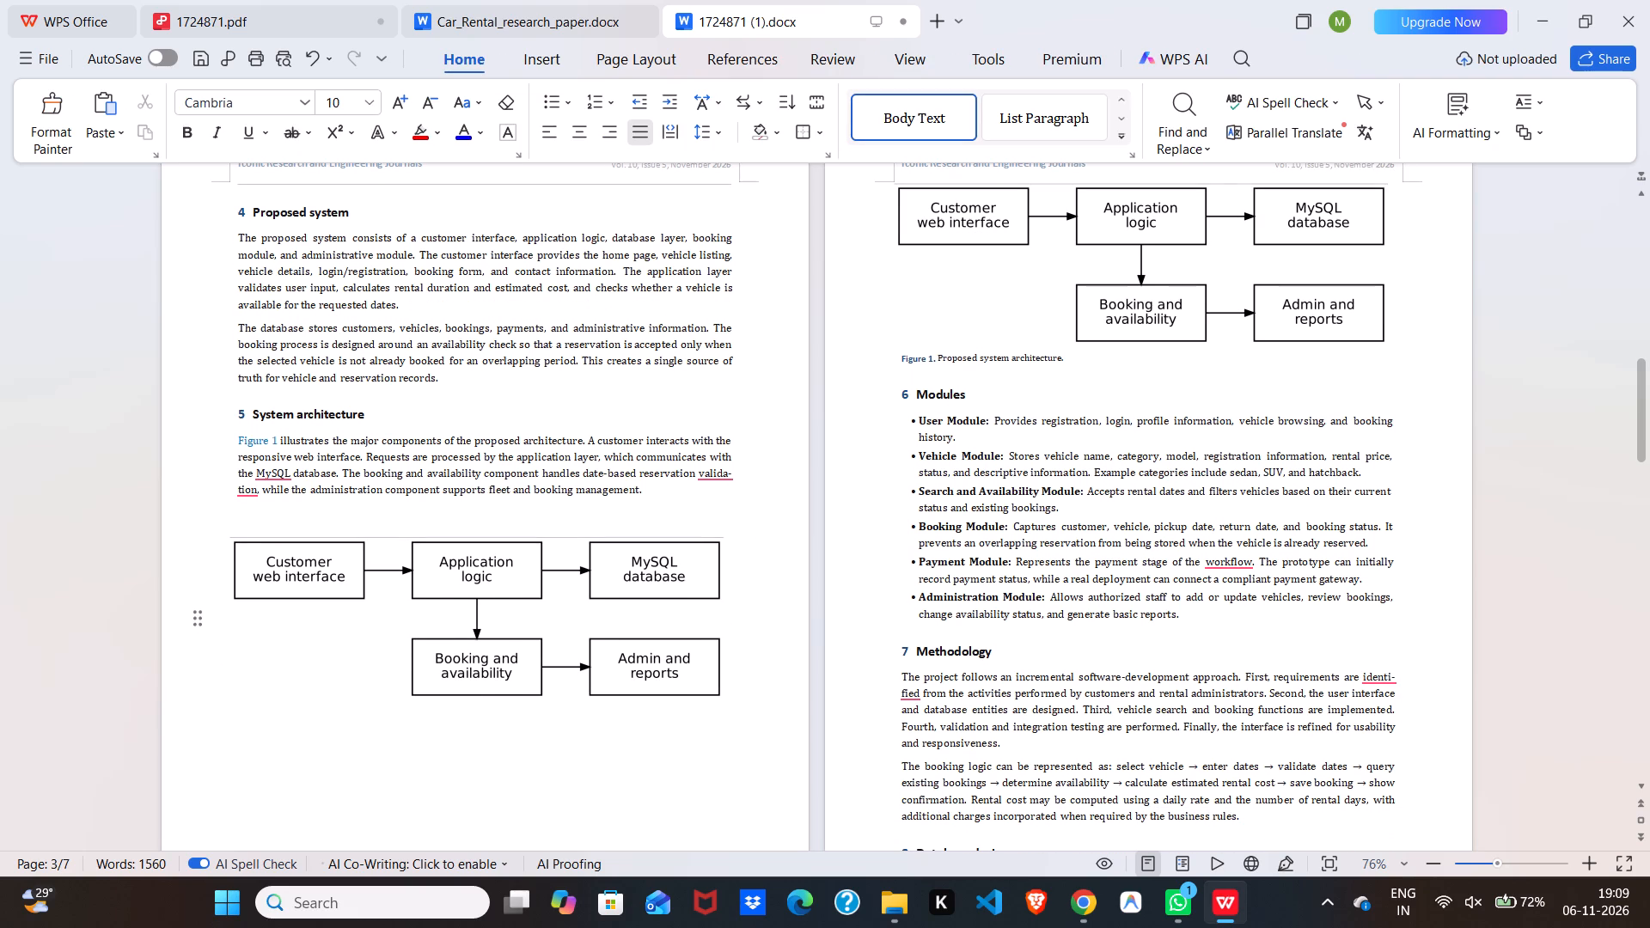
pyautogui.moveTo(894, 358); pyautogui.dragTo(965, 366)
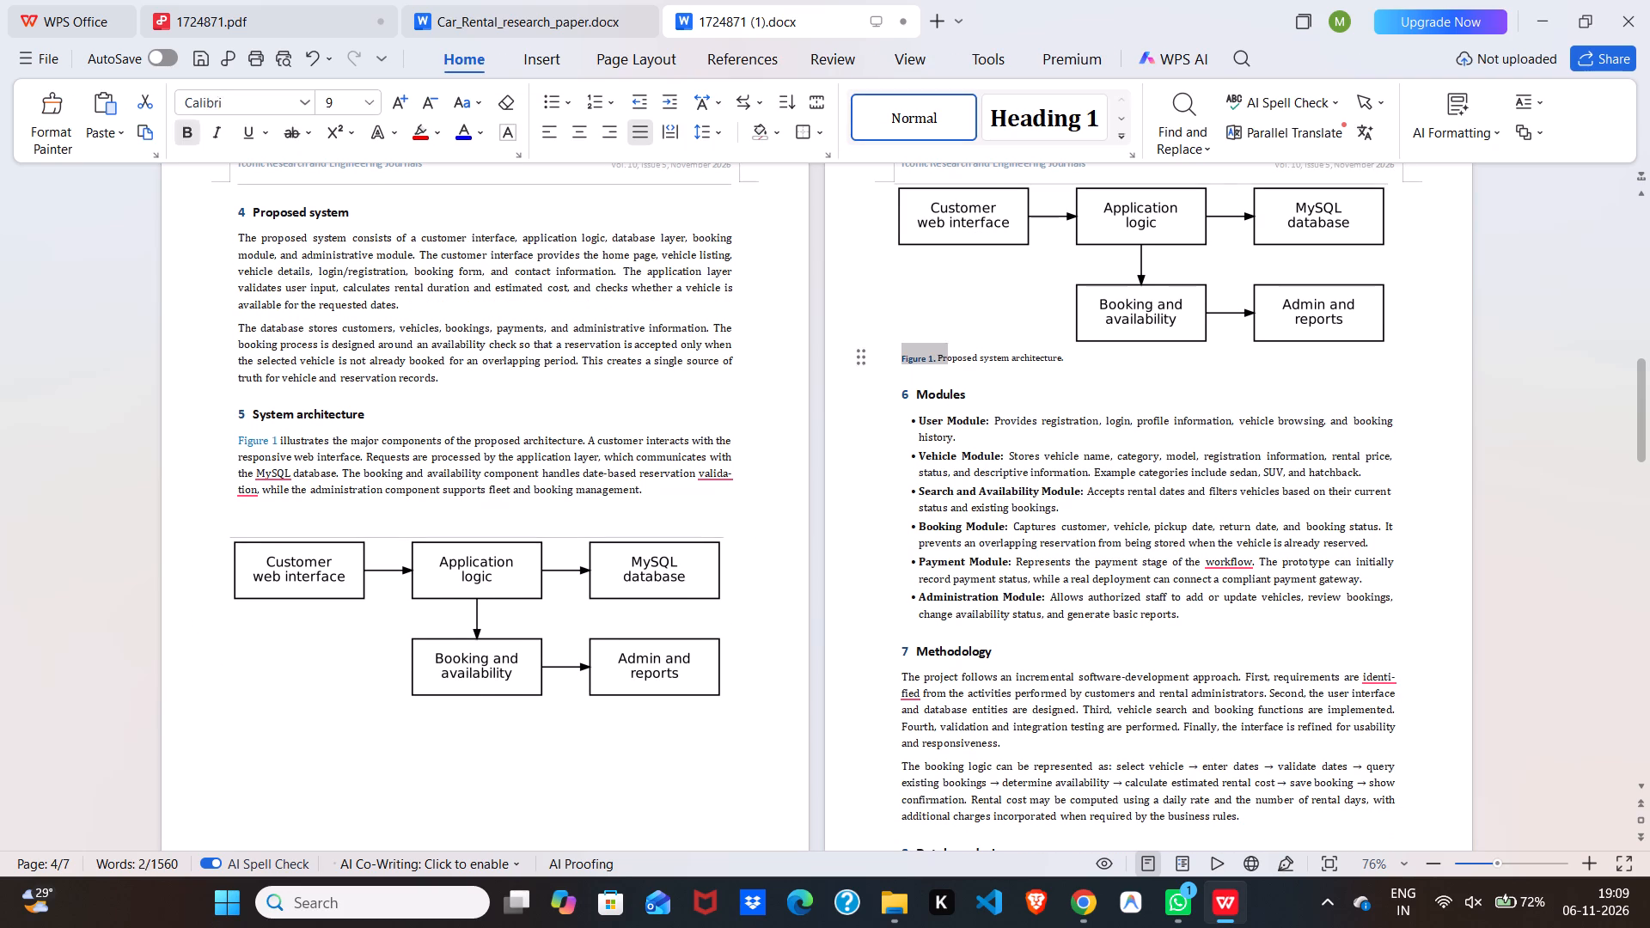
pyautogui.moveTo(965, 366); pyautogui.dragTo(1188, 619)
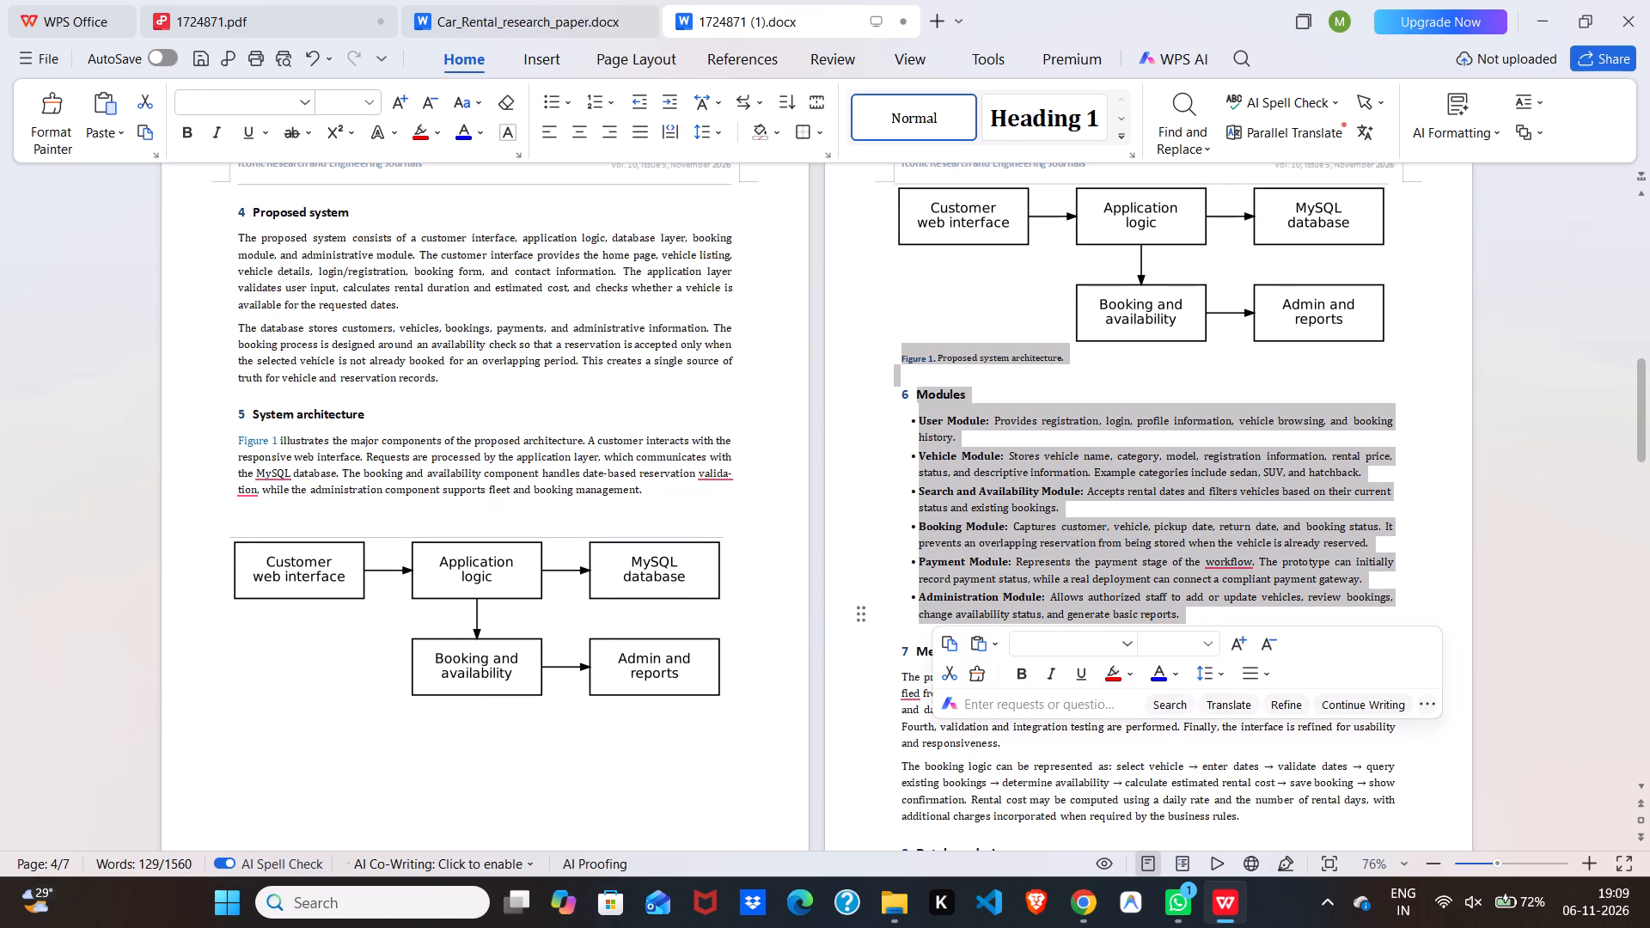
pyautogui.hotkey('ctrl', 'c')
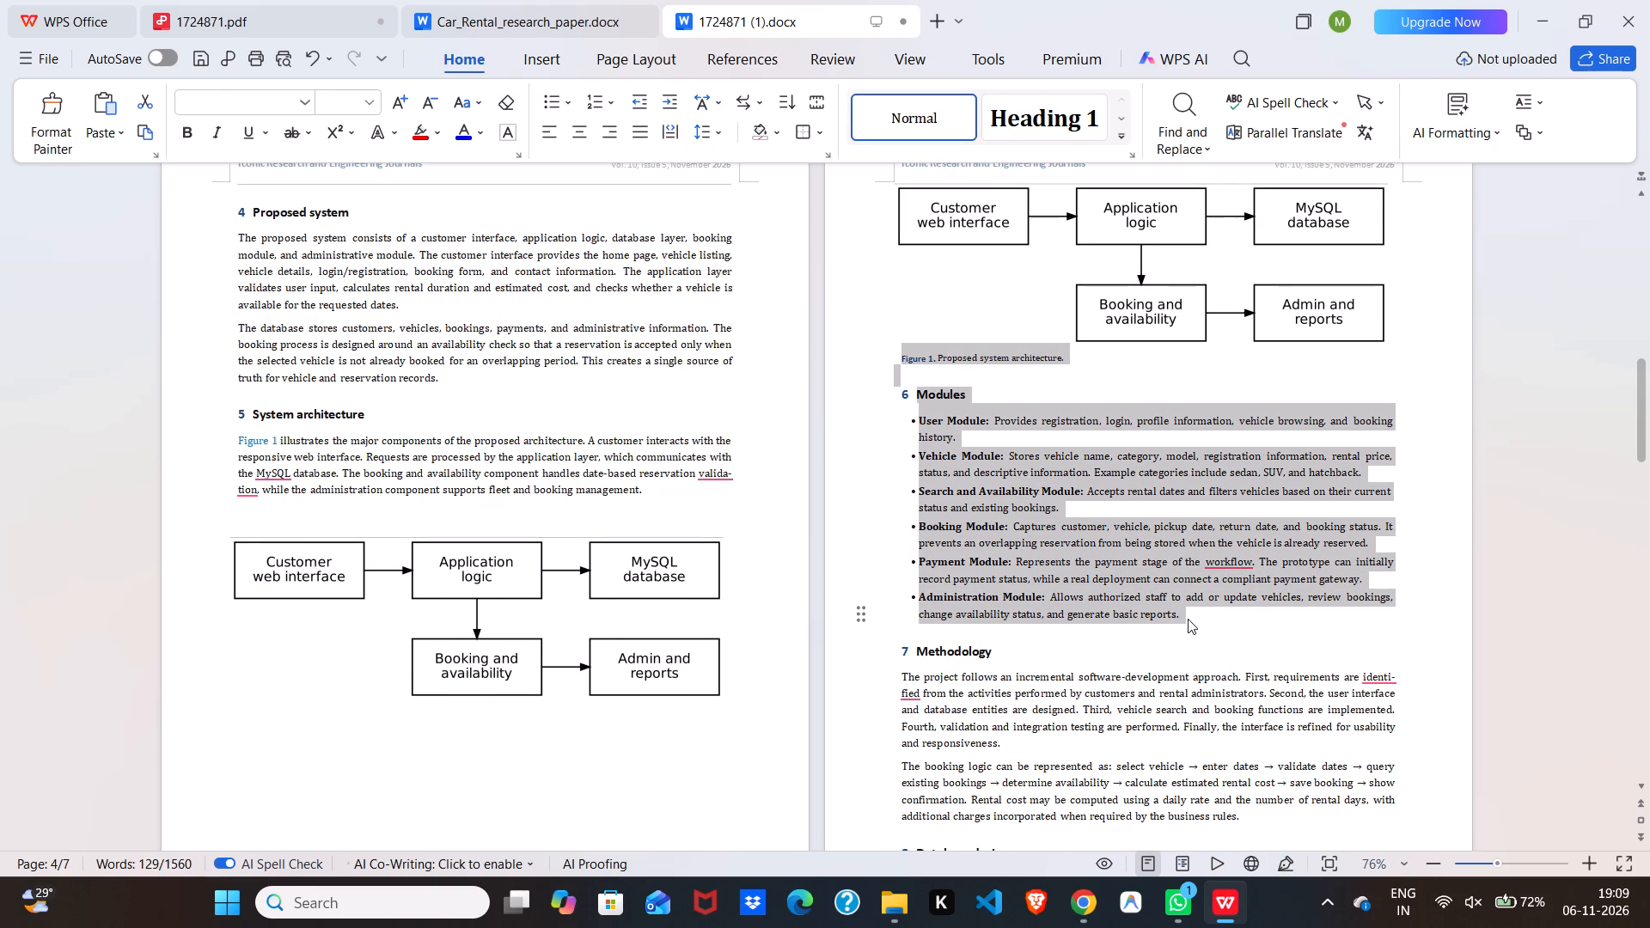
pyautogui.press('Delete')
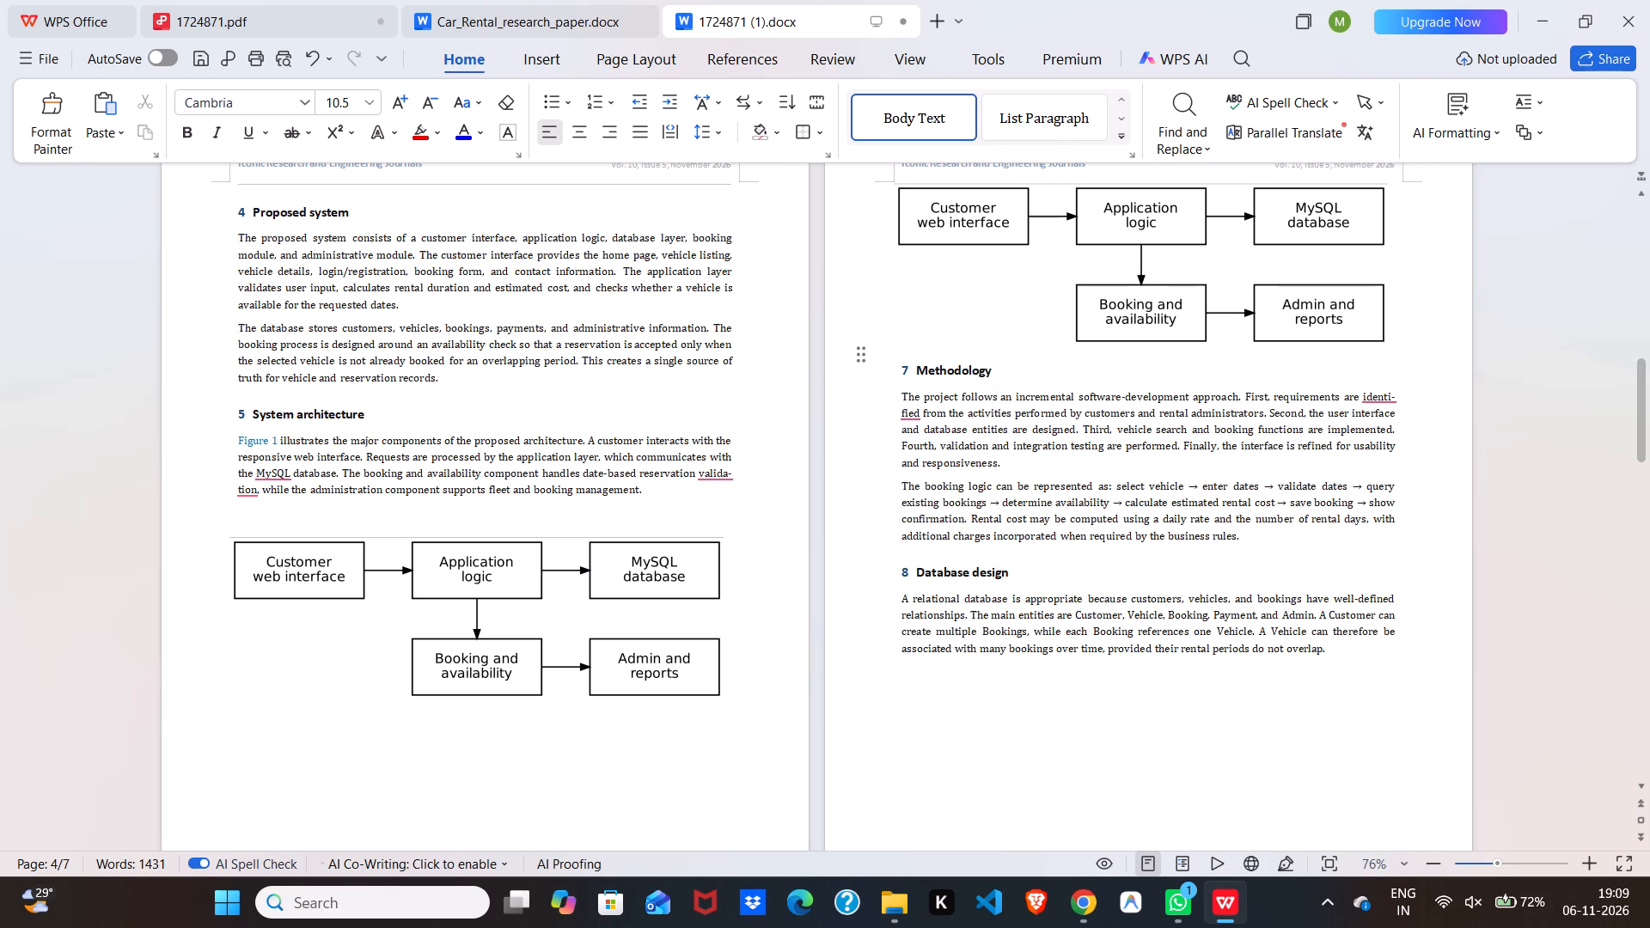
pyautogui.click(309, 769)
pyautogui.click(733, 665)
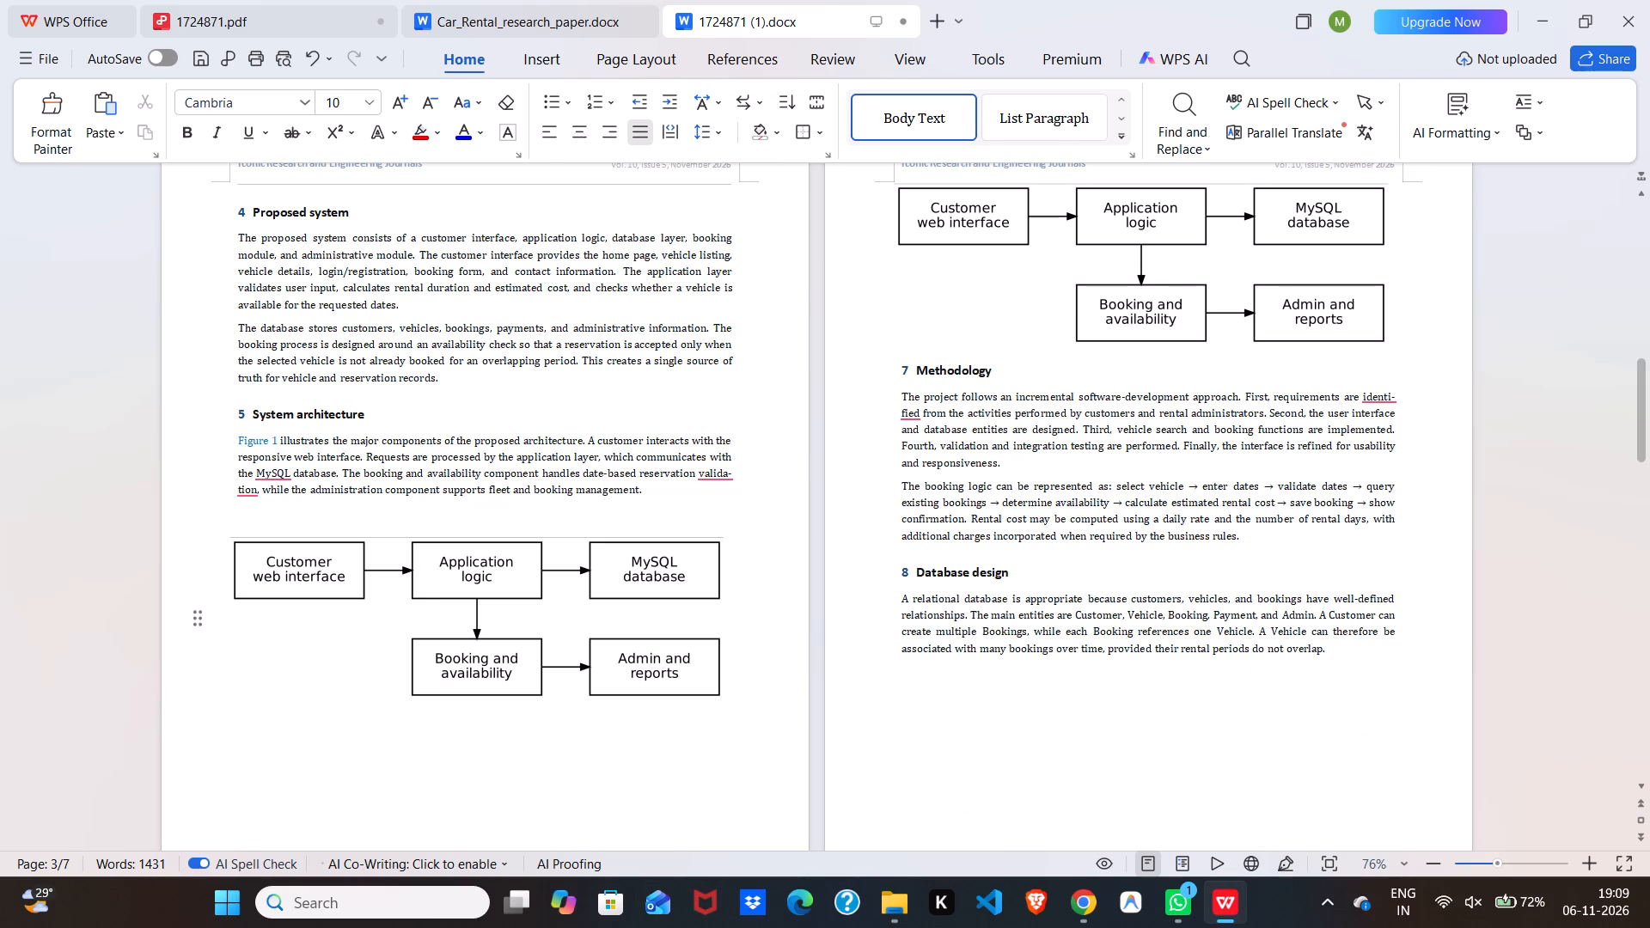
pyautogui.press('Return')
pyautogui.press('Return')
pyautogui.hotkey('ctrl', 'v')
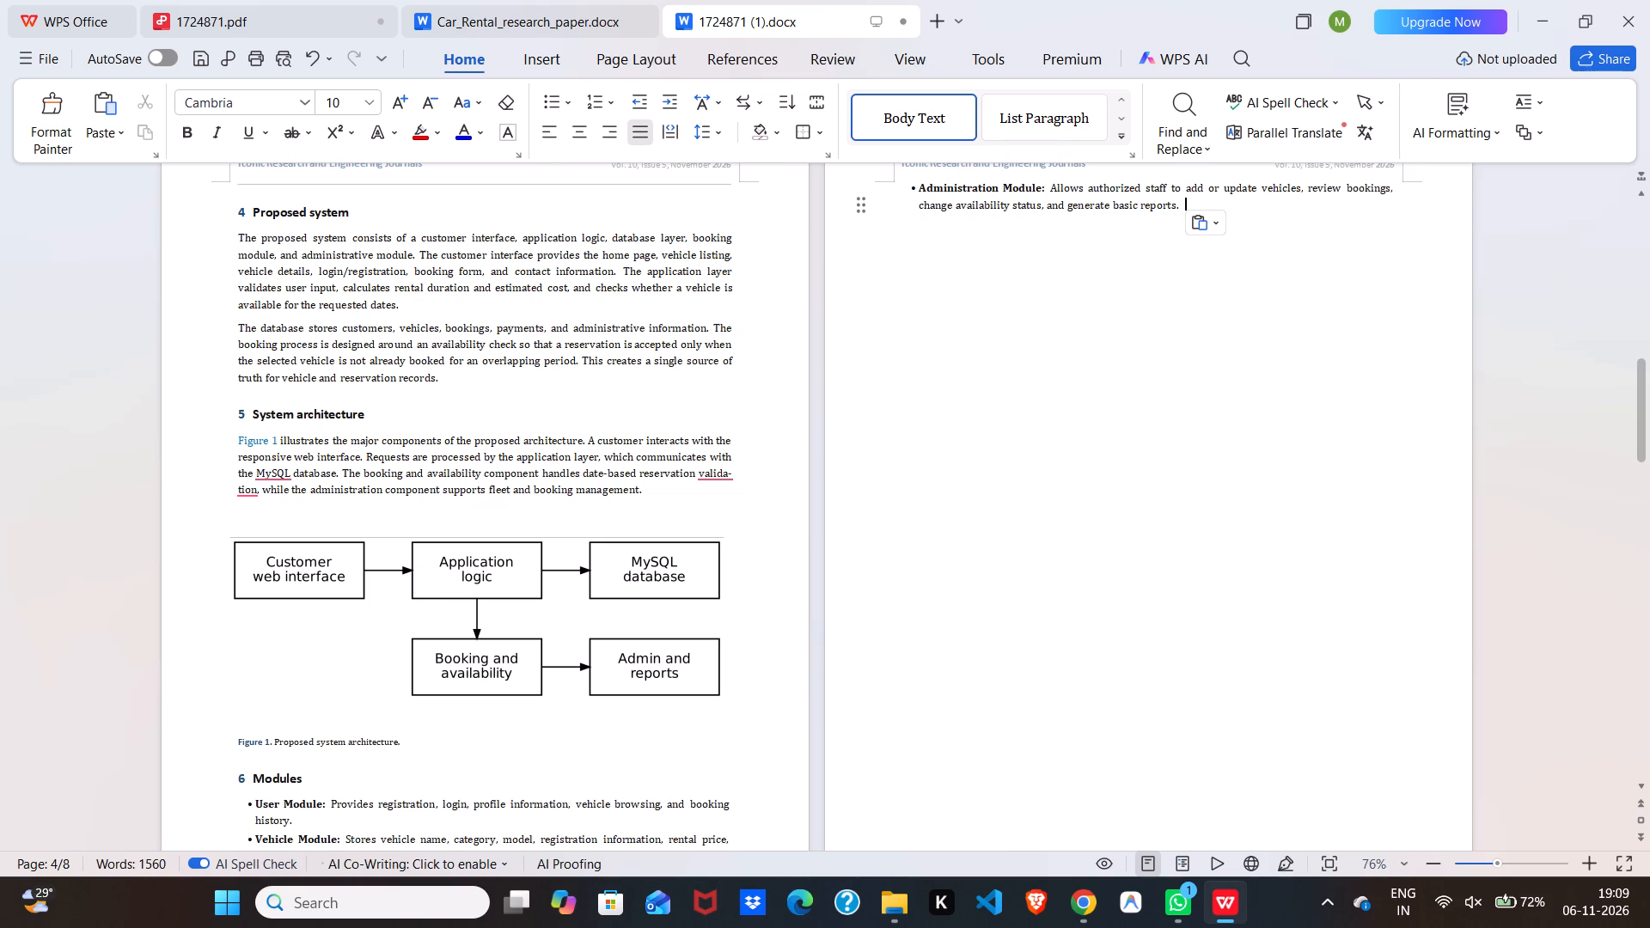
# Remove the blank space between the diagram on page 3 and its Figure 1 caption.
pyautogui.click(232, 746)
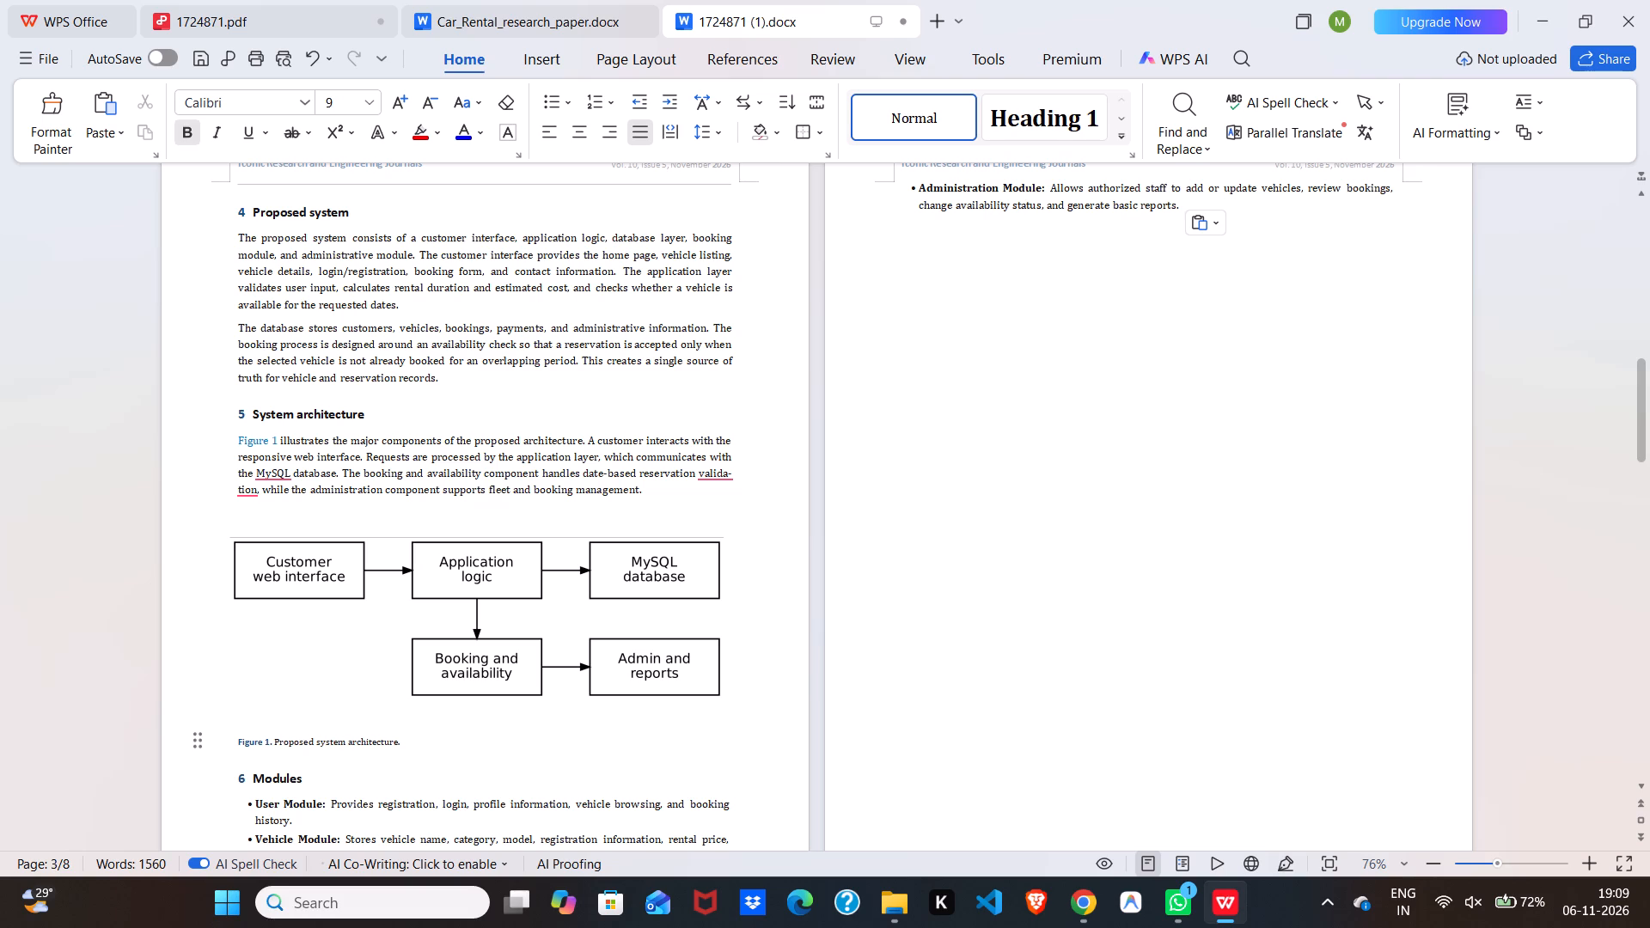
pyautogui.press('BackSpace')
pyautogui.press('BackSpace')
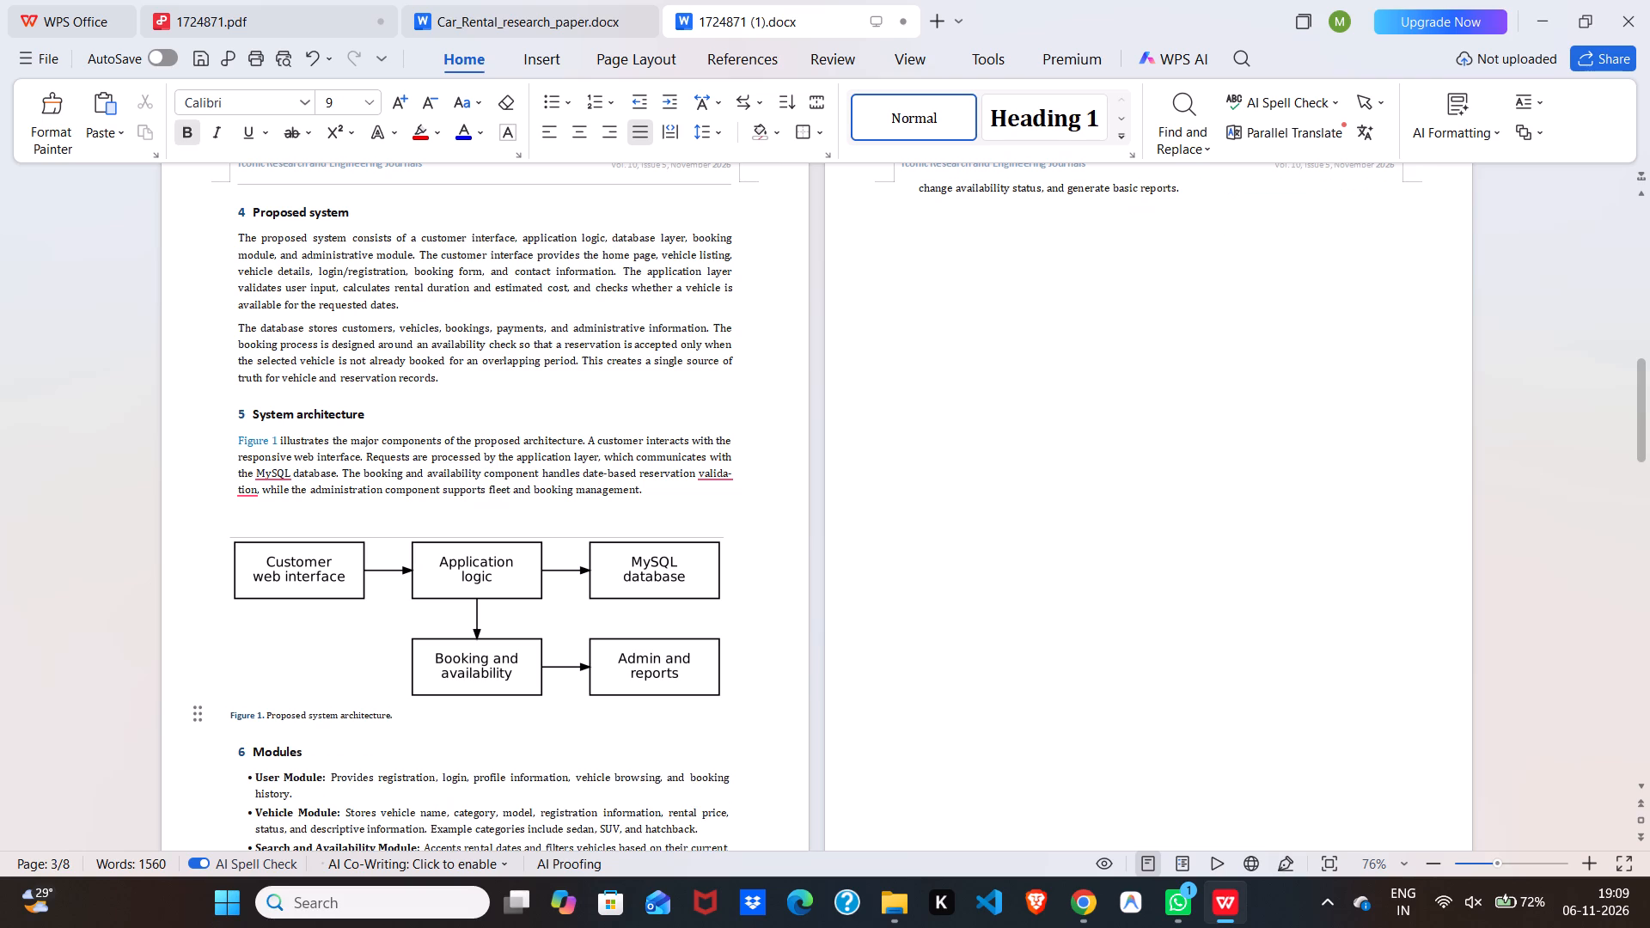
# Delete the original architecture diagram above section 7 "Methodology" on page 5.
pyautogui.scroll(2, 907, 471)
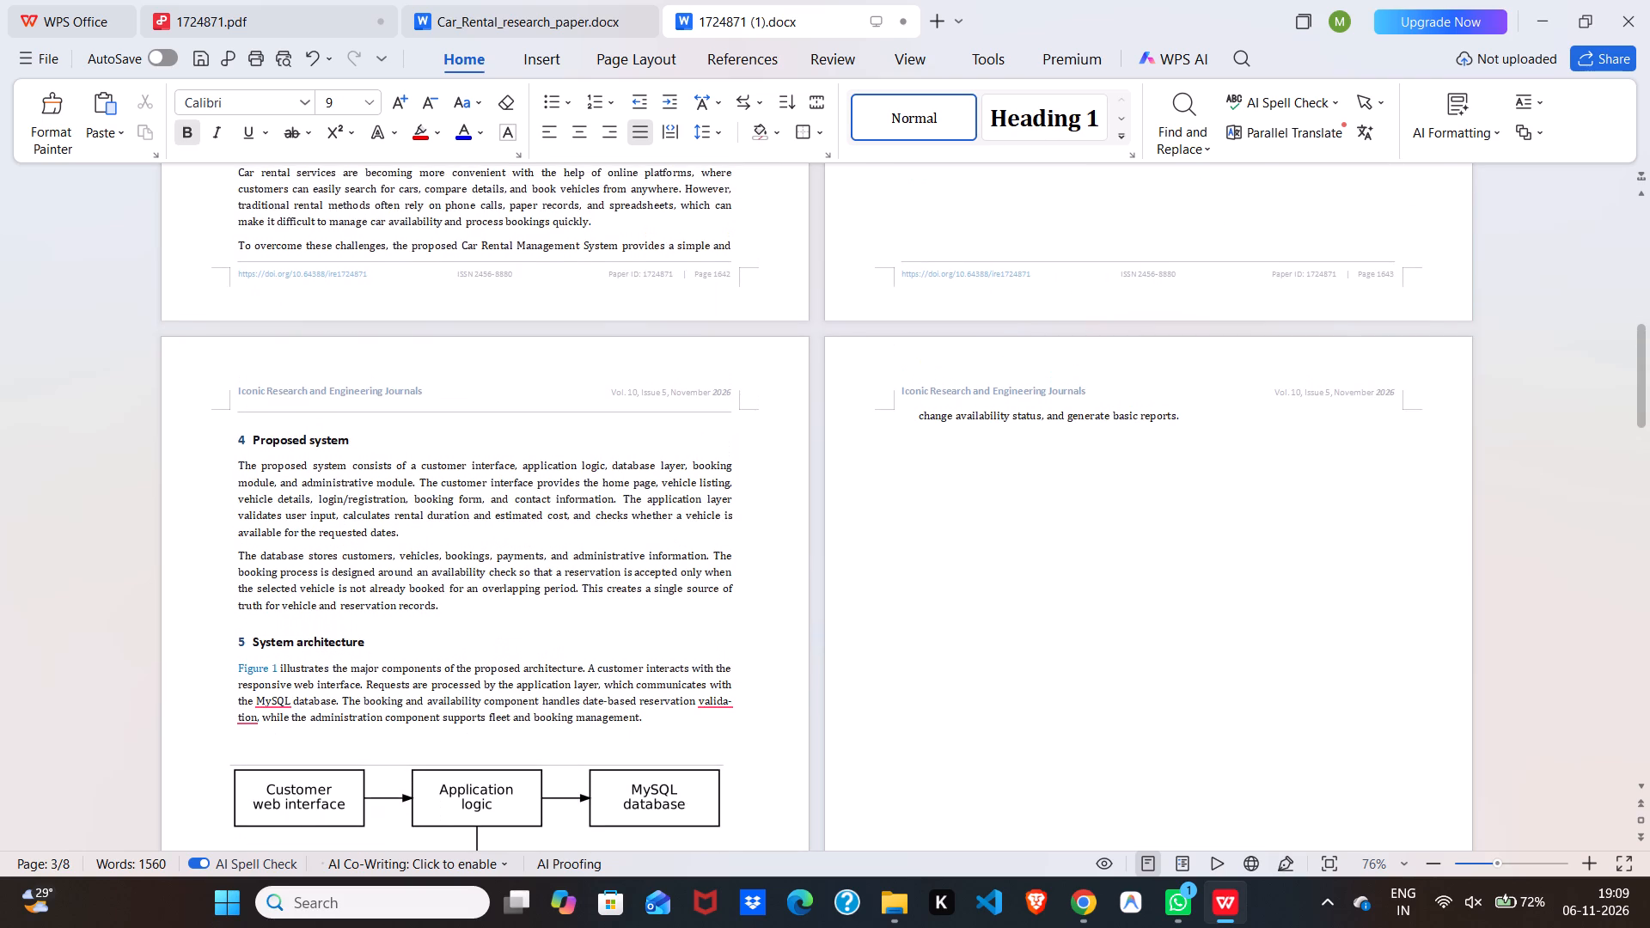
pyautogui.scroll(-10, 907, 471)
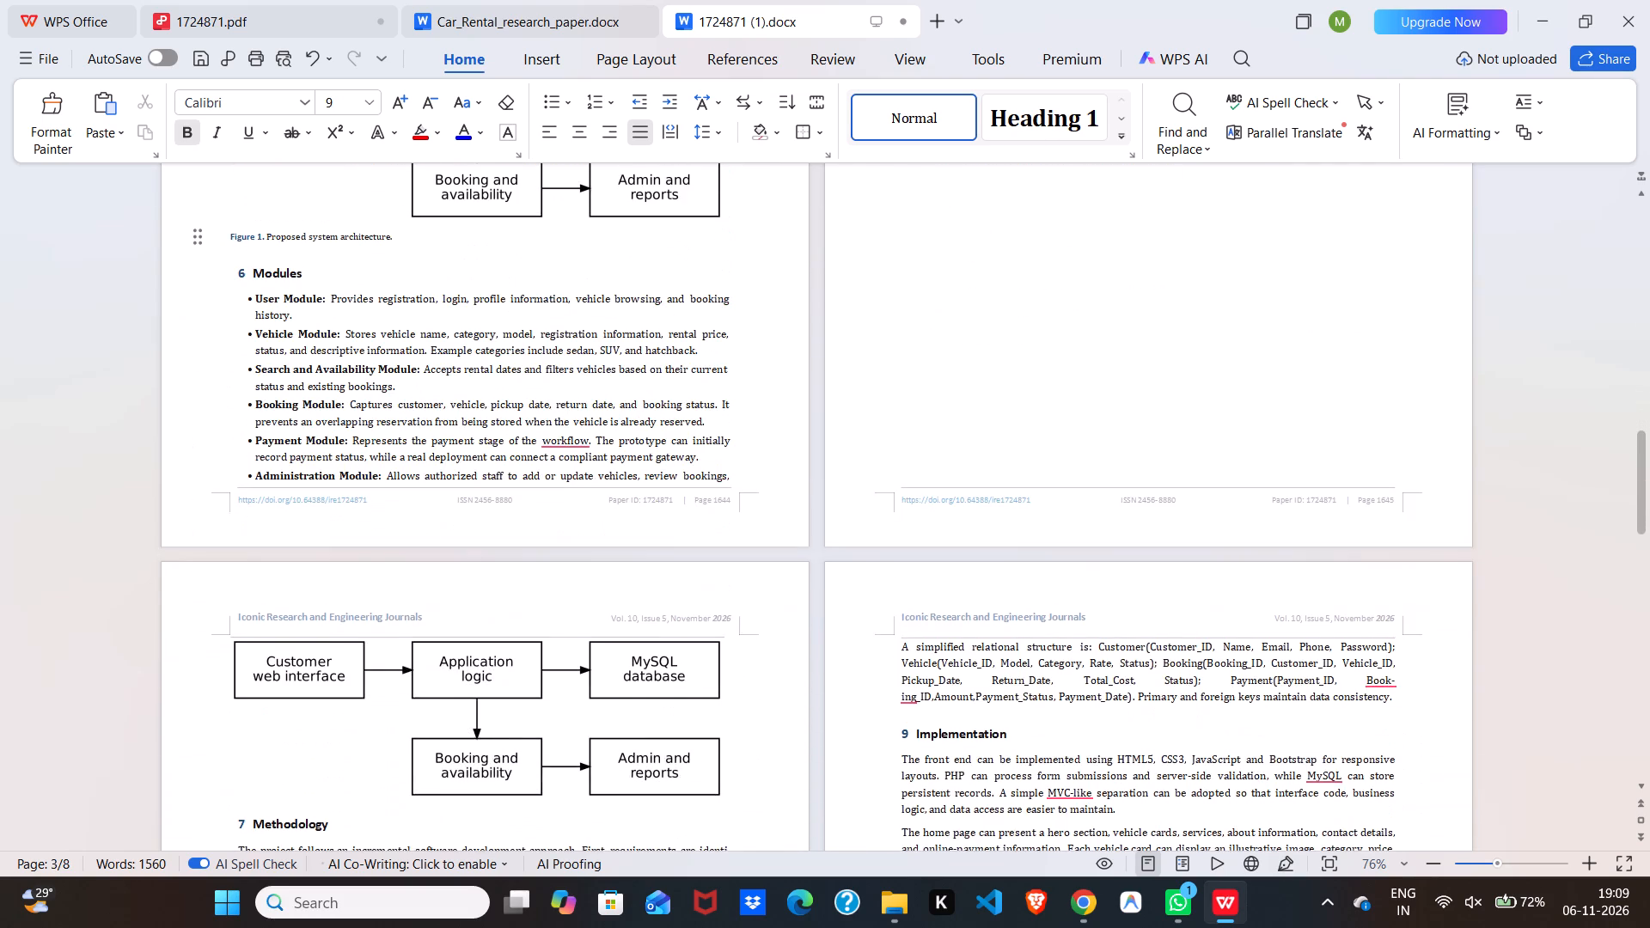
pyautogui.scroll(-1, 907, 471)
pyautogui.click(644, 688)
pyautogui.press('Delete')
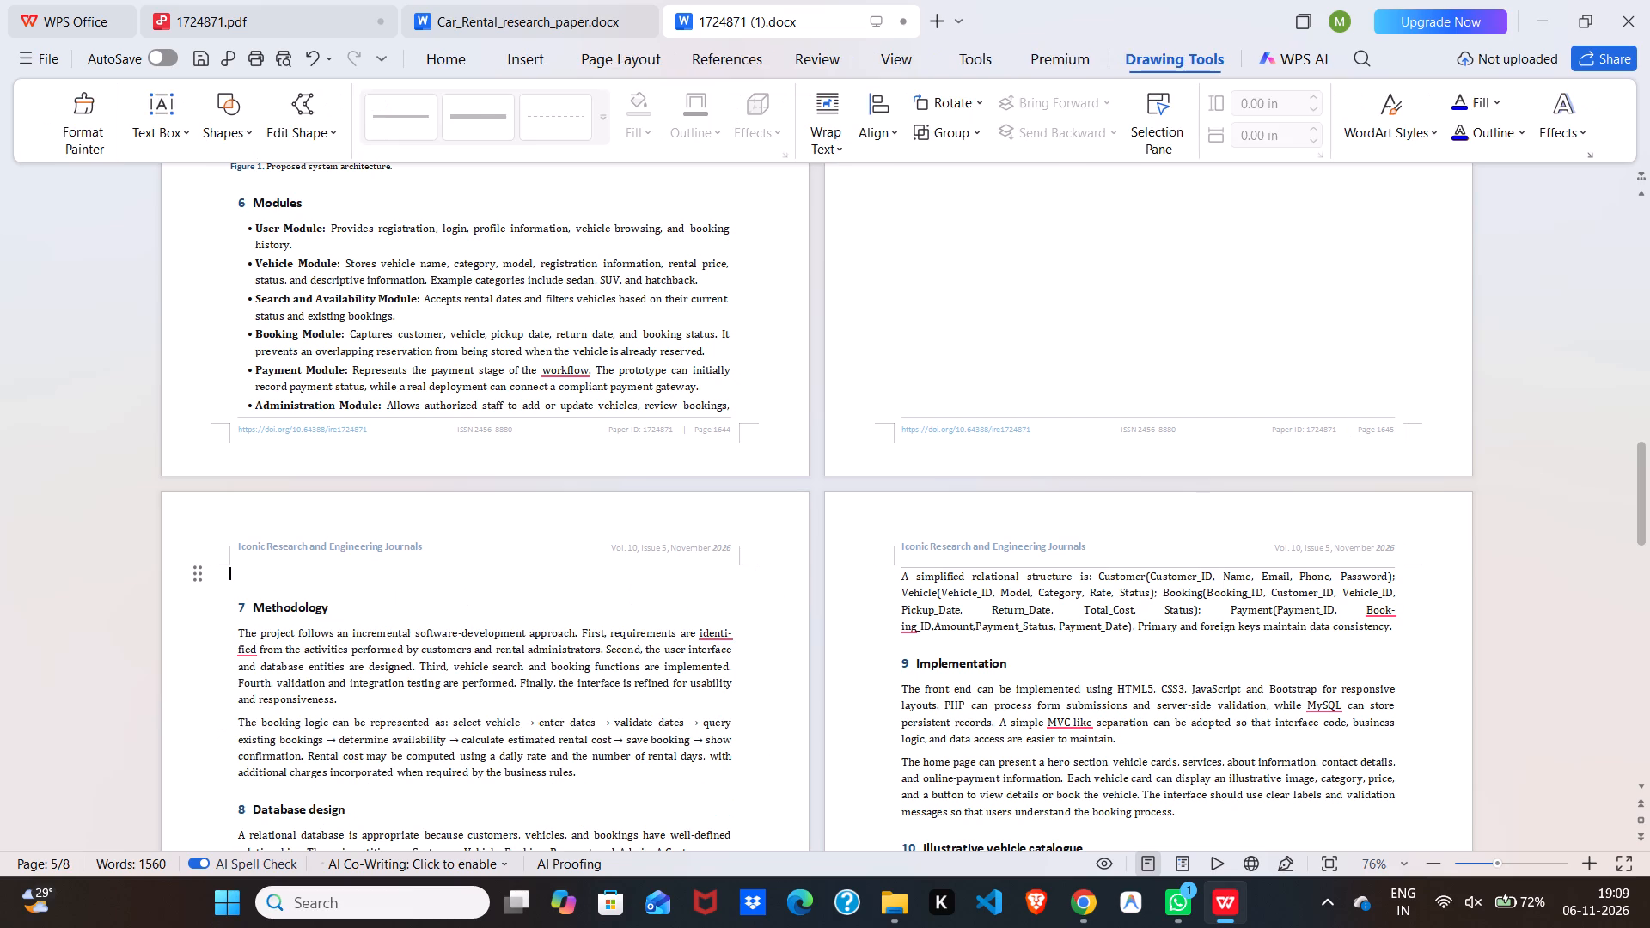
# Delete backward from the empty line above section 7 "Methodology" on page 5 to remove it.
pyautogui.scroll(6, 651, 546)
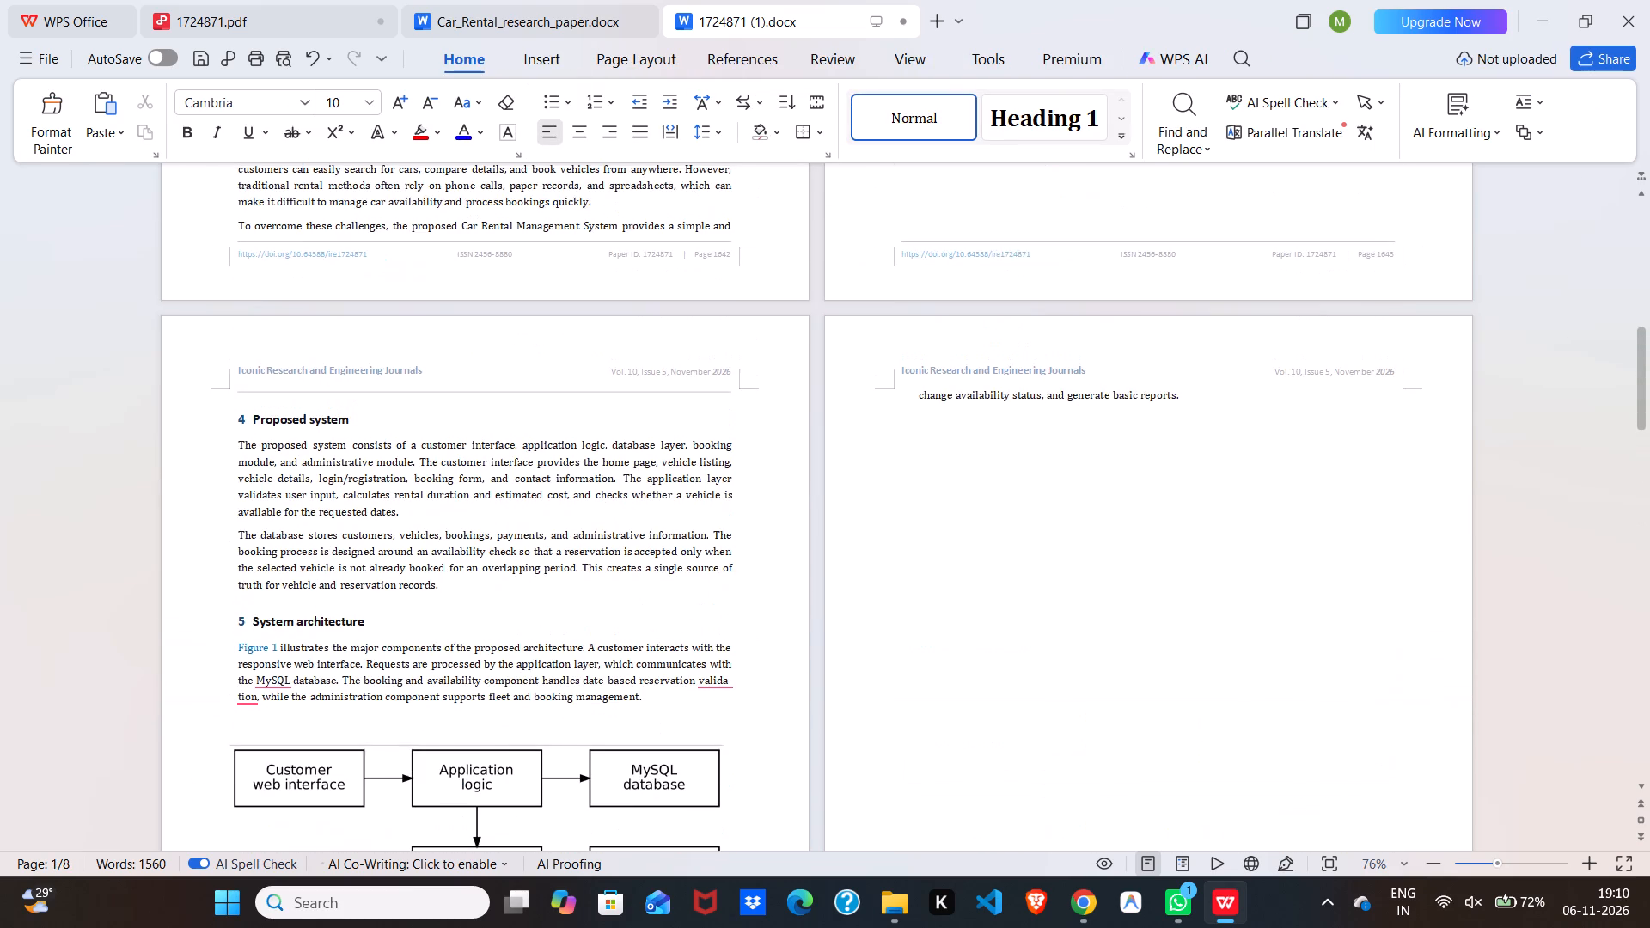
pyautogui.scroll(-5, 651, 546)
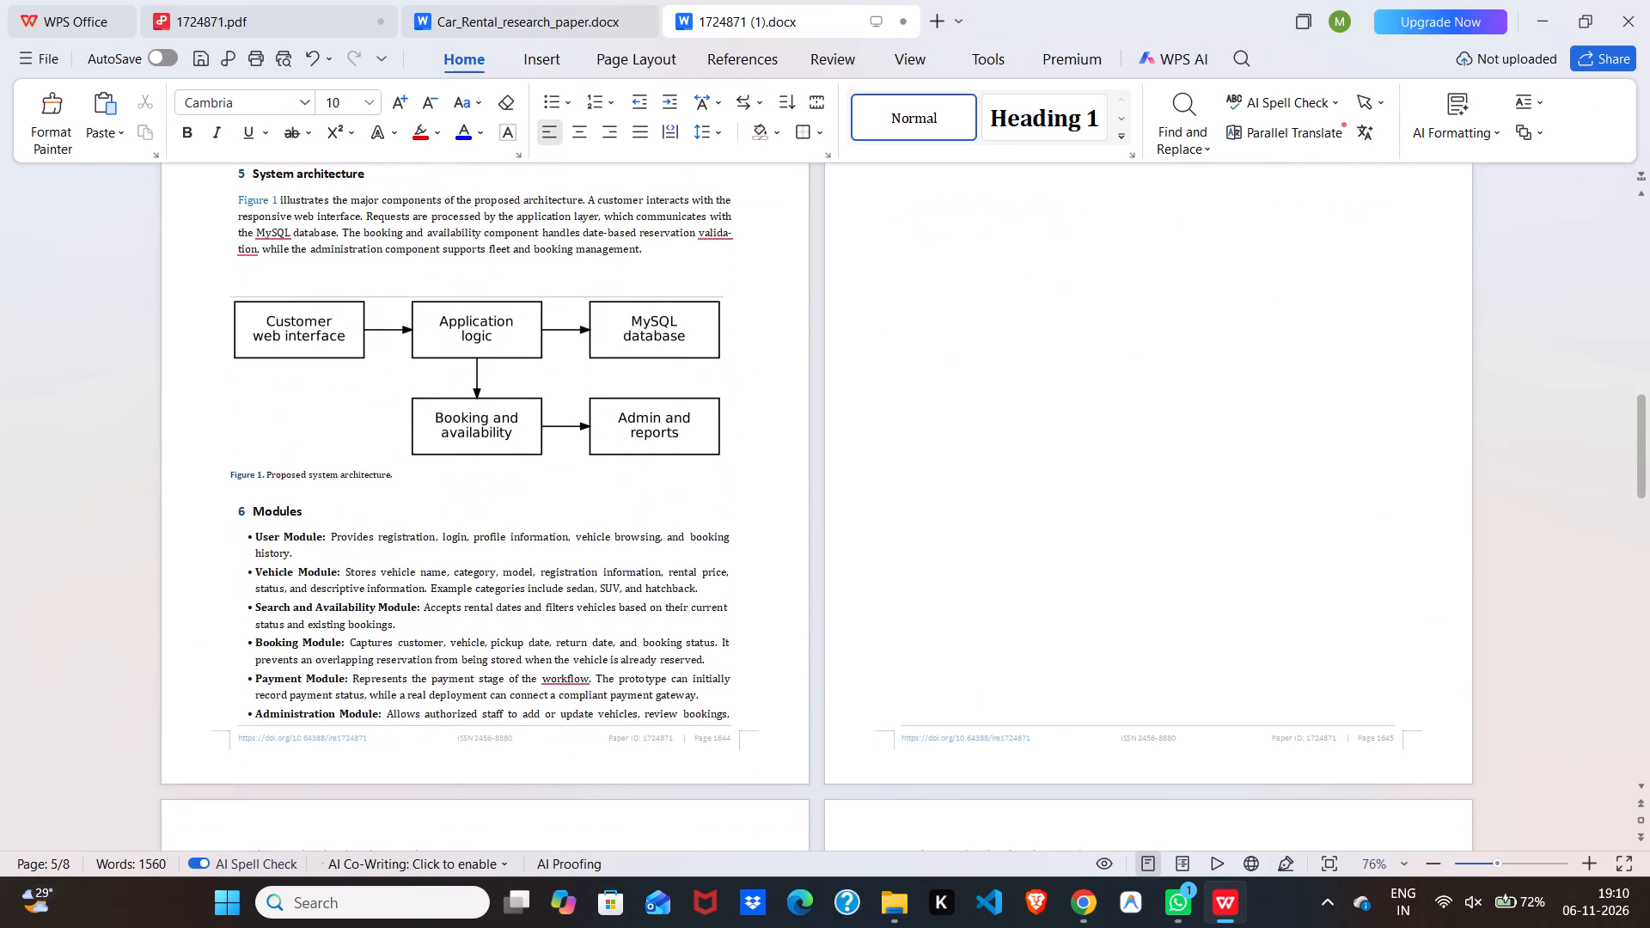
pyautogui.scroll(-5, 710, 607)
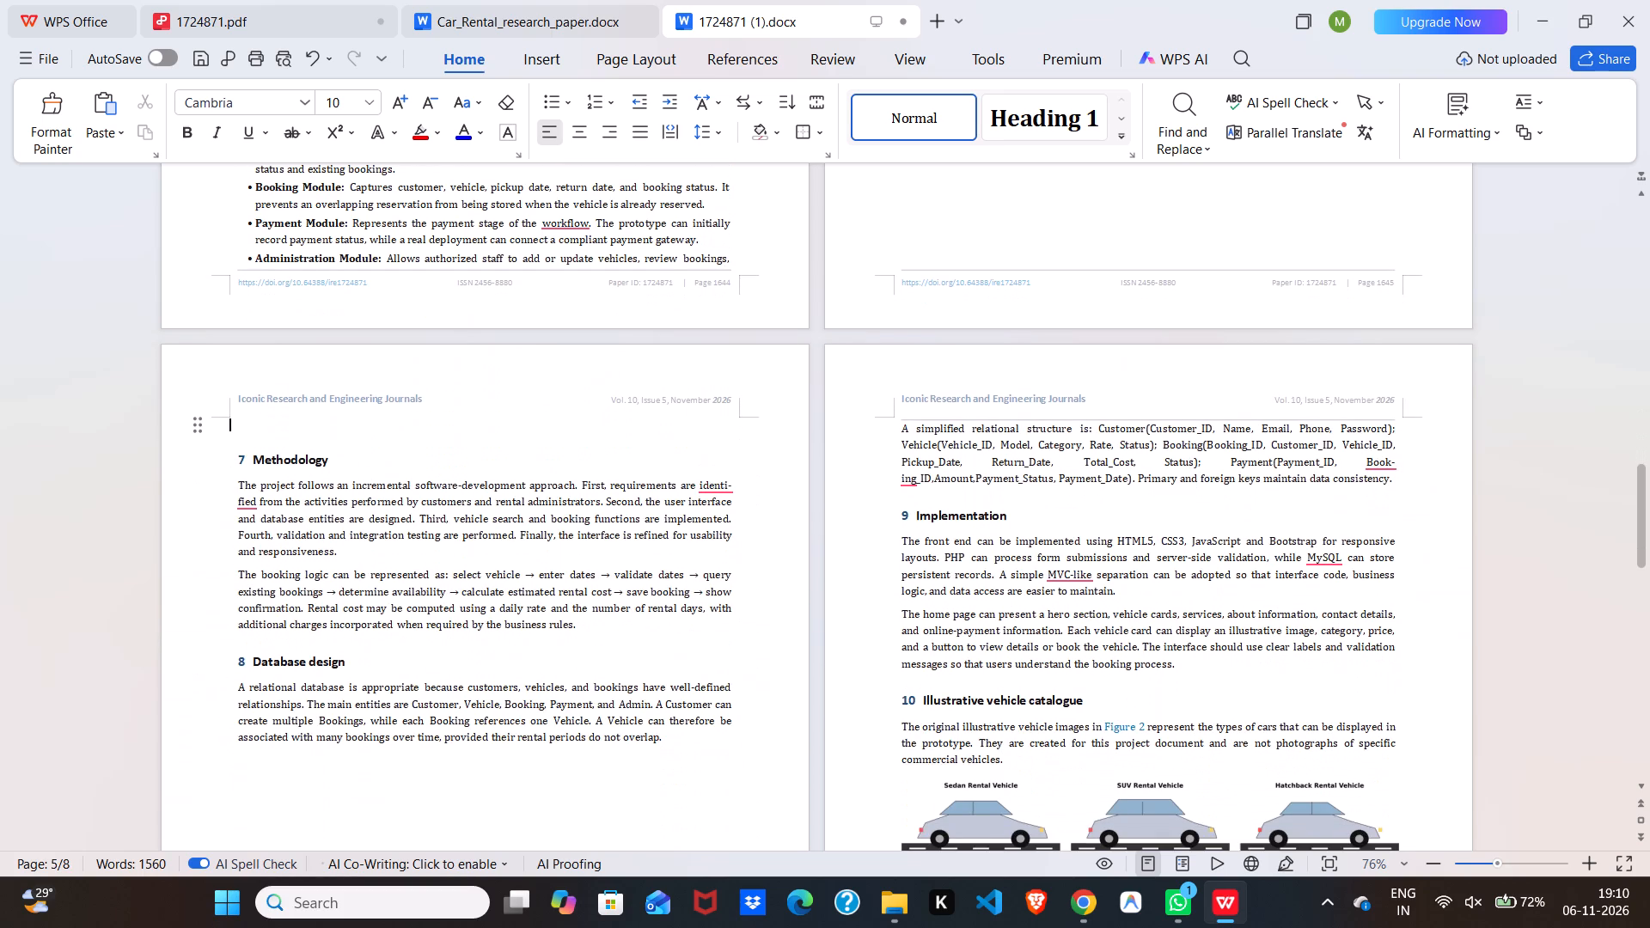
pyautogui.press('BackSpace')
pyautogui.press('BackSpace')
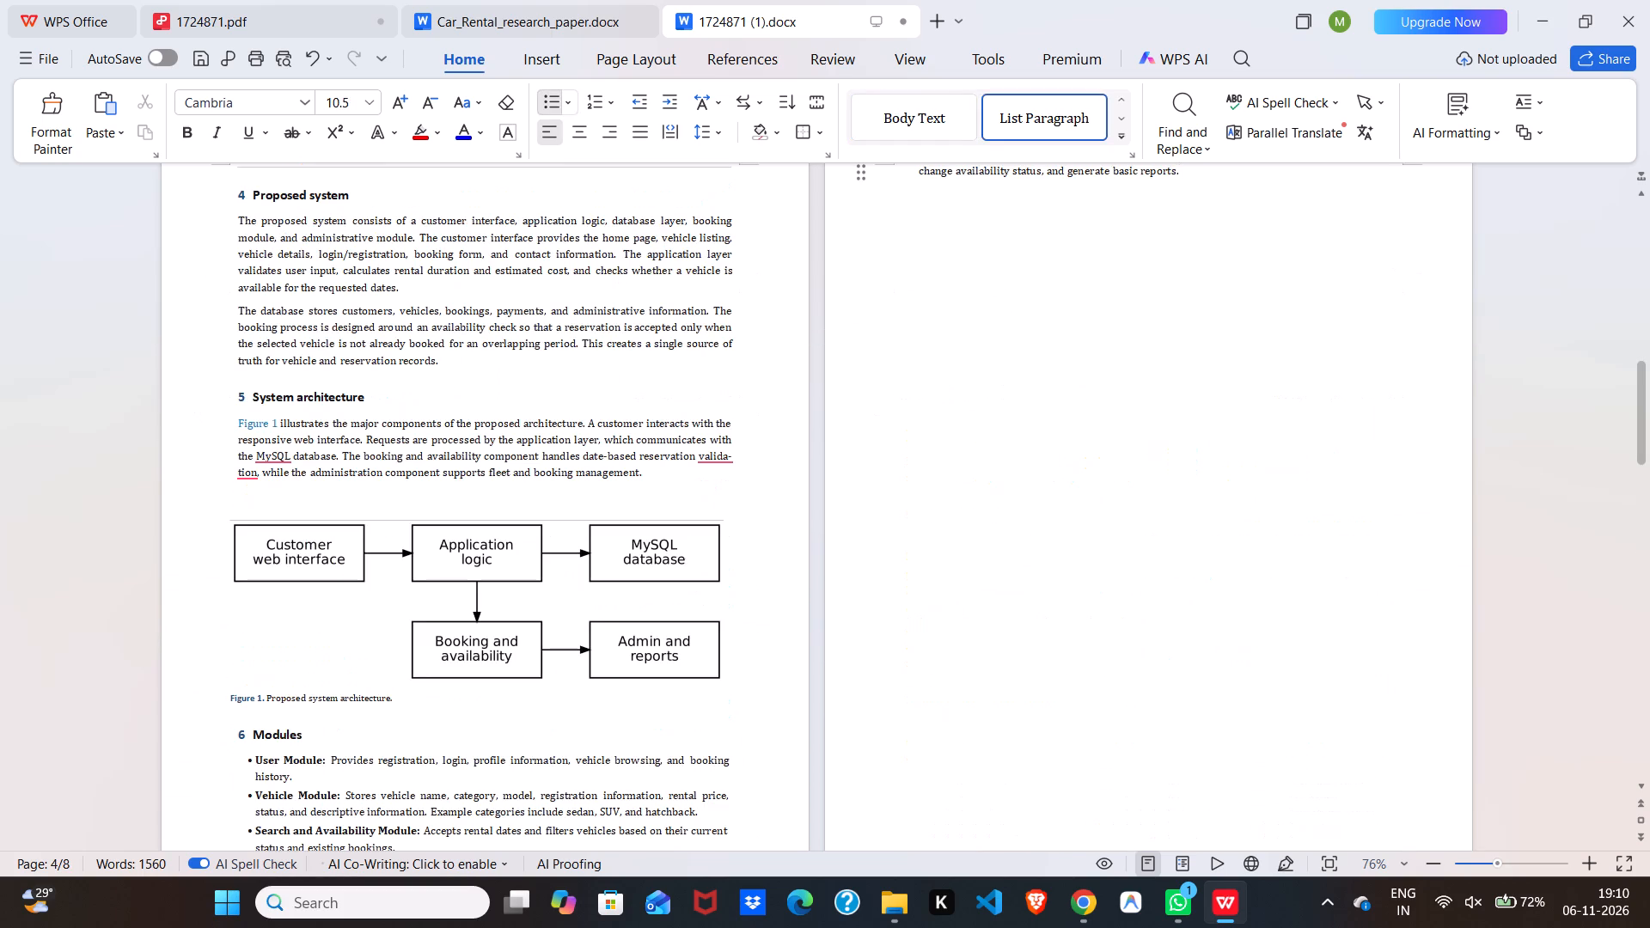
# Copy sections 7 "Methodology" and 8 "Database design" on page 5, including headings and paragraphs, and delete them from that page.
pyautogui.scroll(-4, 710, 607)
pyautogui.scroll(-1, 553, 692)
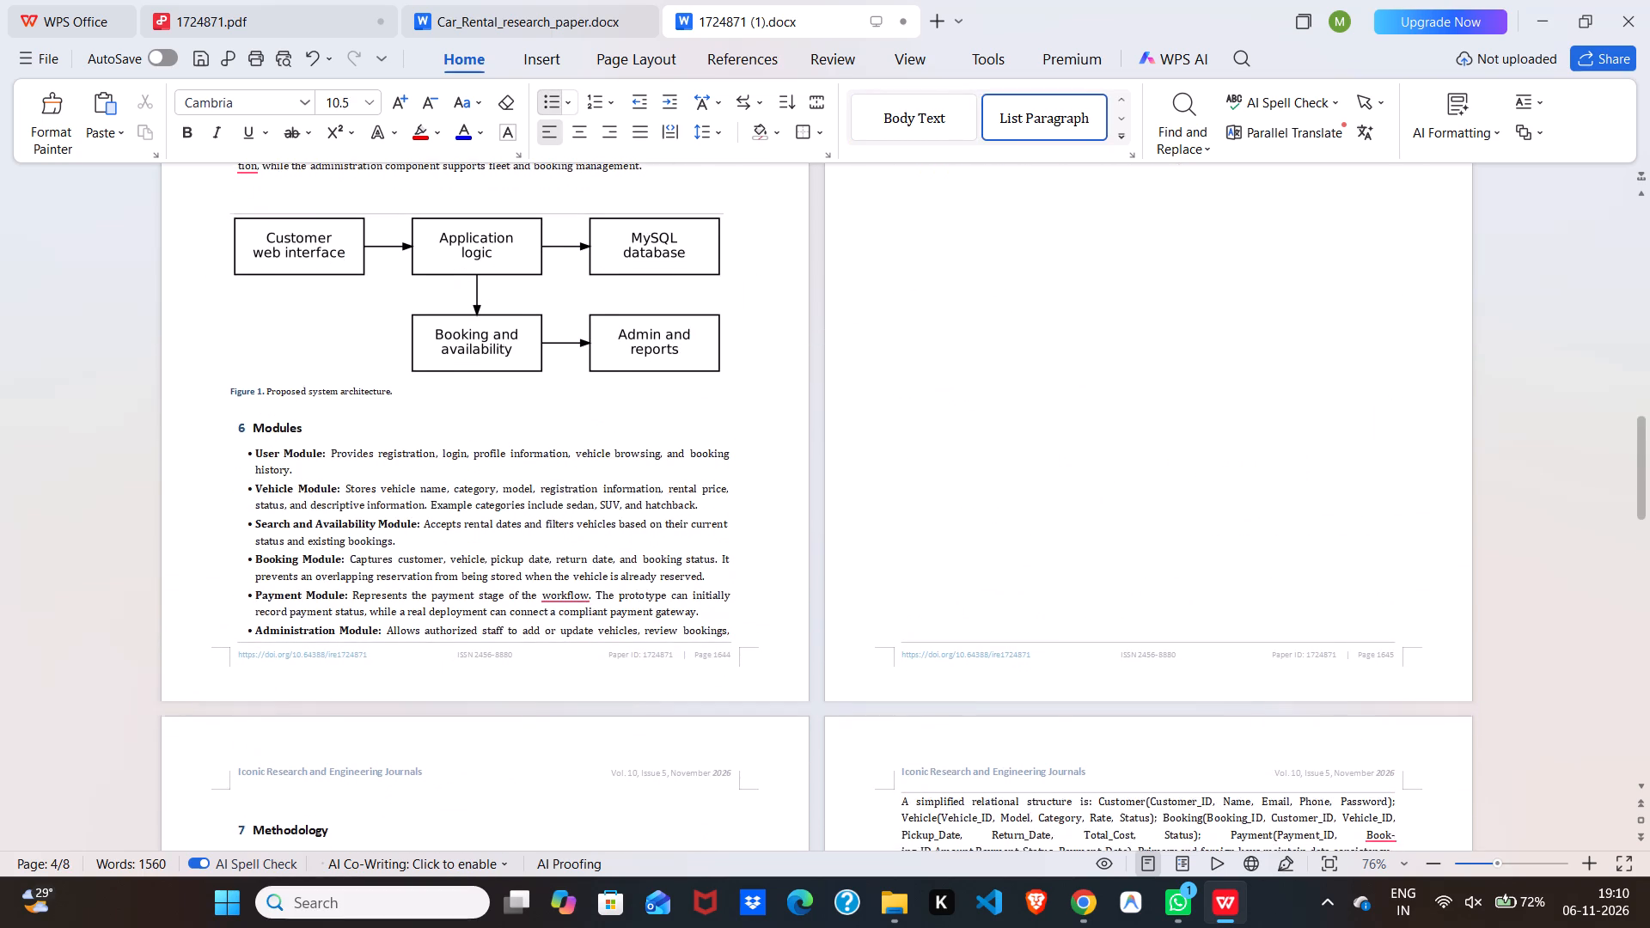
pyautogui.scroll(-2, 553, 692)
pyautogui.scroll(-4, 393, 699)
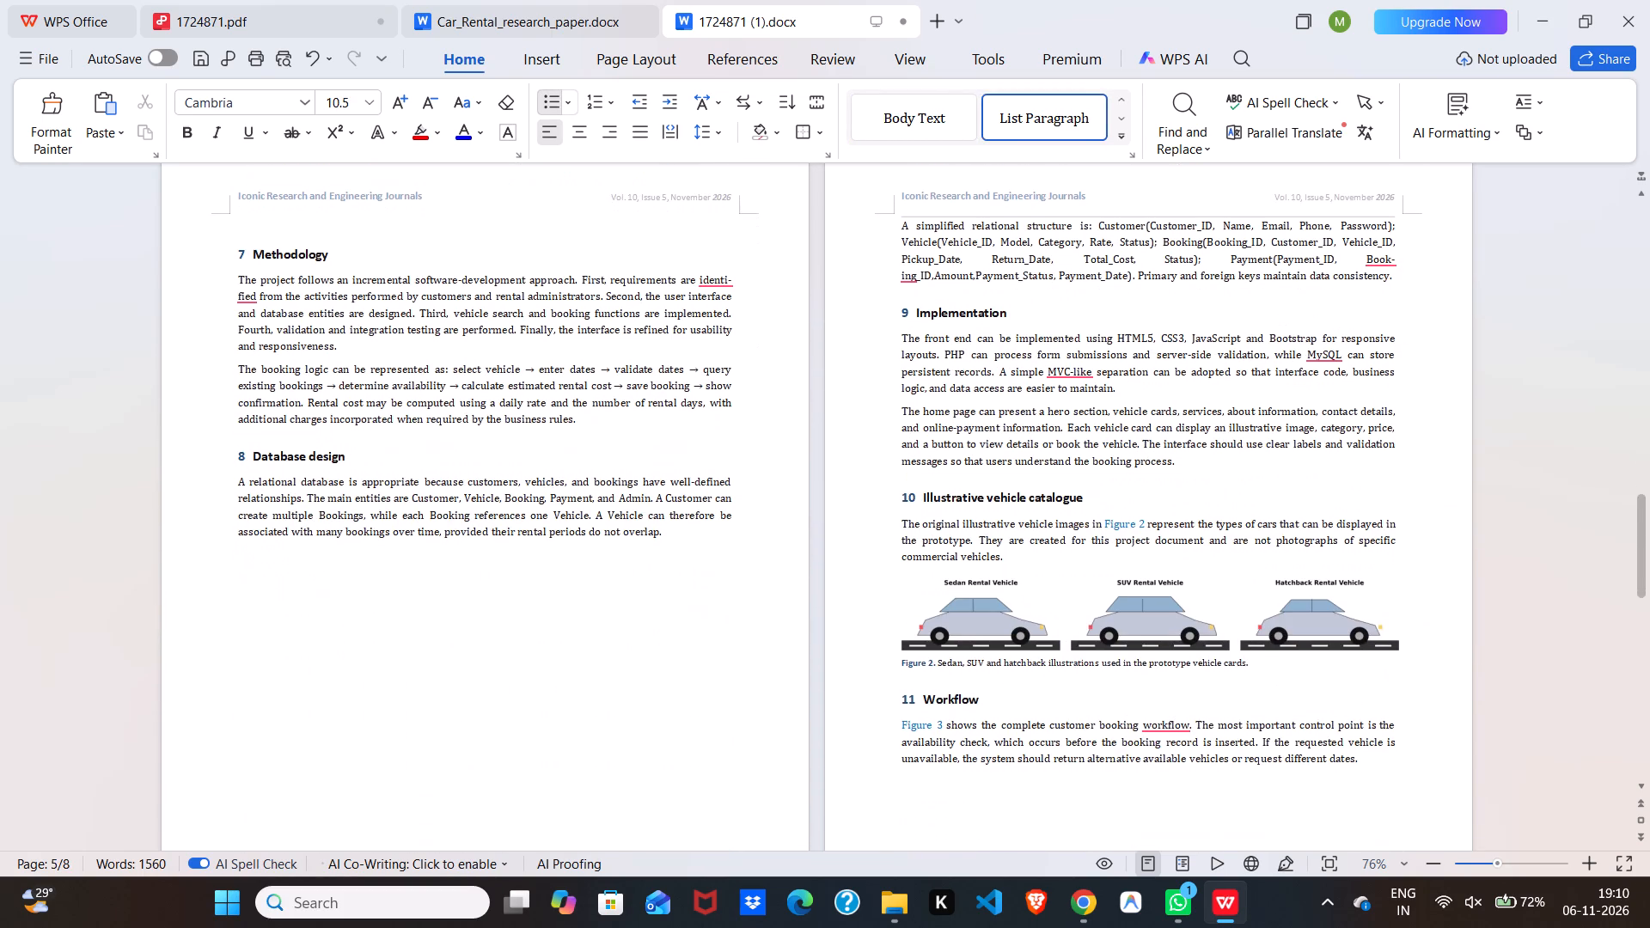
pyautogui.moveTo(672, 540); pyautogui.dragTo(235, 262)
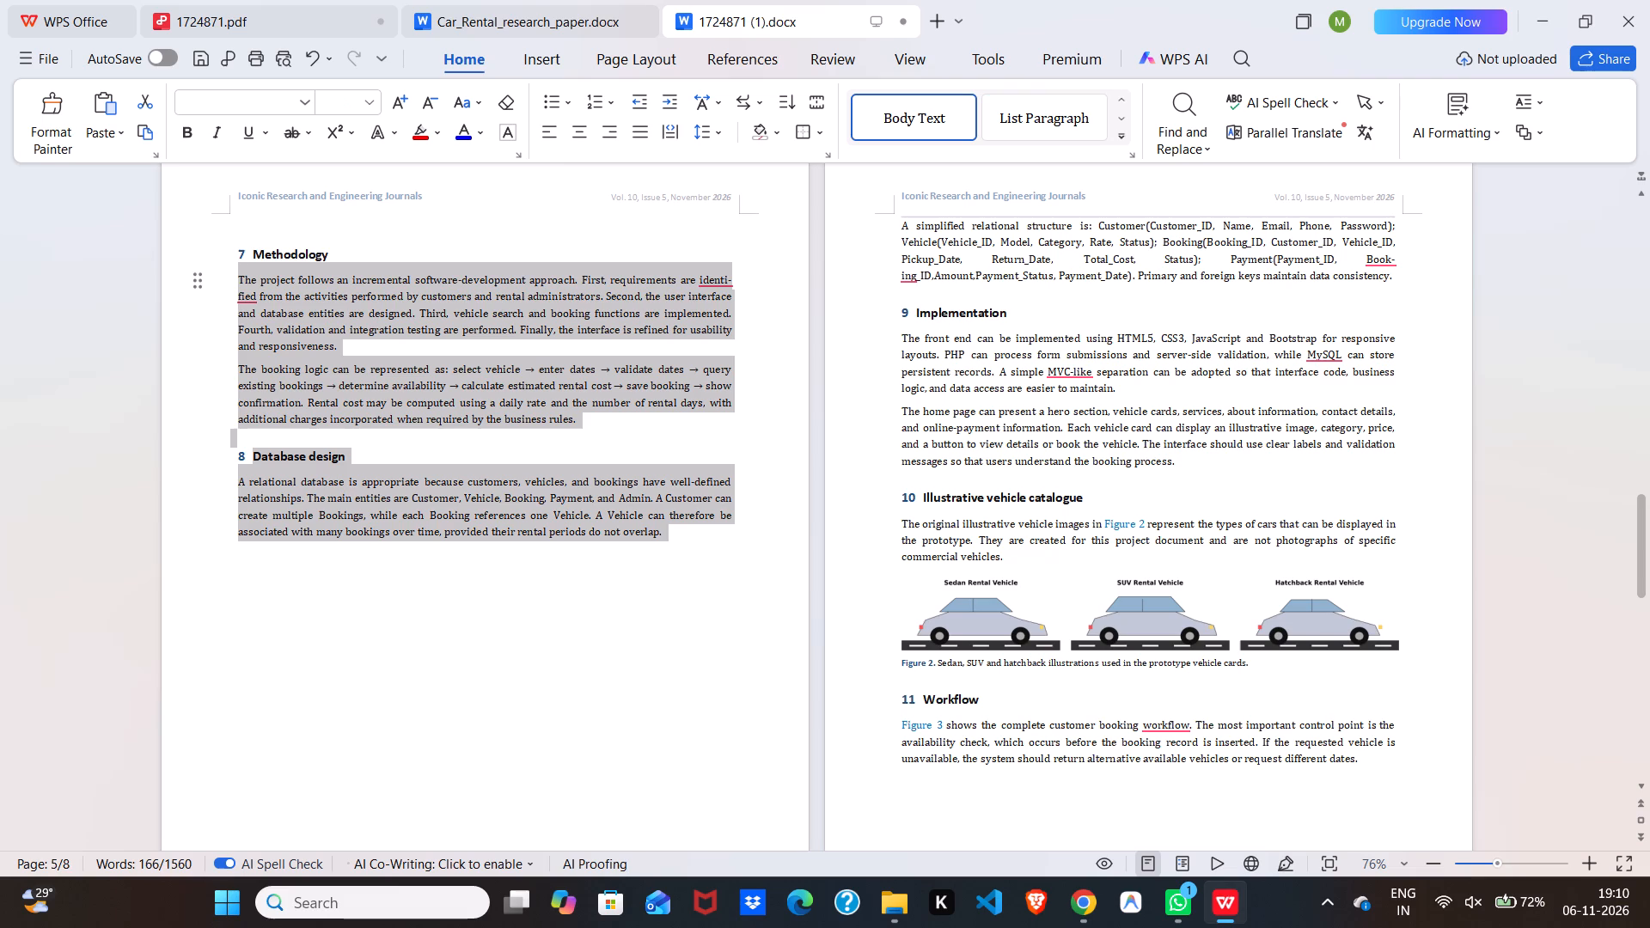
pyautogui.moveTo(235, 262); pyautogui.dragTo(231, 255)
pyautogui.hotkey('ctrl', 'c')
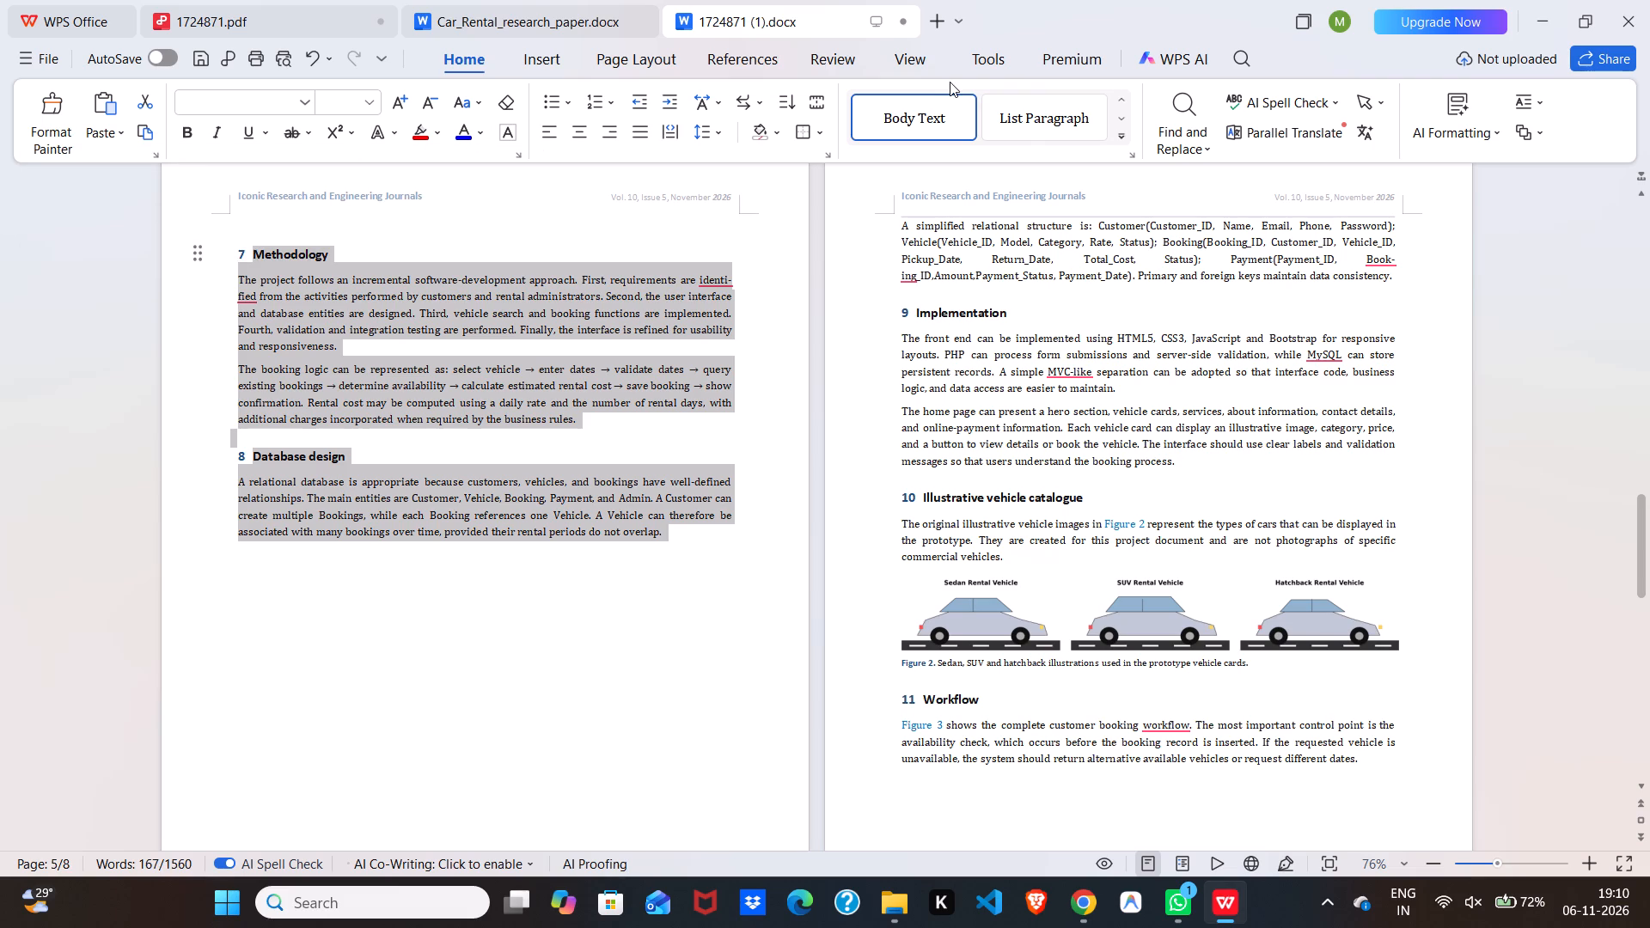
pyautogui.scroll(2, 950, 82)
pyautogui.scroll(6, 973, 235)
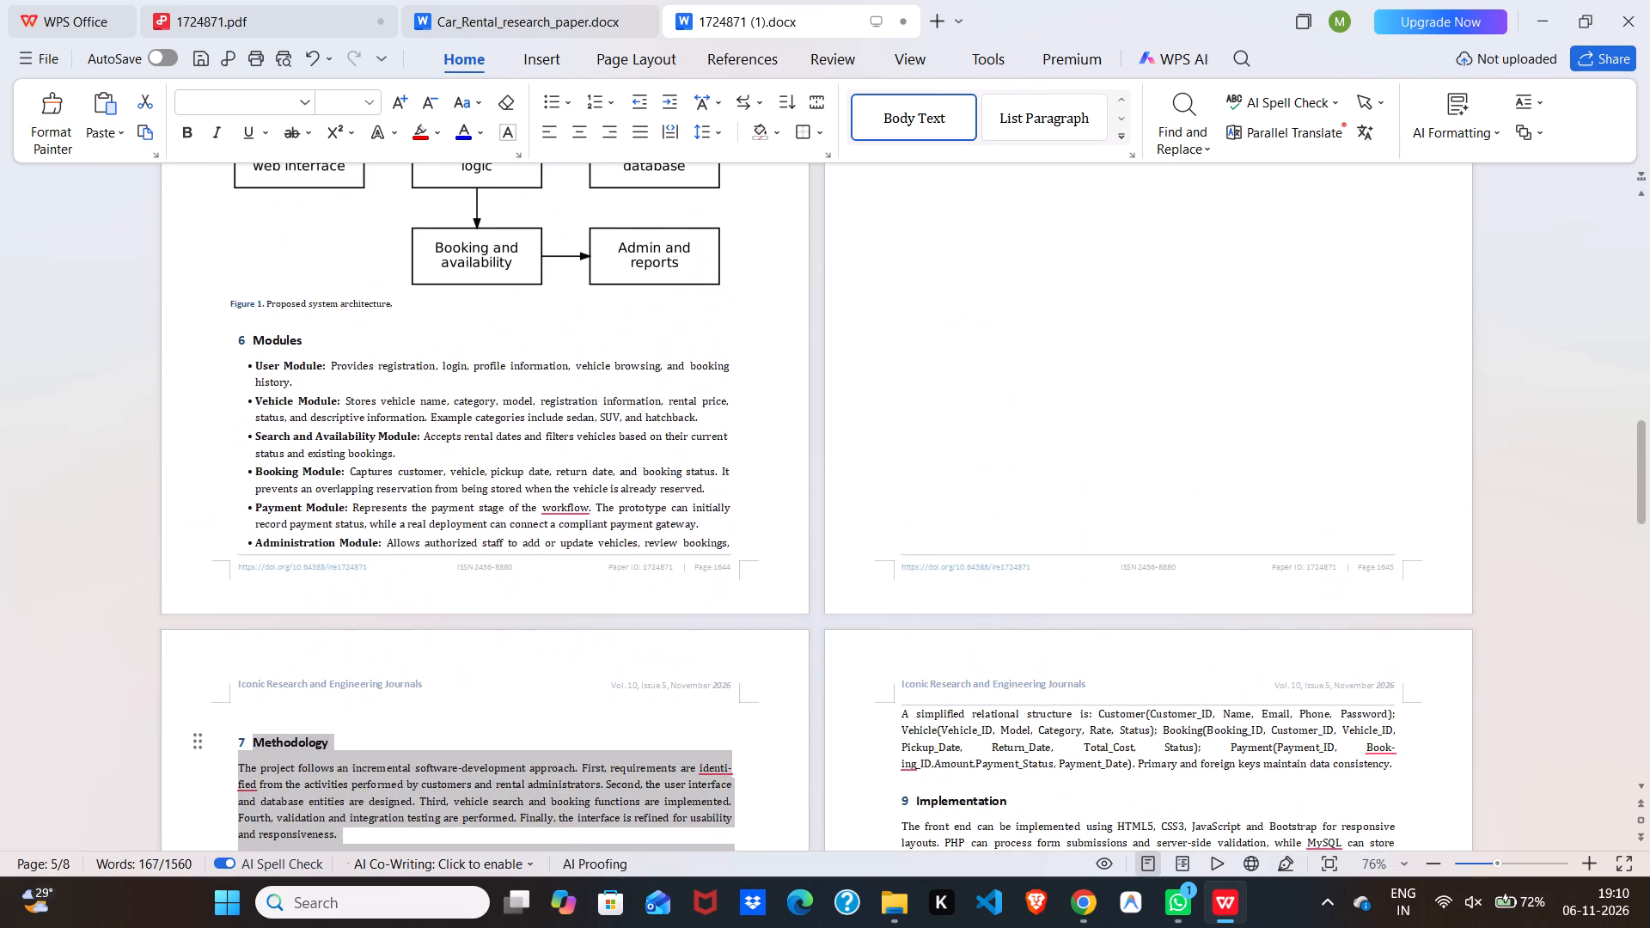
pyautogui.scroll(2, 973, 235)
pyautogui.scroll(2, 916, 377)
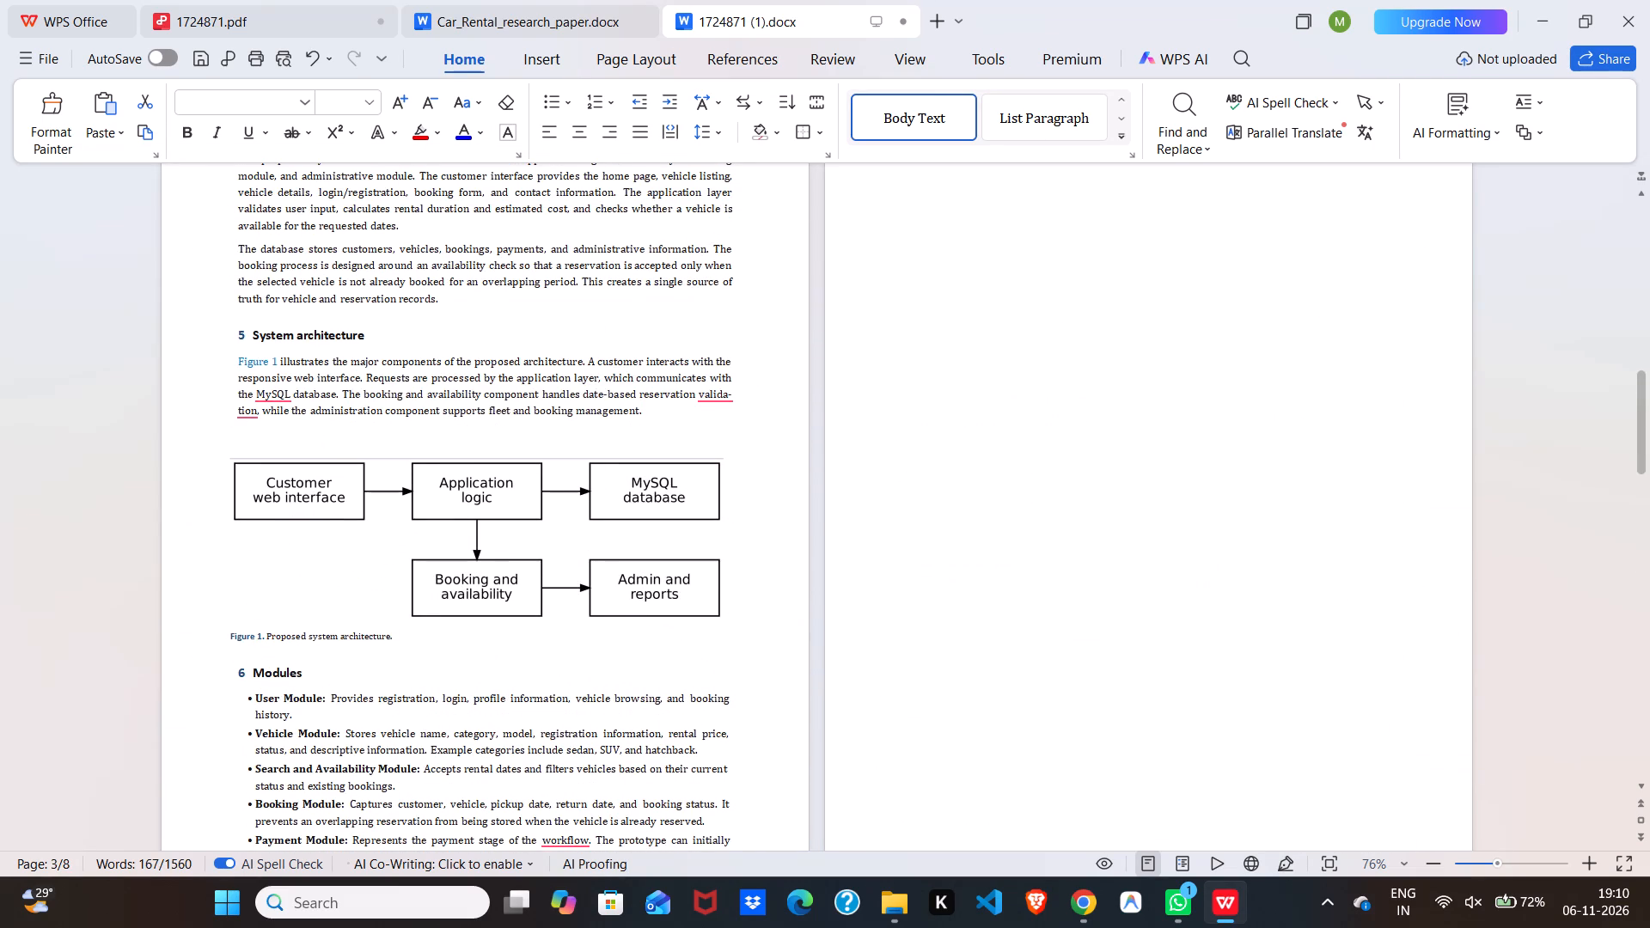
pyautogui.press('Delete')
# Paste the copied sections 7 and 8 on a new line after "generate basic reports." at the top of page 4.
pyautogui.scroll(3, 962, 357)
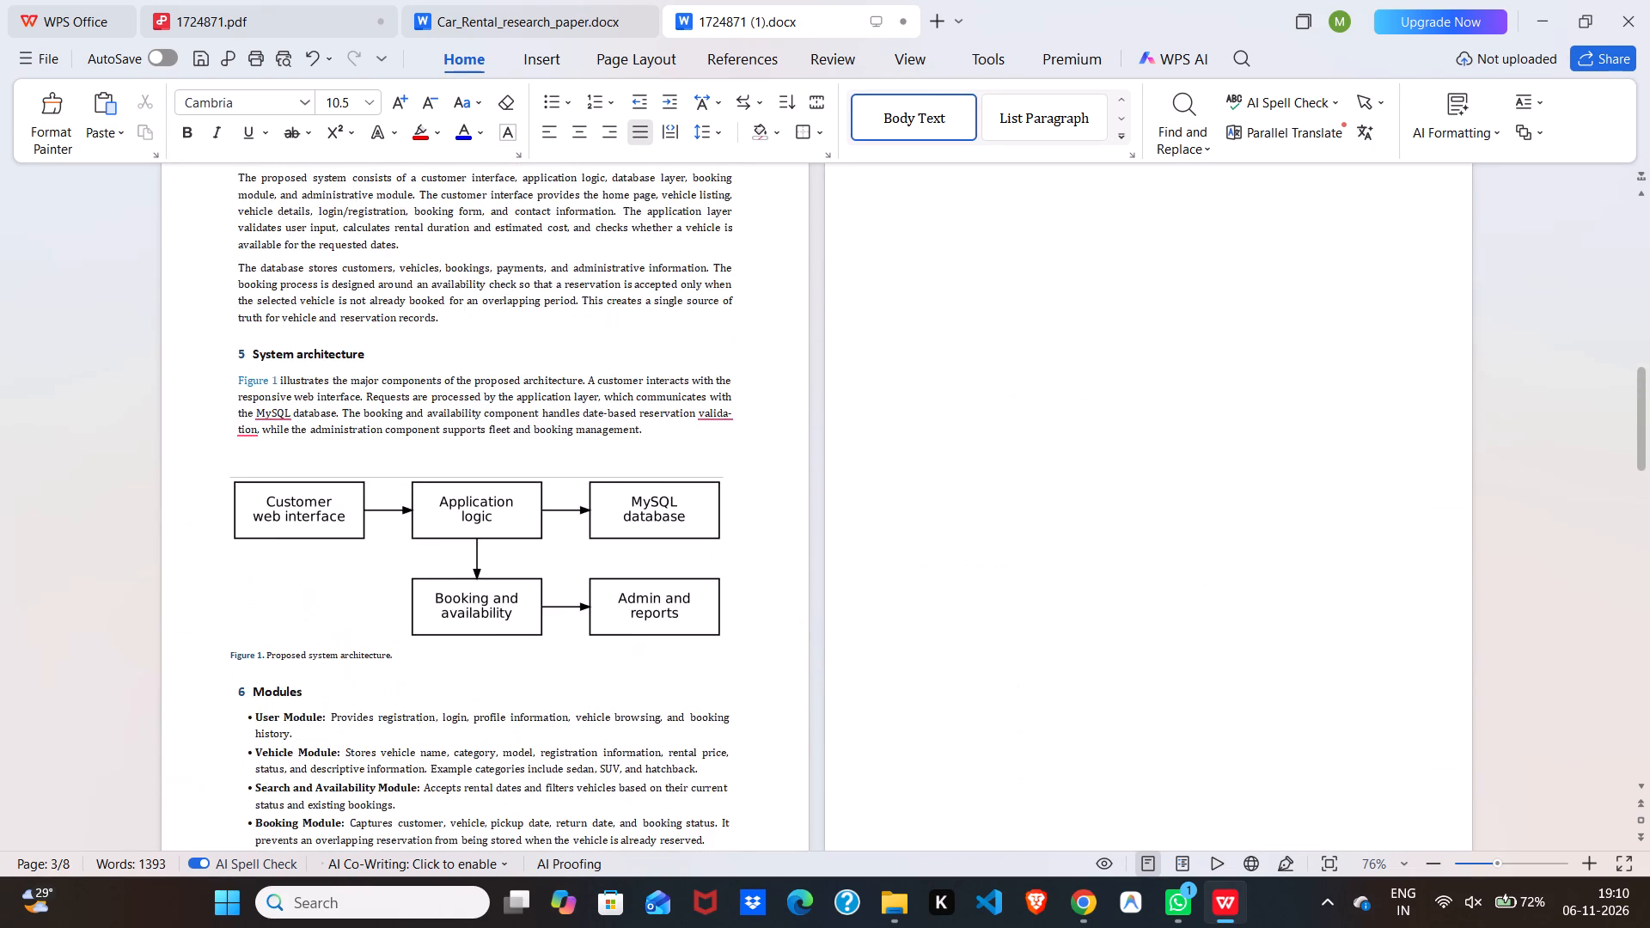
pyautogui.scroll(2, 962, 357)
pyautogui.click(1078, 454)
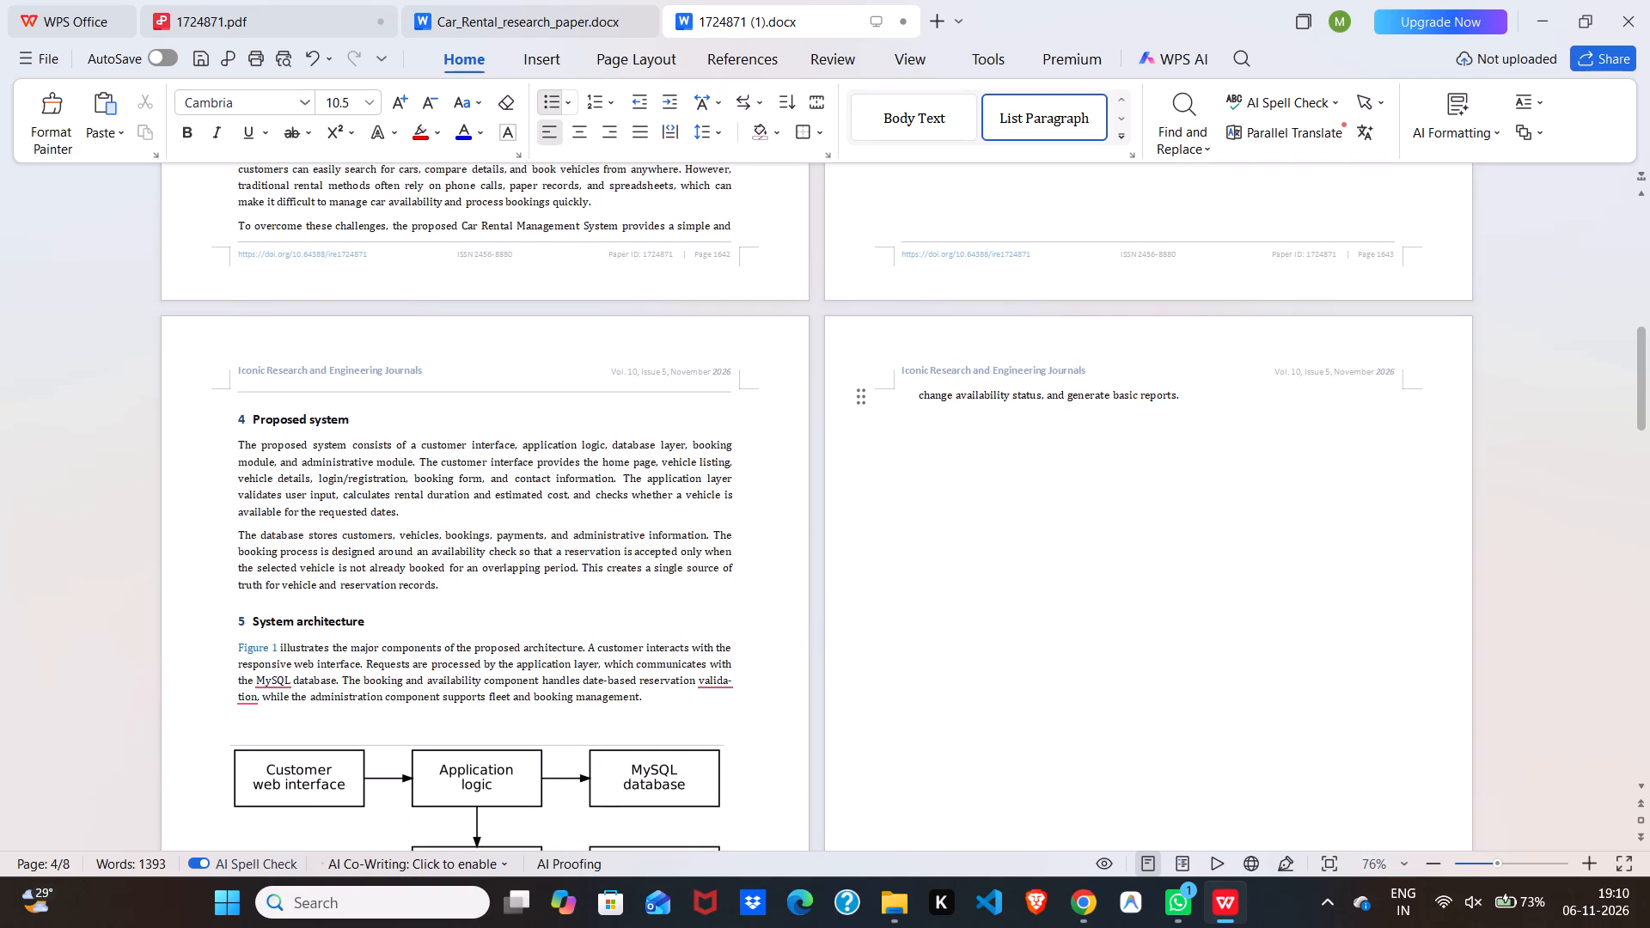
pyautogui.click(1206, 399)
pyautogui.press('Return')
pyautogui.press('Return')
pyautogui.press('Return')
pyautogui.press('Return')
pyautogui.hotkey('ctrl', 'v')
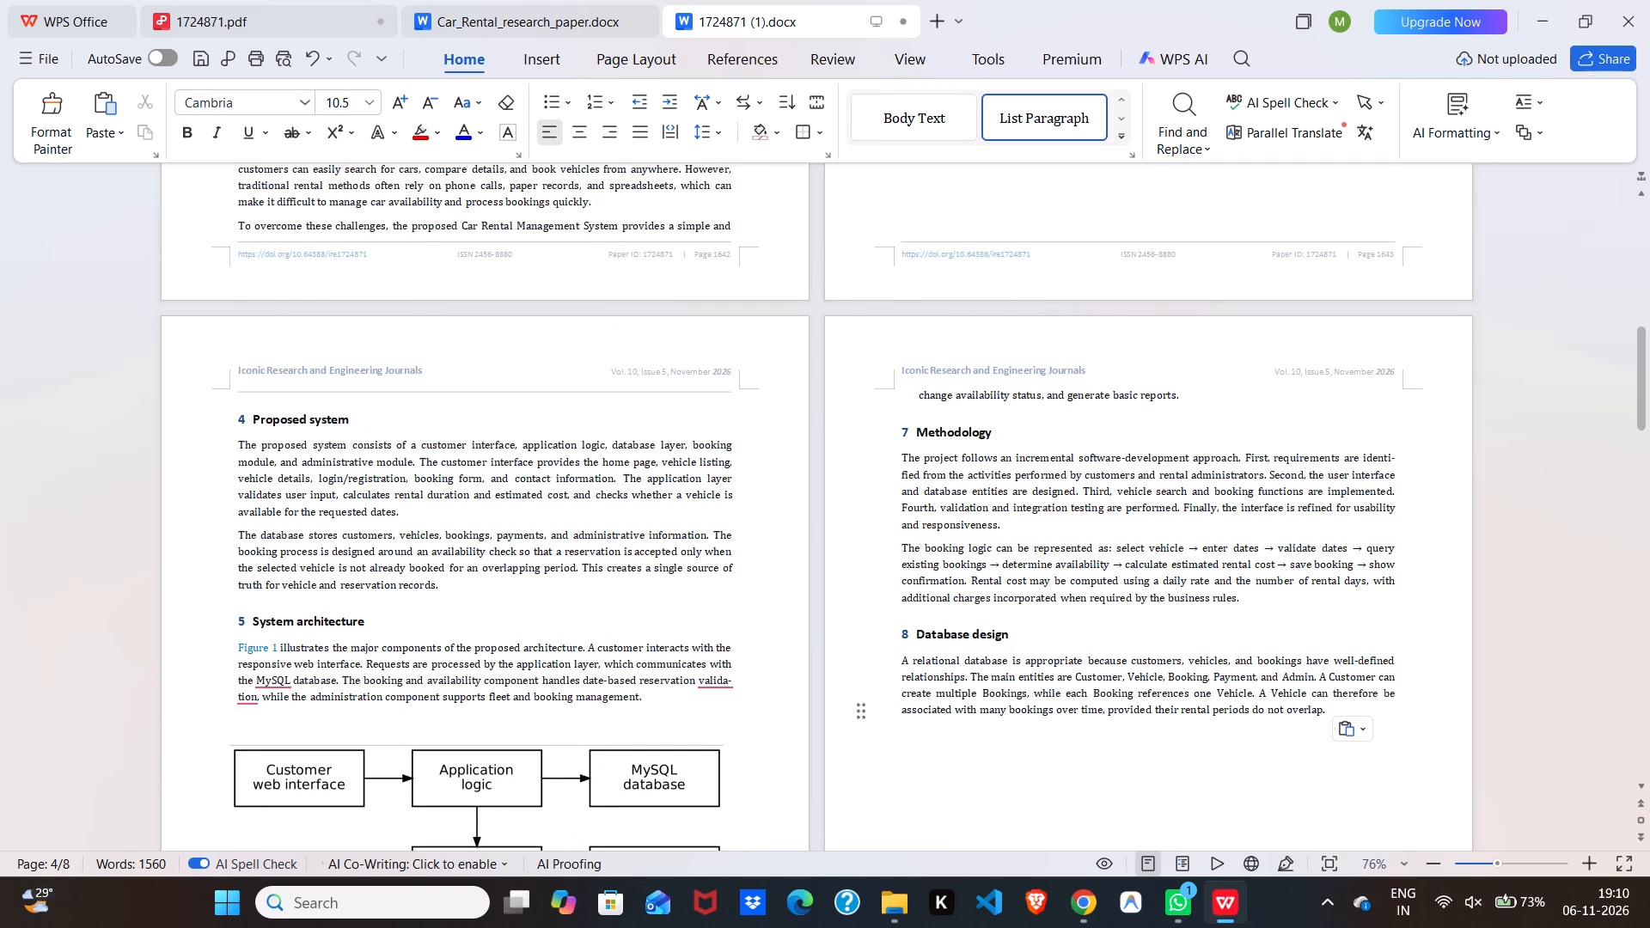
# Look through the pages after section 8, up to the references, for remaining blank gaps and the placement of sections and figures.
pyautogui.scroll(-7, 1025, 638)
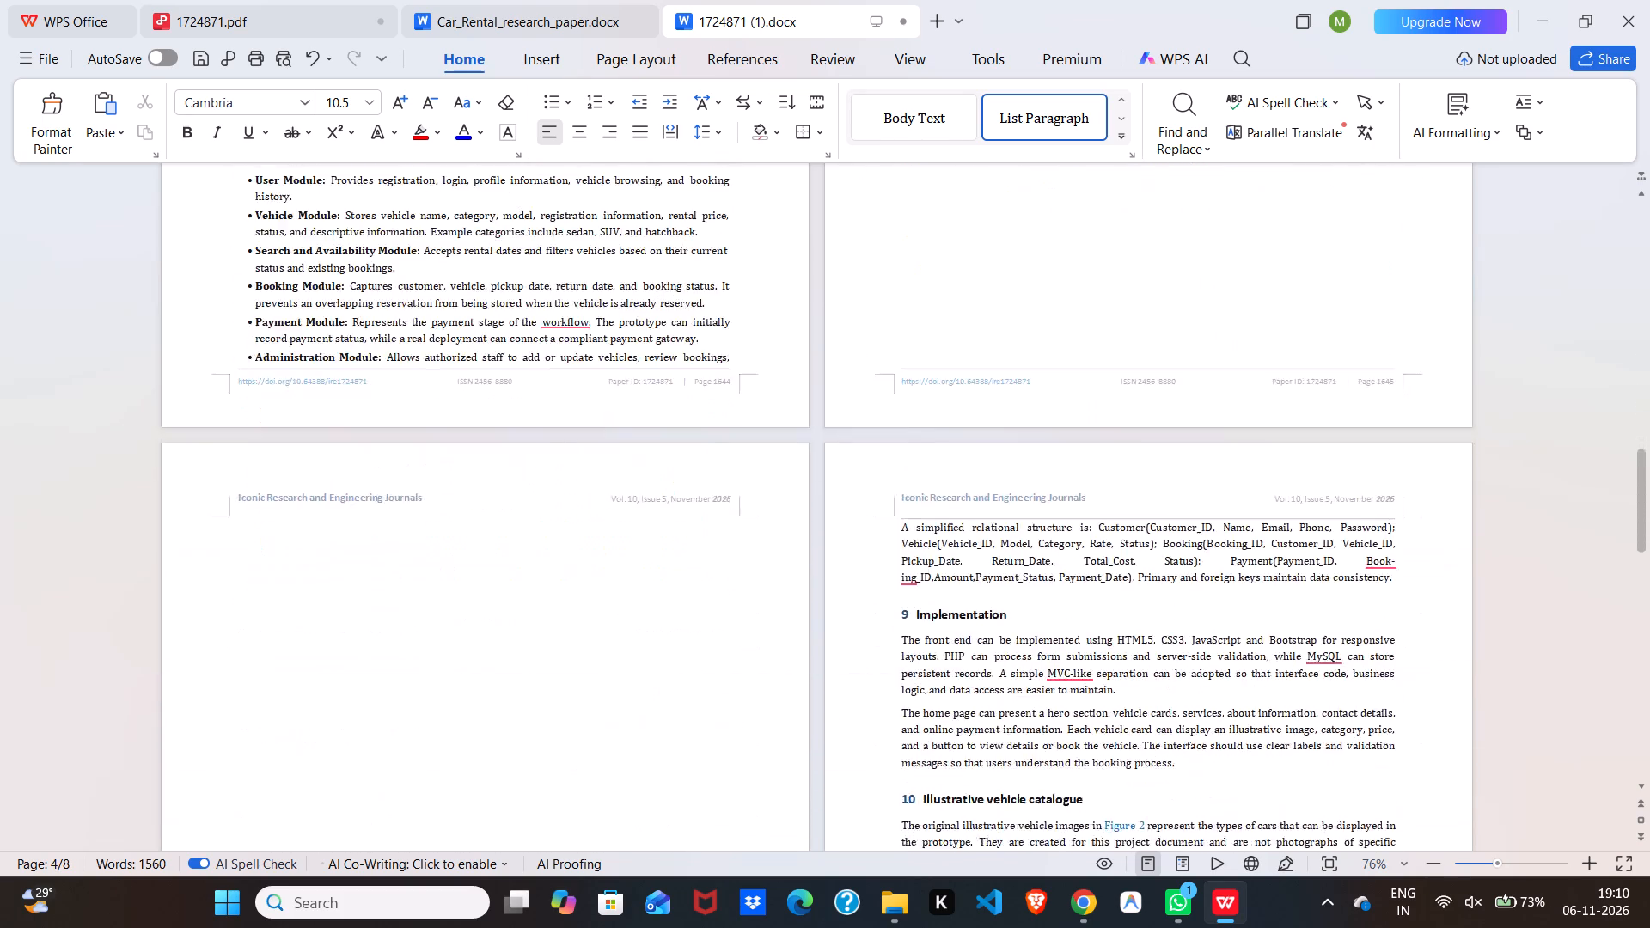
pyautogui.scroll(-4, 1025, 638)
pyautogui.scroll(2, 1025, 638)
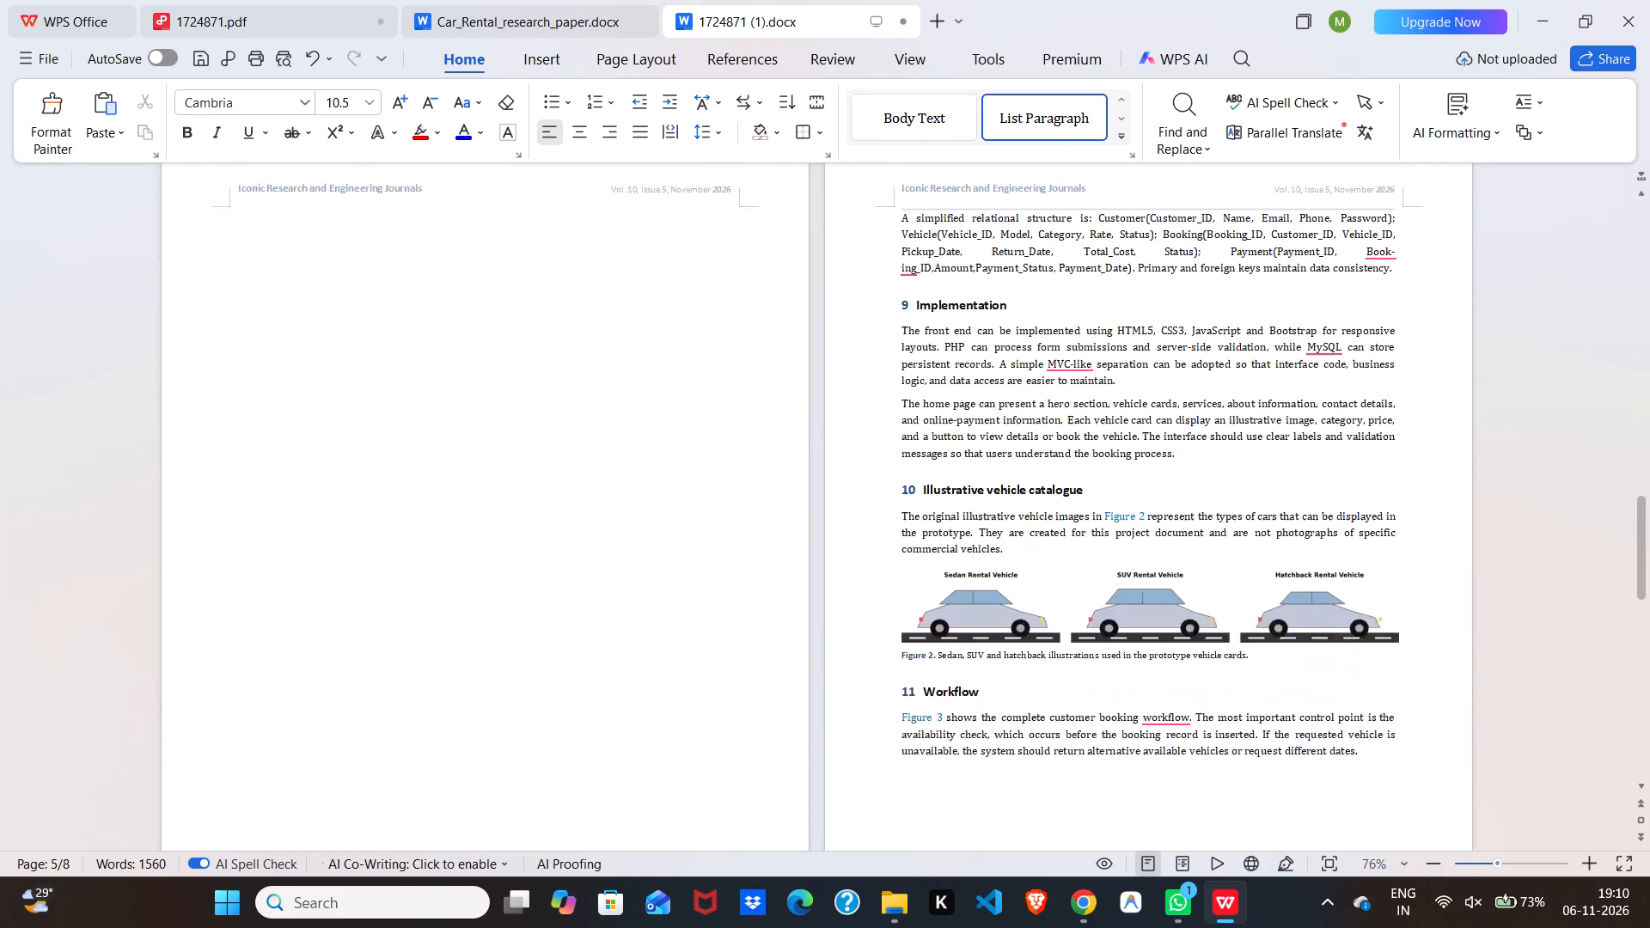
pyautogui.scroll(1, 1025, 638)
pyautogui.scroll(-1, 1025, 638)
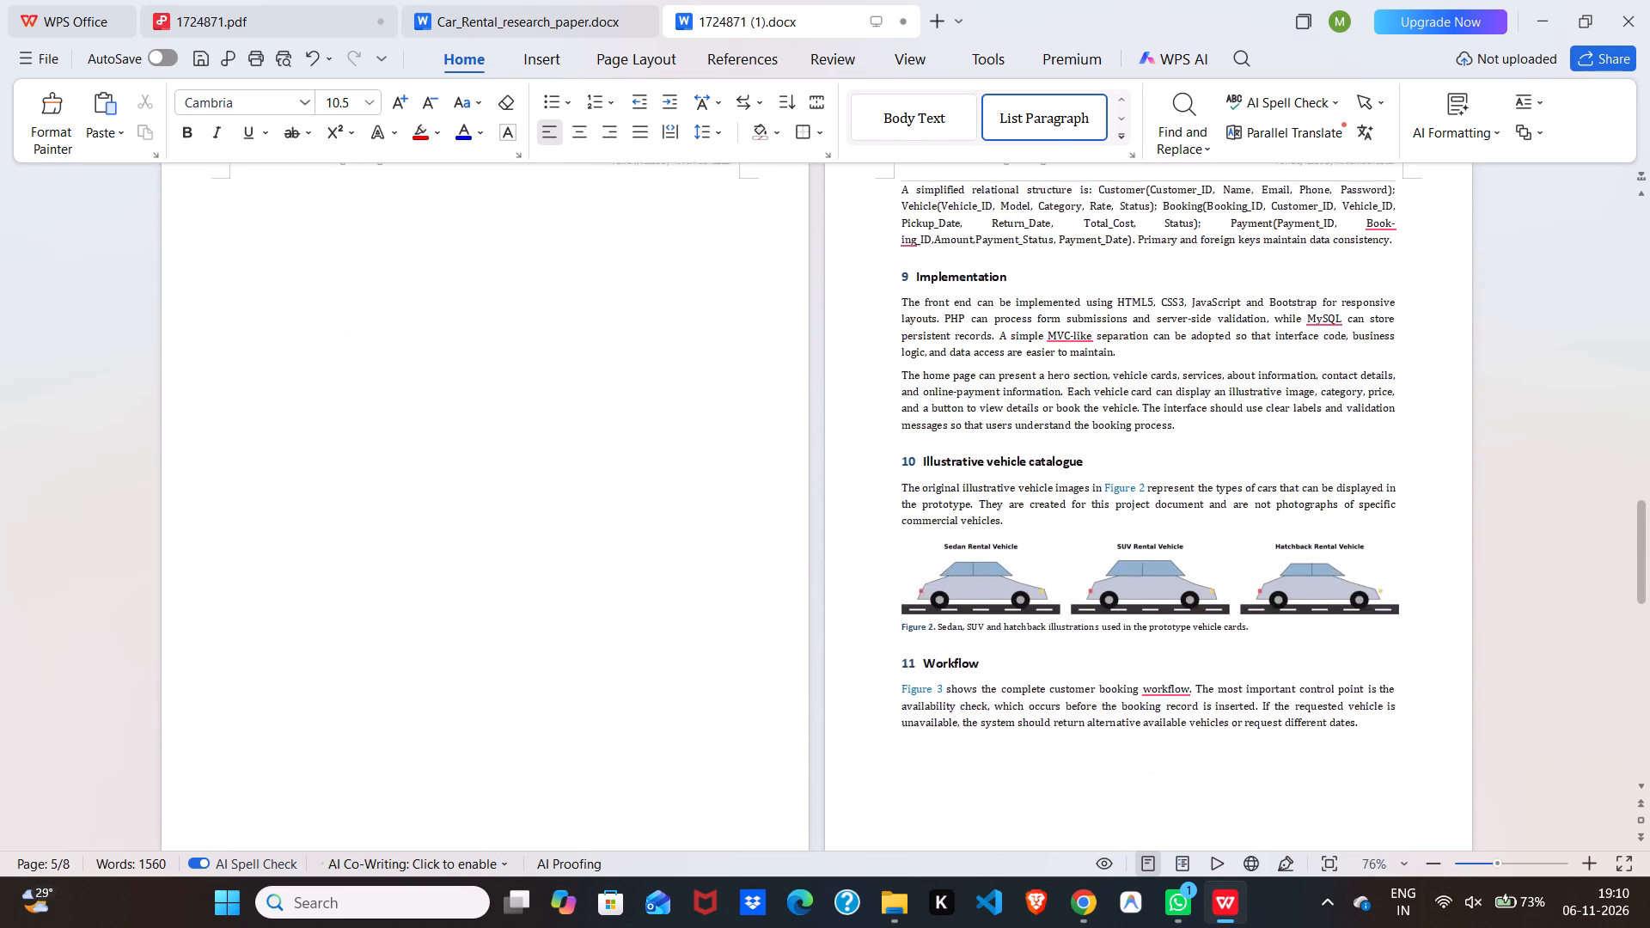
pyautogui.scroll(-3, 1025, 638)
pyautogui.scroll(-3, 864, 610)
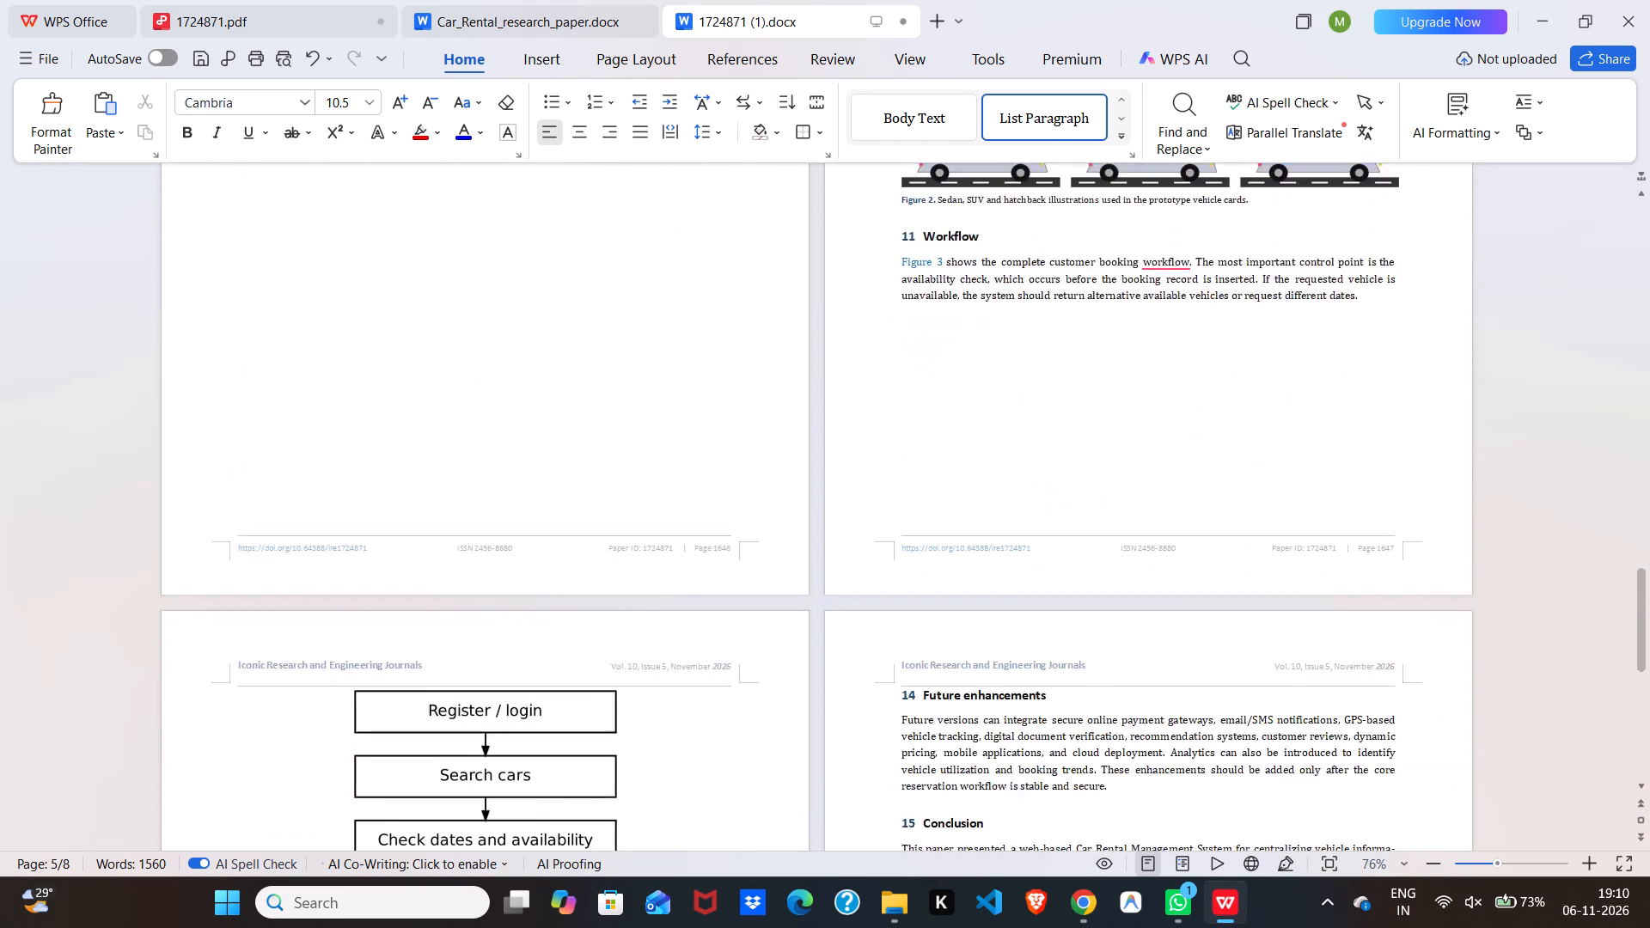
pyautogui.scroll(-7, 864, 610)
pyautogui.scroll(1, 864, 610)
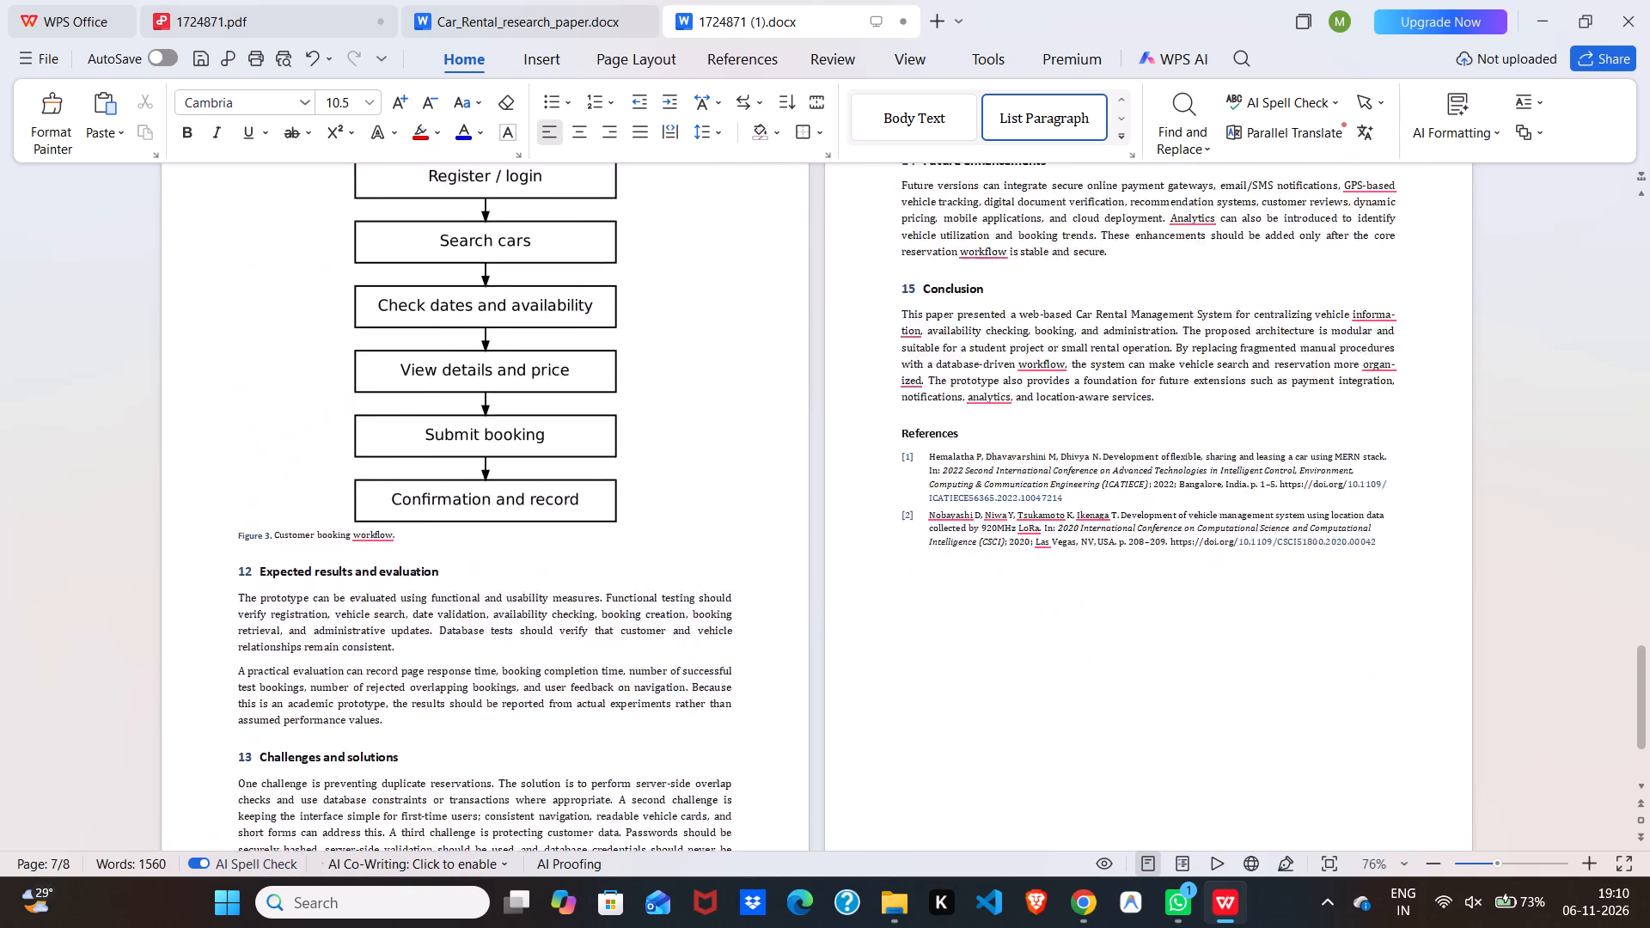
pyautogui.scroll(2, 864, 610)
pyautogui.scroll(-2, 627, 616)
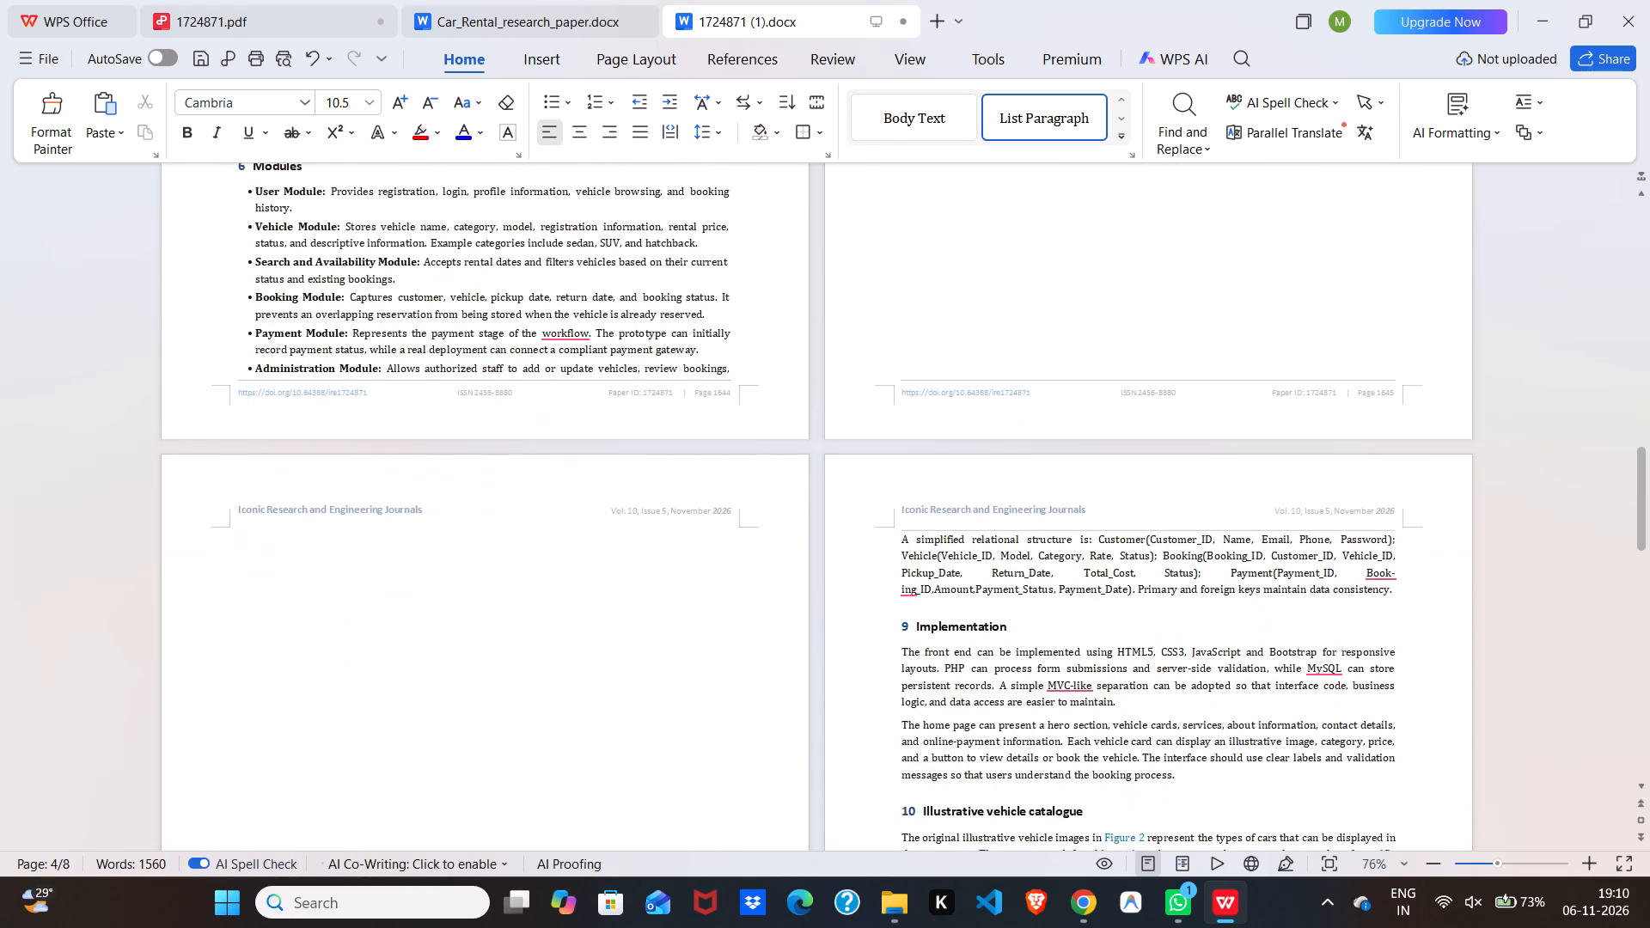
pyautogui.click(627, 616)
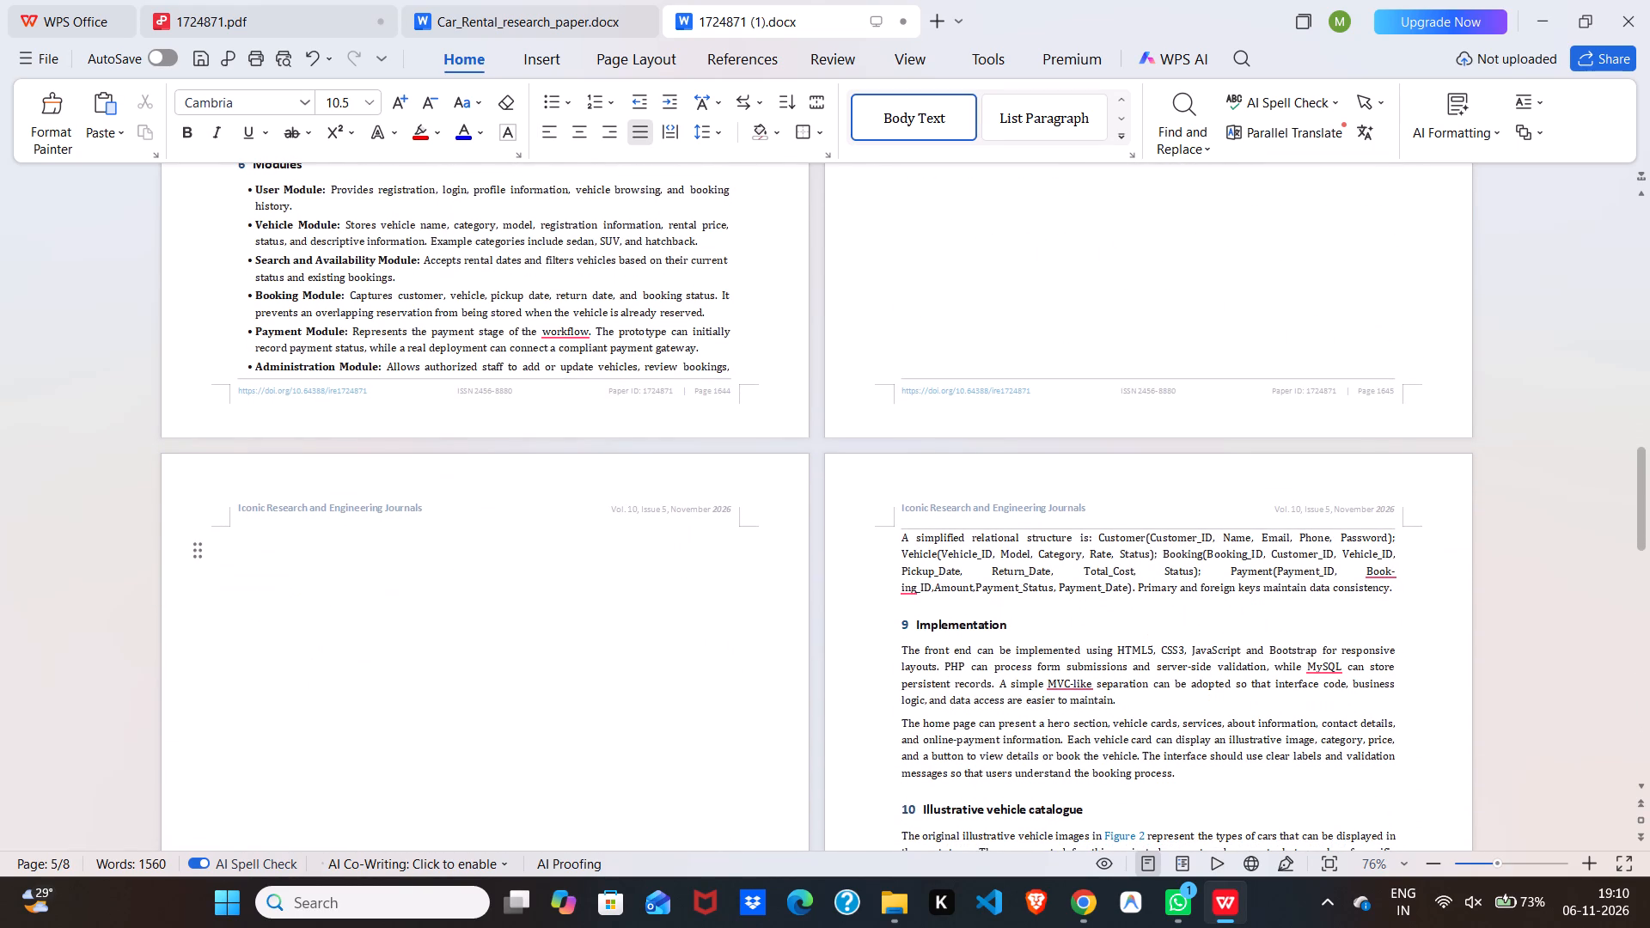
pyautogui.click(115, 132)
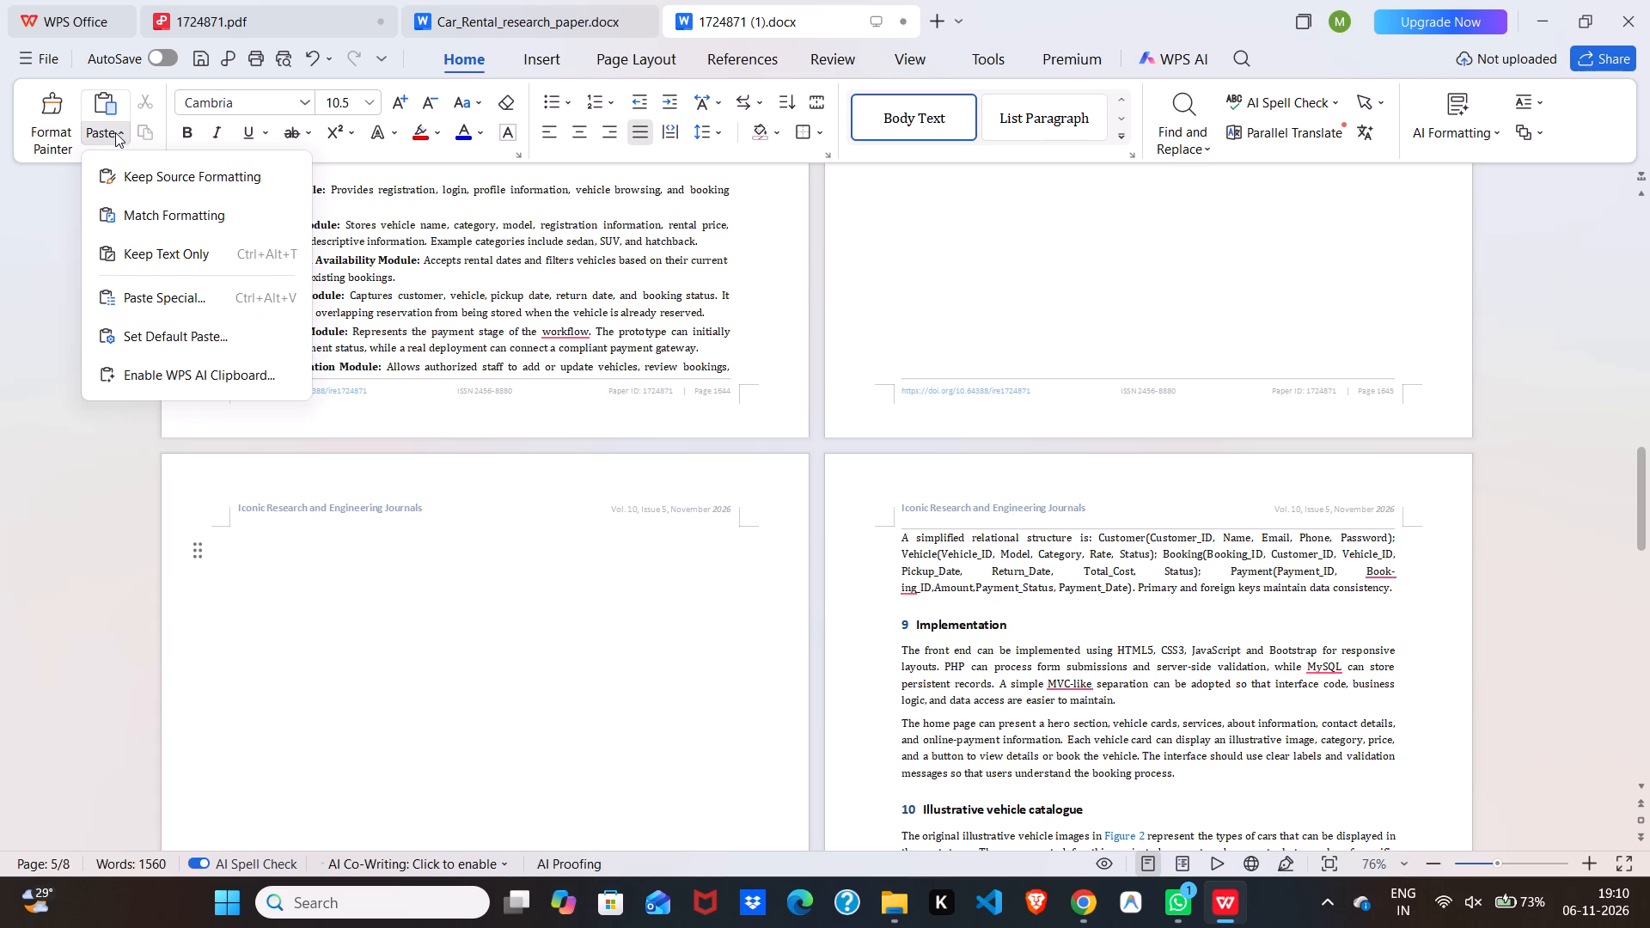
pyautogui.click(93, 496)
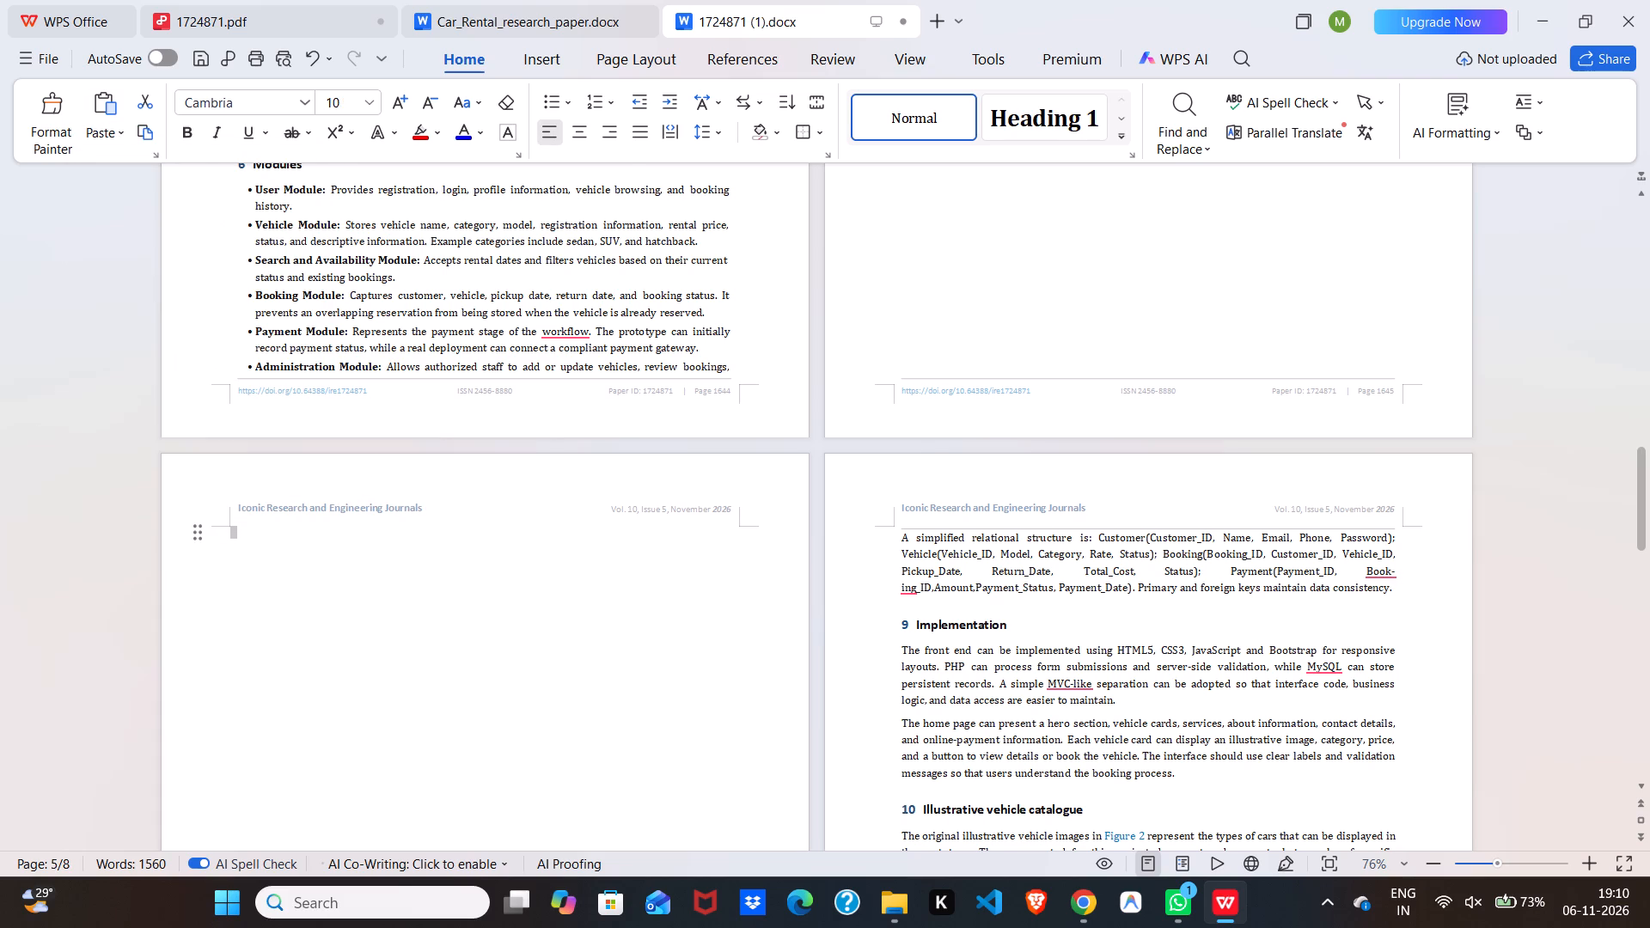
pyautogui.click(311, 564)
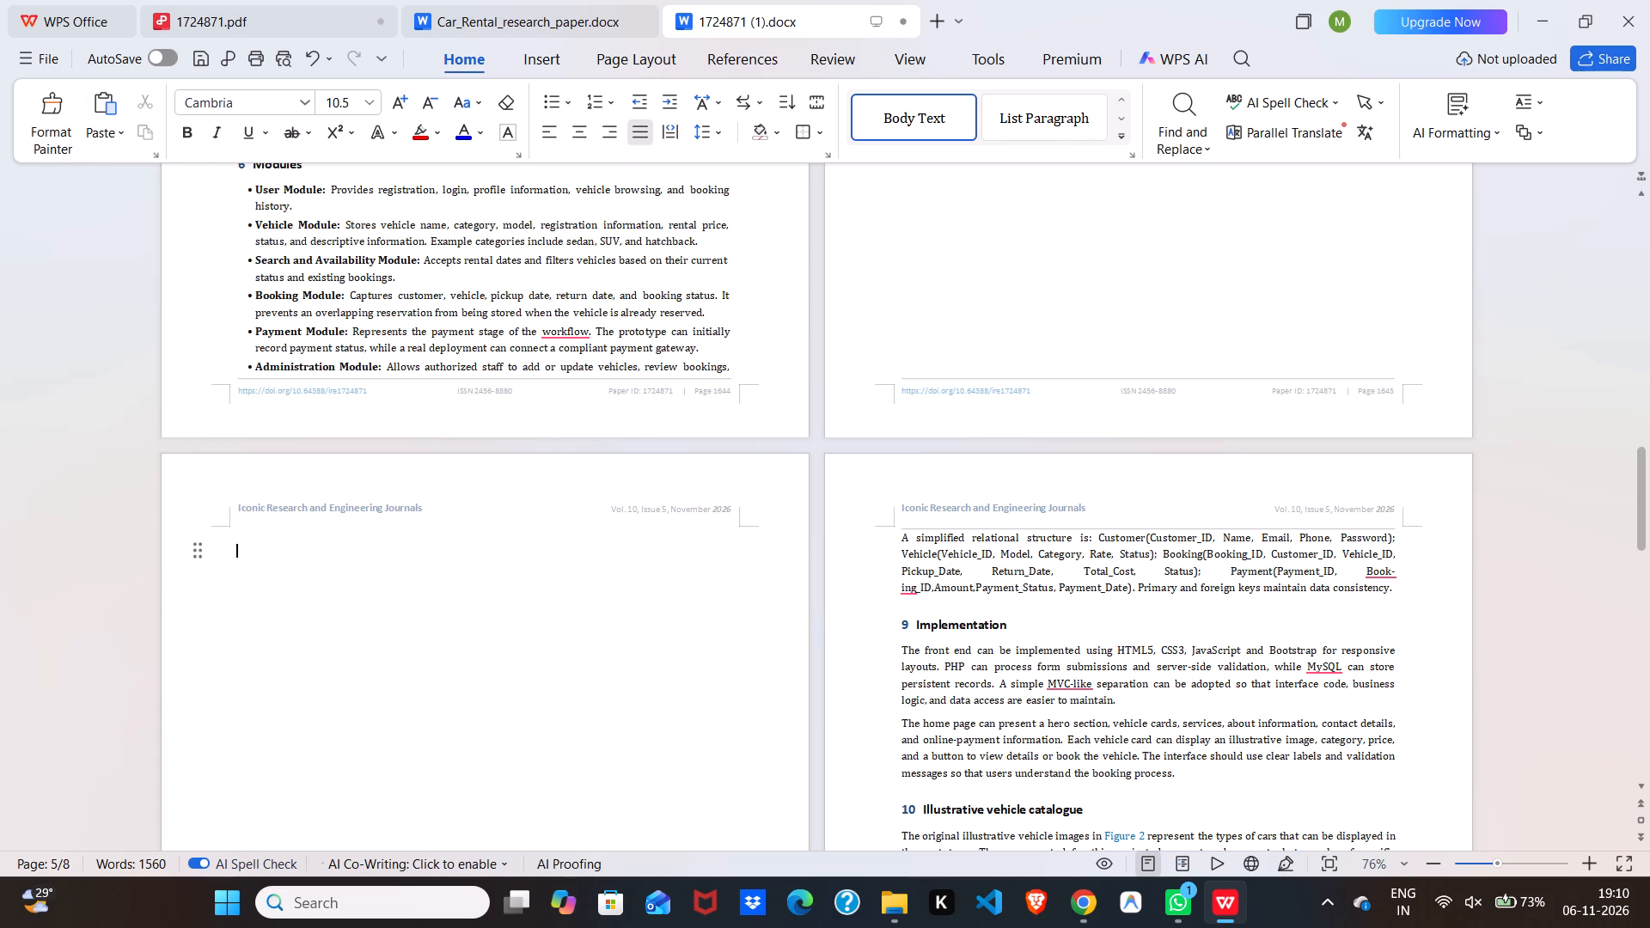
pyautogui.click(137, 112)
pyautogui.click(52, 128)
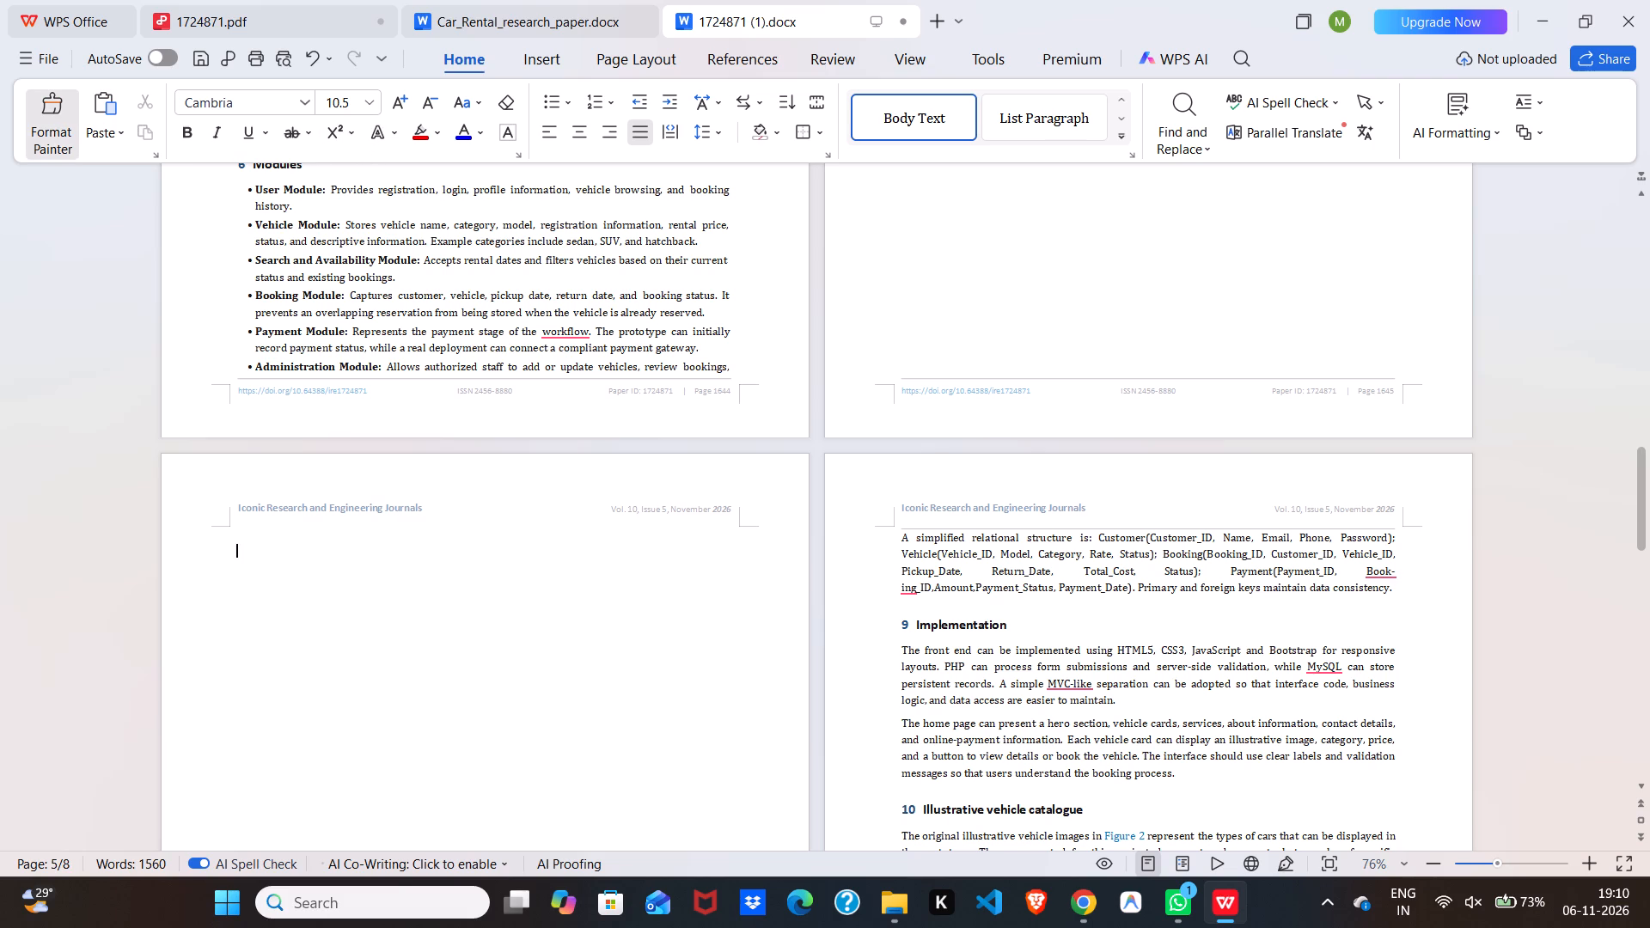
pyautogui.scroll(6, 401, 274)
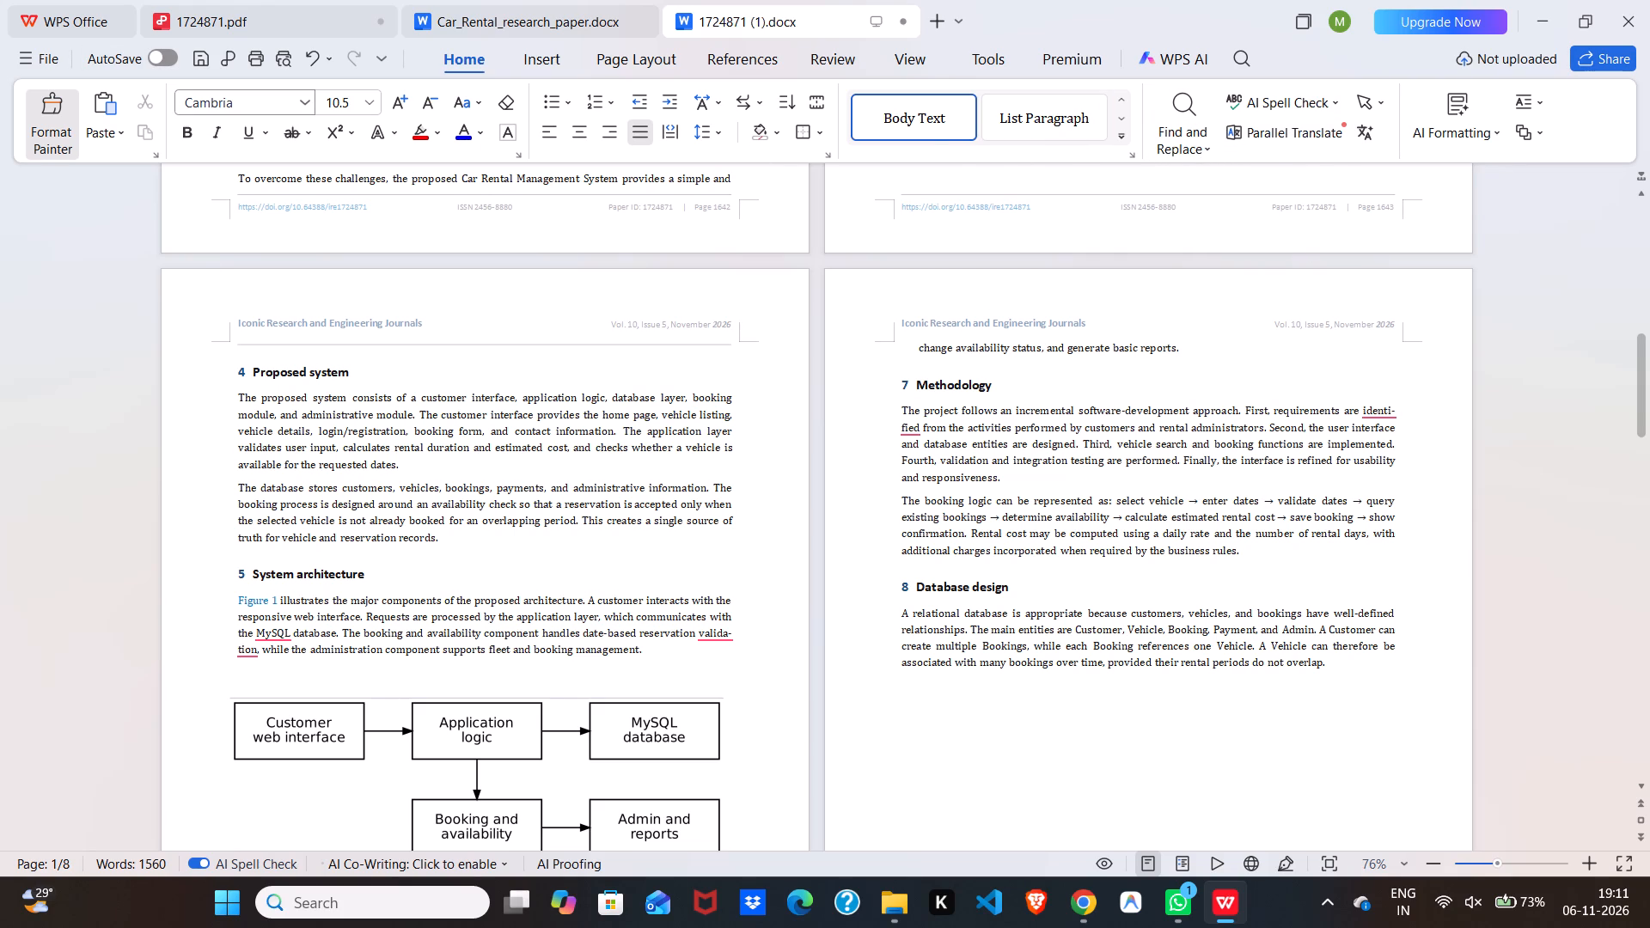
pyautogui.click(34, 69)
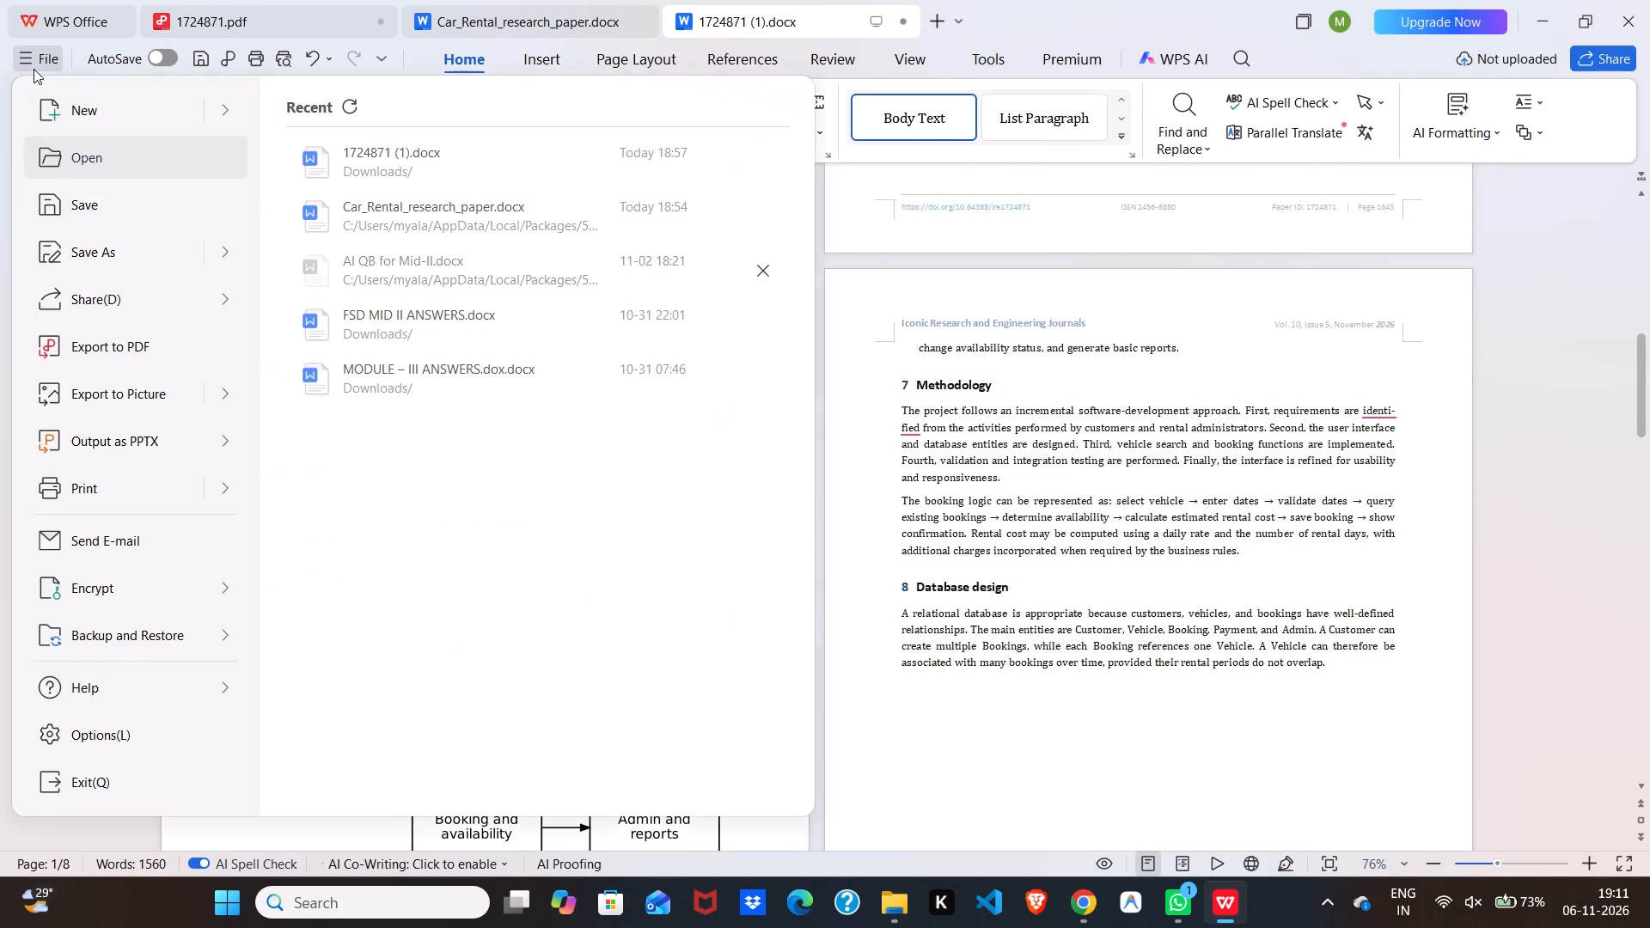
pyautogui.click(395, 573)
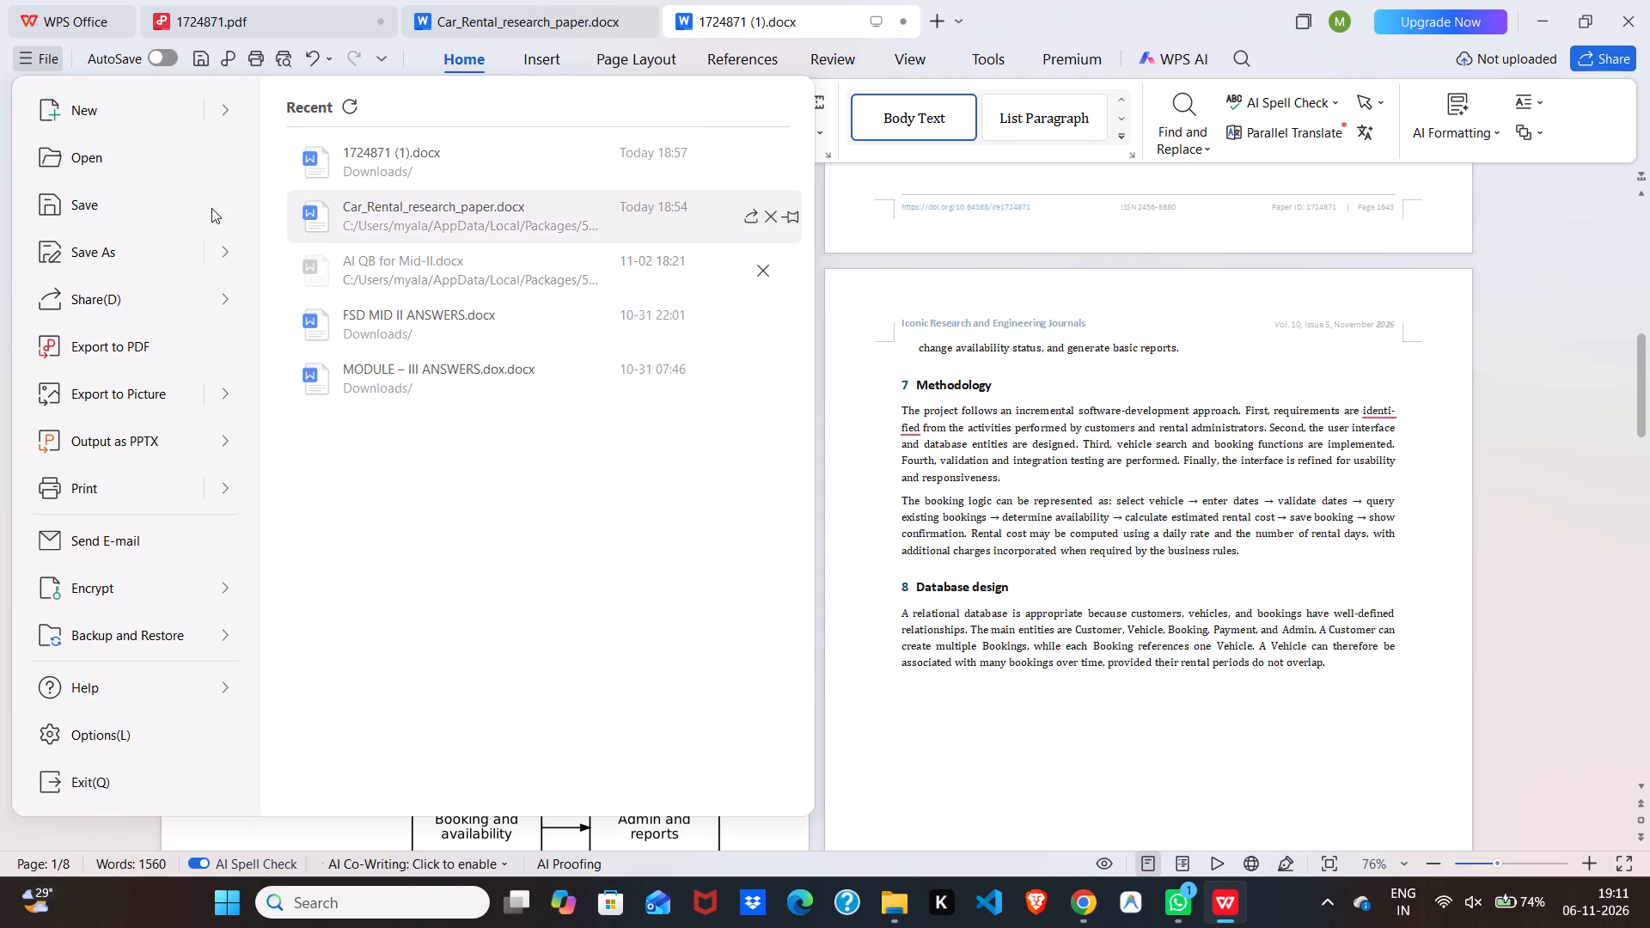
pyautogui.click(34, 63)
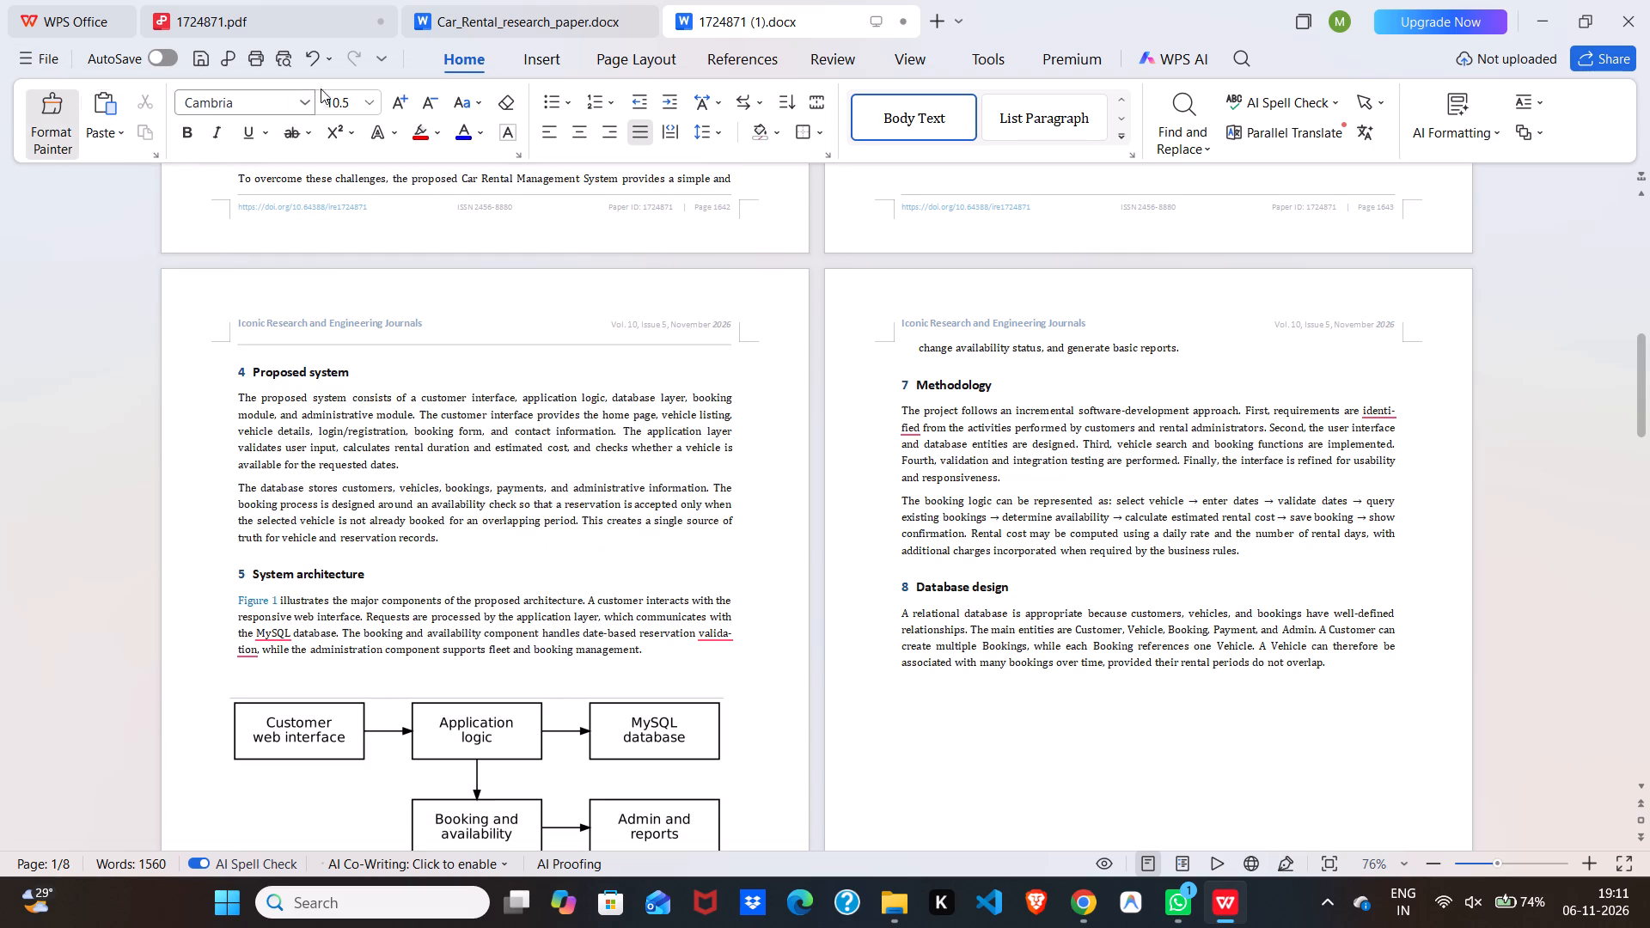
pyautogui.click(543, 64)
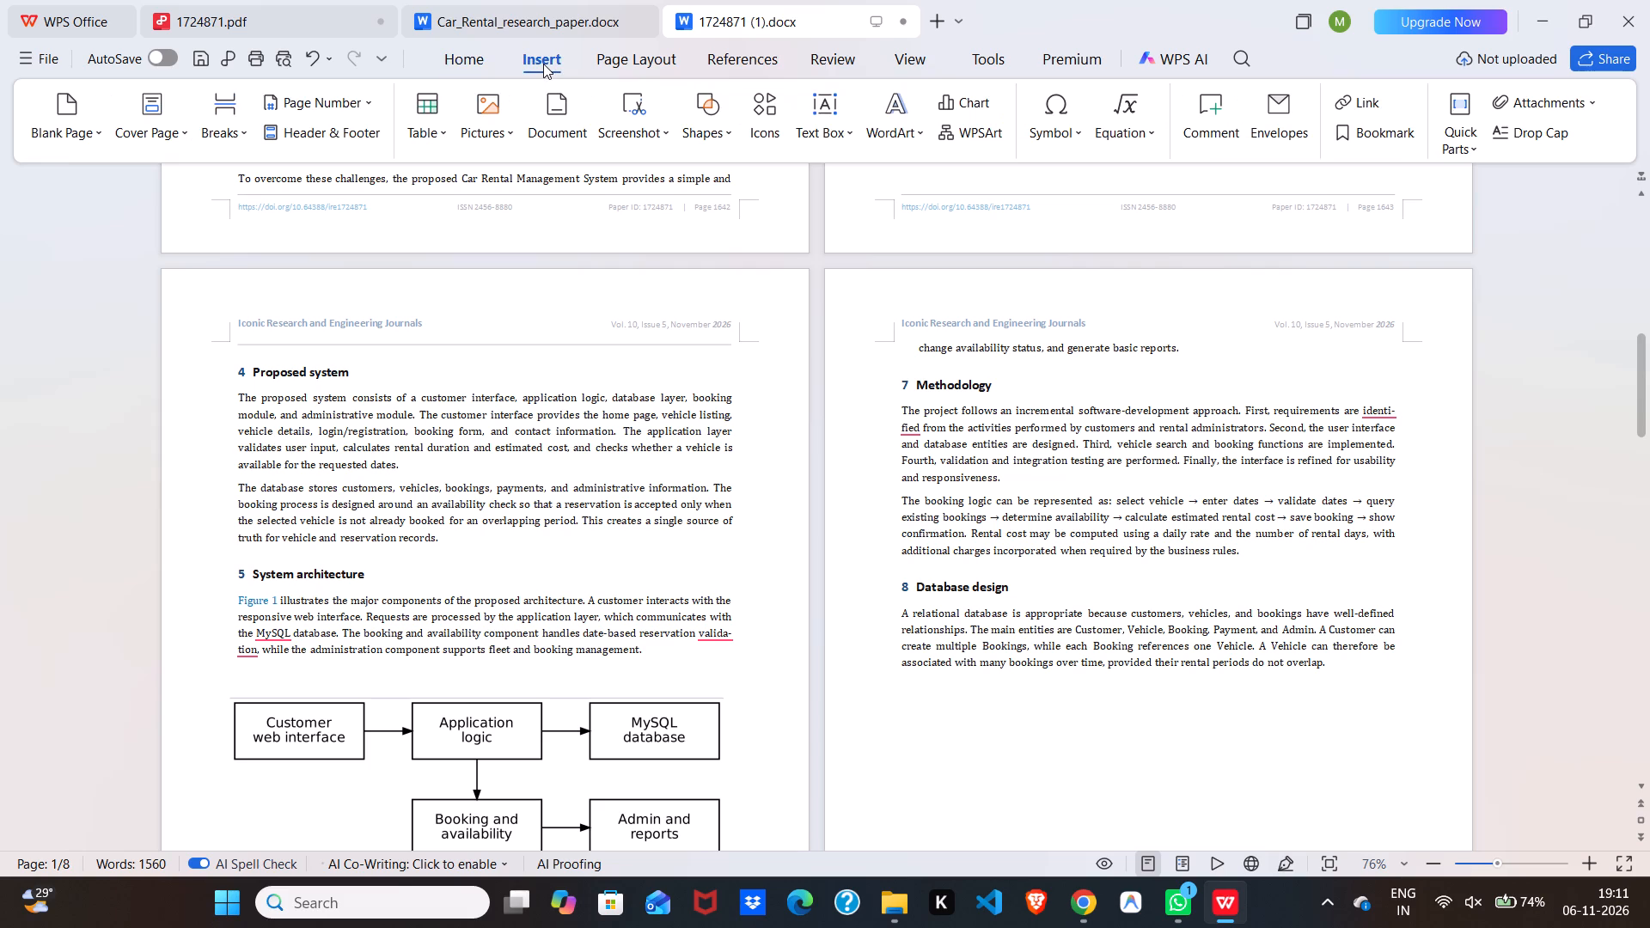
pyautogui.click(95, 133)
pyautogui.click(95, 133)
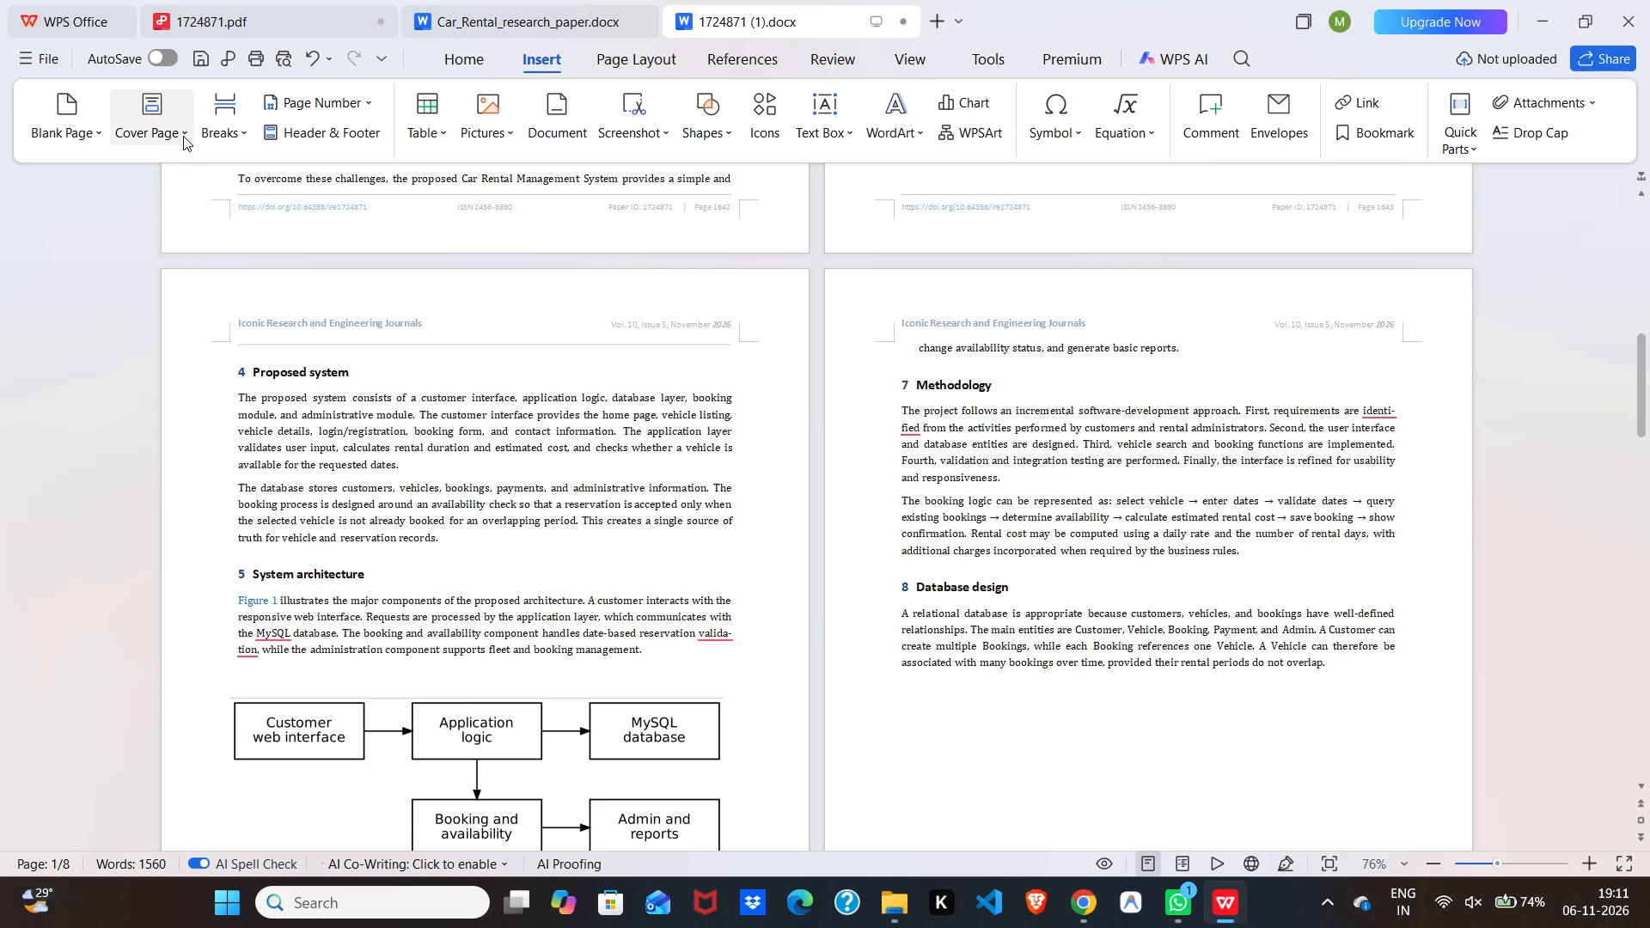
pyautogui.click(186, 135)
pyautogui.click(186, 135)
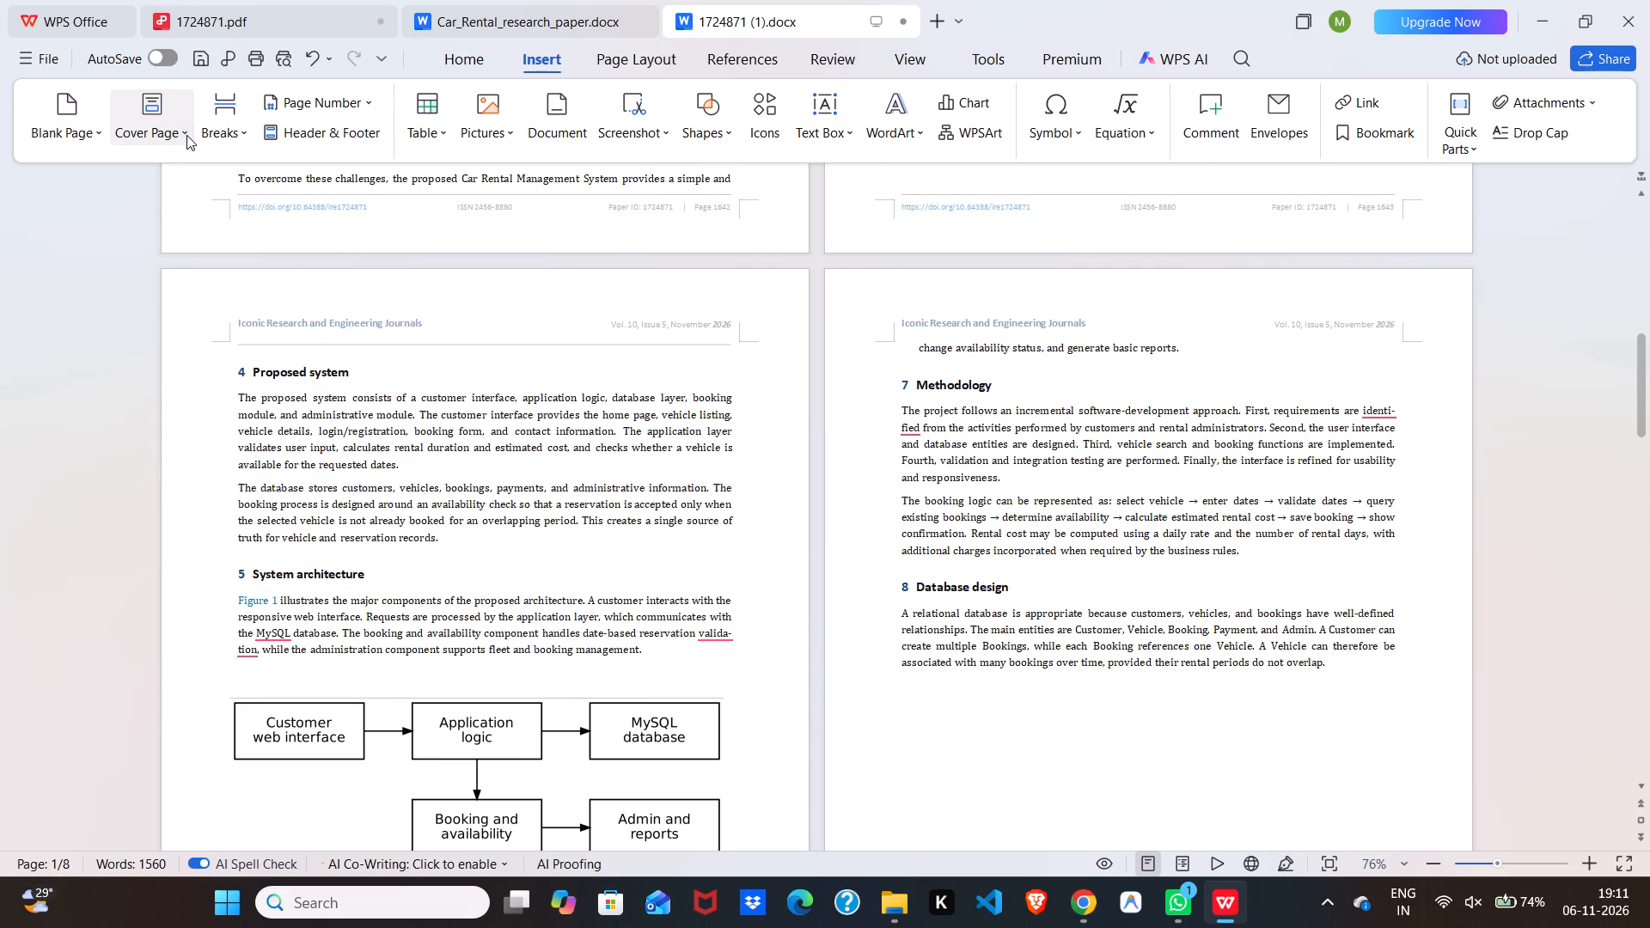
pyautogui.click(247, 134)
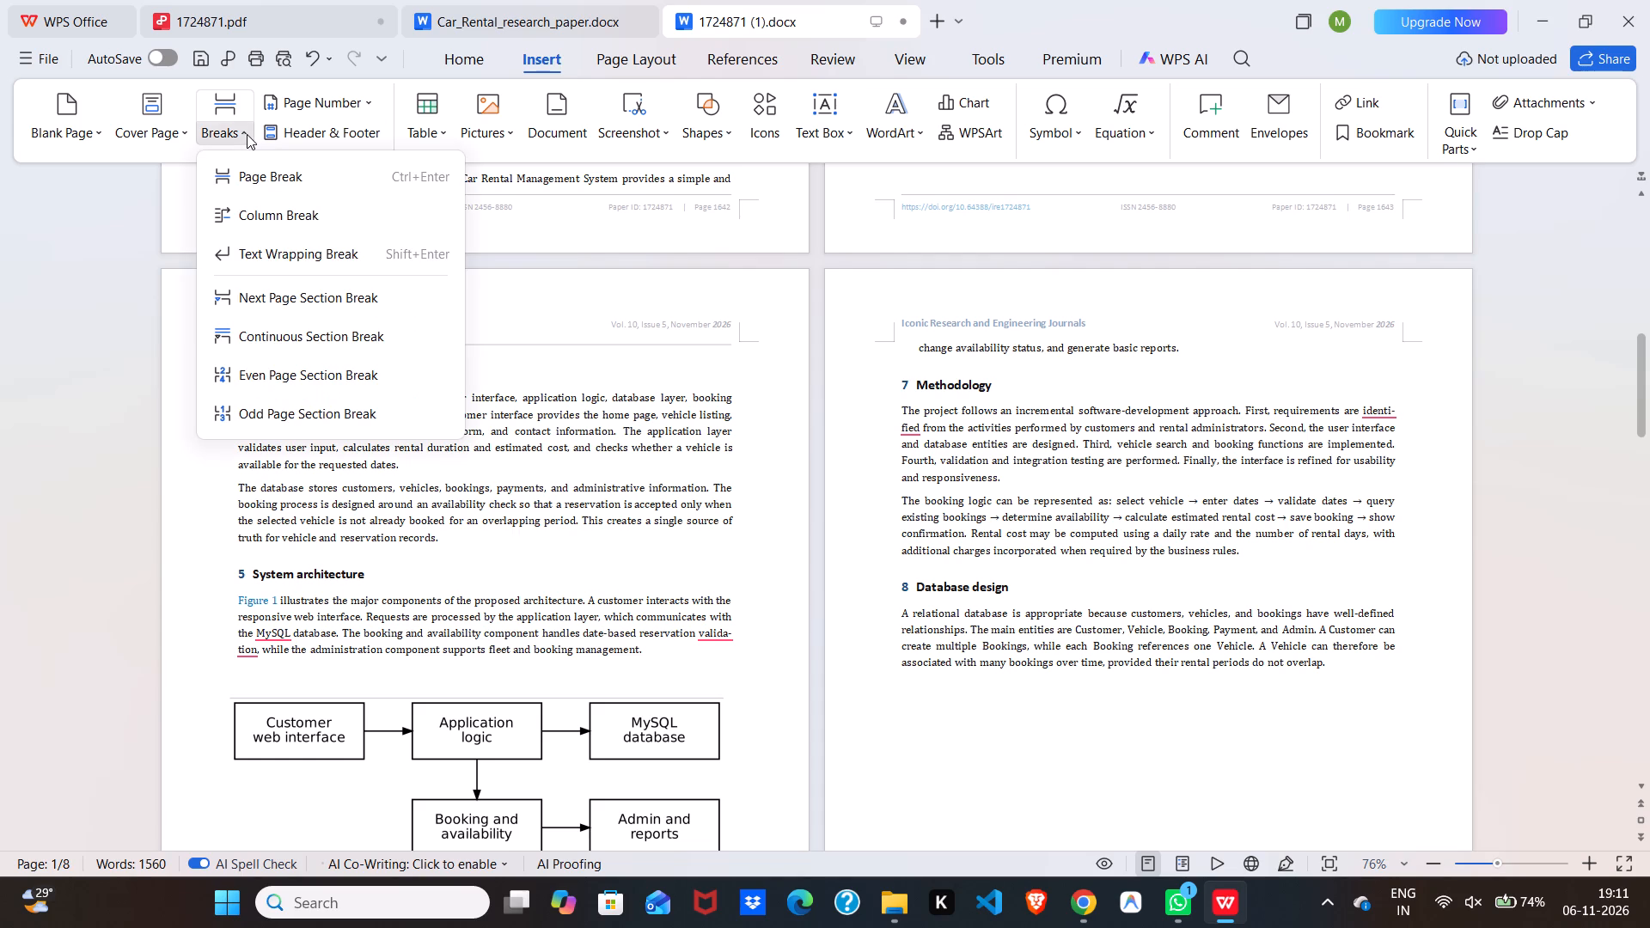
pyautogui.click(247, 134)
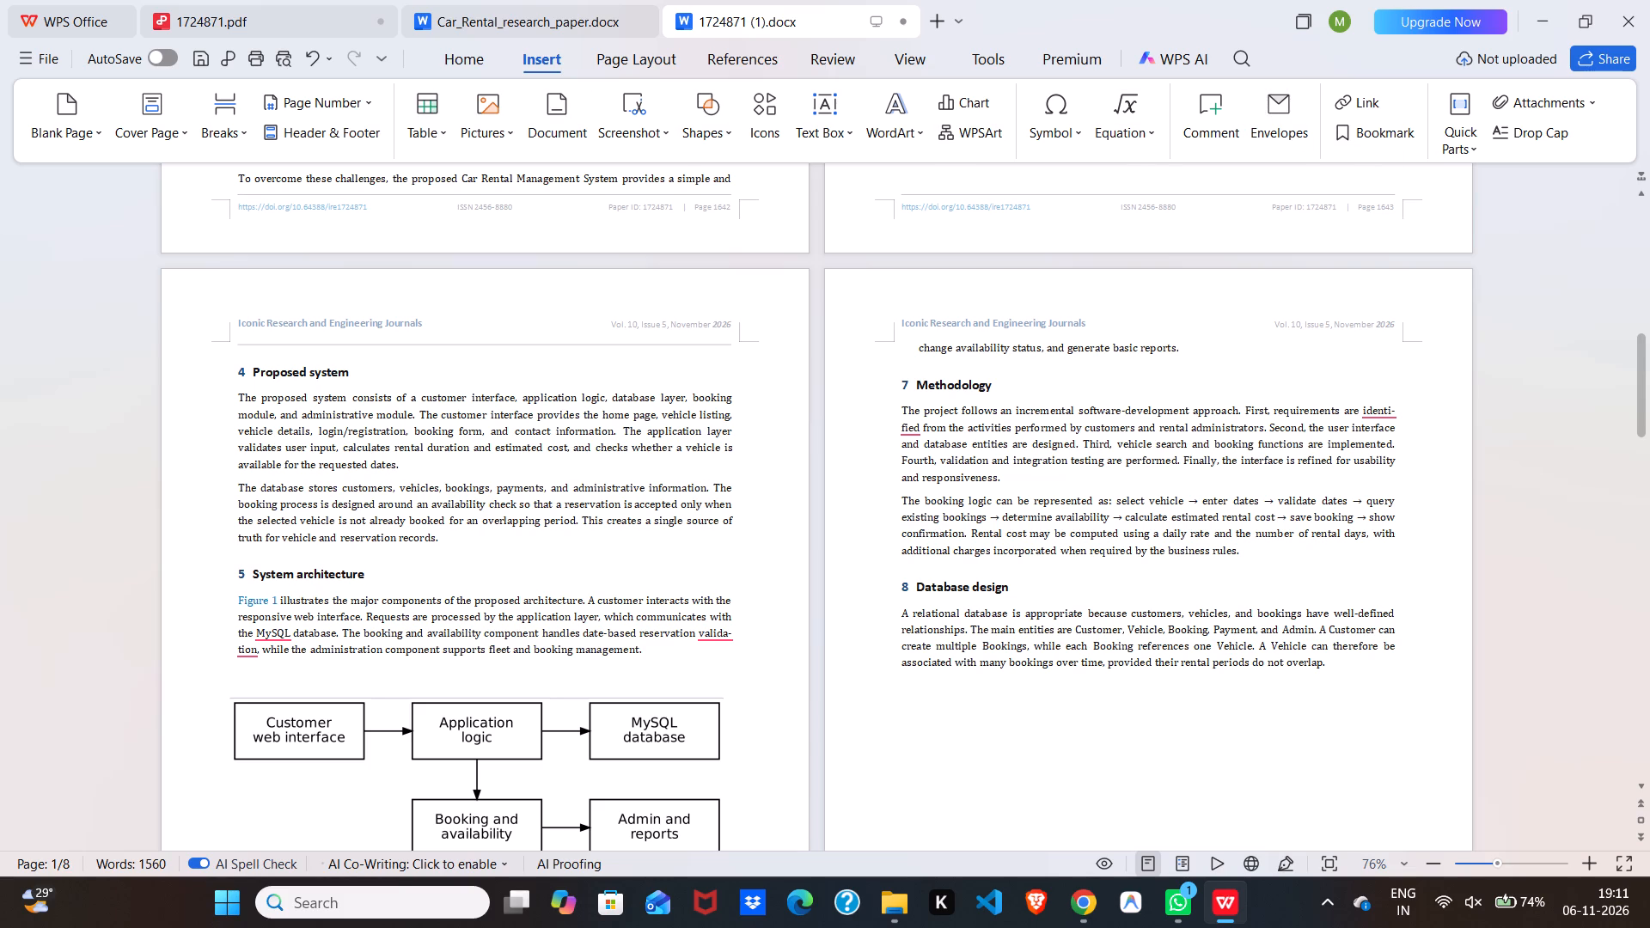
# Delete the empty content on blank page 5 so the "A simplified relational structure" paragraph and following sections move up onto it.
pyautogui.scroll(1, 845, 408)
pyautogui.scroll(-6, 845, 408)
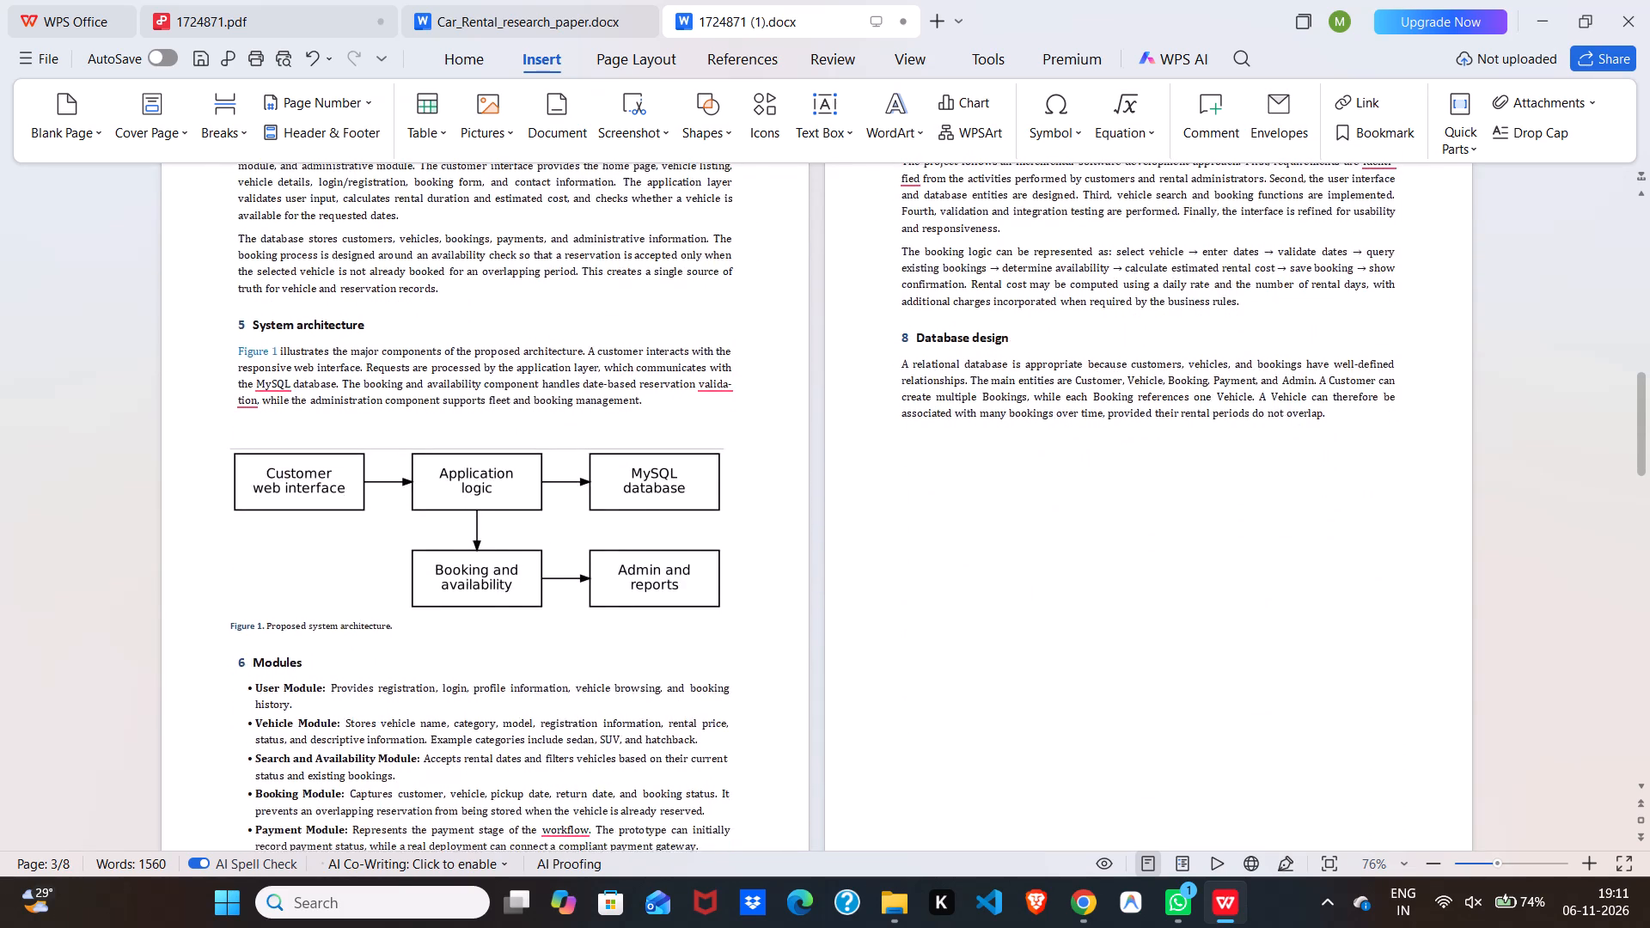
pyautogui.scroll(-4, 845, 408)
pyautogui.press('Delete')
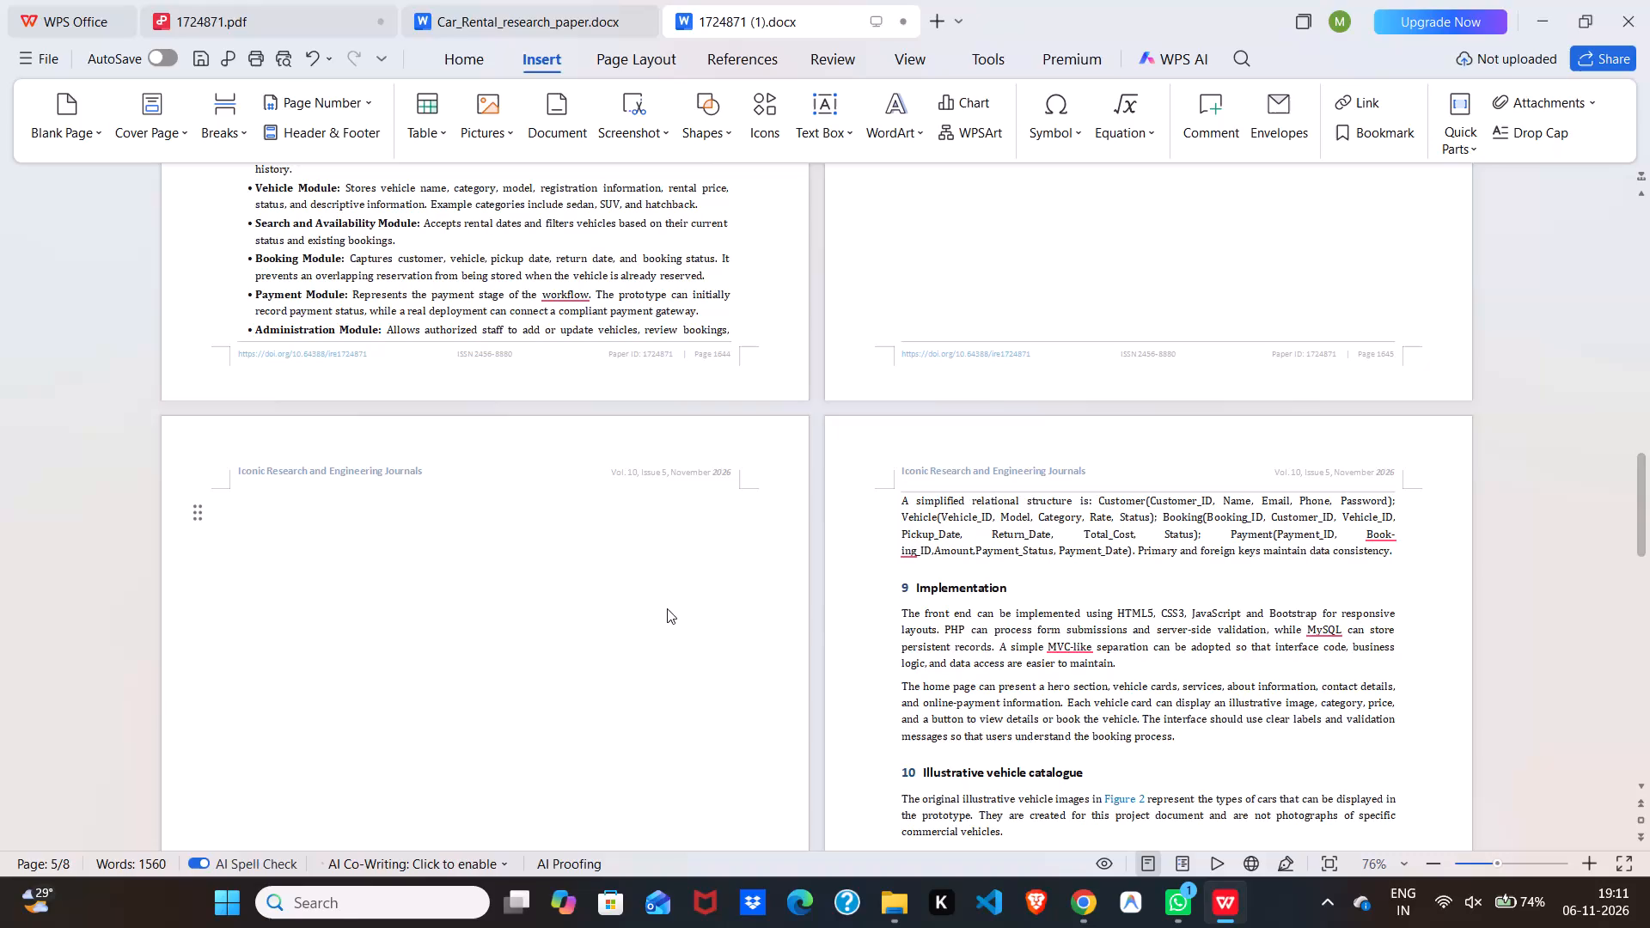
pyautogui.press('Delete')
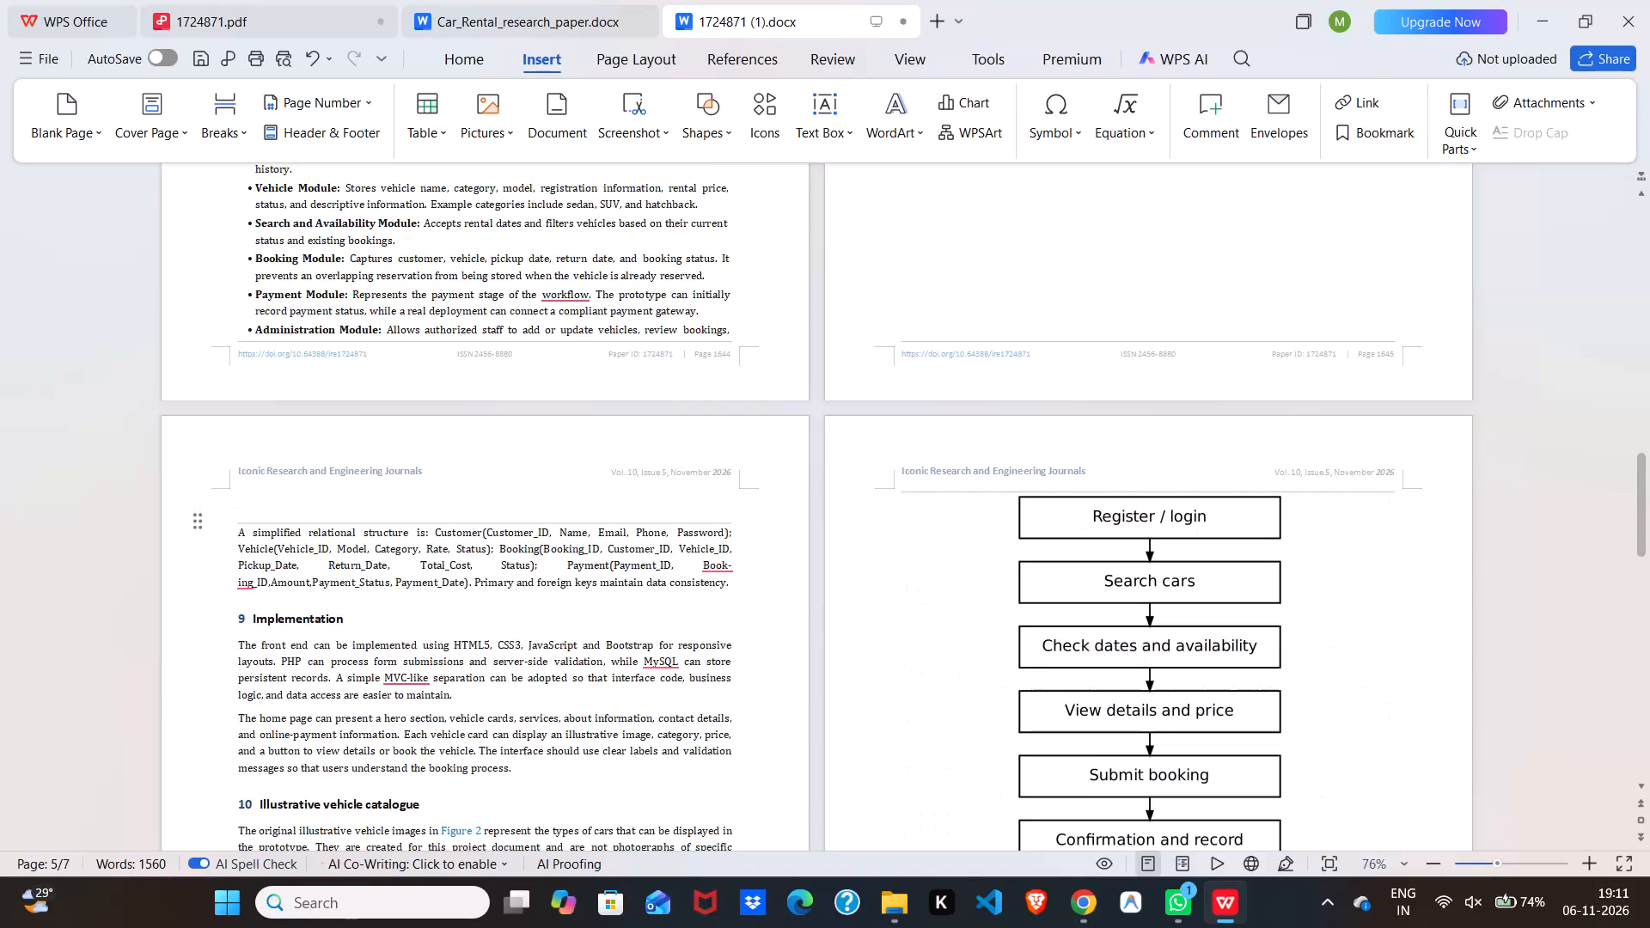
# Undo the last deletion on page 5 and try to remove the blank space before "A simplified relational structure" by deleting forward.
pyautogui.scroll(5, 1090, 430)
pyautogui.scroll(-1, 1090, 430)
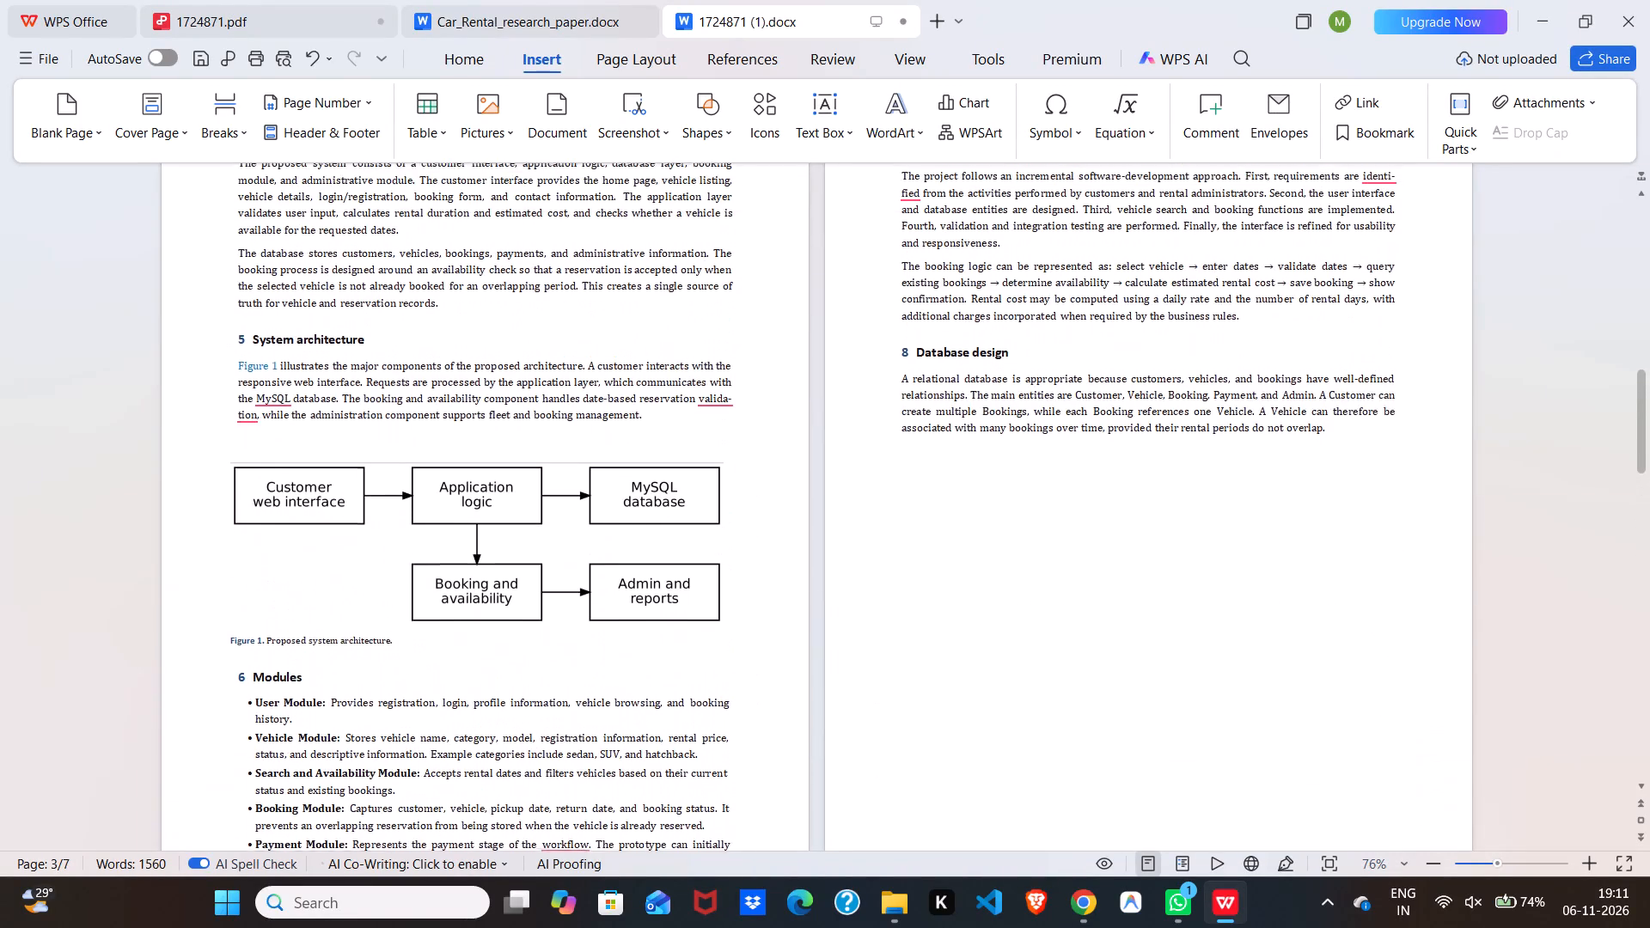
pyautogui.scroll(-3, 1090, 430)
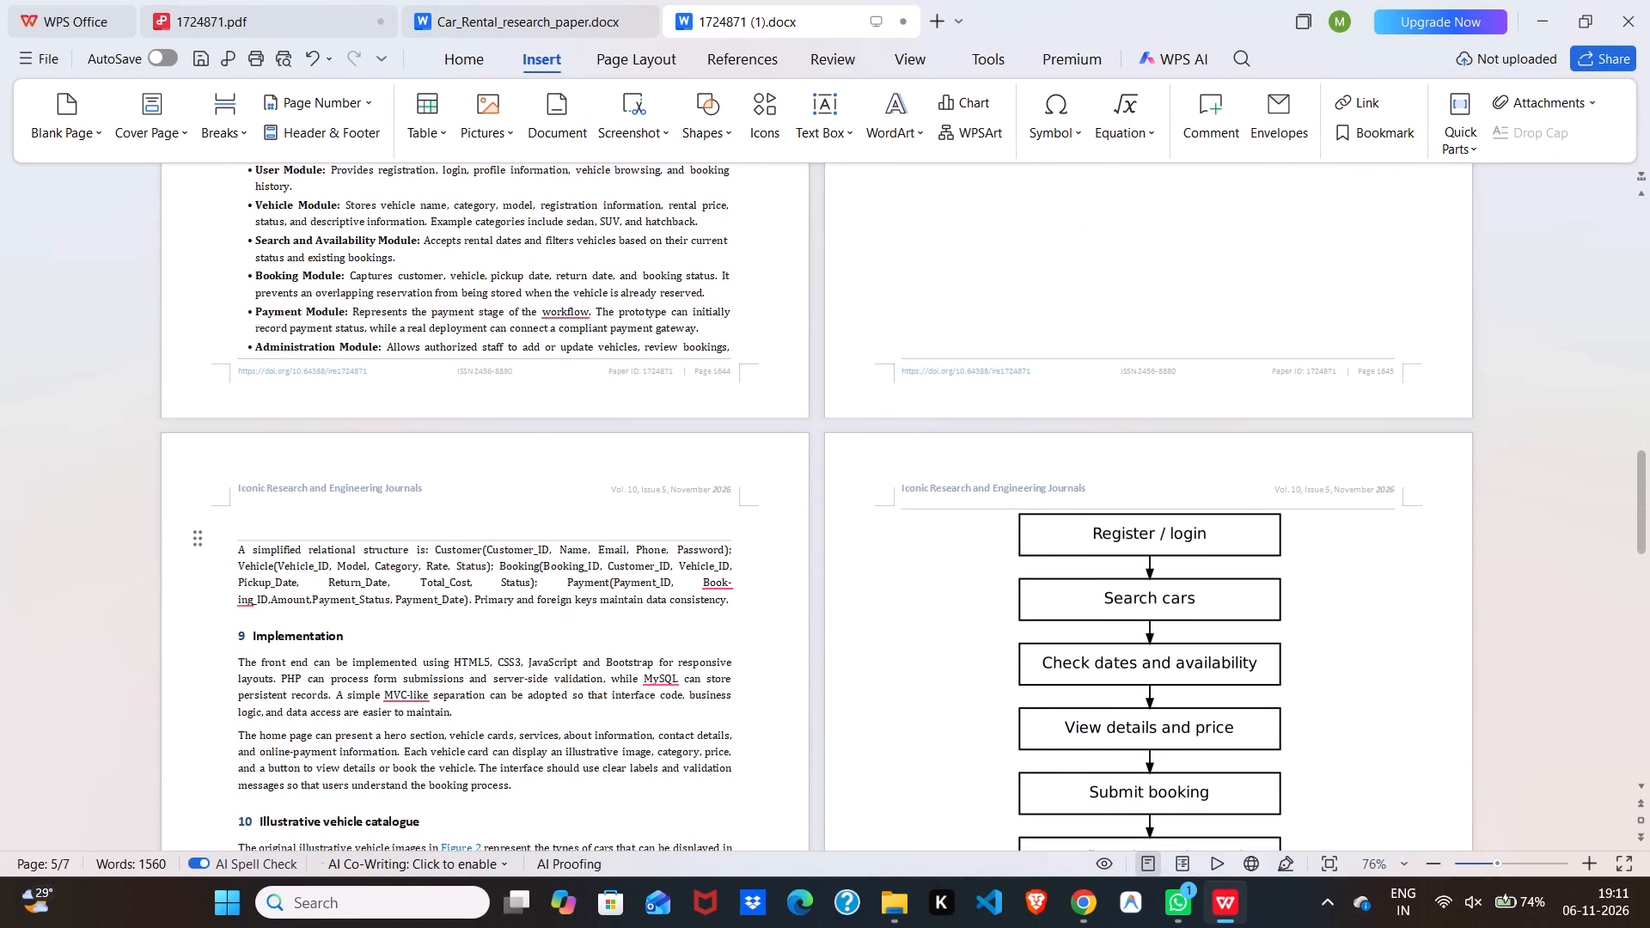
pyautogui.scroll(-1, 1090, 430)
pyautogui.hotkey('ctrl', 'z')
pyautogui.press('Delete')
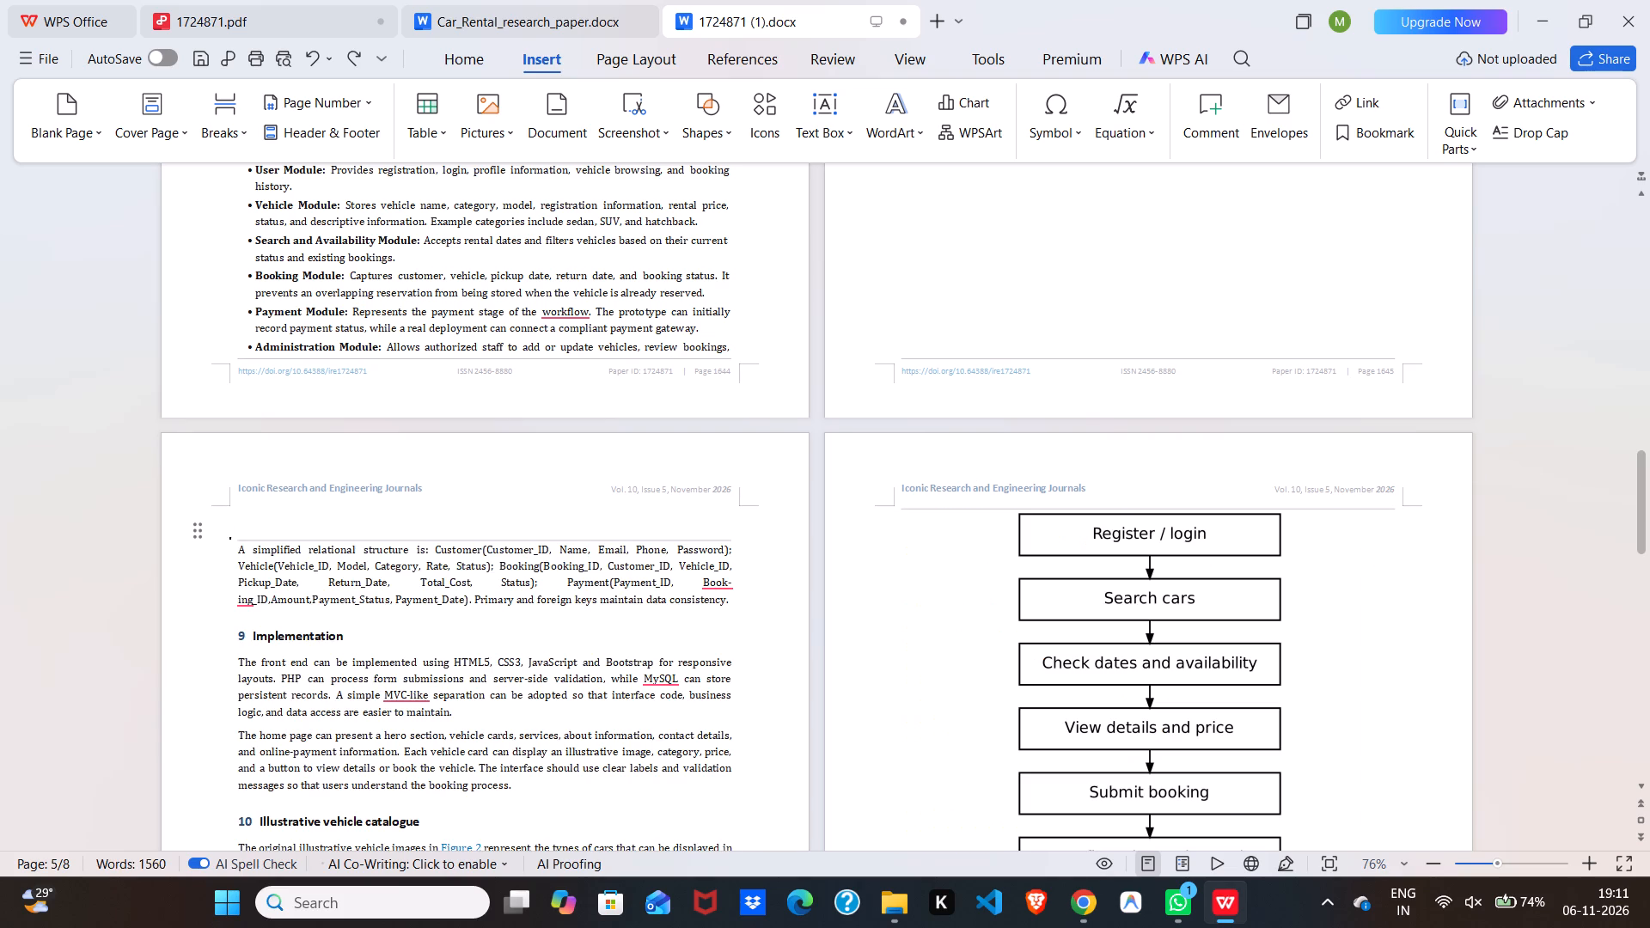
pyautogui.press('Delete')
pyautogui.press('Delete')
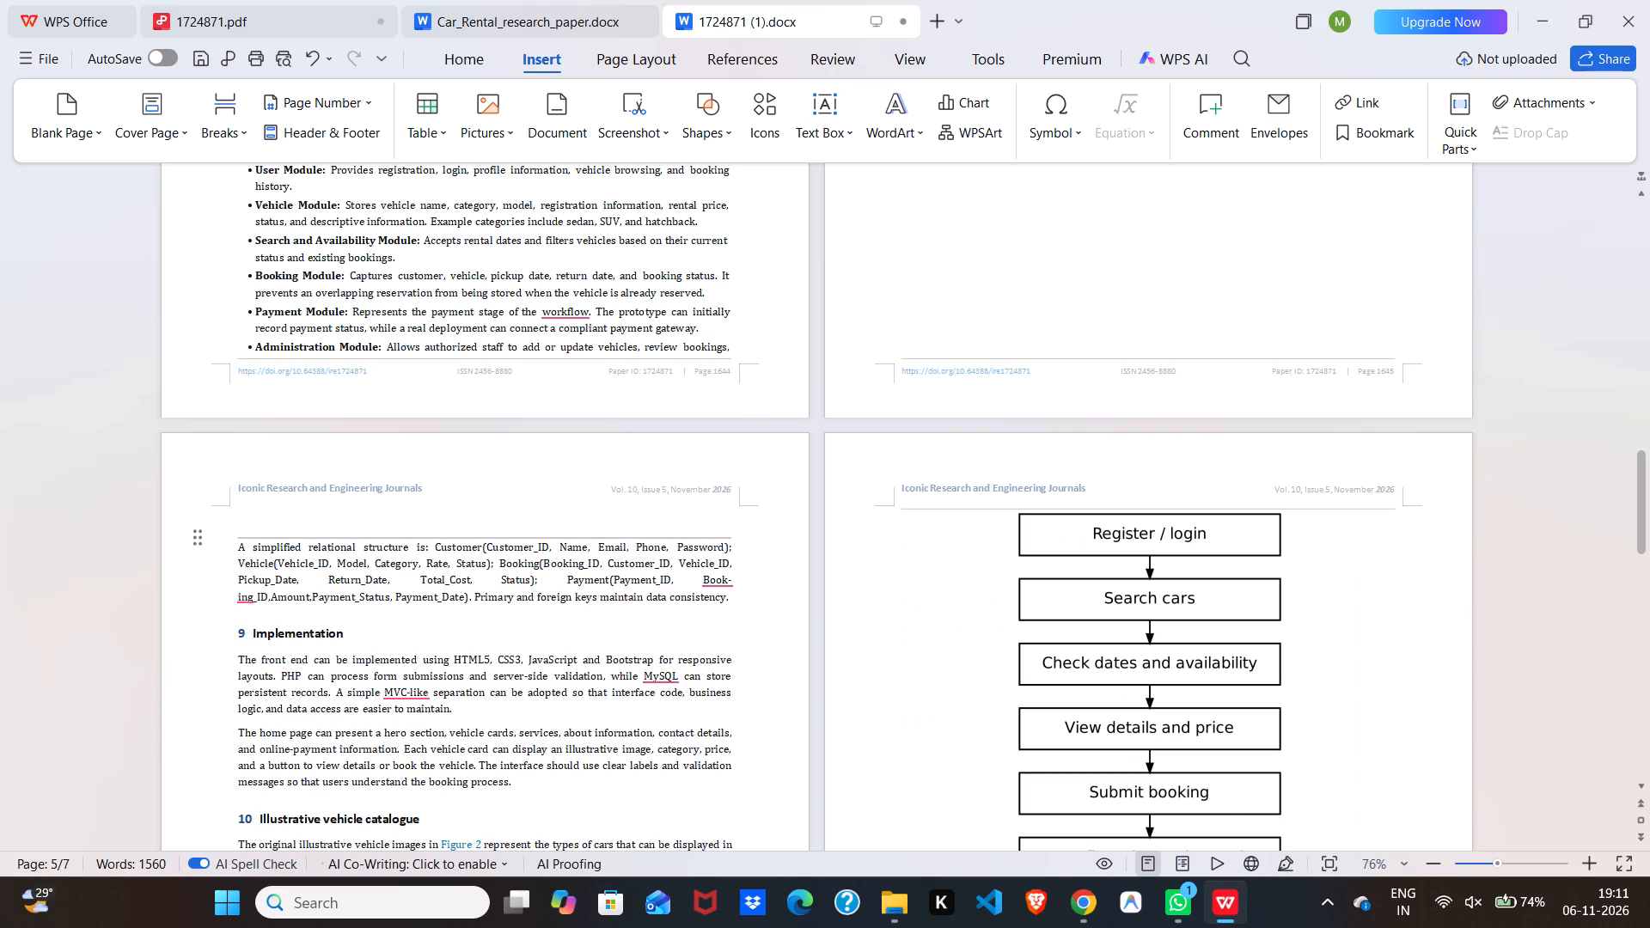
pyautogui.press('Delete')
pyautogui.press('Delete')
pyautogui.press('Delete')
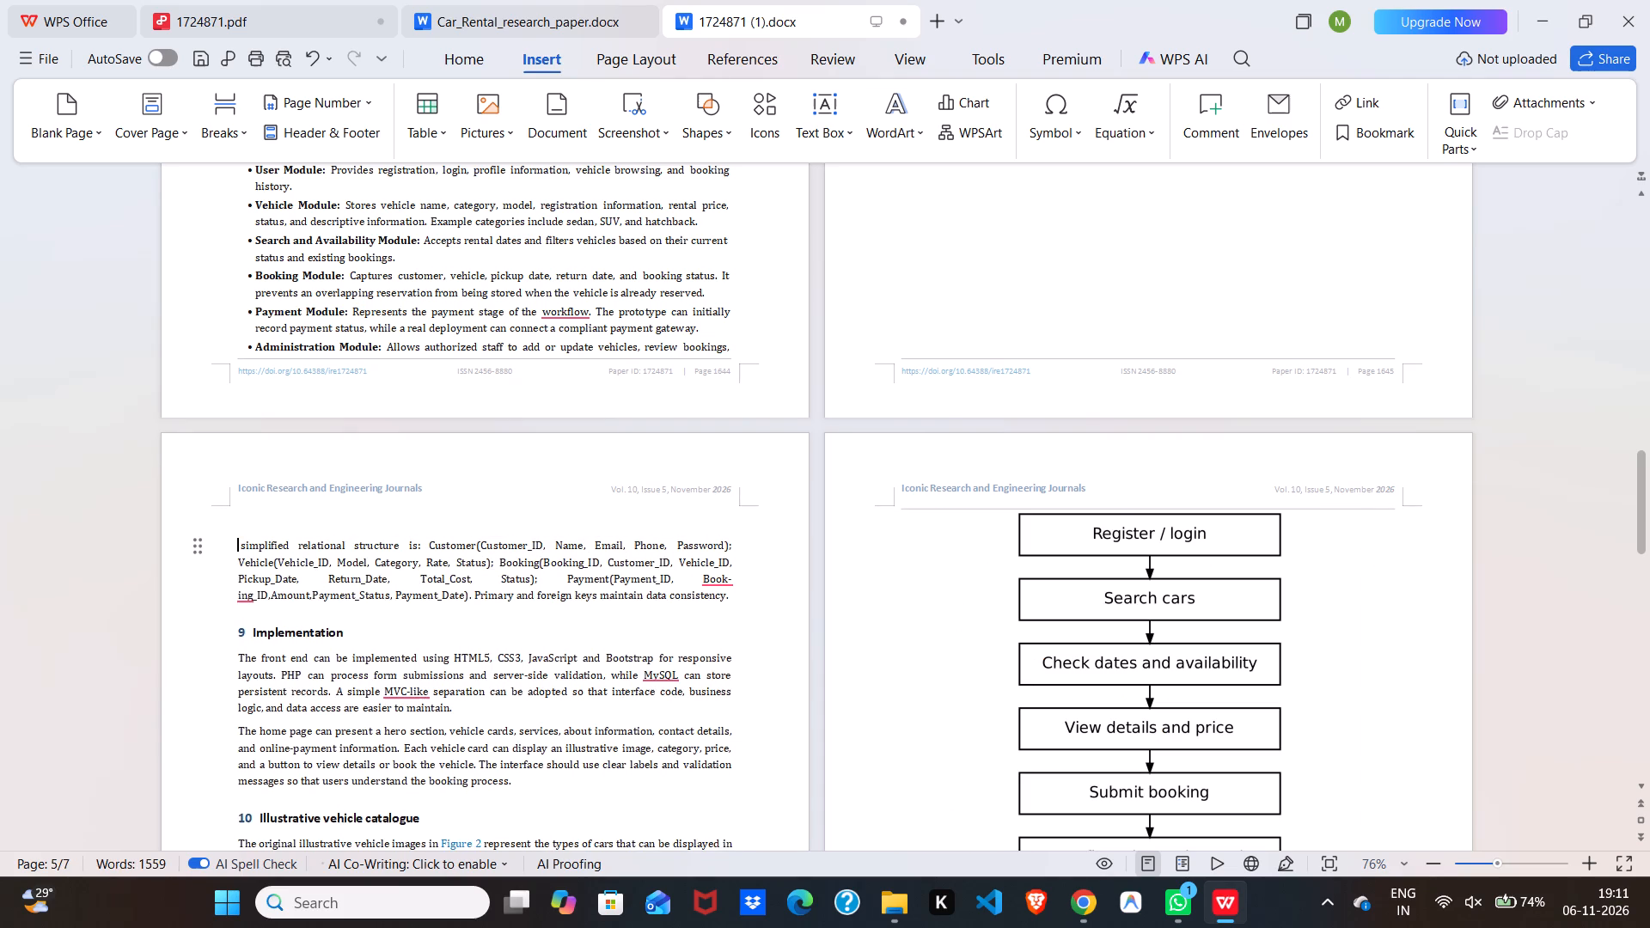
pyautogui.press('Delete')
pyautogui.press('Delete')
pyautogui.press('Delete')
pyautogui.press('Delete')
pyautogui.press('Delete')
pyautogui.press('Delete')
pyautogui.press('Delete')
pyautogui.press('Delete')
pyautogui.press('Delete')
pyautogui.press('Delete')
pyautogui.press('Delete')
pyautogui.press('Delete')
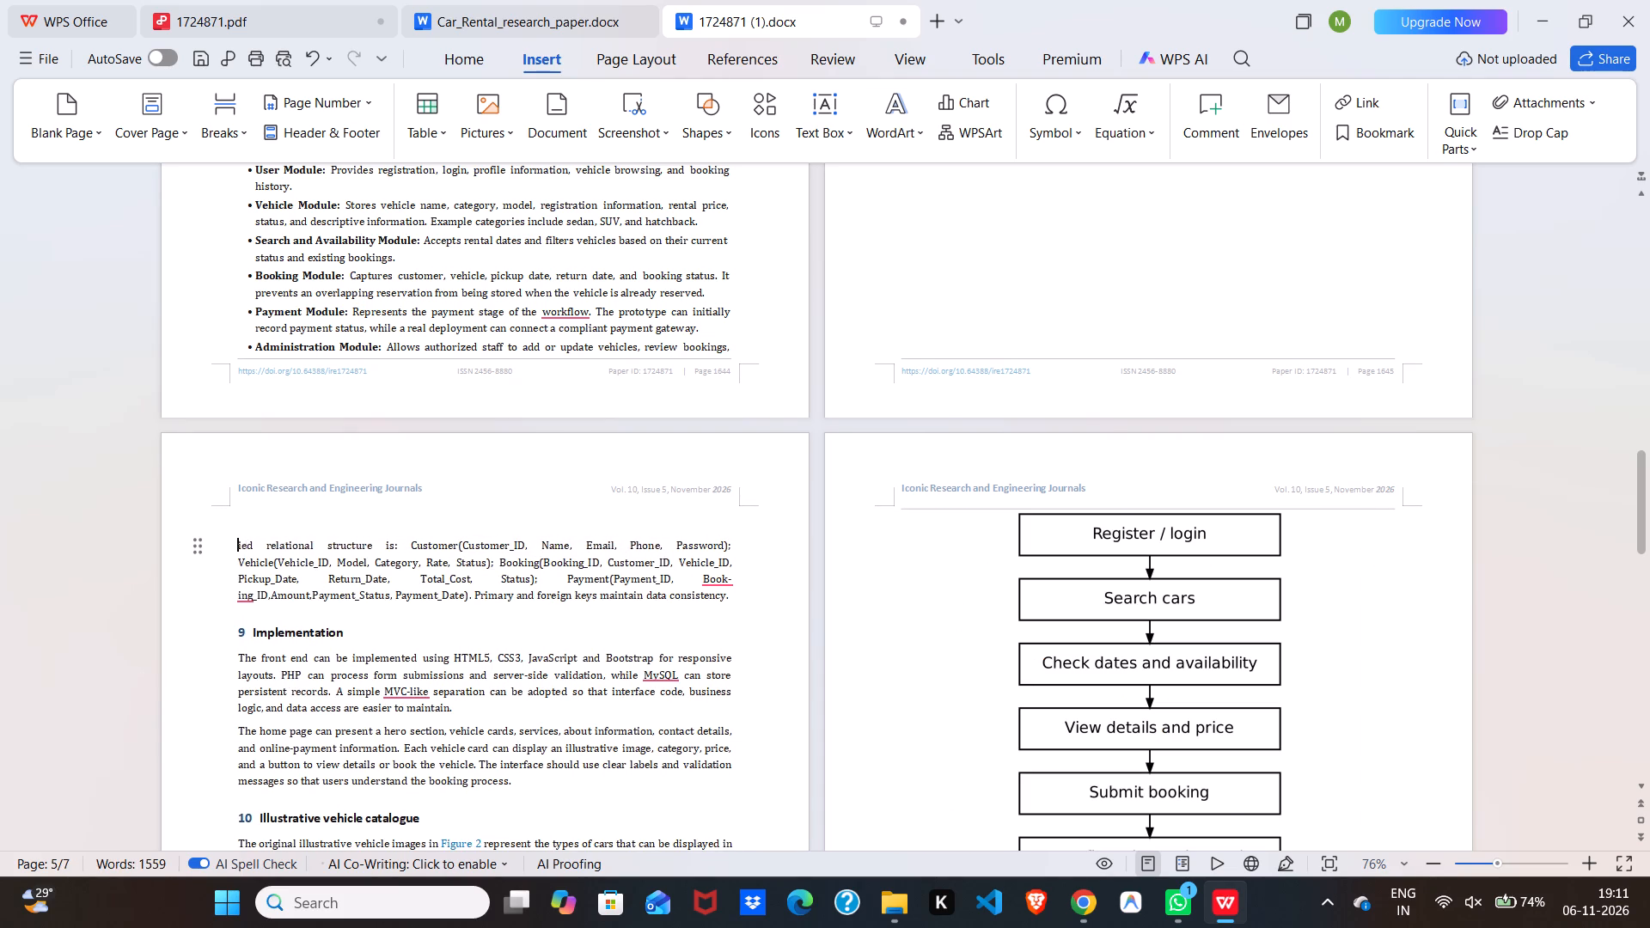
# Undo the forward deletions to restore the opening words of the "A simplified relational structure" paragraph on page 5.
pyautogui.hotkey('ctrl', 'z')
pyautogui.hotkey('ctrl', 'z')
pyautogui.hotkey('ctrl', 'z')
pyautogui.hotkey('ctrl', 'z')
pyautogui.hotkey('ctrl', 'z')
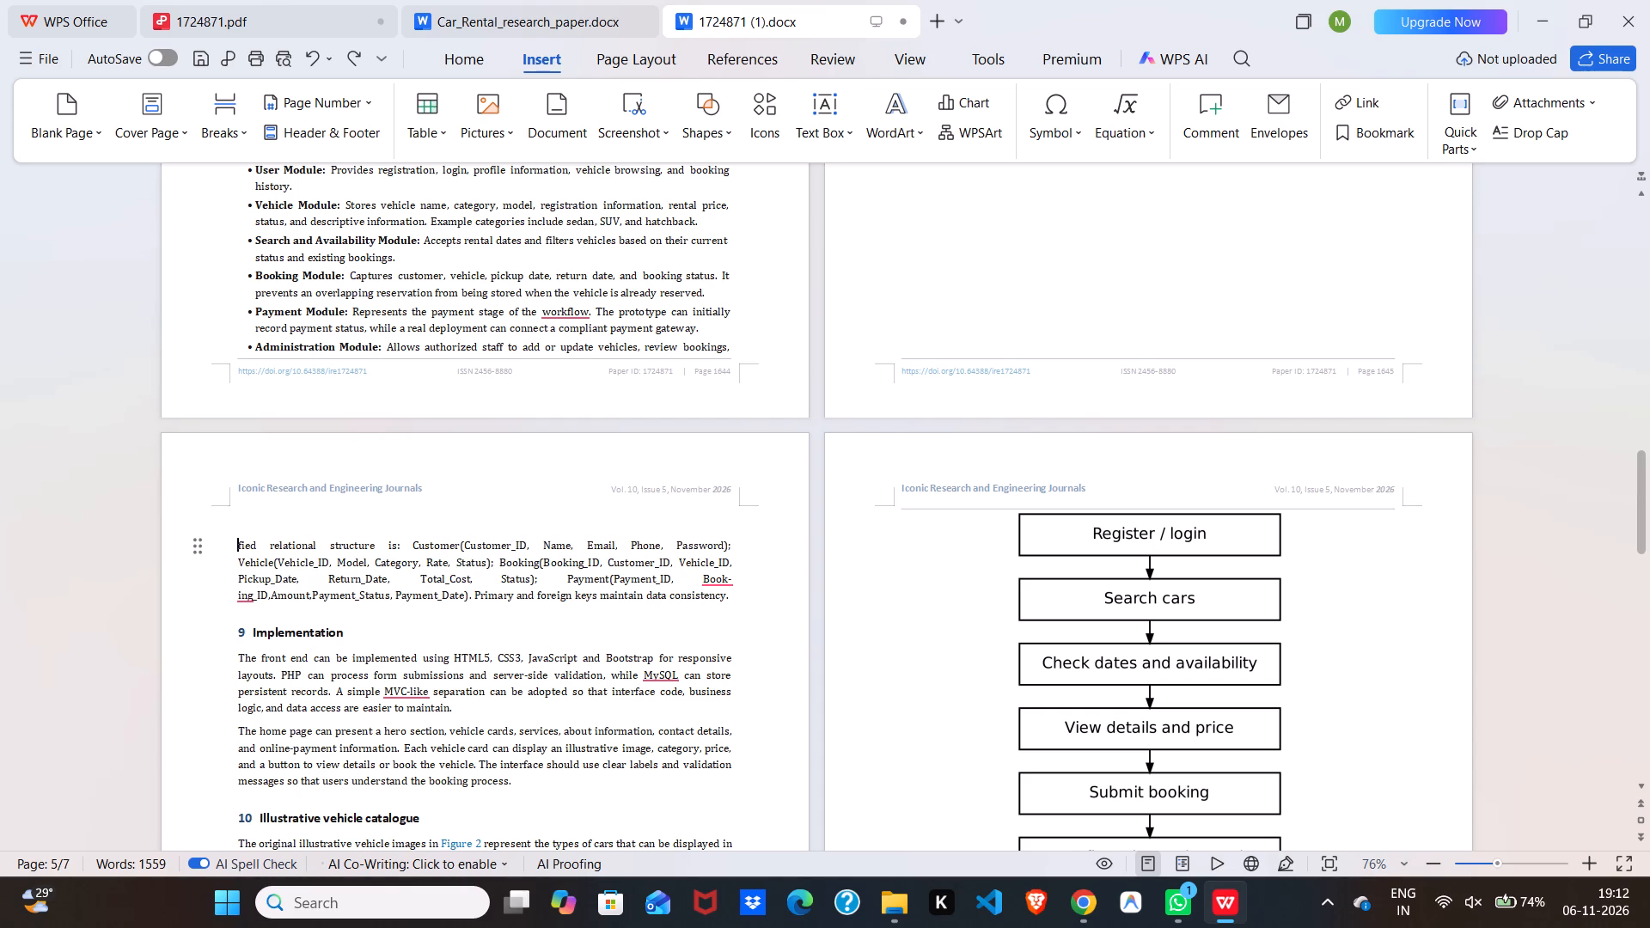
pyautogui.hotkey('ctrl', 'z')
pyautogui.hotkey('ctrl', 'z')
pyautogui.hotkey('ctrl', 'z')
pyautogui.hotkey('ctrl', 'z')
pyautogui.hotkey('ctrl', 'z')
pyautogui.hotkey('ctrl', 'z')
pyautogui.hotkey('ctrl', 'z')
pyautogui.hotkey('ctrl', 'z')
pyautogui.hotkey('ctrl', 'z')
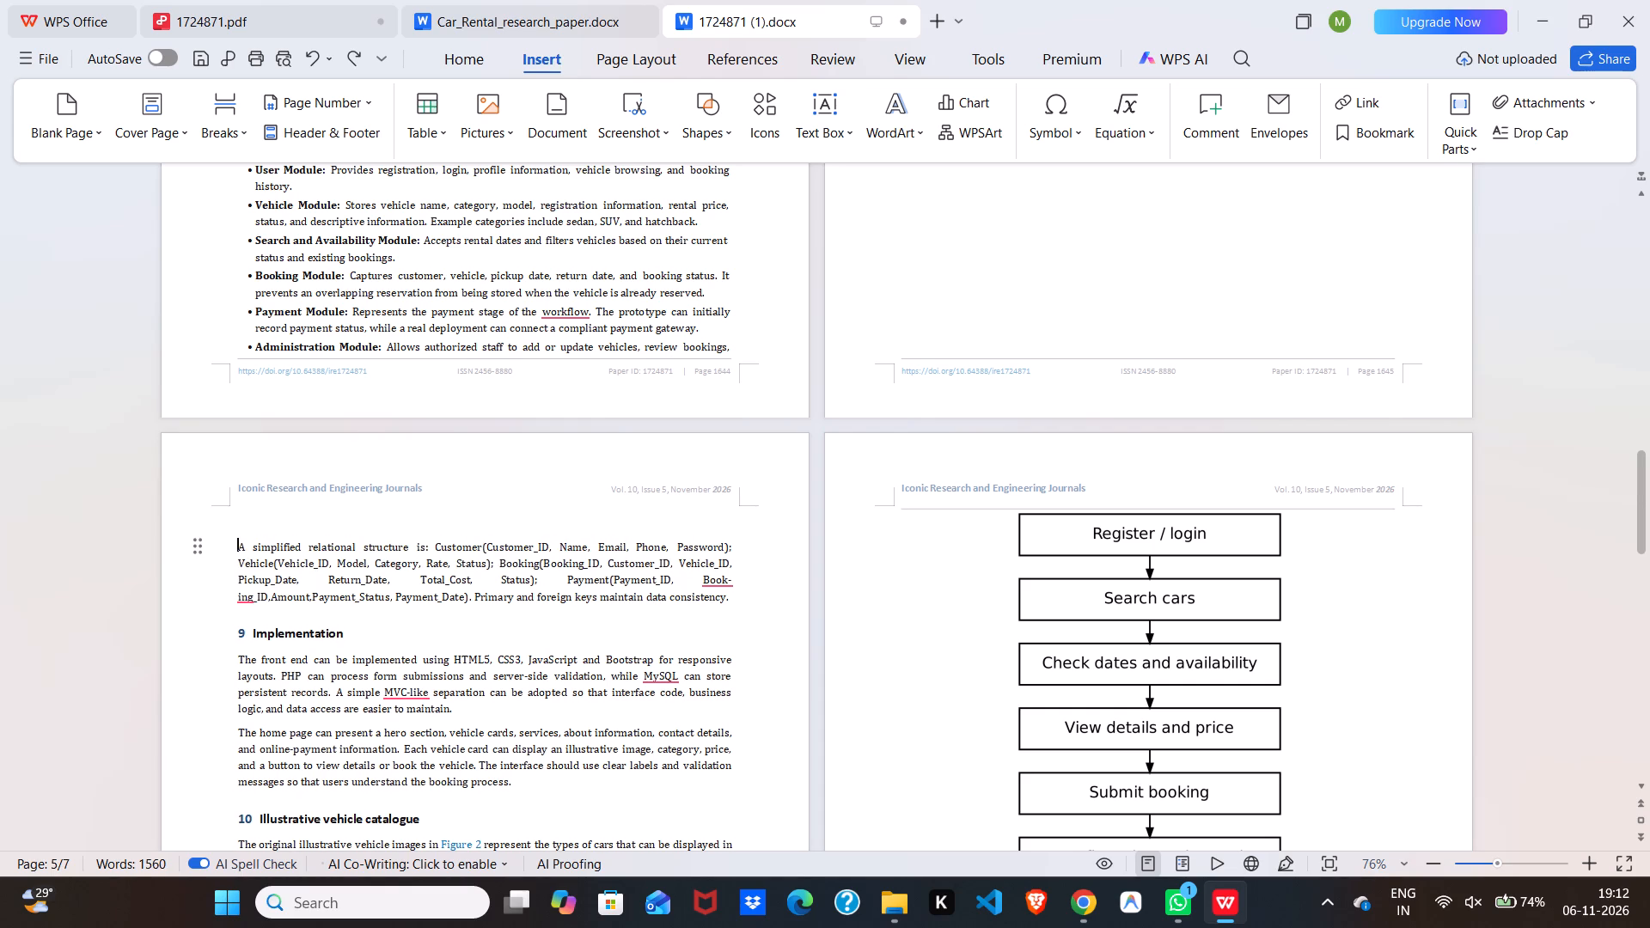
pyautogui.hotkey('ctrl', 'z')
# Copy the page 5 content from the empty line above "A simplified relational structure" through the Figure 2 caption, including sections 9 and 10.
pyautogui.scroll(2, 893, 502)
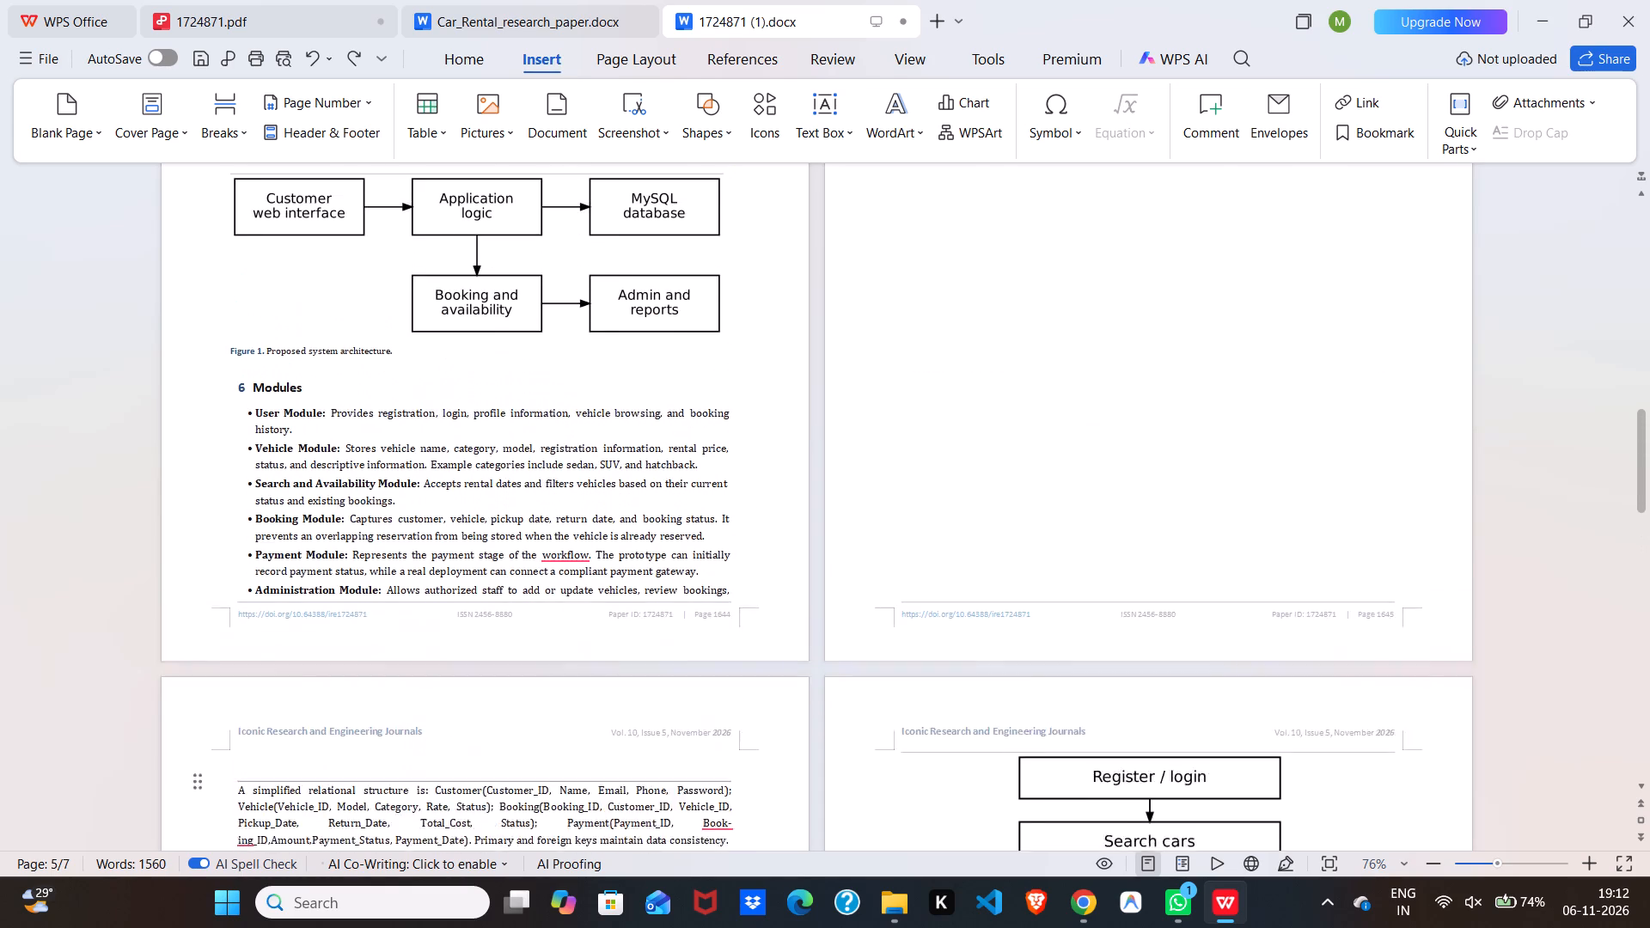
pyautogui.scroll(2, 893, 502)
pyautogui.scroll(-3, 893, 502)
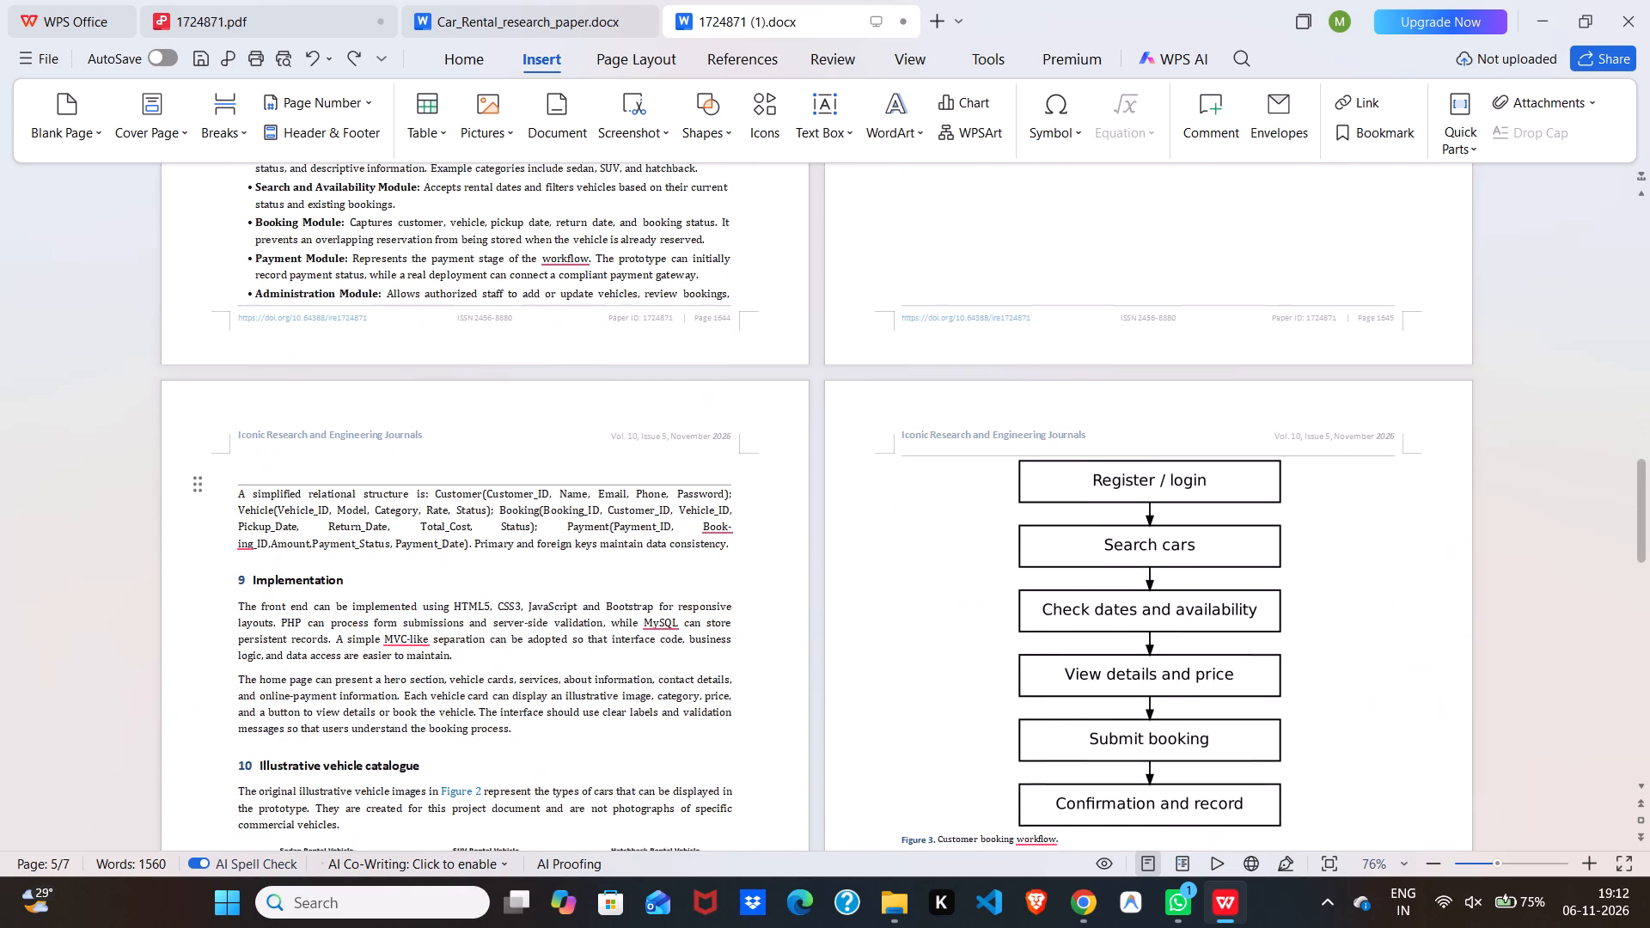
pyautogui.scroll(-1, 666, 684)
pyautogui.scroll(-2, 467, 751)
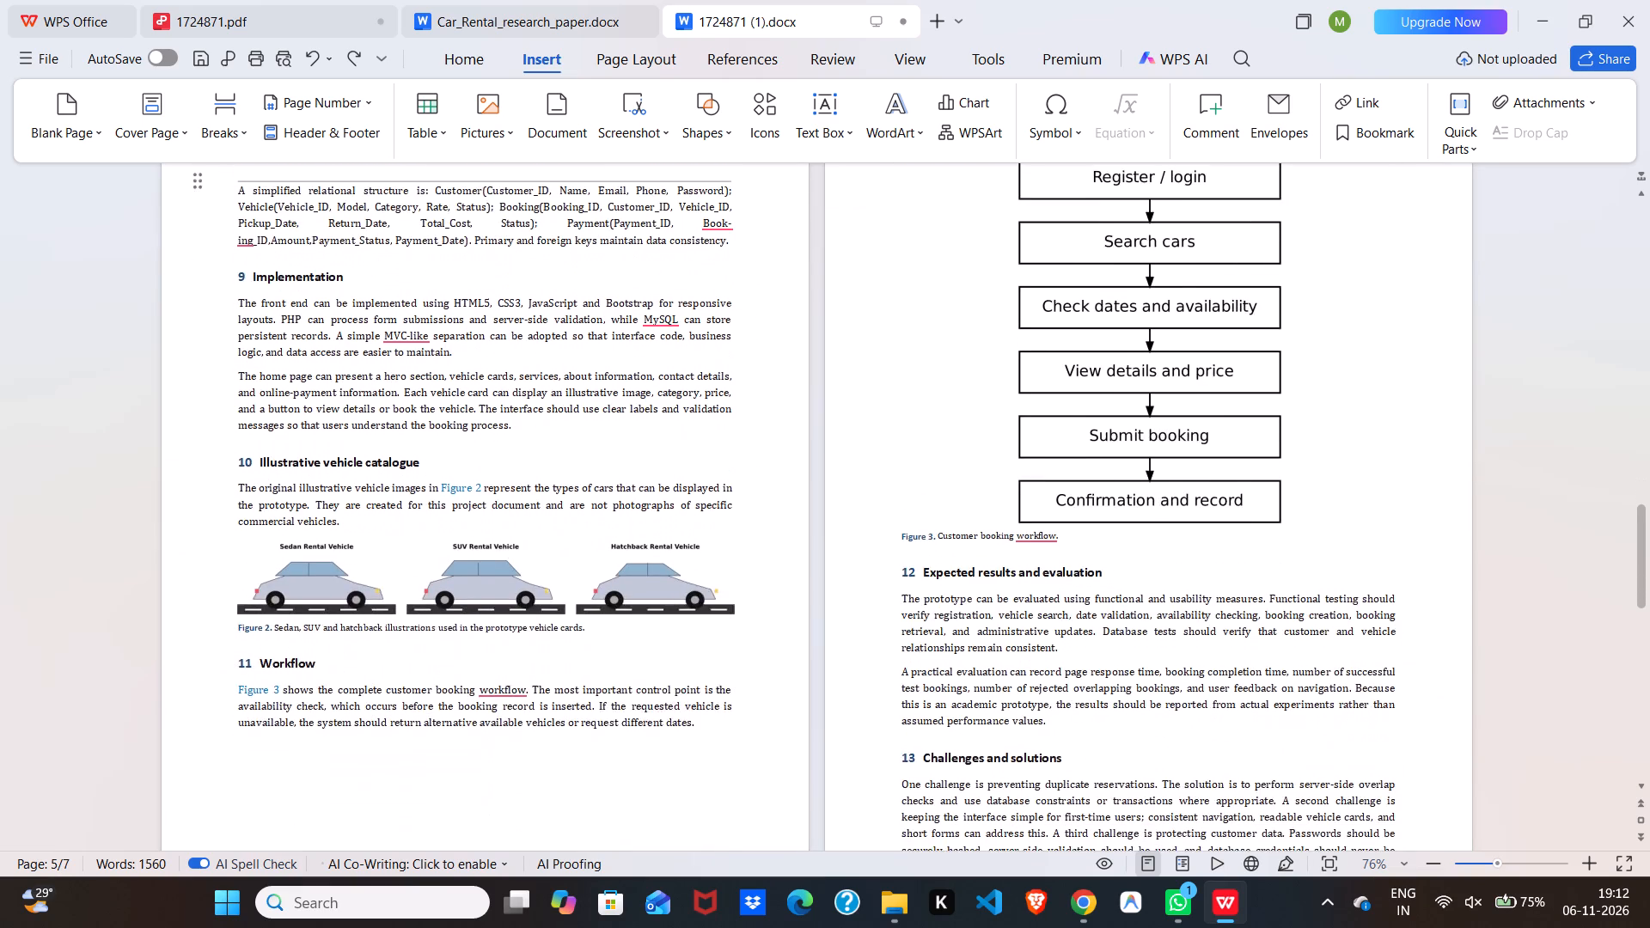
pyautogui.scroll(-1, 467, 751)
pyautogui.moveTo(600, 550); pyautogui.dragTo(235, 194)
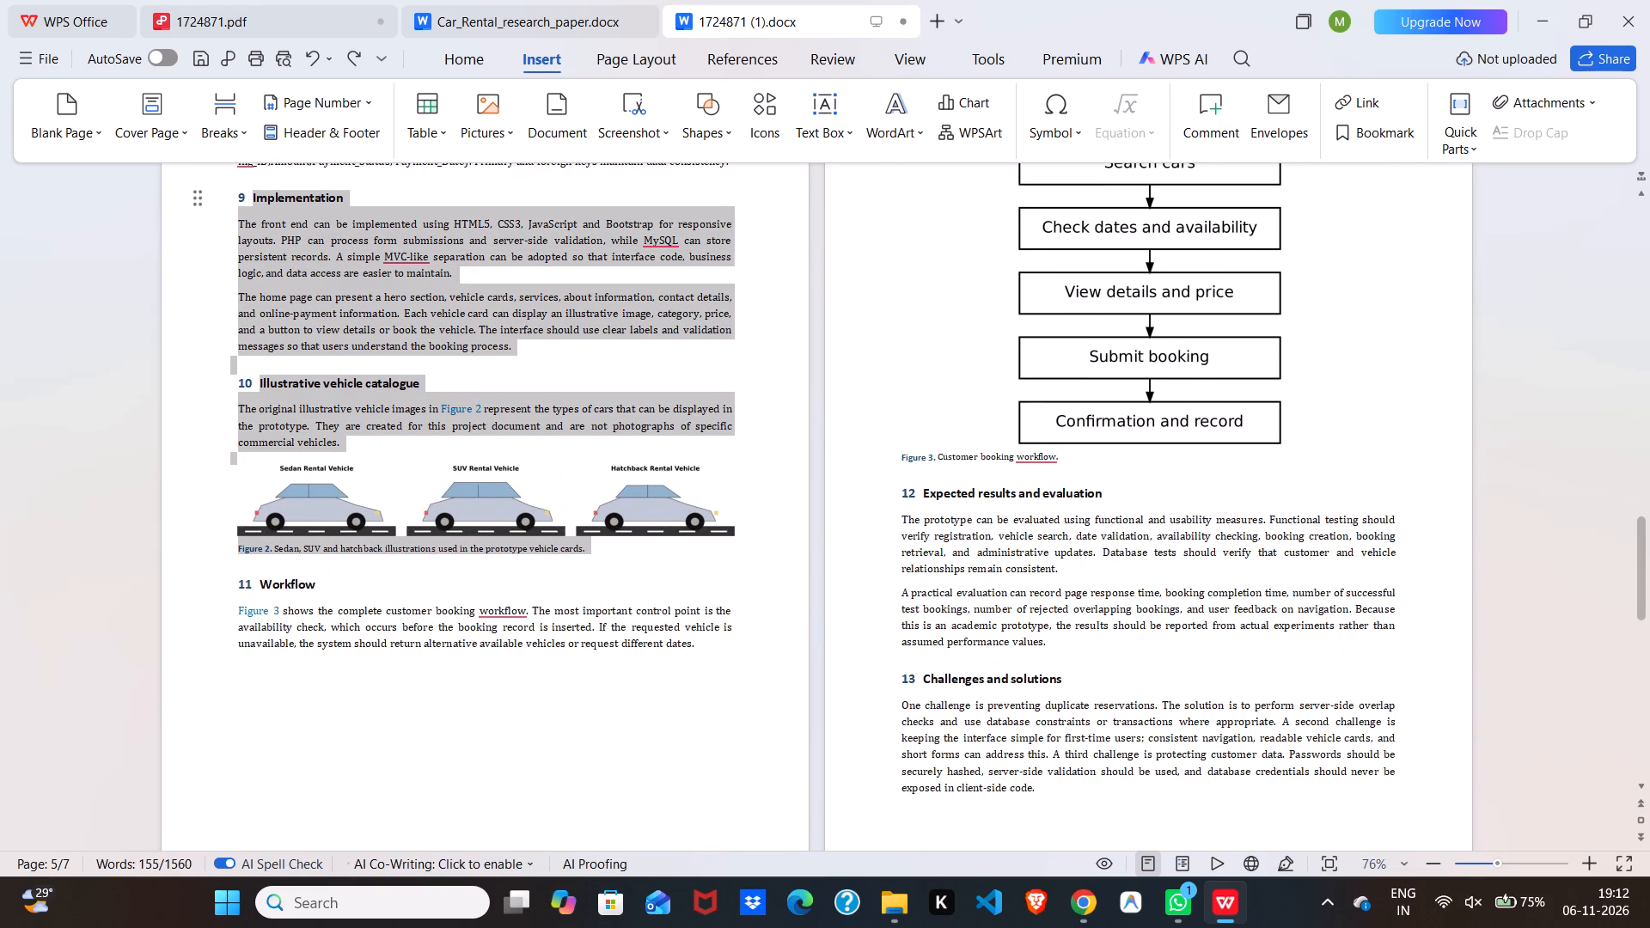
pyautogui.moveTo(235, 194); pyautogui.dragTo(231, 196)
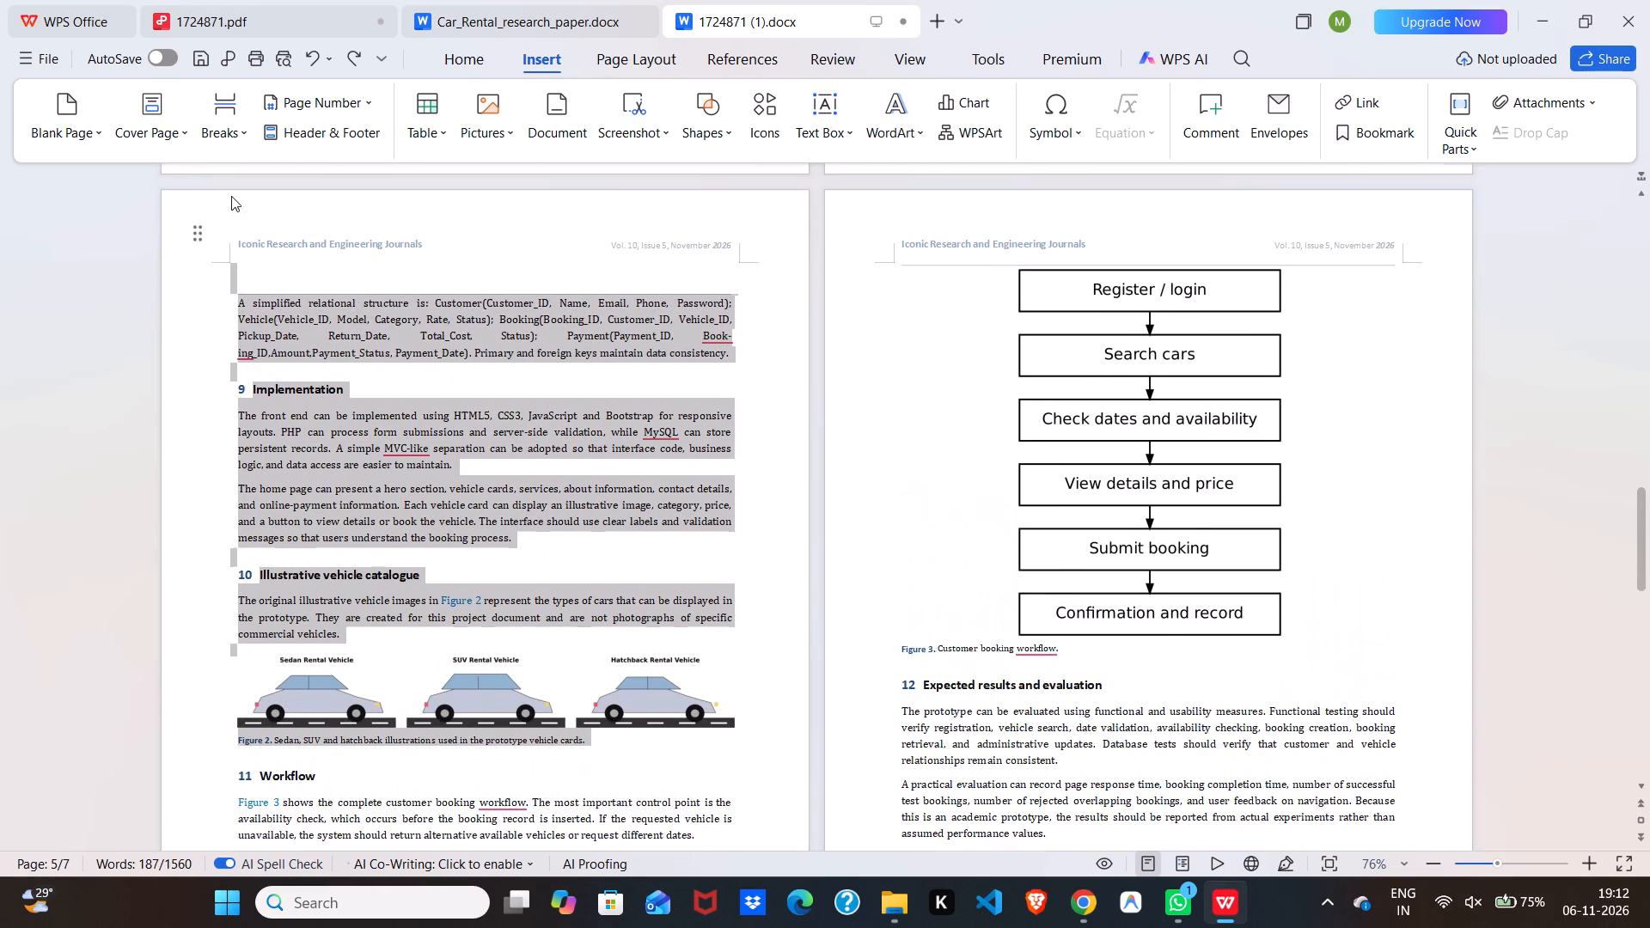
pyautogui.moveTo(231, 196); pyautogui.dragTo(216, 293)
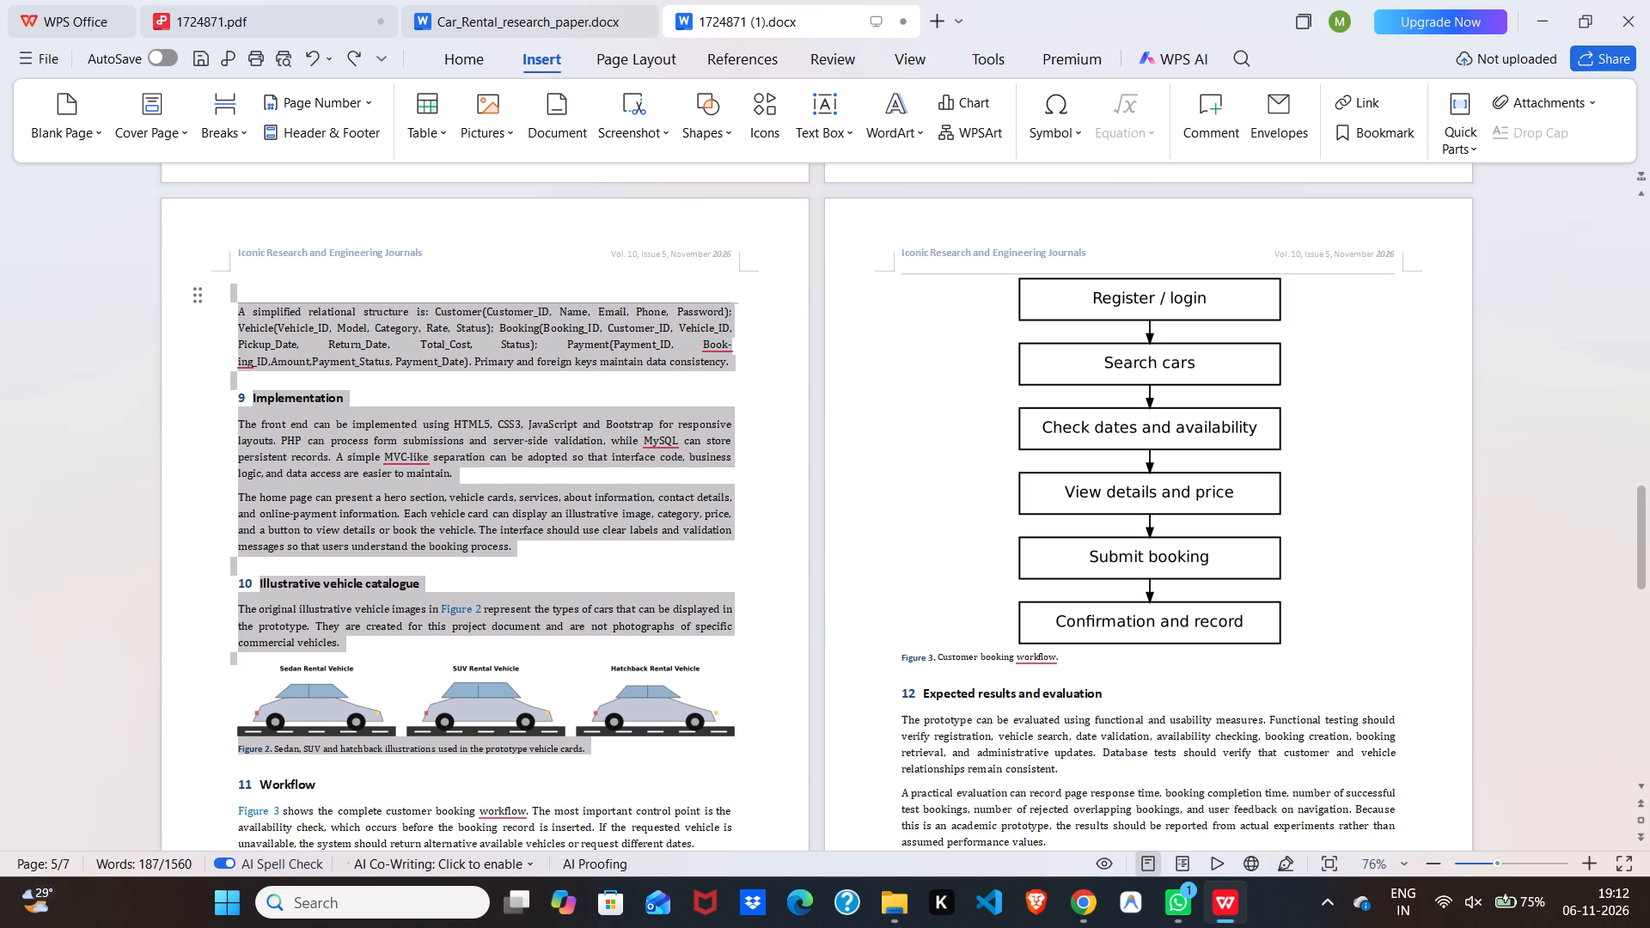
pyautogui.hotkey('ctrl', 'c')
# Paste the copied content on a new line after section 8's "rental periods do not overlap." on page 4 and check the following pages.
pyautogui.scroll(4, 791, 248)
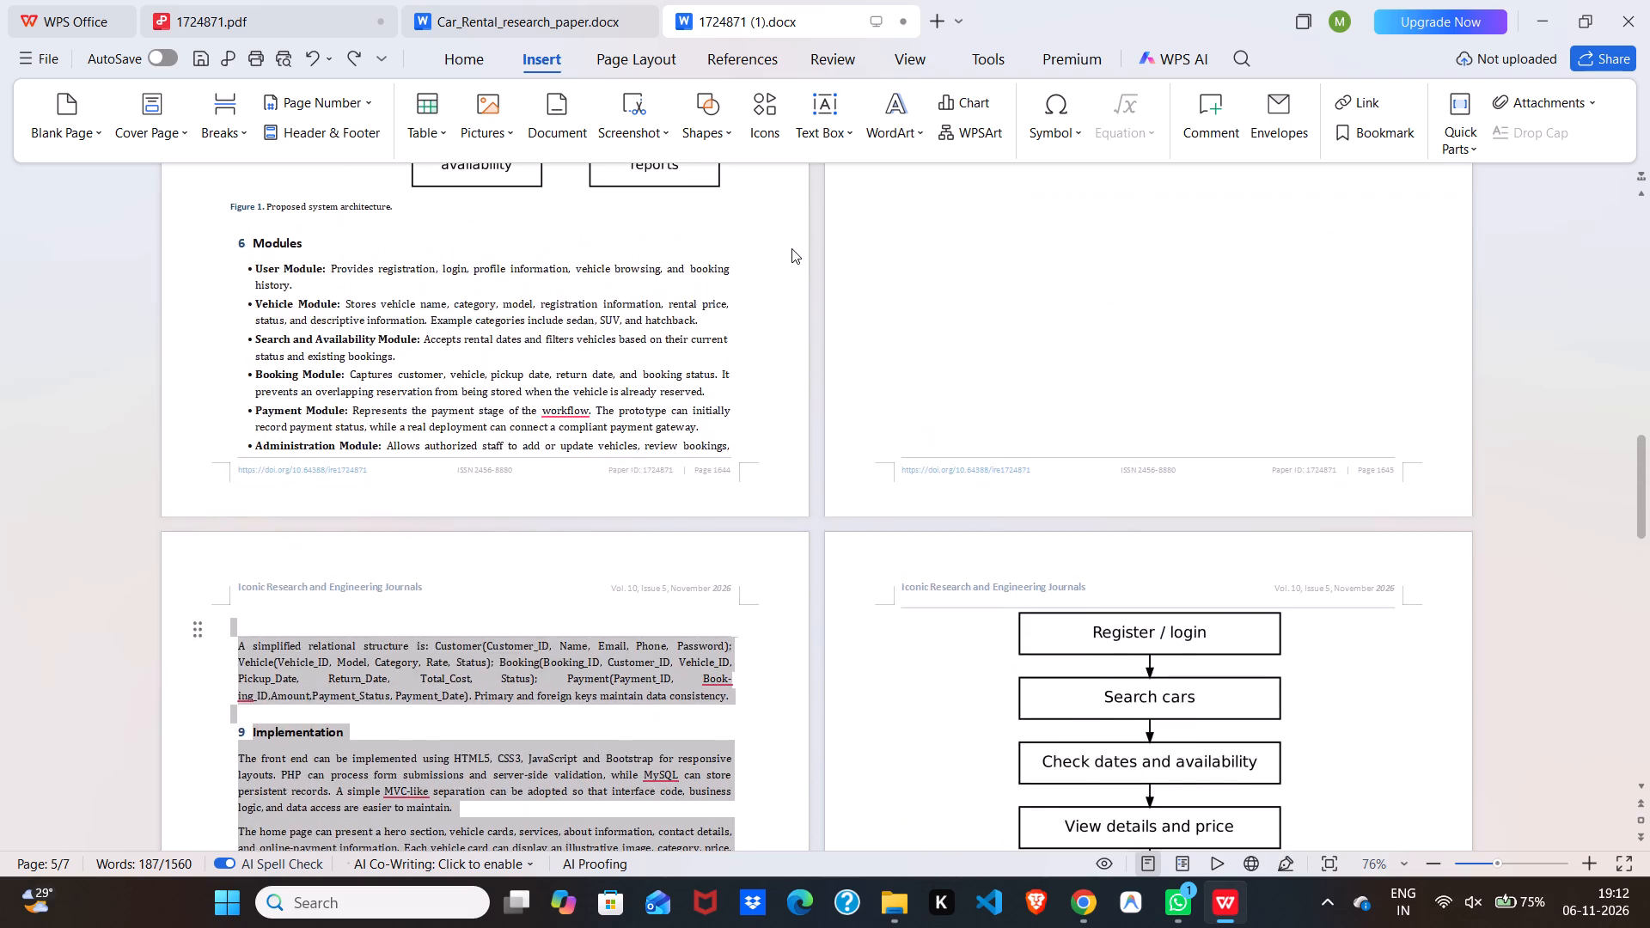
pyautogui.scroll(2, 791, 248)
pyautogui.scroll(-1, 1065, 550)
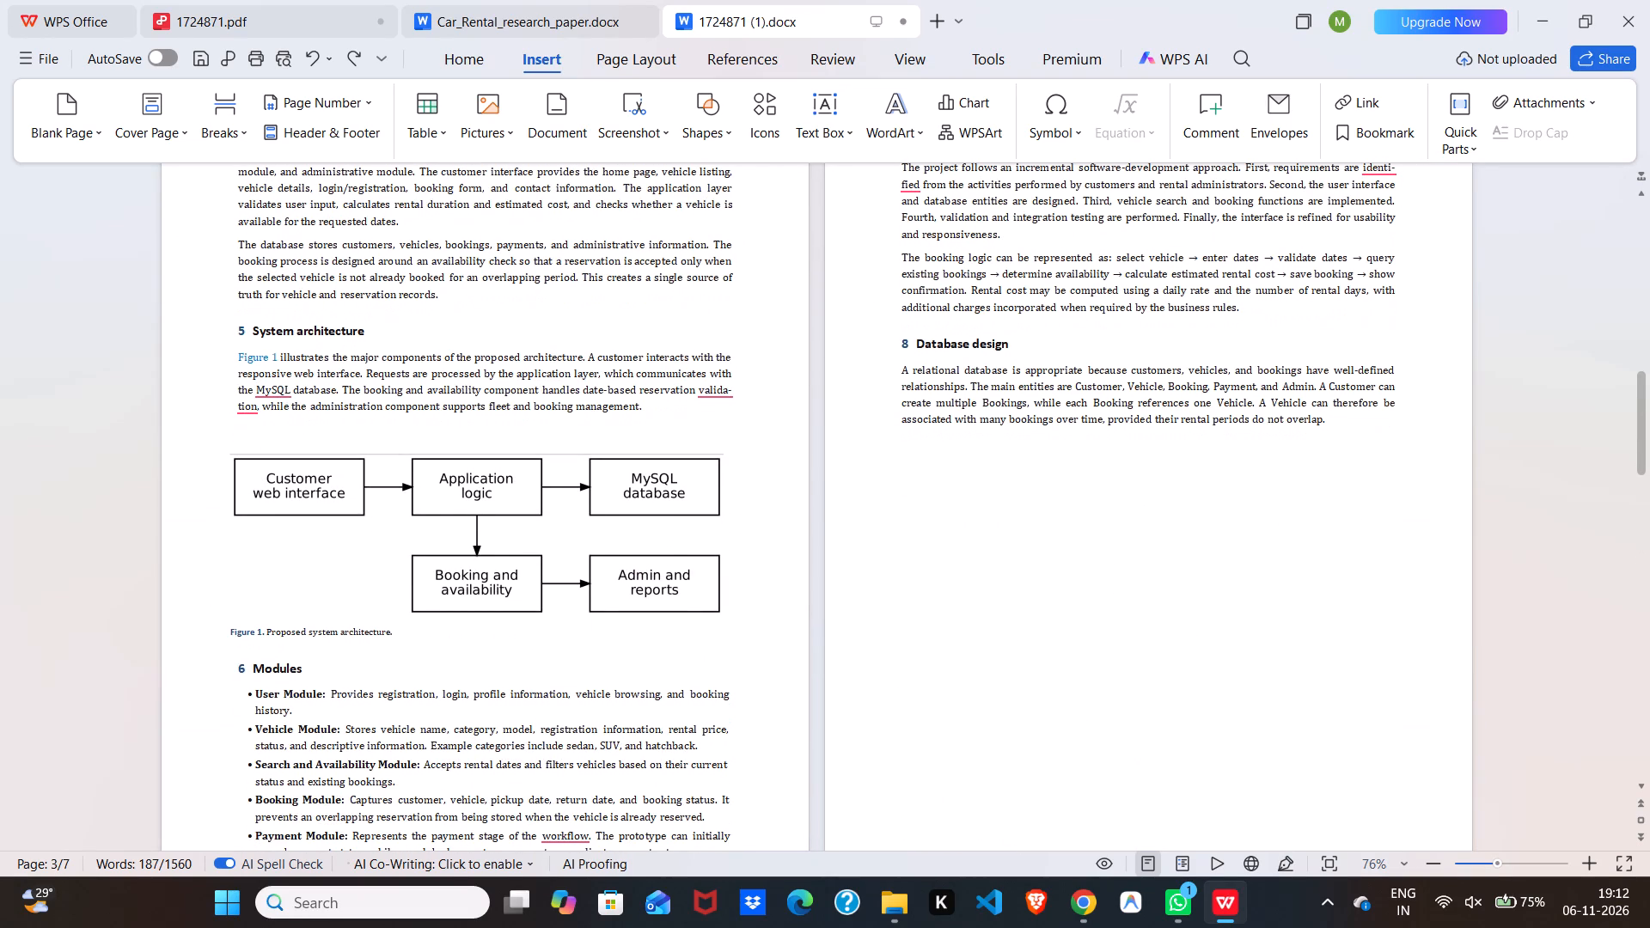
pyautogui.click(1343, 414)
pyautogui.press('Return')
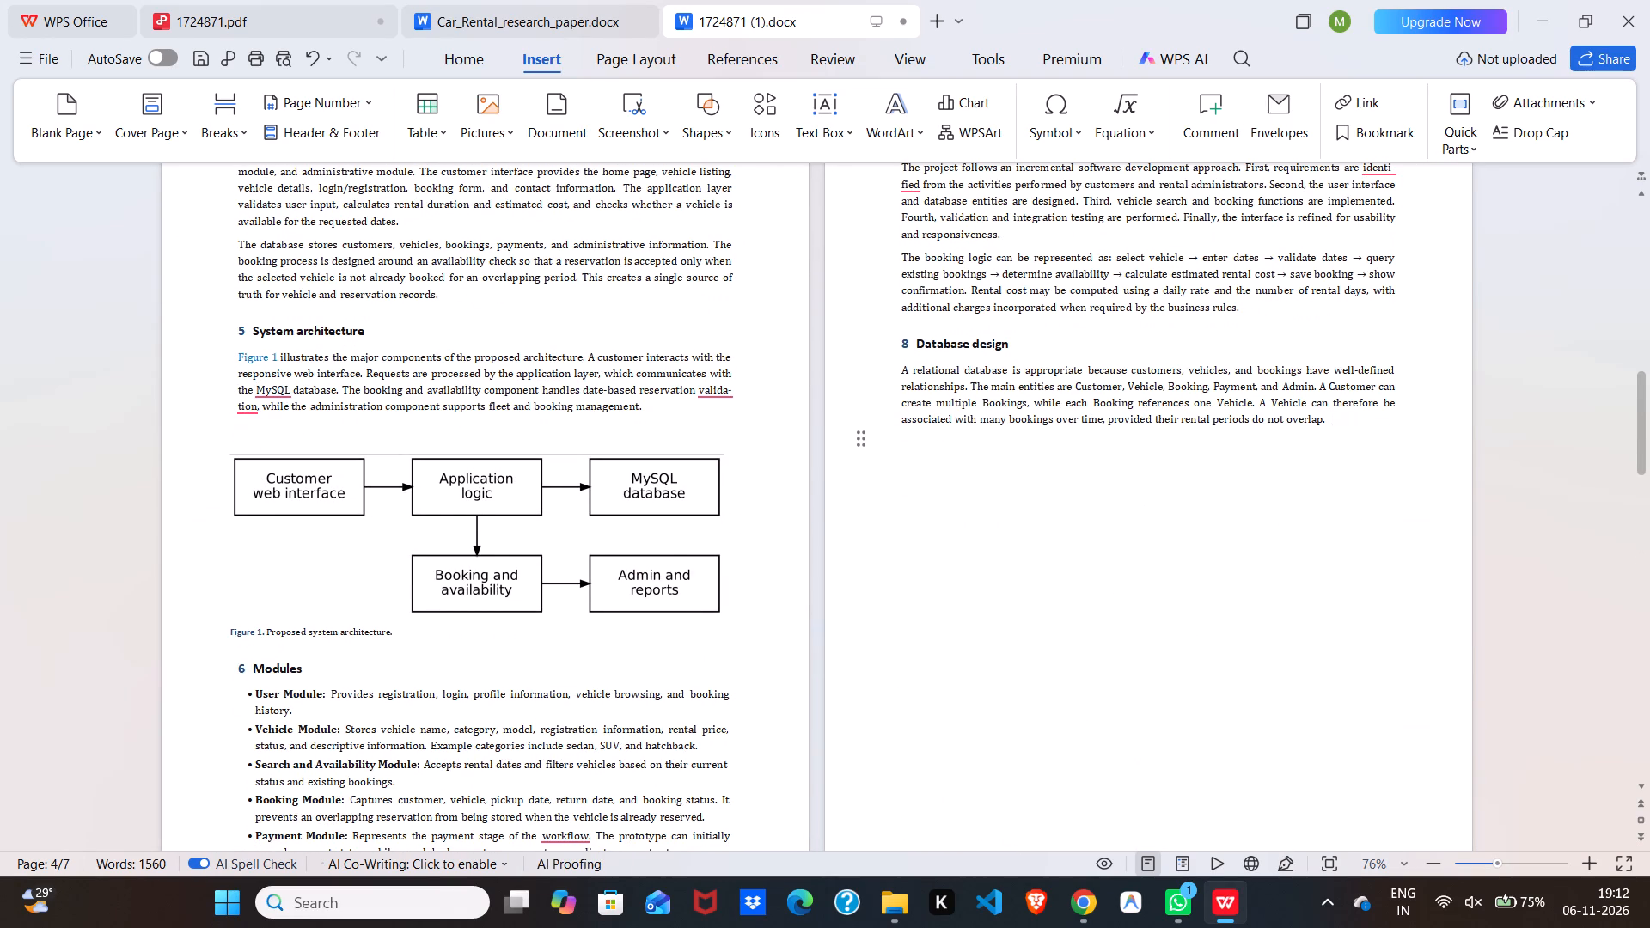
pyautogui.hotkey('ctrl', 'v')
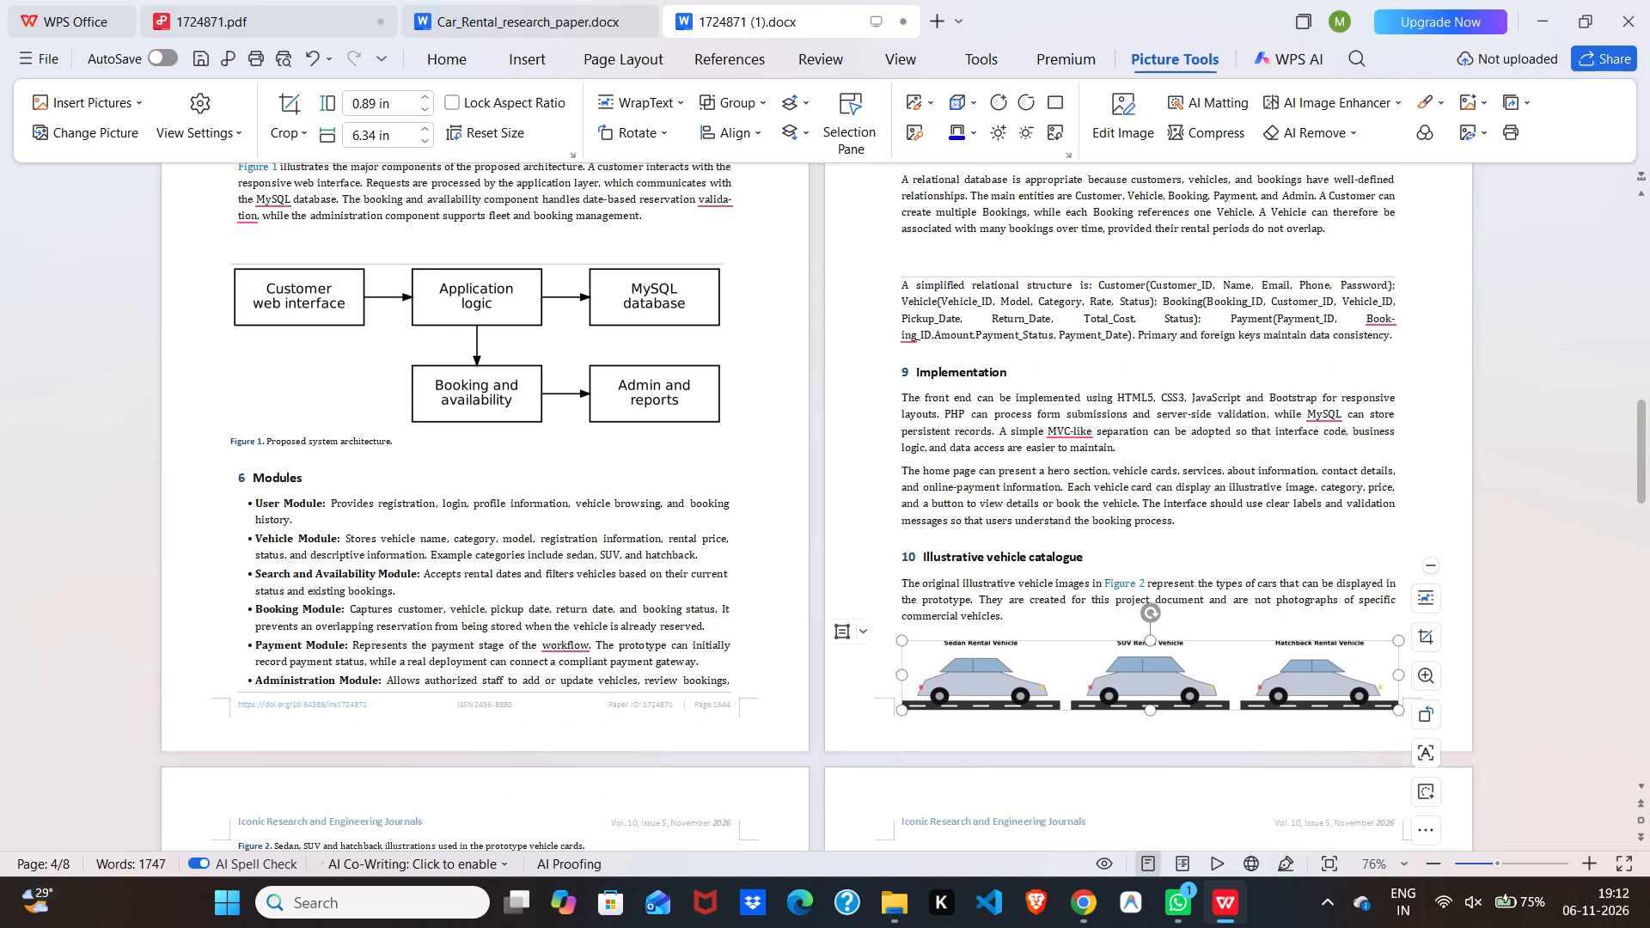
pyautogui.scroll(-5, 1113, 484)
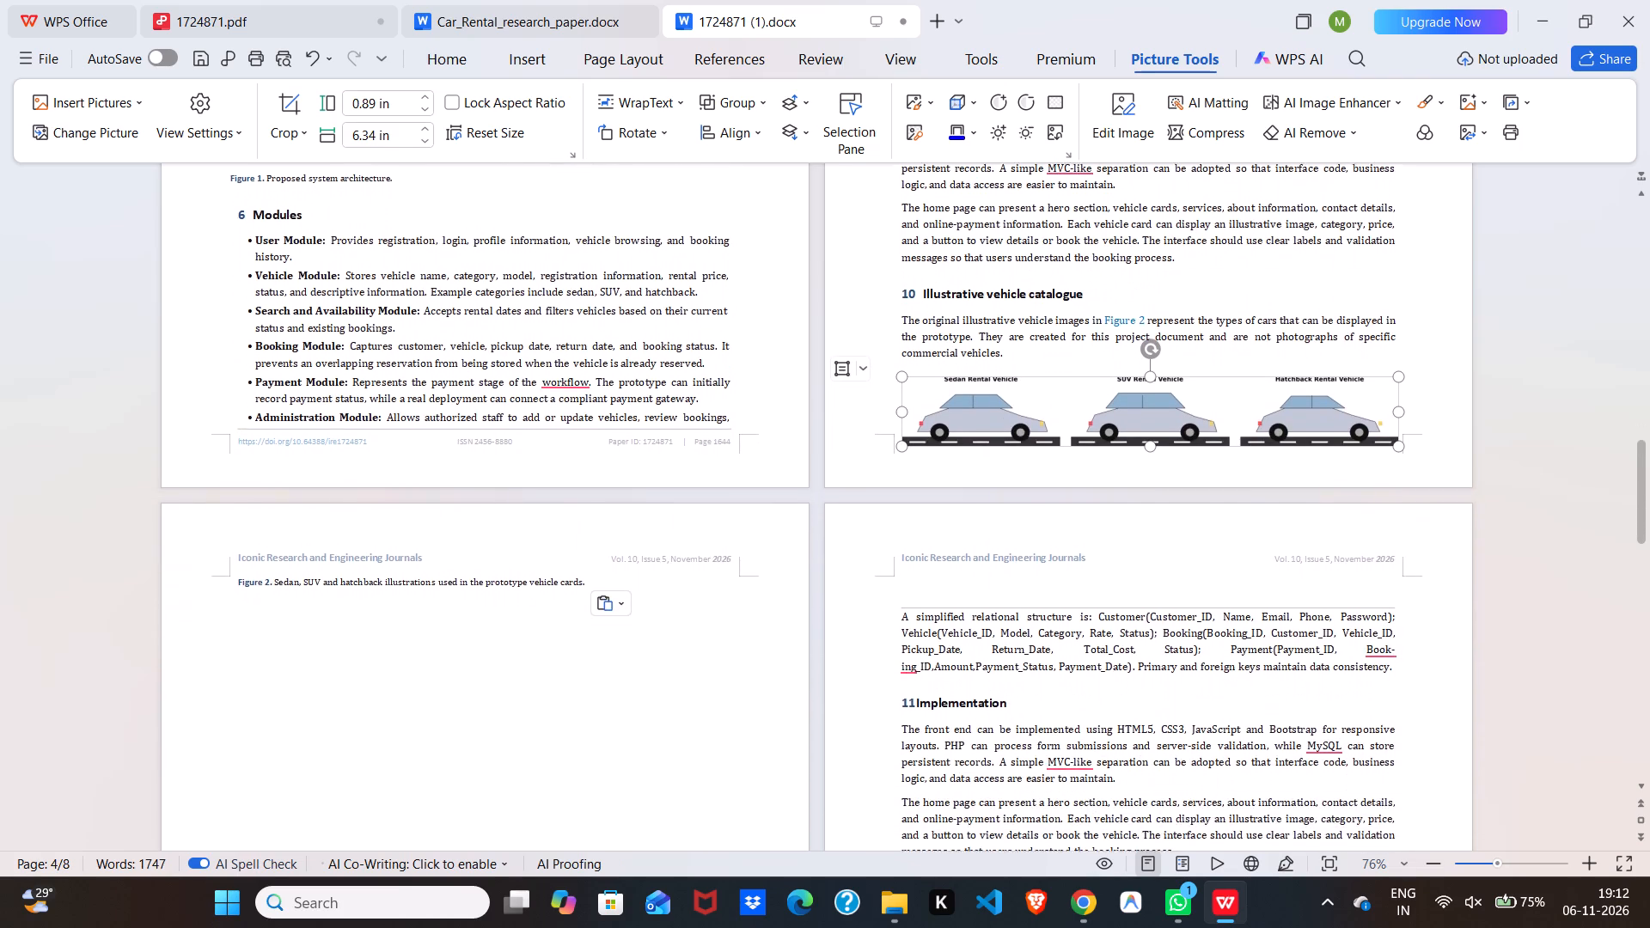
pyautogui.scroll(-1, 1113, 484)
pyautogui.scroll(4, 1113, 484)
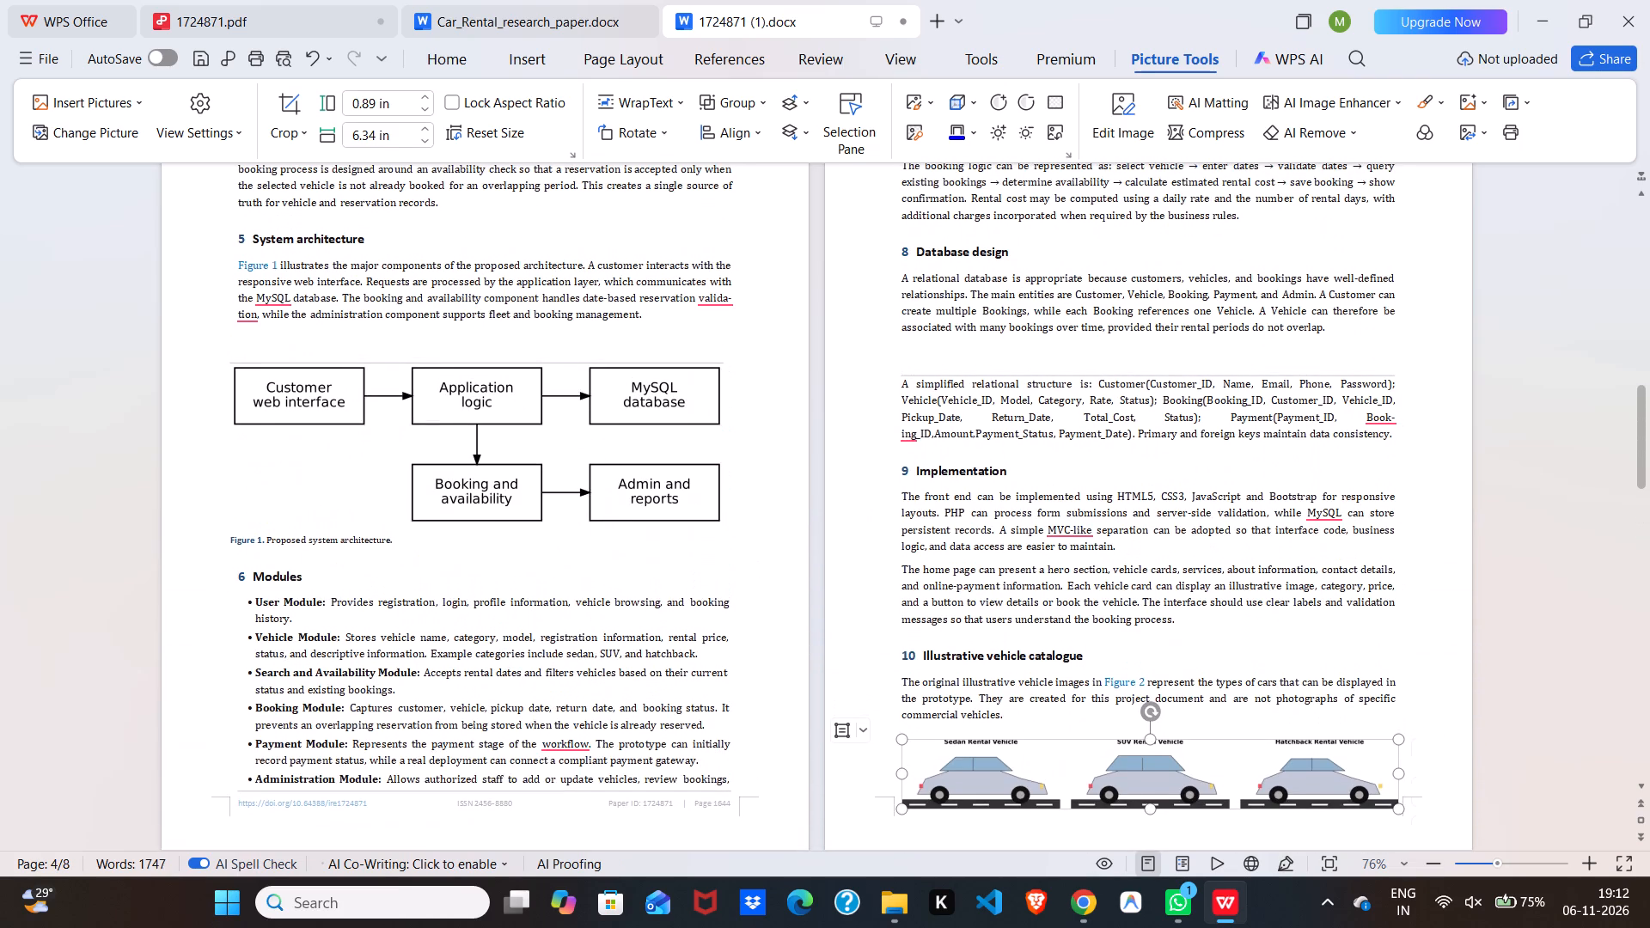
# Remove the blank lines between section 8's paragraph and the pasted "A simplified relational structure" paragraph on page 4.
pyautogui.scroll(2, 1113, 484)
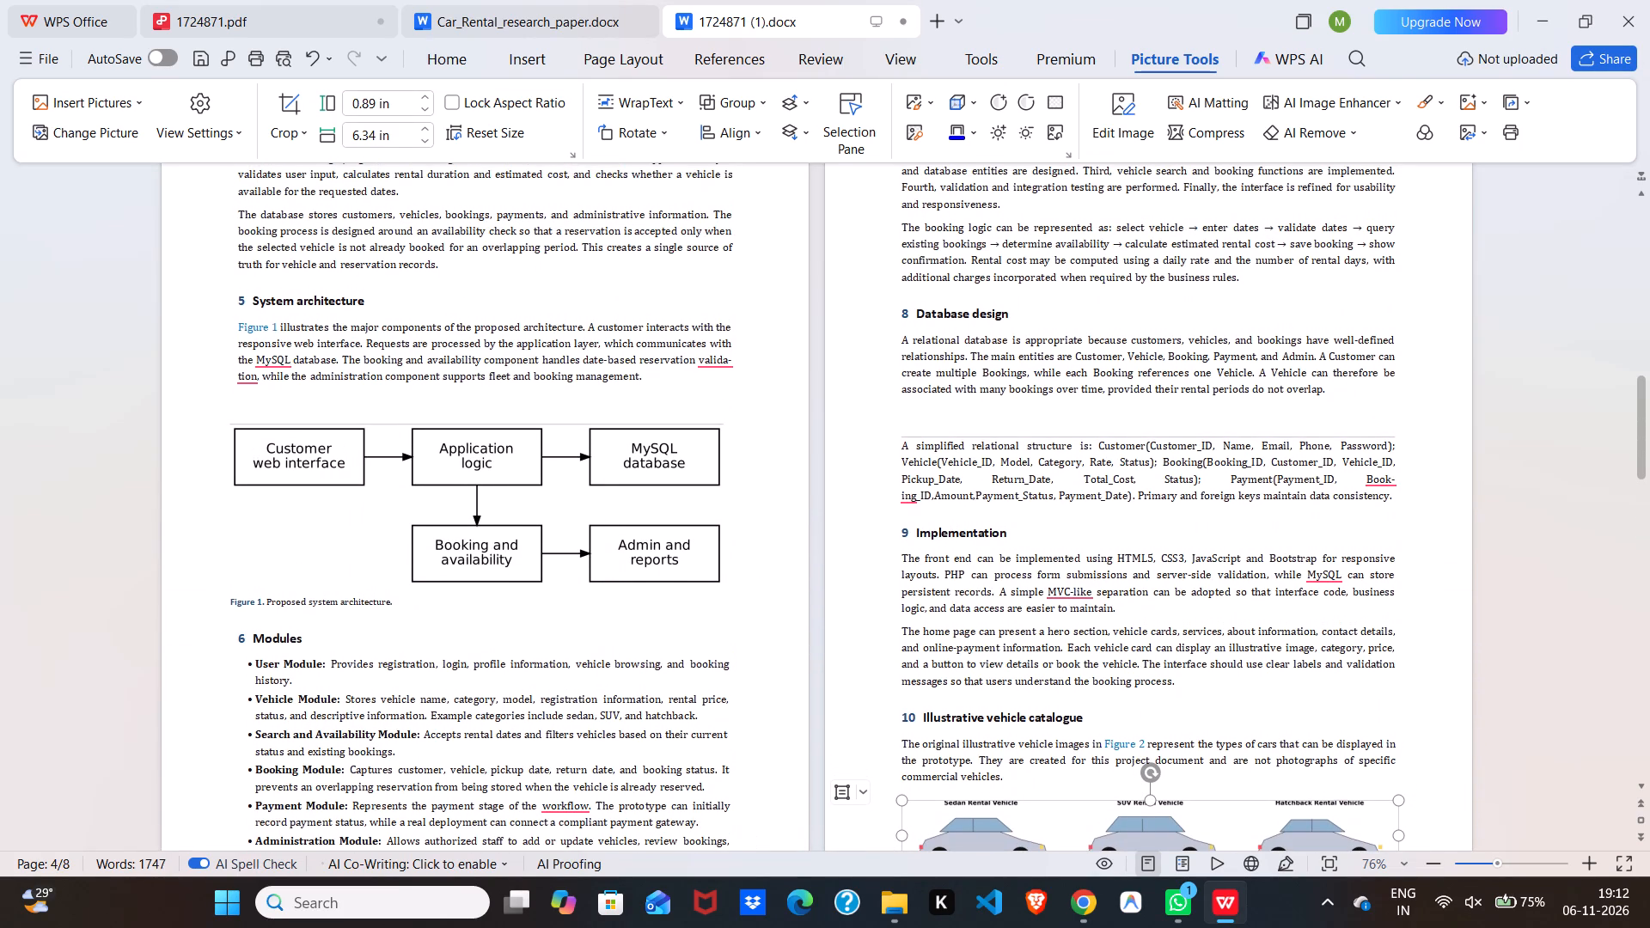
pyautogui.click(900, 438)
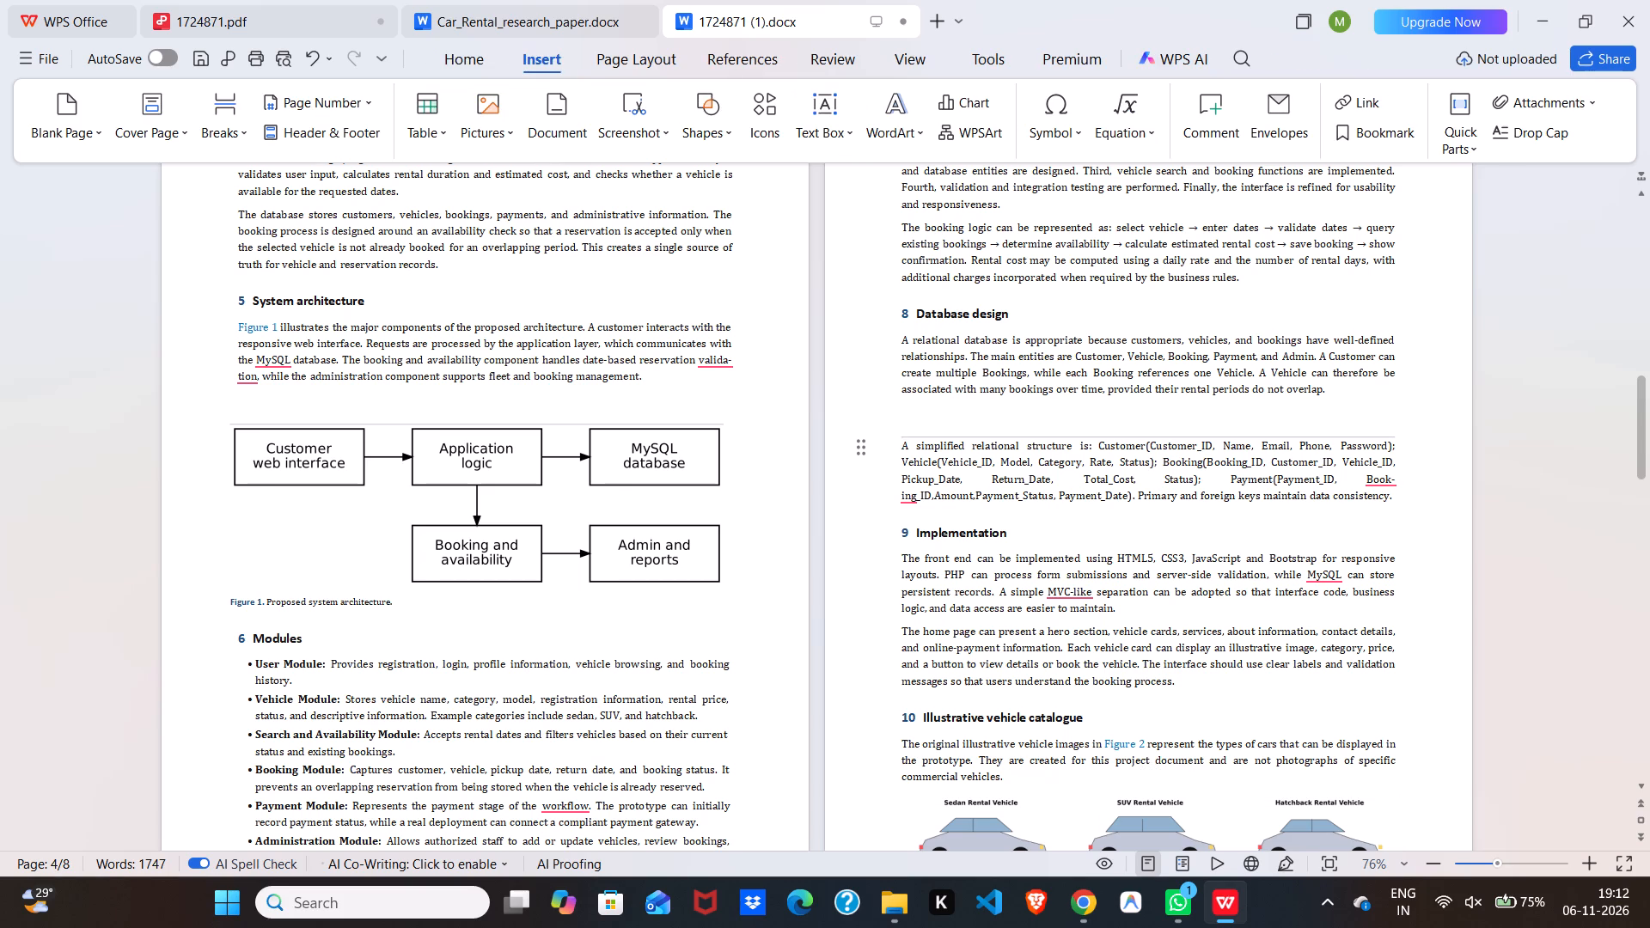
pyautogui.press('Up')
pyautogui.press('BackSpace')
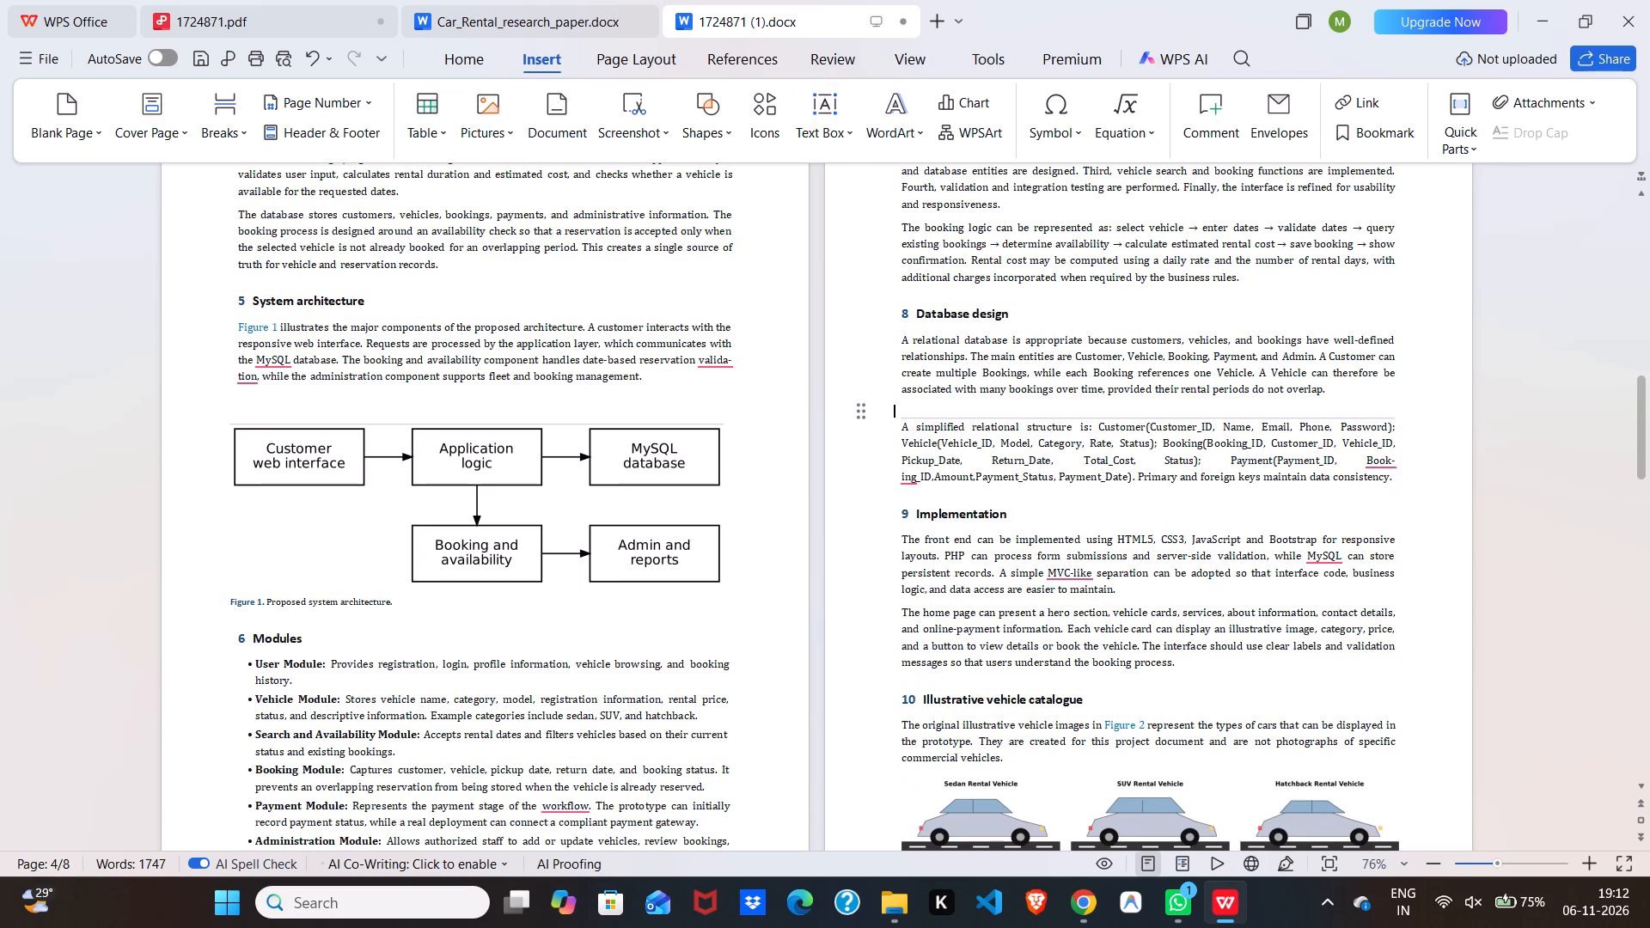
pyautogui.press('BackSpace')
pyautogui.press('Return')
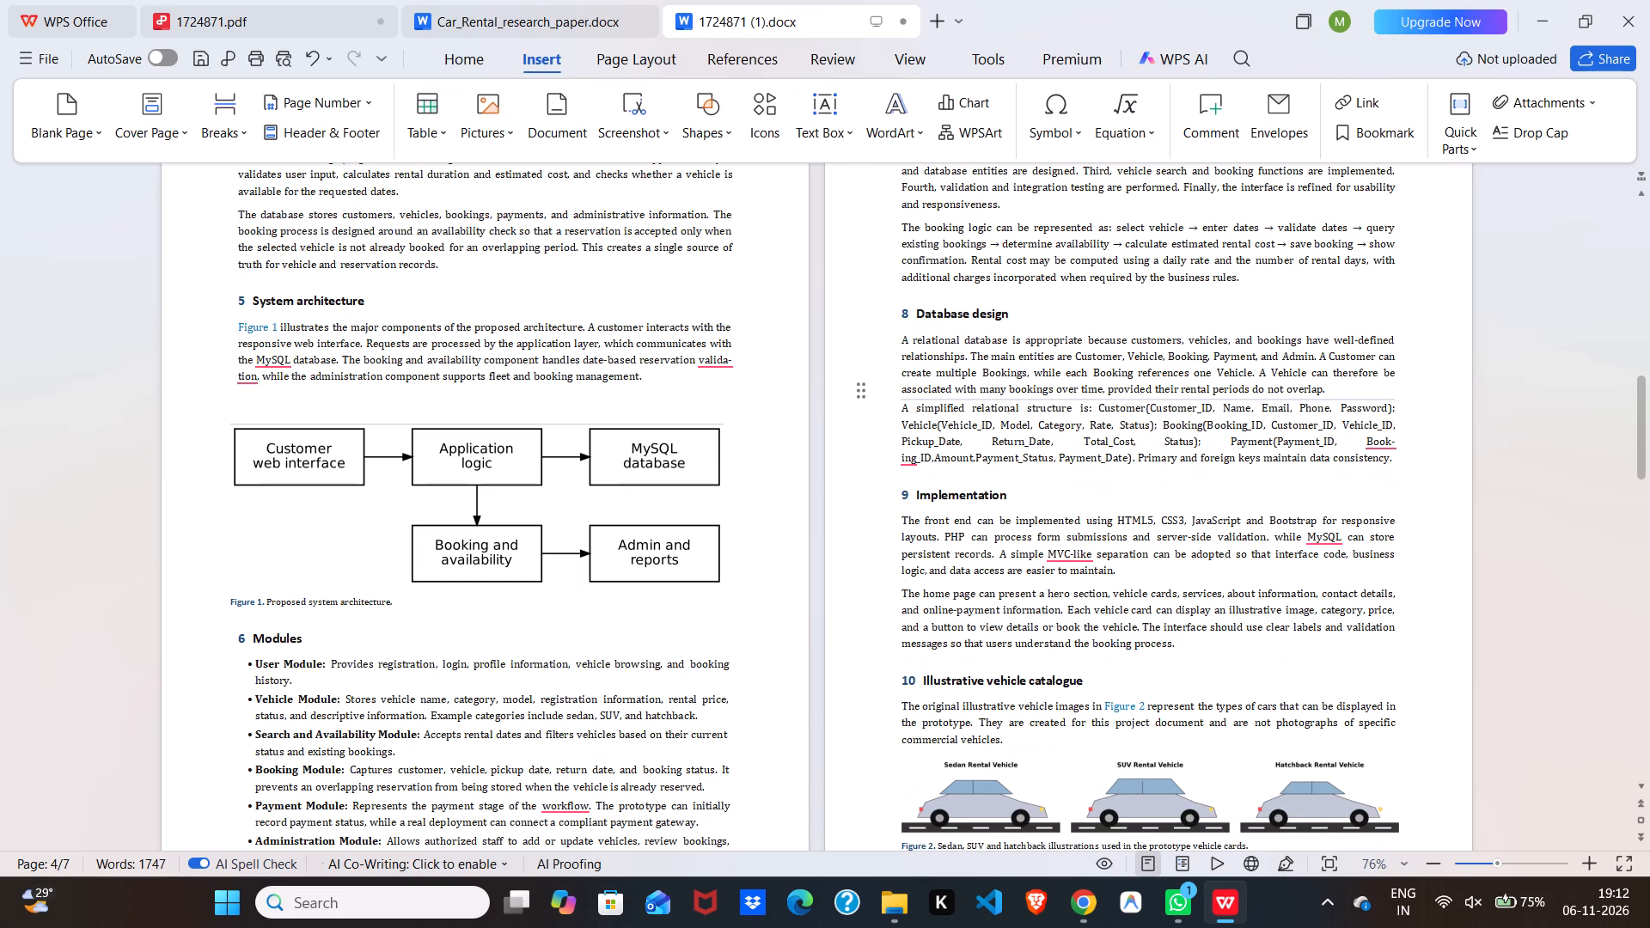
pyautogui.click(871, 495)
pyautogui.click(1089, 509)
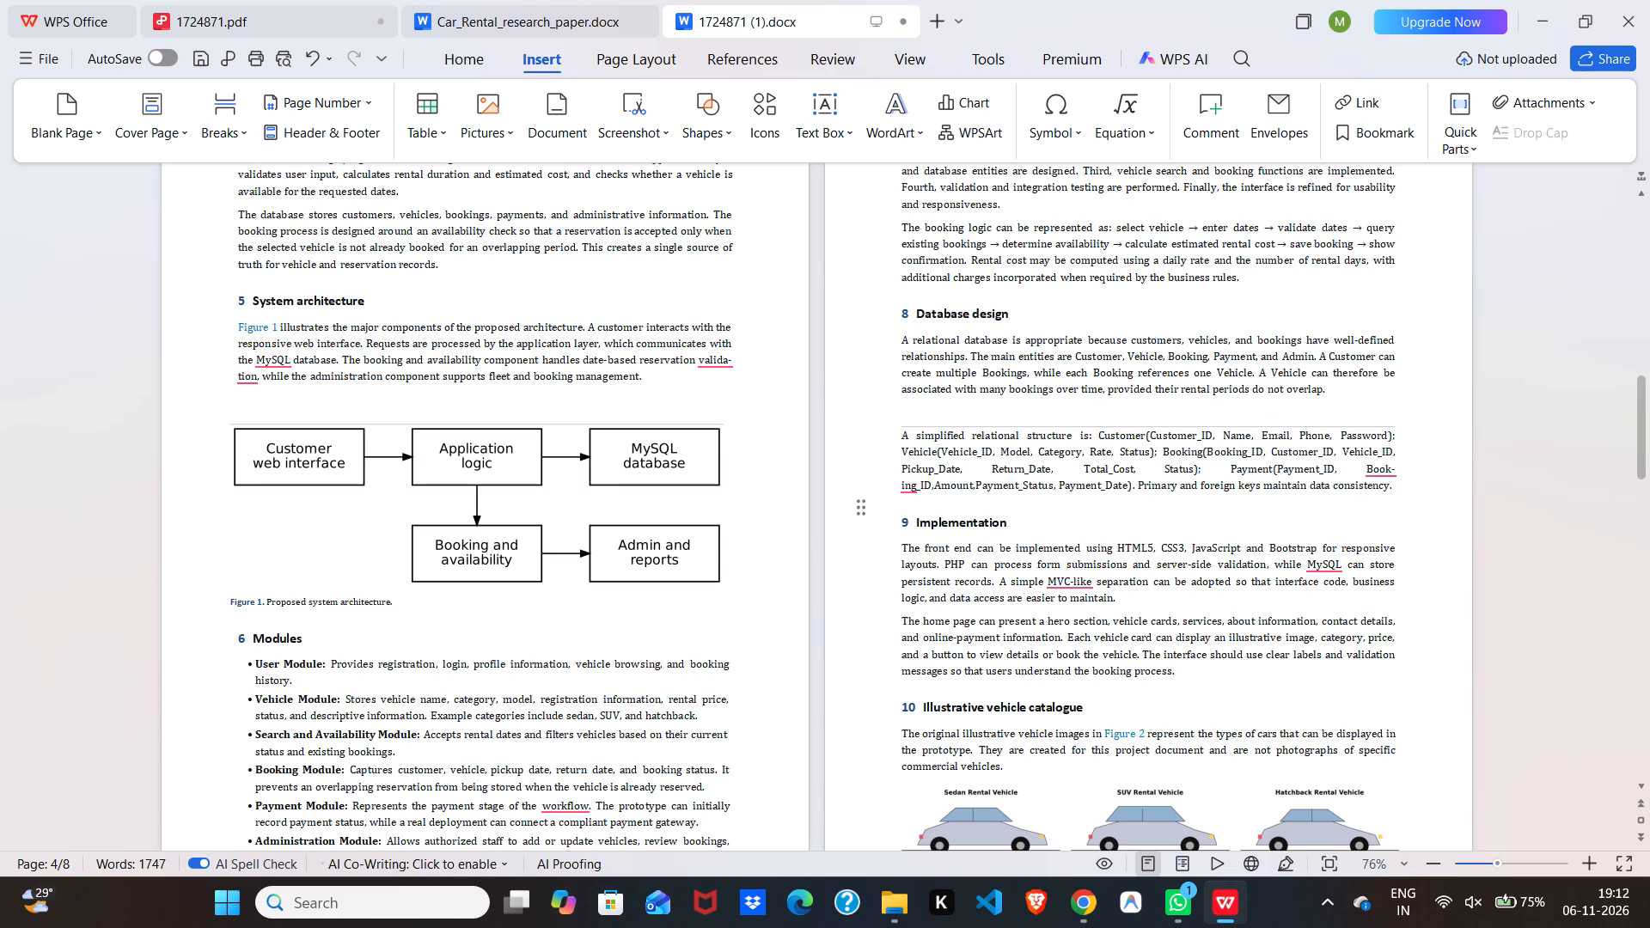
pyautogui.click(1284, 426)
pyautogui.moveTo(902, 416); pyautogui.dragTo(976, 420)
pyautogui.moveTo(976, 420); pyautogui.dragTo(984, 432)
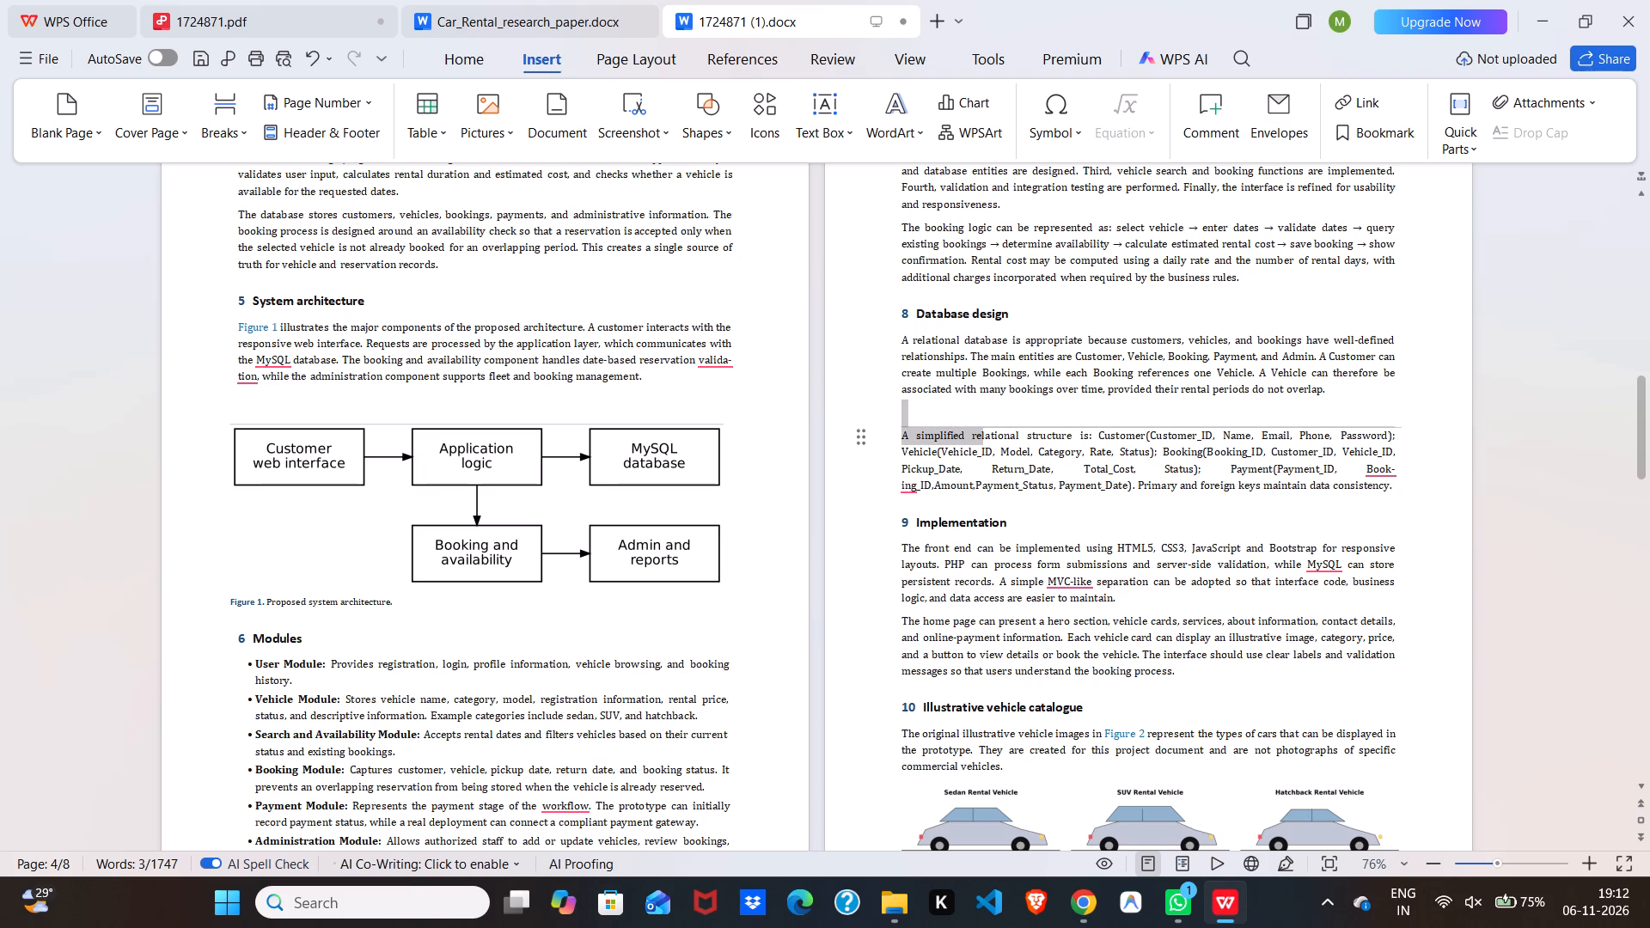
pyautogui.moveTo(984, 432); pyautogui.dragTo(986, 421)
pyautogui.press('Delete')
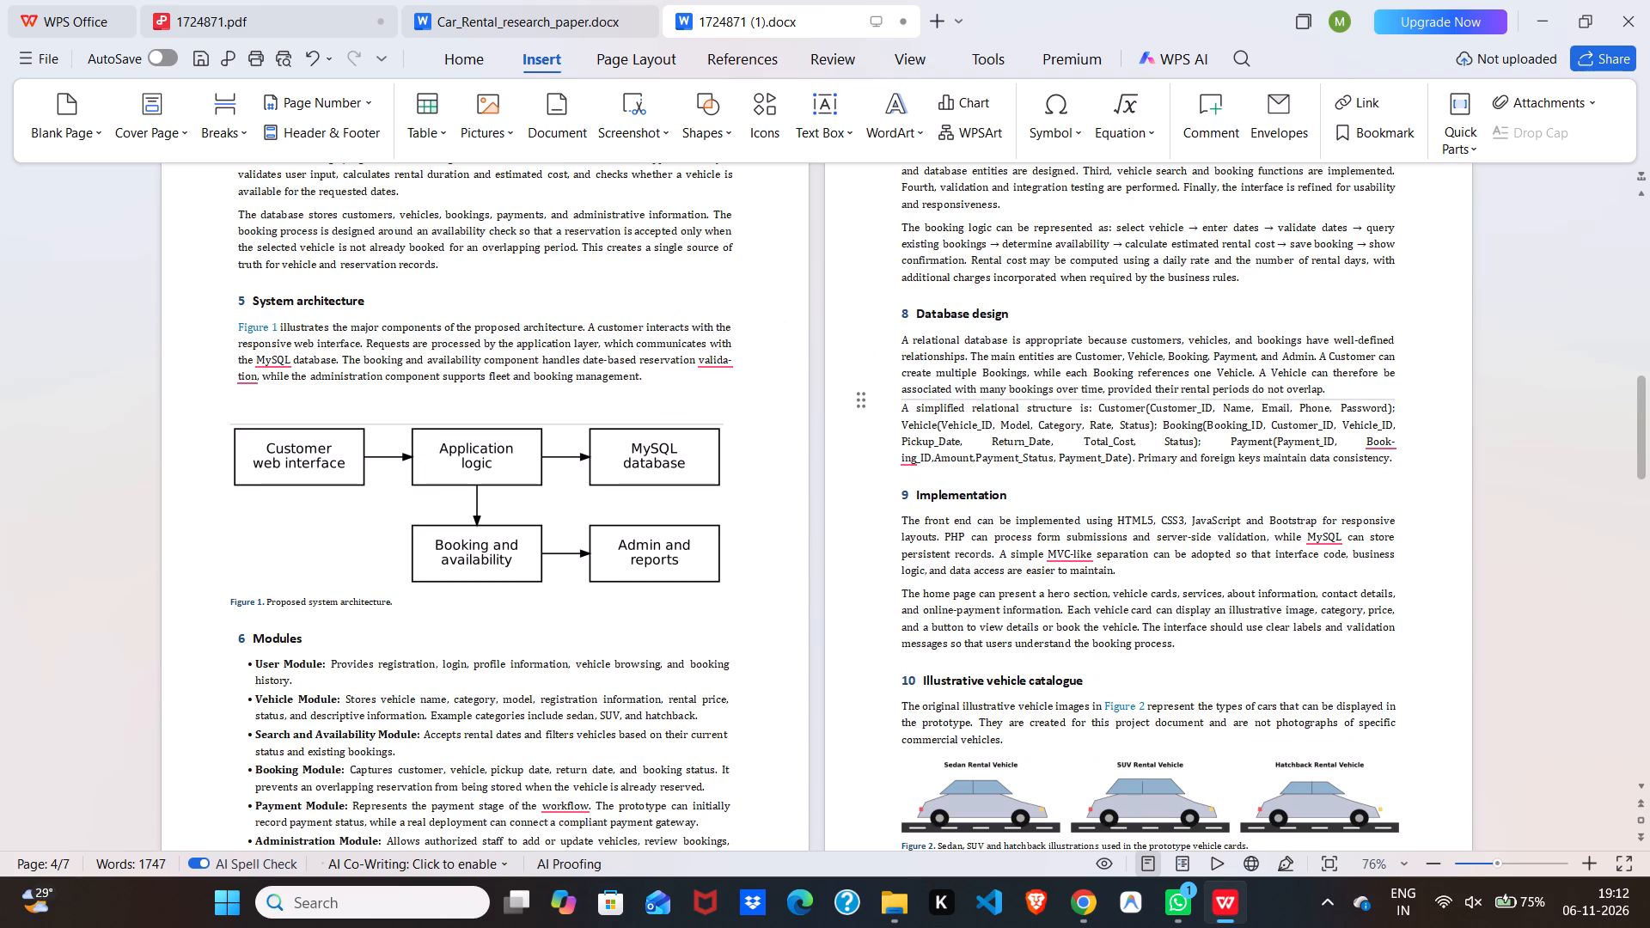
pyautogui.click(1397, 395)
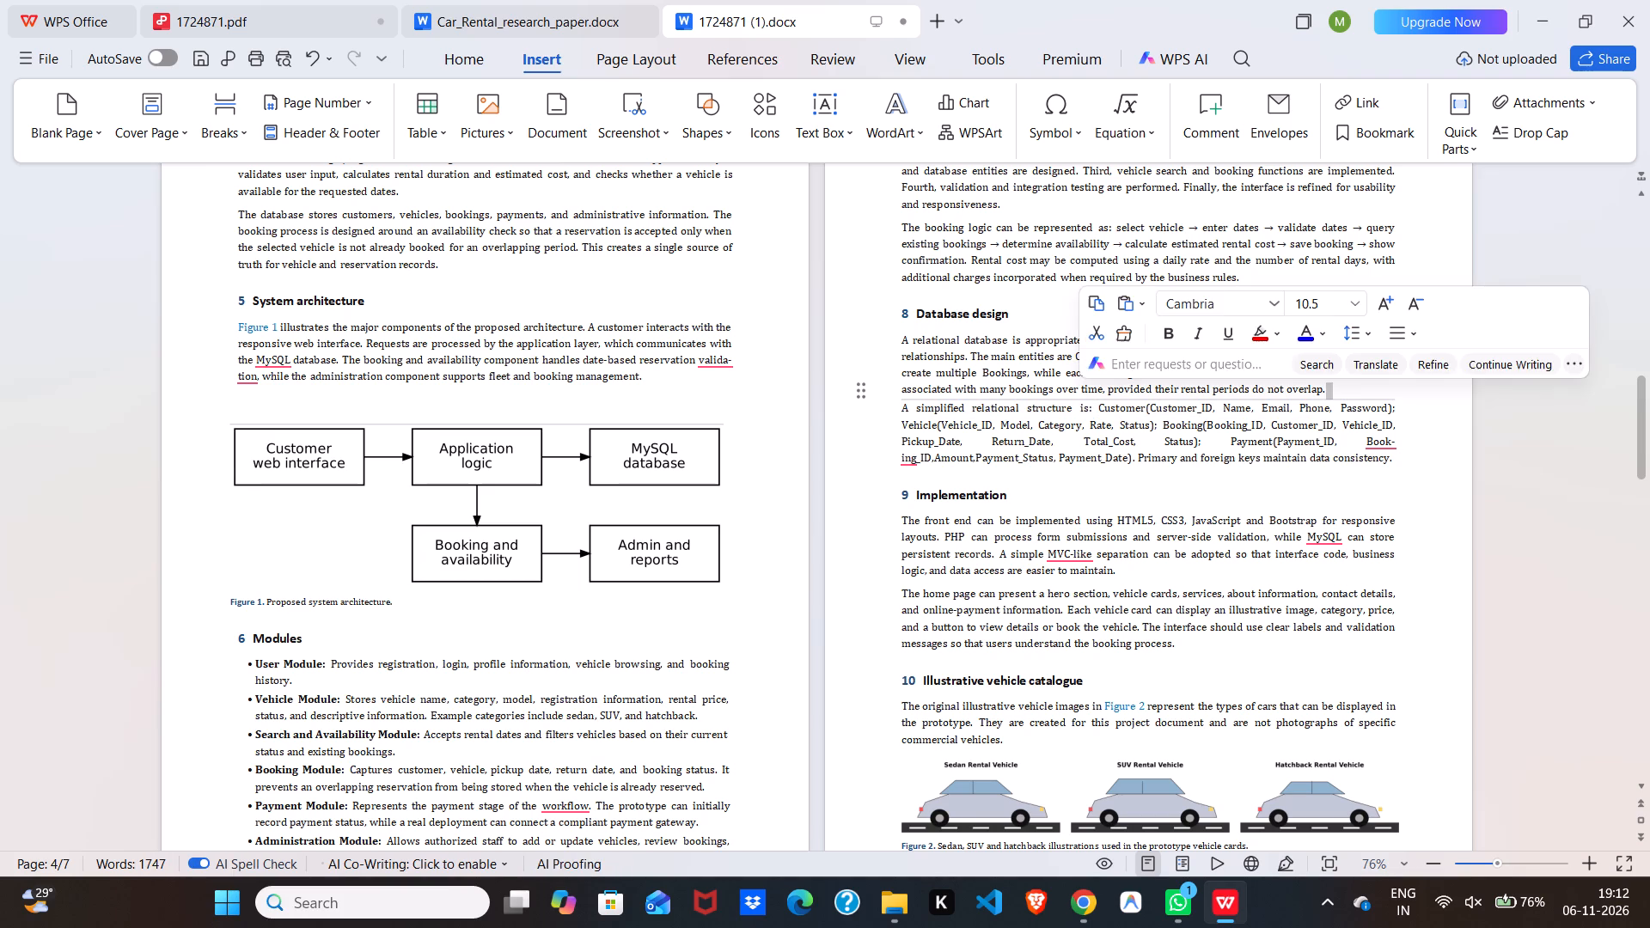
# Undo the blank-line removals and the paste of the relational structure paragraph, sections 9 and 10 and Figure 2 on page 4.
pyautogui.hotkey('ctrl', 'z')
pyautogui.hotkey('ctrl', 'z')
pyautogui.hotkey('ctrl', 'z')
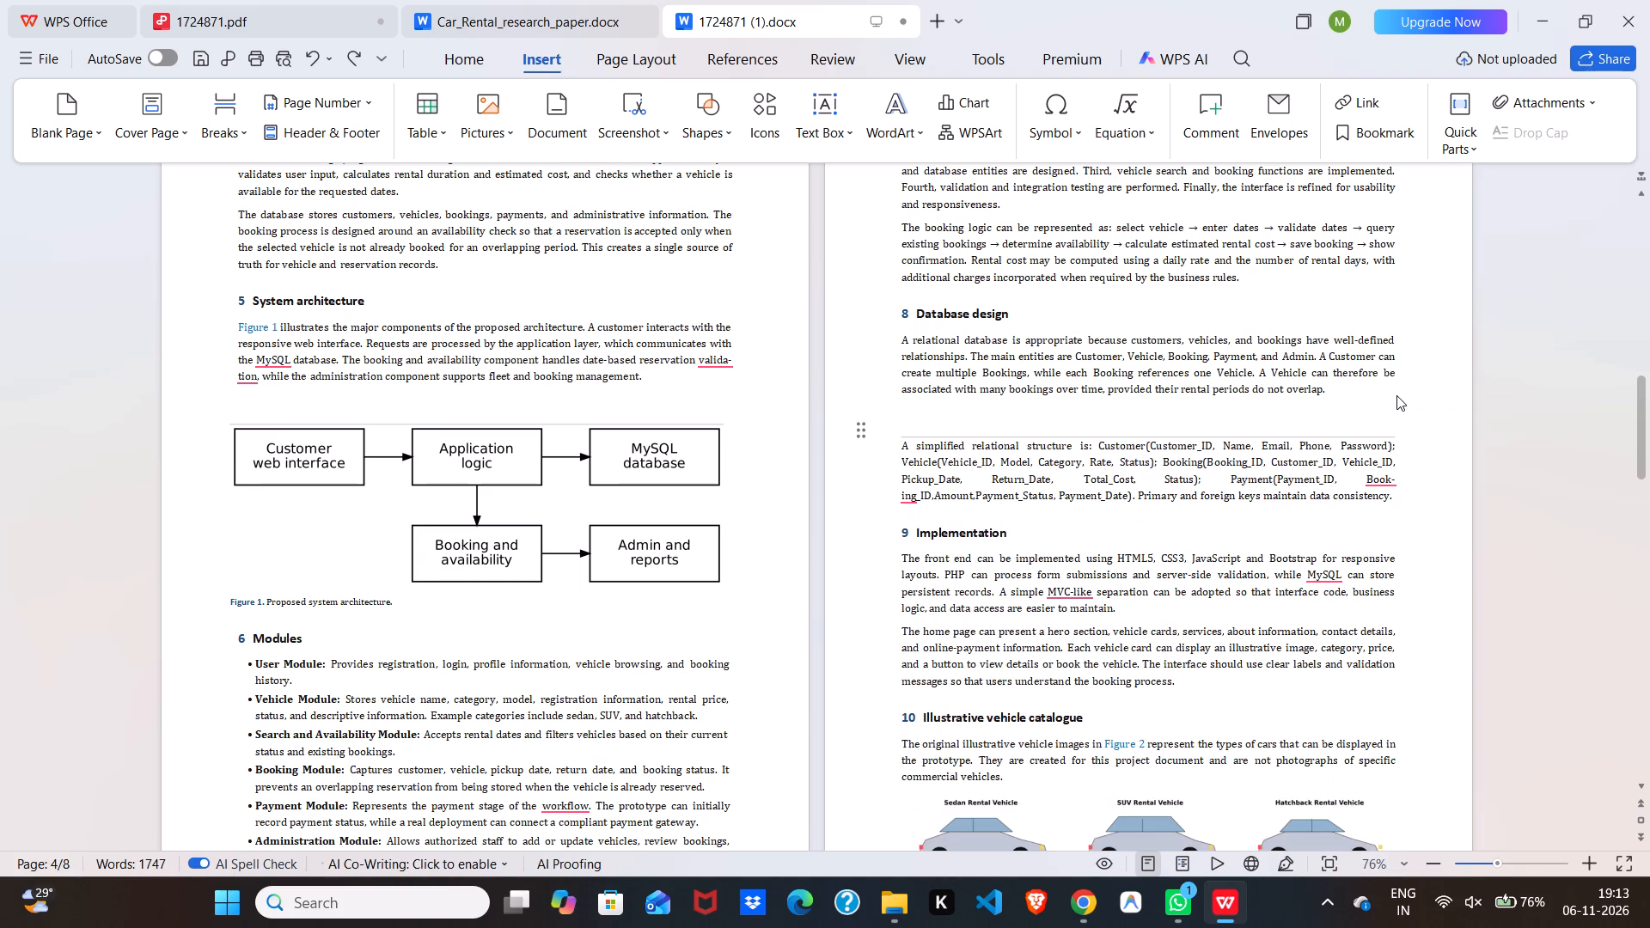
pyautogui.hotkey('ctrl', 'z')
# Move the content from "A simplified relational structure" through the Figure 2 caption from page 5 to below section 8's paragraph on page 4.
pyautogui.scroll(-3, 972, 614)
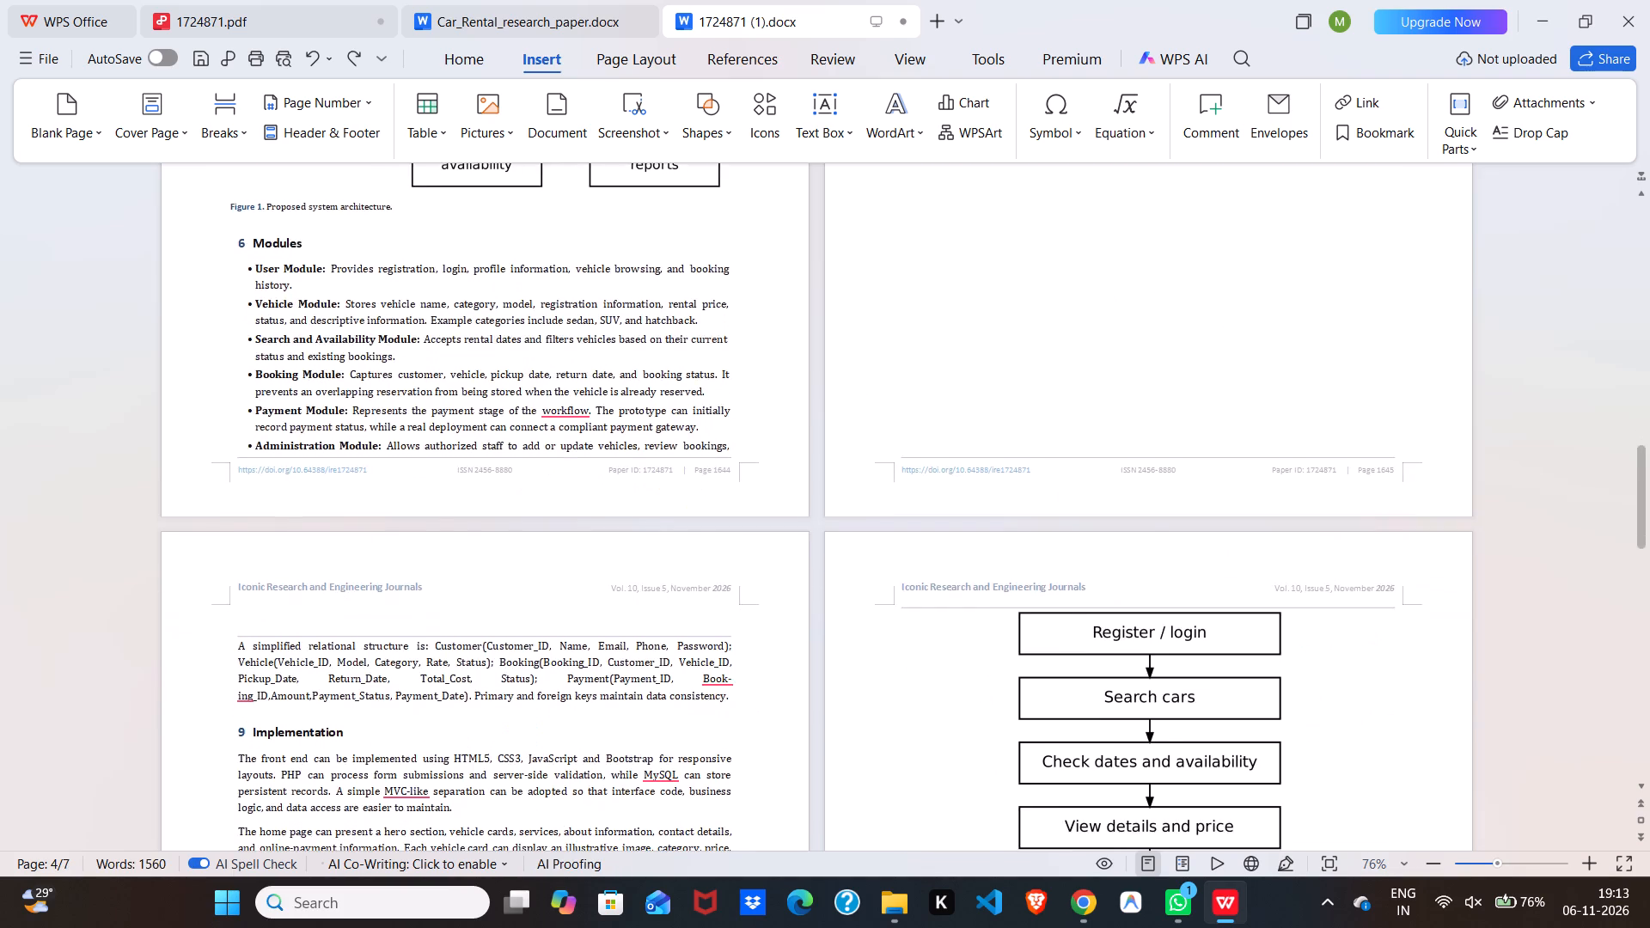
pyautogui.scroll(-2, 972, 614)
pyautogui.scroll(-2, 460, 738)
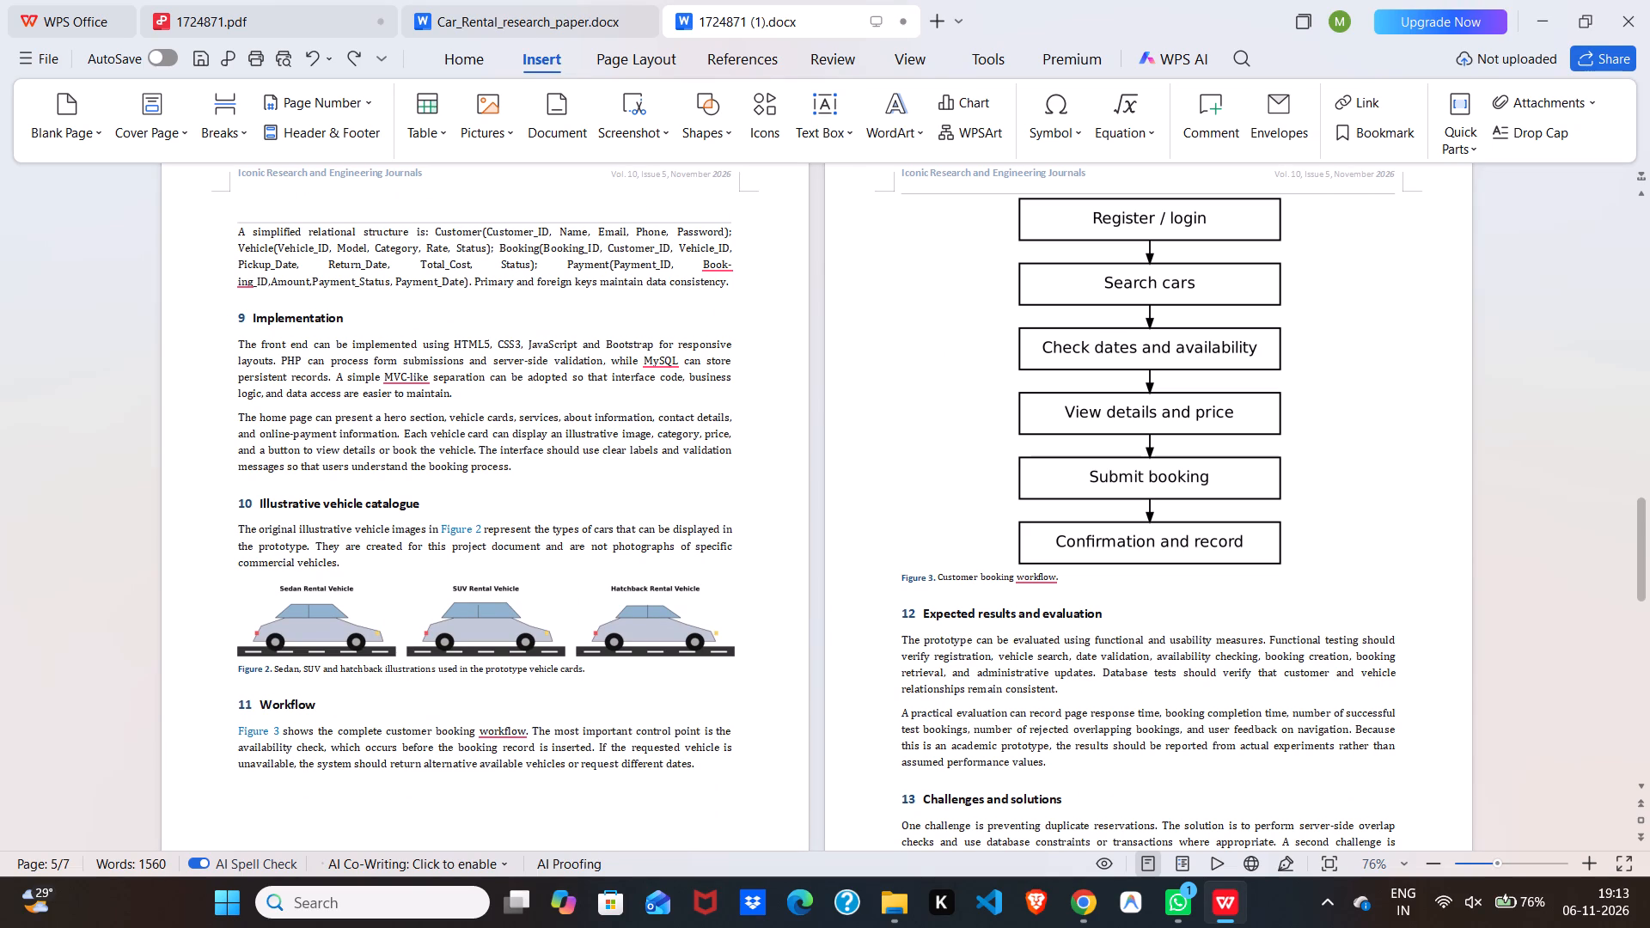
pyautogui.moveTo(644, 663); pyautogui.dragTo(235, 212)
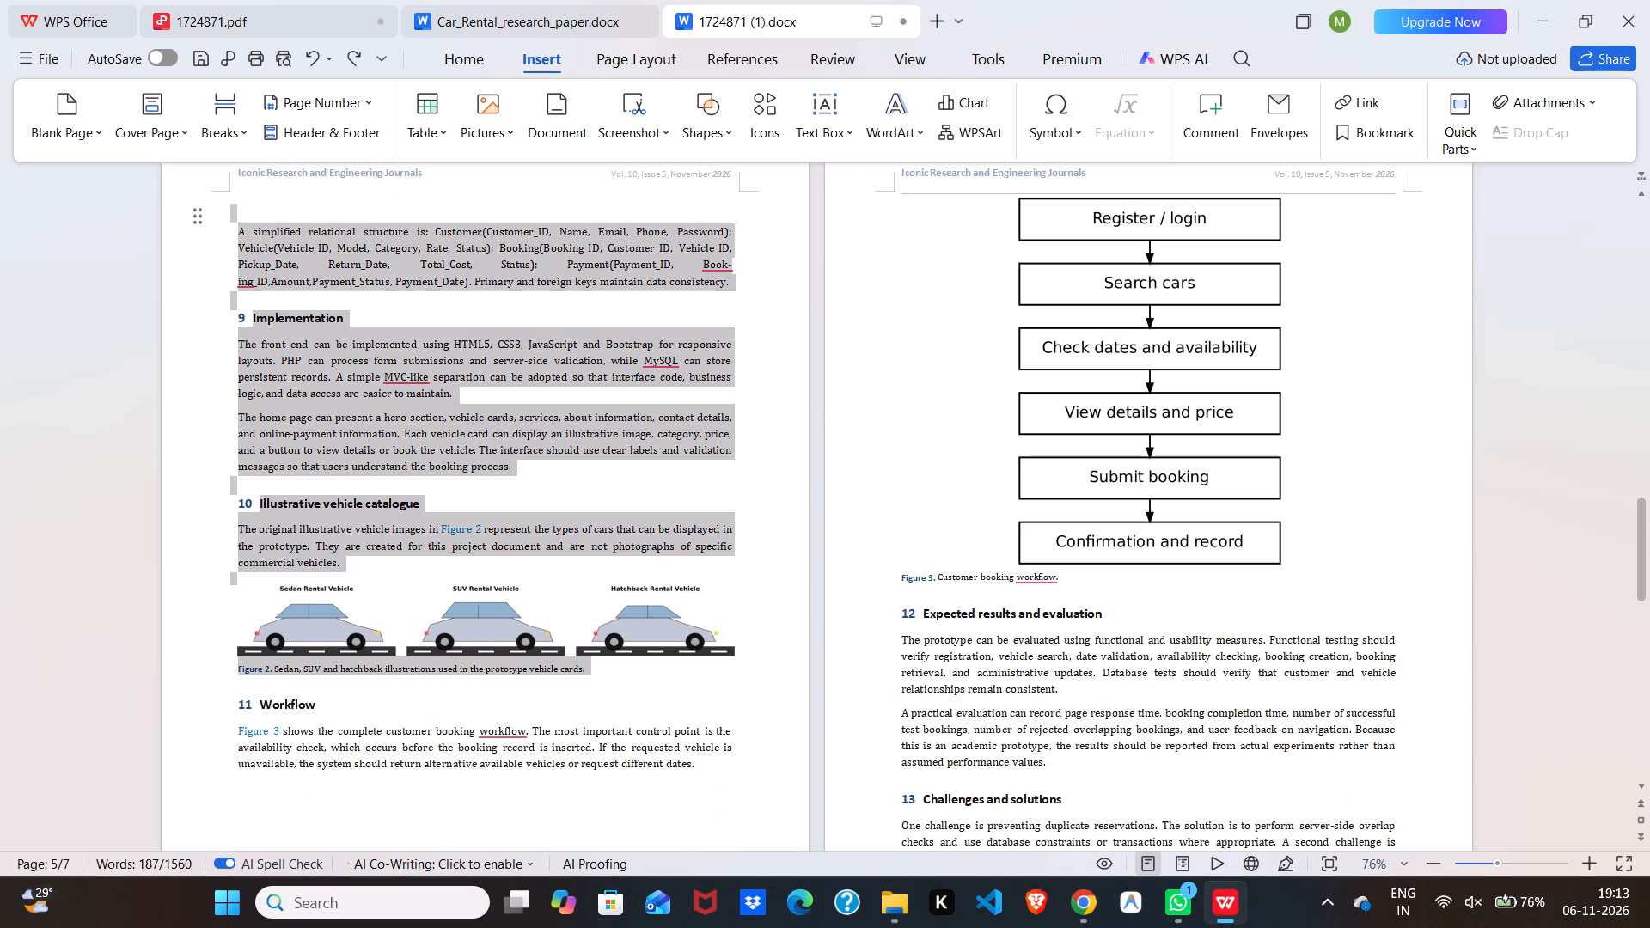
pyautogui.moveTo(235, 212); pyautogui.dragTo(235, 240)
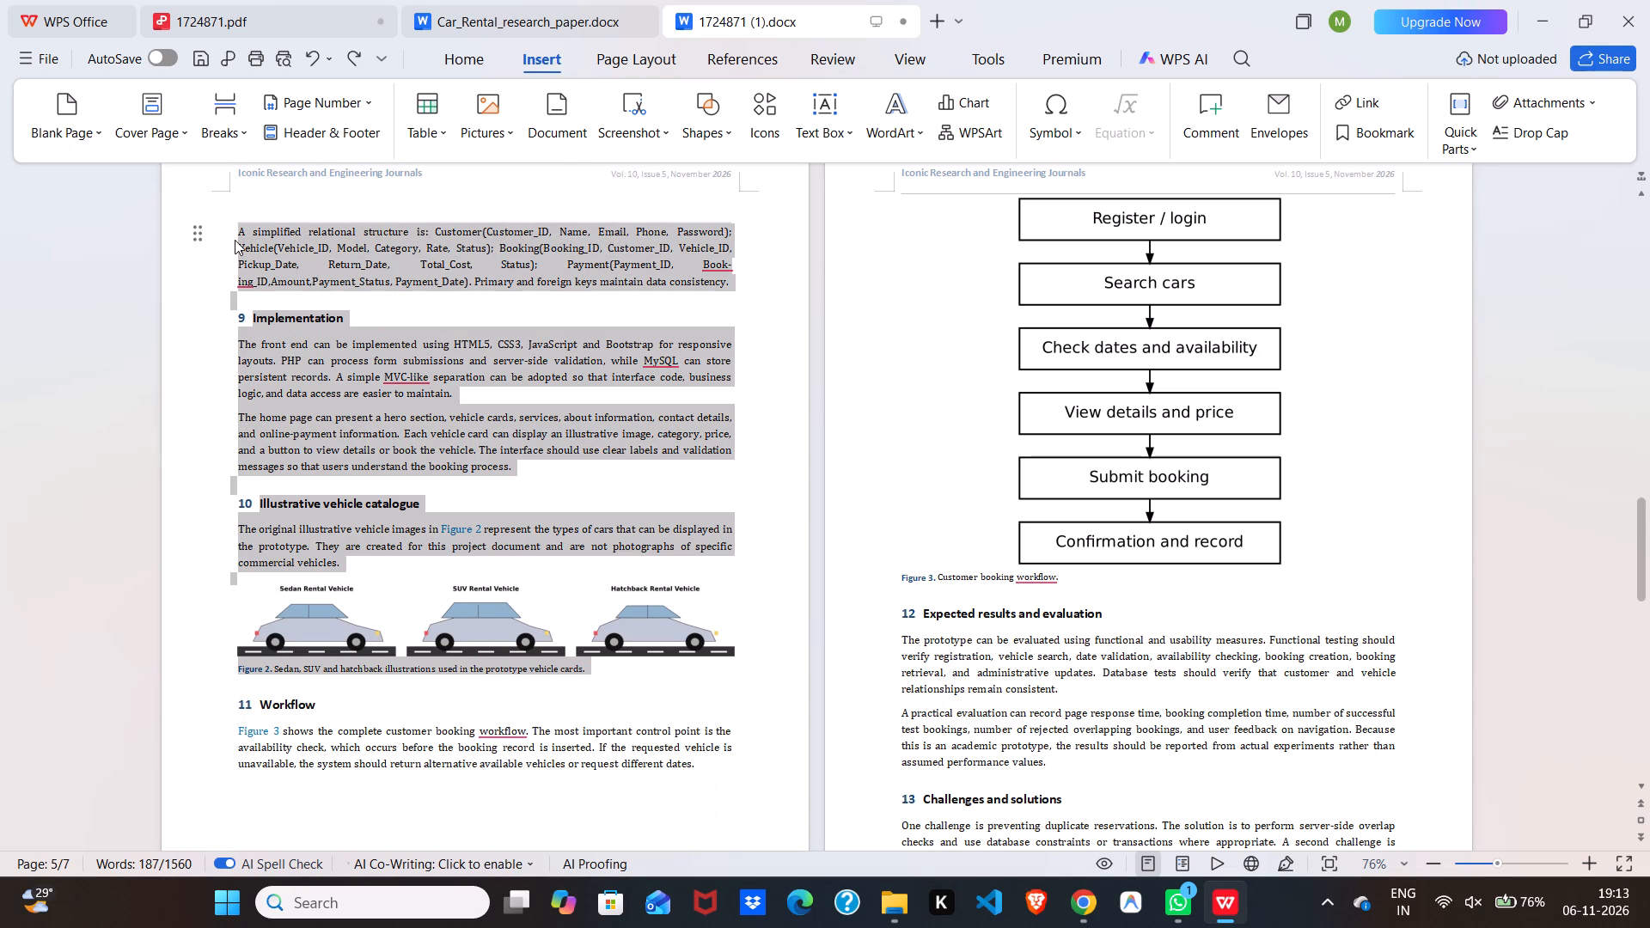
pyautogui.hotkey('ctrl', 'c')
pyautogui.scroll(4, 739, 284)
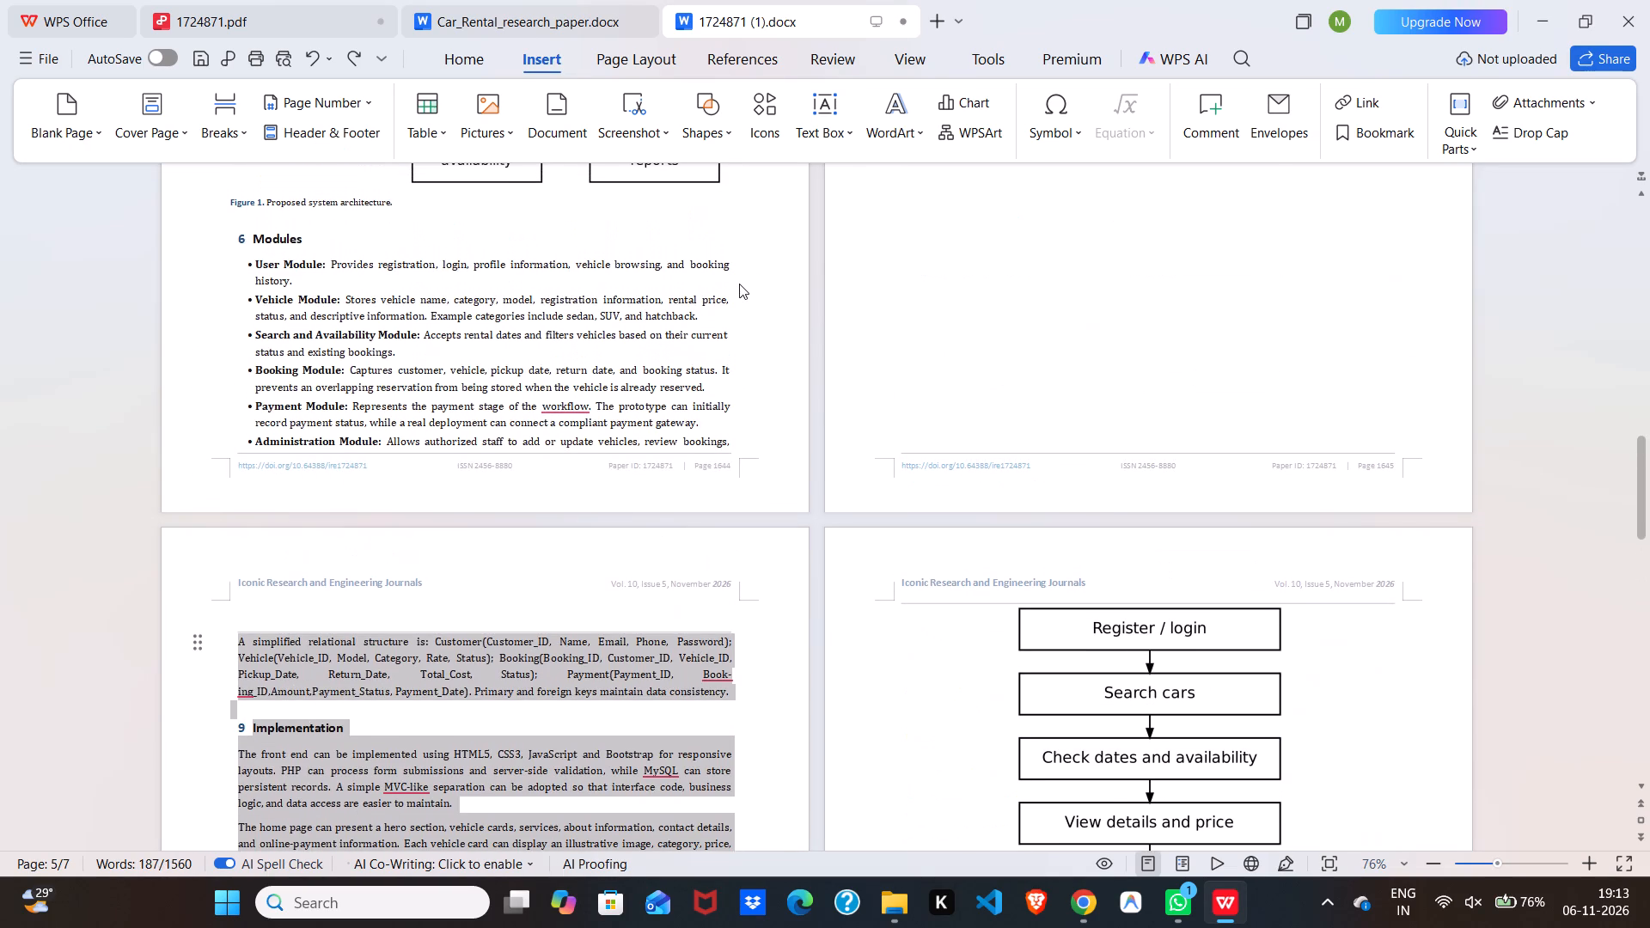
pyautogui.press('Delete')
pyautogui.scroll(2, 930, 199)
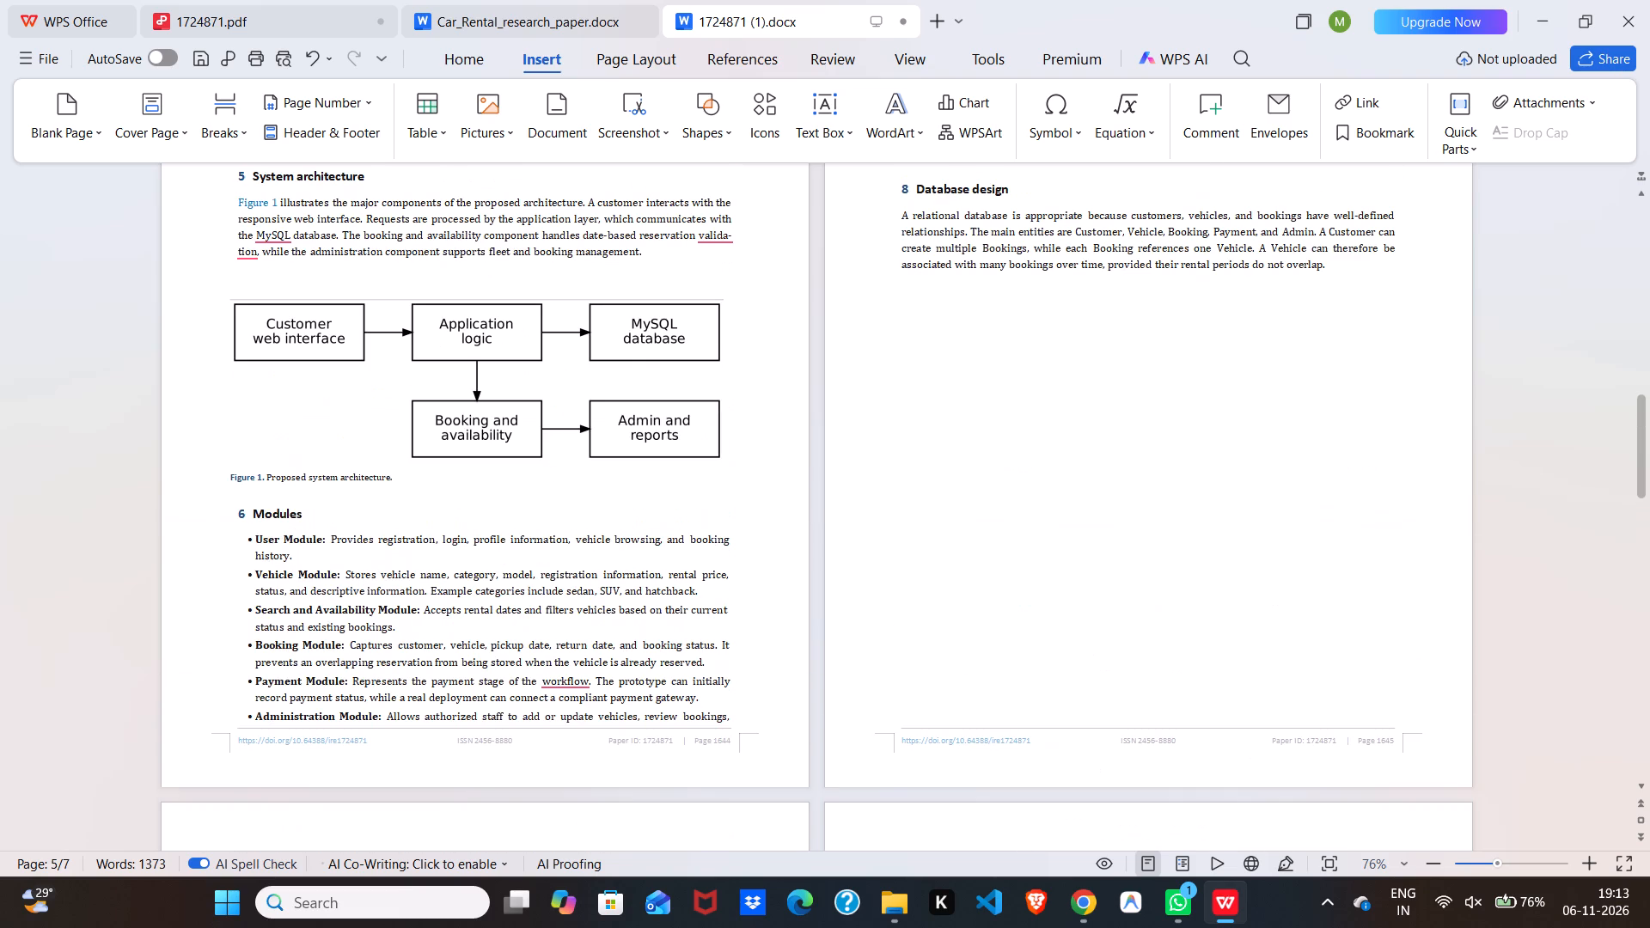
pyautogui.click(982, 317)
pyautogui.hotkey('ctrl', 'v')
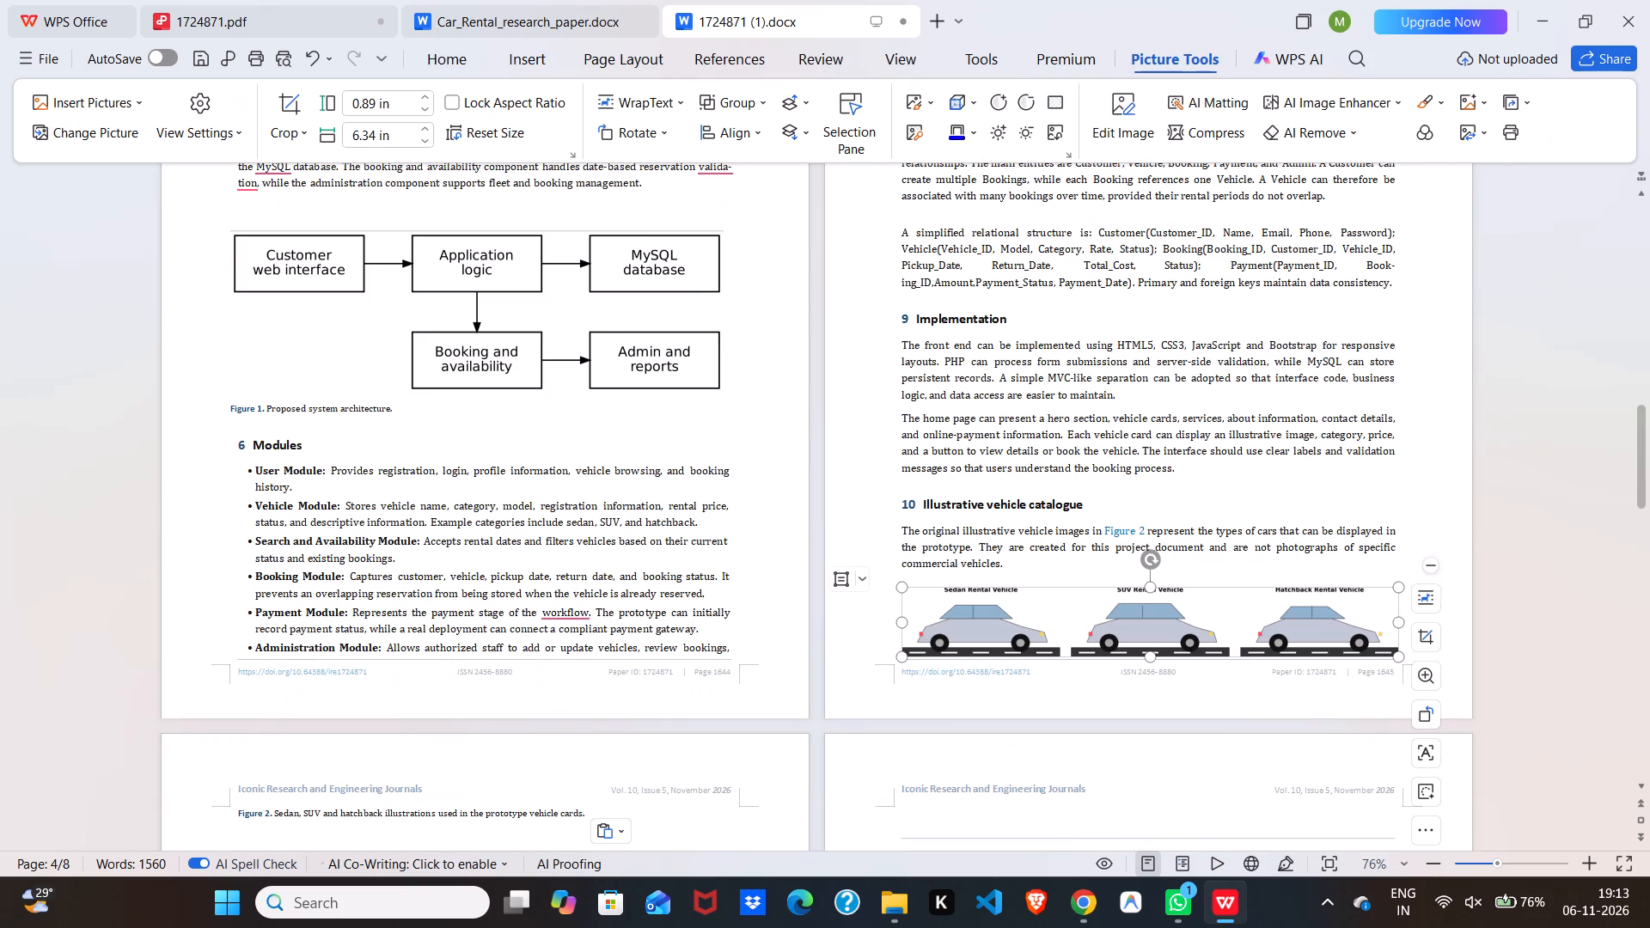
# Remove the blank line between section 8's first paragraph and the pasted "A simplified relational structure" paragraph.
pyautogui.scroll(1, 1036, 340)
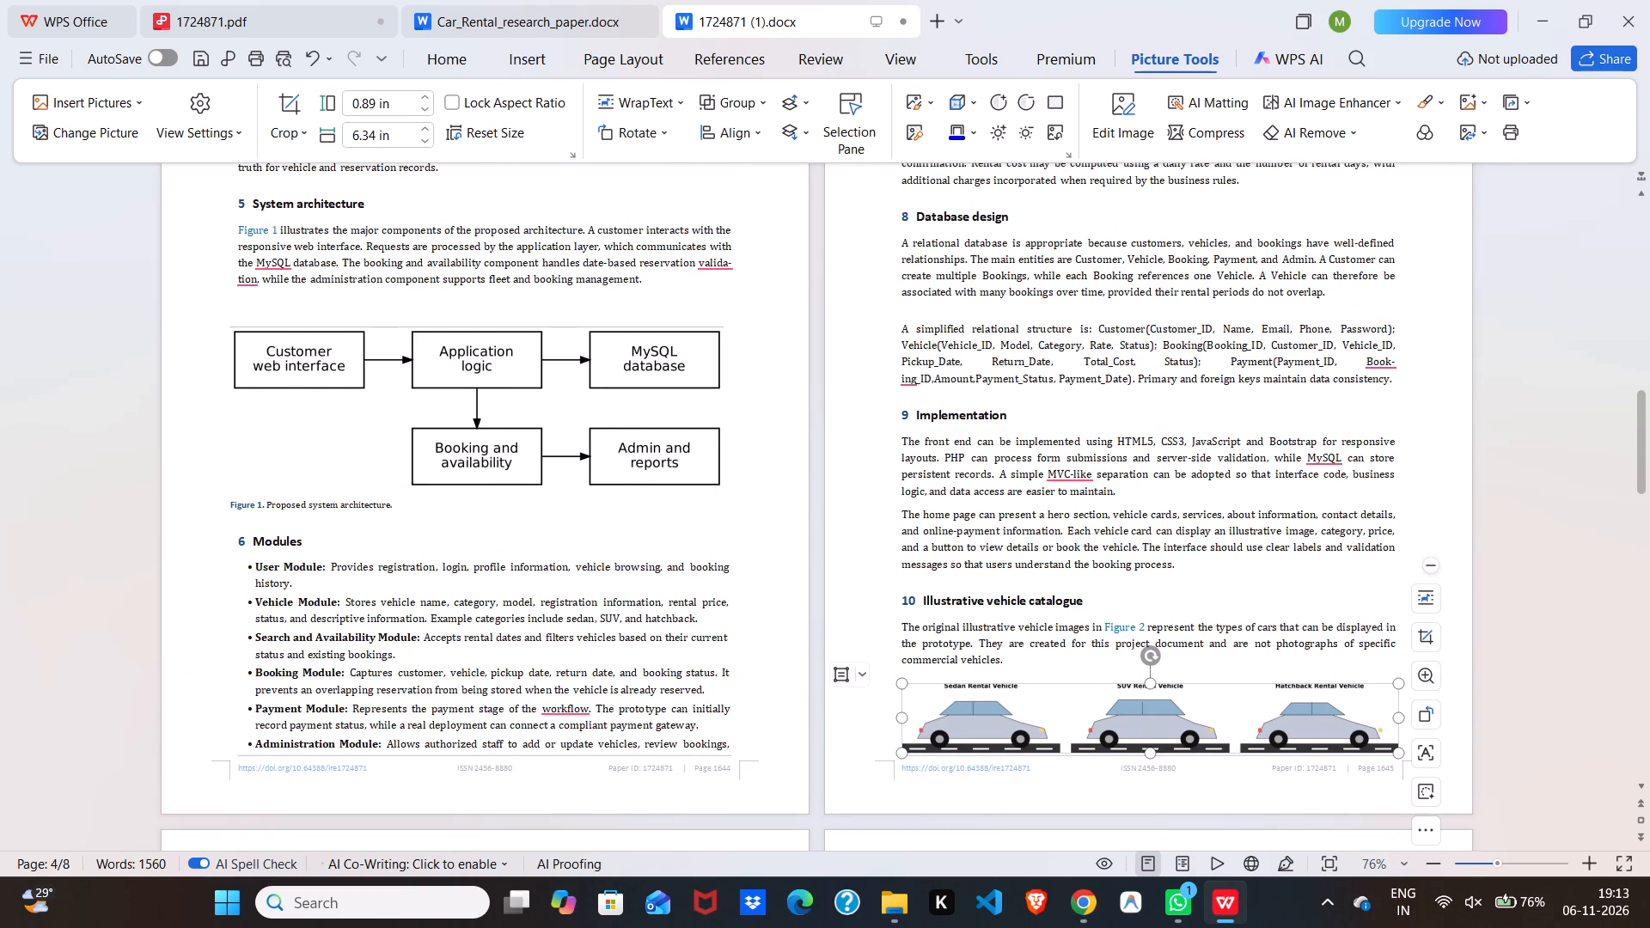
pyautogui.click(900, 332)
pyautogui.press('BackSpace')
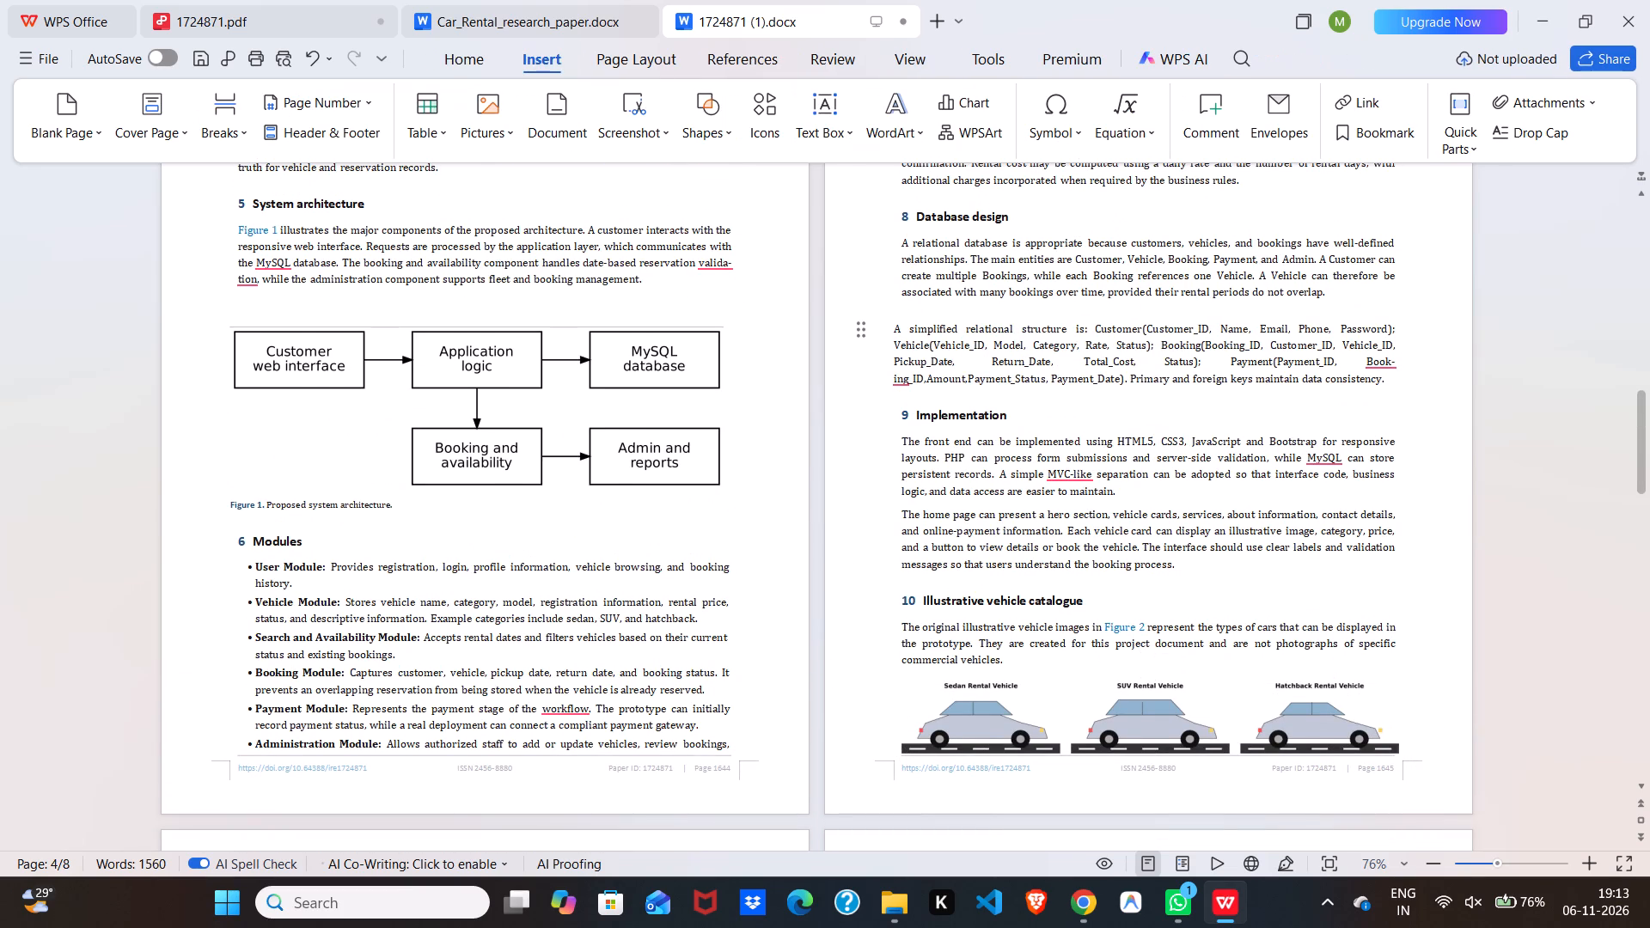
pyautogui.press('BackSpace')
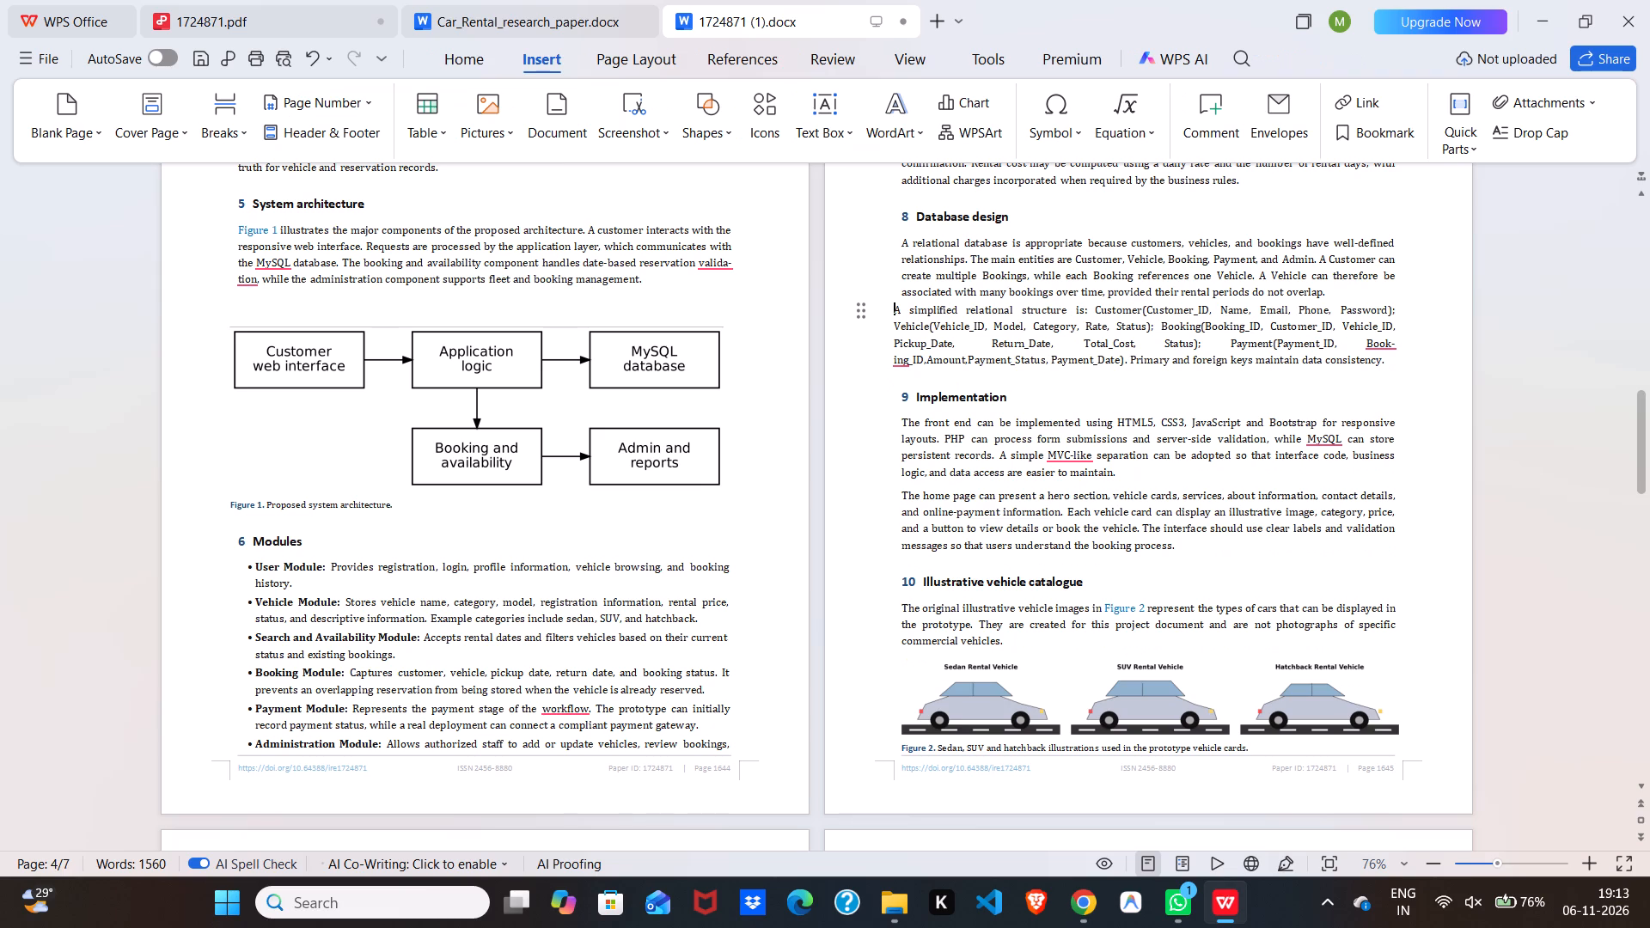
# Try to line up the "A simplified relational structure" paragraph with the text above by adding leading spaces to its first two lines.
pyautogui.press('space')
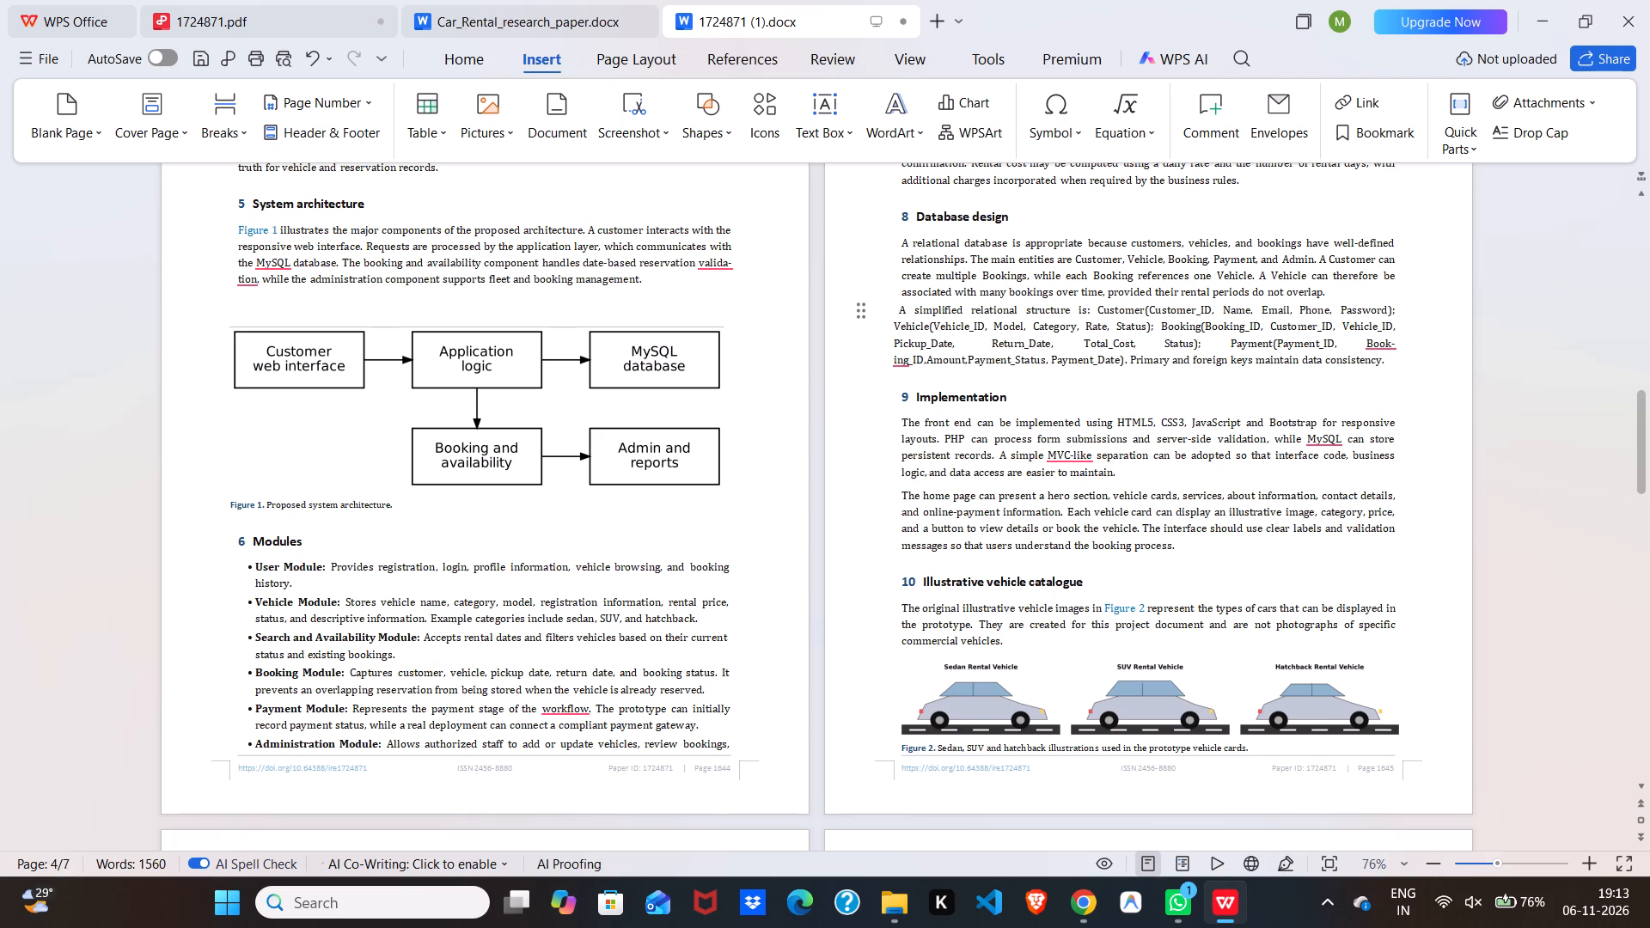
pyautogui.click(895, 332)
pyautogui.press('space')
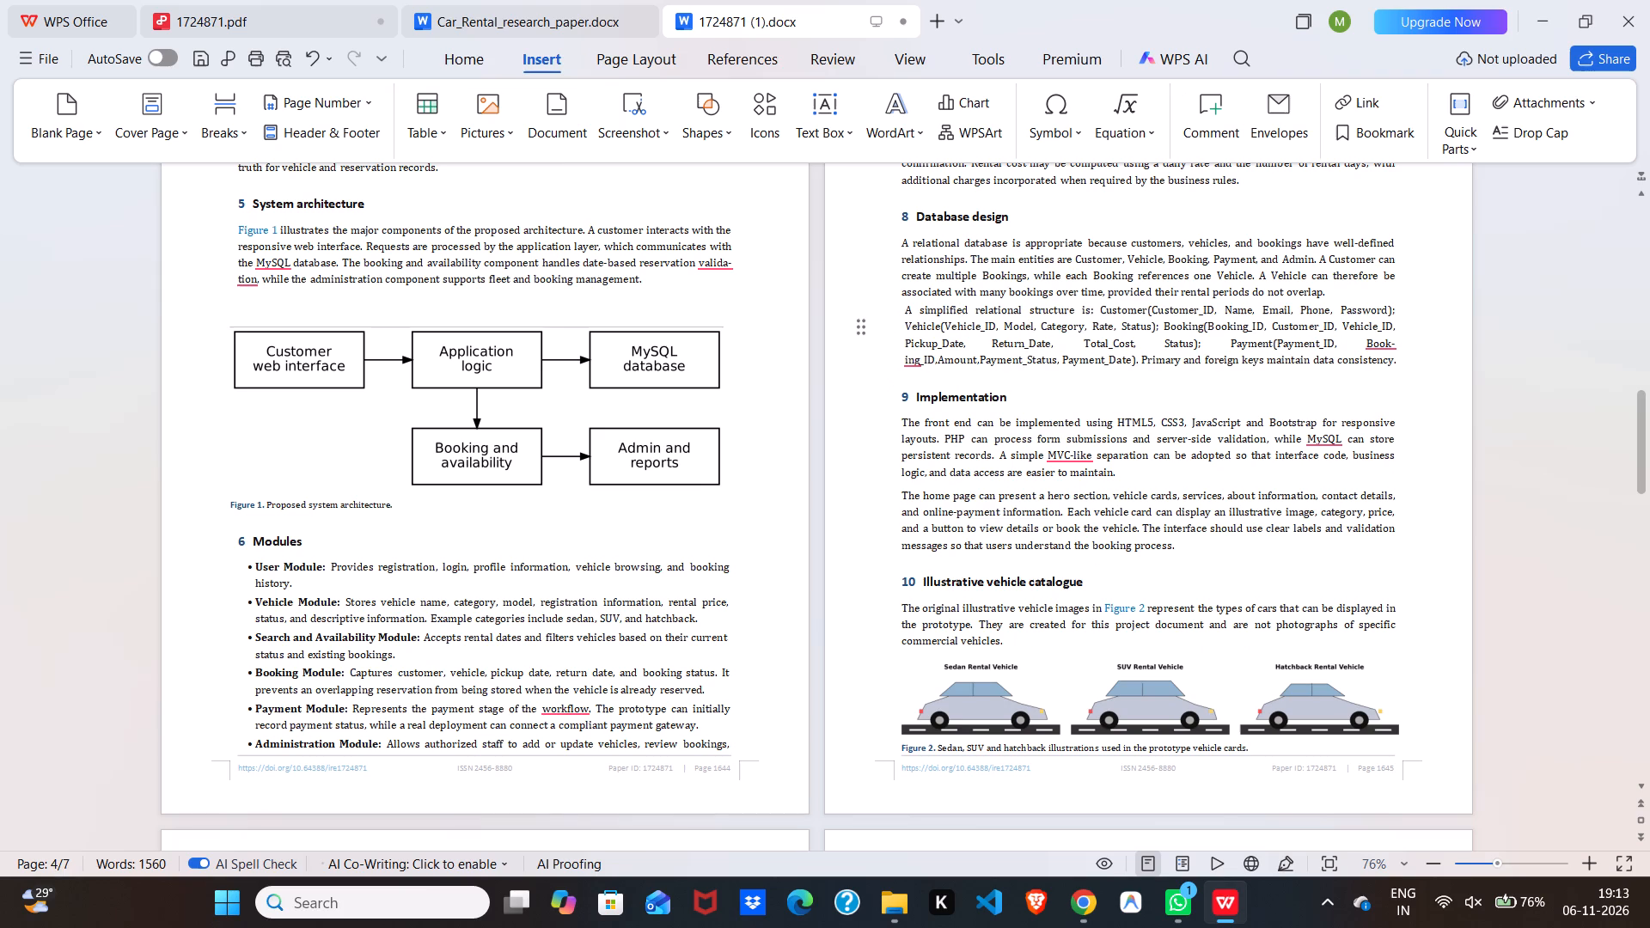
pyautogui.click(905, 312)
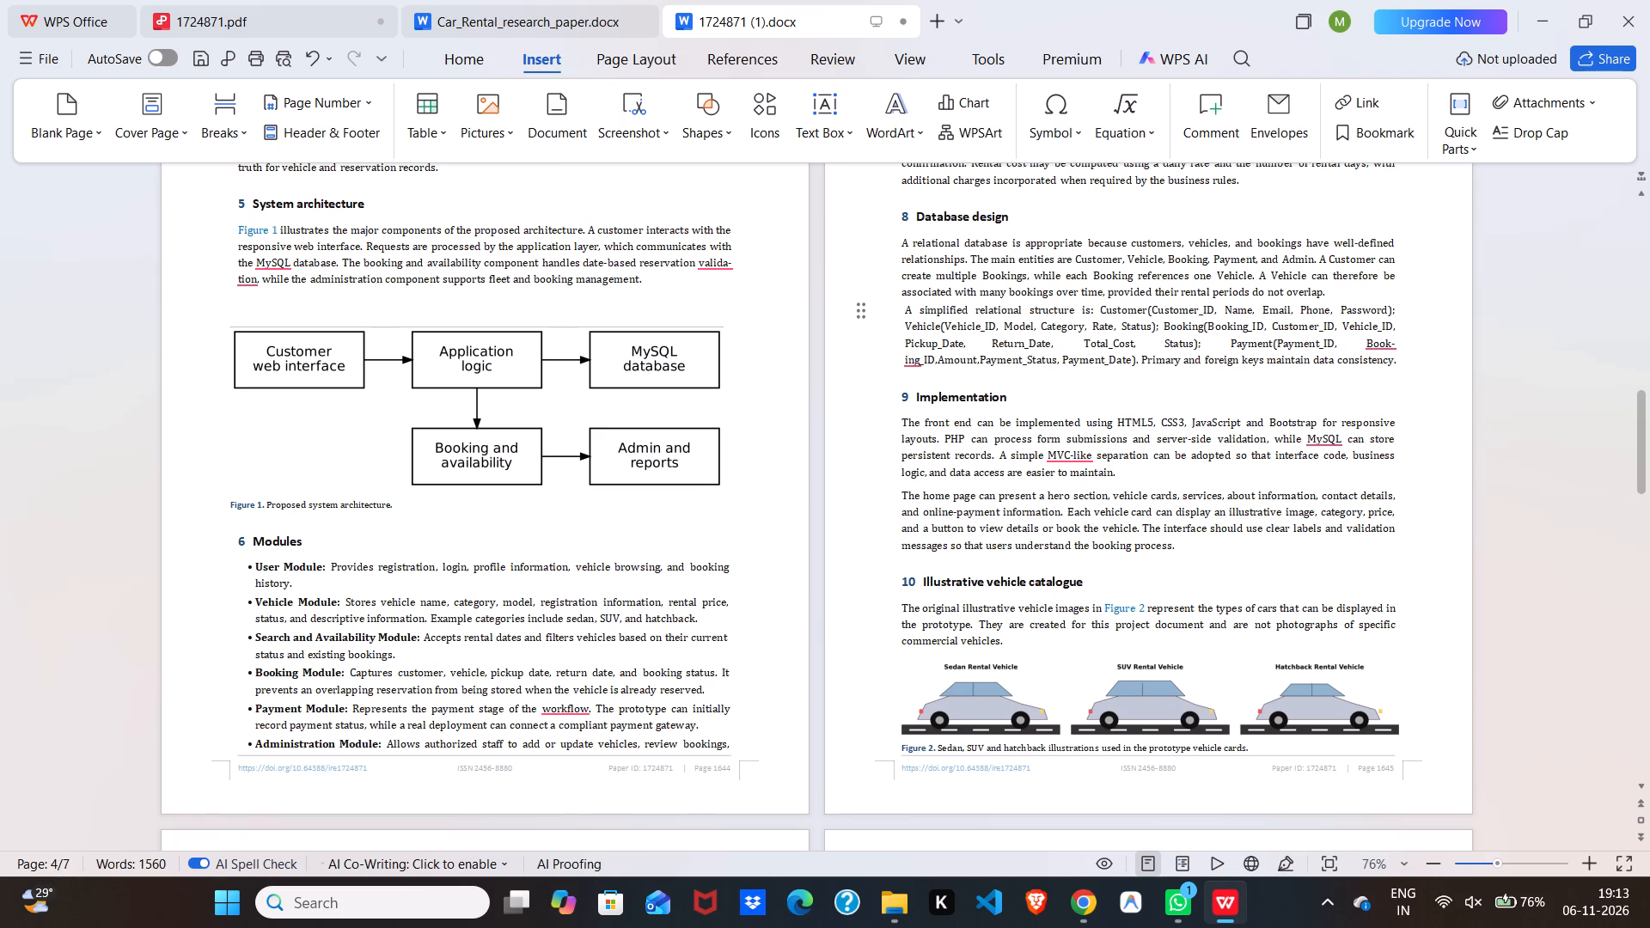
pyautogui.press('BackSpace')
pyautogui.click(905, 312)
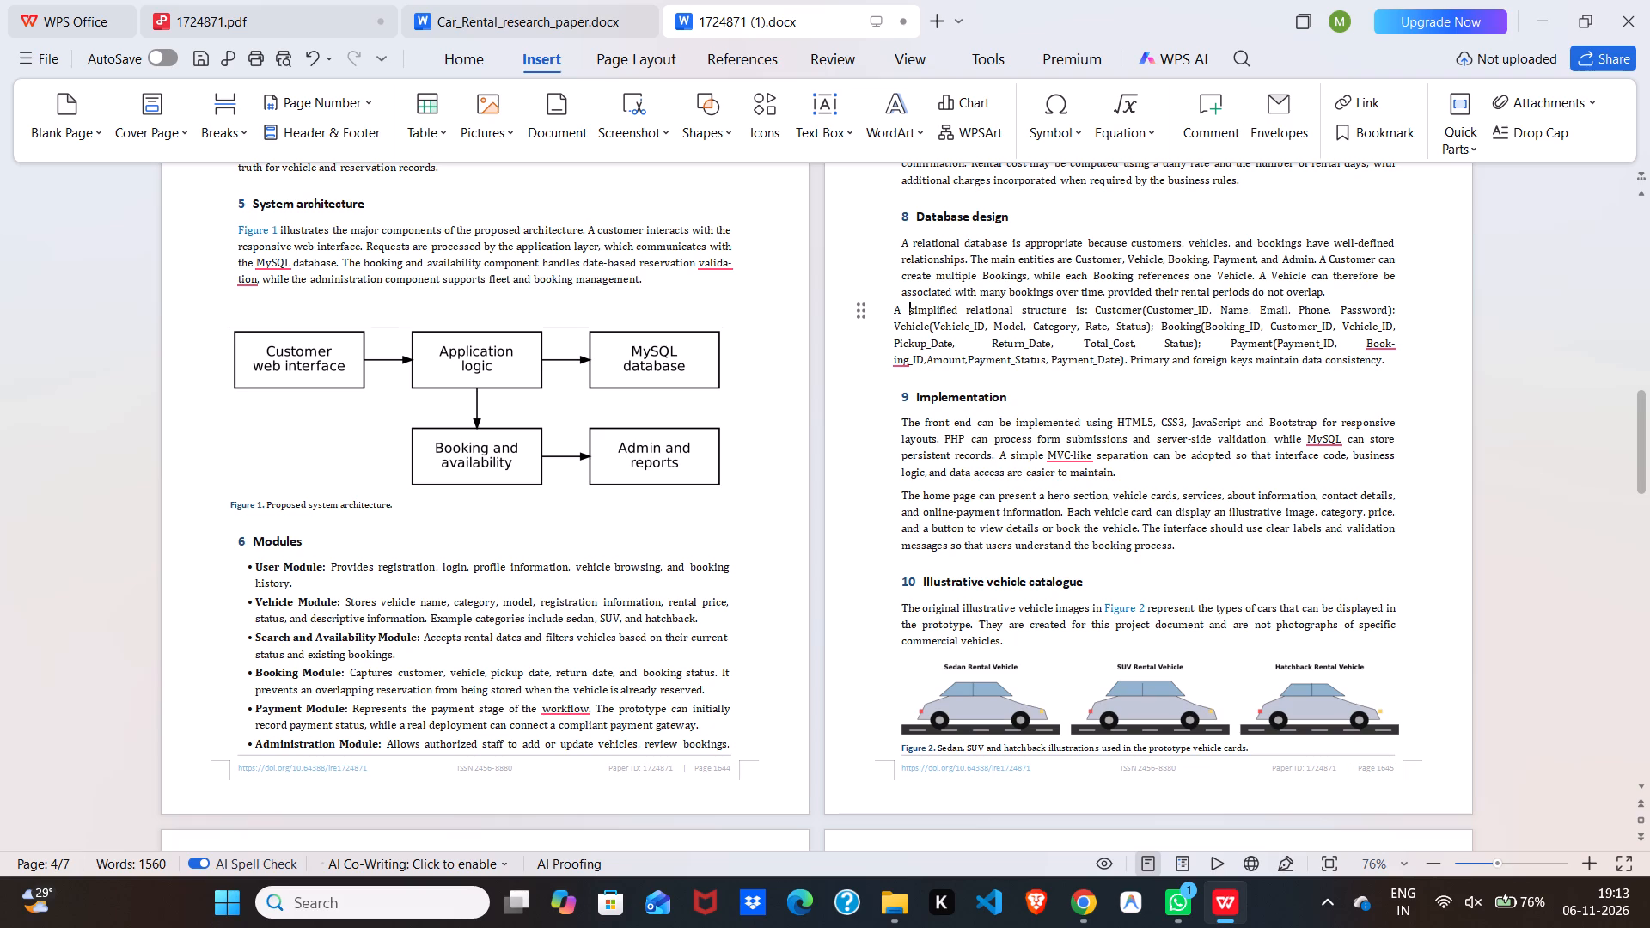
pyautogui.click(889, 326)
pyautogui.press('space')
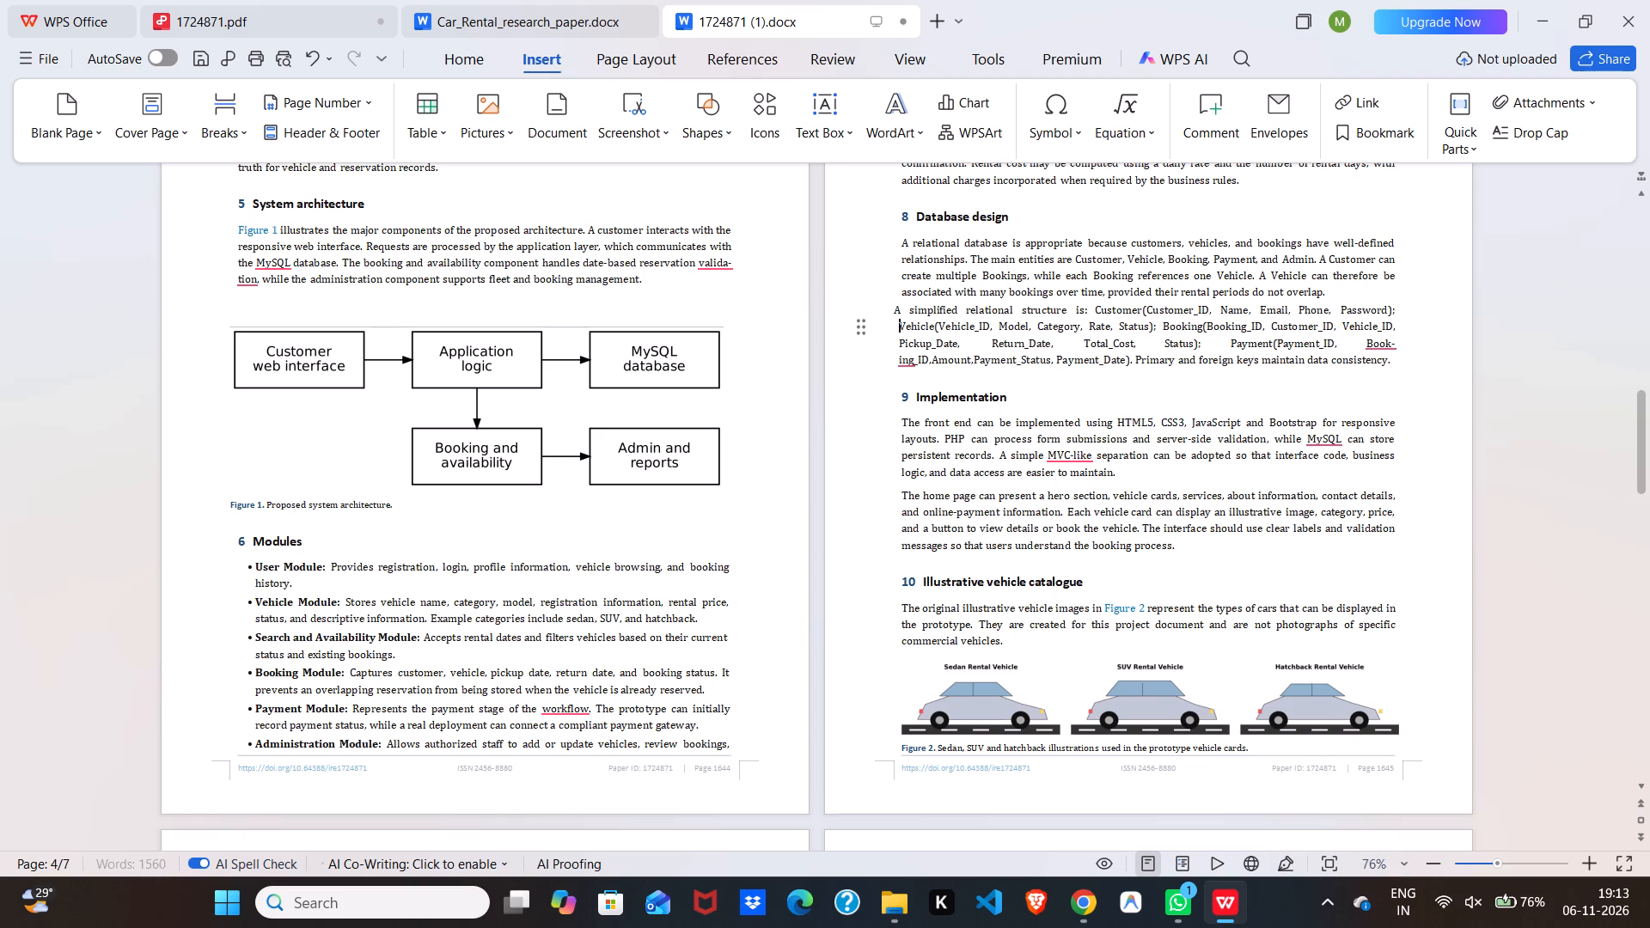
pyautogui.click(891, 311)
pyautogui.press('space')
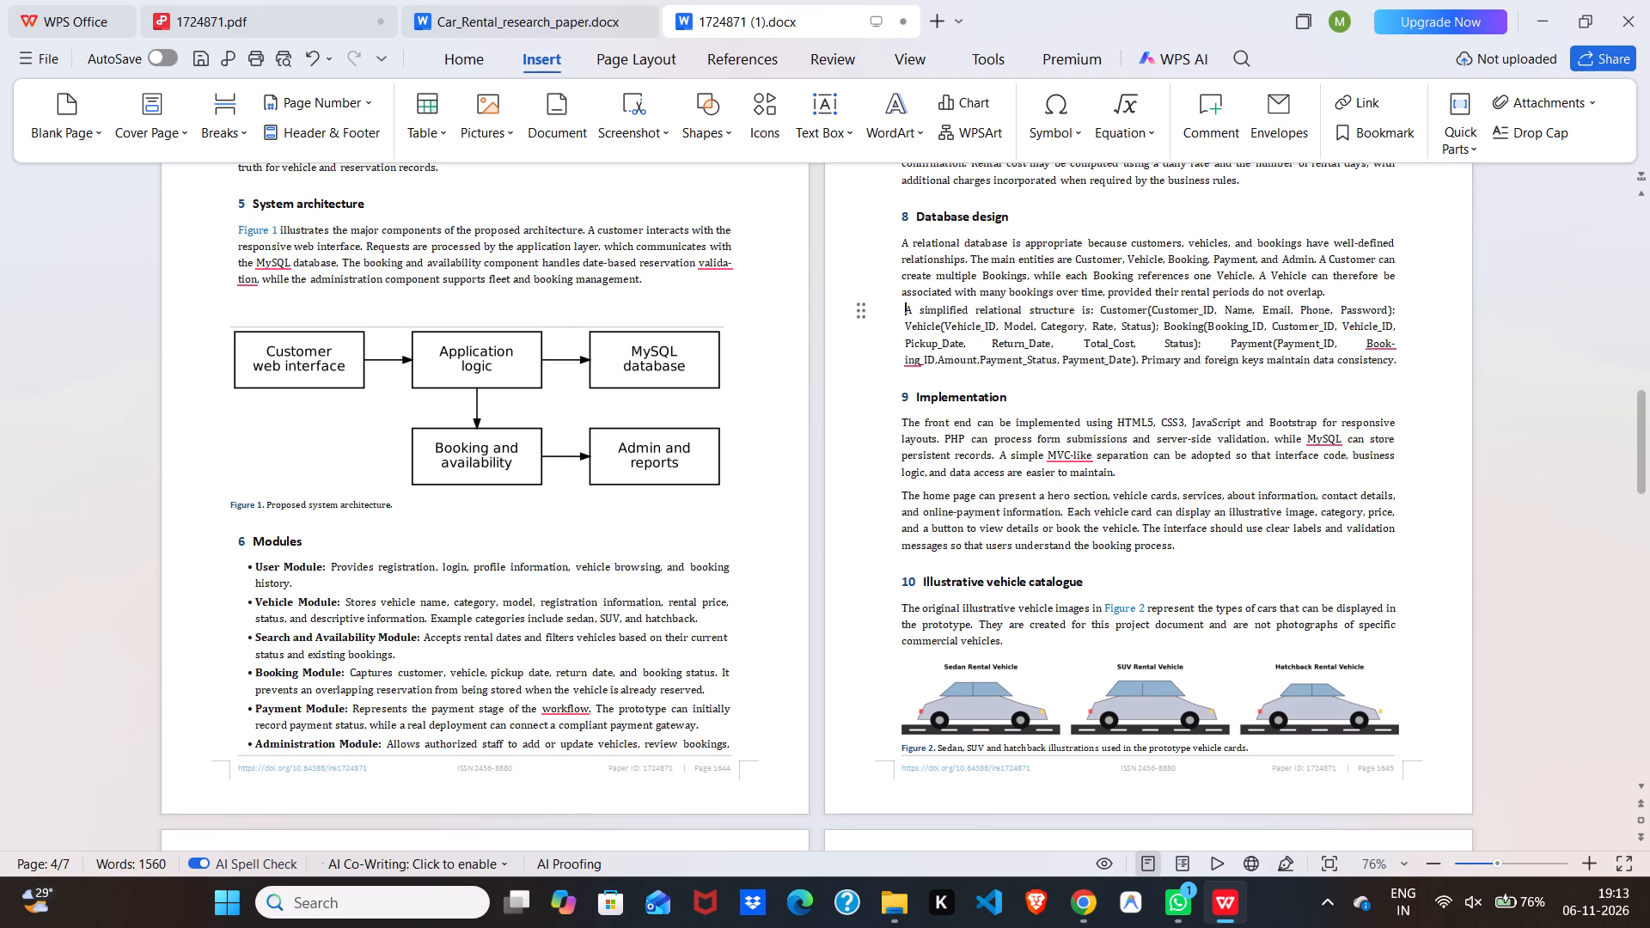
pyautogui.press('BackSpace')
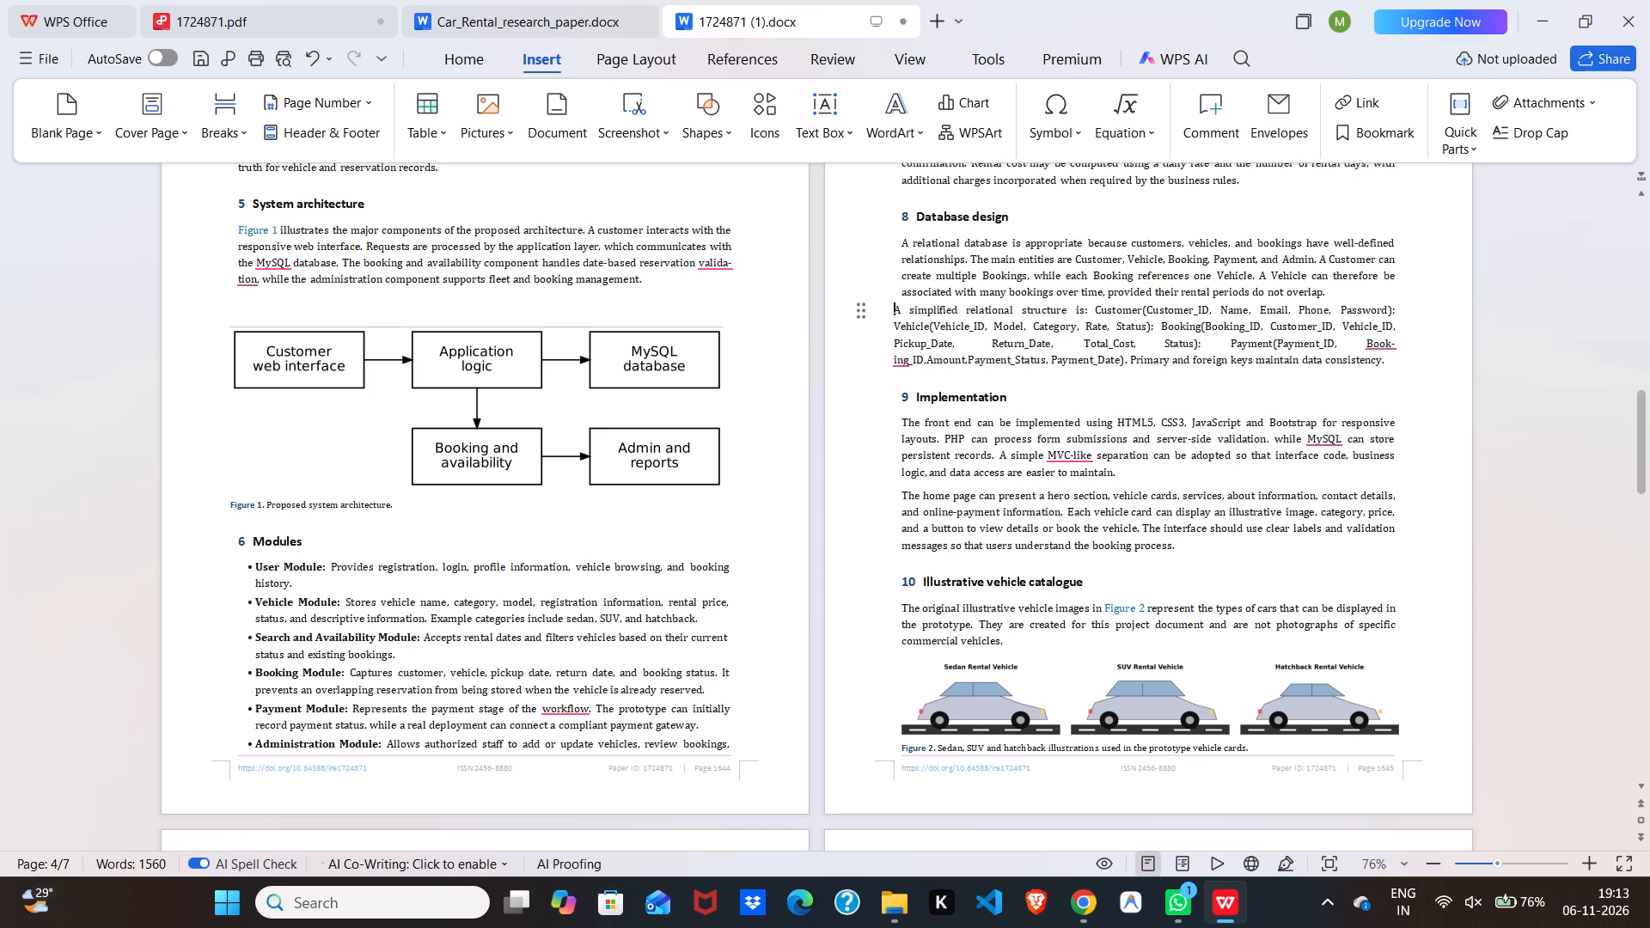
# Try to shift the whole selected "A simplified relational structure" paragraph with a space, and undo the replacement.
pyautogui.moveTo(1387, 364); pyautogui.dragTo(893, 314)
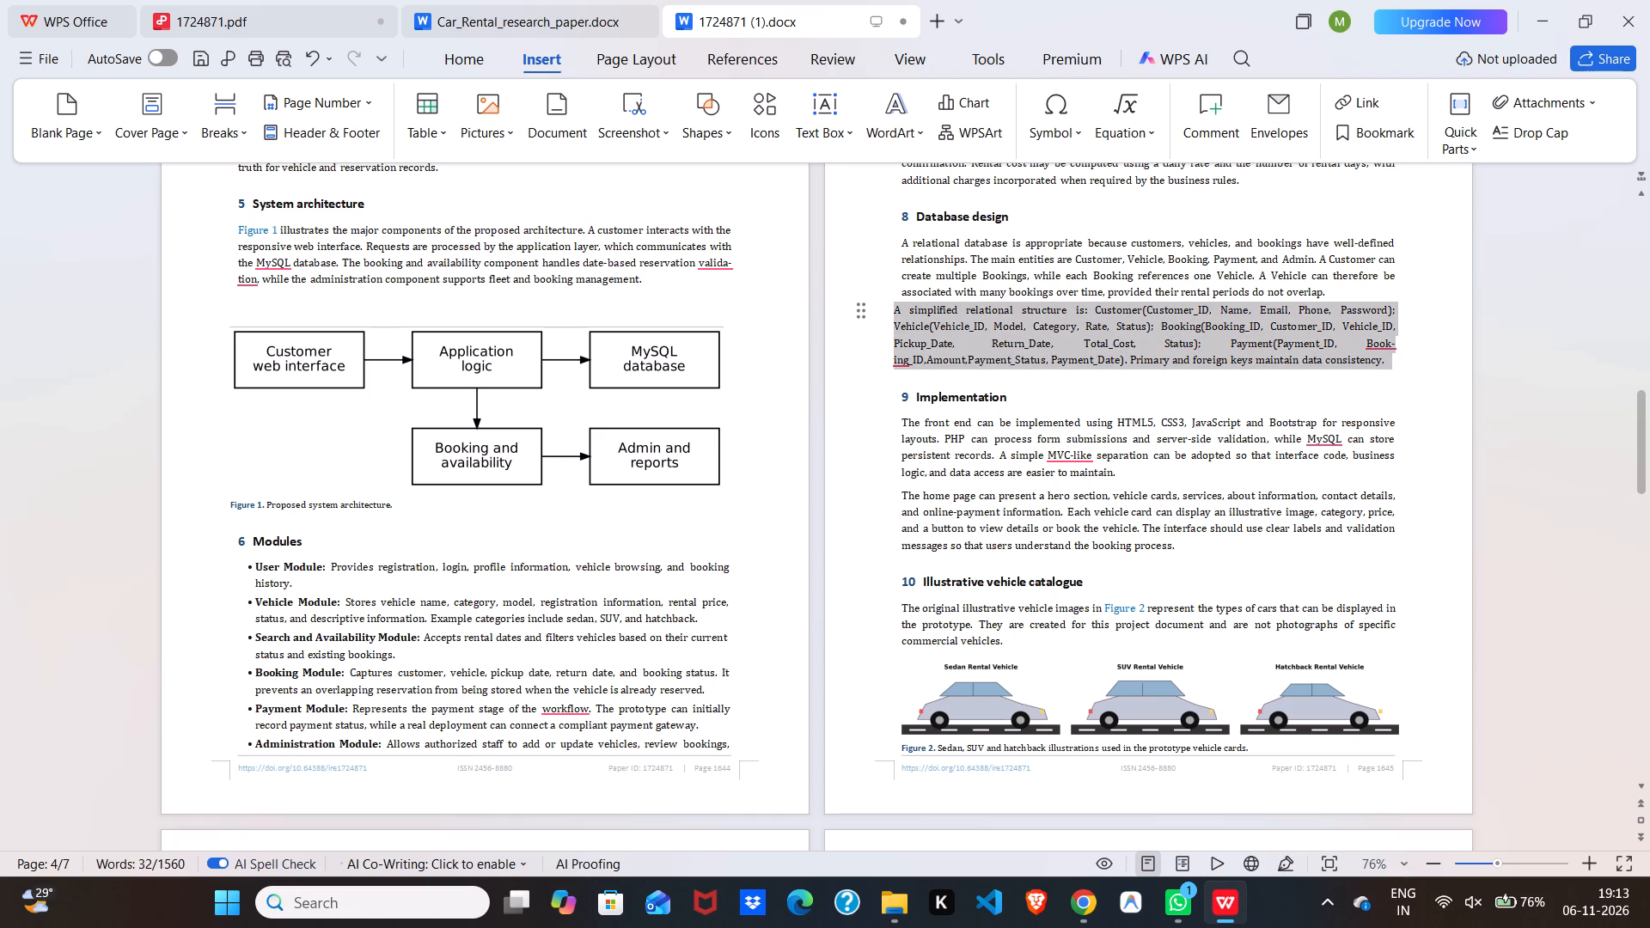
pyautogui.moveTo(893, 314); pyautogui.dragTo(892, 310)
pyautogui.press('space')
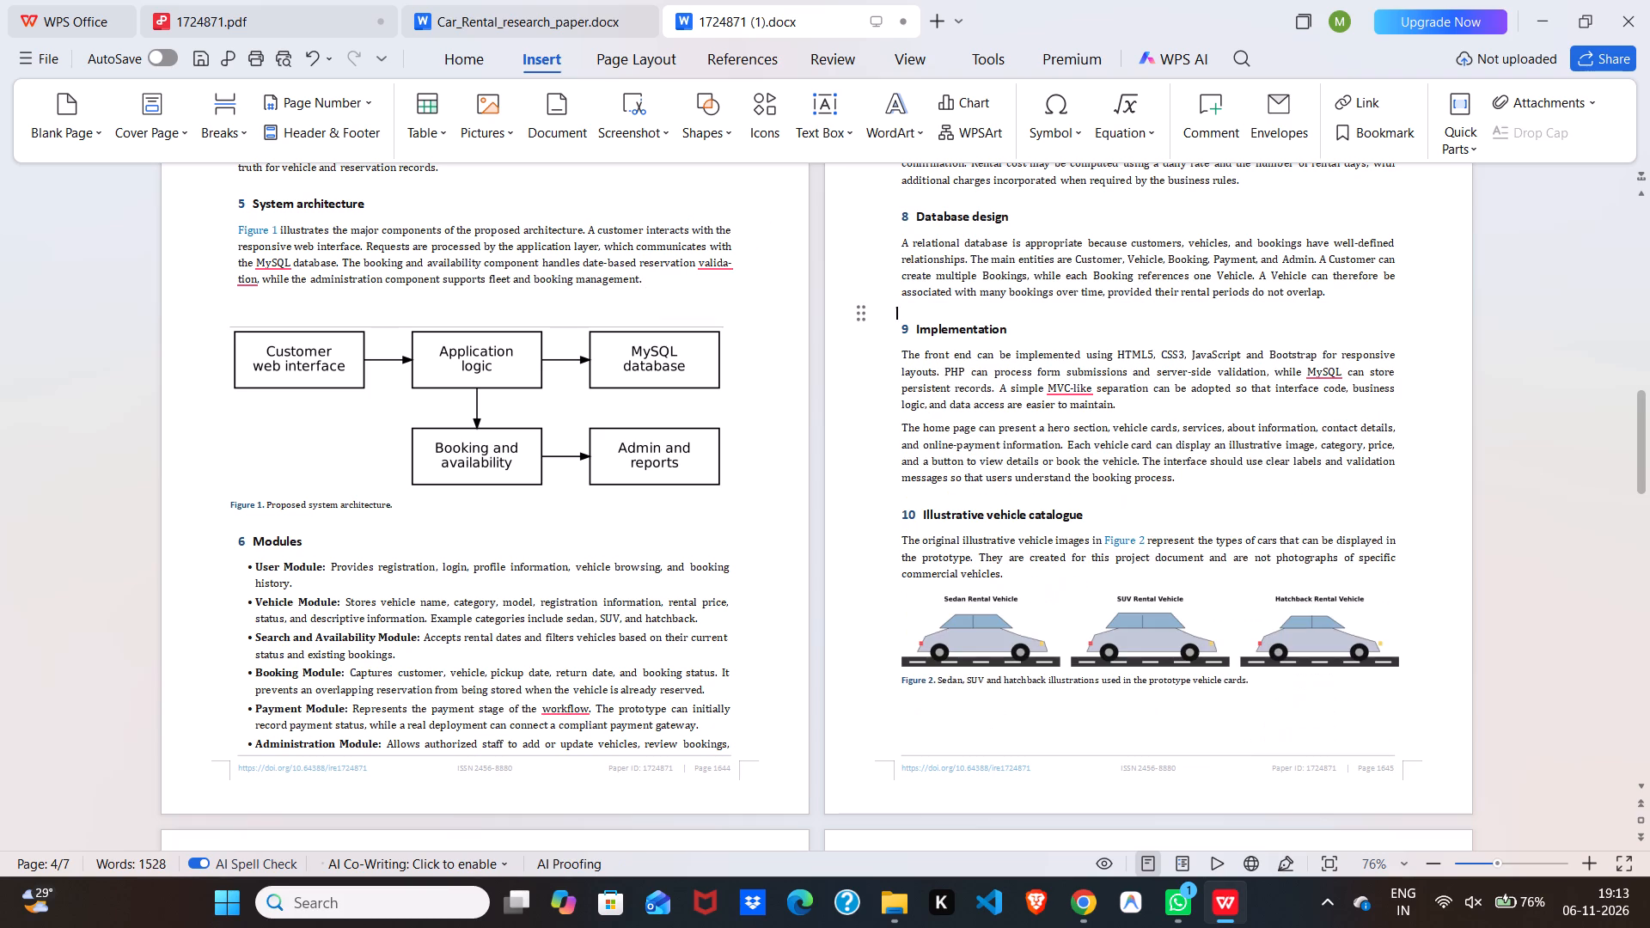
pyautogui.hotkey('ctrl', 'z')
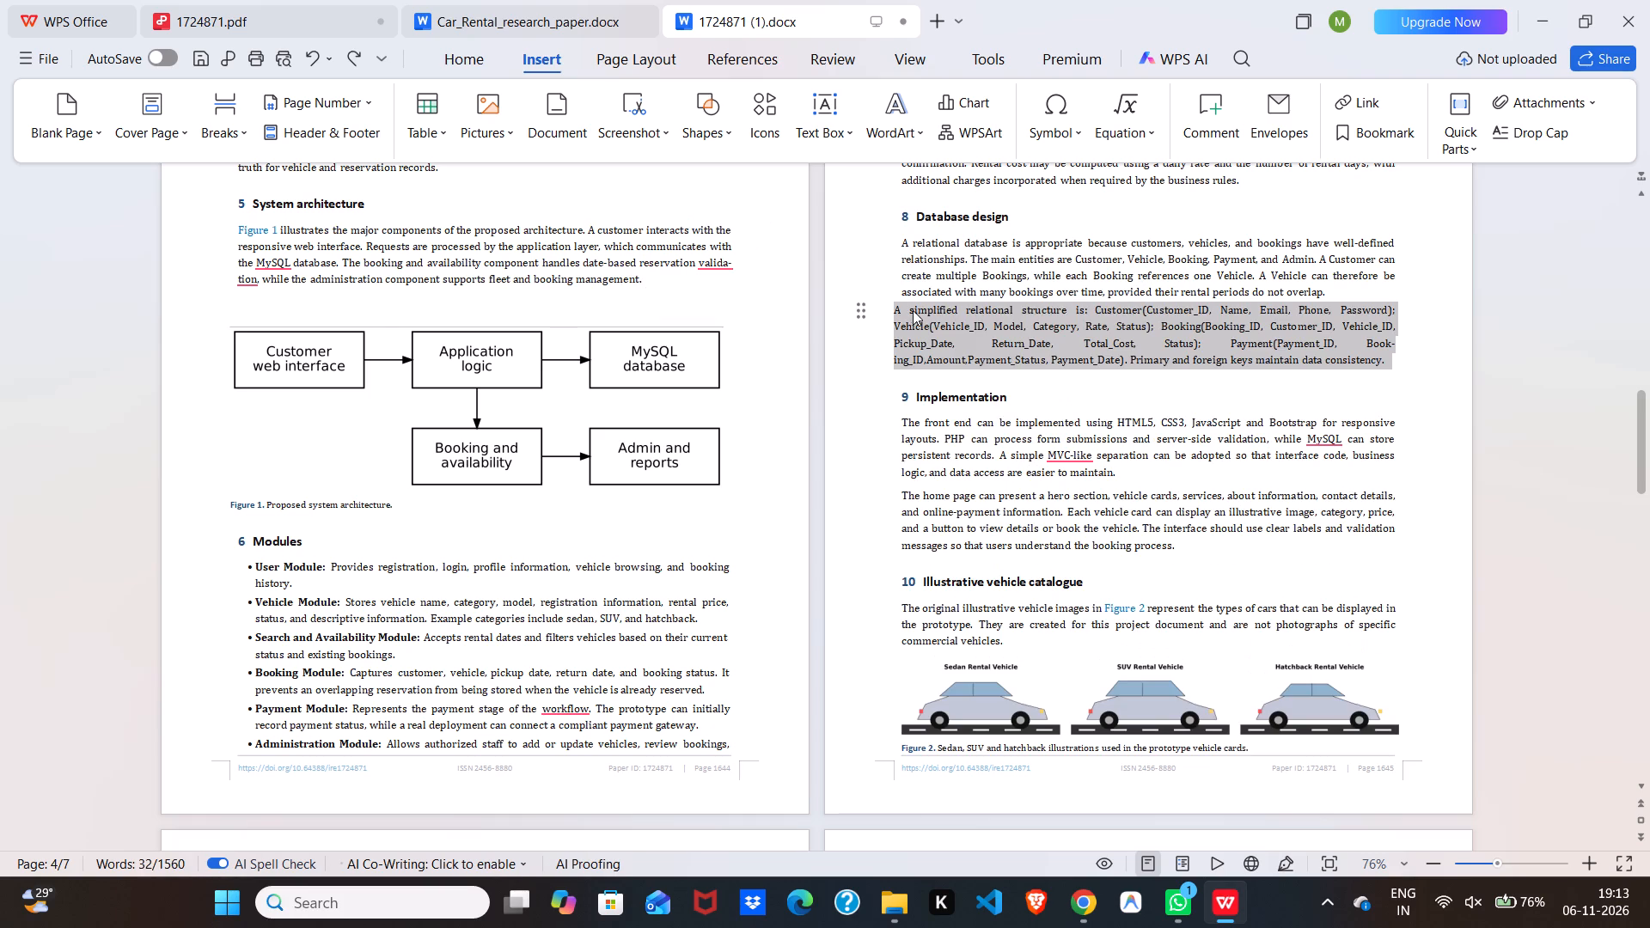
# Align the "A simplified relational structure" paragraph with section 8's text by adding a leading space to its second line and its first line.
pyautogui.click(883, 313)
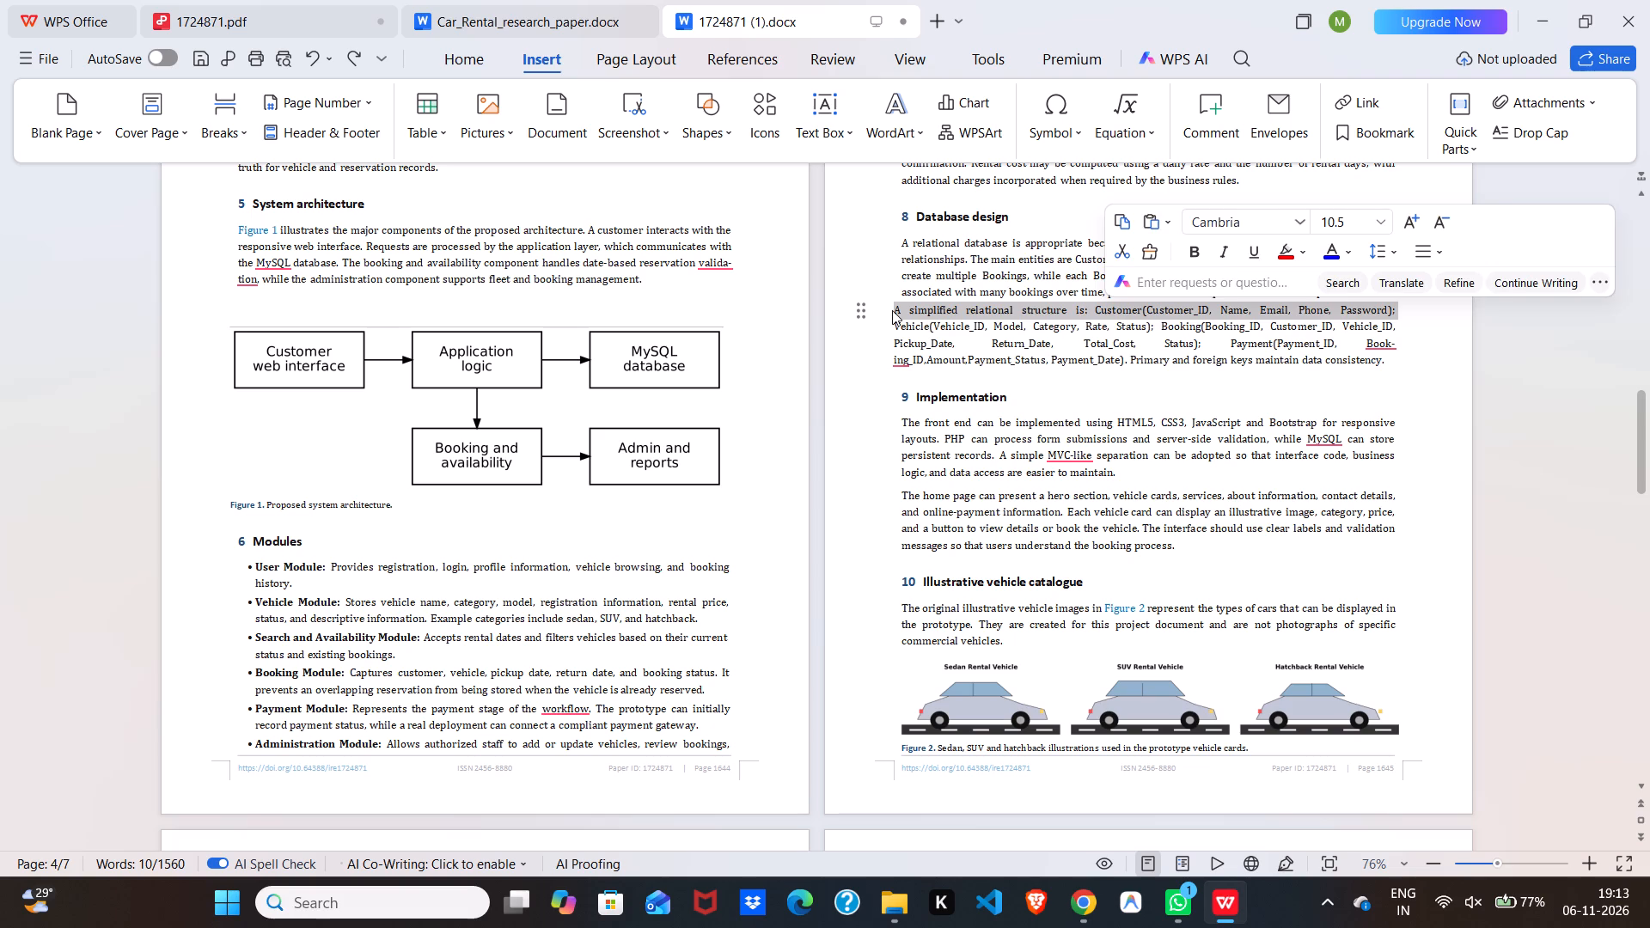
pyautogui.click(892, 310)
pyautogui.press('space')
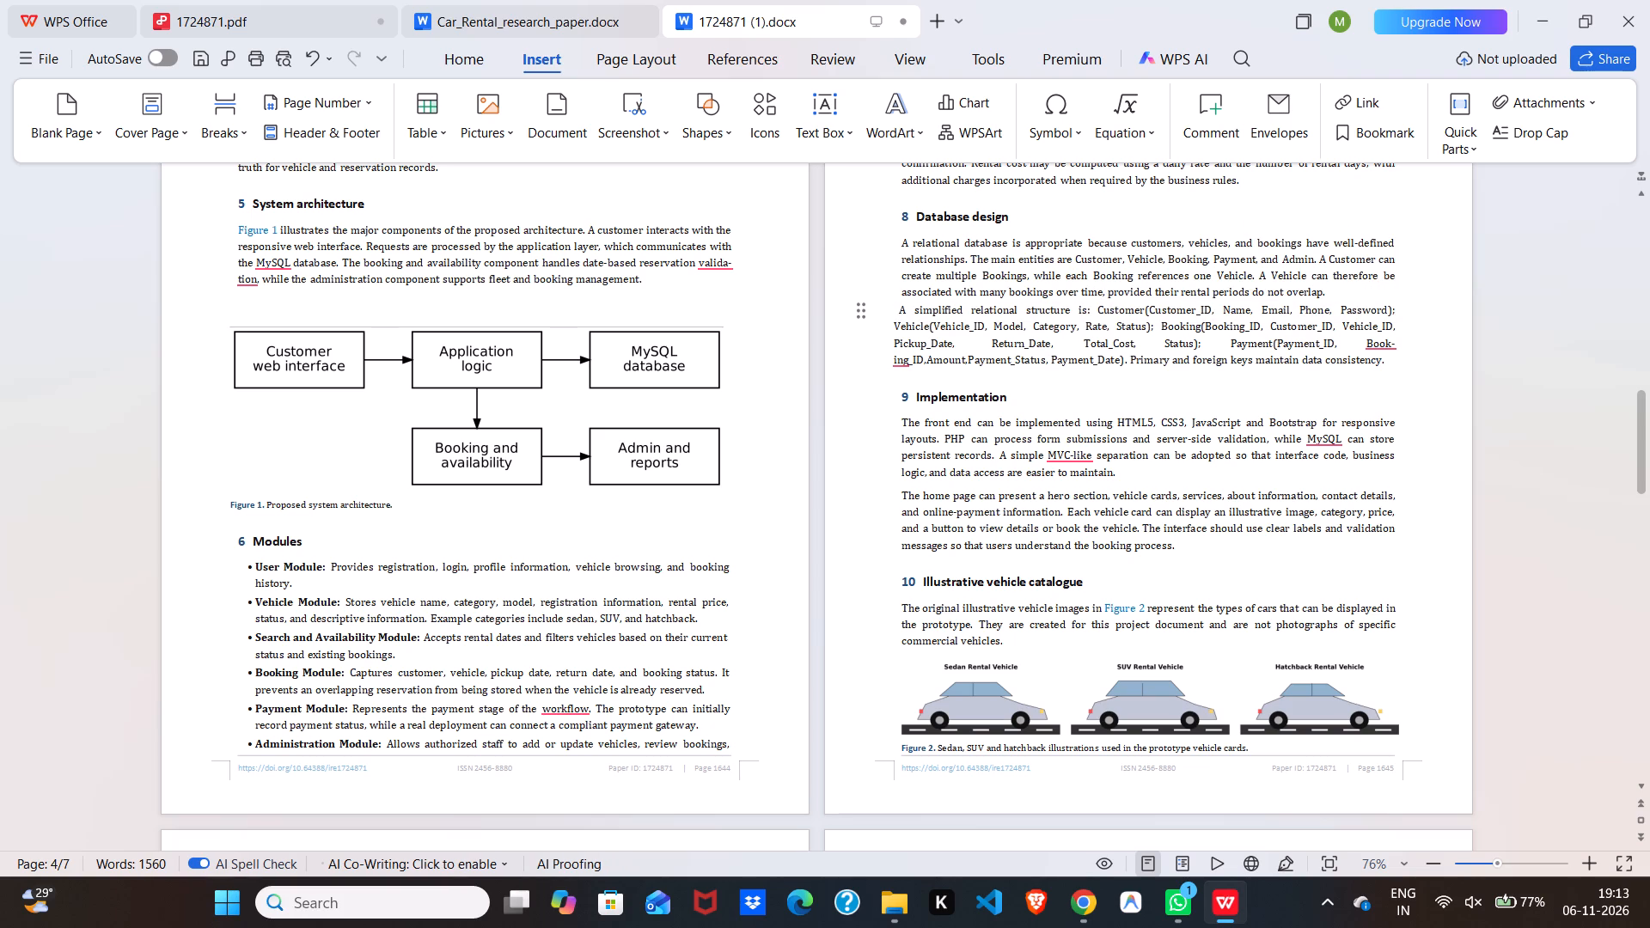
pyautogui.click(894, 318)
pyautogui.press('space')
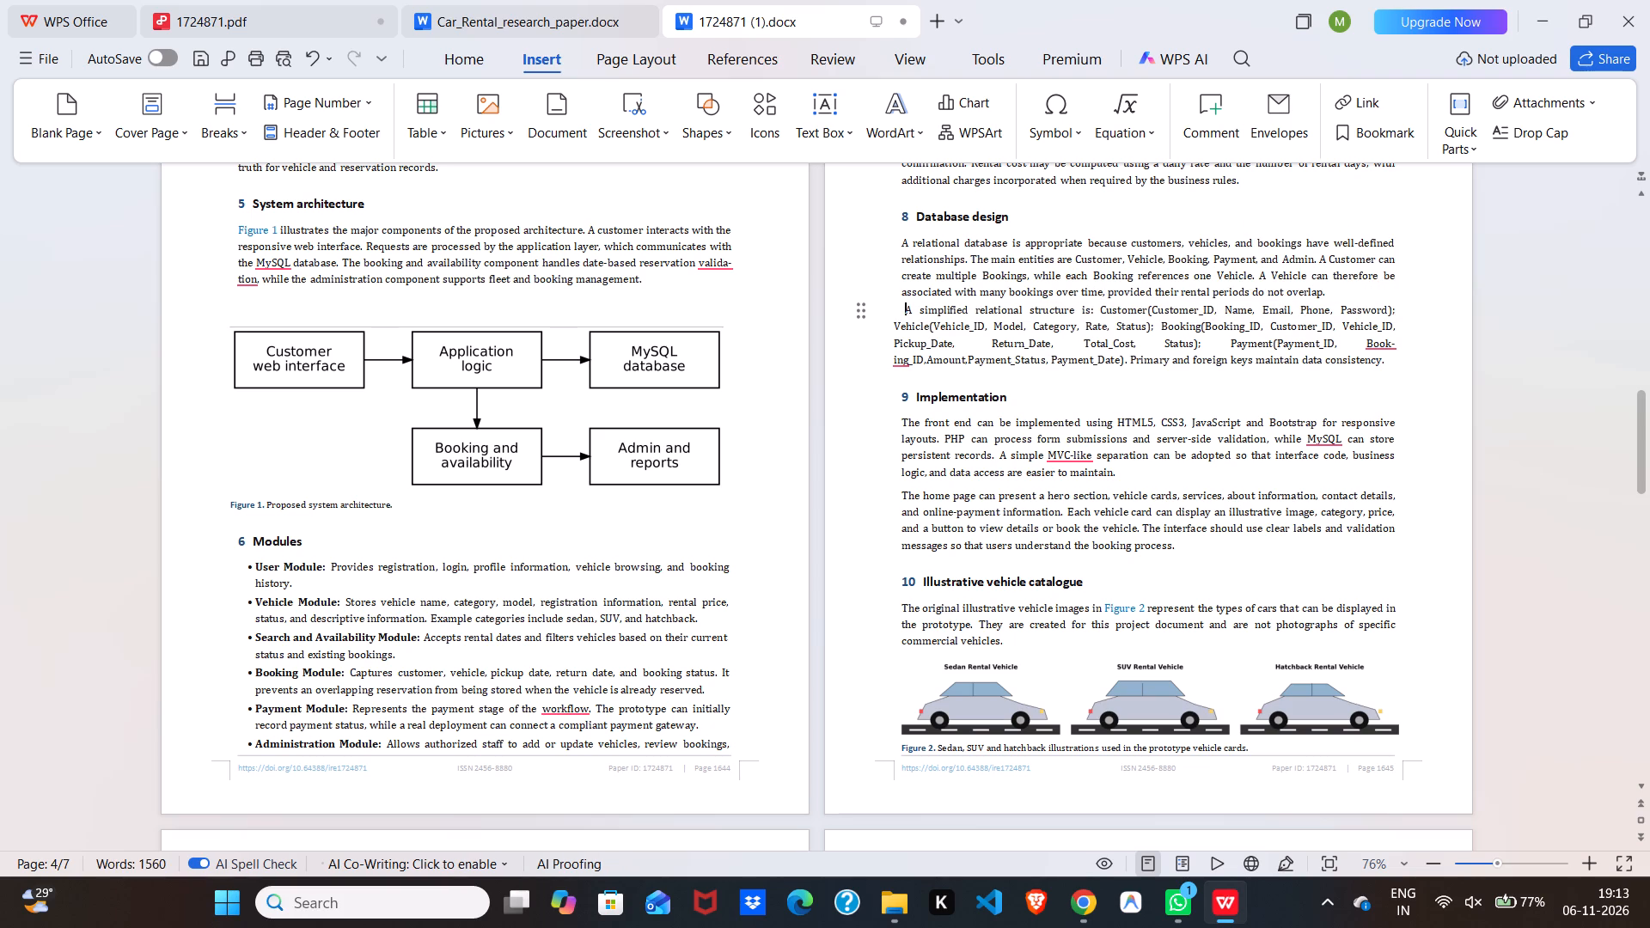
pyautogui.press('BackSpace')
pyautogui.click(894, 325)
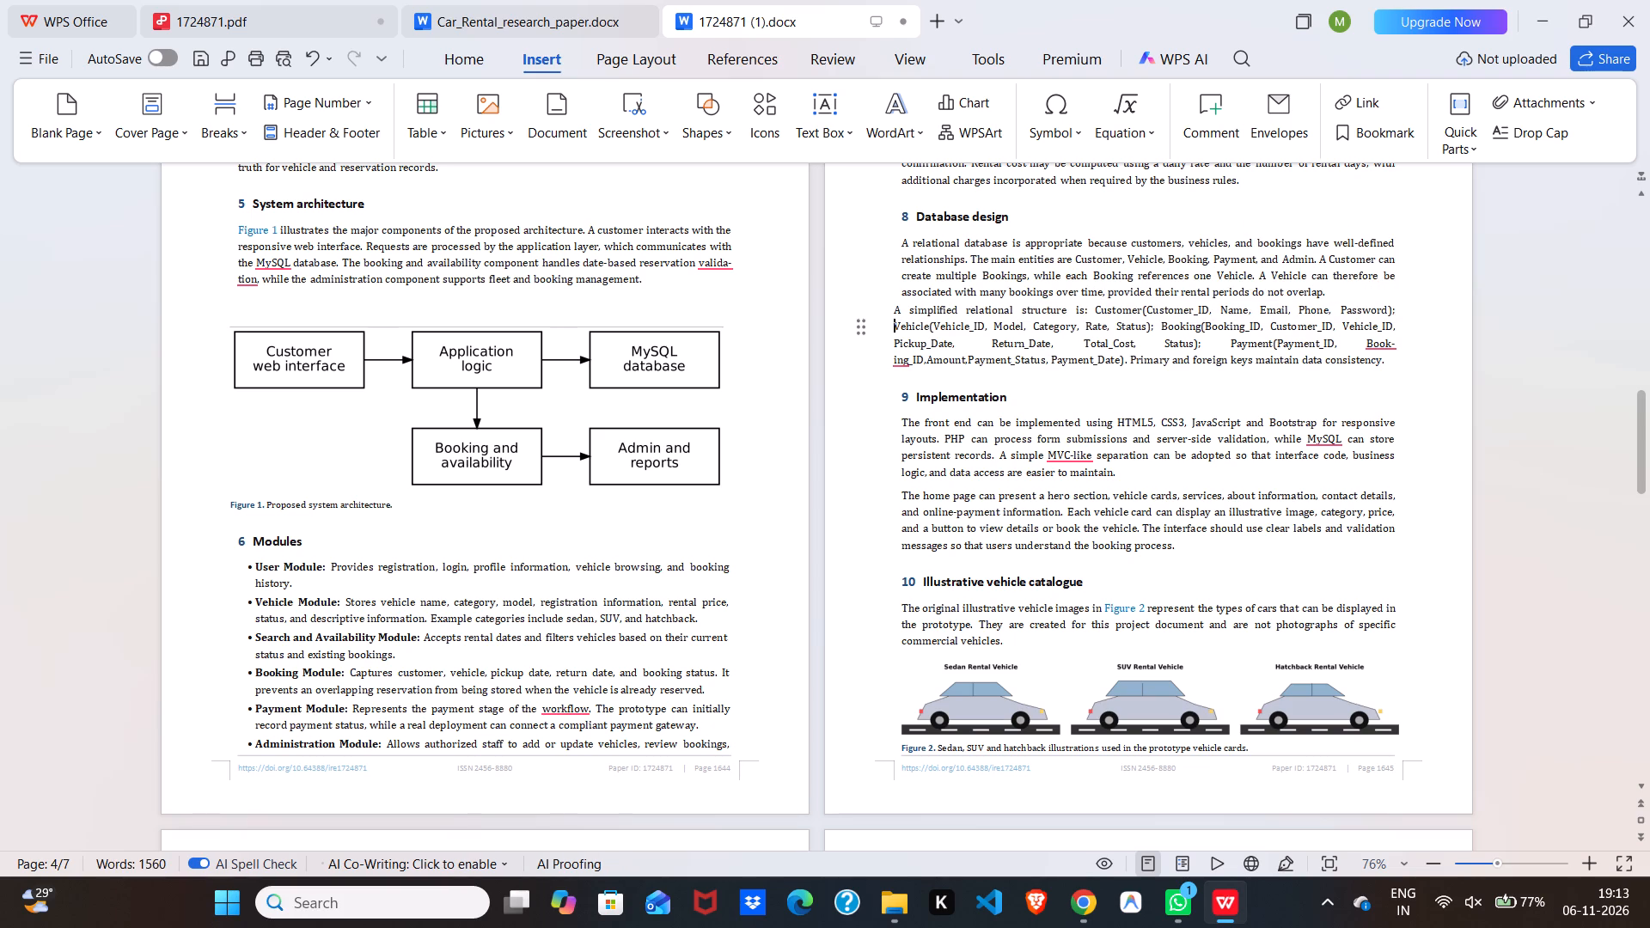
pyautogui.press('space')
pyautogui.click(892, 312)
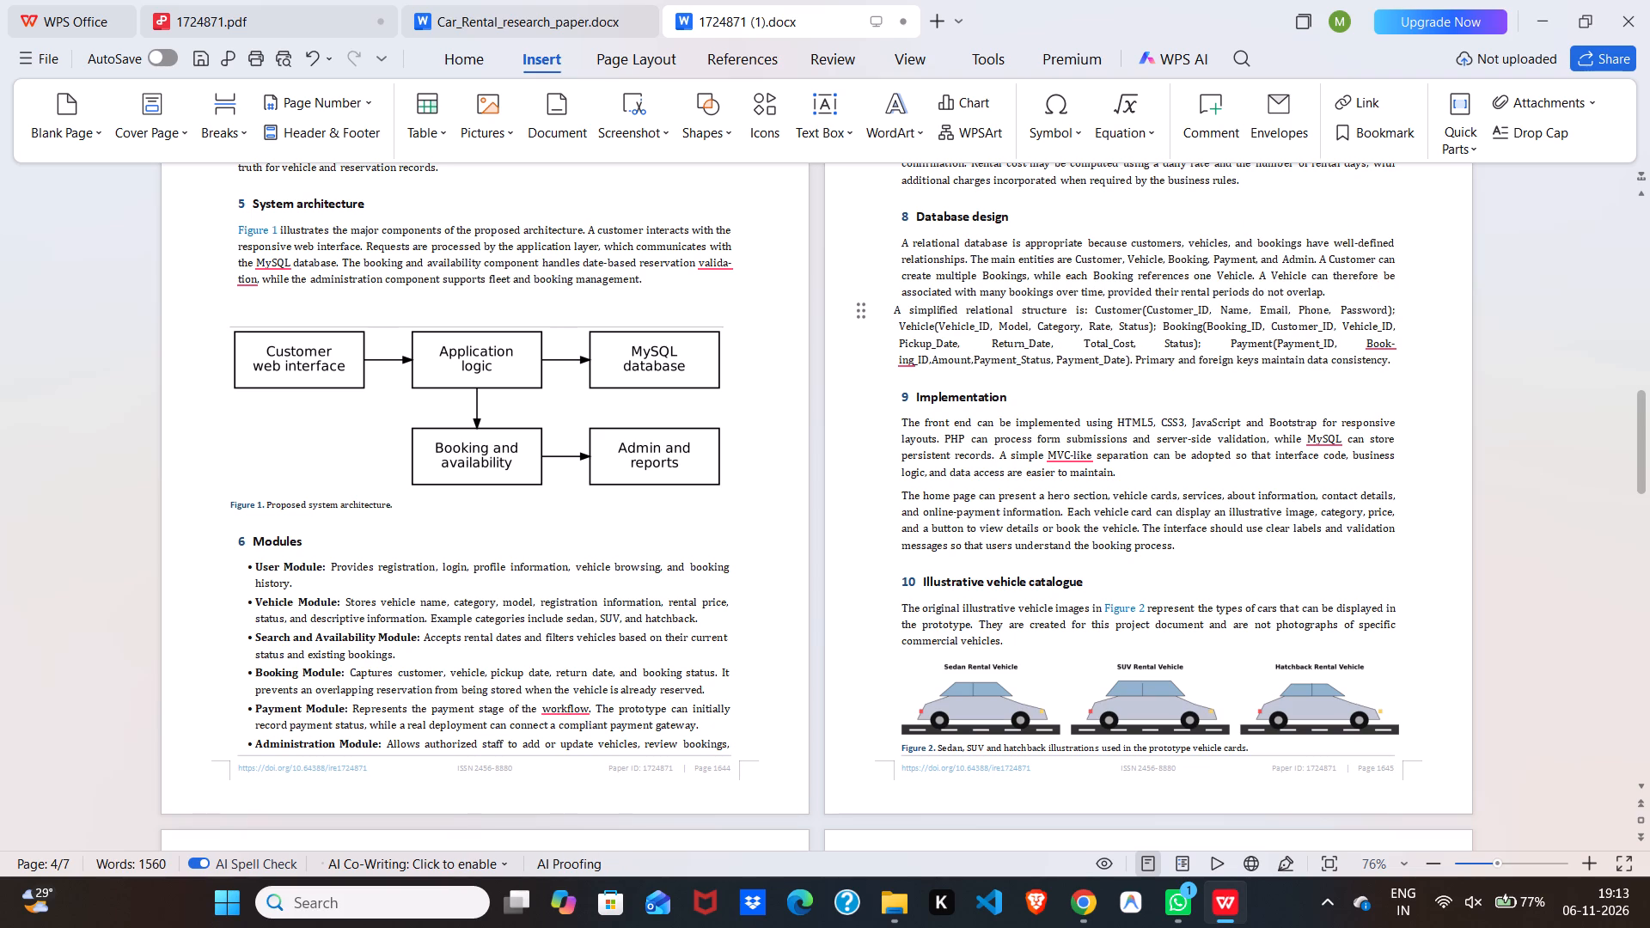
pyautogui.press('space')
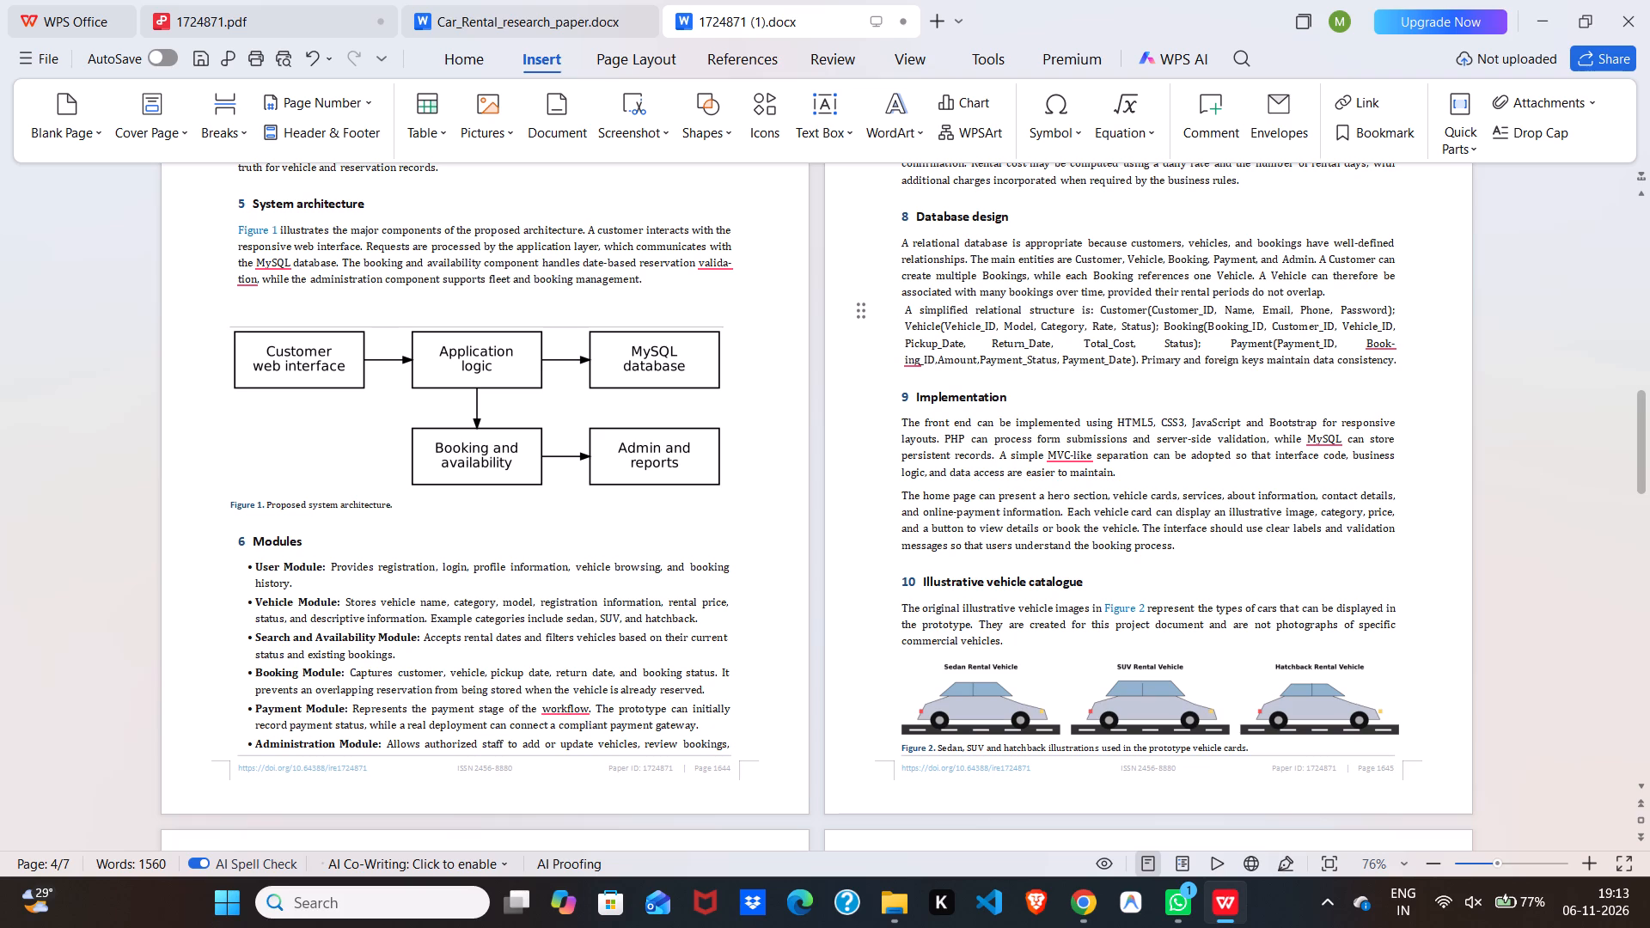
pyautogui.click(1104, 393)
# Copy section 10 "Illustrative vehicle catalogue" on page 4, from its heading through the Figure 2 caption.
pyautogui.scroll(-1, 1009, 445)
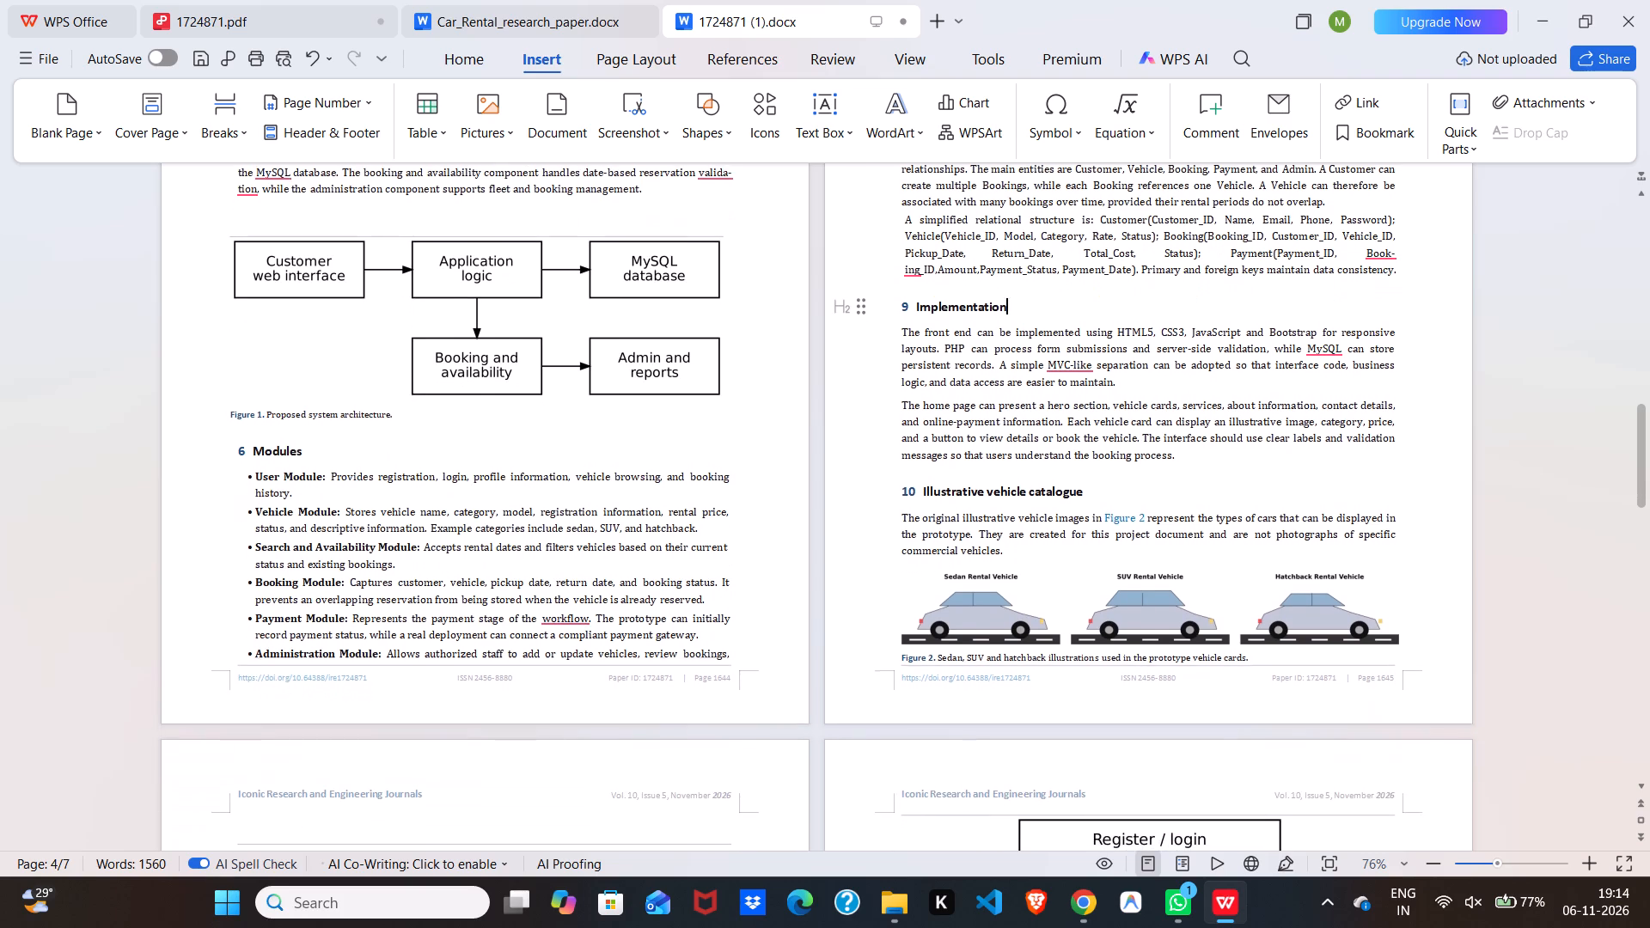
pyautogui.scroll(-1, 1009, 445)
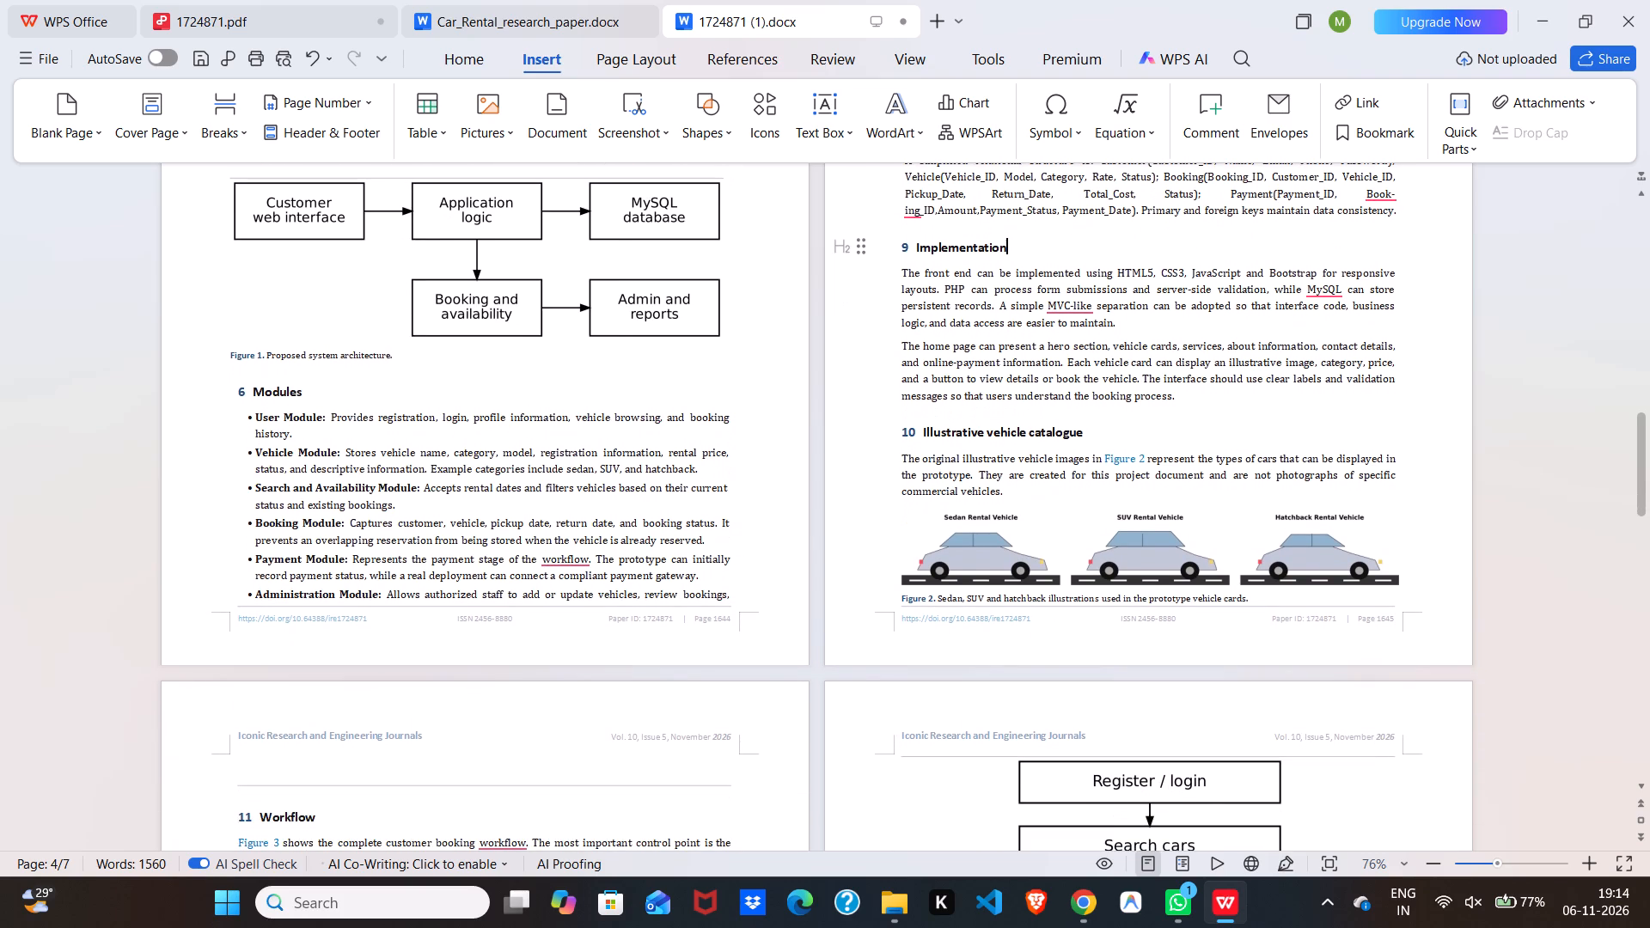
pyautogui.moveTo(901, 433); pyautogui.dragTo(895, 462)
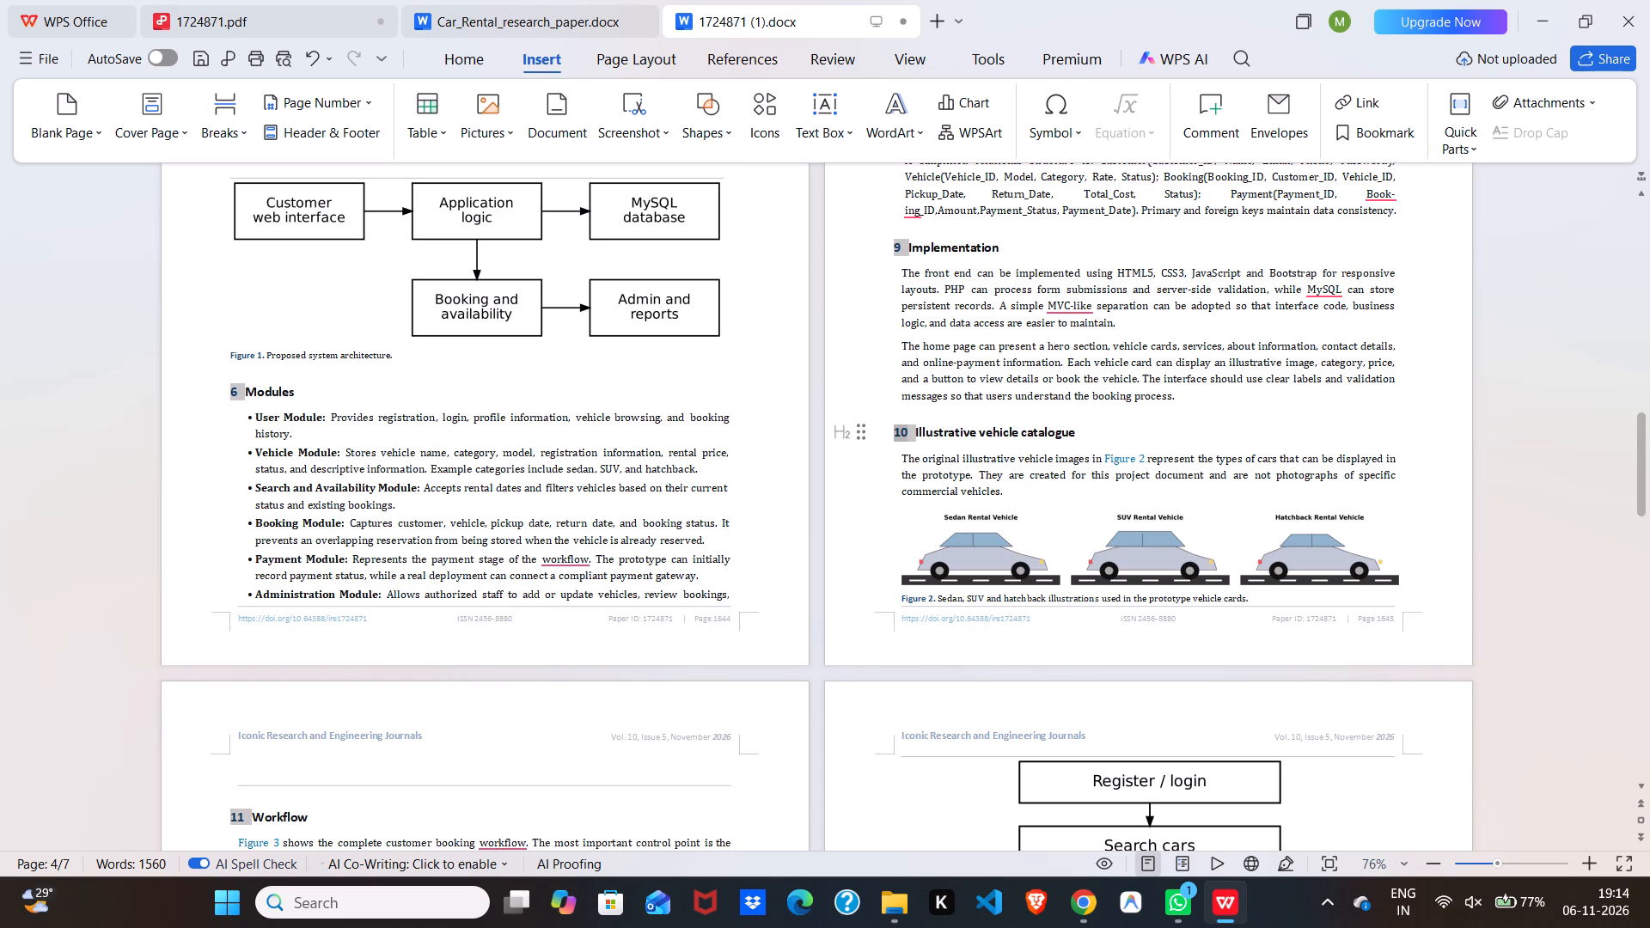
pyautogui.hotkey('ctrl', 'z')
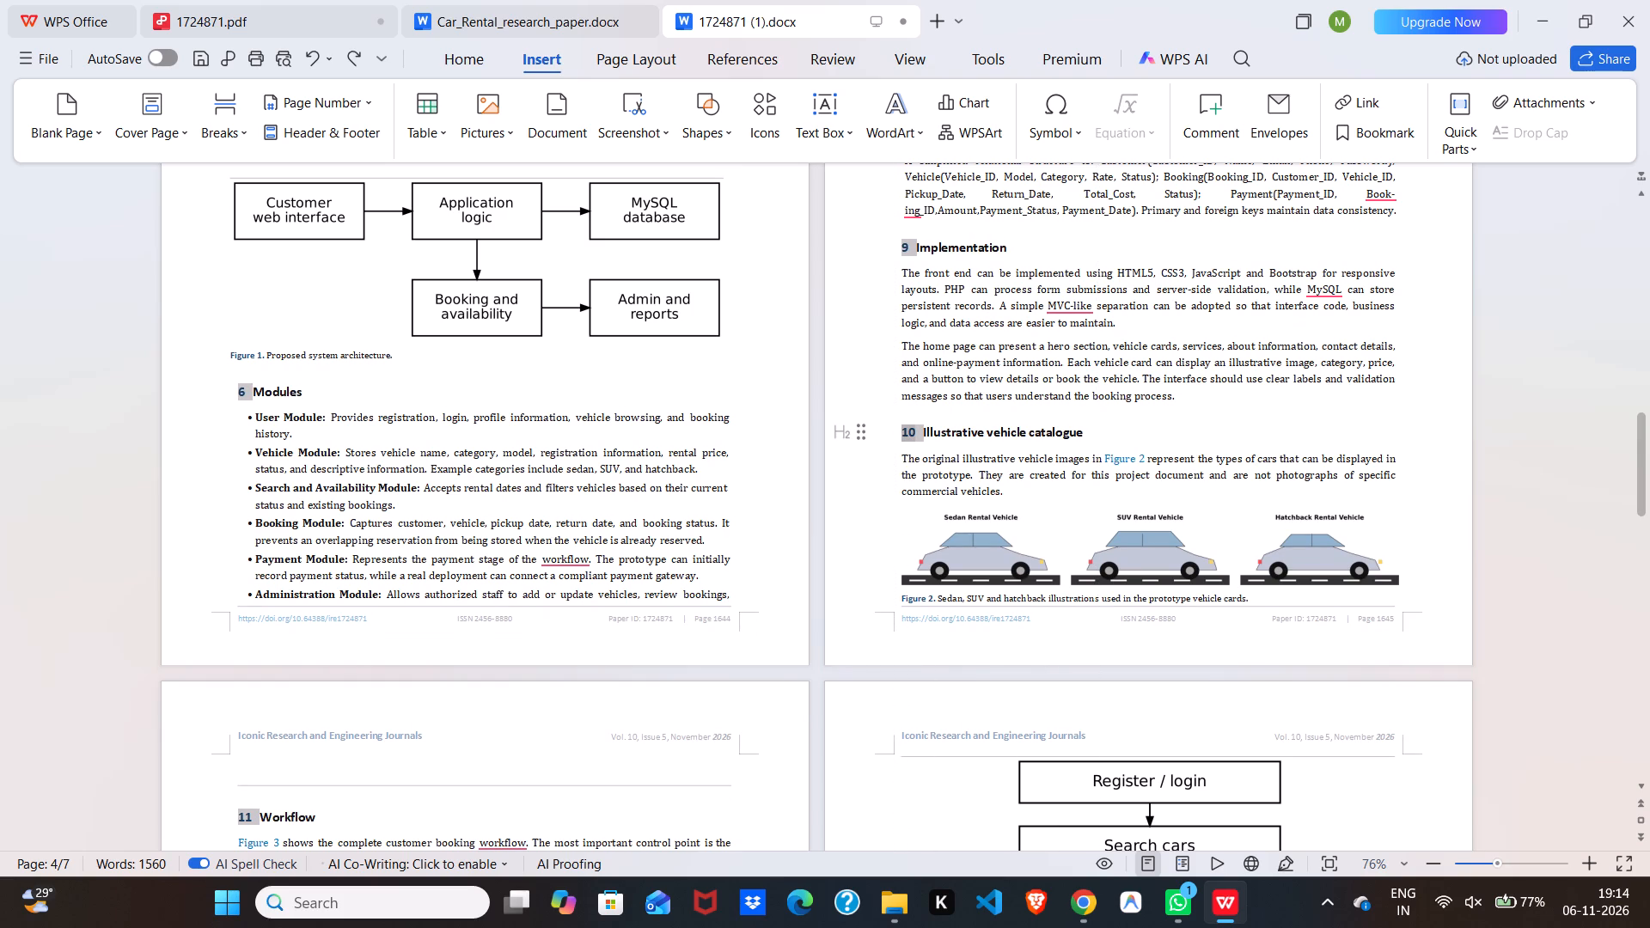
pyautogui.moveTo(1414, 591); pyautogui.dragTo(883, 433)
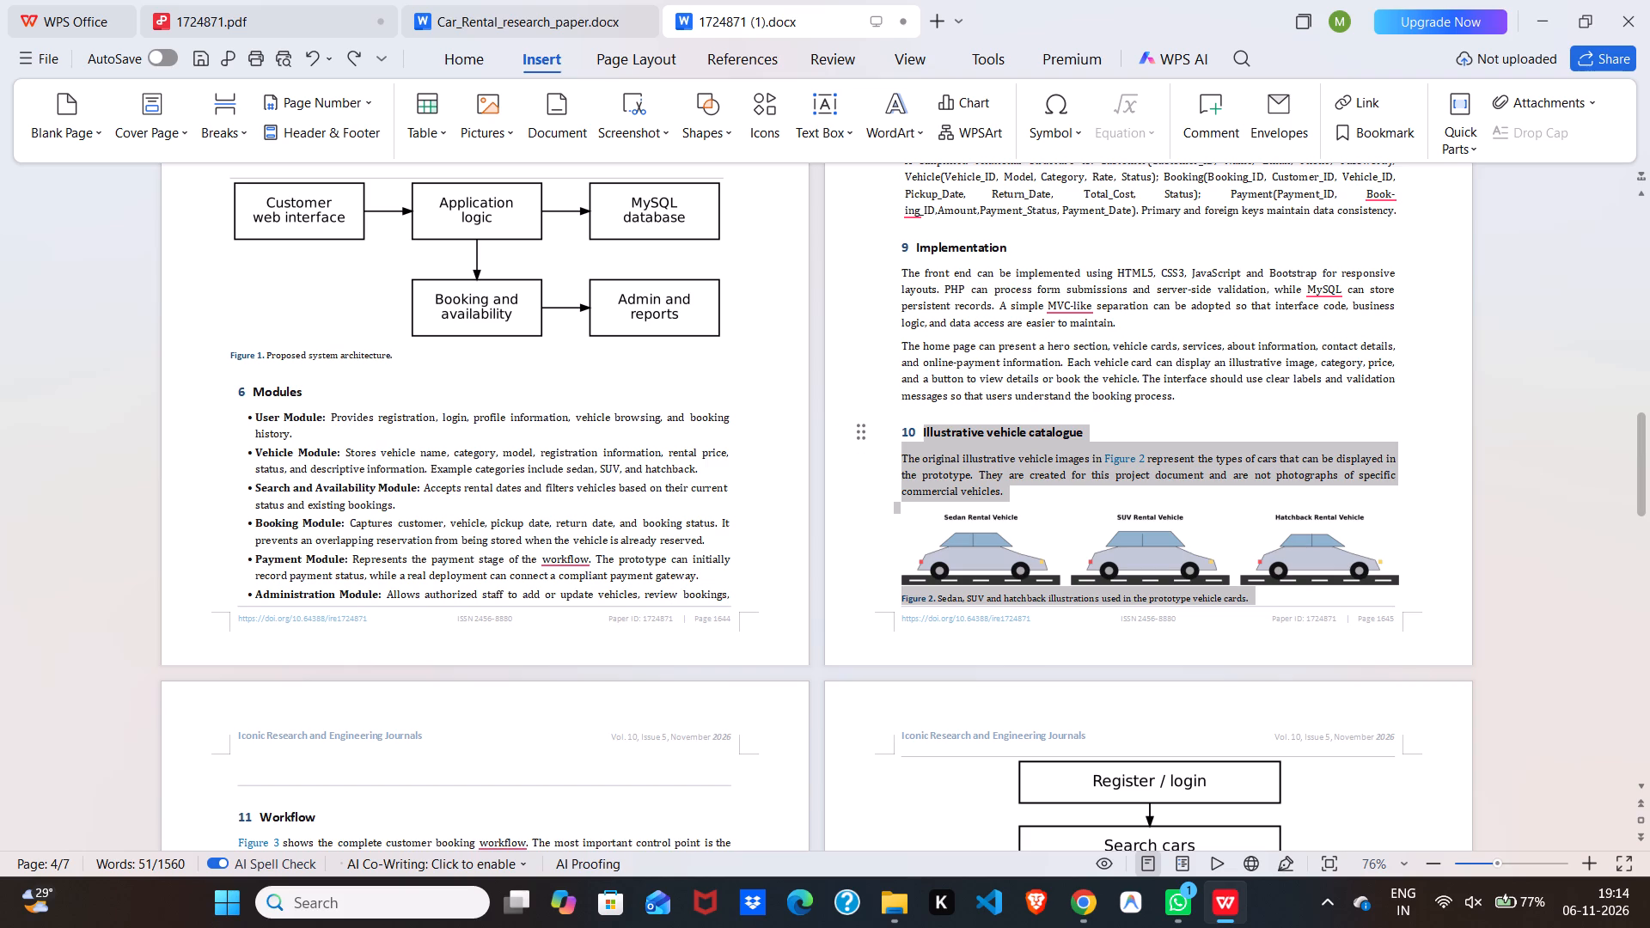
pyautogui.moveTo(883, 433); pyautogui.dragTo(883, 432)
pyautogui.hotkey('ctrl', 'c')
pyautogui.scroll(-2, 890, 707)
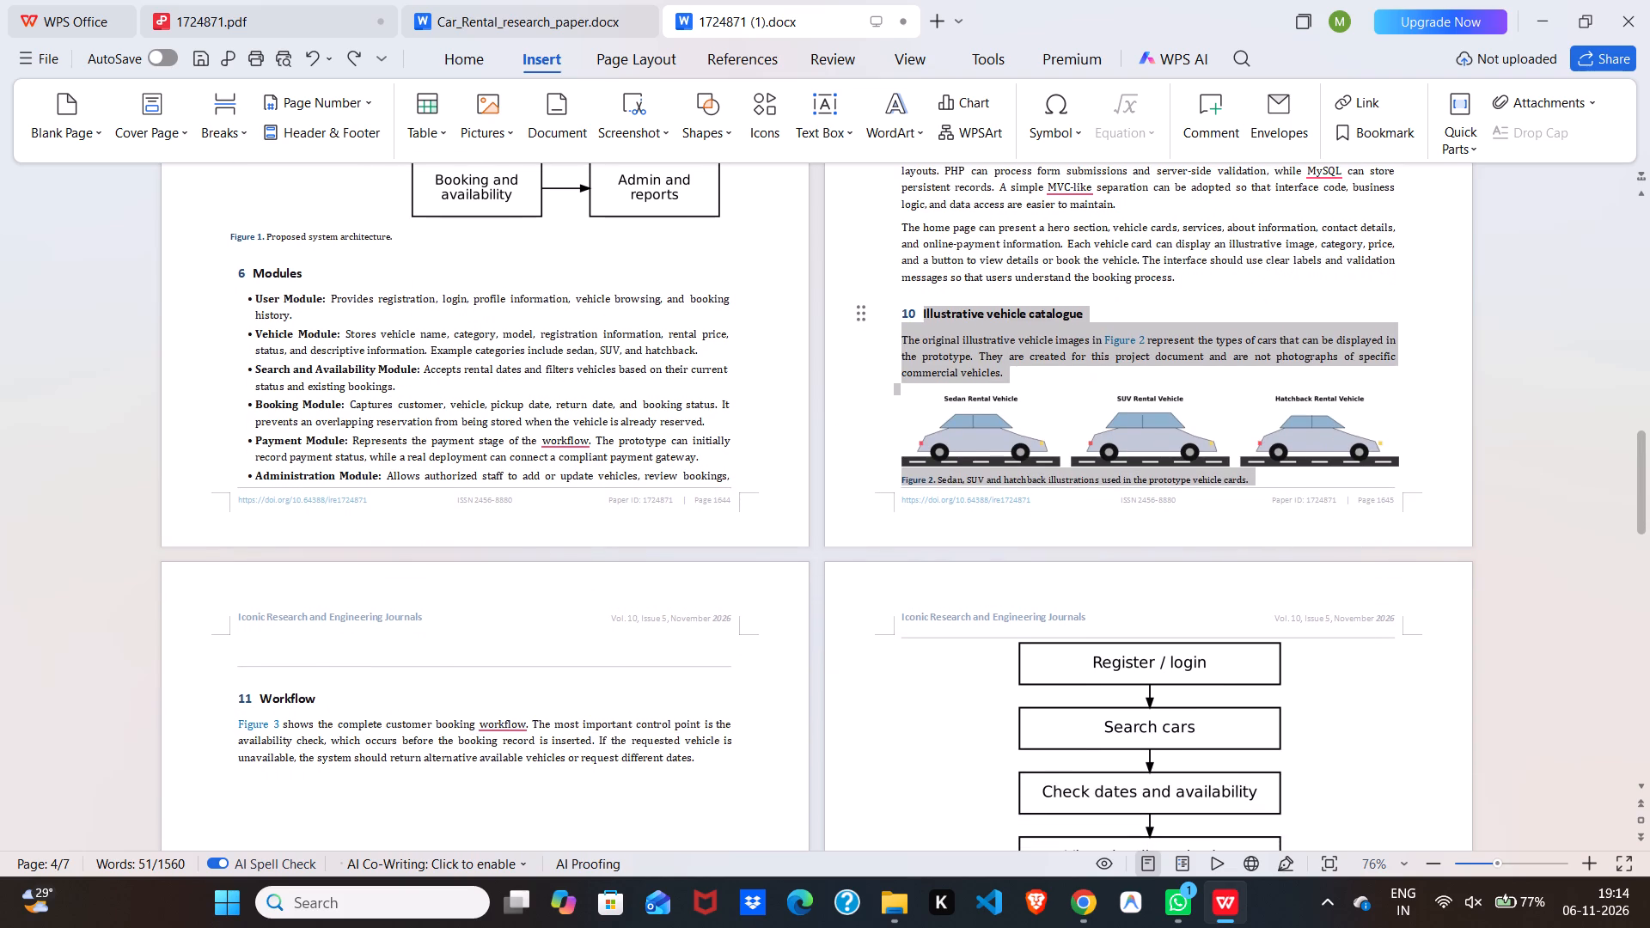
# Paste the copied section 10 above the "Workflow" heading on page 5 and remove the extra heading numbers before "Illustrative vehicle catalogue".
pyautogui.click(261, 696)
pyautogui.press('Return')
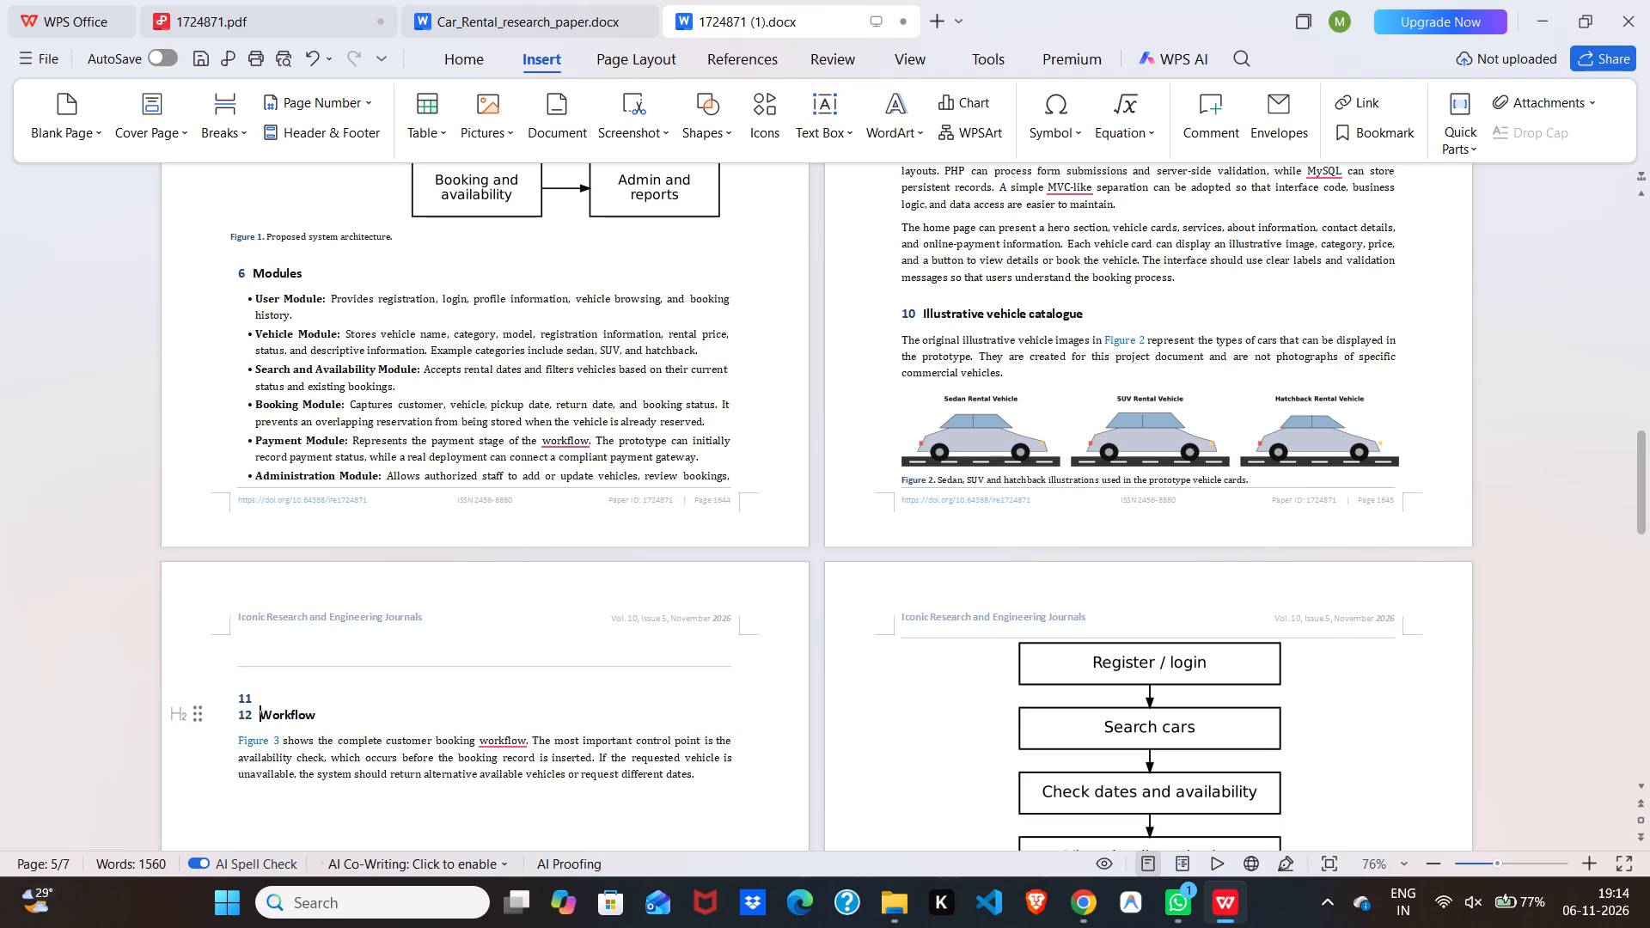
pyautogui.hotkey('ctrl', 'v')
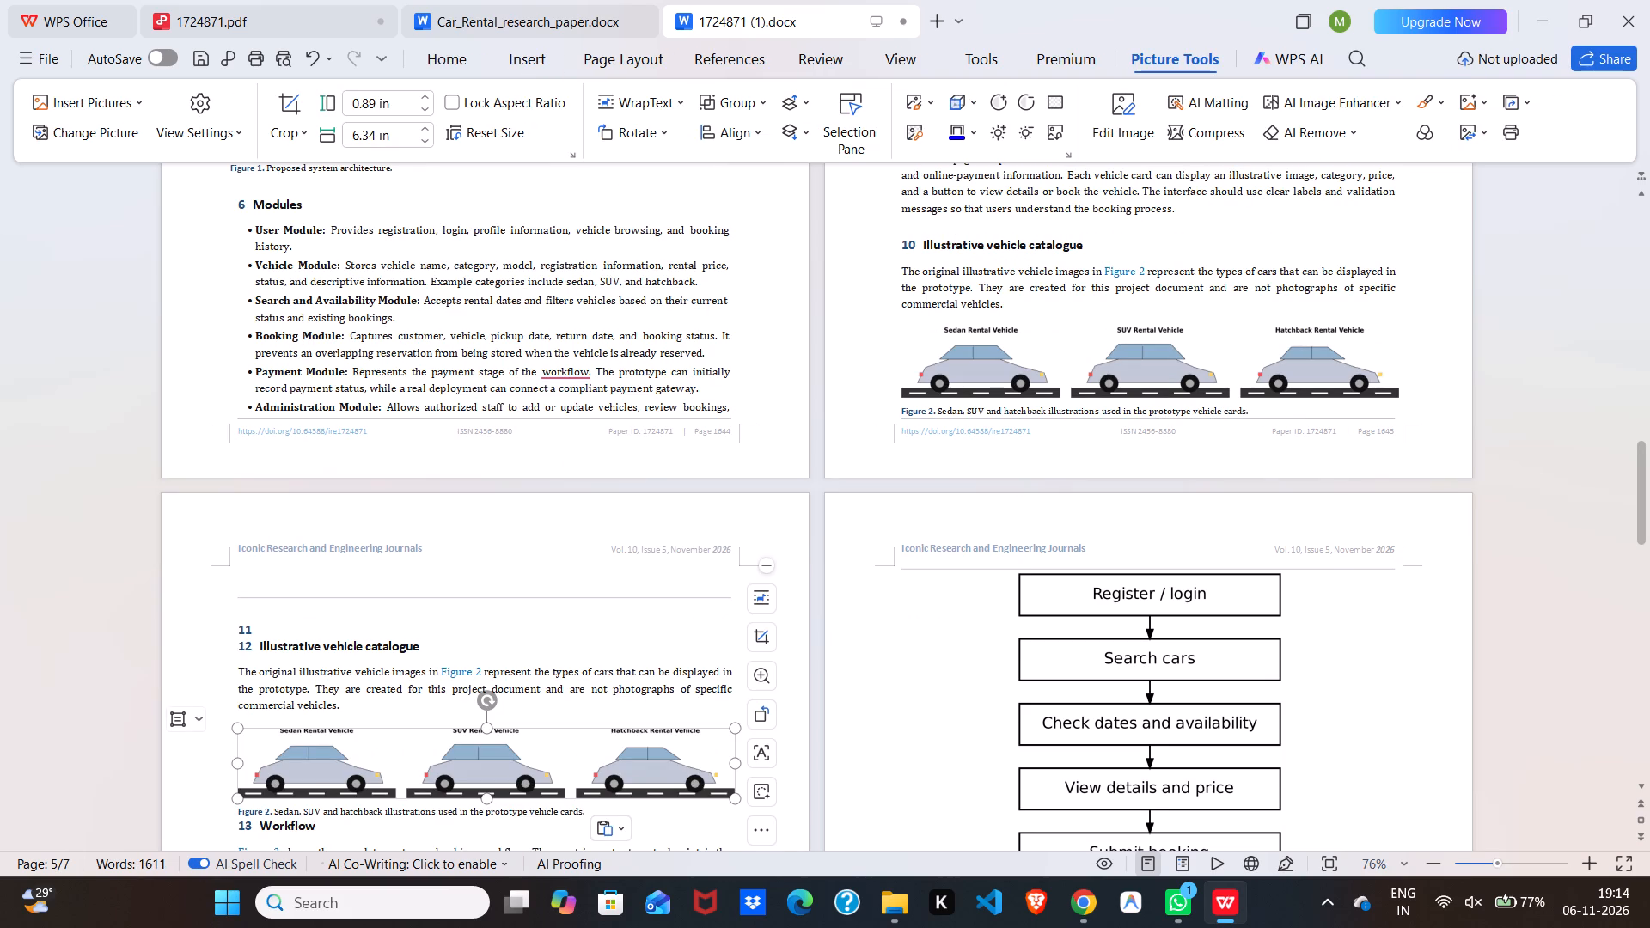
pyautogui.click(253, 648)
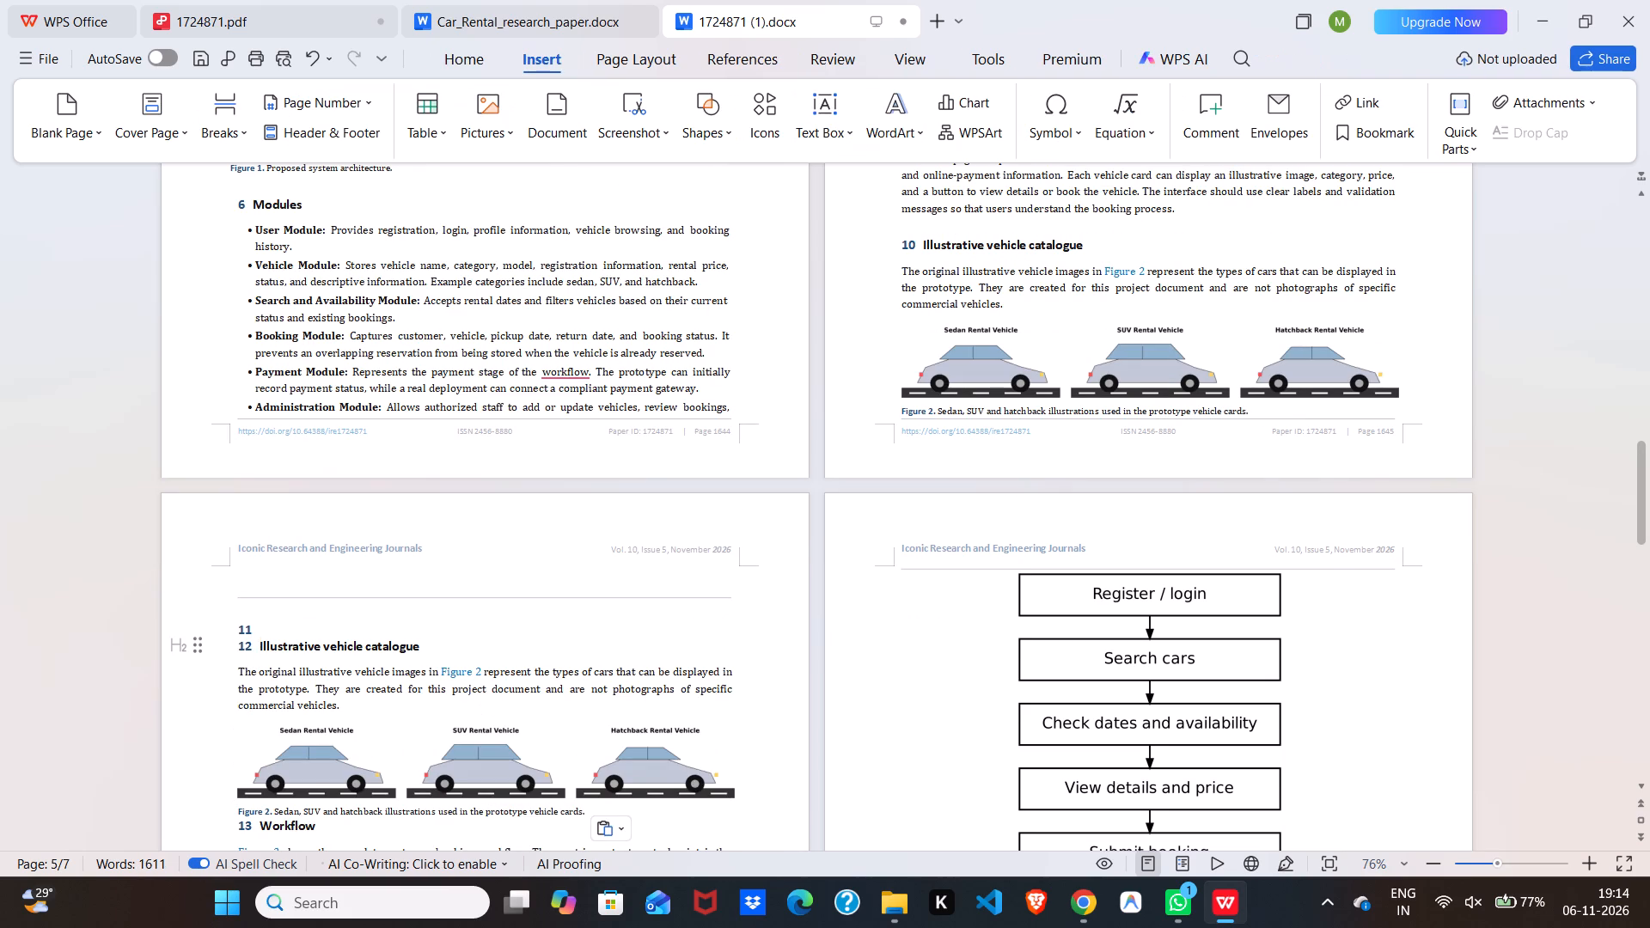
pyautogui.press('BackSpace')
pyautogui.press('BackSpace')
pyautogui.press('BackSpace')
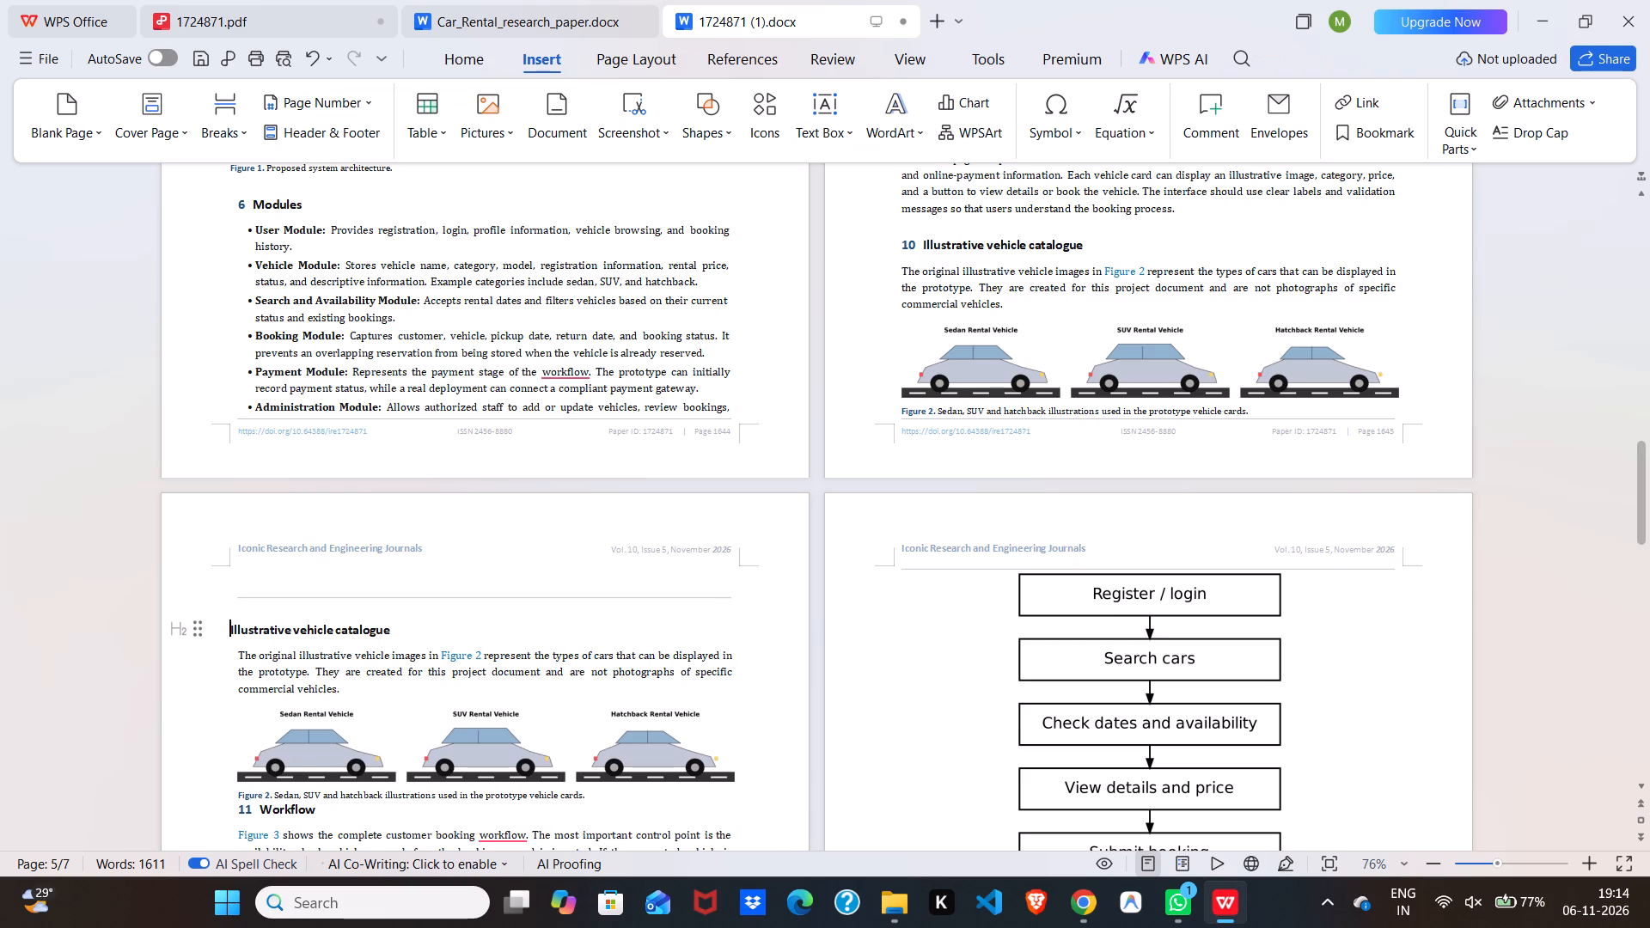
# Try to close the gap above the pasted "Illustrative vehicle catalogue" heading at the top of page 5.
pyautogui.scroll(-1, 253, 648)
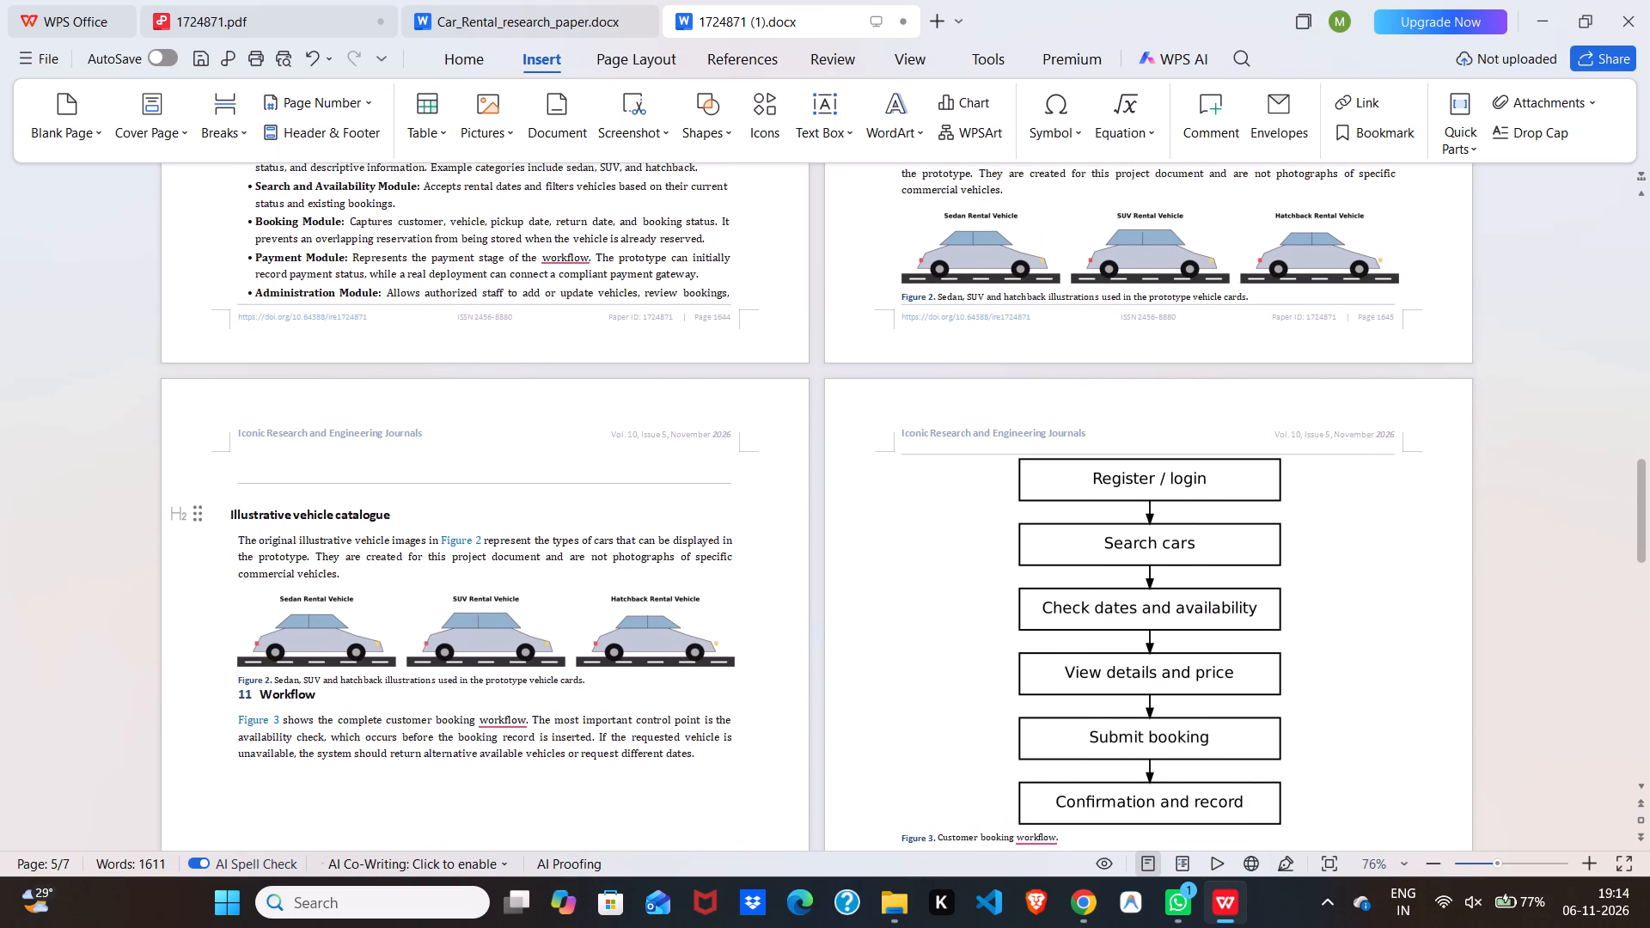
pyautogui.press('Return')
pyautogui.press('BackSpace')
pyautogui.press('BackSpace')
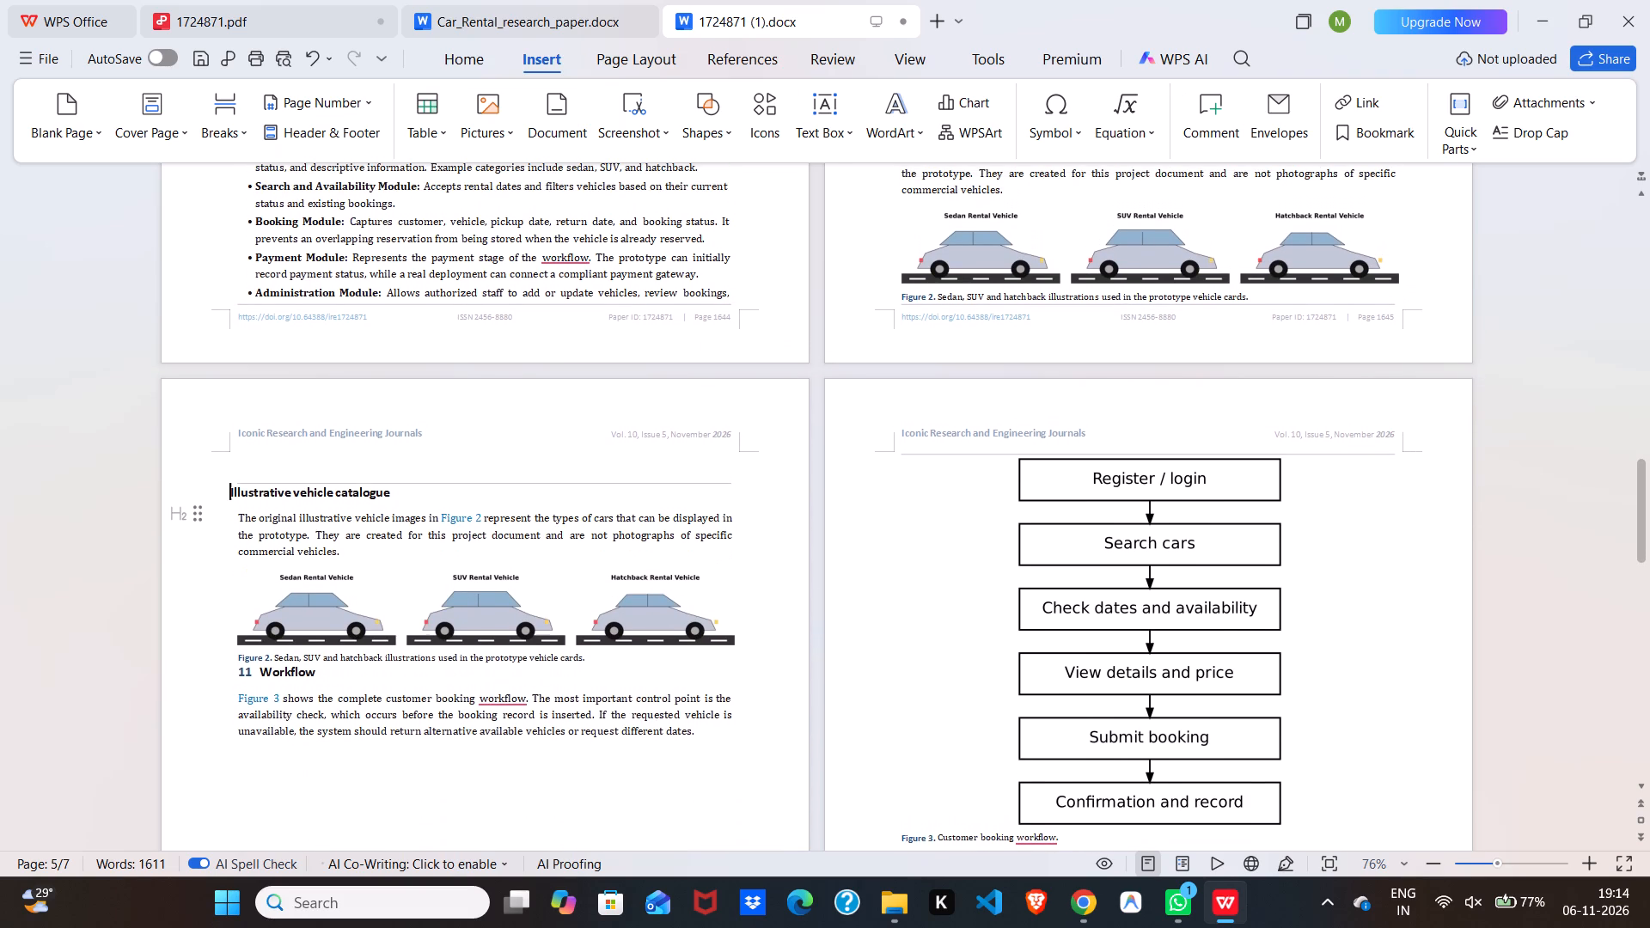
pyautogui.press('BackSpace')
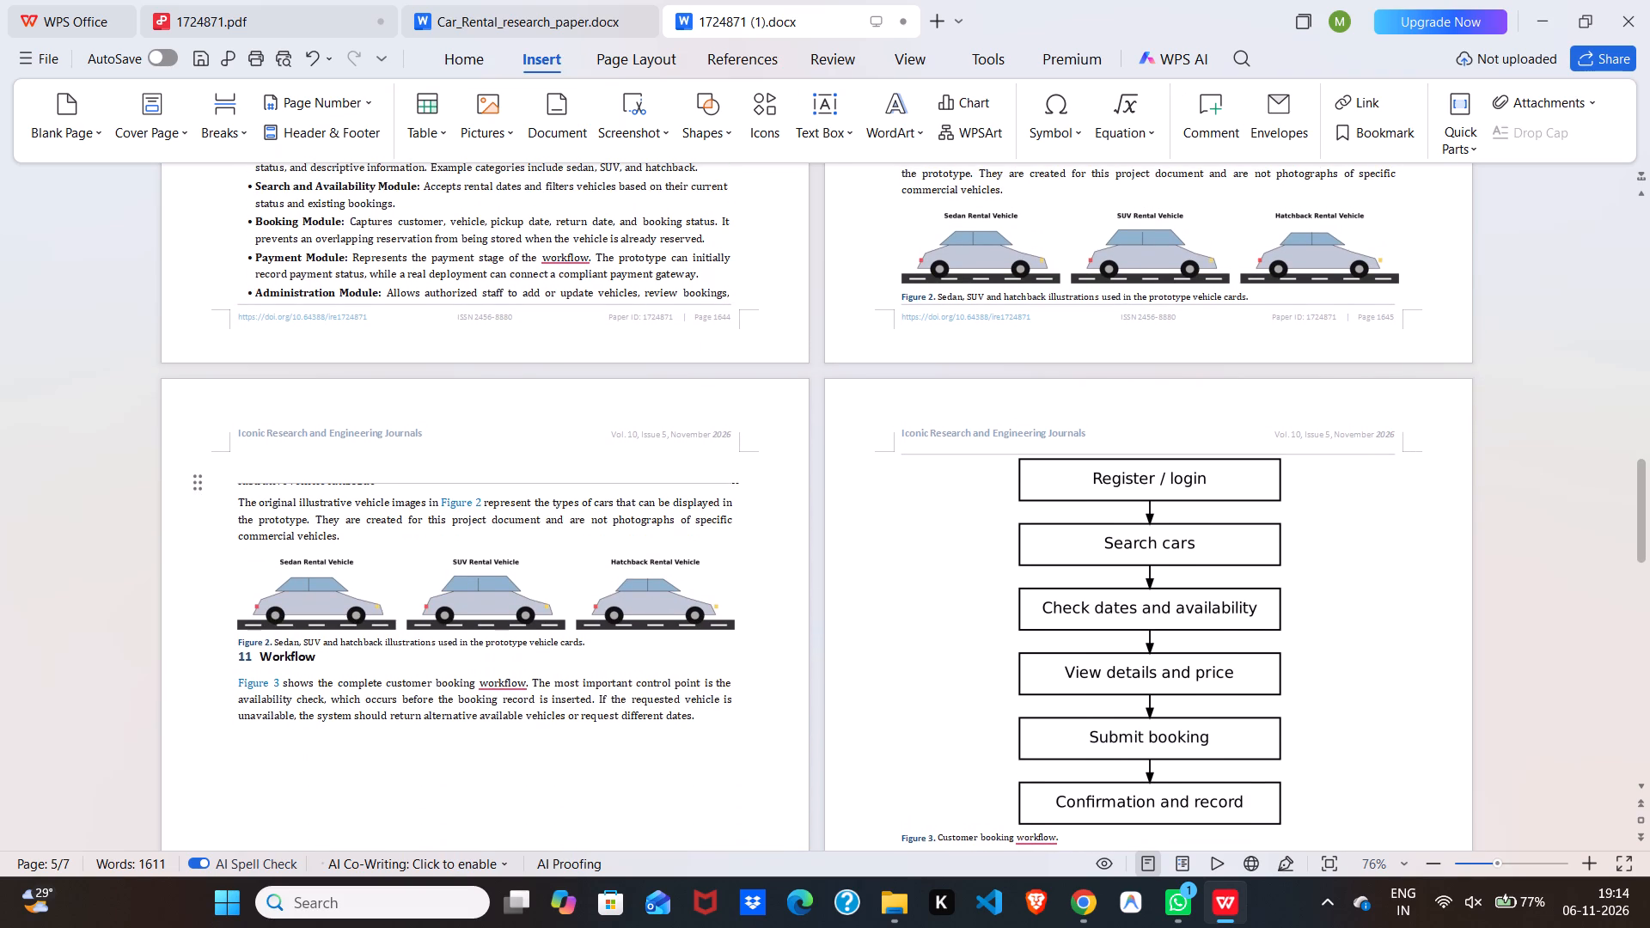
# Undo the section 10 paste above the "Workflow" heading on page 5, together with the heading-number and gap edits.
pyautogui.hotkey('ctrl', 'z')
pyautogui.hotkey('ctrl', 'z')
pyautogui.hotkey('ctrl', 'z')
pyautogui.hotkey('ctrl', 'z')
pyautogui.hotkey('ctrl', 'z')
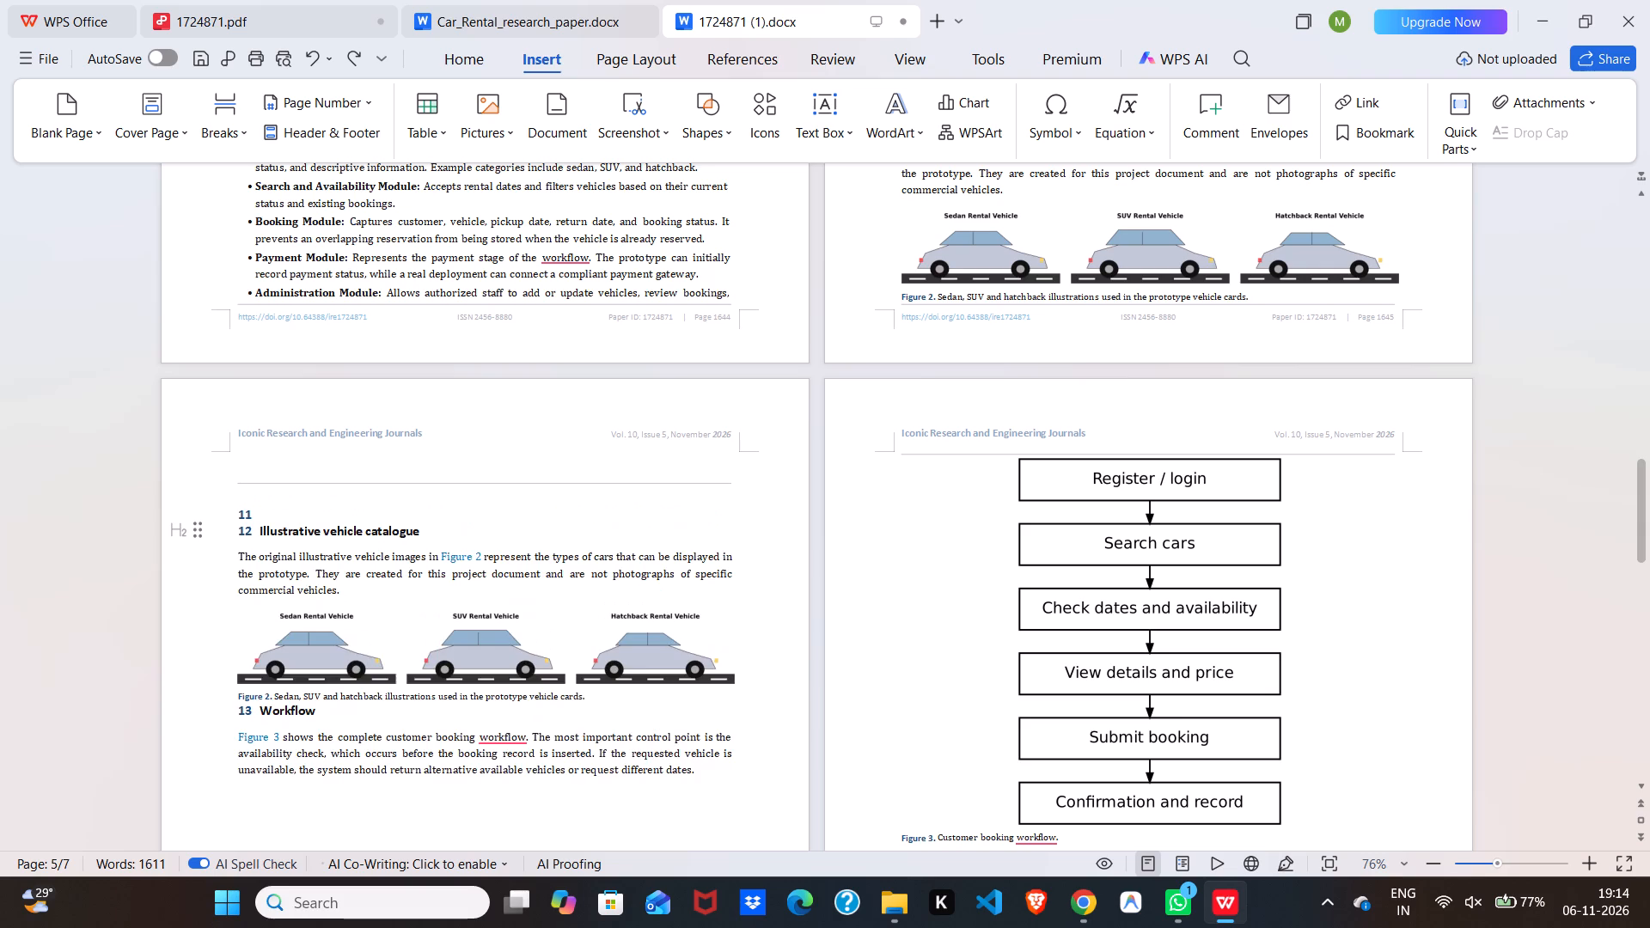
pyautogui.hotkey('ctrl', 'z')
pyautogui.hotkey('ctrl', 'z')
pyautogui.hotkey('ctrl', 'z')
pyautogui.hotkey('ctrl', 'z')
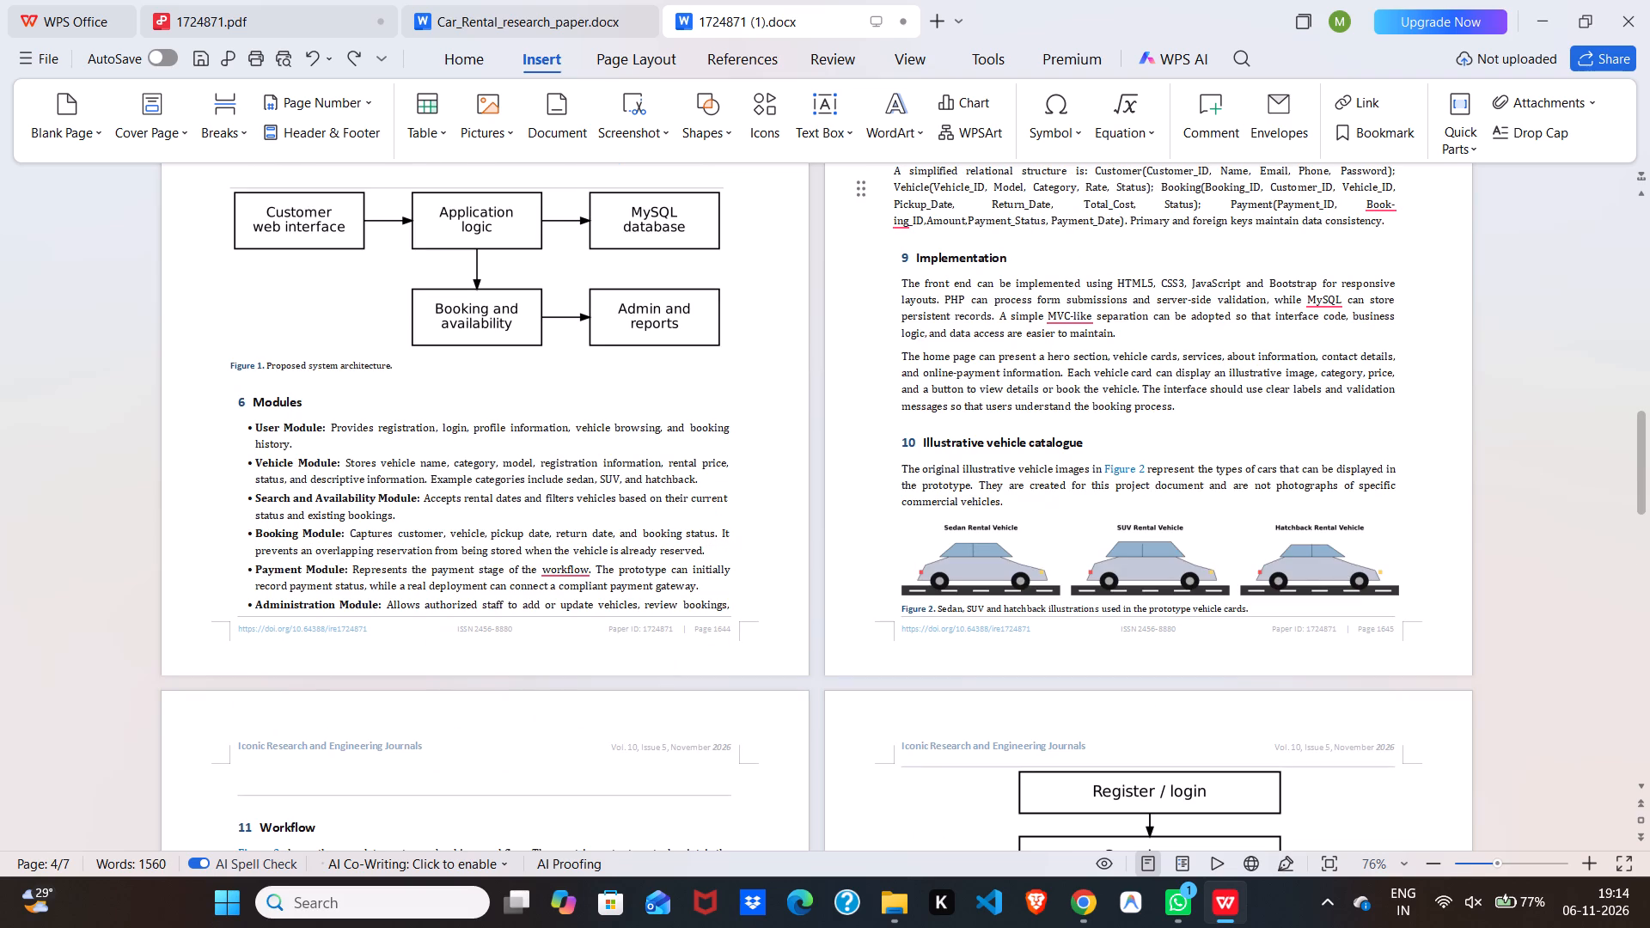
# Undo the leading-space edits and the move of the block from "A simplified relational structure" through the Figure 2 caption to page 4.
pyautogui.hotkey('ctrl', 'z')
pyautogui.hotkey('ctrl', 'z')
pyautogui.hotkey('ctrl', 'z')
pyautogui.hotkey('ctrl', 'z')
pyautogui.hotkey('ctrl', 'z')
pyautogui.hotkey('ctrl', 'z')
pyautogui.hotkey('ctrl', 'z')
pyautogui.hotkey('ctrl', 'z')
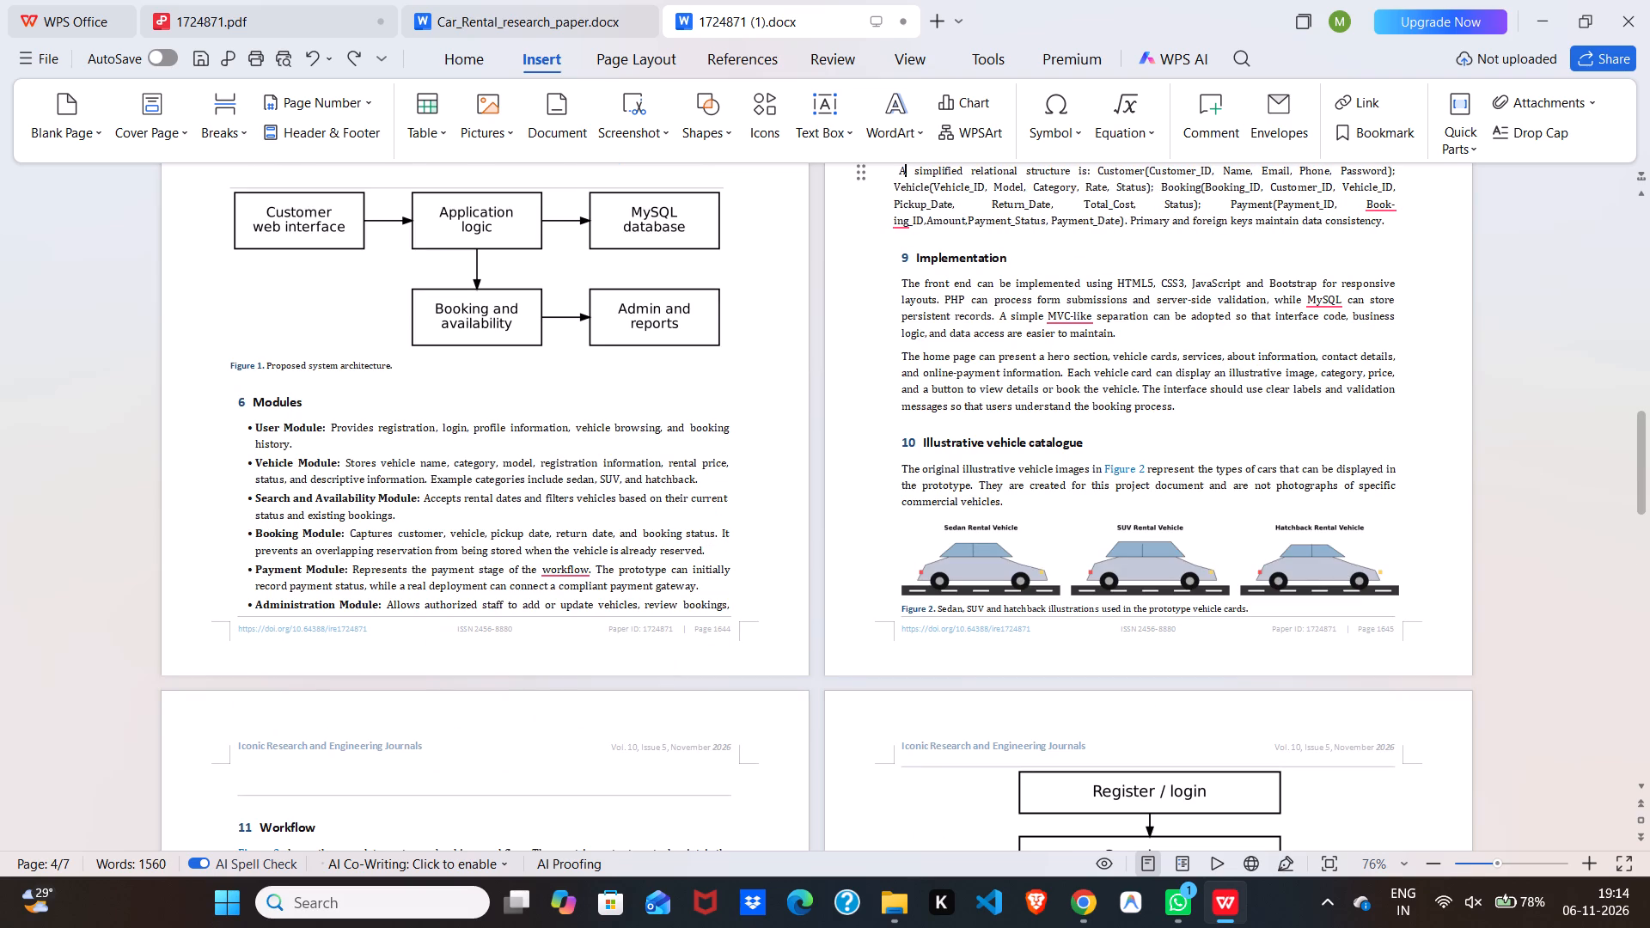
pyautogui.hotkey('ctrl', 'z')
pyautogui.hotkey('ctrl', 'z')
pyautogui.hotkey('ctrl', 'z')
pyautogui.hotkey('ctrl', 'z')
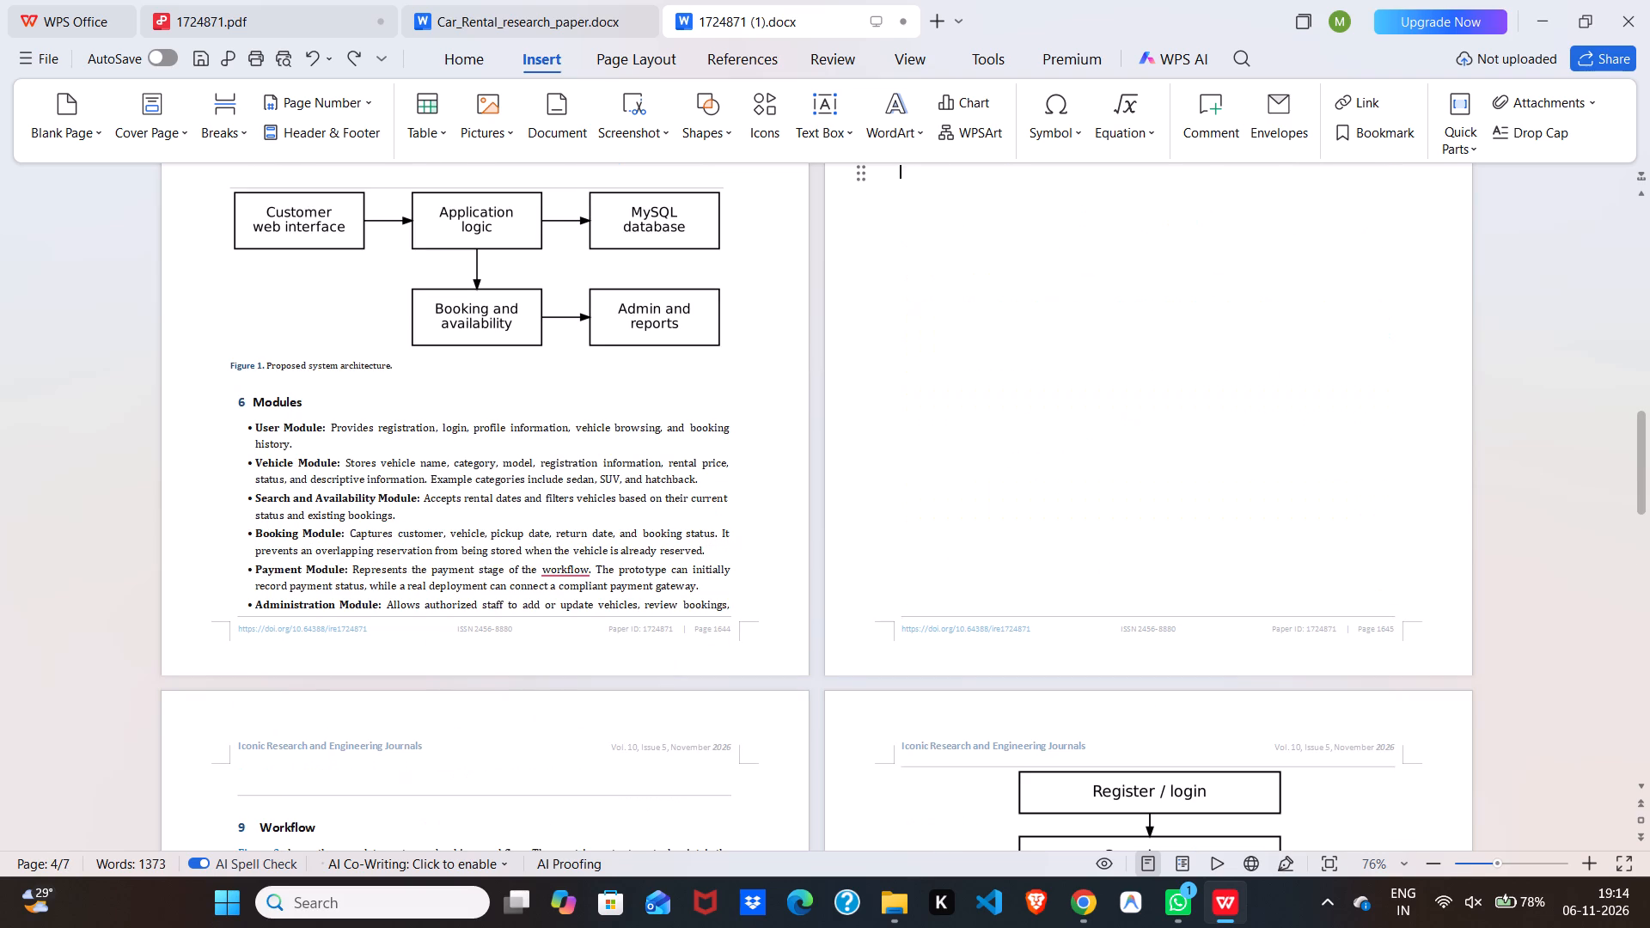
pyautogui.scroll(-1, 253, 648)
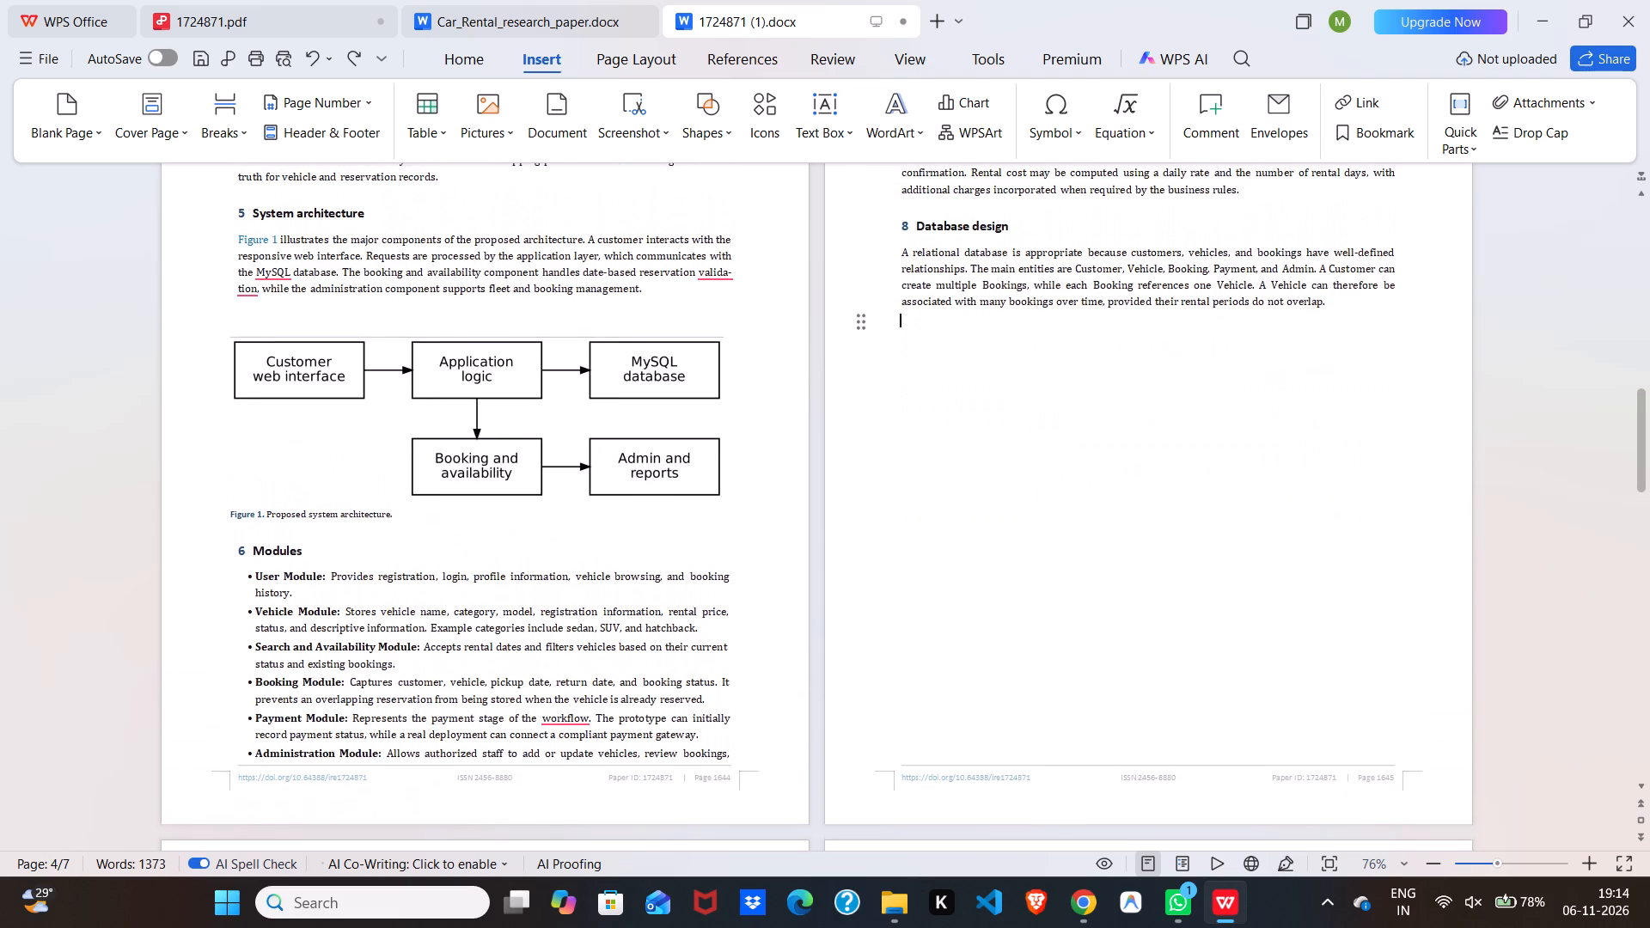
pyautogui.scroll(-2, 253, 648)
pyautogui.scroll(1, 253, 648)
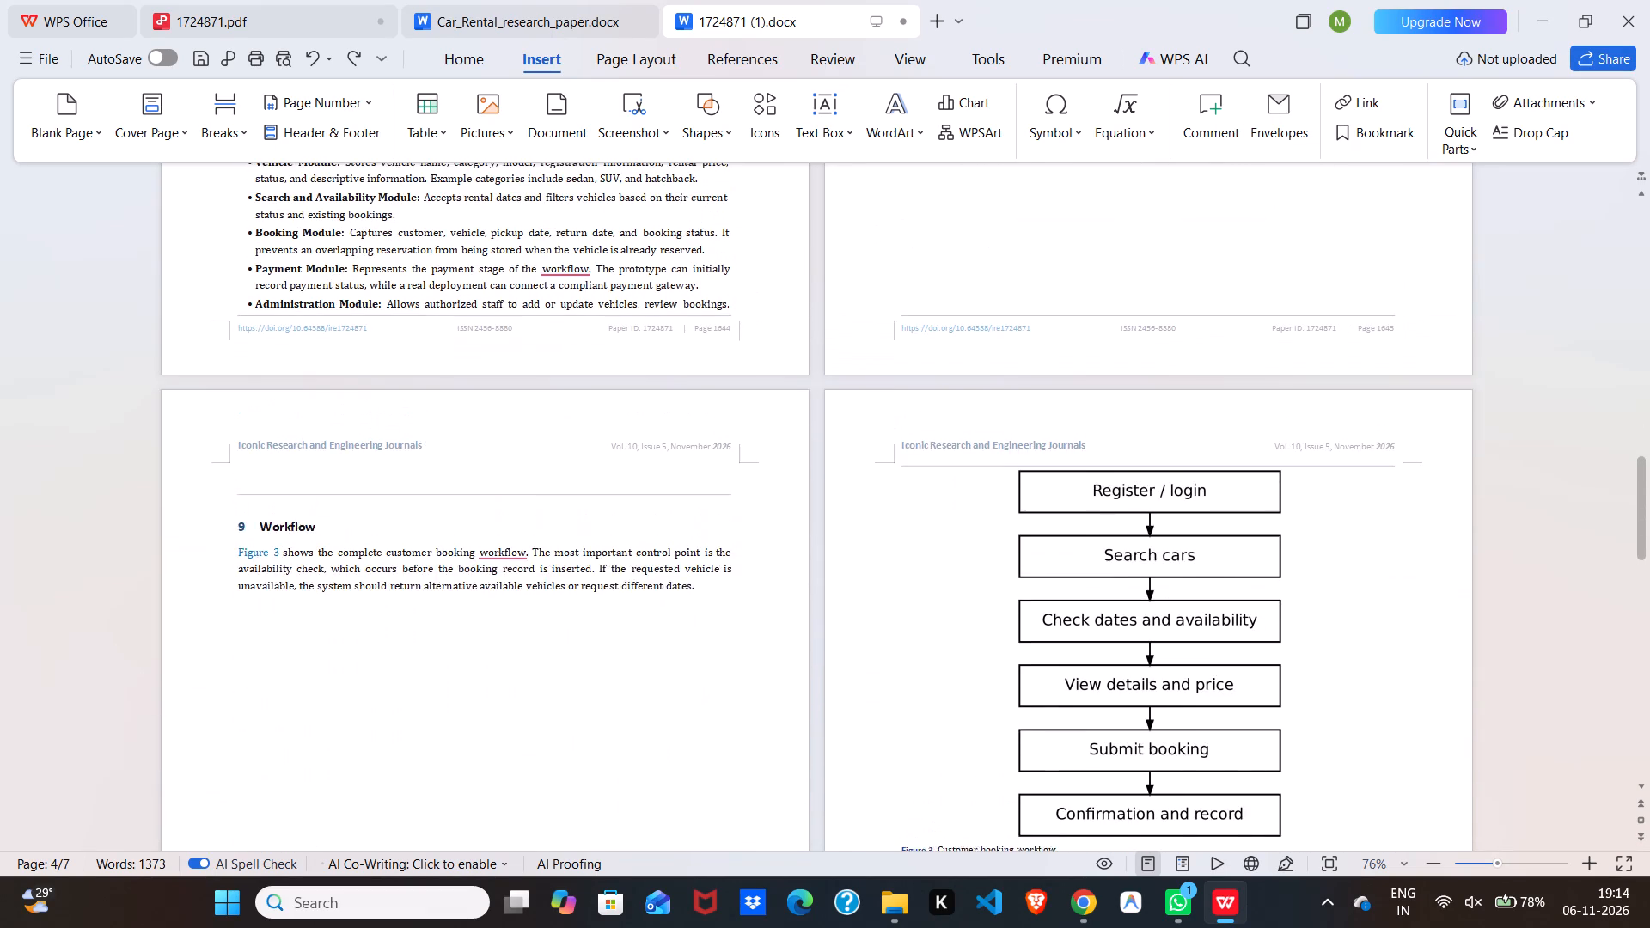
pyautogui.hotkey('ctrl', 'z')
# Copy the page 5 text from "A simplified relational structure" through the section 10 paragraph ending "commercial vehicles.".
pyautogui.scroll(-3, 253, 648)
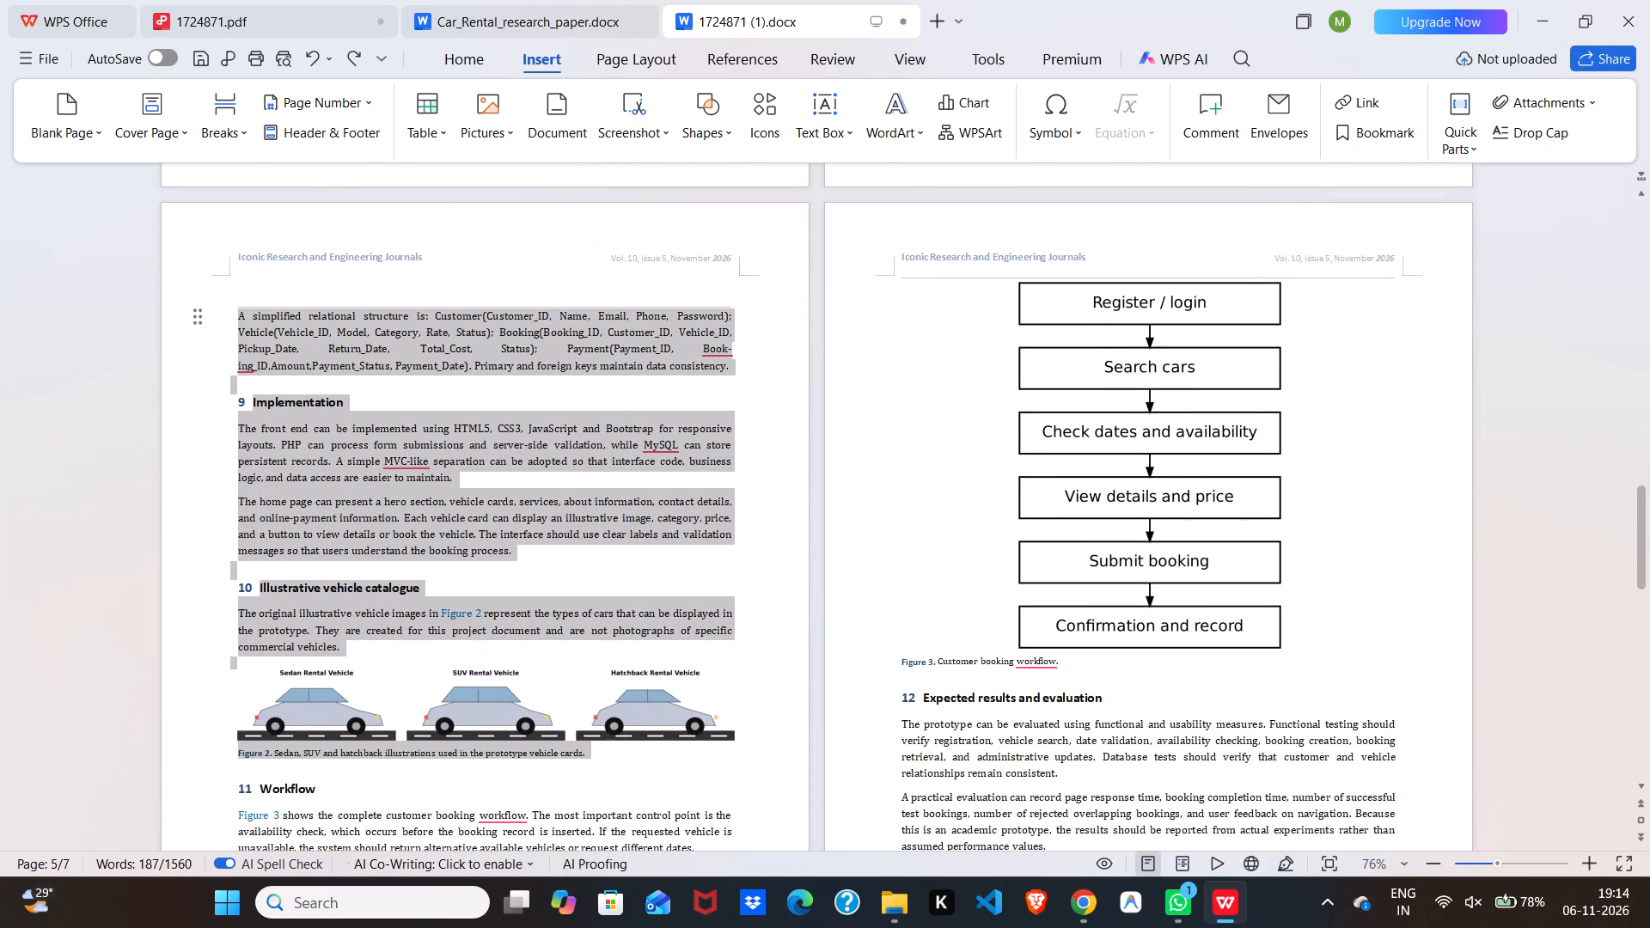
pyautogui.click(537, 565)
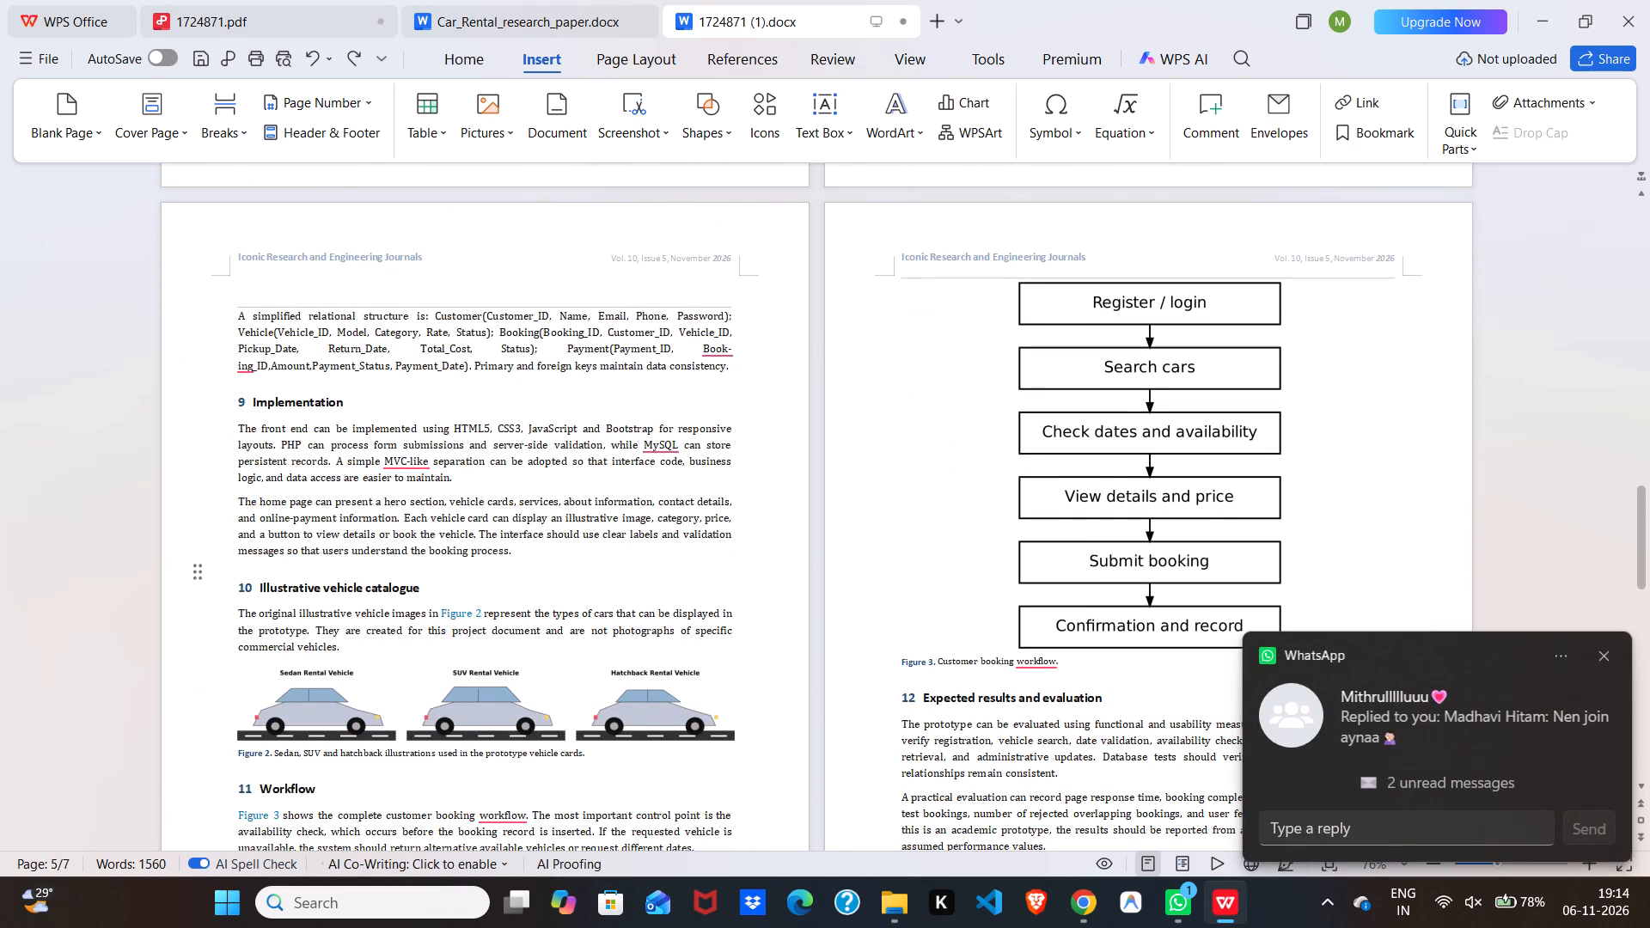
pyautogui.moveTo(339, 650); pyautogui.dragTo(240, 460)
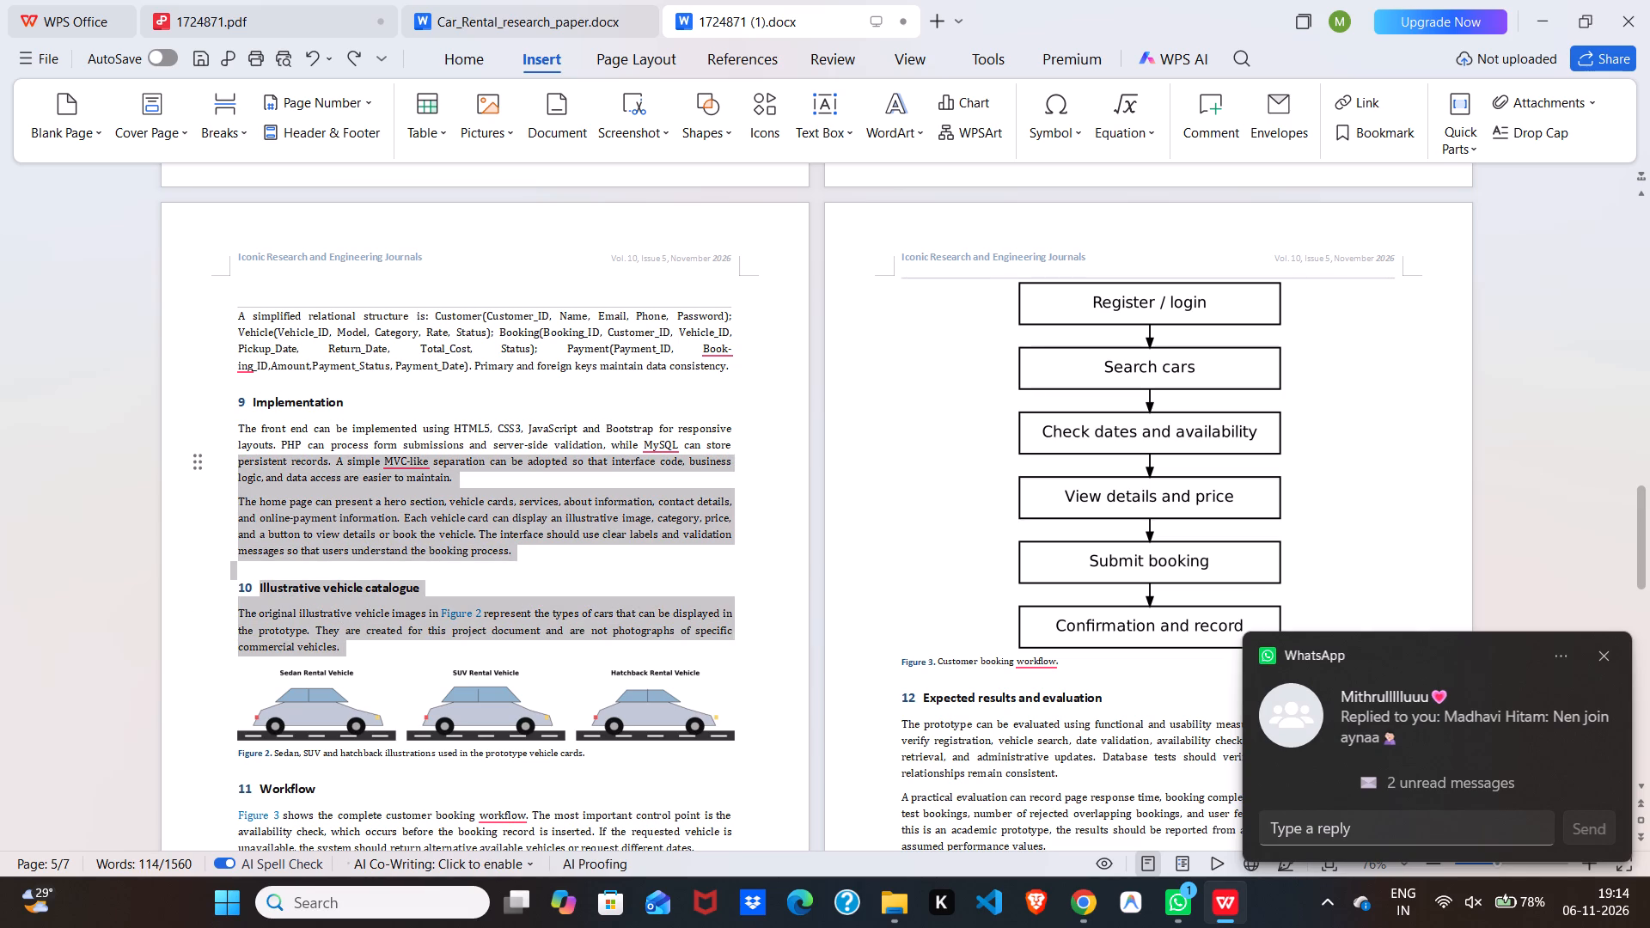
pyautogui.moveTo(240, 460); pyautogui.dragTo(257, 423)
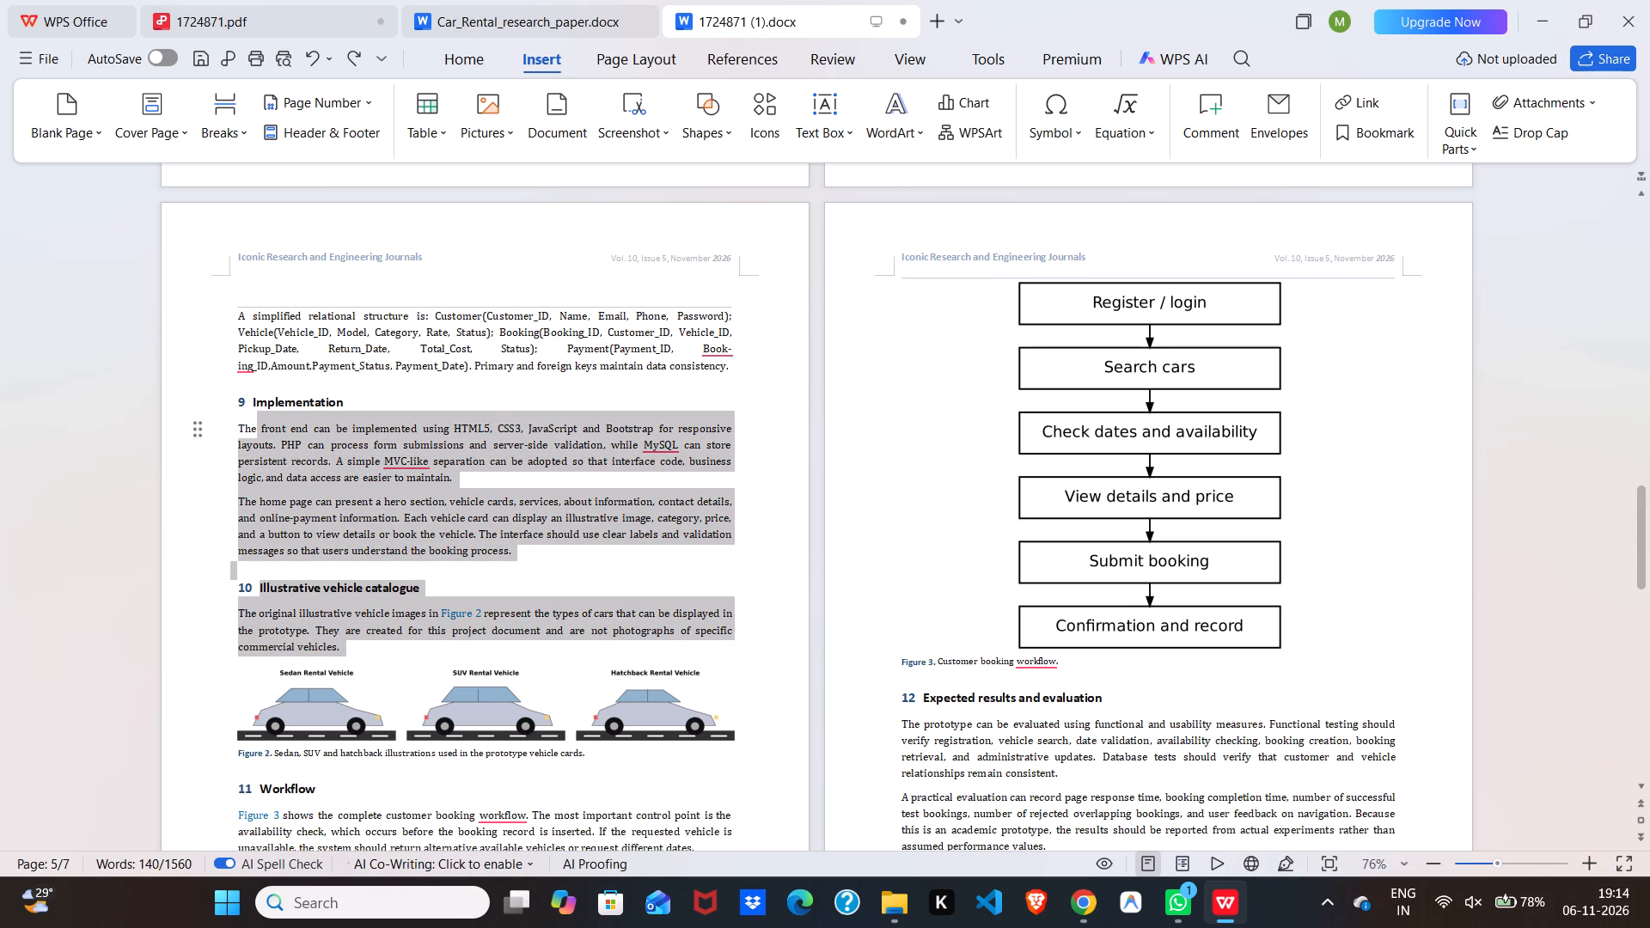
pyautogui.moveTo(257, 423); pyautogui.dragTo(234, 322)
pyautogui.hotkey('ctrl', 'c')
pyautogui.scroll(2, 777, 331)
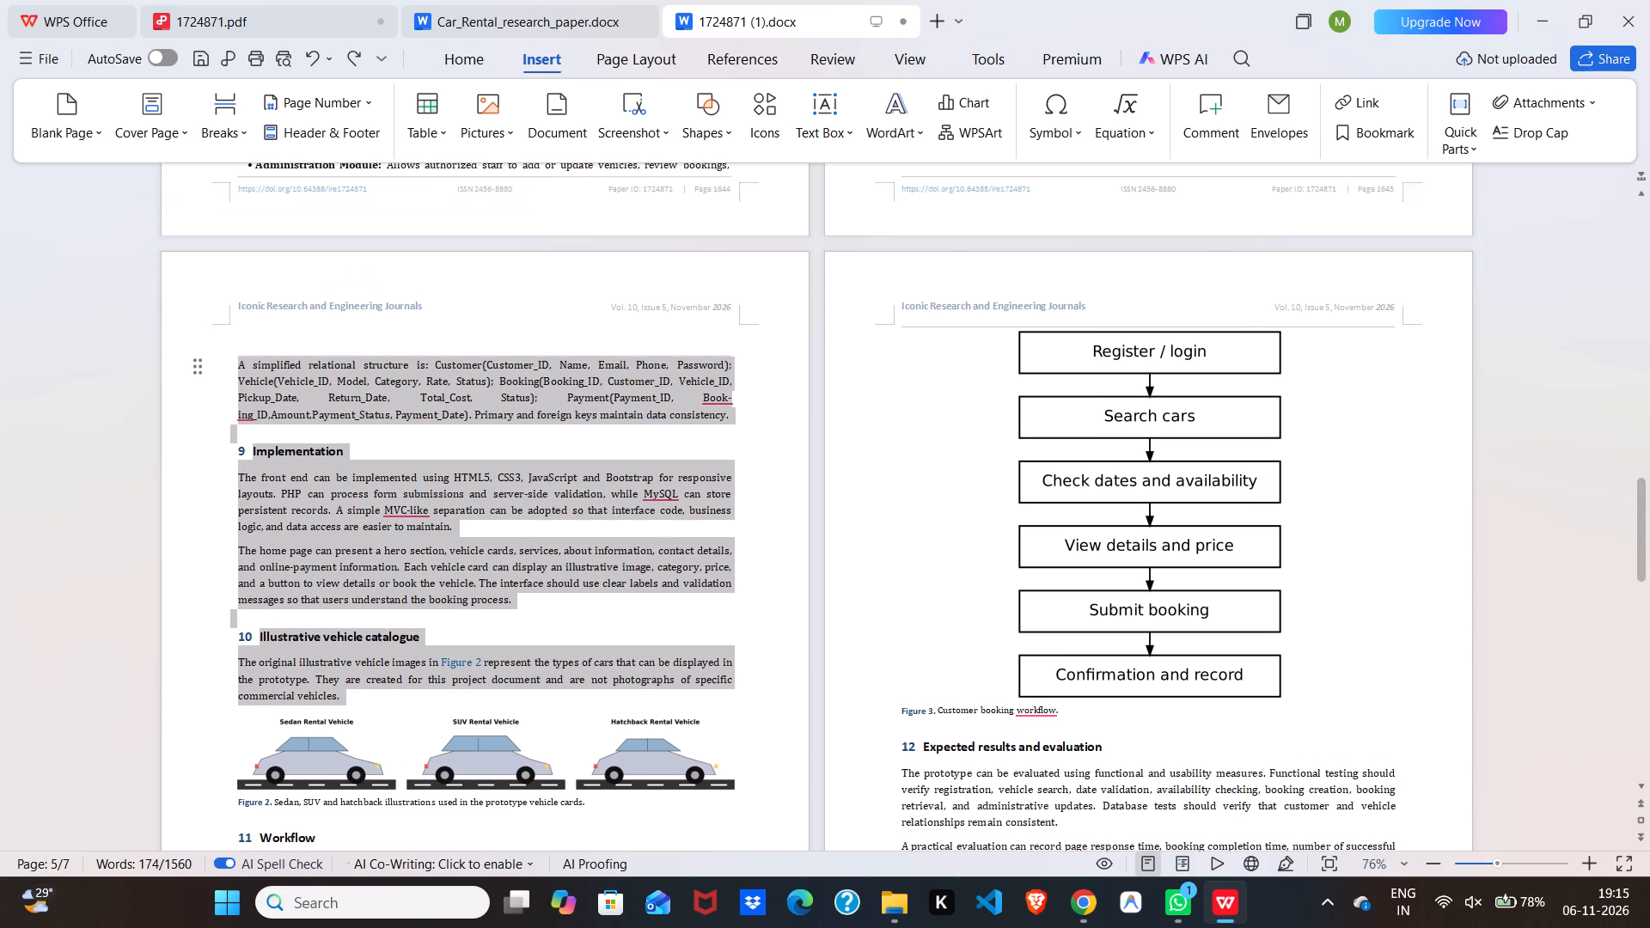
# Paste the copied text, from "A simplified relational structure" through section 10's paragraph, below the section 8 paragraph on page 4.
pyautogui.scroll(5, 777, 331)
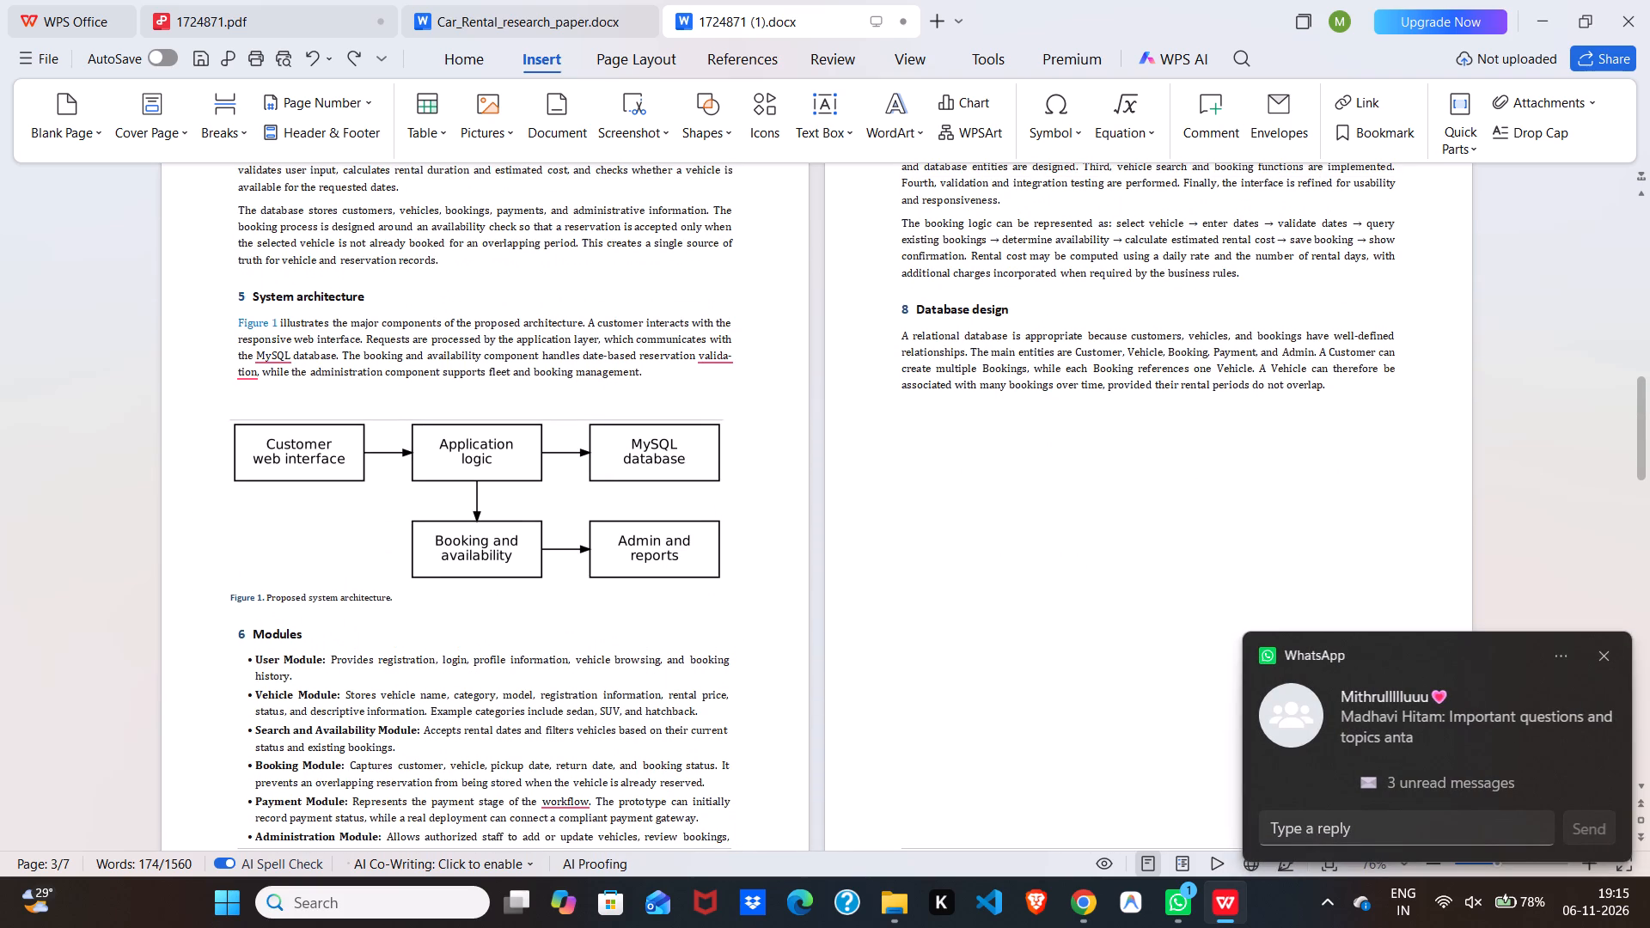
pyautogui.click(1012, 504)
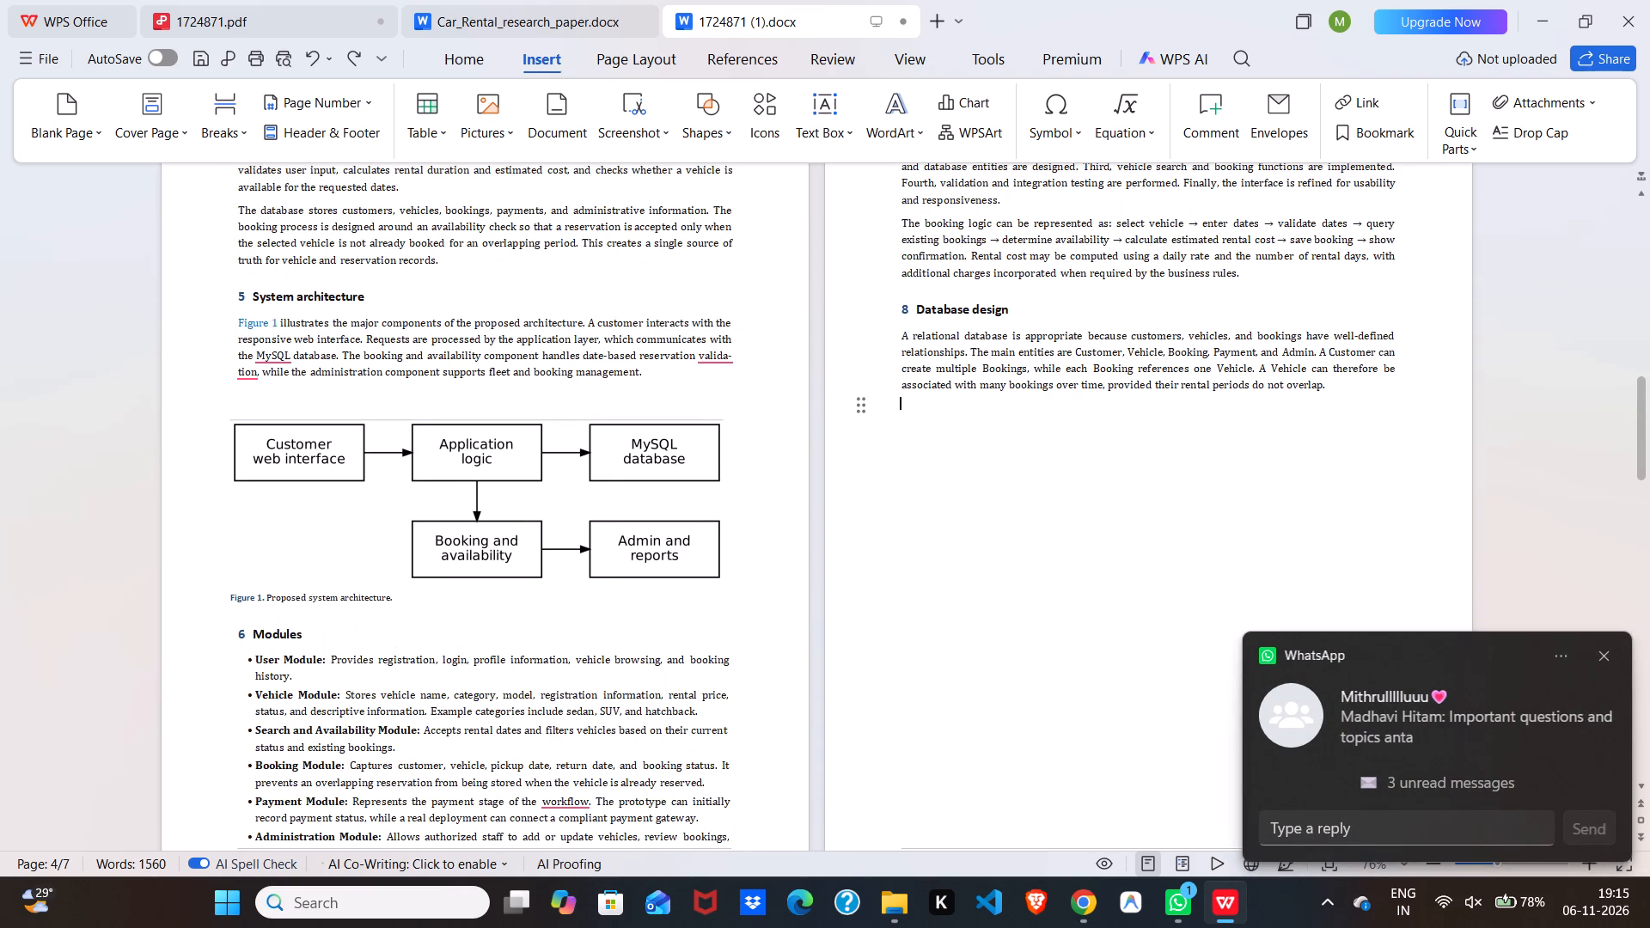
pyautogui.hotkey('ctrl', 'v')
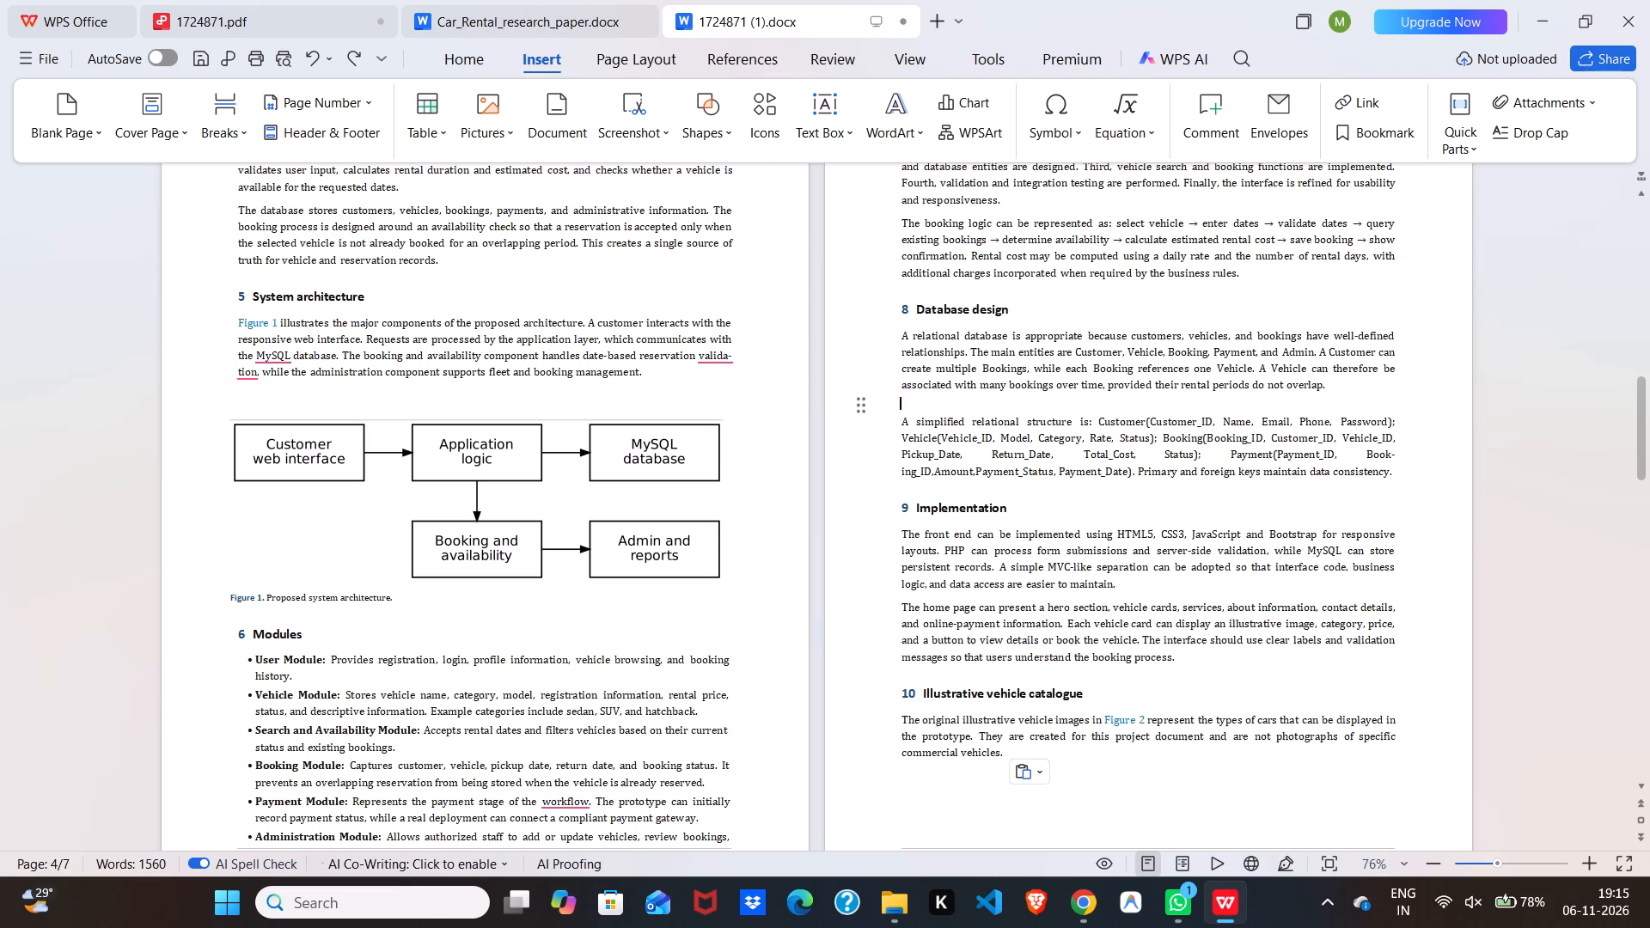
# Delete the duplicate text on page 5, from "A simplified relational structure" through the catalogue paragraph, keeping the Figure 2 car images.
pyautogui.scroll(-2, 907, 545)
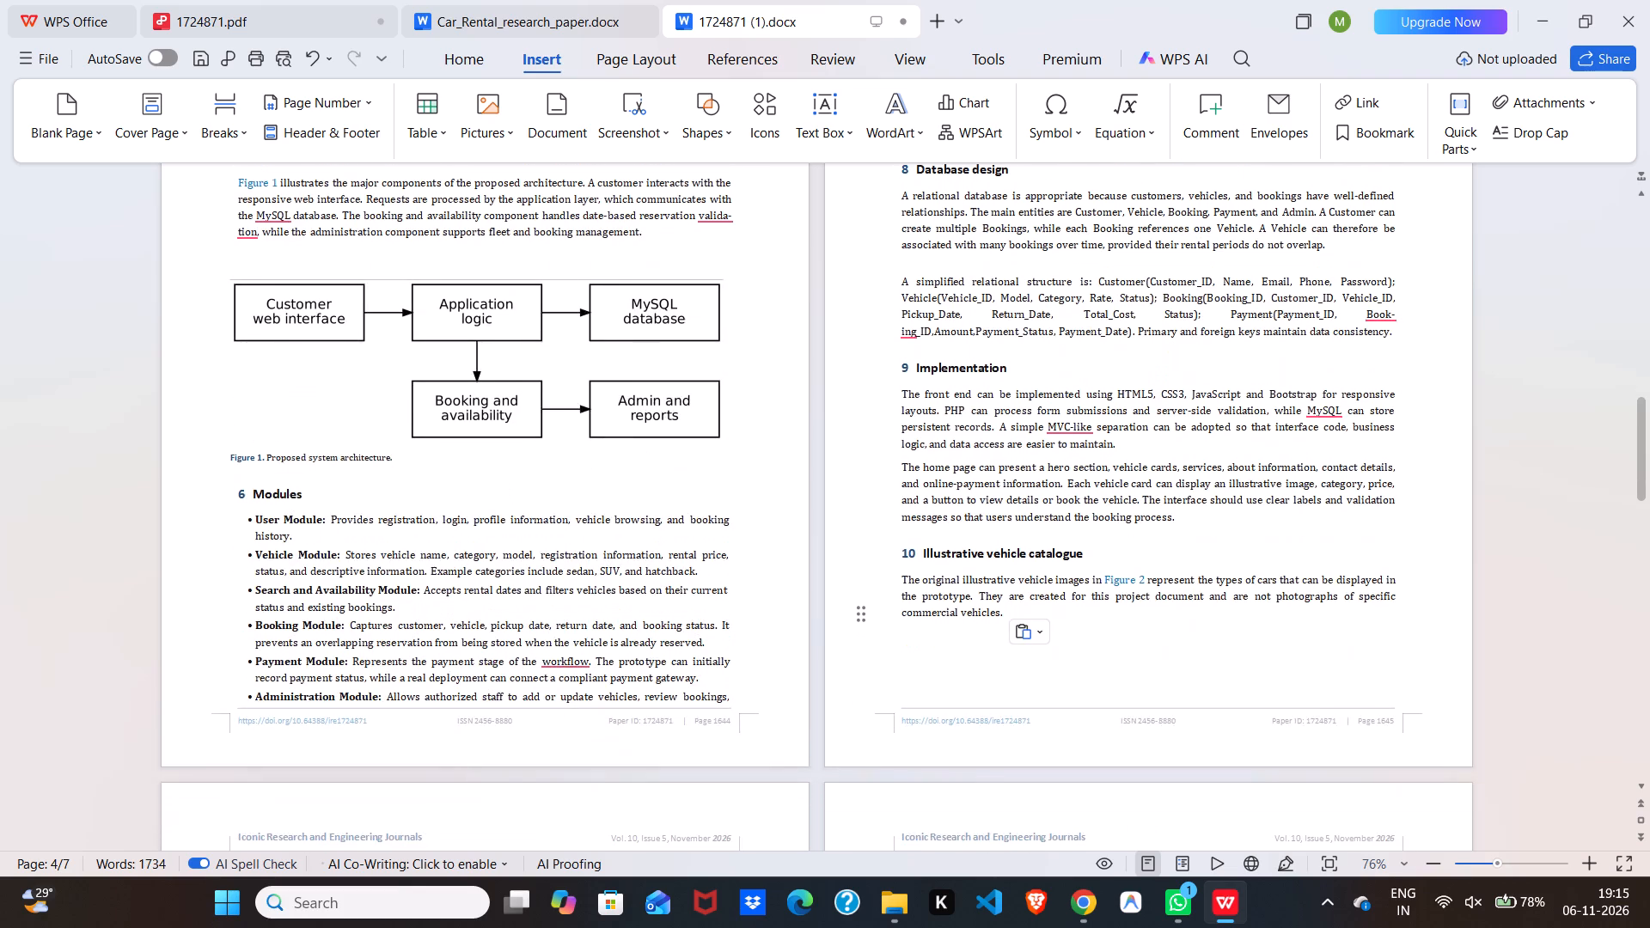
pyautogui.scroll(-1, 907, 545)
pyautogui.scroll(-5, 775, 711)
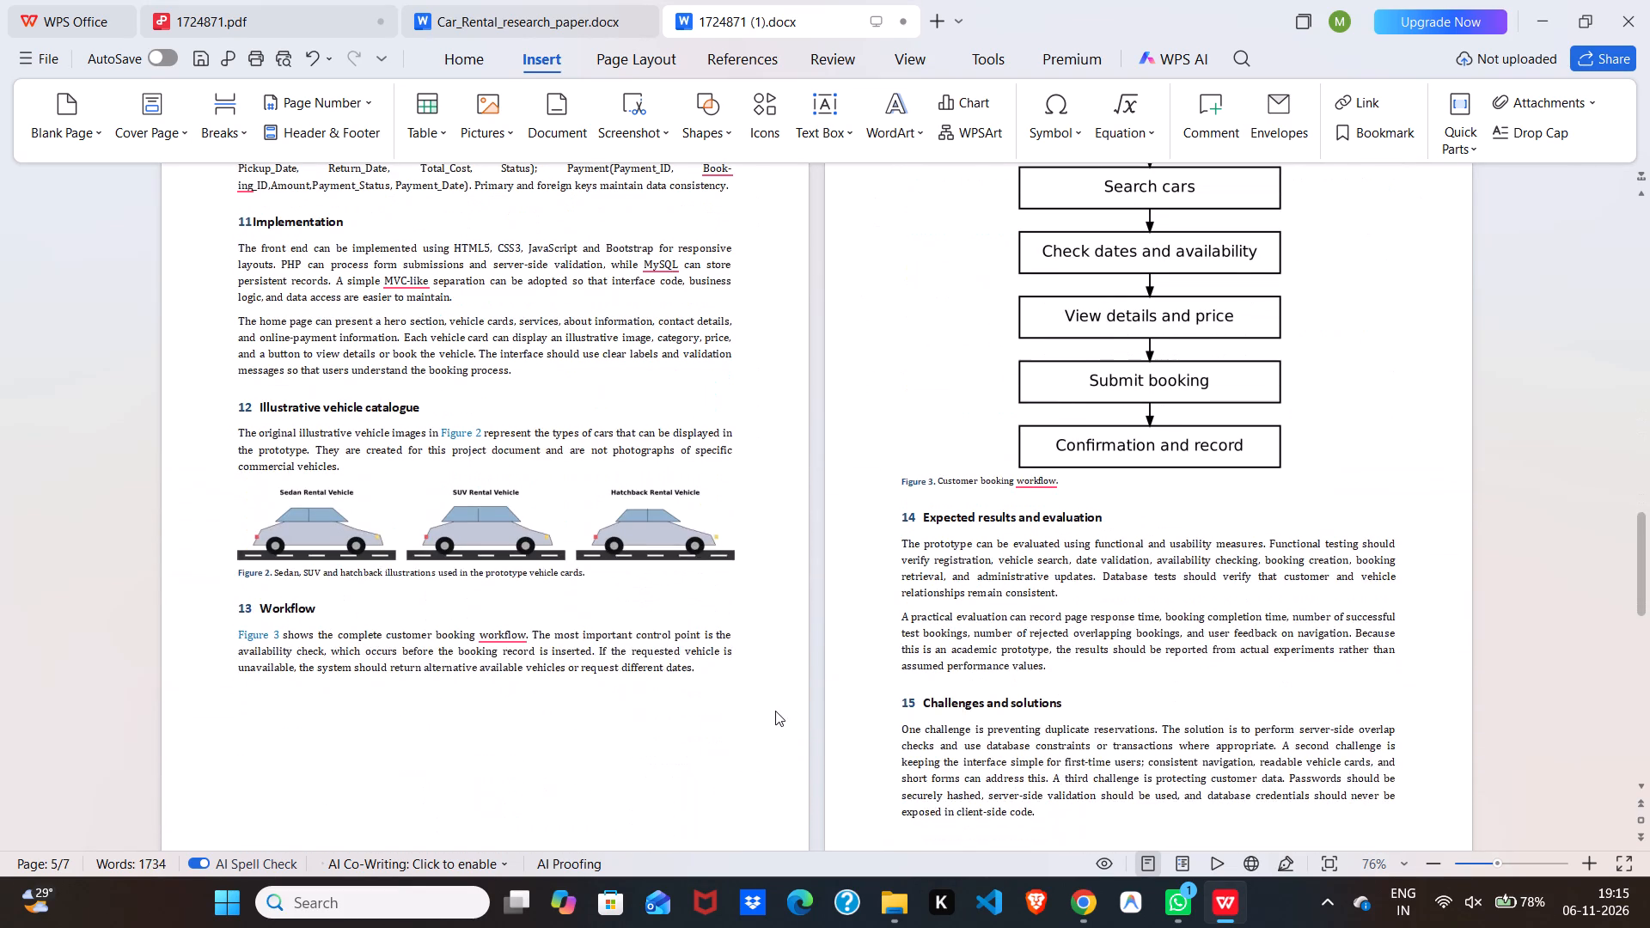
pyautogui.scroll(3, 775, 711)
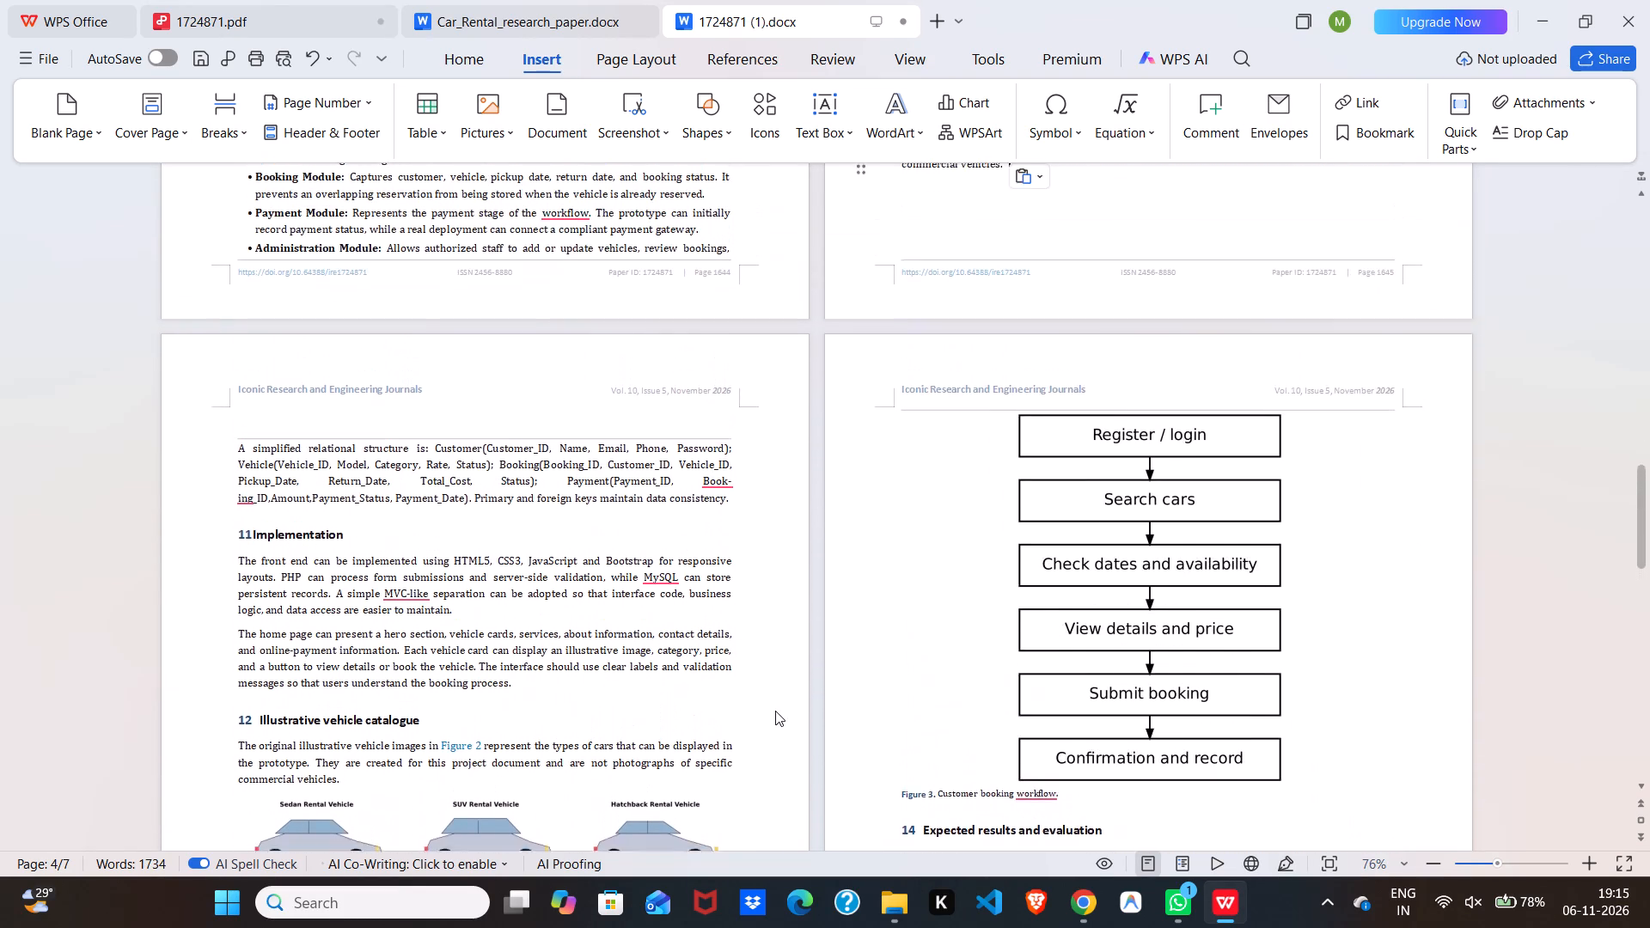
pyautogui.scroll(2, 775, 711)
pyautogui.scroll(-2, 775, 711)
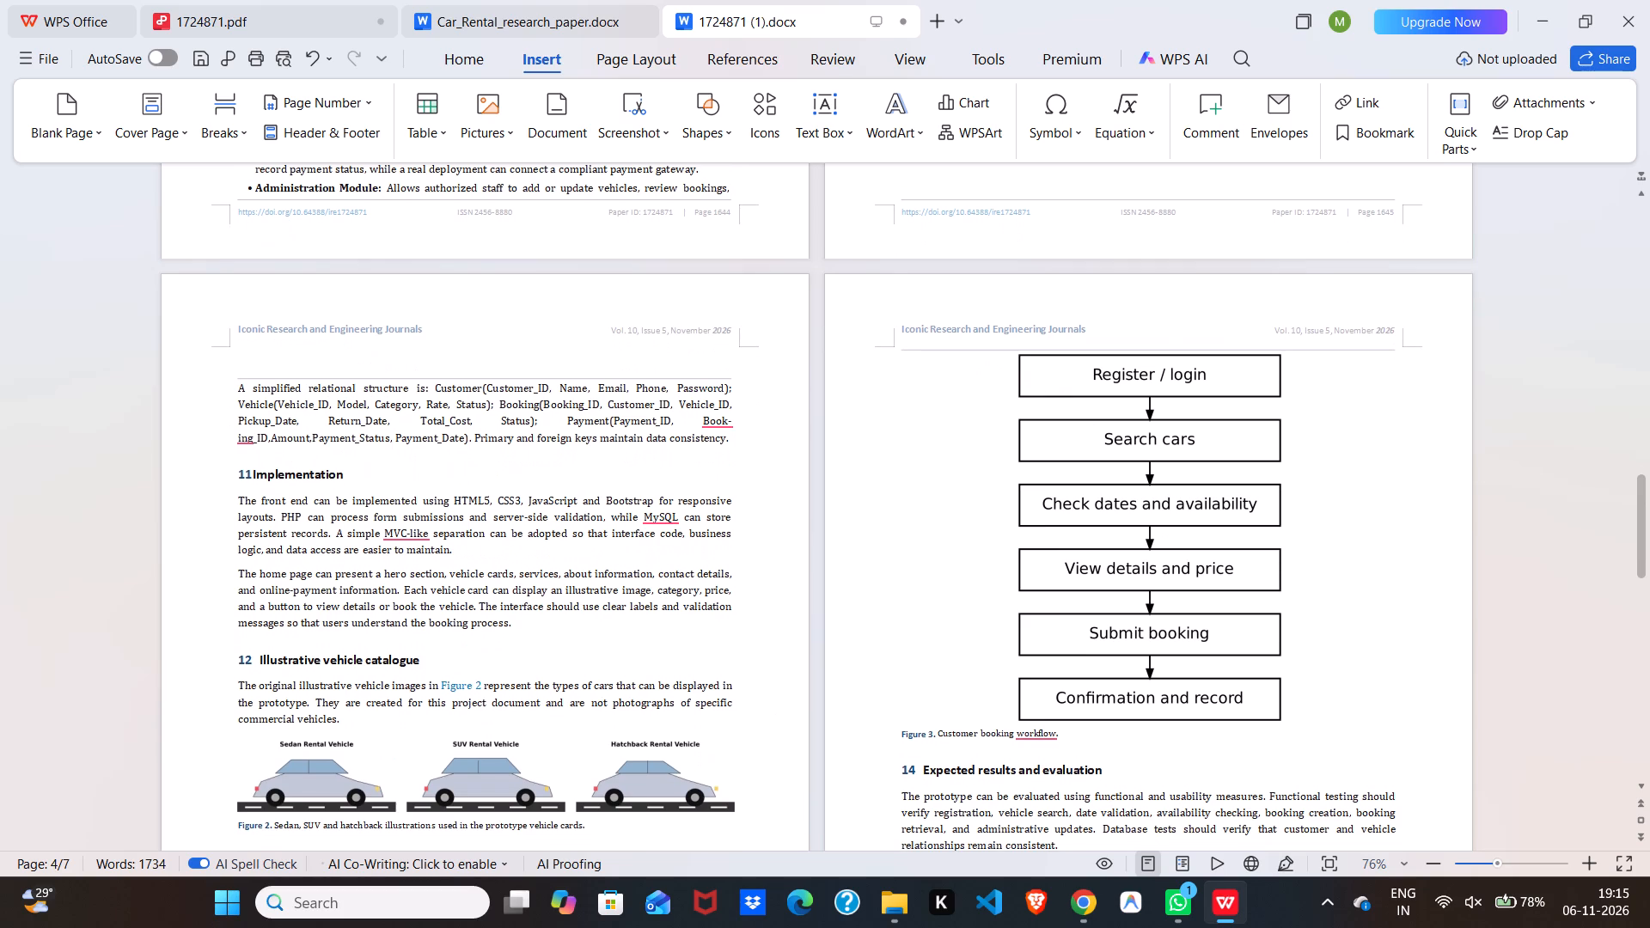
pyautogui.moveTo(342, 720); pyautogui.dragTo(221, 513)
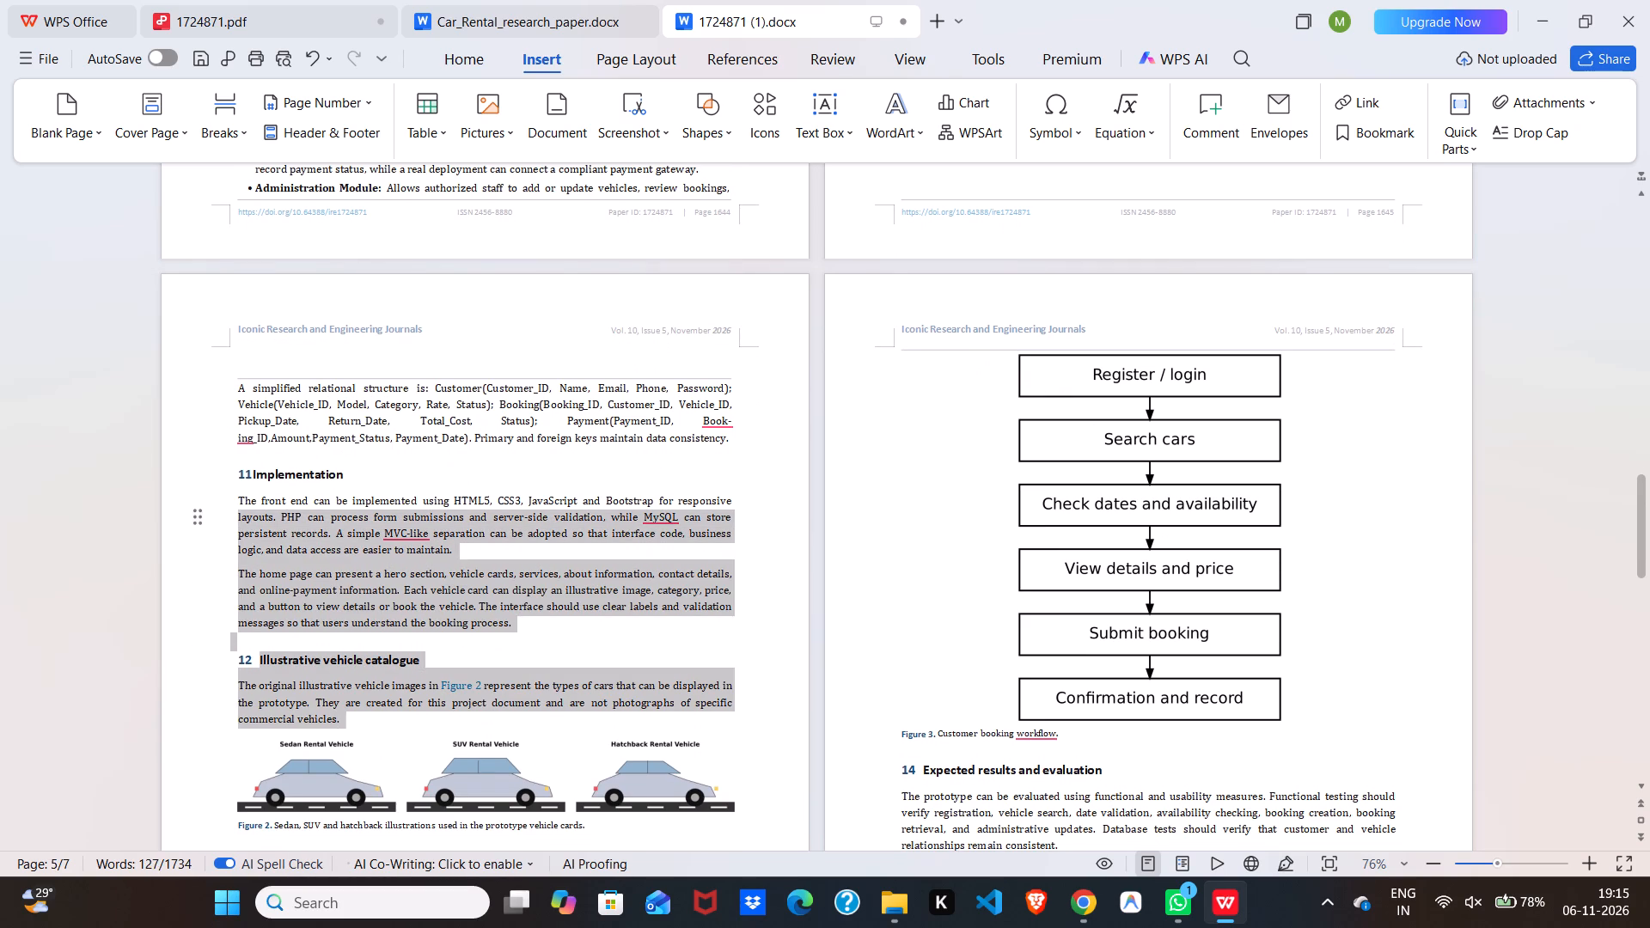
pyautogui.moveTo(221, 513); pyautogui.dragTo(227, 412)
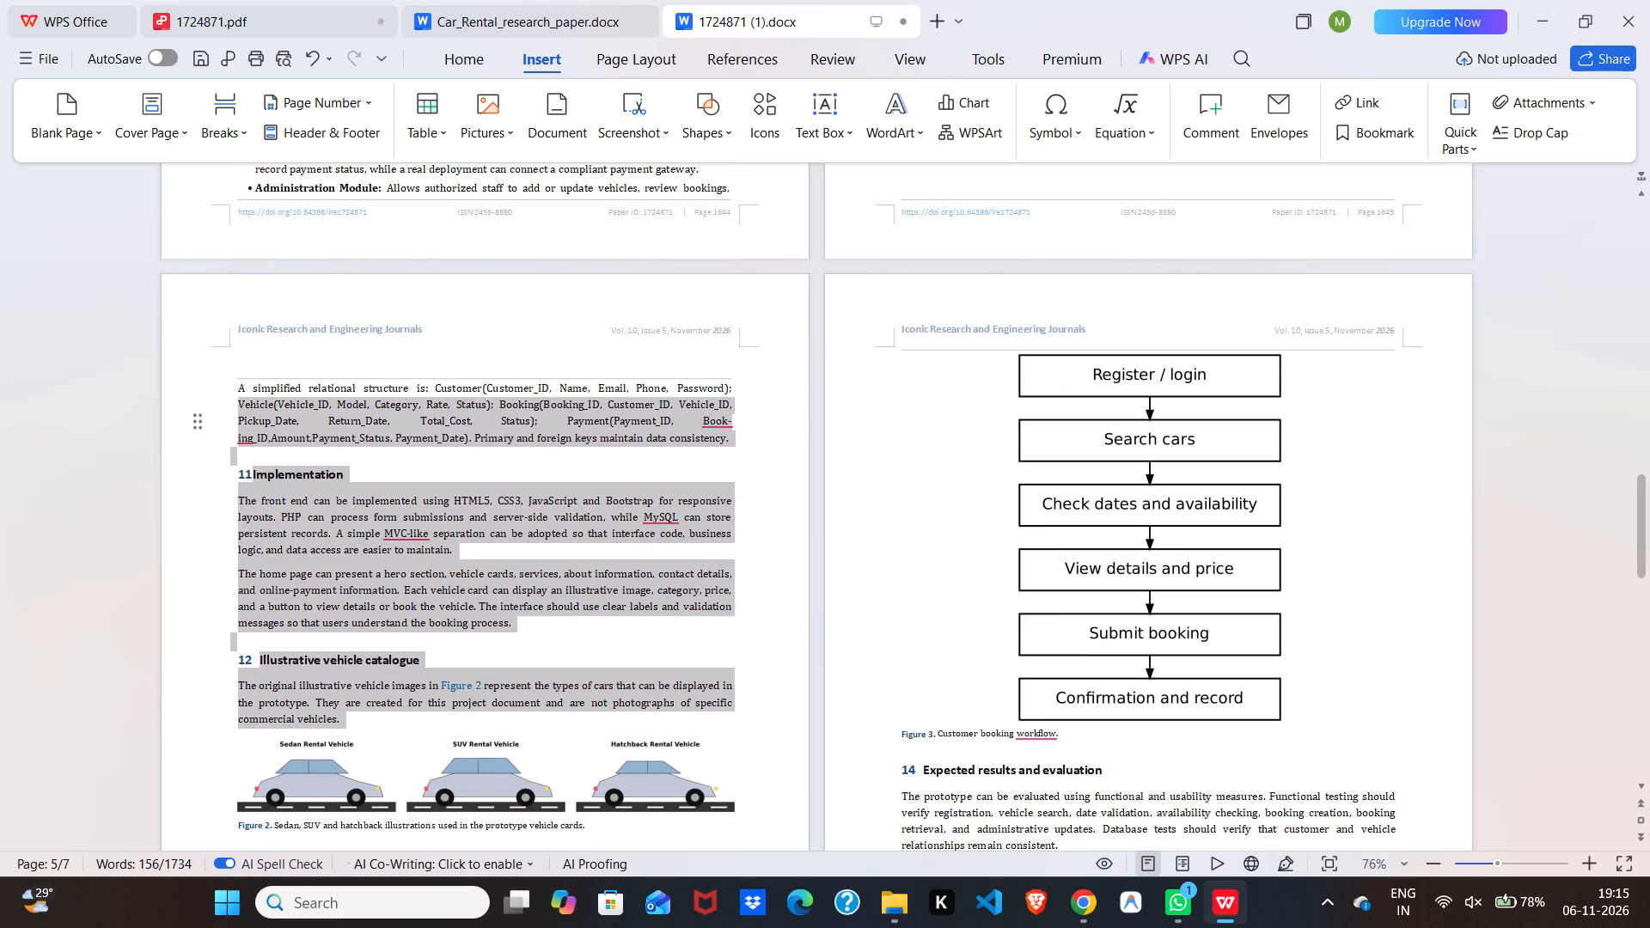
pyautogui.moveTo(227, 412); pyautogui.dragTo(231, 392)
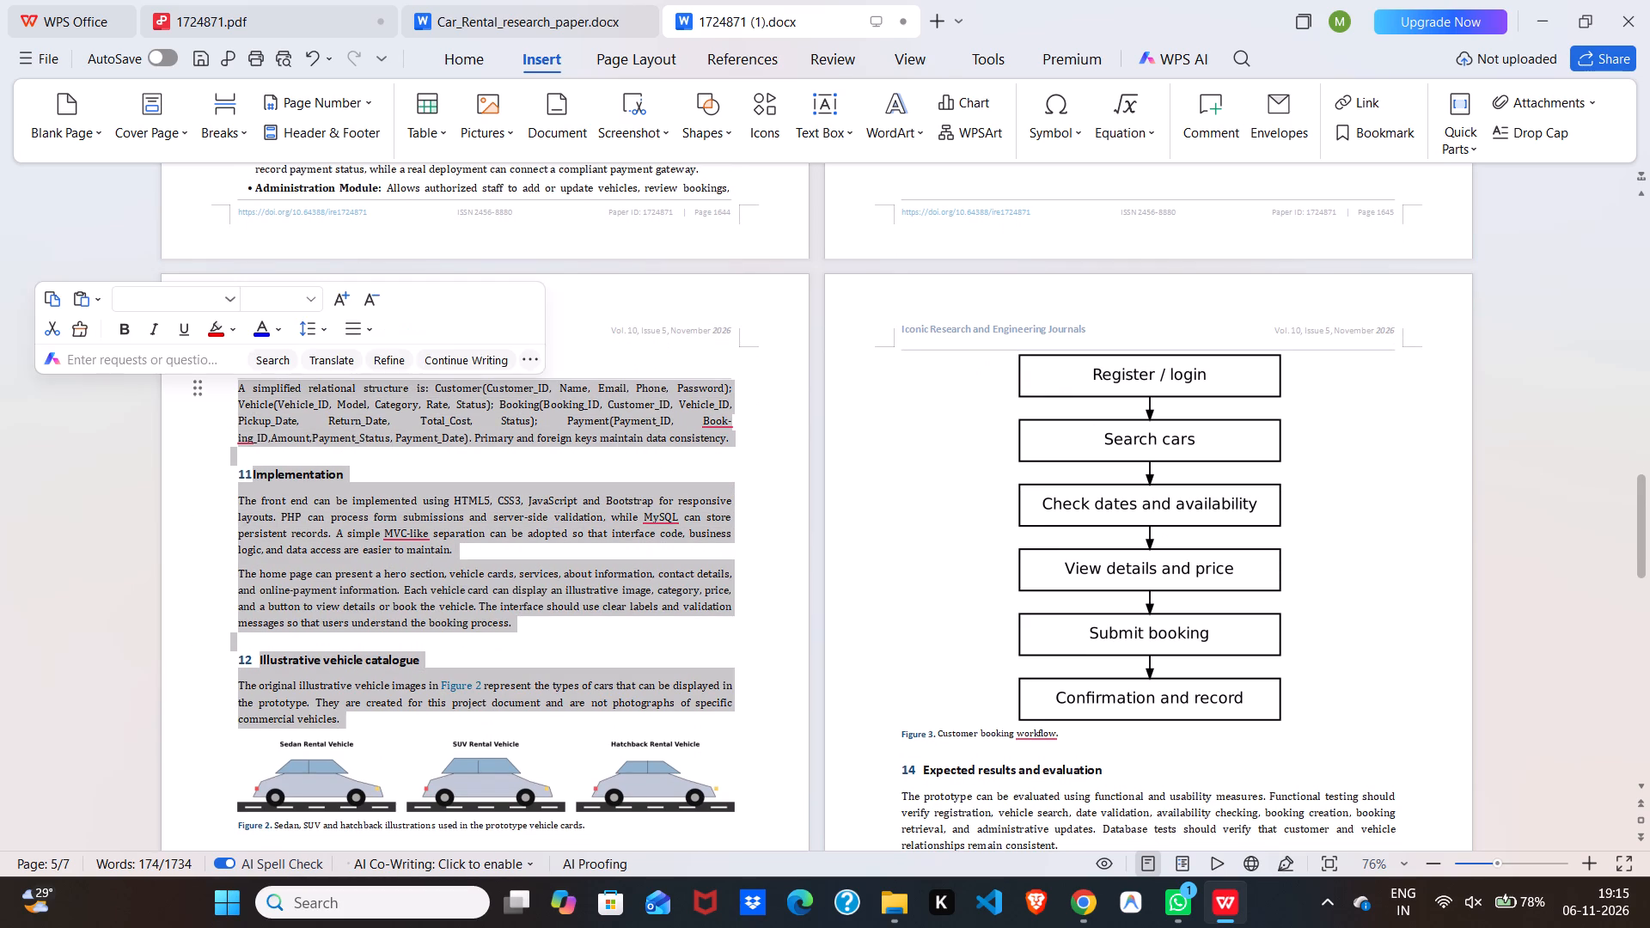
pyautogui.press('BackSpace')
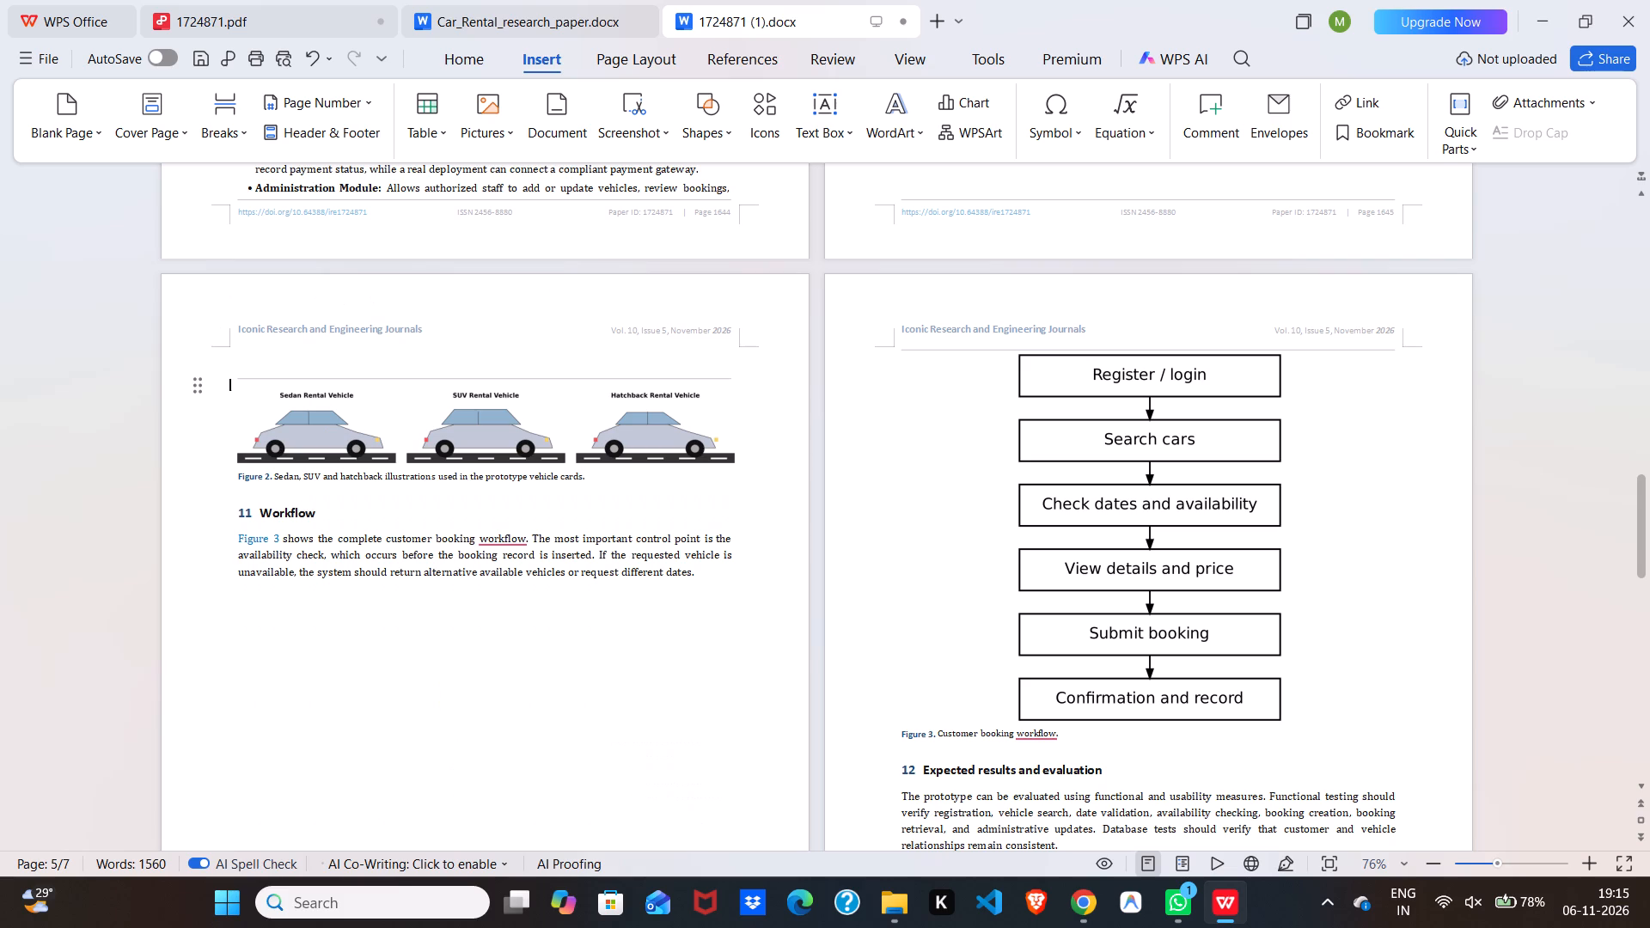
# Copy the Figure 3 booking workflow flowchart on page 6.
pyautogui.scroll(-1, 788, 509)
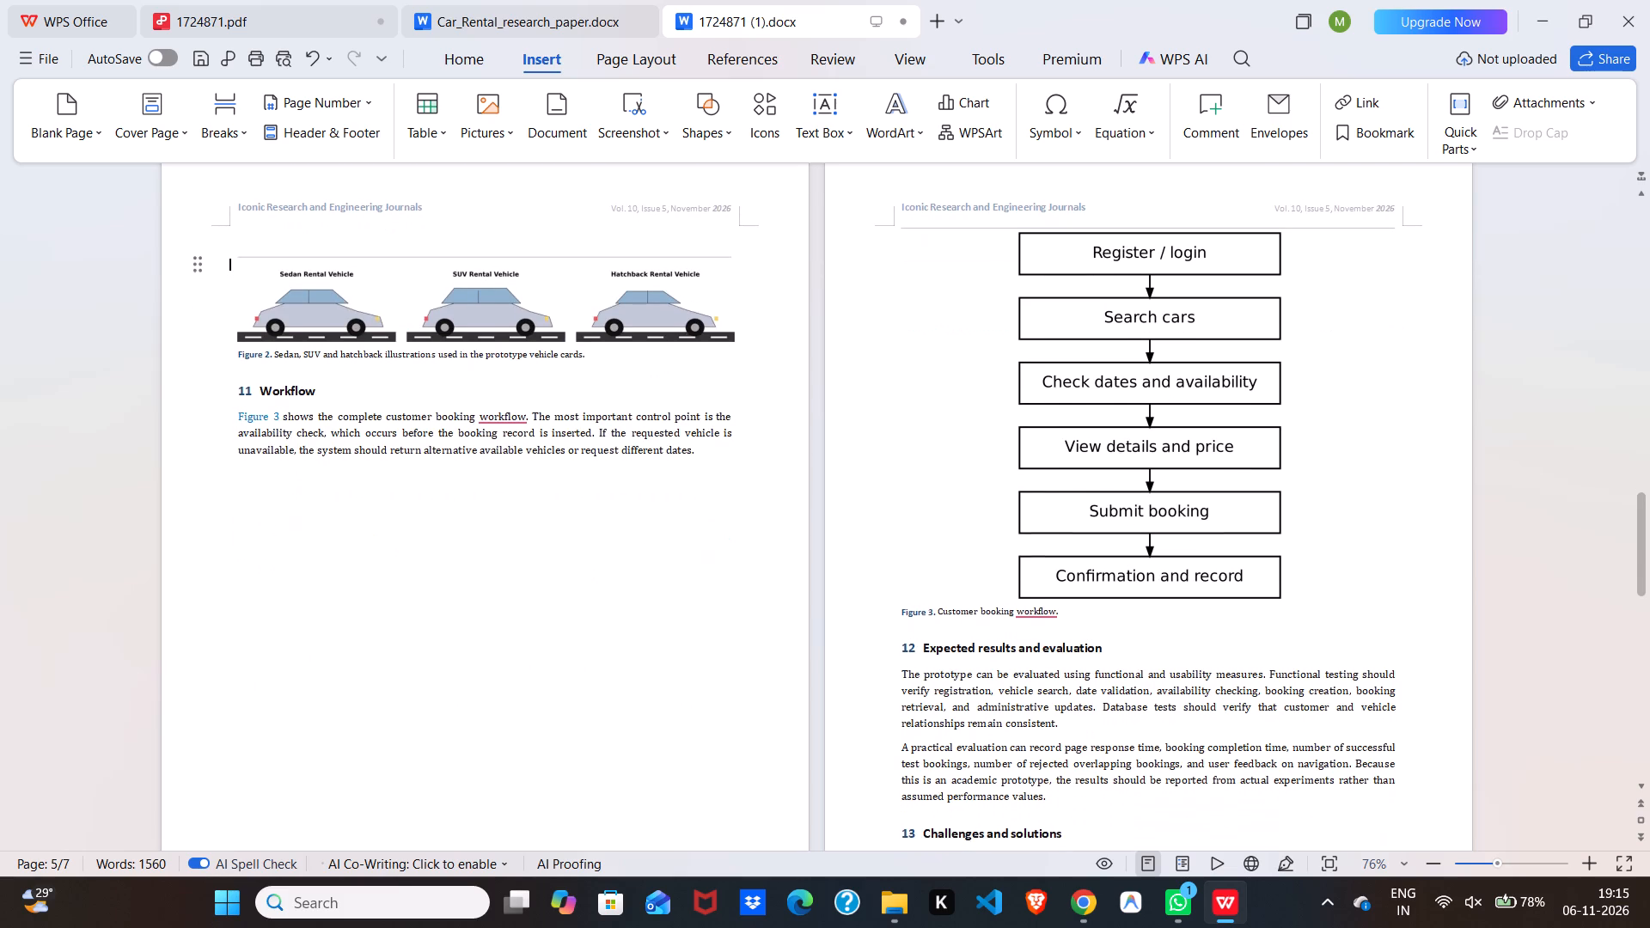
pyautogui.click(1144, 410)
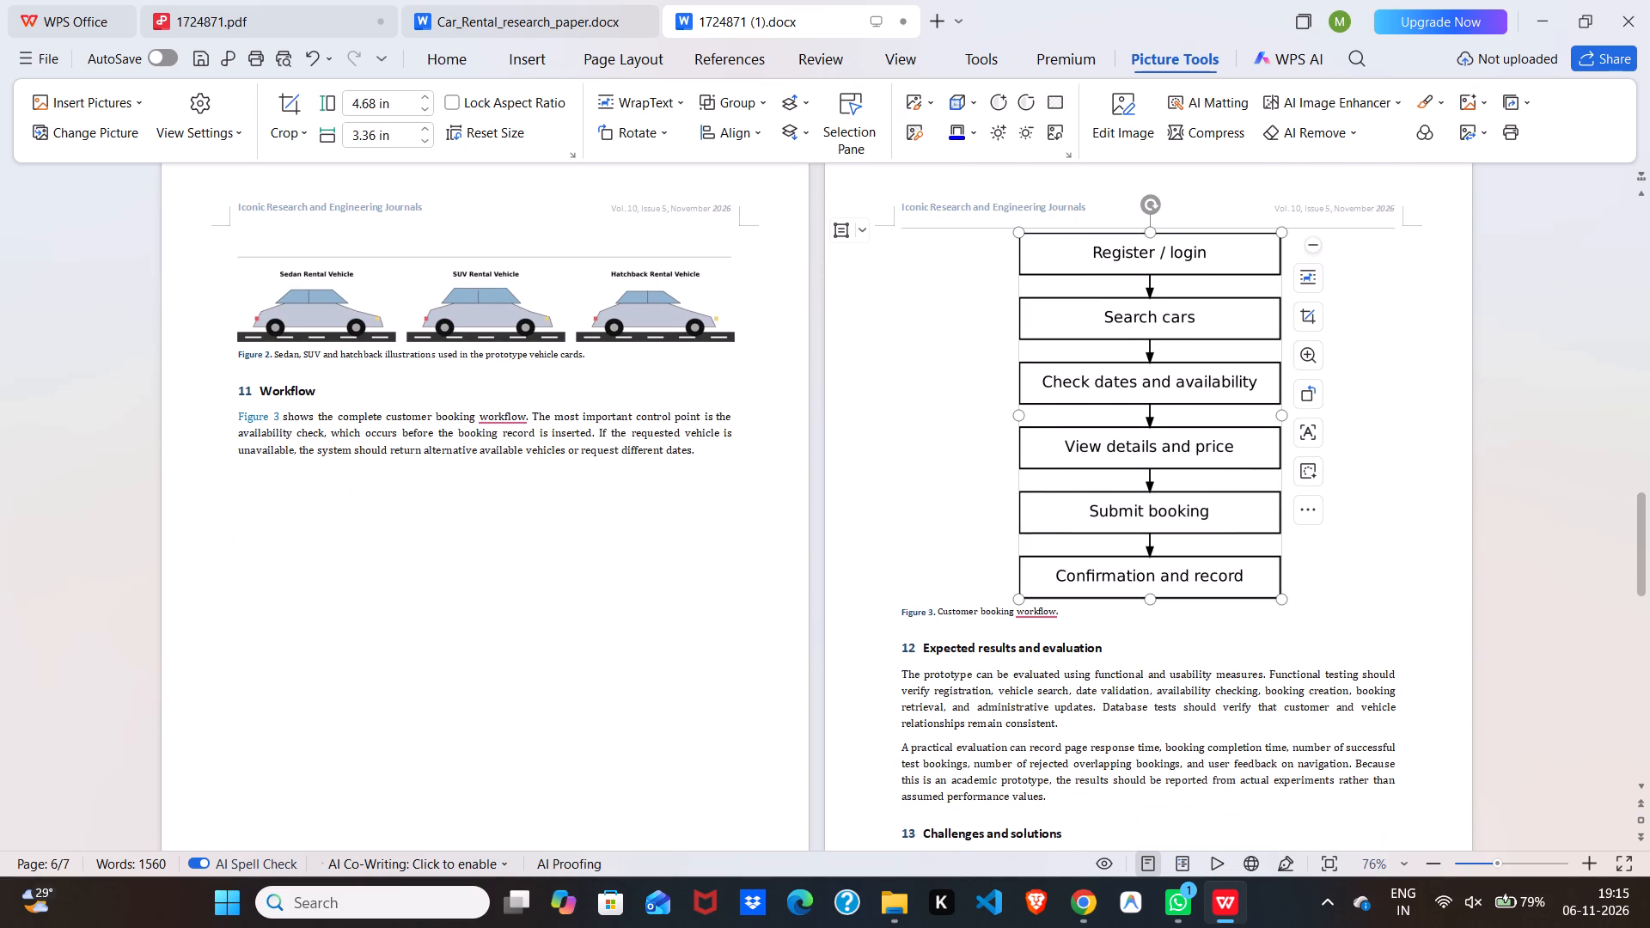
pyautogui.hotkey('ctrl', 'c')
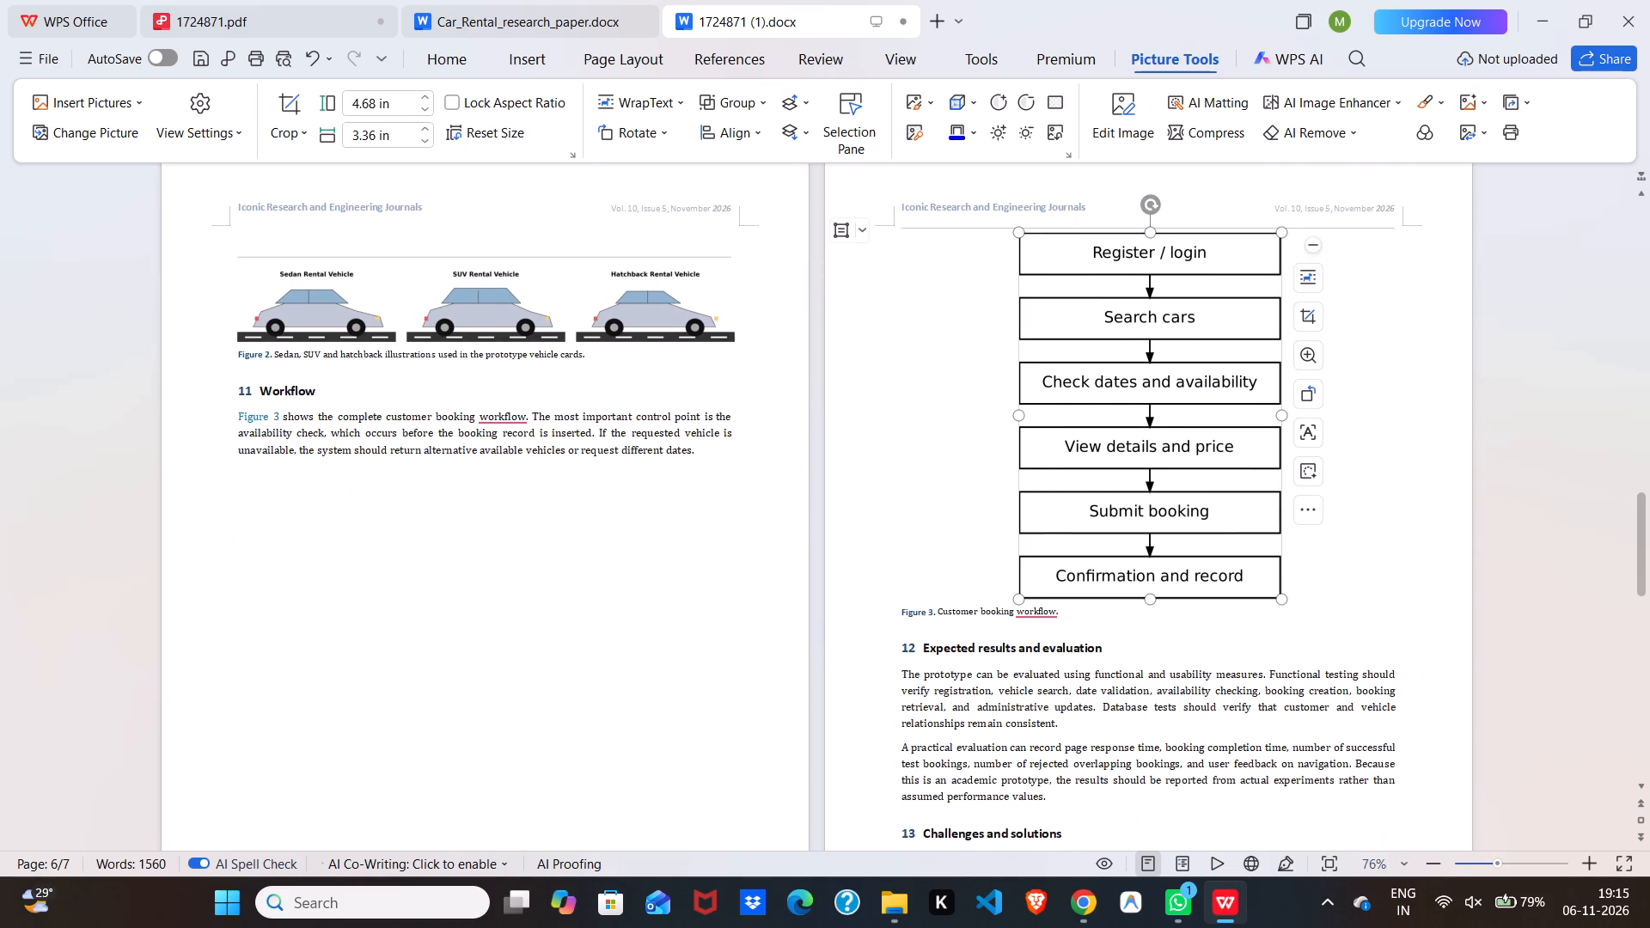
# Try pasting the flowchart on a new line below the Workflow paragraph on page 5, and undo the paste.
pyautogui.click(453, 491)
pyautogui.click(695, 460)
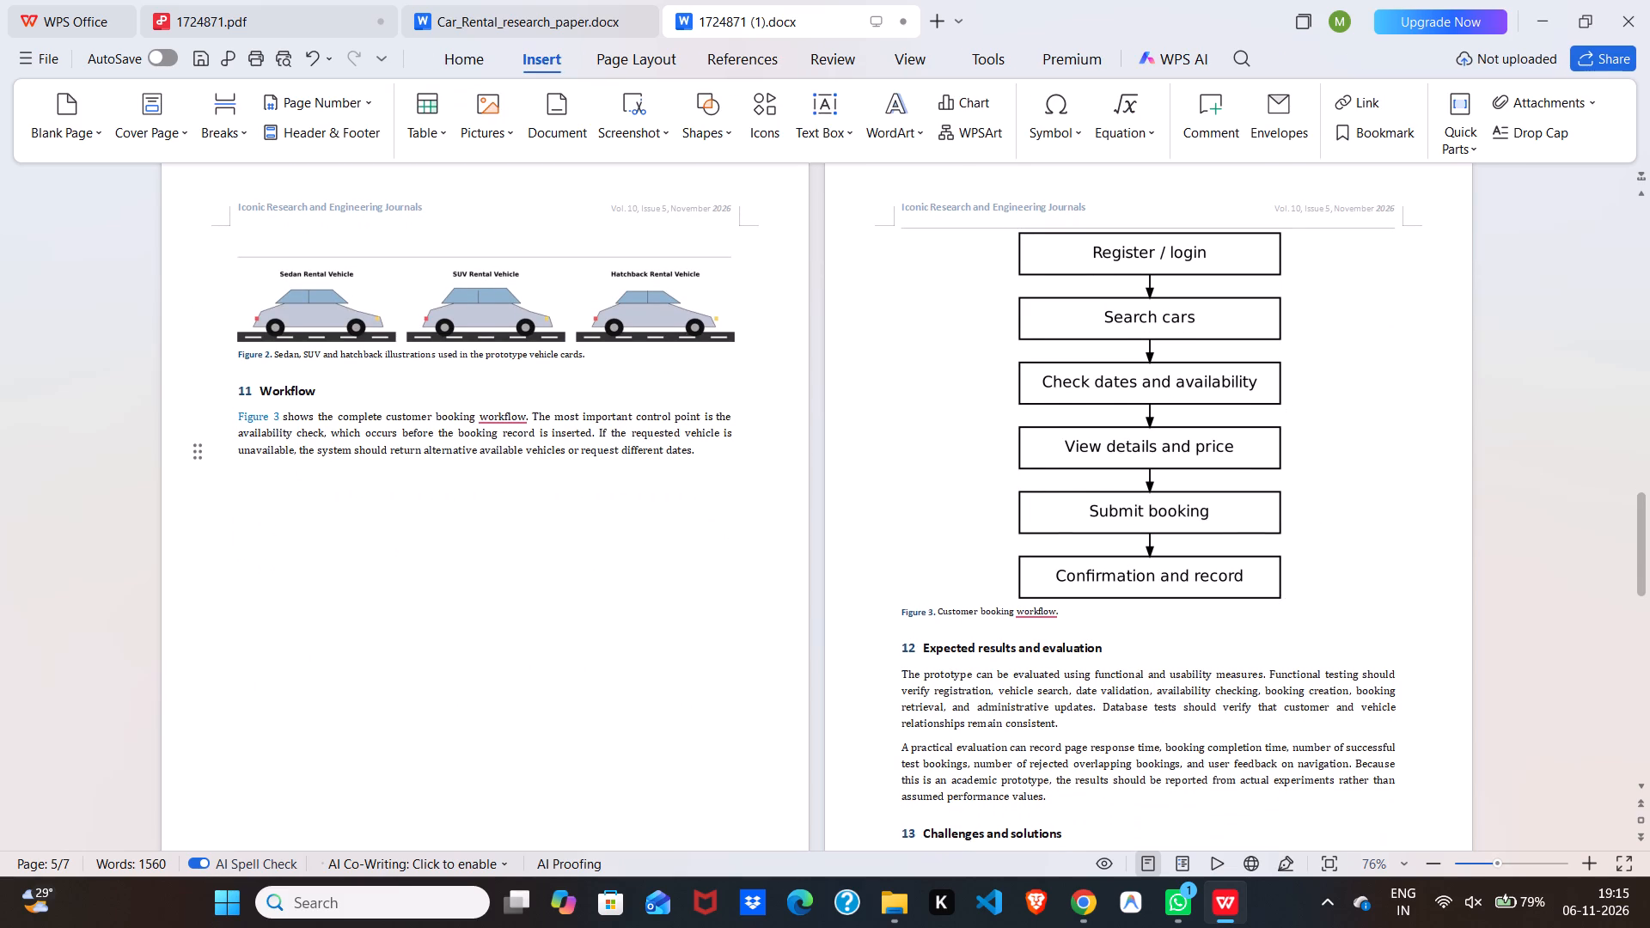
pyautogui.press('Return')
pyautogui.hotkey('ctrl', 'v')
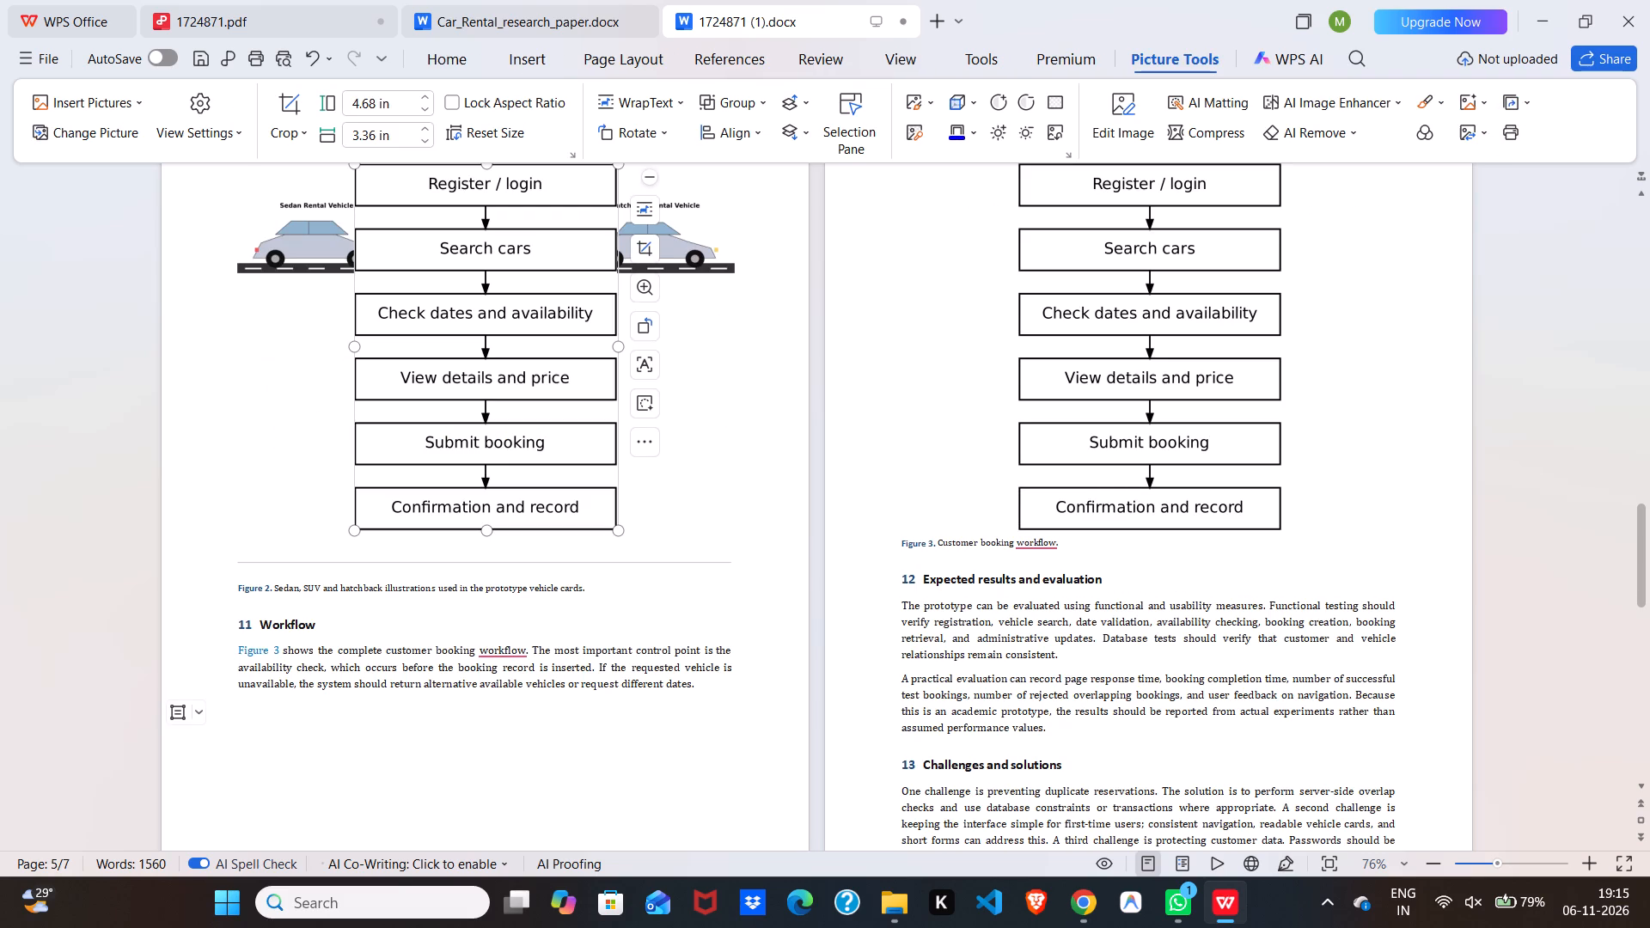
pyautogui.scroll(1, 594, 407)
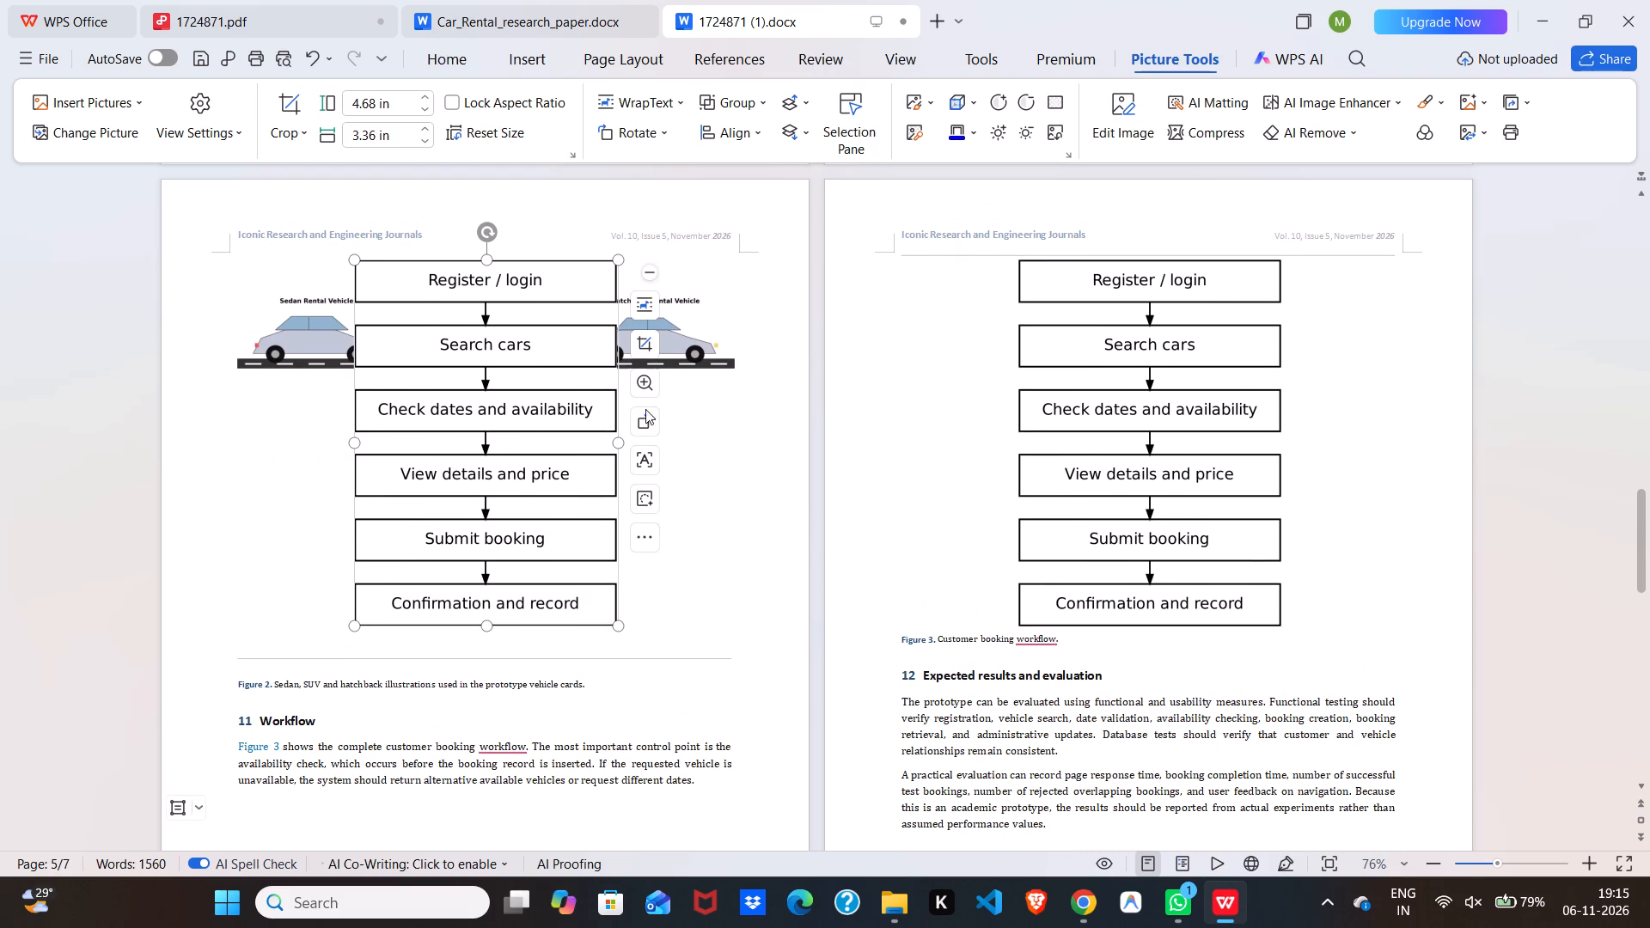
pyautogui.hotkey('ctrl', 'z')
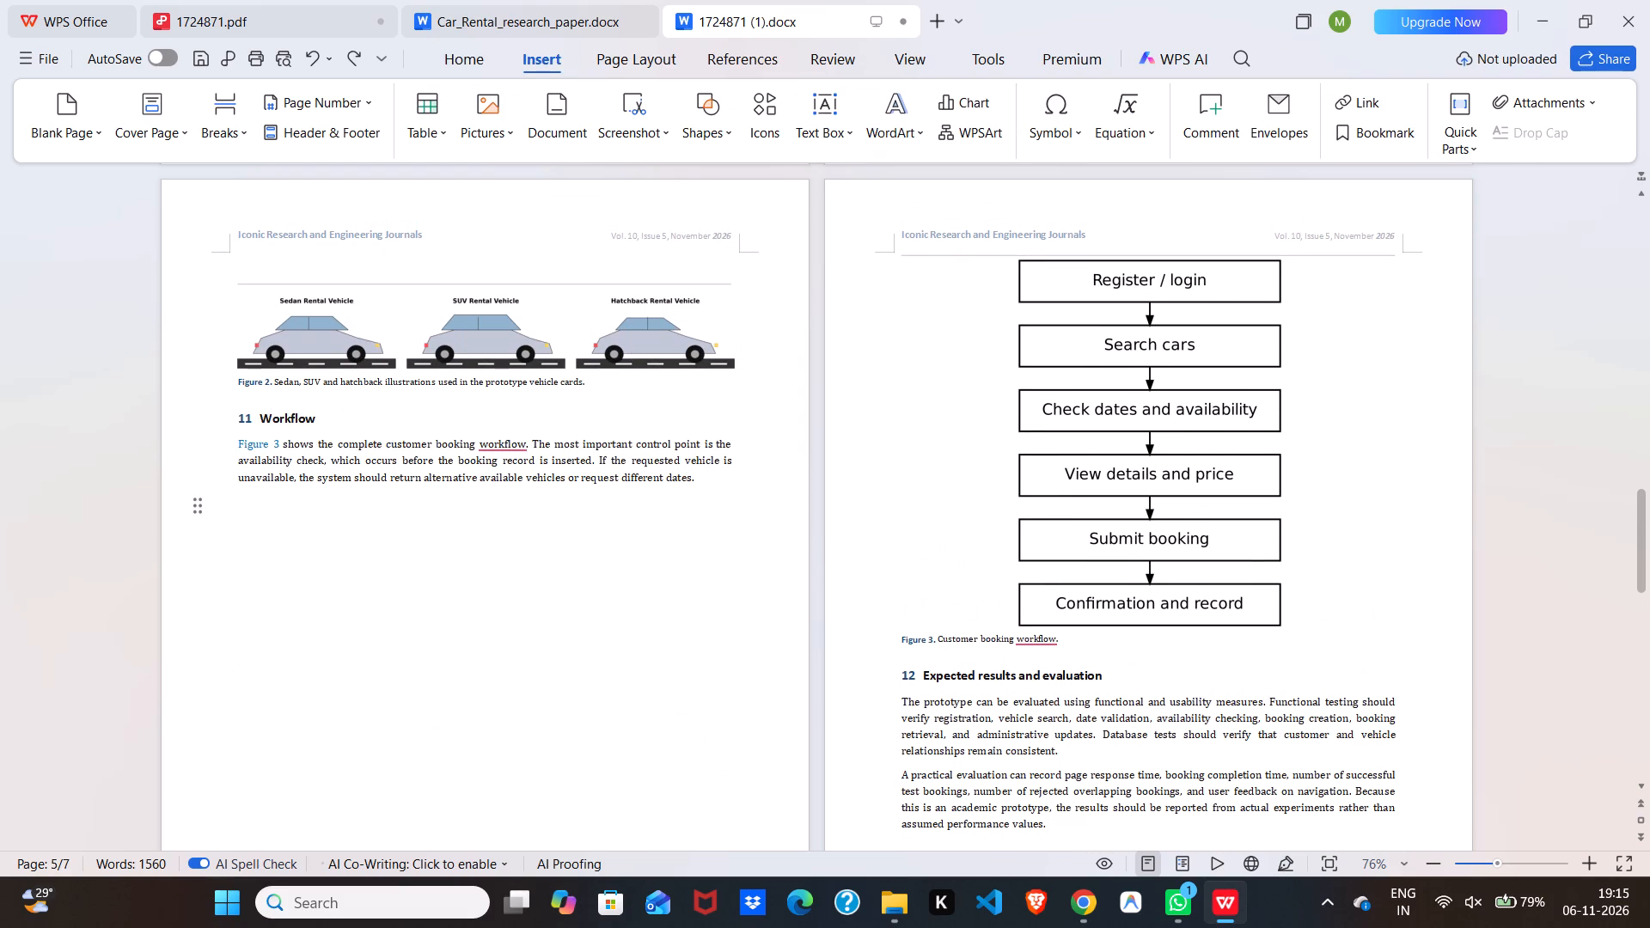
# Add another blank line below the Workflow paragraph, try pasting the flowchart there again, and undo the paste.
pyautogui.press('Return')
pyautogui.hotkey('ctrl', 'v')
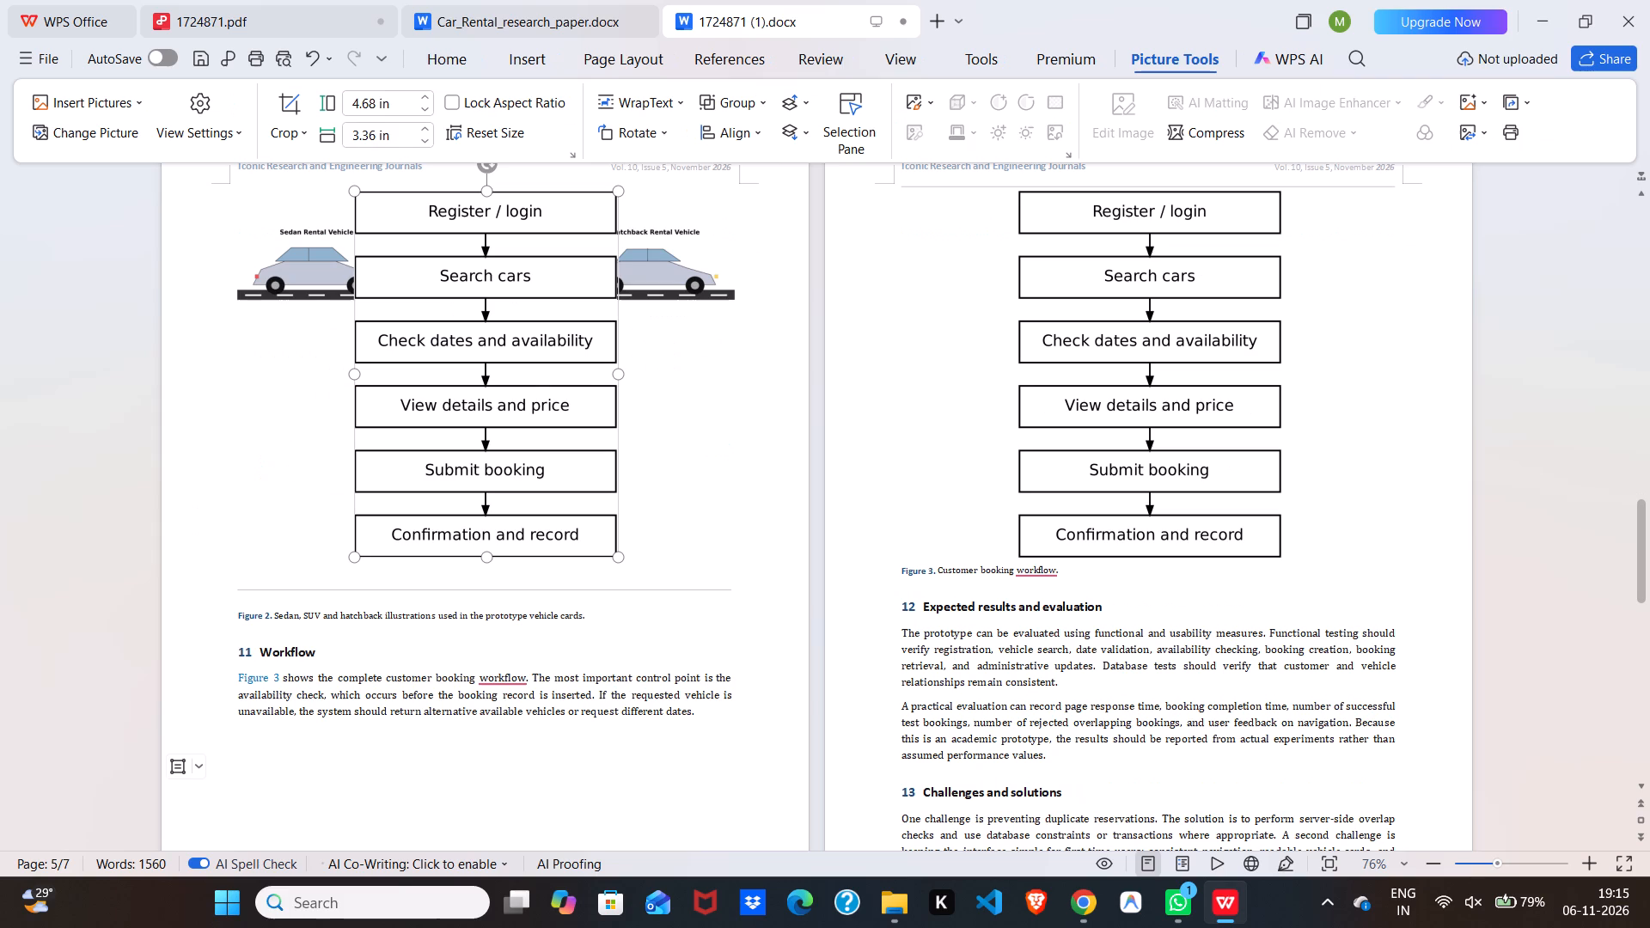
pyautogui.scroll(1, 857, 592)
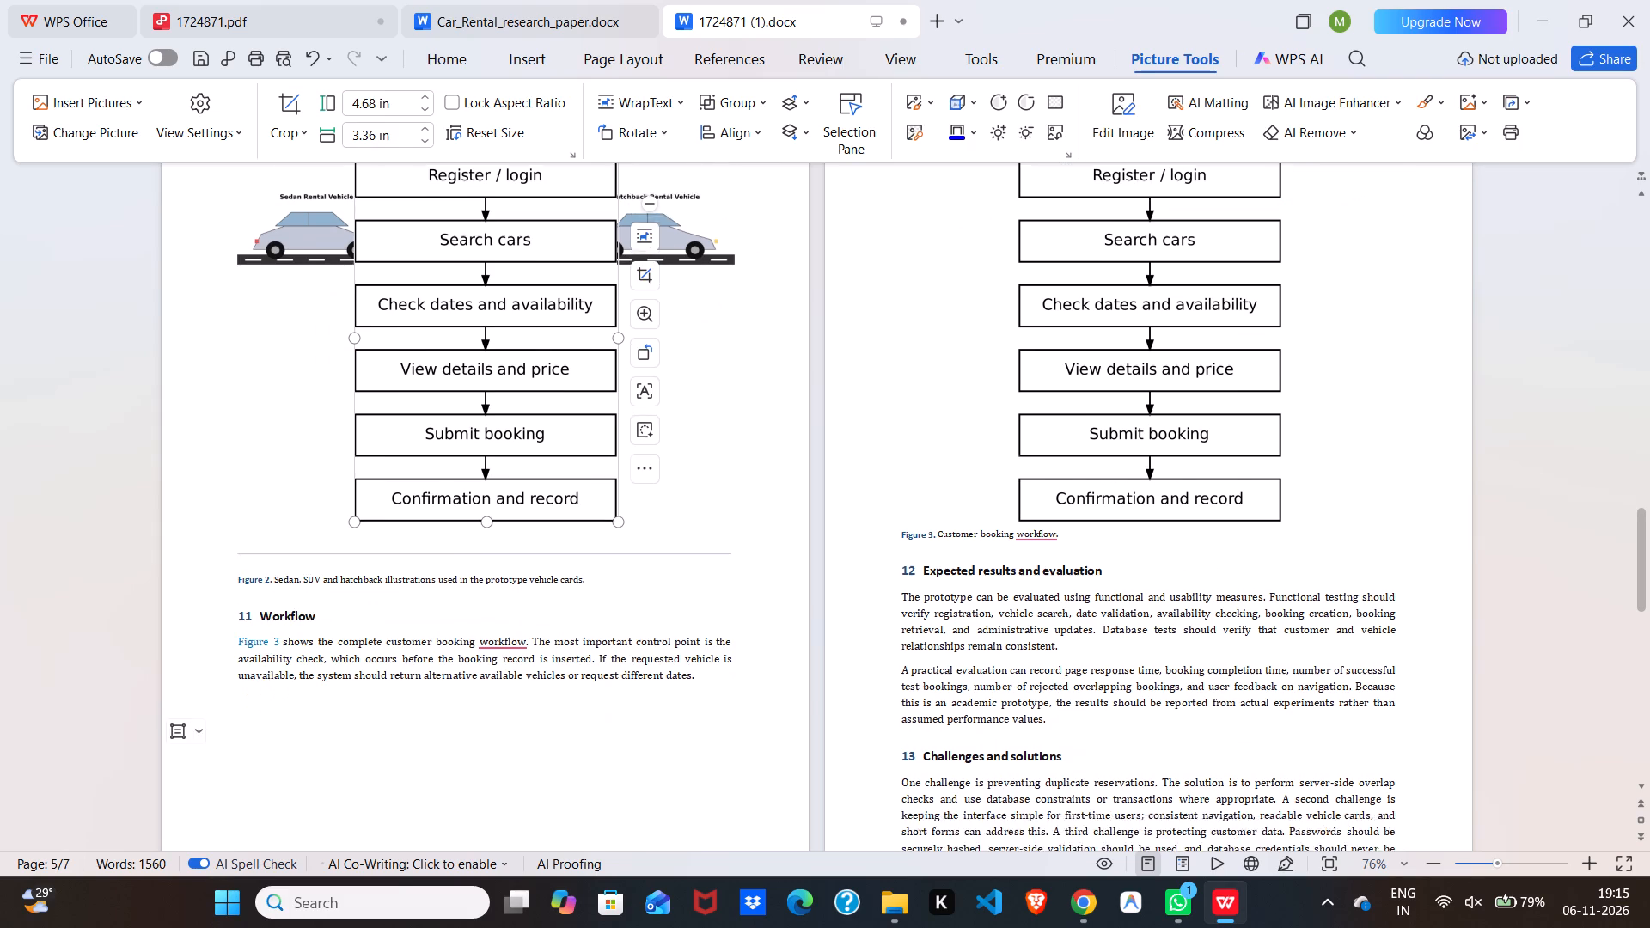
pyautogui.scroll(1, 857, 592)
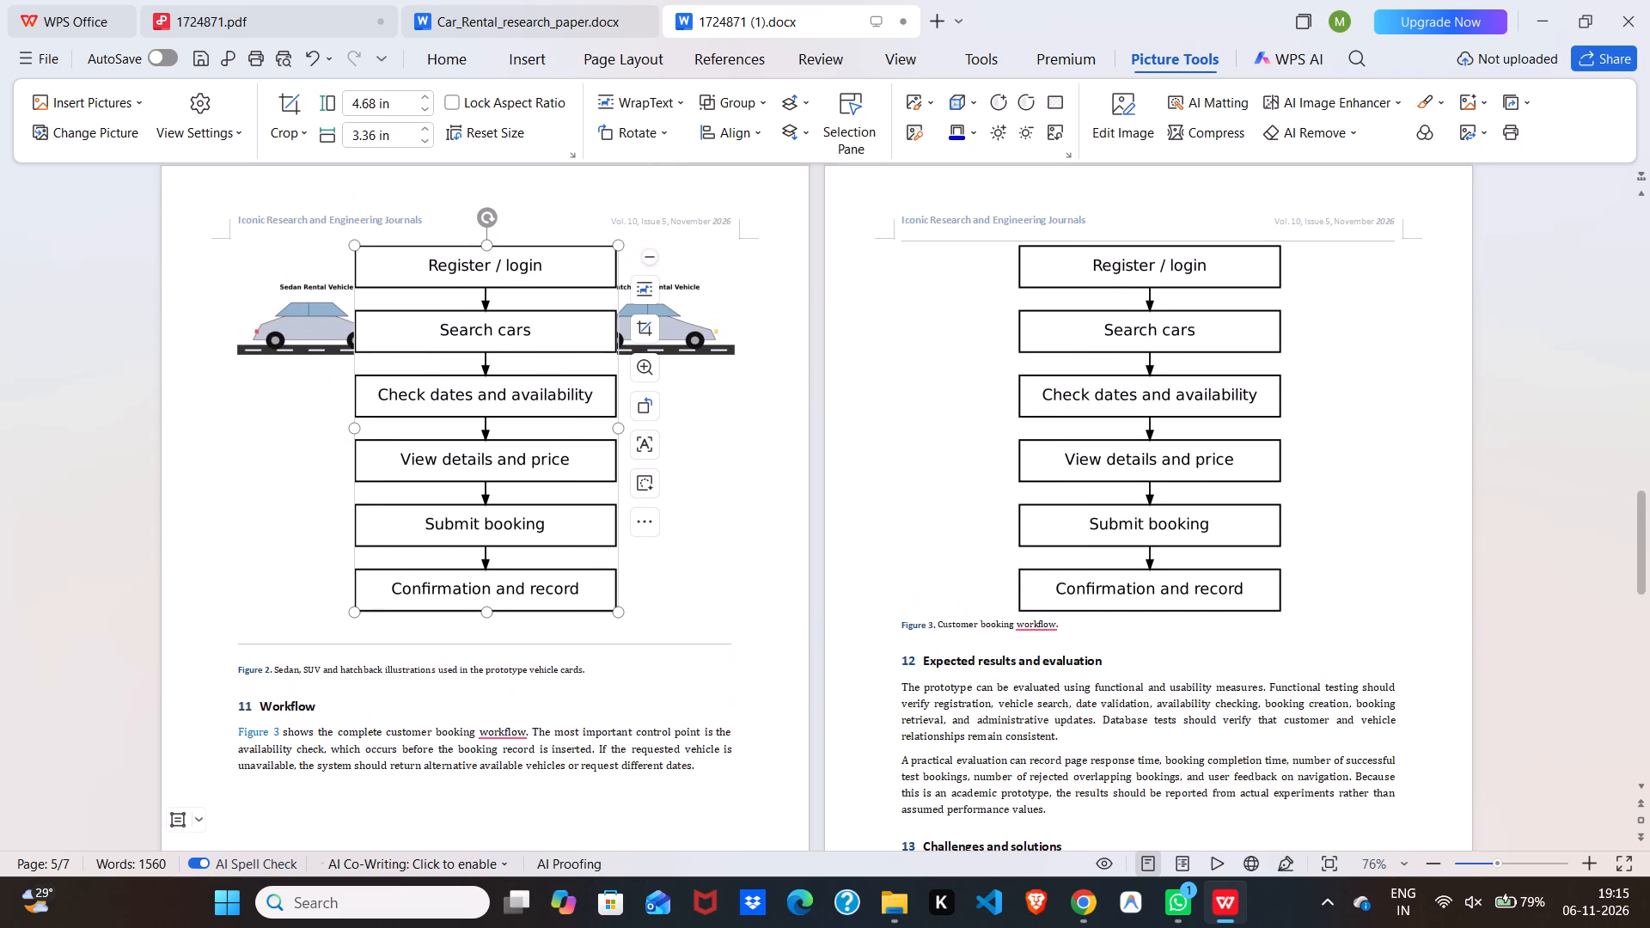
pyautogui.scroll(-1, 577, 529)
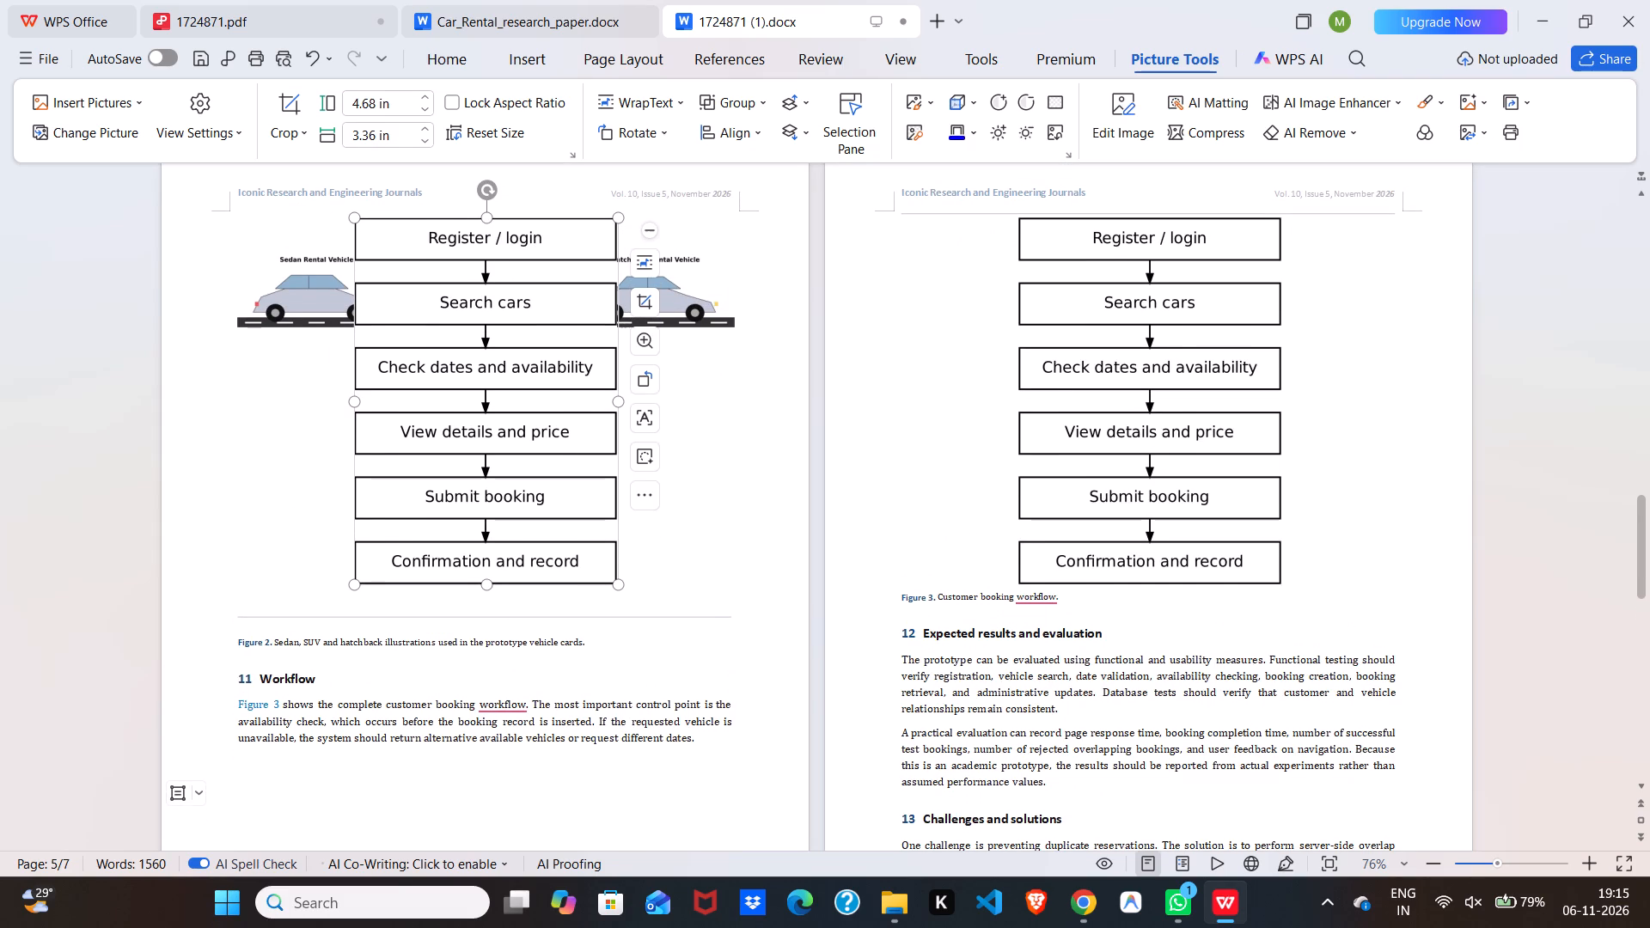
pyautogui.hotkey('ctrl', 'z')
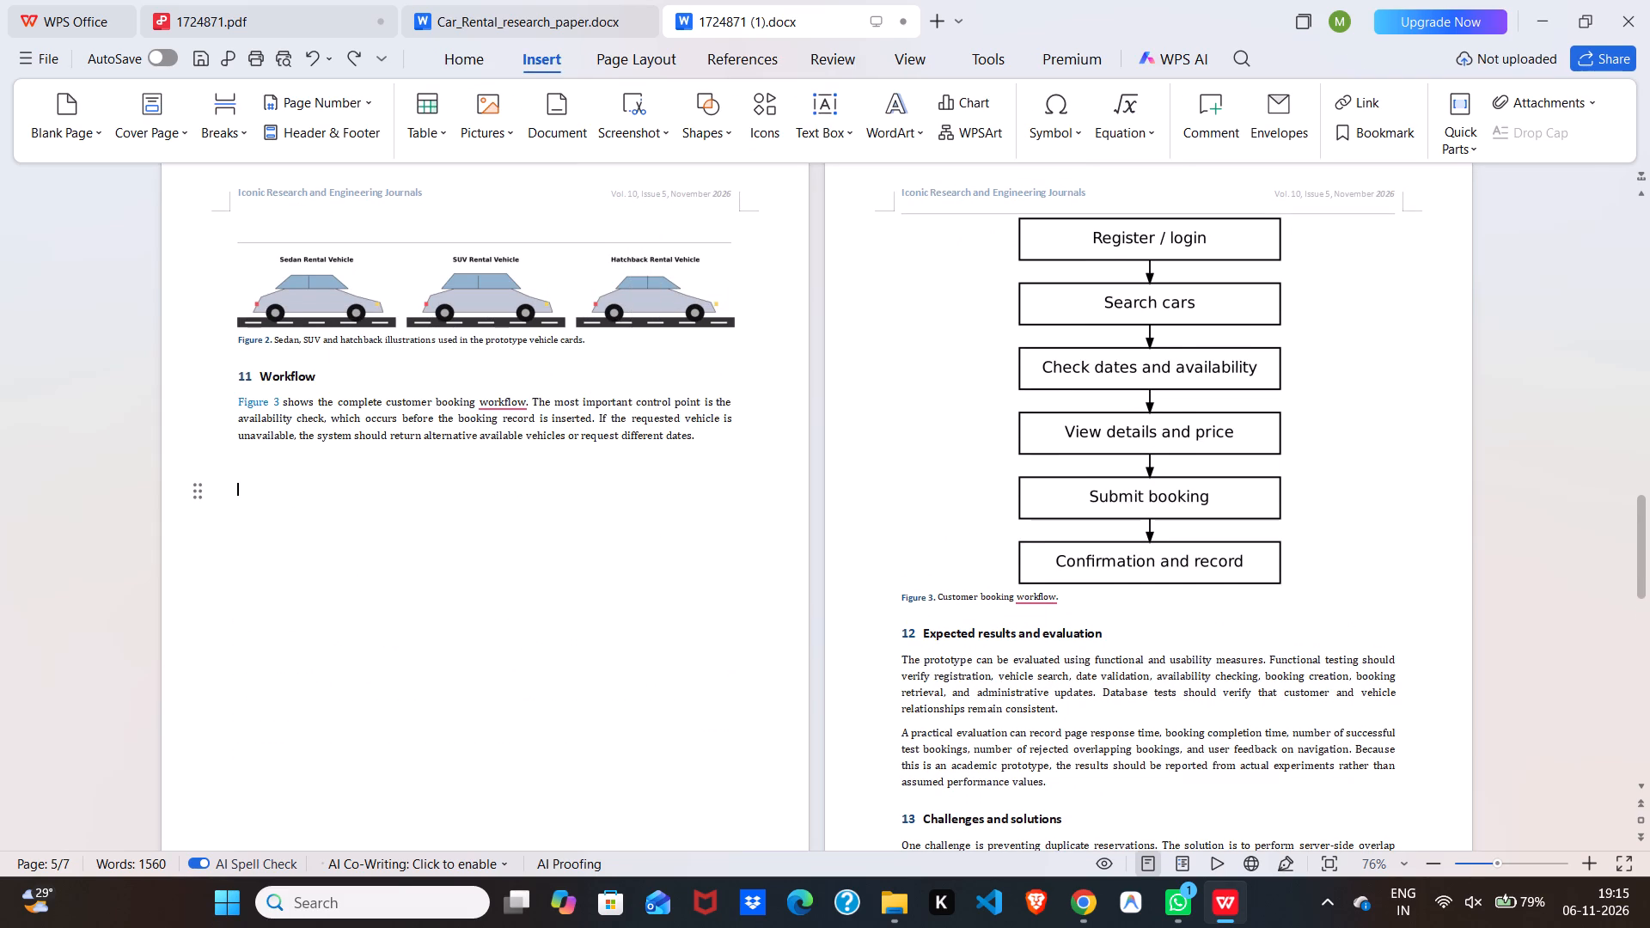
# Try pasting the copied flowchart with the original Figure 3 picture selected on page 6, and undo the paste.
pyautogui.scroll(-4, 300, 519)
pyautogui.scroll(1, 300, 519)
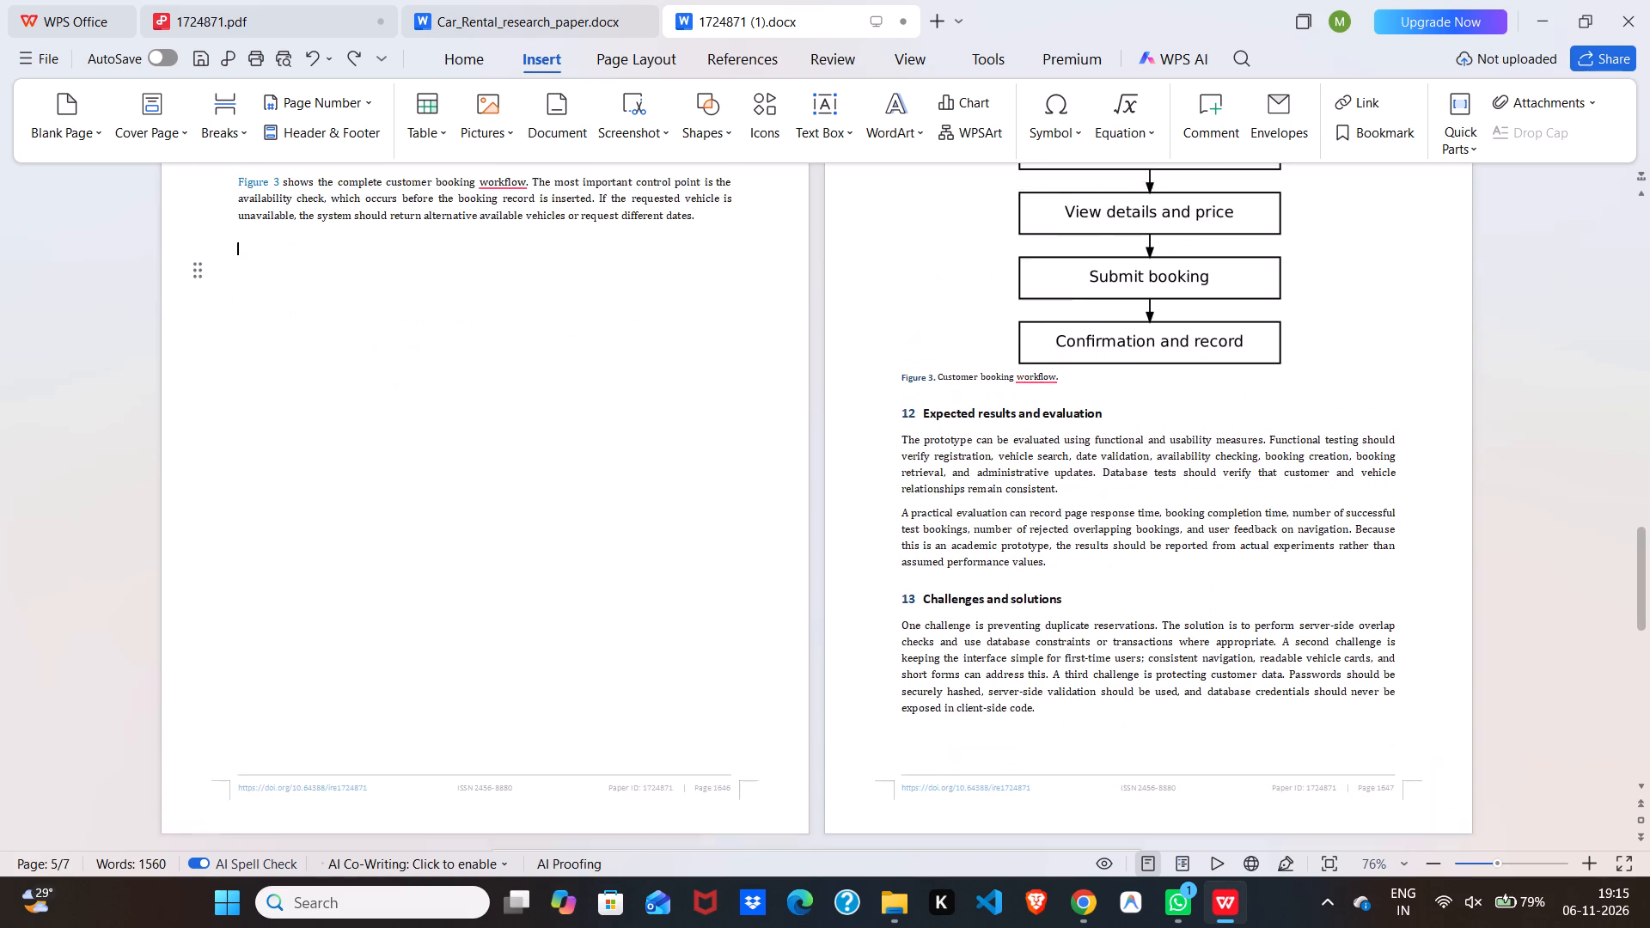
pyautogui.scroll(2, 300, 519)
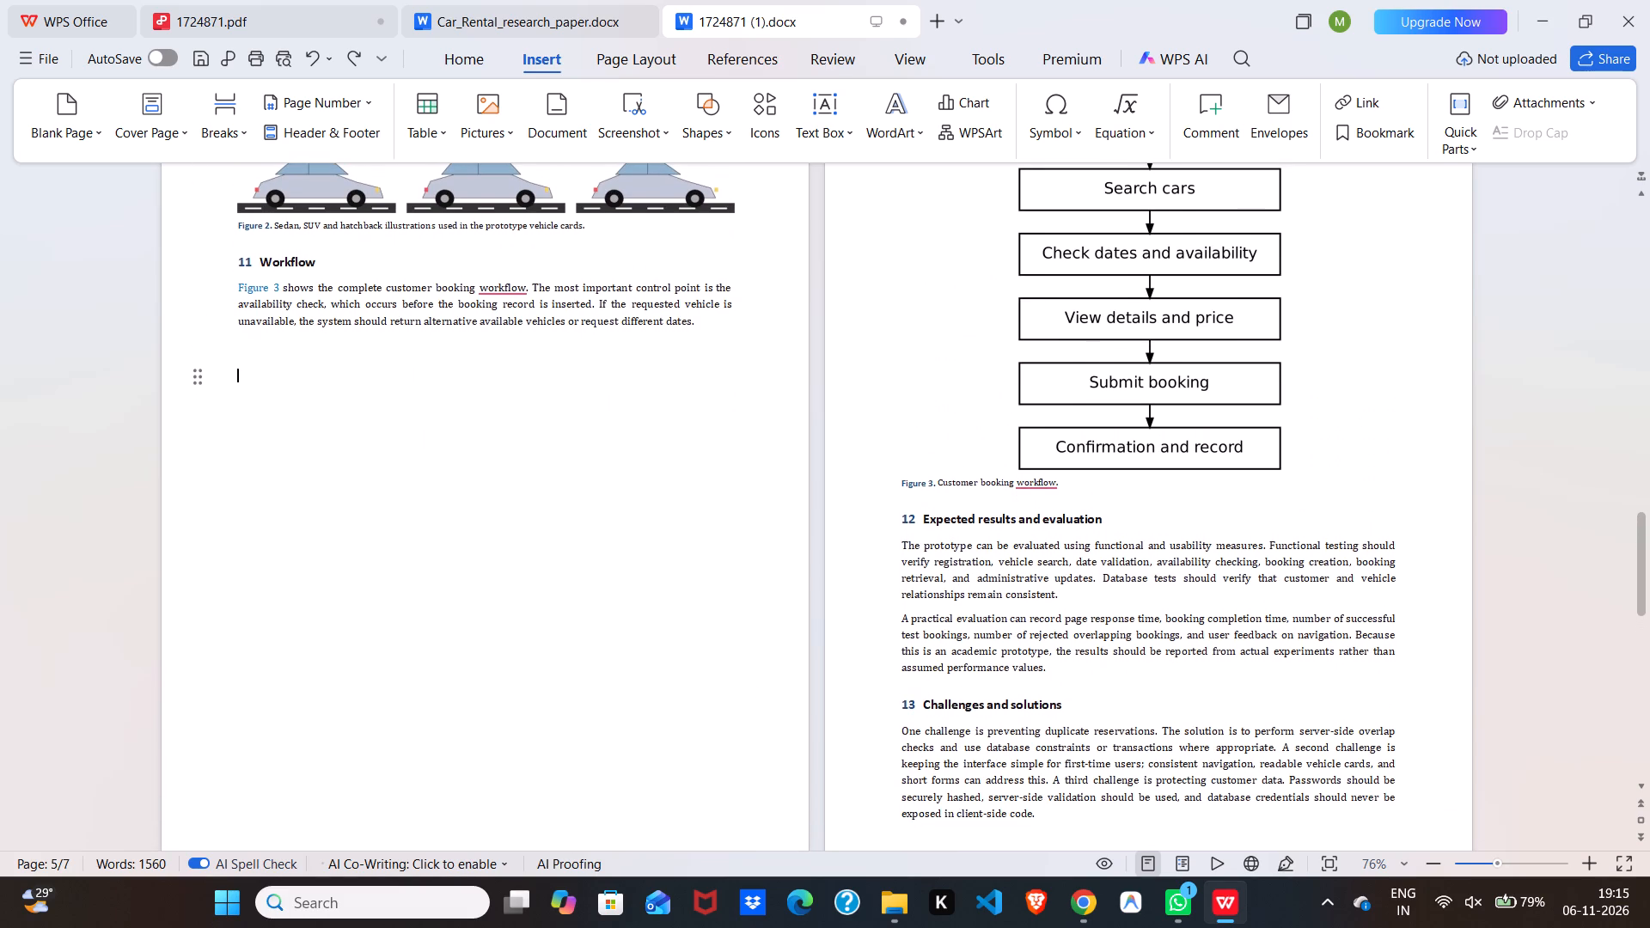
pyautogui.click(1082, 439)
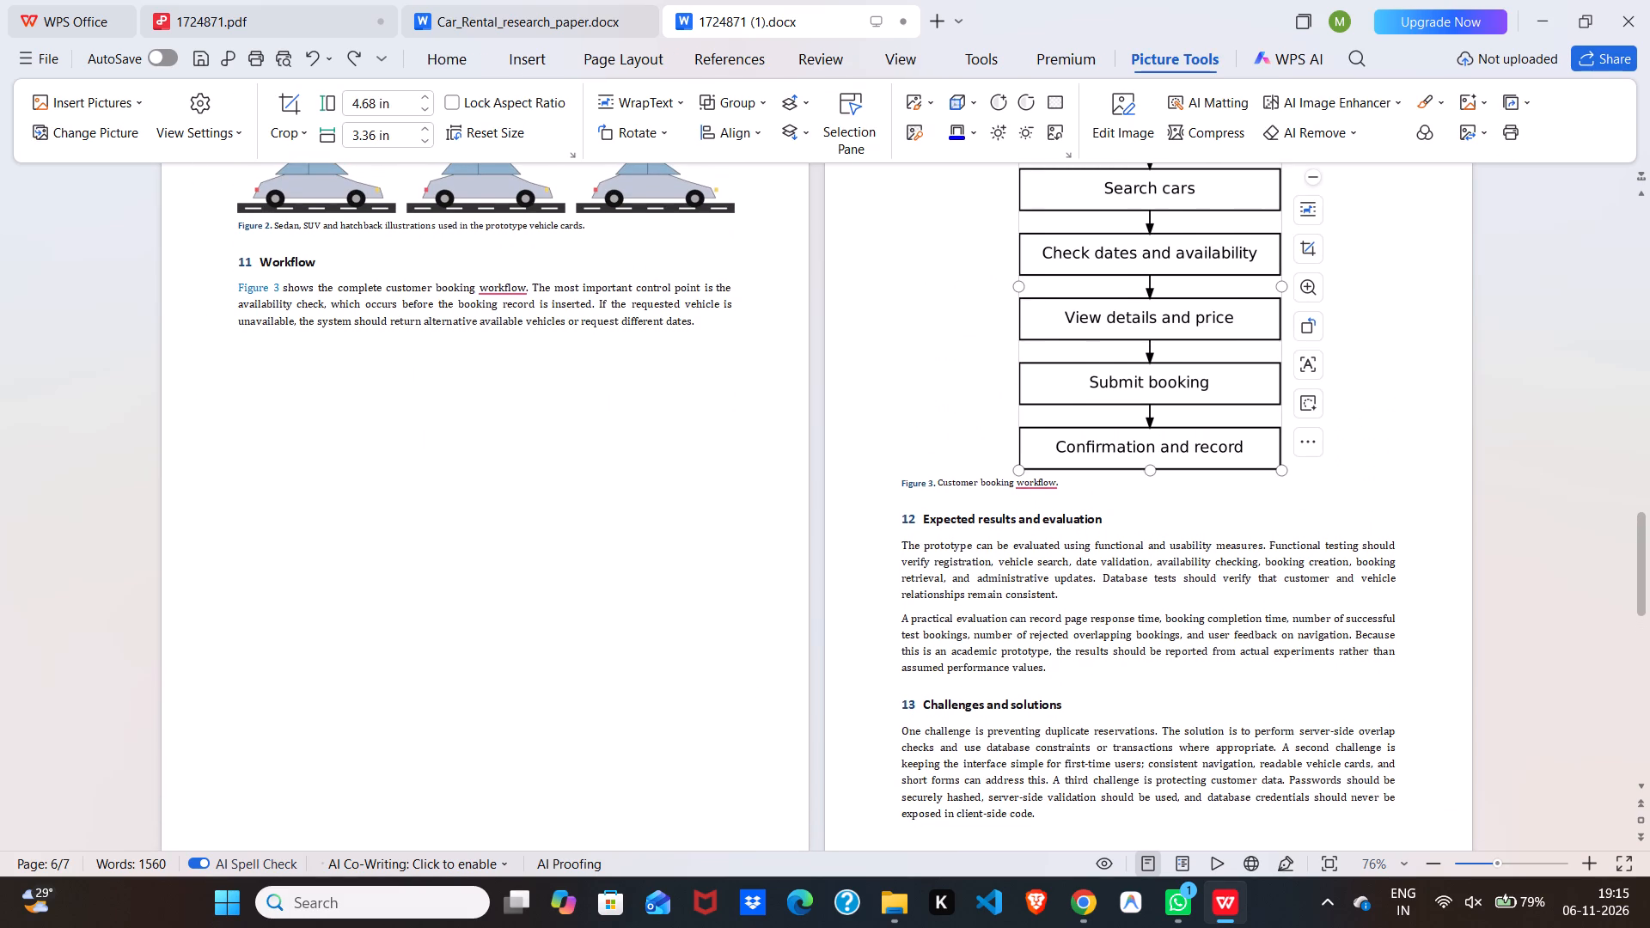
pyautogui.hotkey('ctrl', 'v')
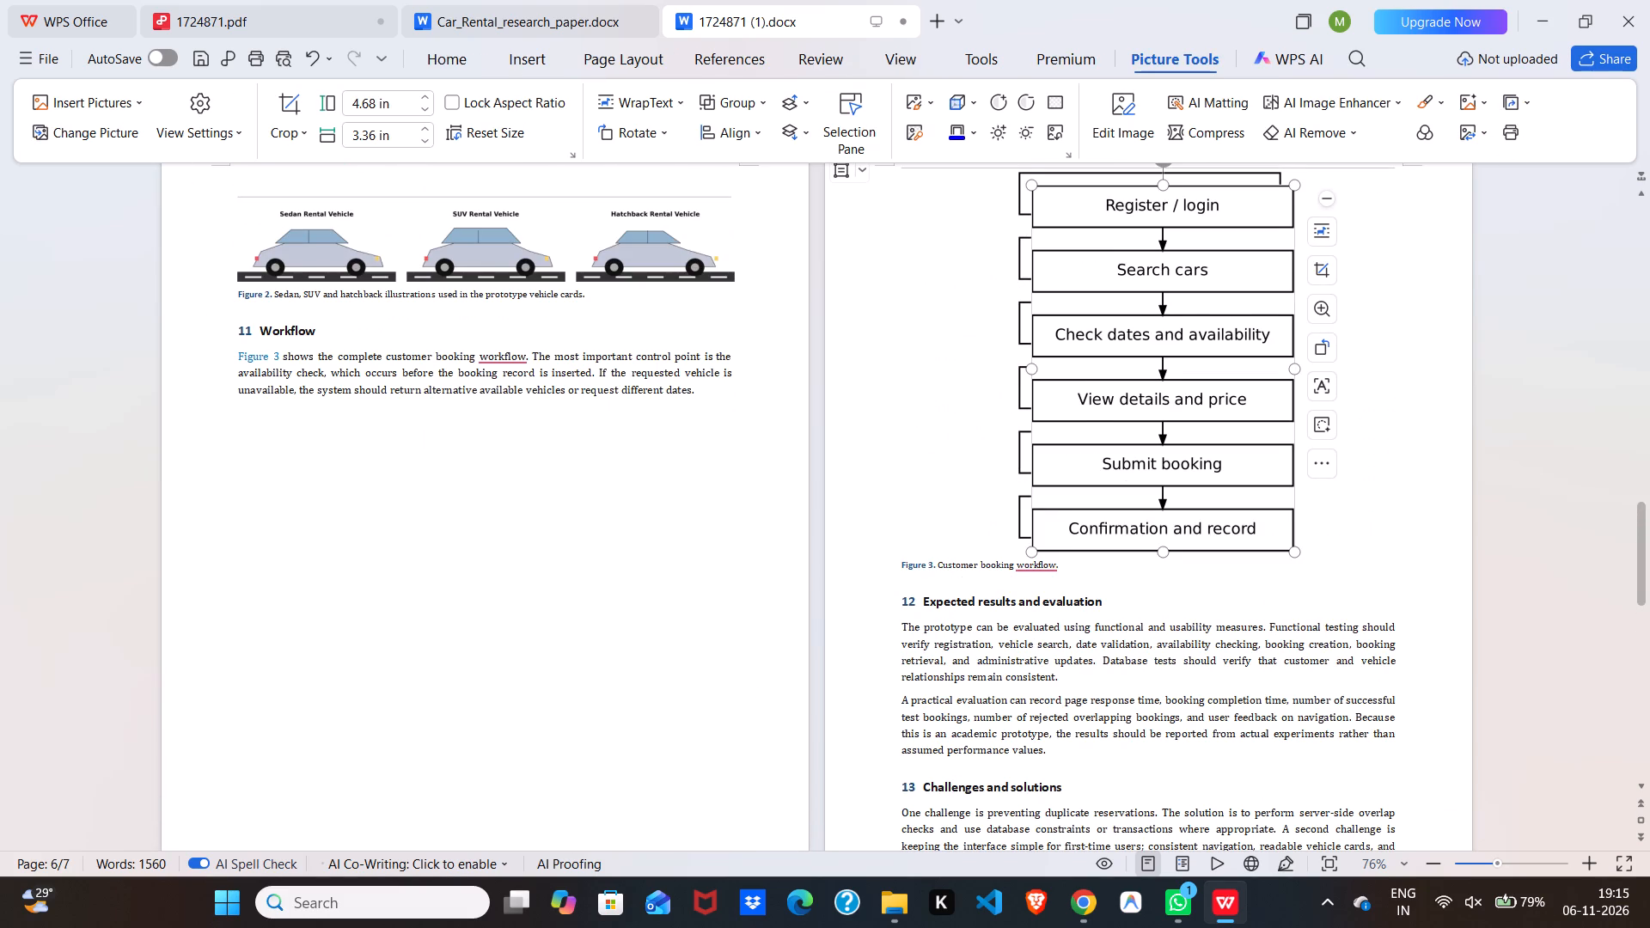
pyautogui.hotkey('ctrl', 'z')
# Paste the flowchart on the blank line below the Workflow paragraph on page 5 and move it down off the car images.
pyautogui.keyDown('ctrl'); pyautogui.click(217, 429); pyautogui.keyUp('ctrl')
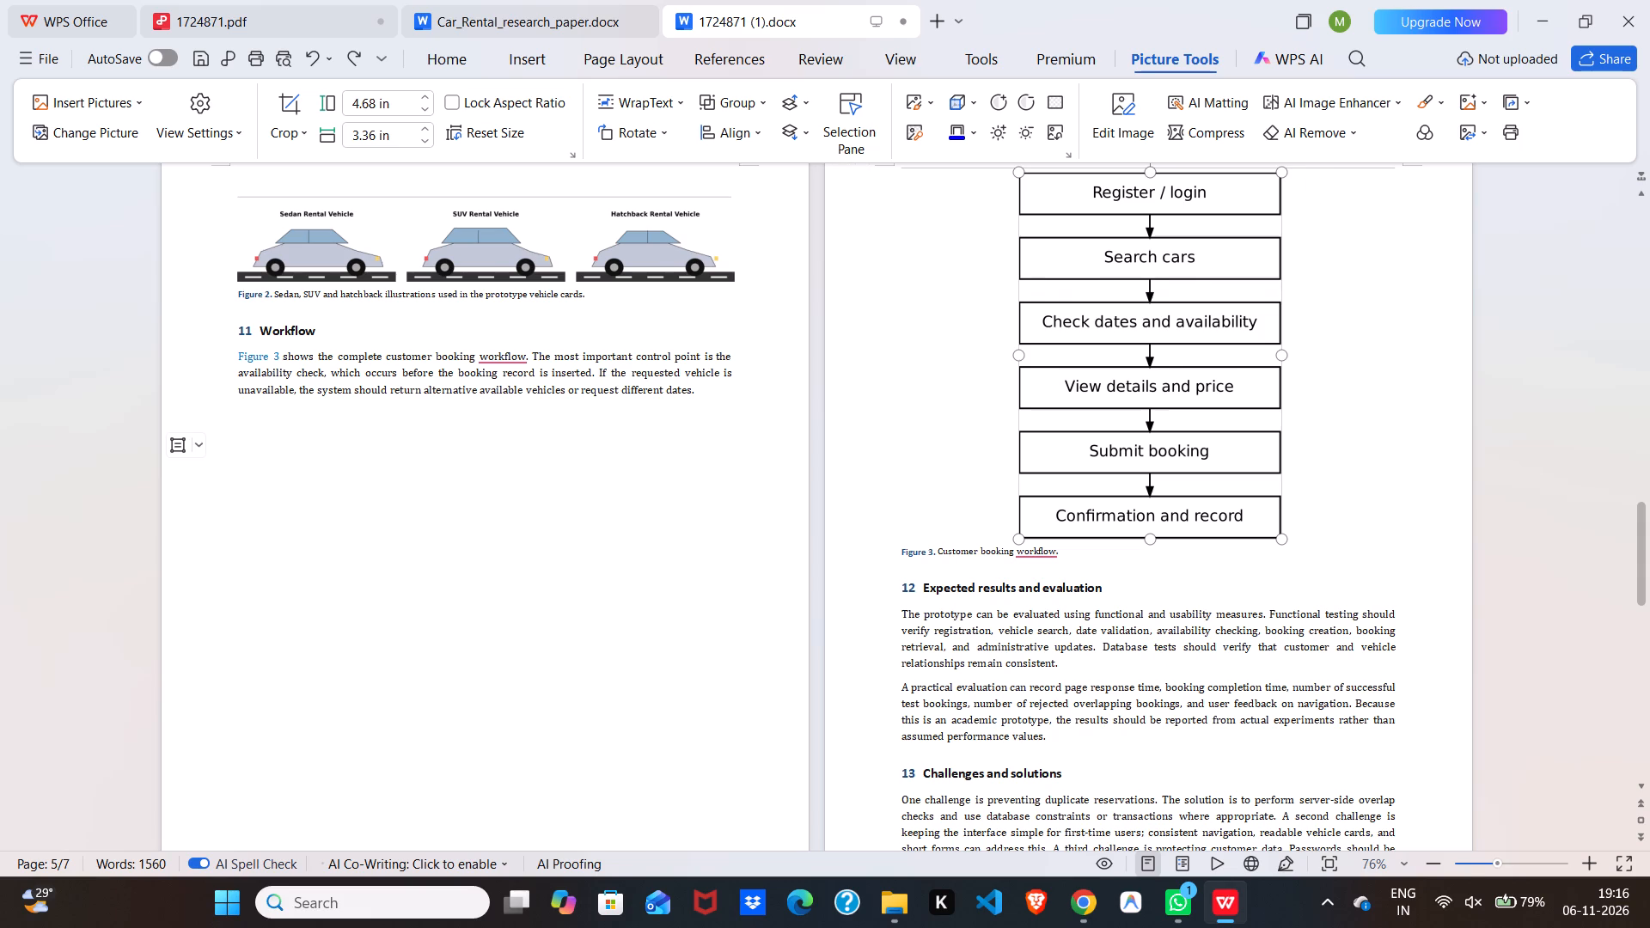
pyautogui.keyDown('ctrl'); pyautogui.click(261, 425); pyautogui.keyUp('ctrl')
pyautogui.keyDown('ctrl'); pyautogui.click(245, 417); pyautogui.keyUp('ctrl')
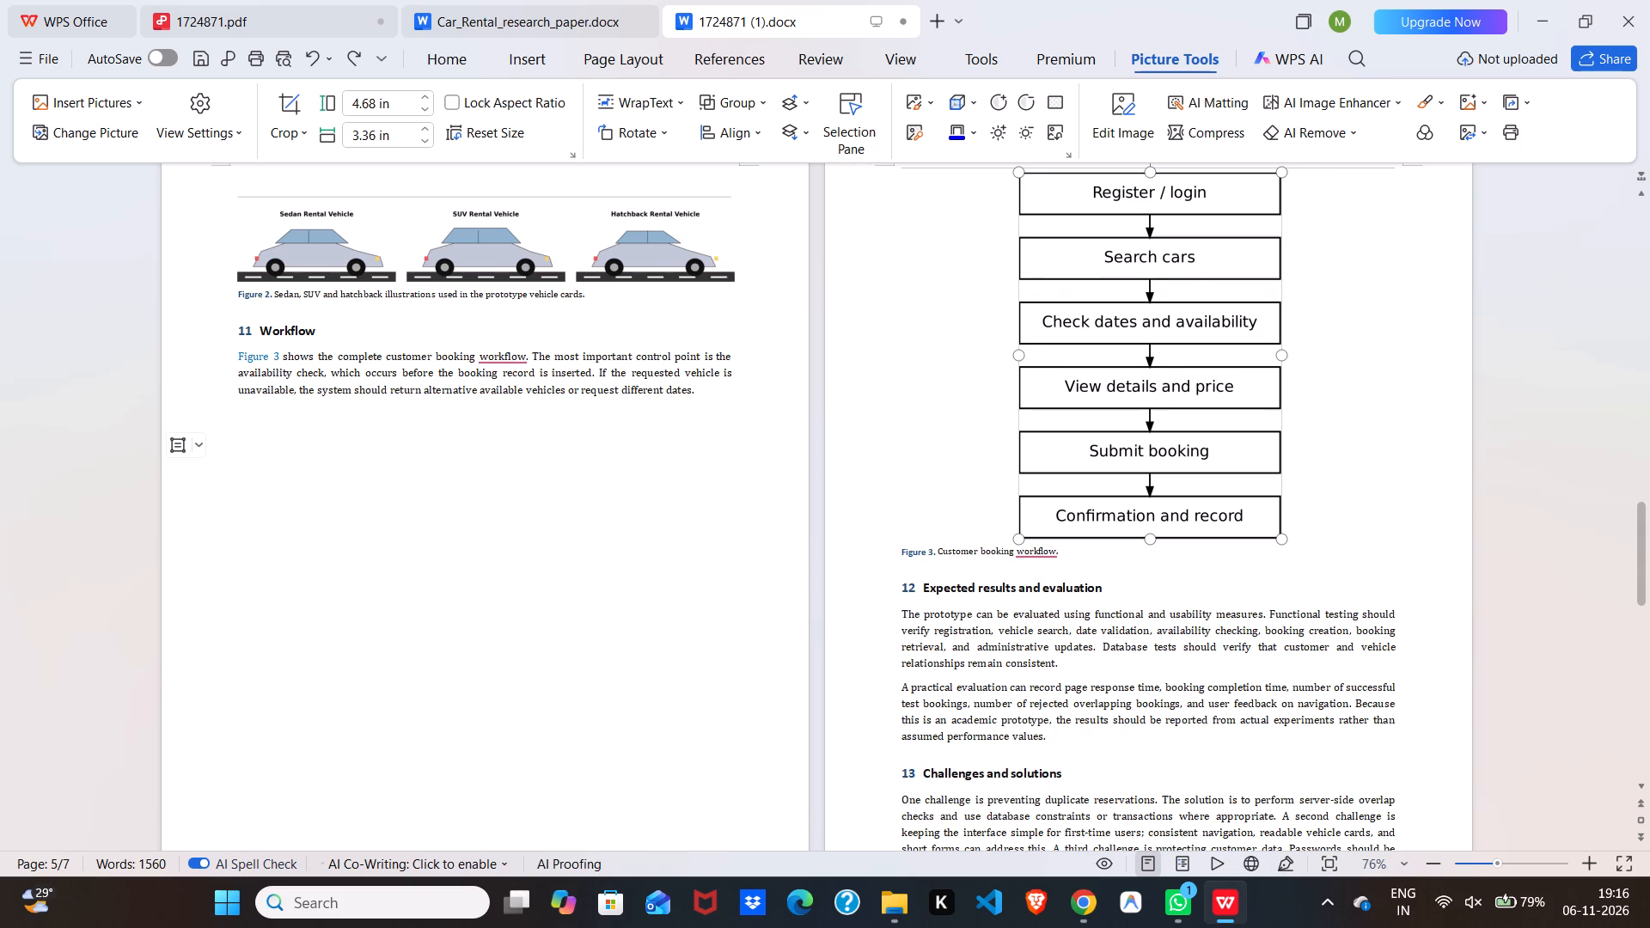
pyautogui.click(245, 417)
pyautogui.hotkey('ctrl', 'v')
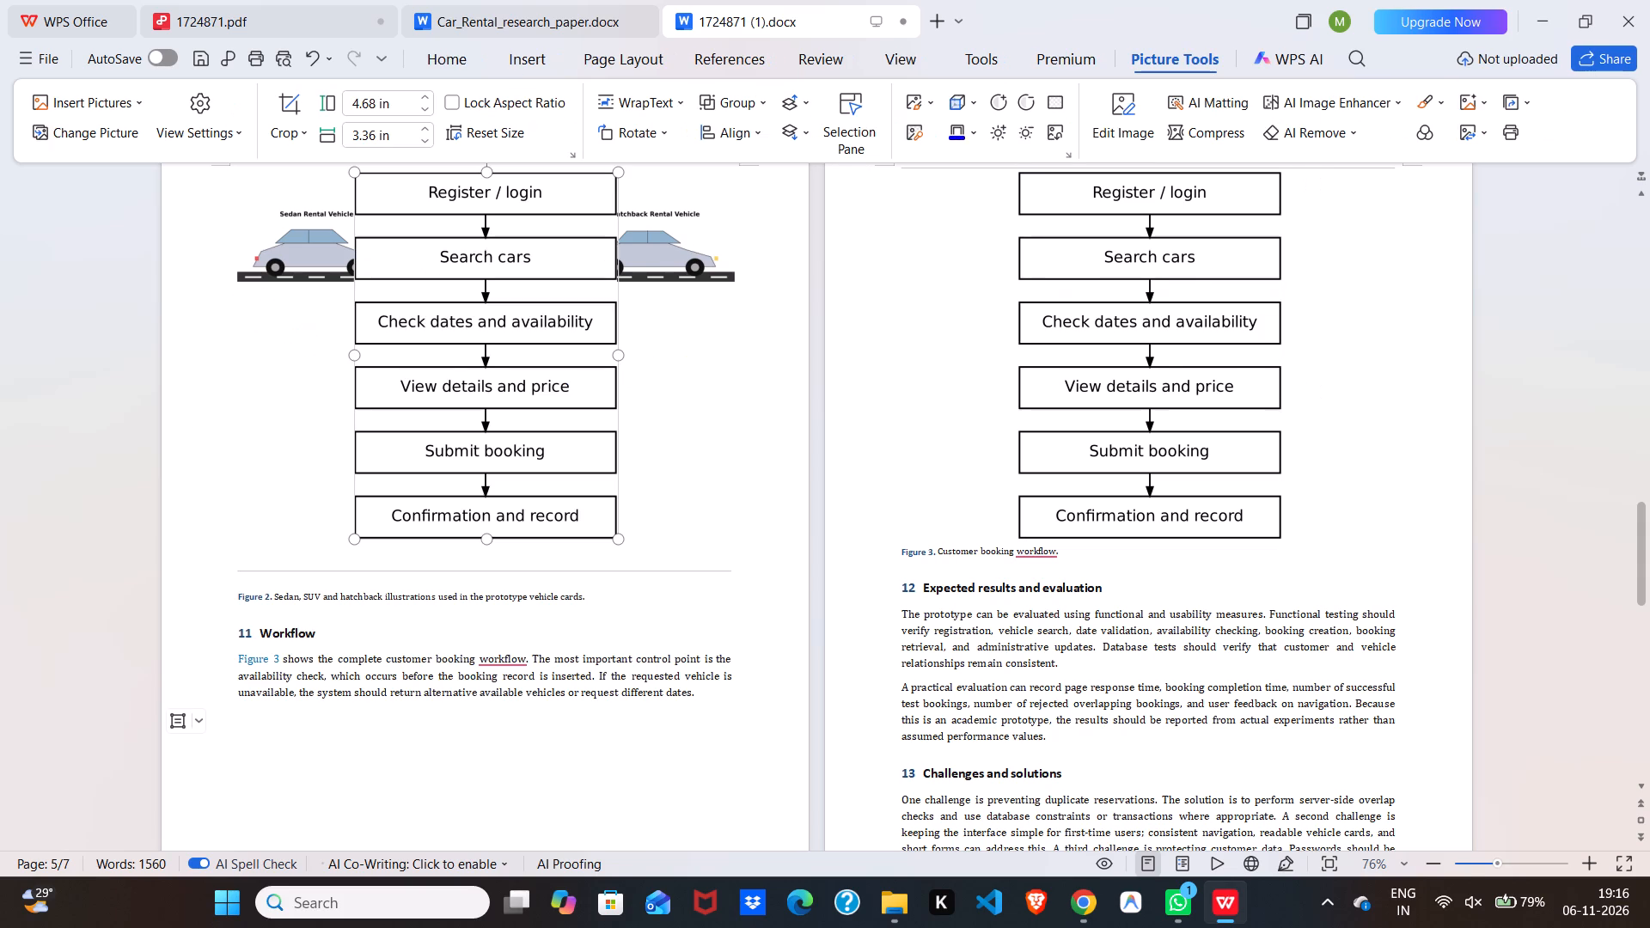
pyautogui.moveTo(478, 445); pyautogui.dragTo(469, 662)
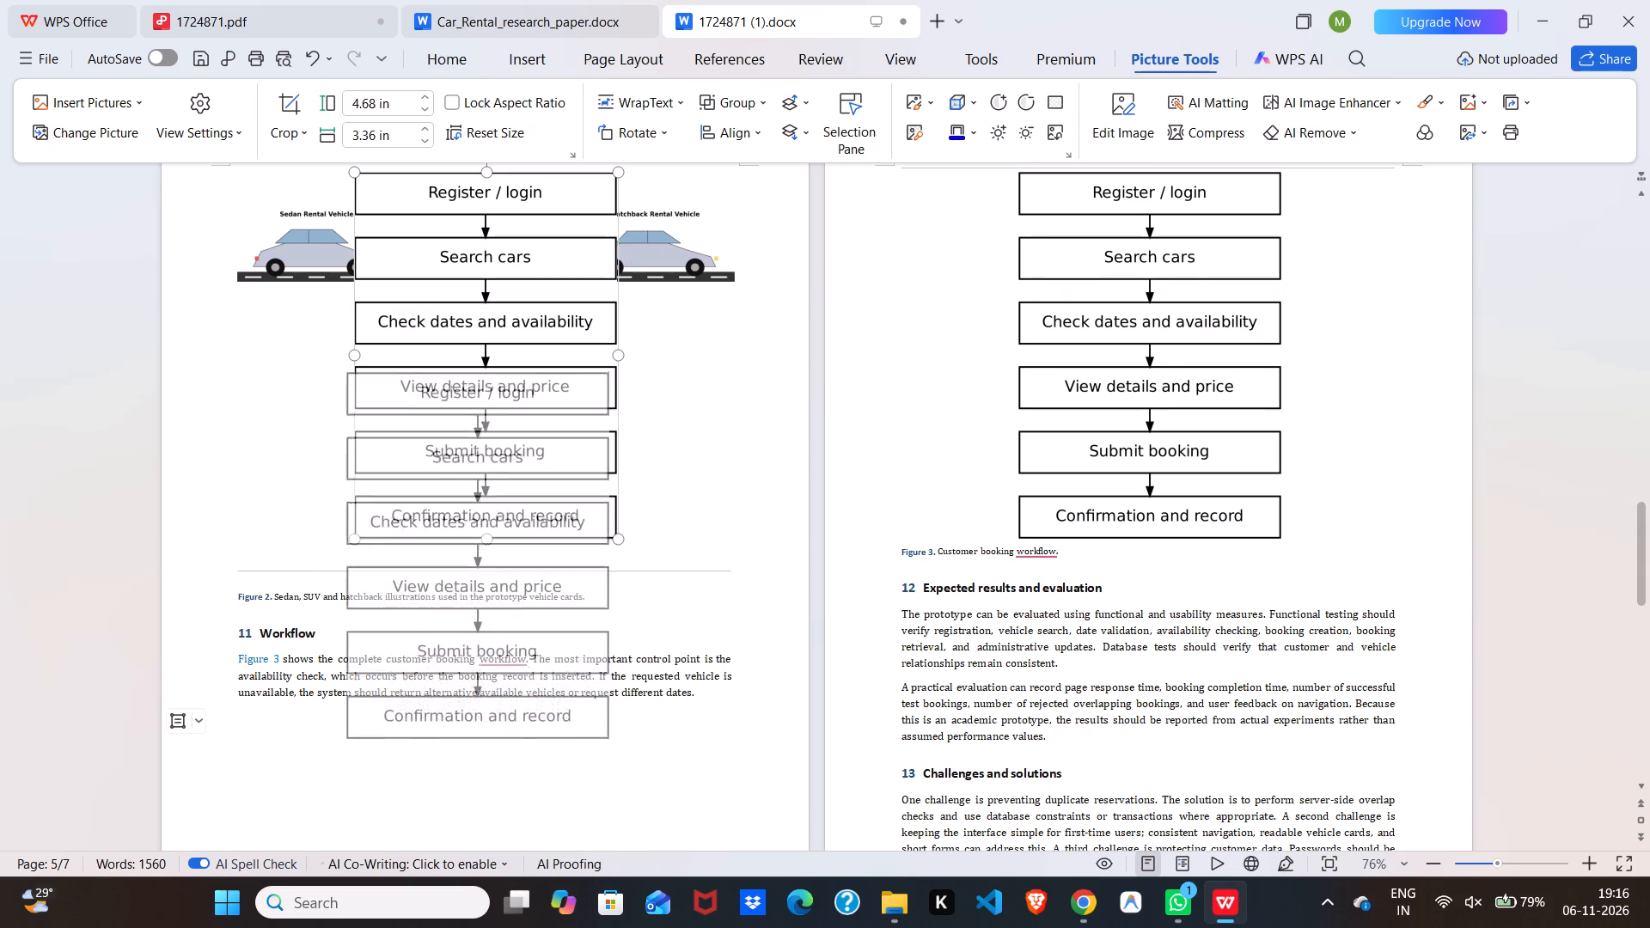
# Move the pasted flowchart into the empty space below the Workflow paragraph on page 5 and resize it to about 4.75 in high by 3.38 in wide.
pyautogui.moveTo(469, 662); pyautogui.dragTo(456, 747)
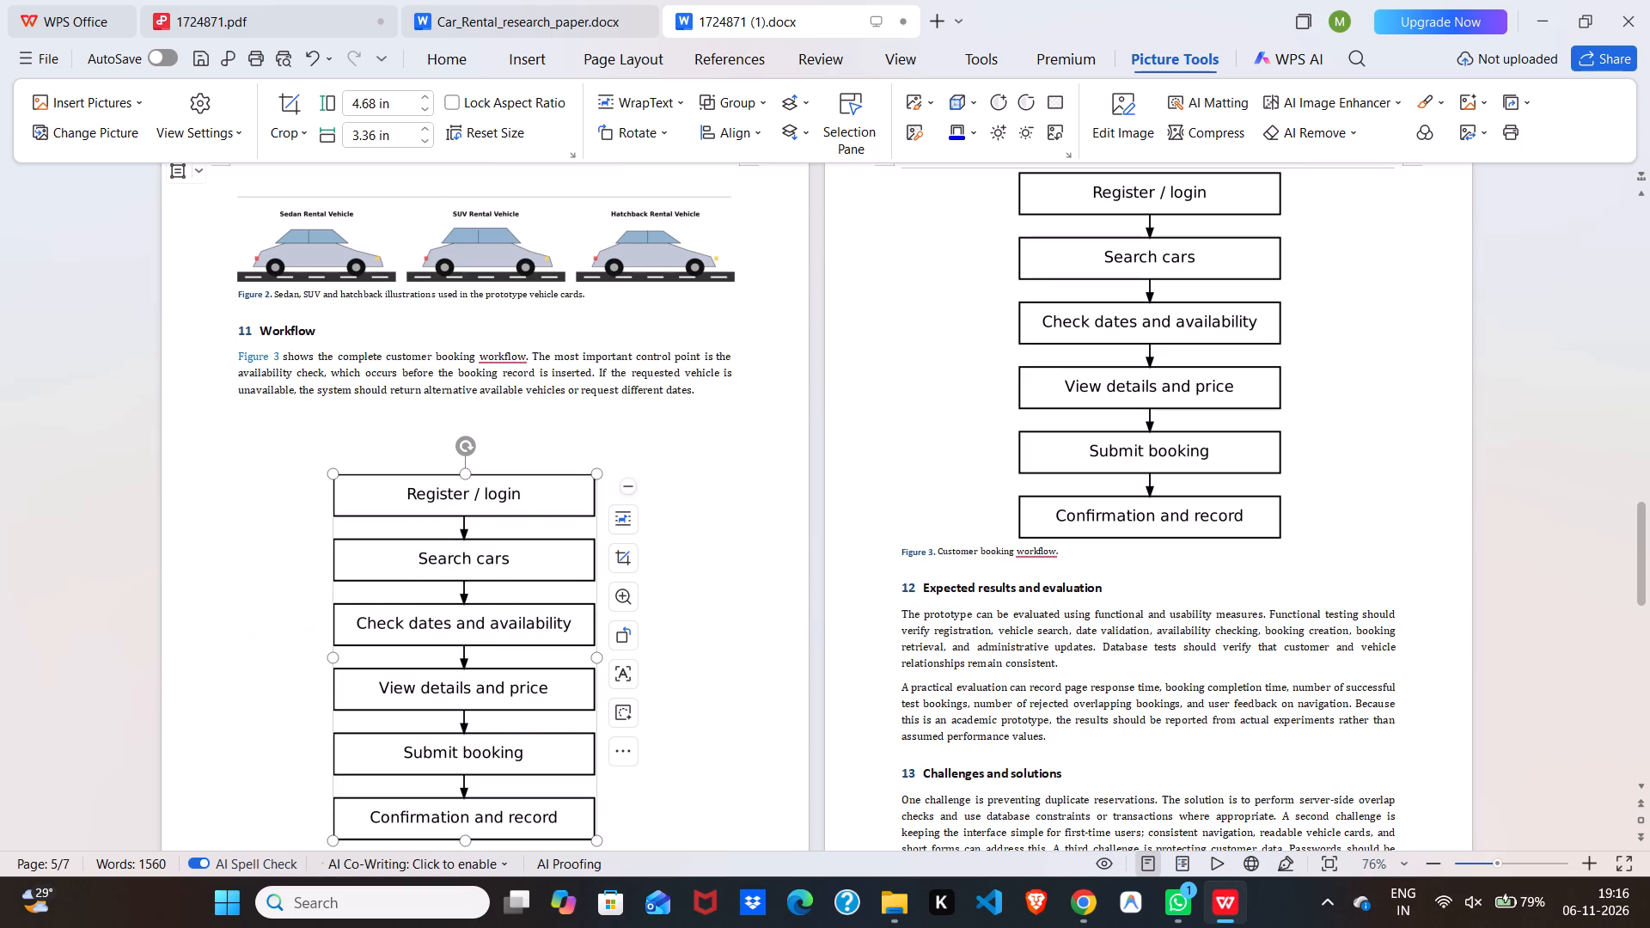
pyautogui.scroll(-4, 647, 507)
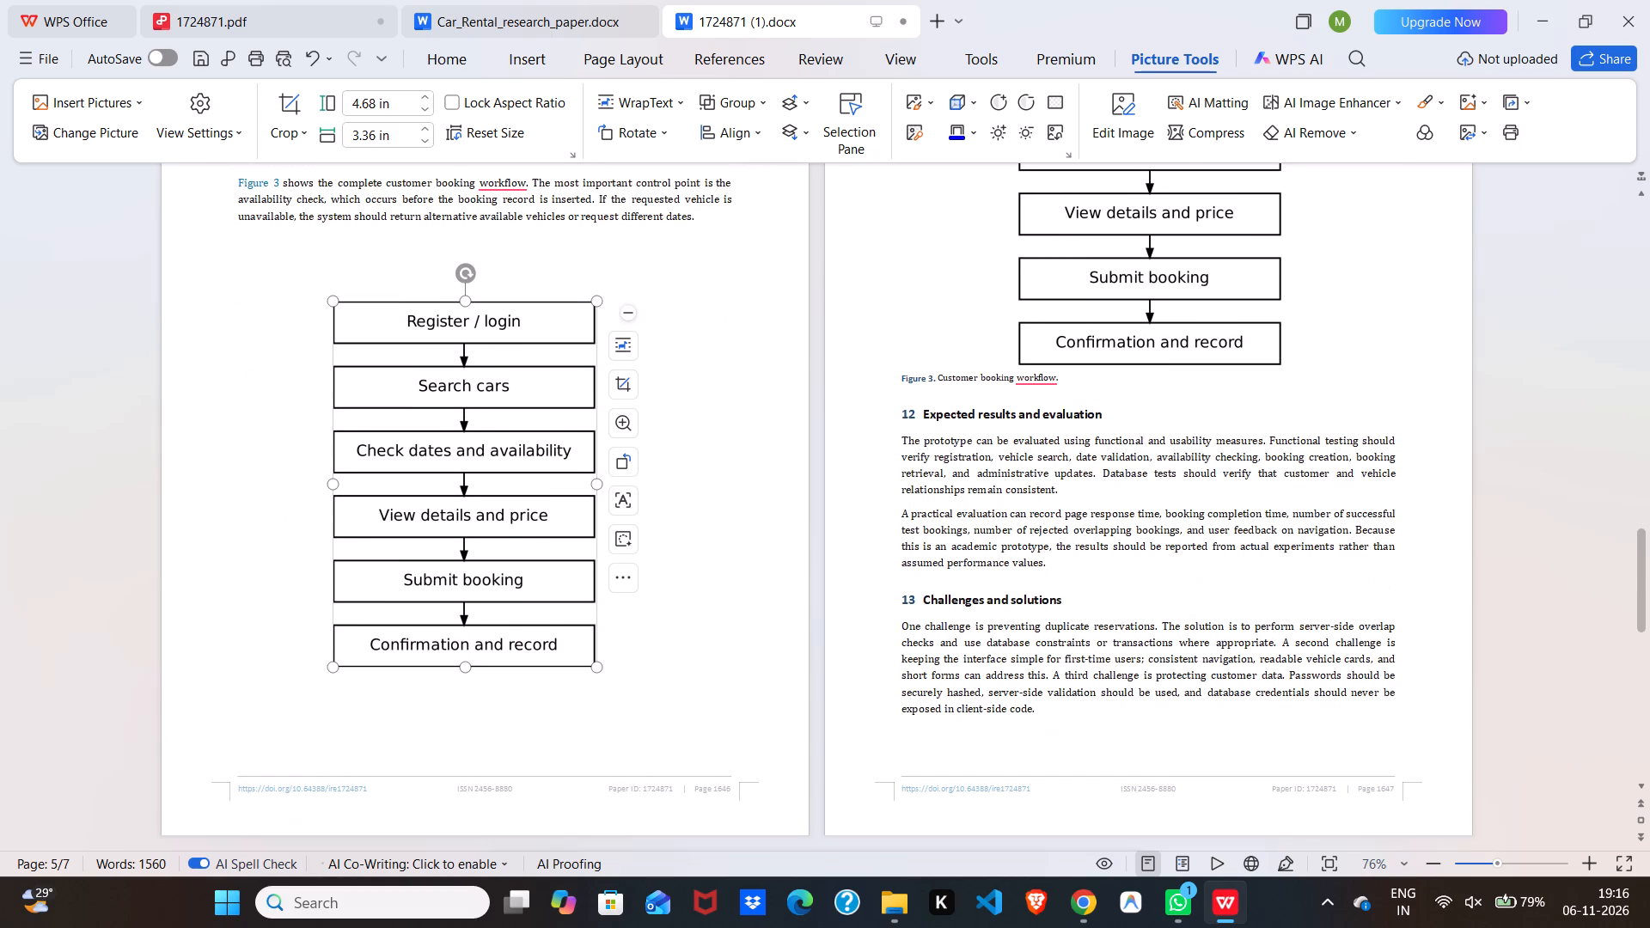
pyautogui.moveTo(596, 668); pyautogui.dragTo(598, 638)
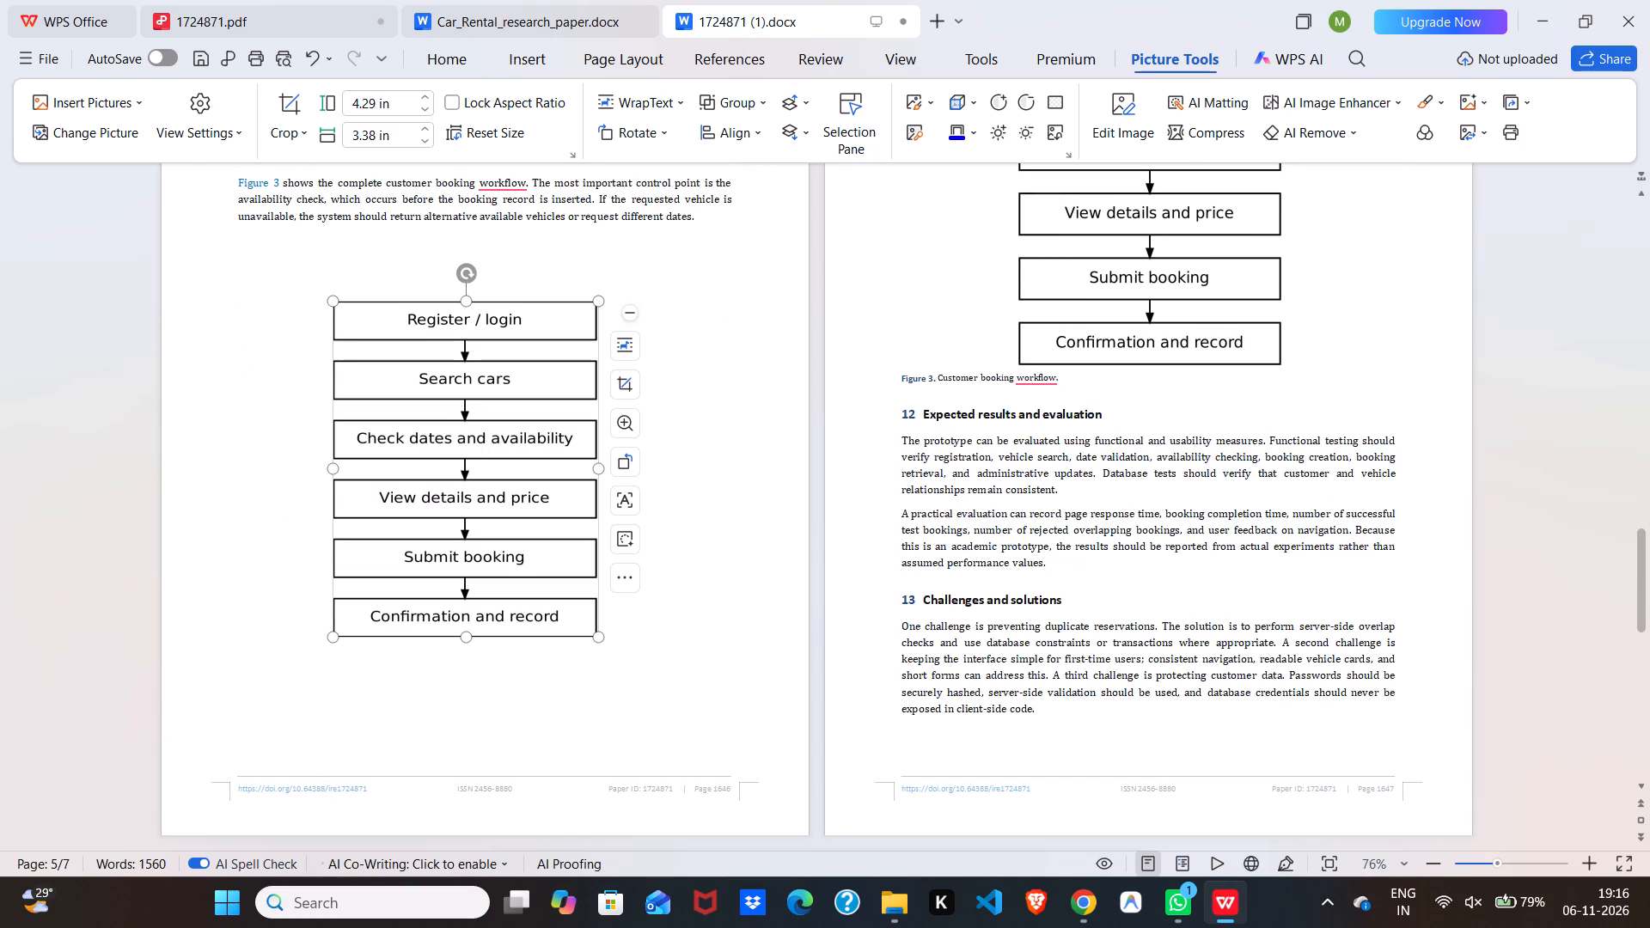
pyautogui.moveTo(565, 555); pyautogui.dragTo(571, 605)
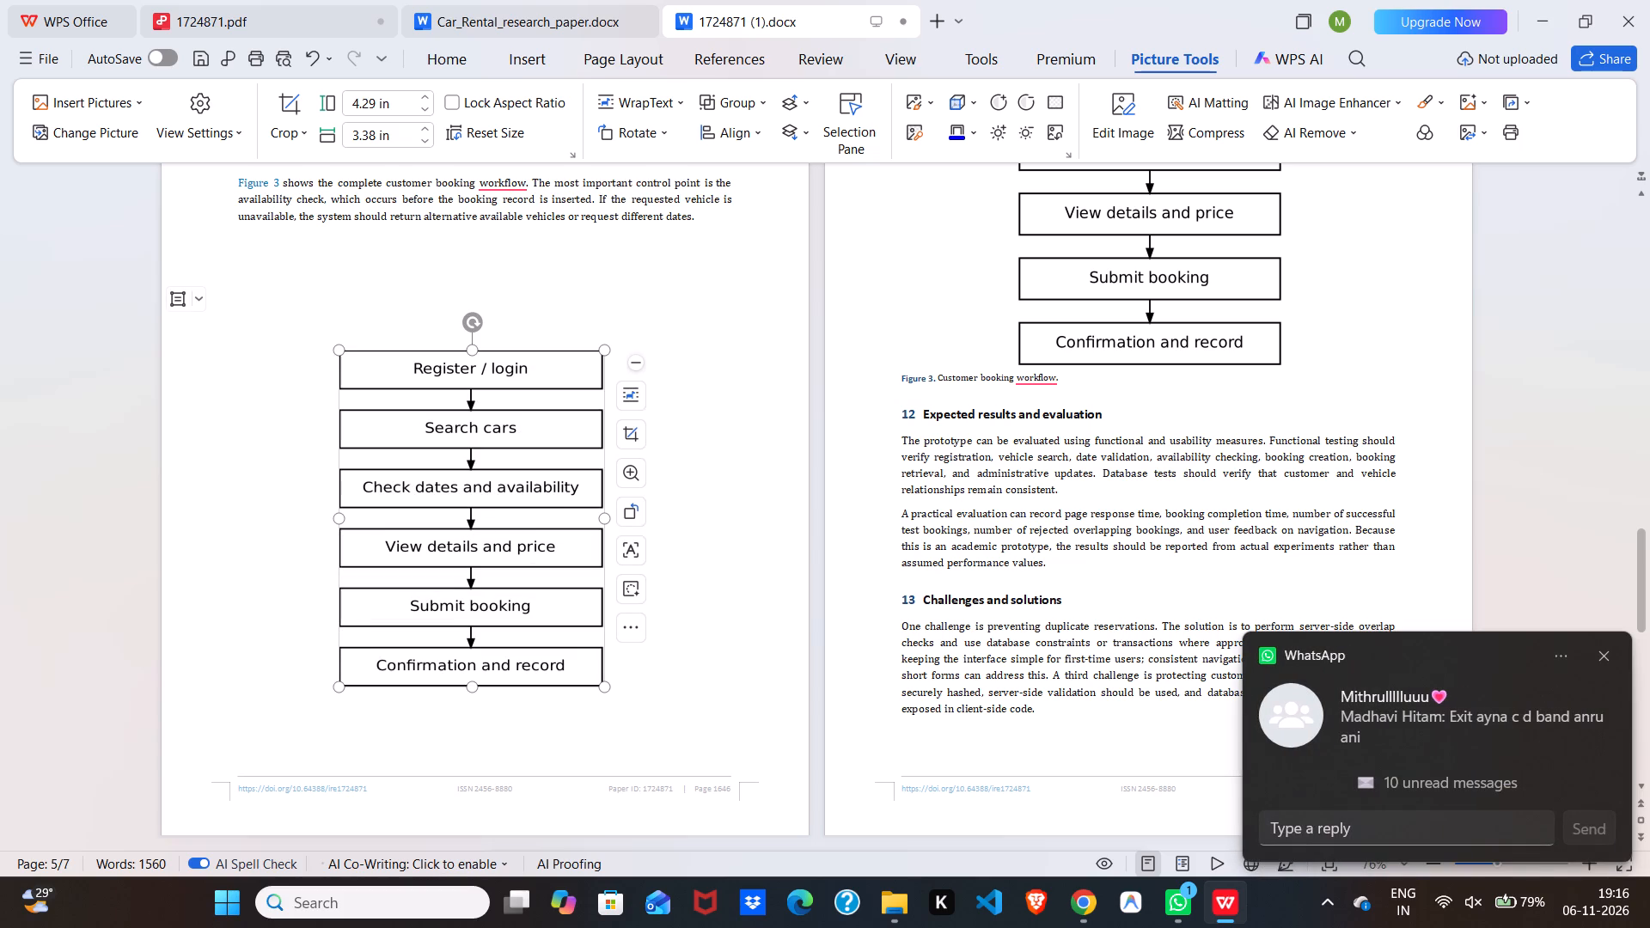
pyautogui.moveTo(471, 352); pyautogui.dragTo(474, 316)
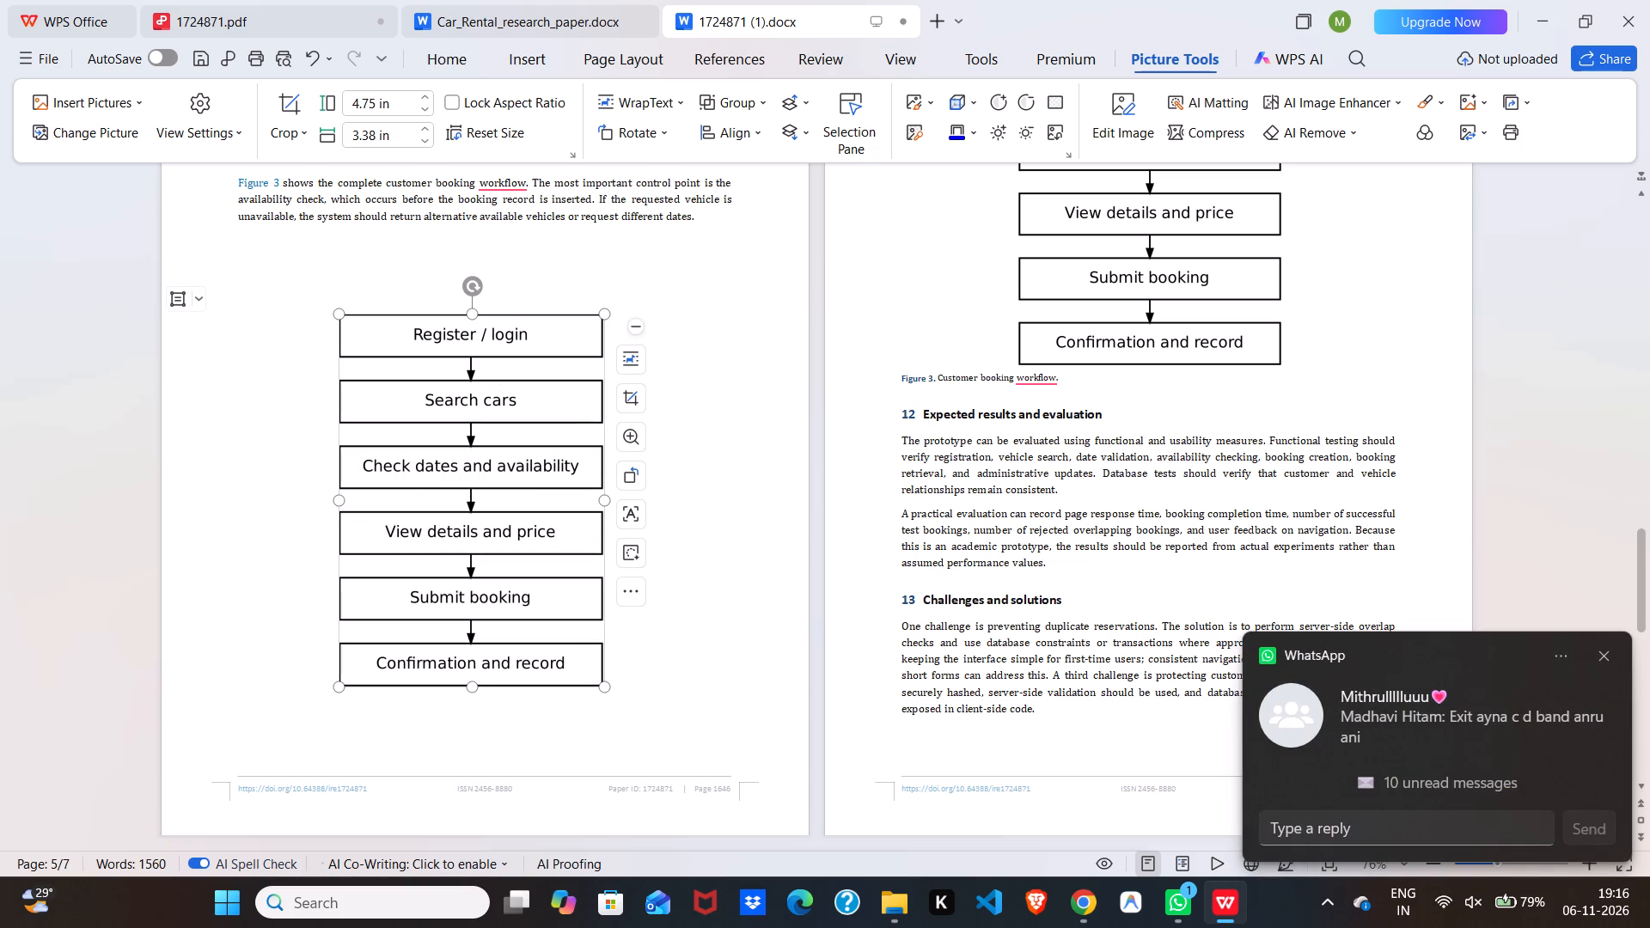
pyautogui.scroll(1, 694, 246)
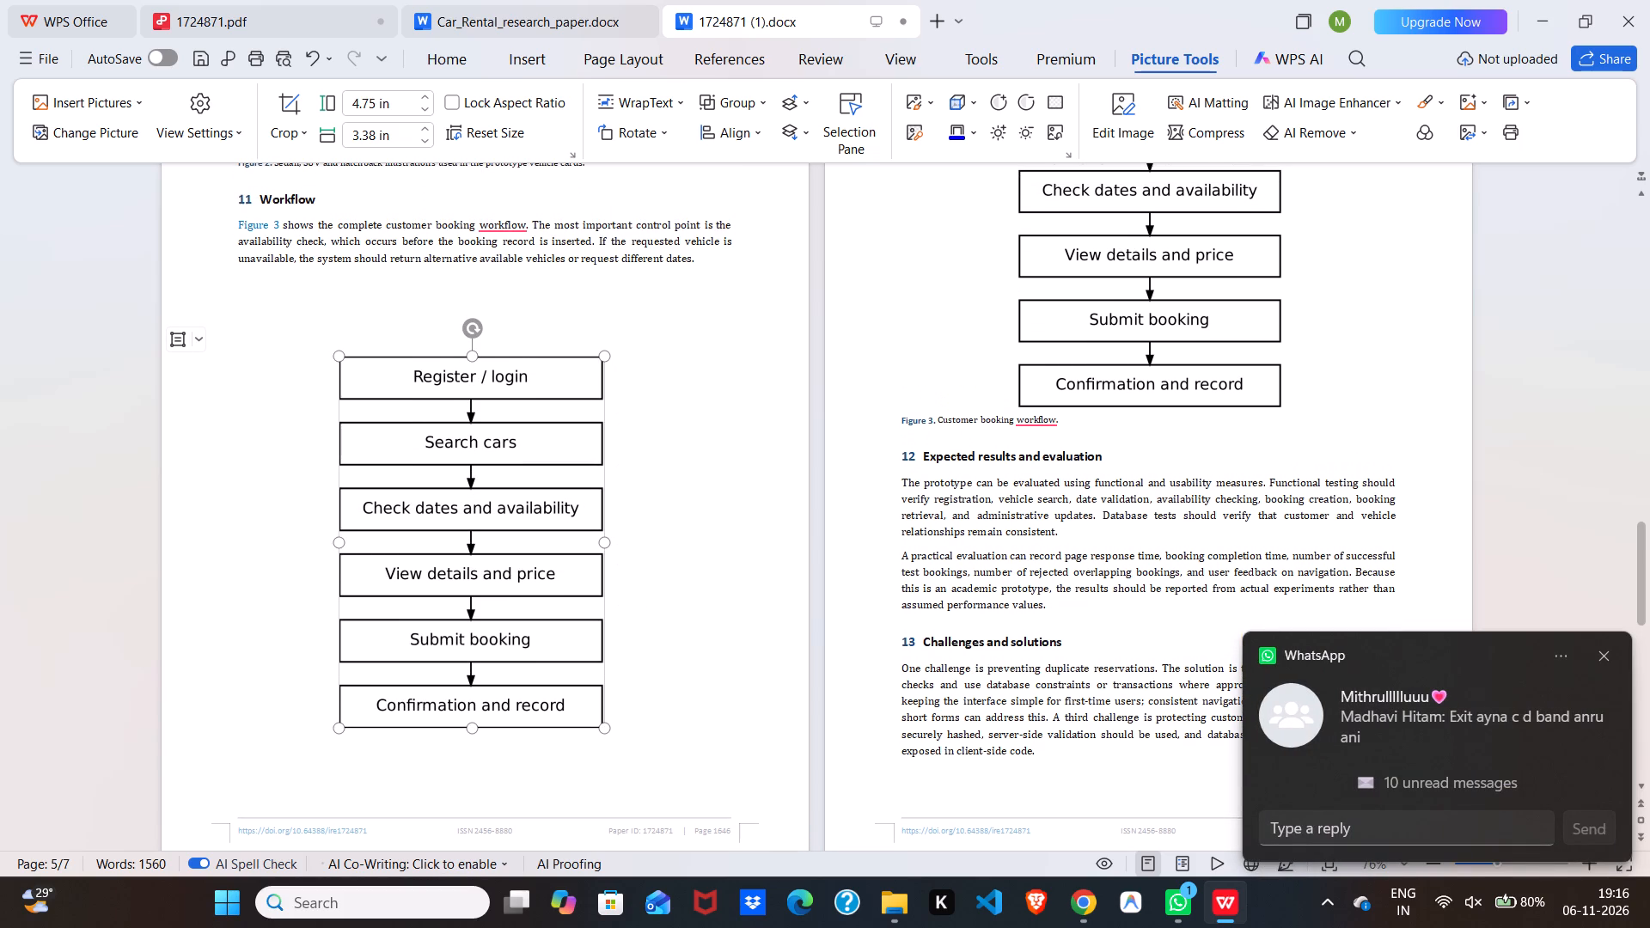
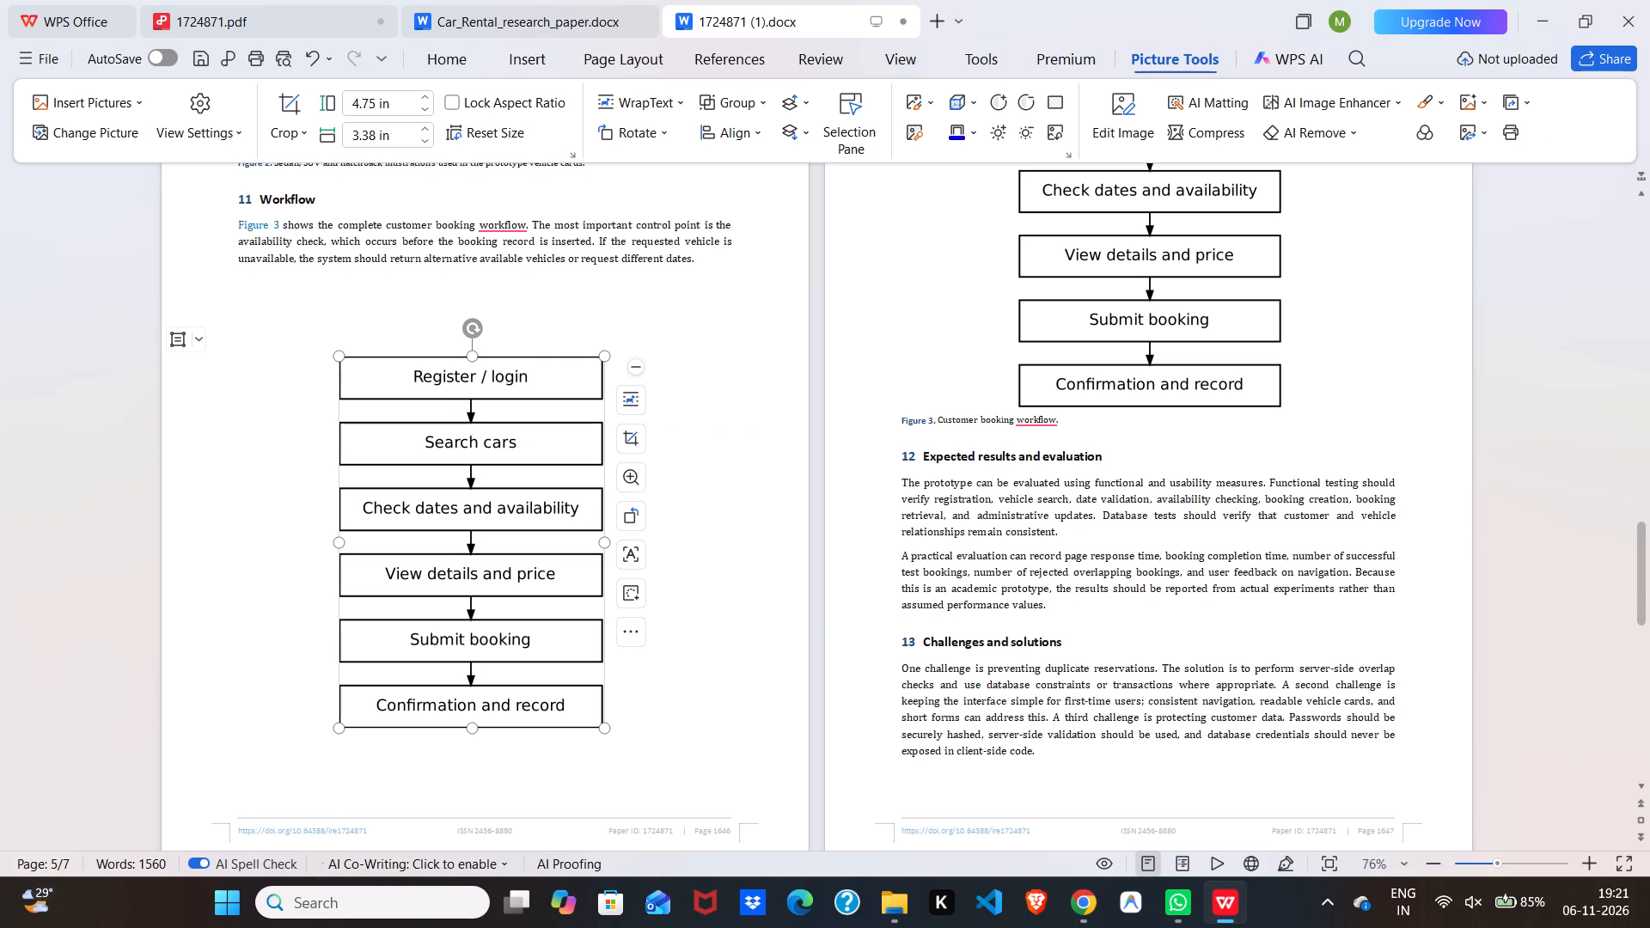
# Delete the original Figure 3 flowchart picture above its caption on page 6.
pyautogui.scroll(-1, 769, 551)
pyautogui.click(1125, 352)
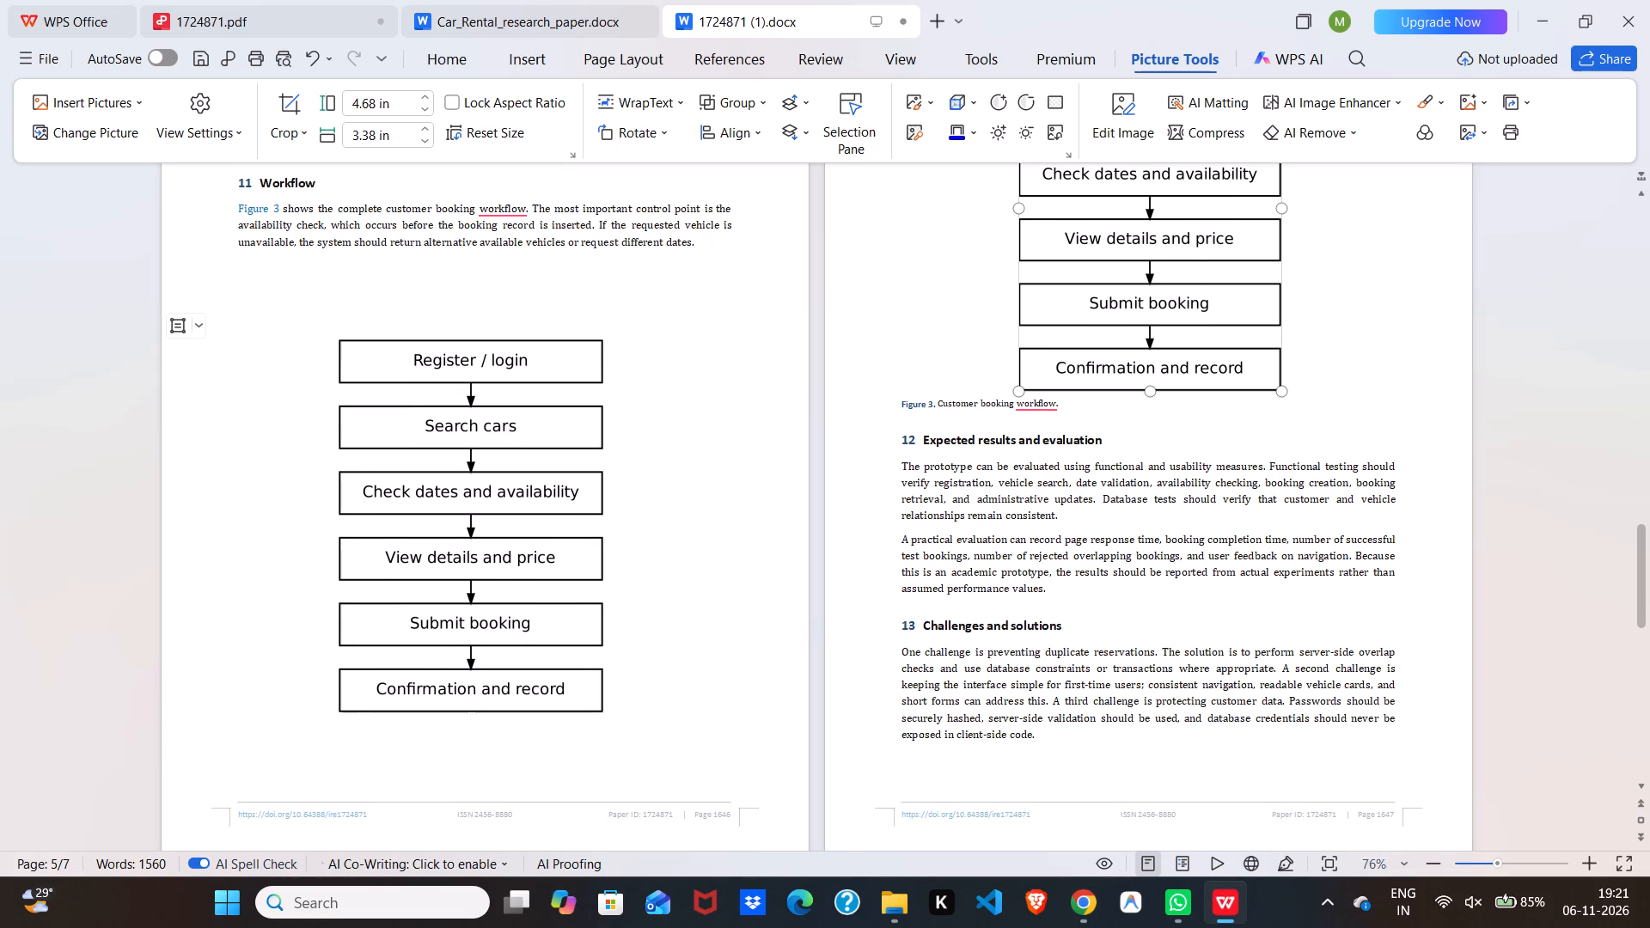
pyautogui.press('Delete')
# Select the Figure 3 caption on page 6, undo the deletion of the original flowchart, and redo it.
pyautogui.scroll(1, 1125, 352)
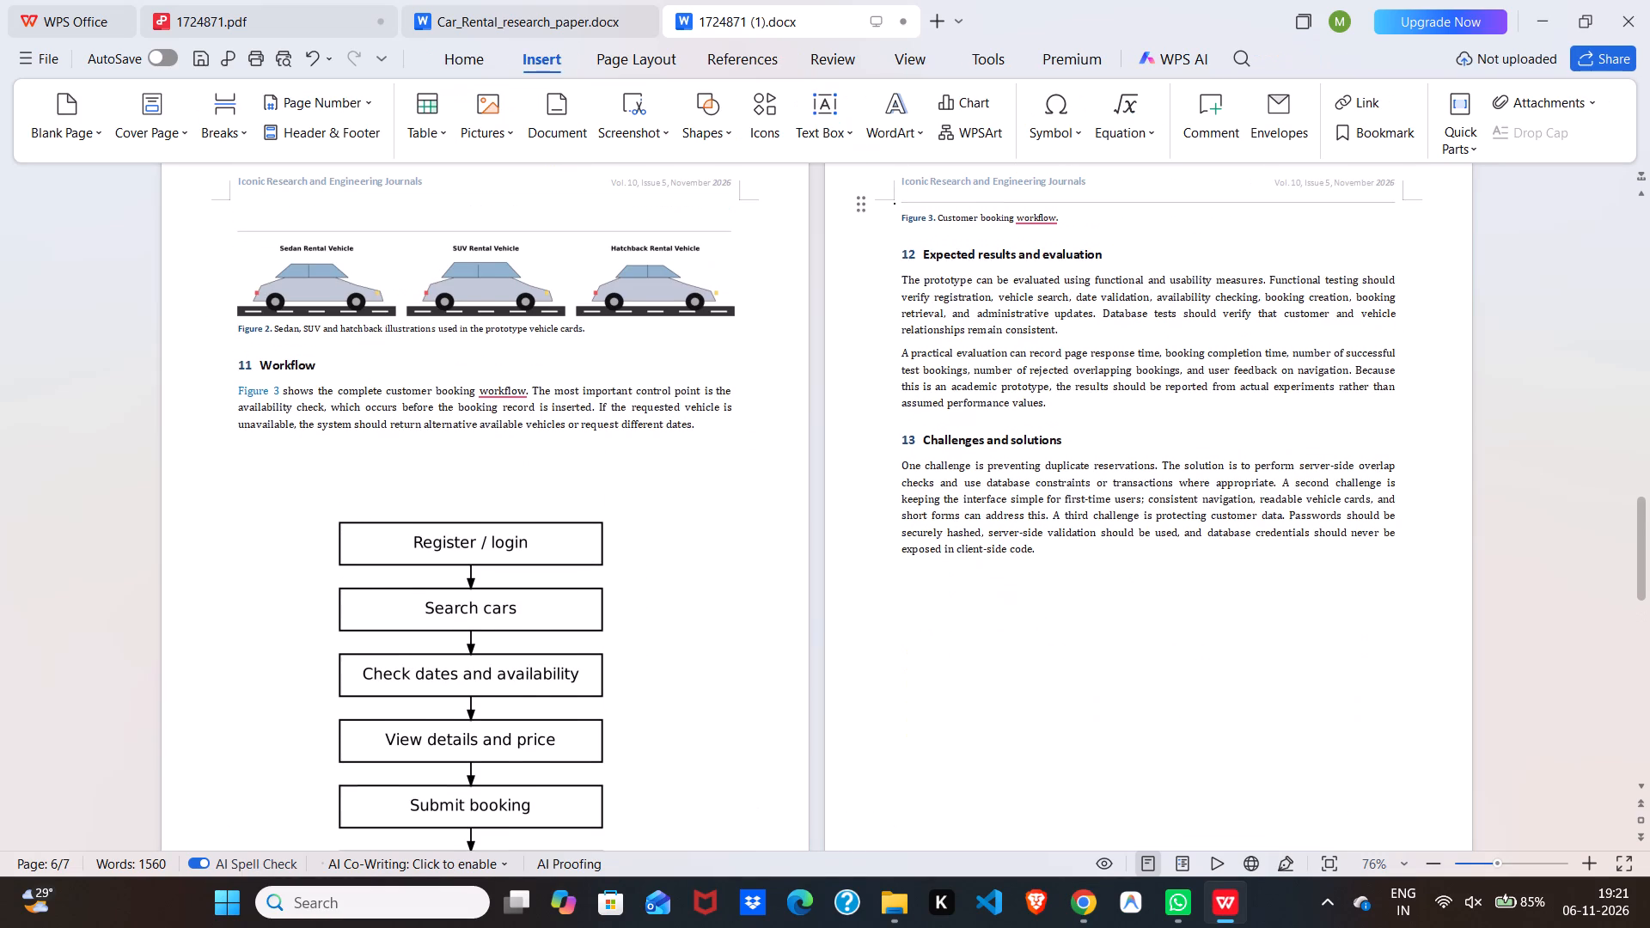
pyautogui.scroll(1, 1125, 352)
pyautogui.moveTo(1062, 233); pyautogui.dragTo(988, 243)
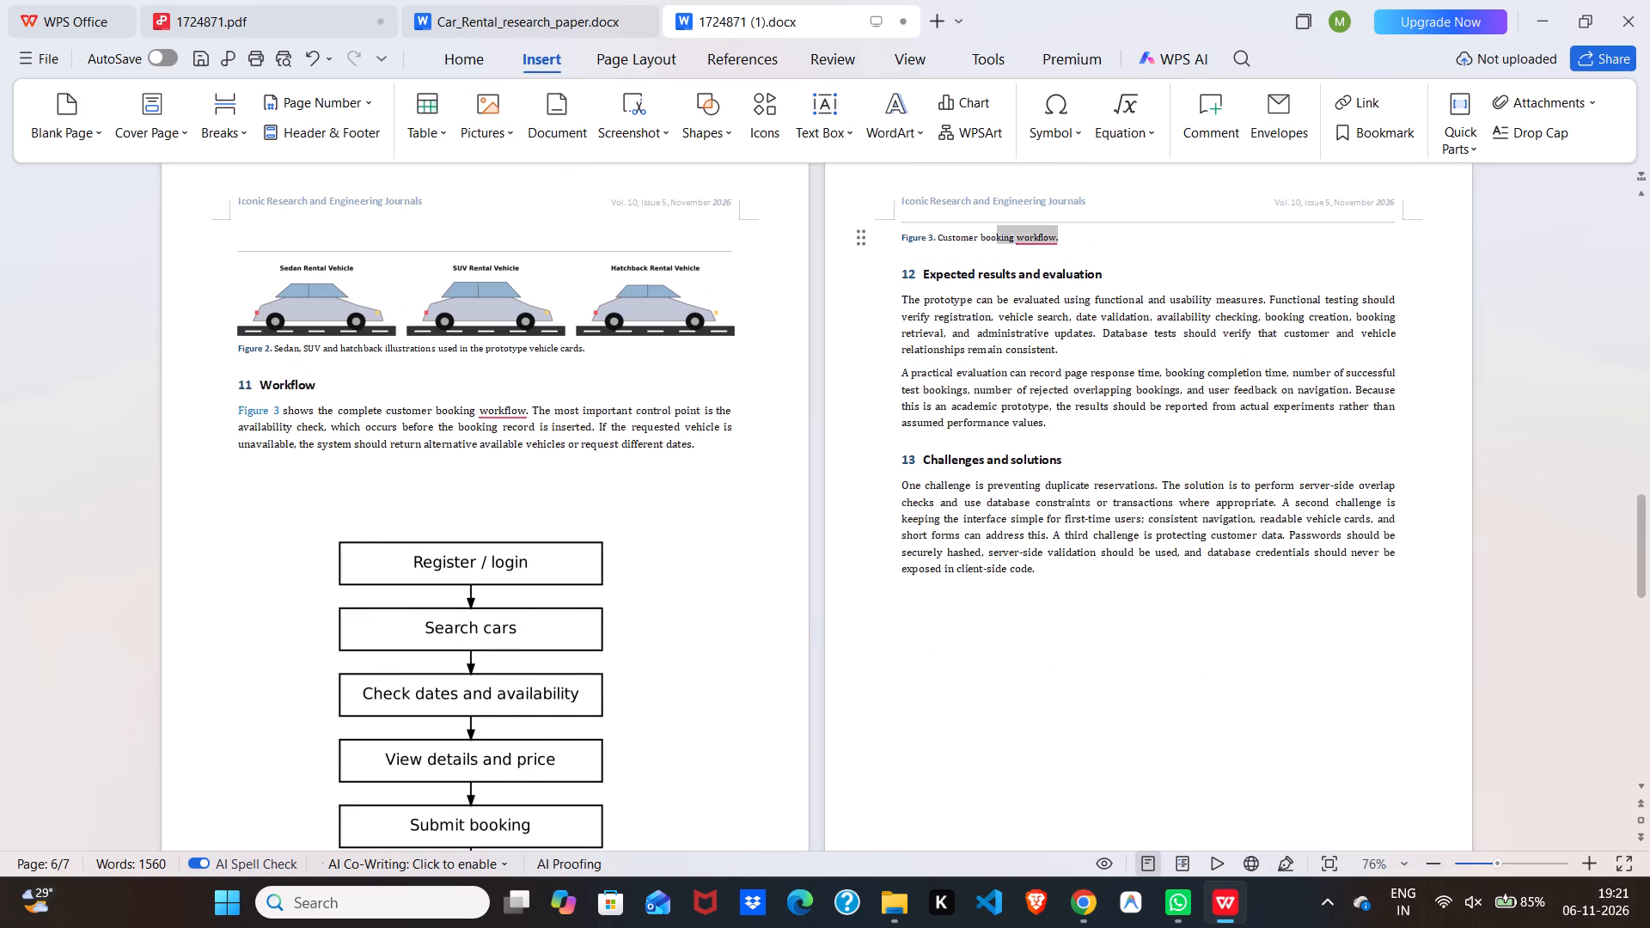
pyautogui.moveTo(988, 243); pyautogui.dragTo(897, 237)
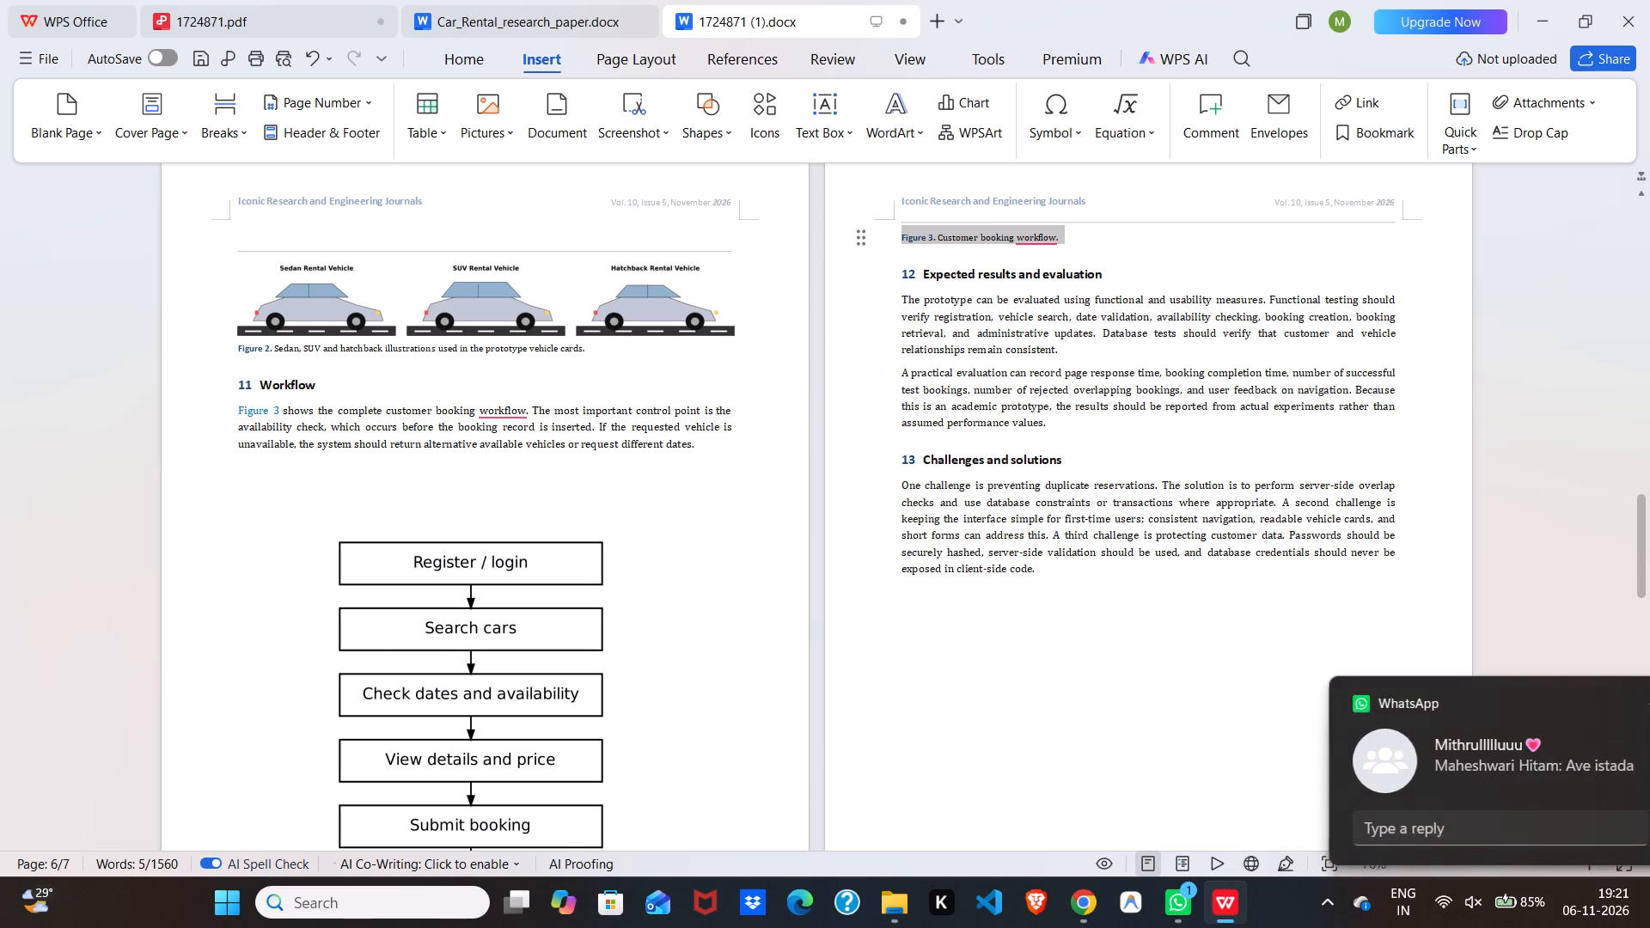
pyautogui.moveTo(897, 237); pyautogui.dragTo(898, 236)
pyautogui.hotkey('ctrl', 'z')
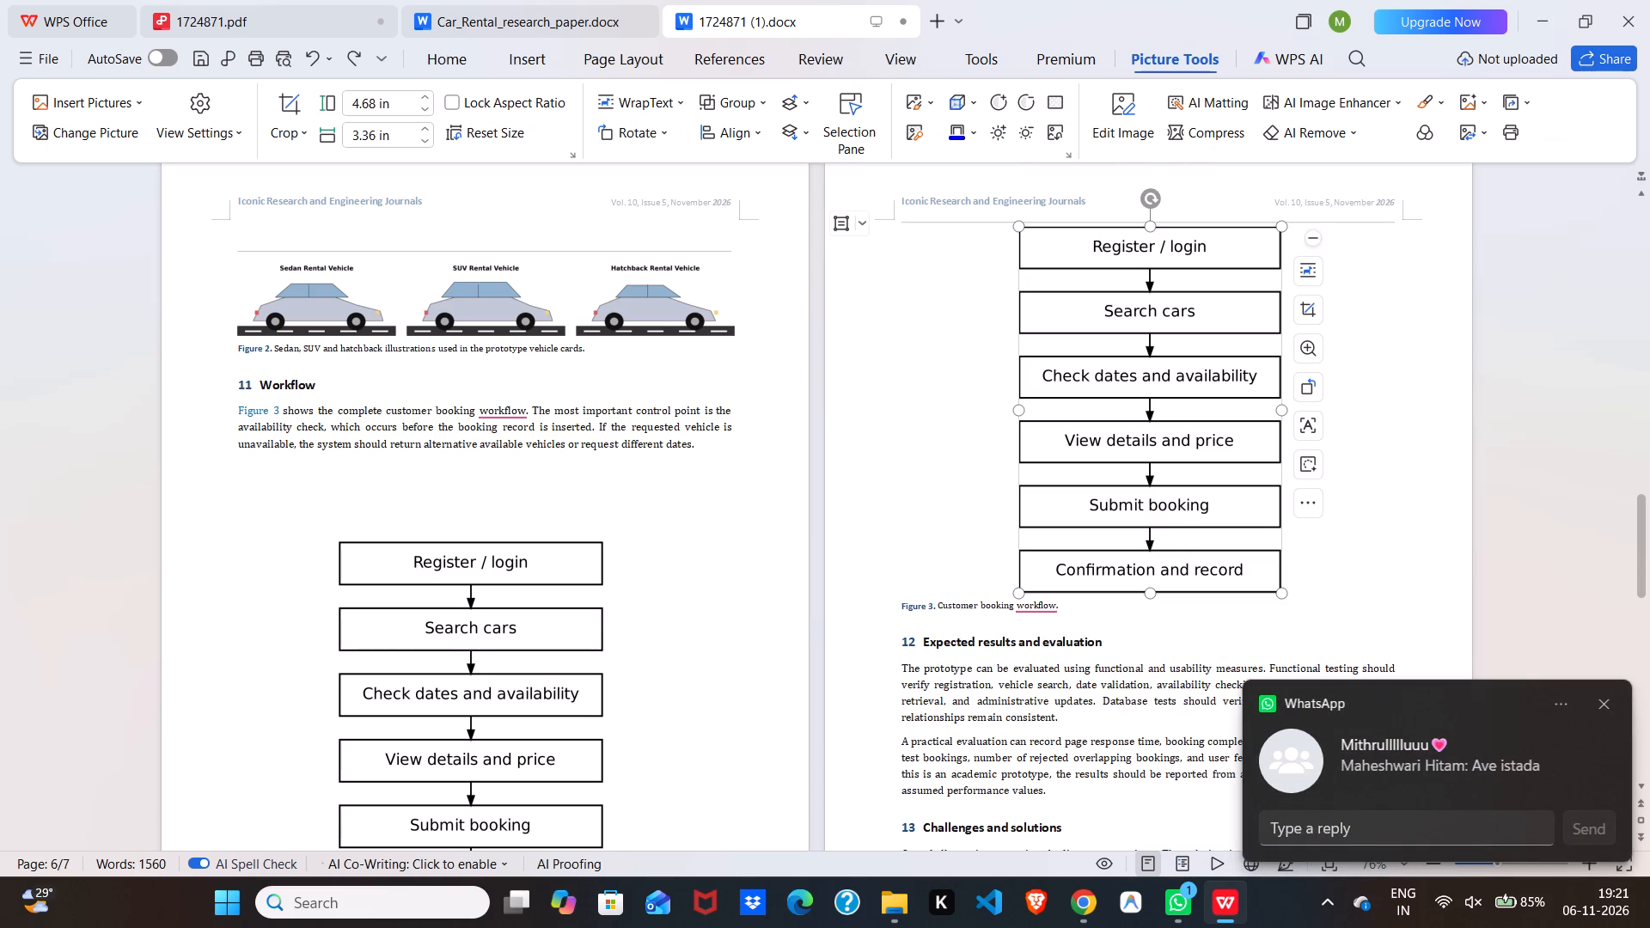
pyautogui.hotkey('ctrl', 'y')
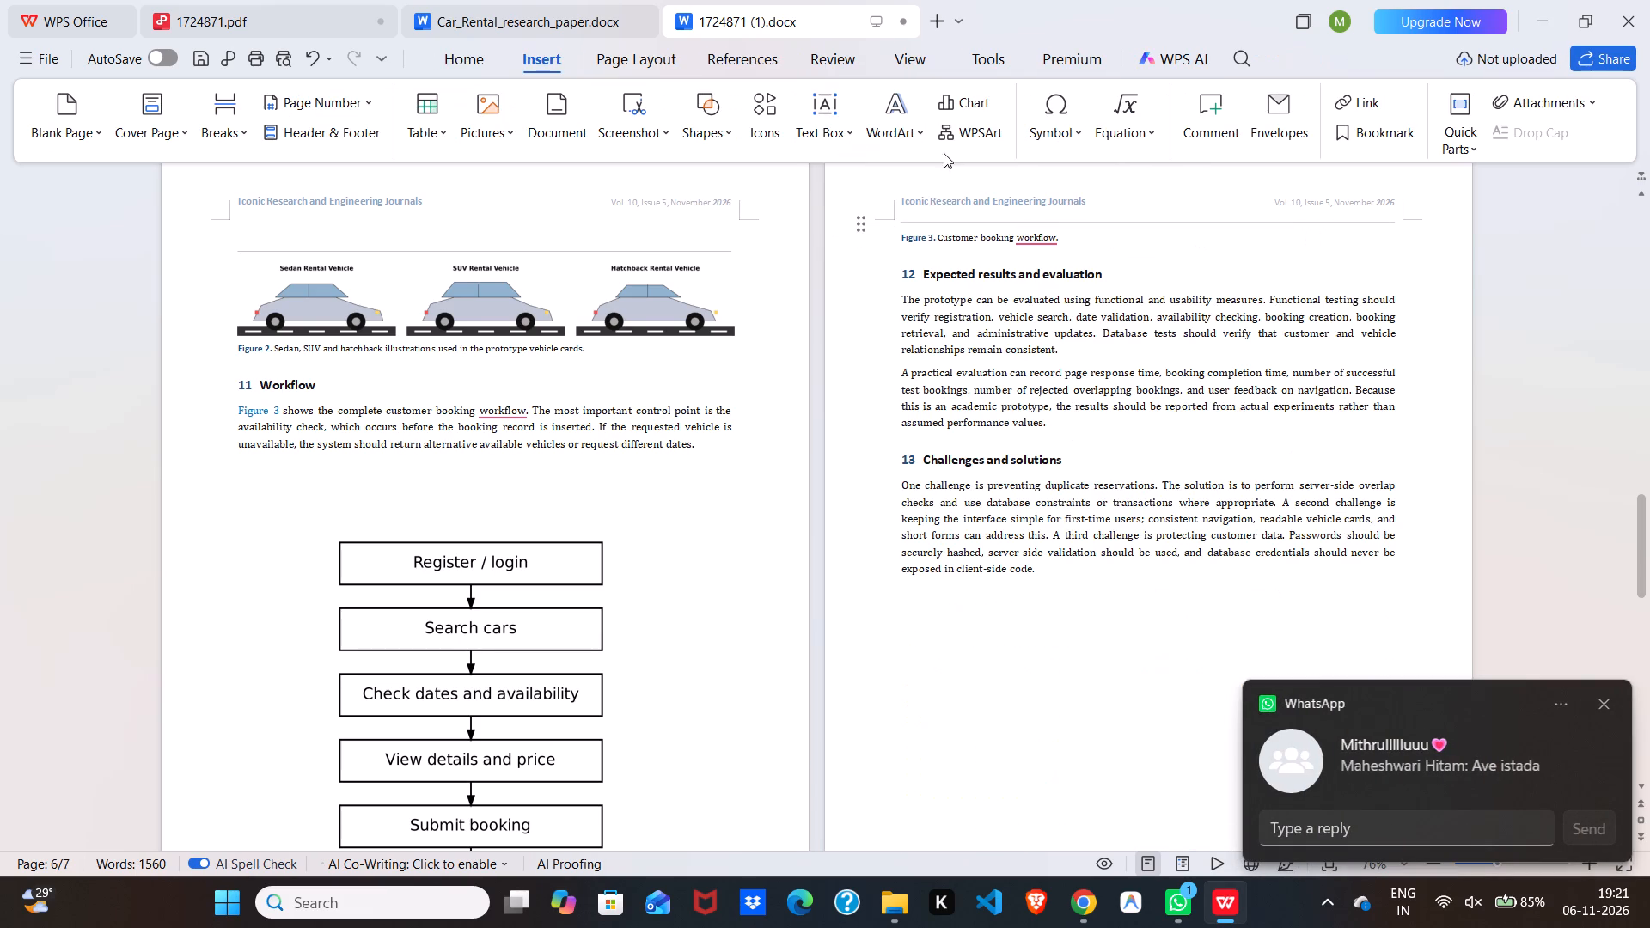
# Copy the caption "Figure 3. Customer booking workflow." at the top of page 6 and delete it from there.
pyautogui.moveTo(1063, 238); pyautogui.dragTo(939, 242)
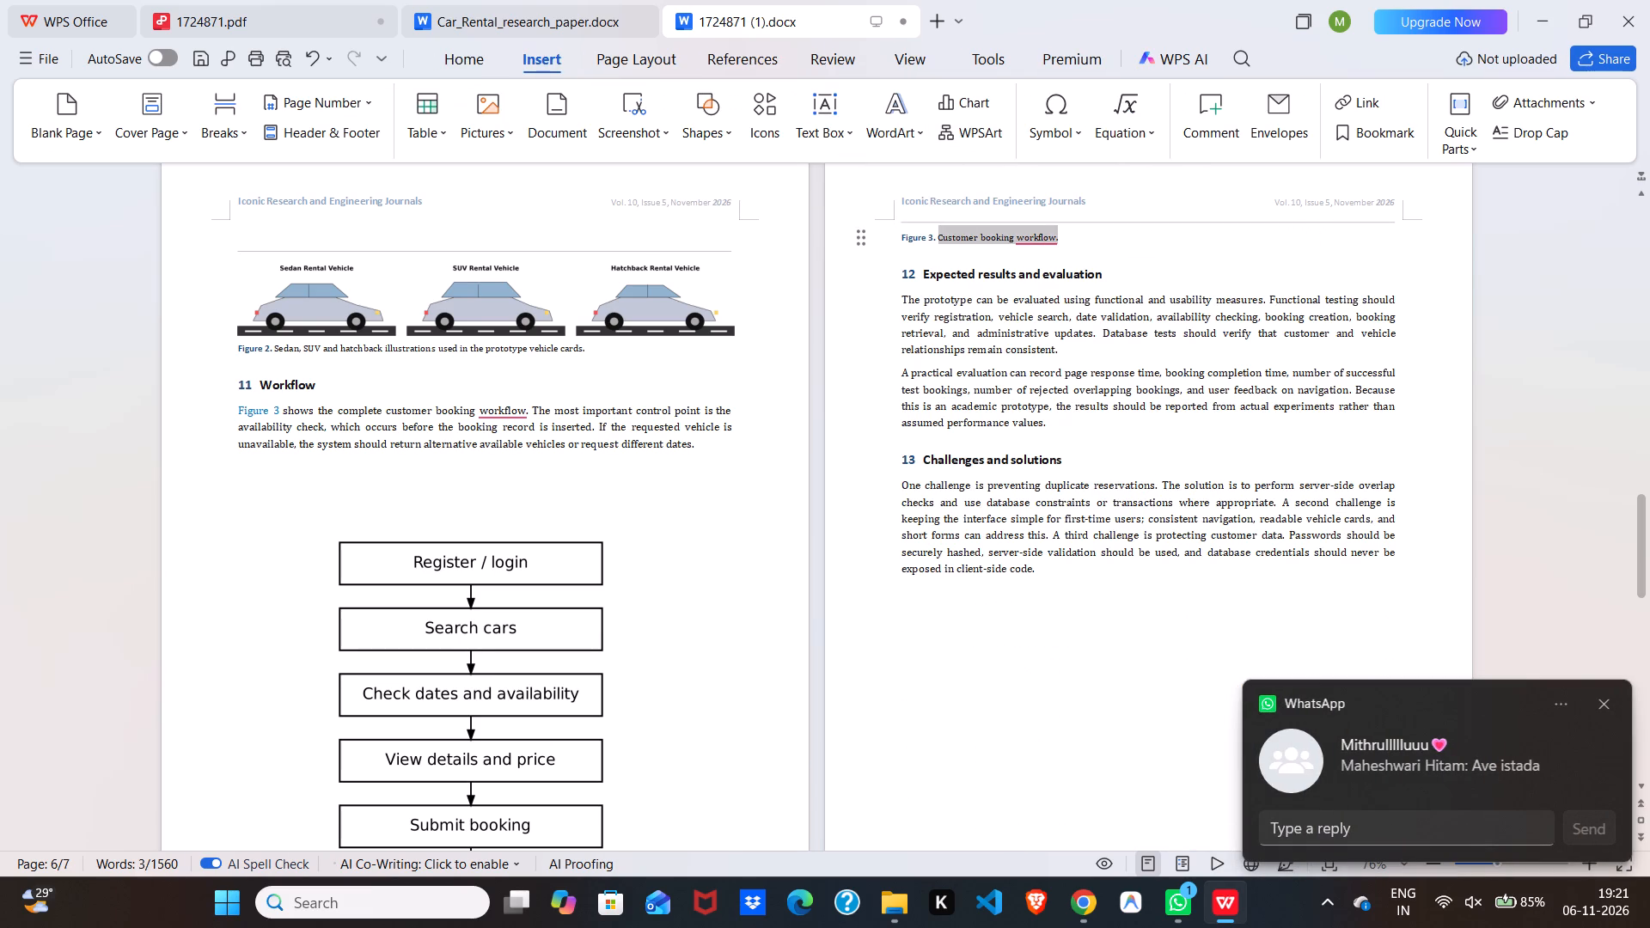
pyautogui.moveTo(939, 242); pyautogui.dragTo(903, 240)
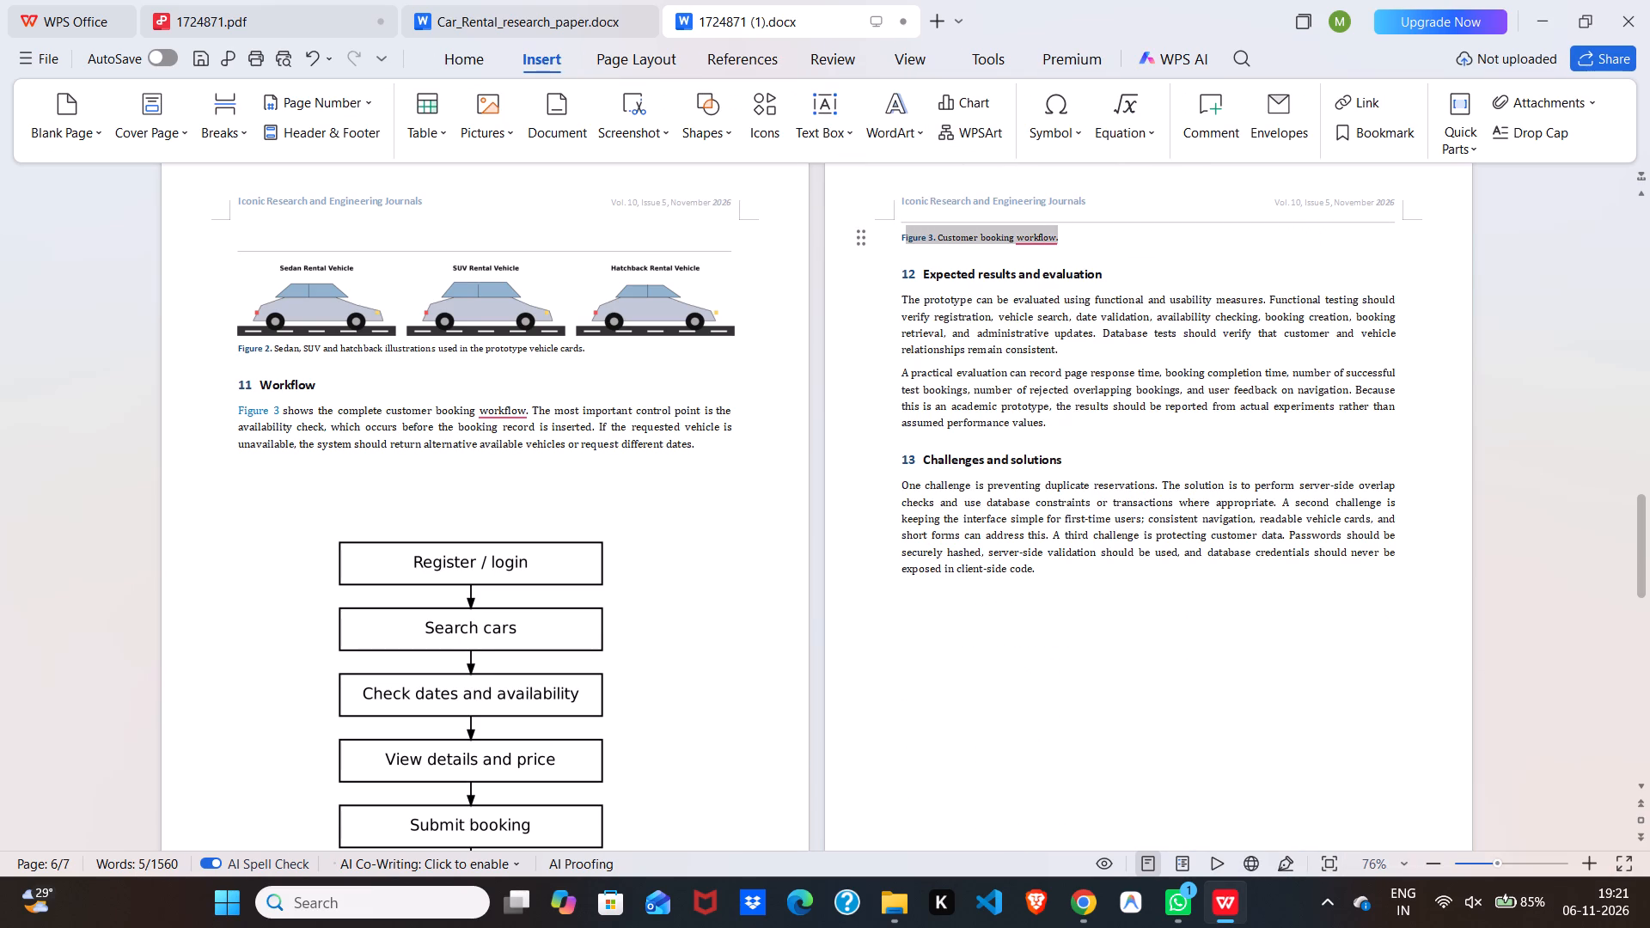
pyautogui.moveTo(903, 240); pyautogui.dragTo(902, 239)
pyautogui.hotkey('ctrl', 'c')
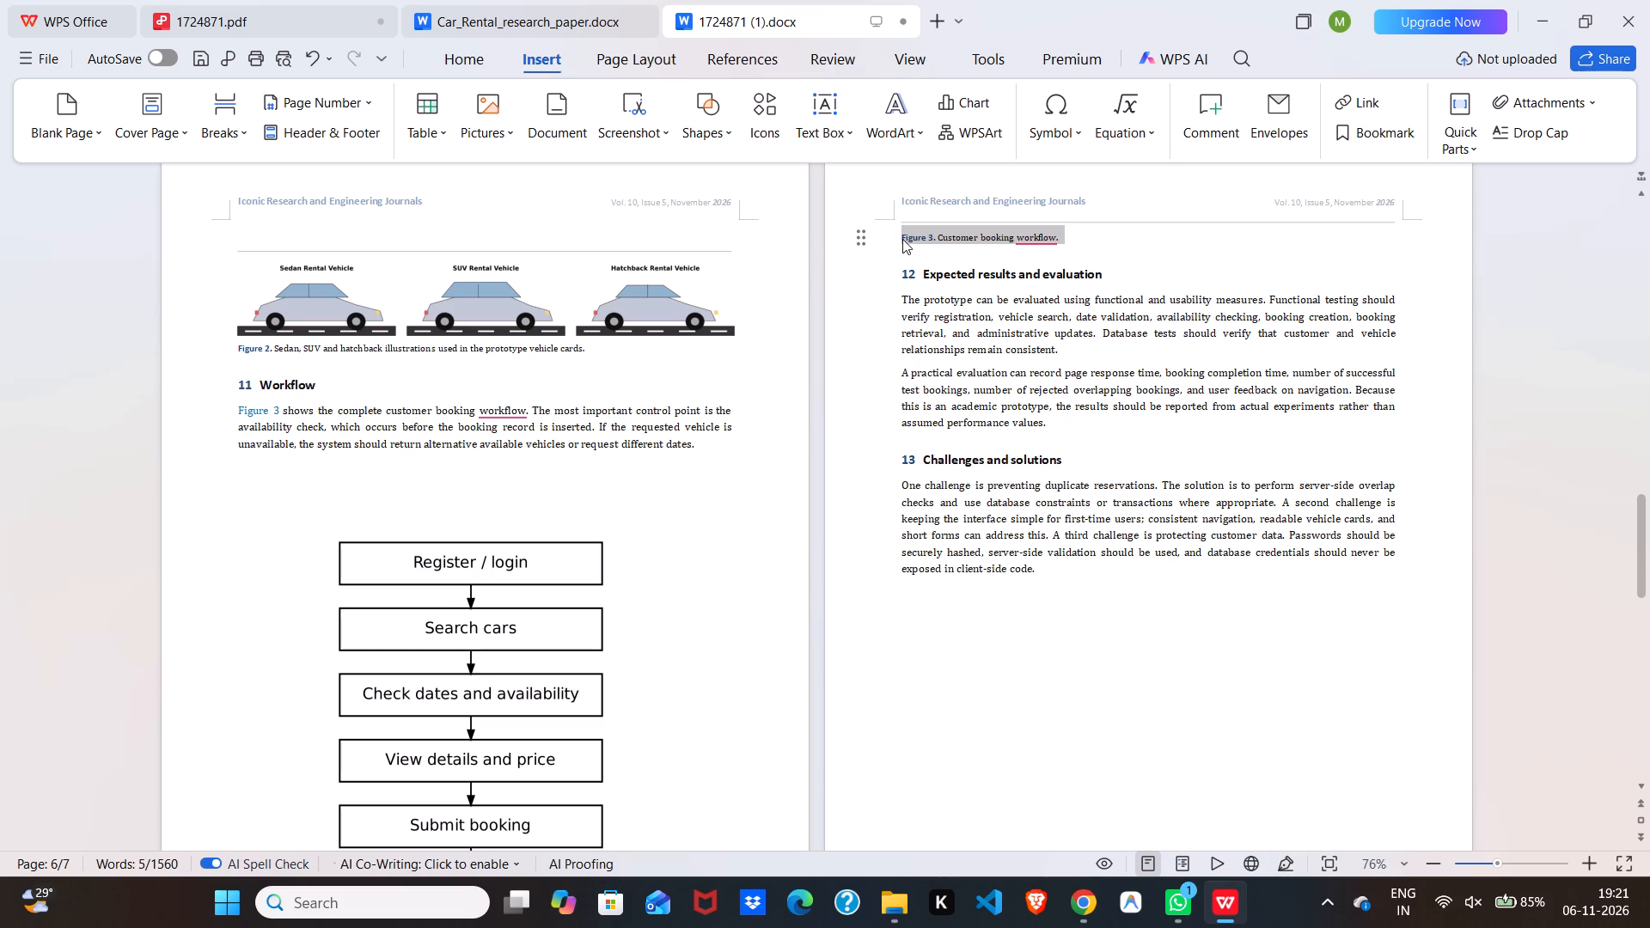
pyautogui.press('BackSpace')
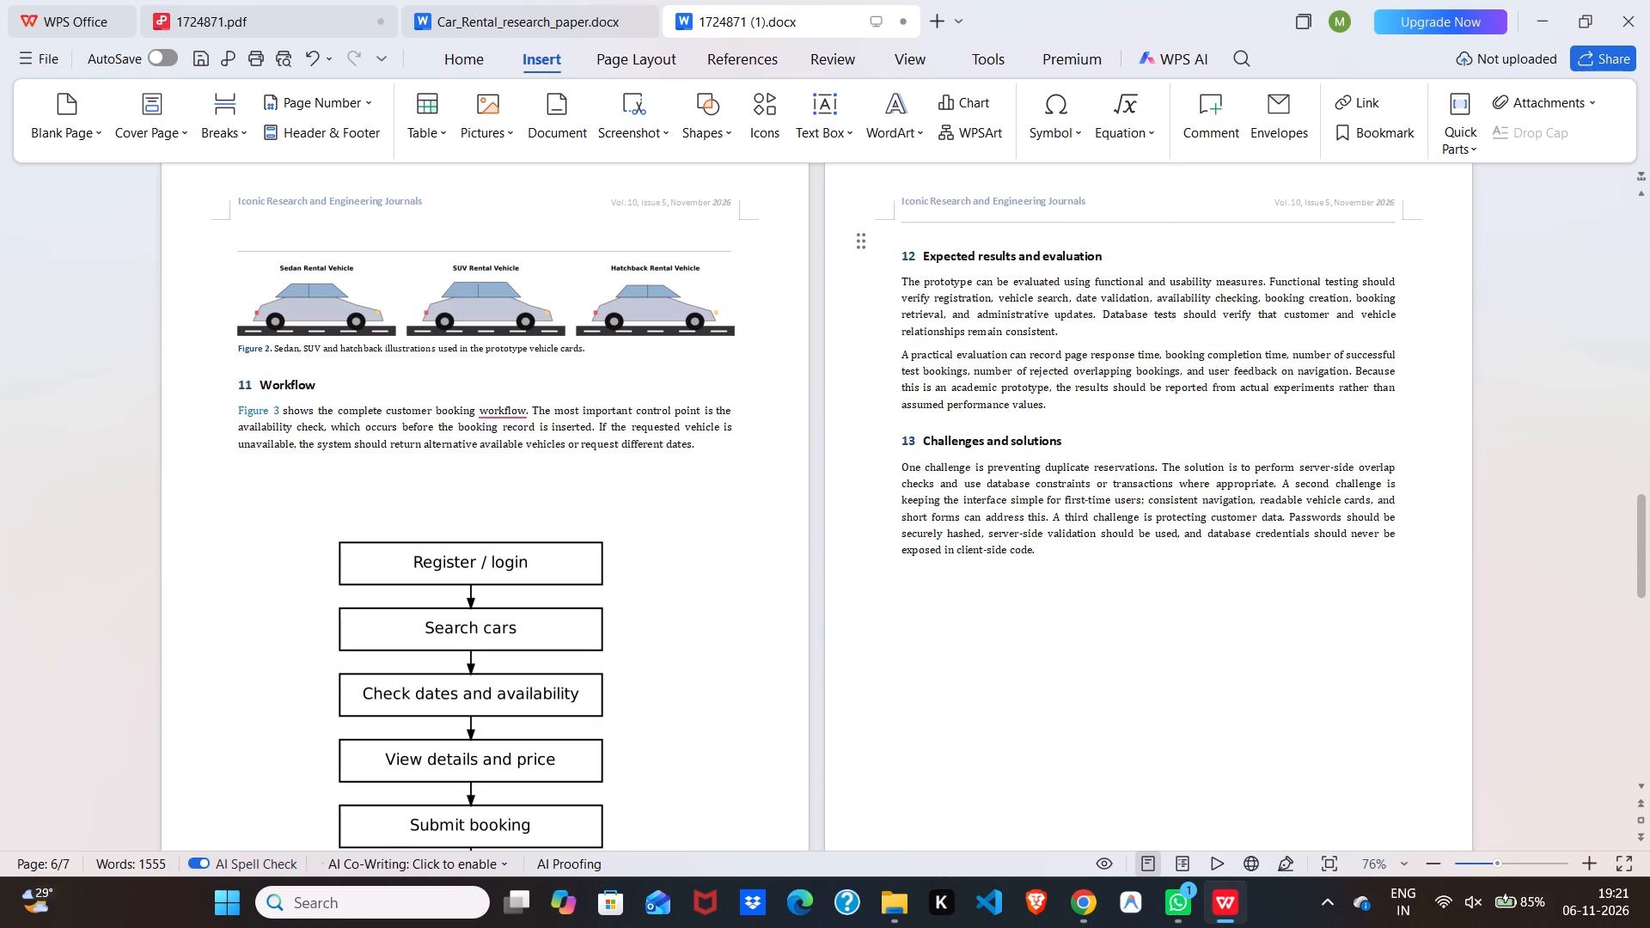
# Place the insertion point in the blank area below the flowchart on page 5 for the copied Figure 3 caption.
pyautogui.scroll(-4, 796, 498)
pyautogui.click(335, 766)
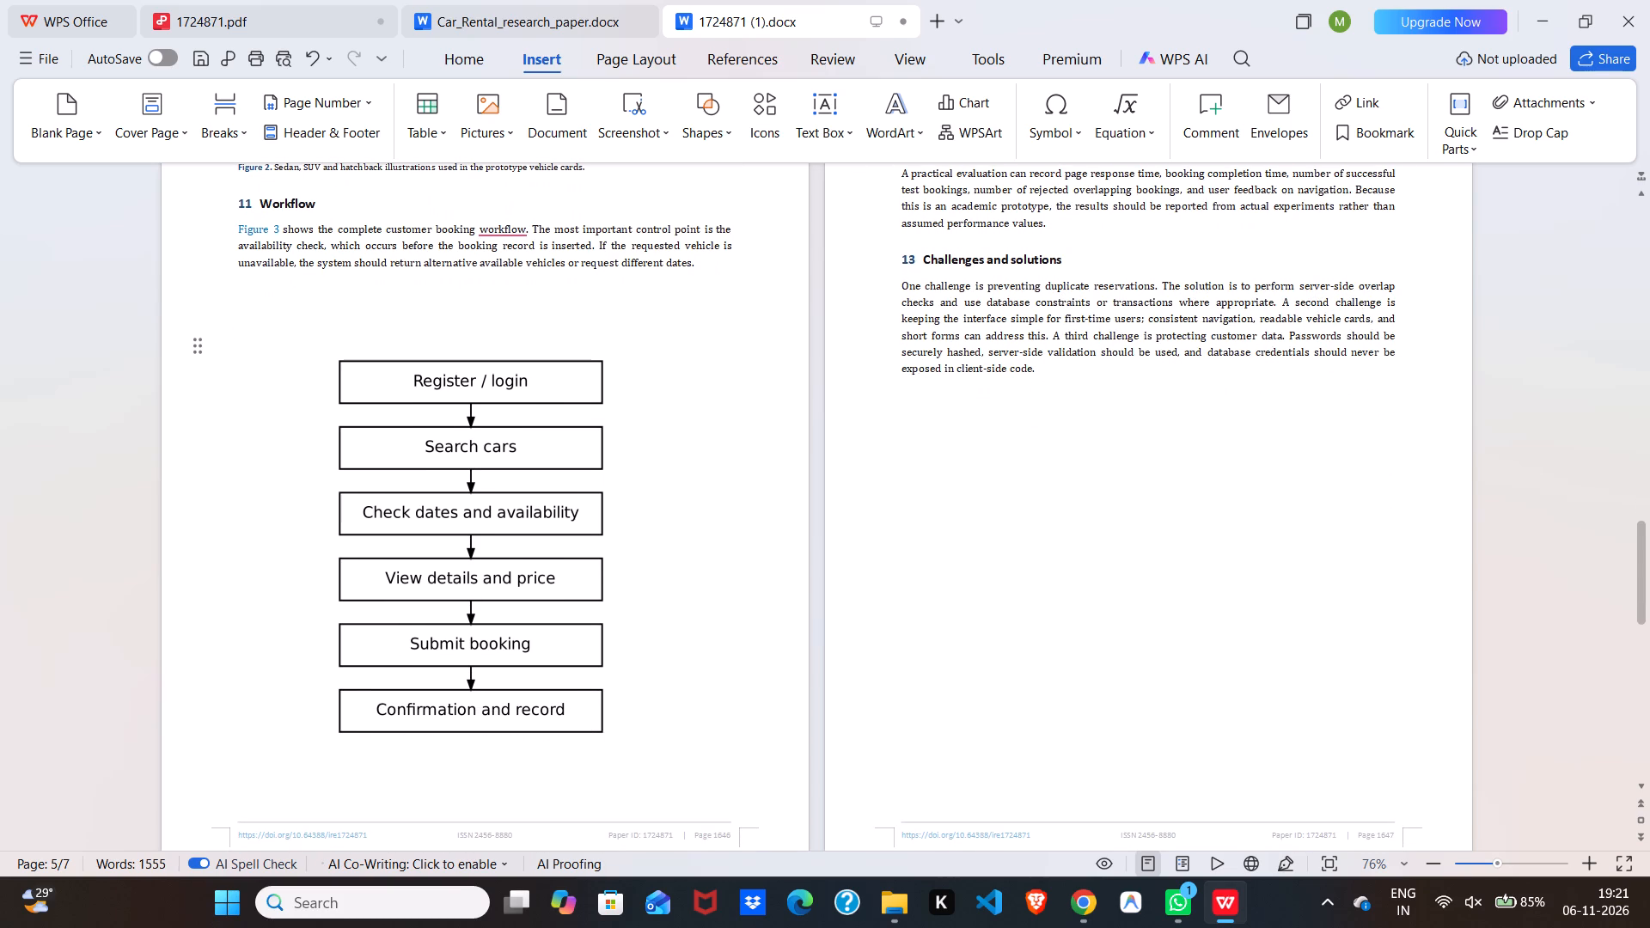
pyautogui.click(626, 730)
pyautogui.click(678, 725)
pyautogui.click(678, 725)
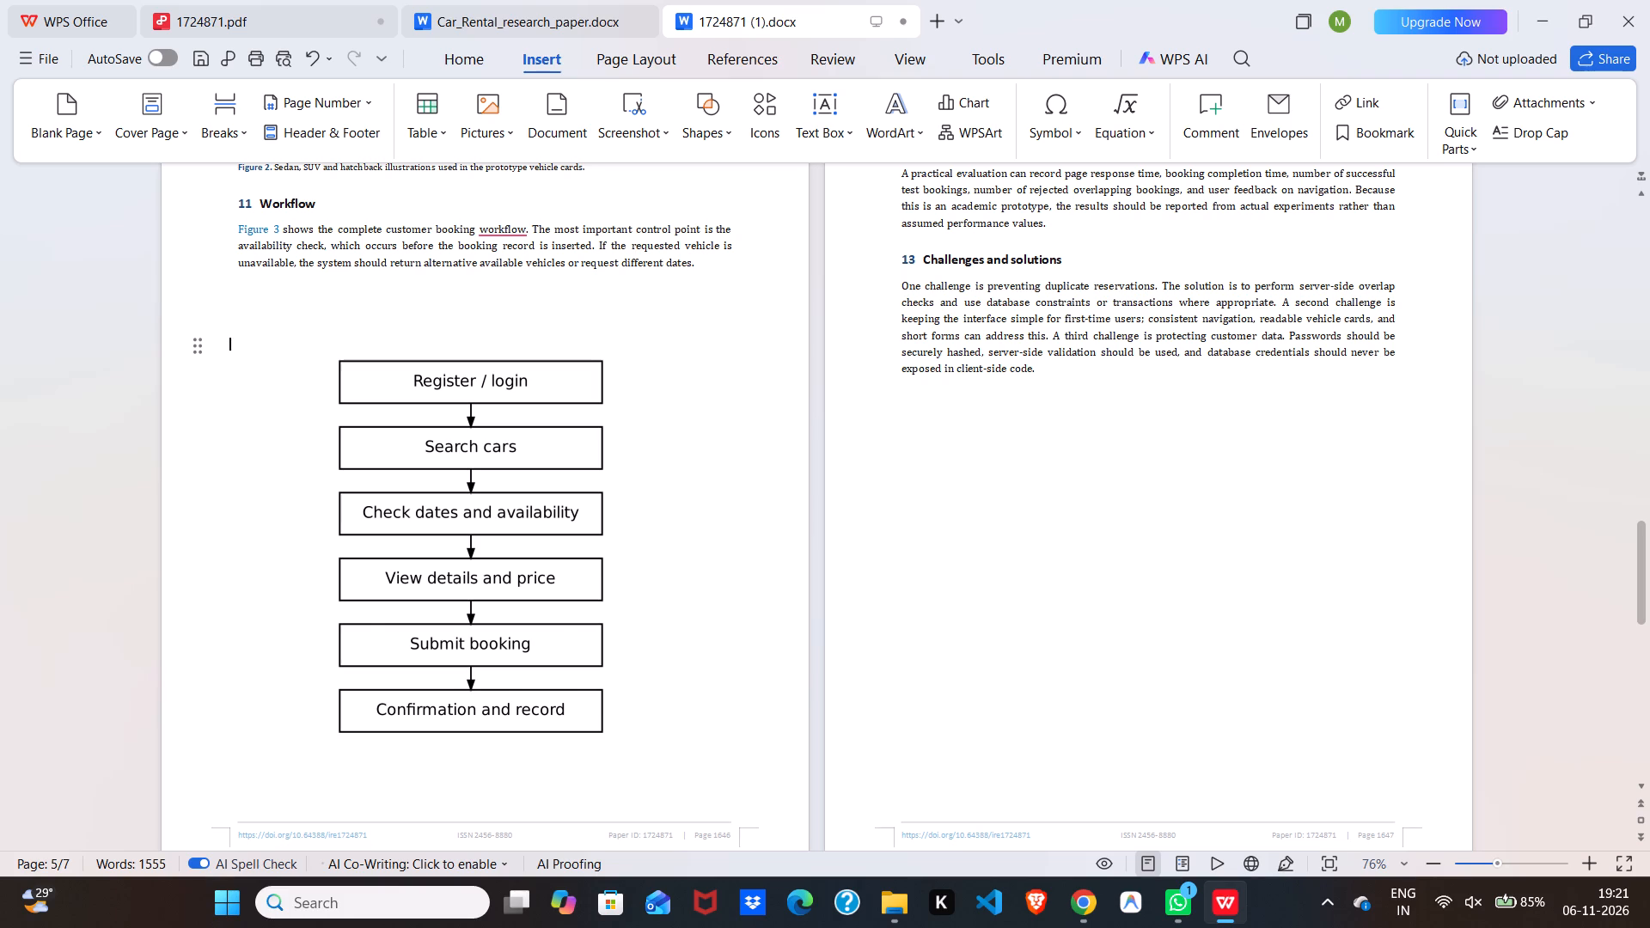
pyautogui.press('Right')
pyautogui.scroll(-3, 678, 725)
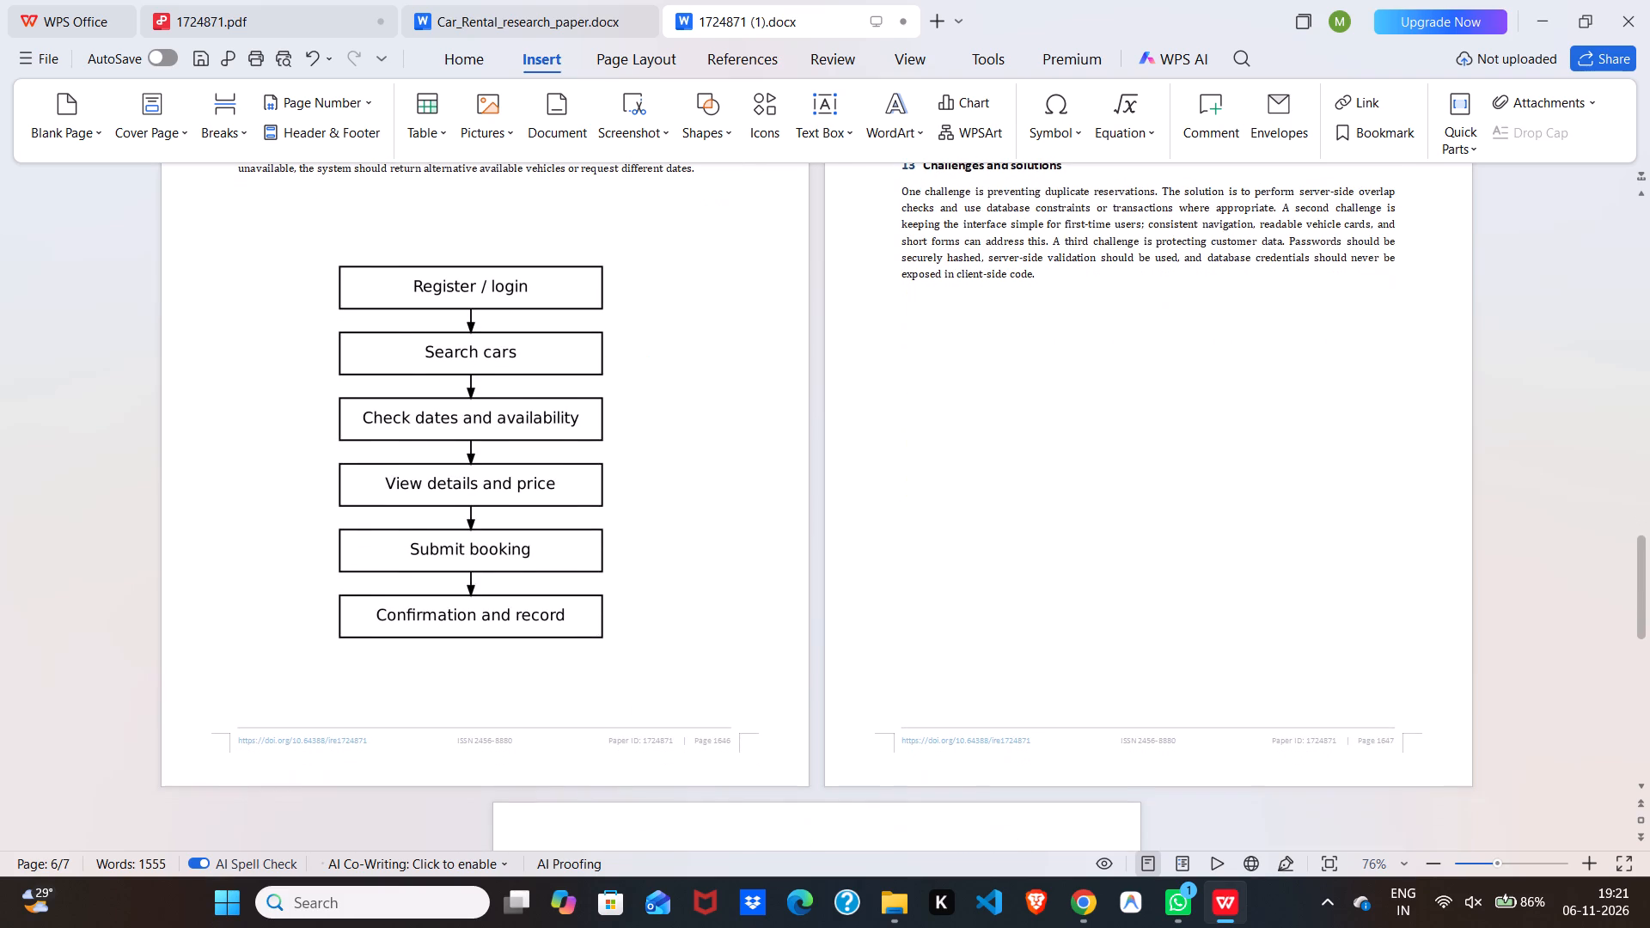
pyautogui.doubleClick(654, 648)
pyautogui.click(707, 617)
# Delete the extra blank lines between the Workflow paragraph and the flowchart on page 5.
pyautogui.press('BackSpace')
pyautogui.press('BackSpace')
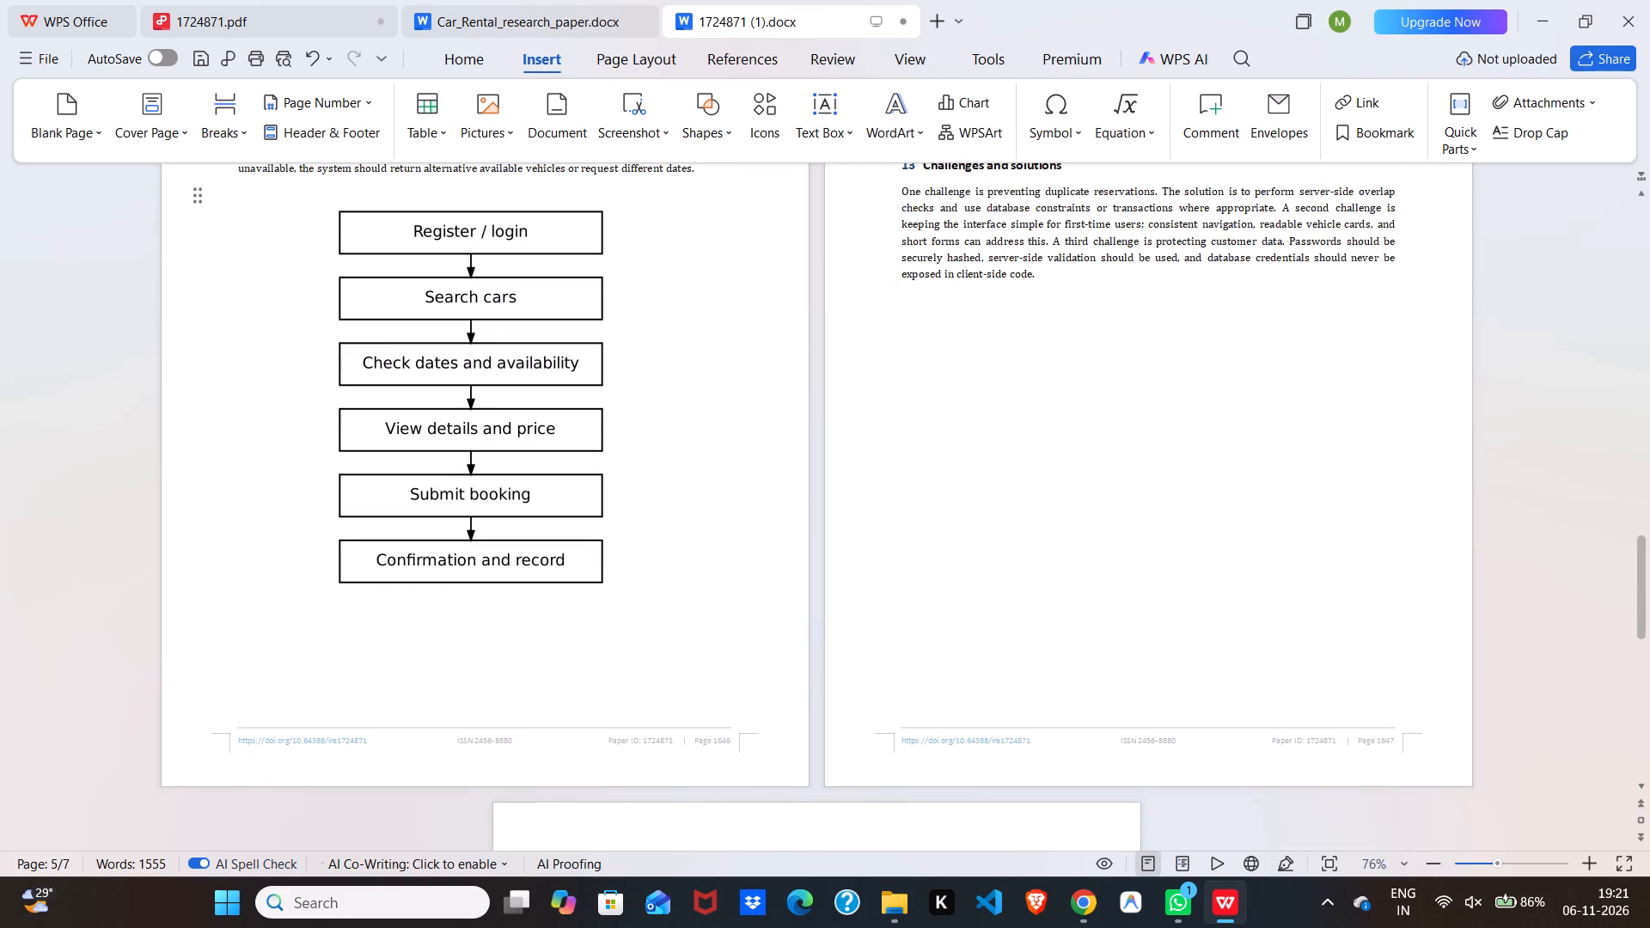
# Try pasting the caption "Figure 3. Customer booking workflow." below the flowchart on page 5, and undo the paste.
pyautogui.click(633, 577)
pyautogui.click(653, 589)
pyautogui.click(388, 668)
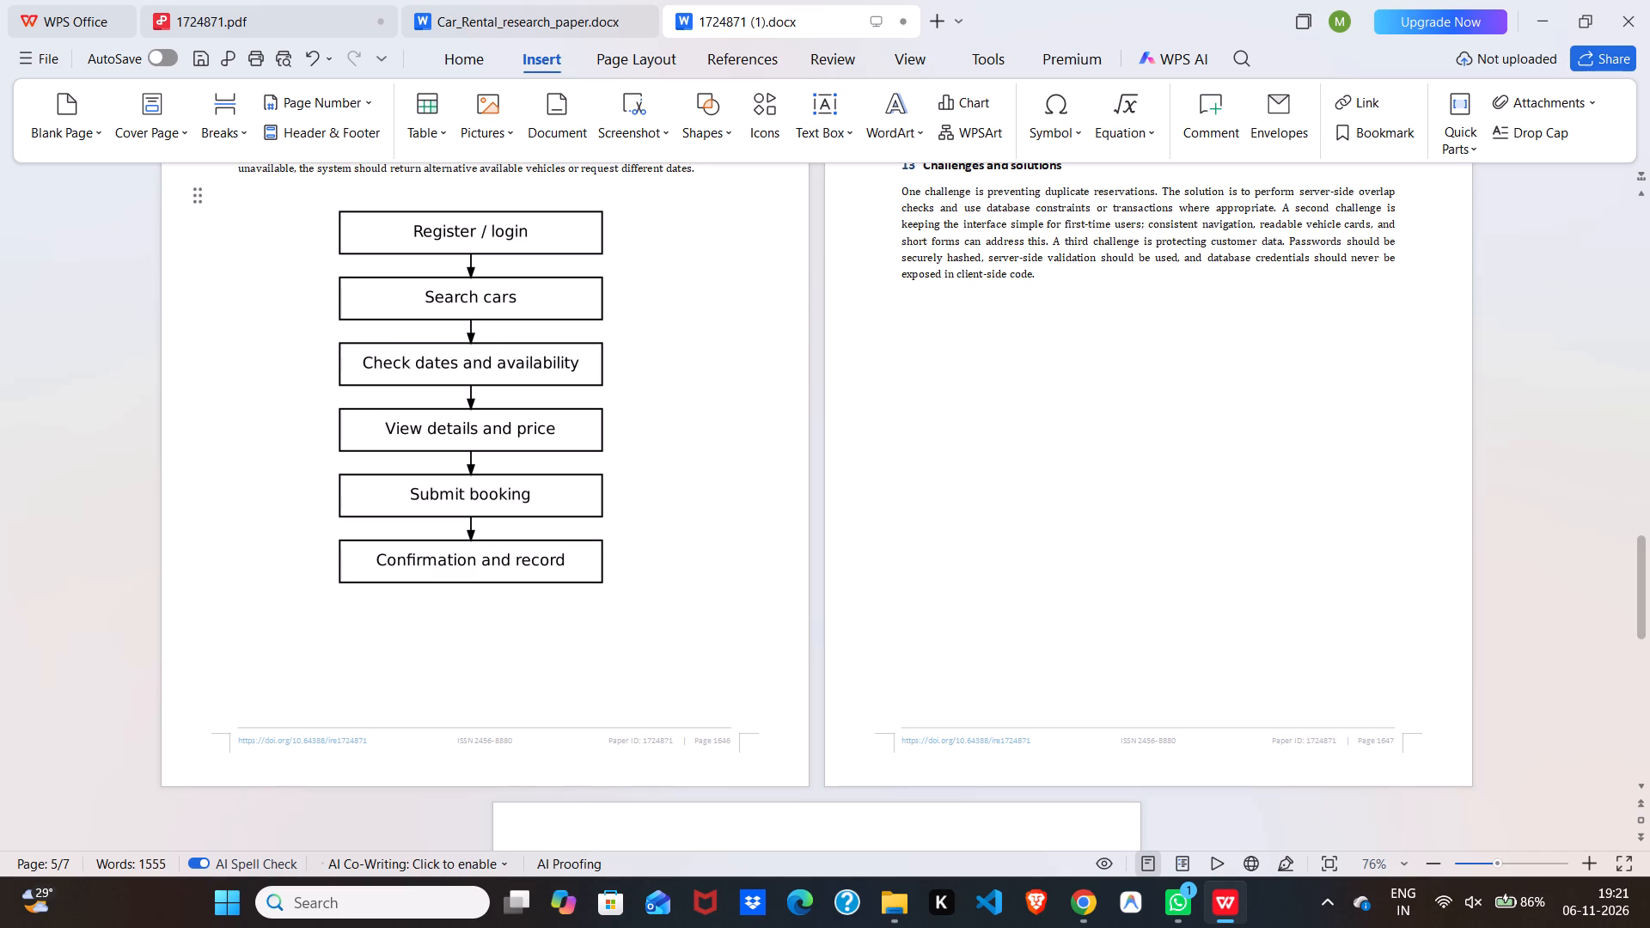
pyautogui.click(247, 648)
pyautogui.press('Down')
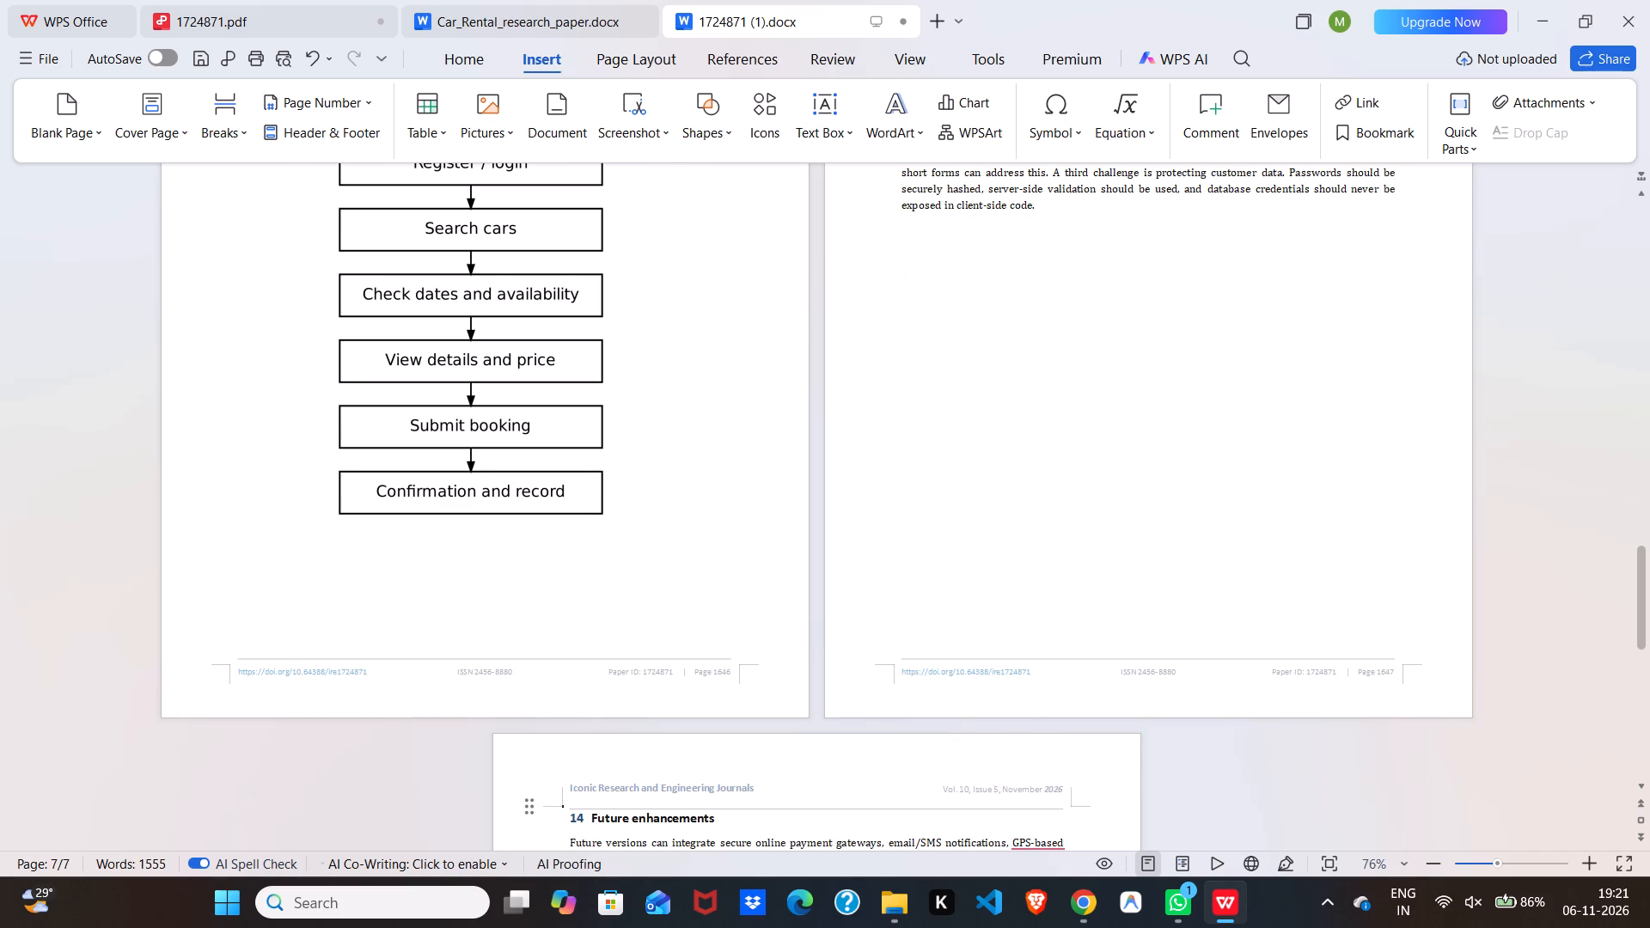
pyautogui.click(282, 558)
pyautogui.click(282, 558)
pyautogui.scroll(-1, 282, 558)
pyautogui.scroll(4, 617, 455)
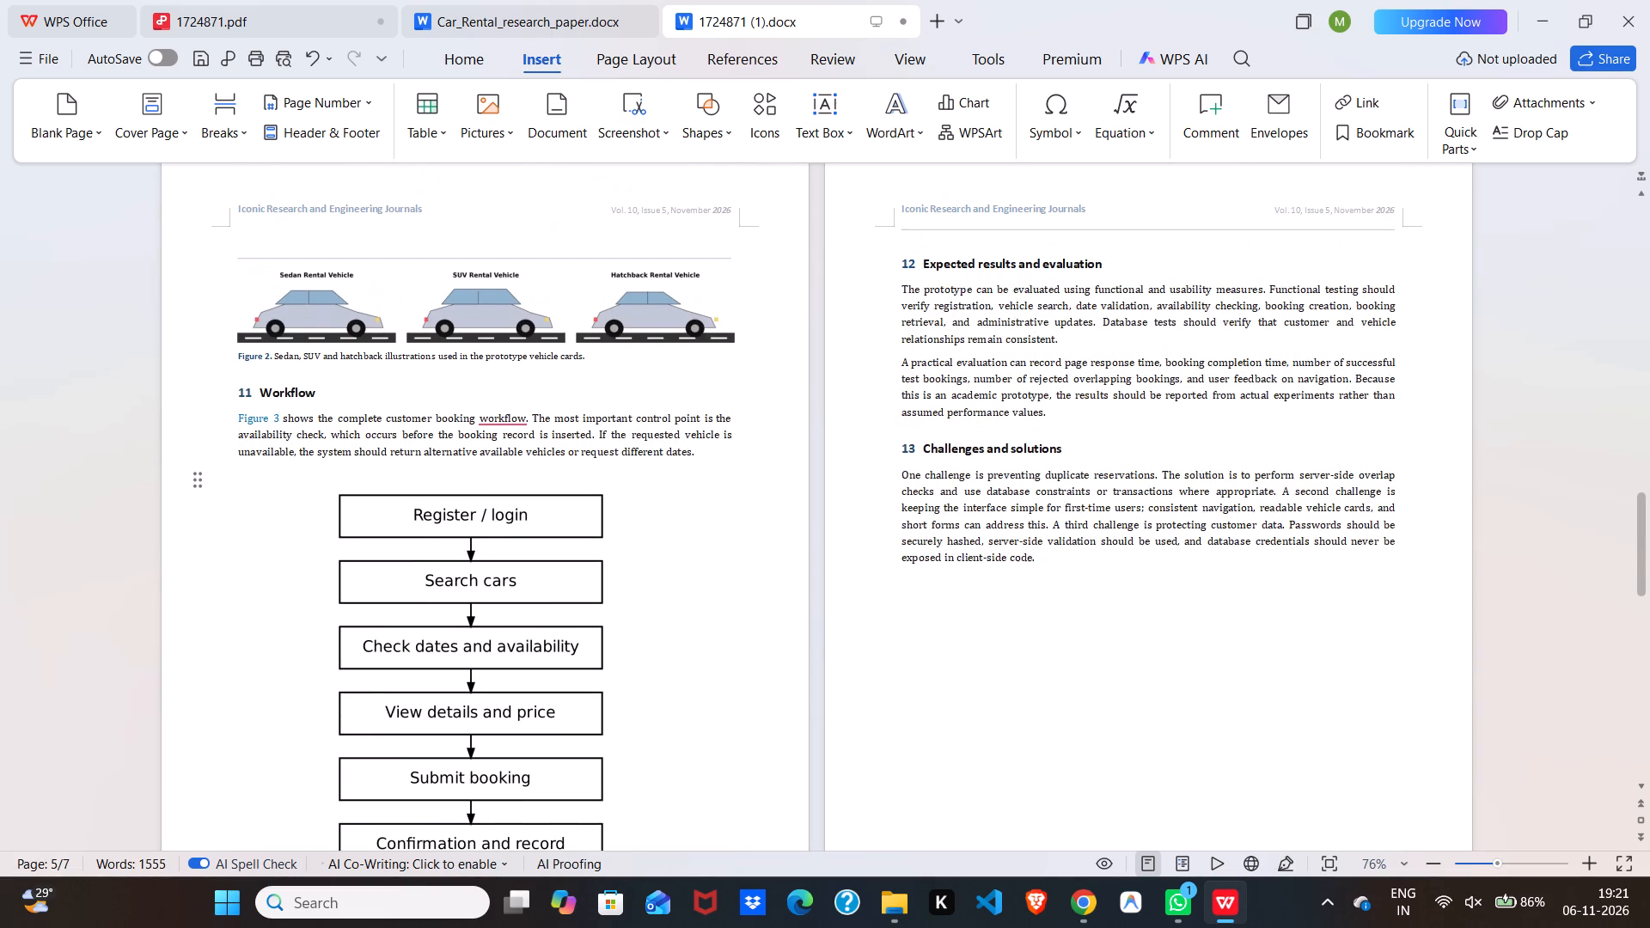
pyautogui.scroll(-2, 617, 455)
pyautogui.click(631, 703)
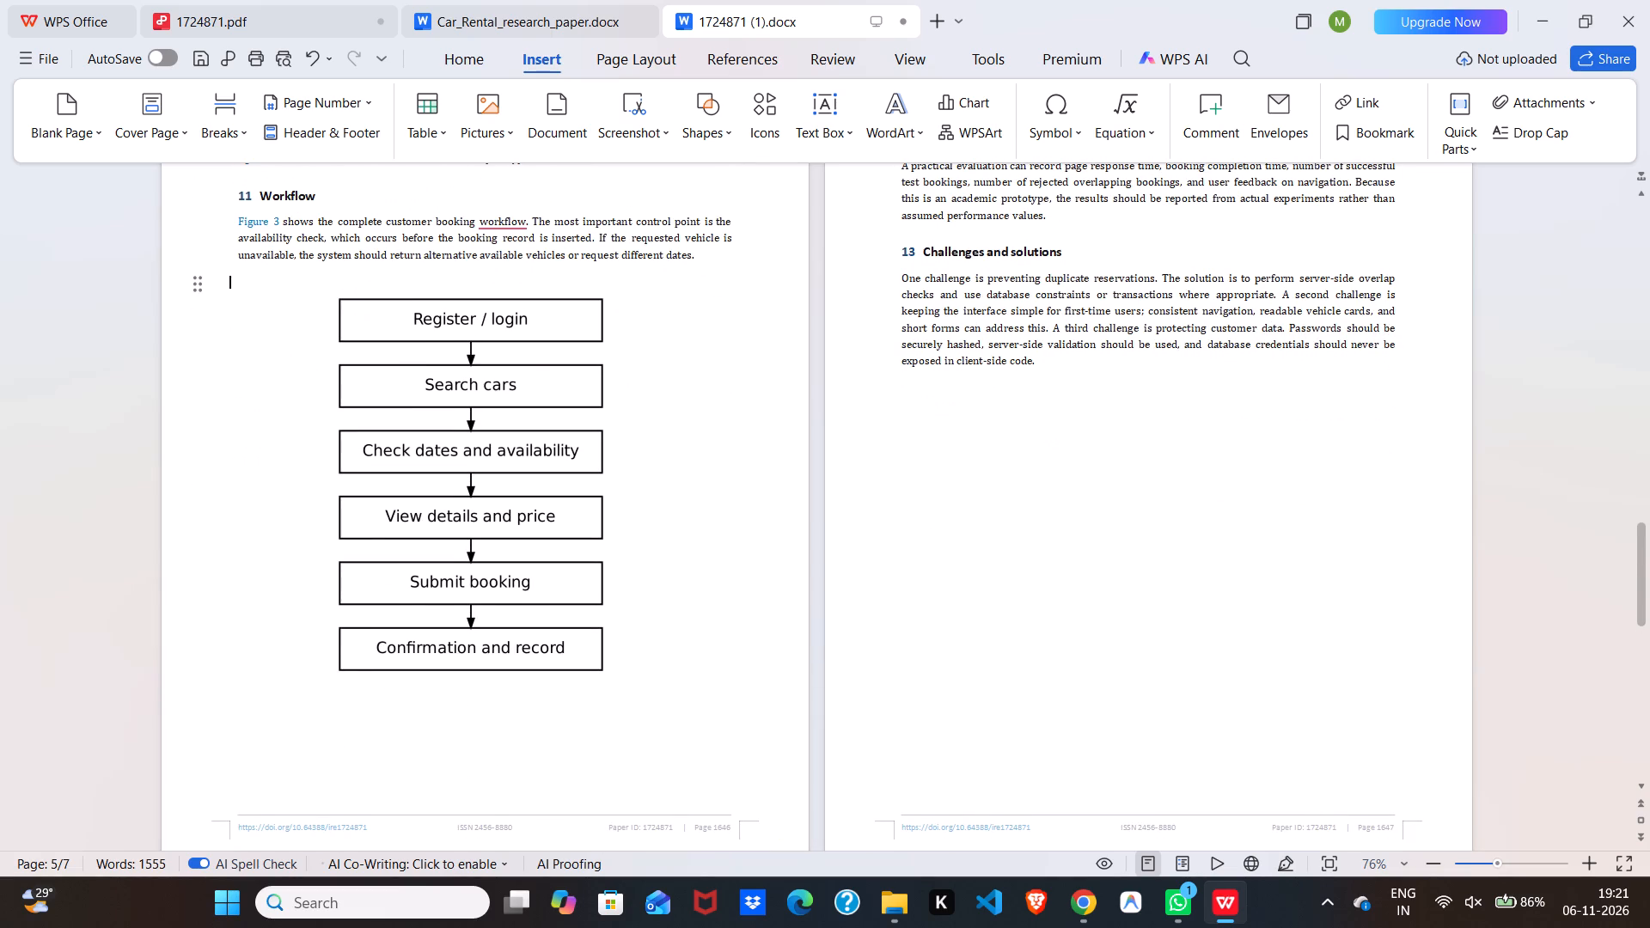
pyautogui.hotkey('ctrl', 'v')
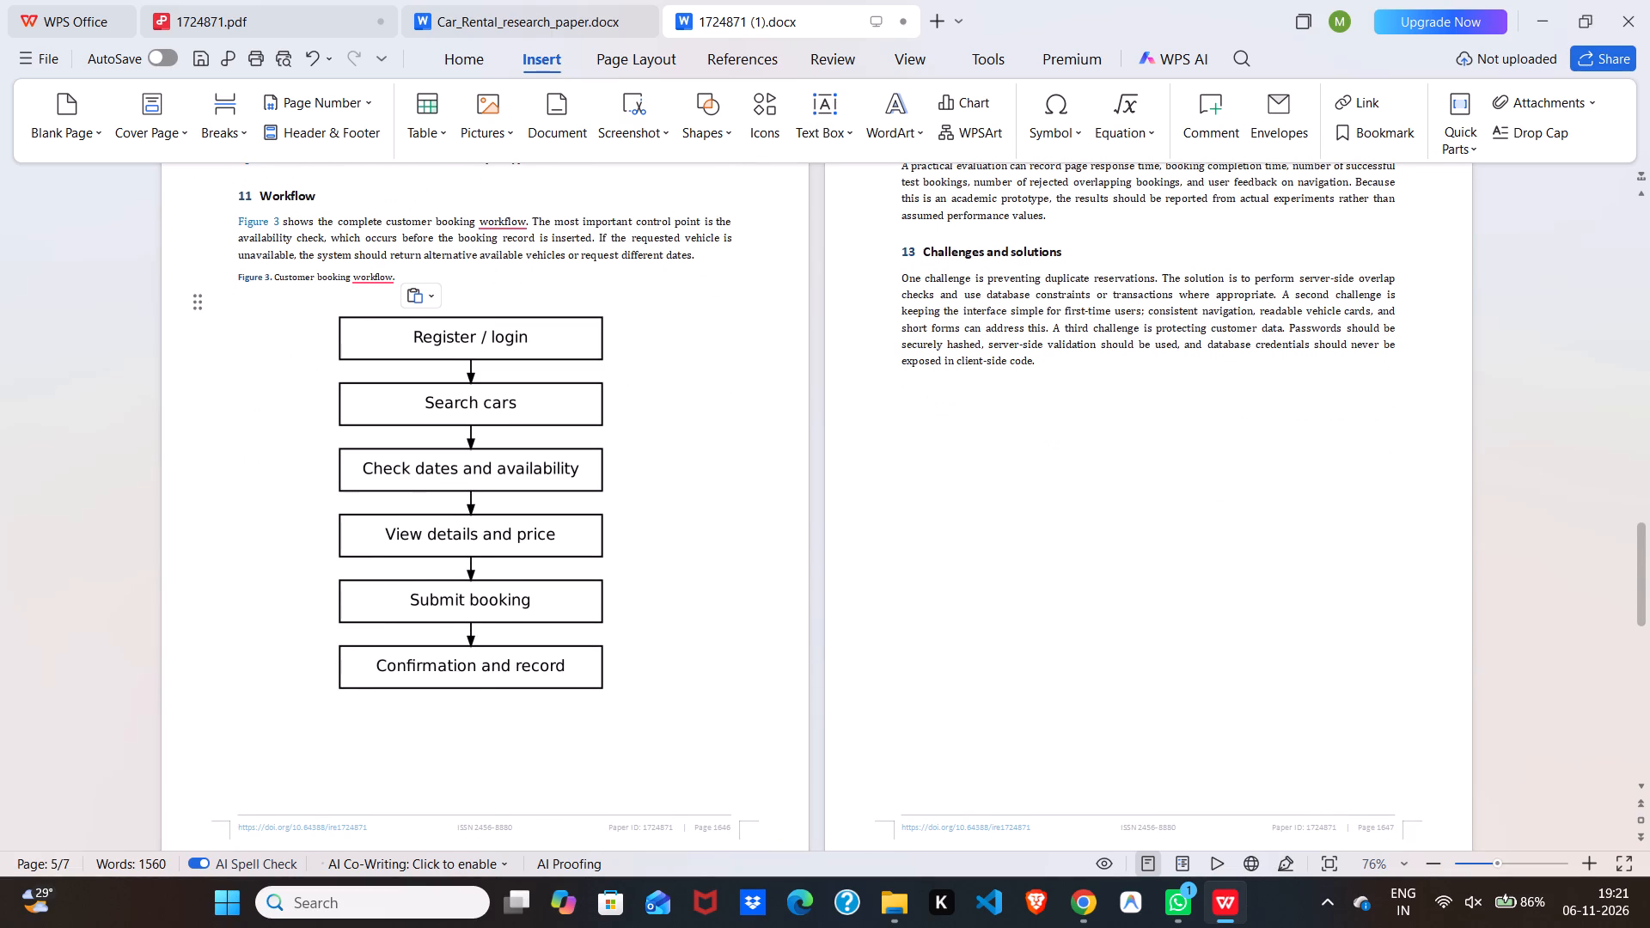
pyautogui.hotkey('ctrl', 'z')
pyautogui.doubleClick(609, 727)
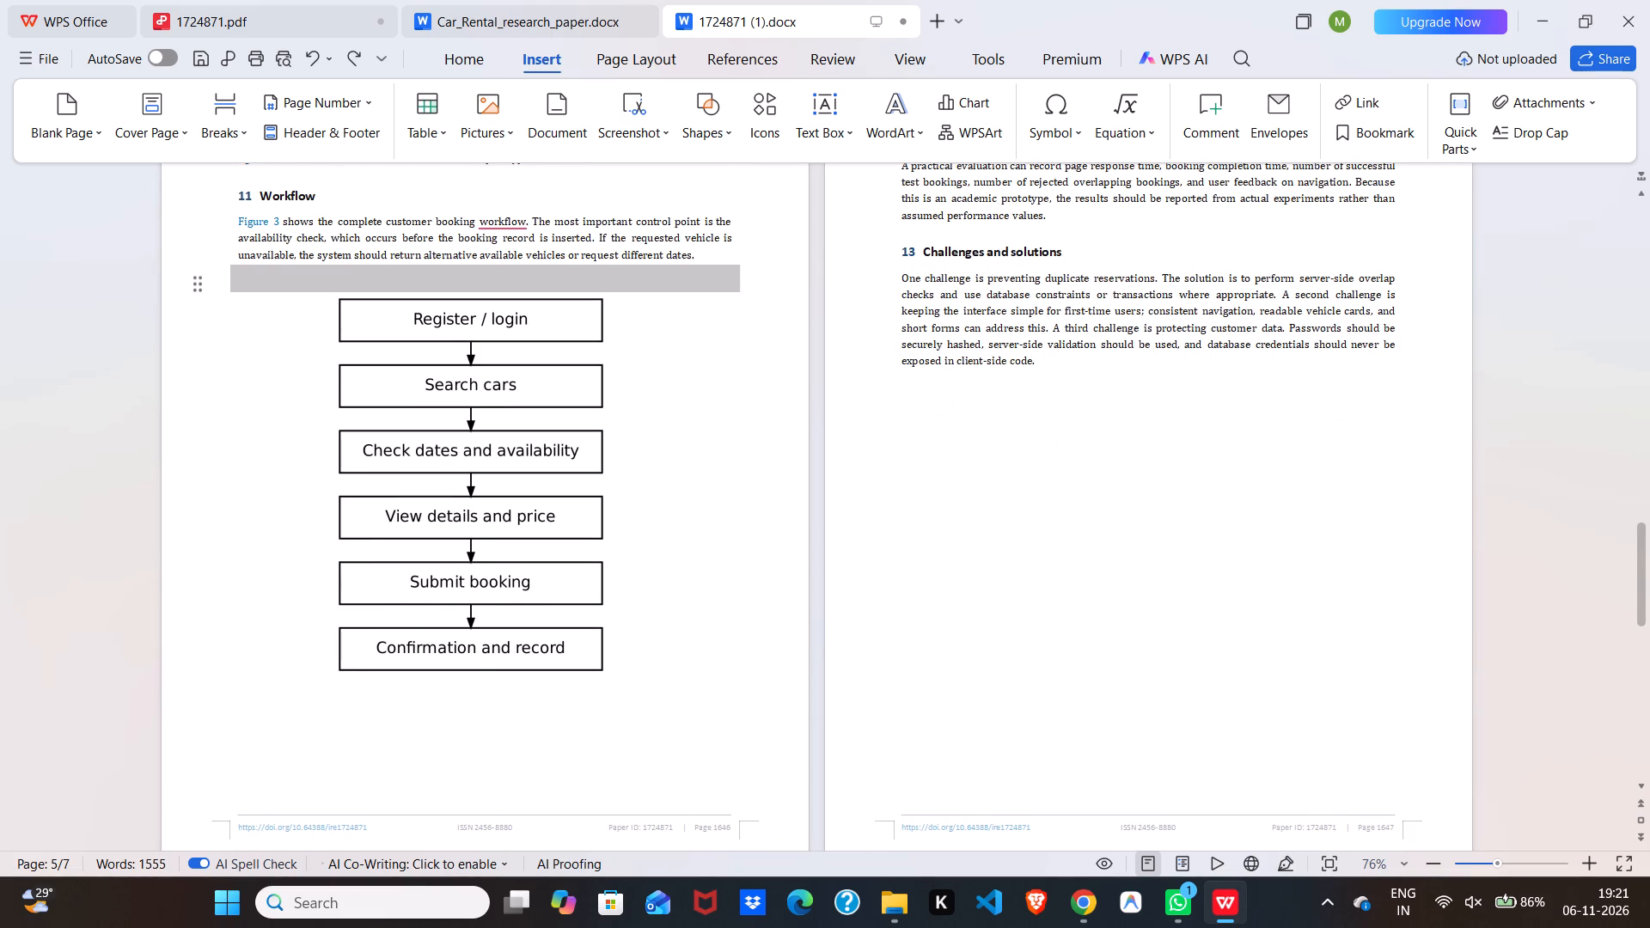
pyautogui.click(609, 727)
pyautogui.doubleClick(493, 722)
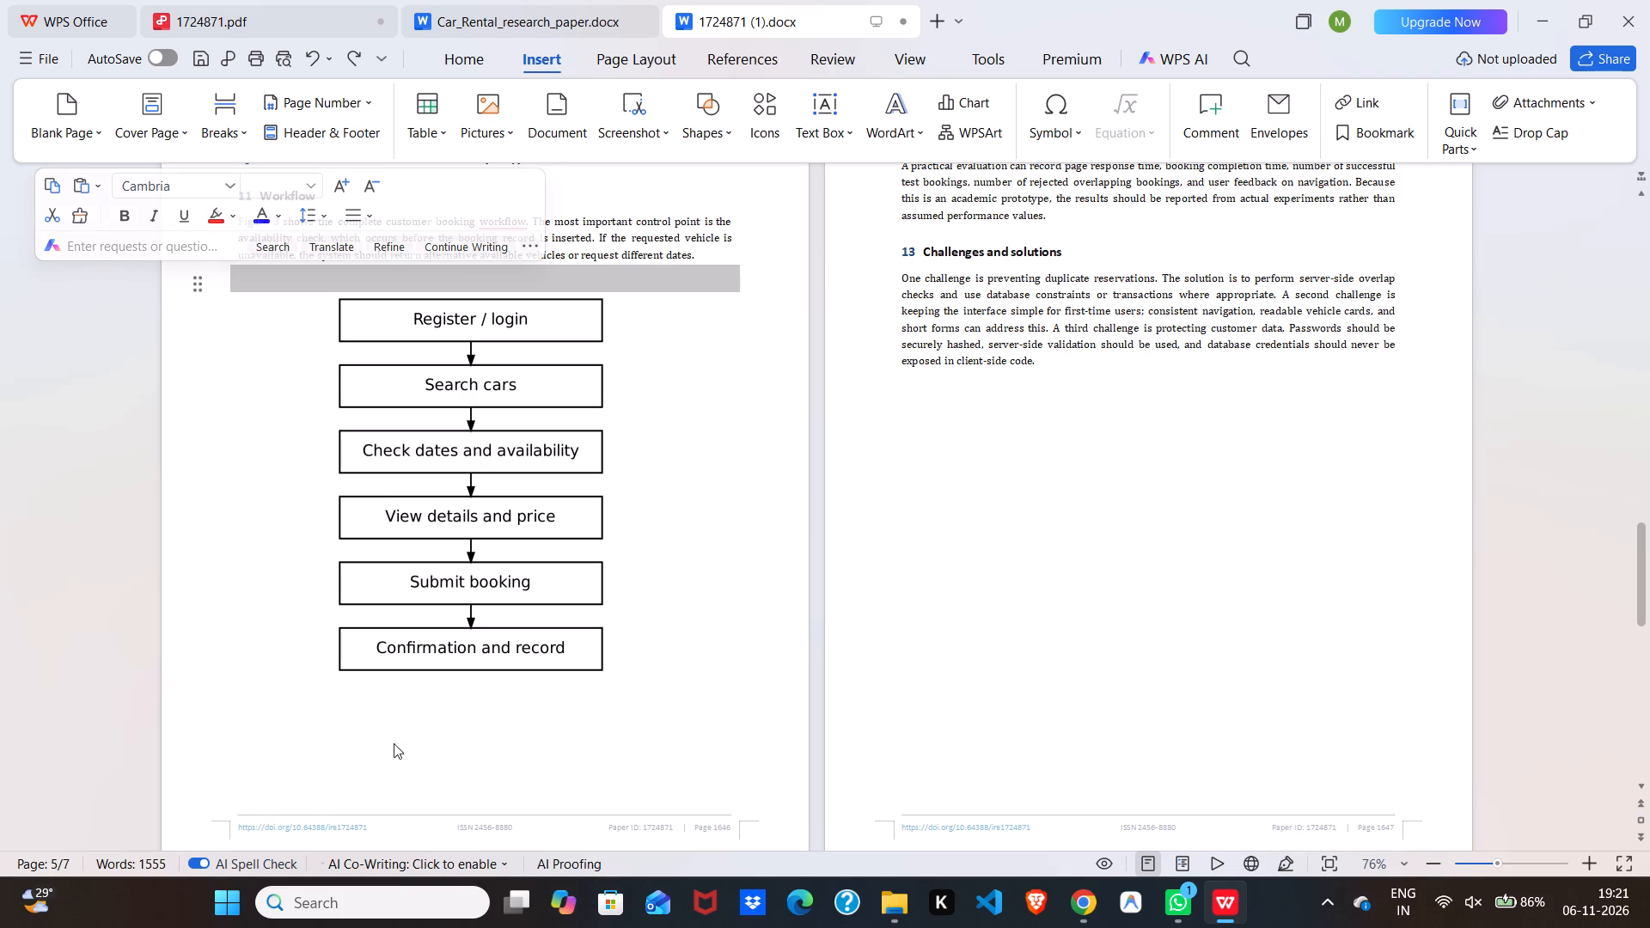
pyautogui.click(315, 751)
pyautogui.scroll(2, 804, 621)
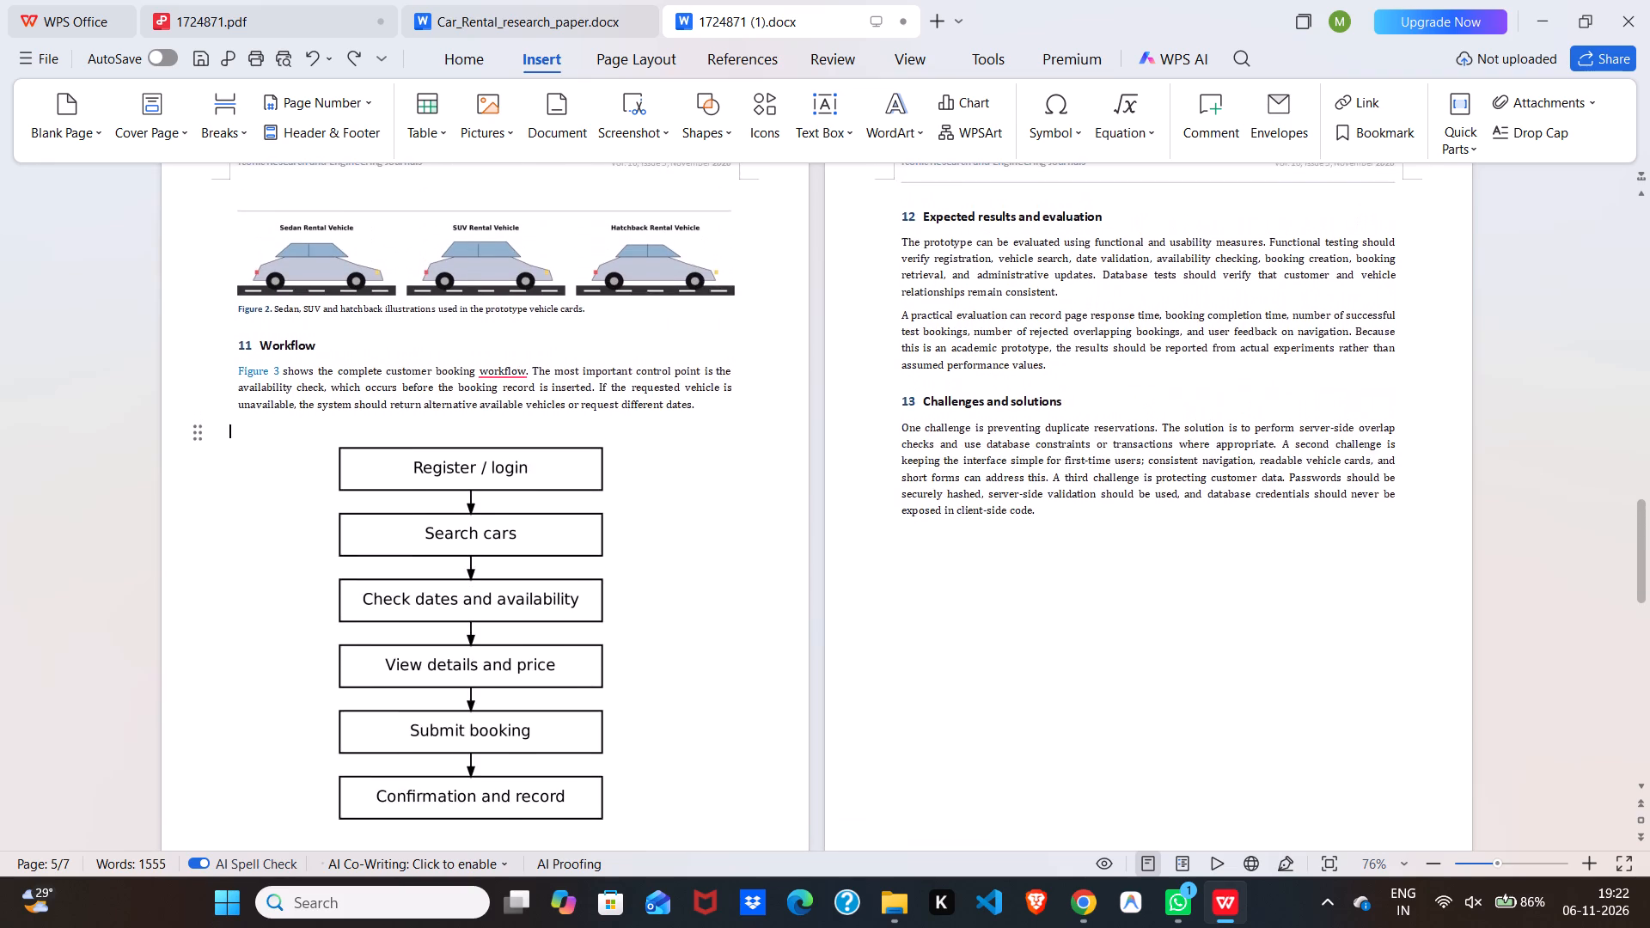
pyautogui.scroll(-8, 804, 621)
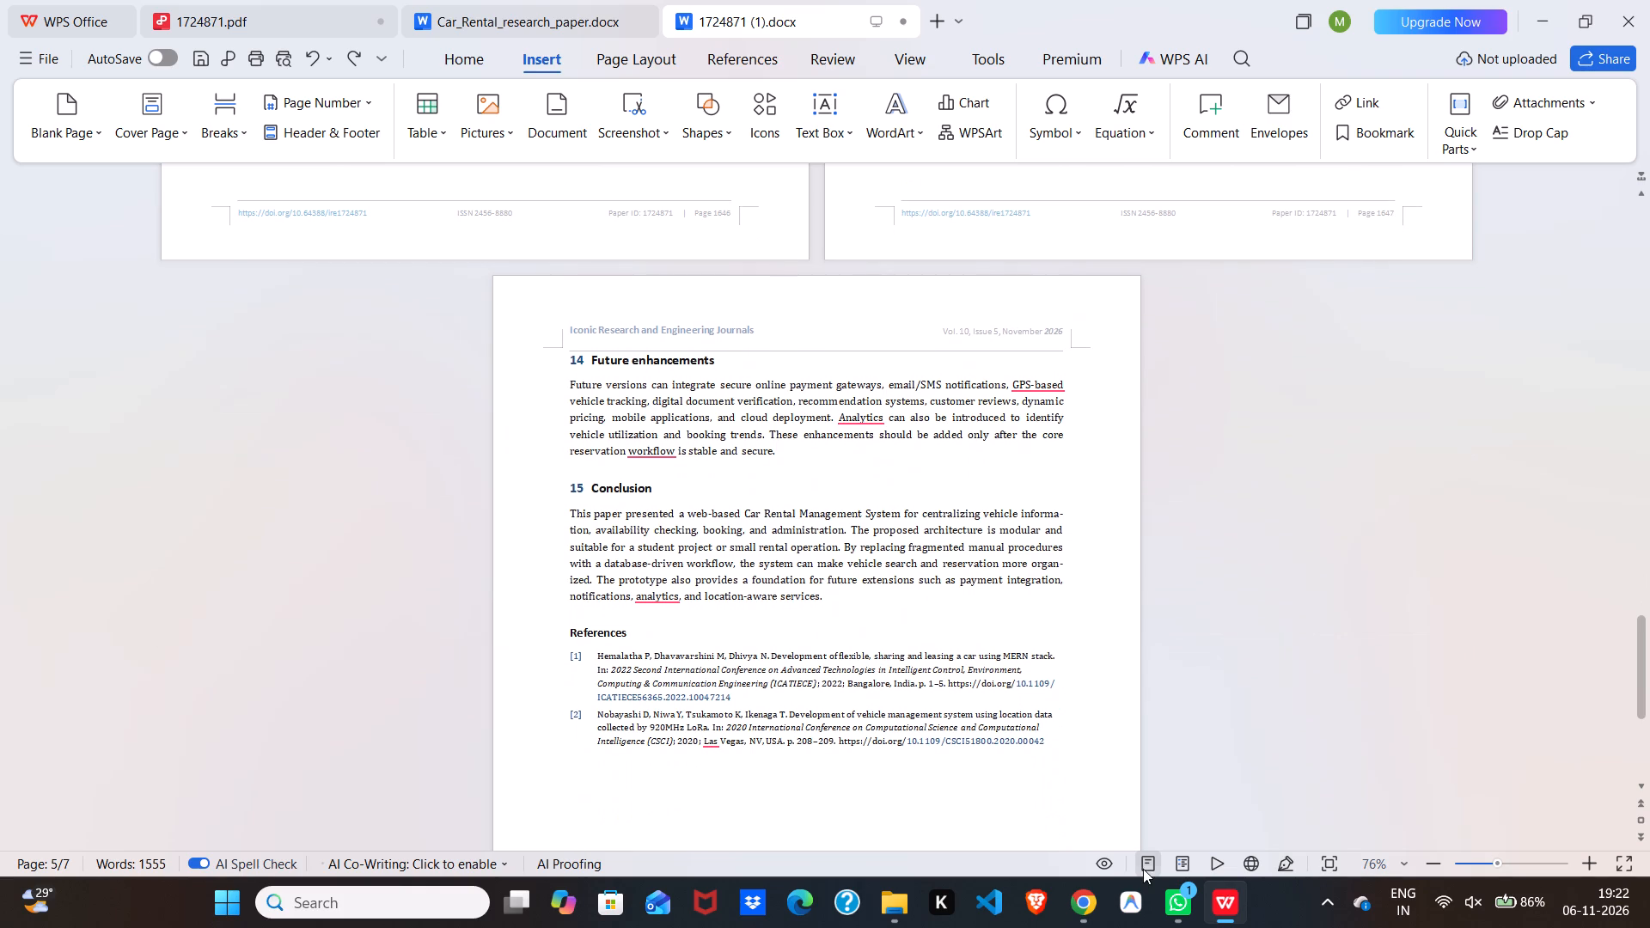
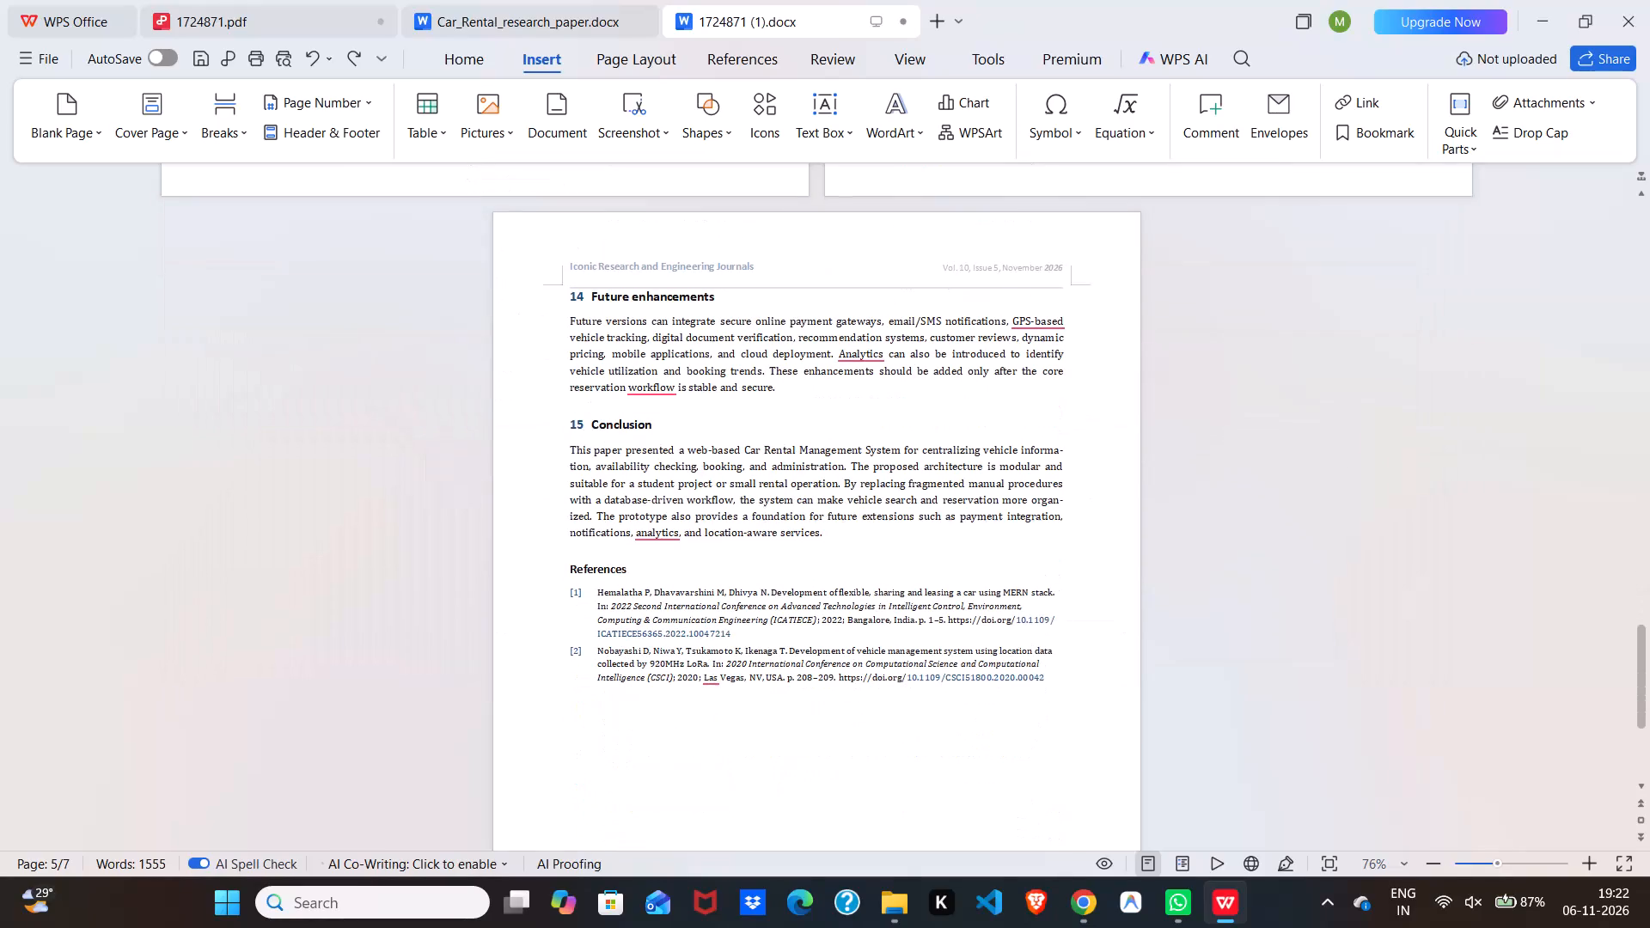
# Move the Future enhancements, Conclusion and References sections from page 7 to a new line after the last paragraph on page 6.
pyautogui.scroll(-1, 938, 752)
pyautogui.moveTo(1056, 644); pyautogui.dragTo(608, 432)
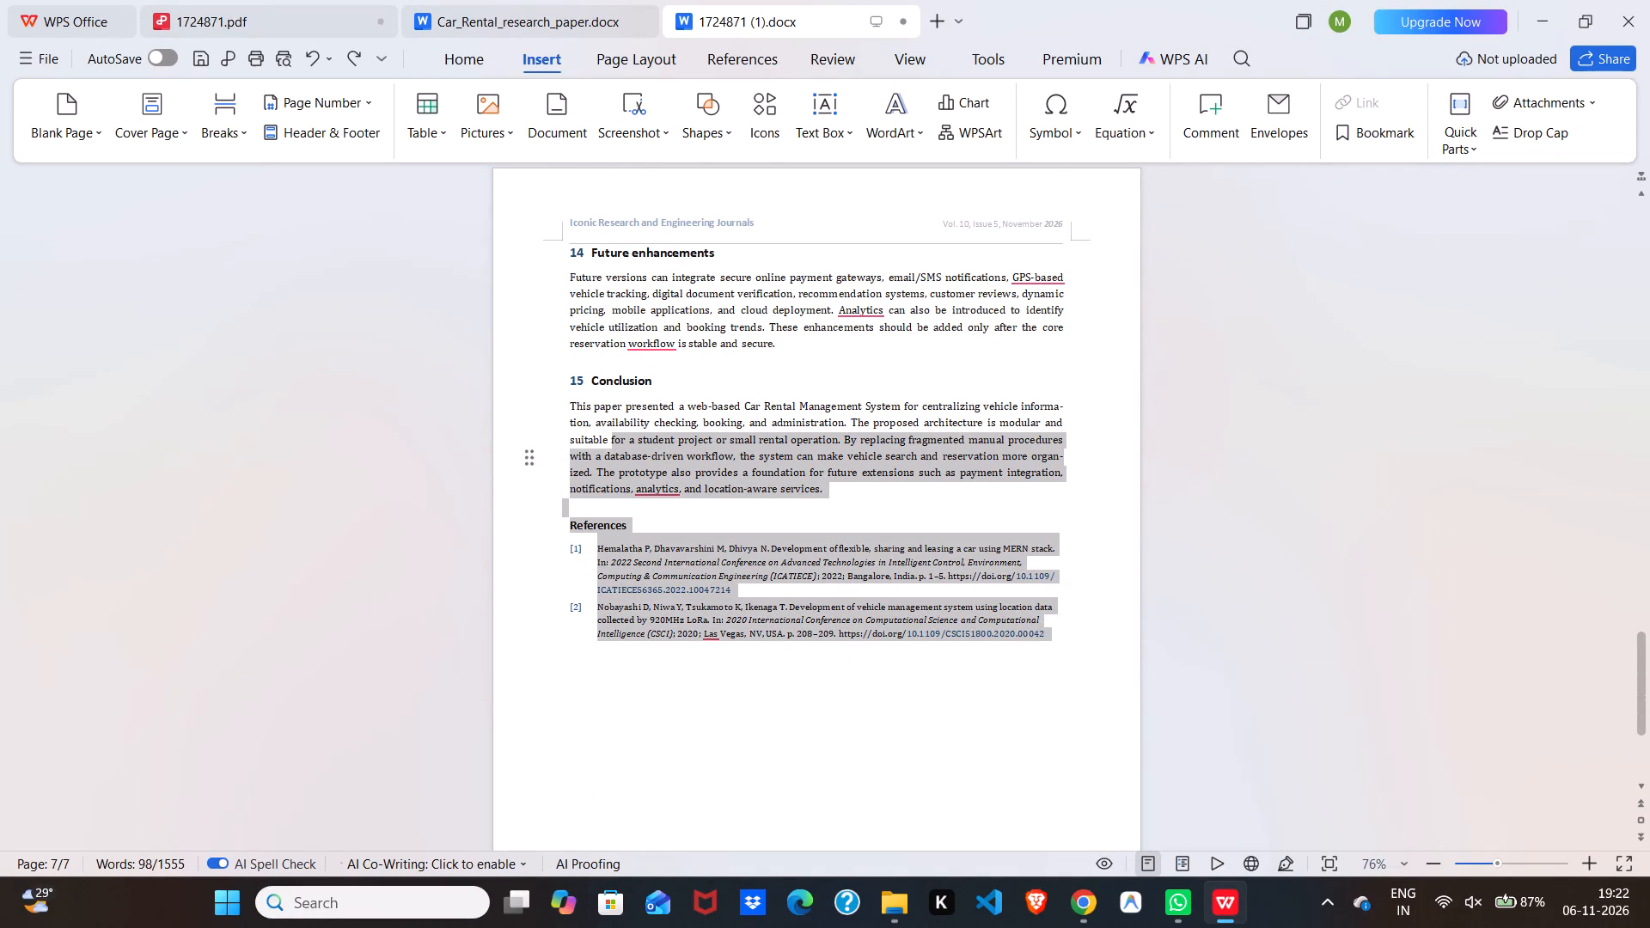
pyautogui.moveTo(608, 432); pyautogui.dragTo(559, 199)
pyautogui.click(559, 199)
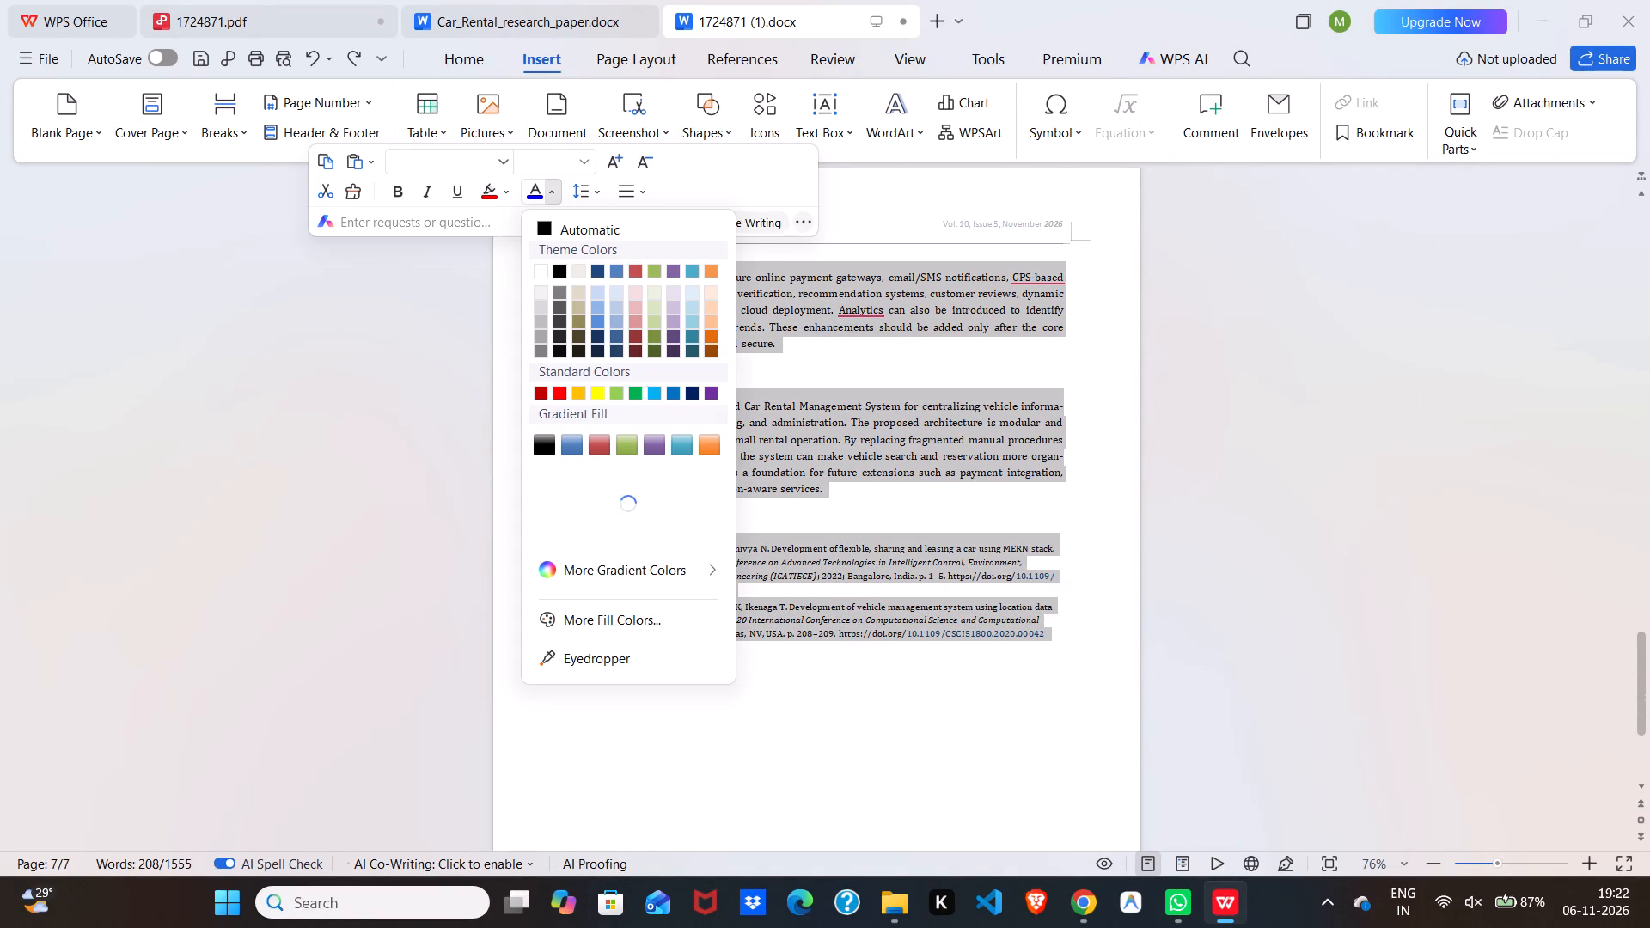
pyautogui.click(1349, 437)
pyautogui.moveTo(1053, 654); pyautogui.dragTo(596, 259)
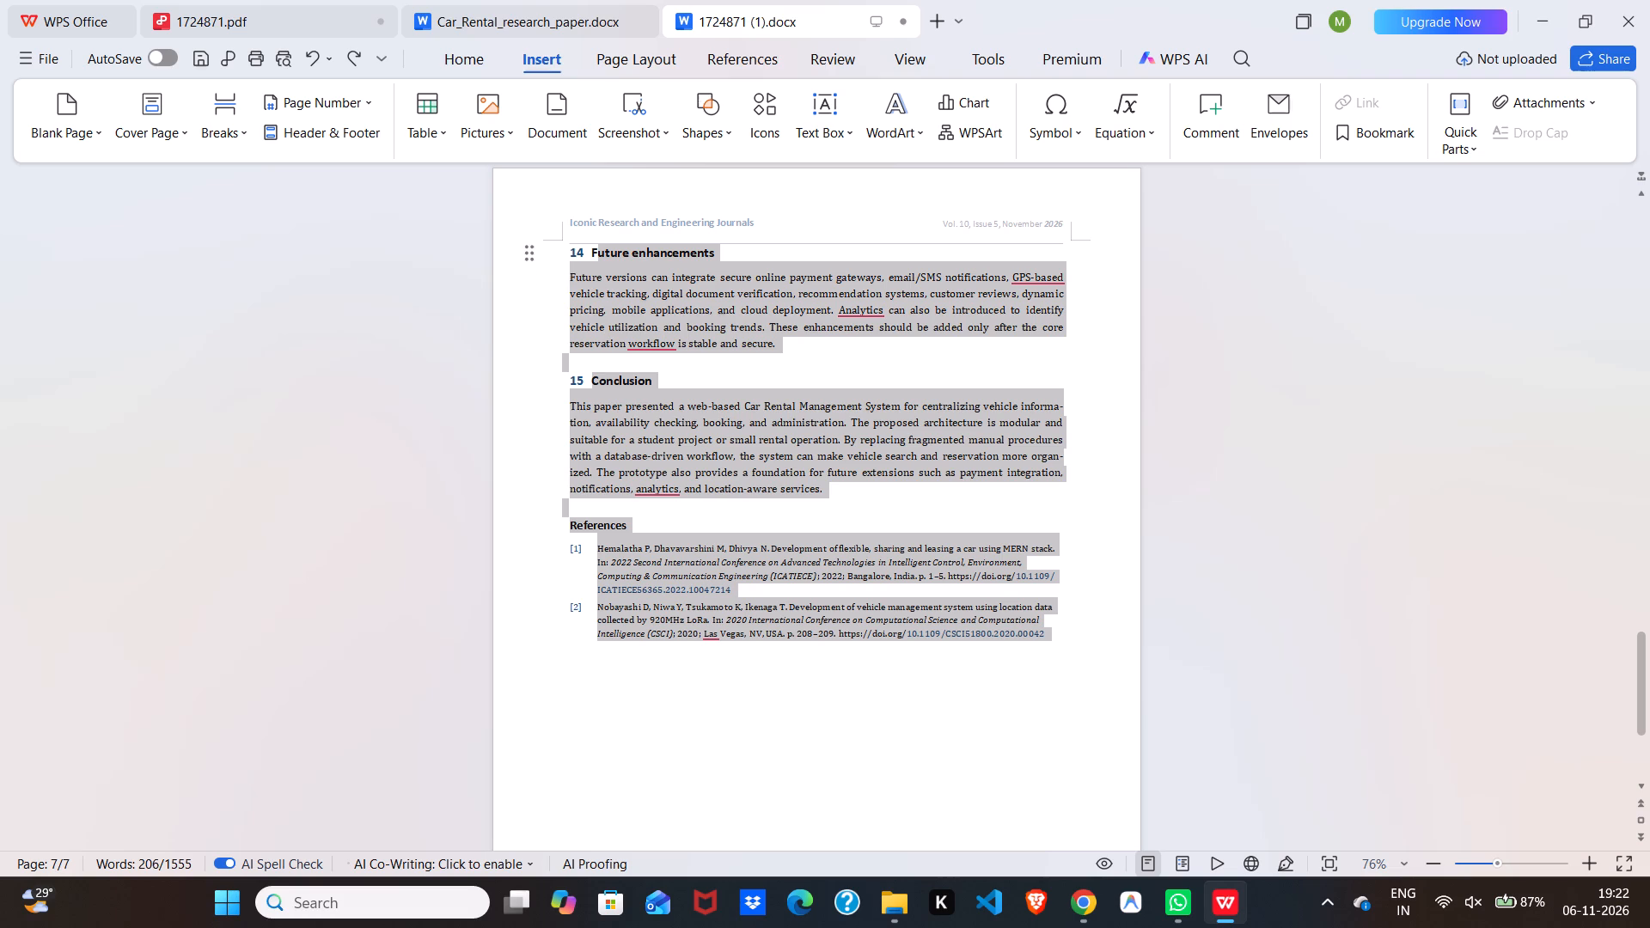
pyautogui.moveTo(596, 259); pyautogui.dragTo(593, 256)
pyautogui.hotkey('ctrl', 'c')
pyautogui.press('BackSpace')
pyautogui.scroll(6, 593, 256)
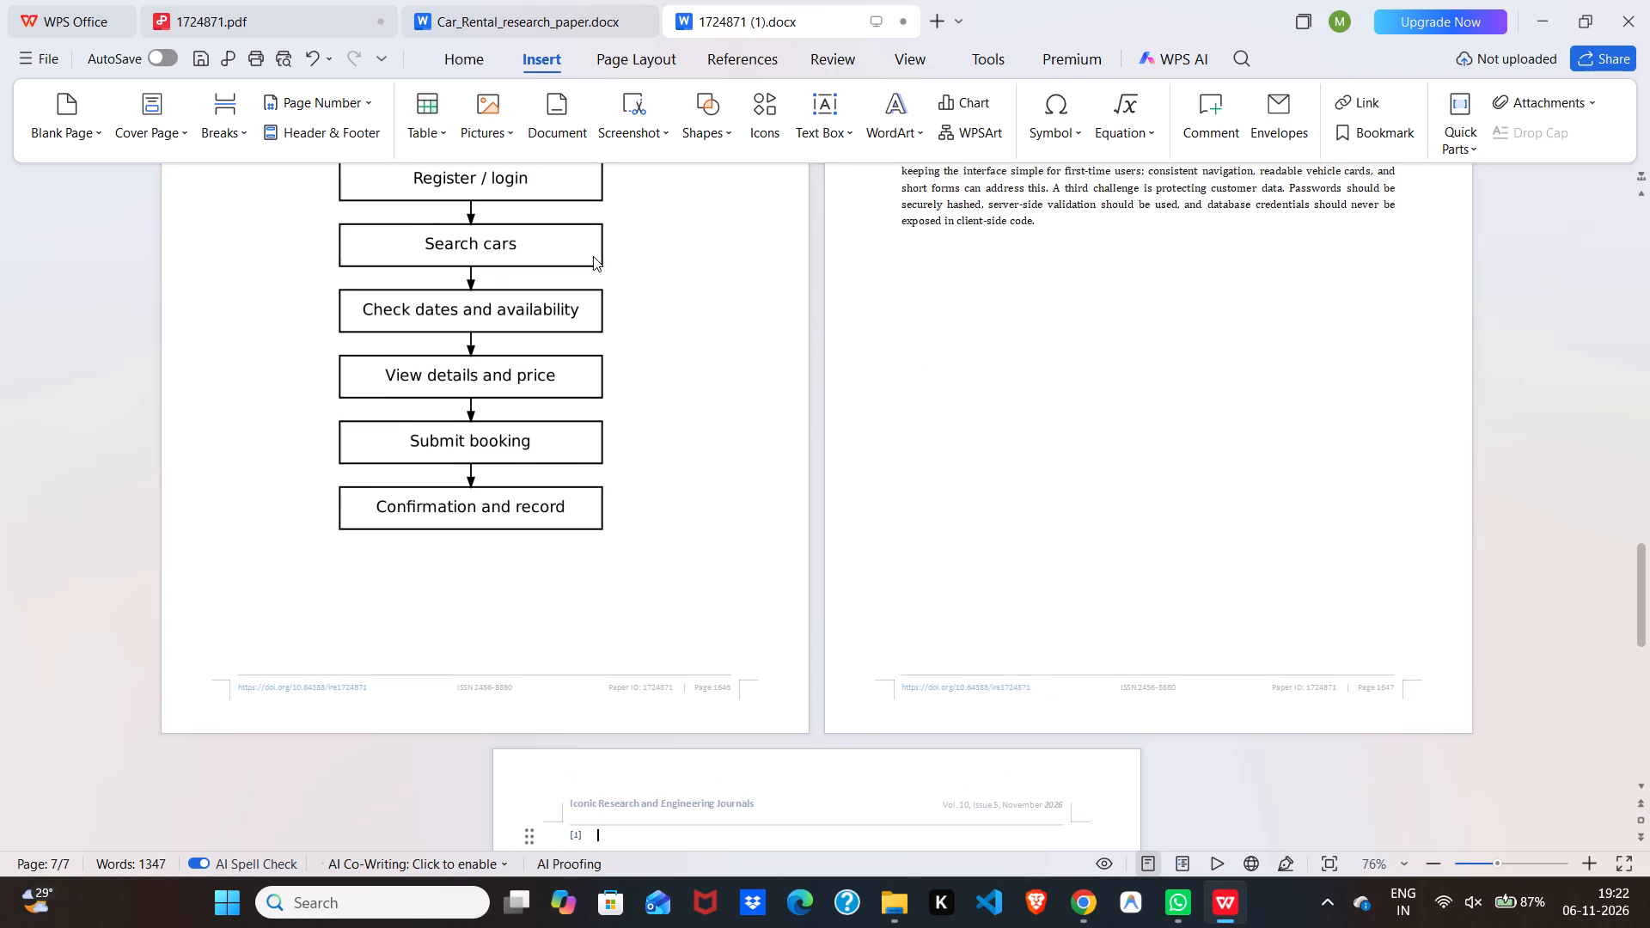
pyautogui.click(892, 274)
pyautogui.click(937, 306)
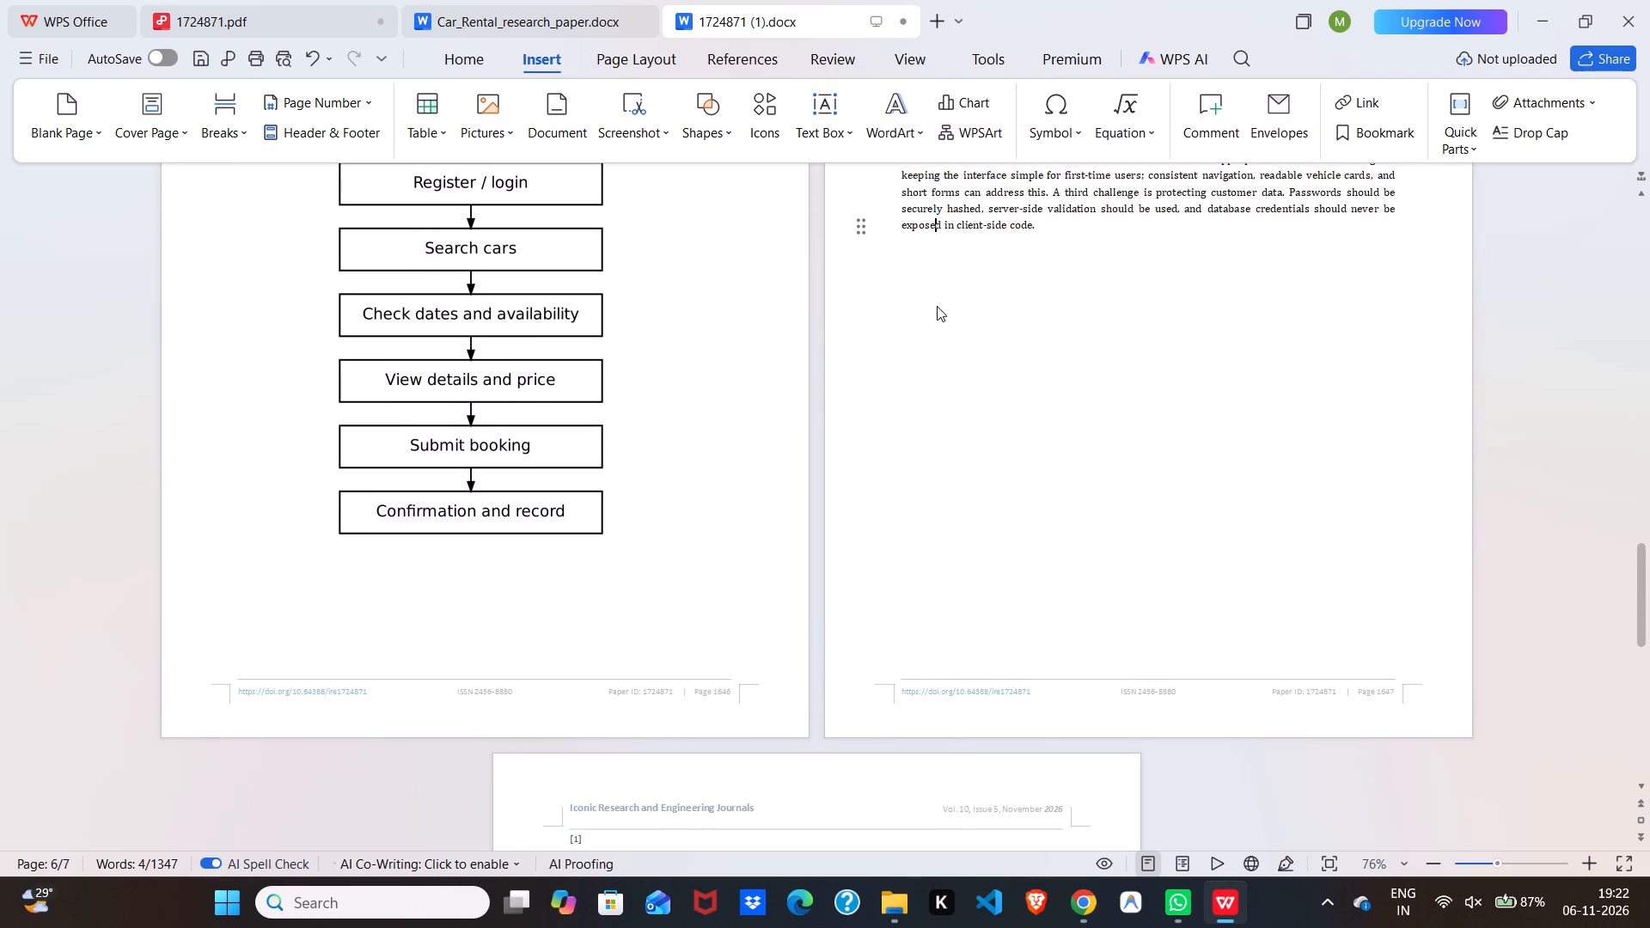
pyautogui.click(1050, 223)
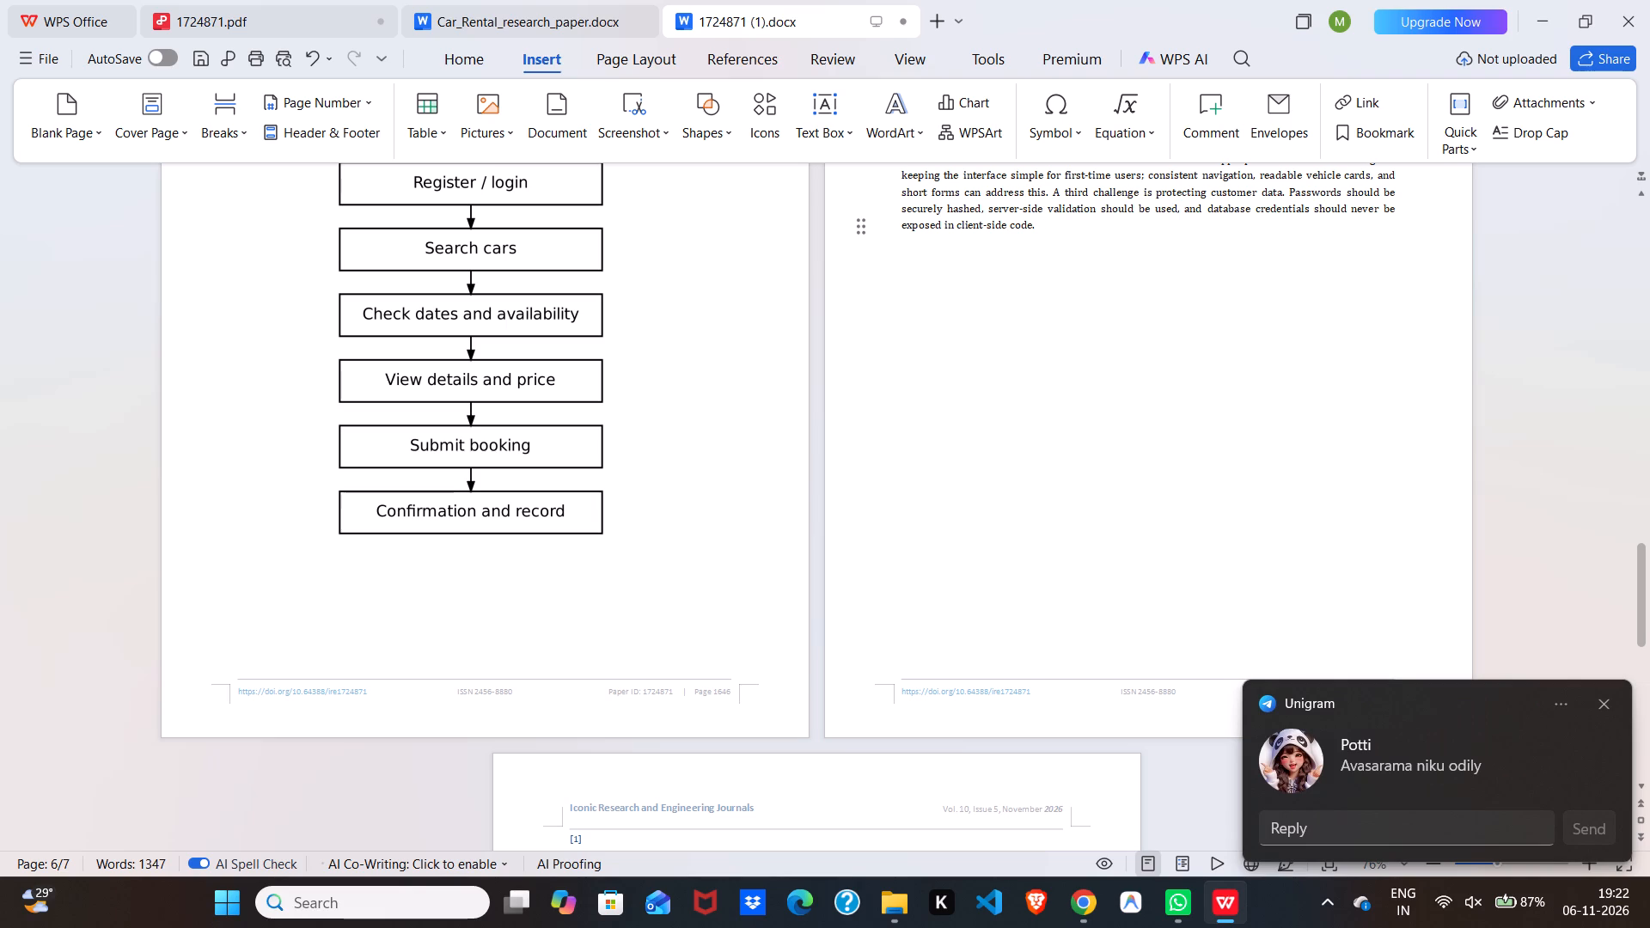
pyautogui.press('Return')
pyautogui.hotkey('ctrl', 'v')
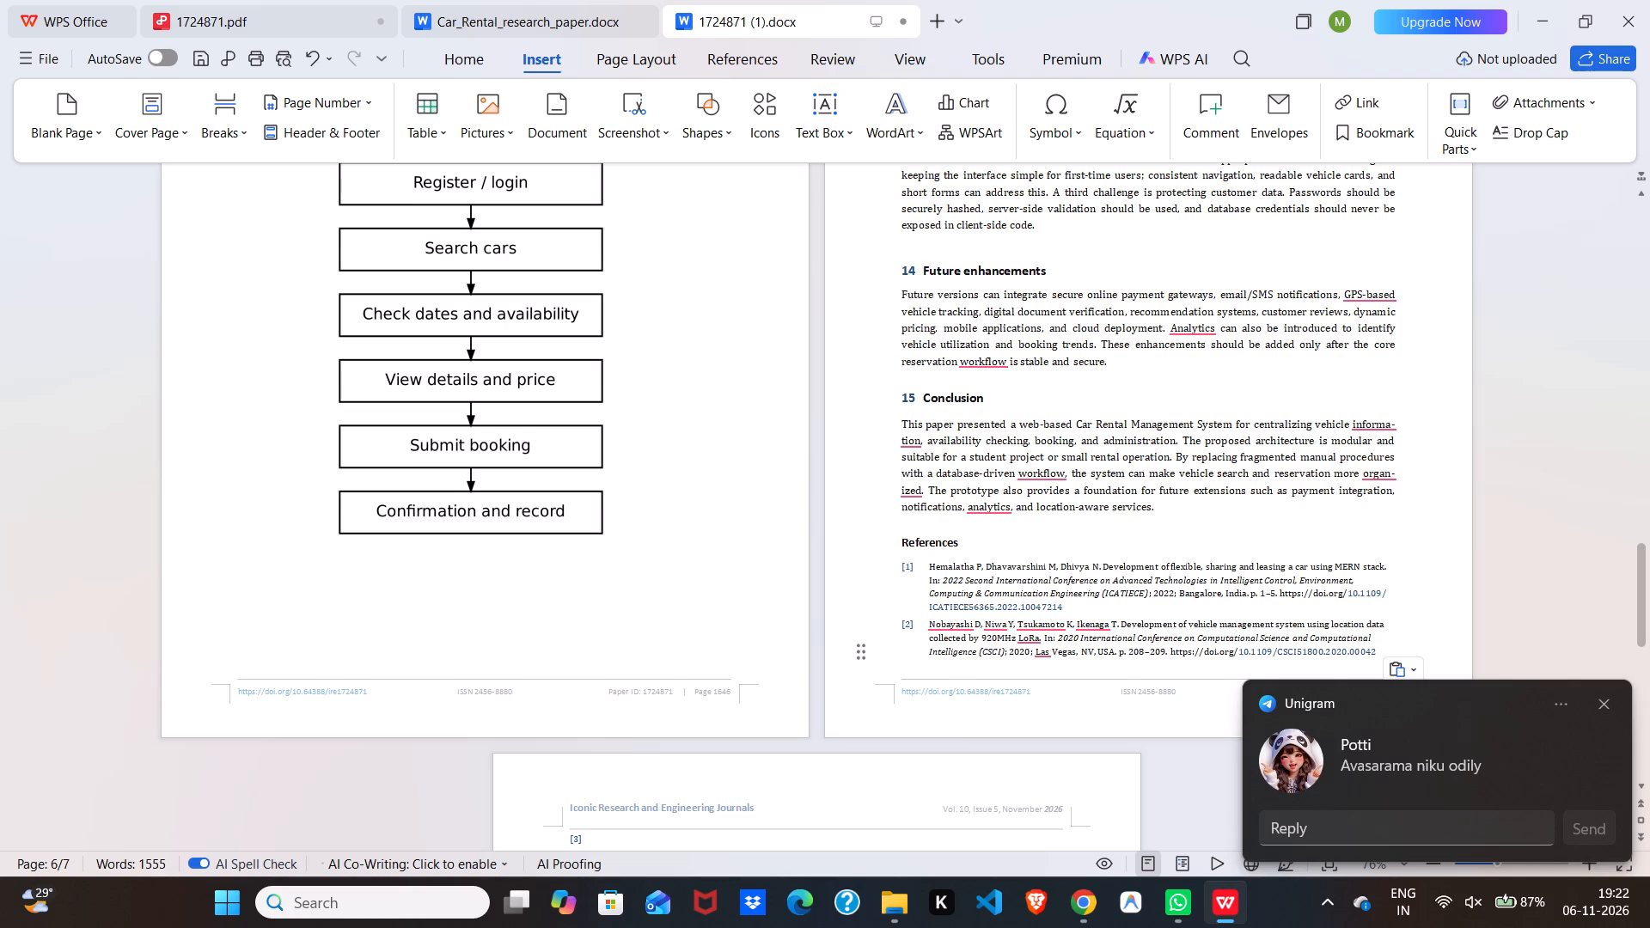
# Move the References heading and its two entries from the end of page 6 to the top of page 7.
pyautogui.scroll(-1, 1105, 438)
pyautogui.scroll(1, 926, 333)
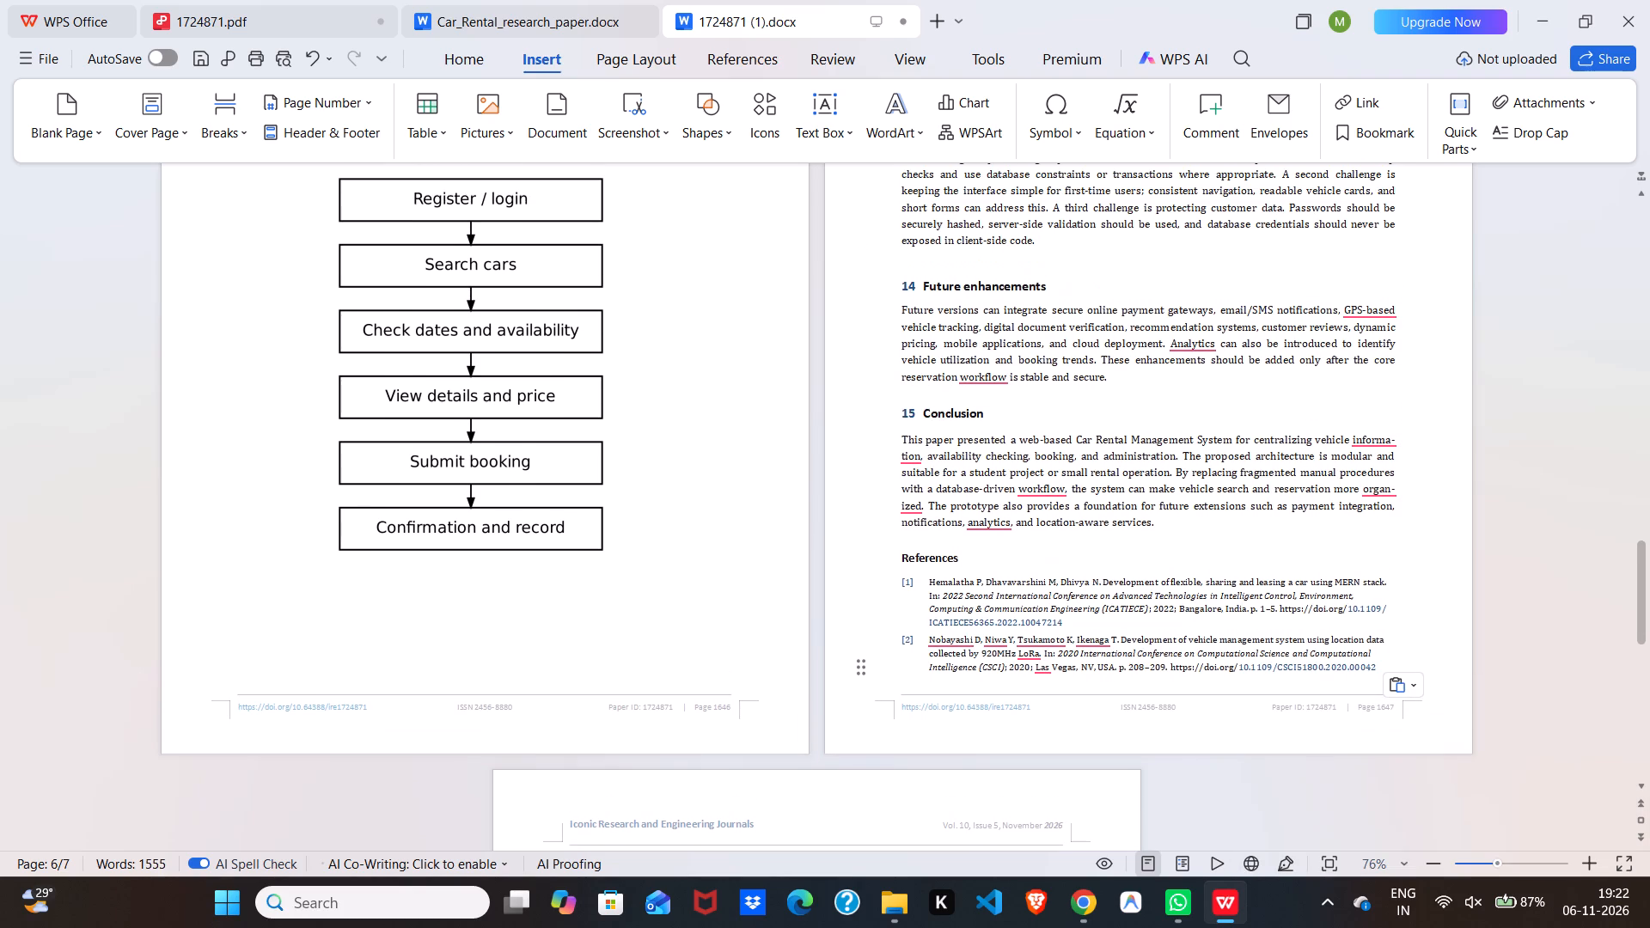
pyautogui.scroll(-1, 960, 381)
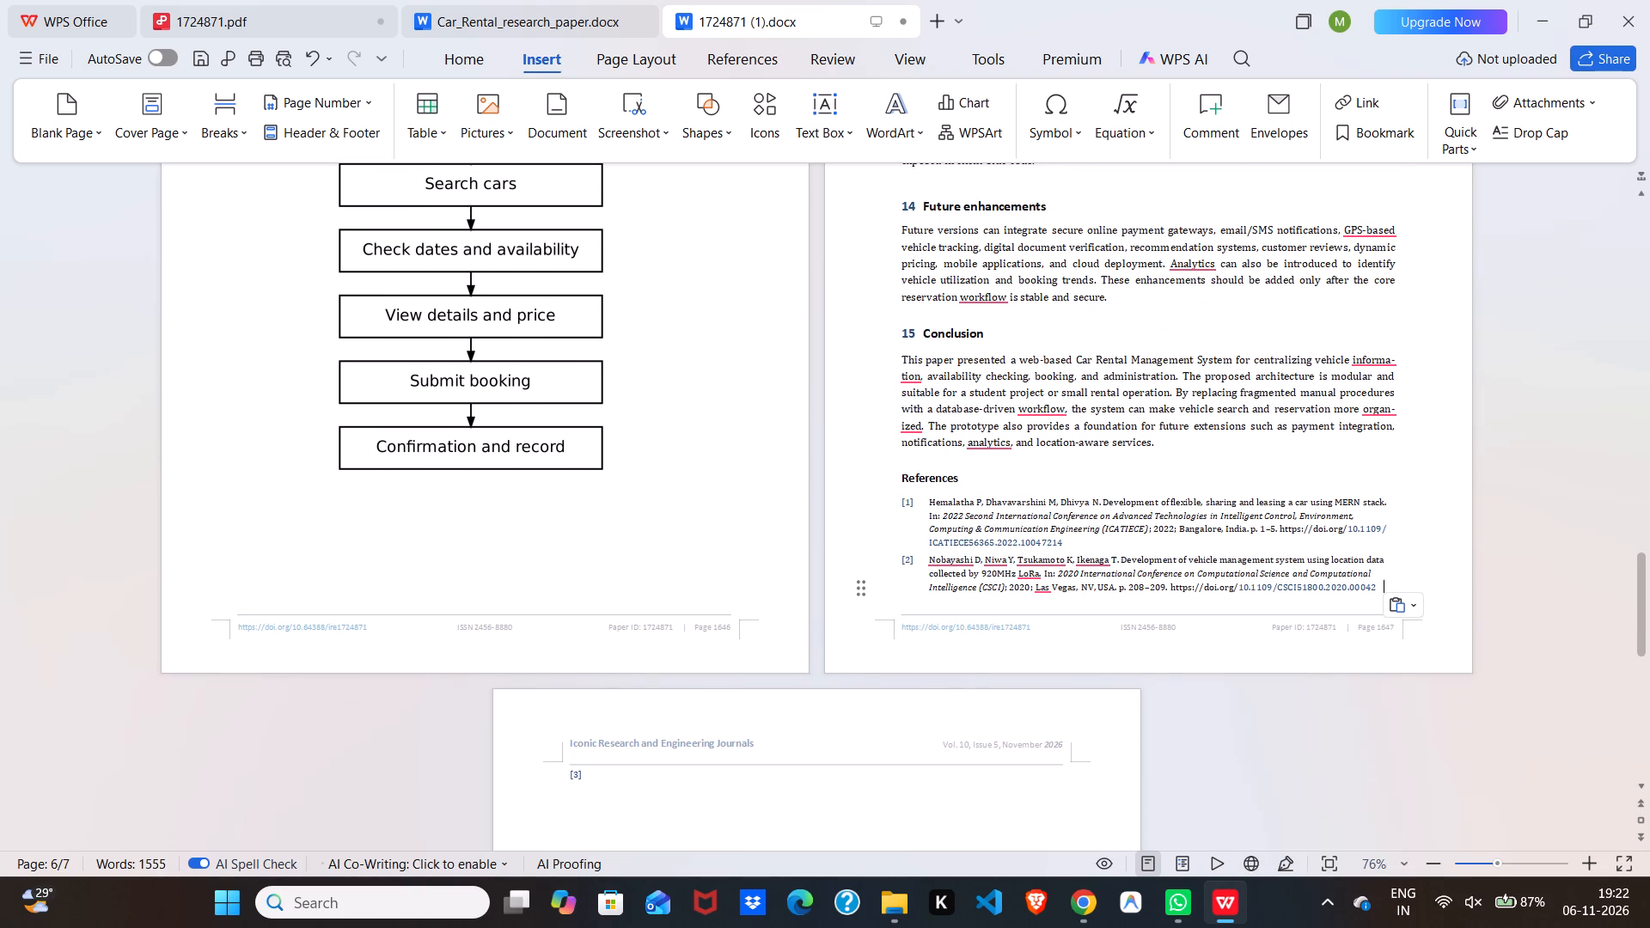
pyautogui.moveTo(1394, 582); pyautogui.dragTo(1081, 516)
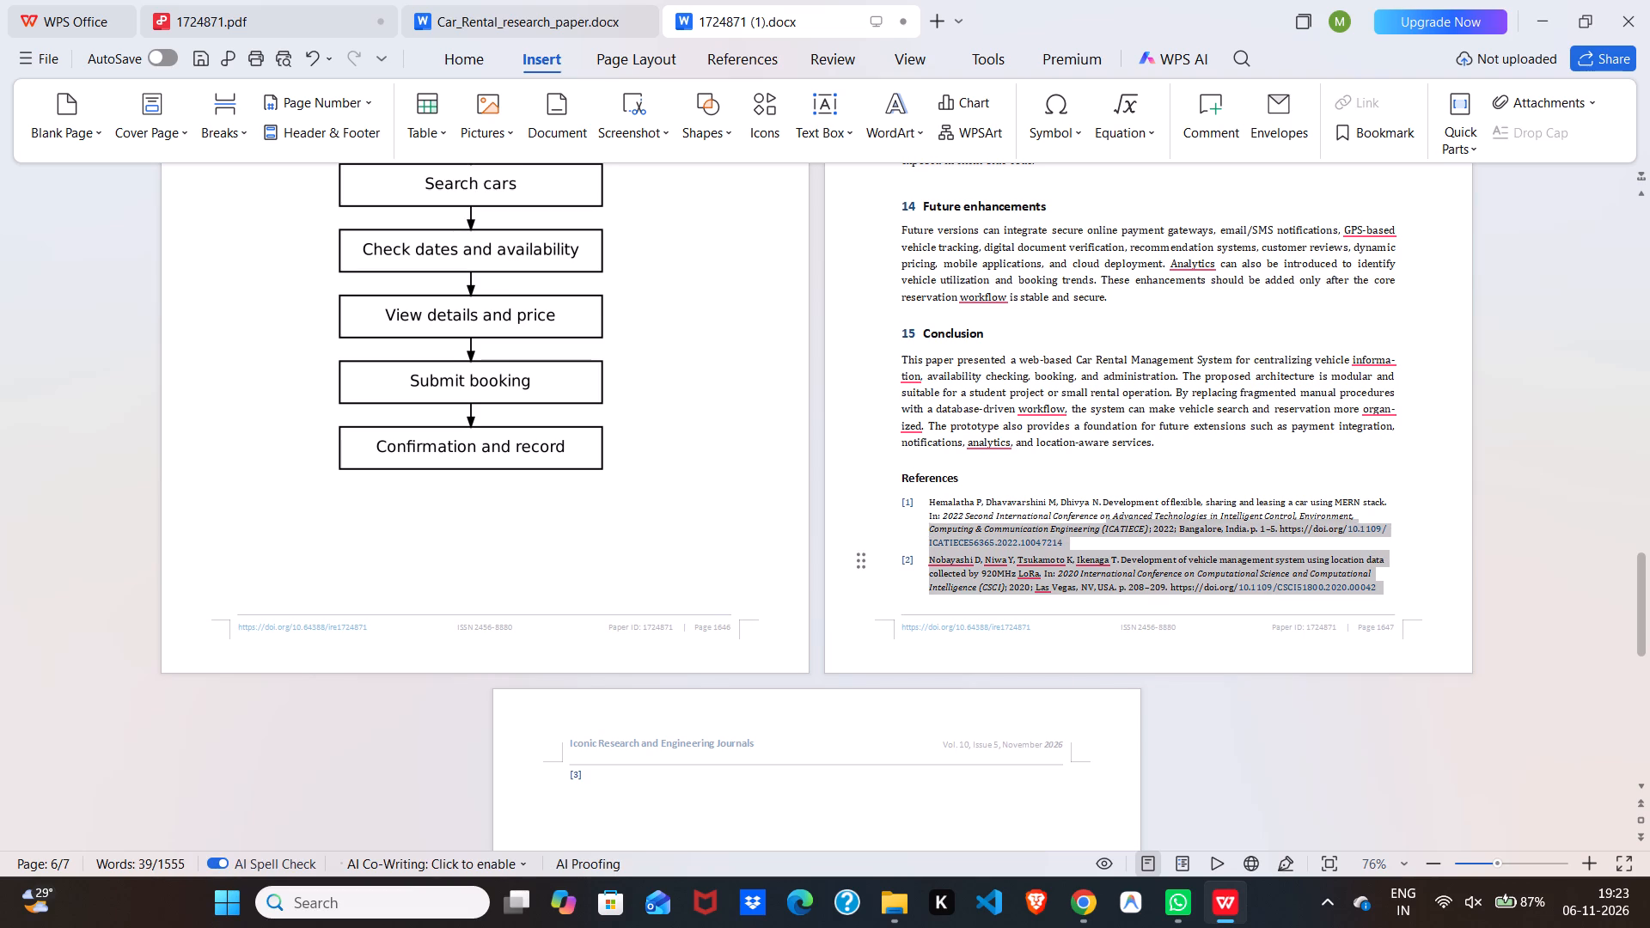
pyautogui.moveTo(1081, 516); pyautogui.dragTo(900, 477)
pyautogui.hotkey('ctrl', 'c')
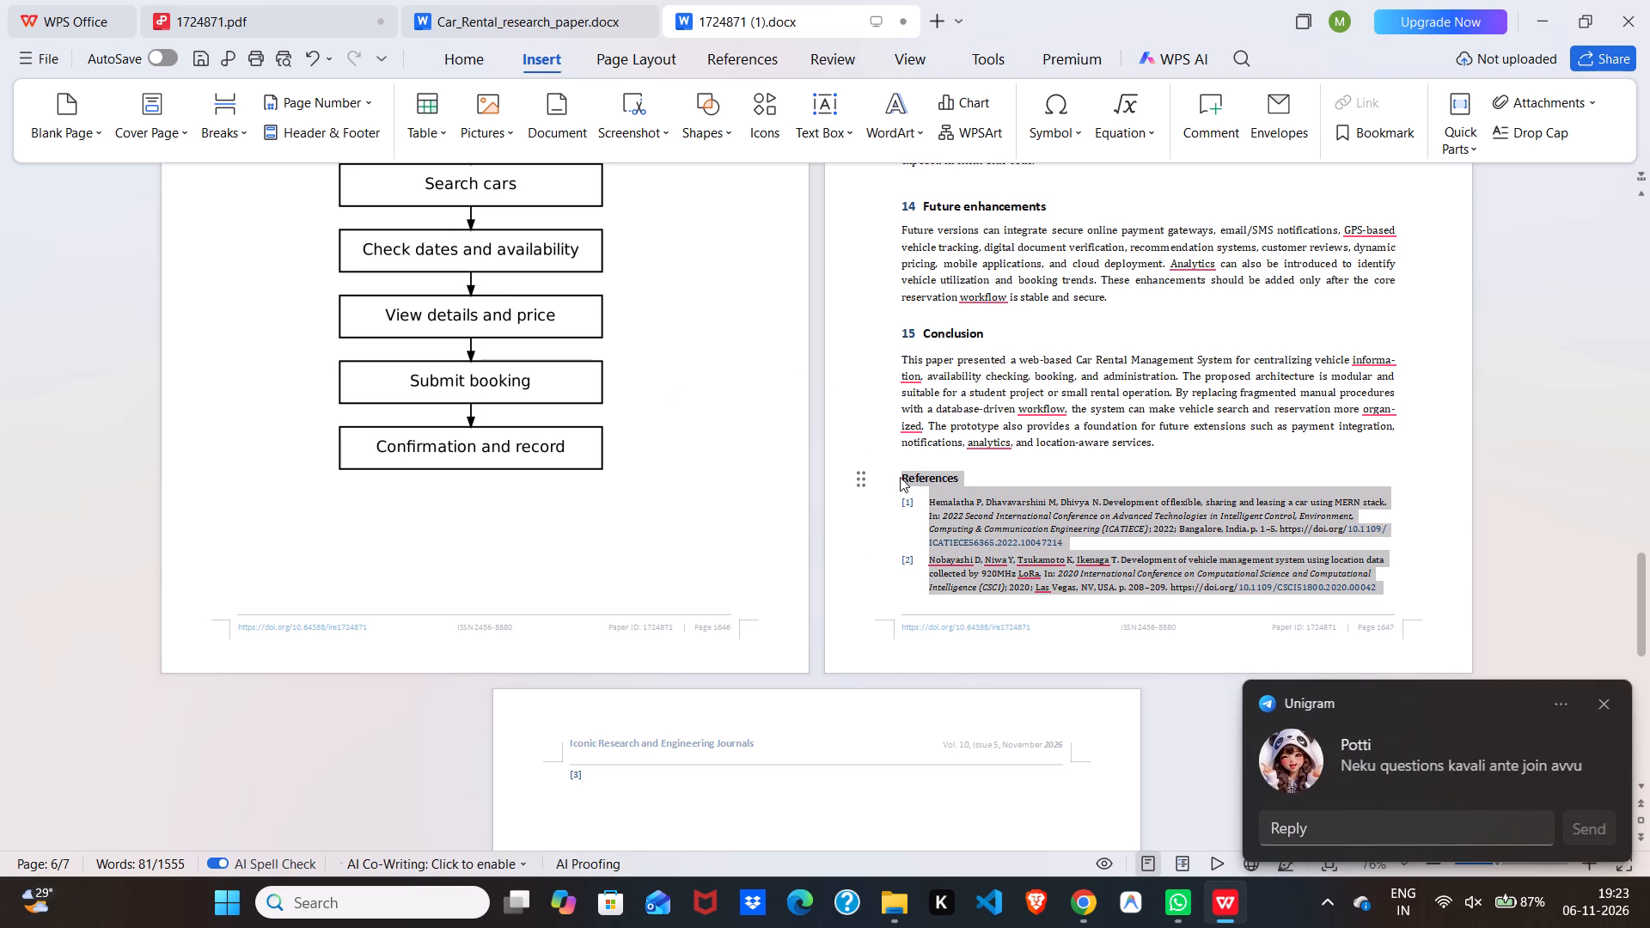
pyautogui.press('BackSpace')
pyautogui.click(816, 809)
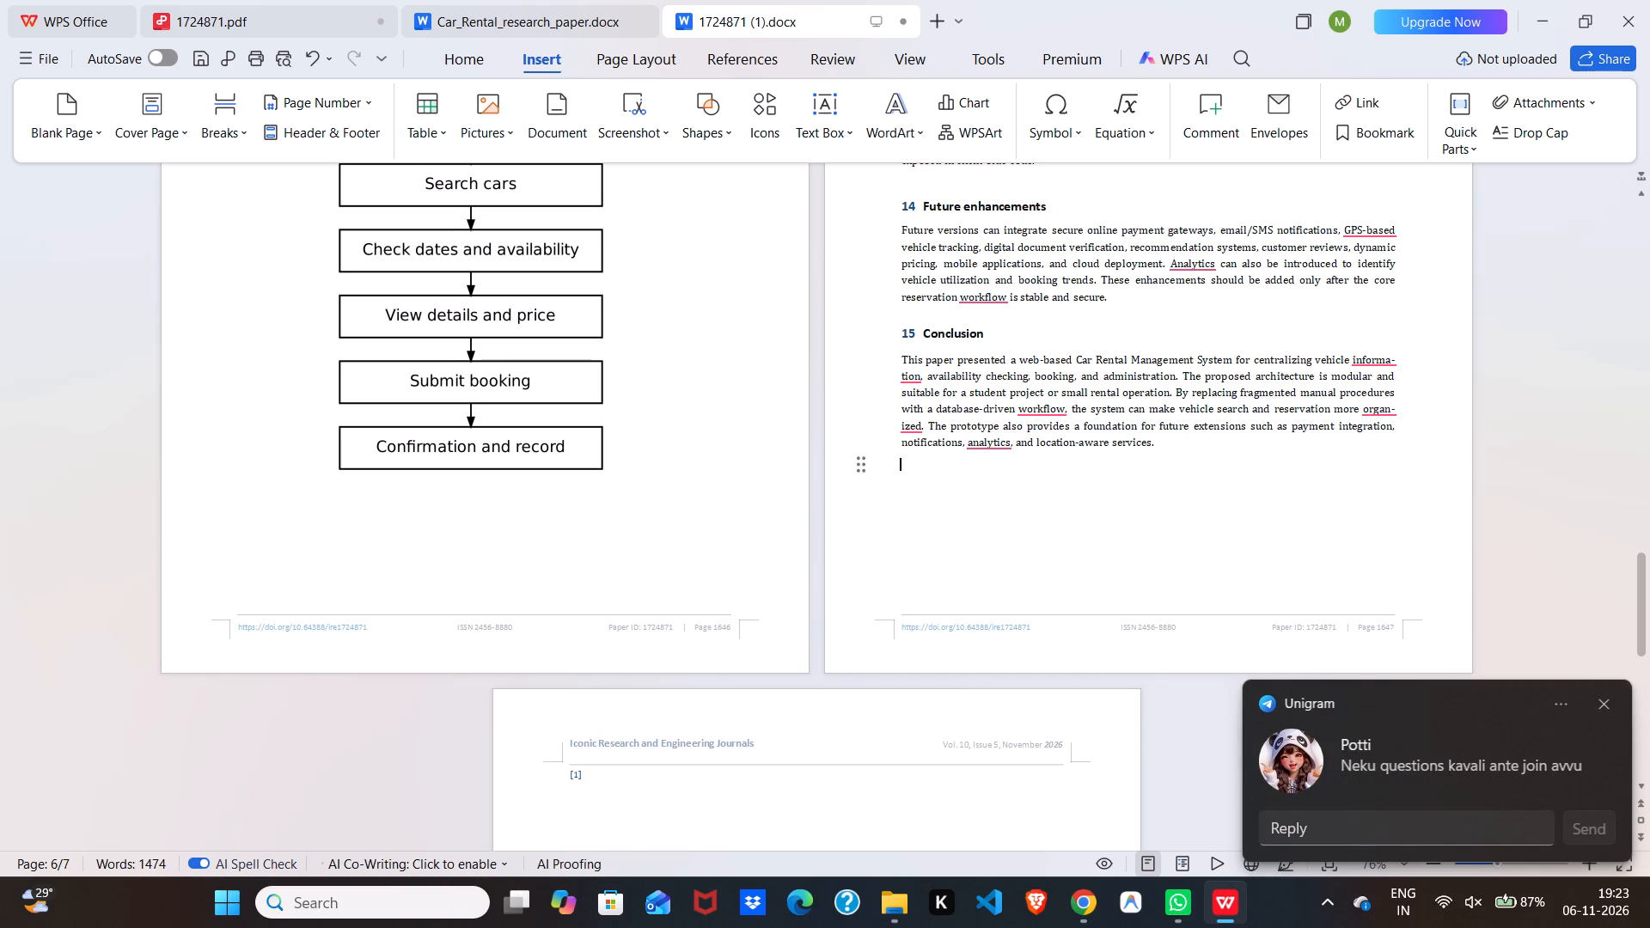
pyautogui.hotkey('ctrl', 'v')
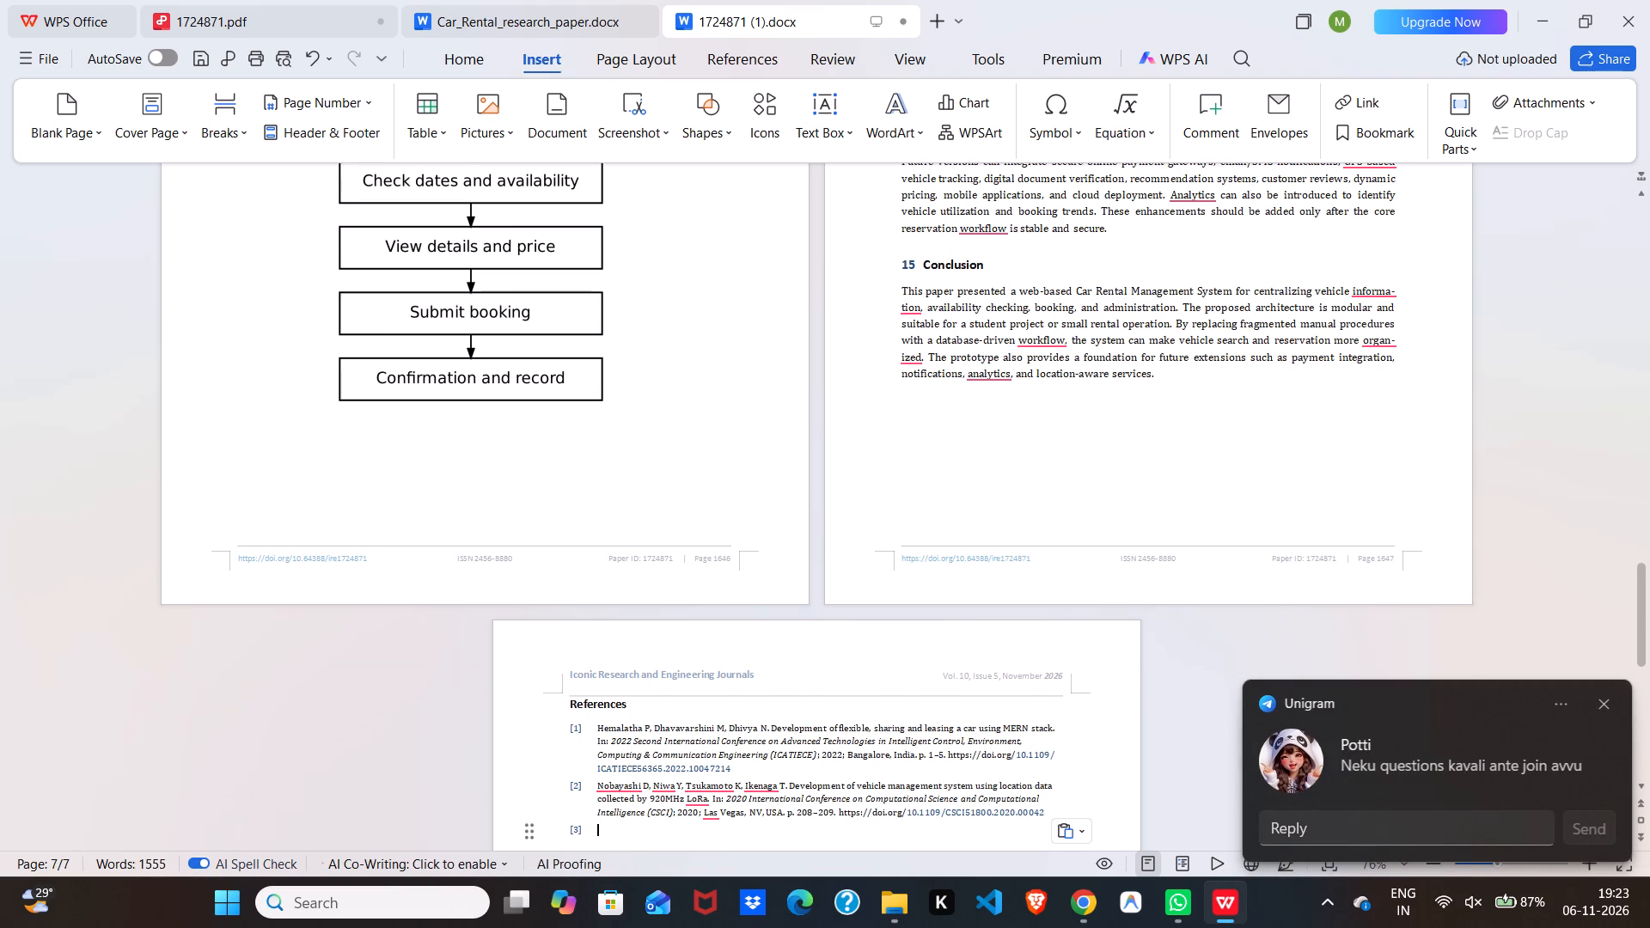
# Switch to Unigram to open the incoming chat message.
pyautogui.click(1393, 779)
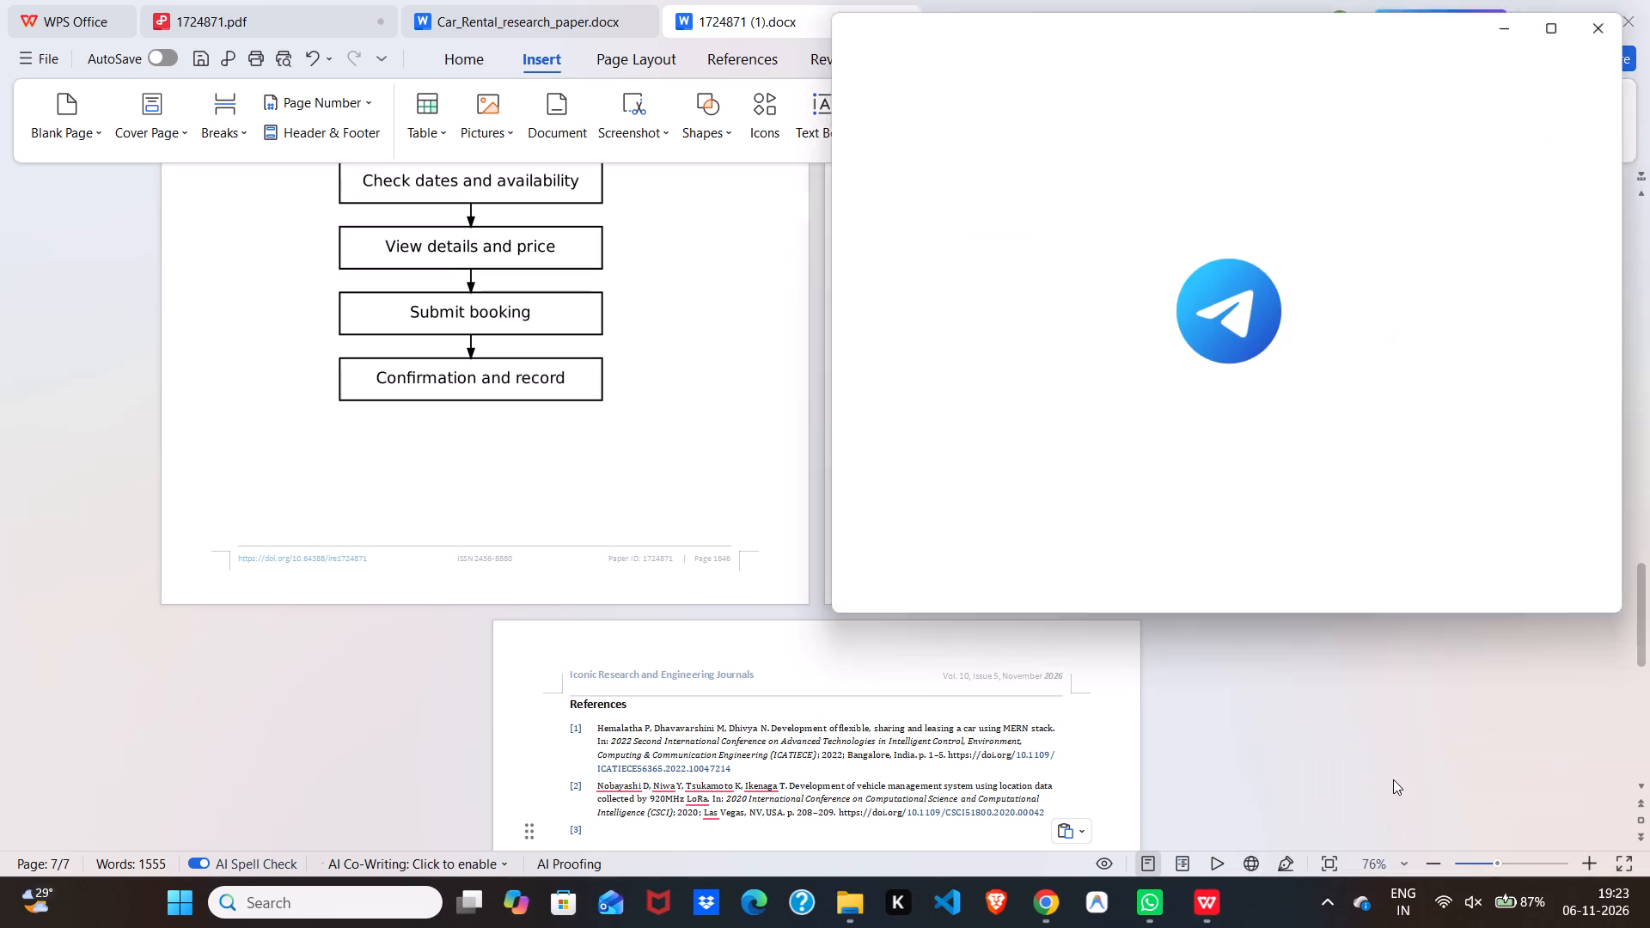
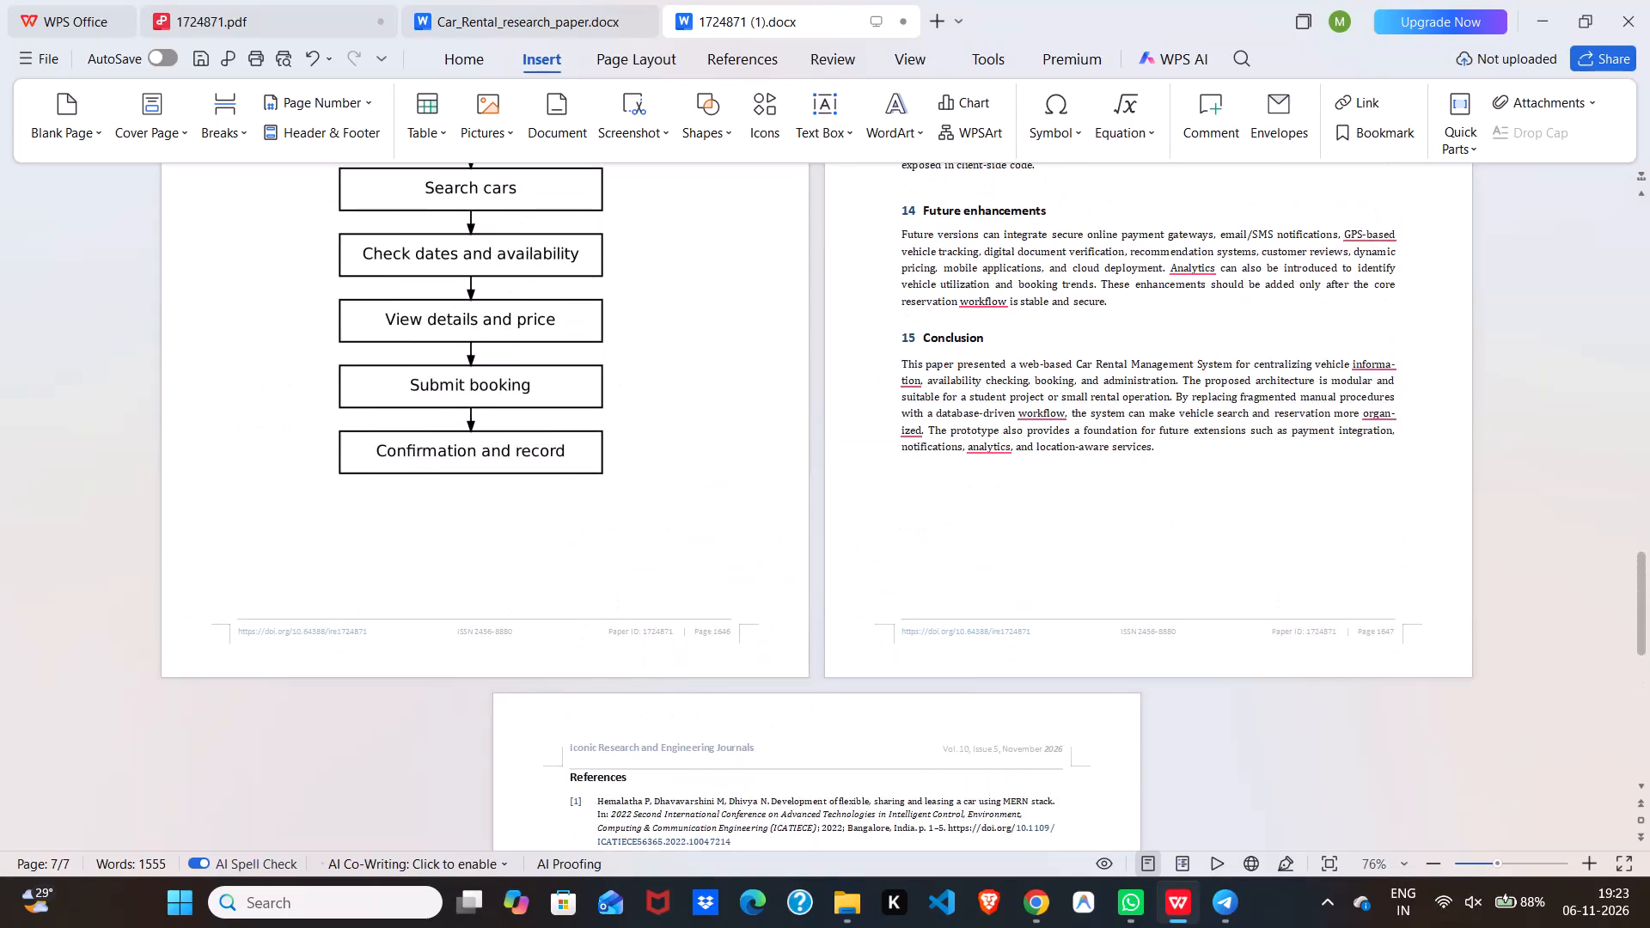
# Undo the recent reference, section and flowchart moves back to before the Figure 3 flowchart was pasted under Workflow on page 5.
pyautogui.scroll(1, 938, 407)
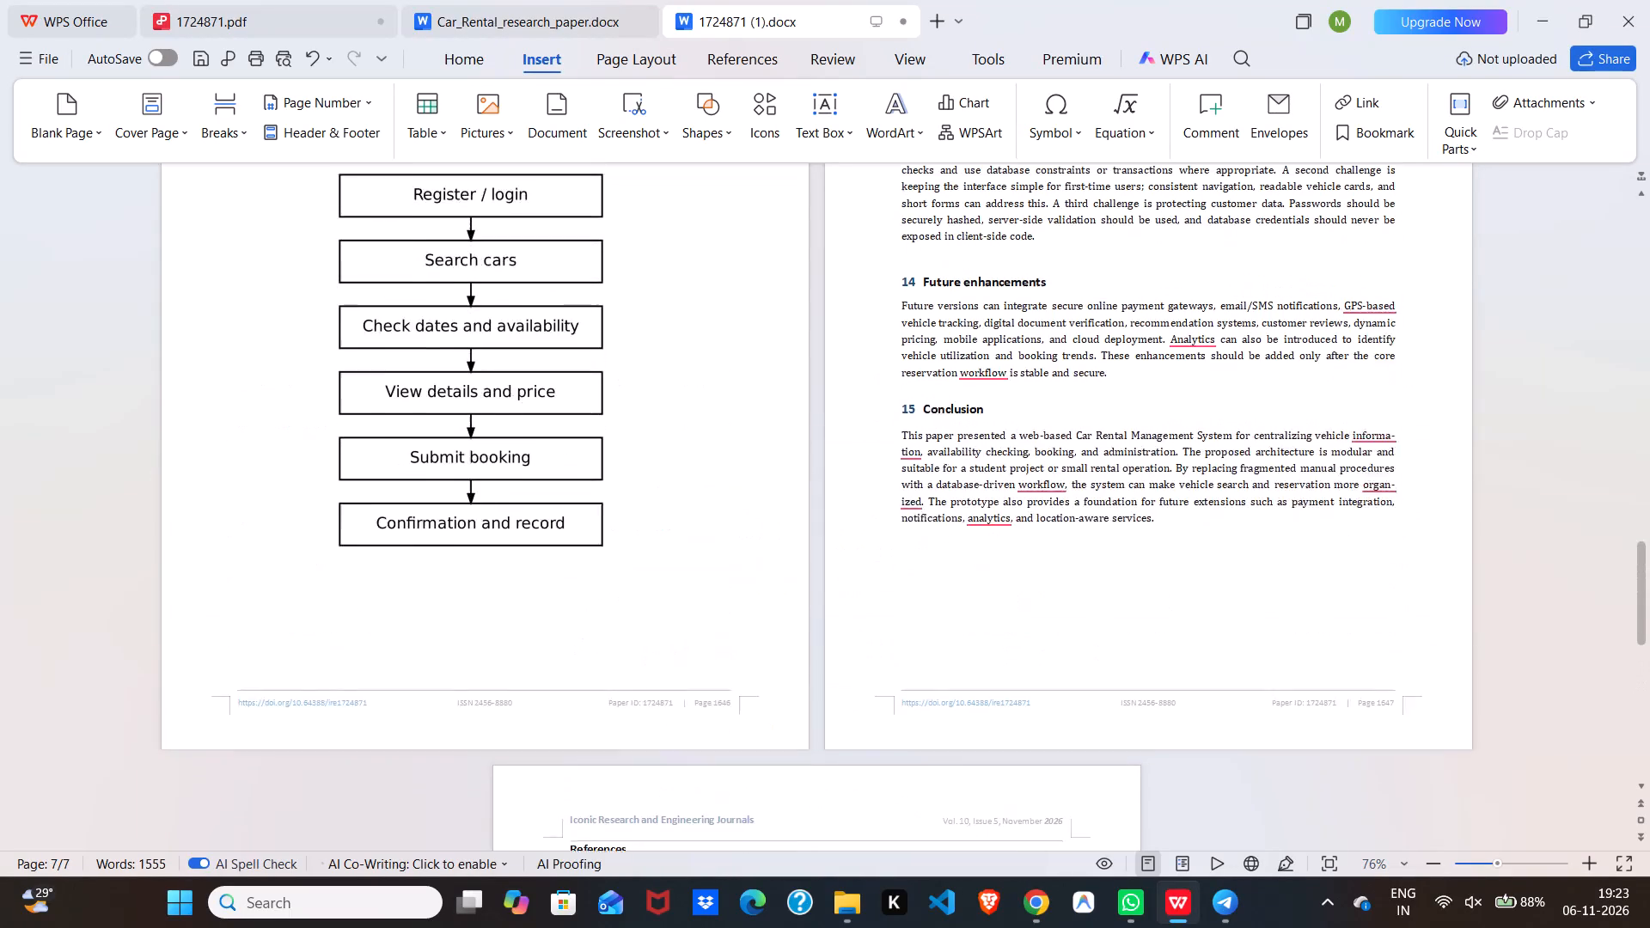
pyautogui.scroll(2, 938, 407)
pyautogui.scroll(-1, 938, 407)
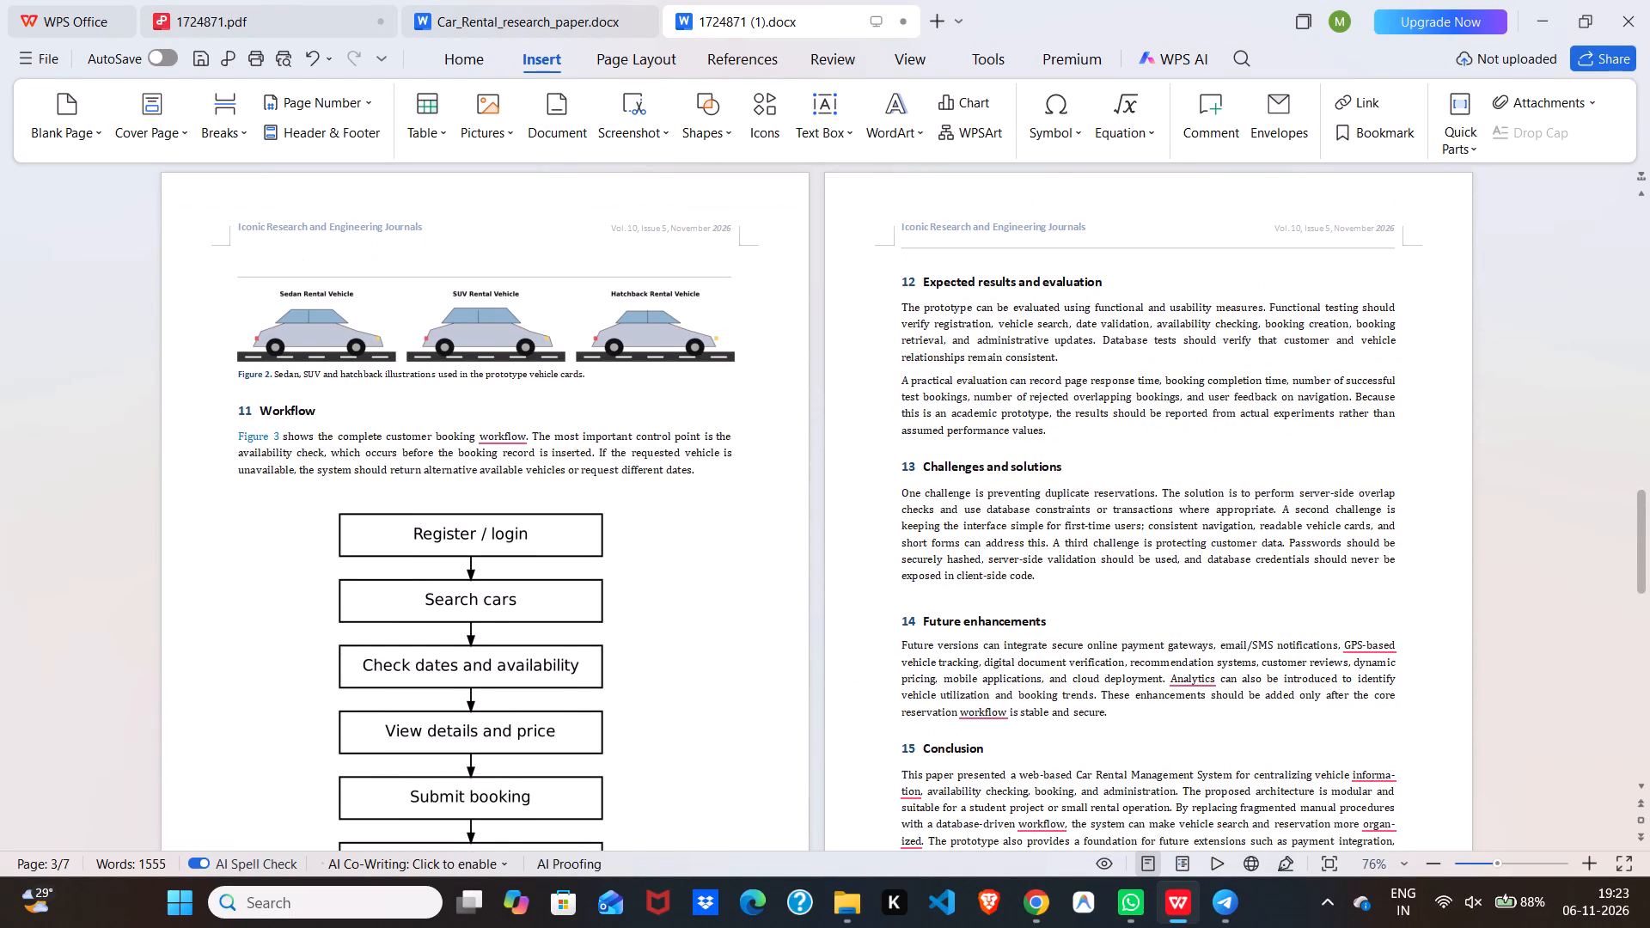
pyautogui.scroll(-1, 938, 407)
pyautogui.scroll(-3, 662, 492)
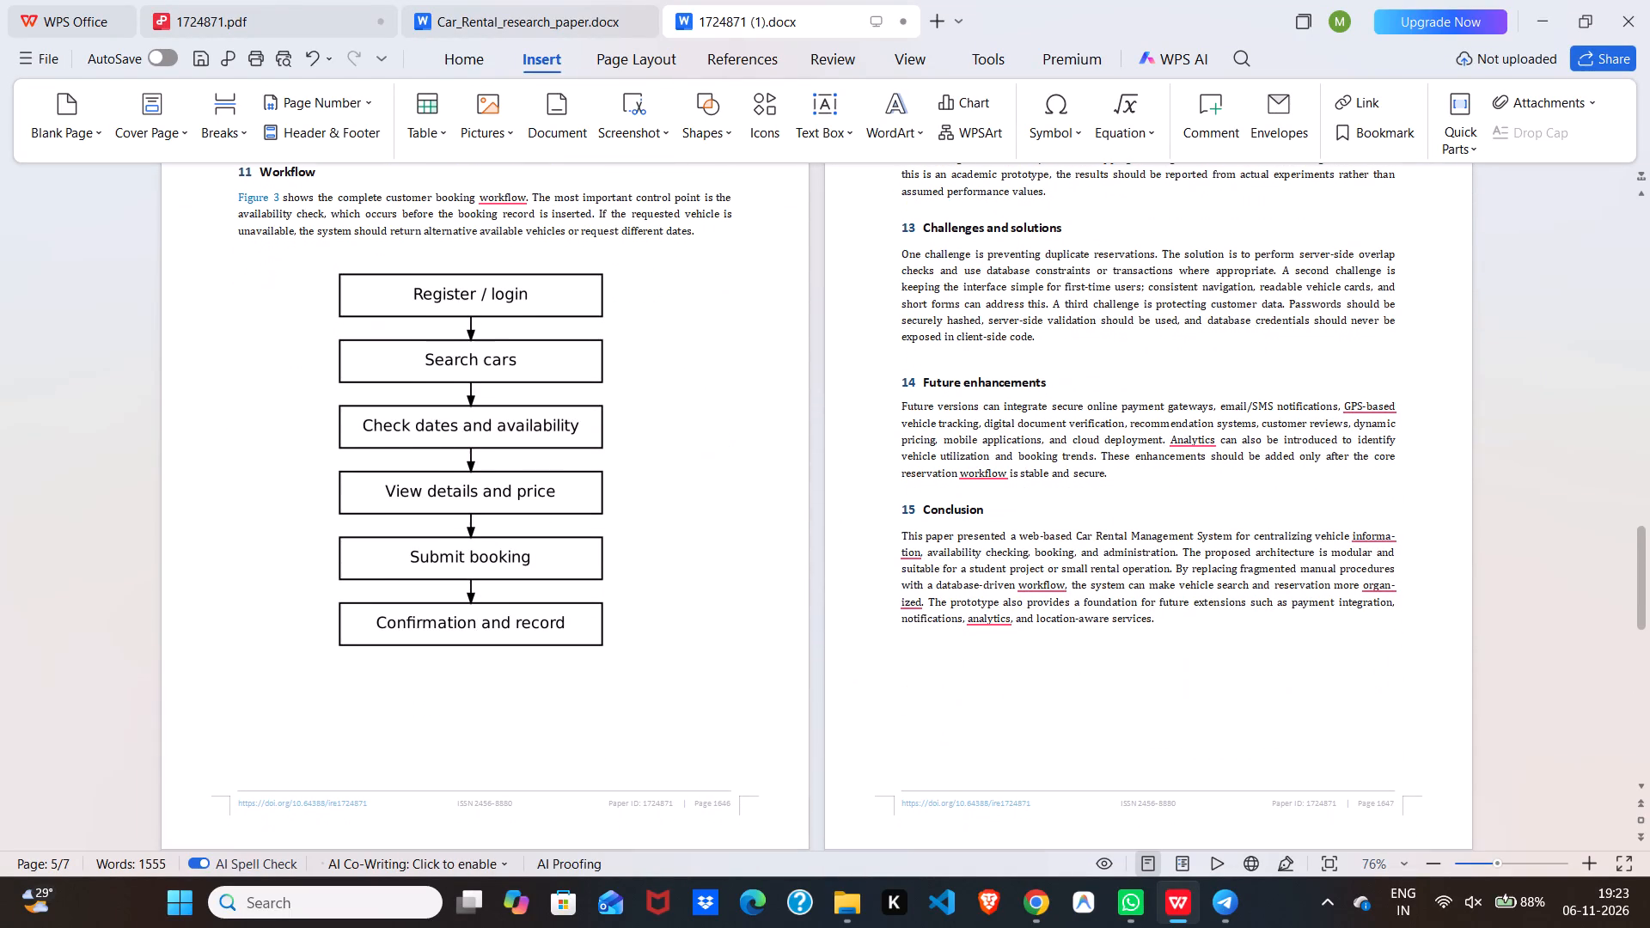
pyautogui.click(353, 691)
pyautogui.hotkey('ctrl', 'z')
pyautogui.hotkey('ctrl', 'z')
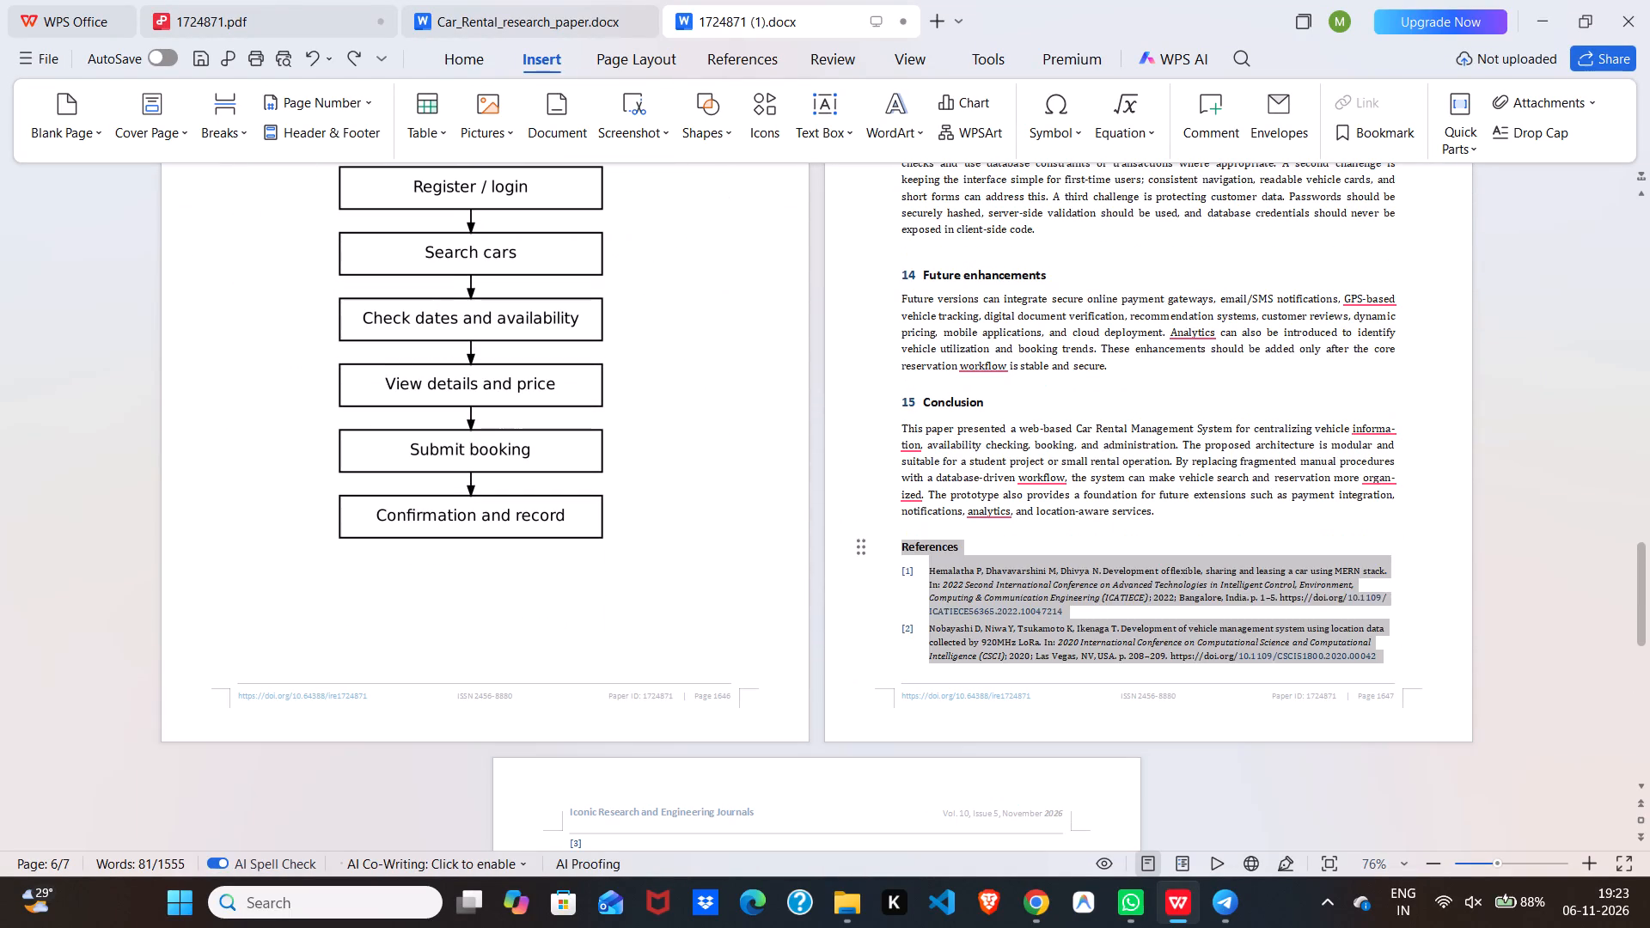
pyautogui.hotkey('ctrl', 'z')
pyautogui.hotkey('ctrl', 'z')
pyautogui.hotkey('ctrl', 'z')
pyautogui.hotkey('ctrl', 'z')
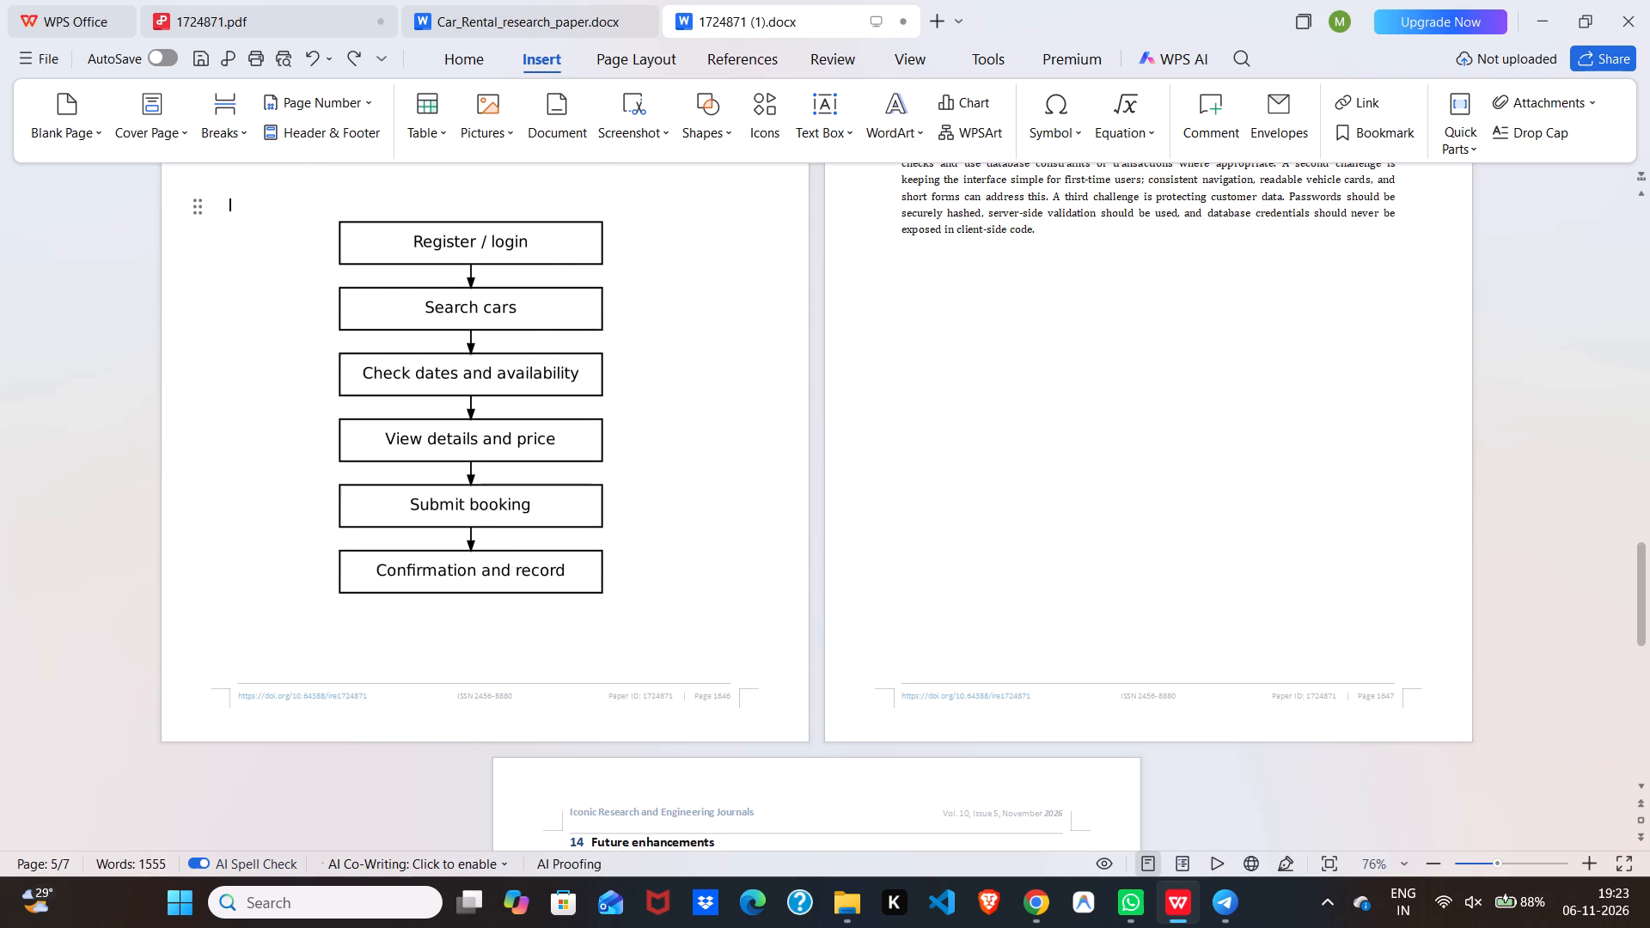
pyautogui.hotkey('ctrl', 'z')
pyautogui.hotkey('ctrl', 'z')
pyautogui.hotkey('ctrl', 'z')
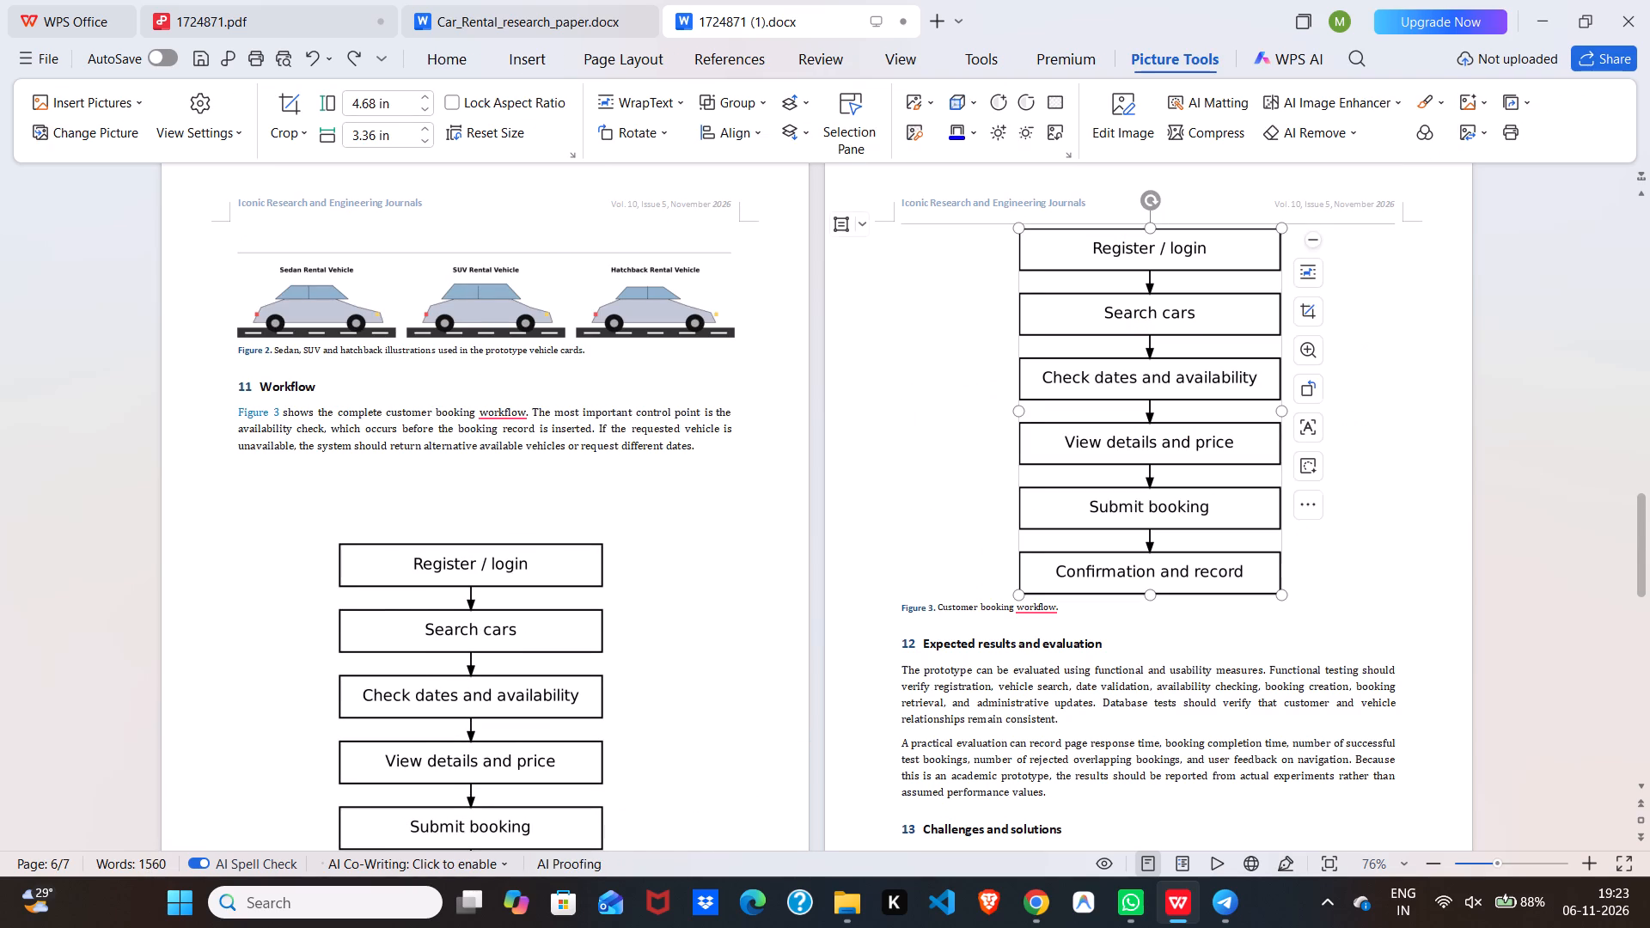
pyautogui.hotkey('ctrl', 'z')
pyautogui.hotkey('ctrl', 'z')
pyautogui.hotkey('ctrl', 'z')
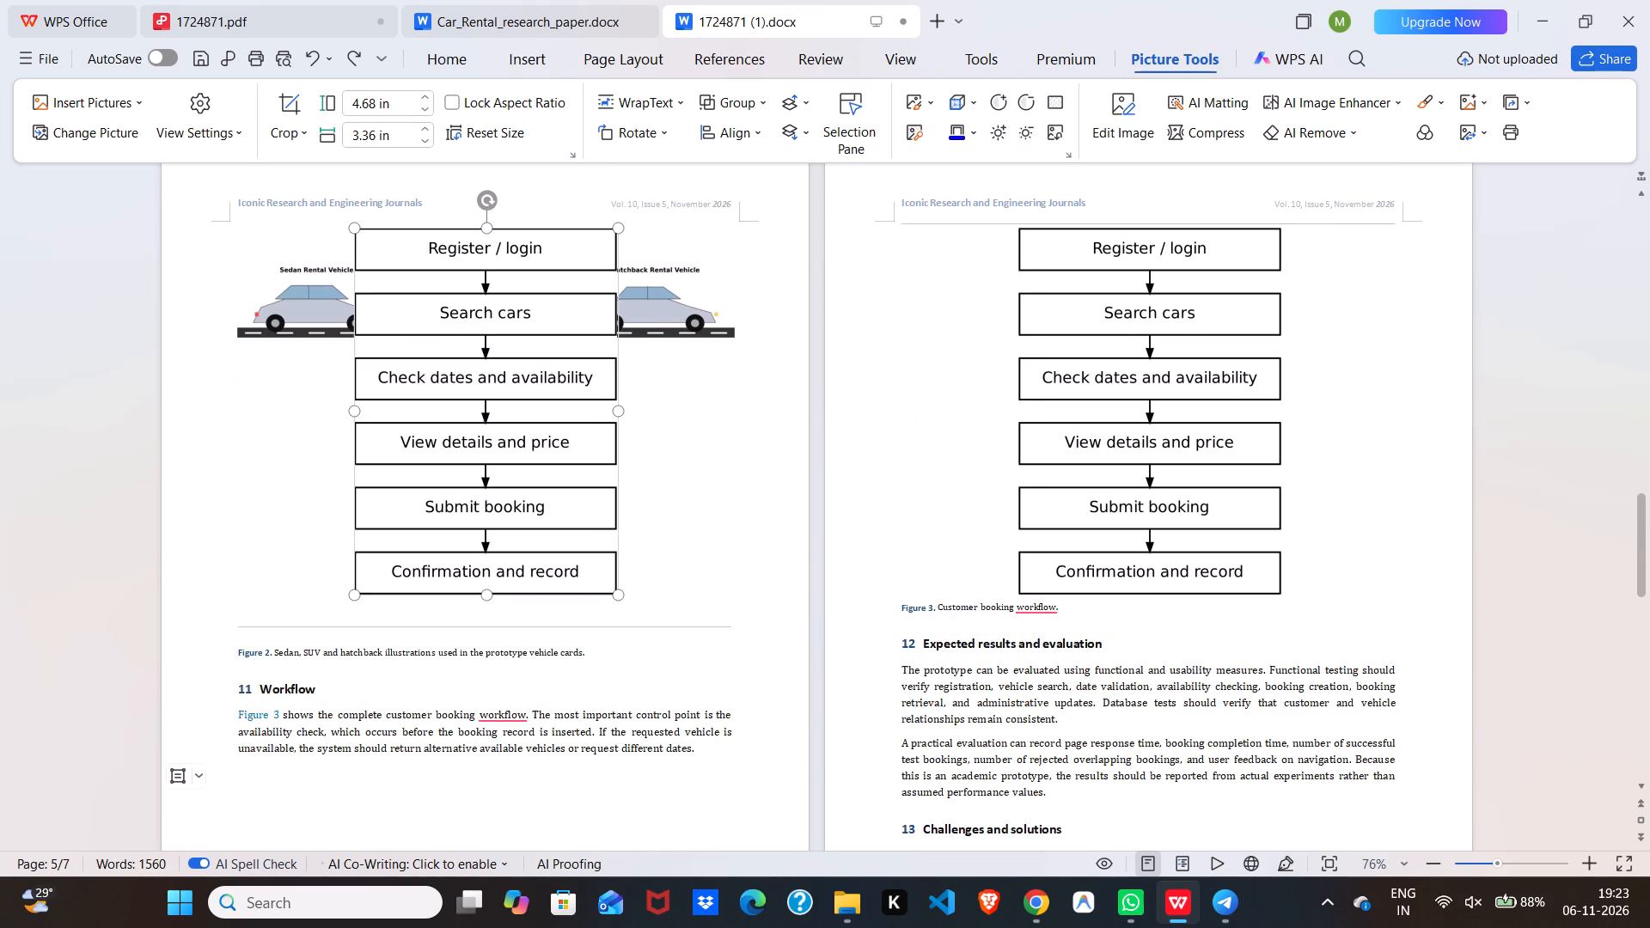
pyautogui.hotkey('ctrl', 'z')
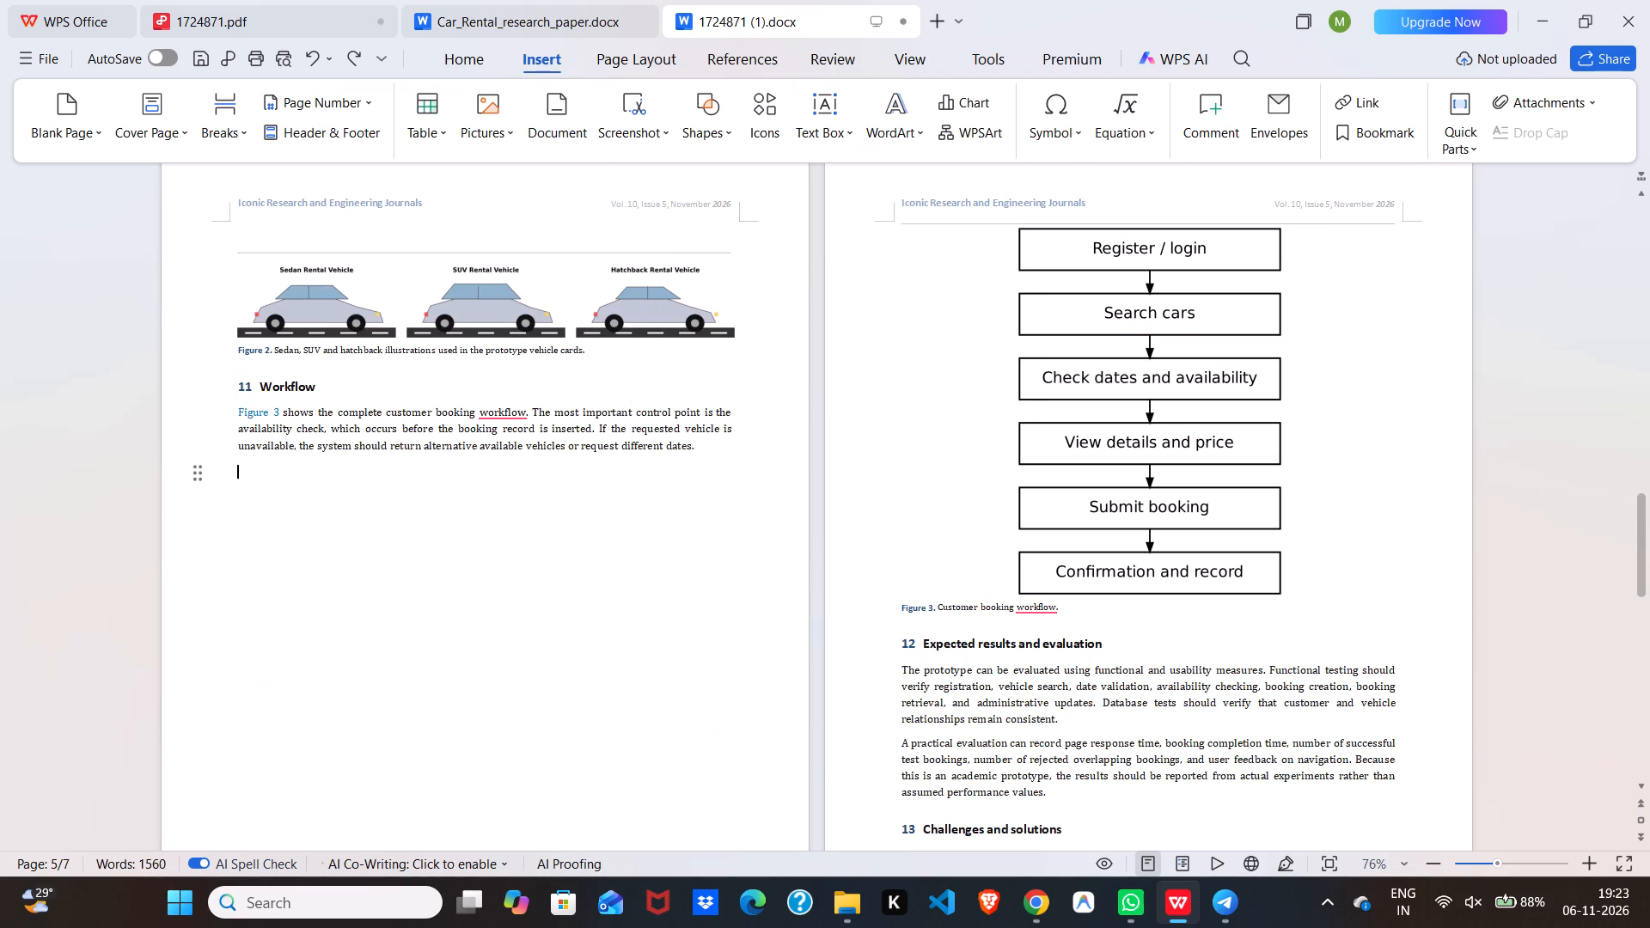
# Copy the Figure 3 booking flowchart together with its caption from page 6 and paste it below the Workflow paragraph on page 5.
pyautogui.scroll(1, 938, 709)
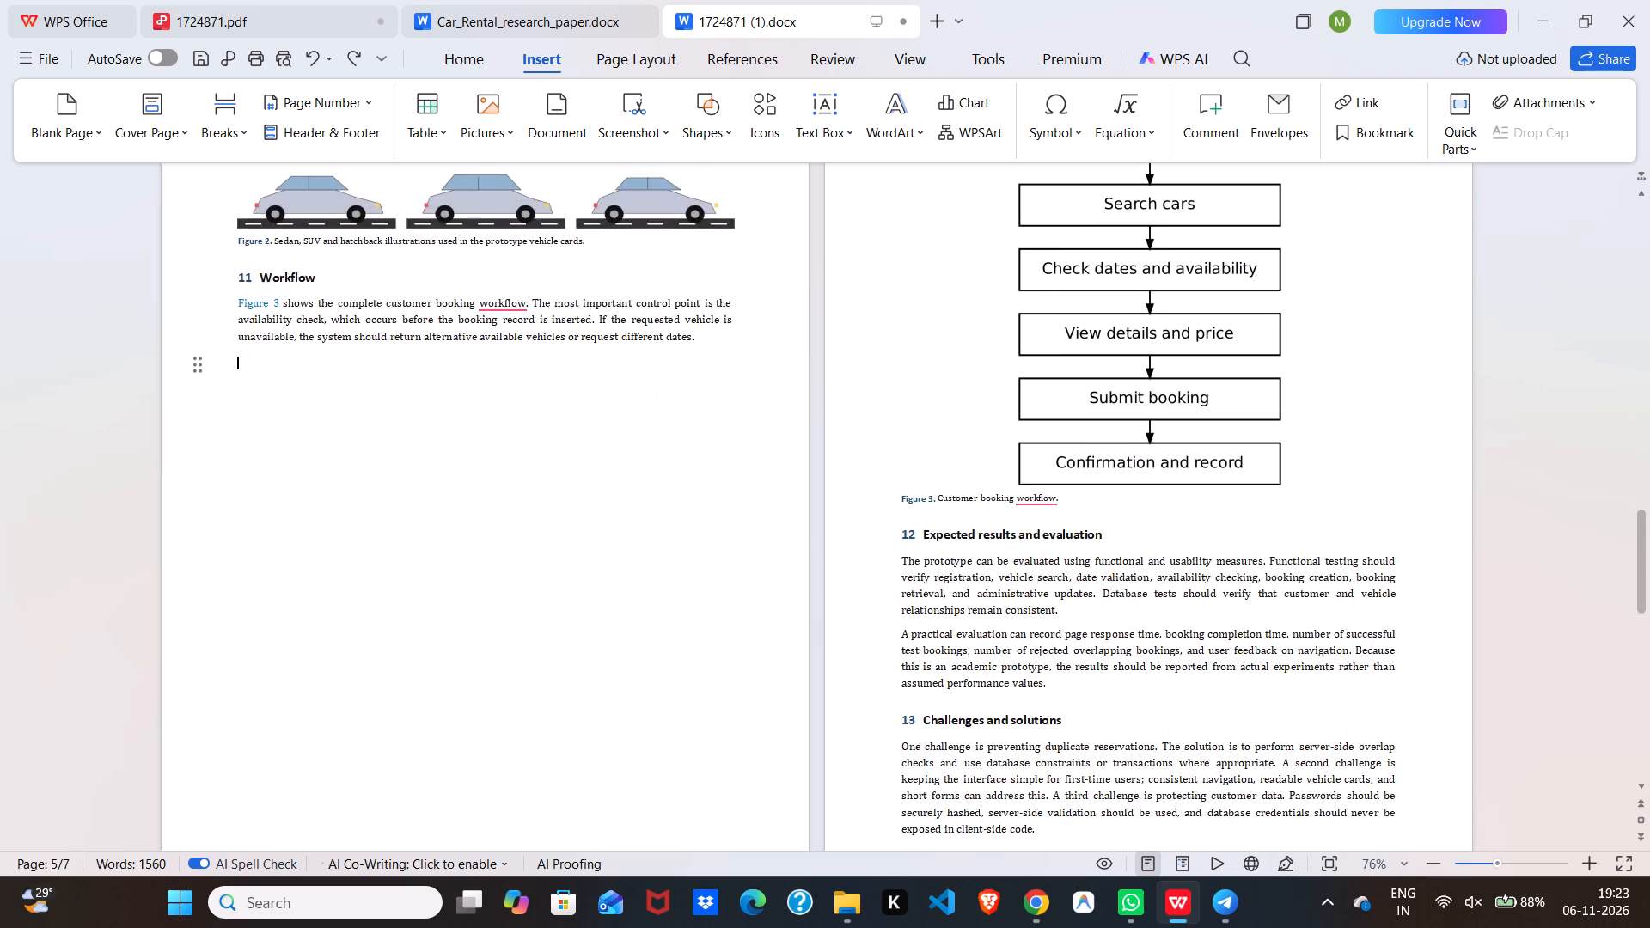
pyautogui.scroll(1, 938, 709)
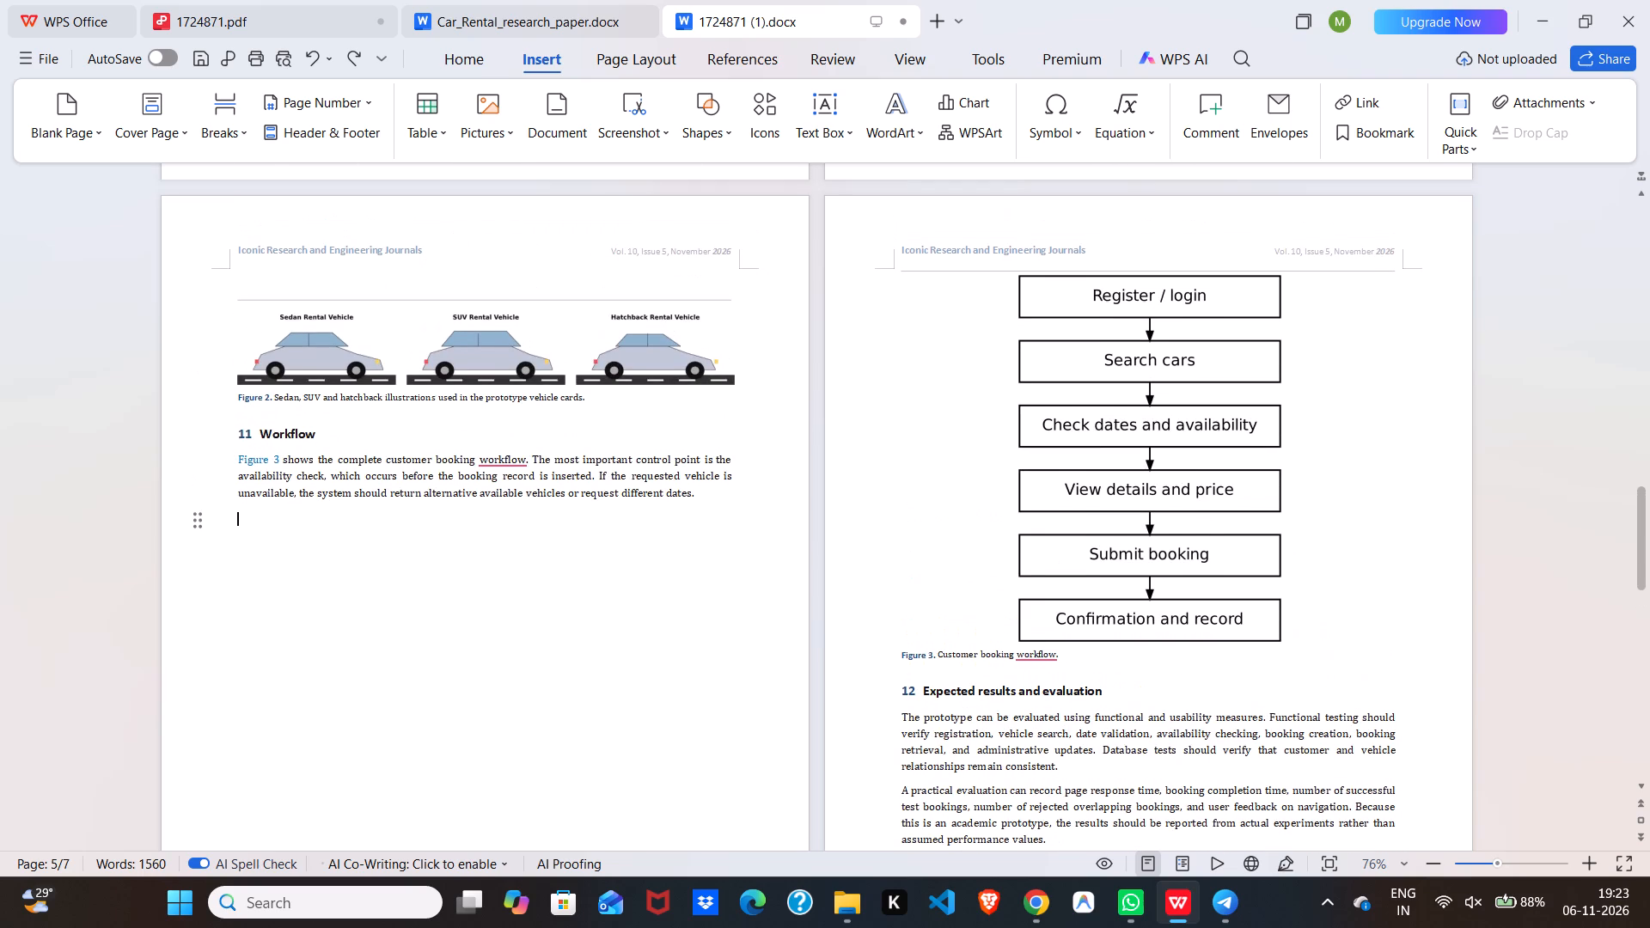
pyautogui.scroll(-1, 938, 709)
pyautogui.moveTo(1065, 546); pyautogui.dragTo(920, 230)
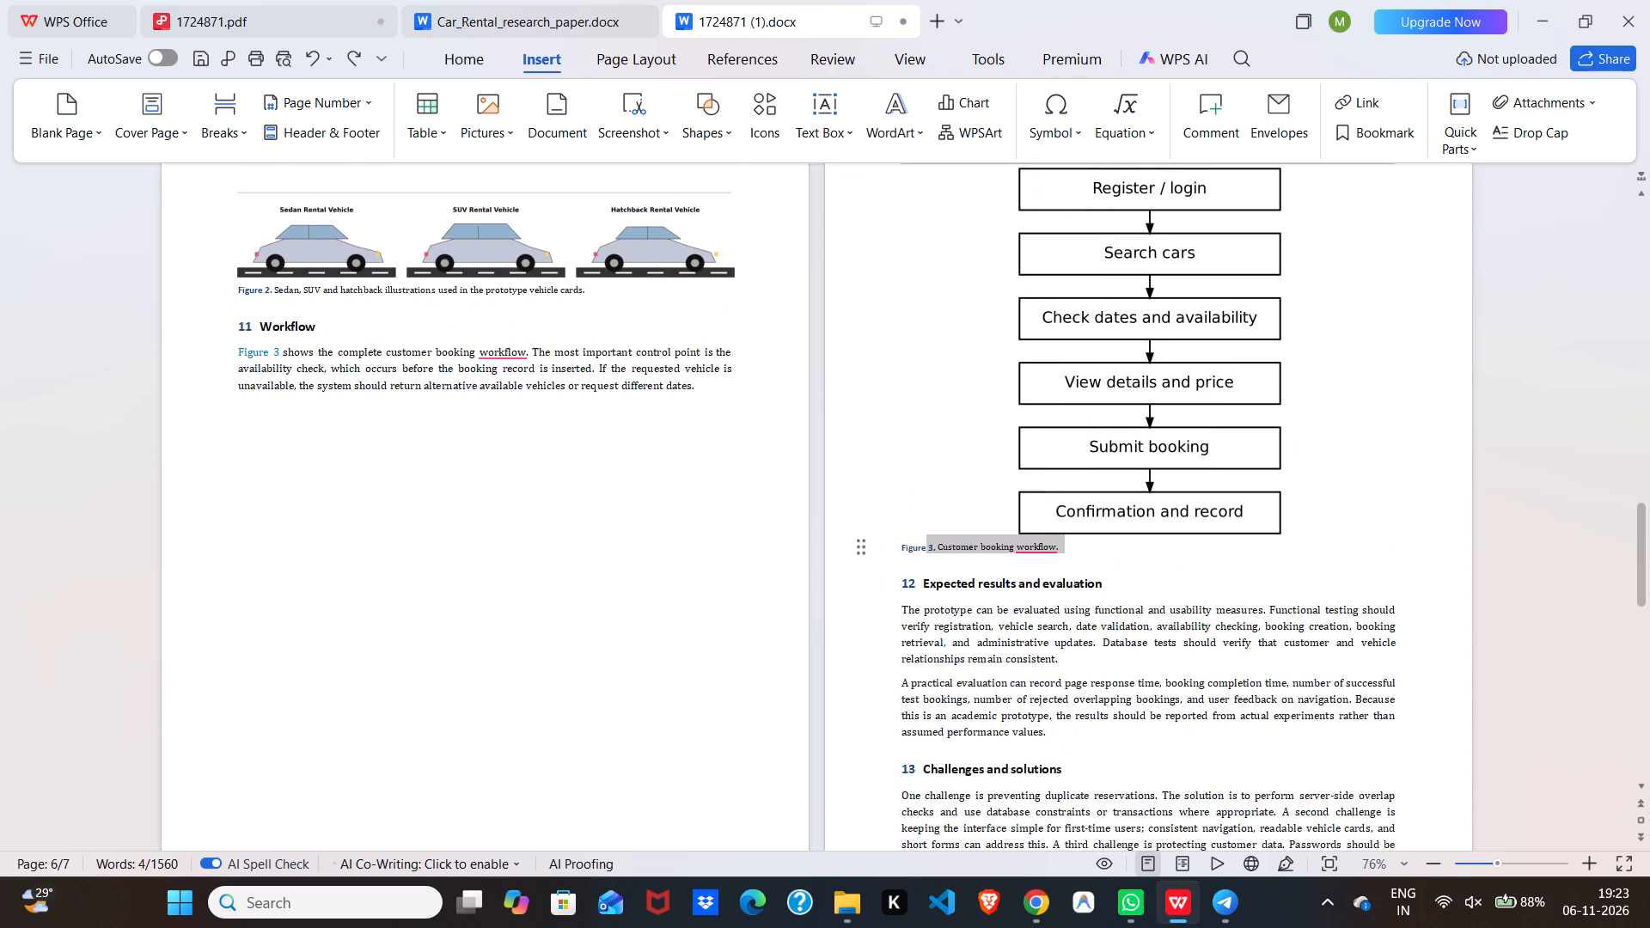
pyautogui.moveTo(920, 230); pyautogui.dragTo(993, 897)
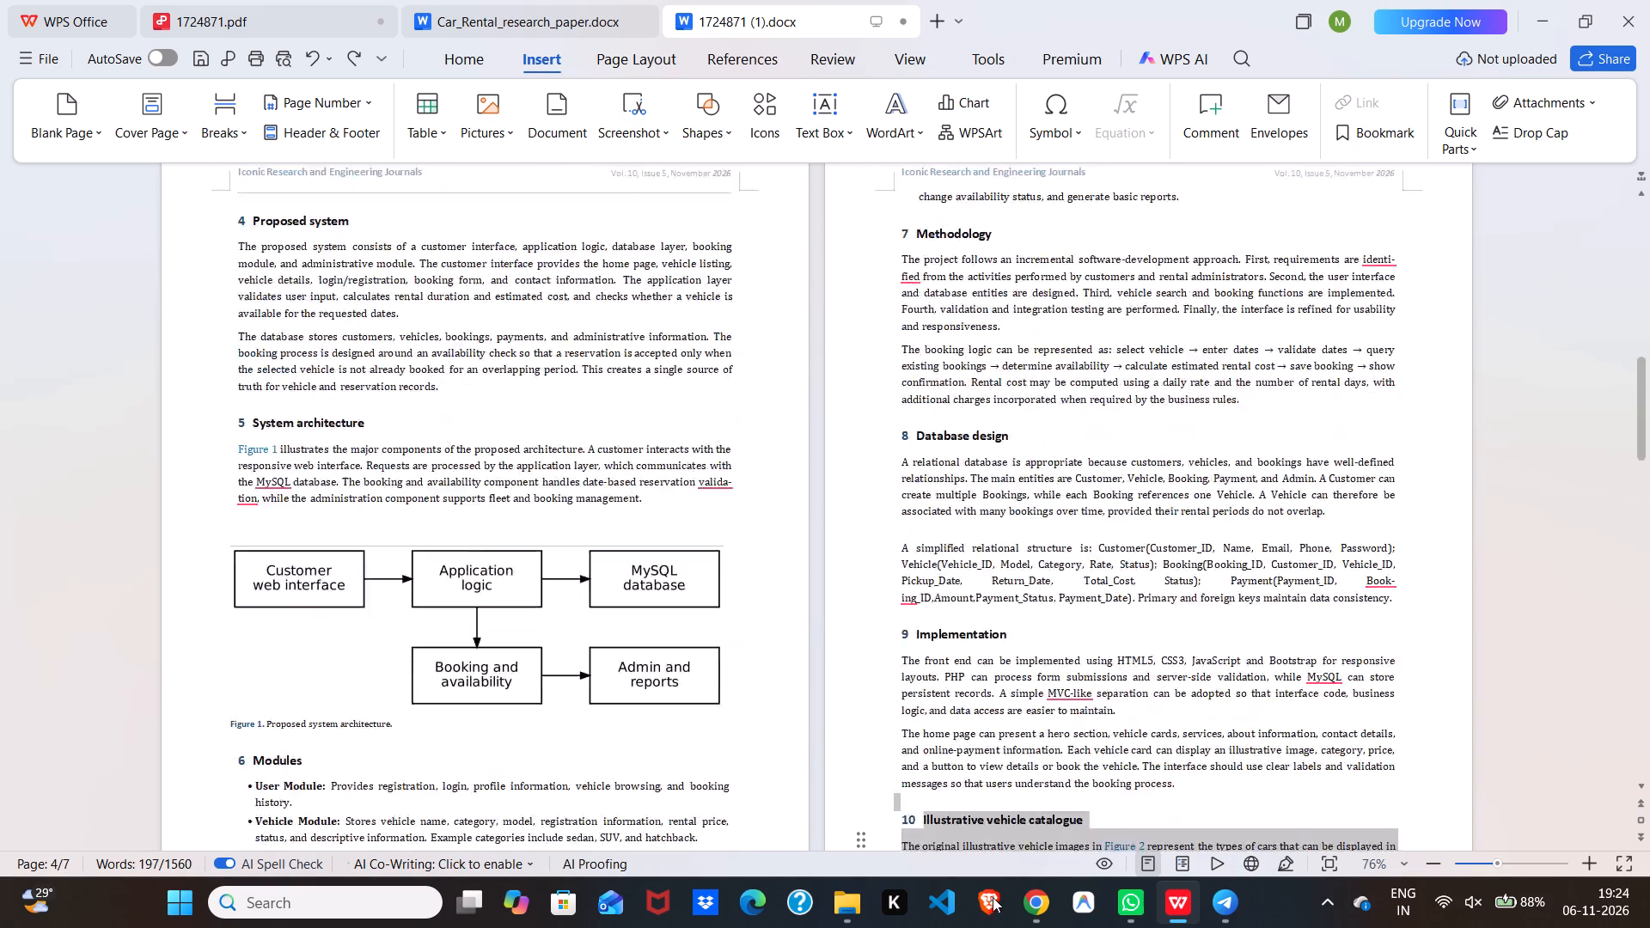
pyautogui.moveTo(993, 897); pyautogui.dragTo(963, 458)
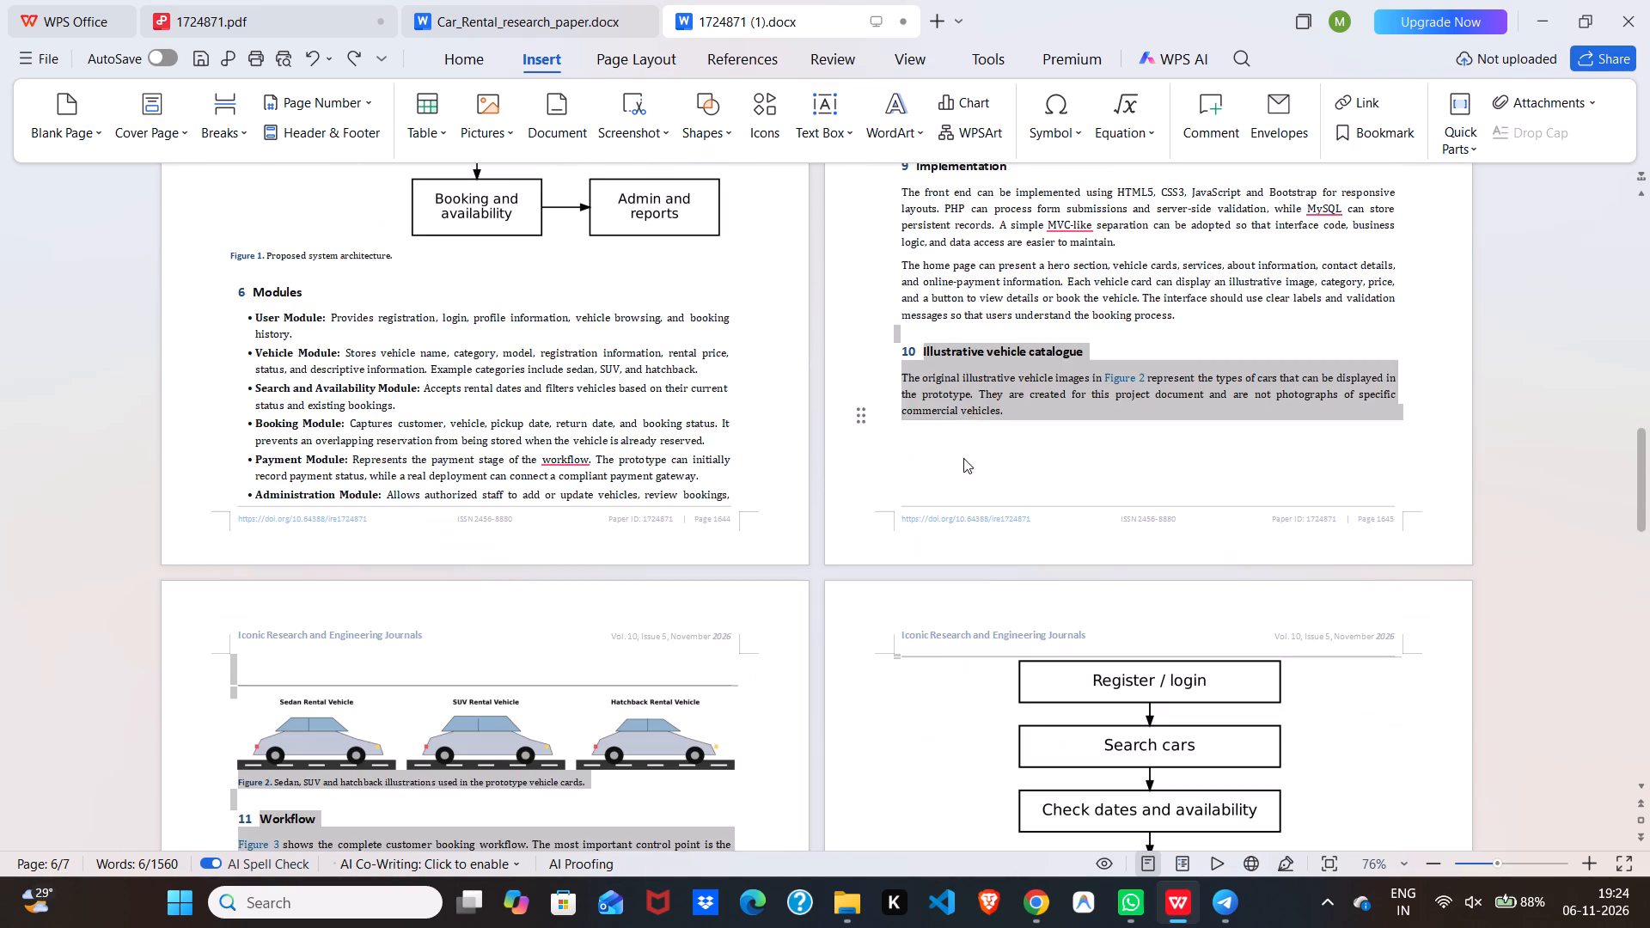
pyautogui.moveTo(963, 458); pyautogui.dragTo(1038, 778)
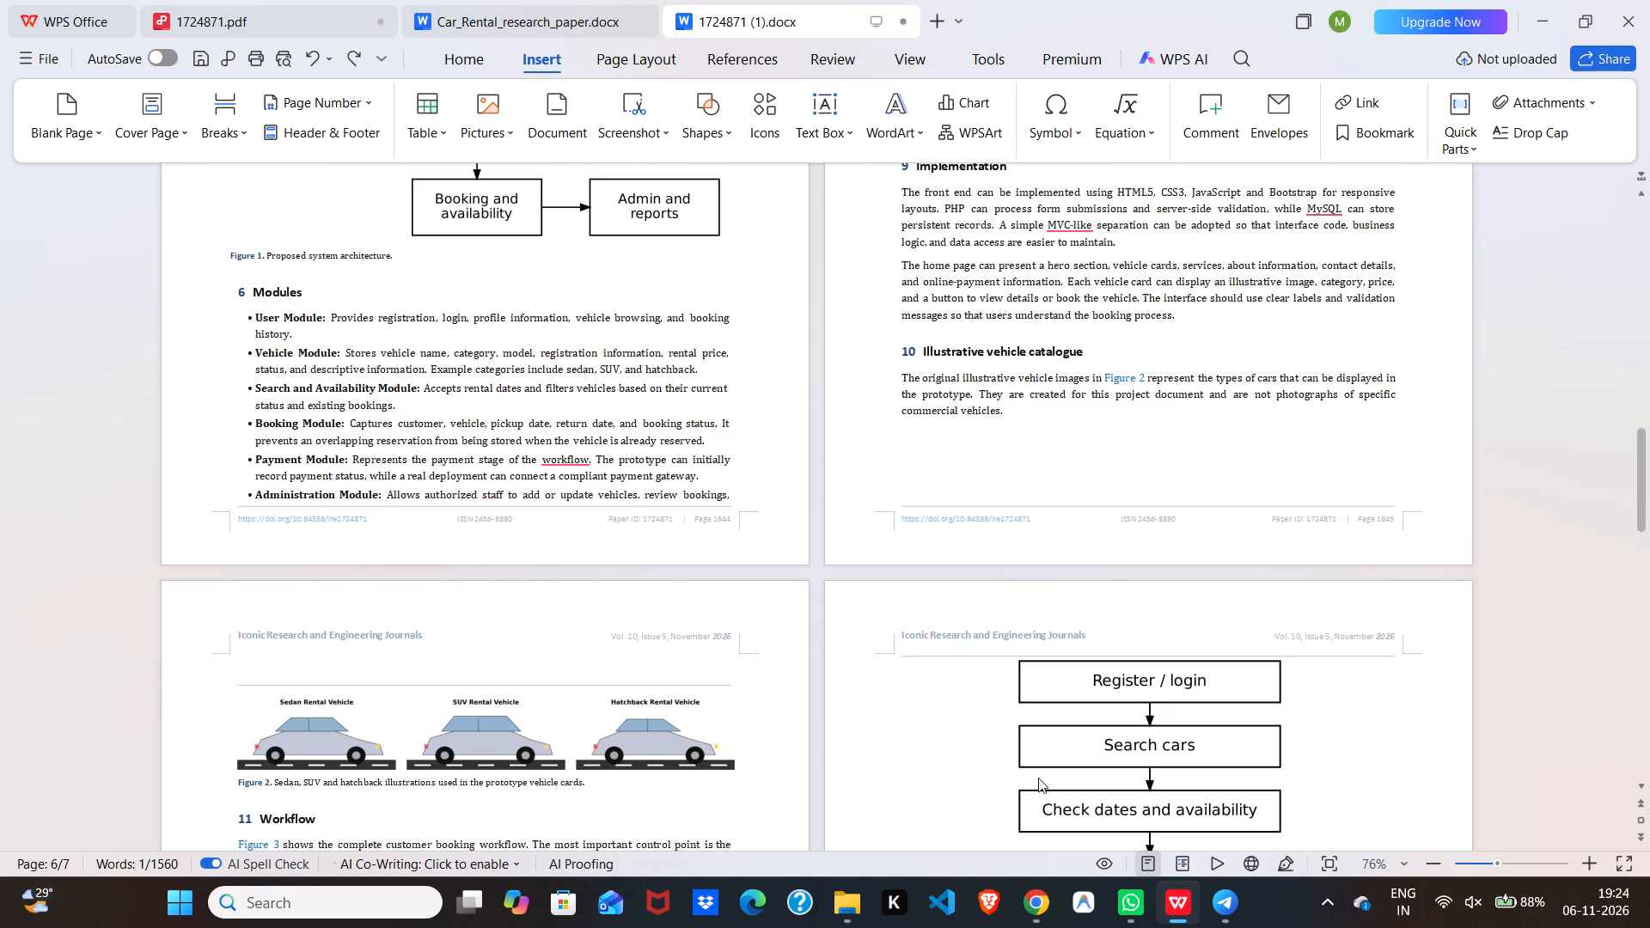
pyautogui.moveTo(1038, 778); pyautogui.dragTo(900, 461)
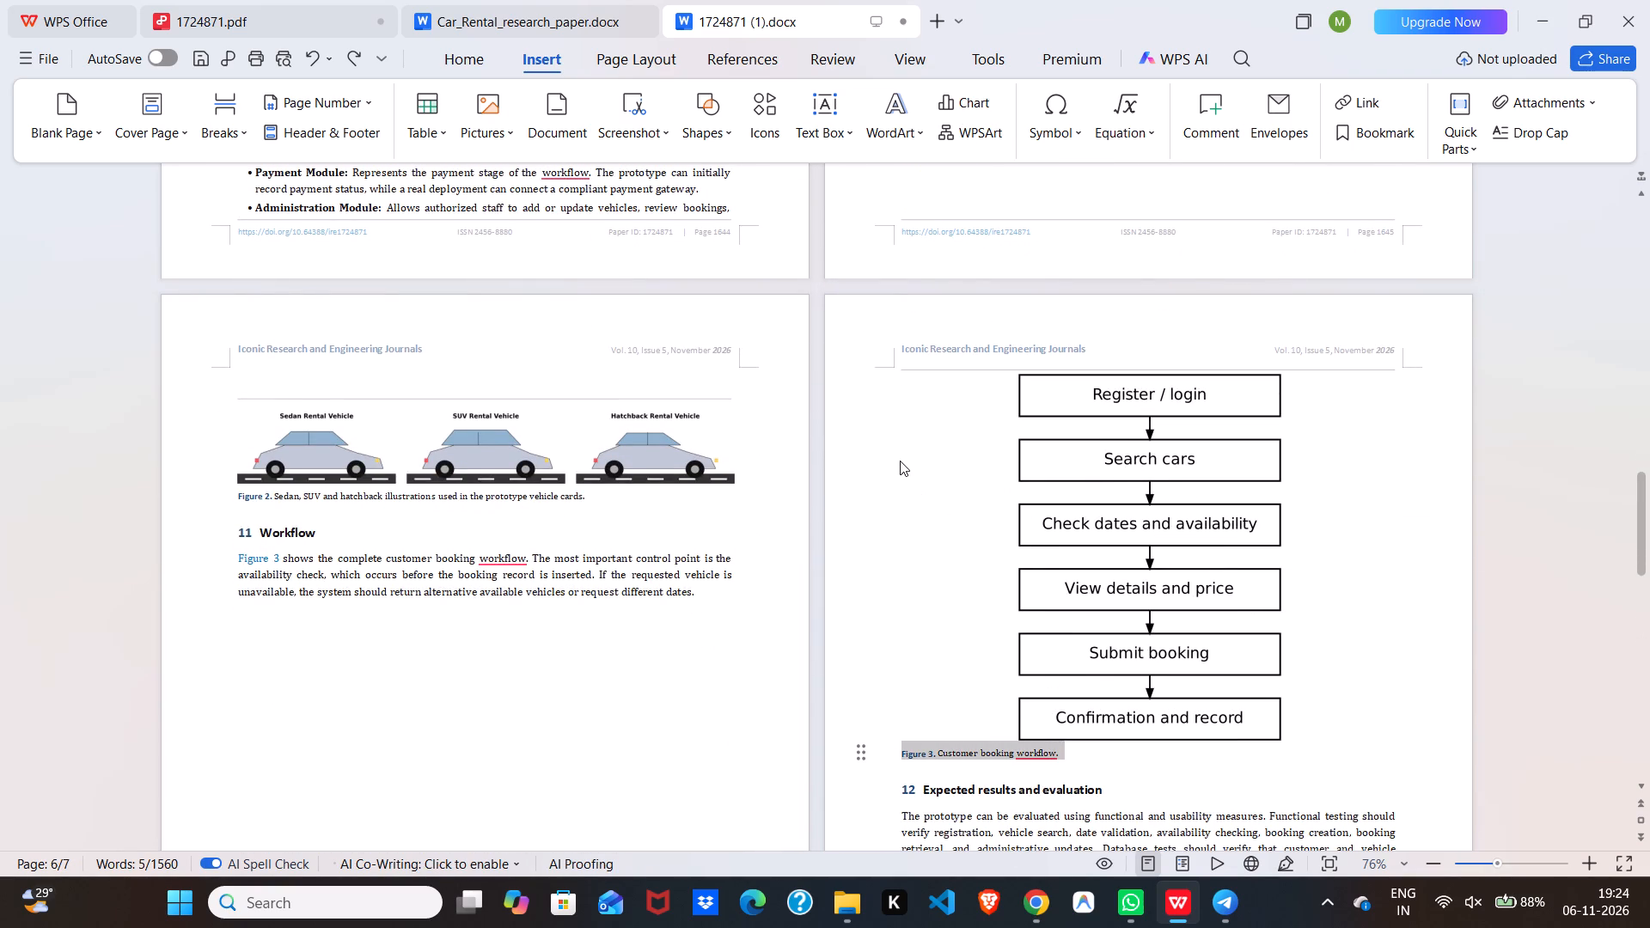
pyautogui.moveTo(900, 461); pyautogui.dragTo(899, 447)
pyautogui.hotkey('shift', 'Up')
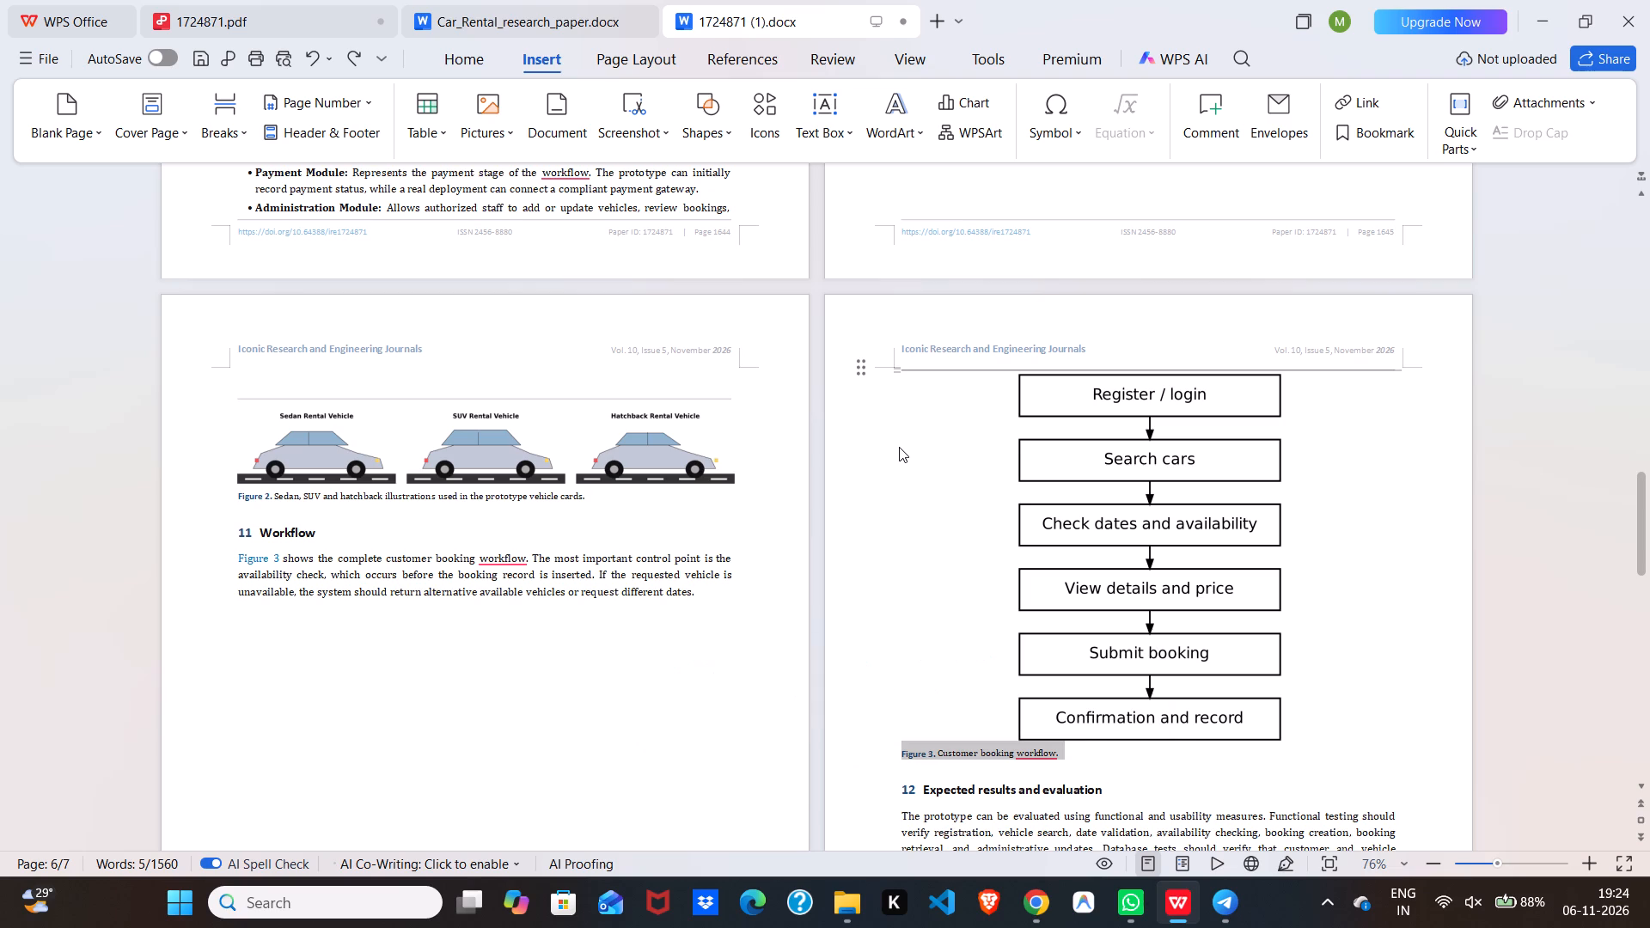
pyautogui.hotkey('ctrl', 'c')
pyautogui.click(471, 679)
pyautogui.hotkey('ctrl', 'v')
# Delete the original Figure 3 flowchart and its caption above the Expected results and evaluation section on page 6.
pyautogui.scroll(-1, 471, 679)
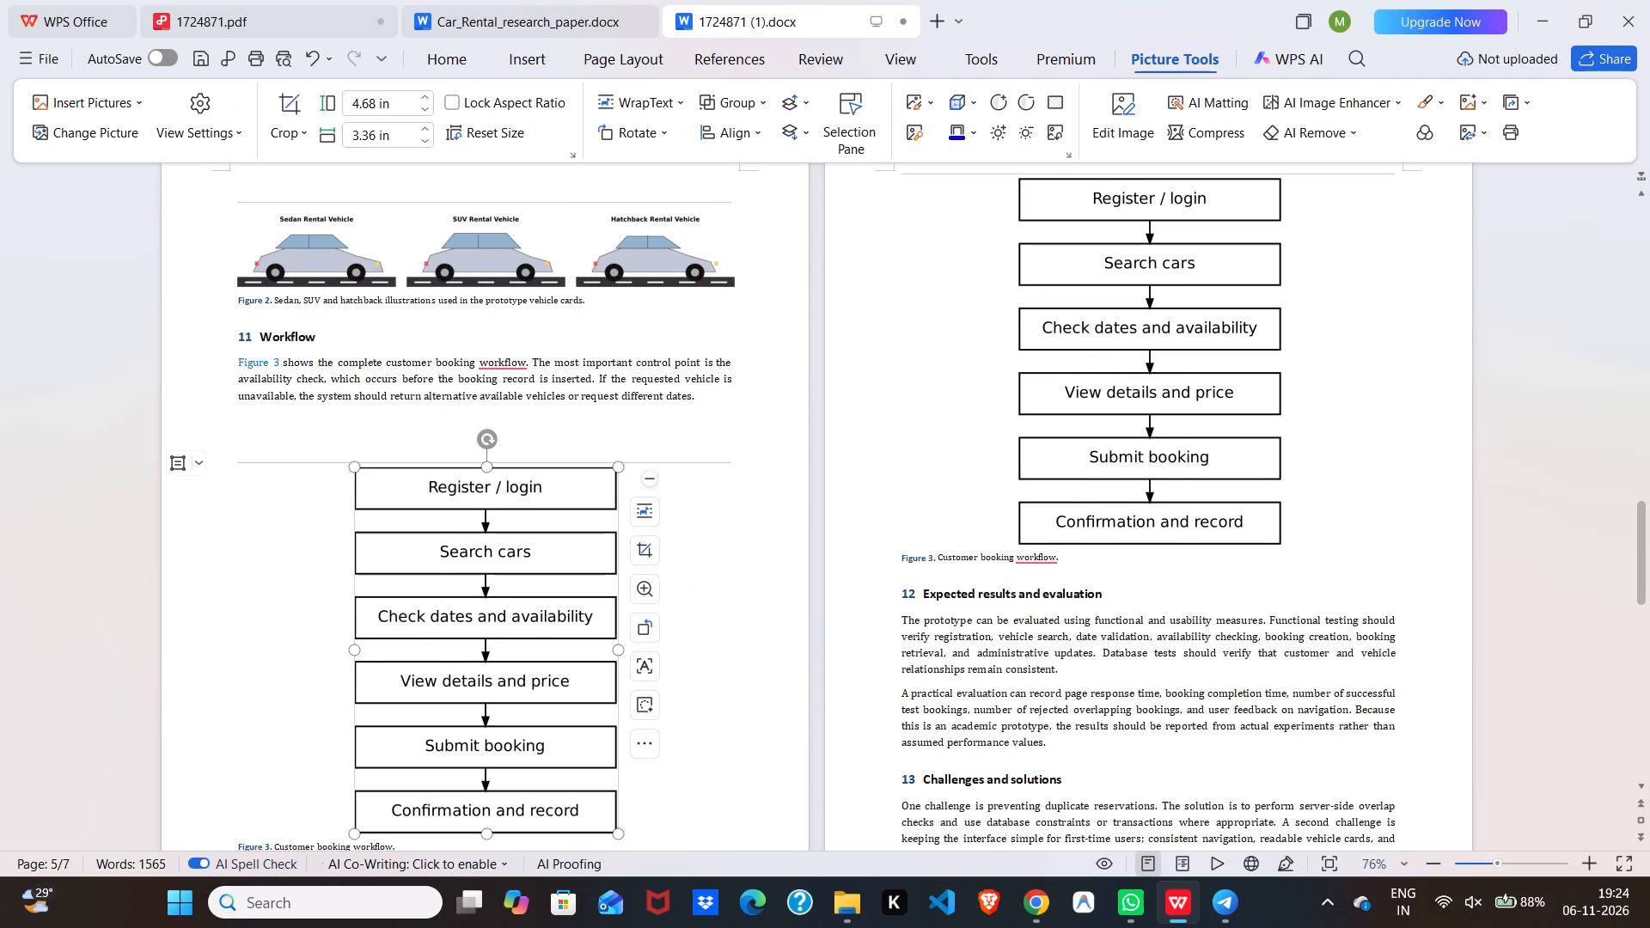
pyautogui.scroll(-1, 471, 679)
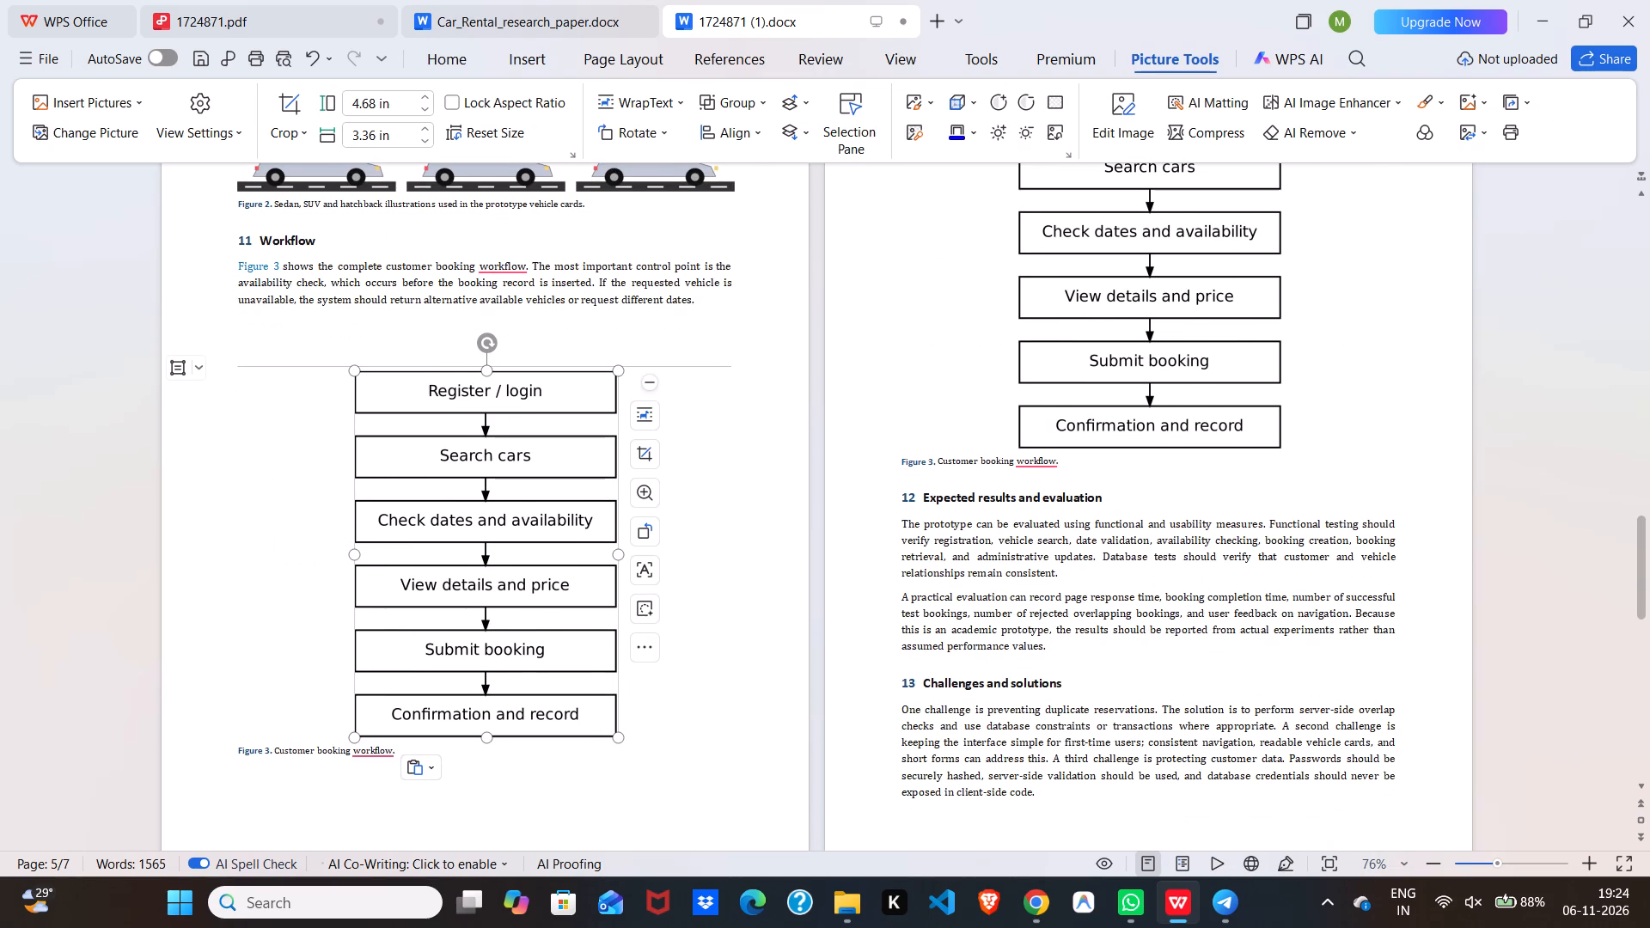
pyautogui.moveTo(1195, 458); pyautogui.dragTo(899, 231)
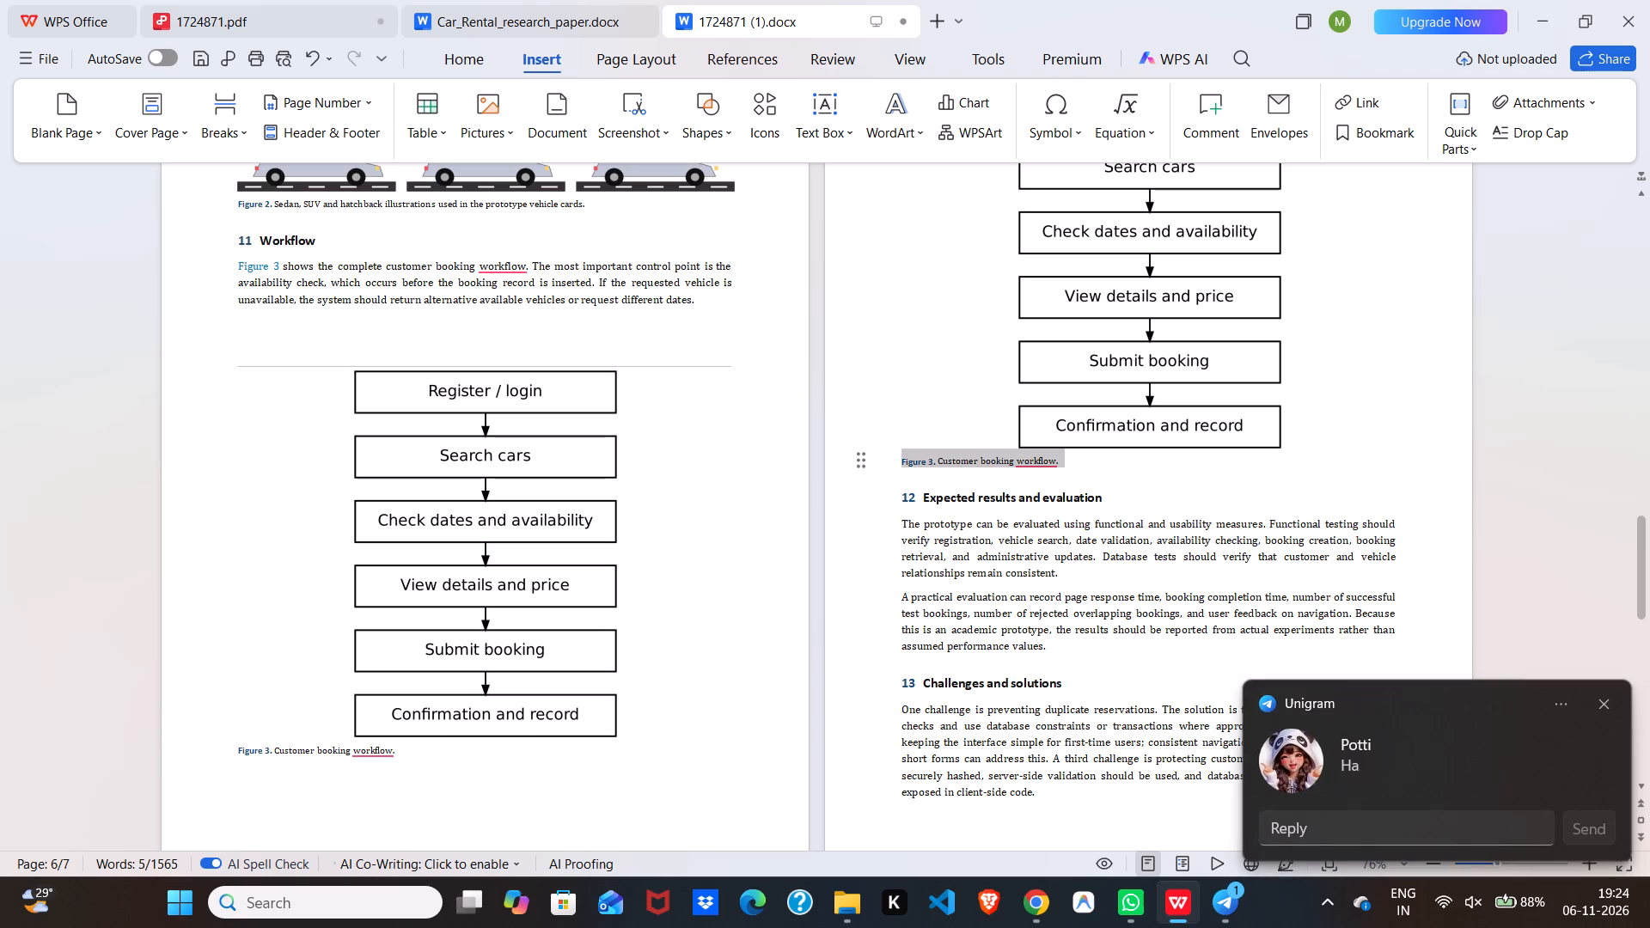
pyautogui.moveTo(899, 231); pyautogui.dragTo(885, 206)
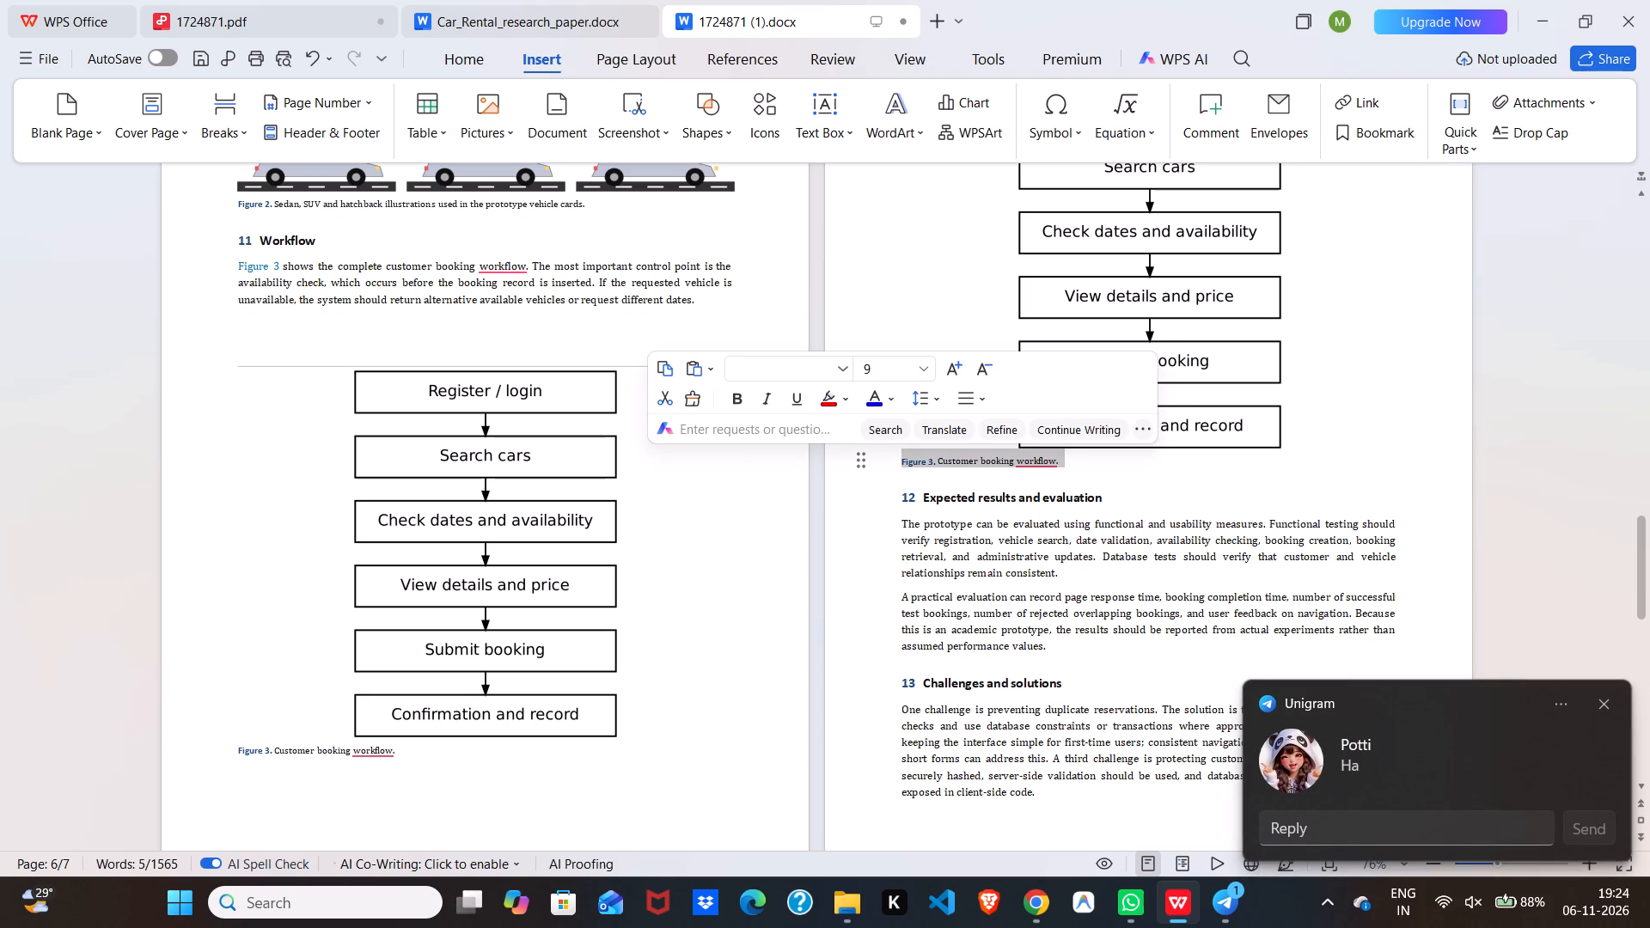
pyautogui.hotkey('shift', 'Up')
pyautogui.press('Delete')
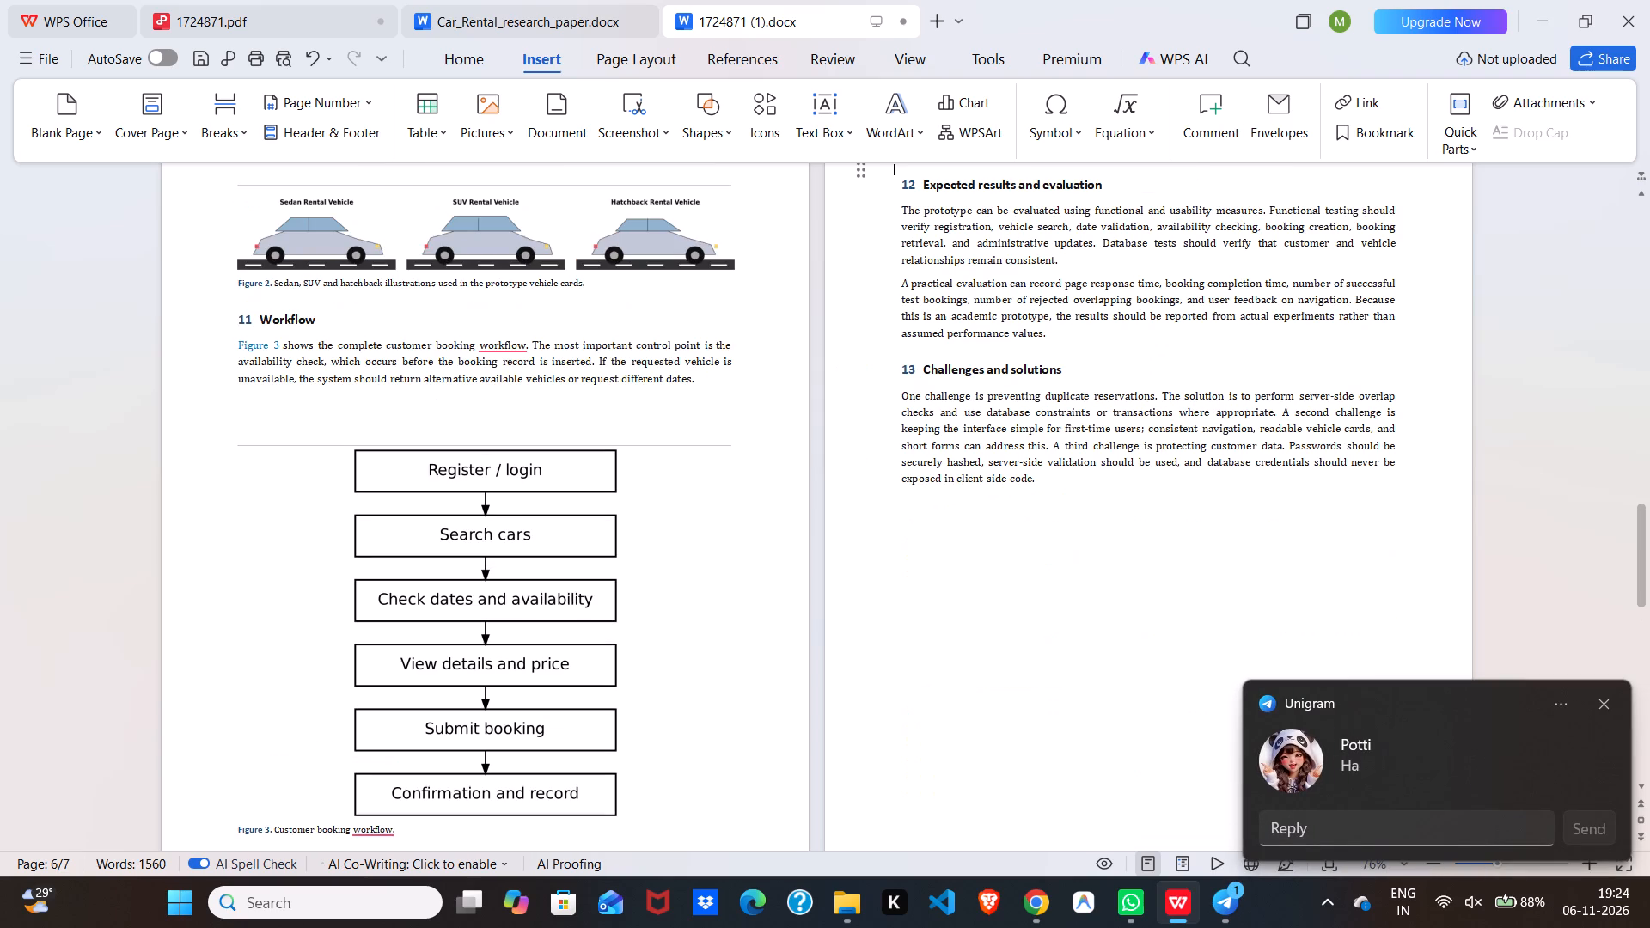
# Switch to Unigram to open the new incoming chat message.
pyautogui.click(1372, 750)
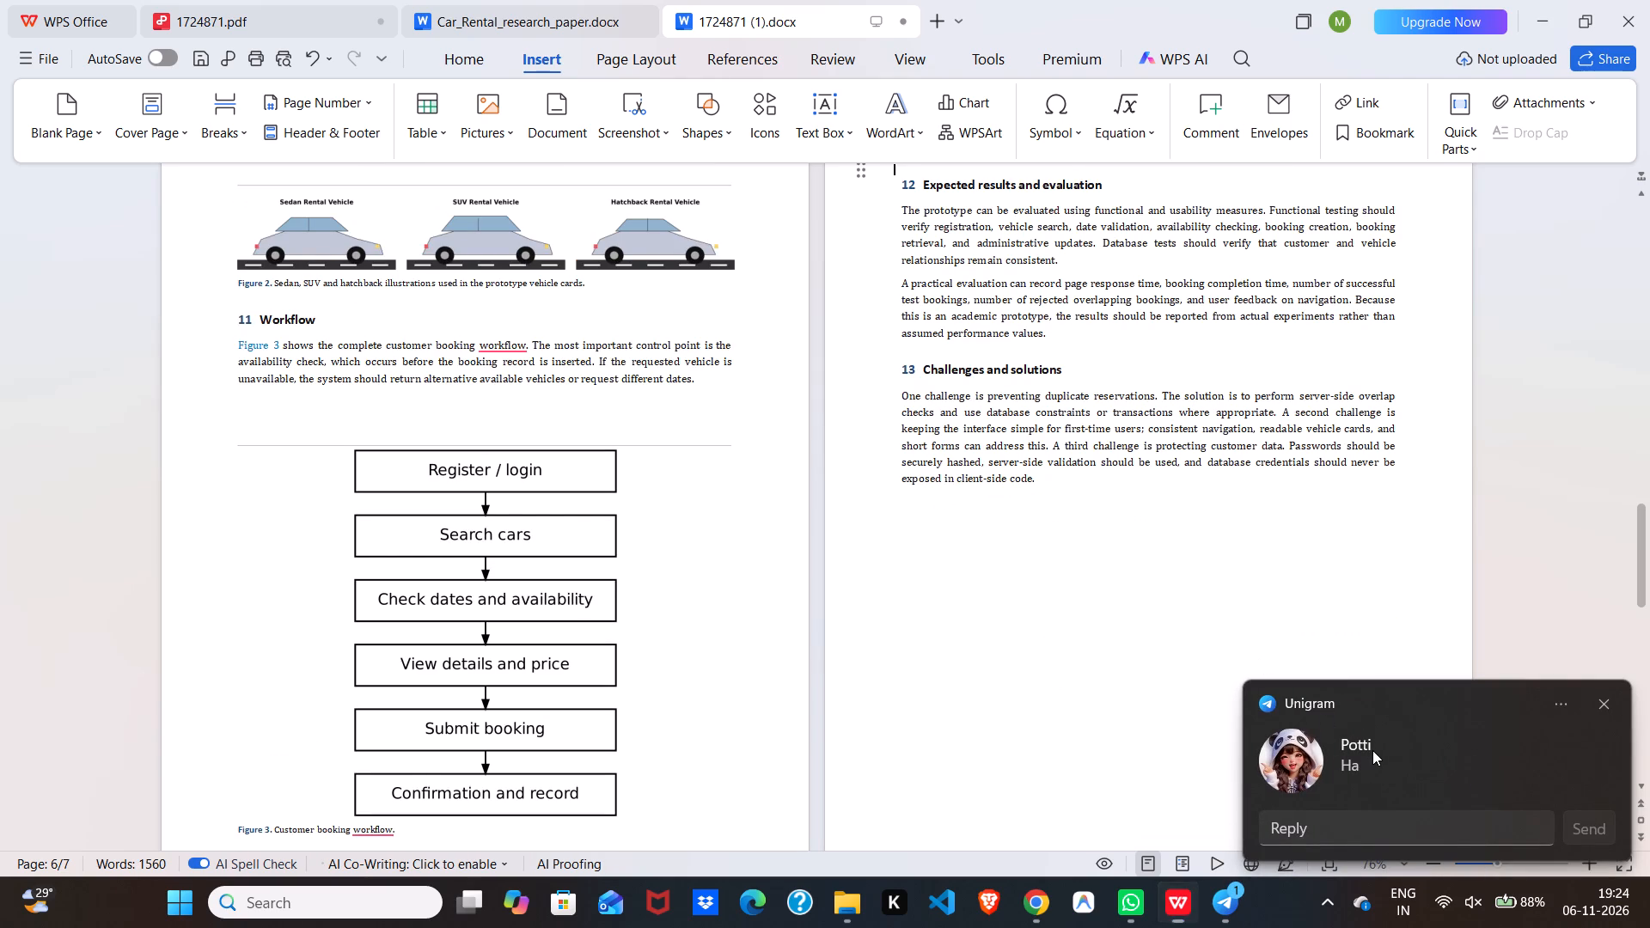
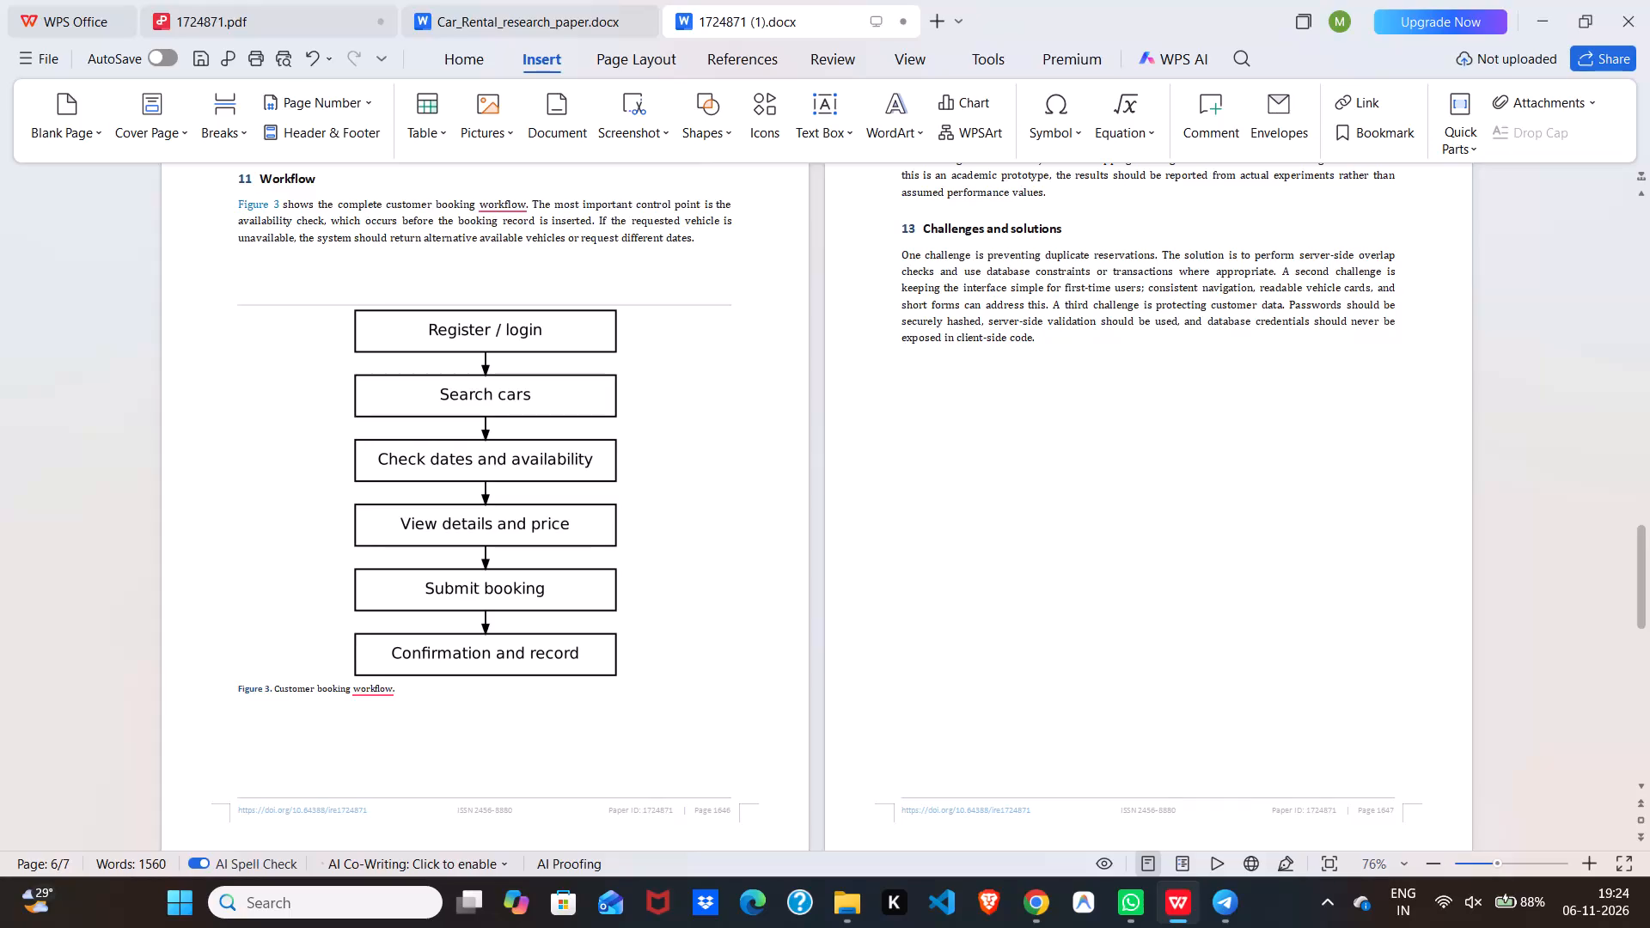
# Delete the horizontal rule between the Workflow paragraph and the Figure 3 flowchart on page 5.
pyautogui.scroll(1, 743, 495)
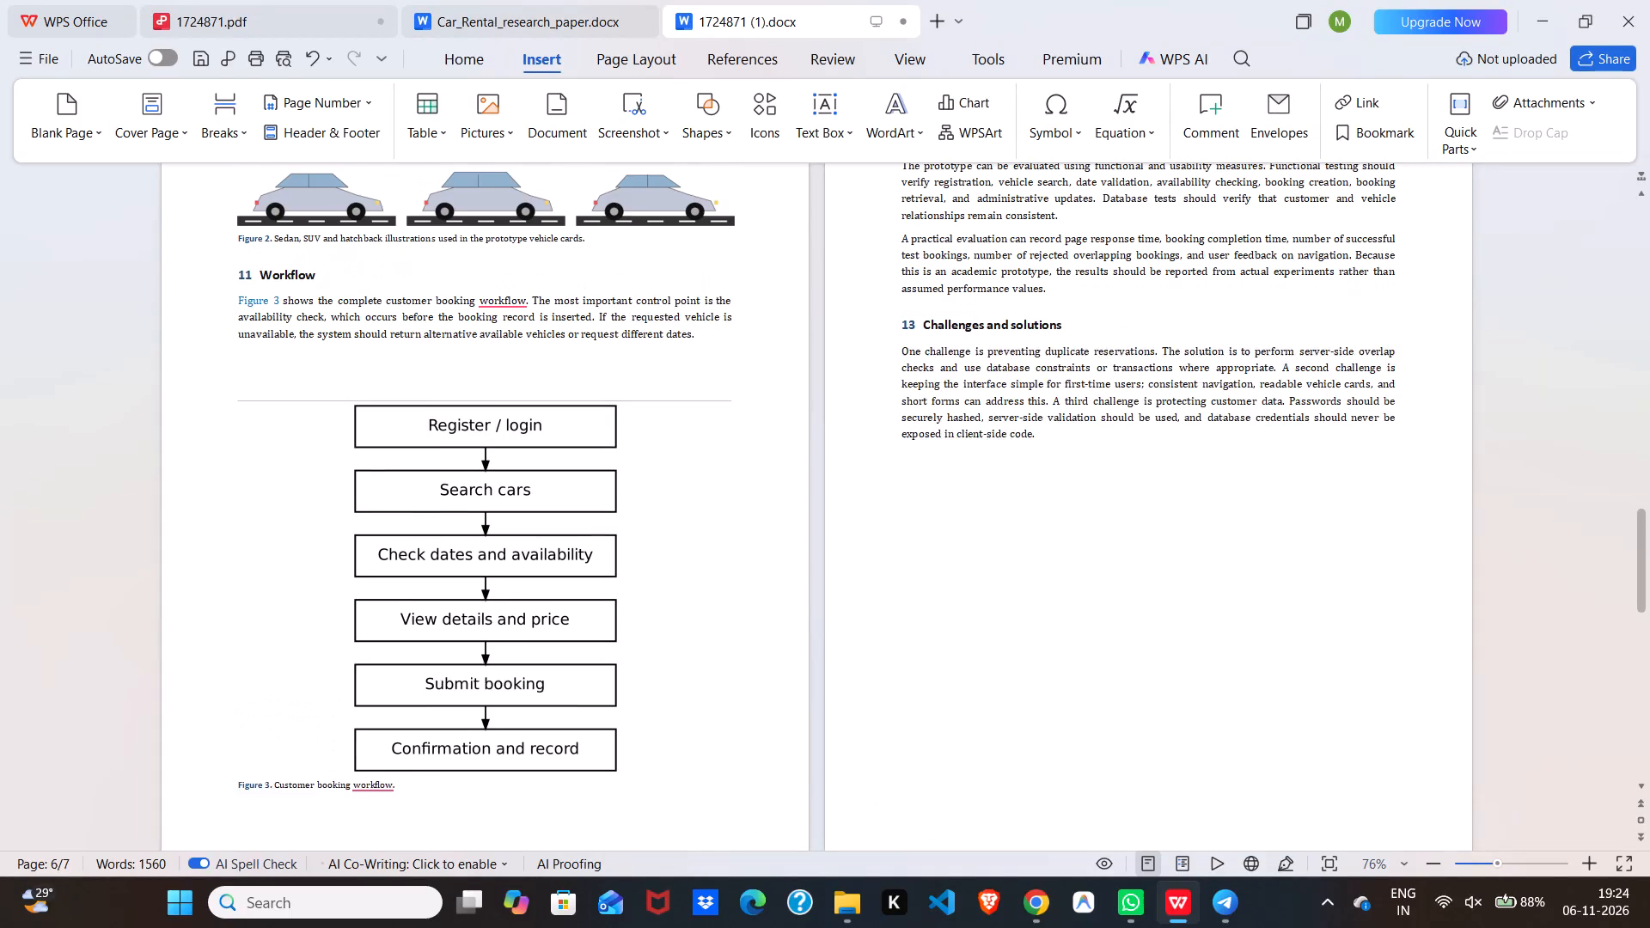
pyautogui.scroll(1, 743, 495)
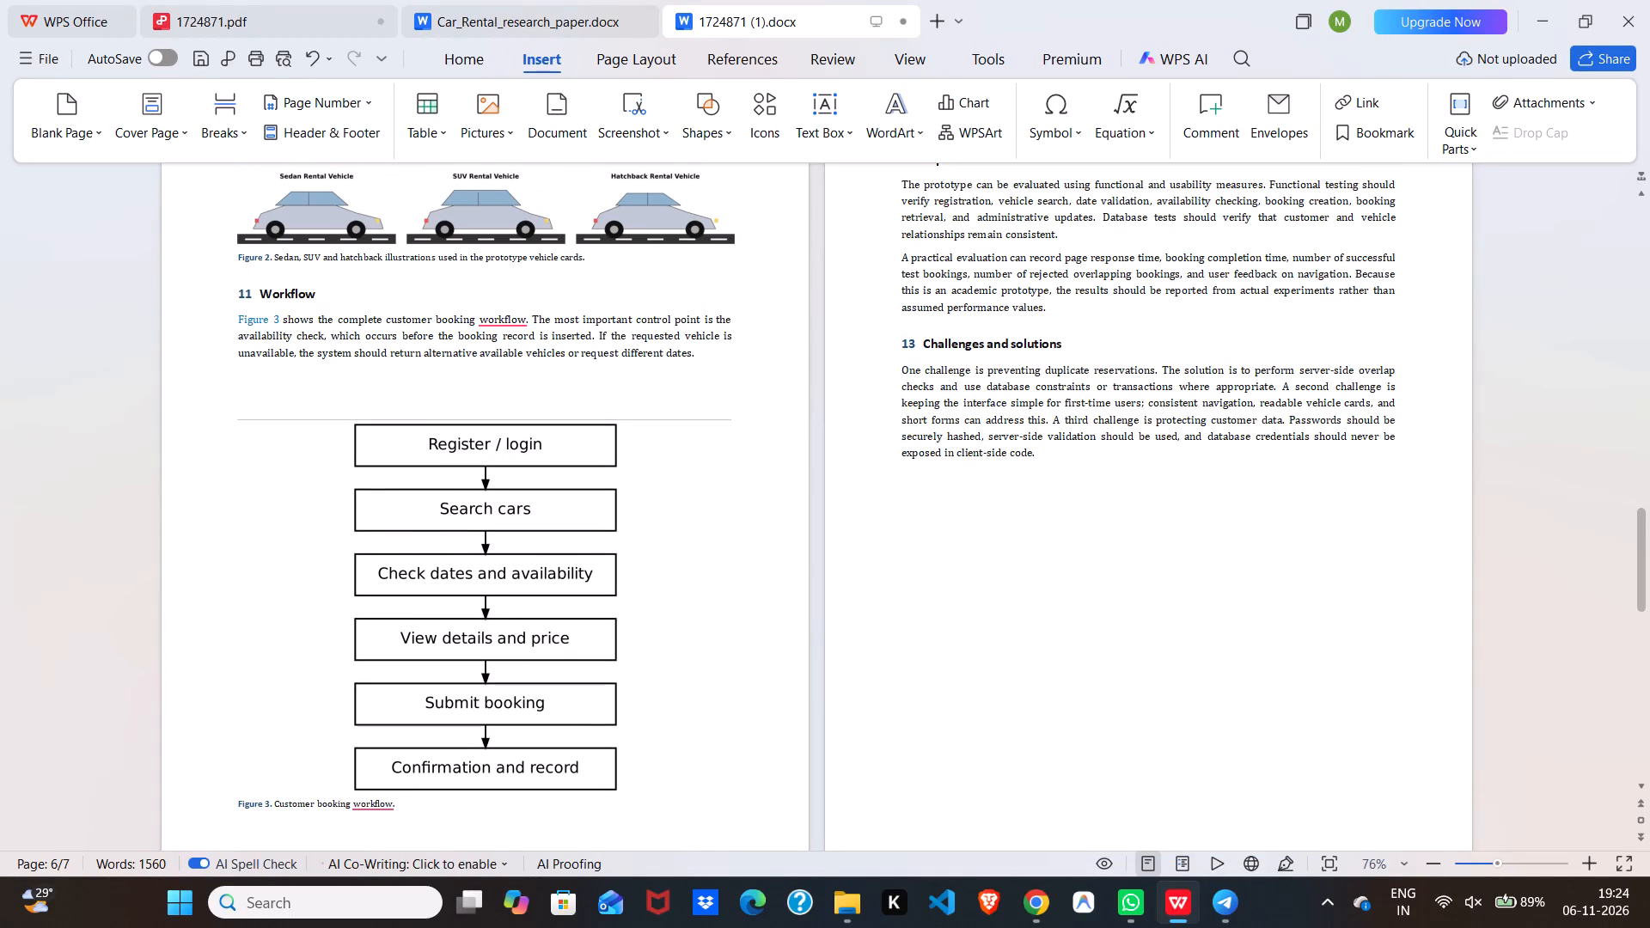
pyautogui.moveTo(735, 422); pyautogui.dragTo(670, 410)
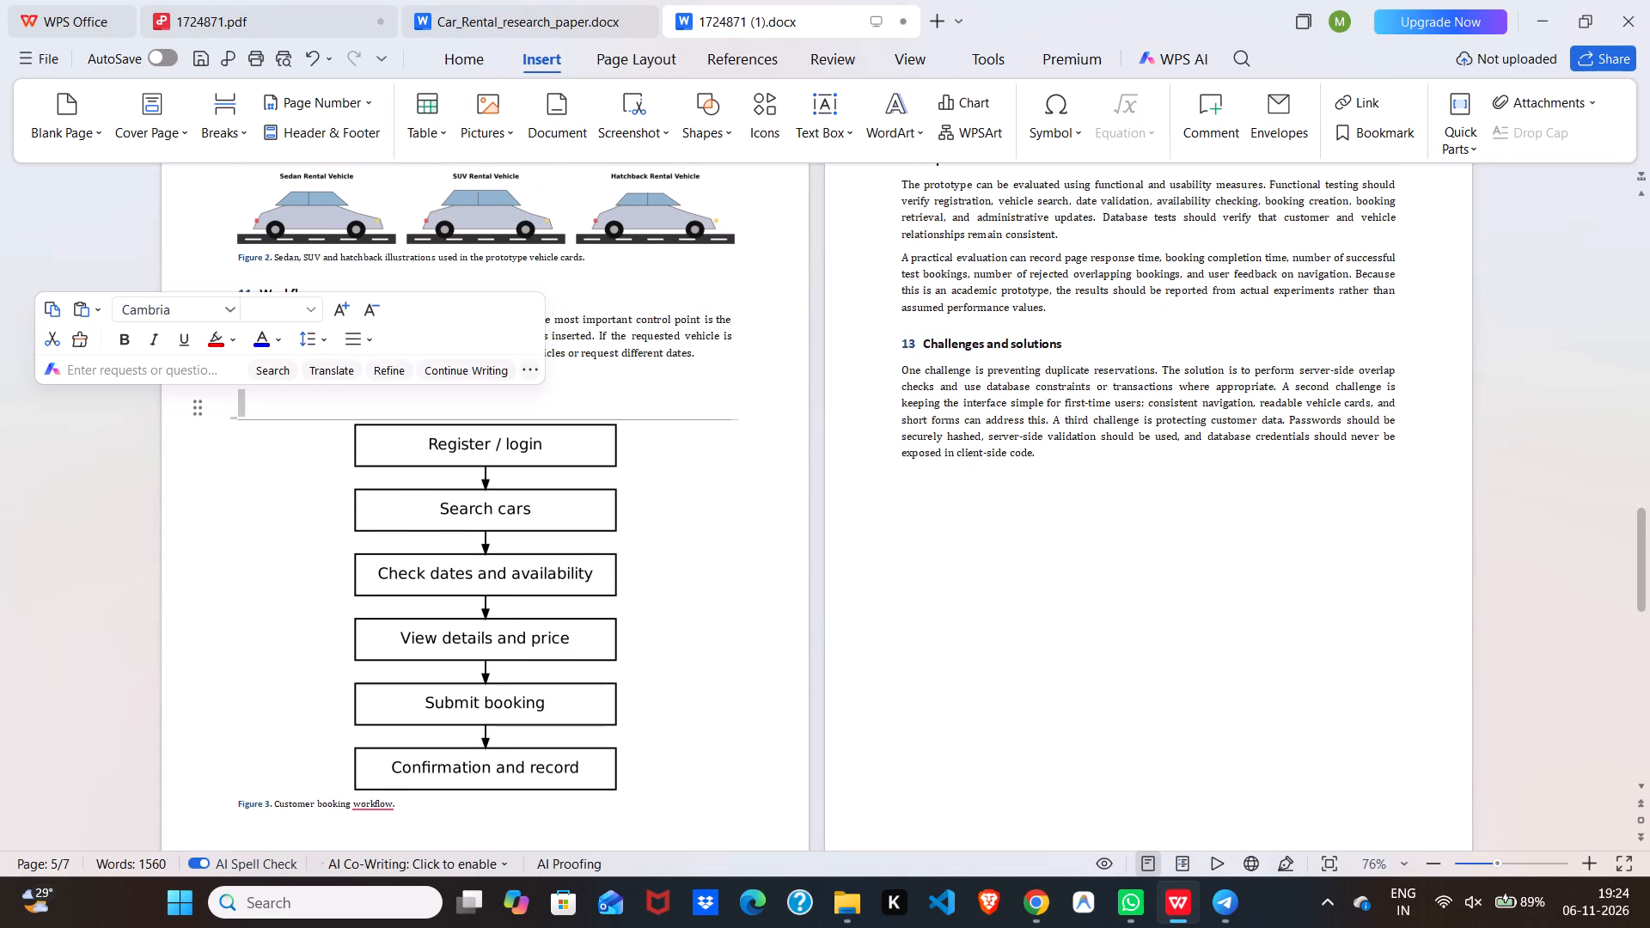
pyautogui.press('Delete')
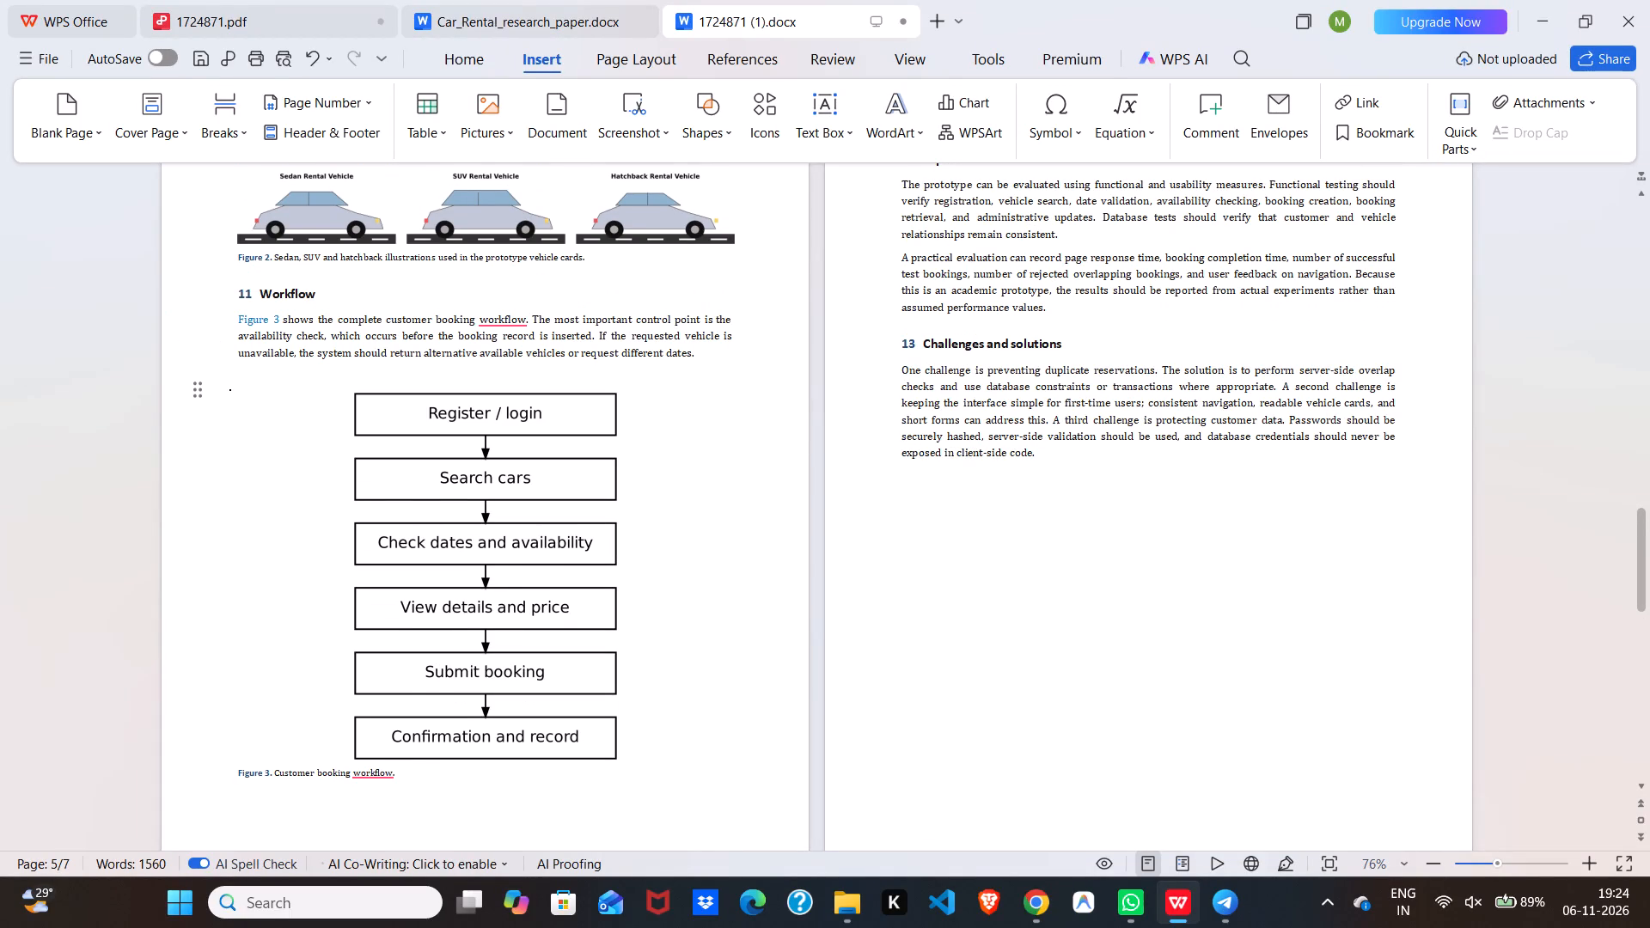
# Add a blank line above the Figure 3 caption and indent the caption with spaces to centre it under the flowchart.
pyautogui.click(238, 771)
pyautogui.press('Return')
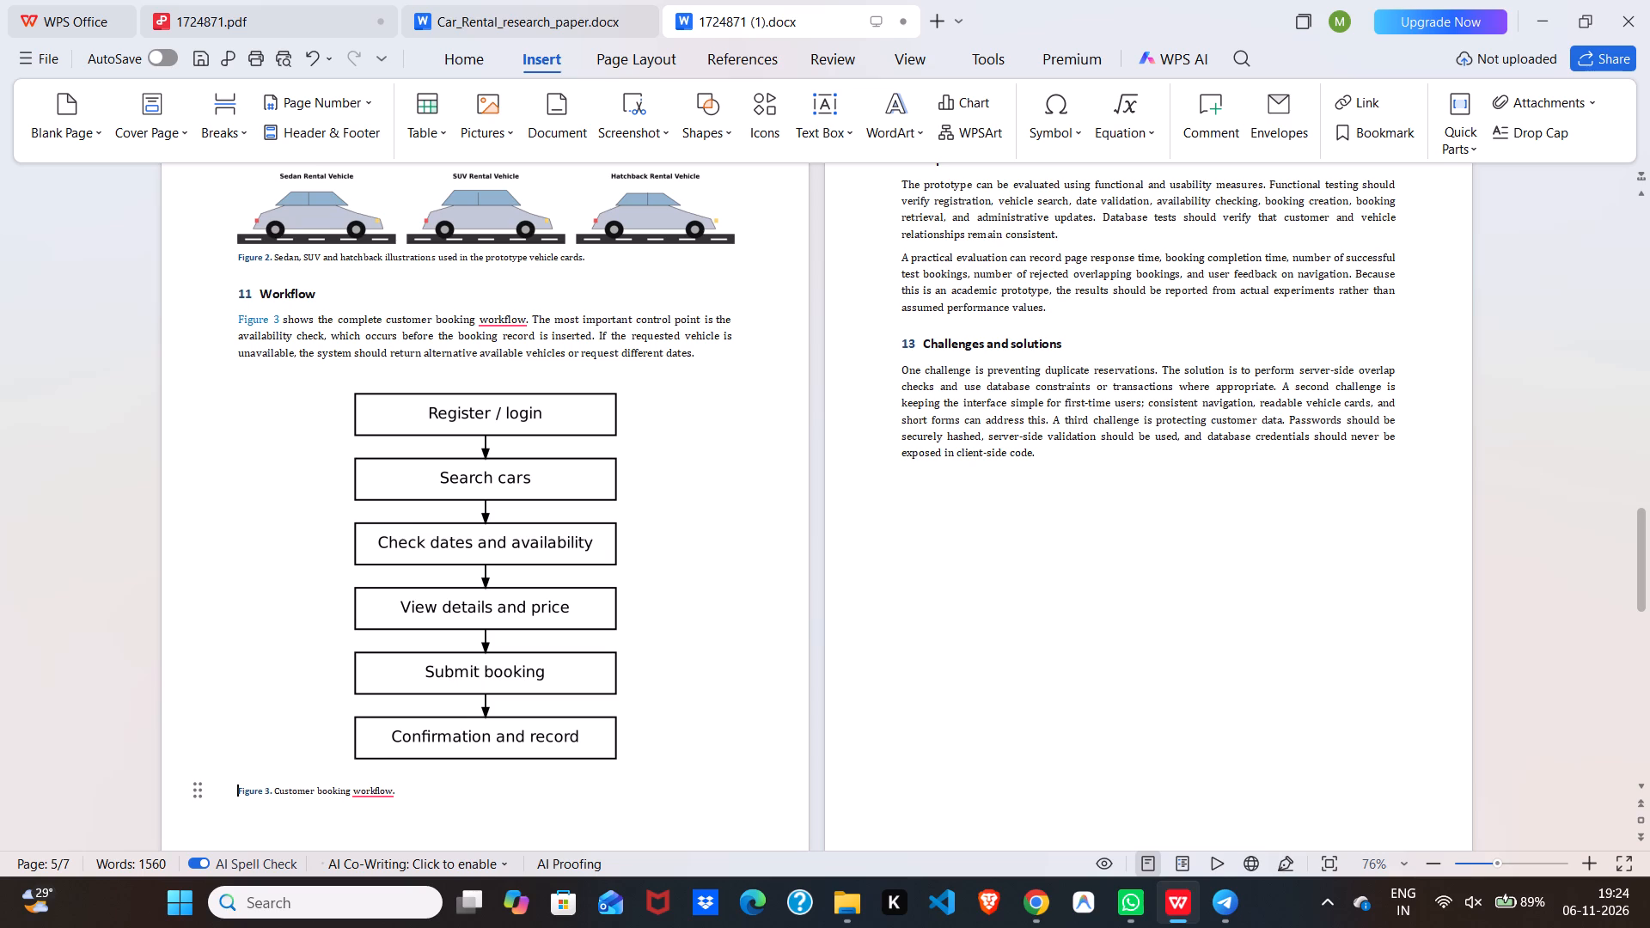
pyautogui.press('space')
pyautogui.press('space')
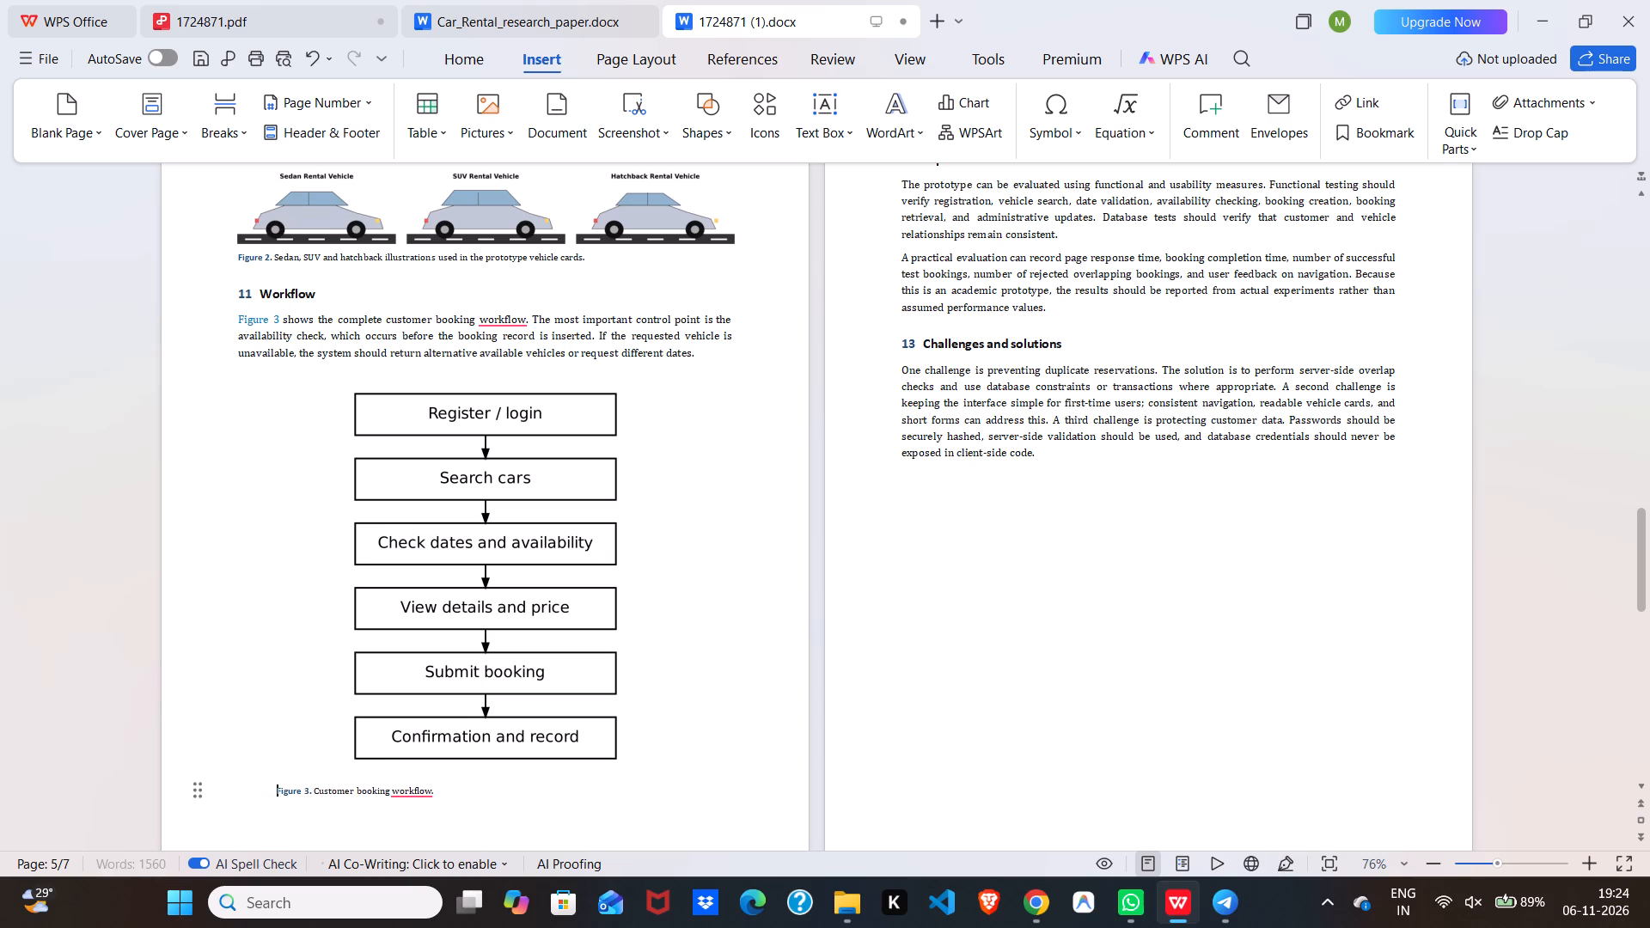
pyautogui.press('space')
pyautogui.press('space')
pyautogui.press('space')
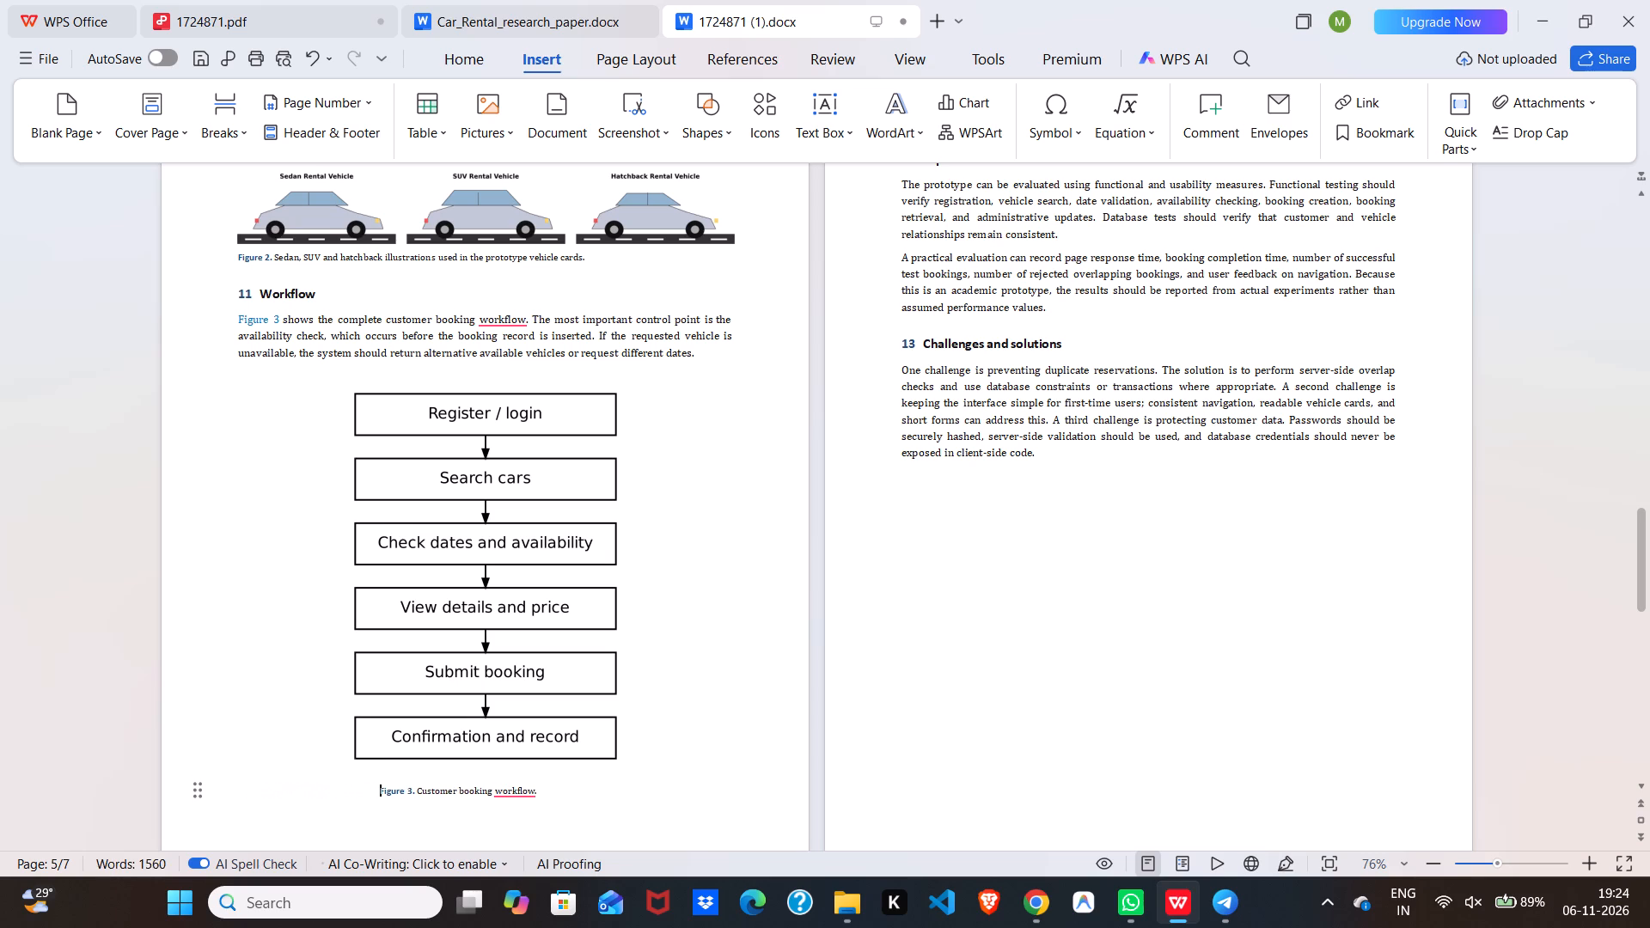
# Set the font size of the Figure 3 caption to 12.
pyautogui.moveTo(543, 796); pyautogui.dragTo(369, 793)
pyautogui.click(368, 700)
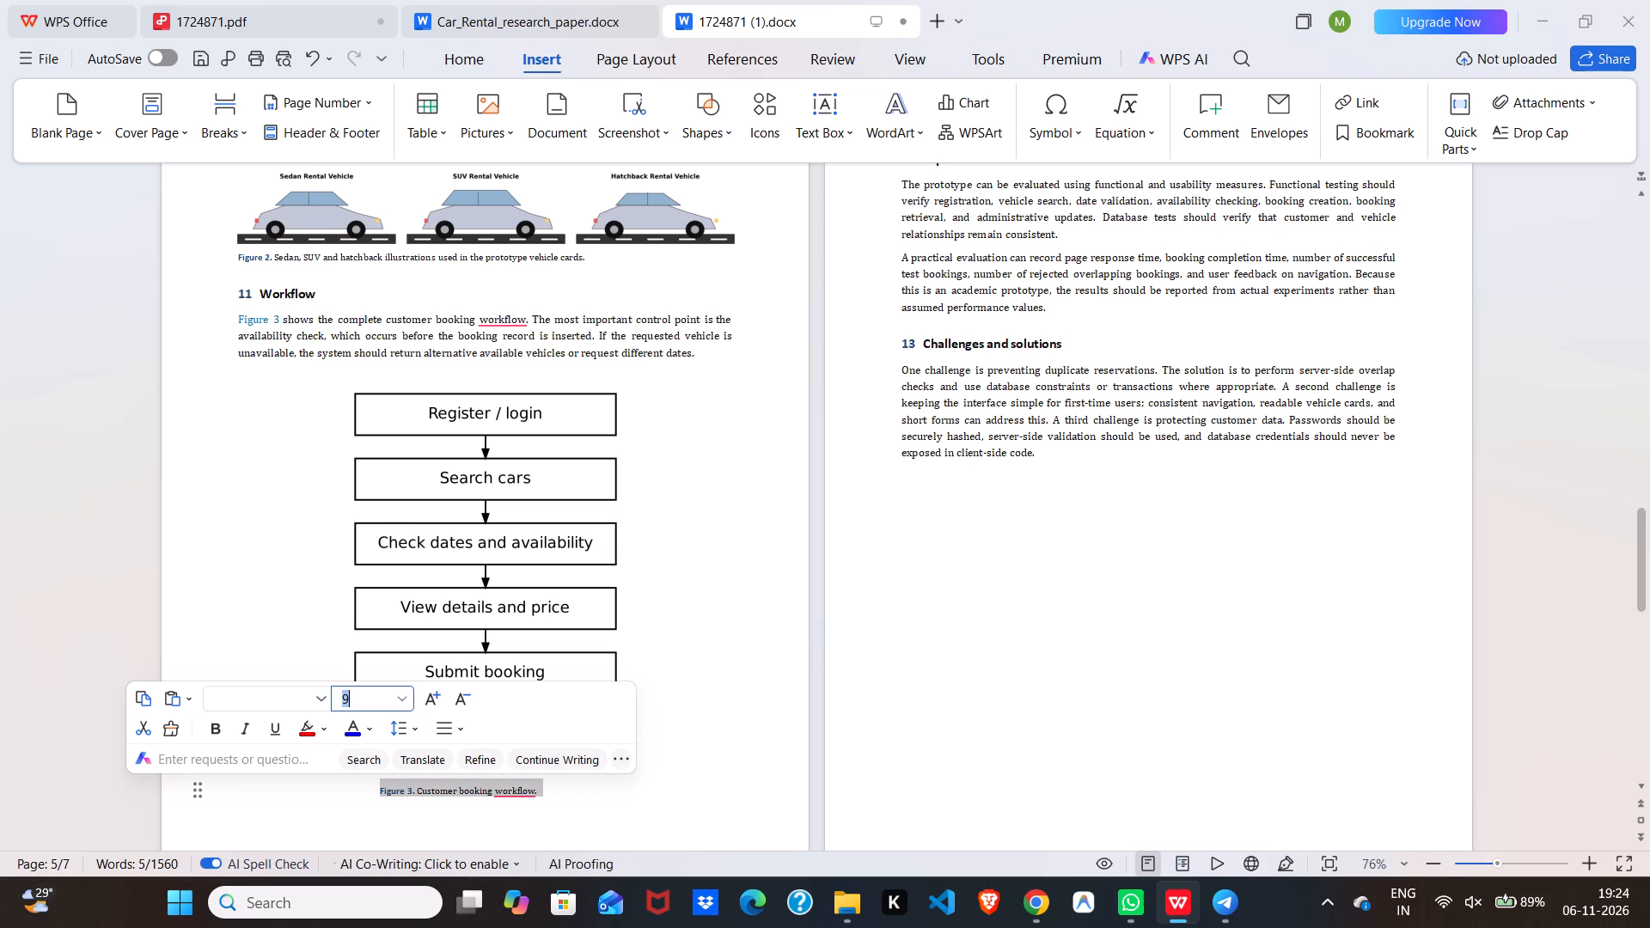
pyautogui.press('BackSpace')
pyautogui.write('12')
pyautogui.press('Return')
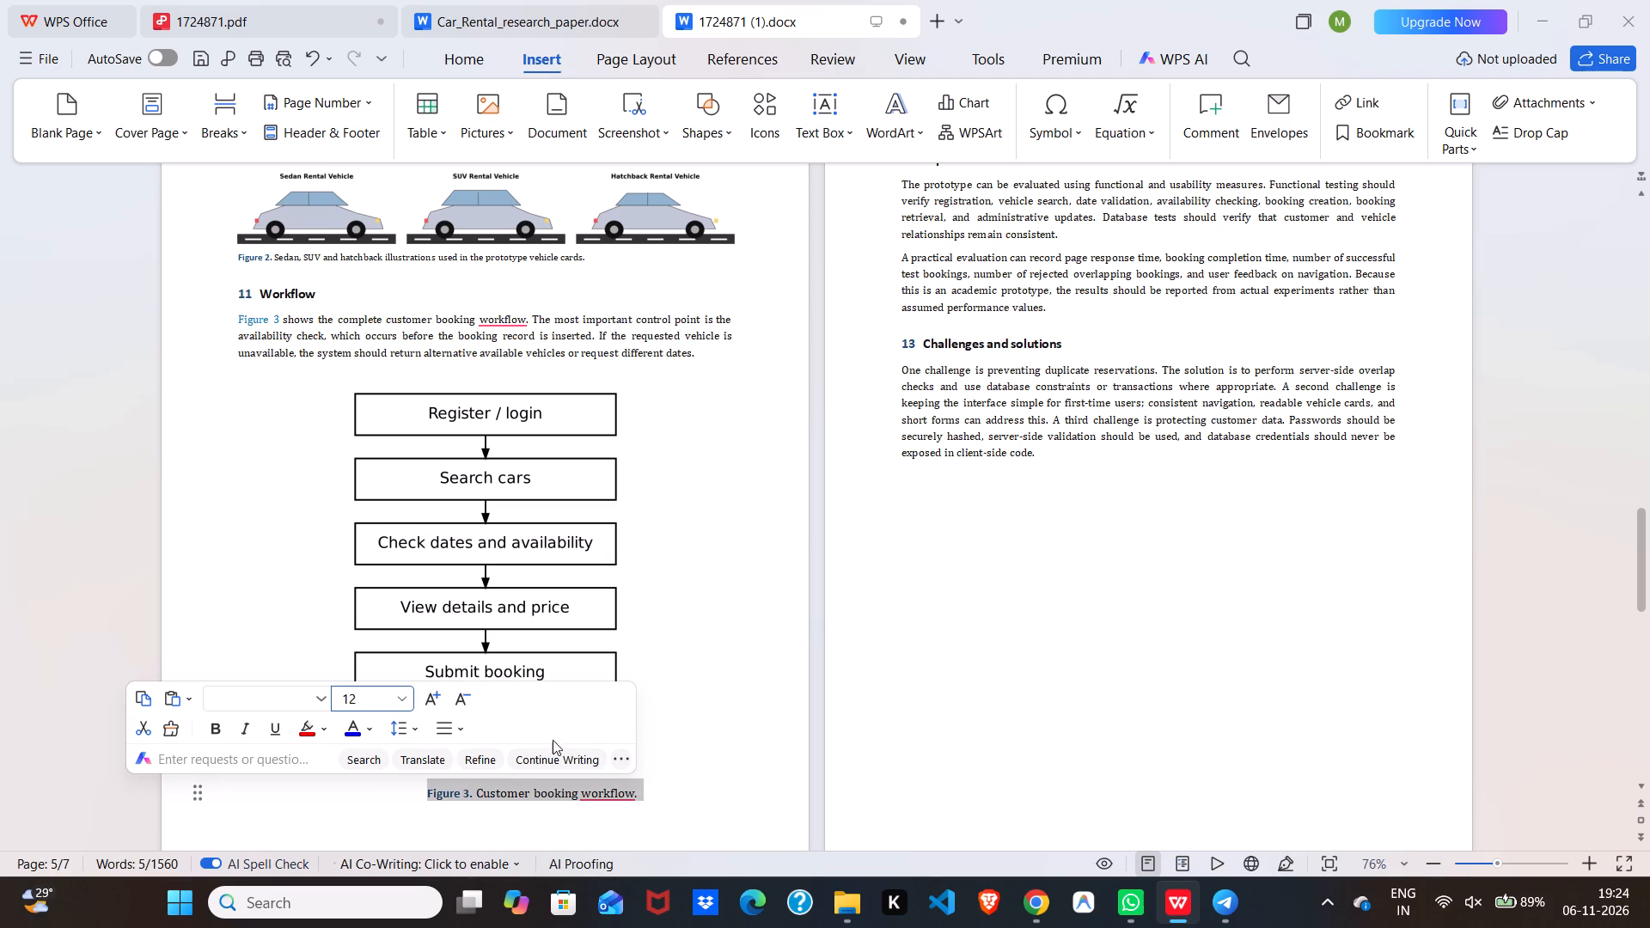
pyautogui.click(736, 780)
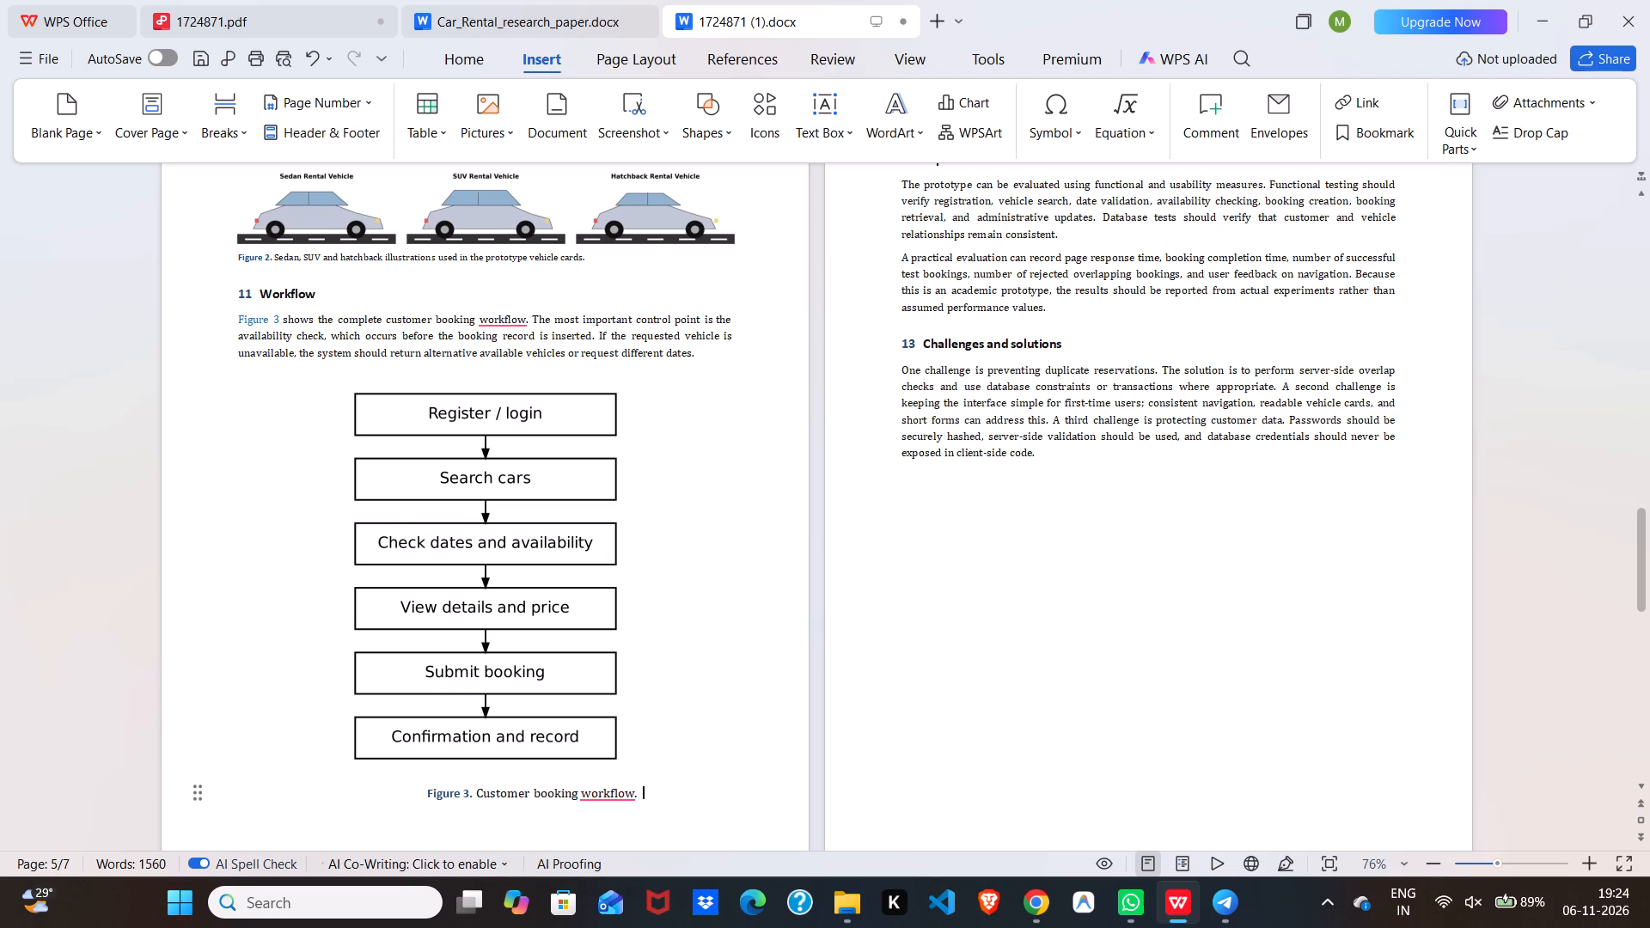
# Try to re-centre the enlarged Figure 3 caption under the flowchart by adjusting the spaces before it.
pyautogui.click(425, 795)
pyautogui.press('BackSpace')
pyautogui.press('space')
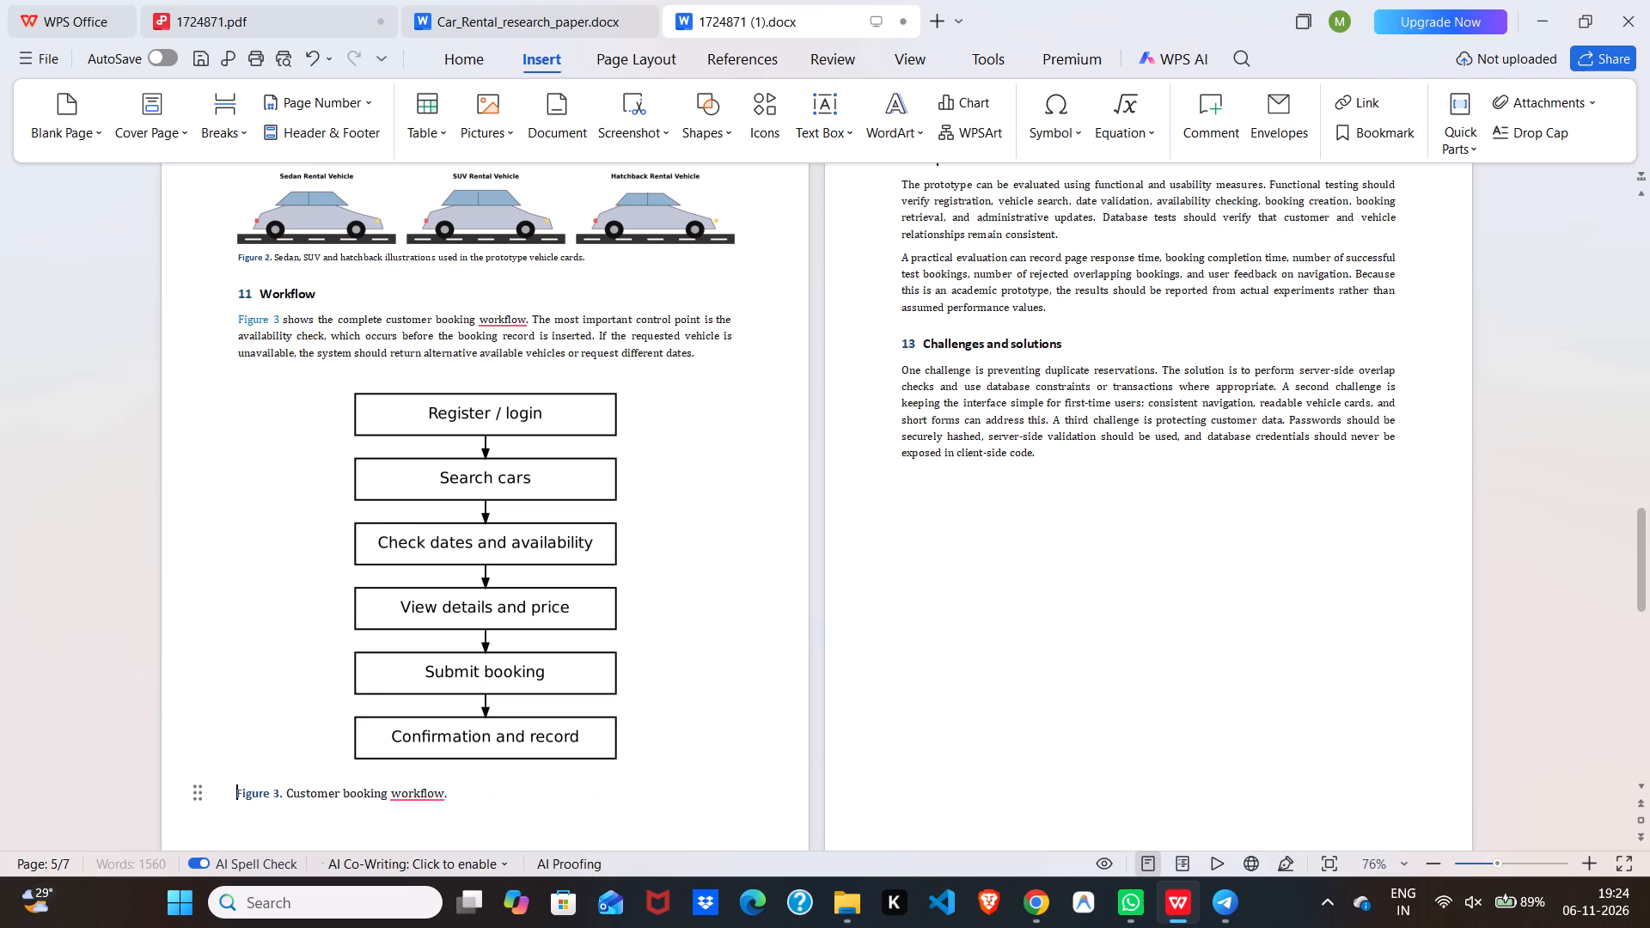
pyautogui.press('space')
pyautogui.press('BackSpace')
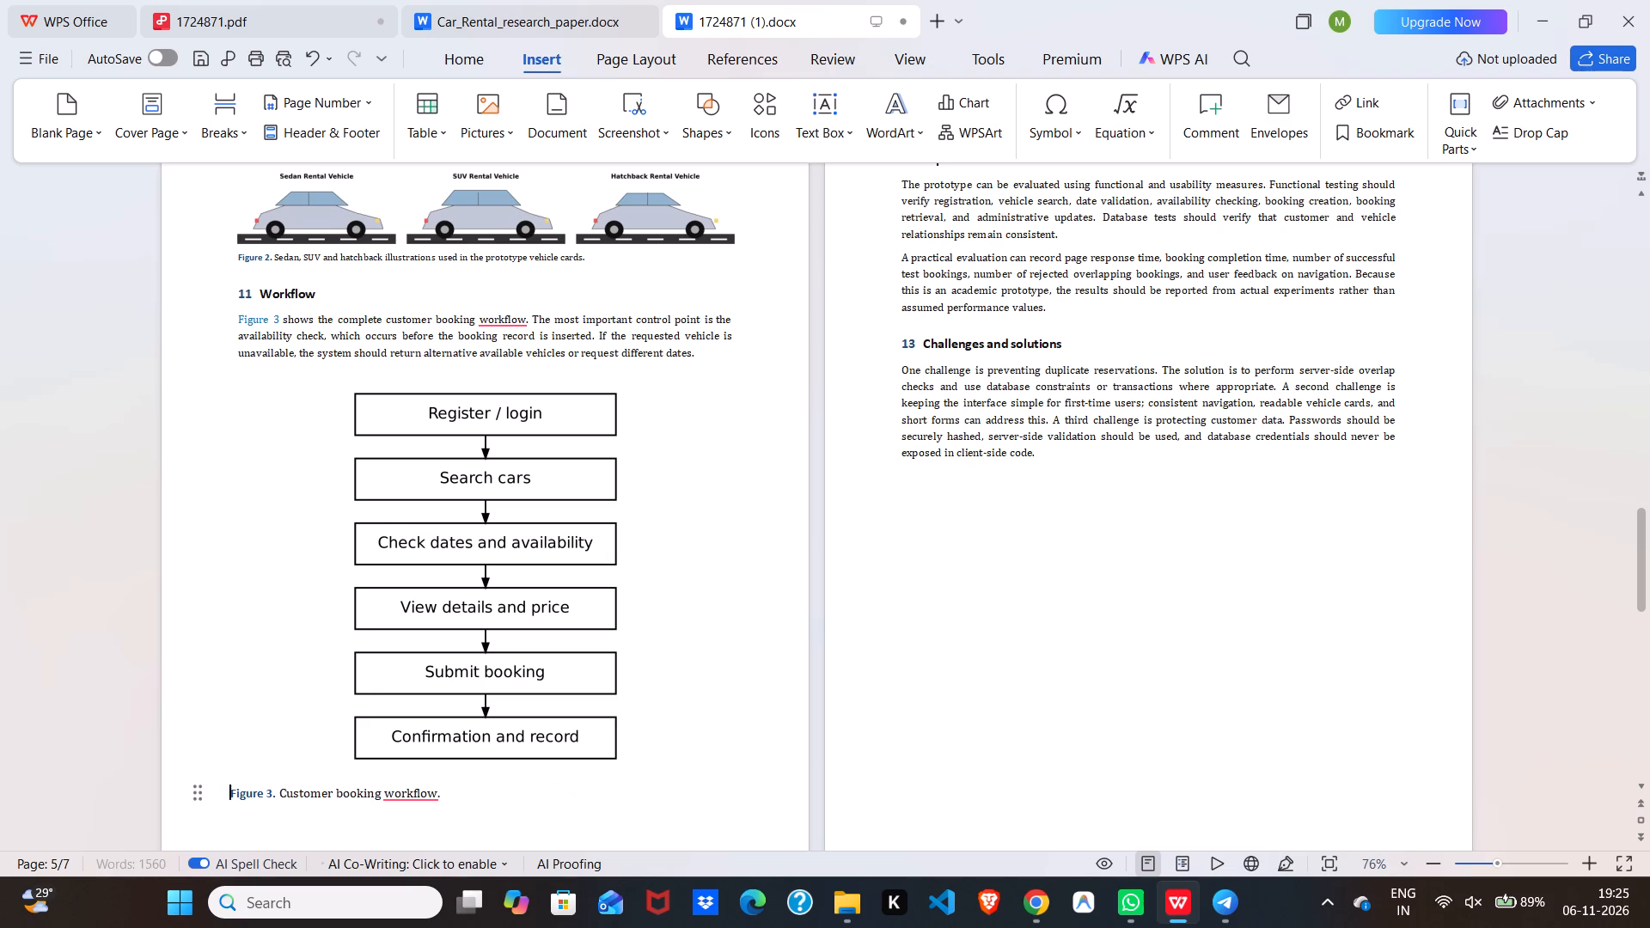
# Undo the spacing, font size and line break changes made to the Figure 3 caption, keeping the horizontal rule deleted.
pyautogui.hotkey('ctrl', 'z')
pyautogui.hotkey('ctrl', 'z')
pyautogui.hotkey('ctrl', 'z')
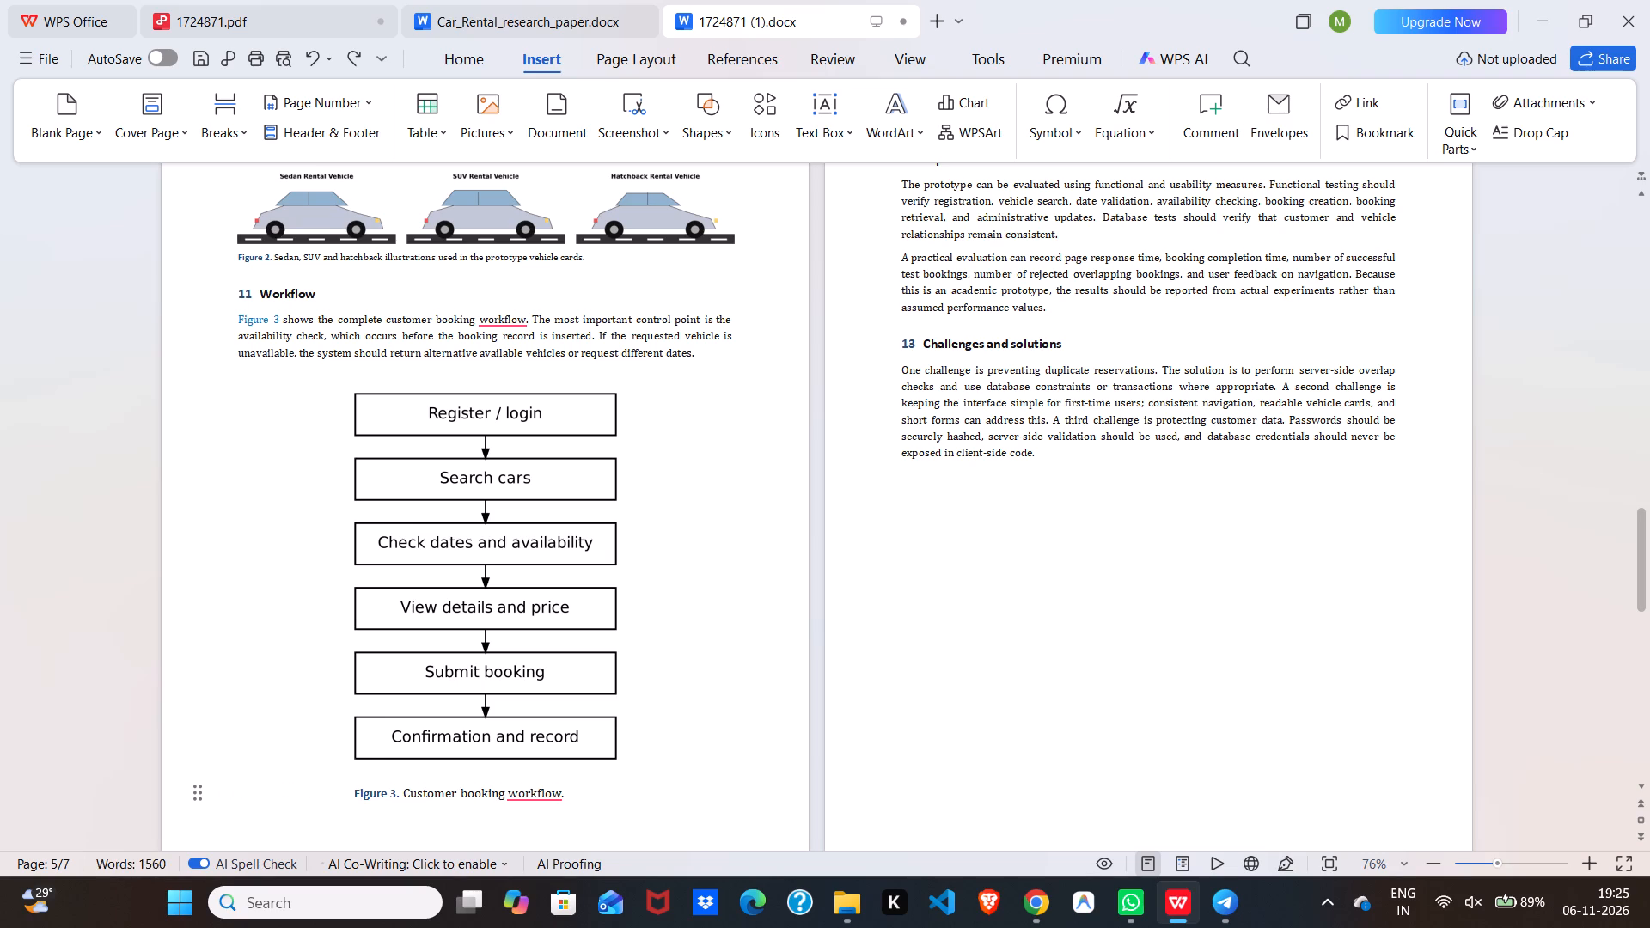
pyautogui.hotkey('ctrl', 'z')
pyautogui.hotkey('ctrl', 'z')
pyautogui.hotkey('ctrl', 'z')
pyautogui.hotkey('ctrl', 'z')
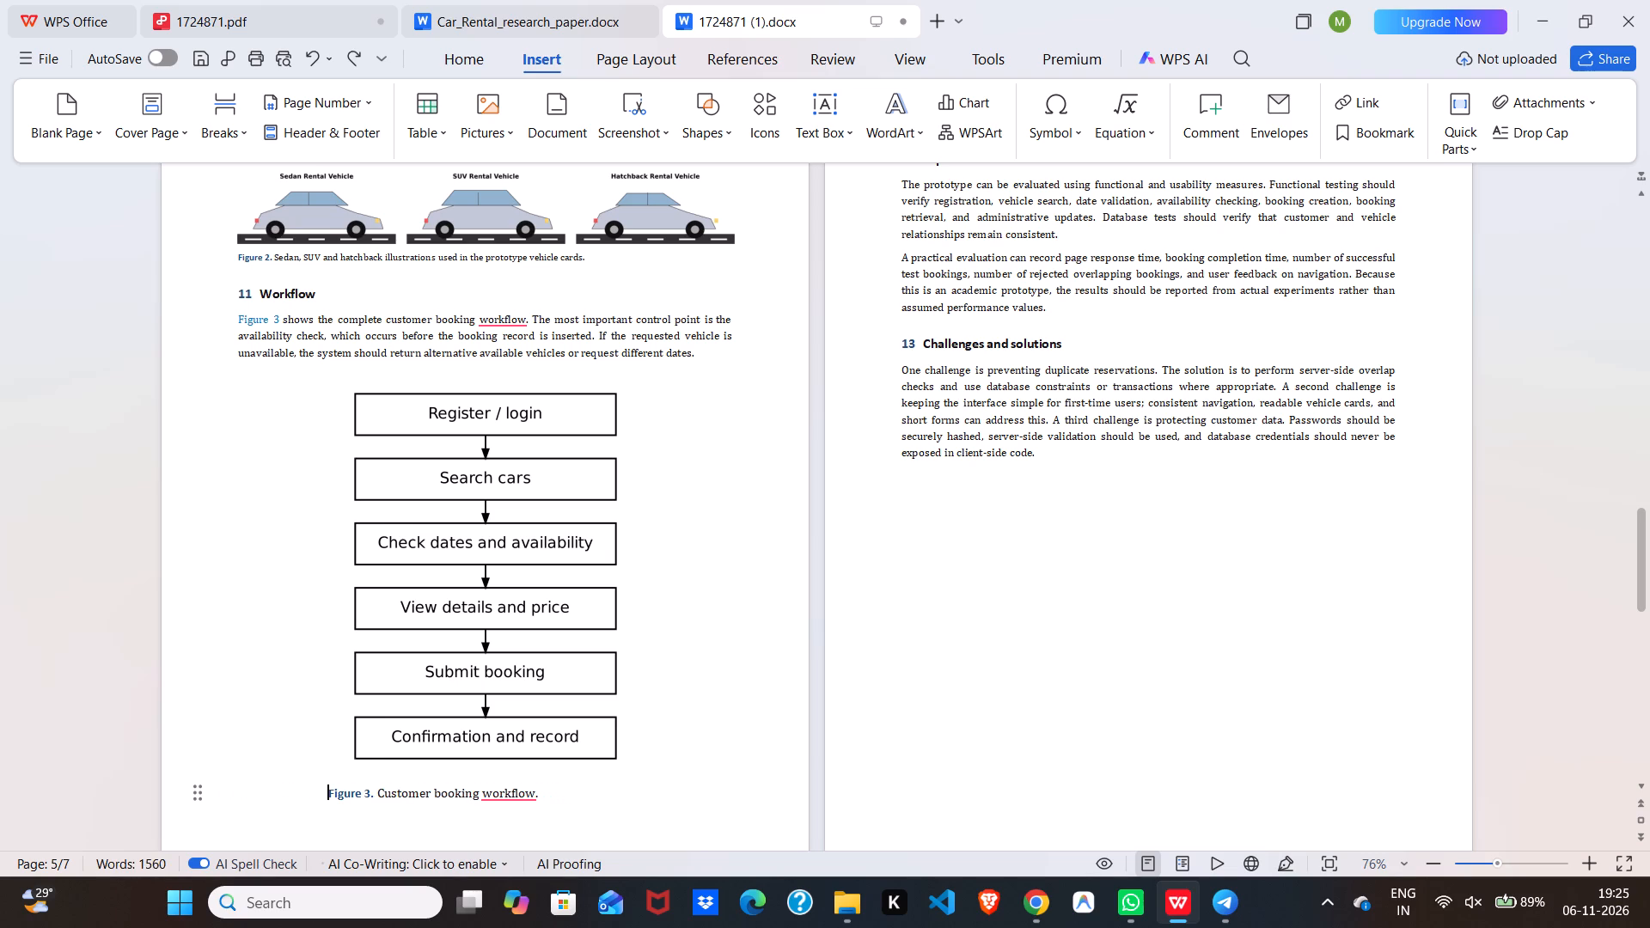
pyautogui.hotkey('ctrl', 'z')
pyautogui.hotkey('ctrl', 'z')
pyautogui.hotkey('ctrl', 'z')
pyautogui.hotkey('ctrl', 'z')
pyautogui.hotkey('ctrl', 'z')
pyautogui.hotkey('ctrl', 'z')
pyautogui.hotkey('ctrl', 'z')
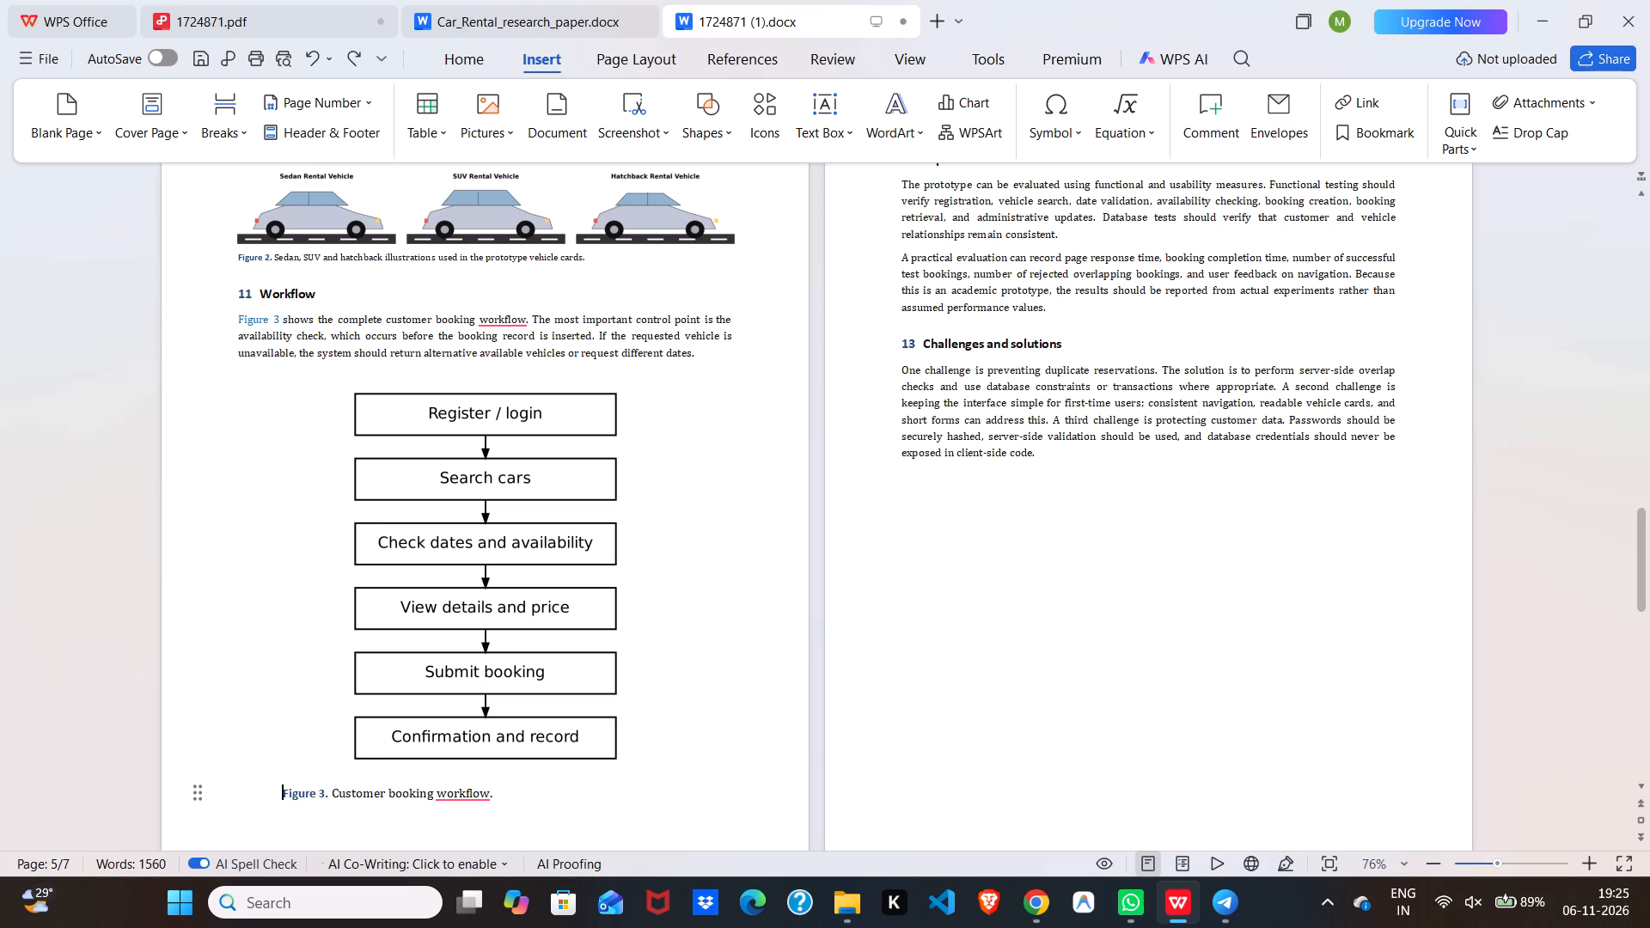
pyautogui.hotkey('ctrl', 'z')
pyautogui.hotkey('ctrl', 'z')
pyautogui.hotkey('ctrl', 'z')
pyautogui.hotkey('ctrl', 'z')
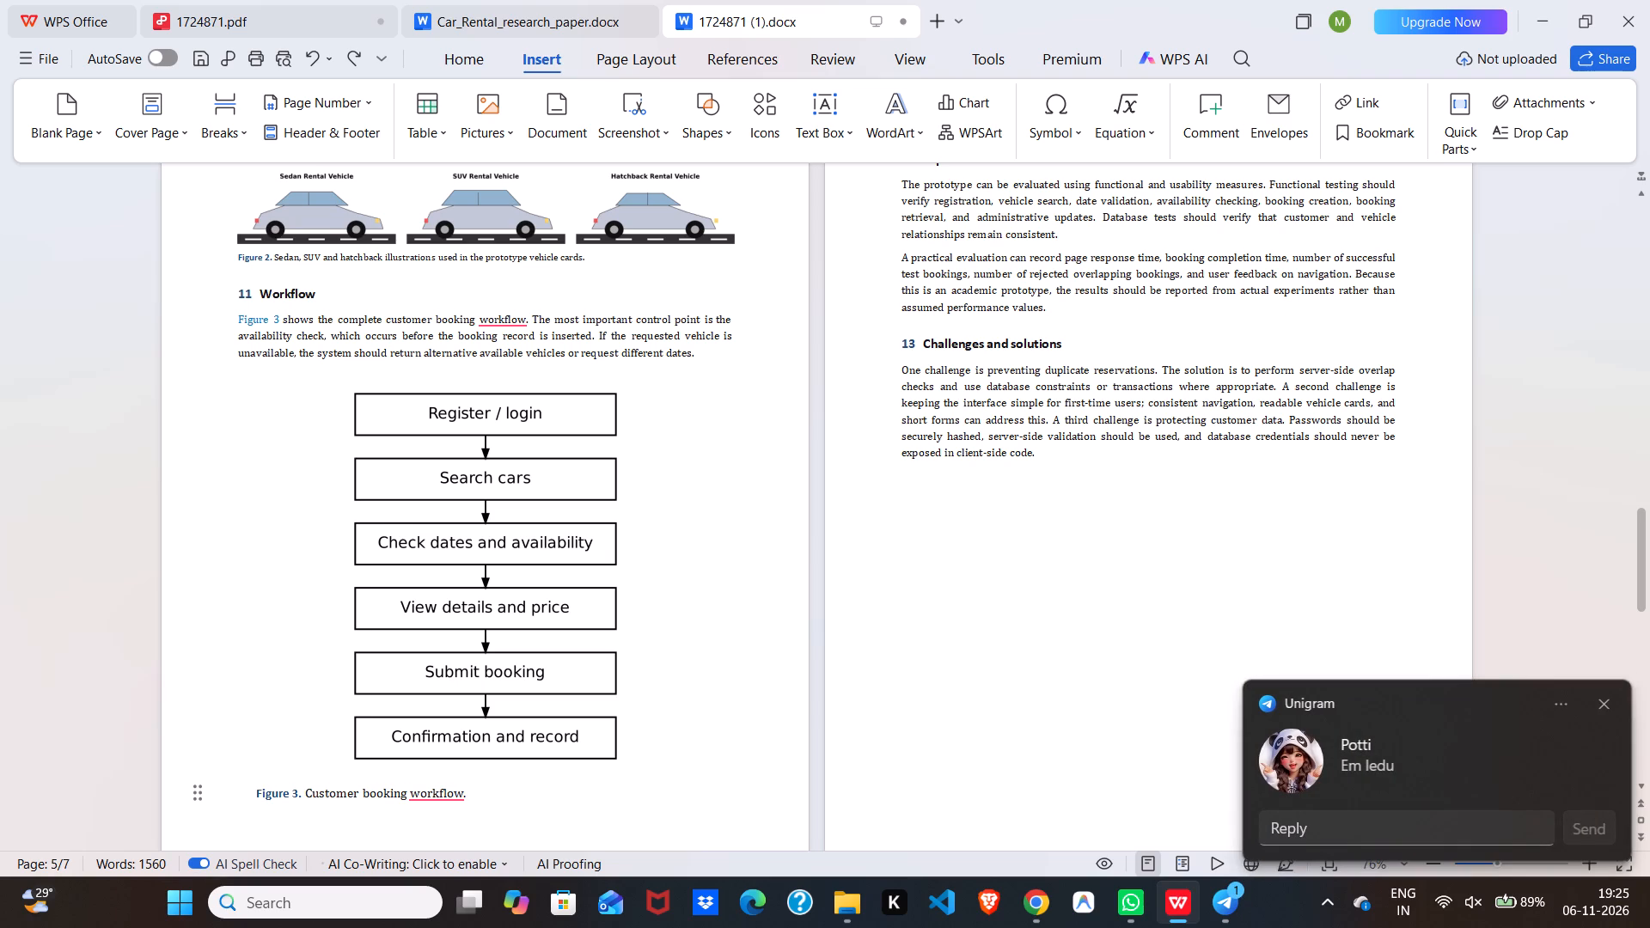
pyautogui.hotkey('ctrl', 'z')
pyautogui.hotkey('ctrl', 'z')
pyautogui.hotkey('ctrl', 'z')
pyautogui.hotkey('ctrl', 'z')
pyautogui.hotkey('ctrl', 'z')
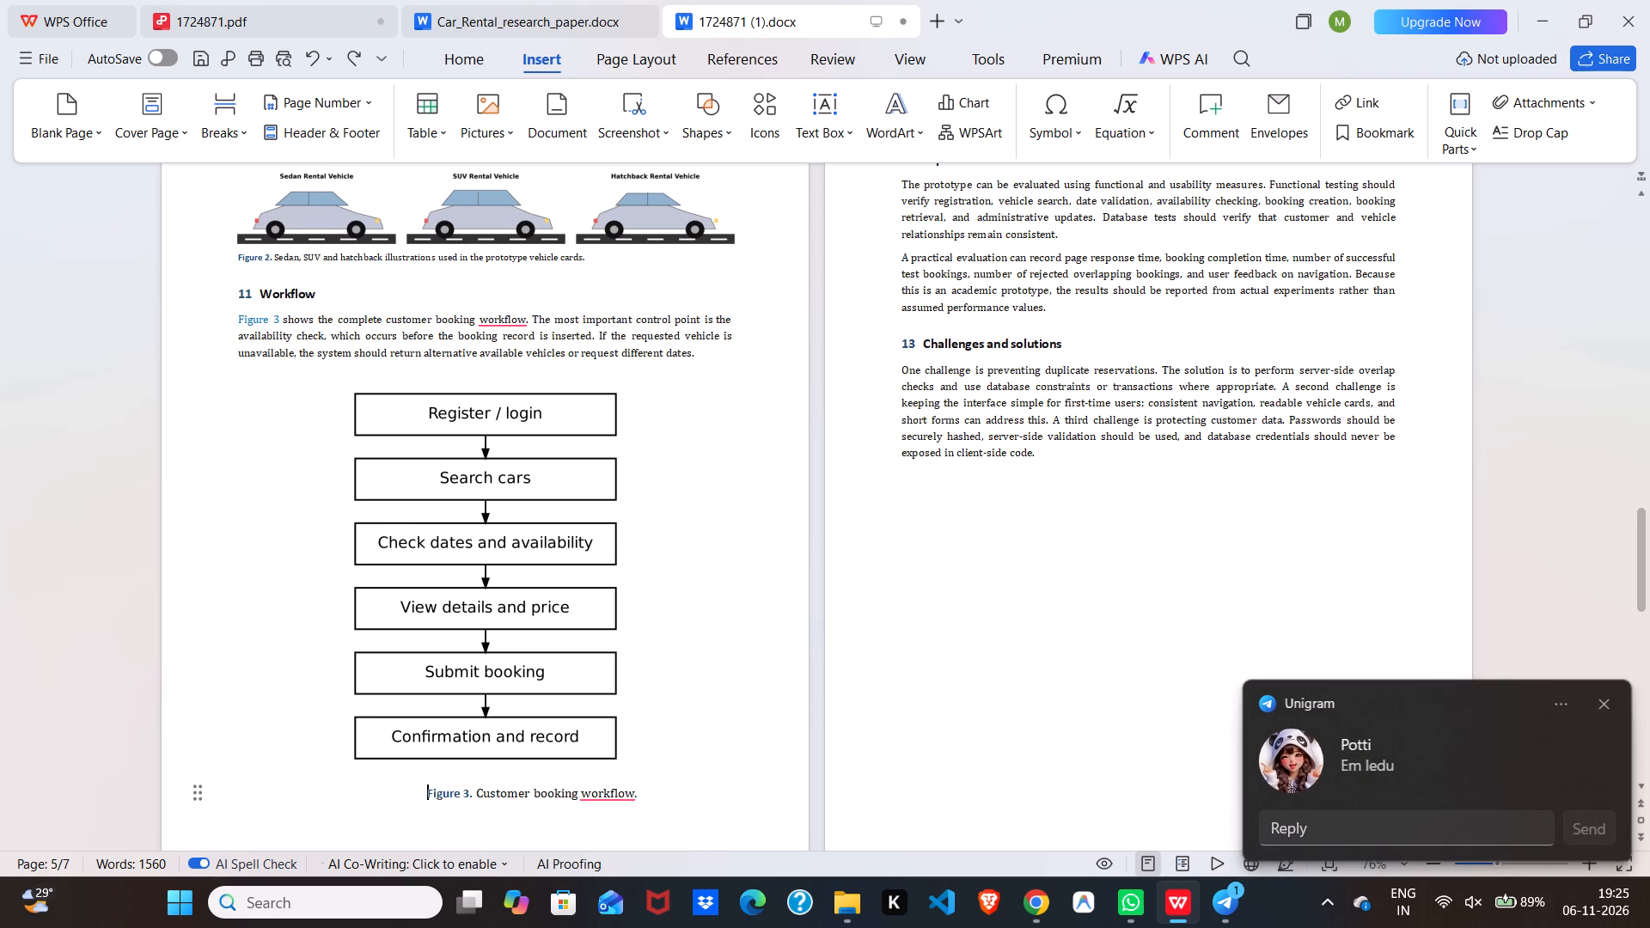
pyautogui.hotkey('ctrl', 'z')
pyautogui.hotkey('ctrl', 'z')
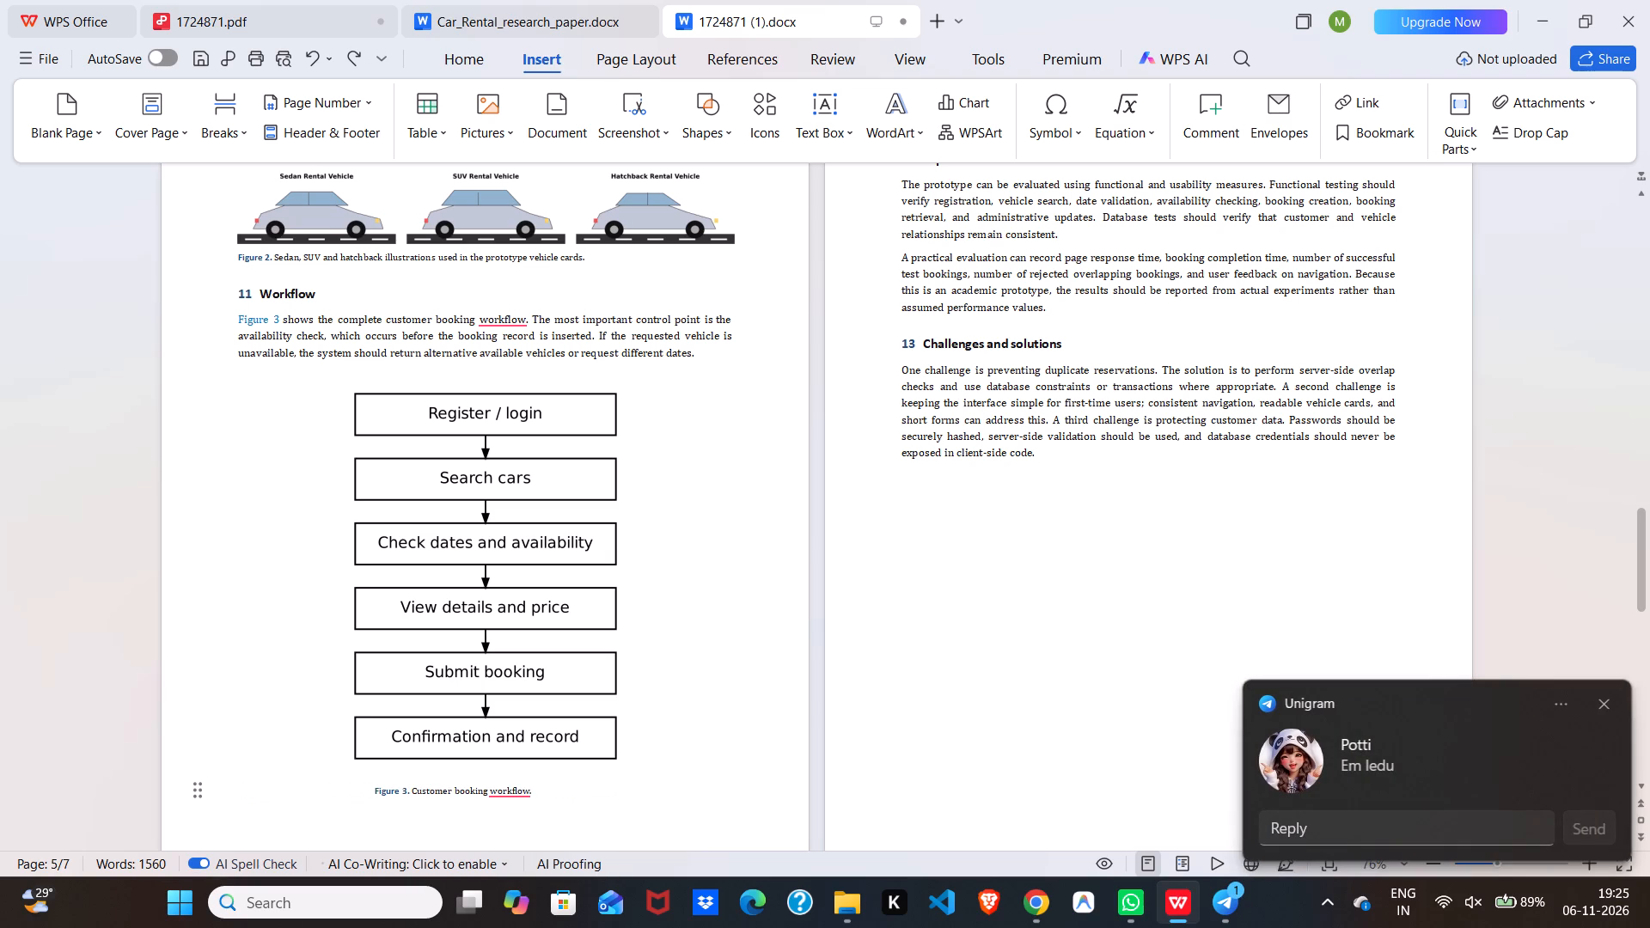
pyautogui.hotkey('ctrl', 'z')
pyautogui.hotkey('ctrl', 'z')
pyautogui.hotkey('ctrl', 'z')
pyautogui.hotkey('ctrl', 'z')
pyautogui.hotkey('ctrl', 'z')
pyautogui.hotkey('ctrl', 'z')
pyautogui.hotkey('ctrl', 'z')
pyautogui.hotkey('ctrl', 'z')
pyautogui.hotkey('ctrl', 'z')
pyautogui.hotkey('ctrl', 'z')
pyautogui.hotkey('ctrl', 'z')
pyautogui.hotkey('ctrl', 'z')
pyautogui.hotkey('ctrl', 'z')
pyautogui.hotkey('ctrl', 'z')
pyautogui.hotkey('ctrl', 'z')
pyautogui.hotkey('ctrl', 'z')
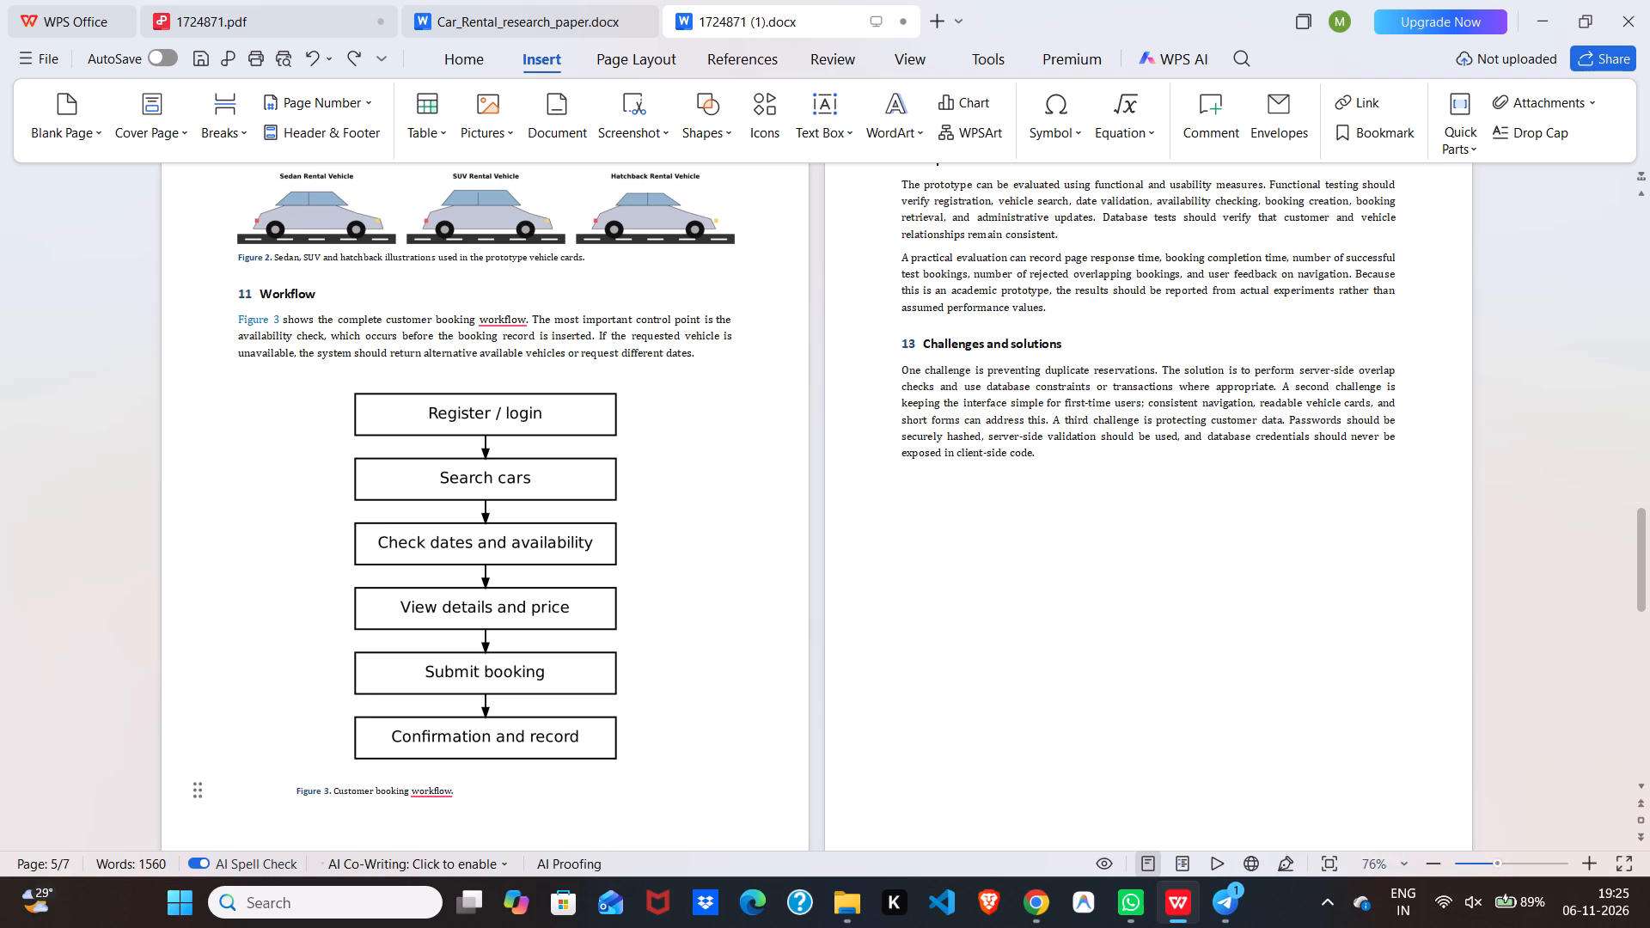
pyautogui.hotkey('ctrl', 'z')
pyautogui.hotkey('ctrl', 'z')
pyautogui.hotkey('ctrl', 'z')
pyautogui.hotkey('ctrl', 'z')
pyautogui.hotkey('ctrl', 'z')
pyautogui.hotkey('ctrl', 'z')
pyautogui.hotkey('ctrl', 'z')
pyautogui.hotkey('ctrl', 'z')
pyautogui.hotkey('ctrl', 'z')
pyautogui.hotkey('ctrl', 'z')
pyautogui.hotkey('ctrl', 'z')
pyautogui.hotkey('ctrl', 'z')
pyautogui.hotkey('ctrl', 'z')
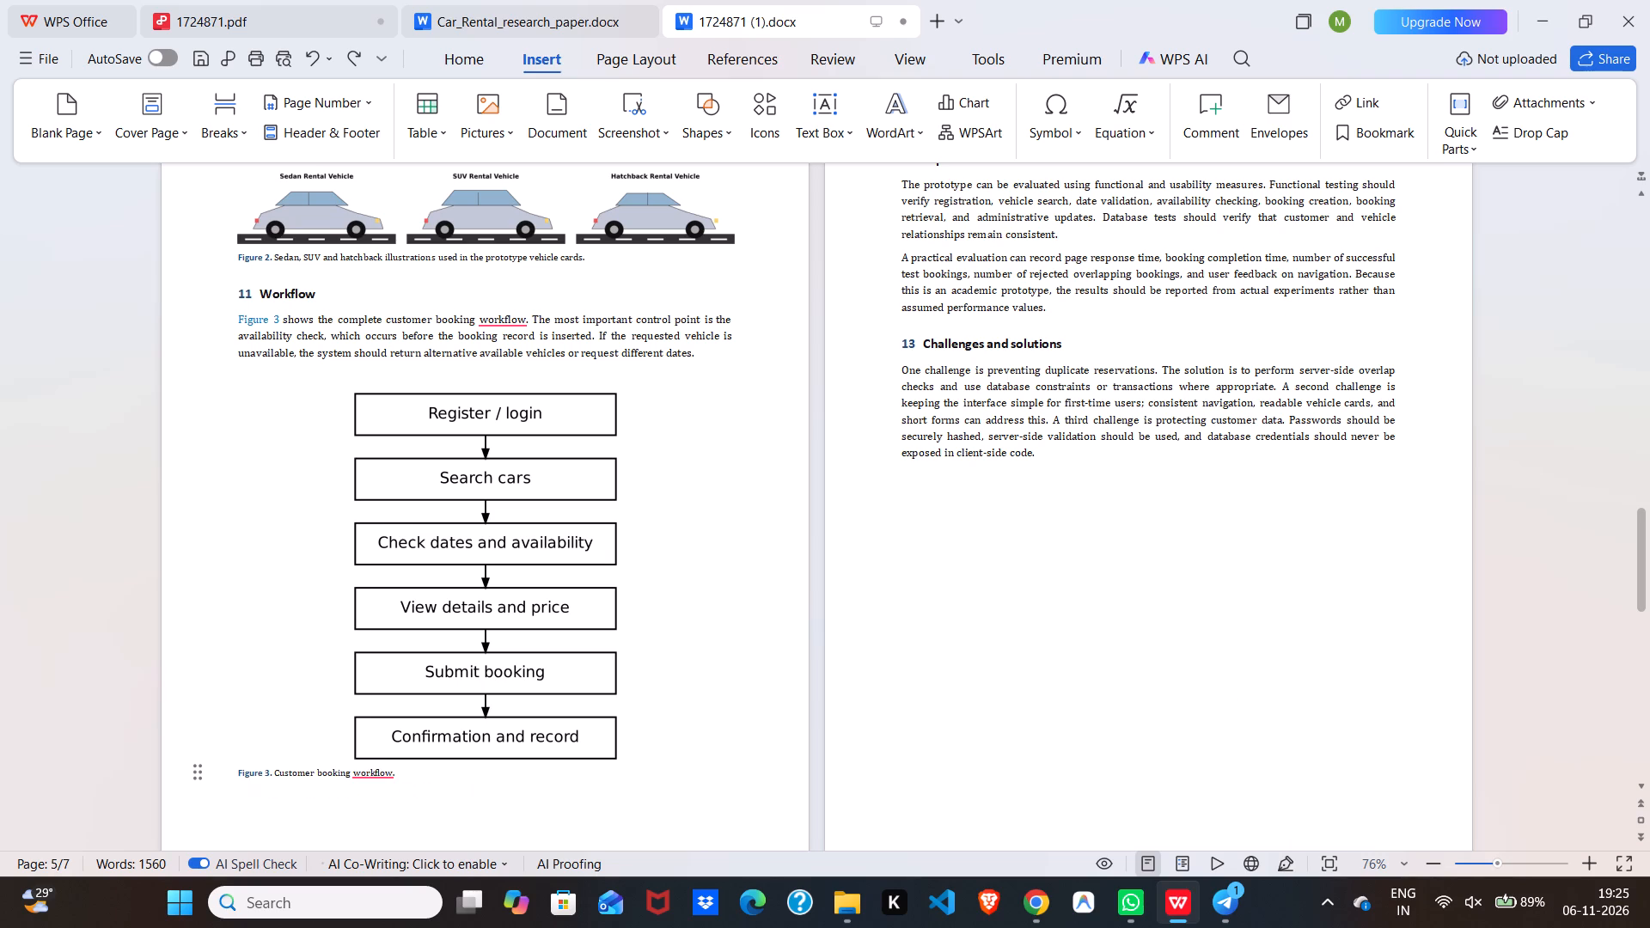
# Insert a line break before the Figure 3 caption to separate it from the flowchart.
pyautogui.press('Return')
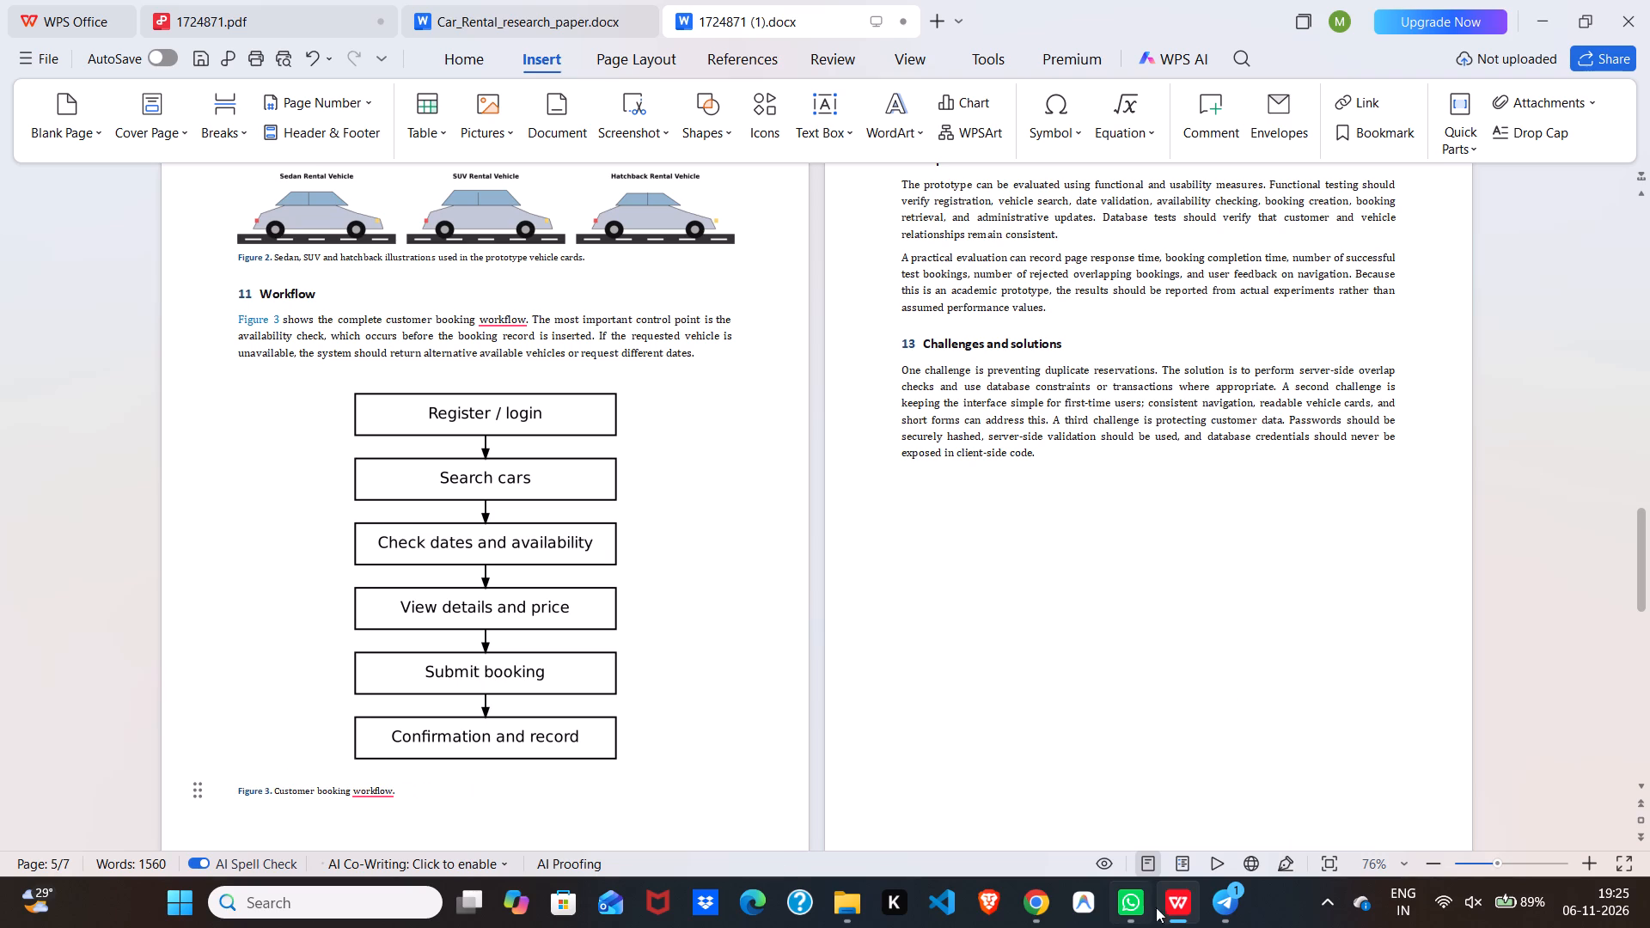
# Switch to Unigram to view the new incoming chat message.
pyautogui.click(1250, 910)
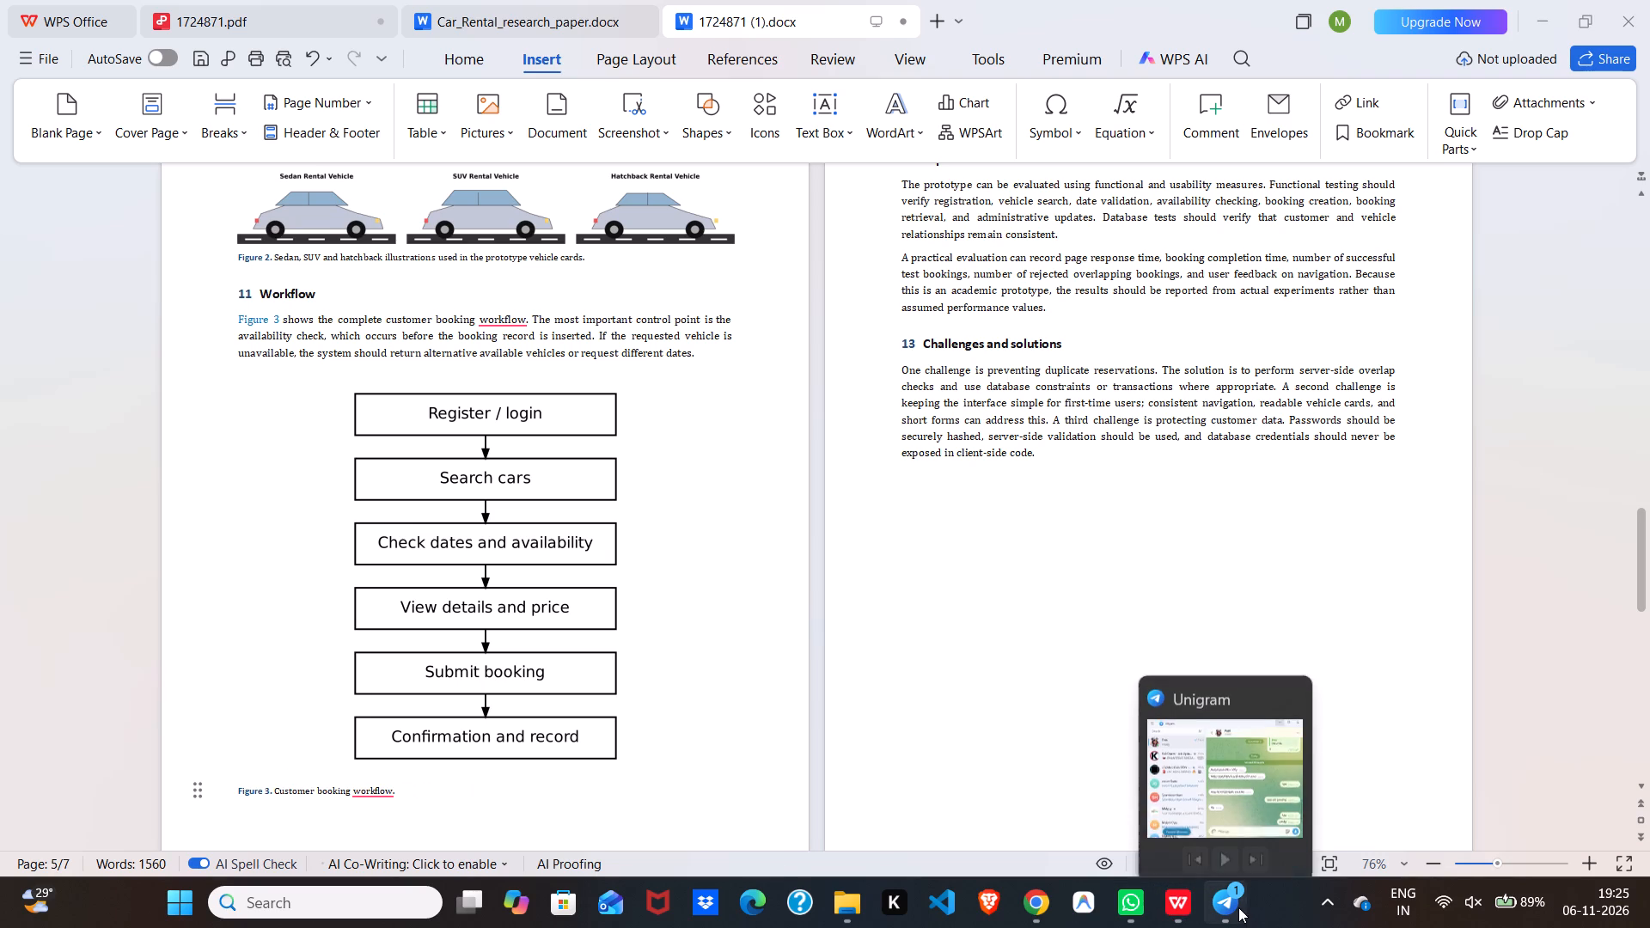
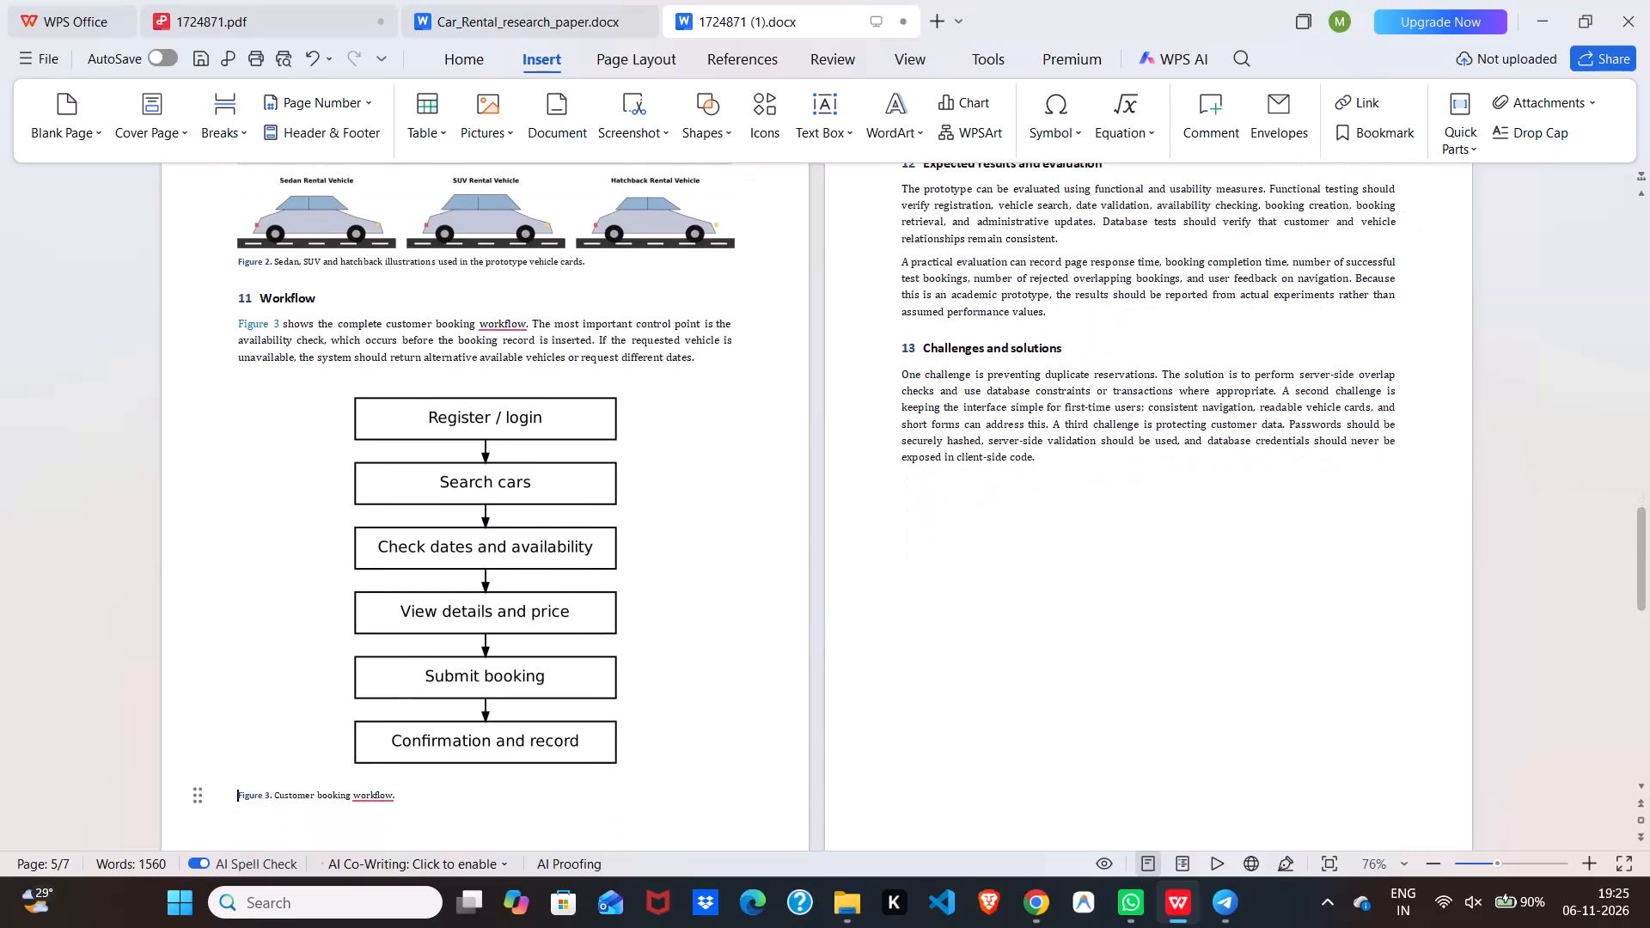
# Copy sections 14 Future enhancements, 15 Conclusion and the References from the last page, and delete them there.
pyautogui.click(1083, 476)
pyautogui.scroll(-8, 1083, 476)
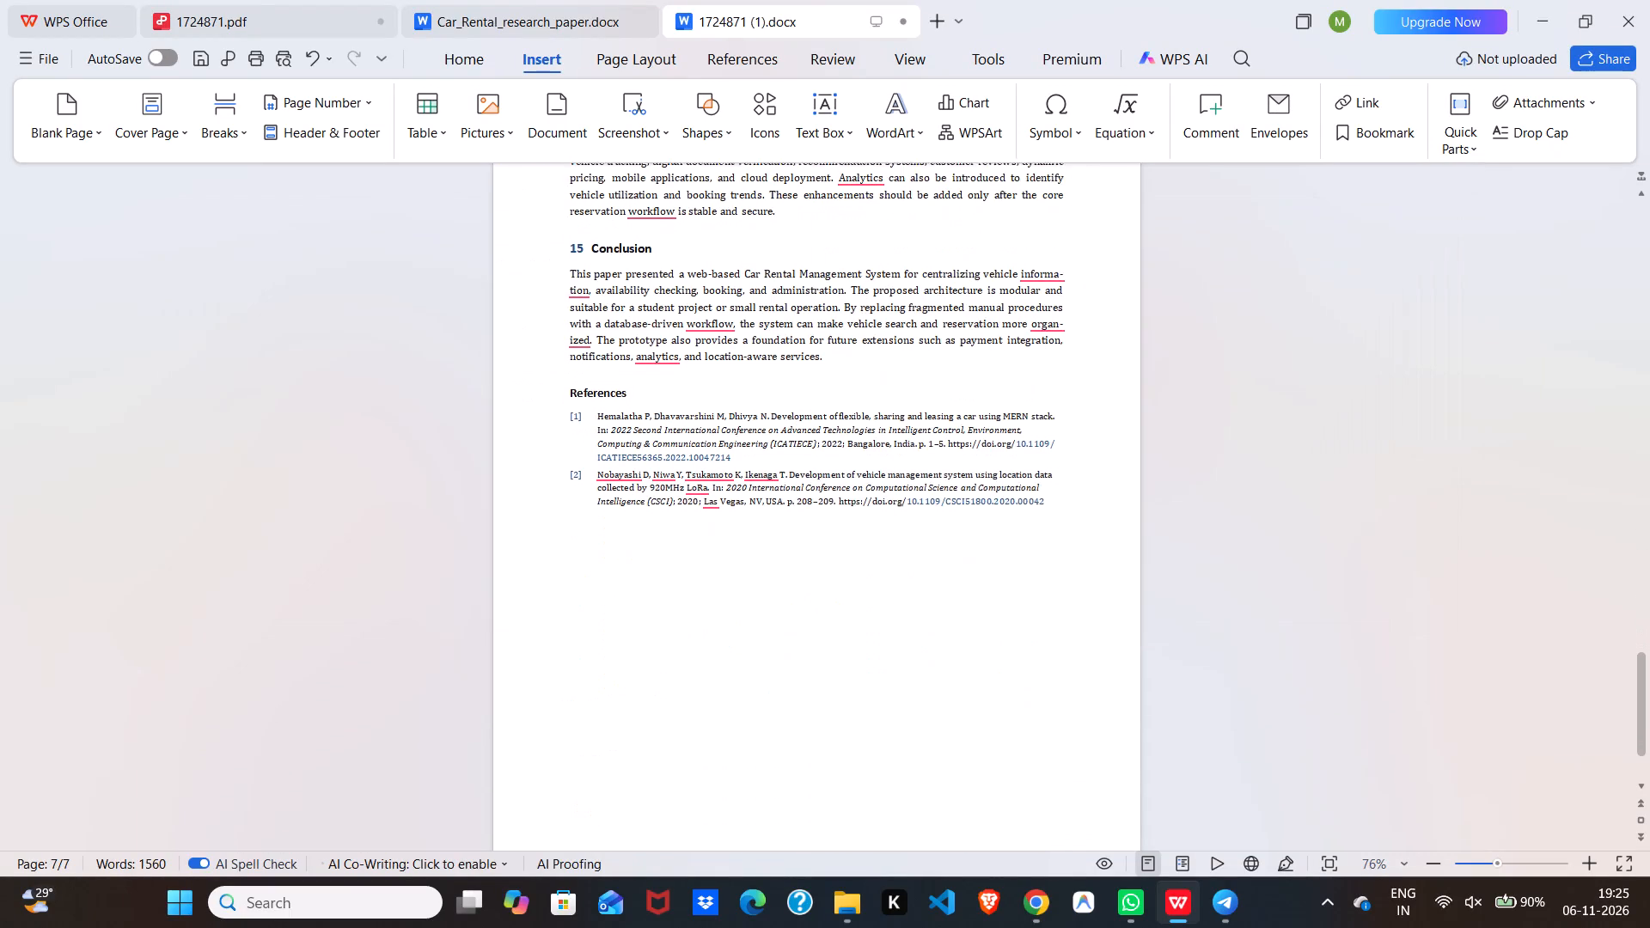
pyautogui.moveTo(1043, 508); pyautogui.dragTo(602, 256)
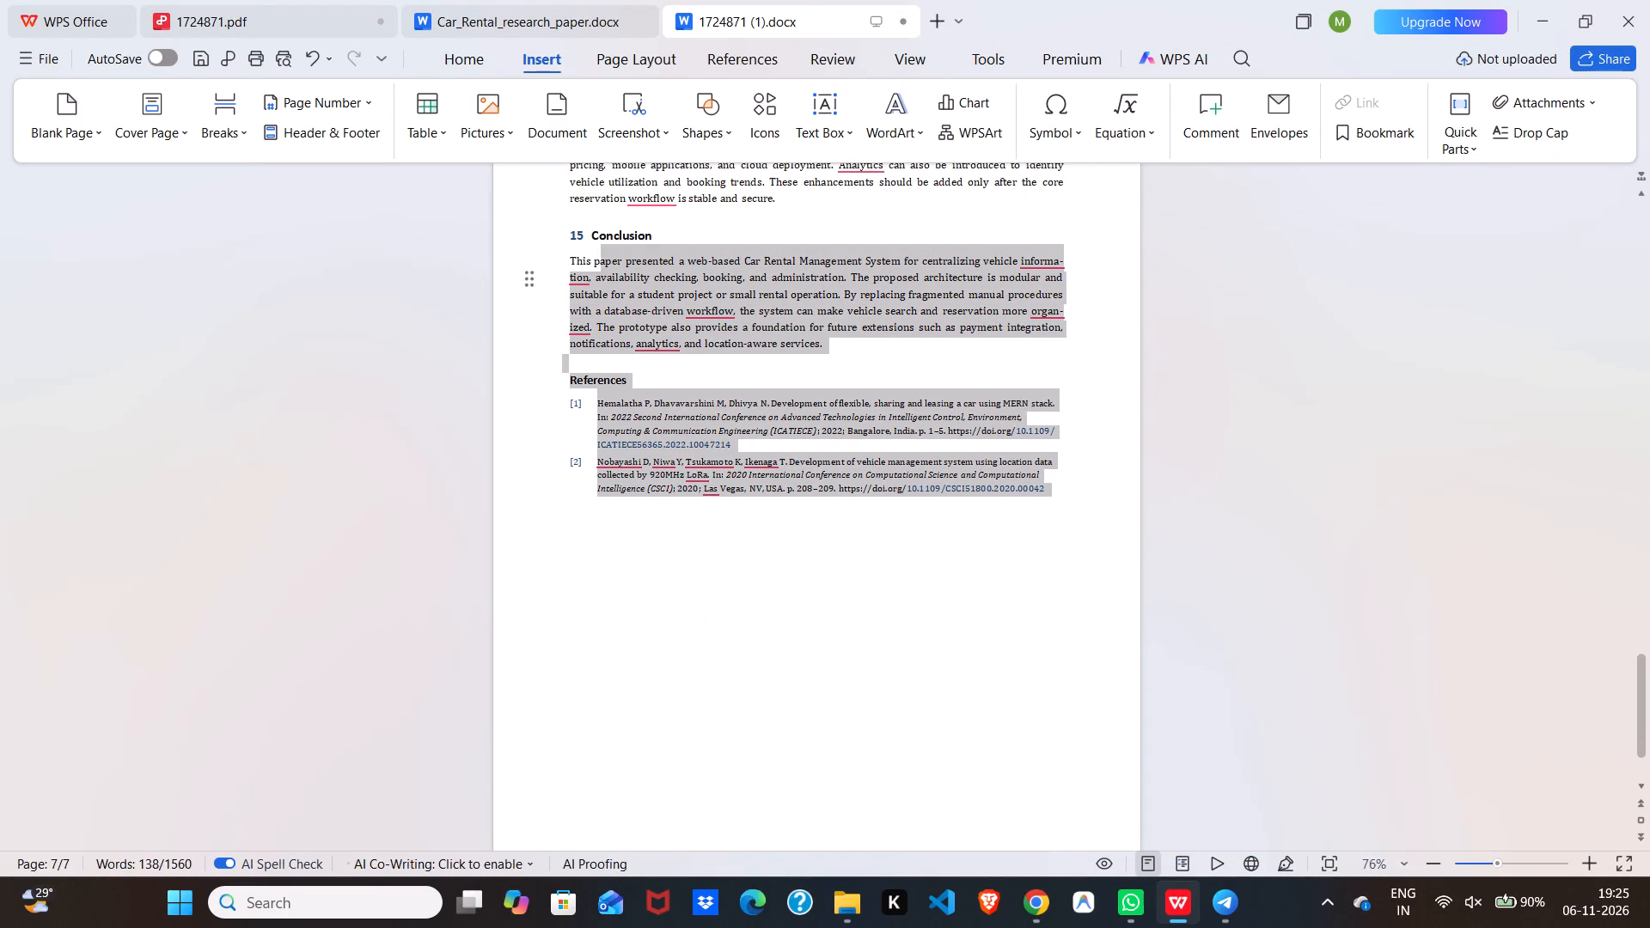
pyautogui.moveTo(602, 256); pyautogui.dragTo(566, 188)
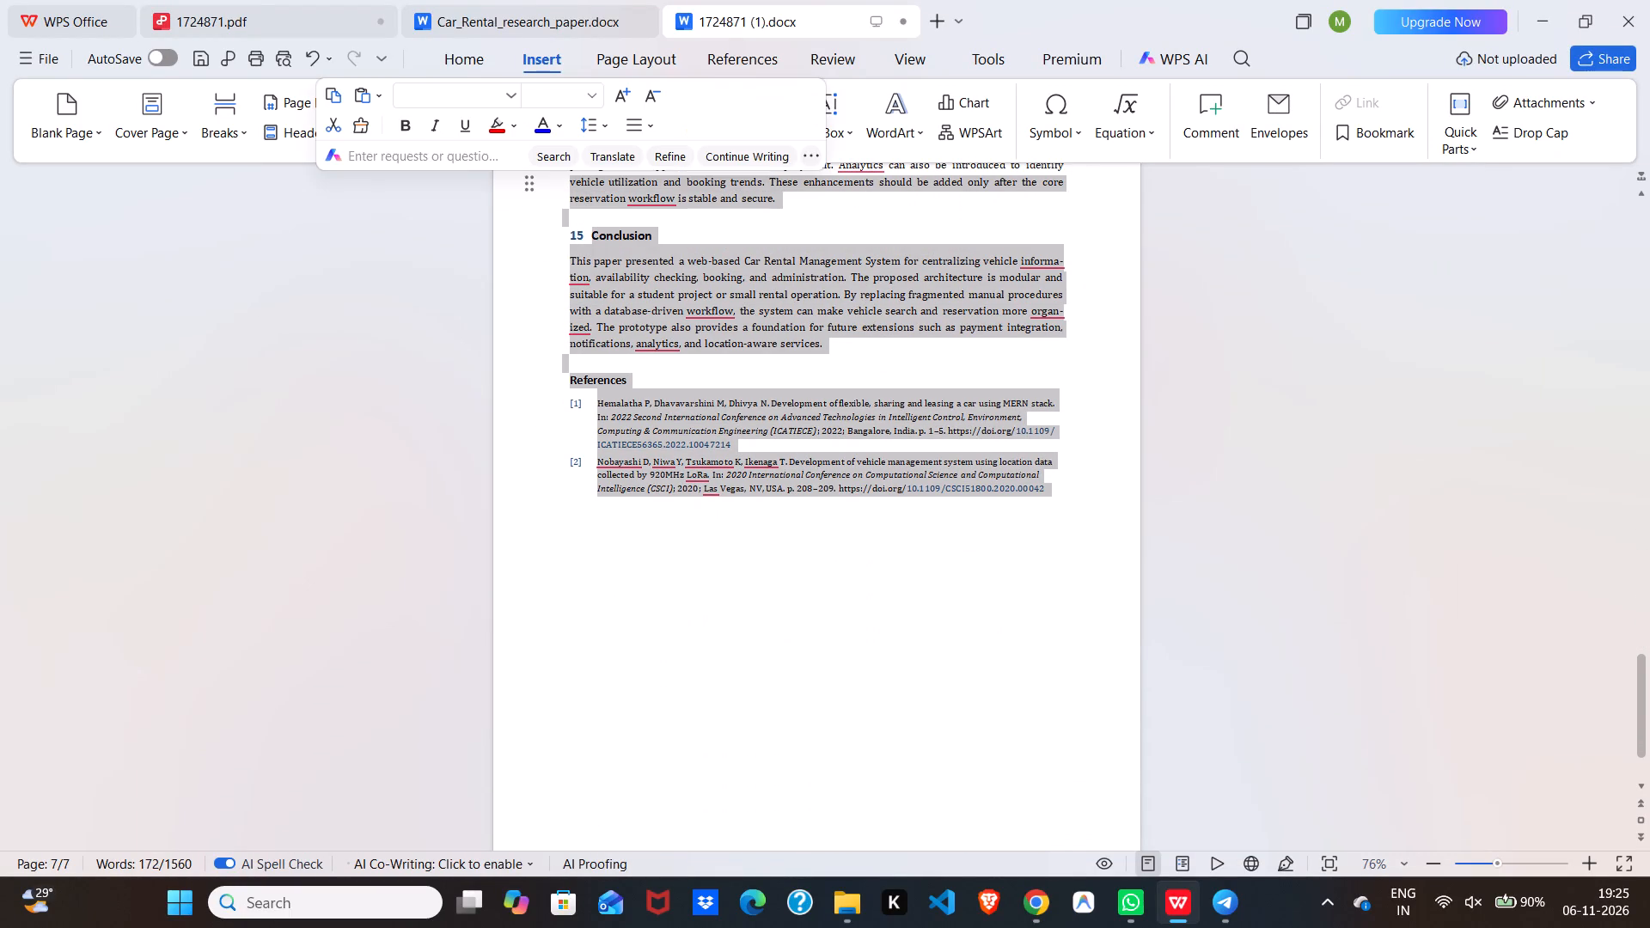
pyautogui.scroll(1, 566, 188)
pyautogui.scroll(-5, 566, 188)
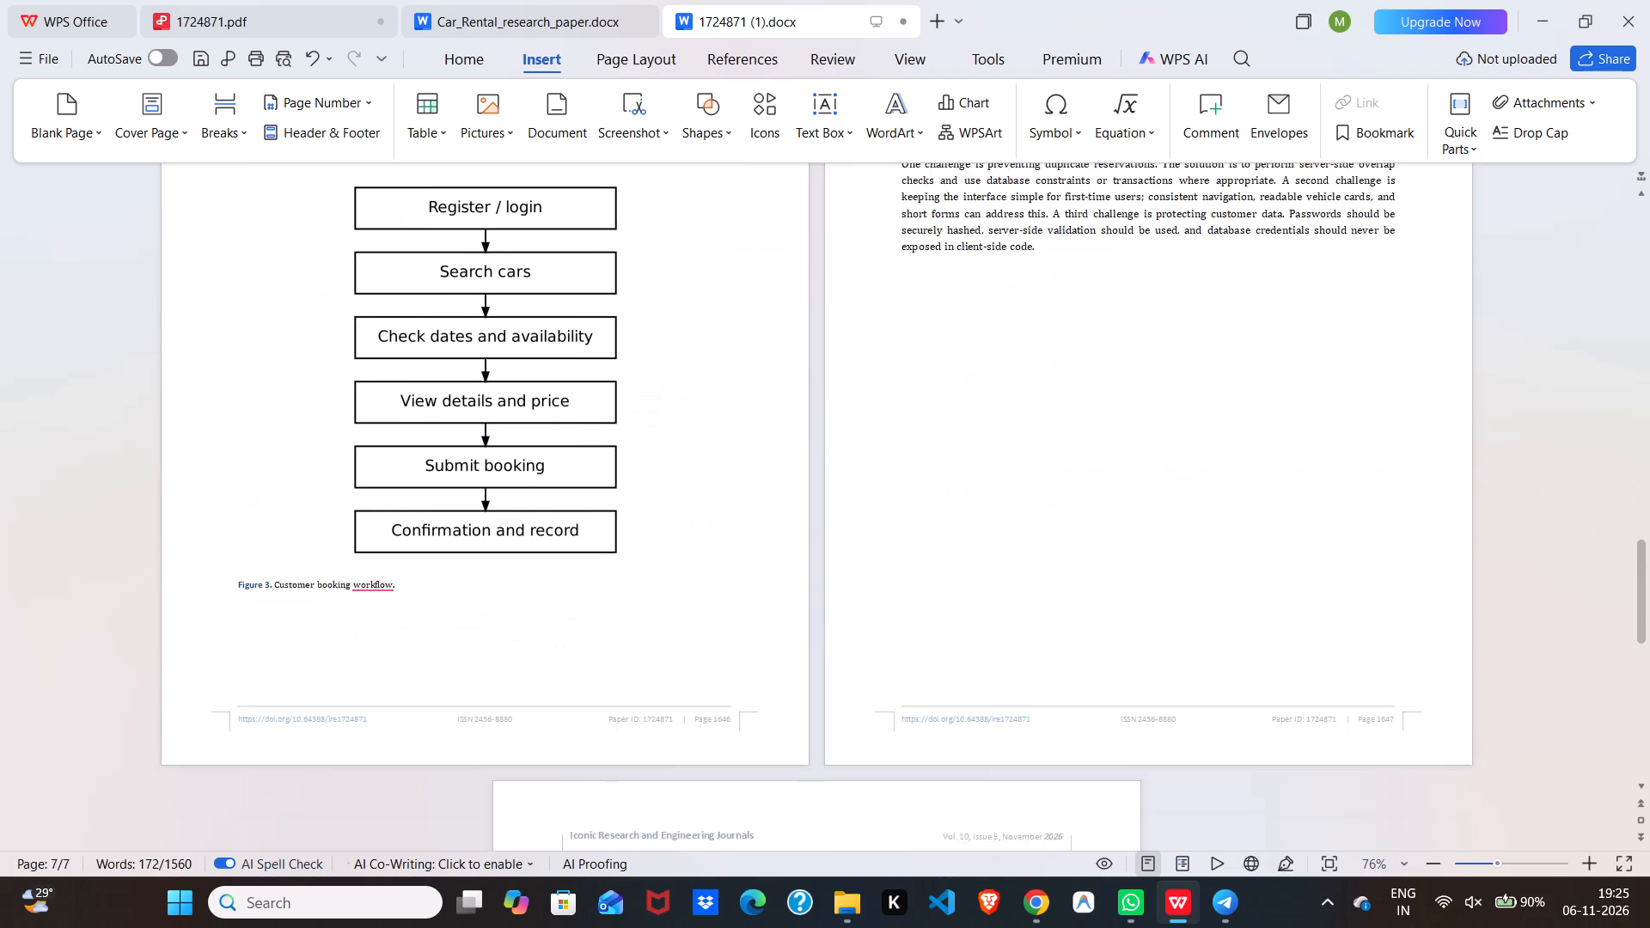
pyautogui.scroll(-3, 566, 188)
pyautogui.hotkey('shift', 'Up')
pyautogui.hotkey('shift', 'Up')
pyautogui.hotkey('shift', 'Up')
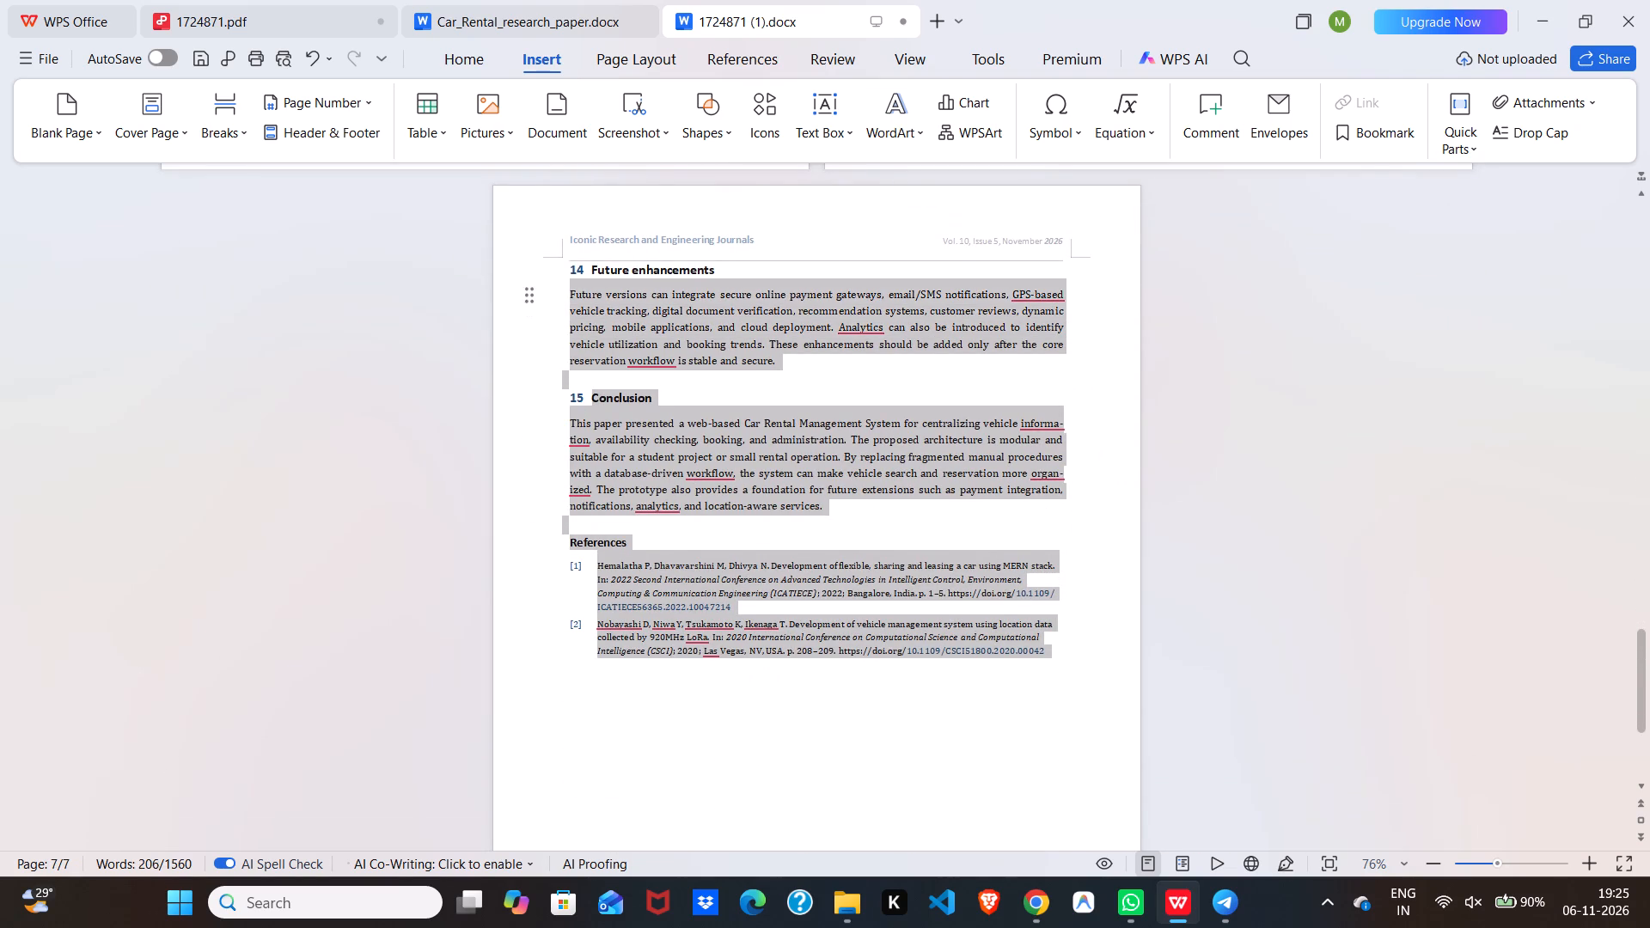
pyautogui.hotkey('shift', 'Up')
pyautogui.hotkey('ctrl', 'c')
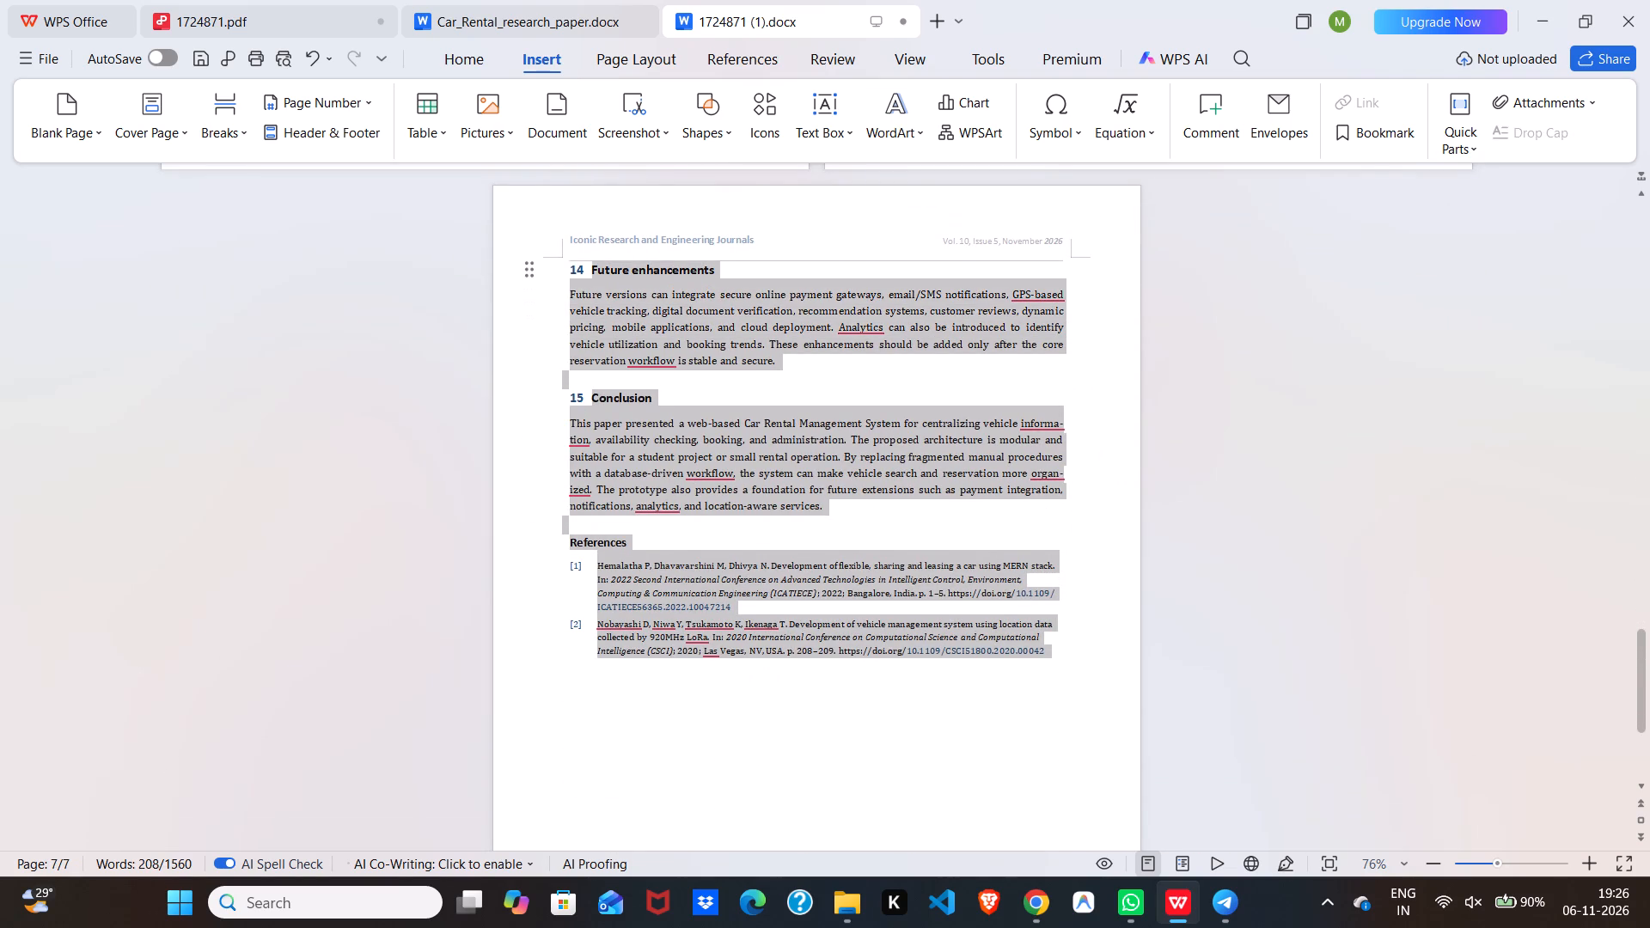
pyautogui.press('Delete')
# Paste the copied sections 14, 15 and References on a new line below section 13 Challenges and solutions.
pyautogui.scroll(1, 831, 272)
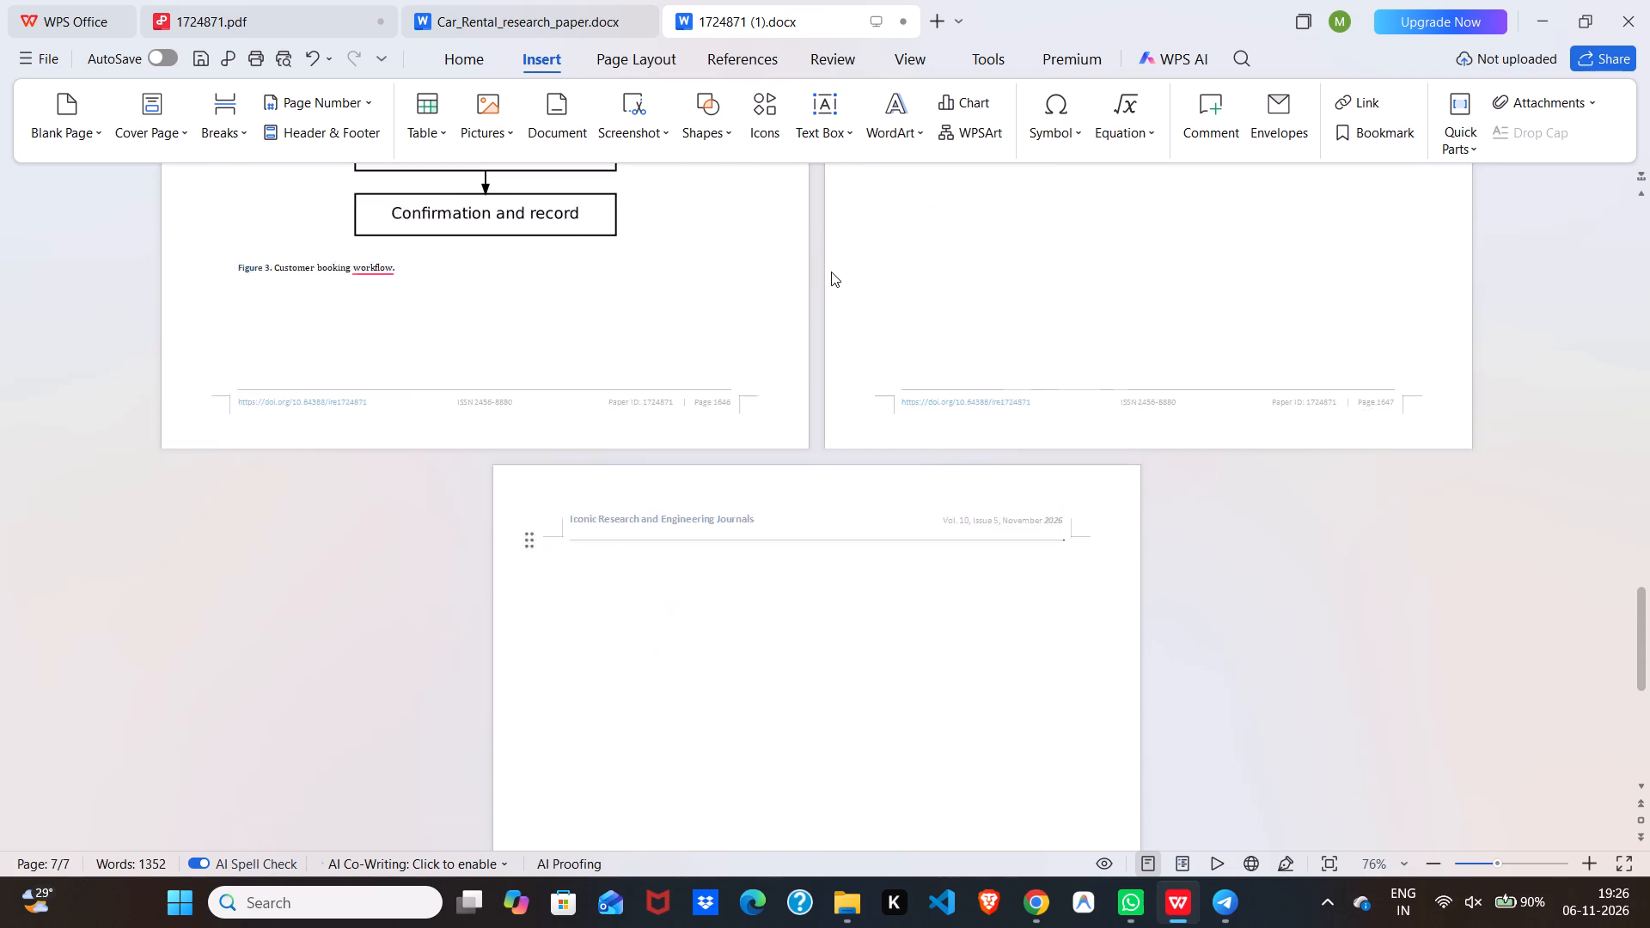
pyautogui.scroll(6, 831, 272)
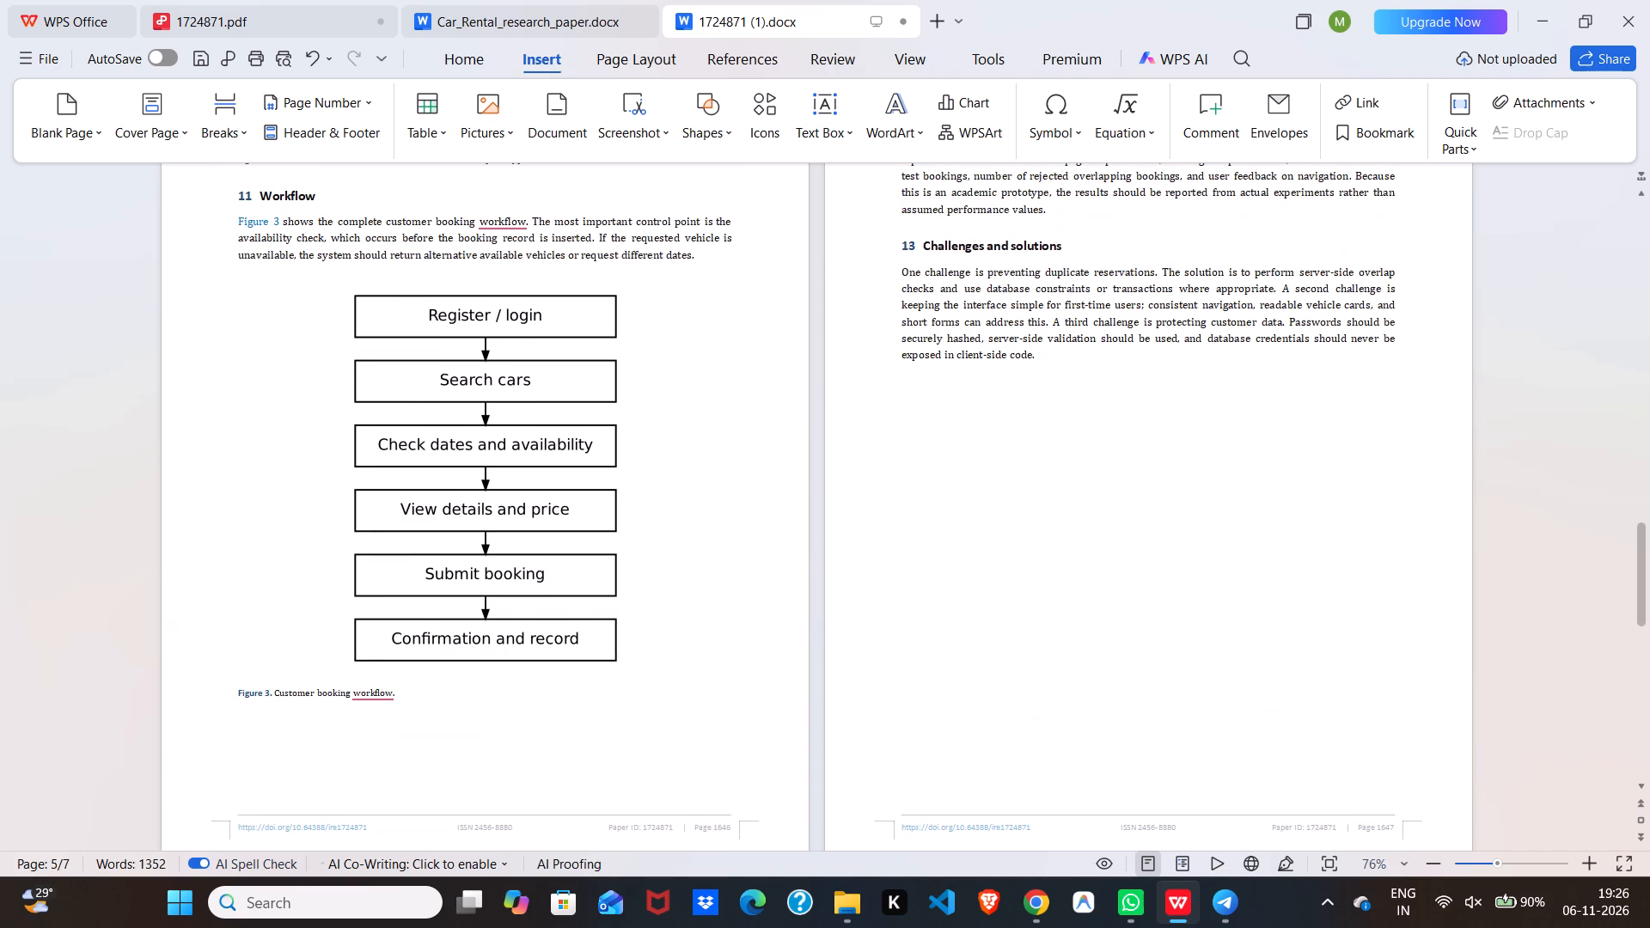
pyautogui.click(1063, 368)
pyautogui.press('Return')
pyautogui.hotkey('ctrl', 'v')
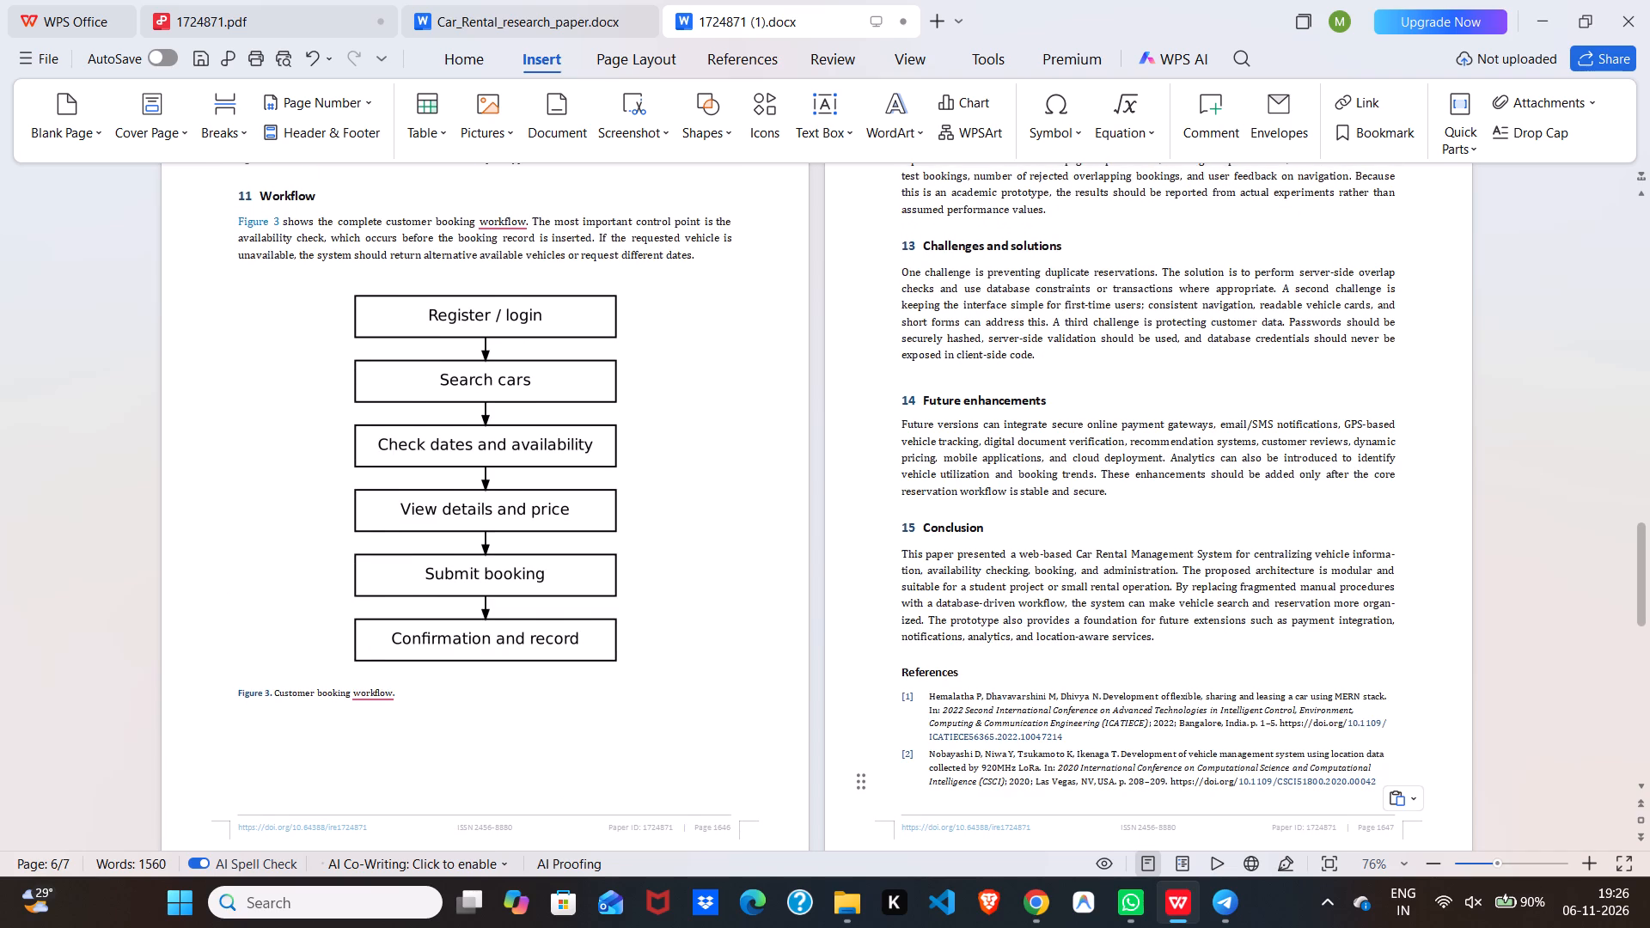
# Examine the document from the last page back to the title page to check the layout after the move.
pyautogui.scroll(-6, 1042, 512)
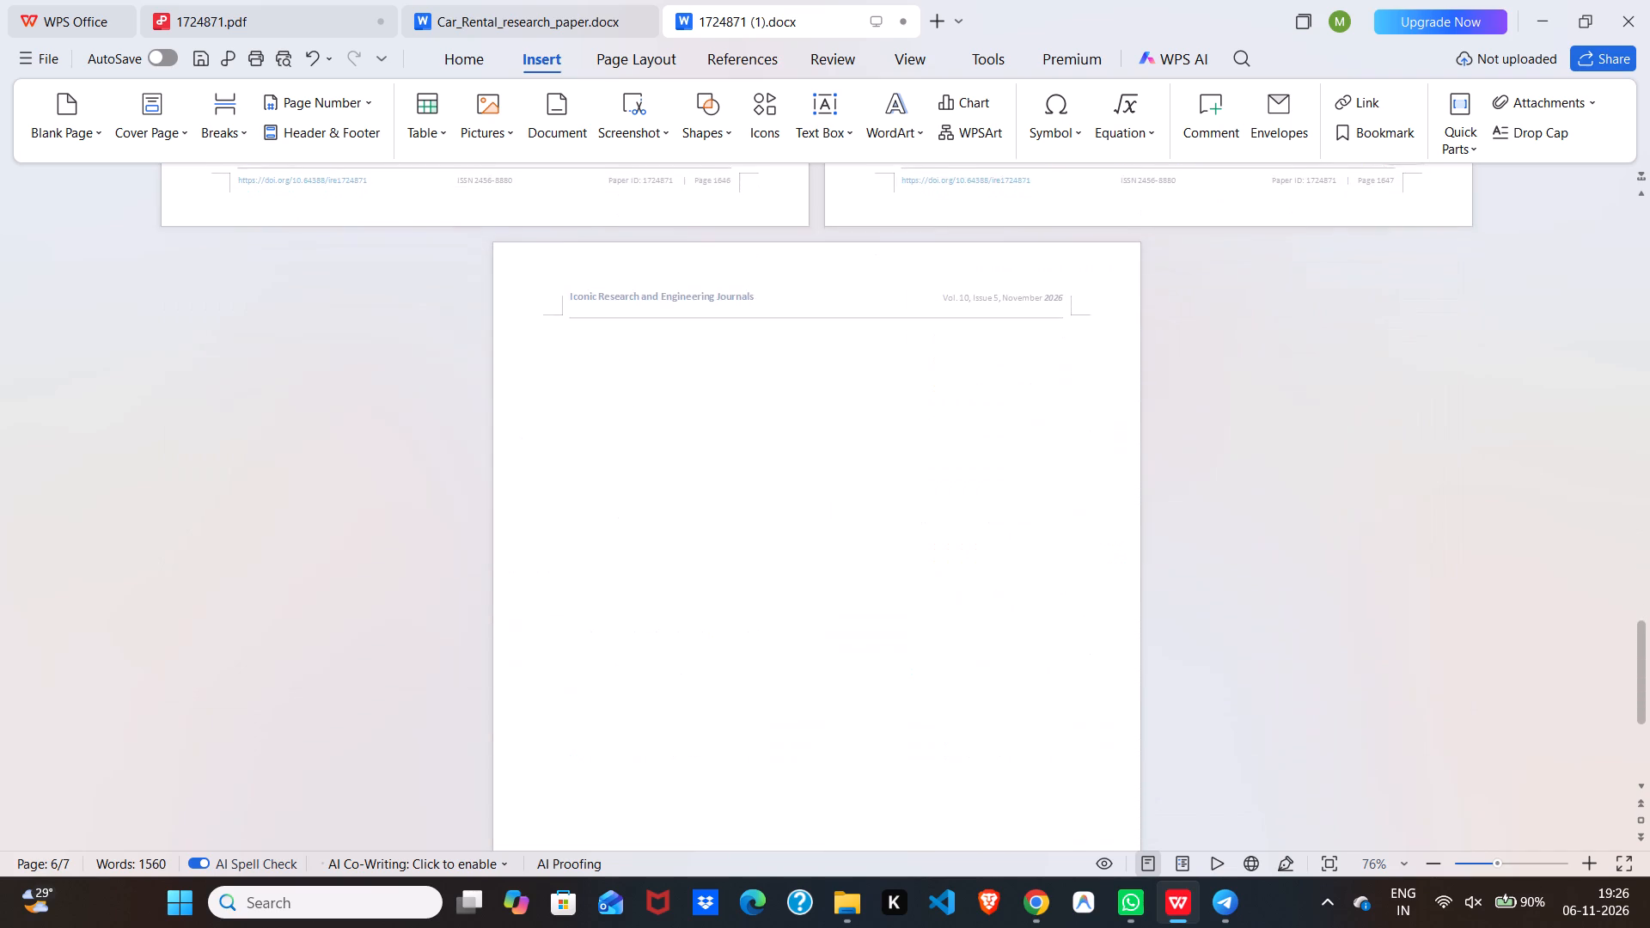
pyautogui.scroll(-5, 1042, 512)
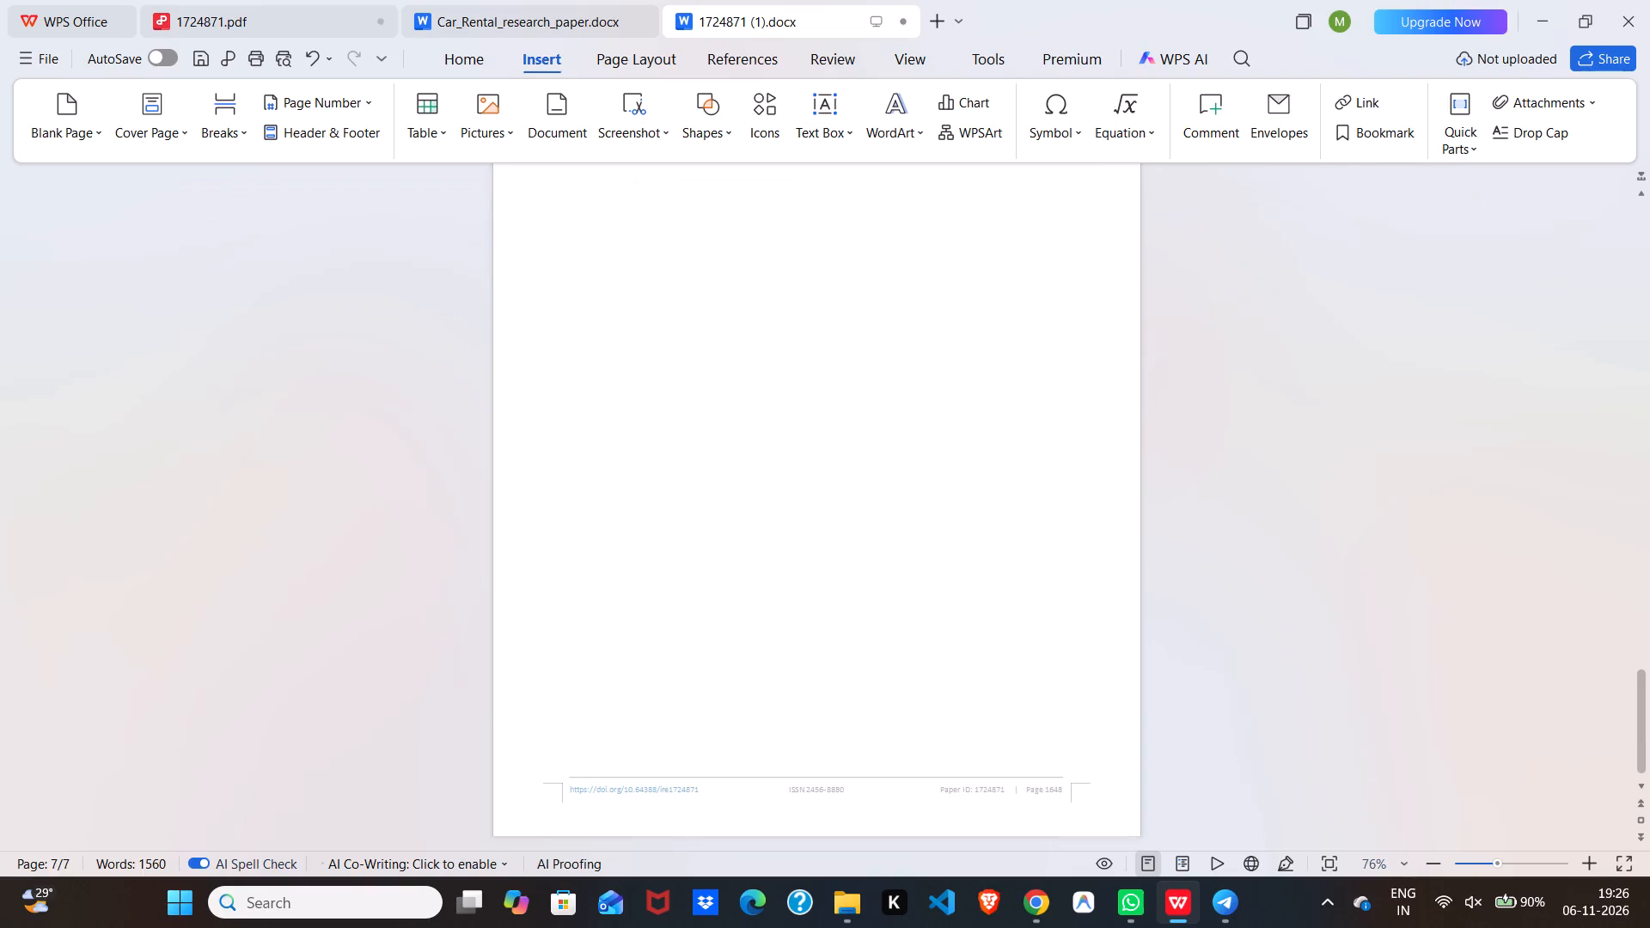
pyautogui.scroll(-4, 1042, 512)
pyautogui.scroll(11, 1042, 512)
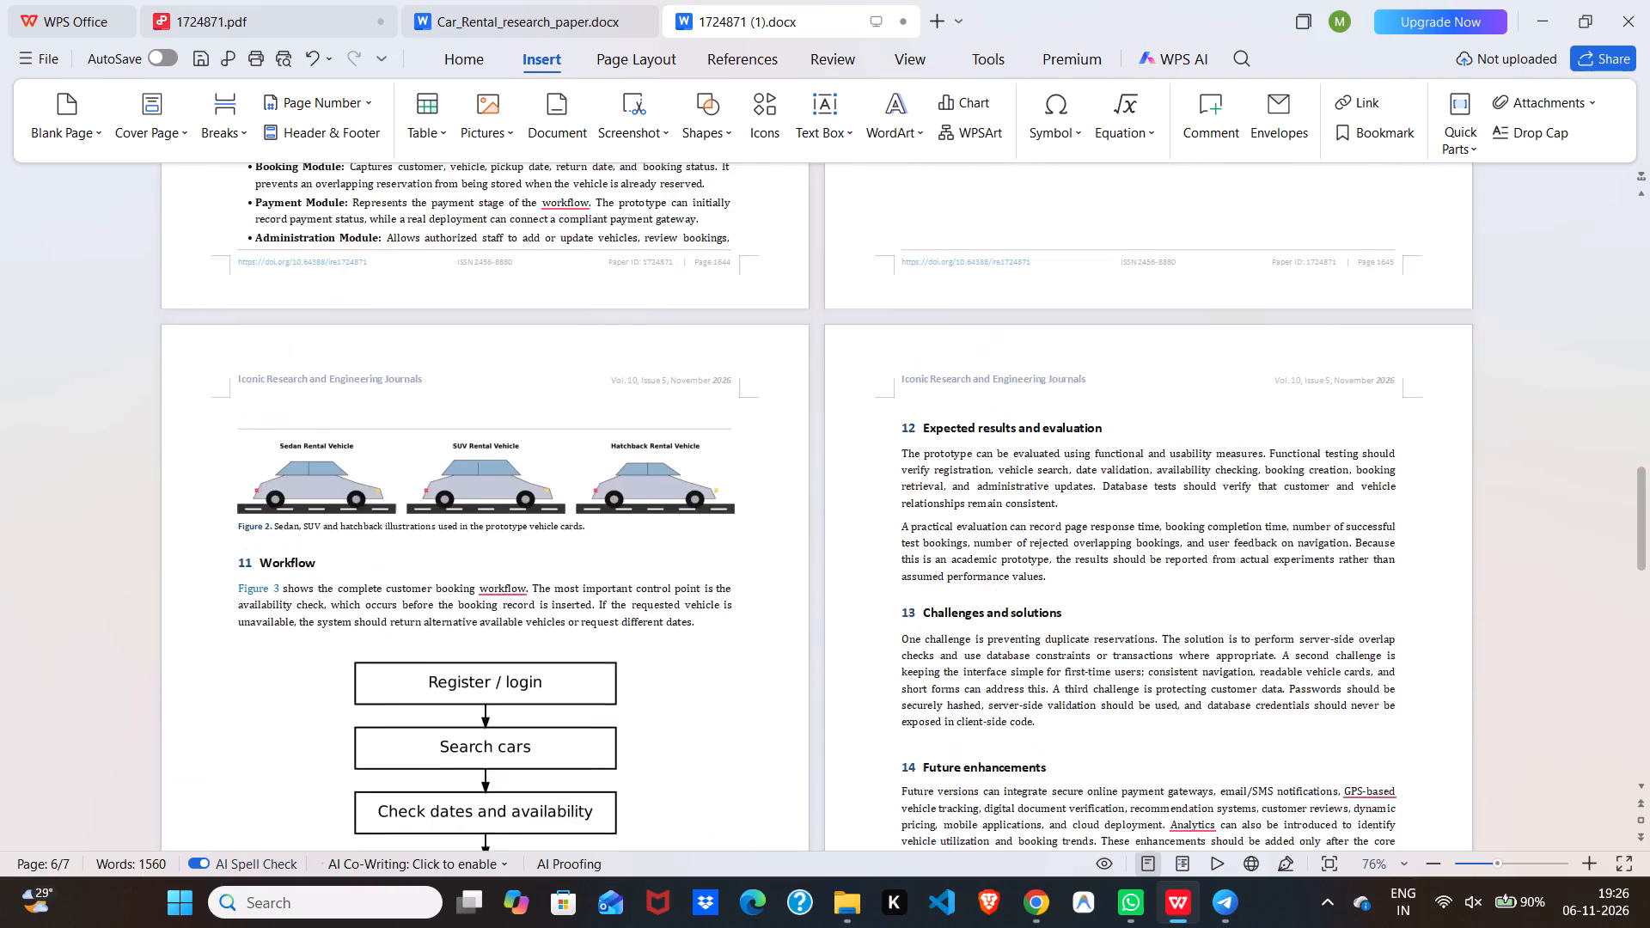
pyautogui.scroll(9, 1042, 512)
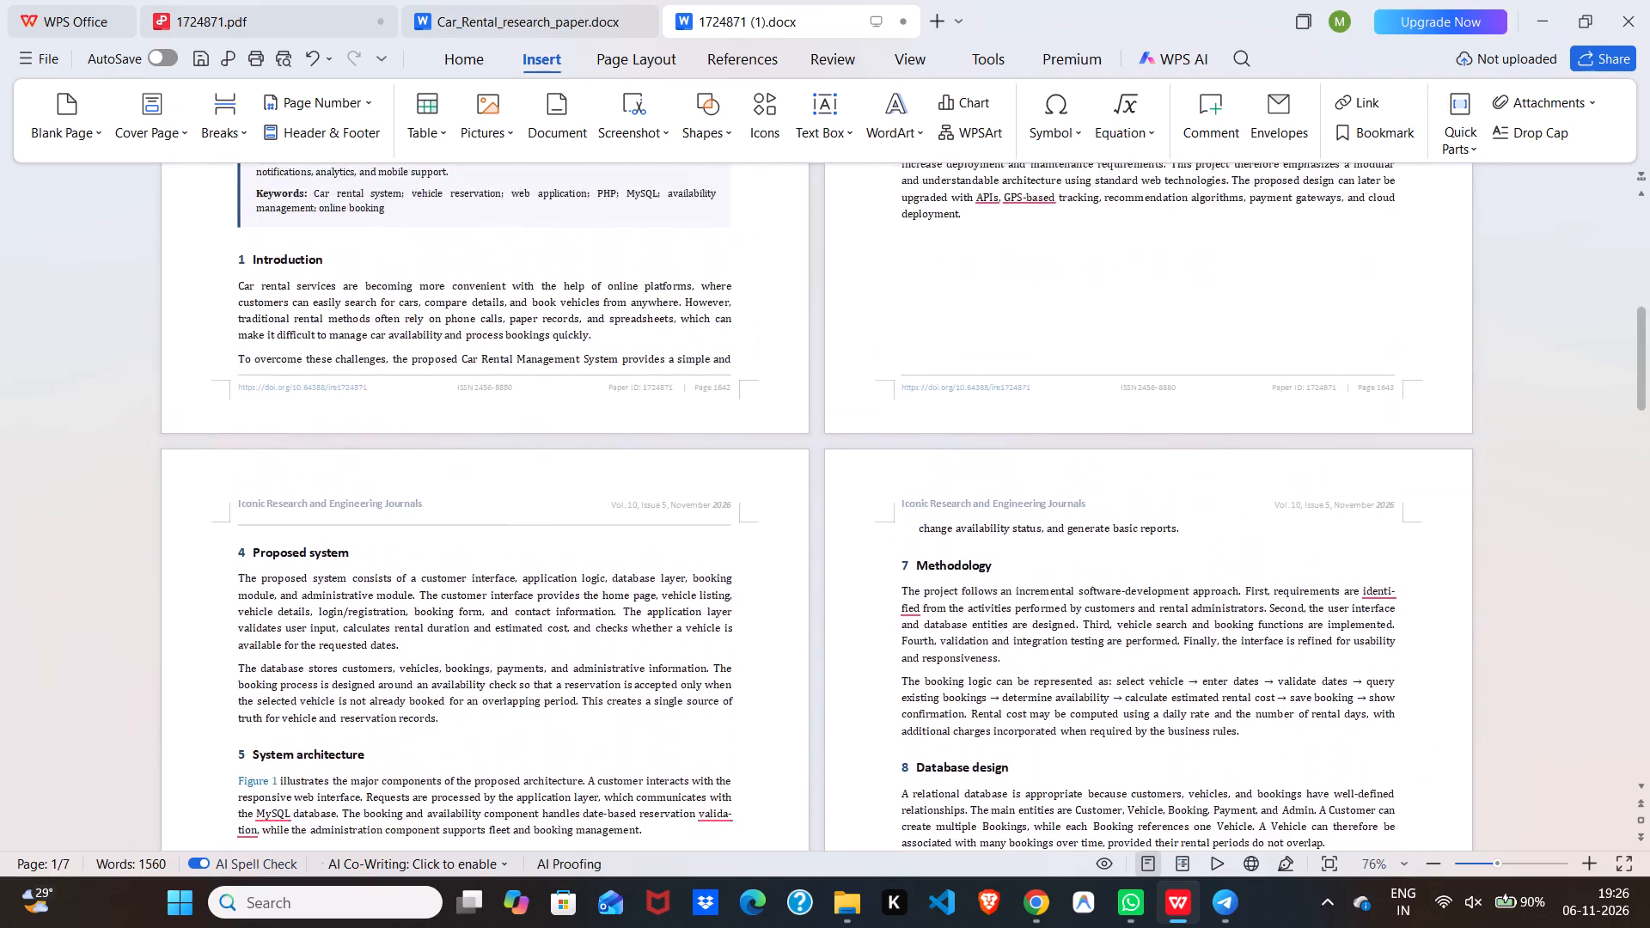
pyautogui.scroll(8, 1042, 512)
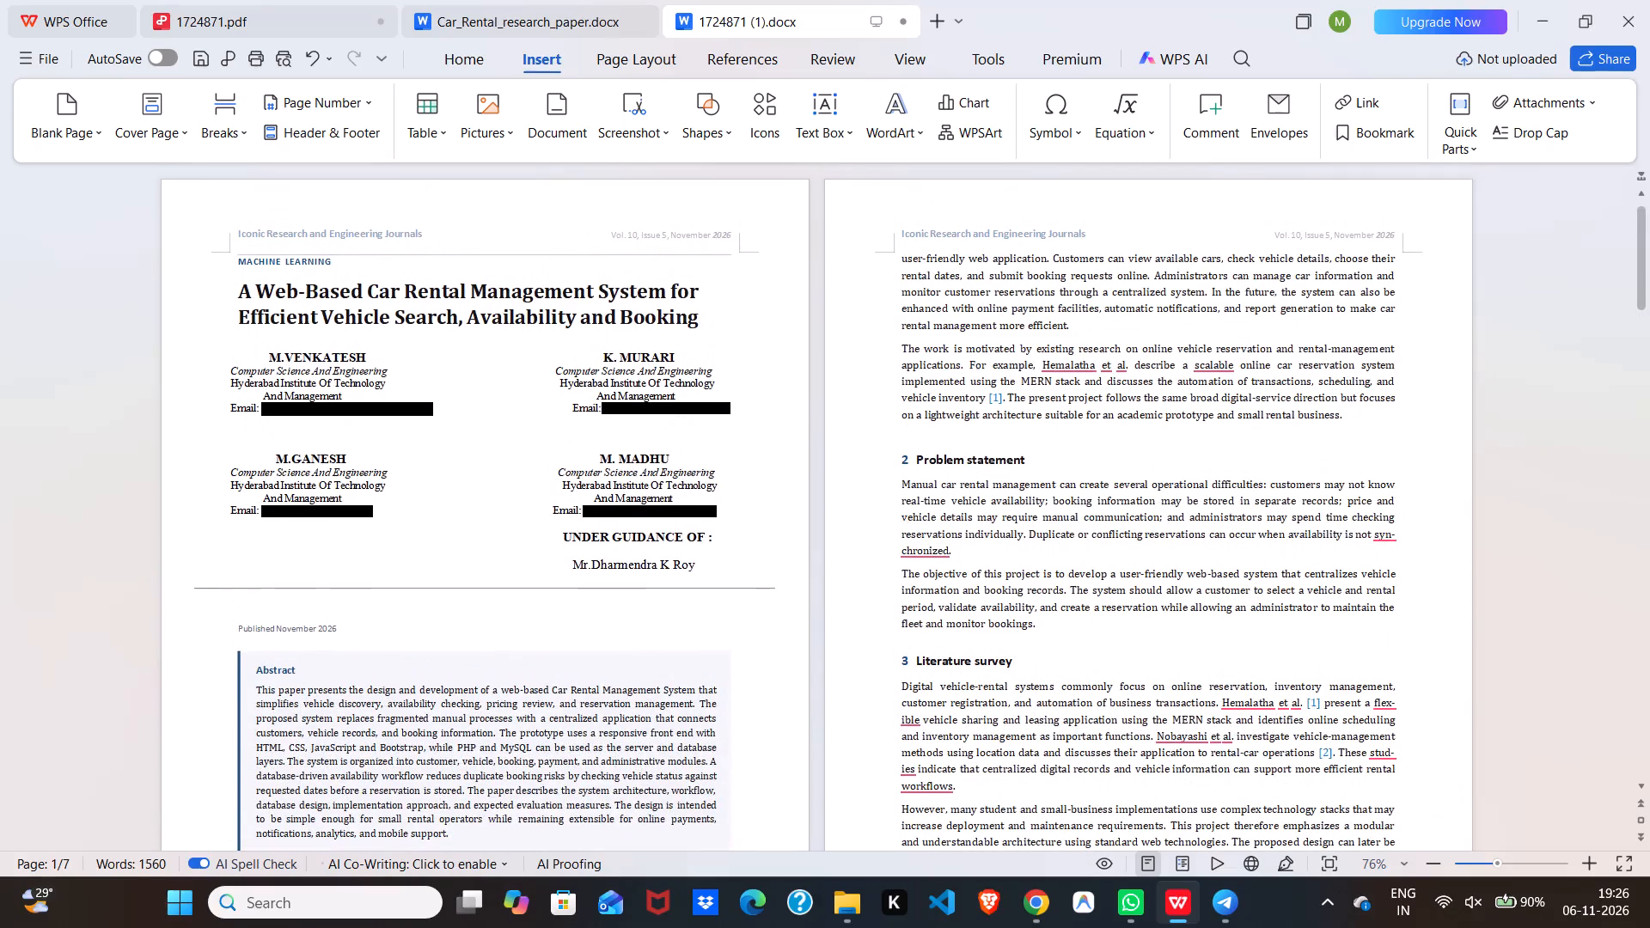
# Delete the extra spaces before the Email line of the second author in the top row to align it with that author's block.
pyautogui.scroll(-4, 1042, 512)
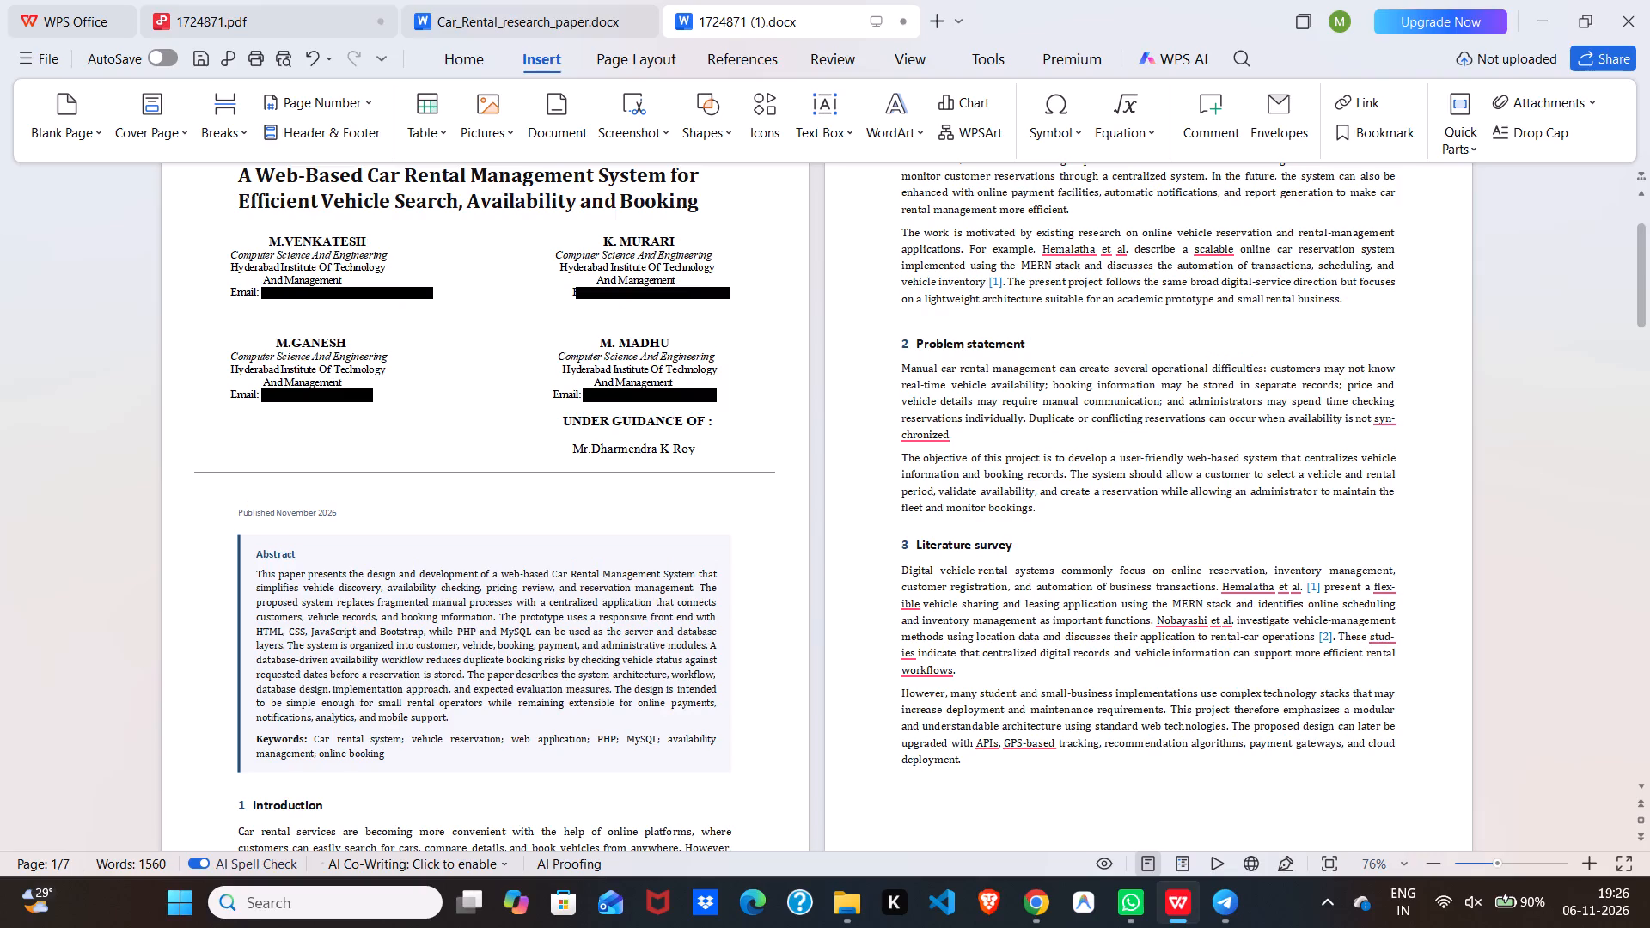
pyautogui.click(568, 291)
pyautogui.press('Right')
pyautogui.press('BackSpace')
pyautogui.press('BackSpace')
pyautogui.press('BackSpace')
pyautogui.press('BackSpace')
pyautogui.press('BackSpace')
pyautogui.press('BackSpace')
pyautogui.press('BackSpace')
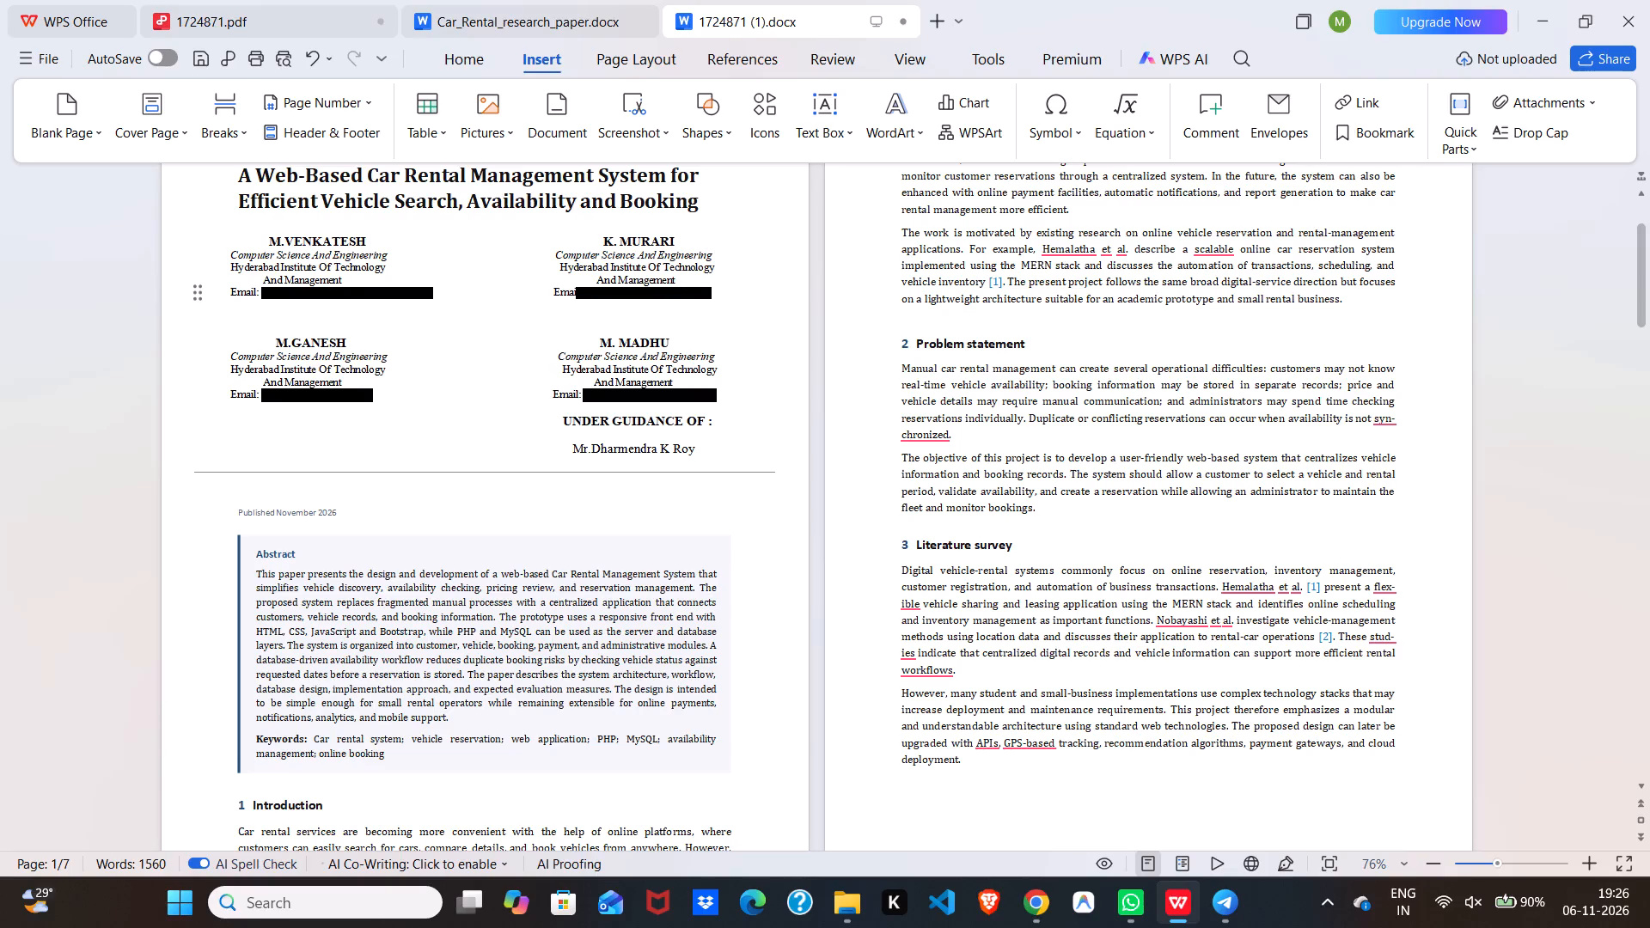
# Delete two spaces before "Hyderabad Institute Of Technology" in the same author's block to align the line.
pyautogui.click(559, 268)
pyautogui.press('BackSpace')
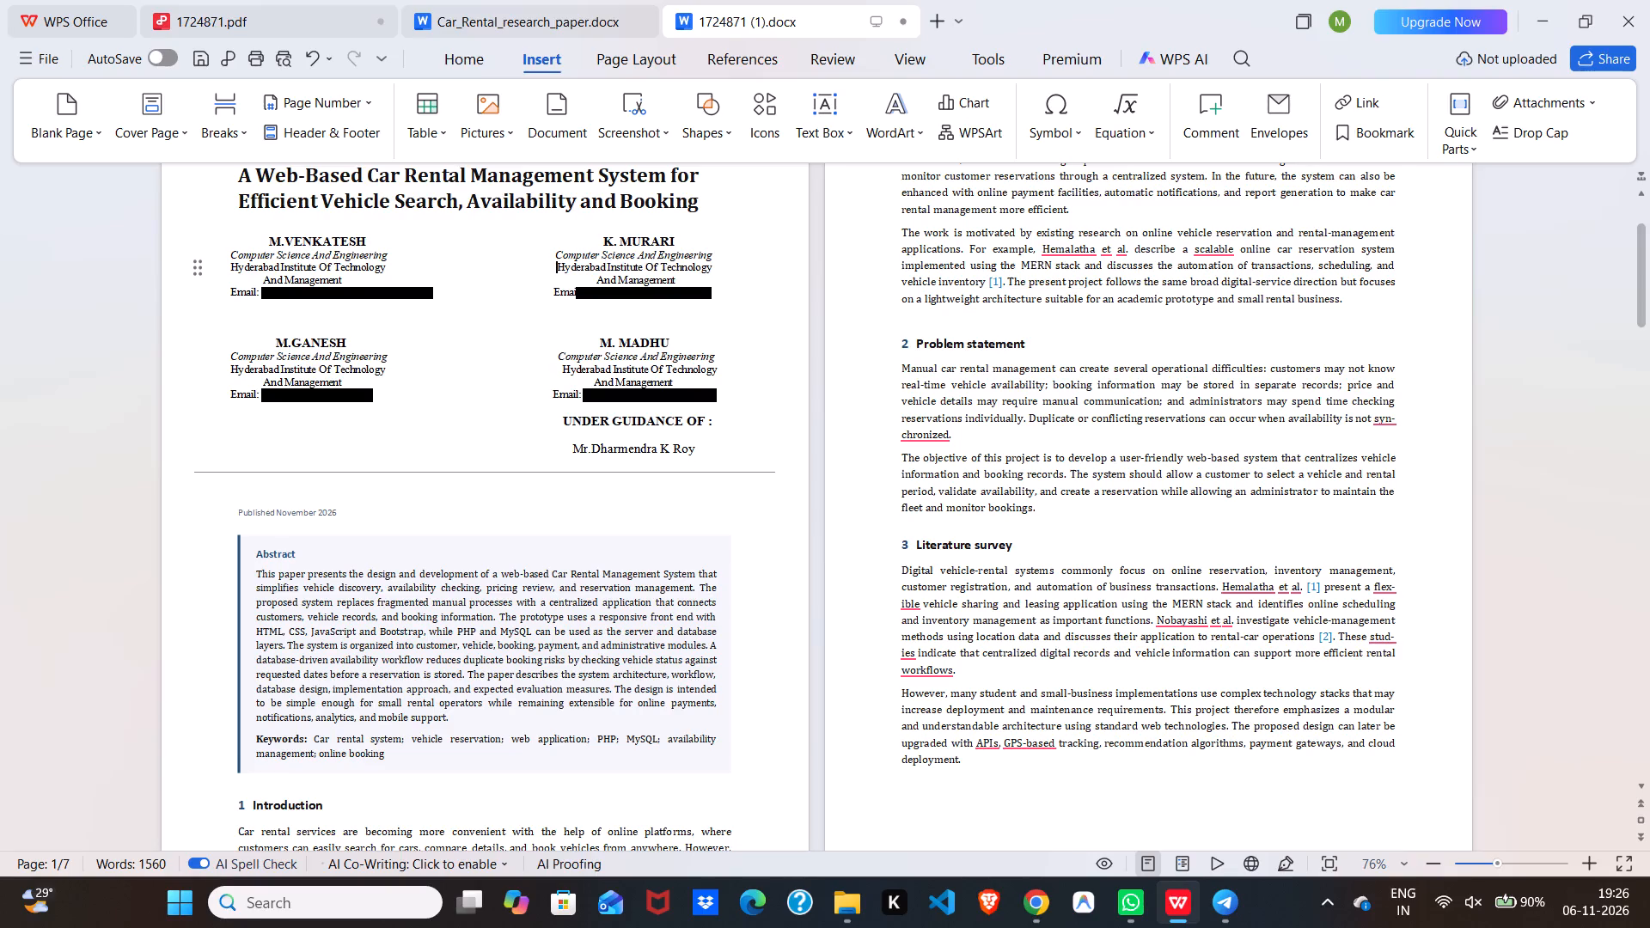
pyautogui.press('BackSpace')
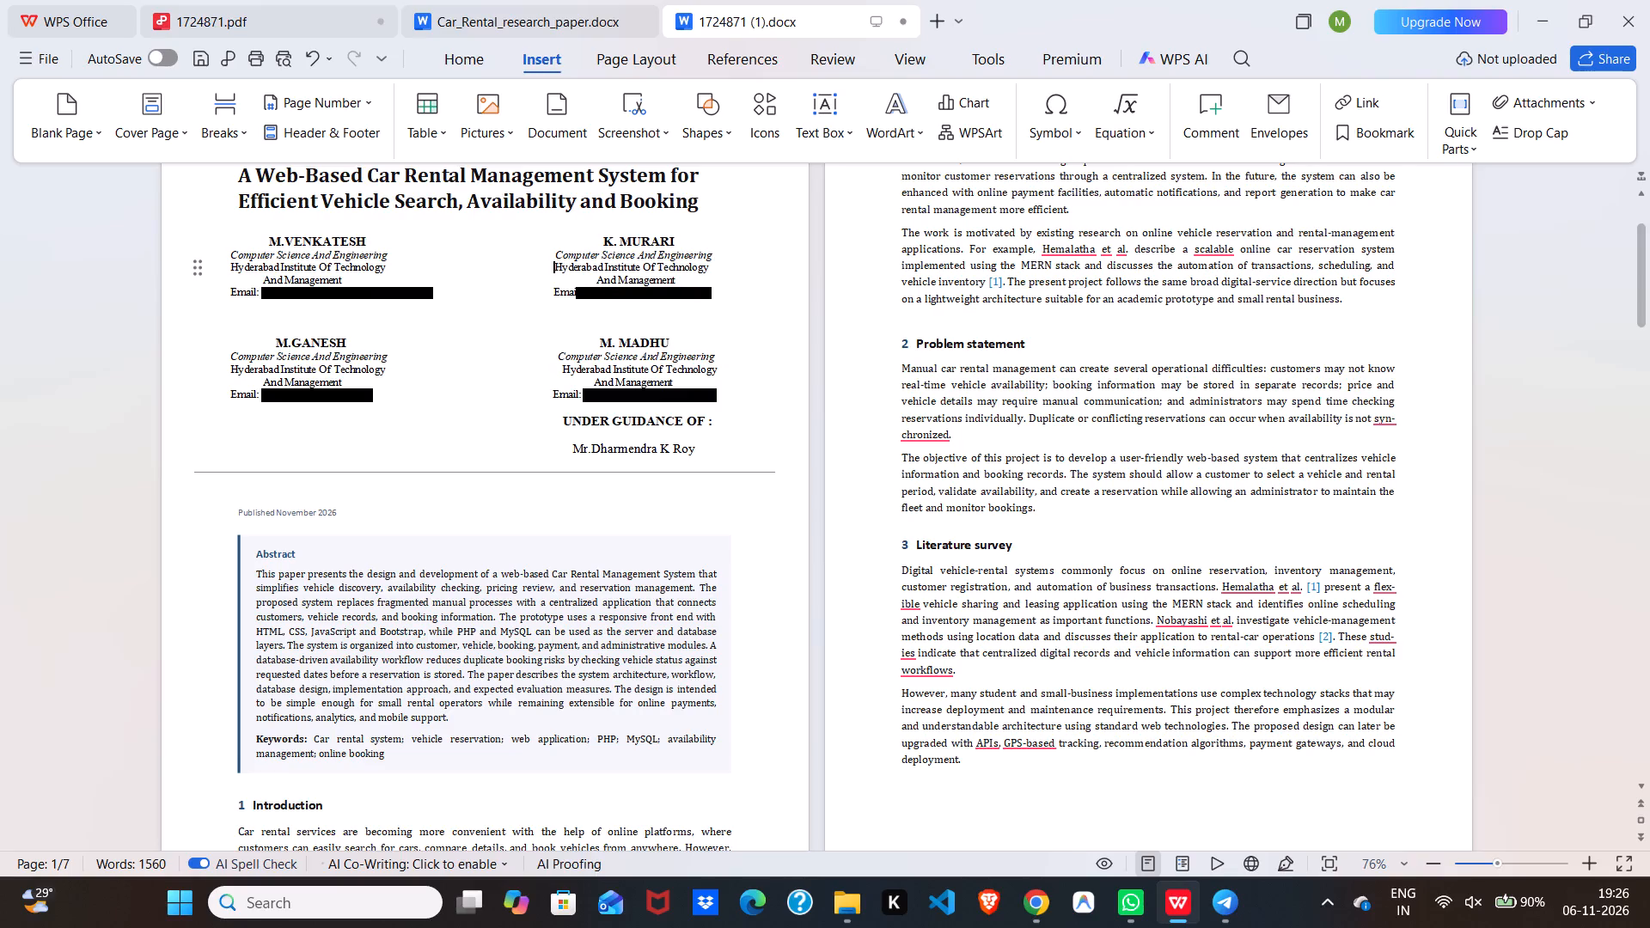
# Save the edited paper document.
pyautogui.click(465, 430)
pyautogui.hotkey('ctrl', 's')
pyautogui.hotkey('ctrl', 's')
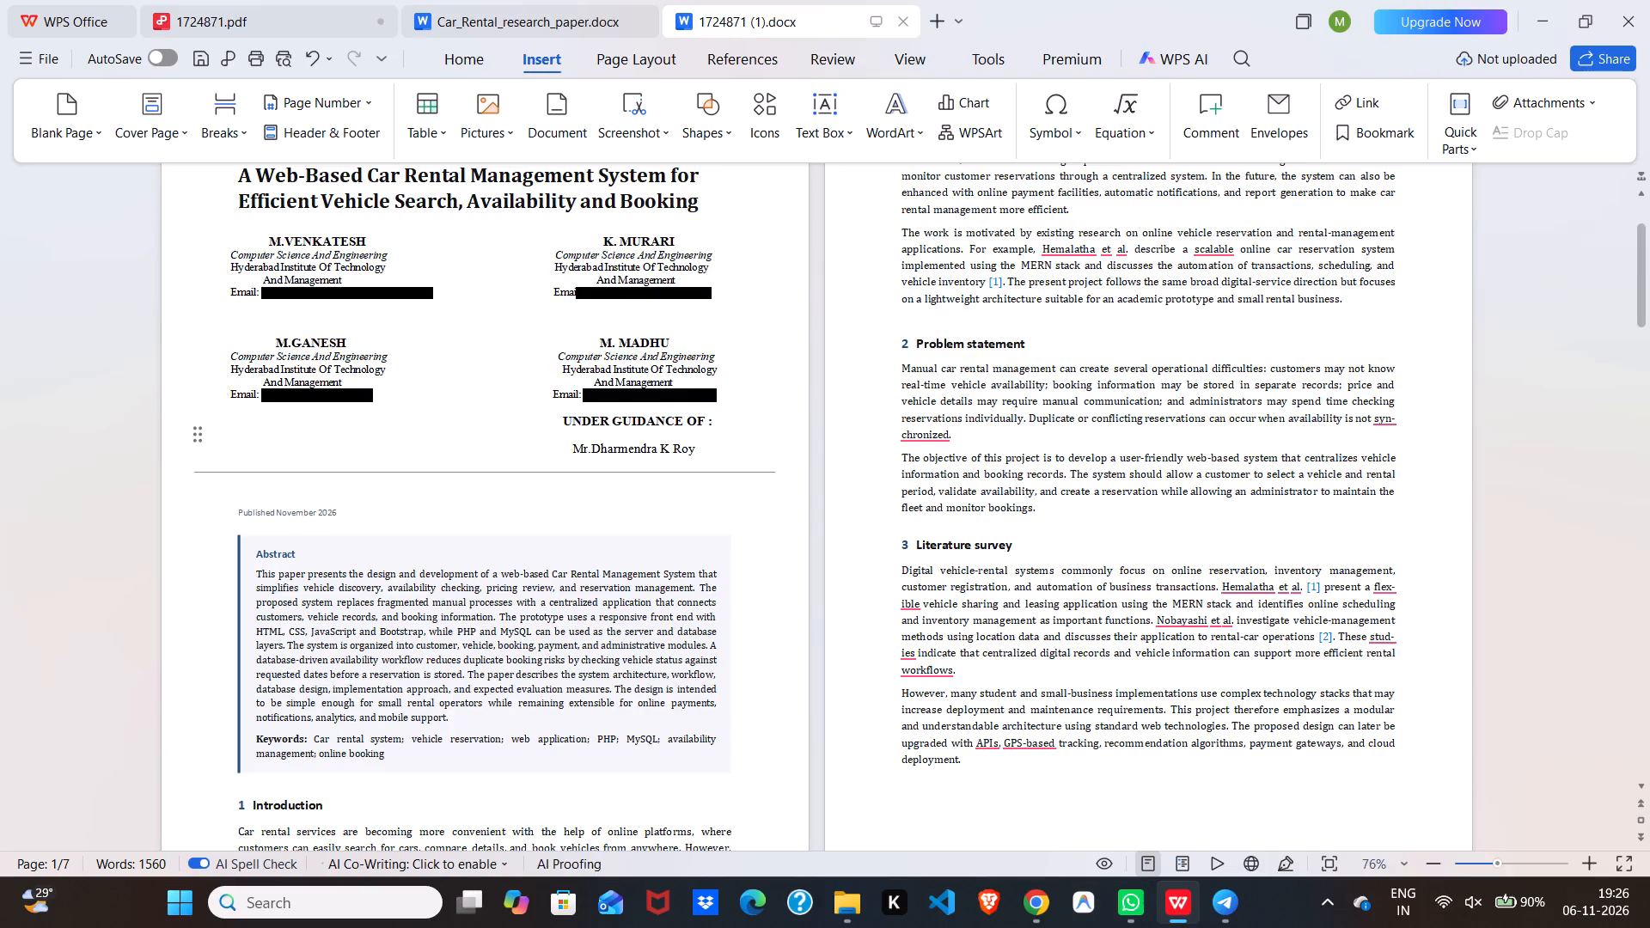
# Review the saved paper's layout from the author block through the sections, figures and gaps on the first four pages.
pyautogui.scroll(-4, 1029, 748)
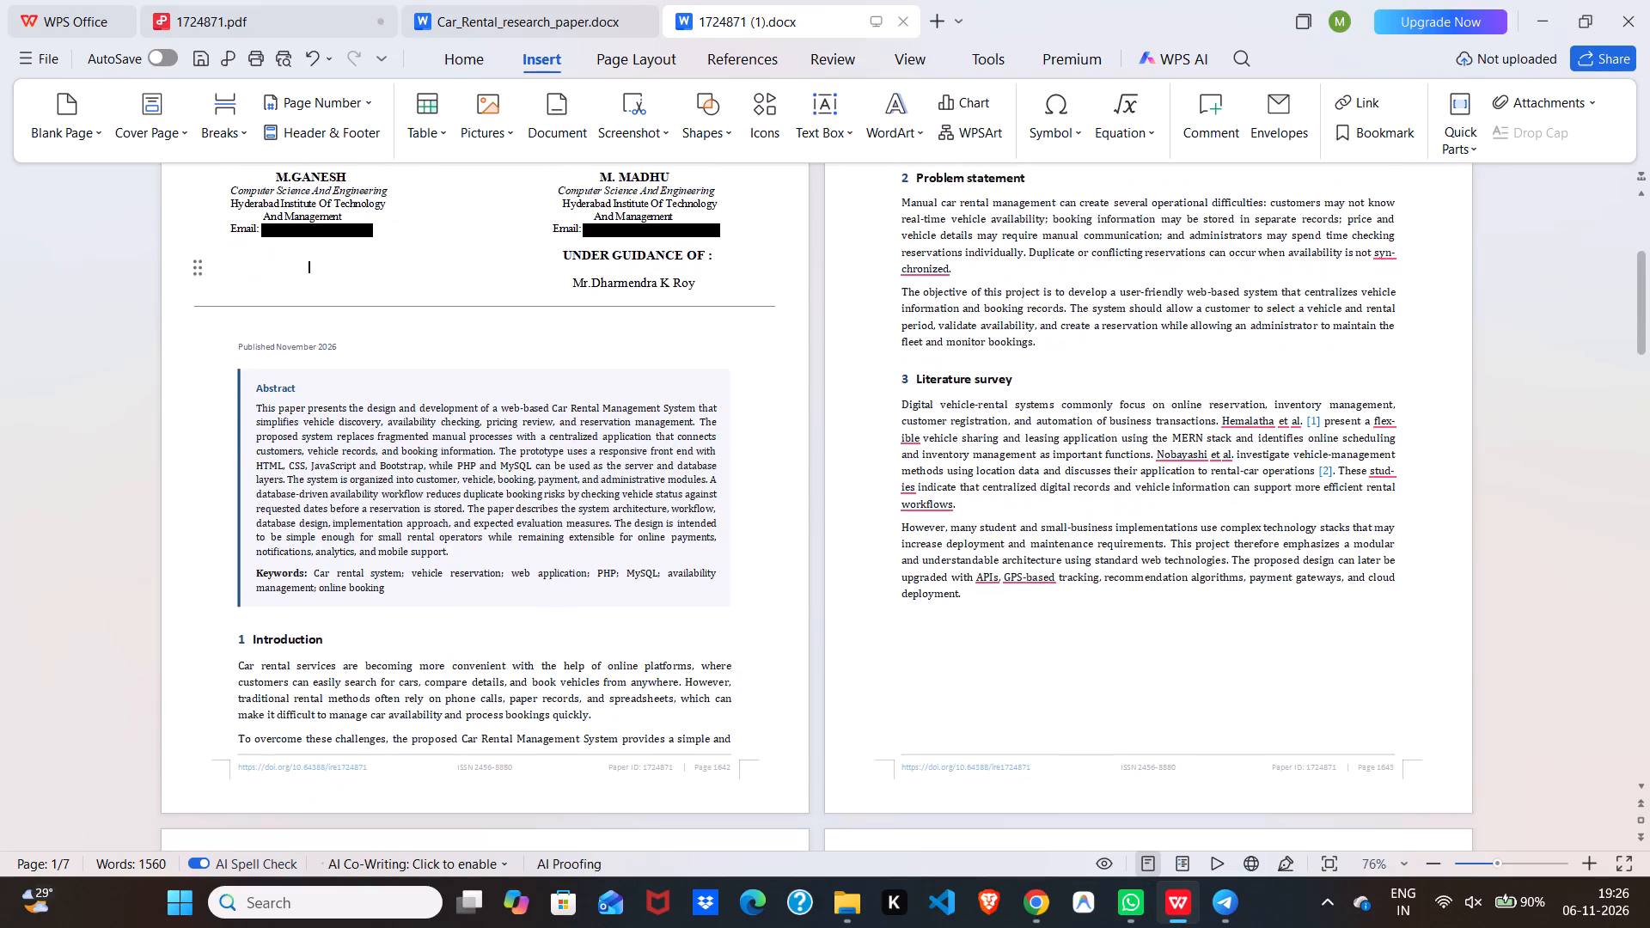
pyautogui.scroll(-1, 1029, 748)
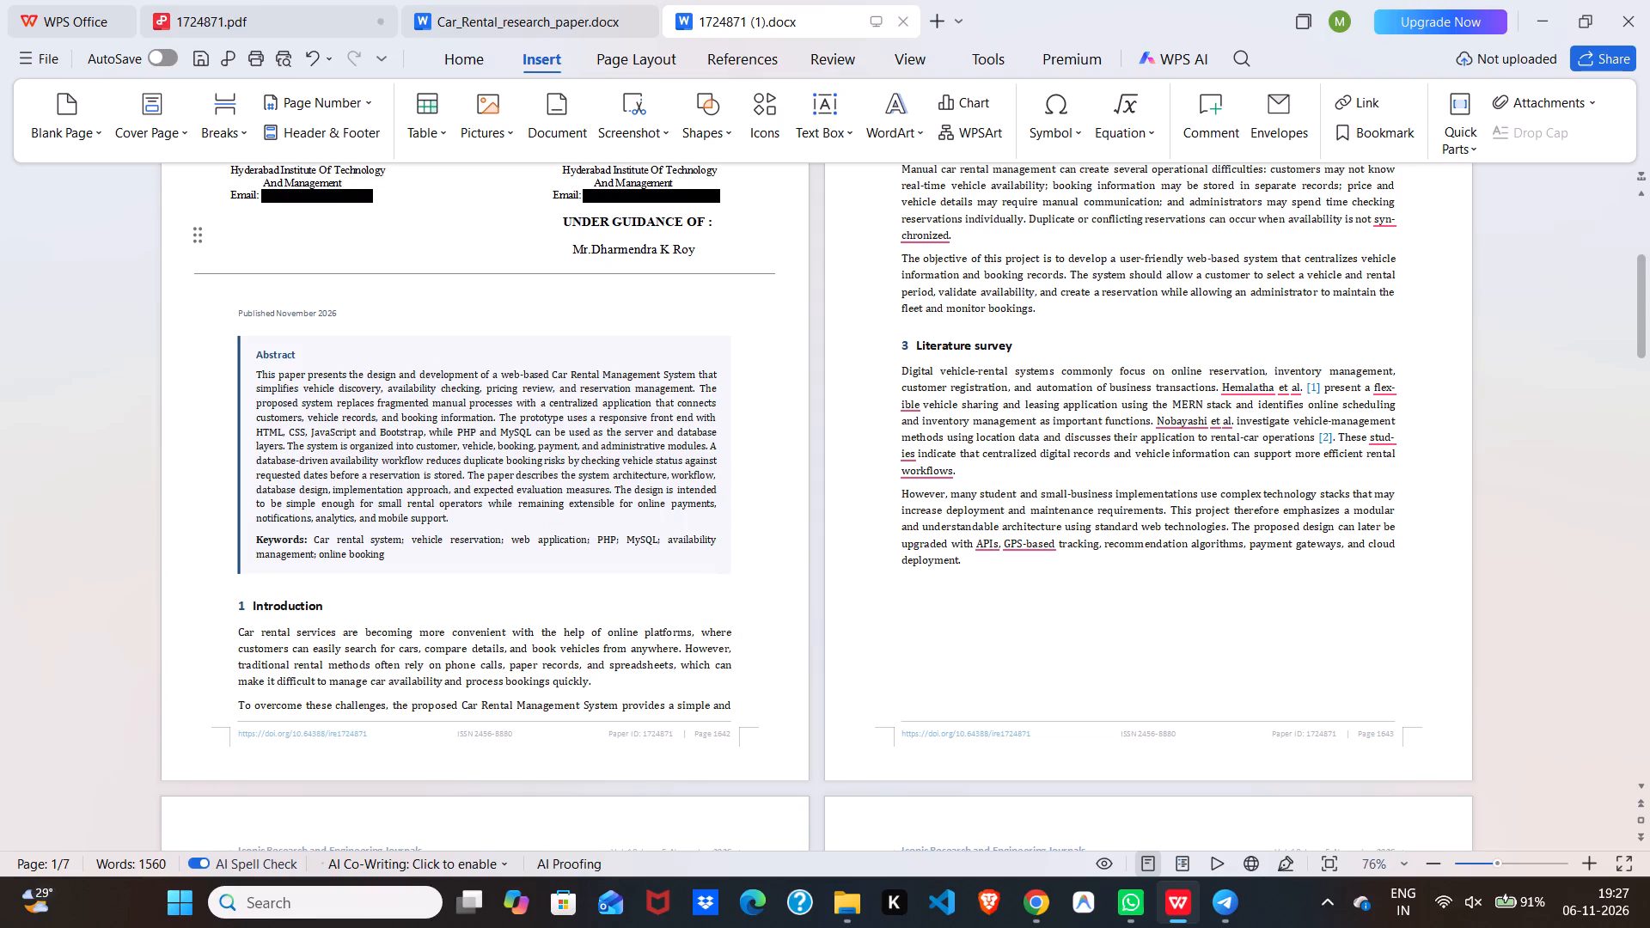
pyautogui.scroll(-3, 1029, 748)
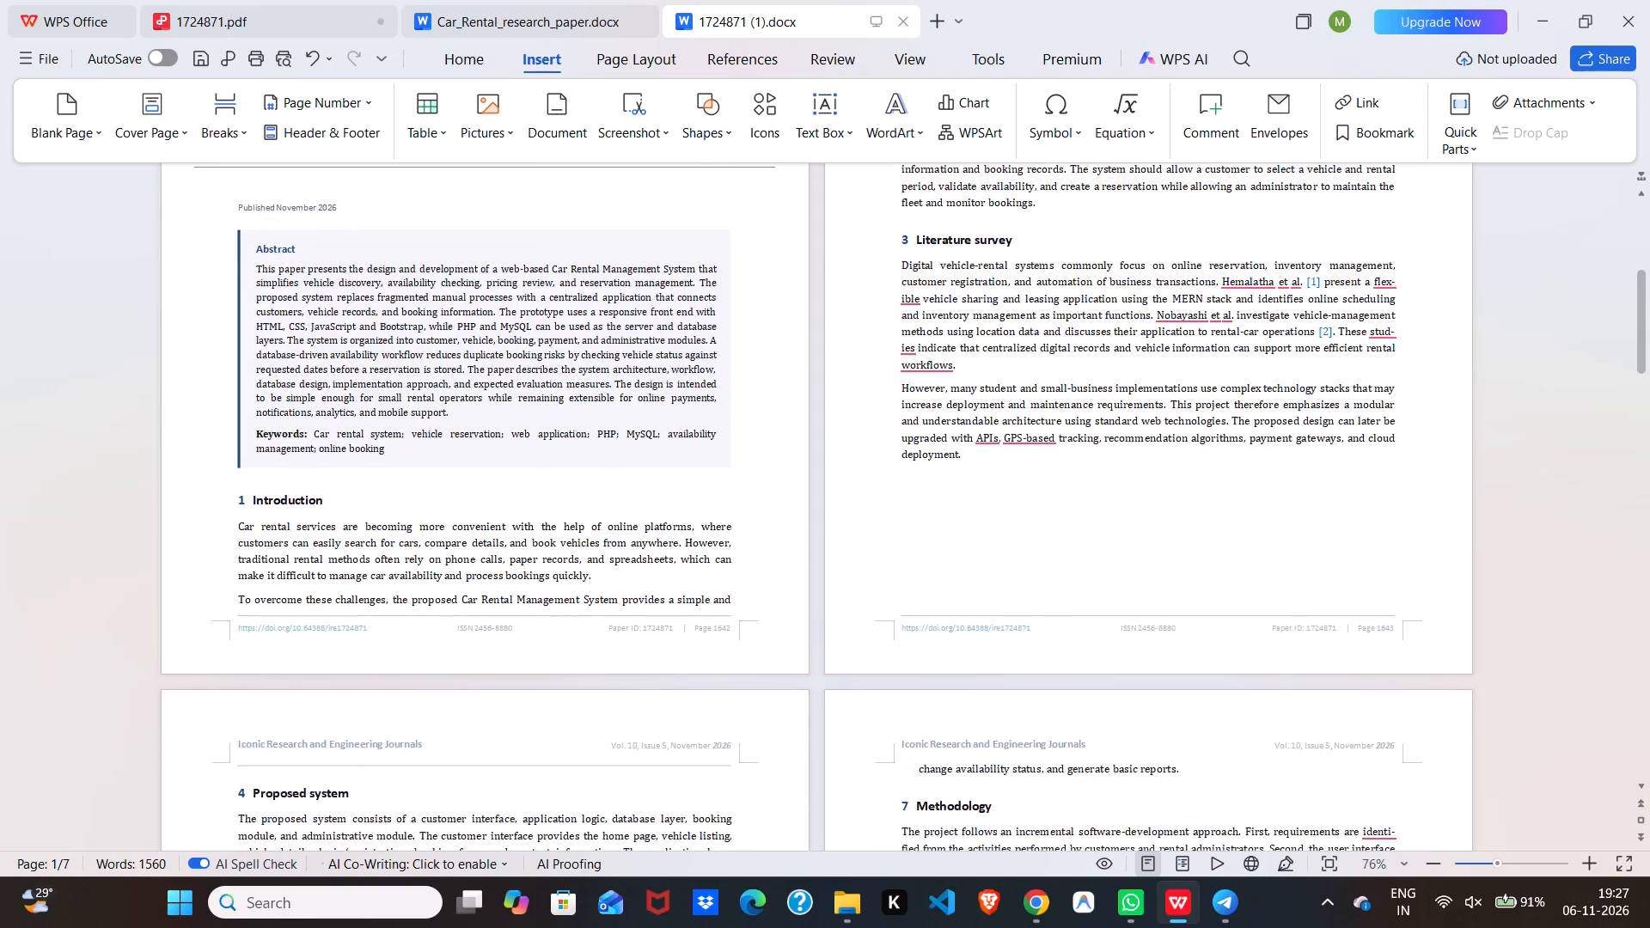
pyautogui.scroll(-2, 1029, 748)
pyautogui.scroll(4, 1029, 748)
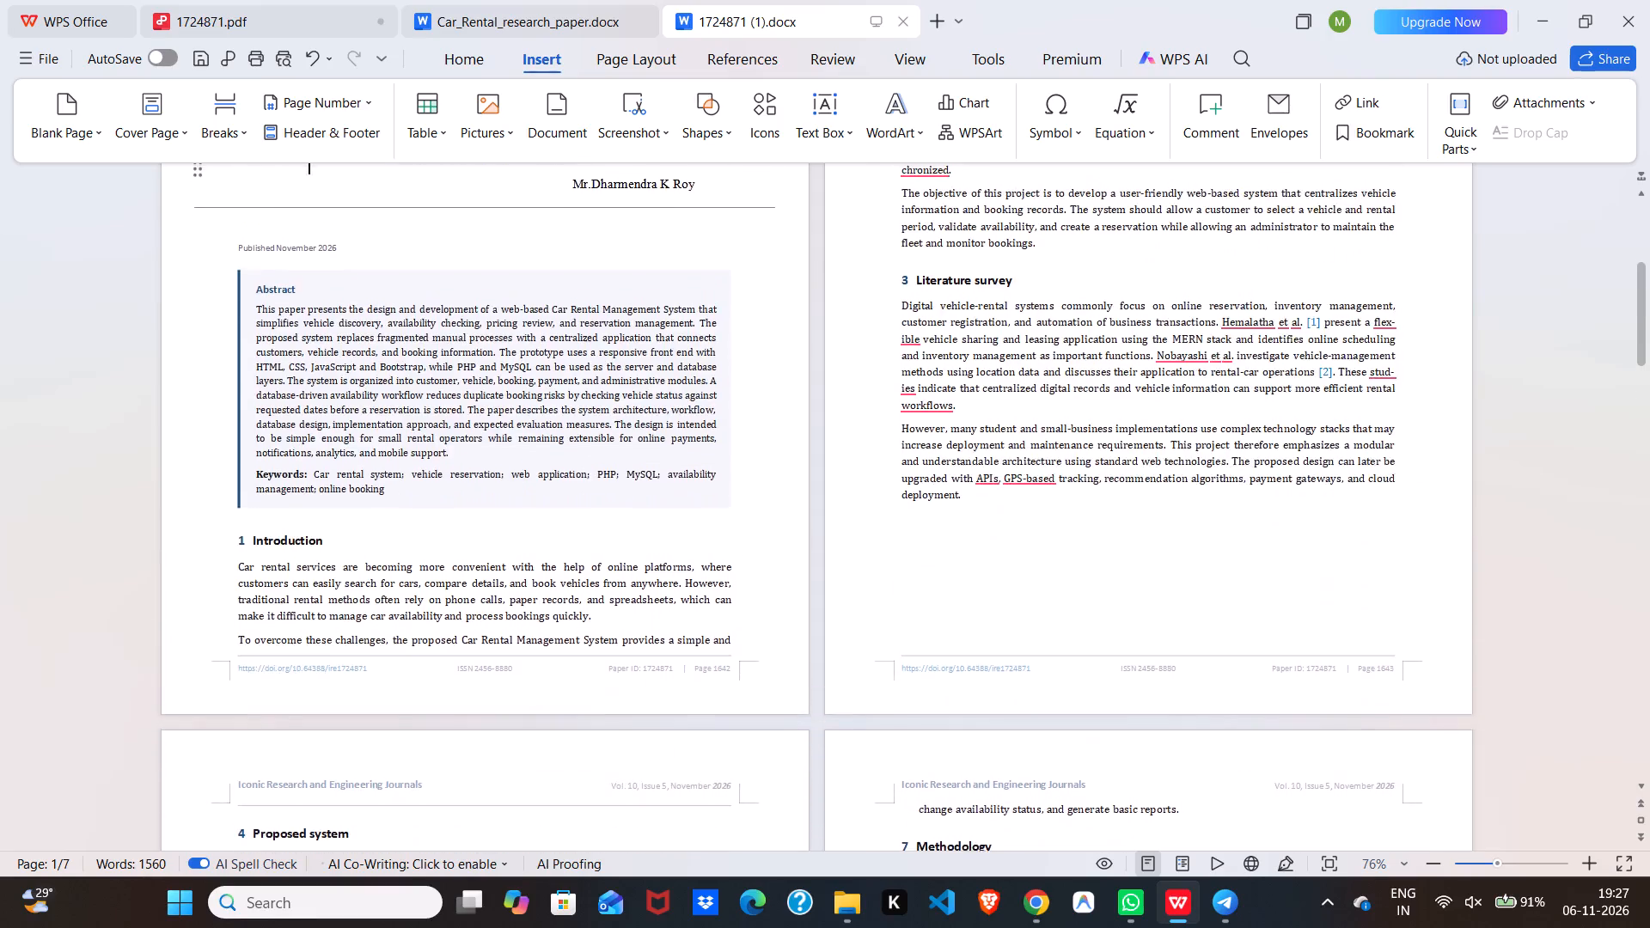
pyautogui.scroll(2, 1029, 748)
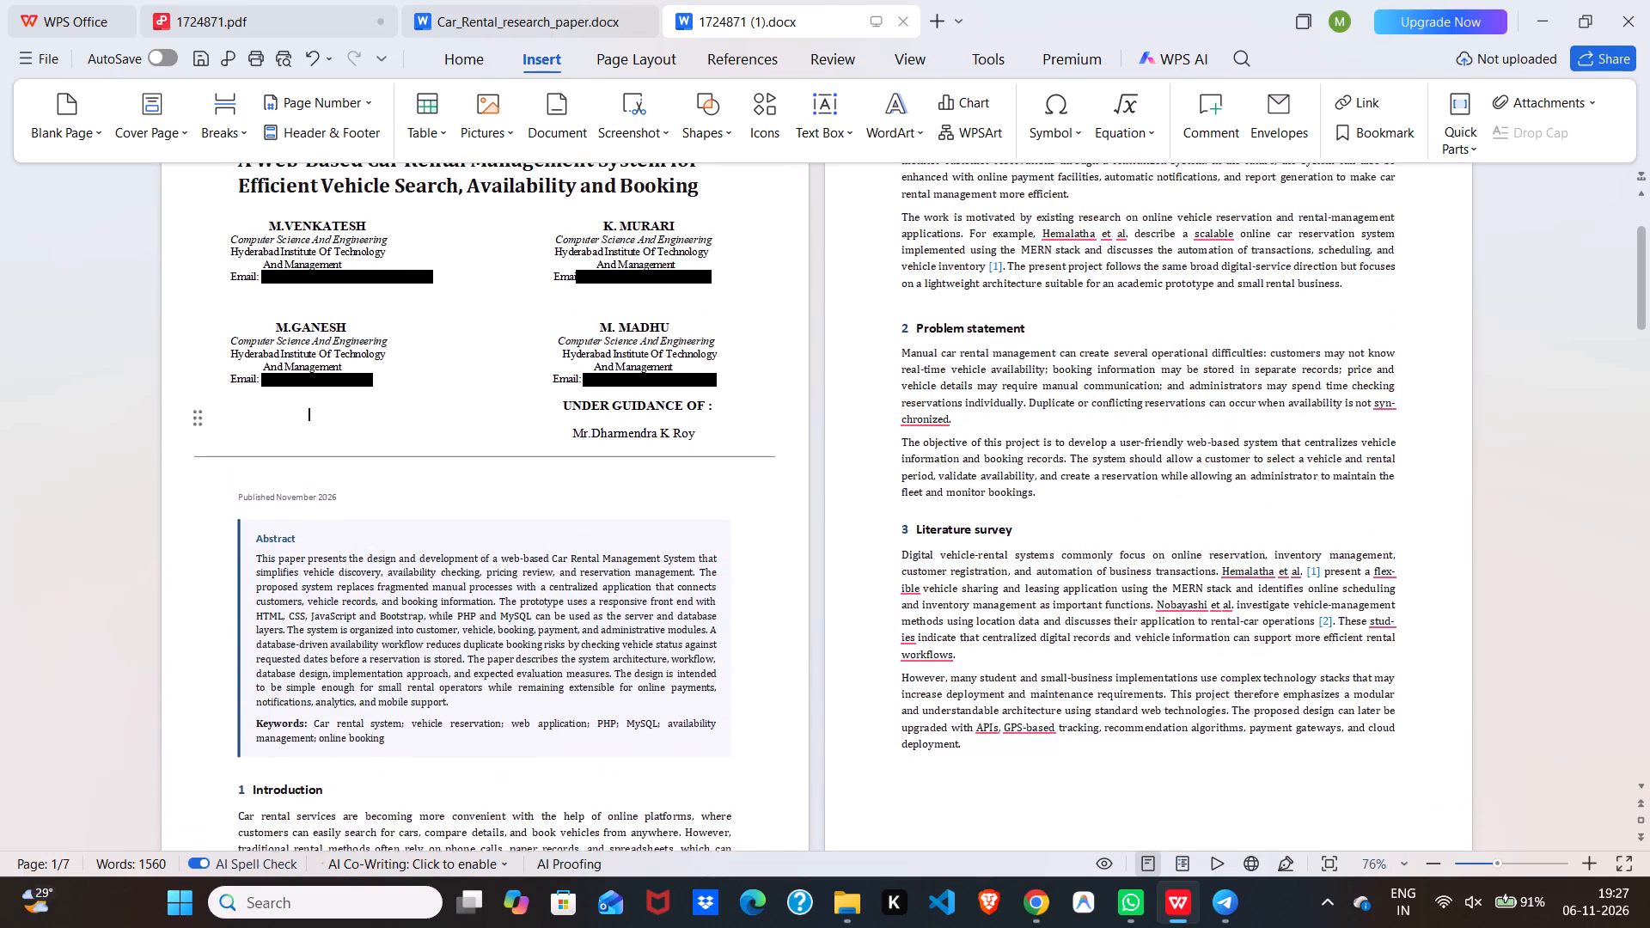
pyautogui.scroll(1, 1029, 748)
pyautogui.scroll(-1, 1029, 748)
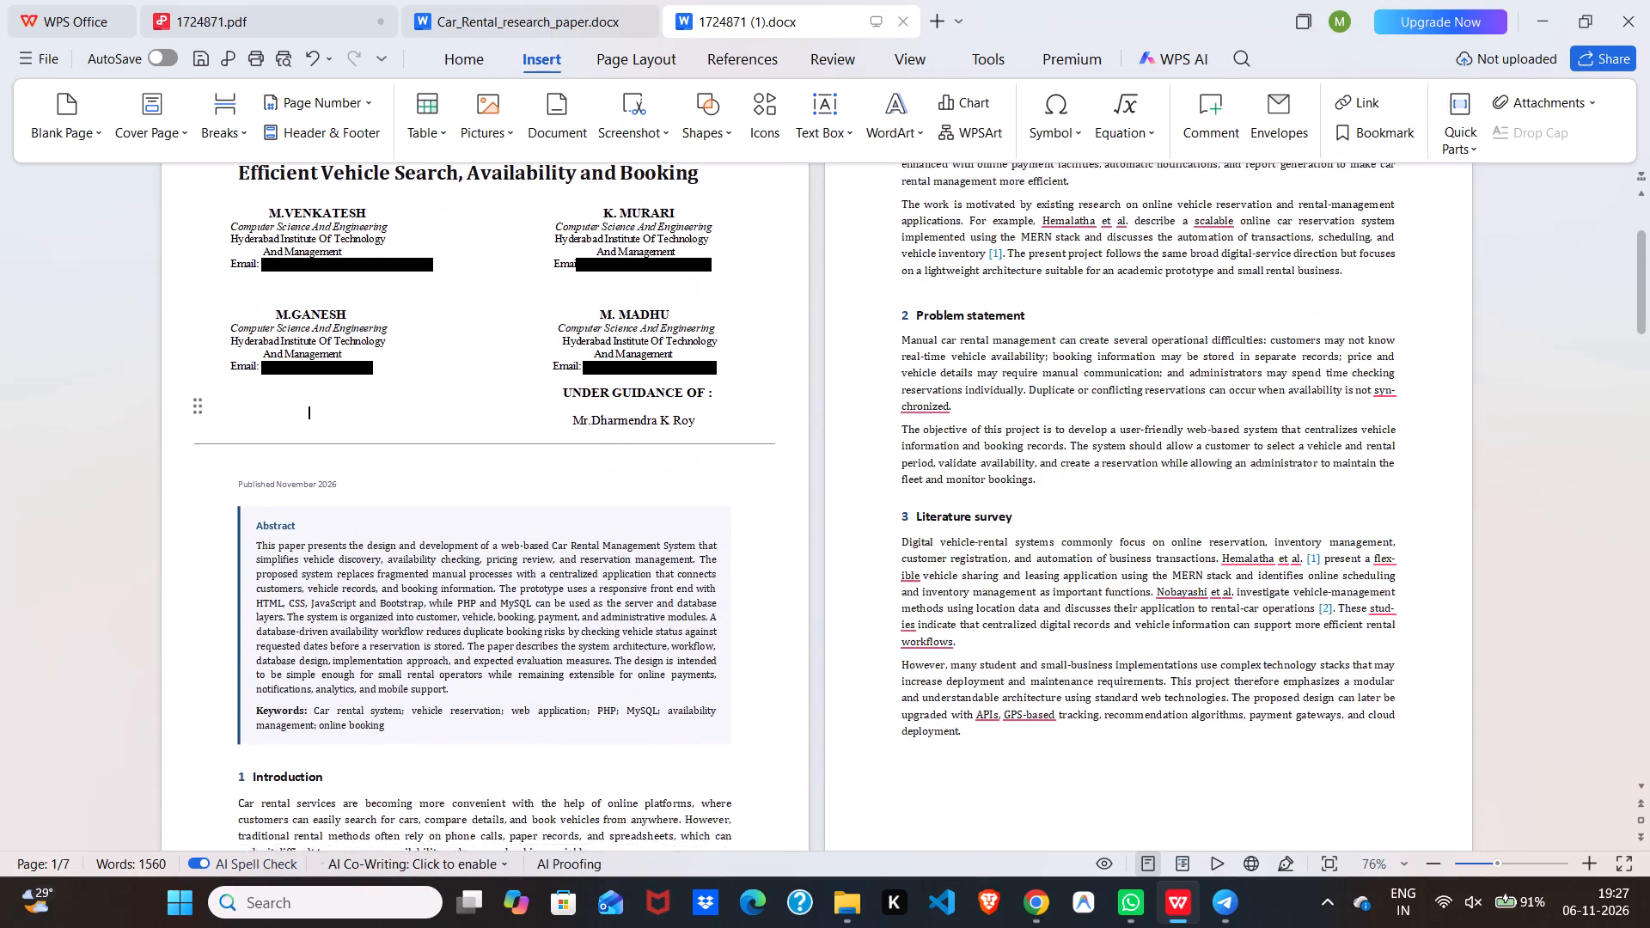
pyautogui.scroll(-4, 1029, 748)
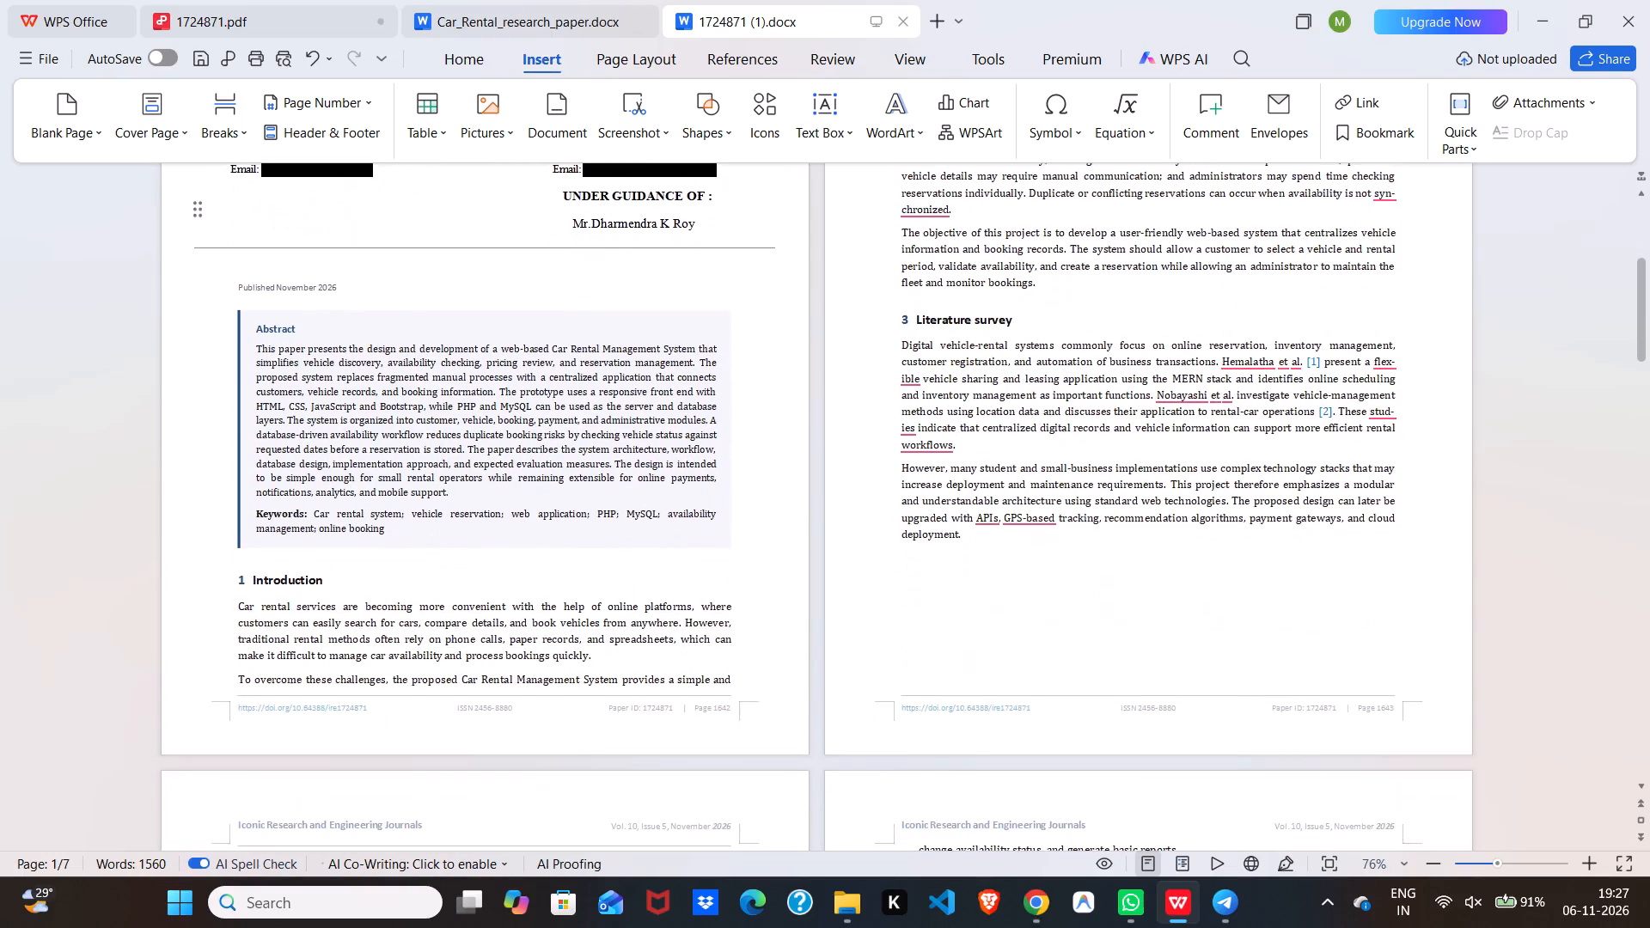
pyautogui.scroll(-6, 1029, 748)
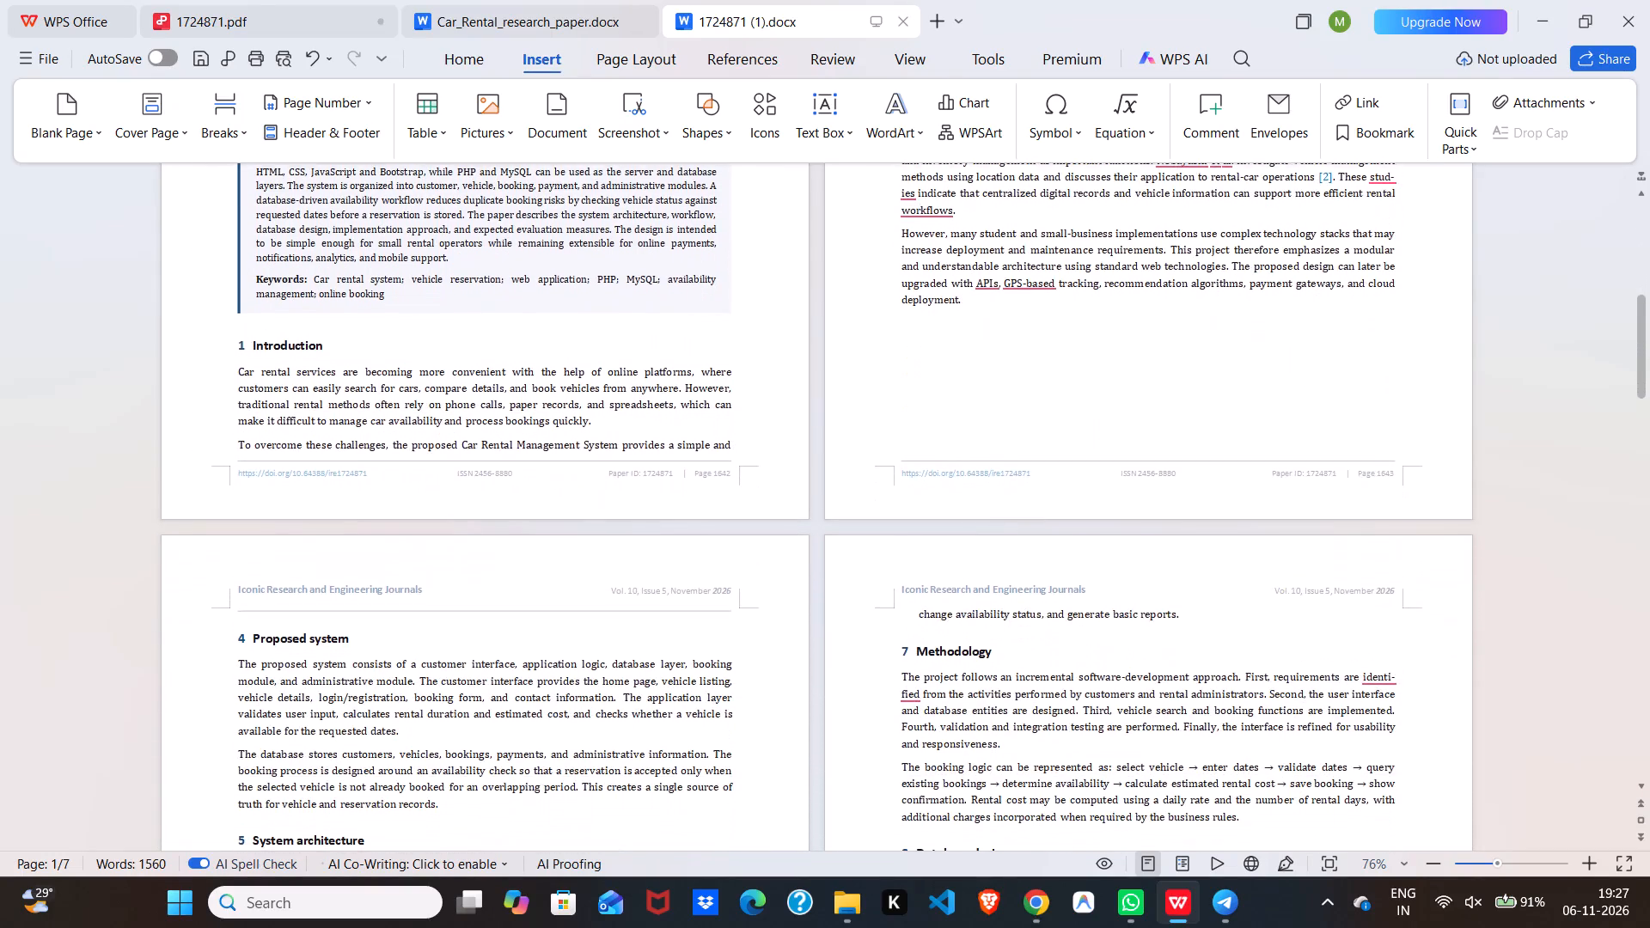
pyautogui.scroll(-6, 1029, 748)
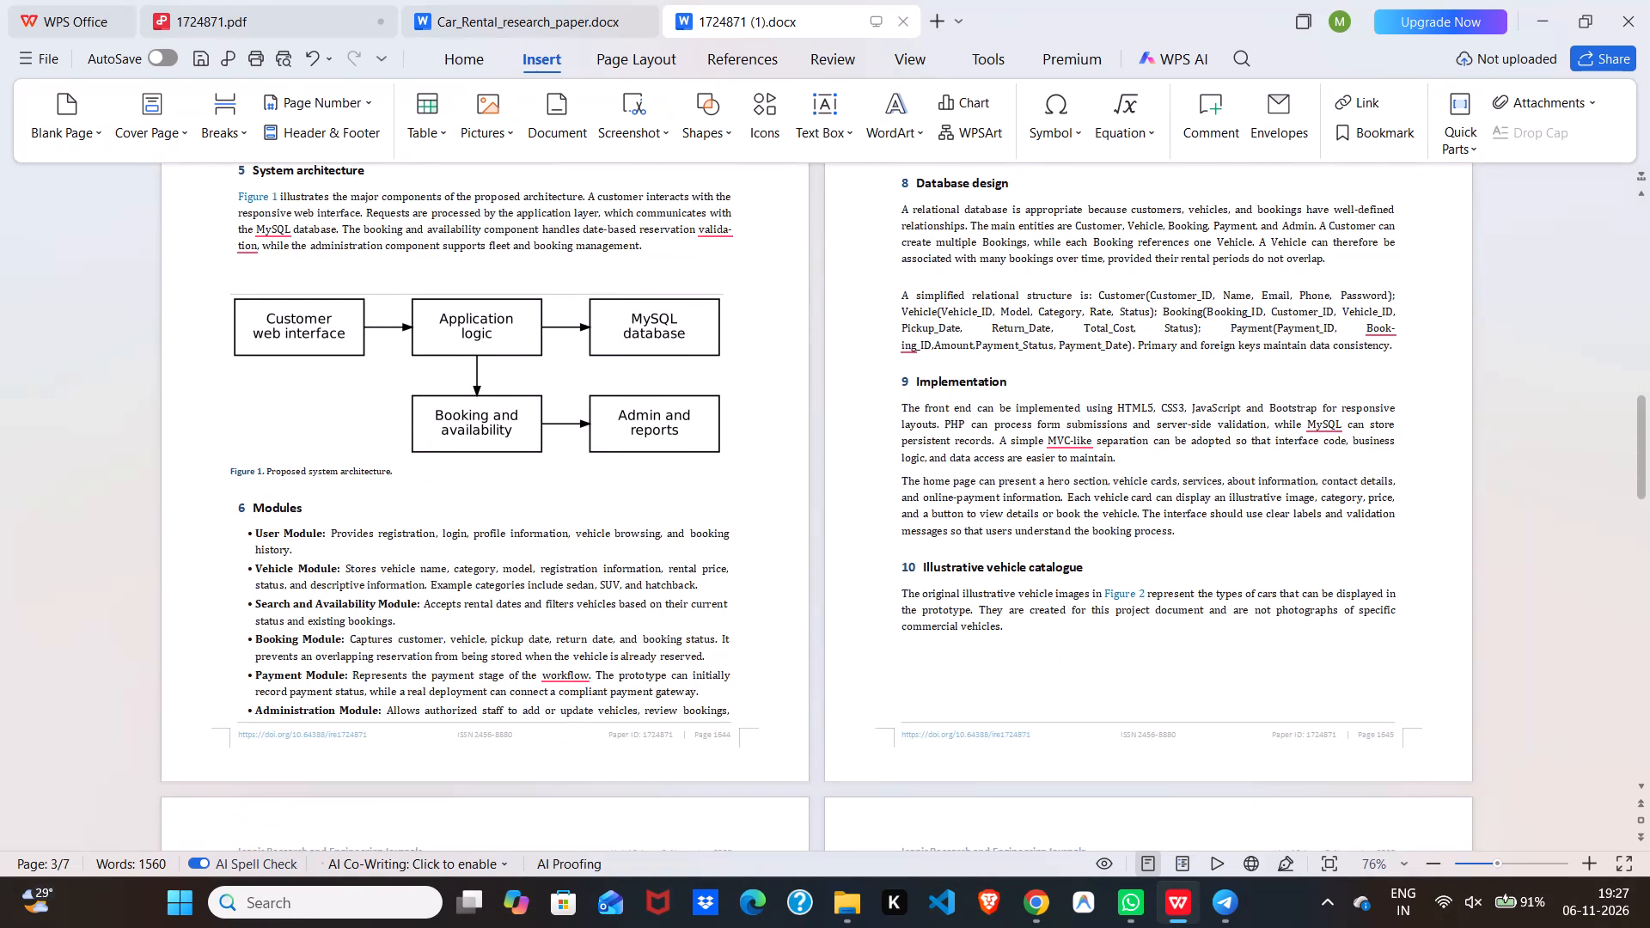
pyautogui.scroll(4, 865, 682)
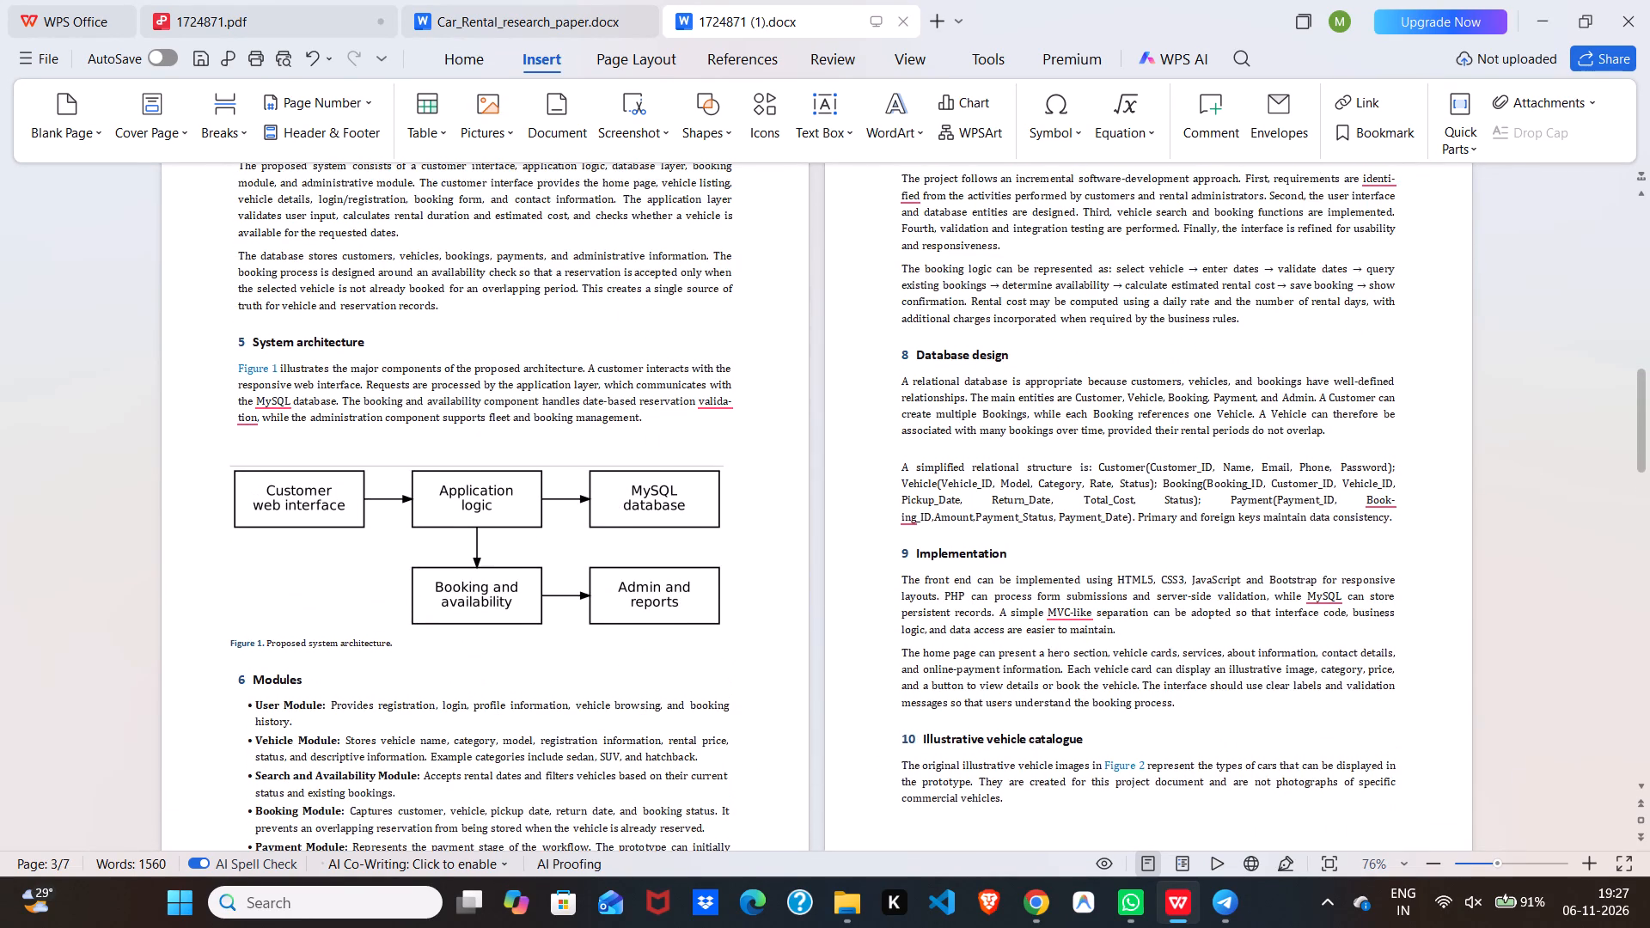
pyautogui.scroll(2, 865, 682)
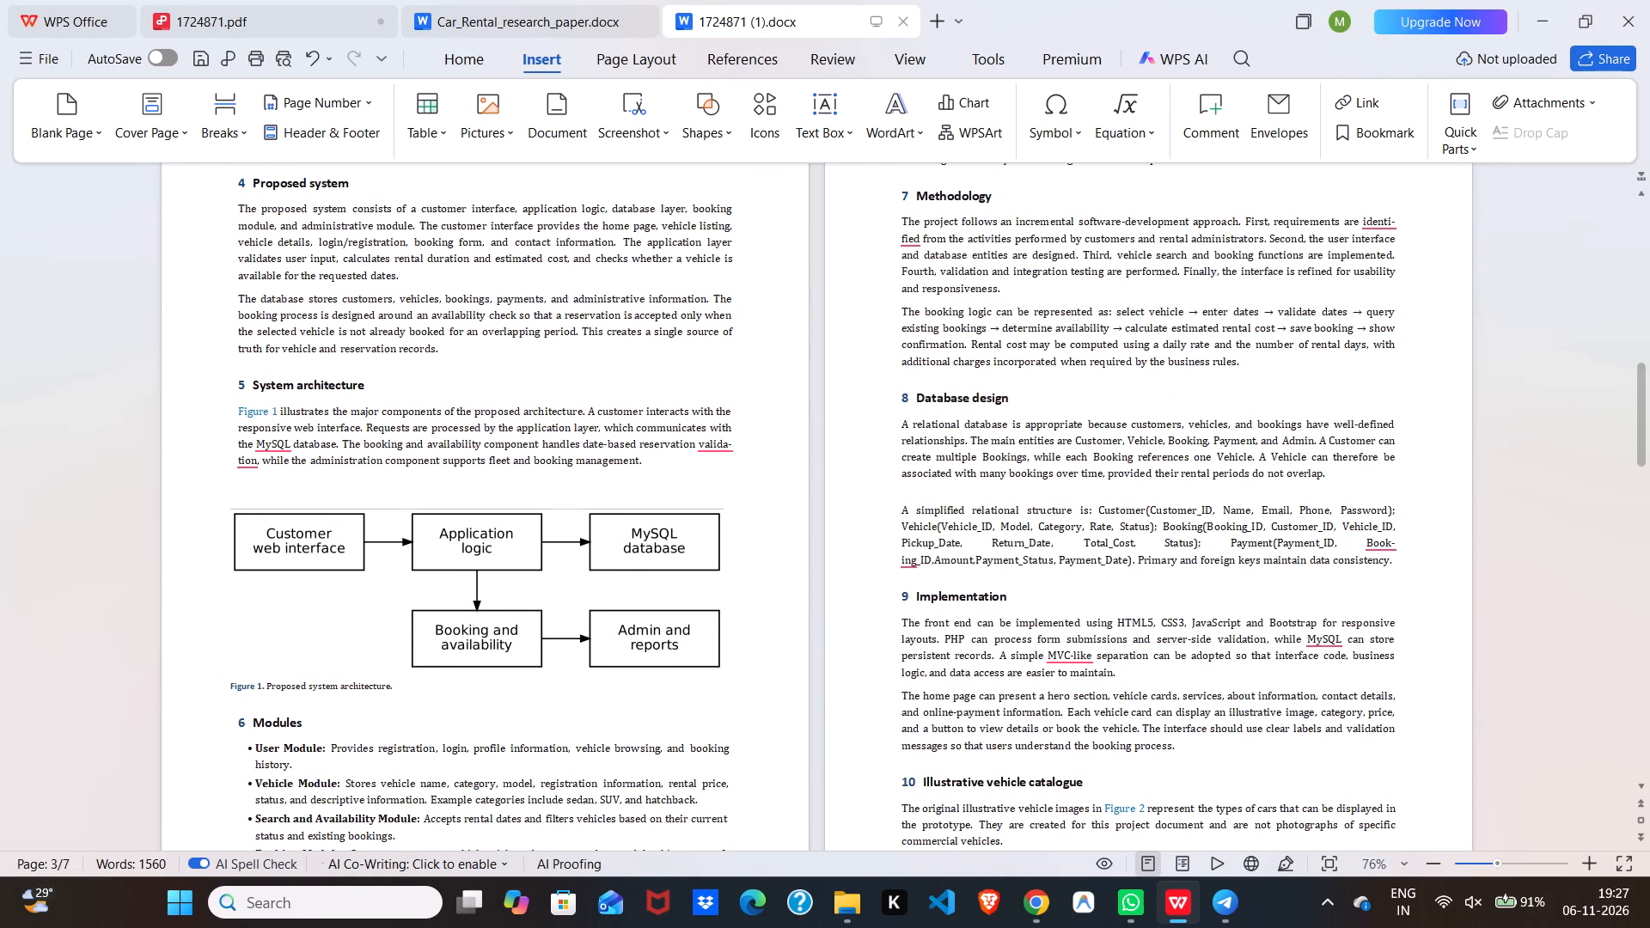
# Review the converted paper's pages from the abstract through the figures to the last page for layout gaps.
pyautogui.scroll(1, 865, 682)
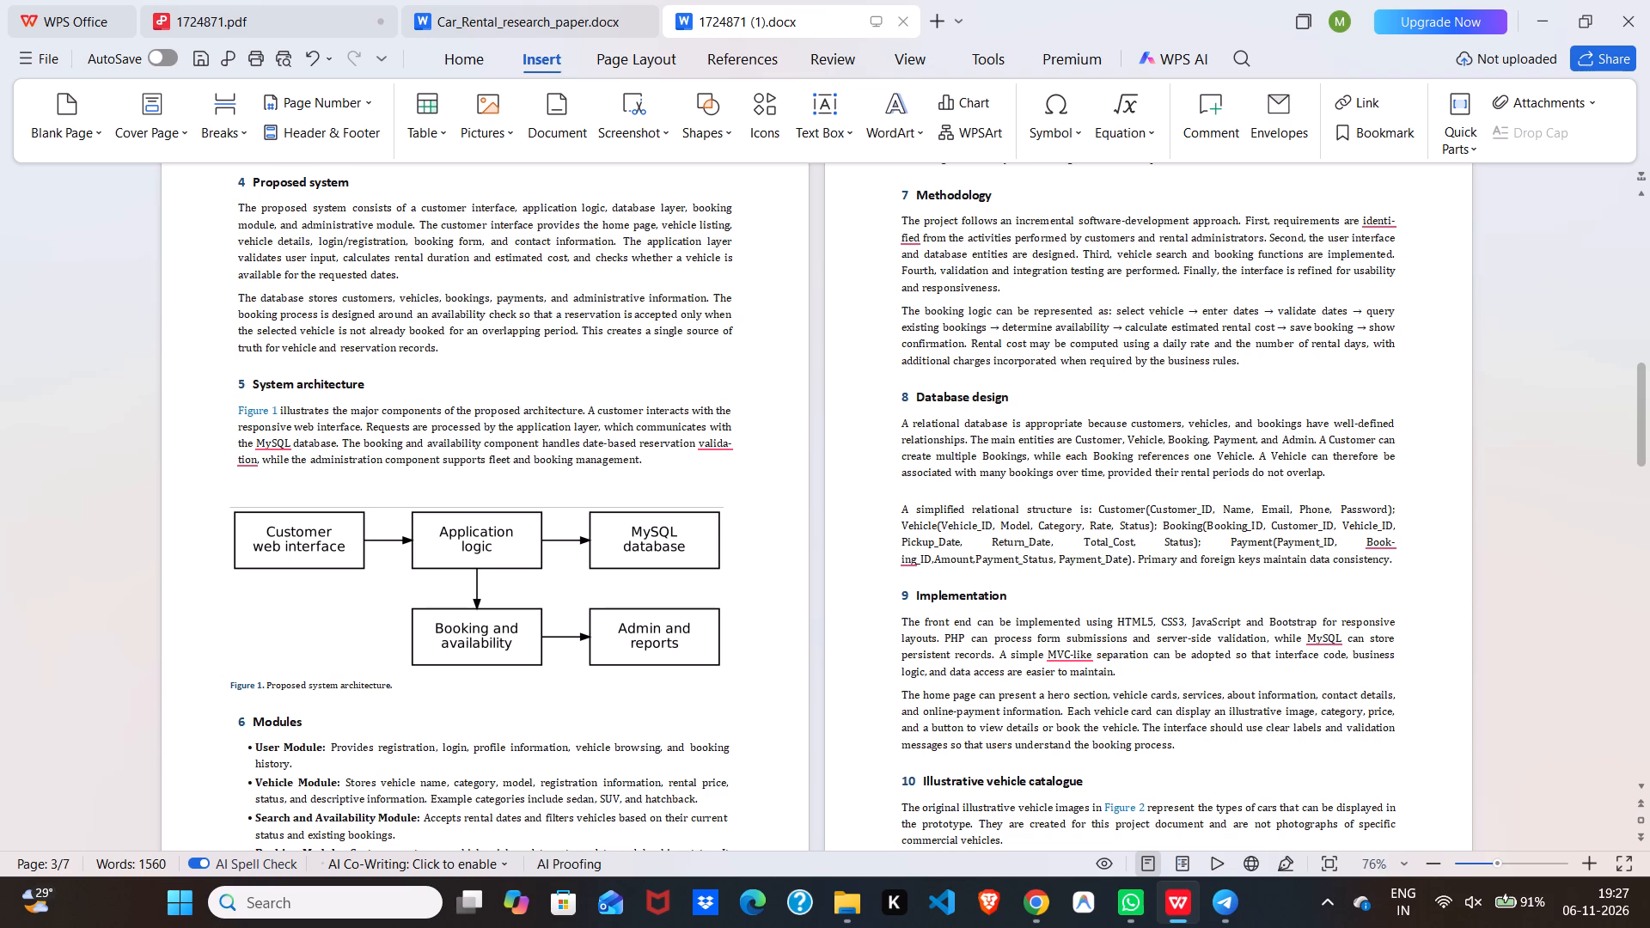
pyautogui.scroll(1, 865, 682)
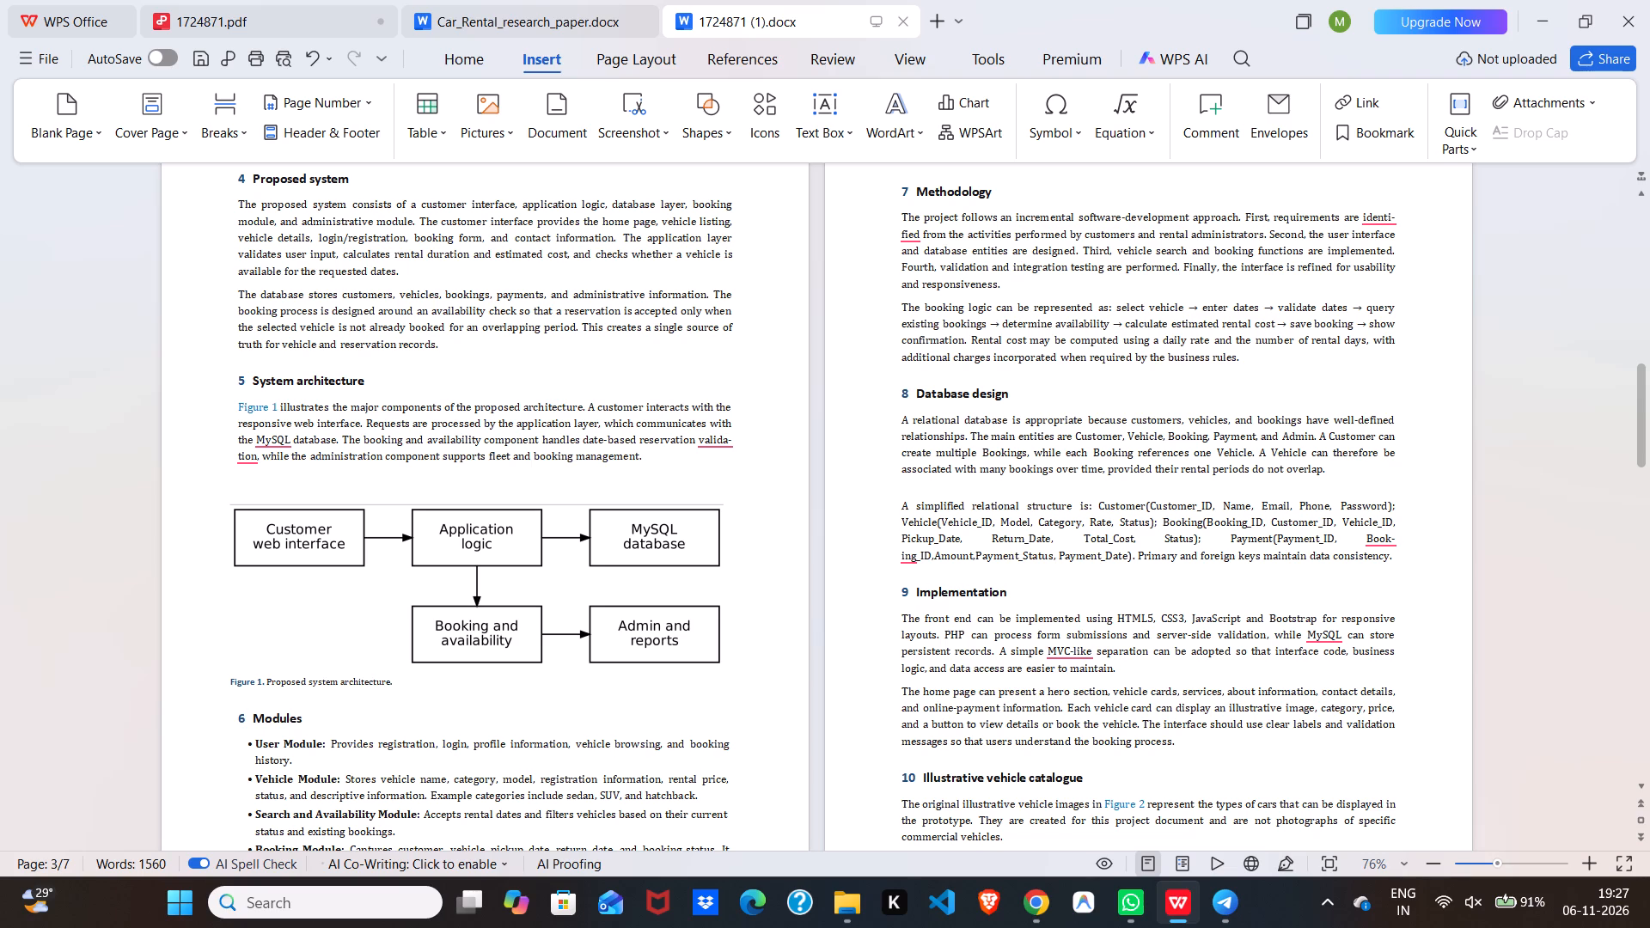
pyautogui.scroll(2, 865, 682)
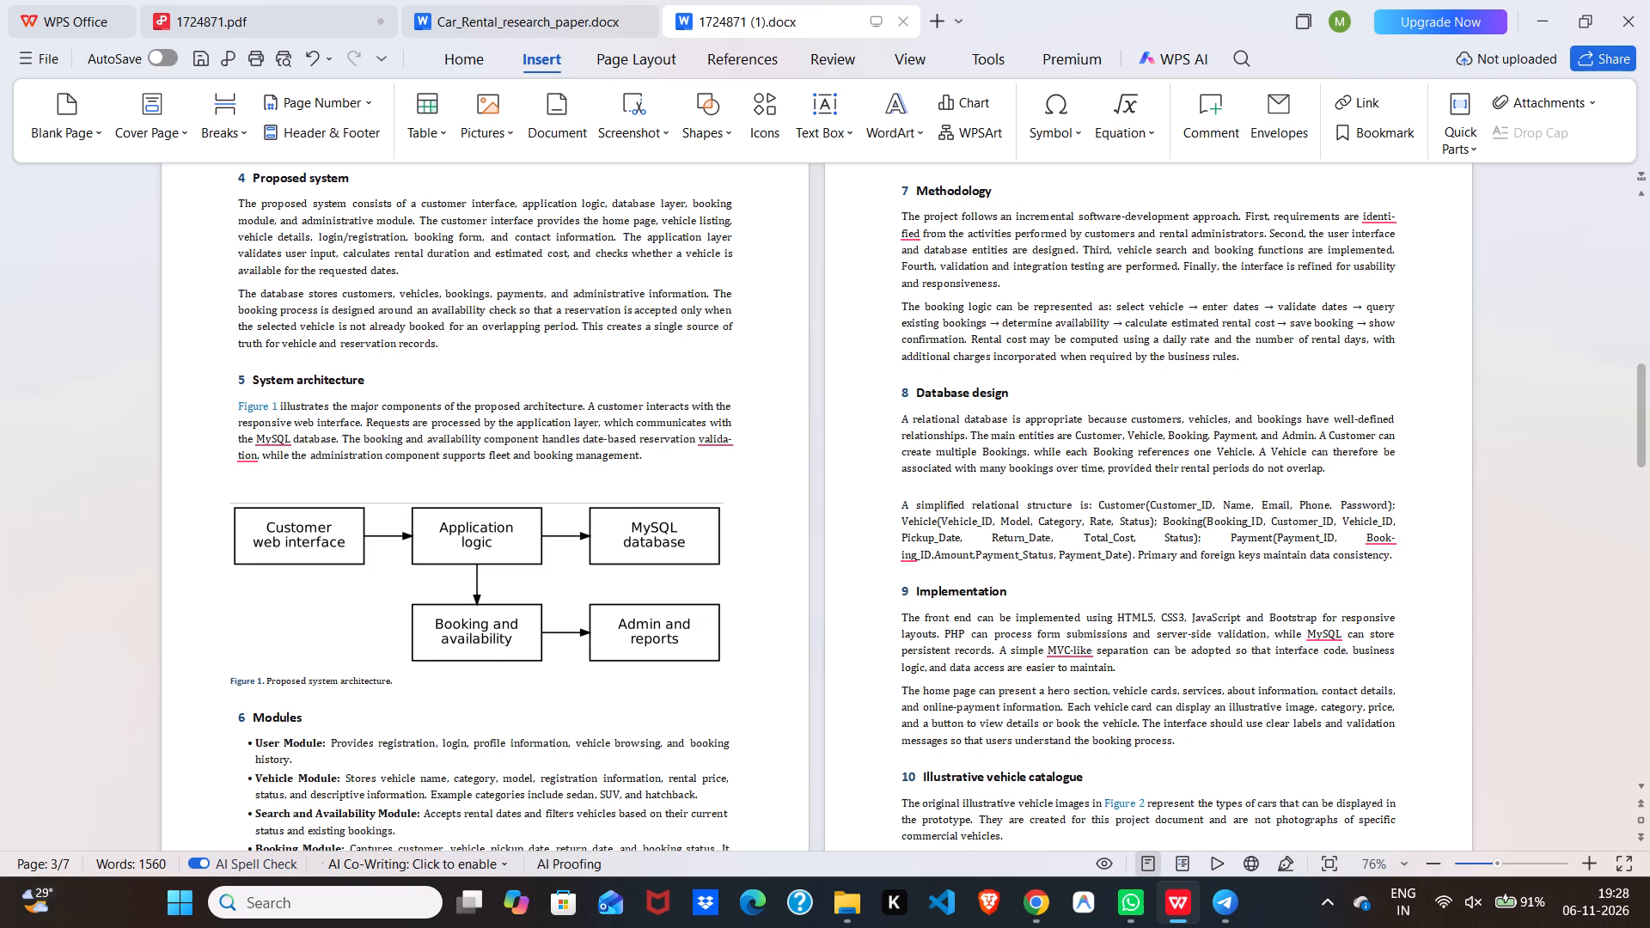
pyautogui.scroll(-5, 865, 682)
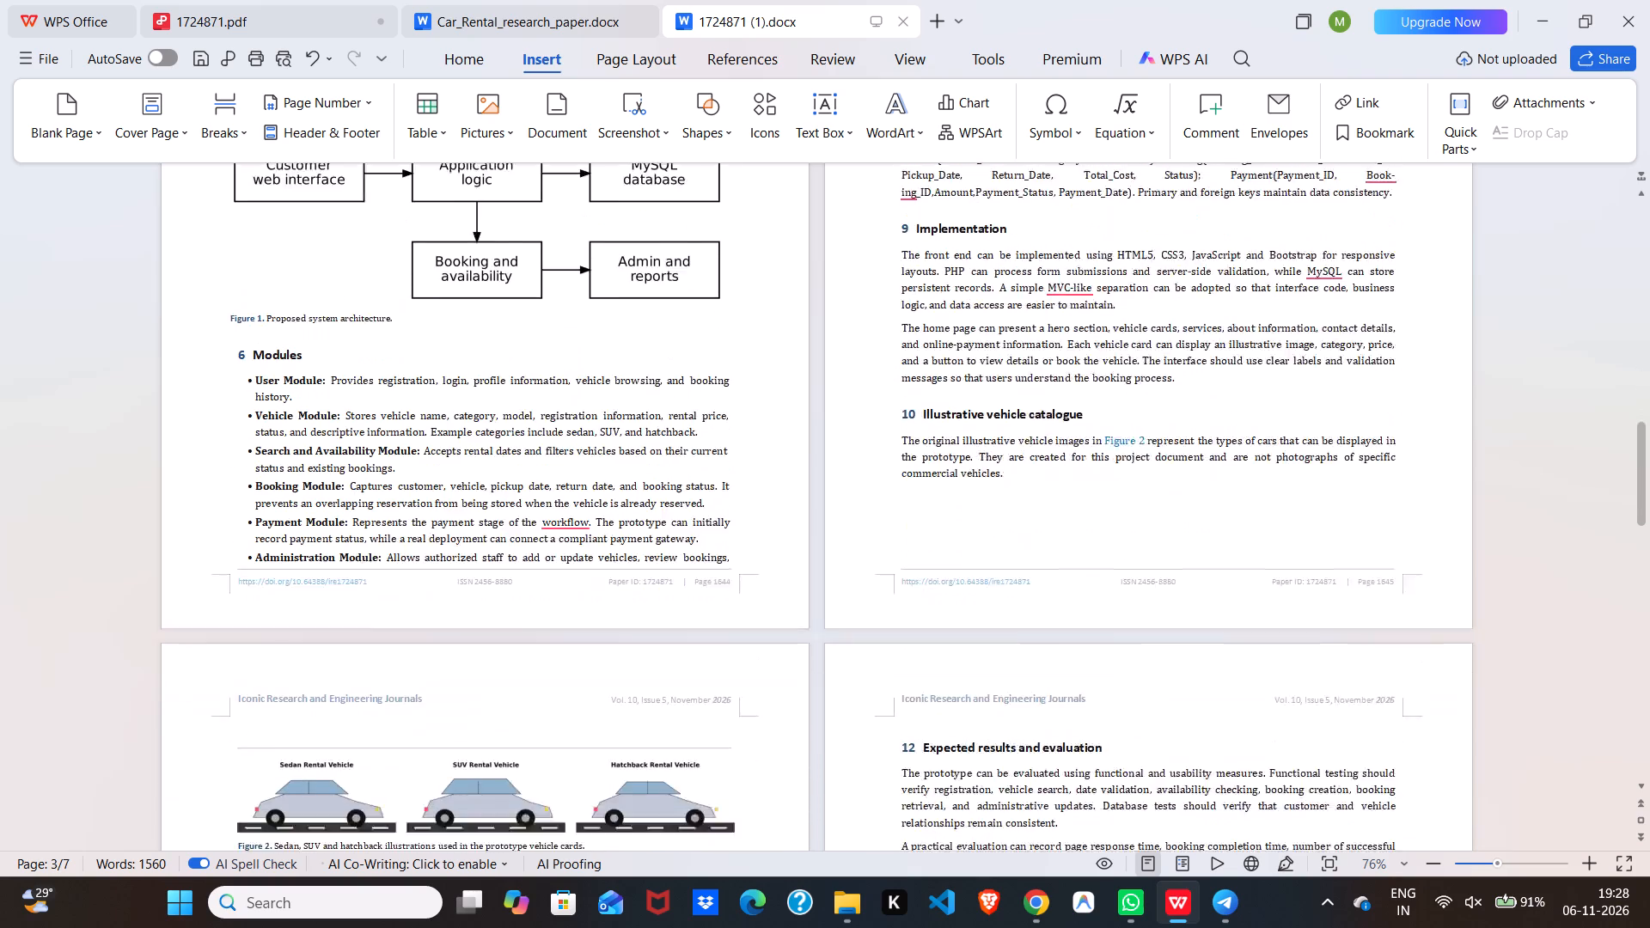
pyautogui.scroll(3, 865, 682)
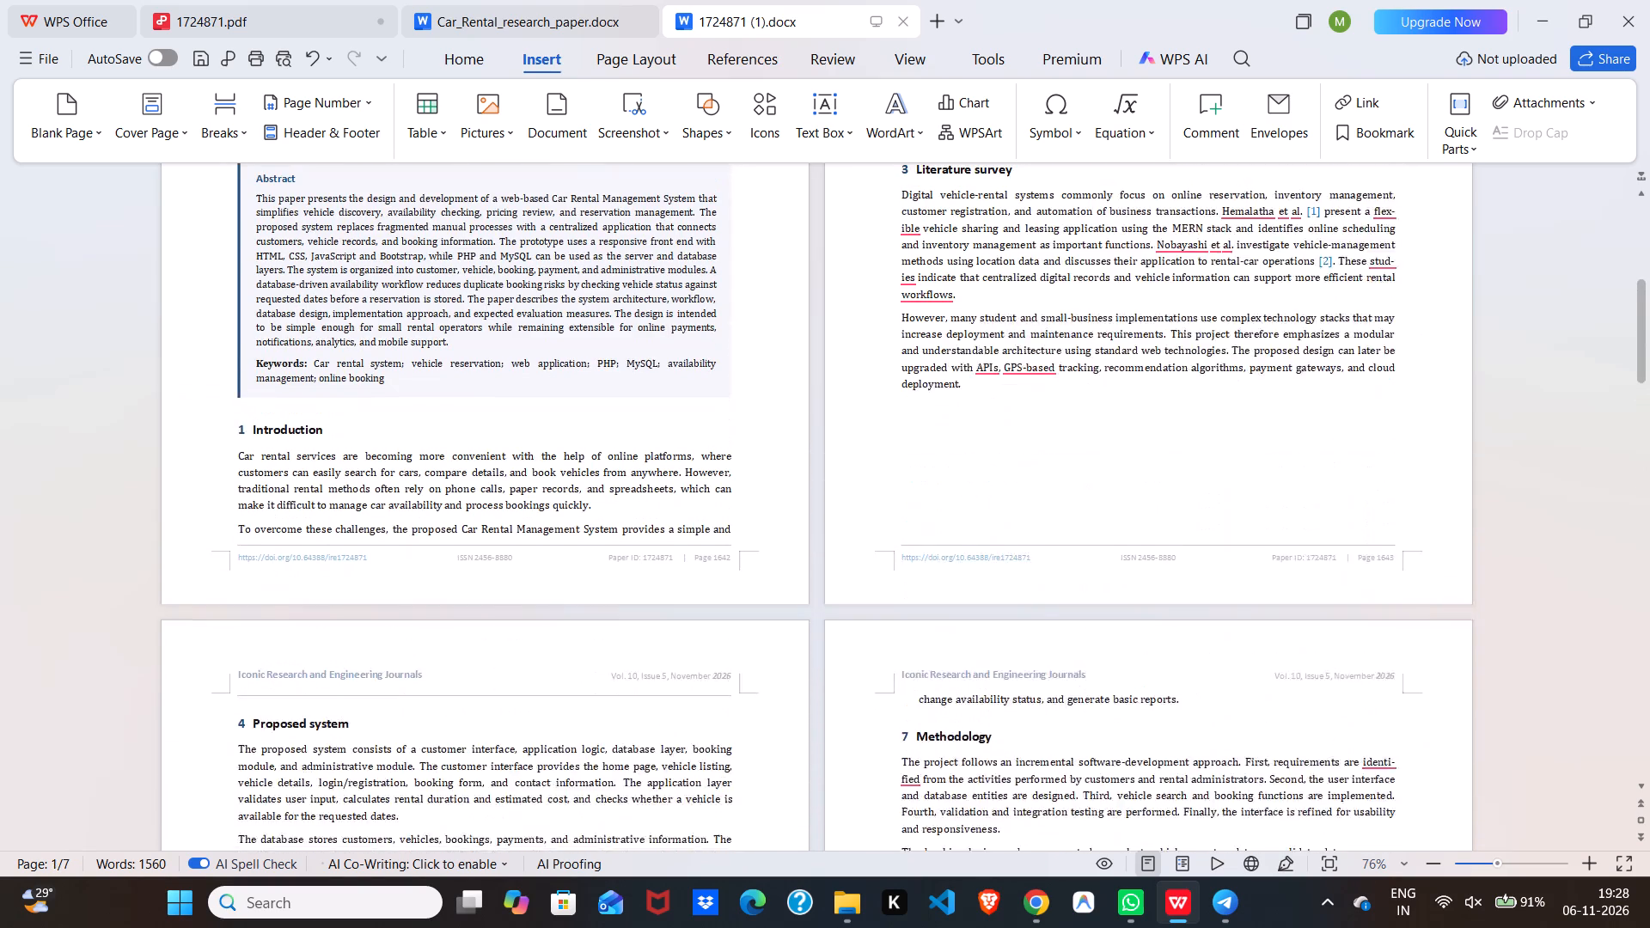
pyautogui.scroll(-5, 865, 682)
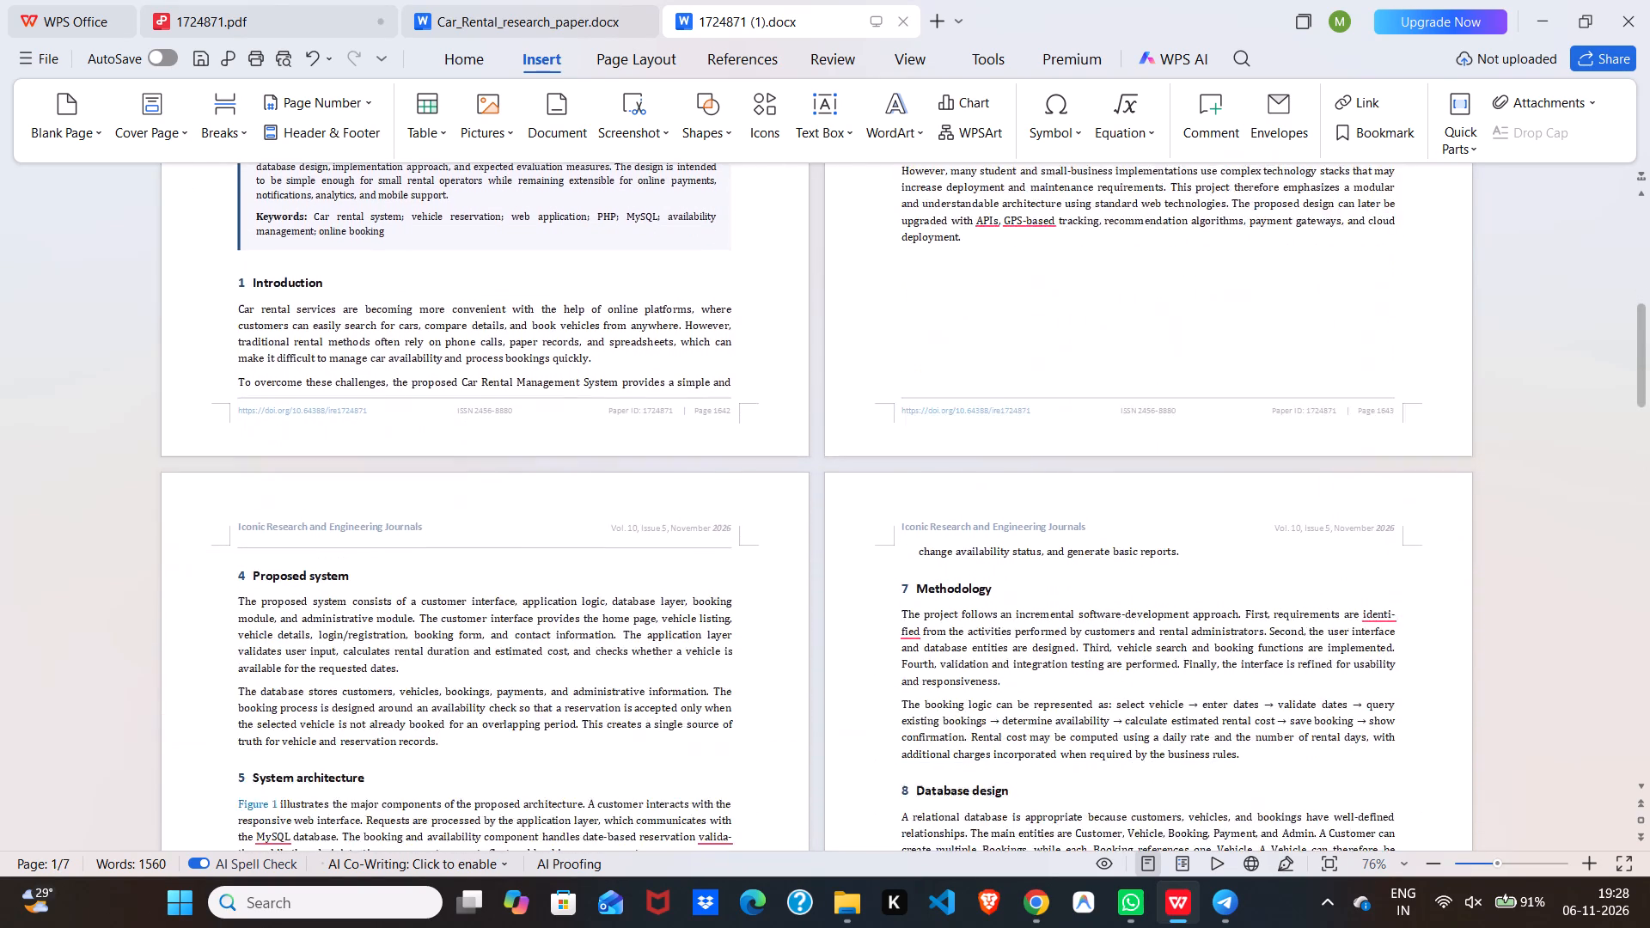
pyautogui.scroll(-3, 865, 682)
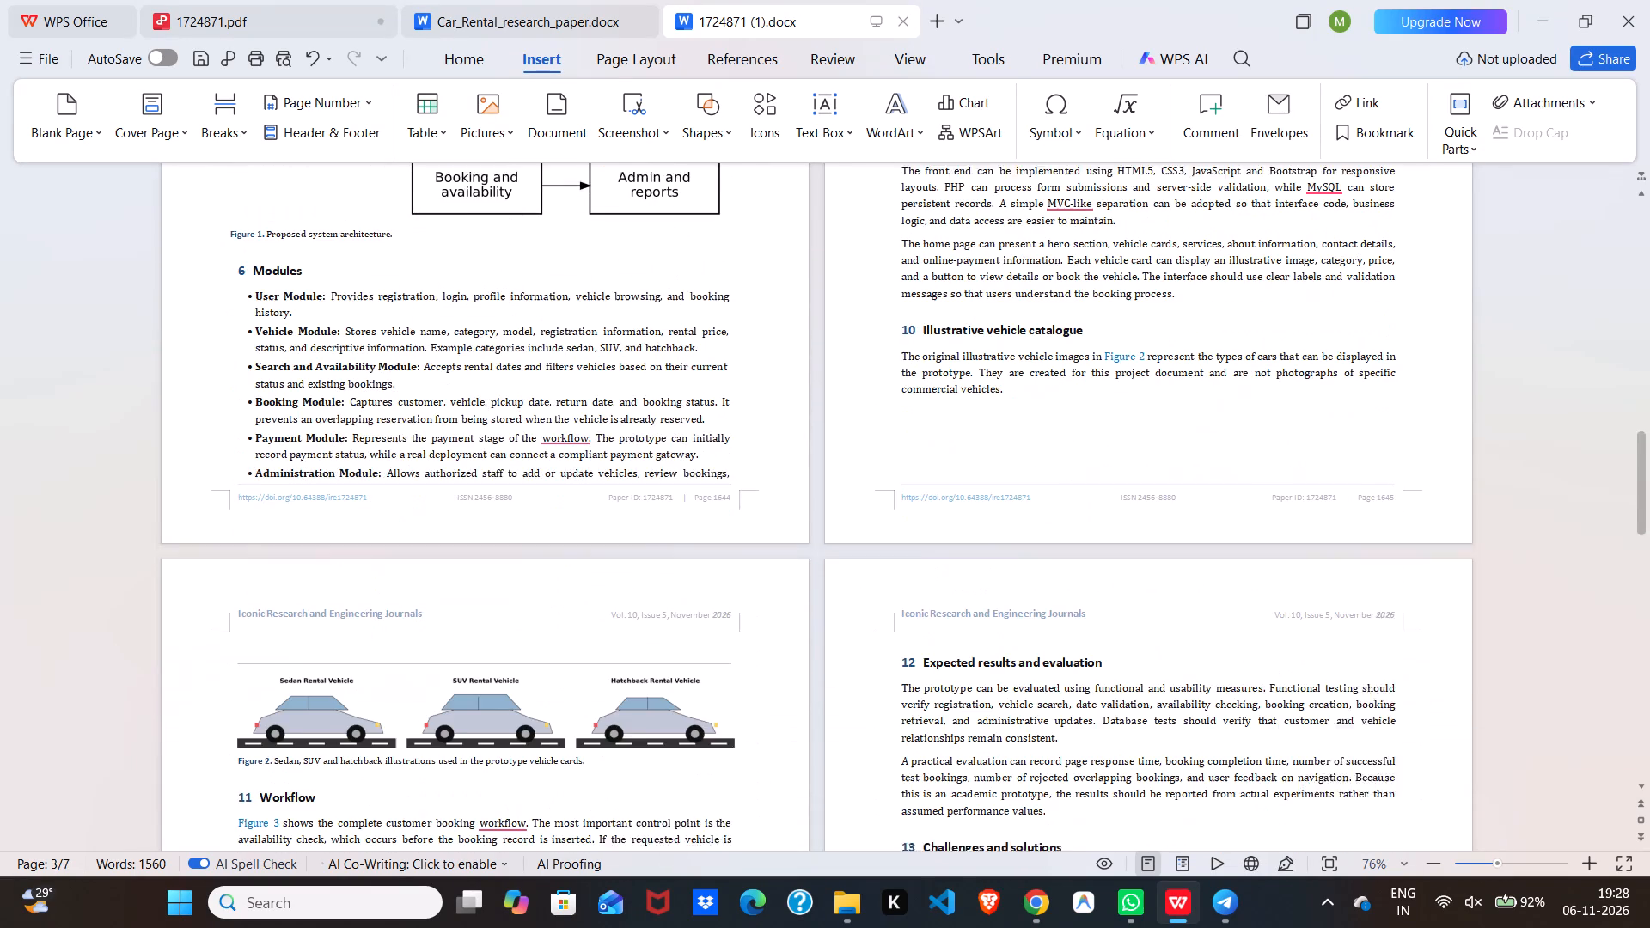
pyautogui.scroll(-3, 865, 682)
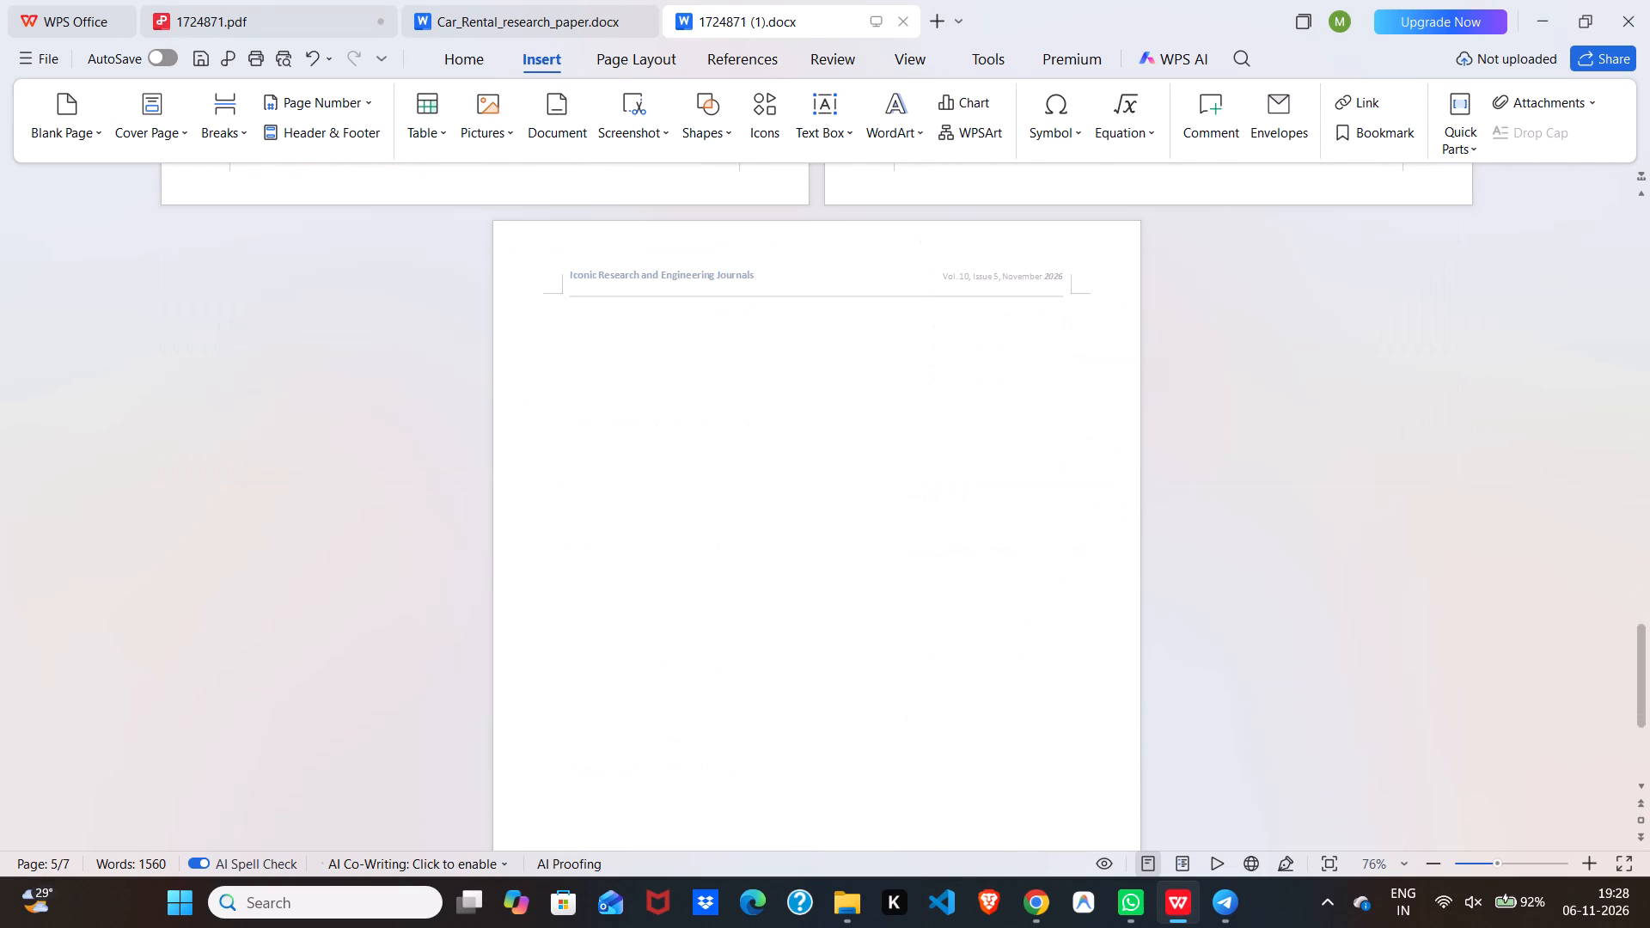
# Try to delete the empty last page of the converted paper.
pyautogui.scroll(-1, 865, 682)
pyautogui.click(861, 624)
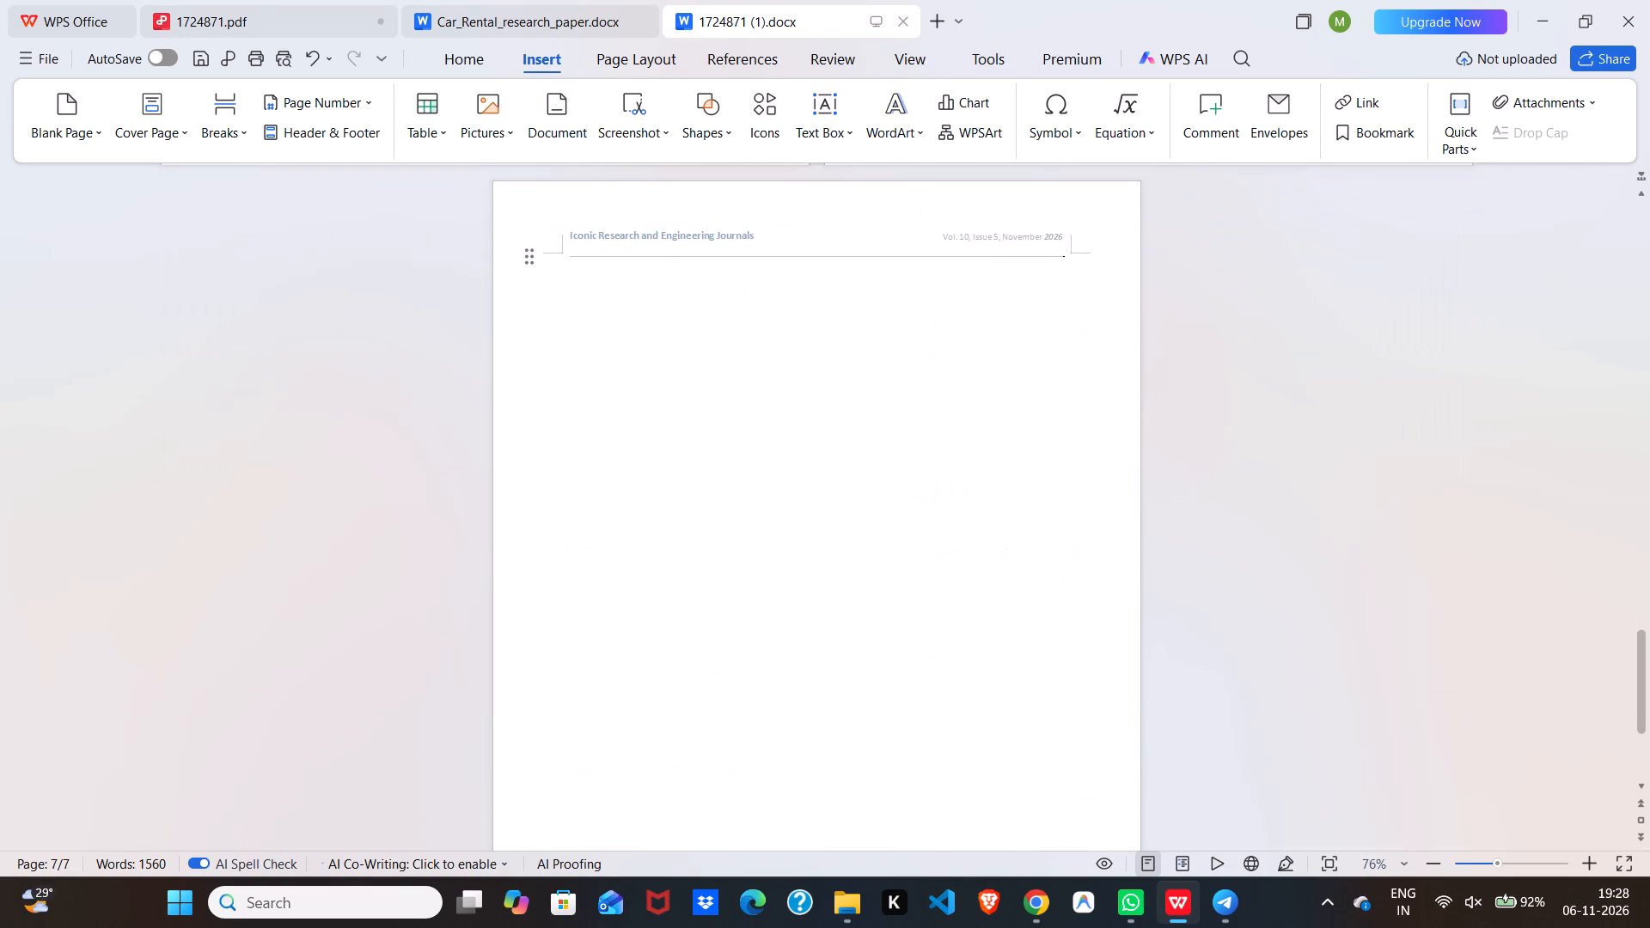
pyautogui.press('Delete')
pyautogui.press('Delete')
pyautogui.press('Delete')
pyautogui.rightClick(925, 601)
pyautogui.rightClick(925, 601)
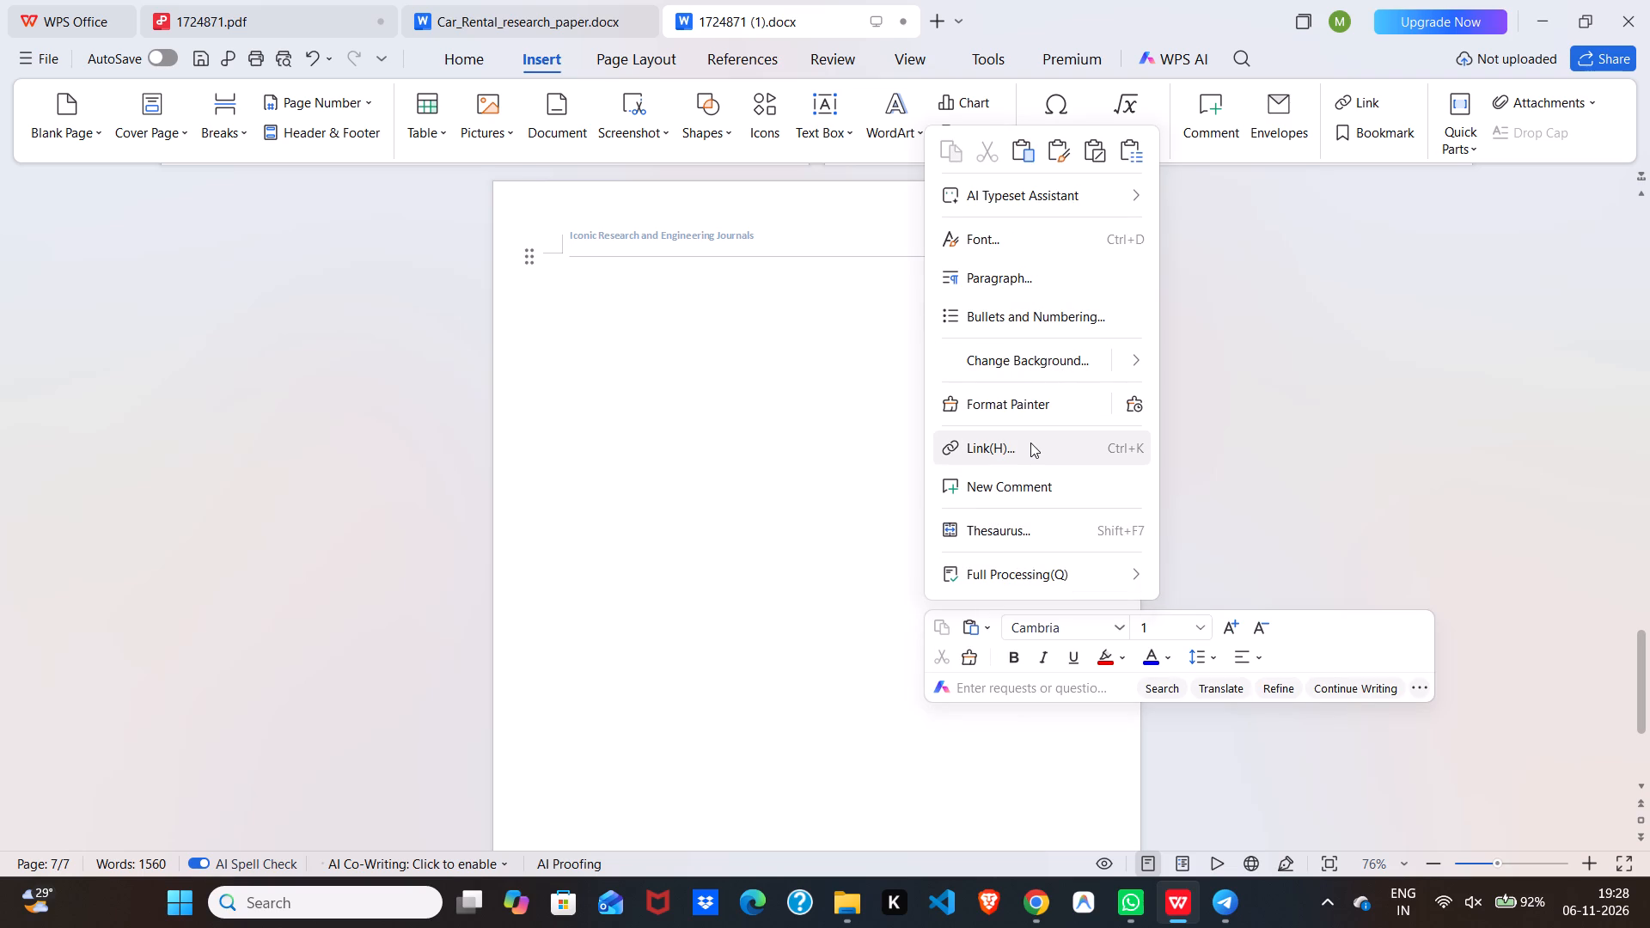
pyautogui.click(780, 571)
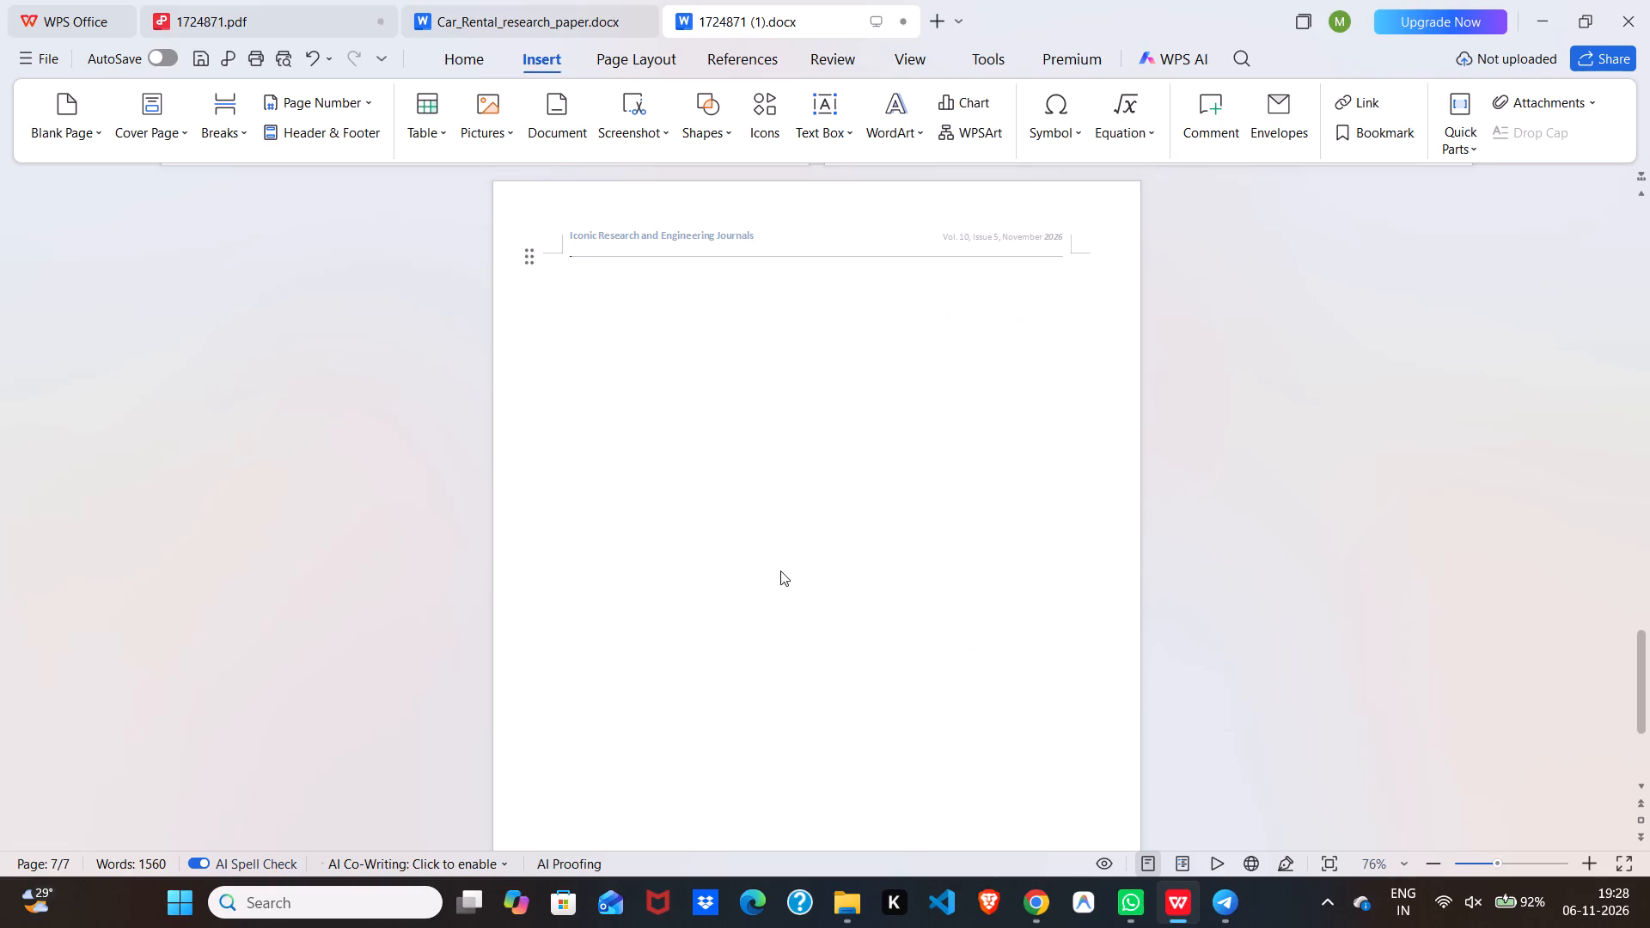
# Compare the converted paper's opening pages with the original 1724871.pdf, examining the PDF layout through to its references.
pyautogui.scroll(14, 956, 439)
pyautogui.scroll(7, 956, 439)
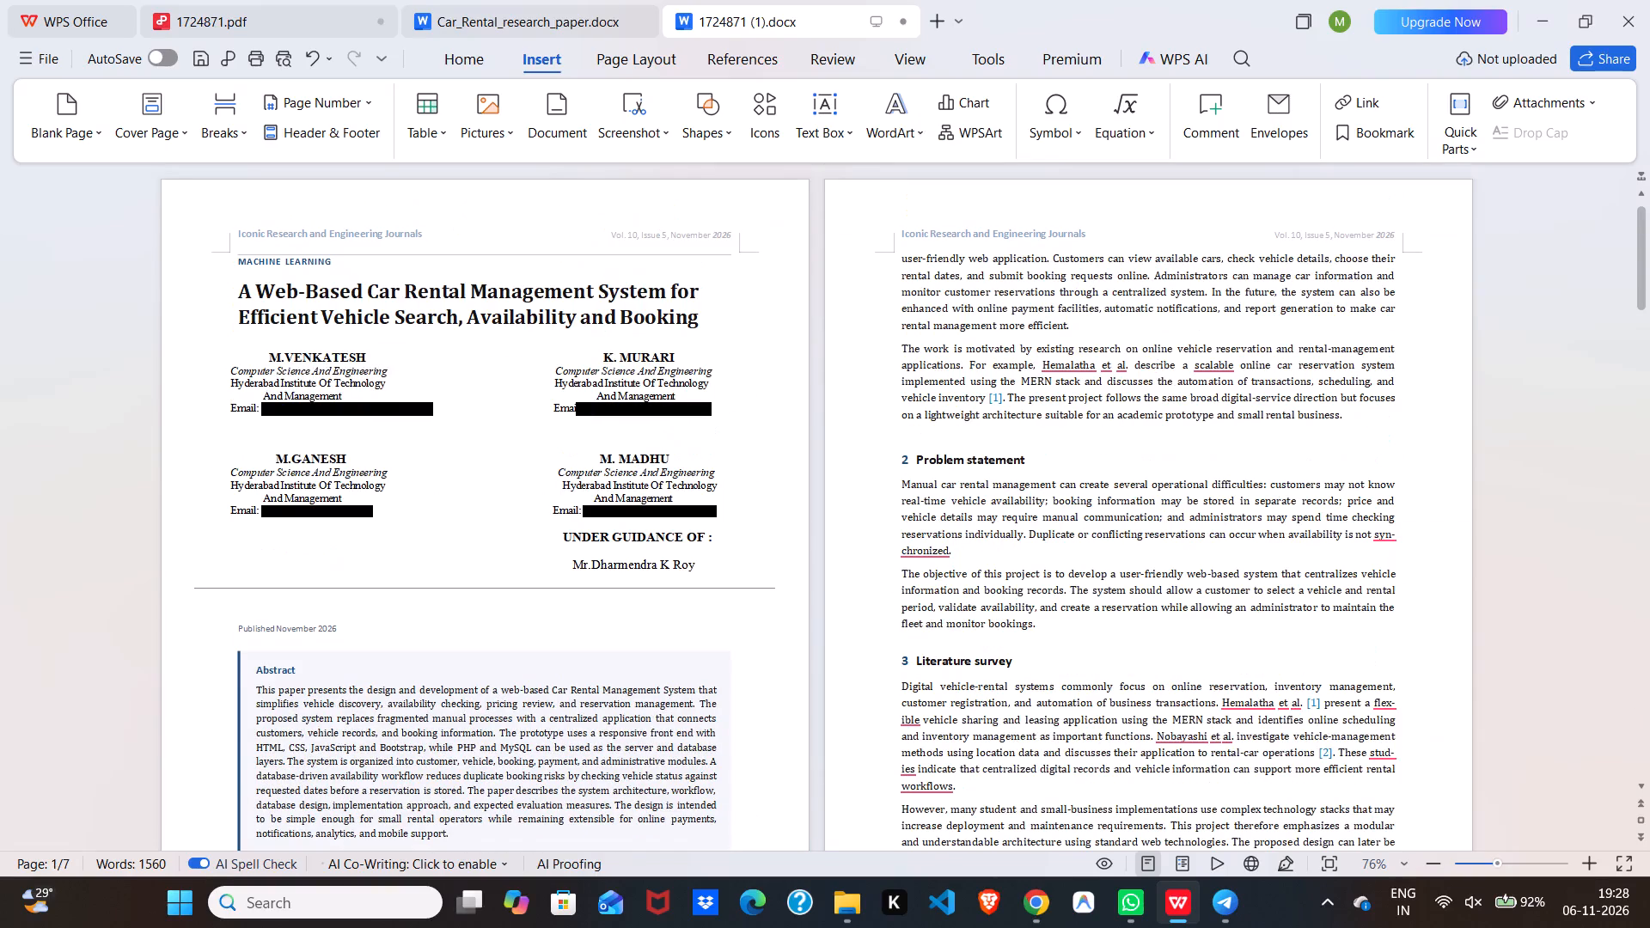
pyautogui.scroll(-2, 956, 439)
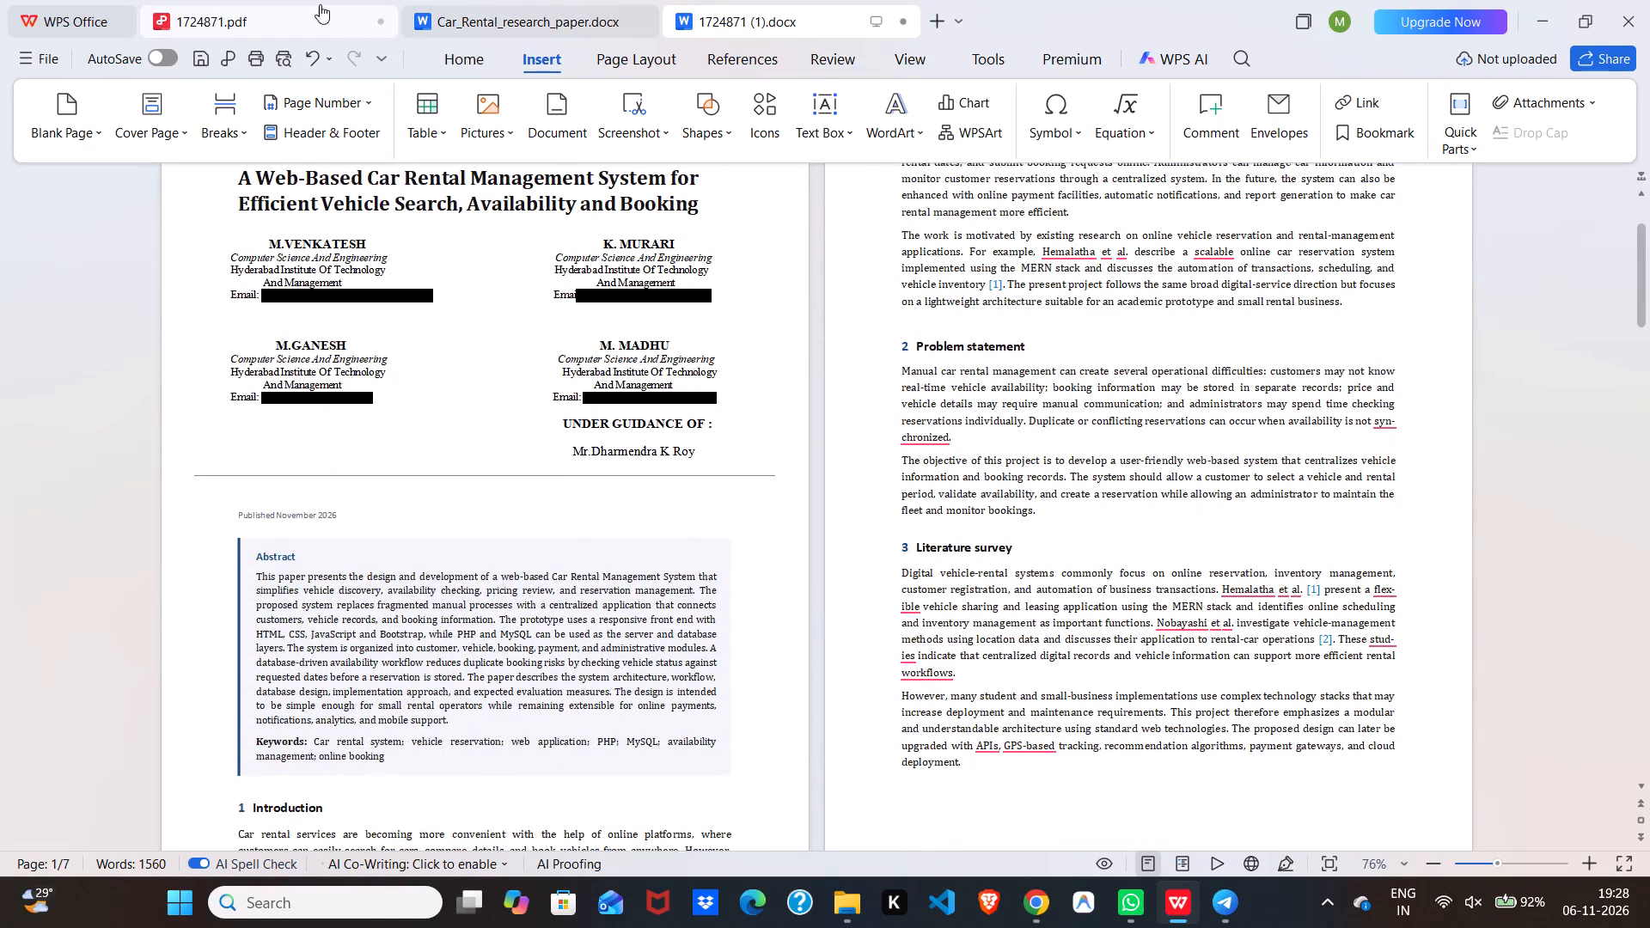
pyautogui.click(310, 5)
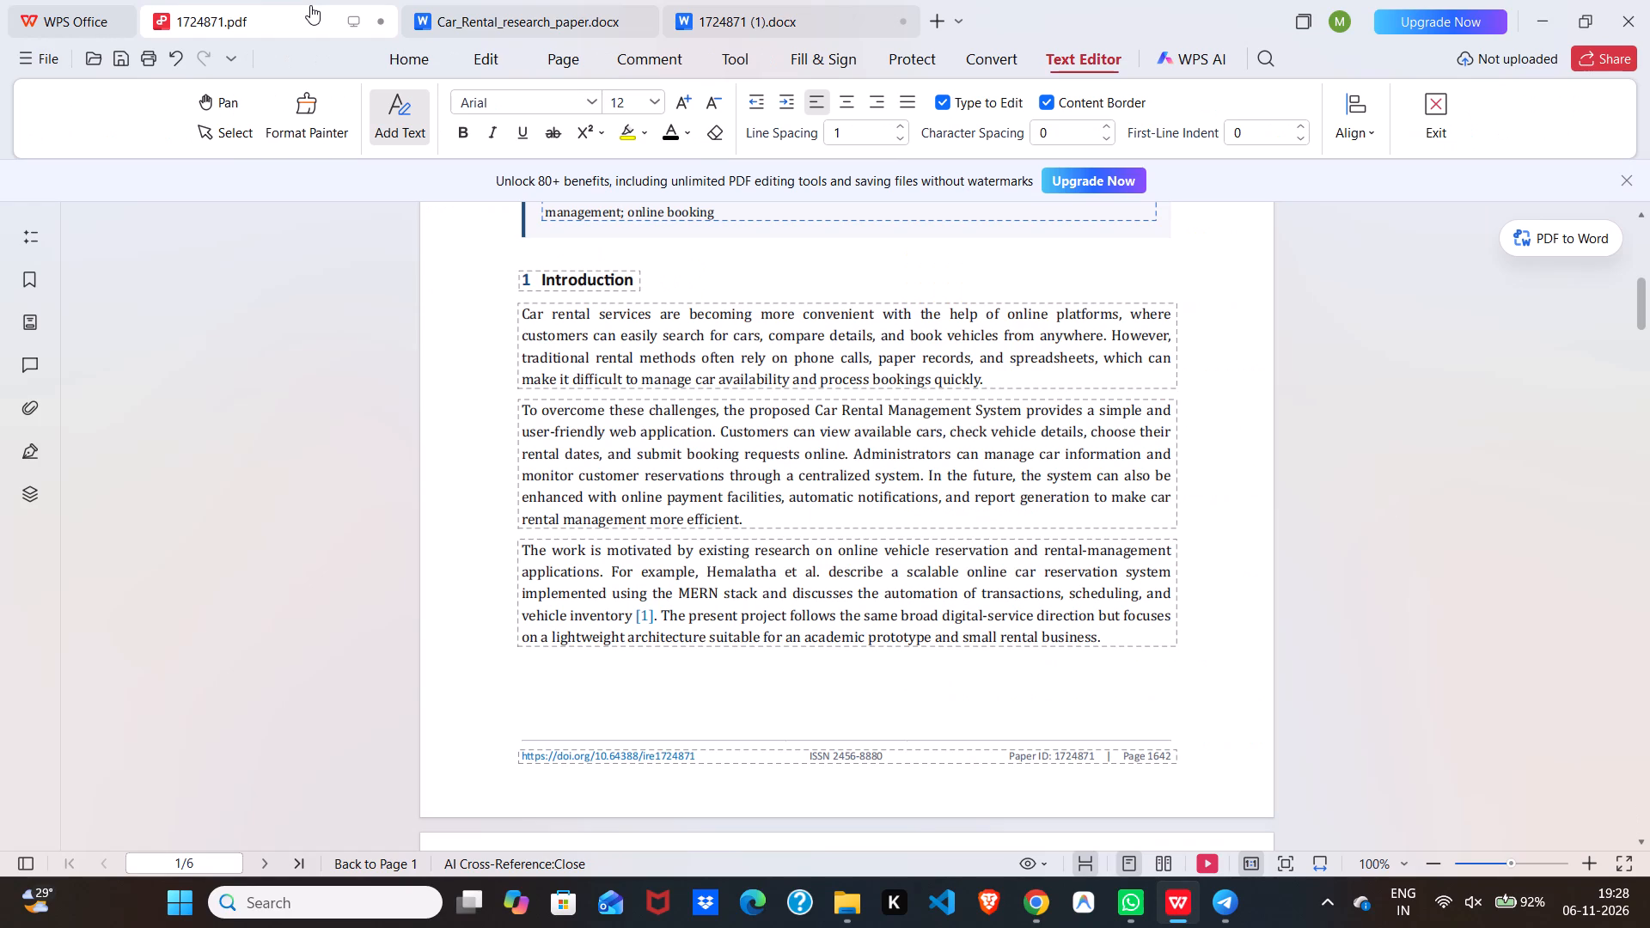
pyautogui.scroll(-6, 310, 5)
pyautogui.scroll(-4, 947, 546)
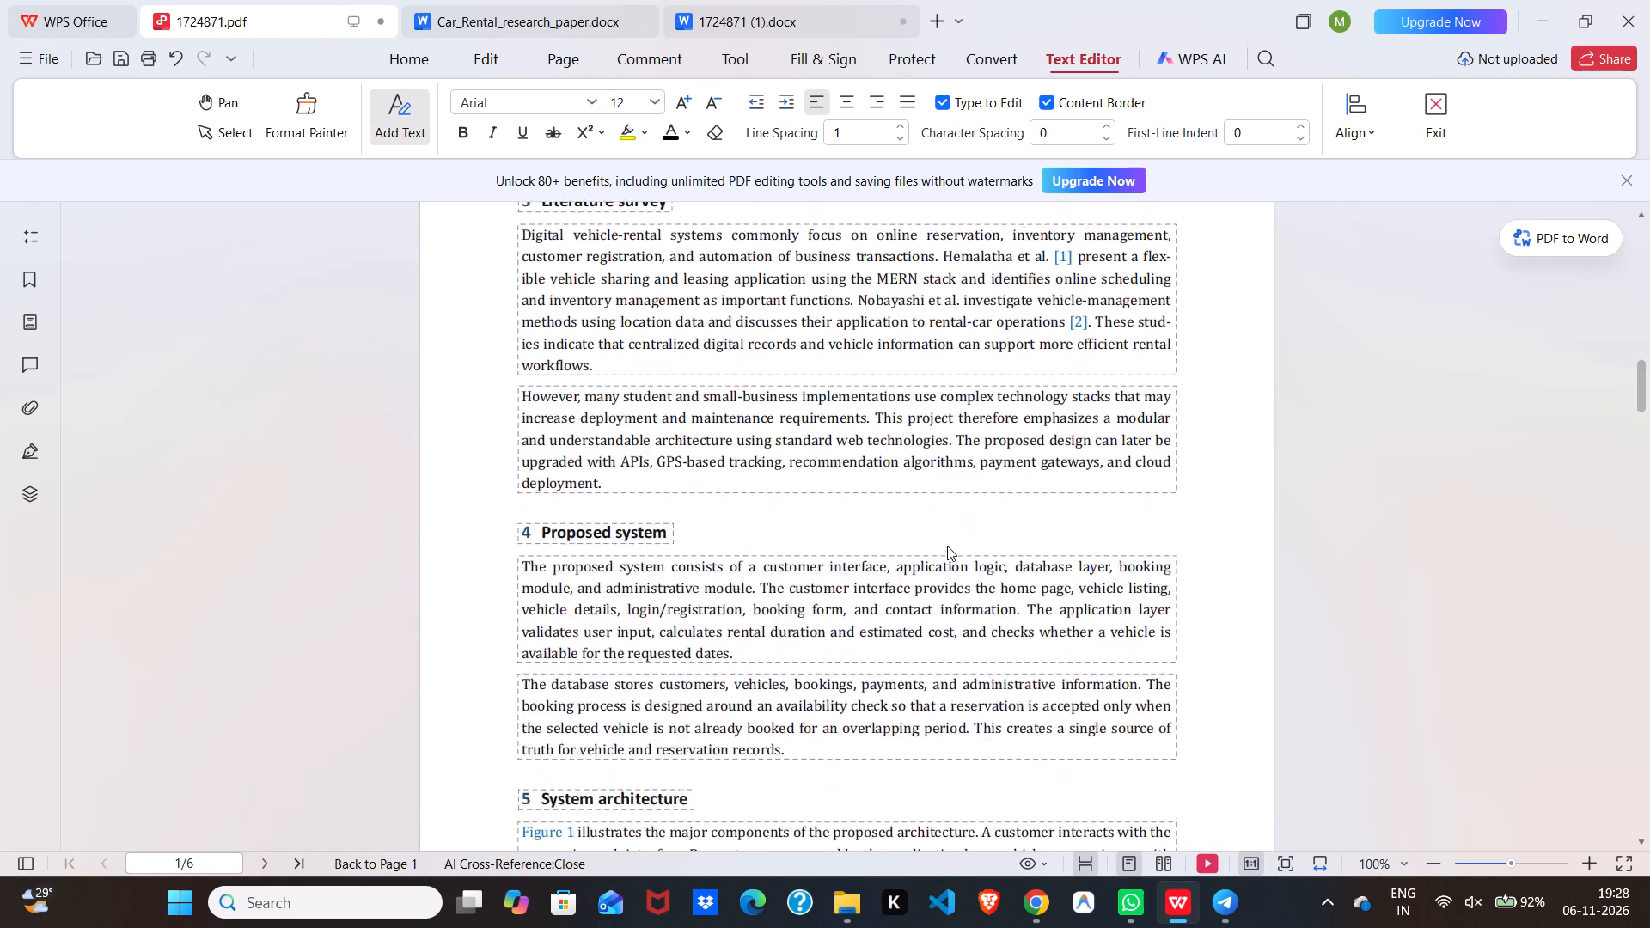
pyautogui.scroll(-11, 947, 546)
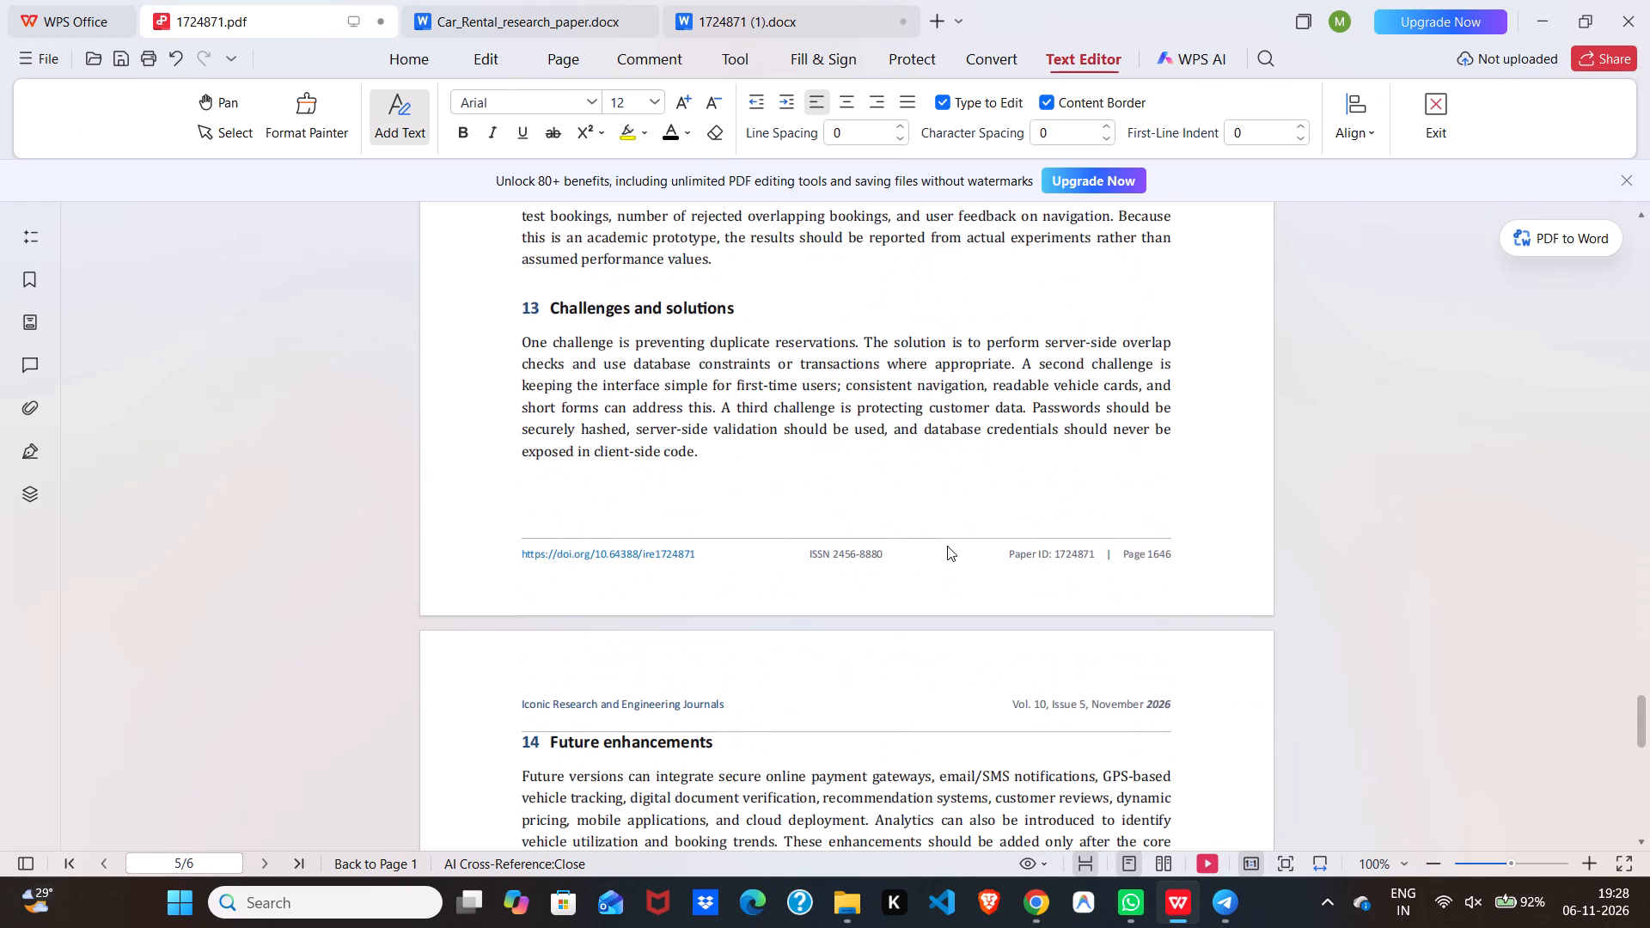
pyautogui.scroll(-7, 947, 546)
pyautogui.scroll(2, 947, 546)
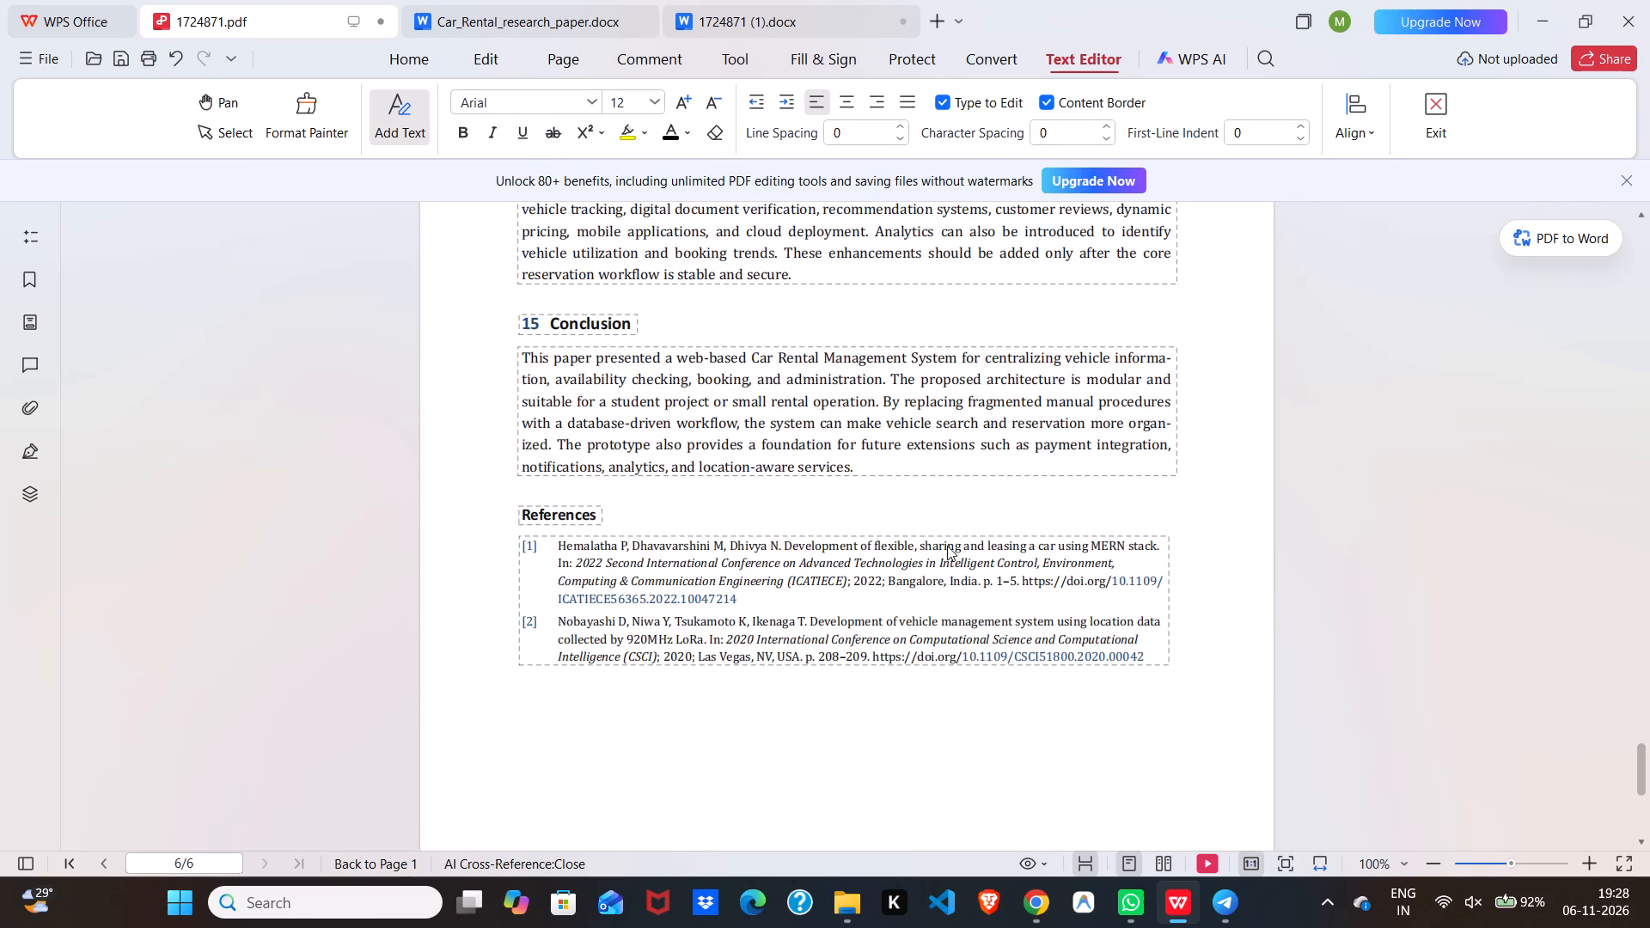
pyautogui.scroll(16, 947, 546)
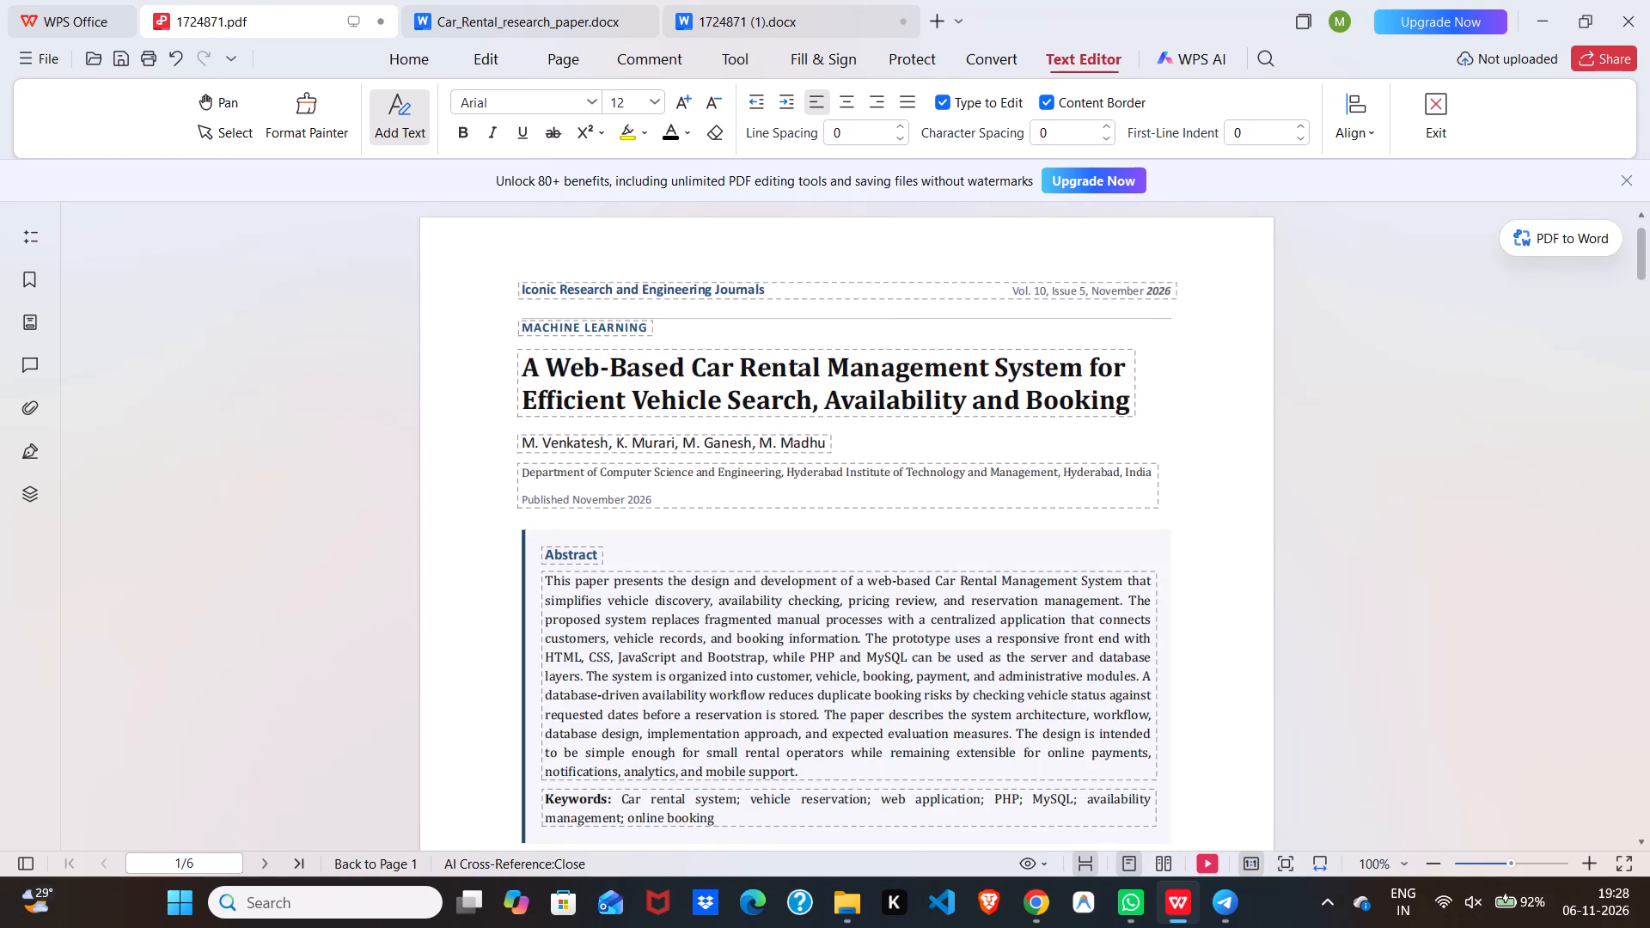
# Return to 1724871 (1).docx and set the two introduction paragraphs at the start of page 2 to font size 12.
pyautogui.click(774, 13)
pyautogui.scroll(-3, 933, 369)
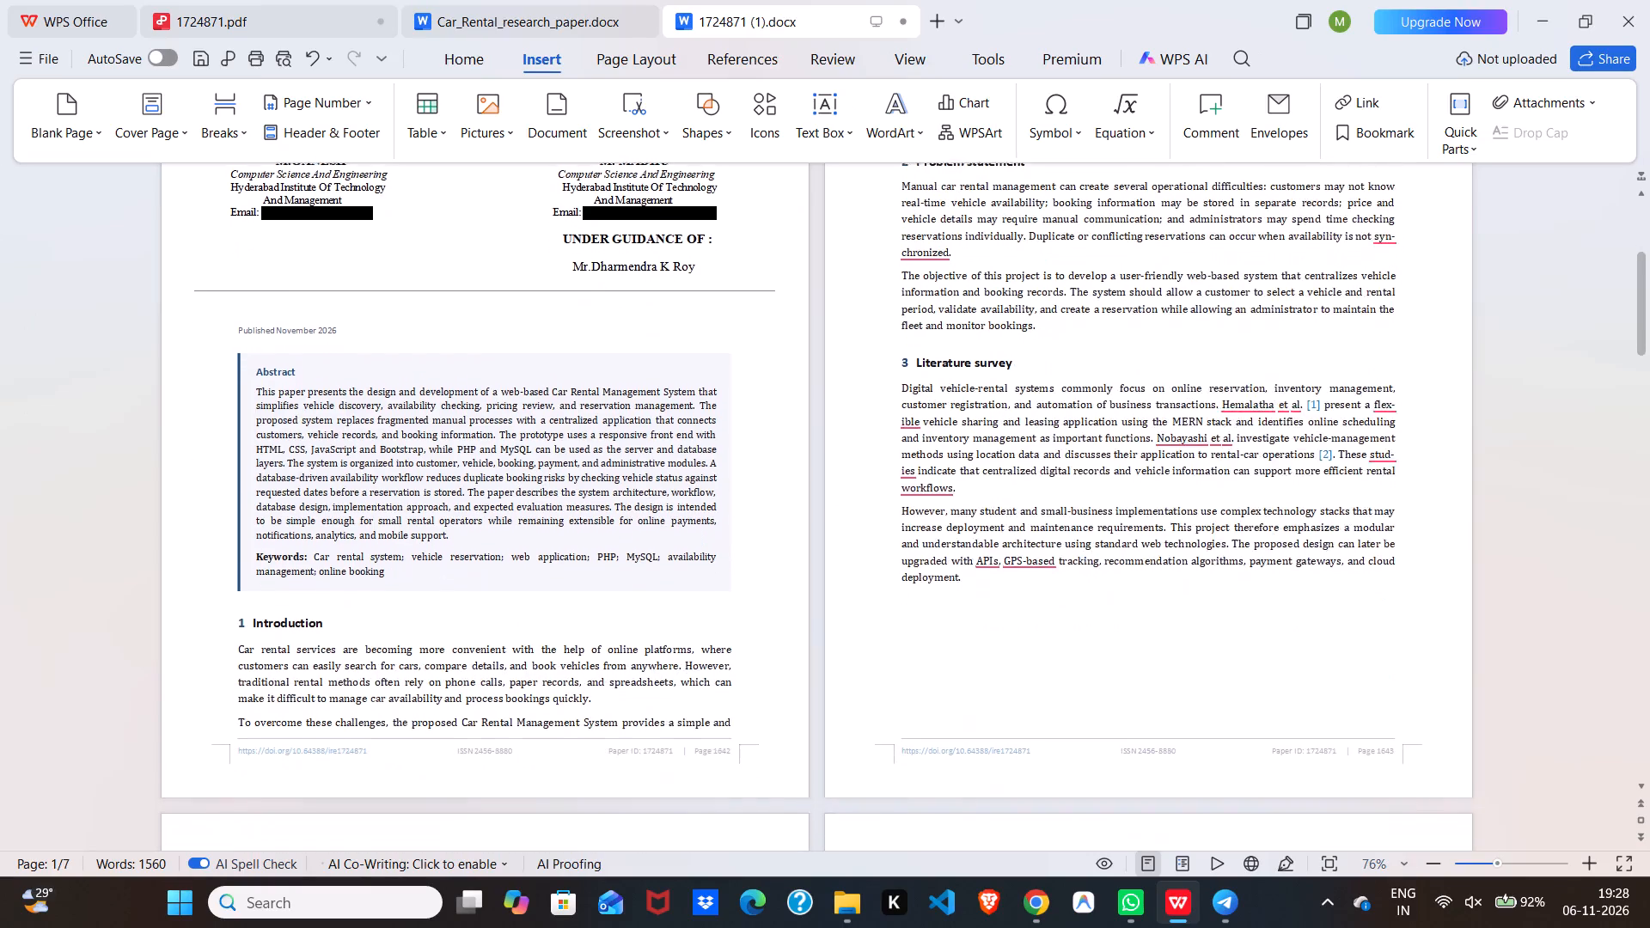
pyautogui.scroll(-1, 933, 369)
pyautogui.scroll(4, 933, 369)
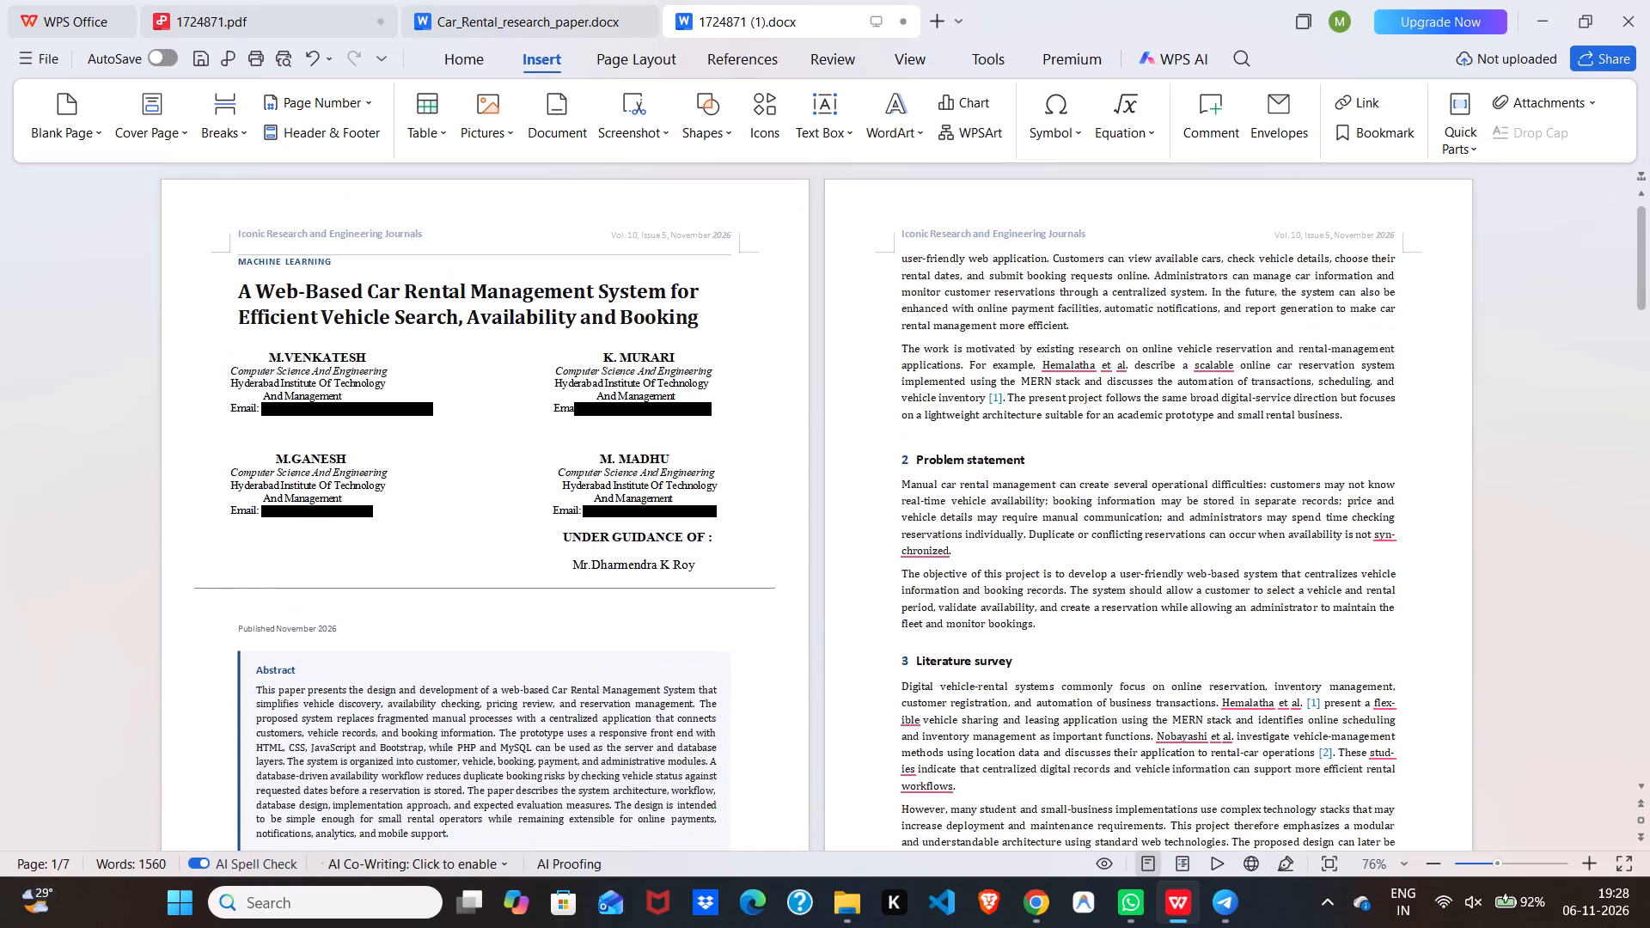
pyautogui.moveTo(1341, 411); pyautogui.dragTo(1101, 350)
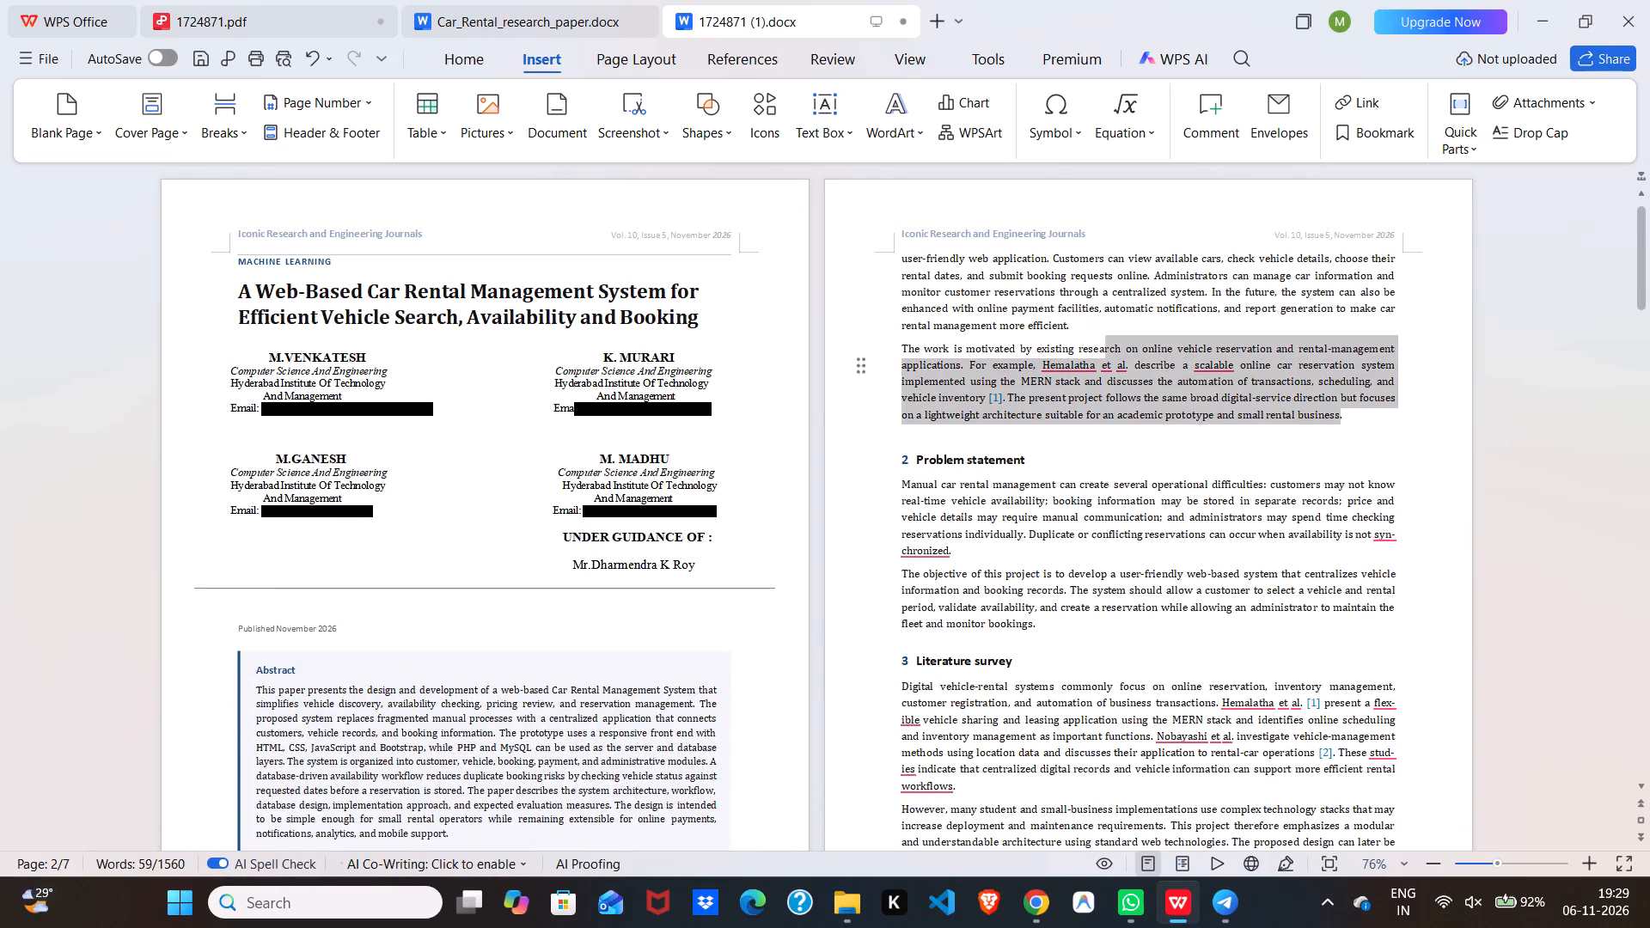
pyautogui.moveTo(1101, 350); pyautogui.dragTo(901, 259)
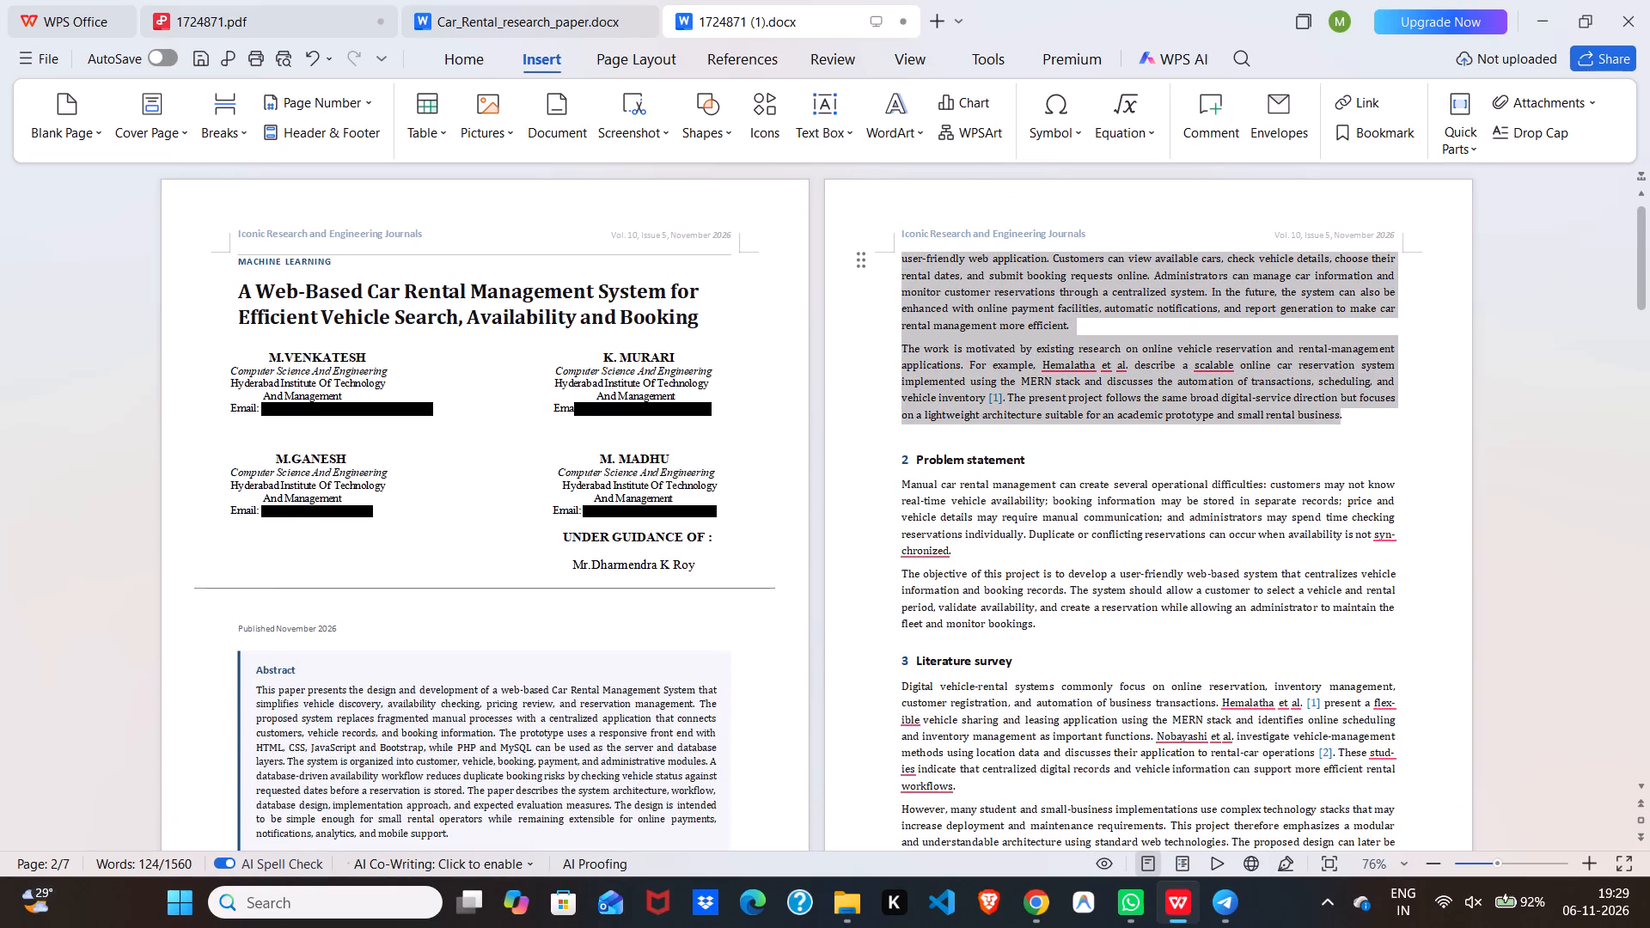
pyautogui.moveTo(901, 259); pyautogui.dragTo(901, 259)
pyautogui.click(893, 168)
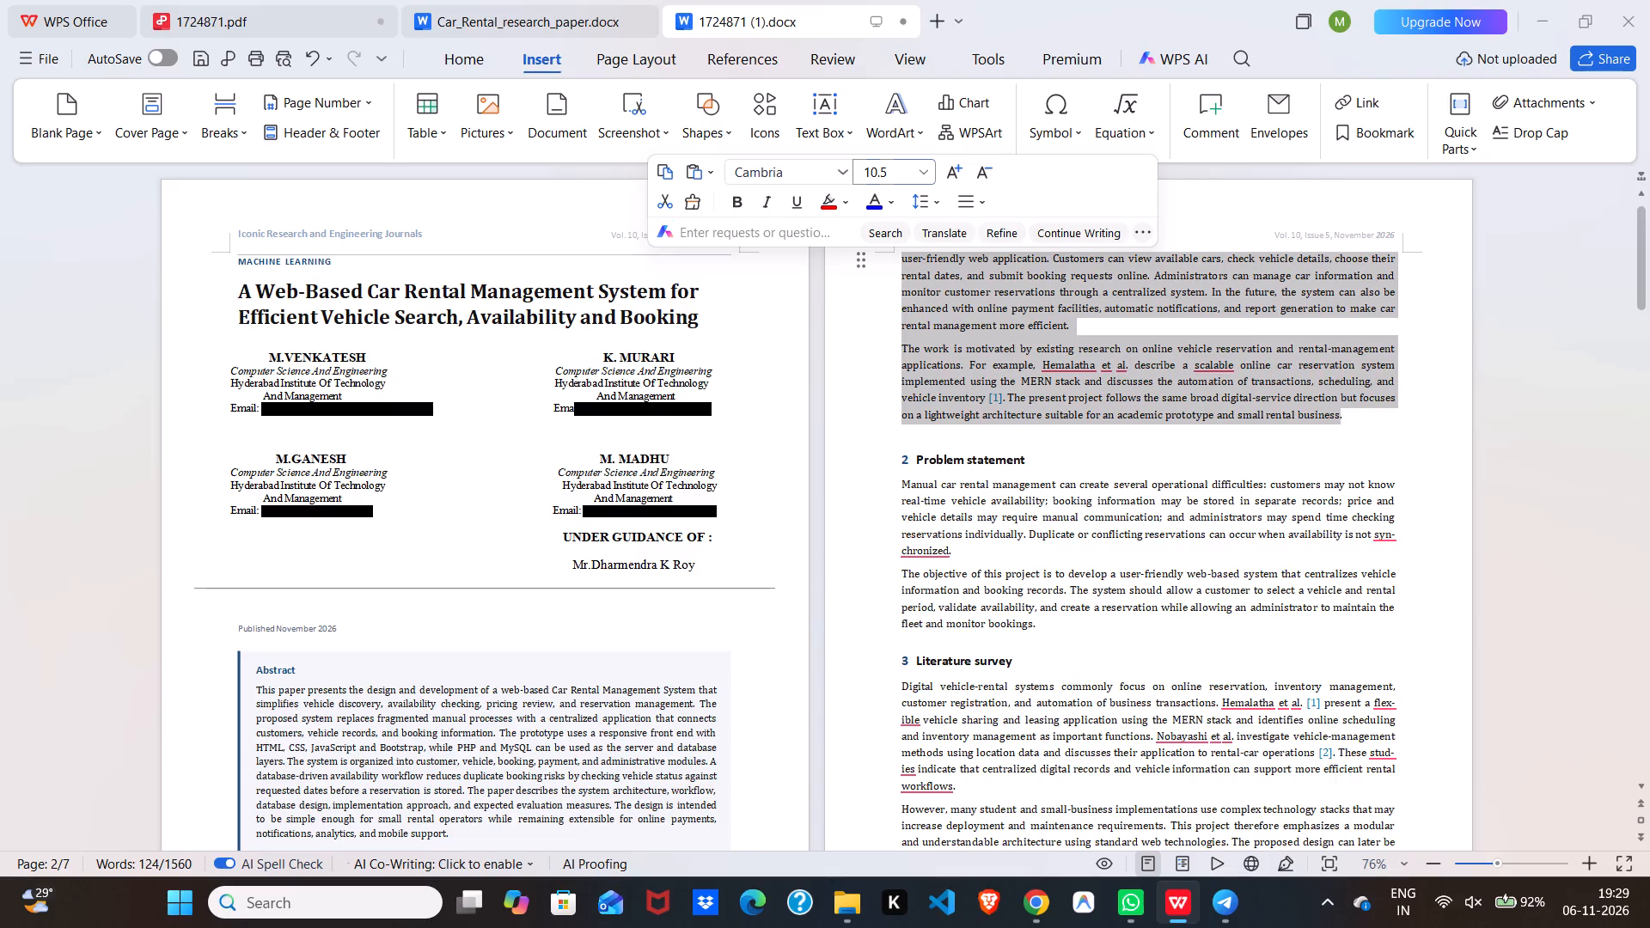
pyautogui.press('BackSpace')
pyautogui.write('12')
pyautogui.press('Return')
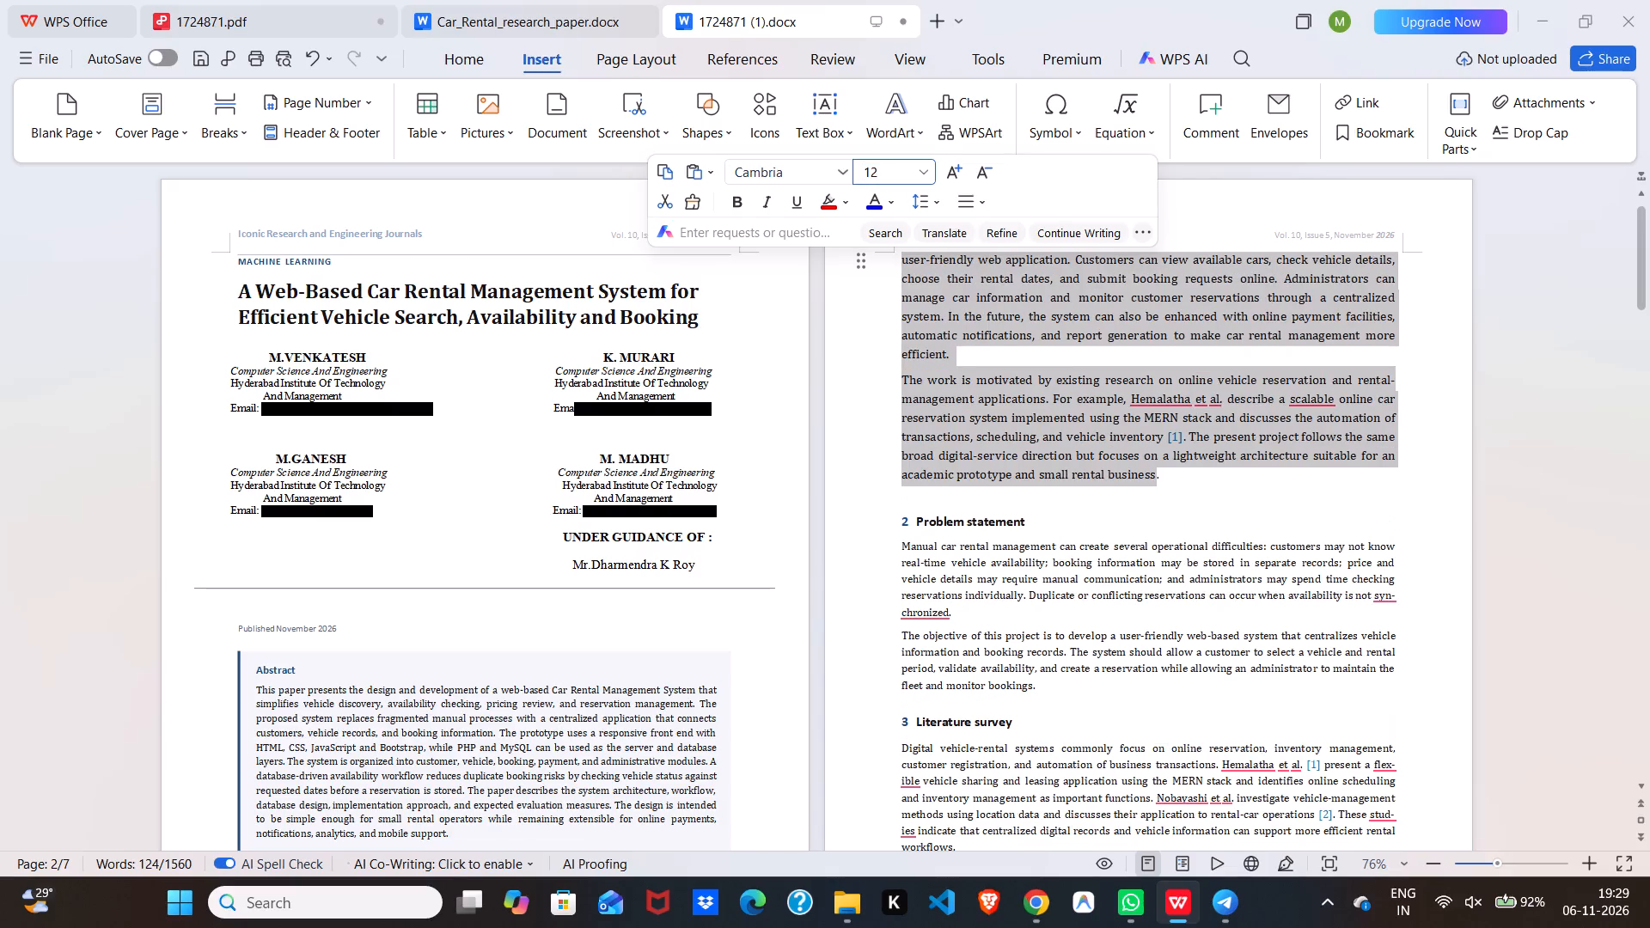
# Set the line spacing of the same two introduction paragraphs on page 2 to 1.5.
pyautogui.scroll(-4, 1033, 459)
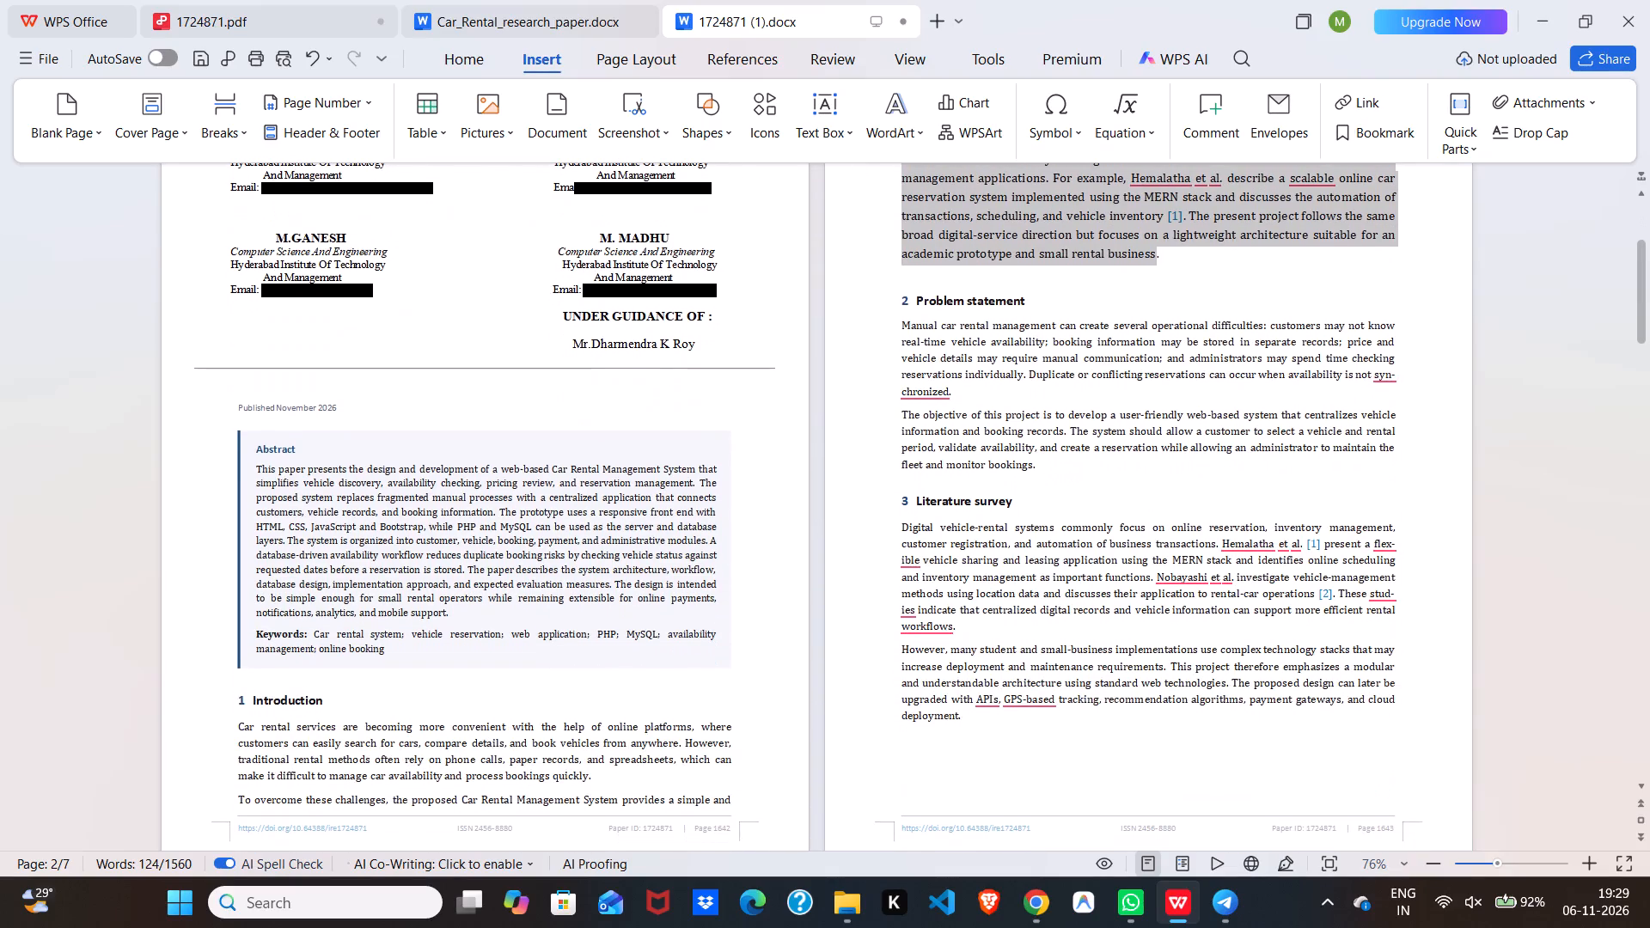
pyautogui.click(480, 56)
pyautogui.click(720, 125)
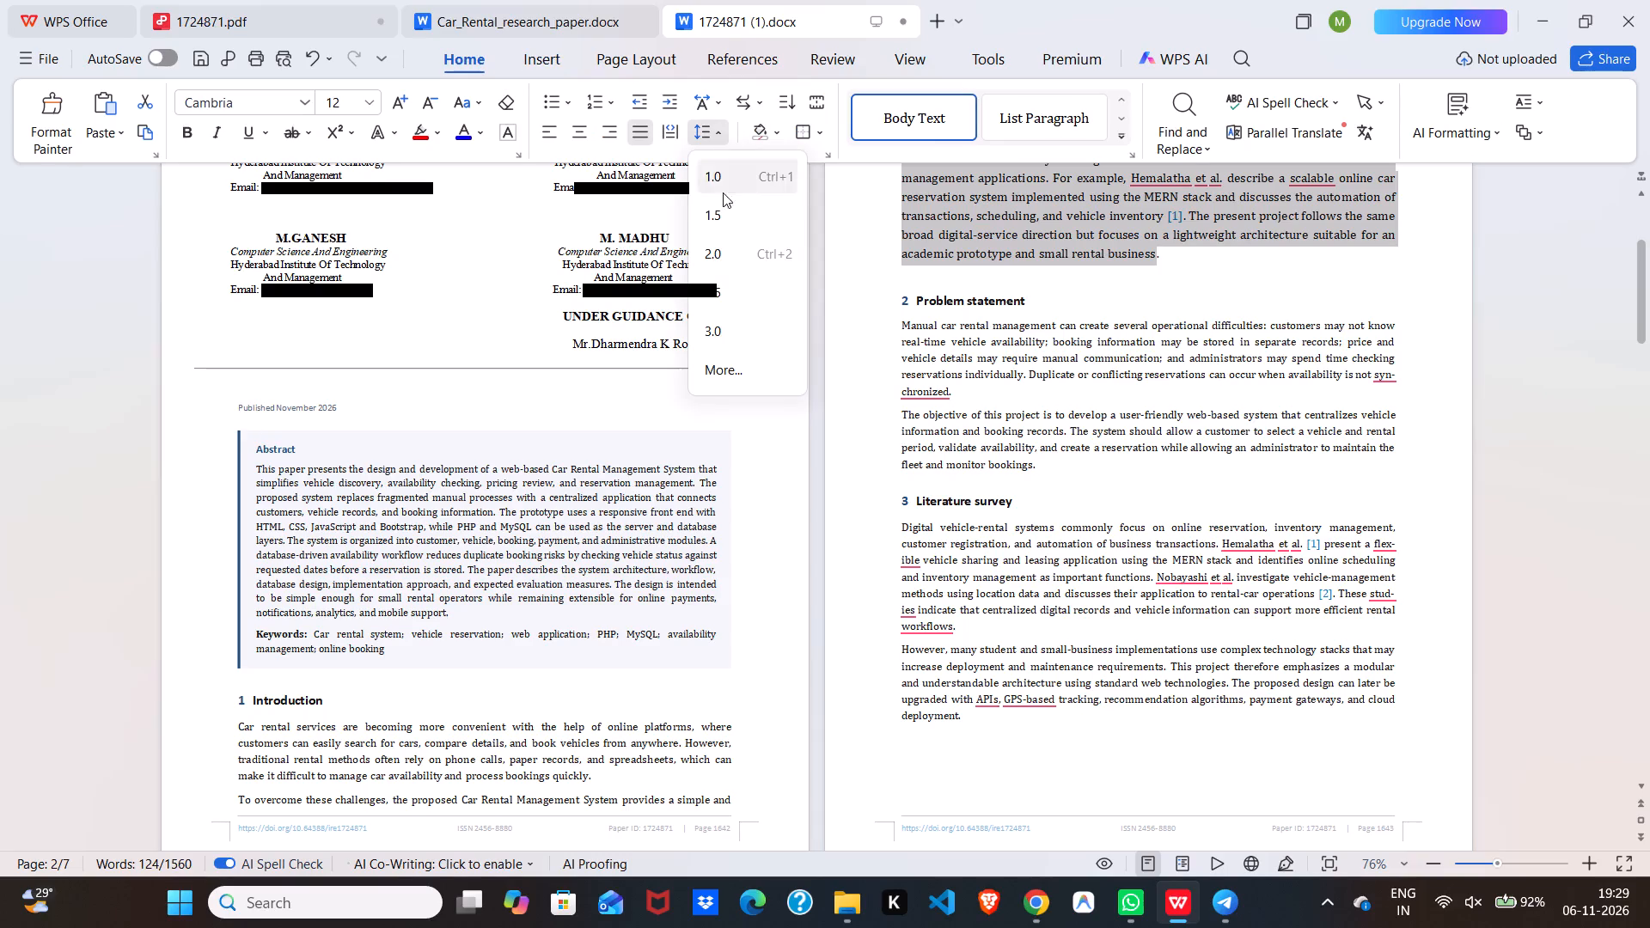
pyautogui.click(723, 211)
pyautogui.scroll(1, 928, 354)
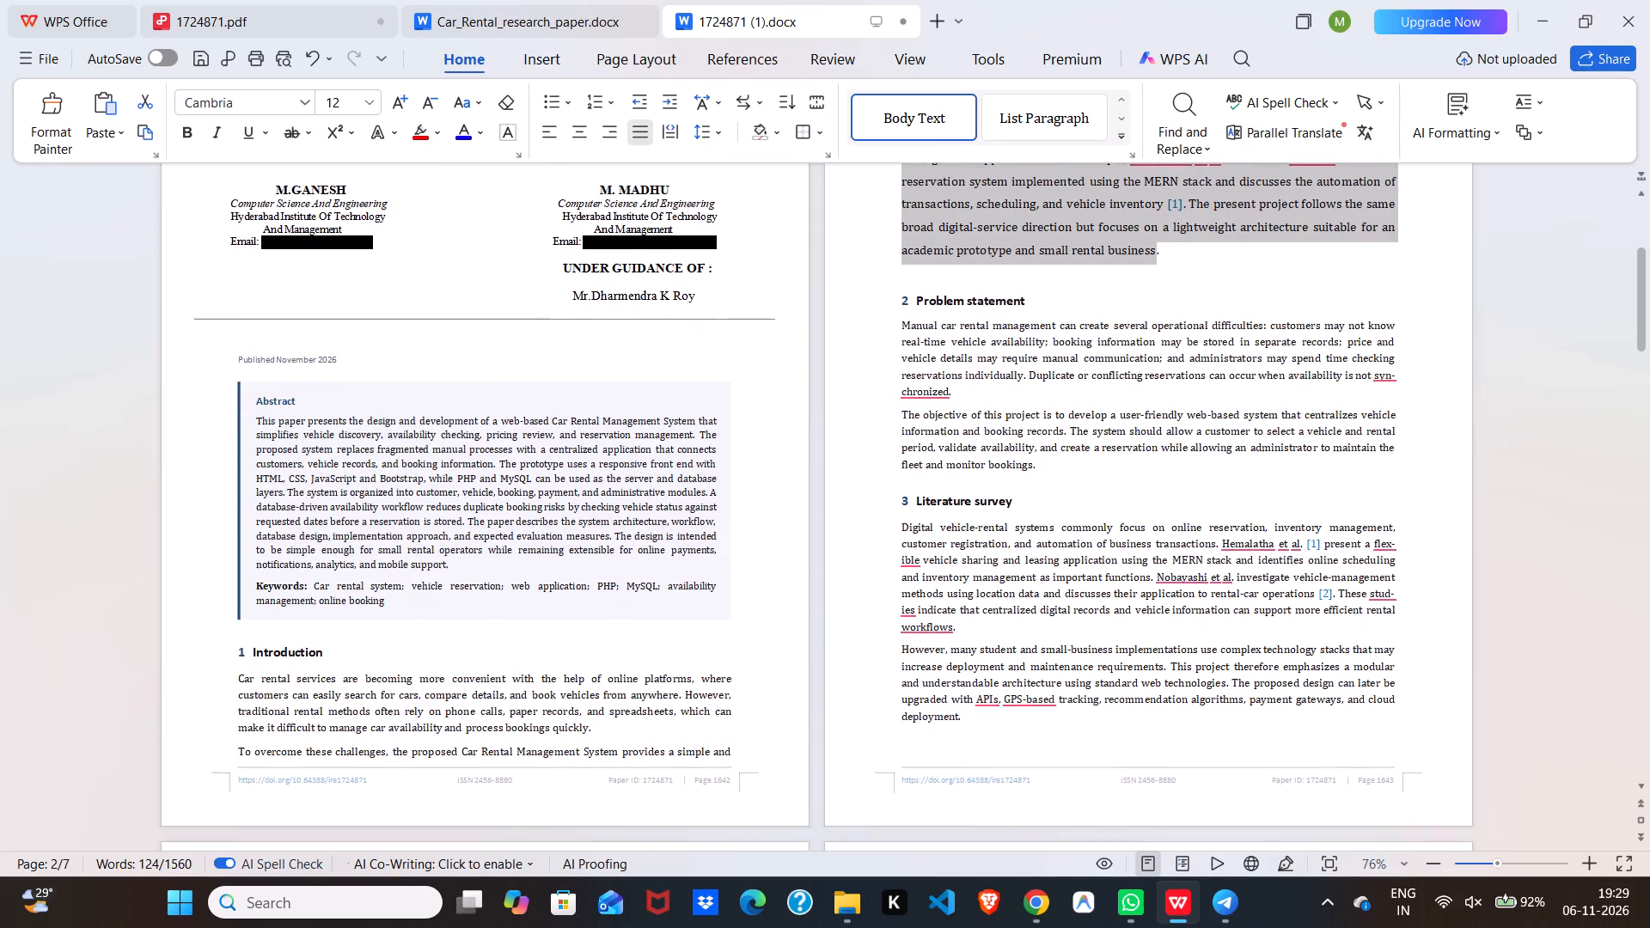
pyautogui.scroll(1, 928, 354)
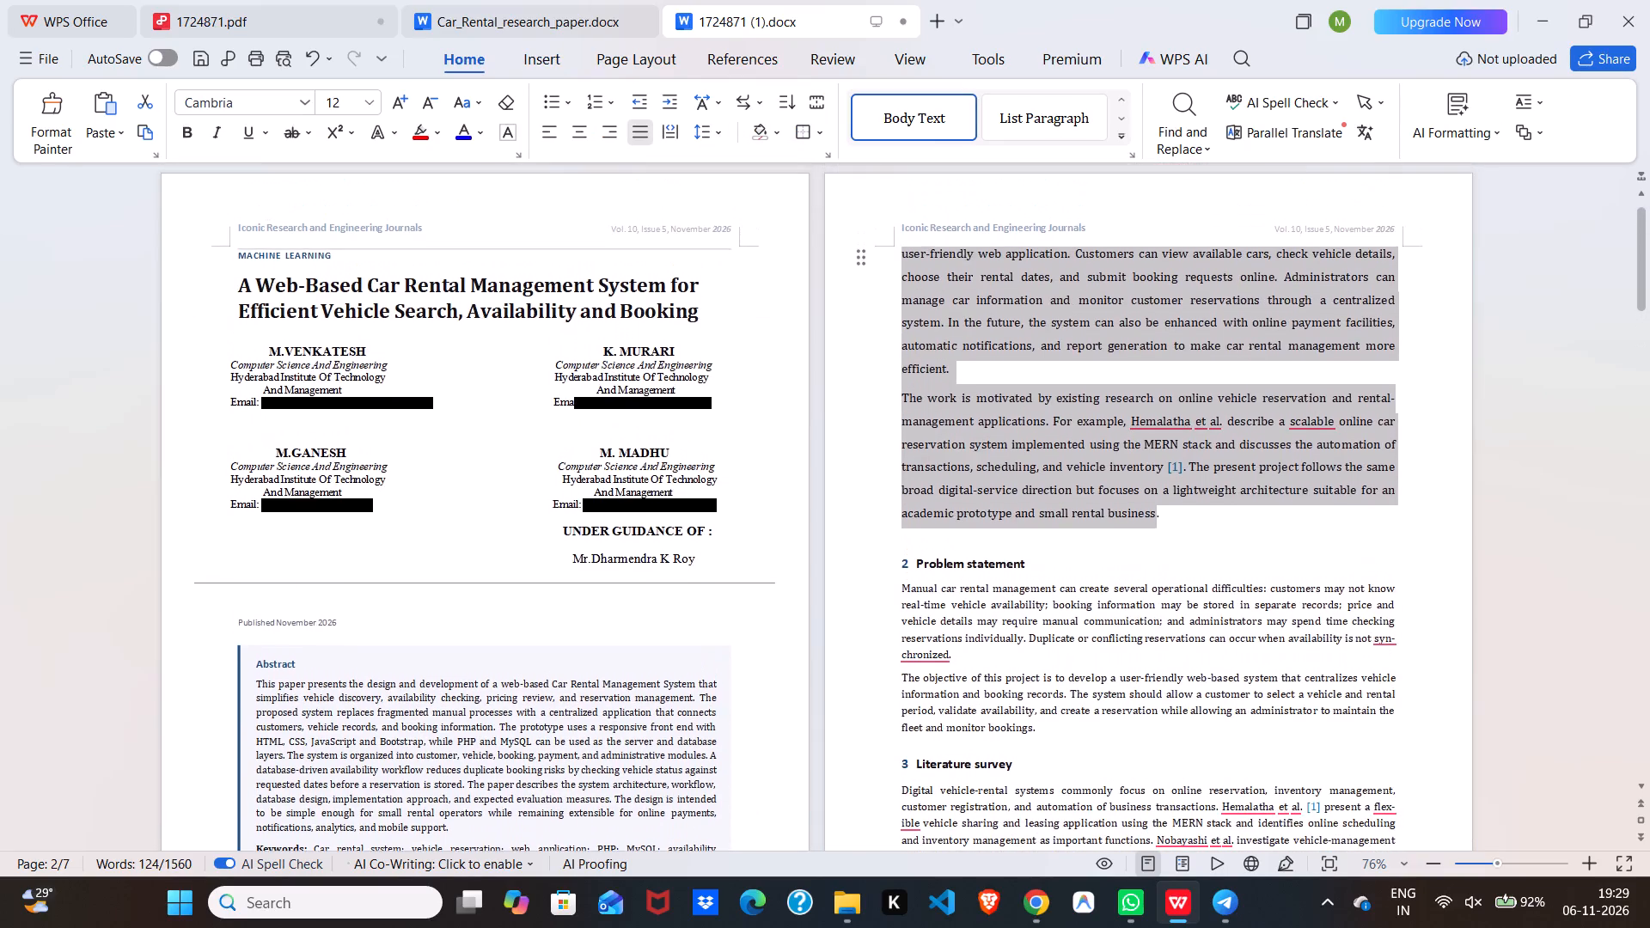
# Set both paragraphs of the Problem statement section to font size 12.
pyautogui.scroll(-2, 928, 354)
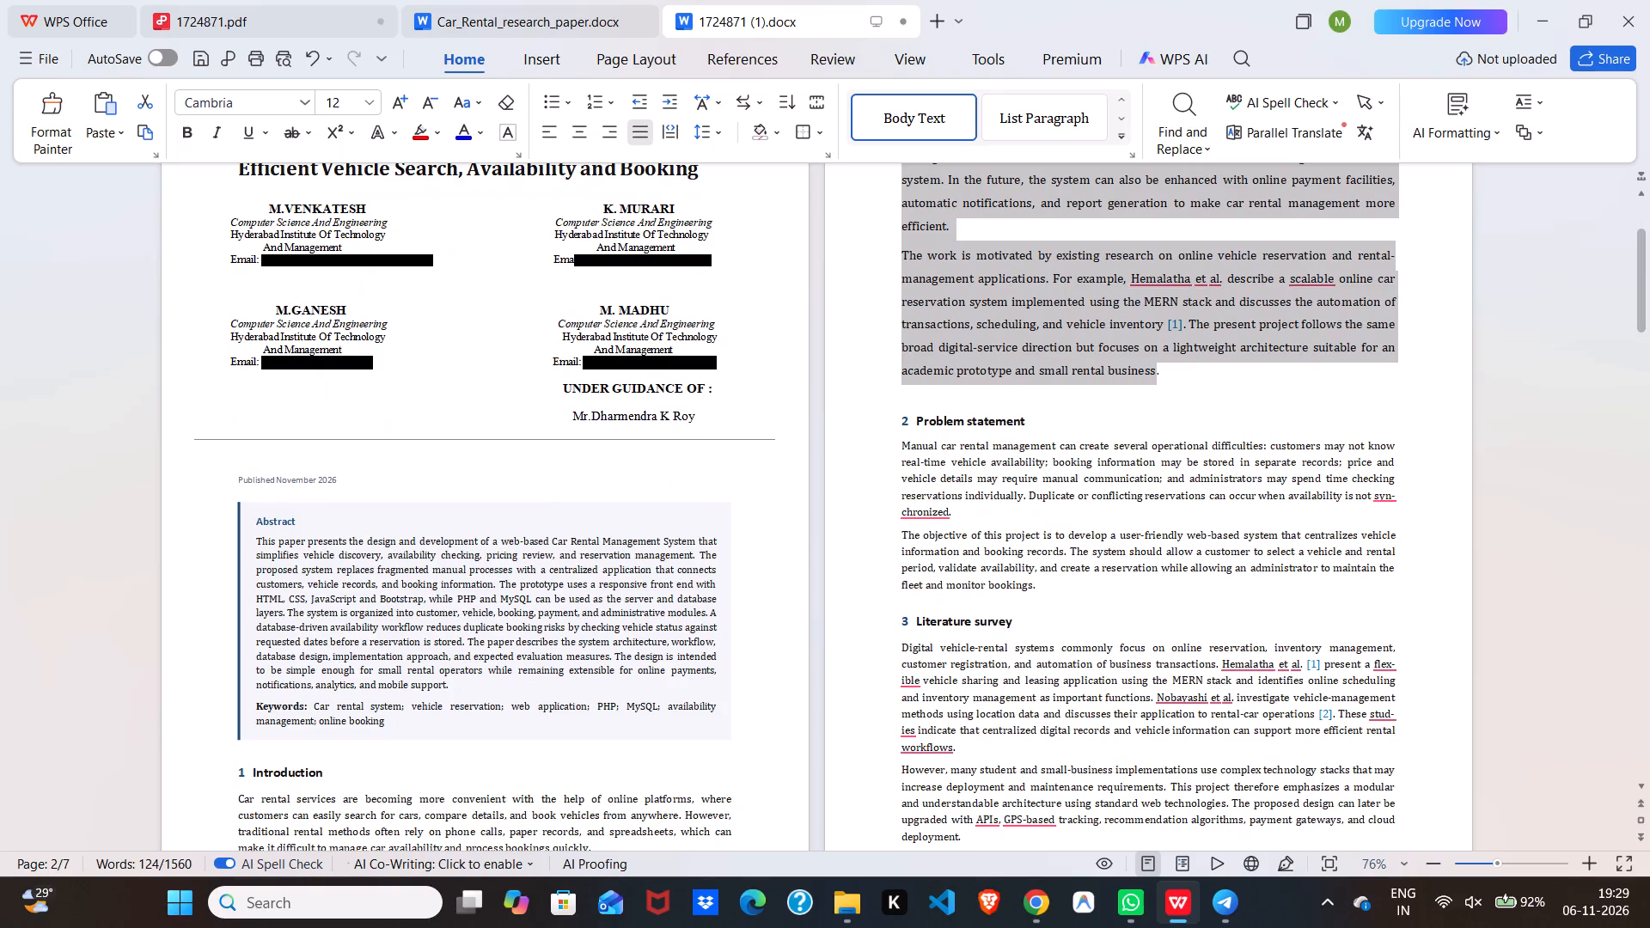
pyautogui.moveTo(1036, 587); pyautogui.dragTo(912, 470)
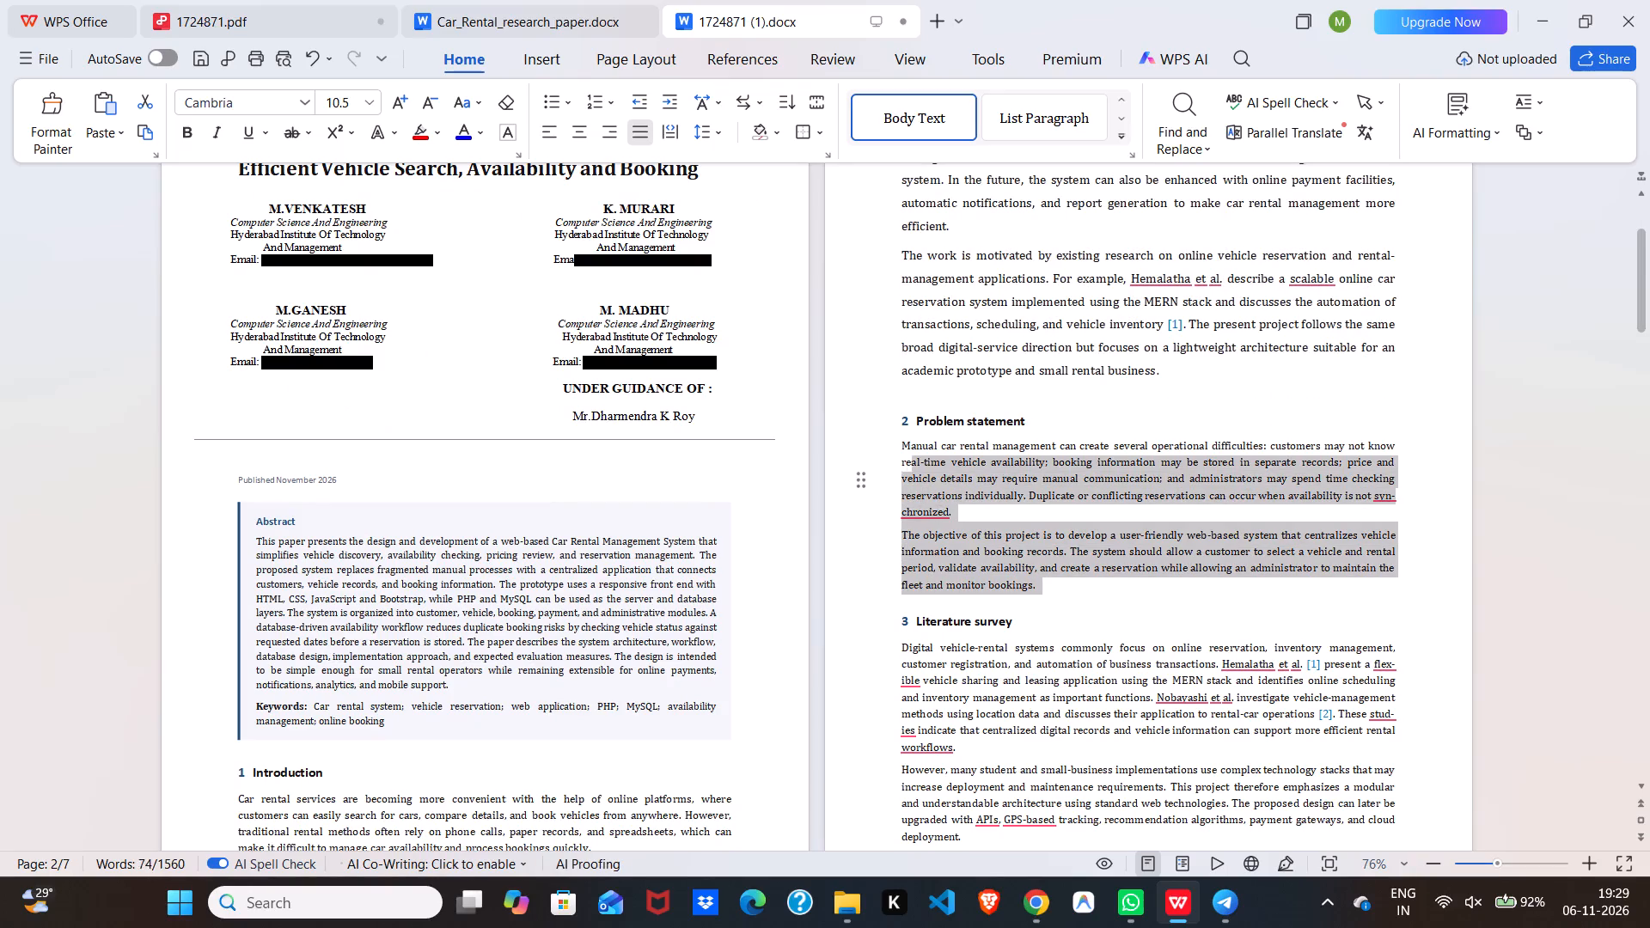
pyautogui.moveTo(912, 470); pyautogui.dragTo(899, 450)
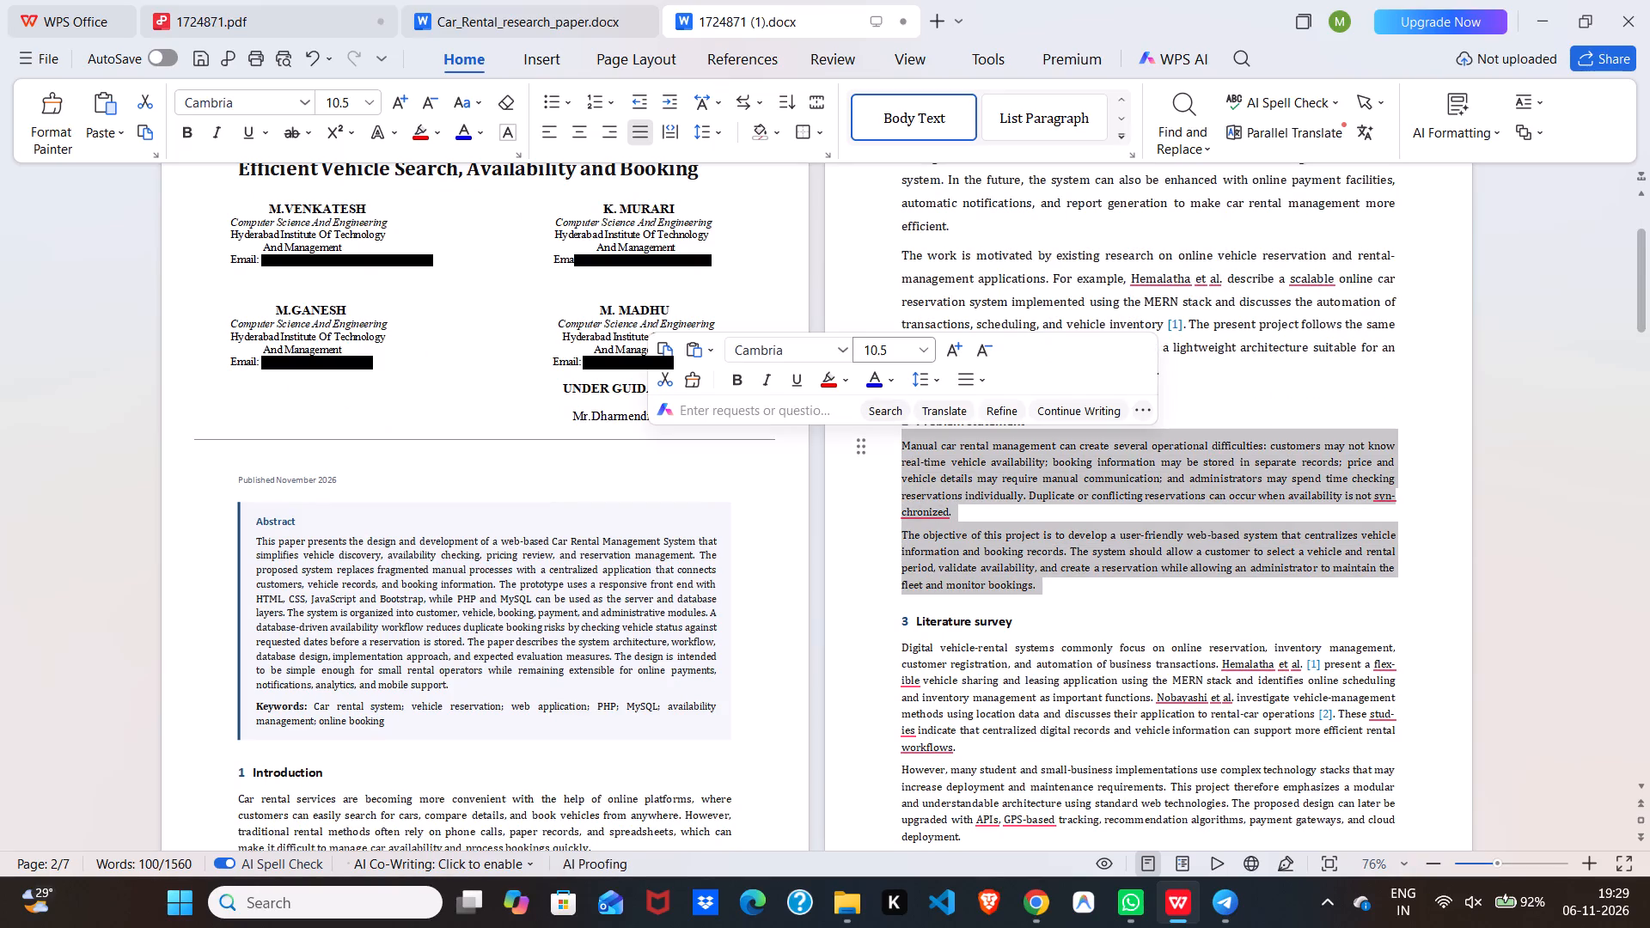
pyautogui.click(896, 339)
pyautogui.press('BackSpace')
pyautogui.write('12')
pyautogui.press('Return')
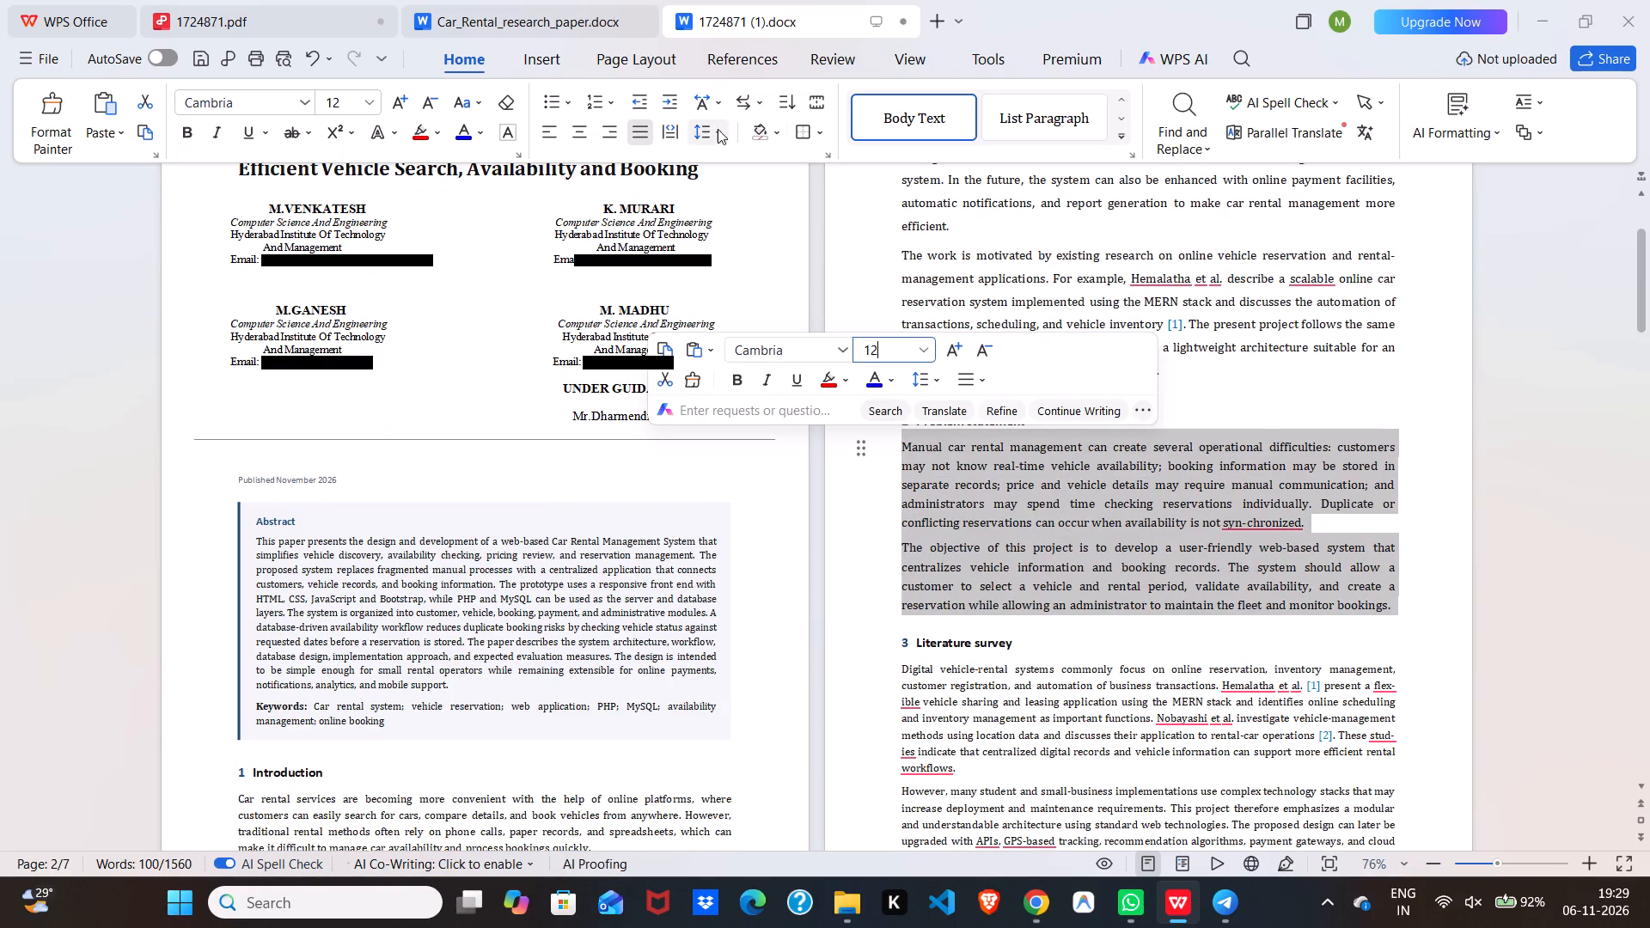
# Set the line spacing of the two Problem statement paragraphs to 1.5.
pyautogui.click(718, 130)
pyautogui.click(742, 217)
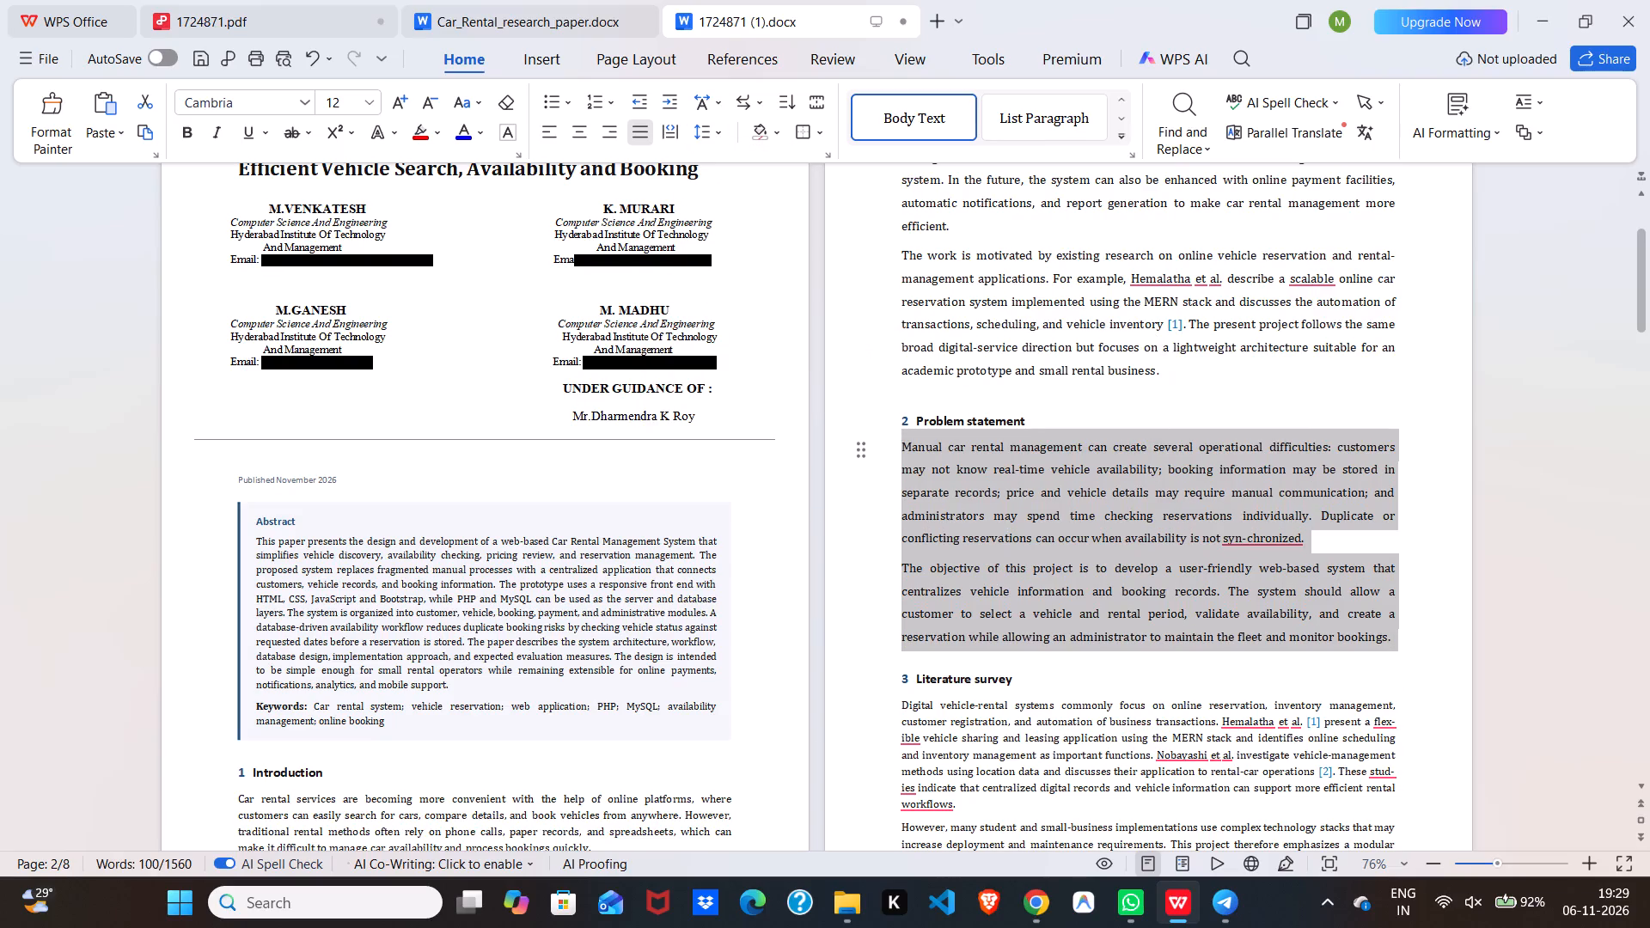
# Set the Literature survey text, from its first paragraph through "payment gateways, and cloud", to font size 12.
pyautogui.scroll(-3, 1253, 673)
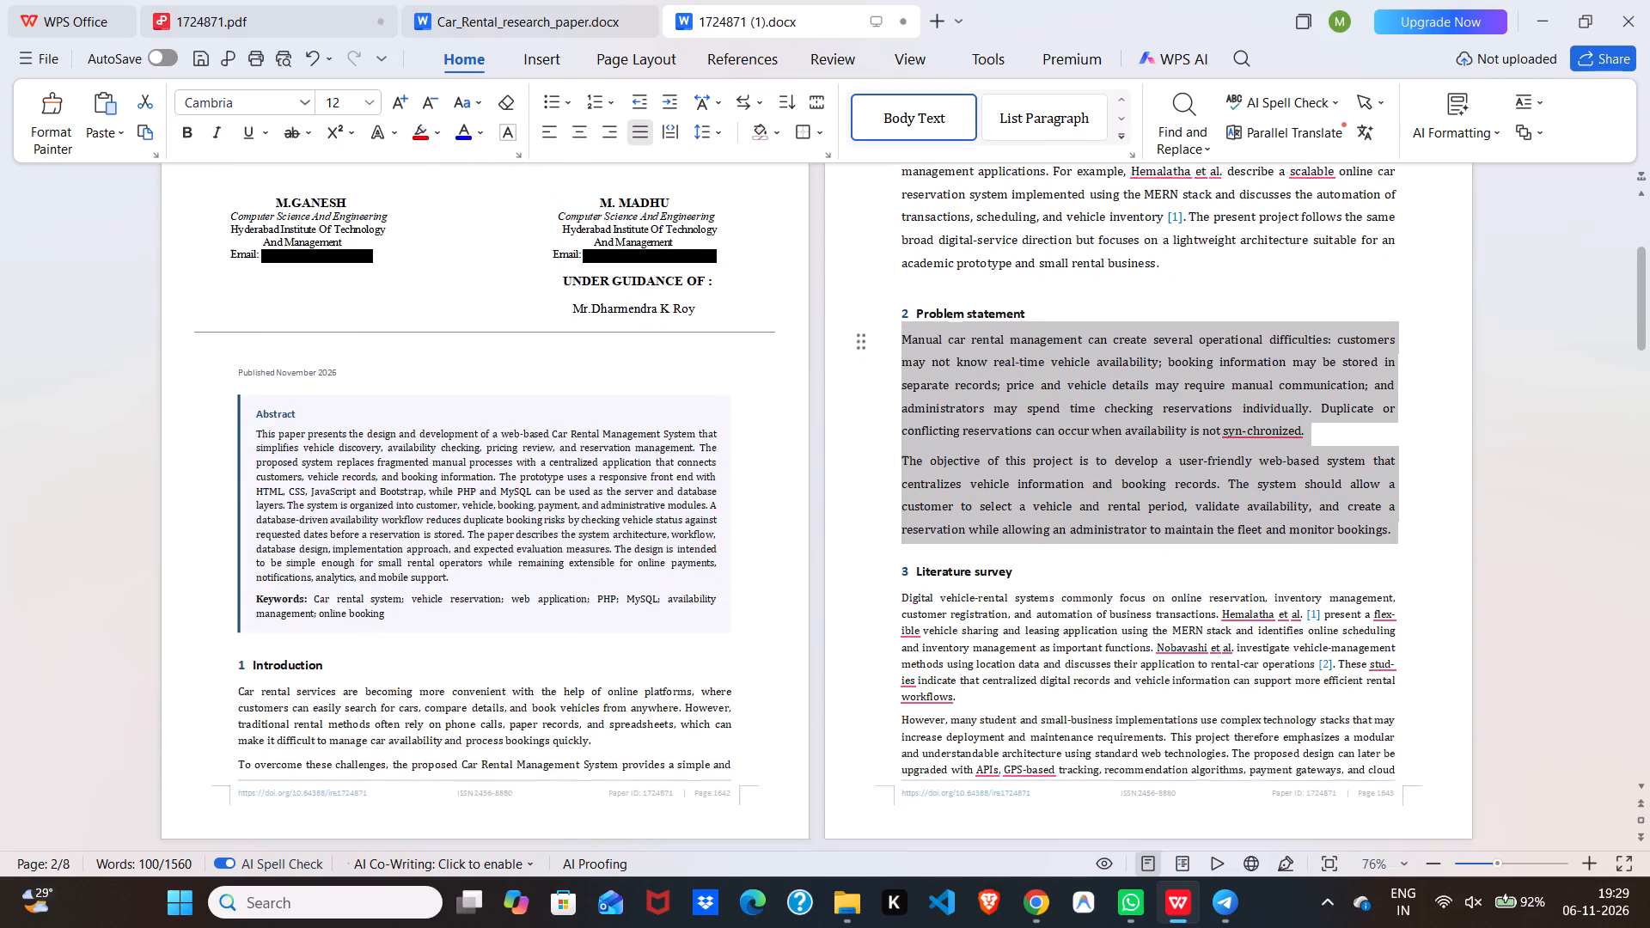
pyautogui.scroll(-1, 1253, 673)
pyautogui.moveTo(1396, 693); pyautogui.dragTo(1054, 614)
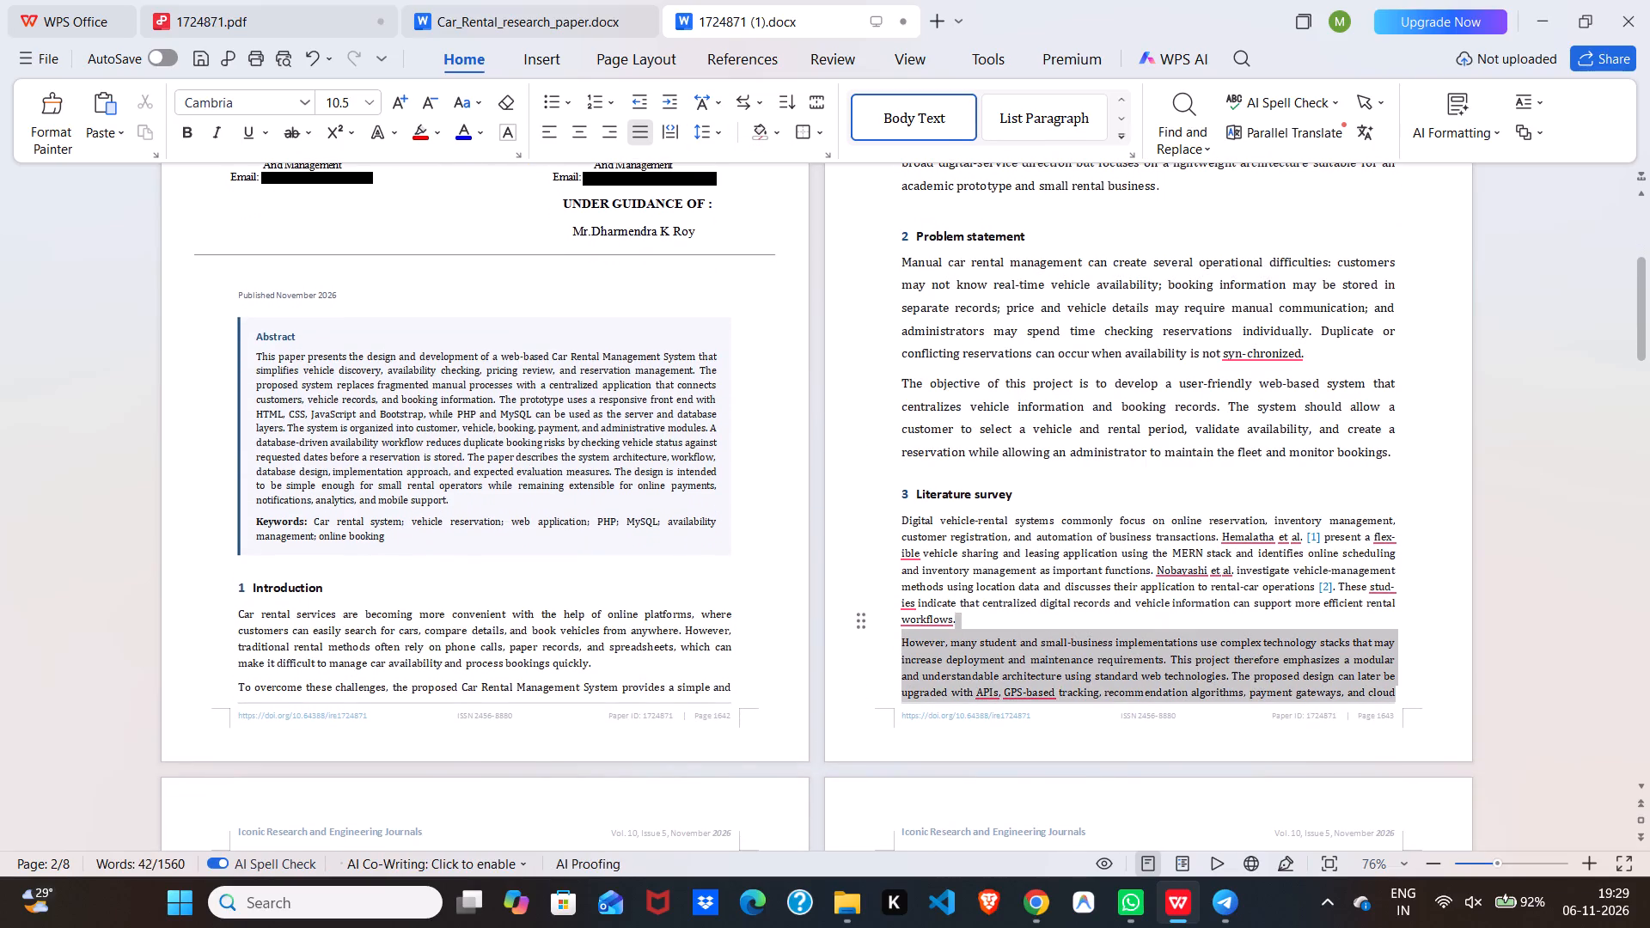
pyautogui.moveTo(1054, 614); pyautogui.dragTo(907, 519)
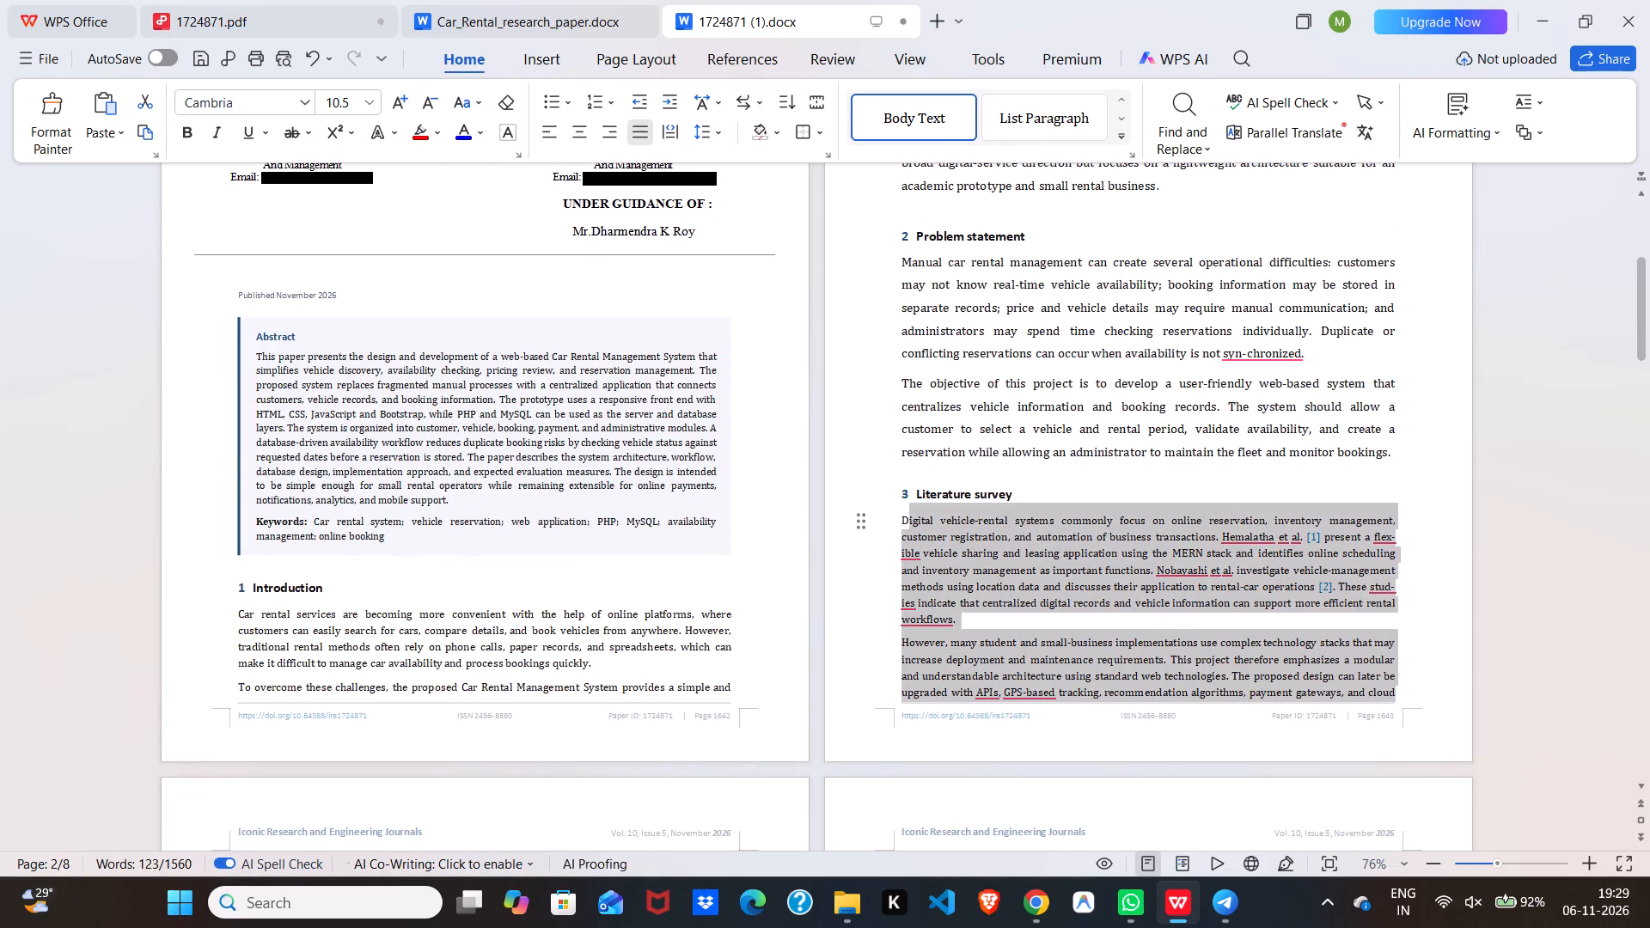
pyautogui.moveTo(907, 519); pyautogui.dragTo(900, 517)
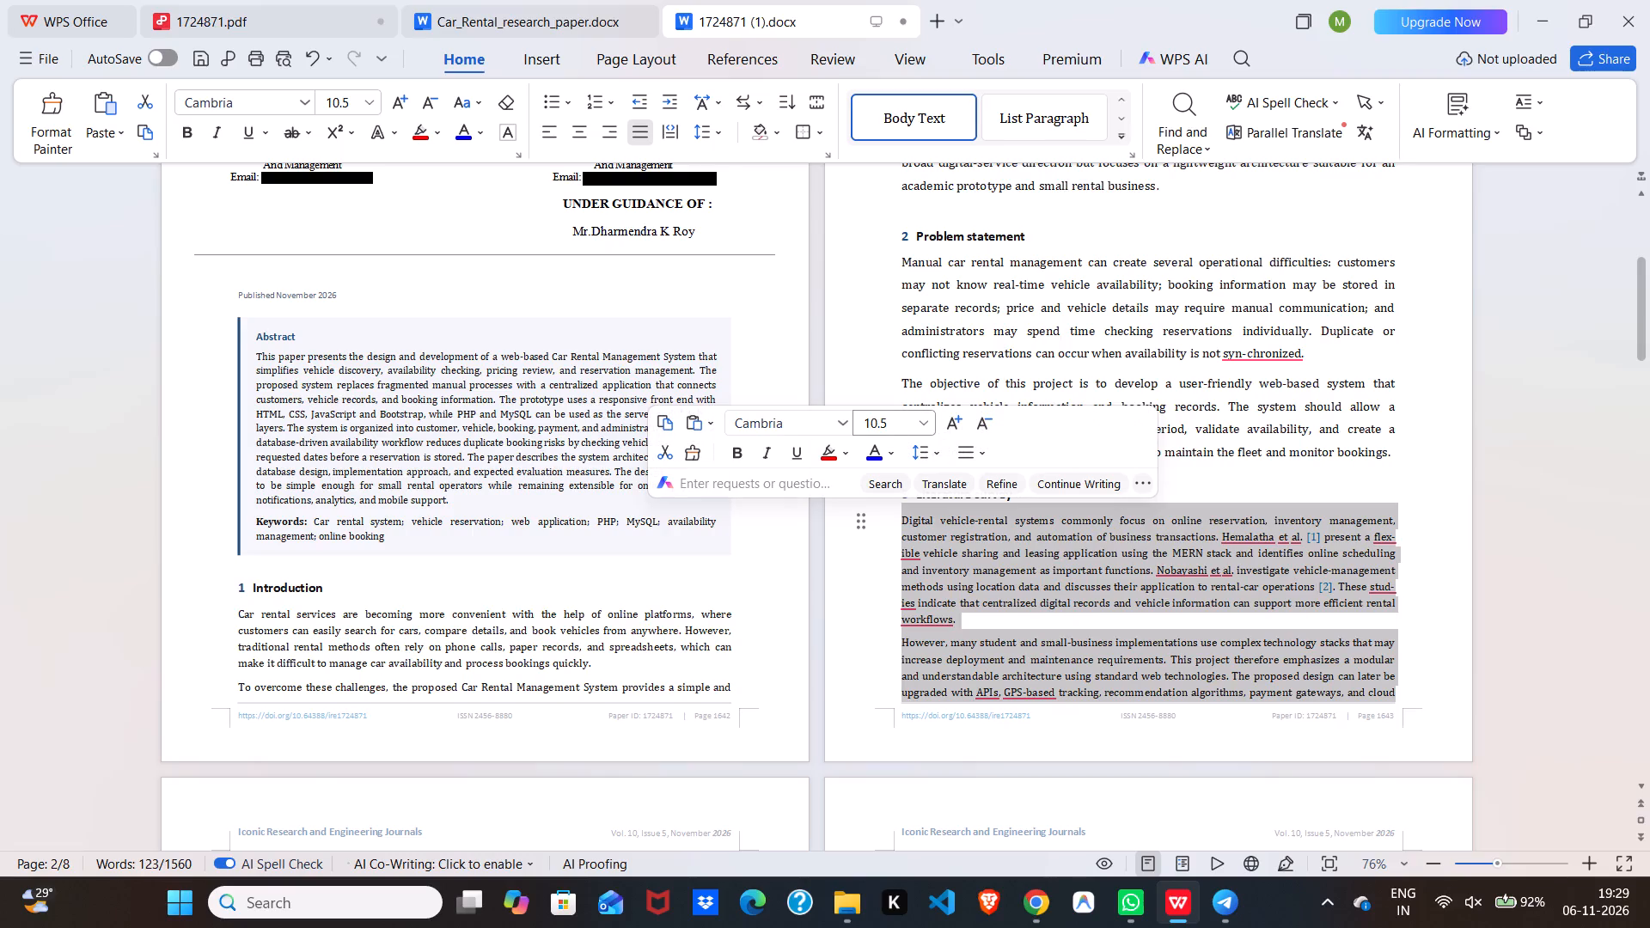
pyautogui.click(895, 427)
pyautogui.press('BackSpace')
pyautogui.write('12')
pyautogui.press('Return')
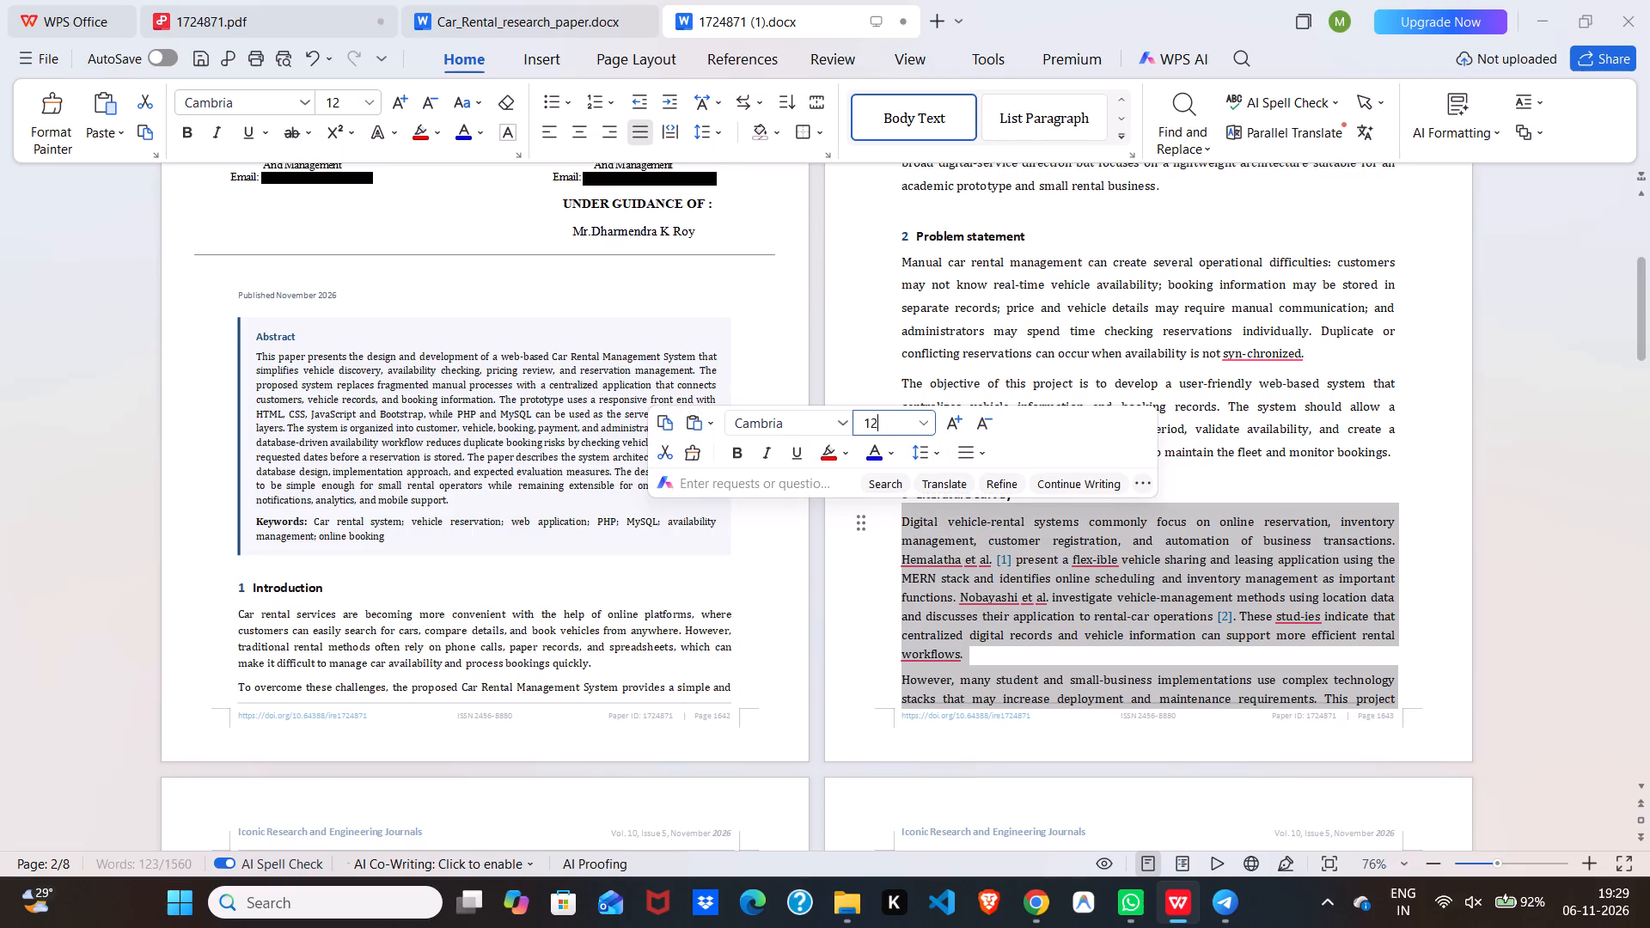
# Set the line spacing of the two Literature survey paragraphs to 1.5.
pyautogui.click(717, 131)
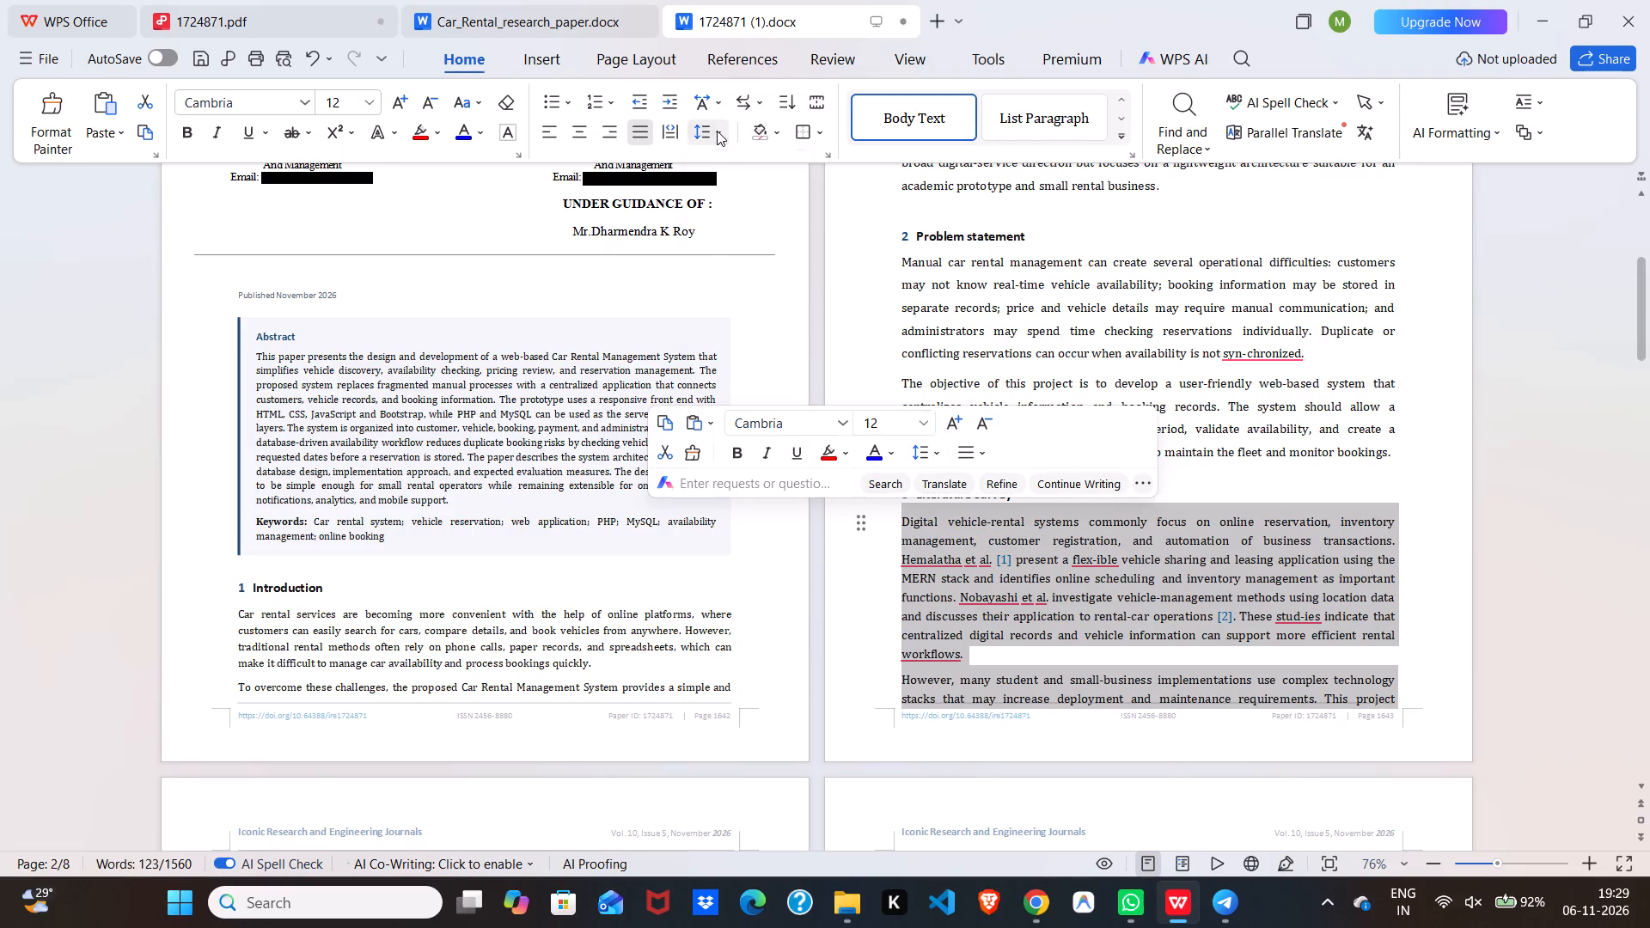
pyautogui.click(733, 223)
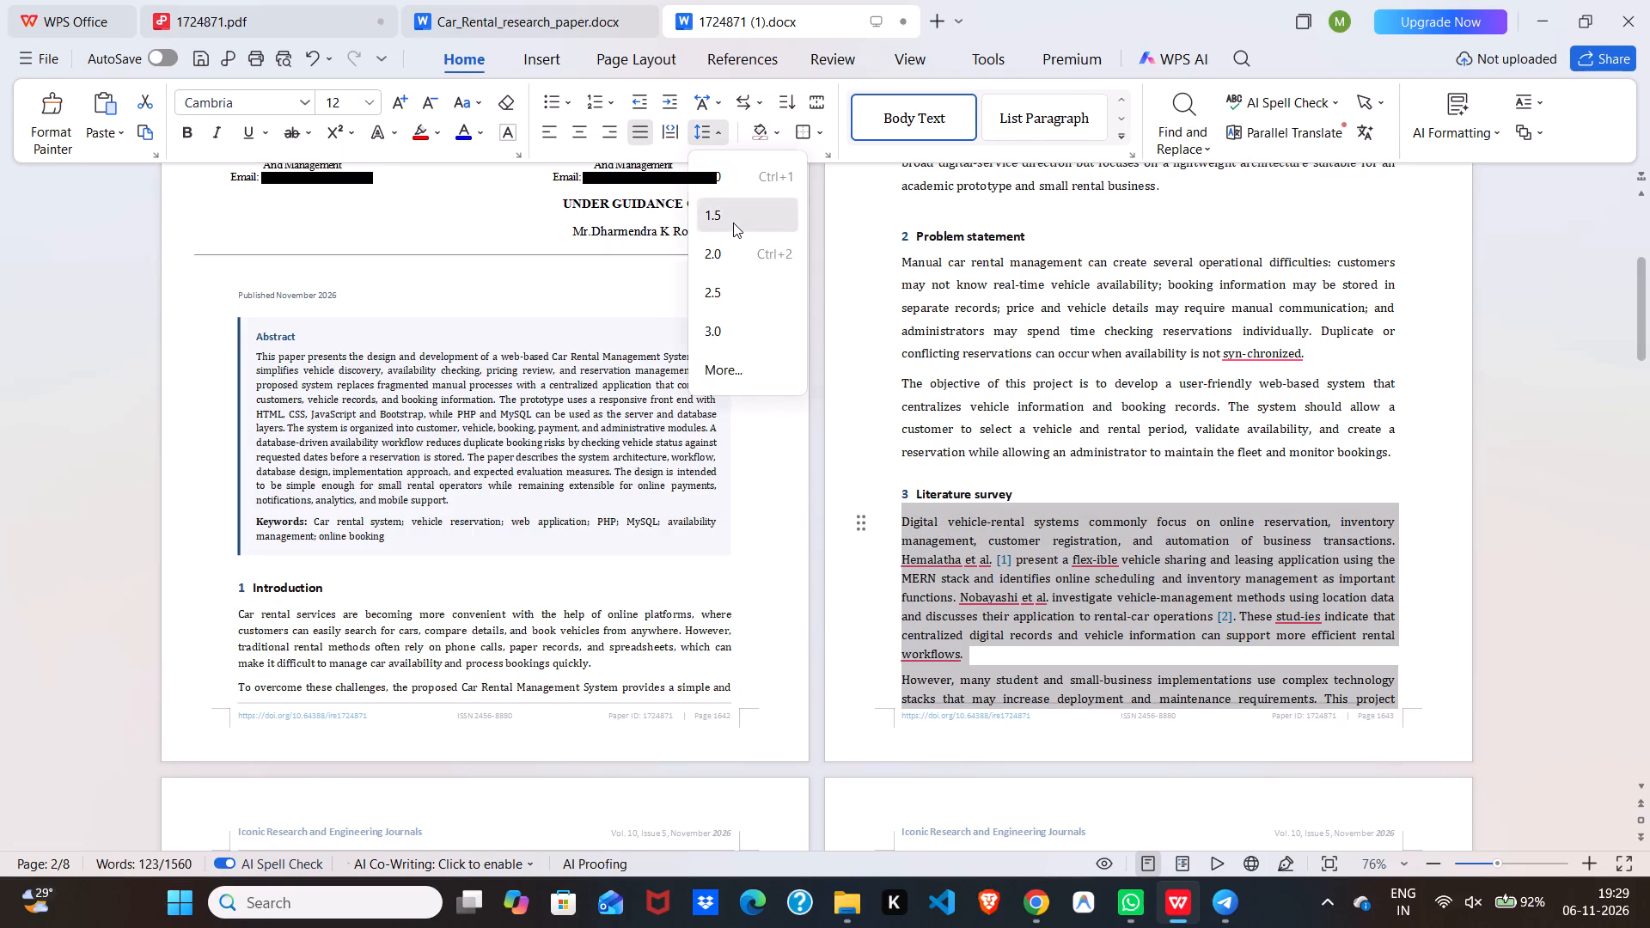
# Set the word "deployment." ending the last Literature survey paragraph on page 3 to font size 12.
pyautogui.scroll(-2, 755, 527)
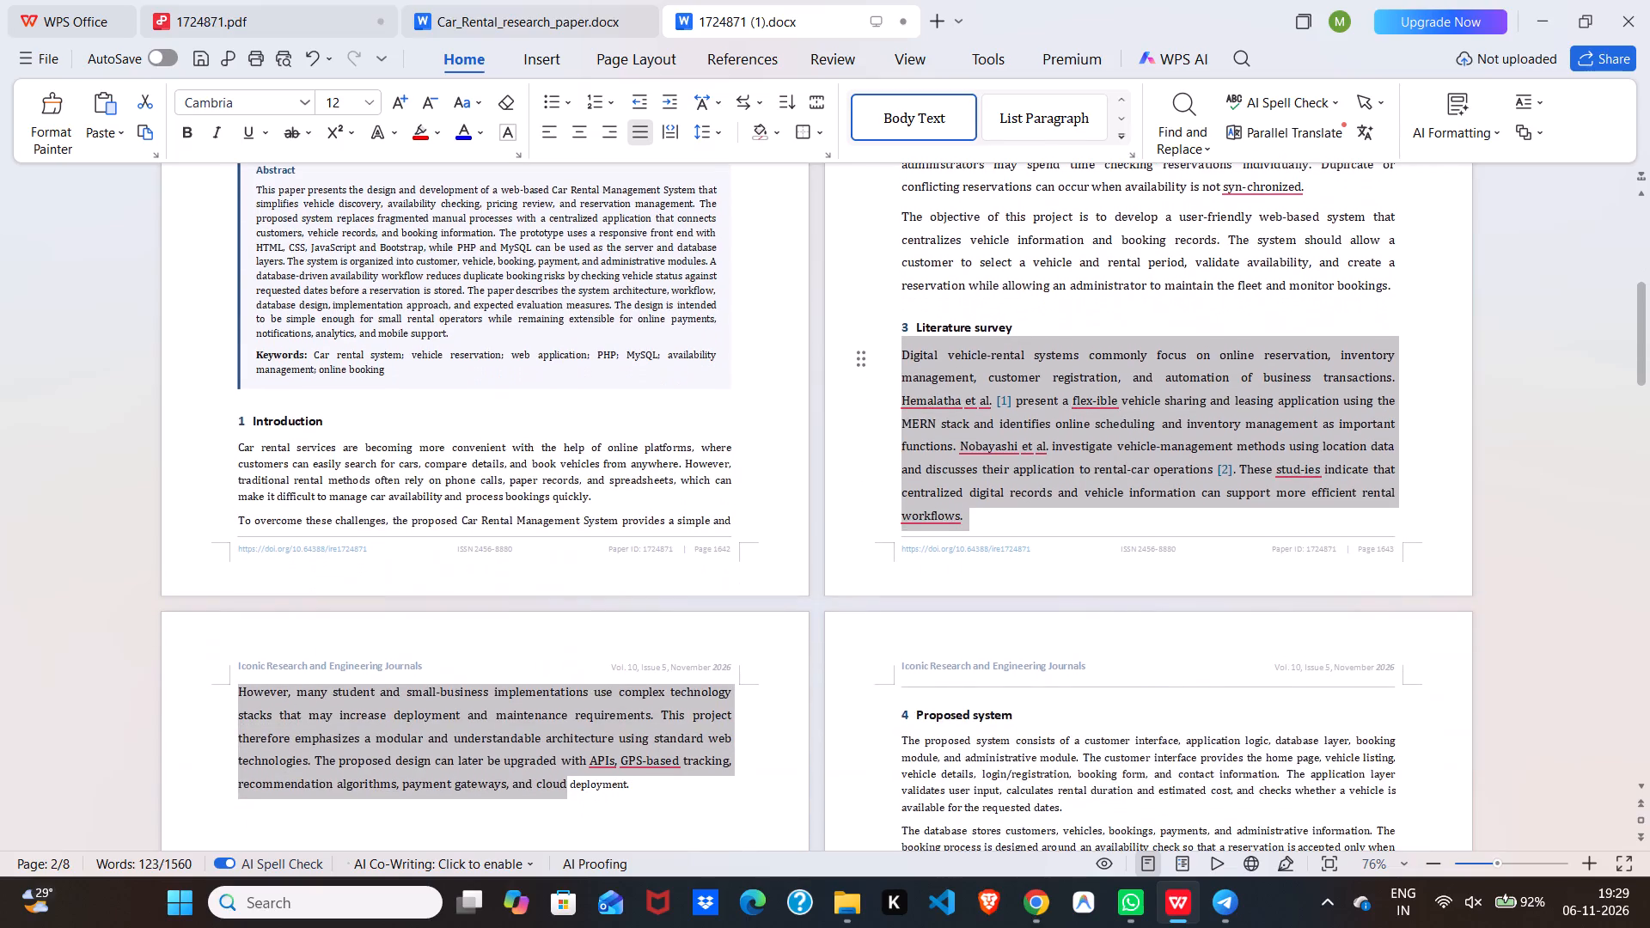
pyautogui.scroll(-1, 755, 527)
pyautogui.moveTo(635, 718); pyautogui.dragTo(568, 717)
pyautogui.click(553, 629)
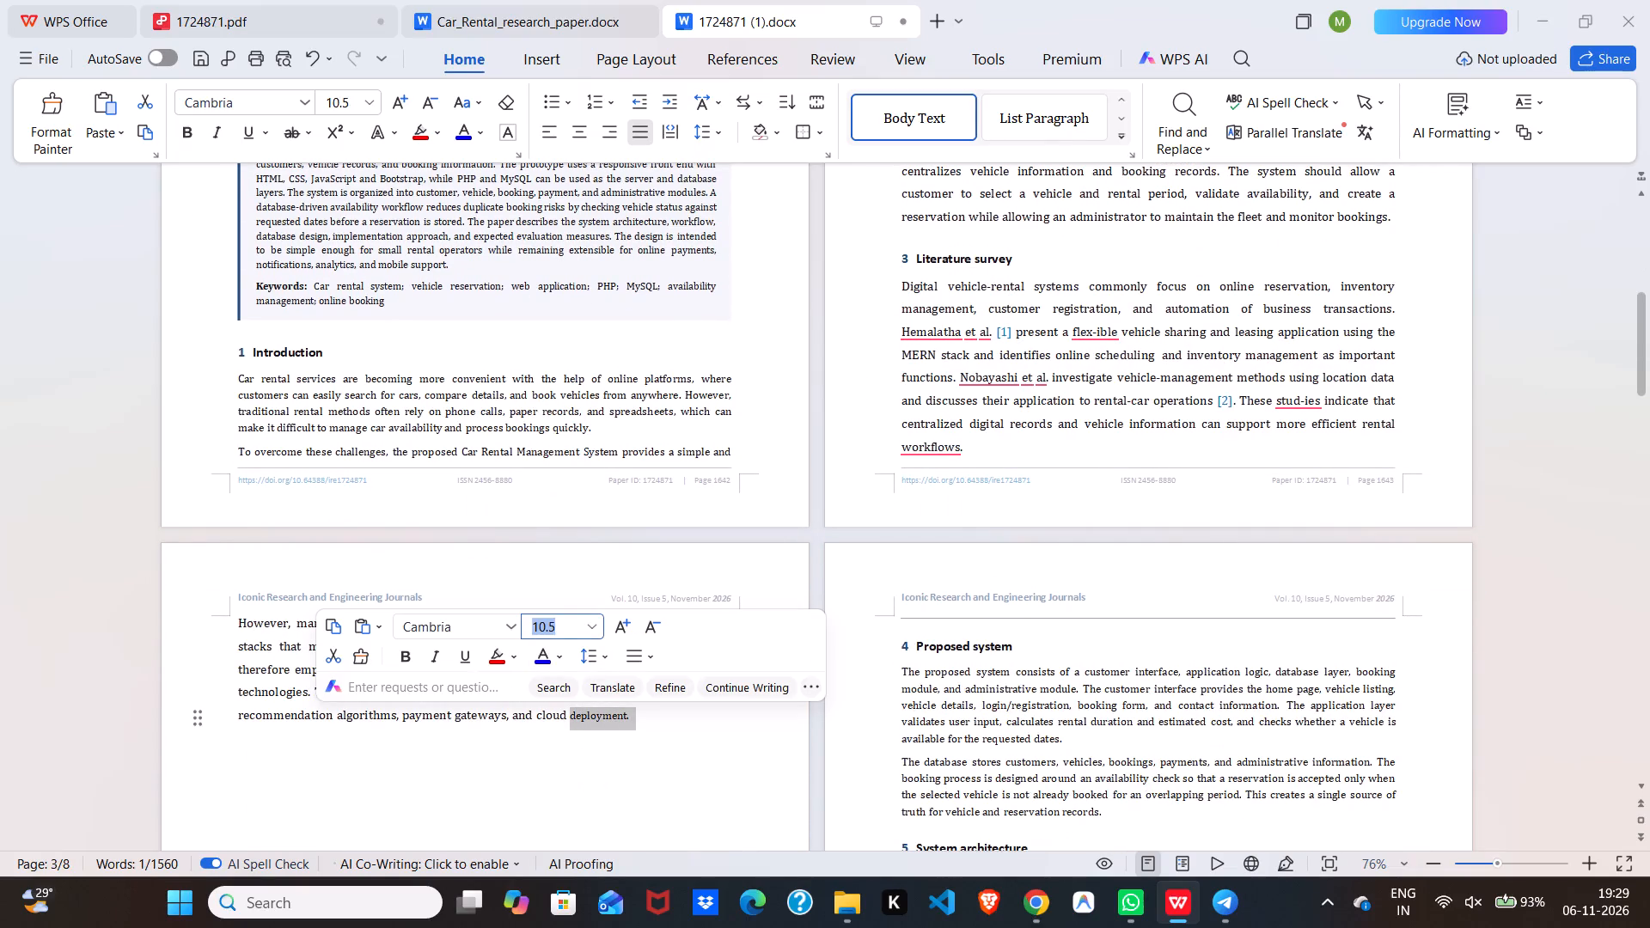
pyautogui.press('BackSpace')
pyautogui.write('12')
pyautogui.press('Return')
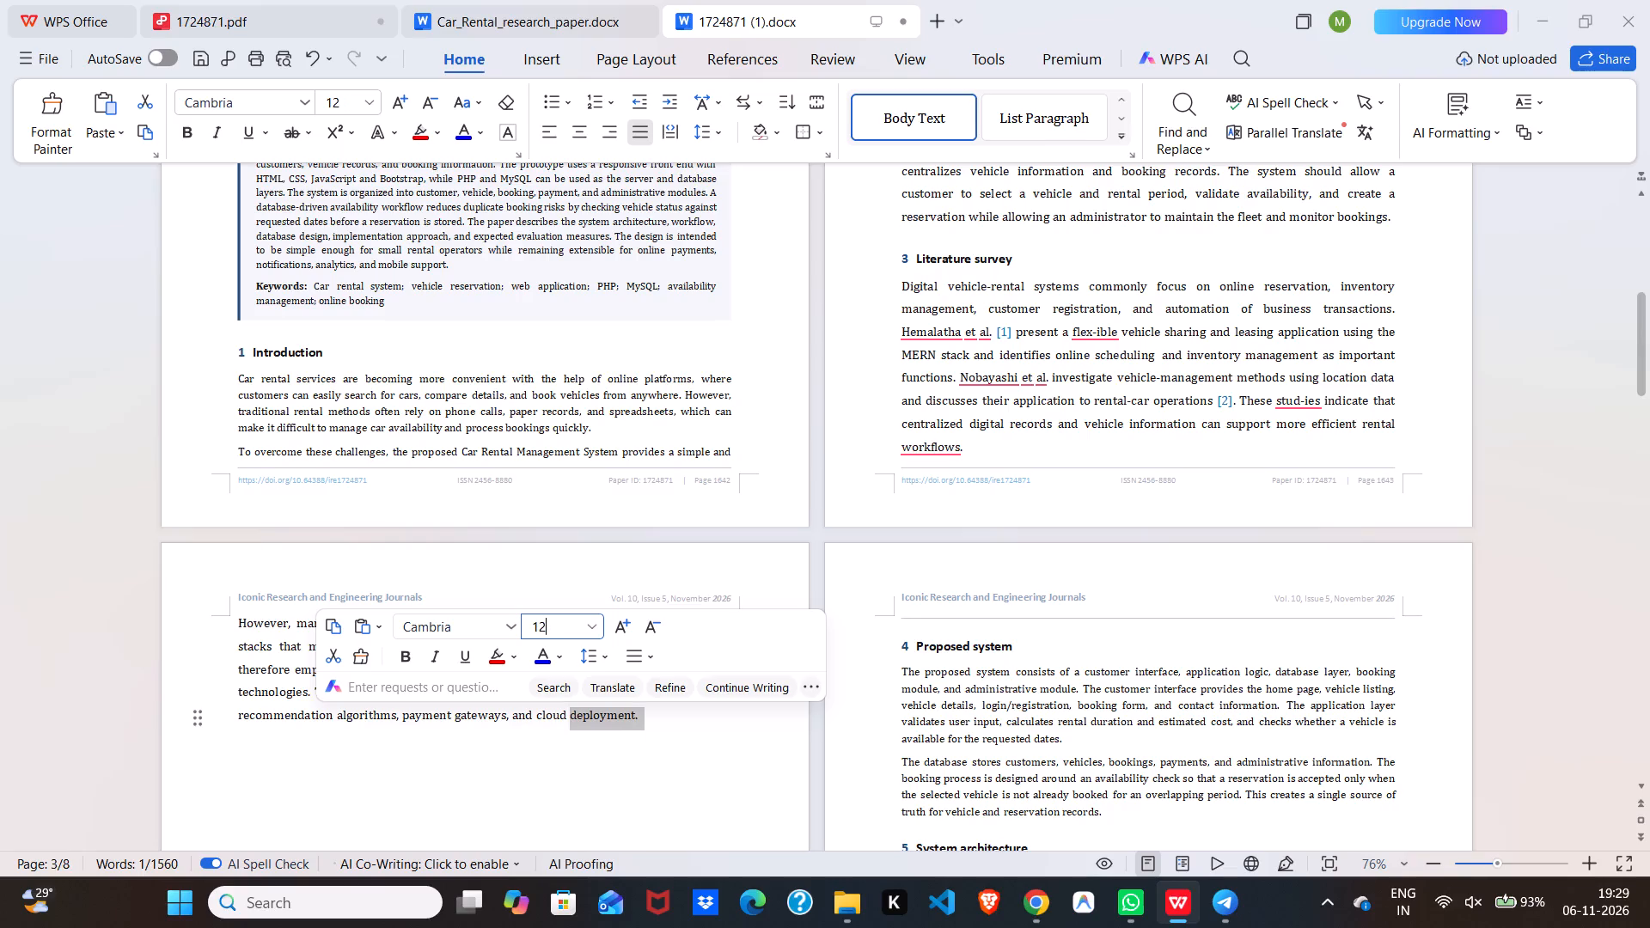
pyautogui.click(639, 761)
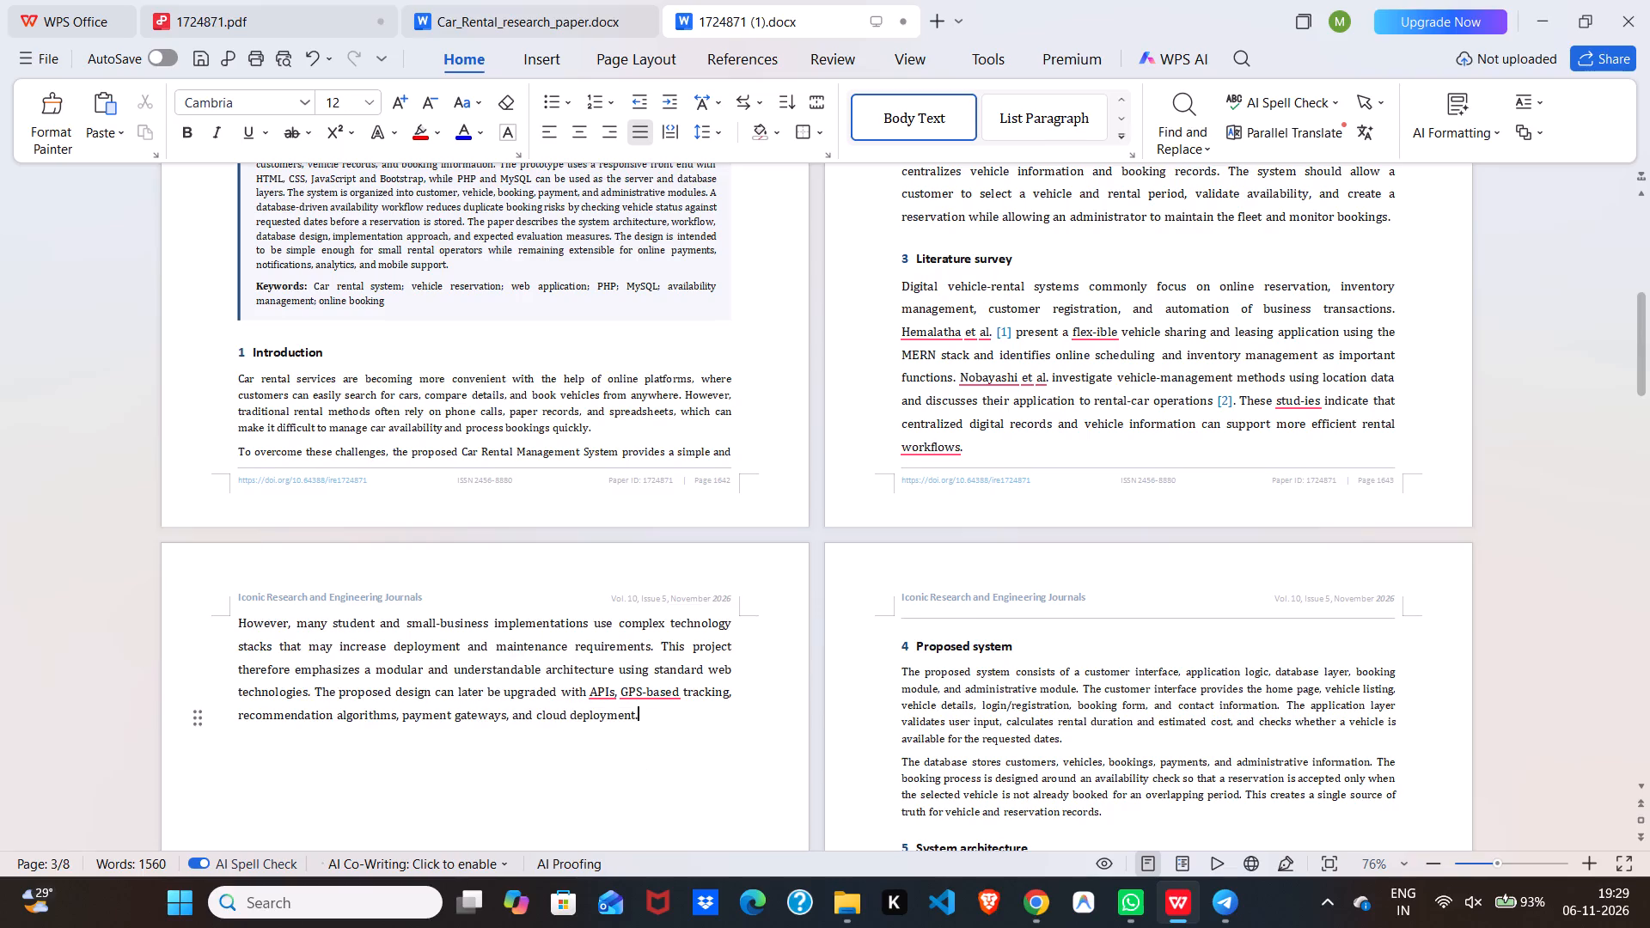
# Check the page flow, and undo the font size and line spacing changes to the introduction, Problem statement and Literature survey paragraphs.
pyautogui.scroll(-8, 709, 805)
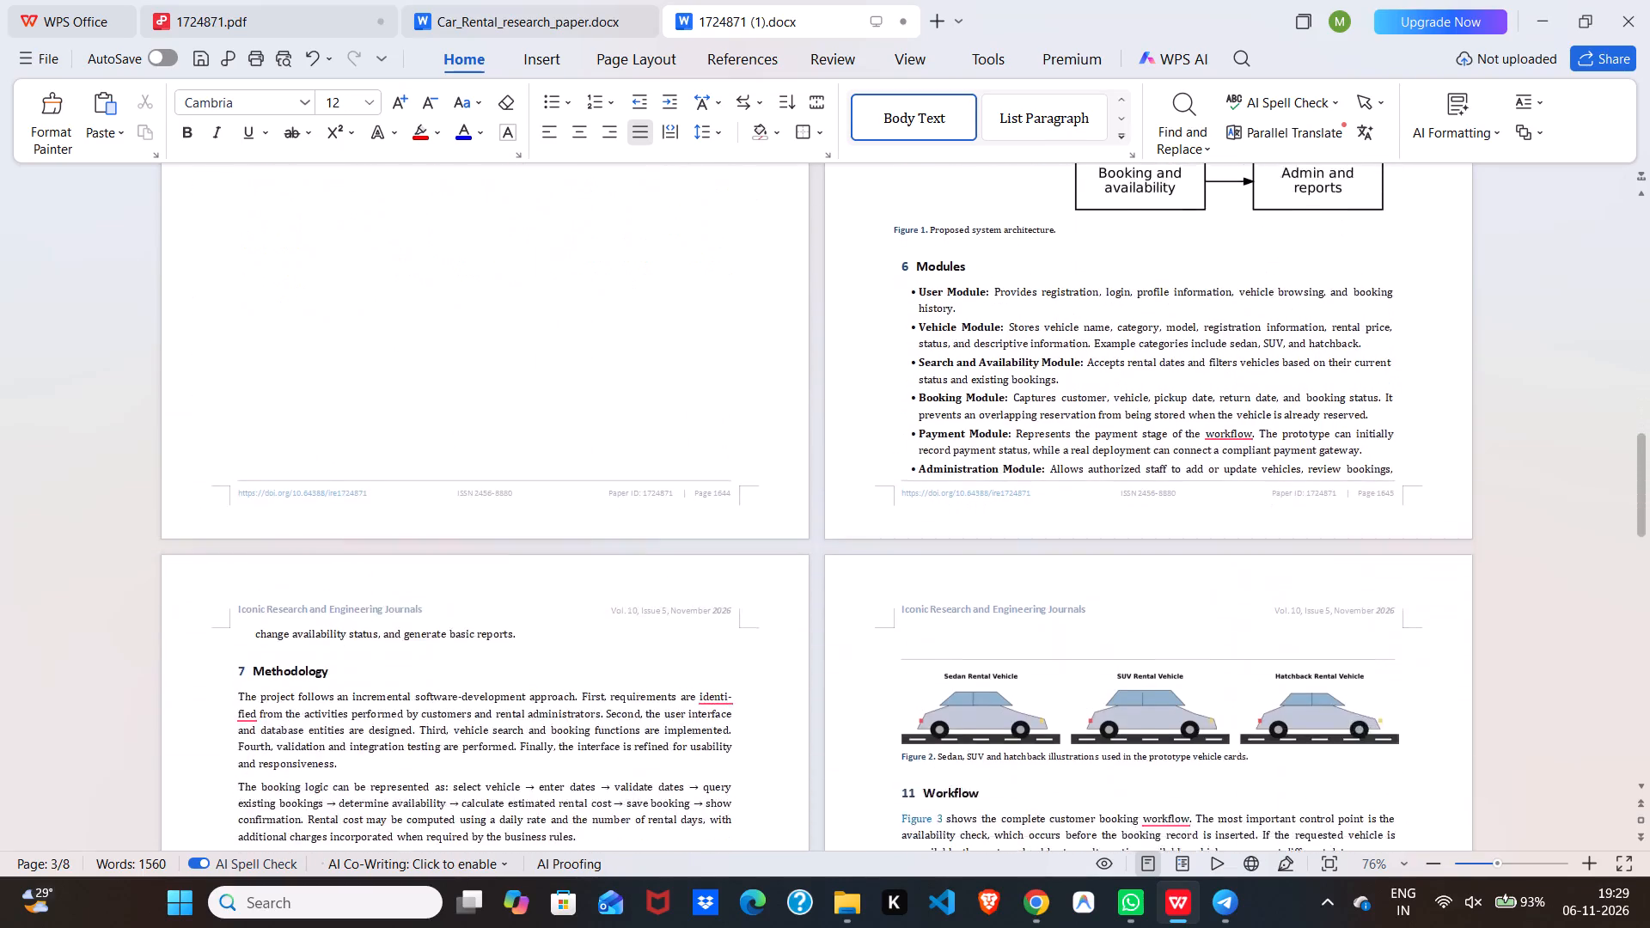
pyautogui.scroll(-2, 709, 805)
pyautogui.scroll(9, 709, 805)
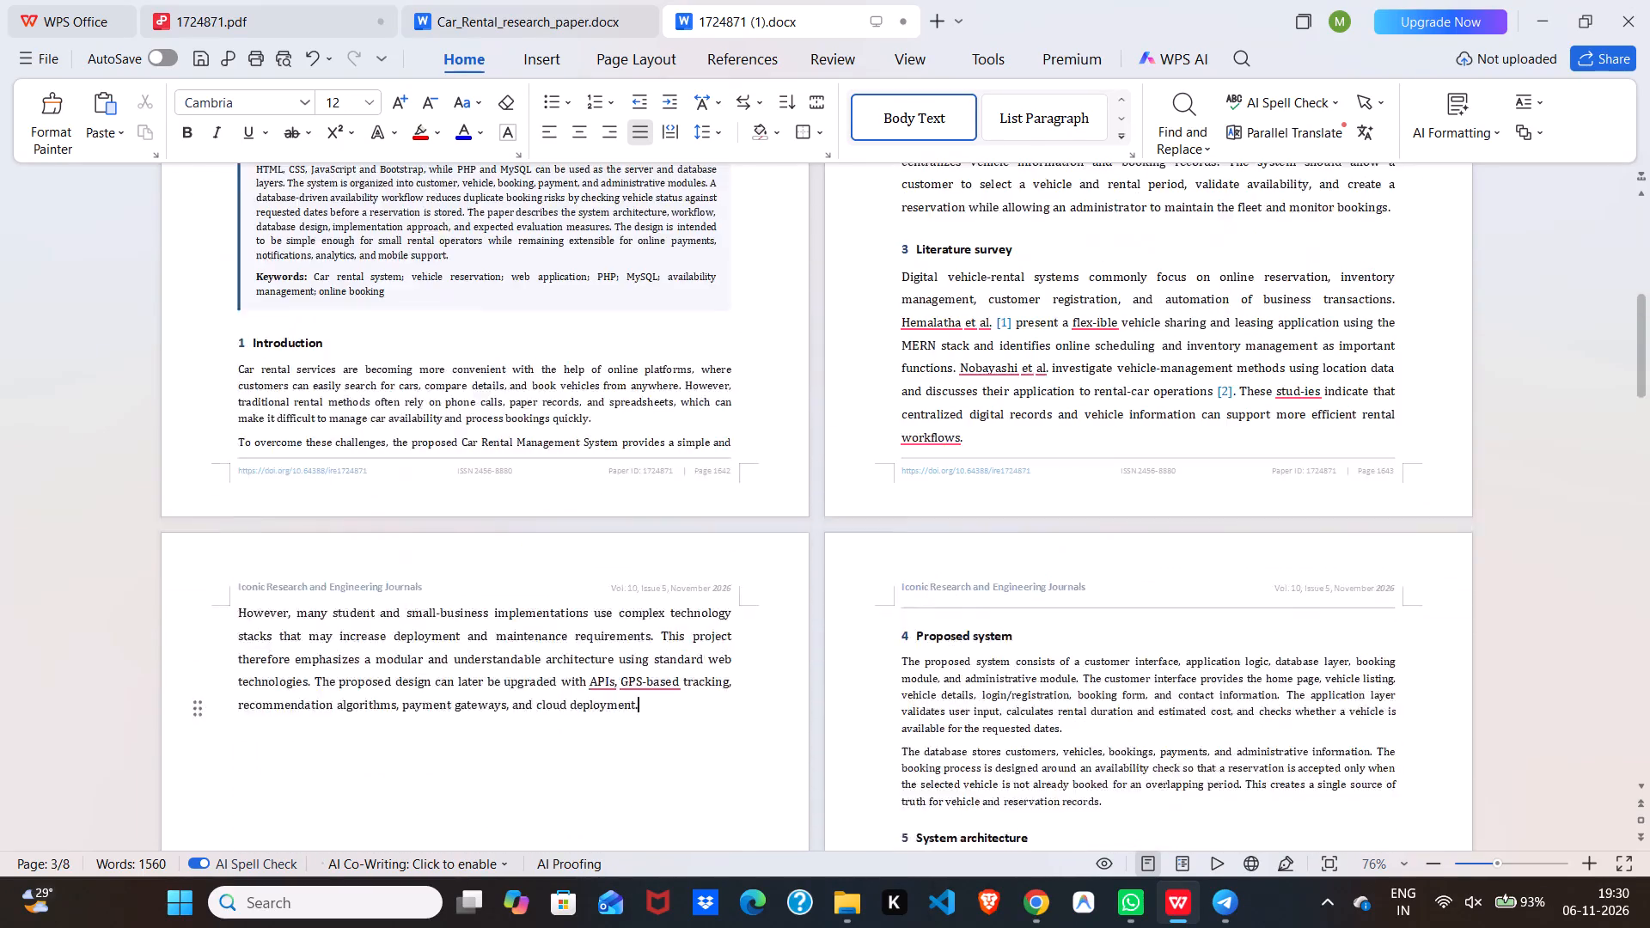
pyautogui.scroll(1, 709, 805)
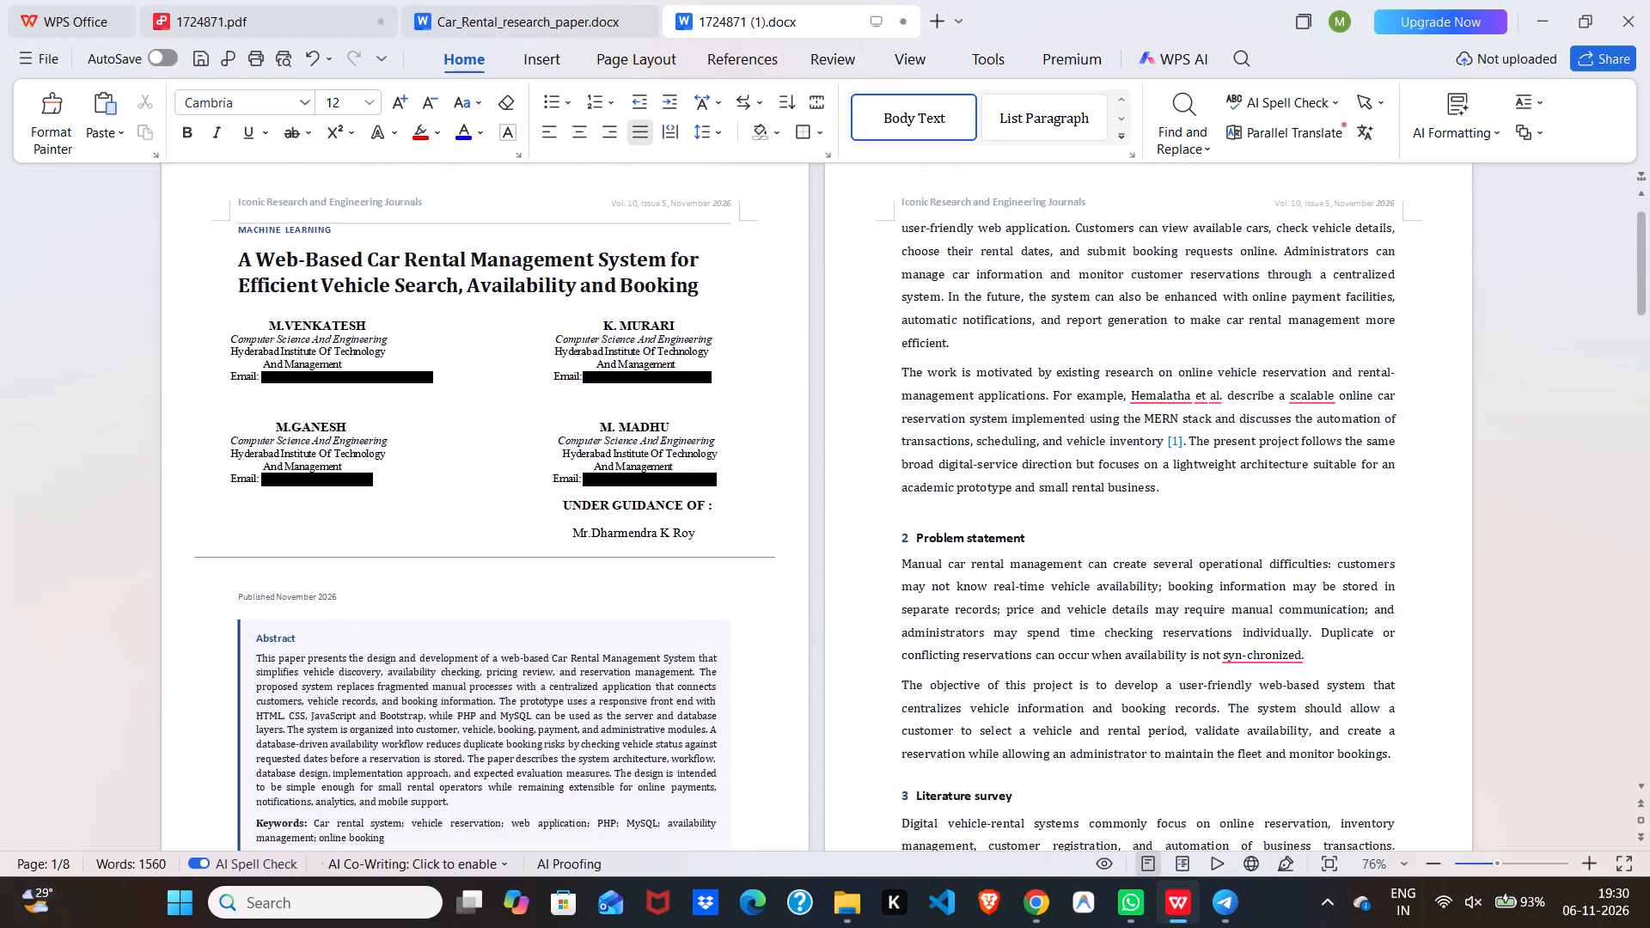
pyautogui.hotkey('ctrl', 'z')
pyautogui.hotkey('ctrl', 'z')
pyautogui.hotkey('ctrl', 'z')
pyautogui.hotkey('ctrl', 'z')
pyautogui.hotkey('ctrl', 'z')
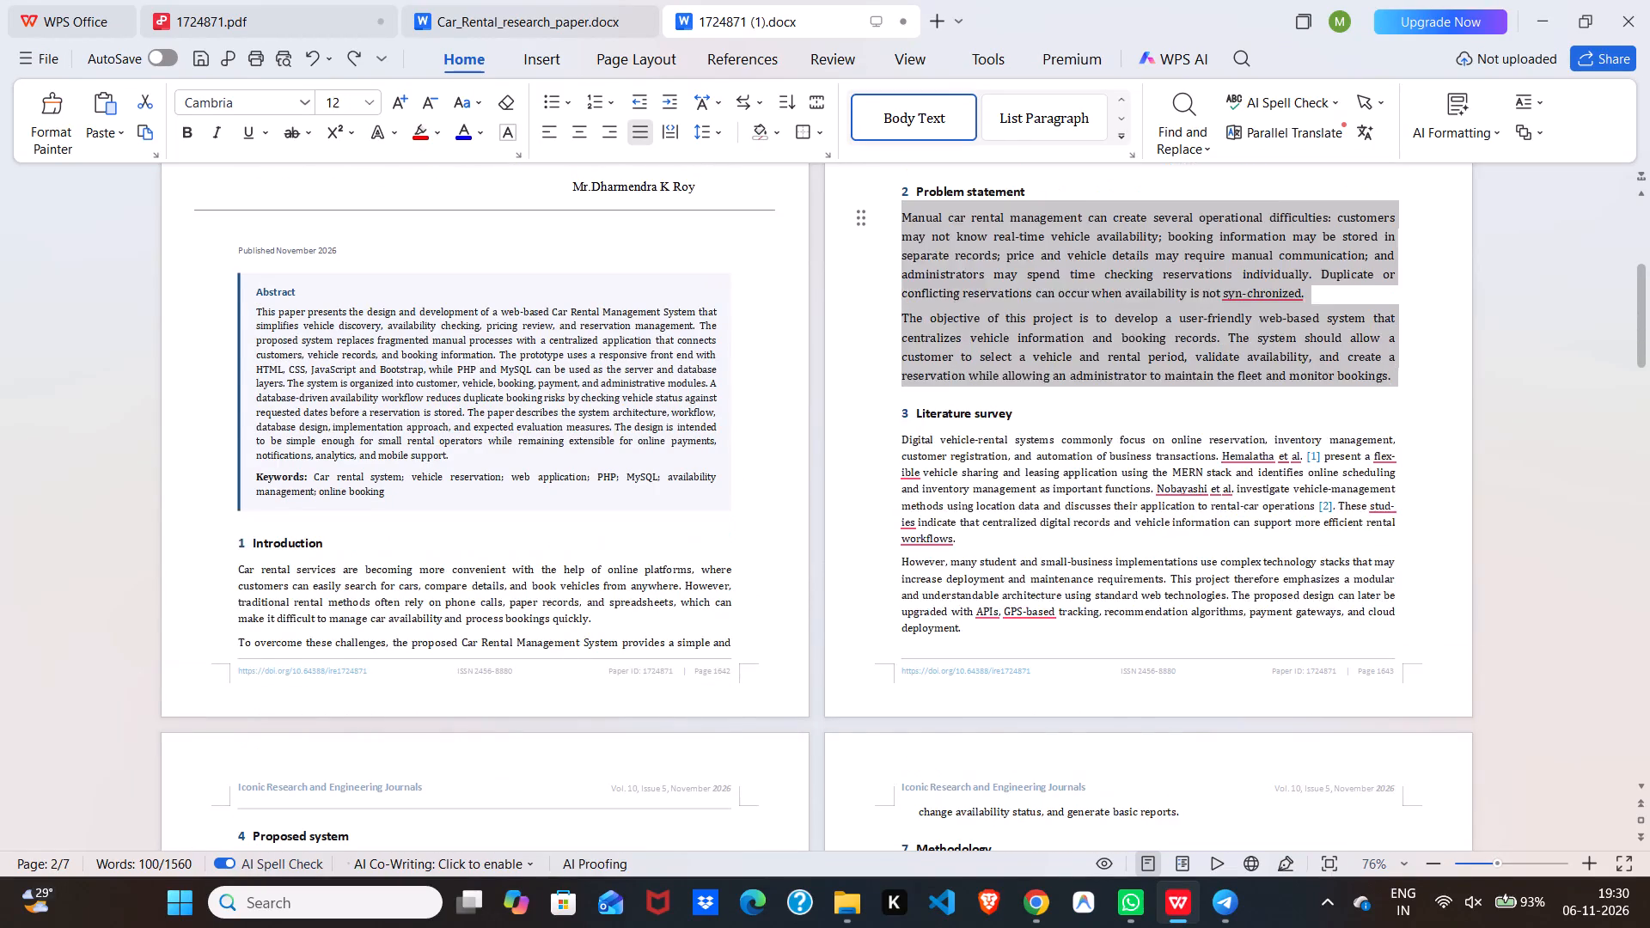
pyautogui.hotkey('ctrl', 'z')
pyautogui.hotkey('ctrl', 'z')
pyautogui.hotkey('ctrl', 'z')
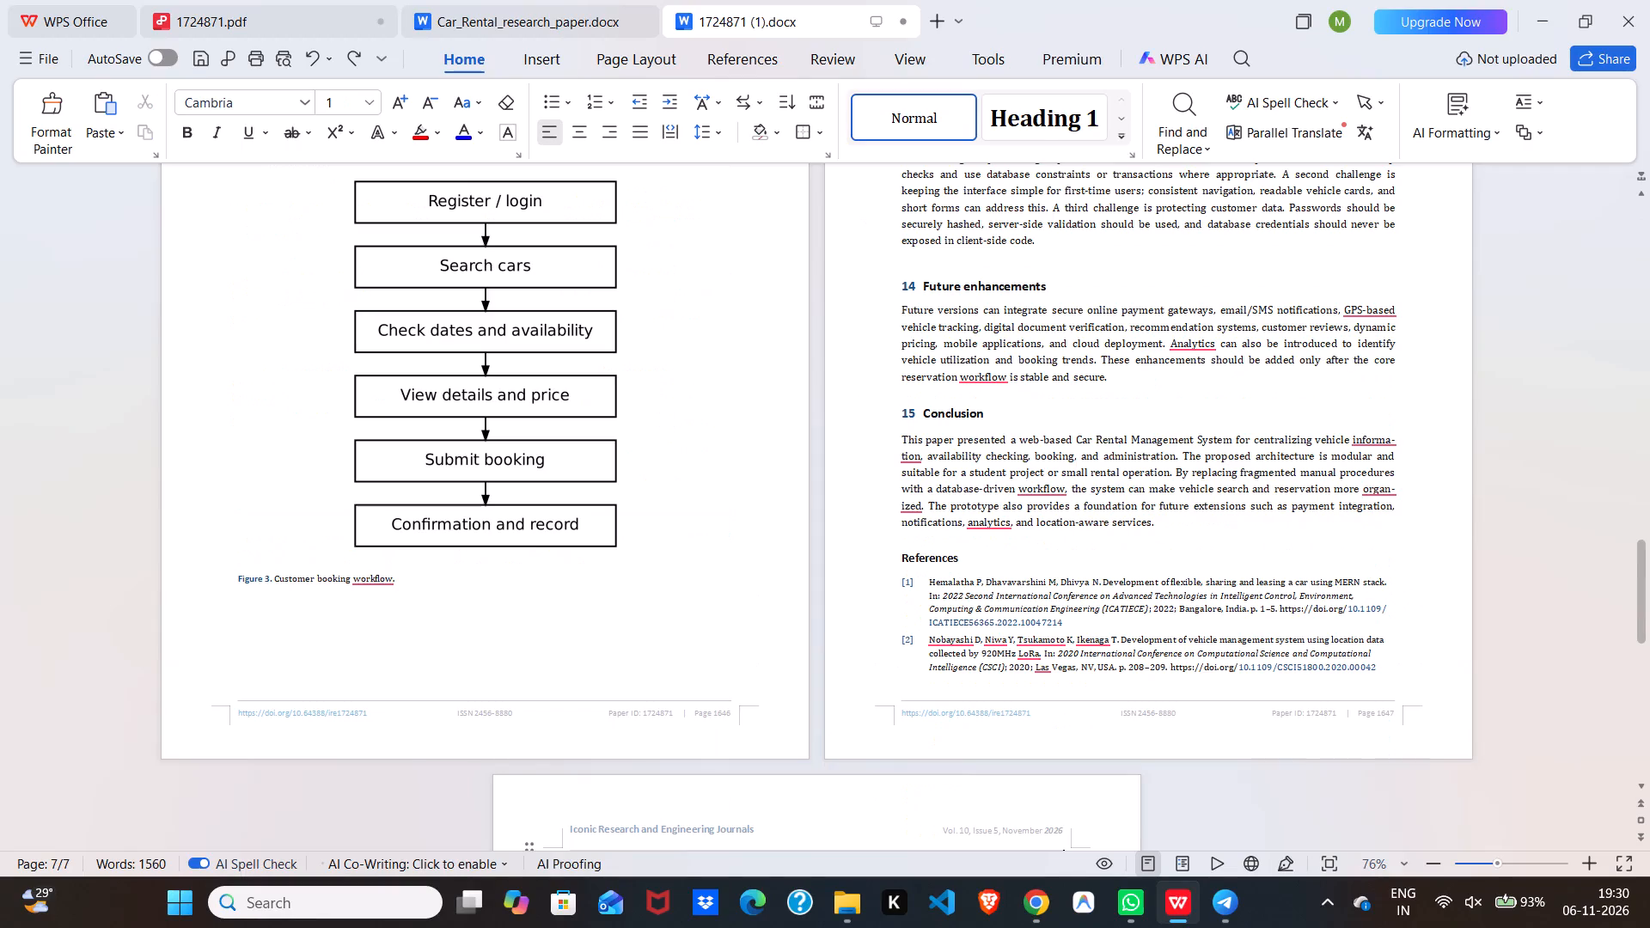
pyautogui.hotkey('ctrl', 'y')
pyautogui.hotkey('ctrl', 'y')
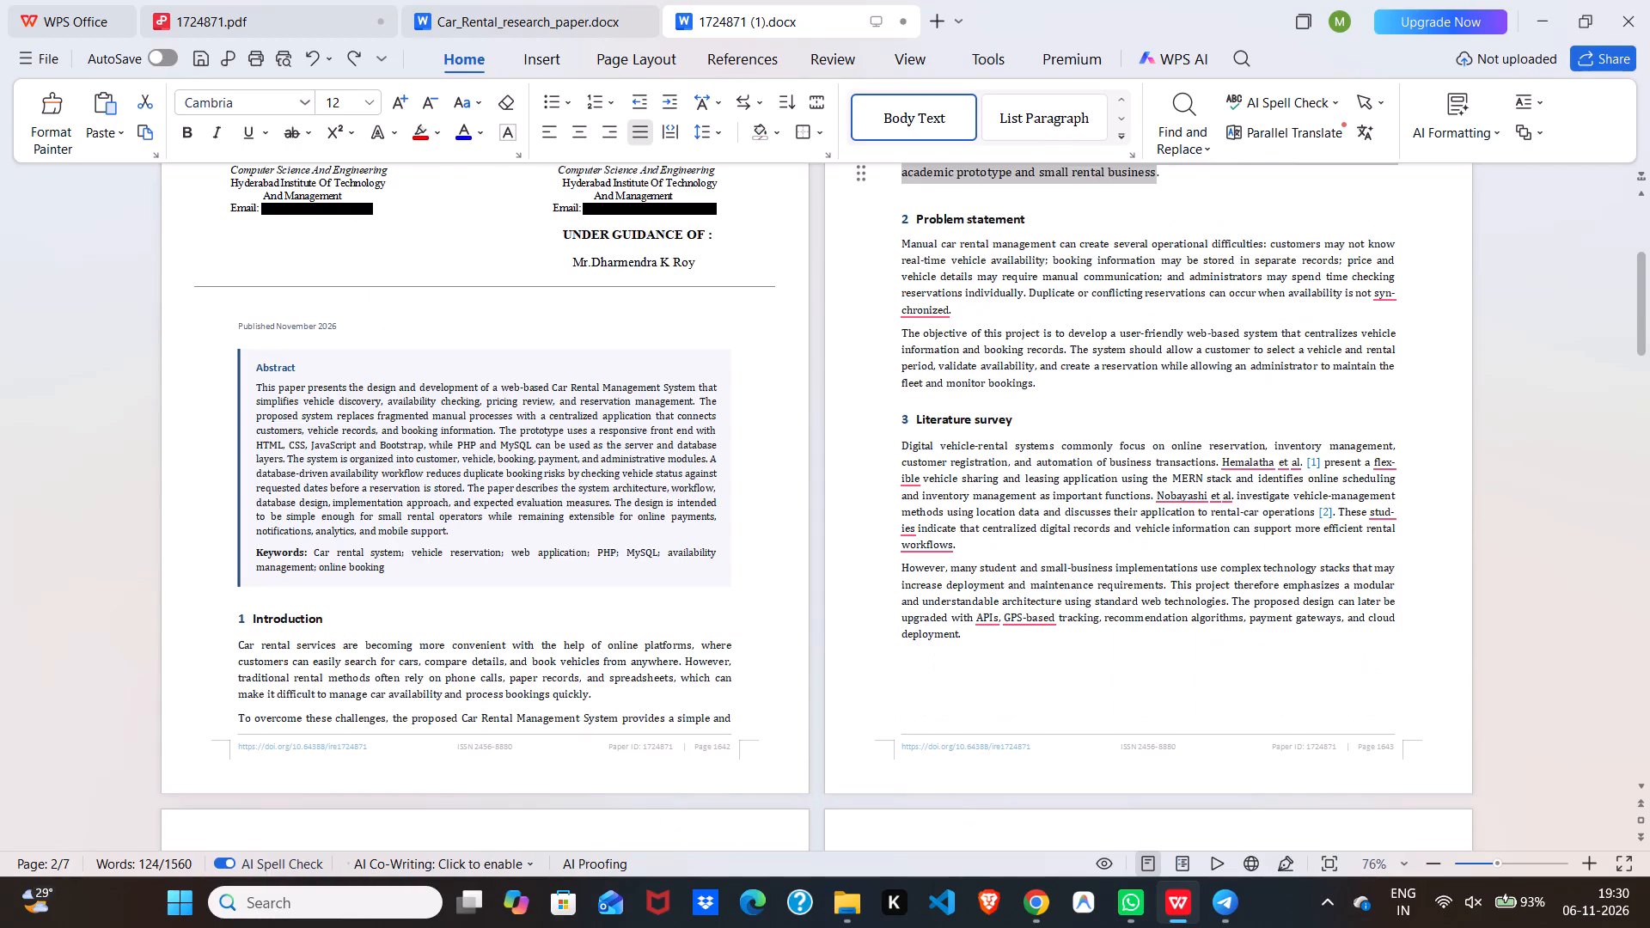
pyautogui.keyDown('ctrl'); pyautogui.scroll(3, 709, 805); pyautogui.keyUp('ctrl')
pyautogui.hotkey('ctrl', 'z')
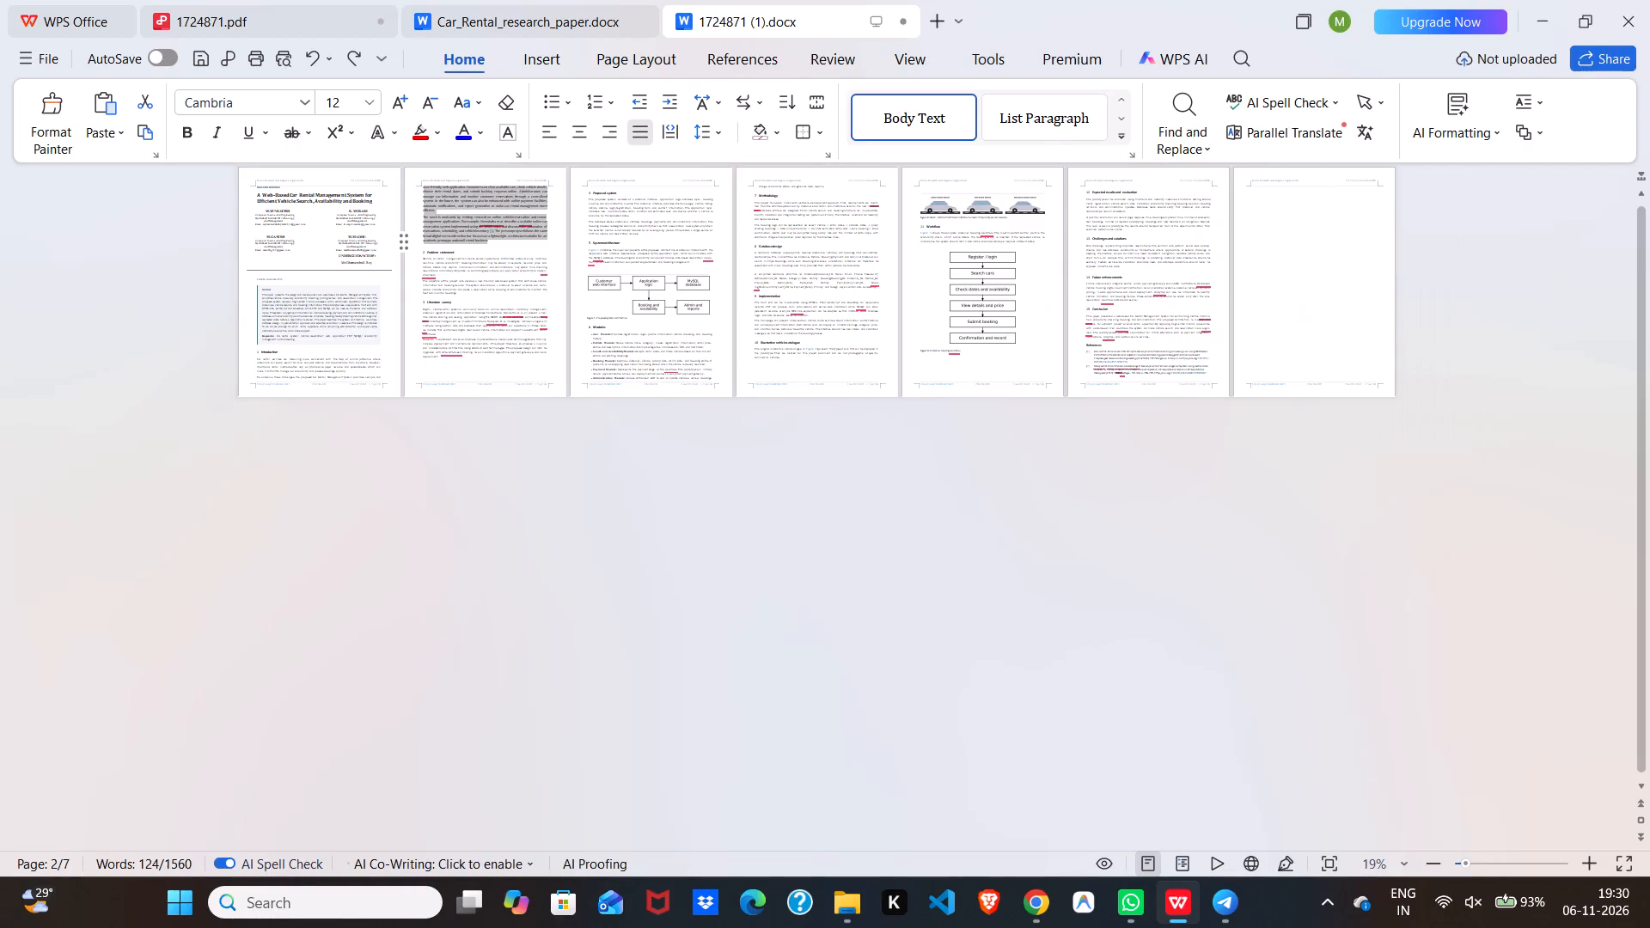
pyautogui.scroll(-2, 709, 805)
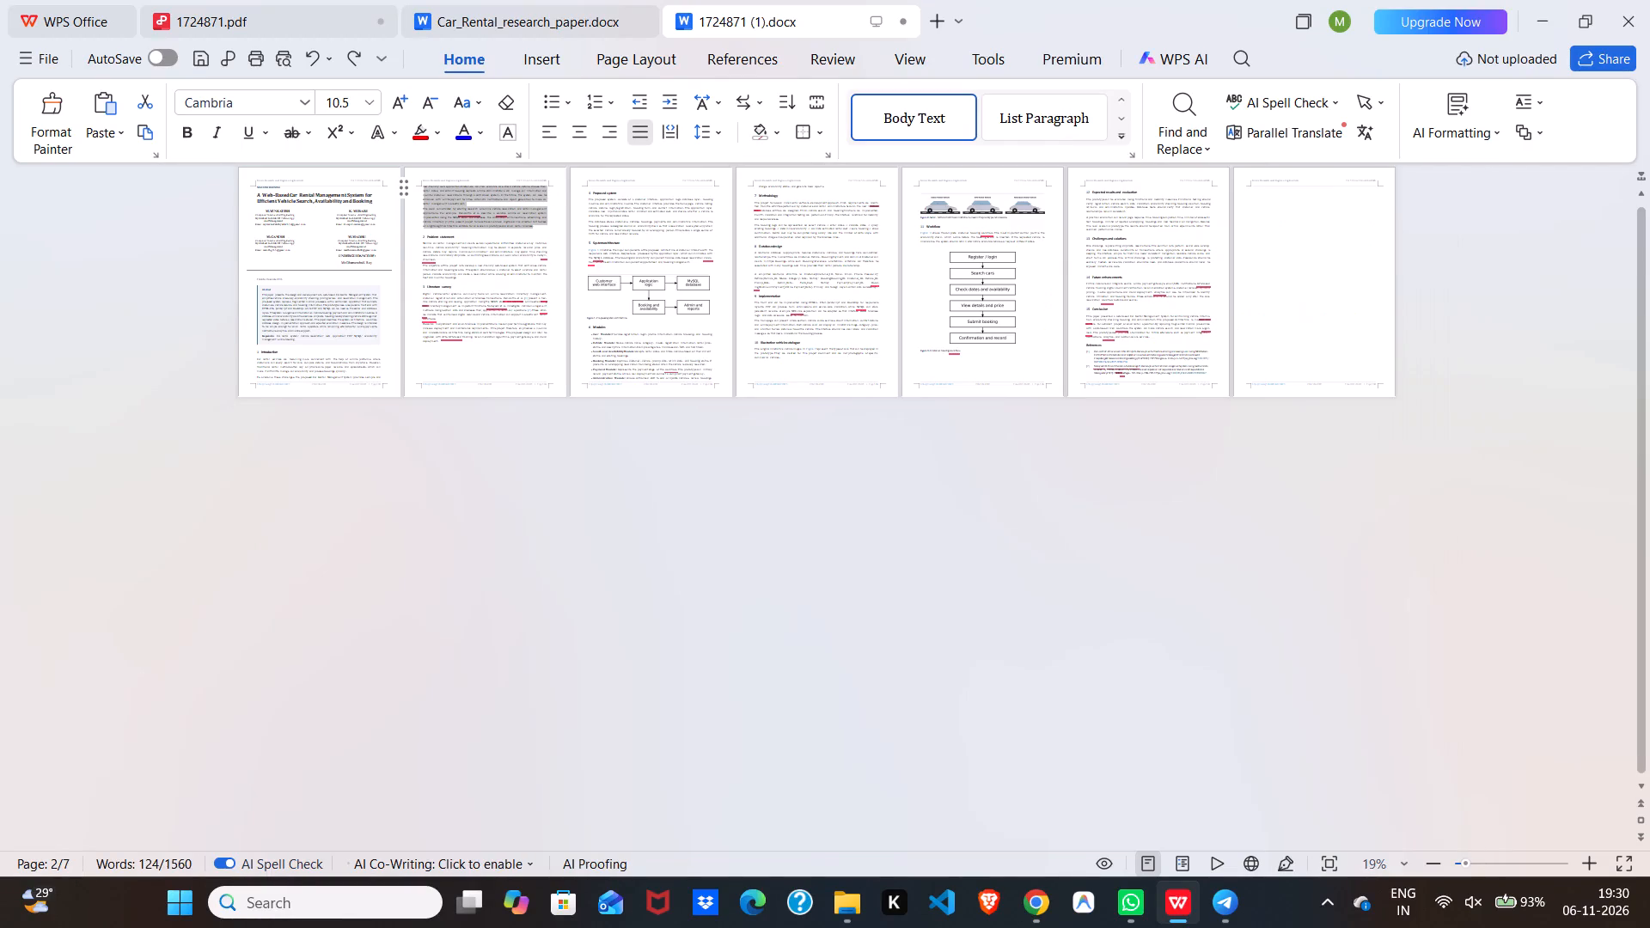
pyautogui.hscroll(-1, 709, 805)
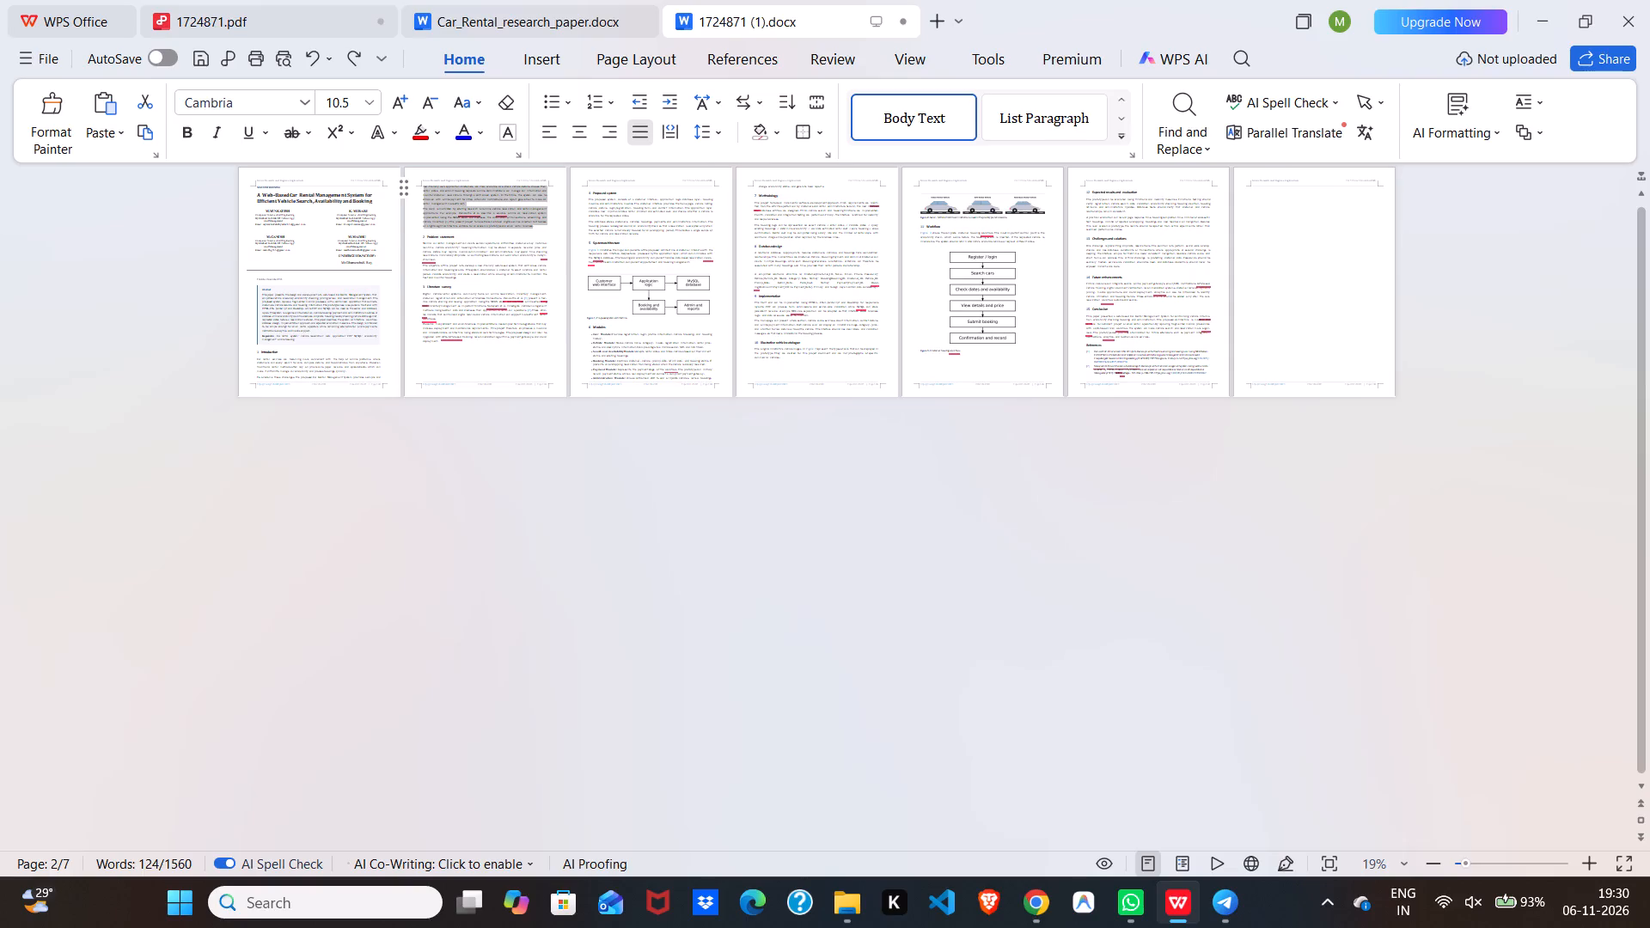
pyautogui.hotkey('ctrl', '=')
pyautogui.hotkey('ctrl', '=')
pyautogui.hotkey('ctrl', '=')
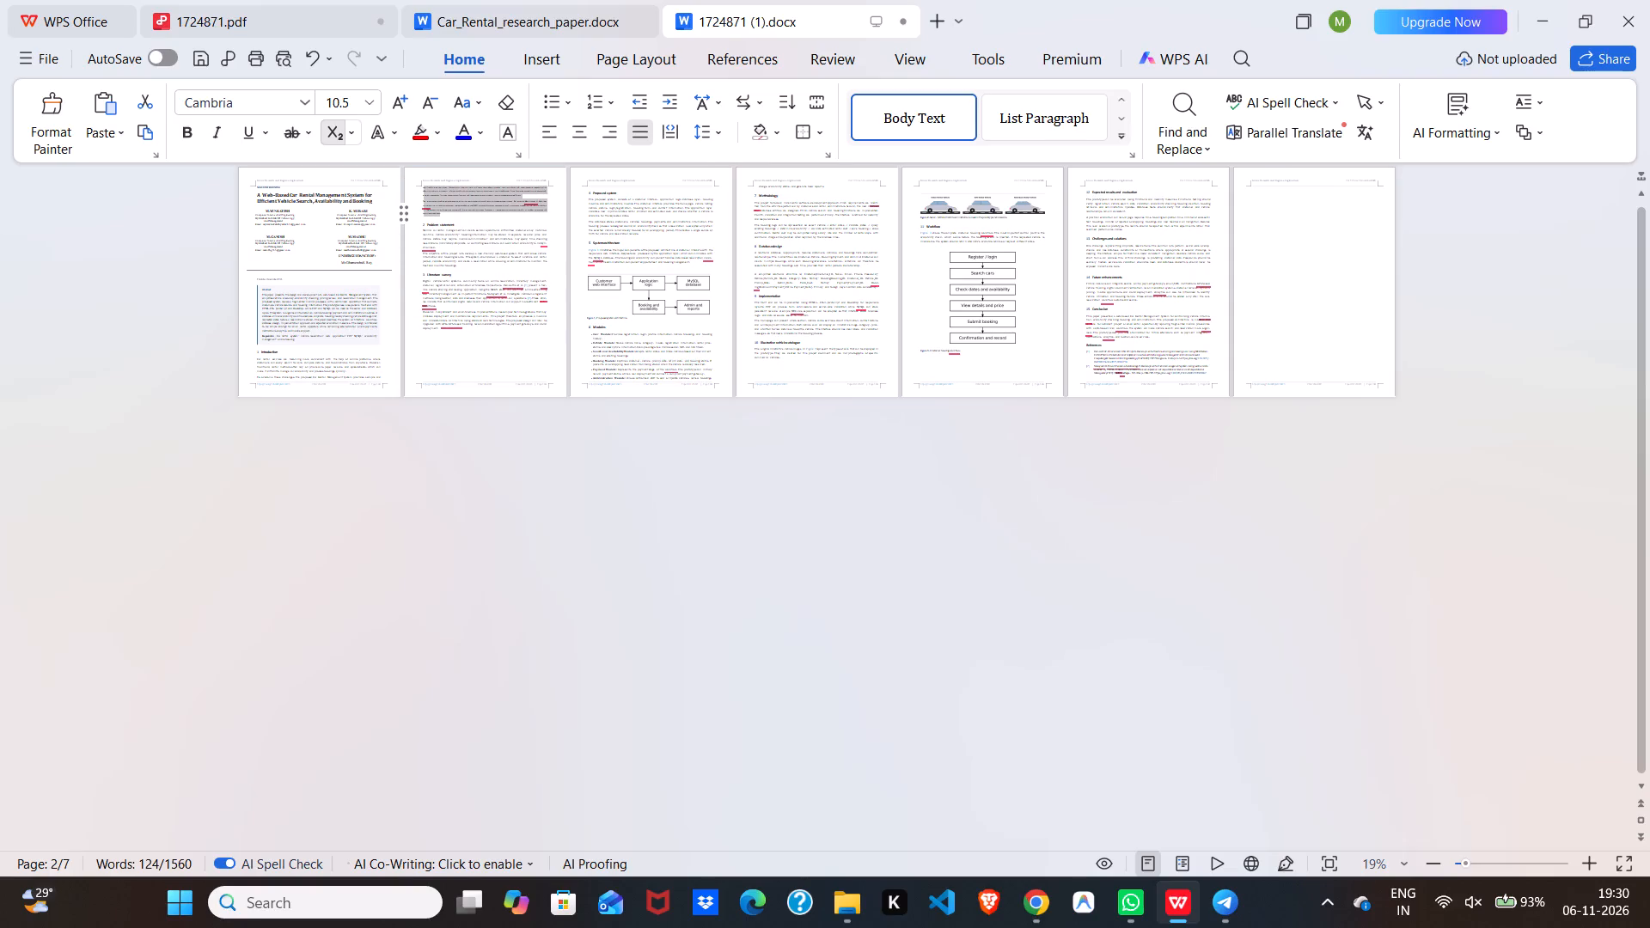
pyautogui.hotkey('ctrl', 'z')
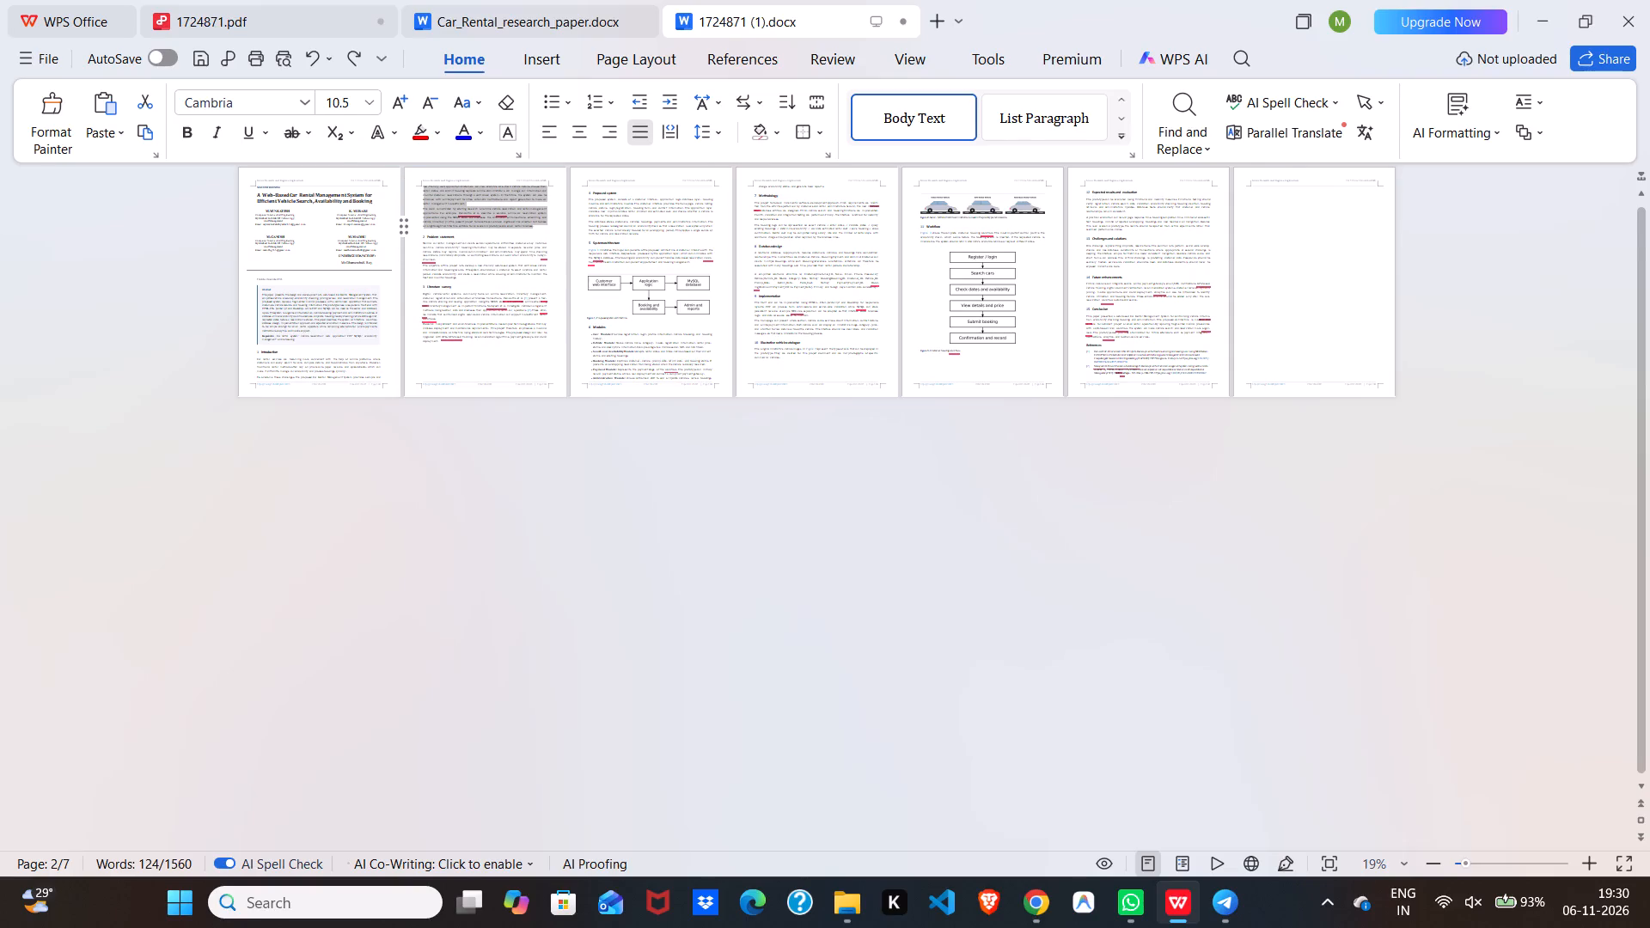
# Review the layout of the first two pages, from the title and author block through the Literature survey section.
pyautogui.scroll(3, 718, 514)
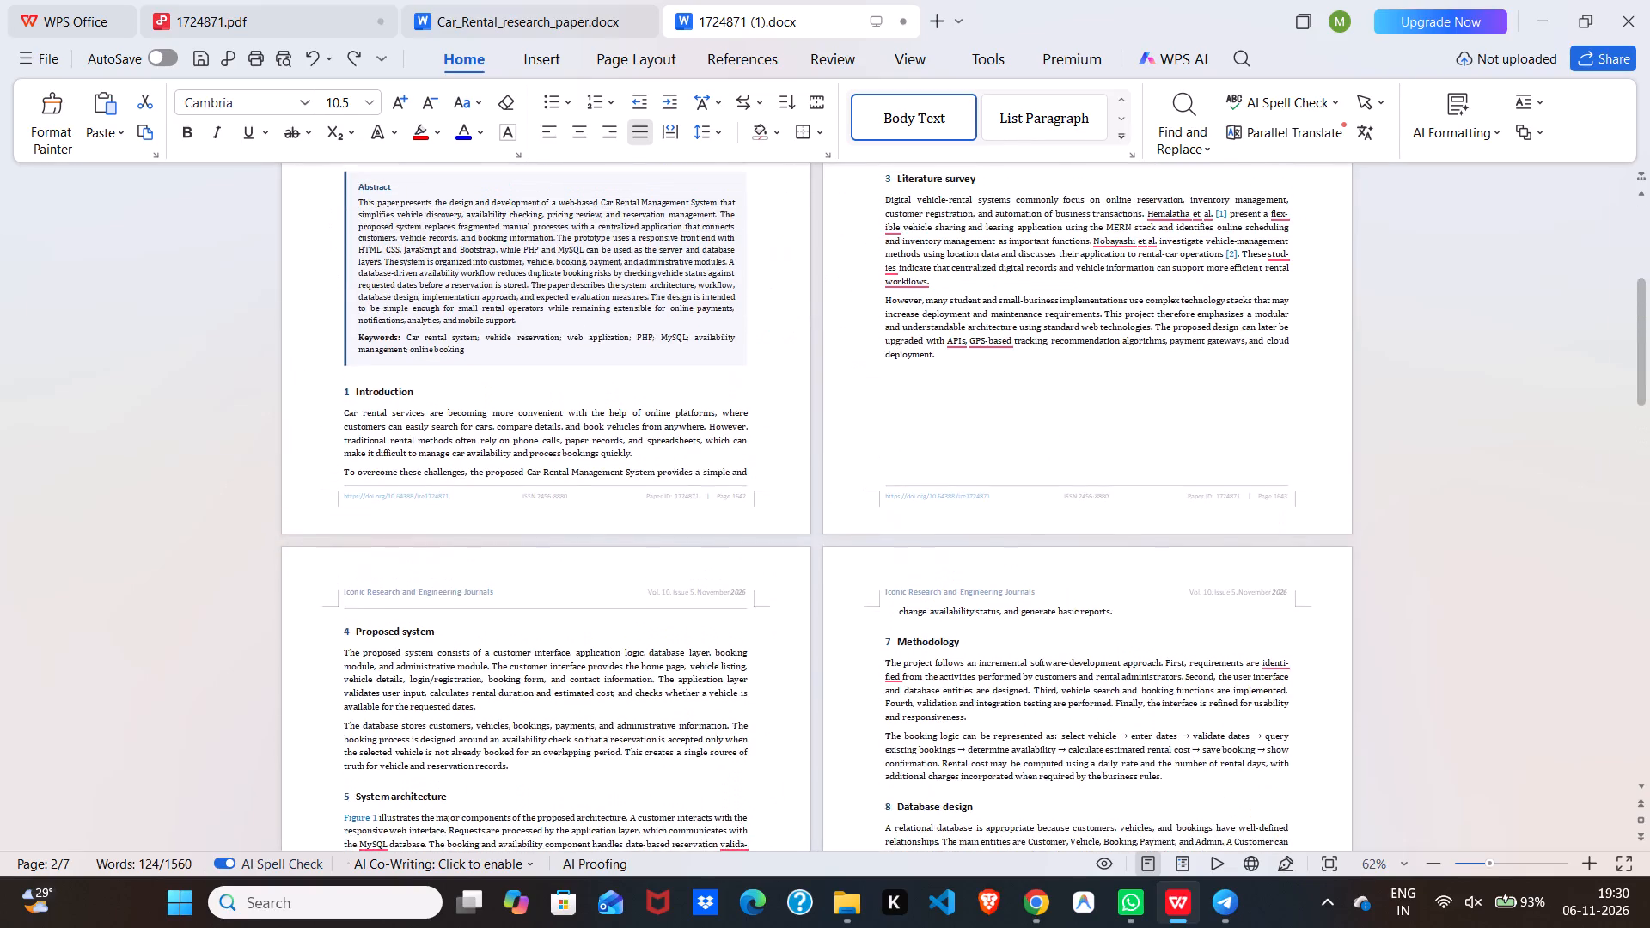
pyautogui.scroll(7, 718, 514)
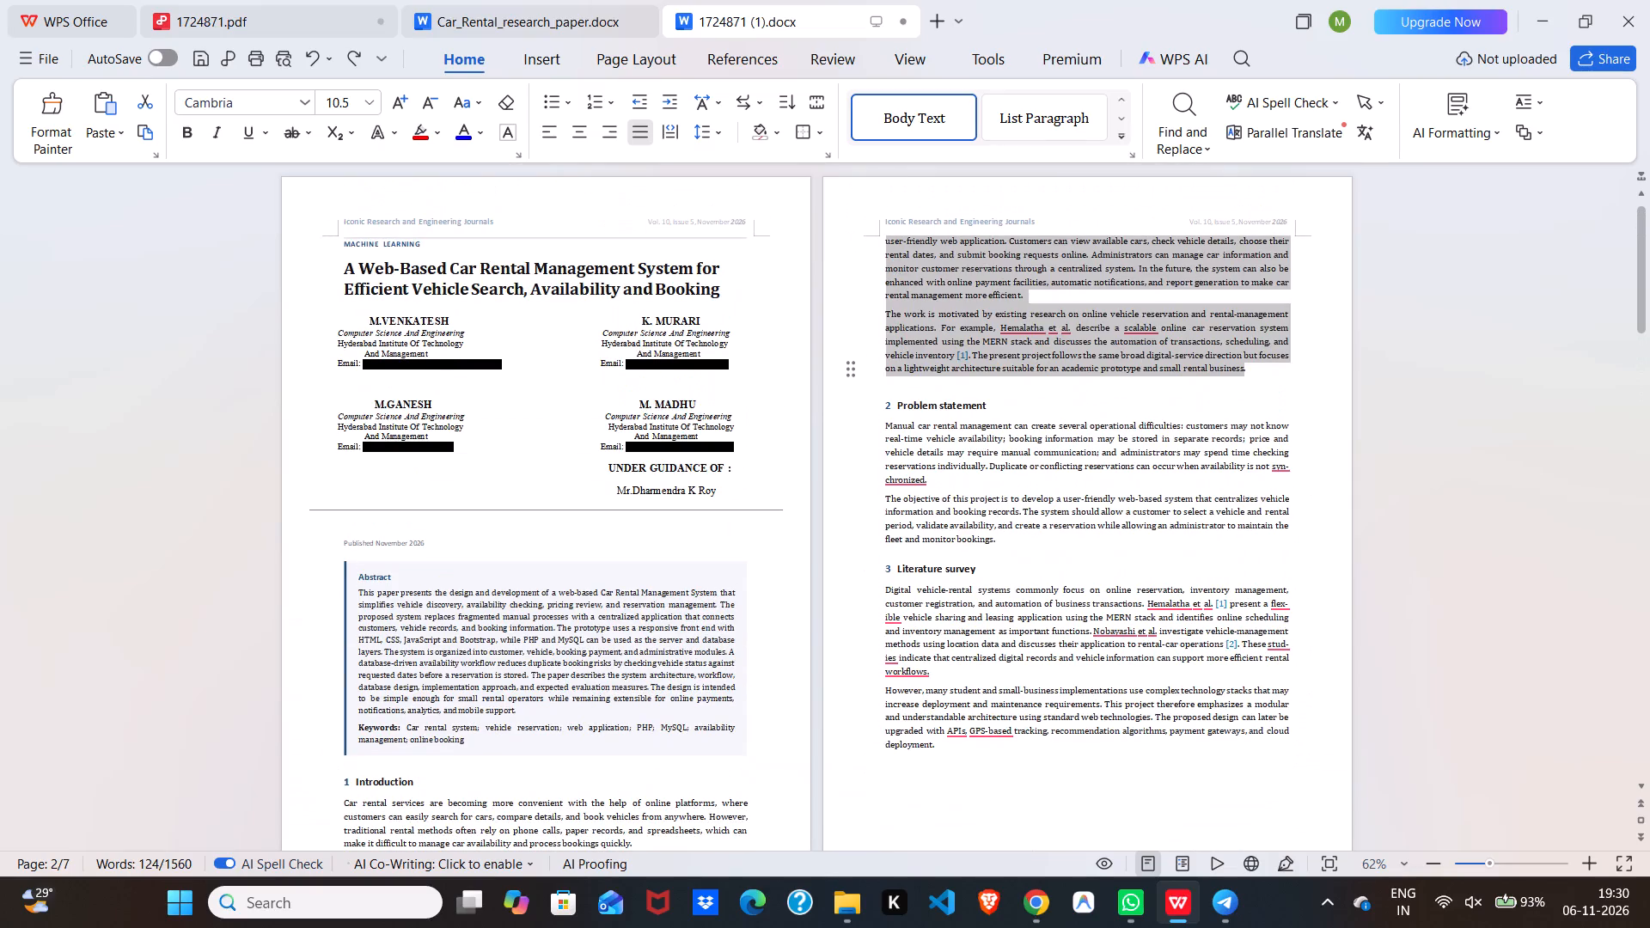
pyautogui.click(869, 600)
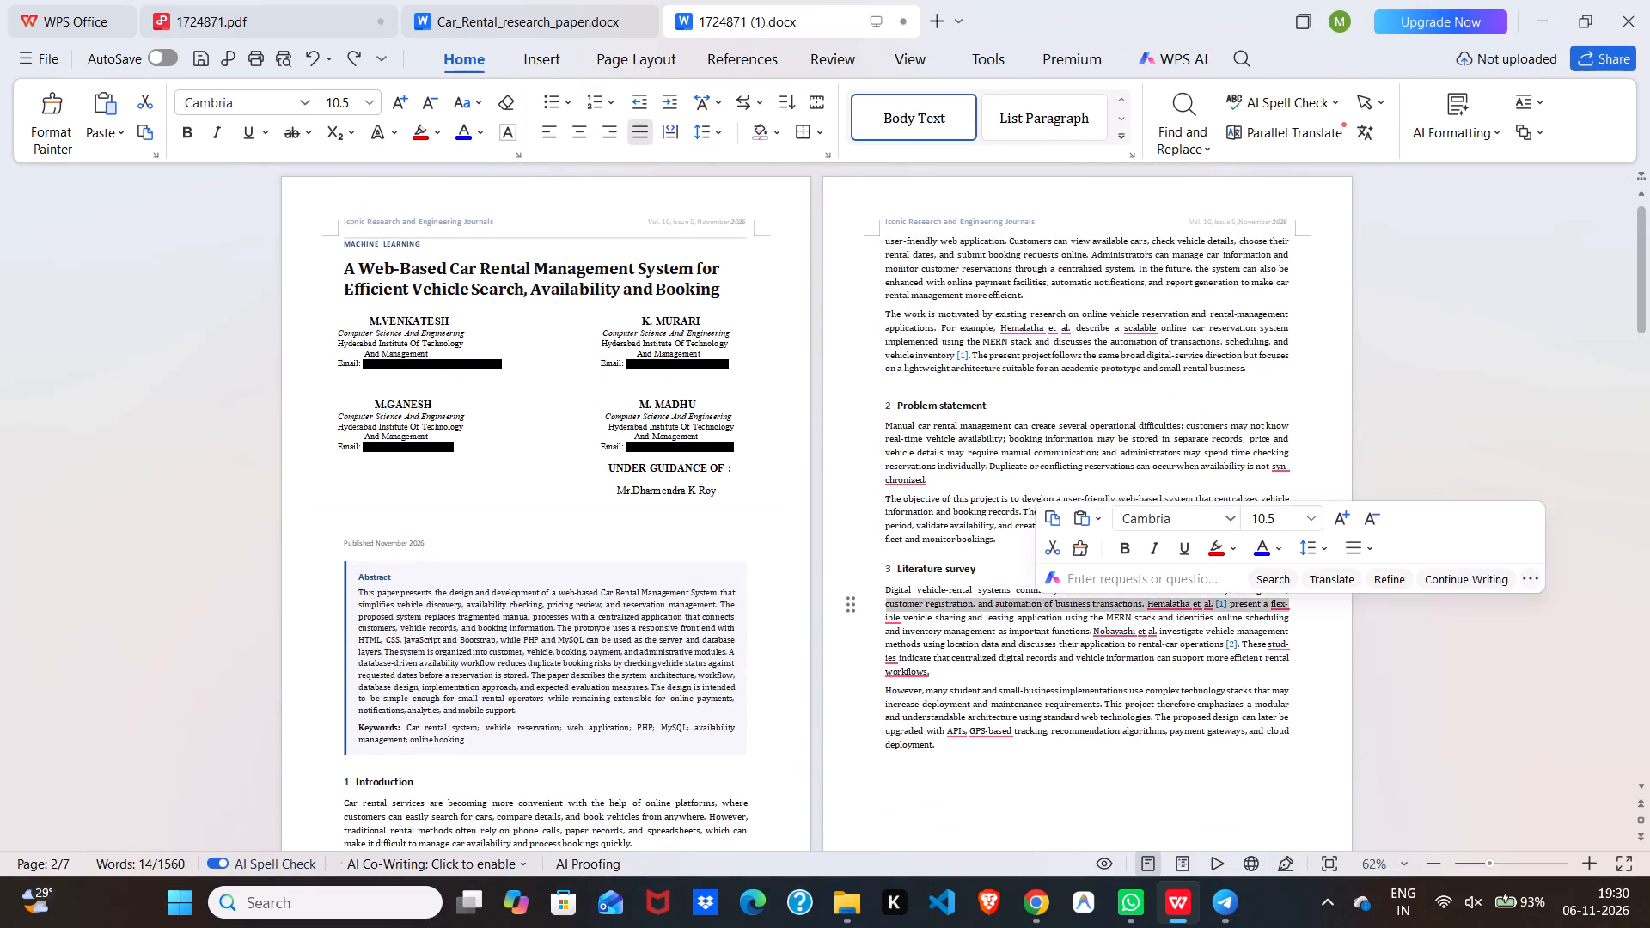
pyautogui.hscroll(-1, 869, 600)
pyautogui.scroll(2, 869, 600)
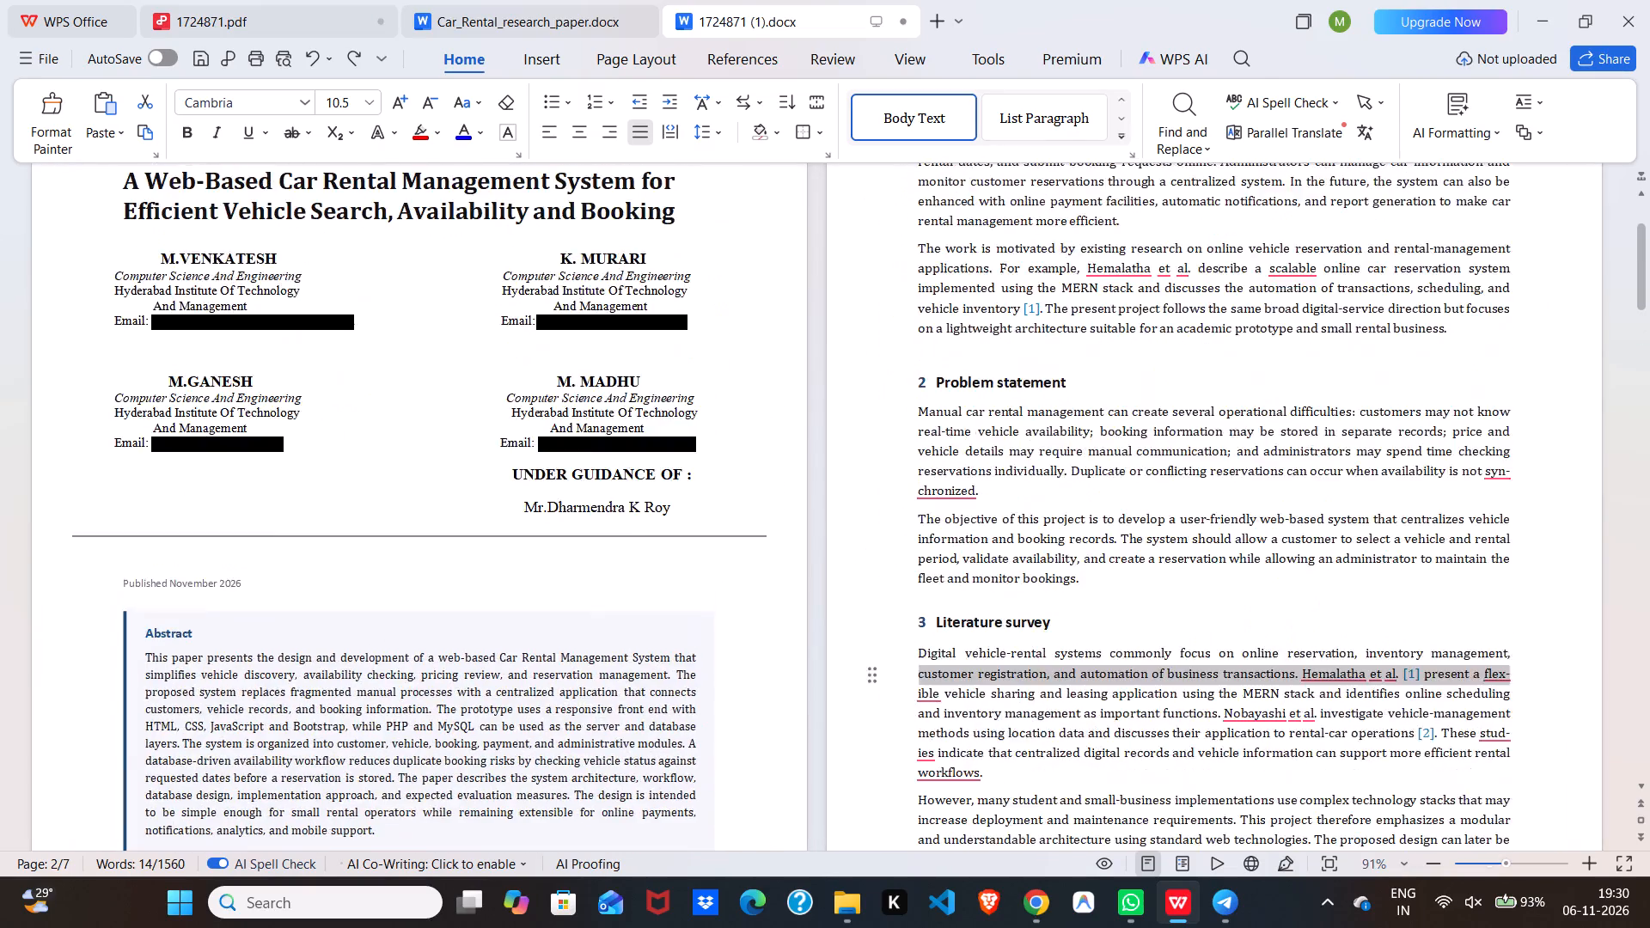
pyautogui.scroll(2, 869, 600)
pyautogui.click(860, 533)
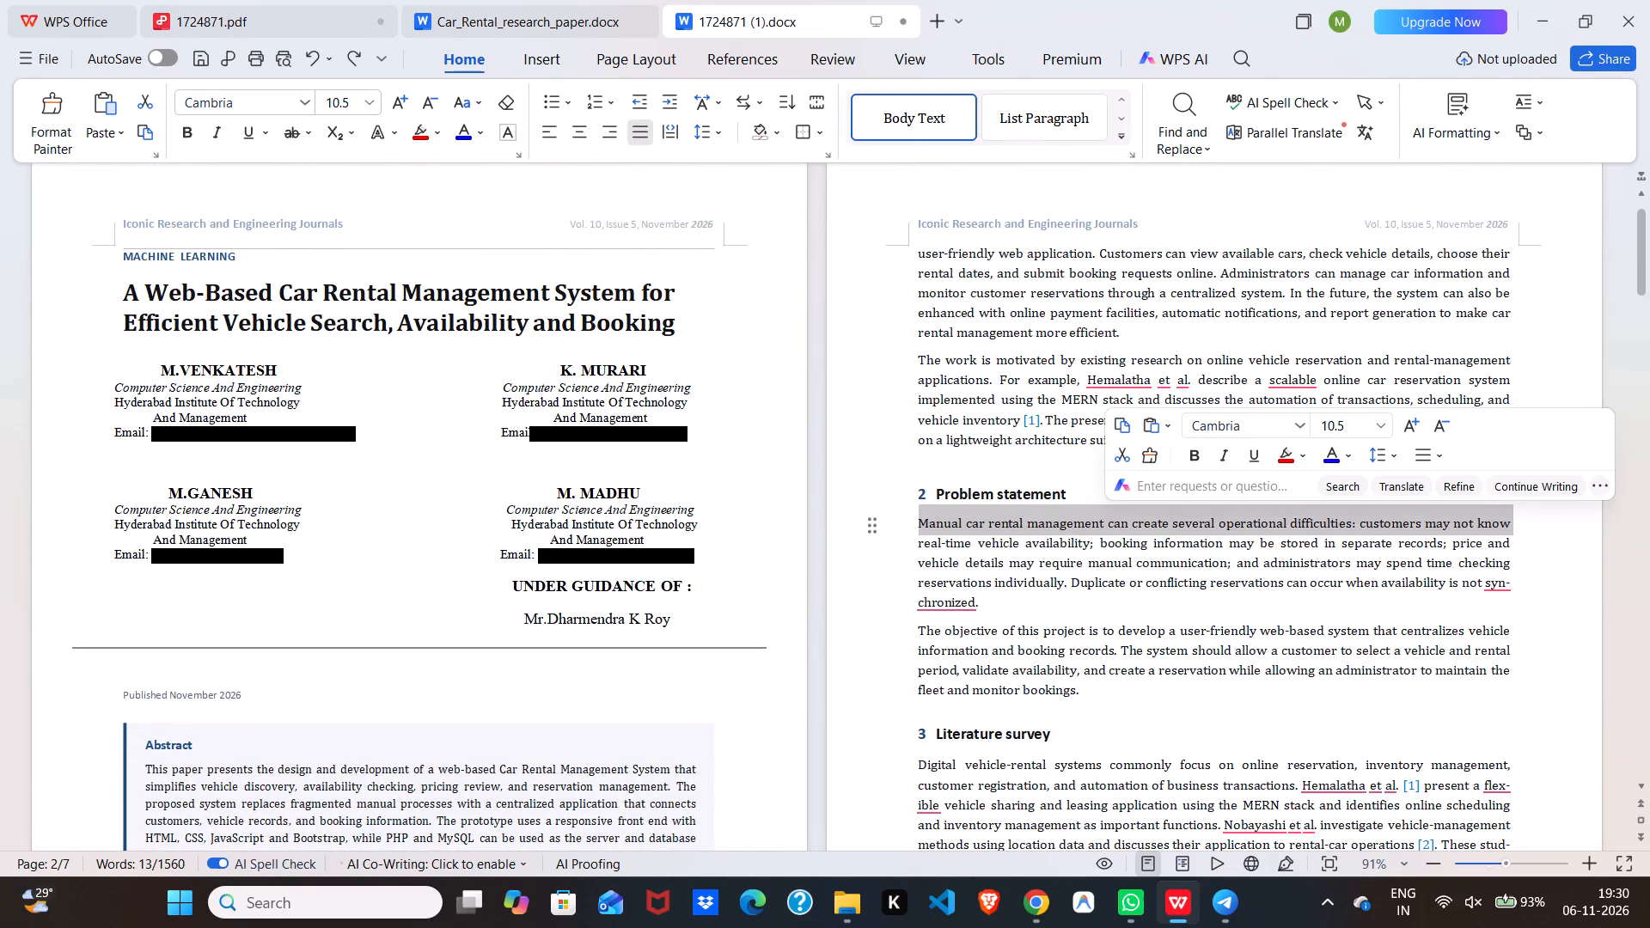
pyautogui.click(1022, 472)
pyautogui.scroll(-1, 993, 604)
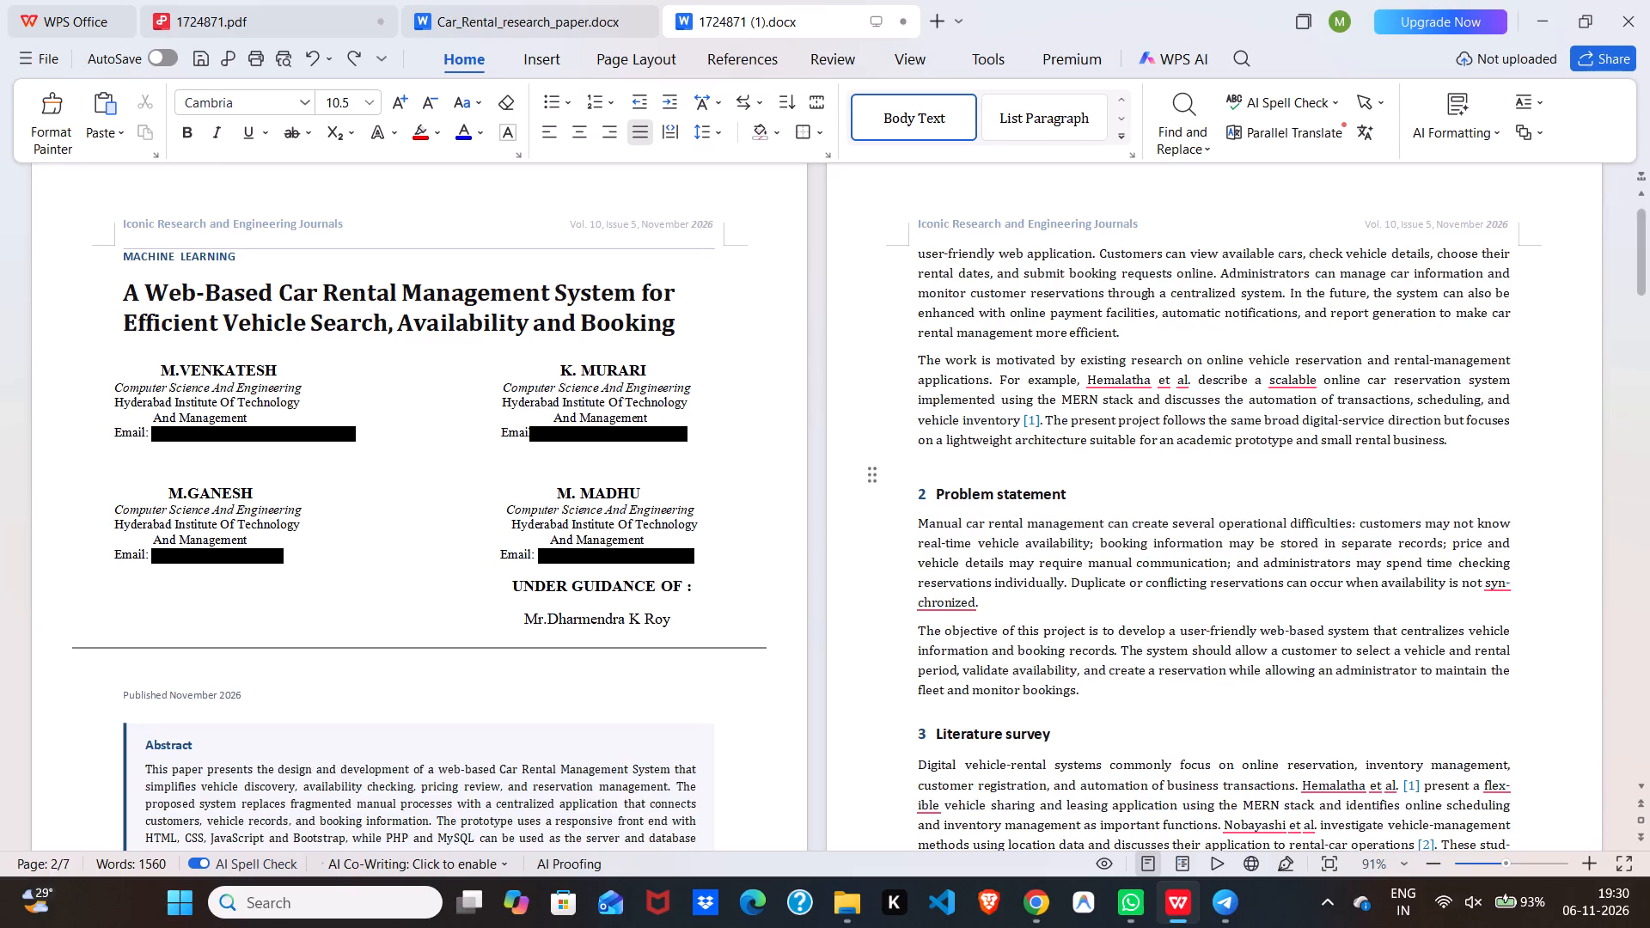
pyautogui.scroll(-5, 993, 604)
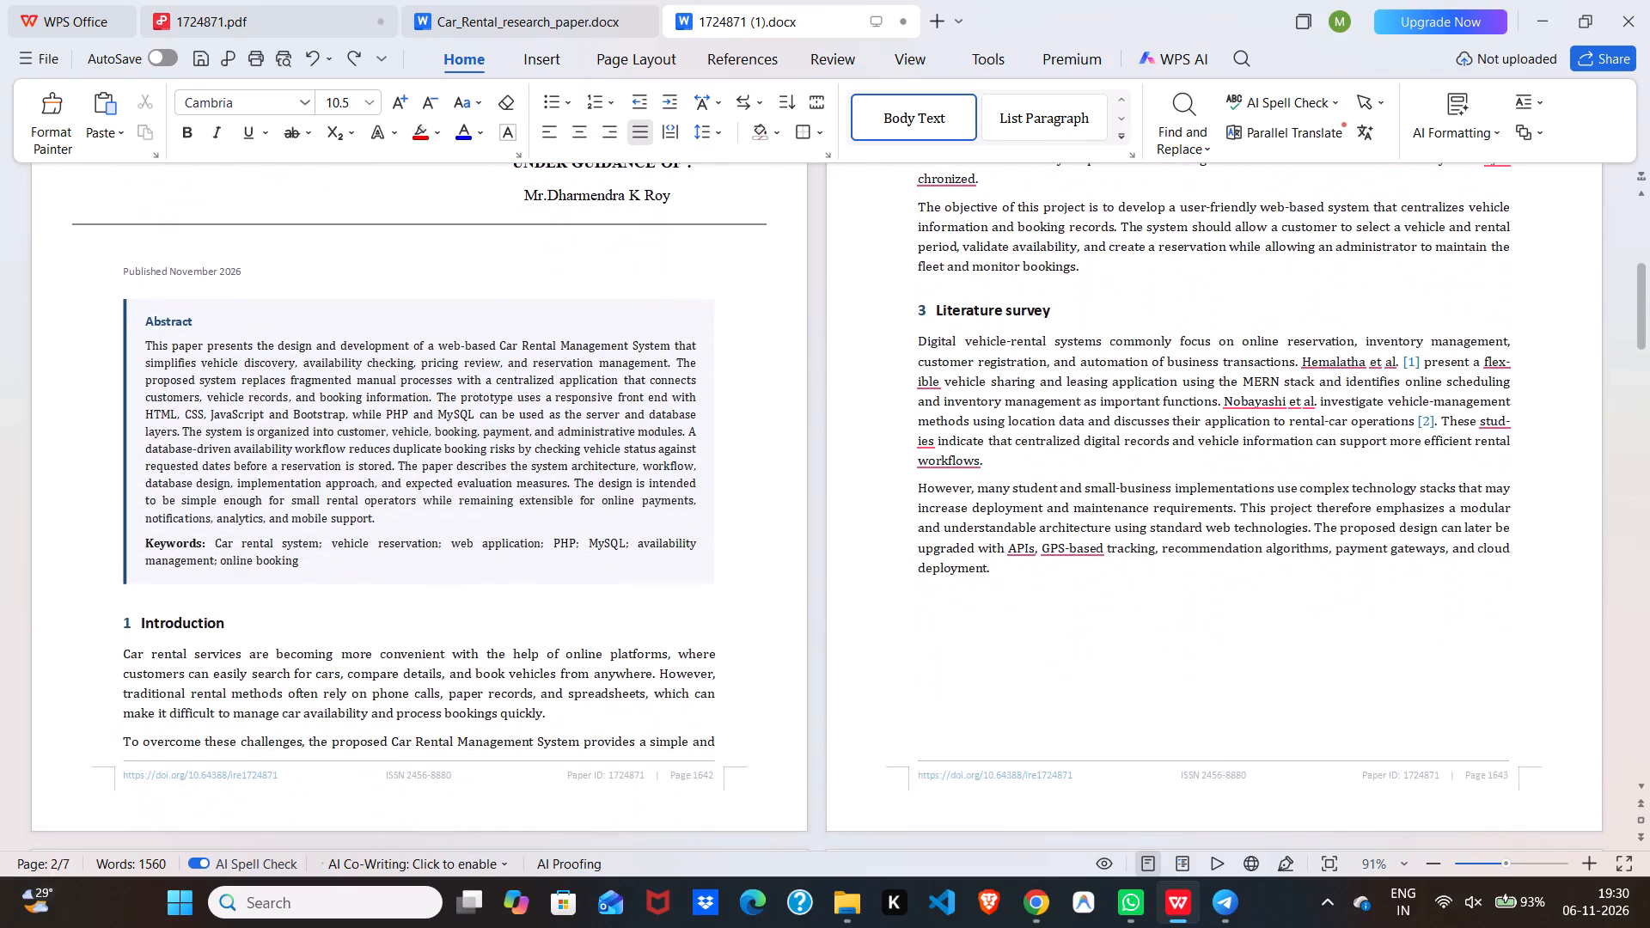
# Check the page flow of the remaining pages, from Proposed system through the figures, Conclusion, References and final page.
pyautogui.scroll(-5, 993, 604)
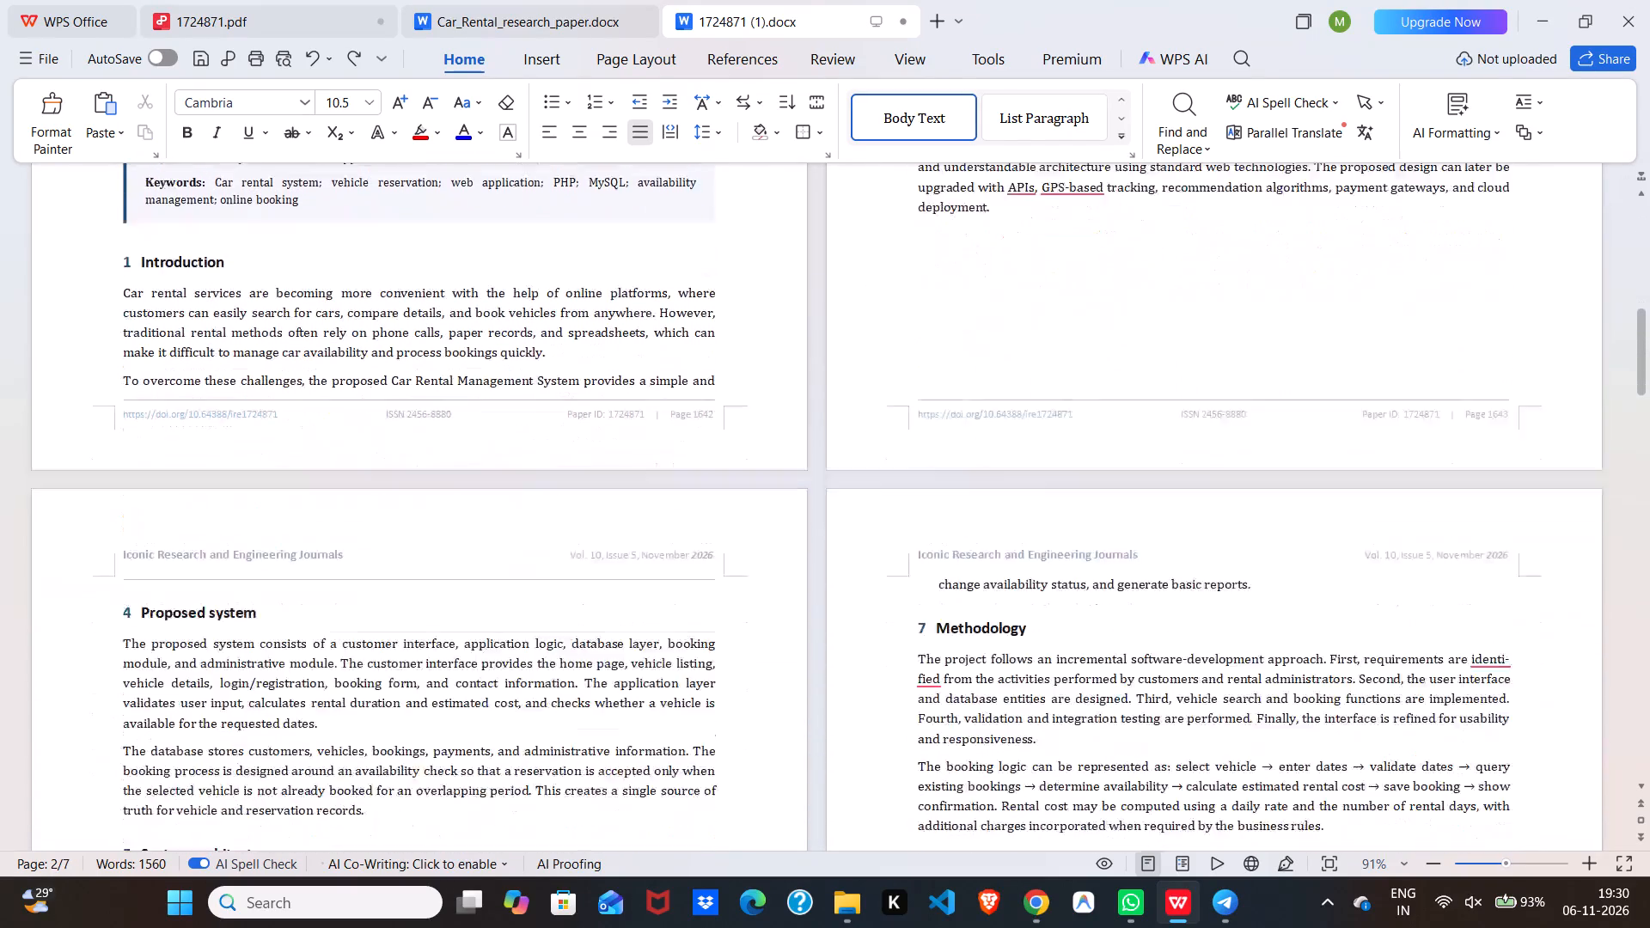
pyautogui.scroll(-3, 993, 604)
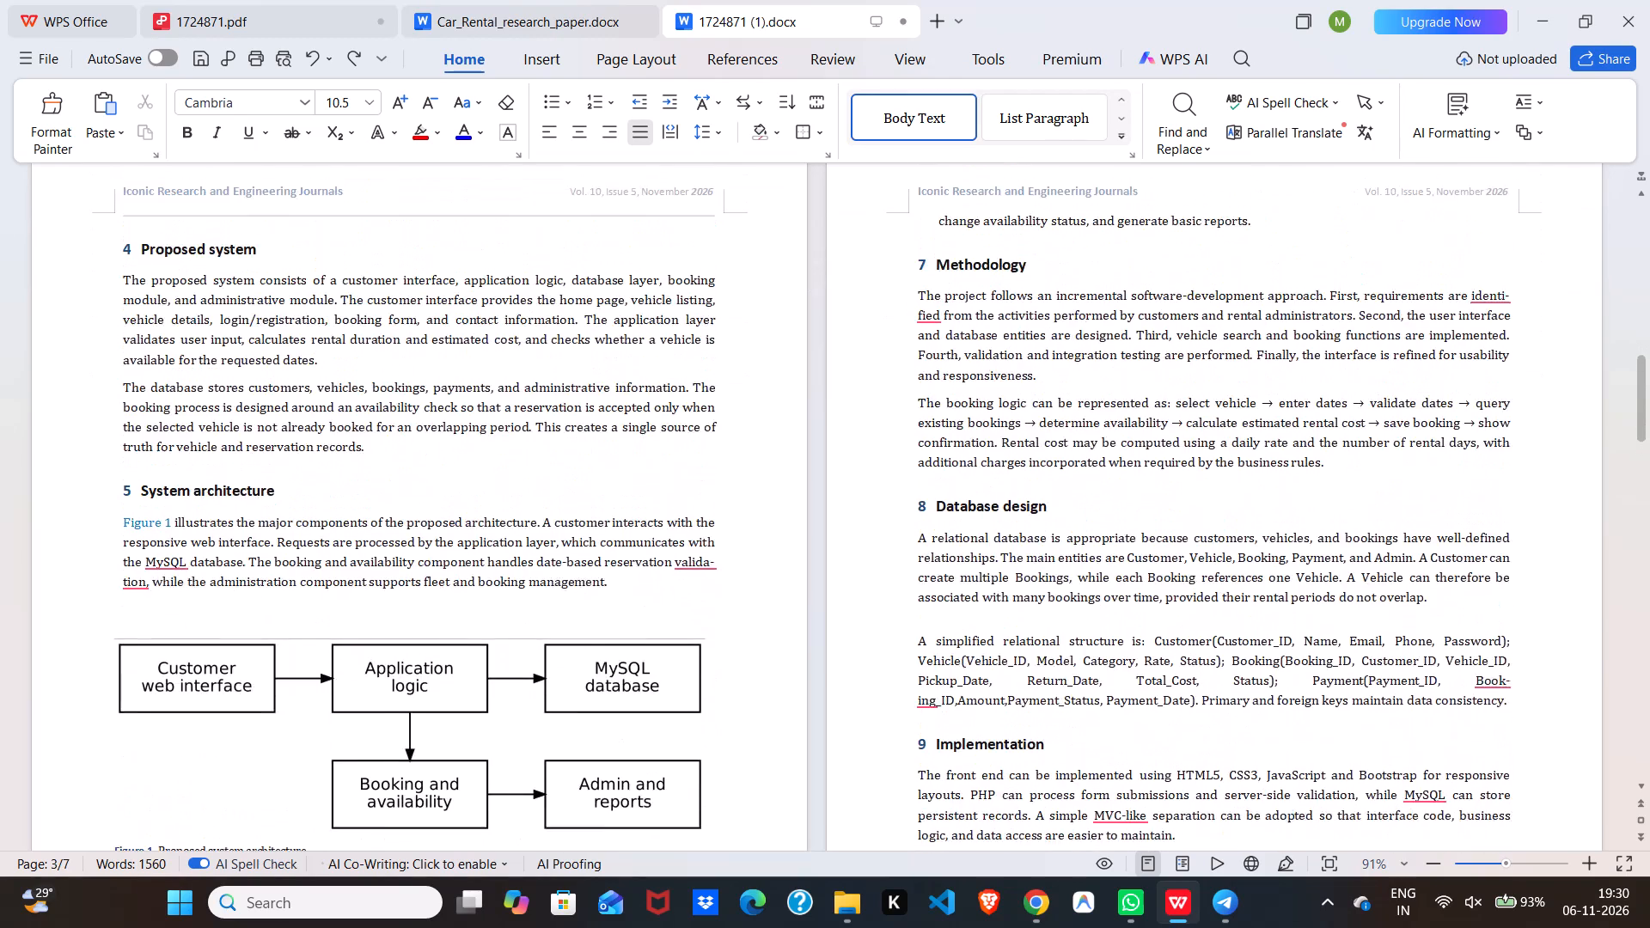
pyautogui.scroll(-2, 993, 604)
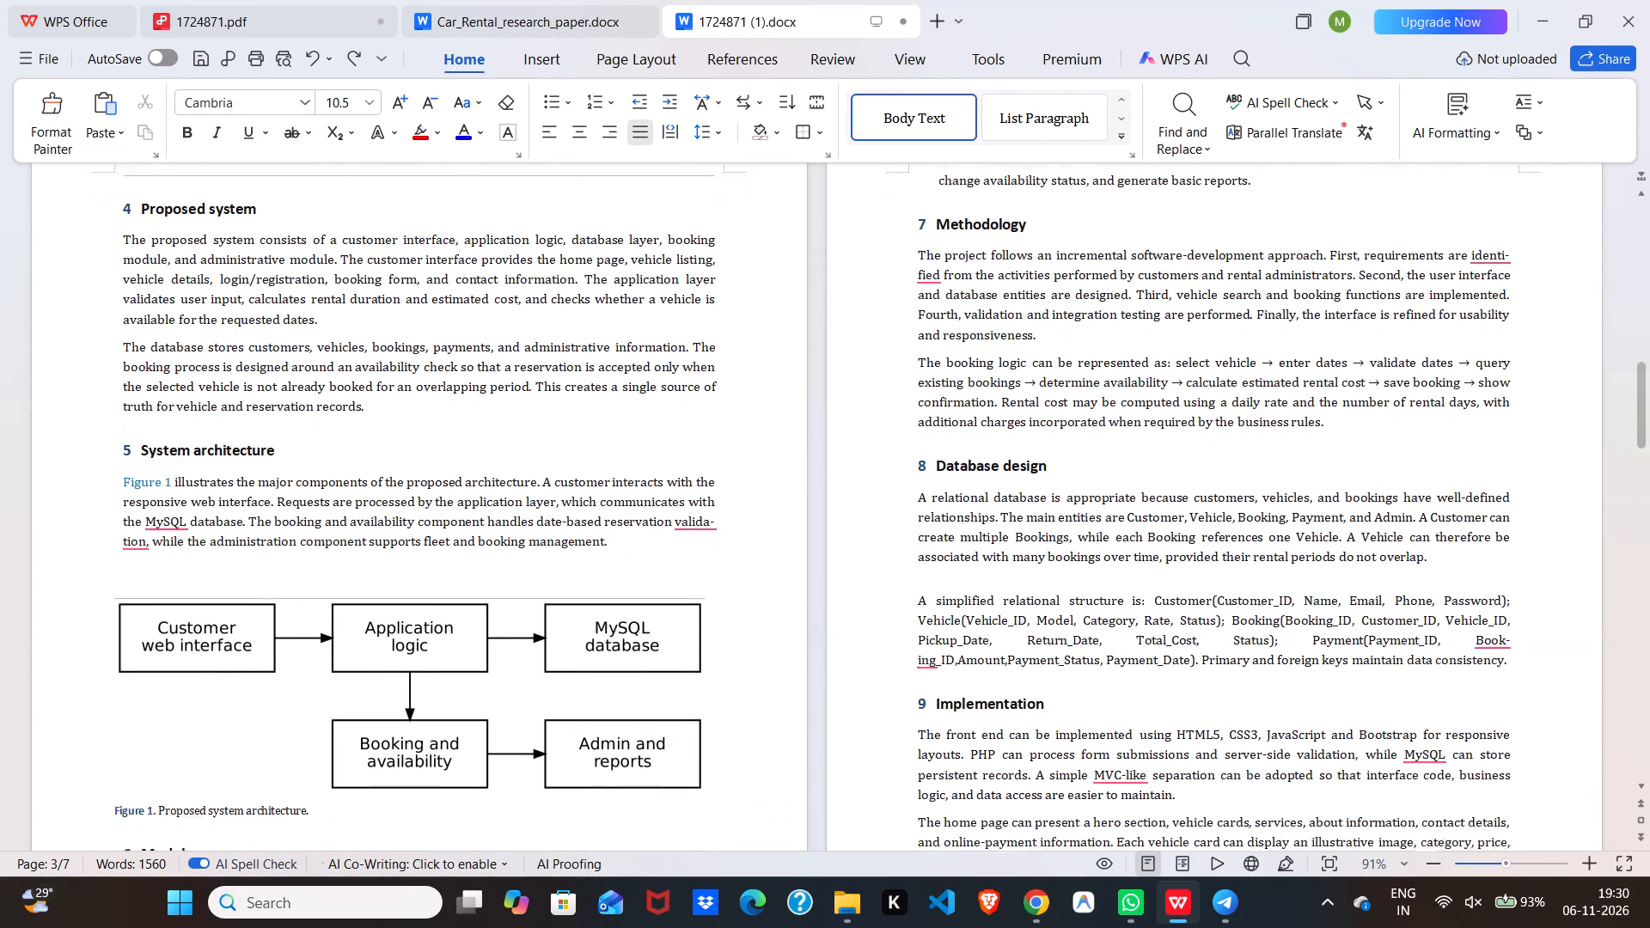
pyautogui.scroll(-6, 993, 604)
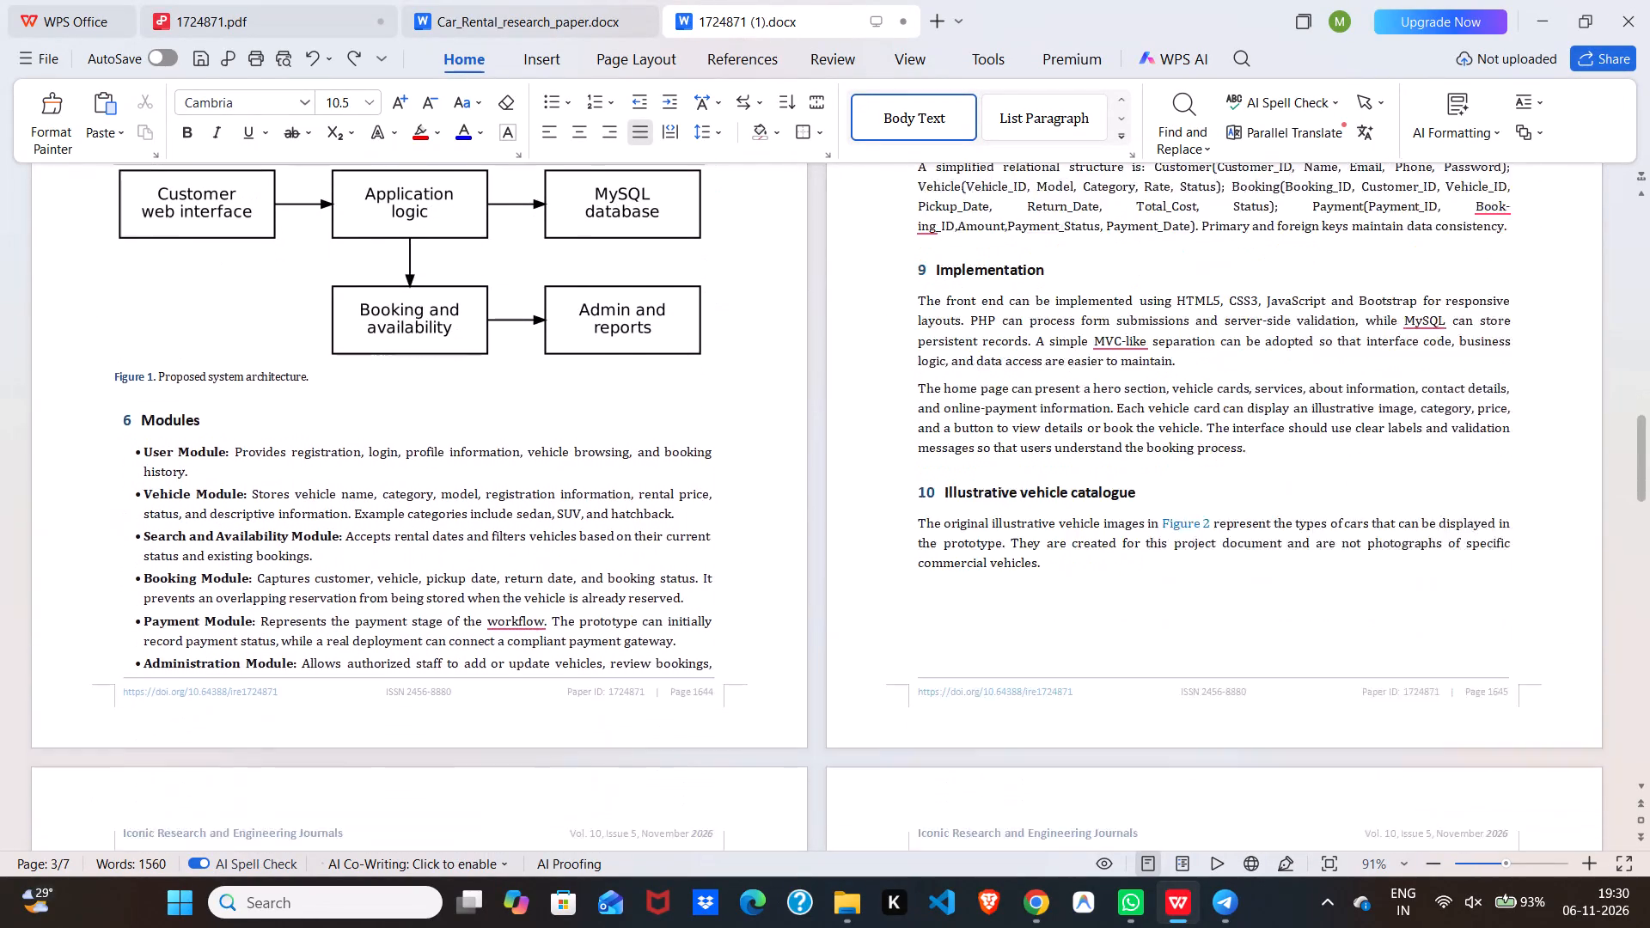
pyautogui.scroll(-3, 993, 604)
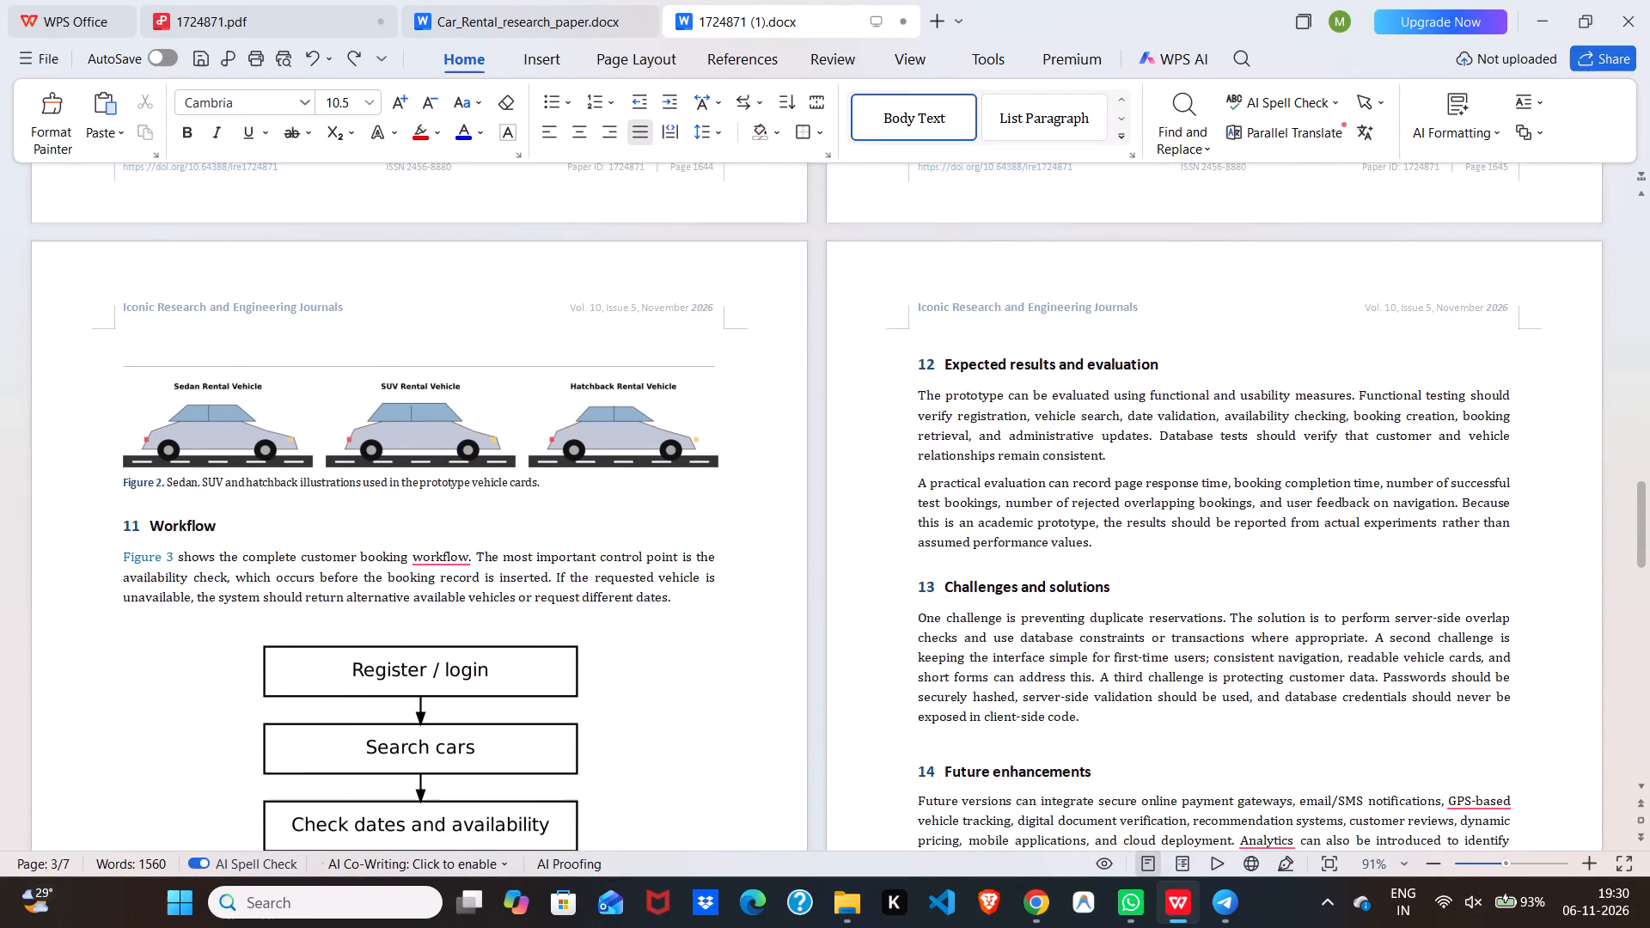
pyautogui.scroll(-4, 993, 604)
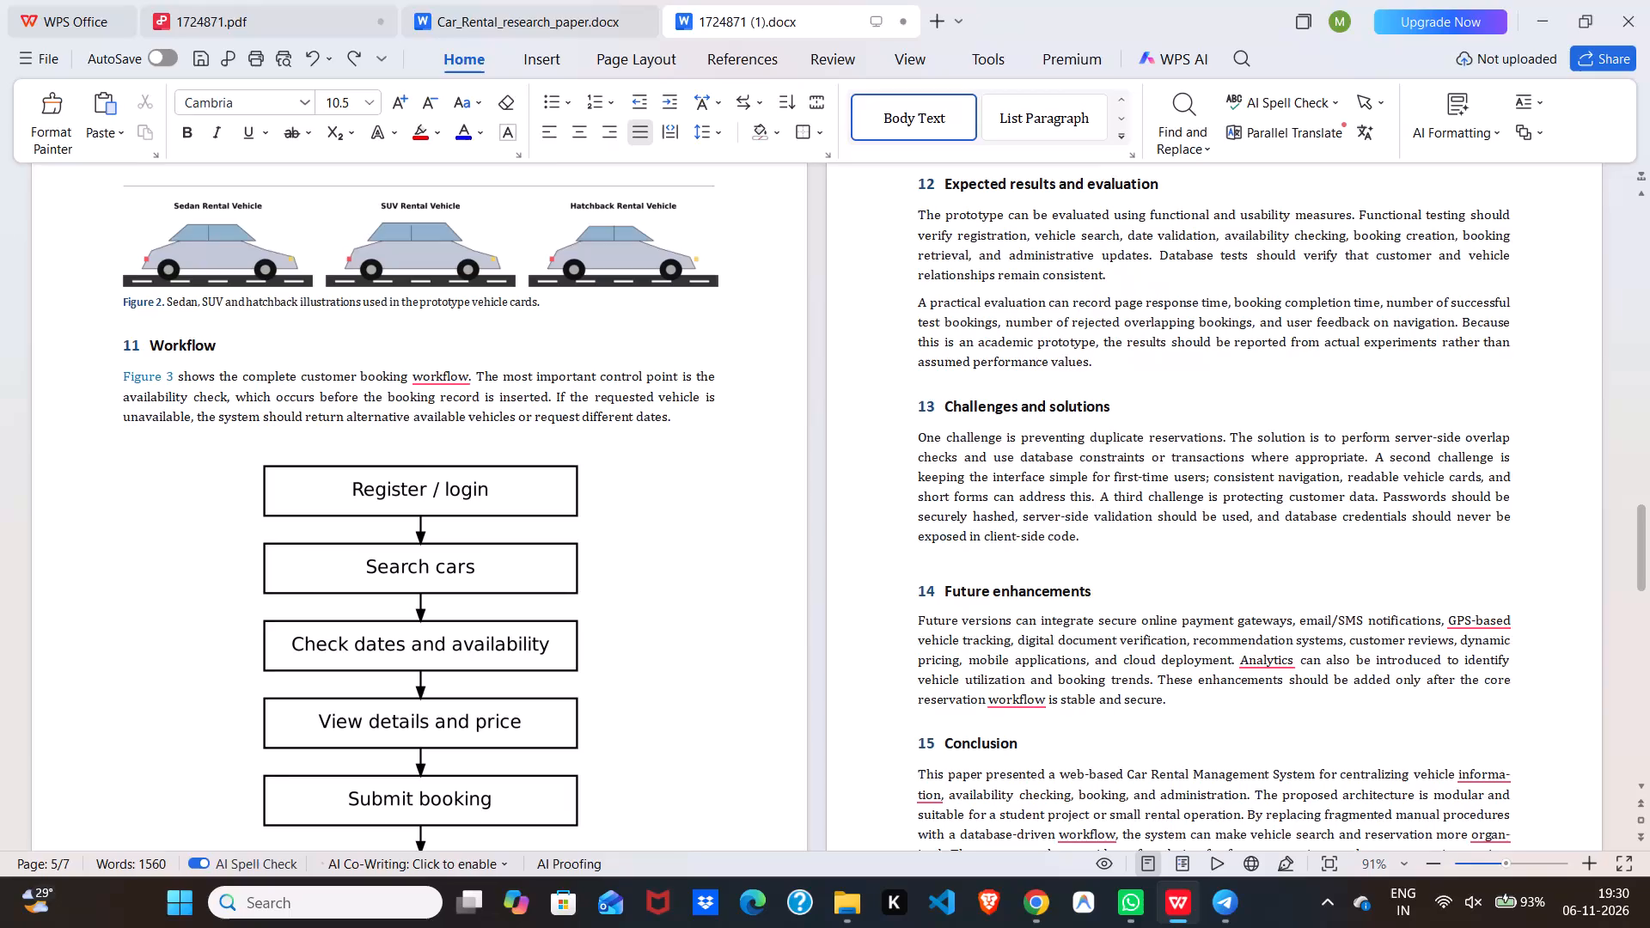
pyautogui.scroll(-2, 993, 604)
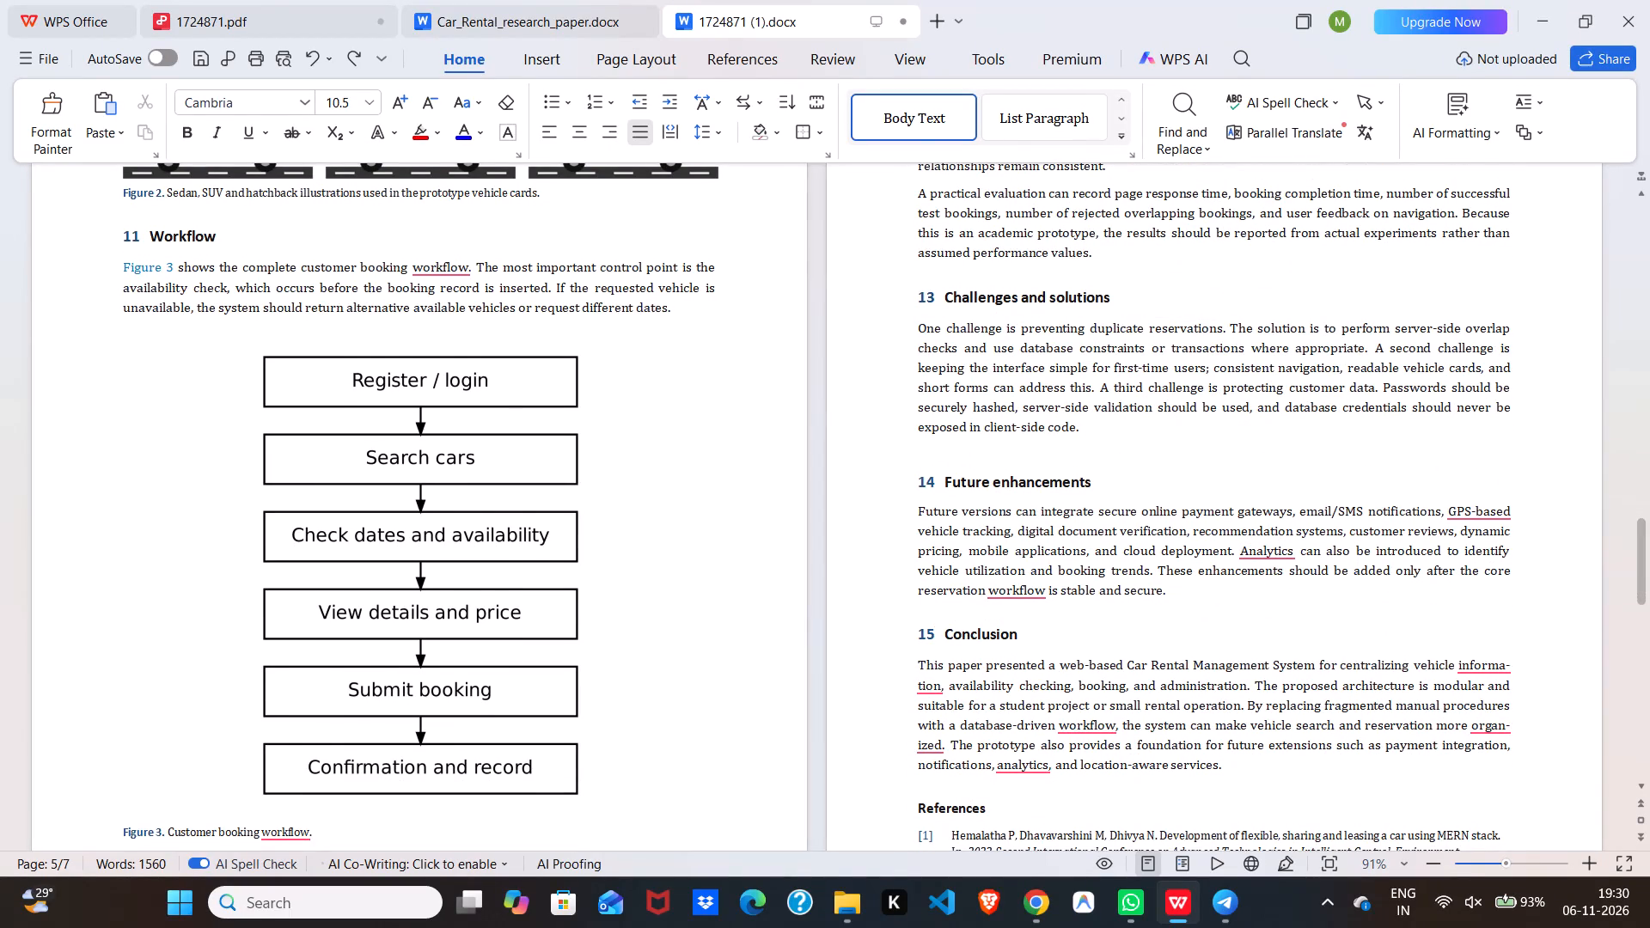
pyautogui.scroll(-2, 993, 604)
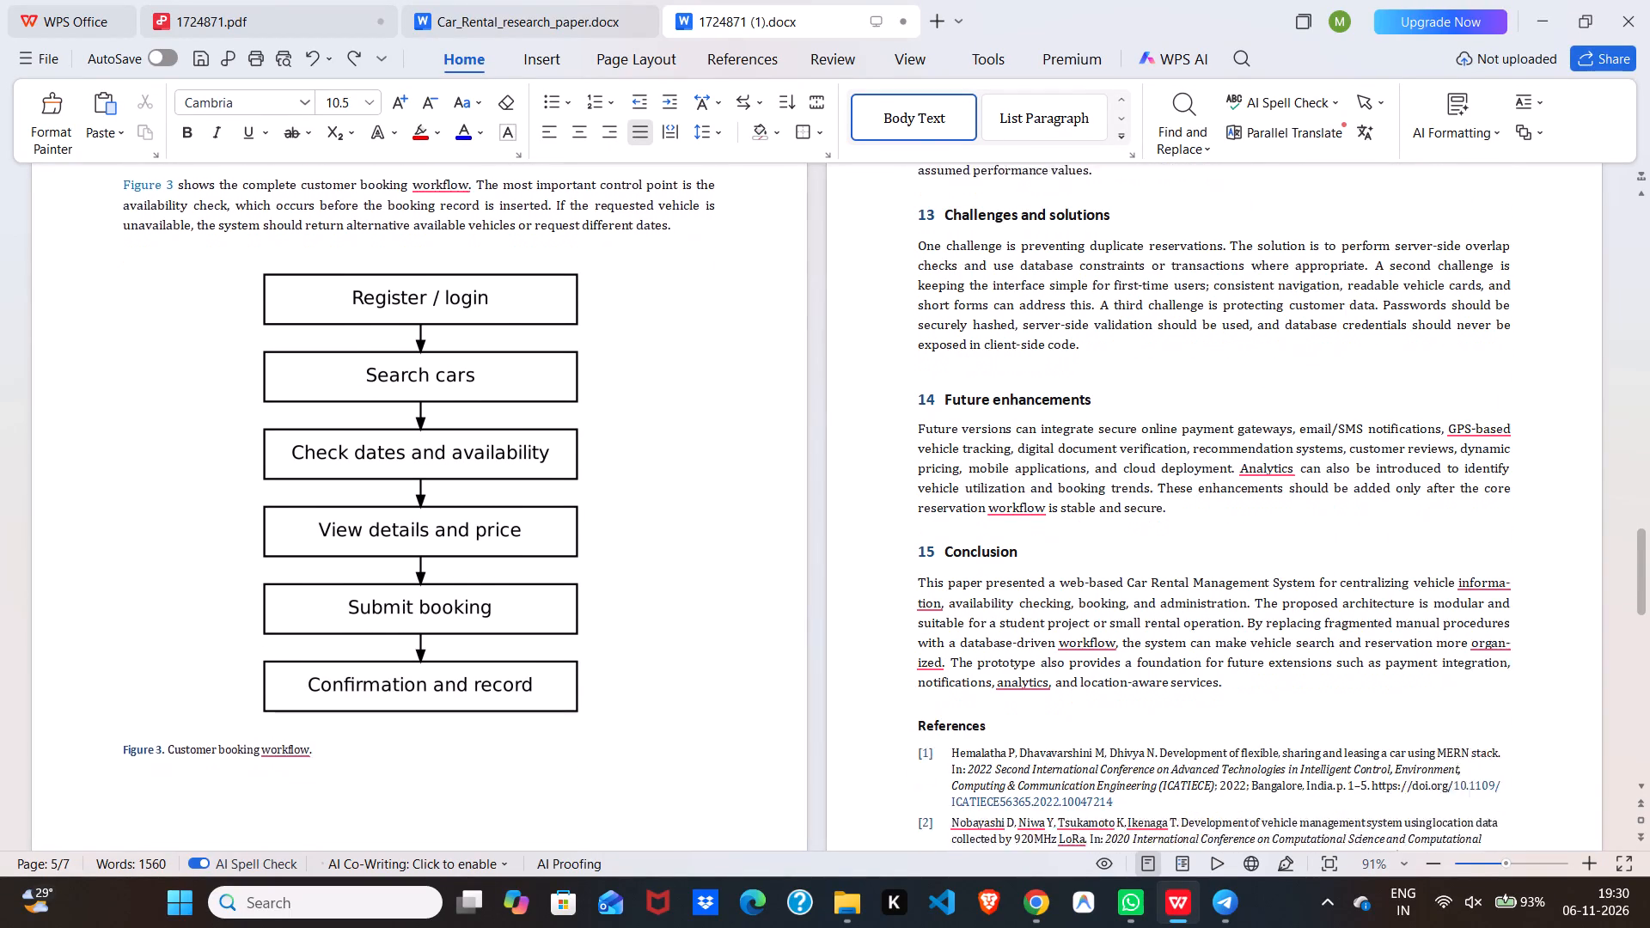
pyautogui.scroll(-1, 993, 604)
pyautogui.scroll(5, 993, 604)
pyautogui.scroll(-1, 993, 604)
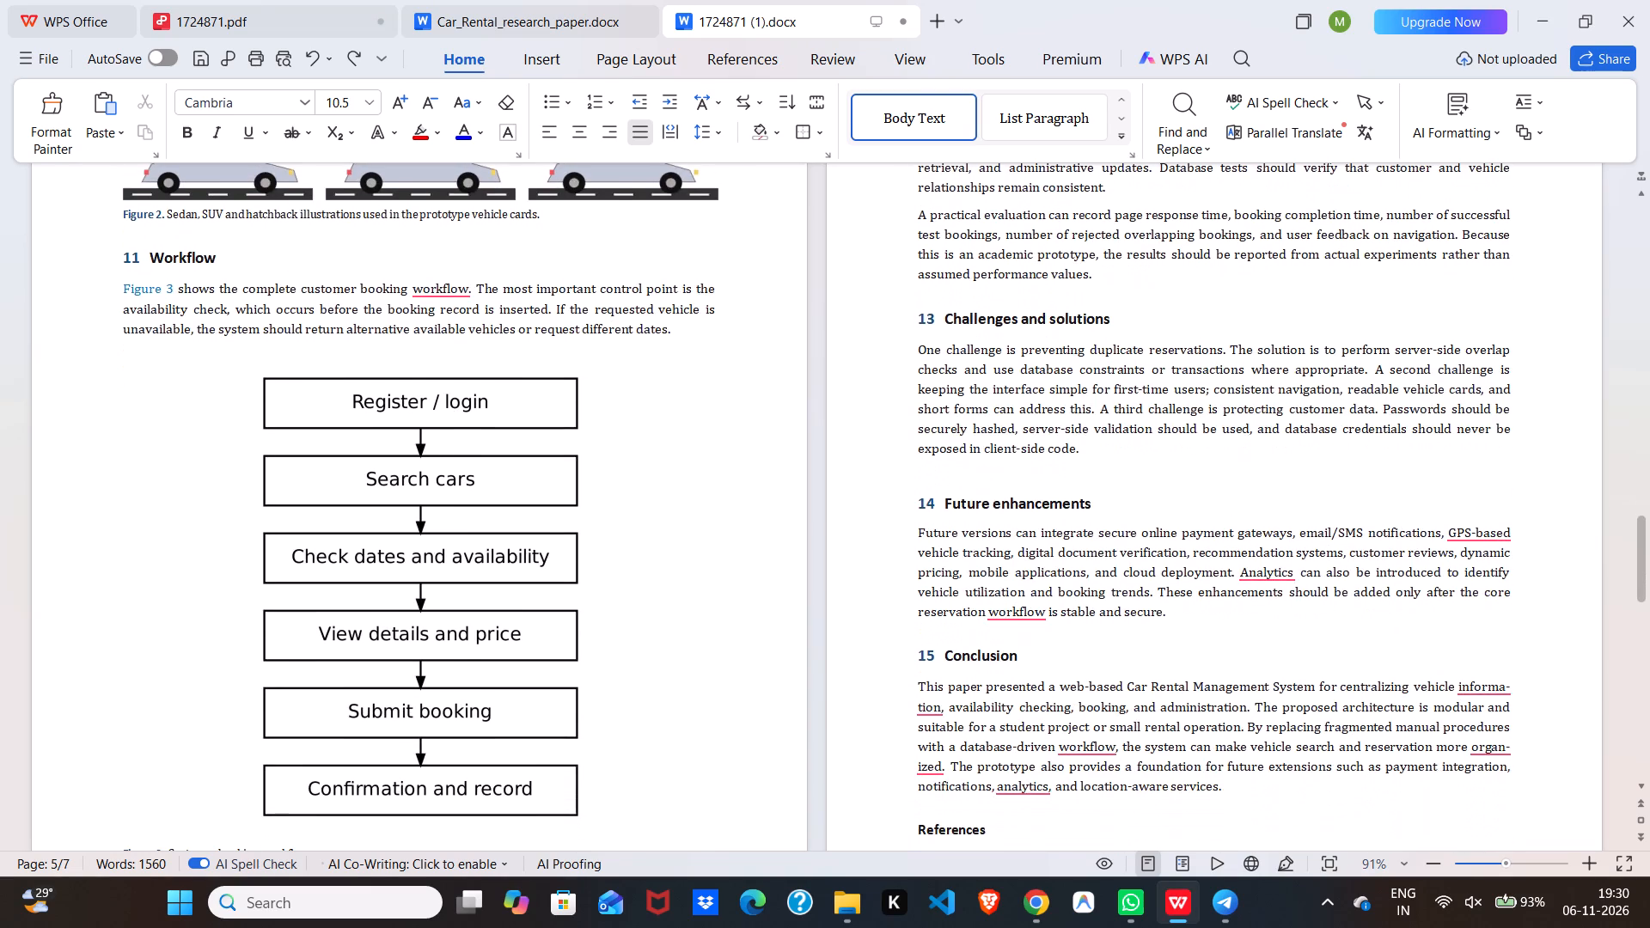
pyautogui.scroll(-4, 993, 604)
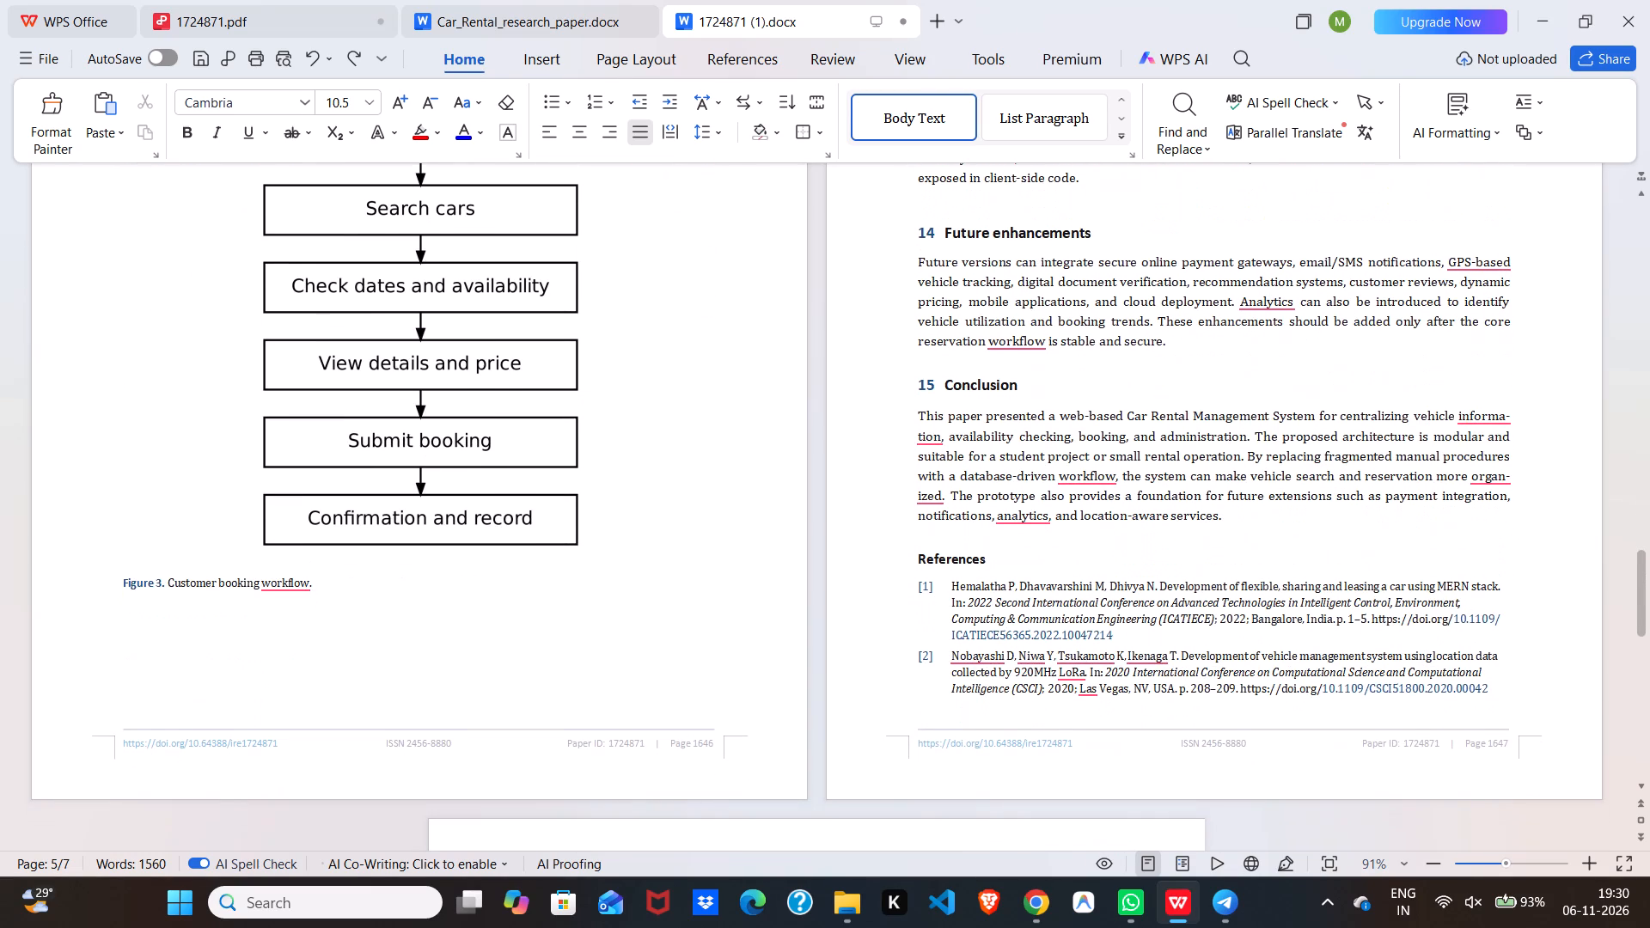
pyautogui.scroll(-3, 989, 693)
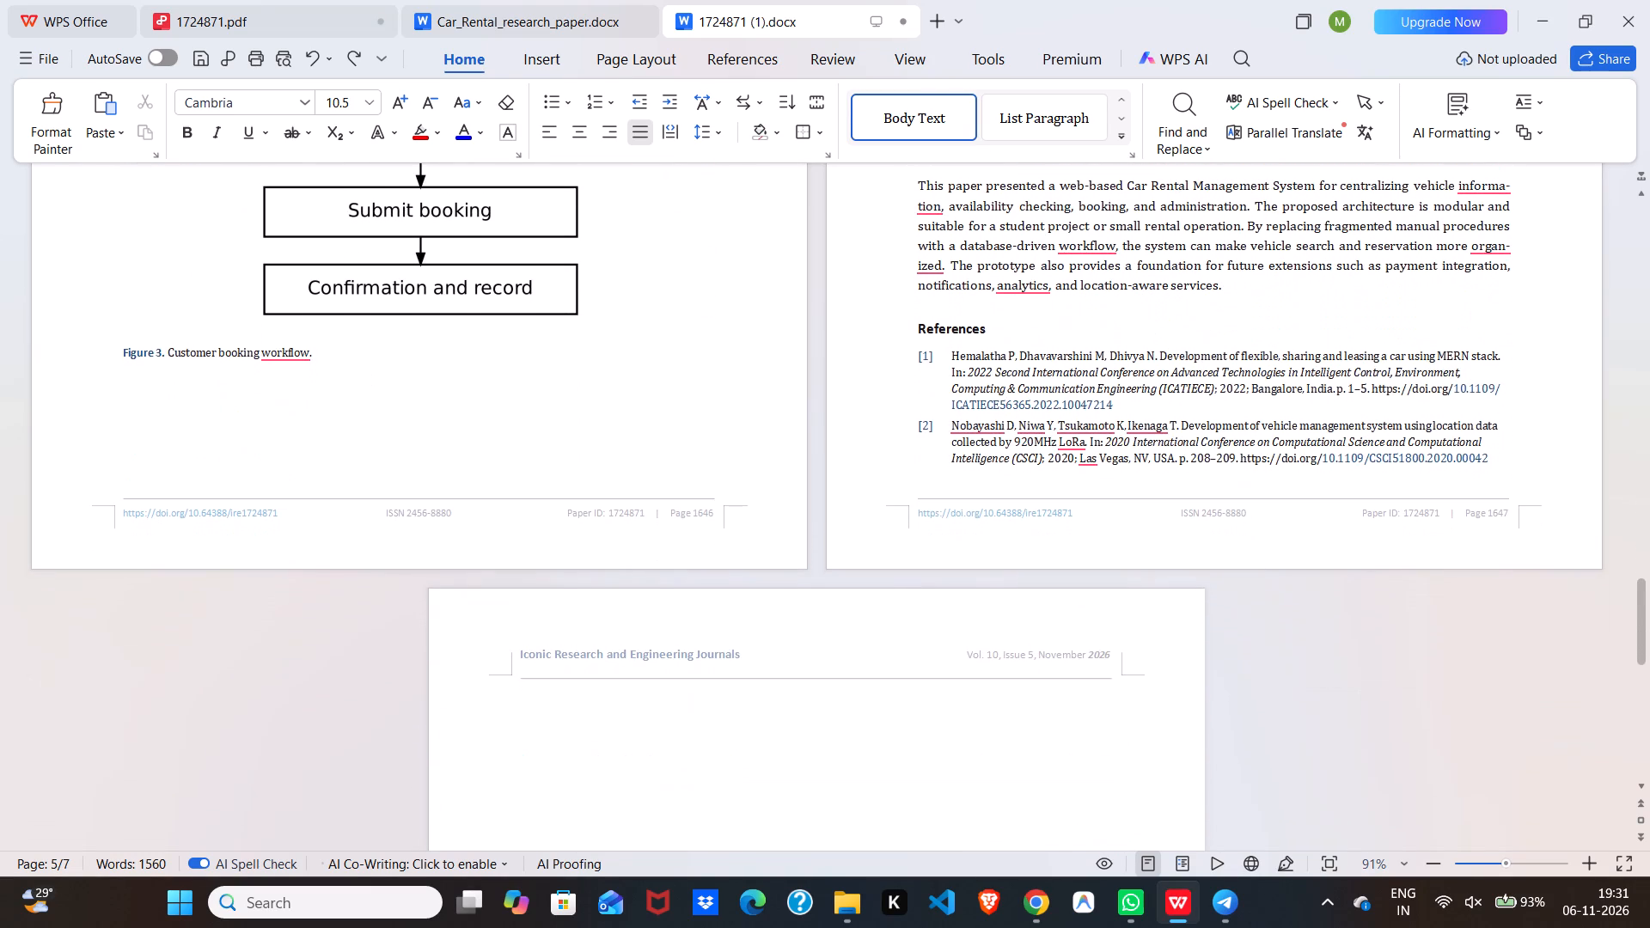
# Save the edited car rental paper document.
pyautogui.hotkey('ctrl', 's')
# Switch to Chrome and bring up iLovePDF's Word to PDF converter.
pyautogui.click(1028, 906)
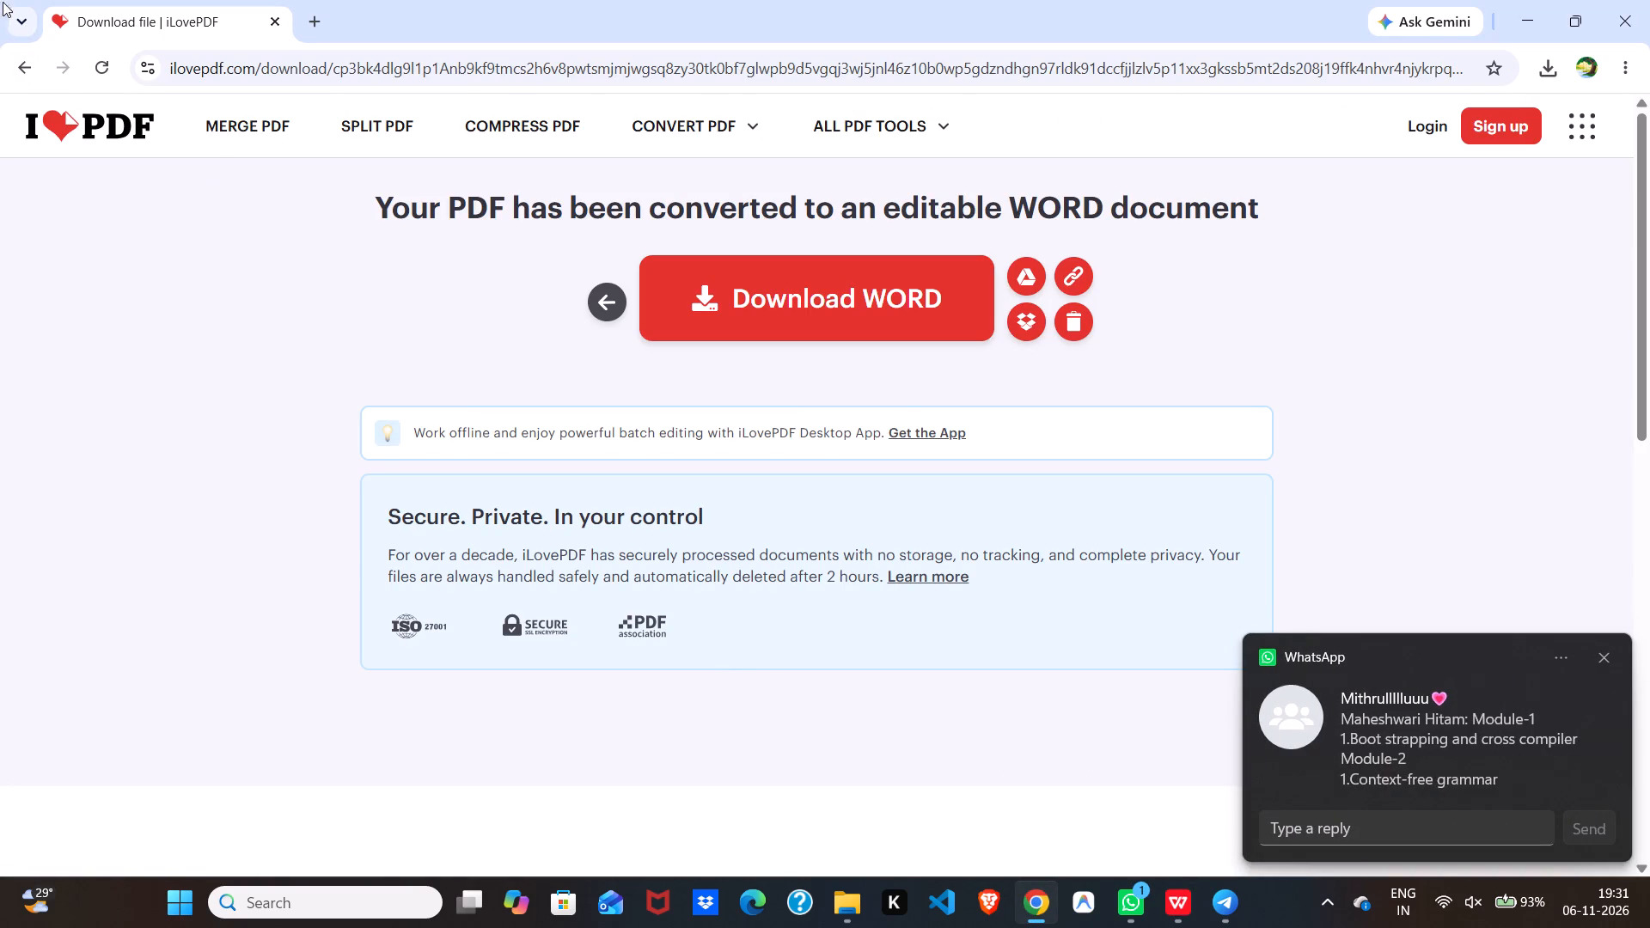
pyautogui.click(31, 85)
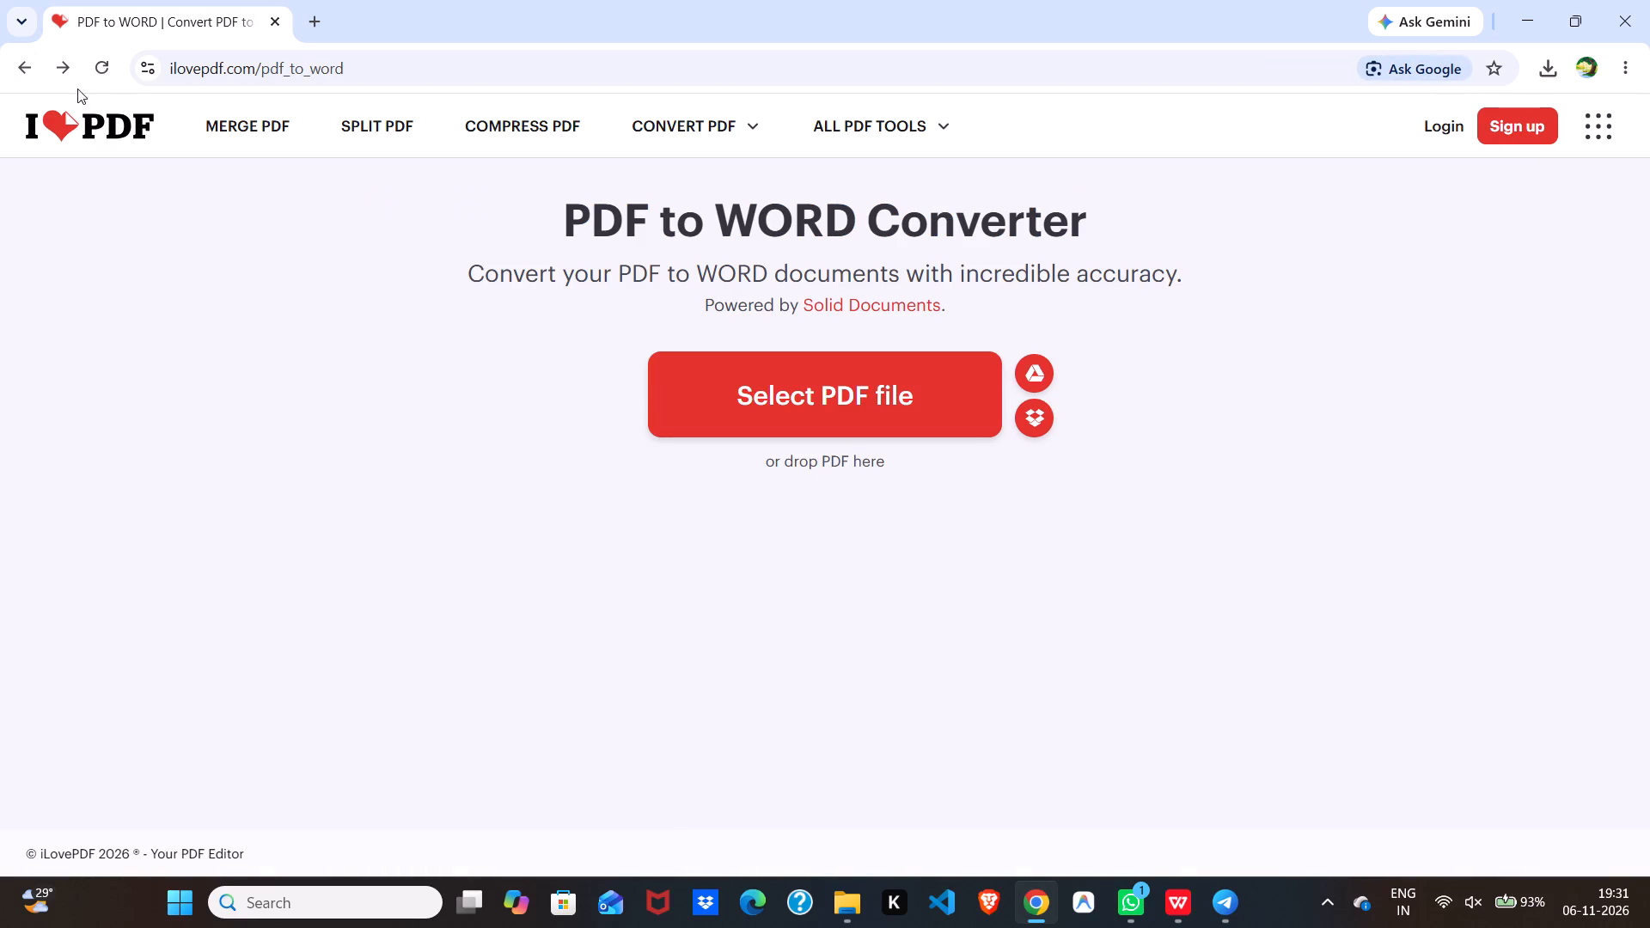
pyautogui.click(0, 64)
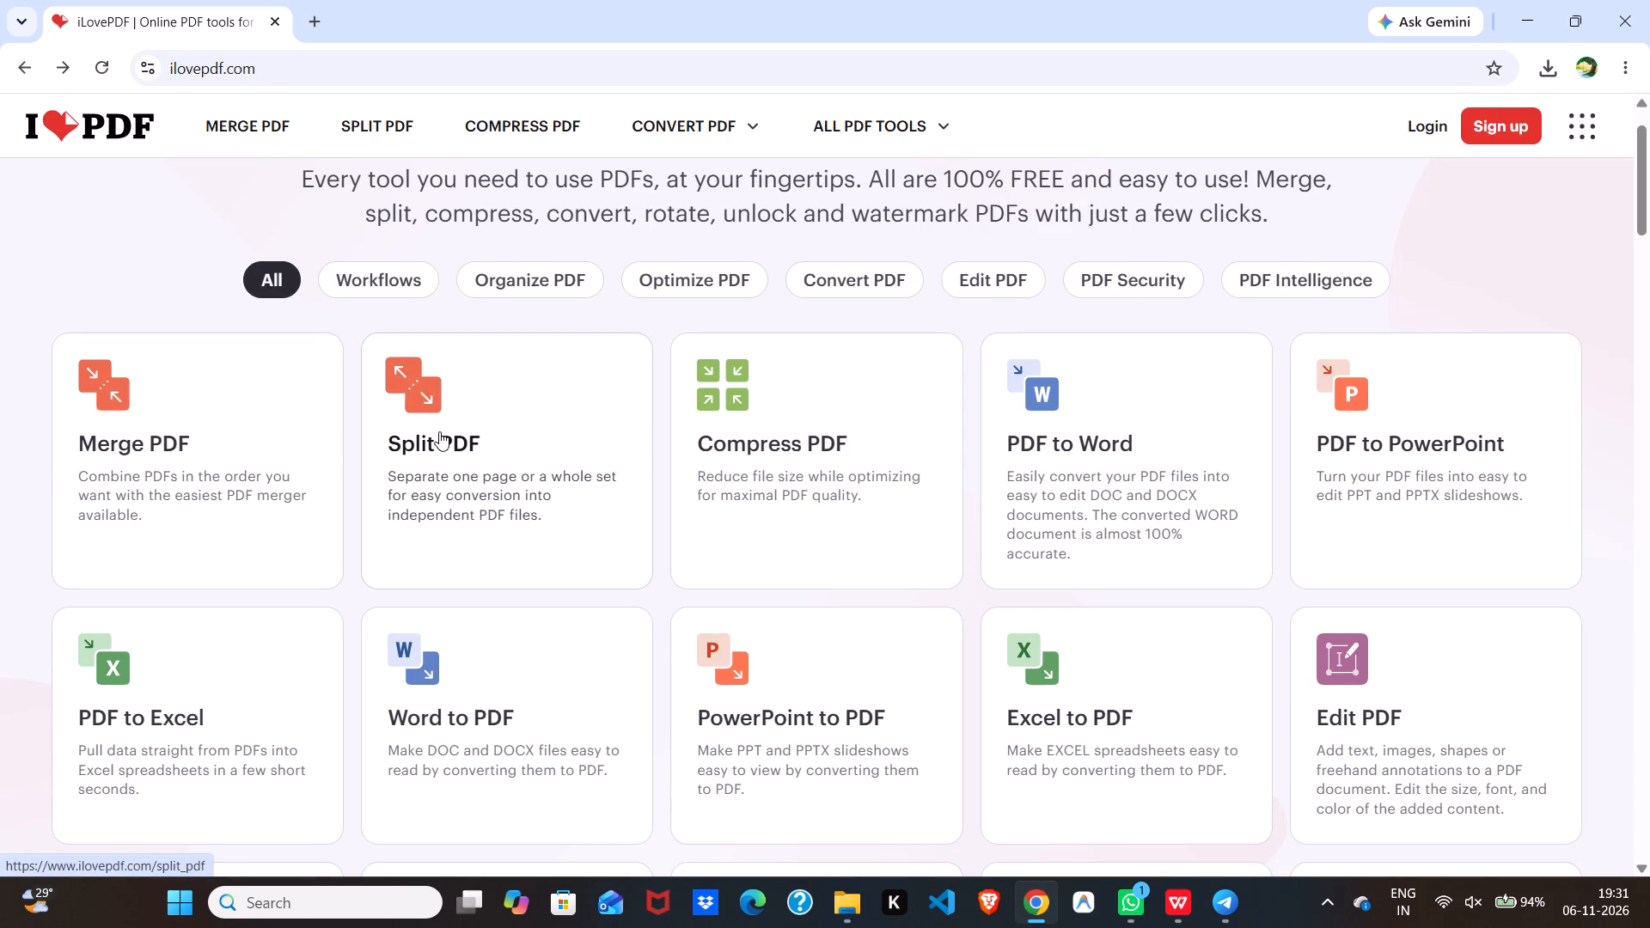
pyautogui.click(1088, 449)
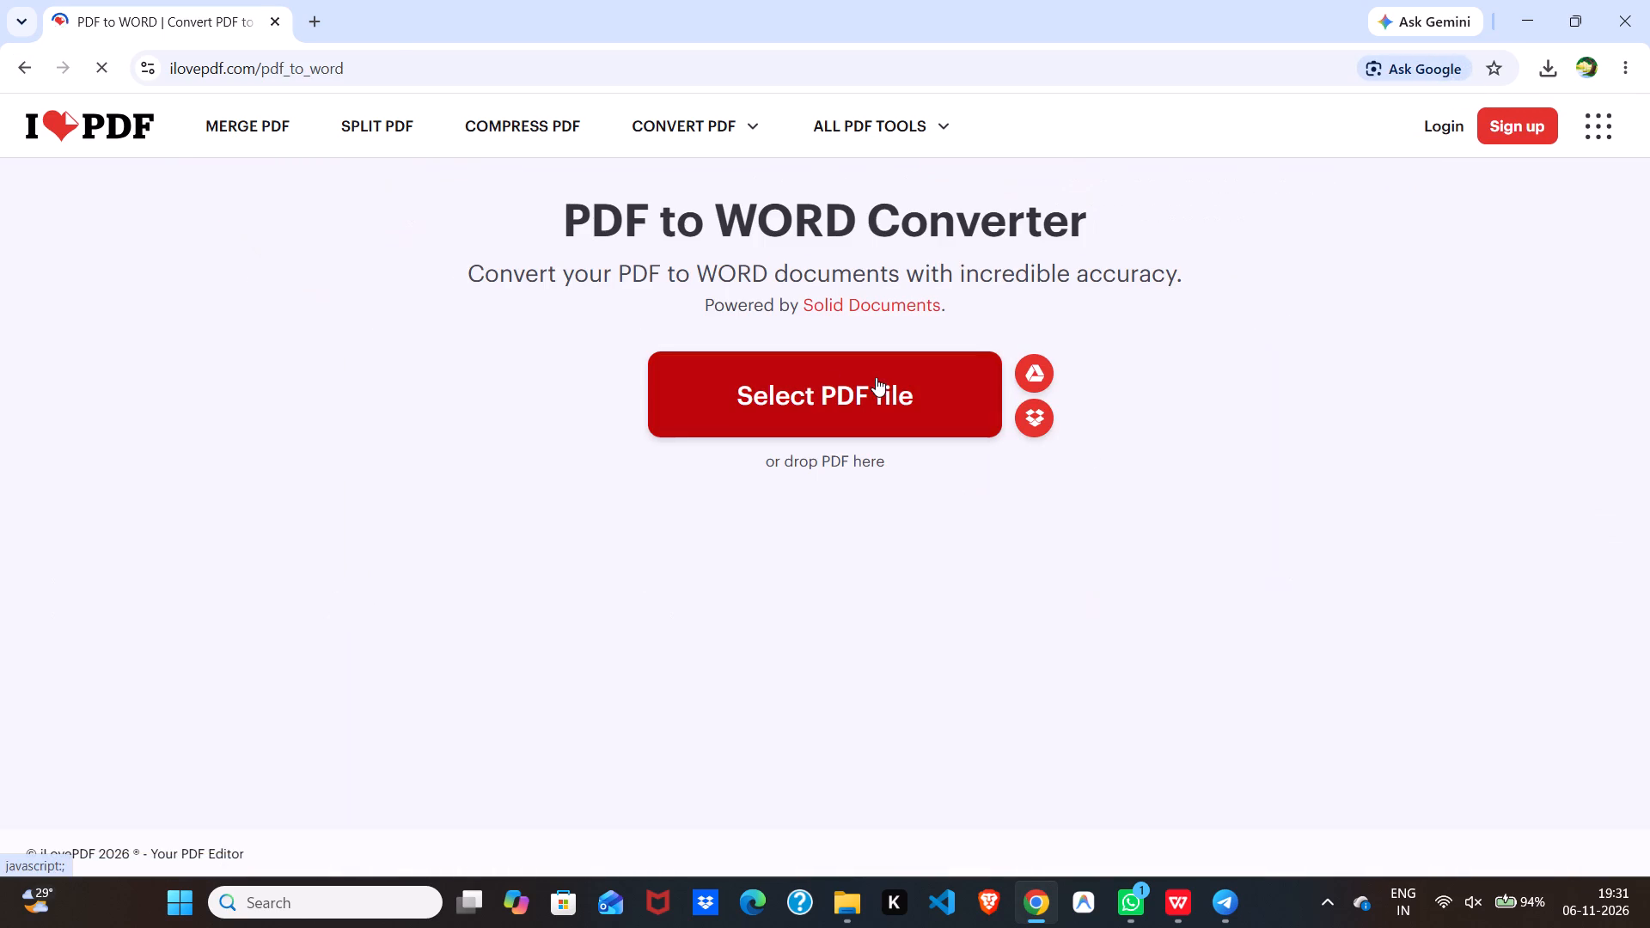
pyautogui.click(3, 62)
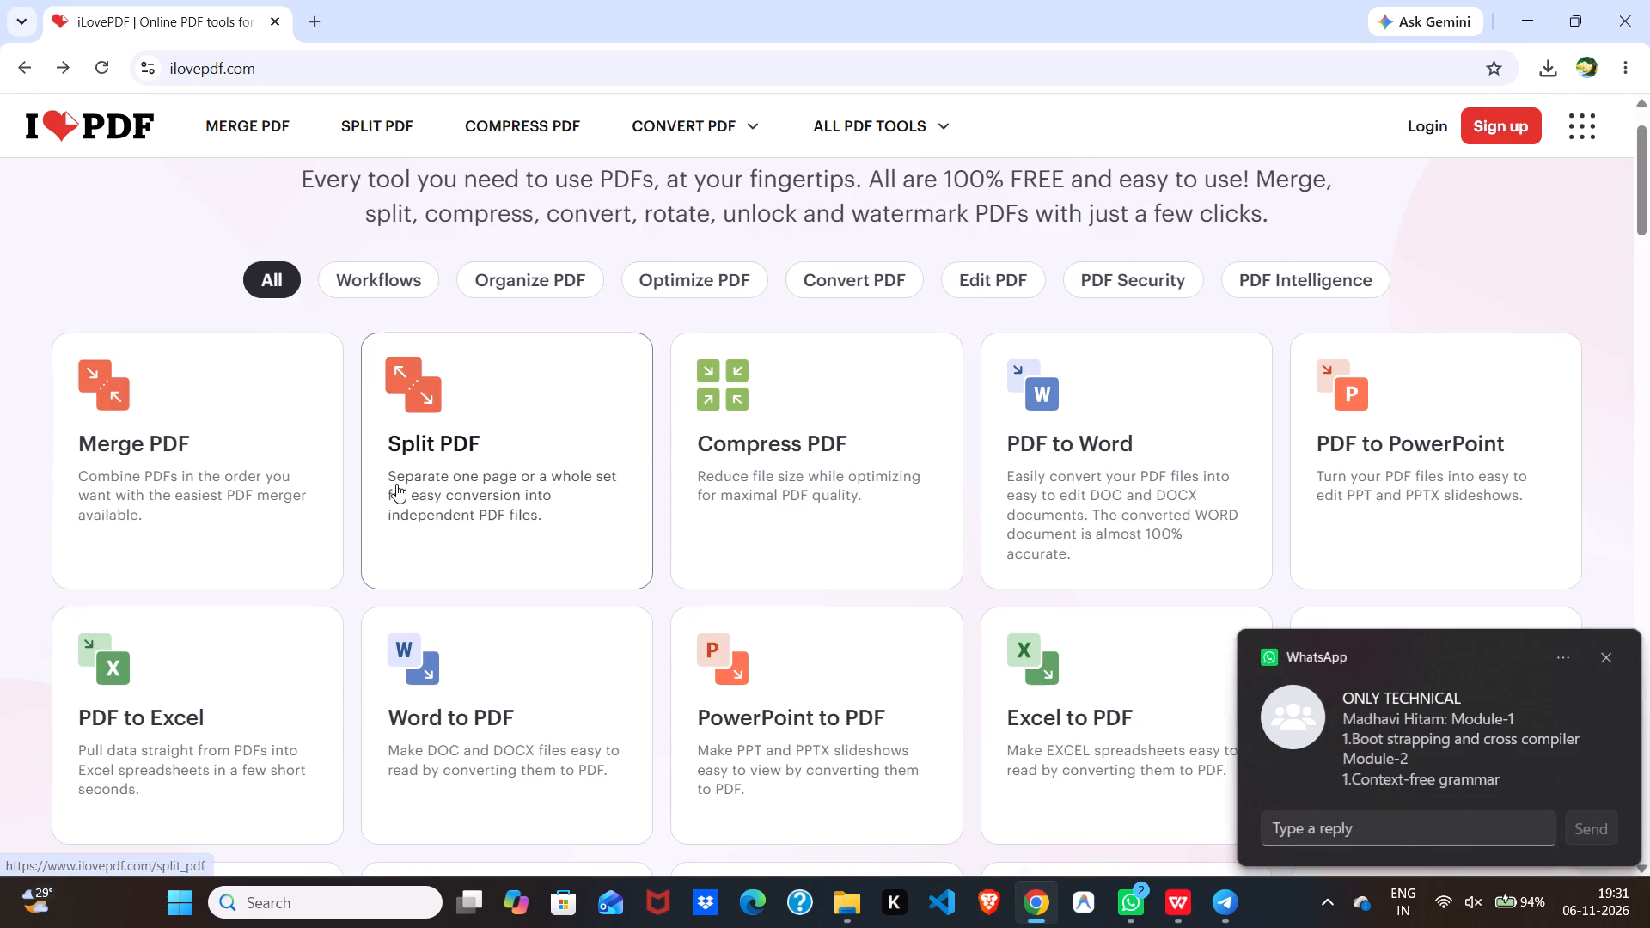
pyautogui.click(449, 693)
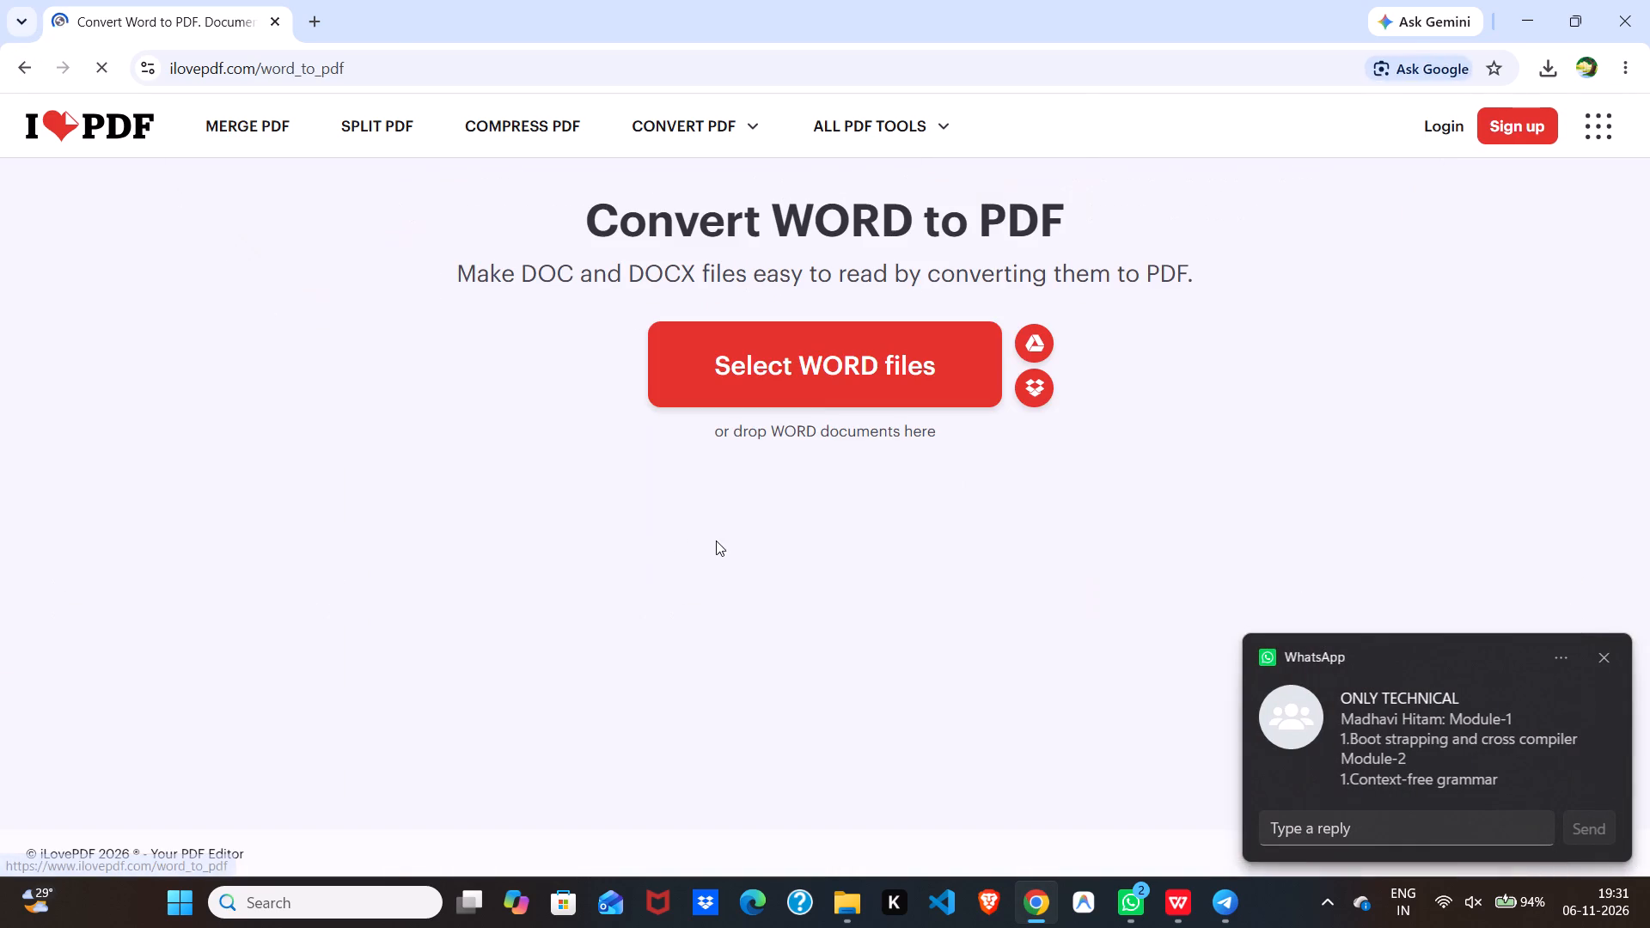
# Load 1724871 (1).docx from the Downloads folder into the converter and convert it to PDF.
pyautogui.click(874, 333)
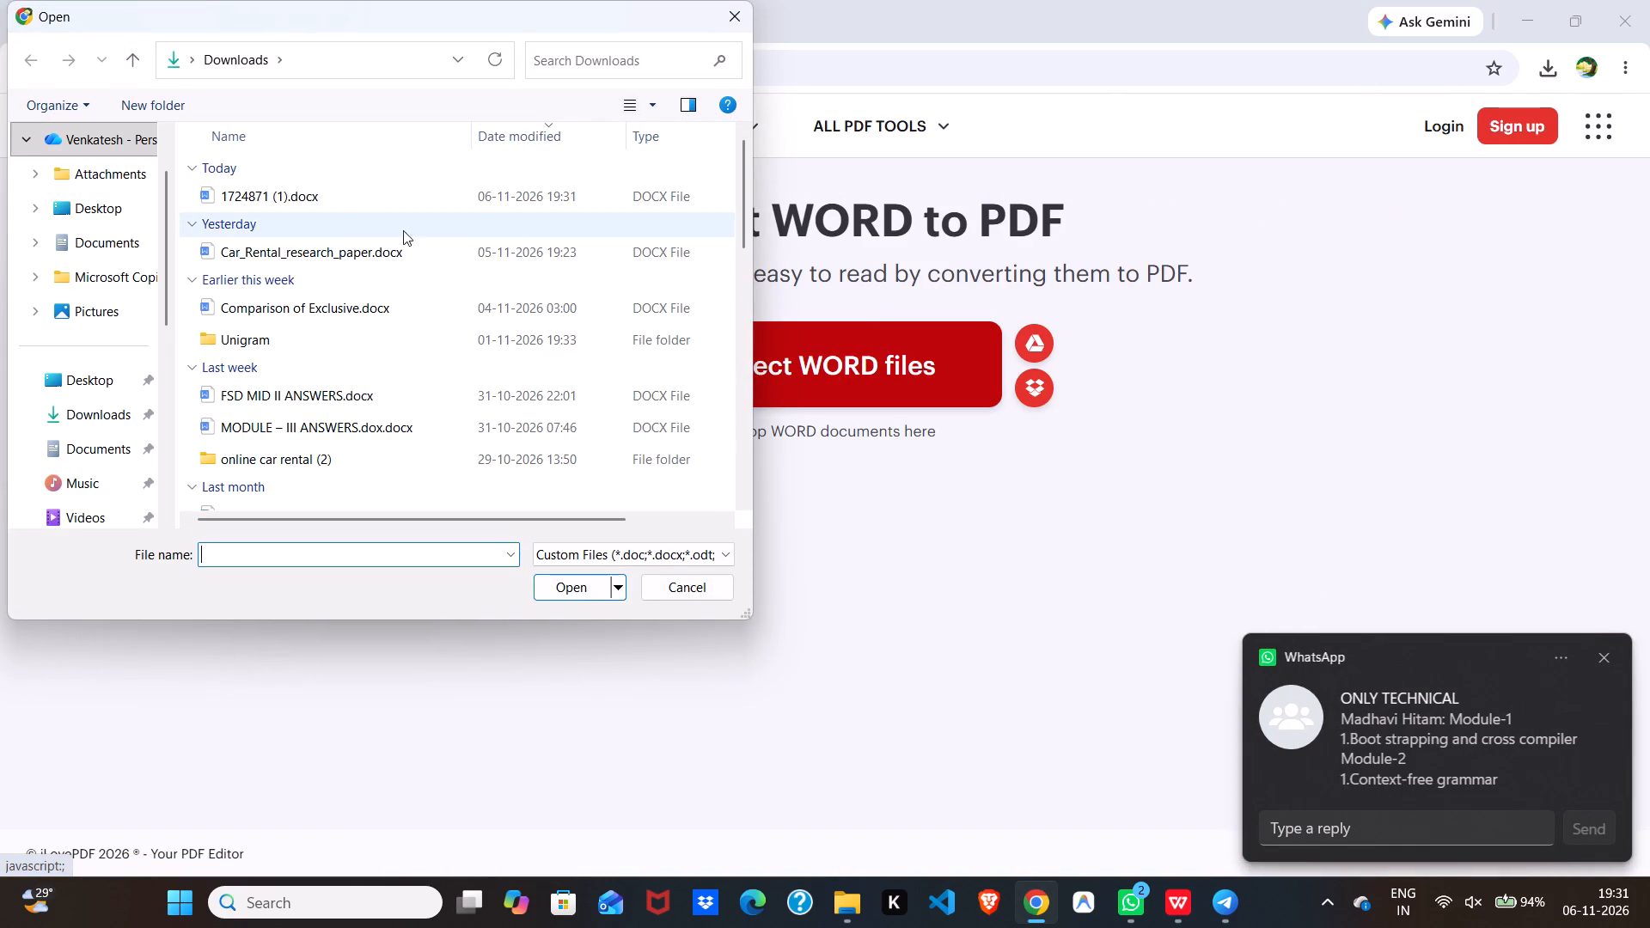
pyautogui.doubleClick(307, 195)
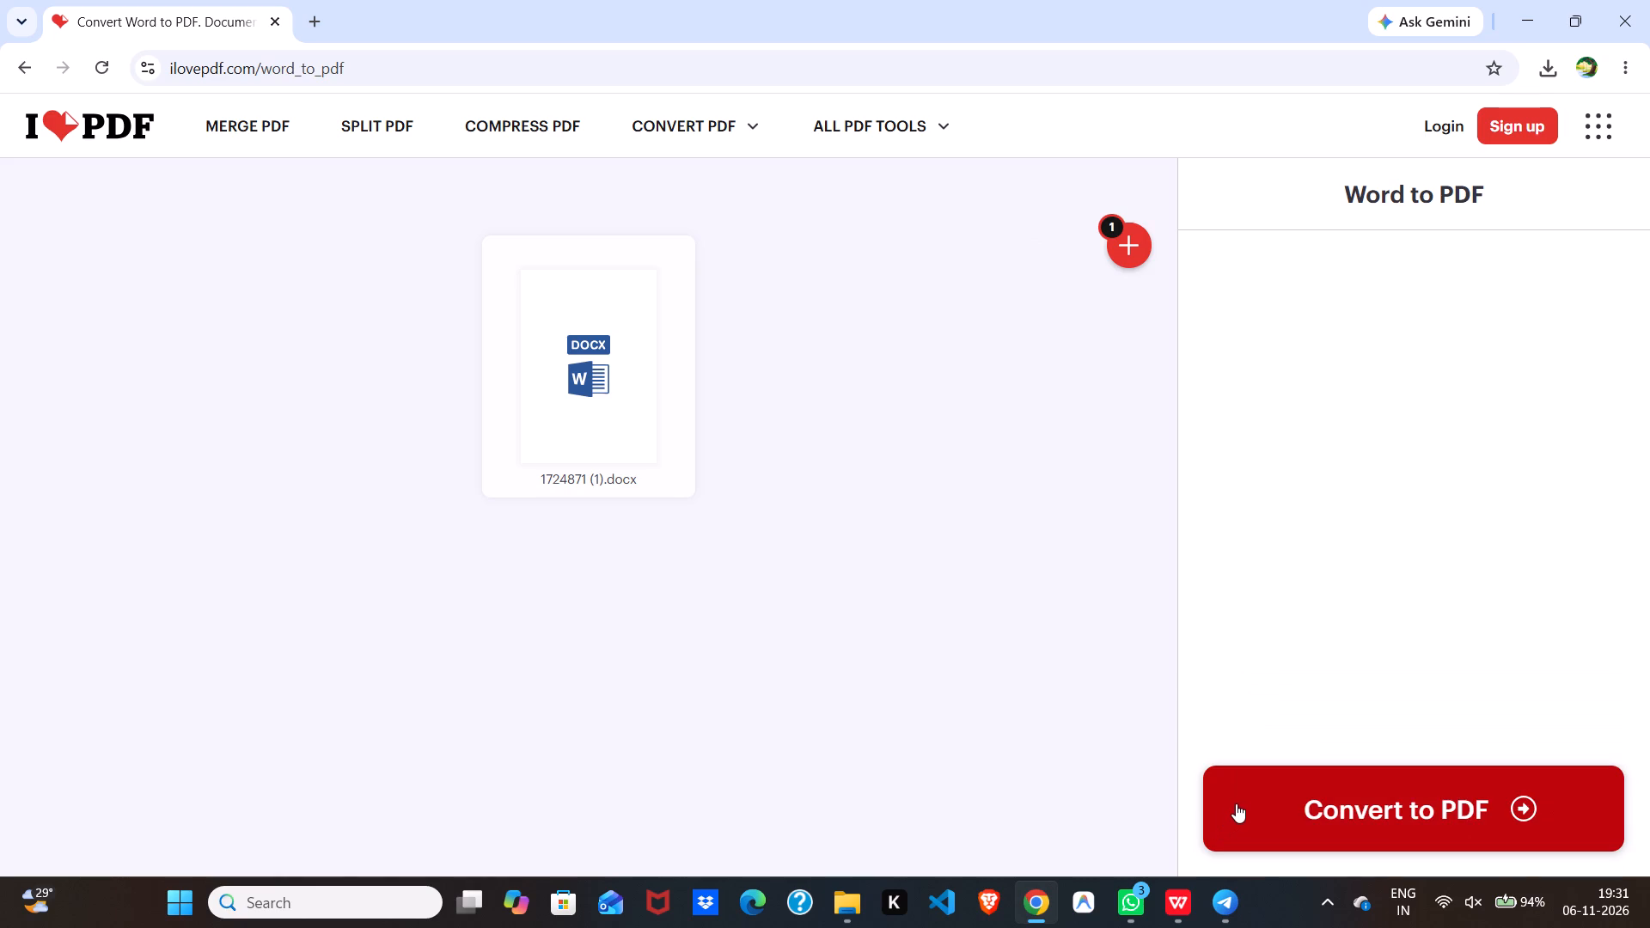
pyautogui.click(1316, 809)
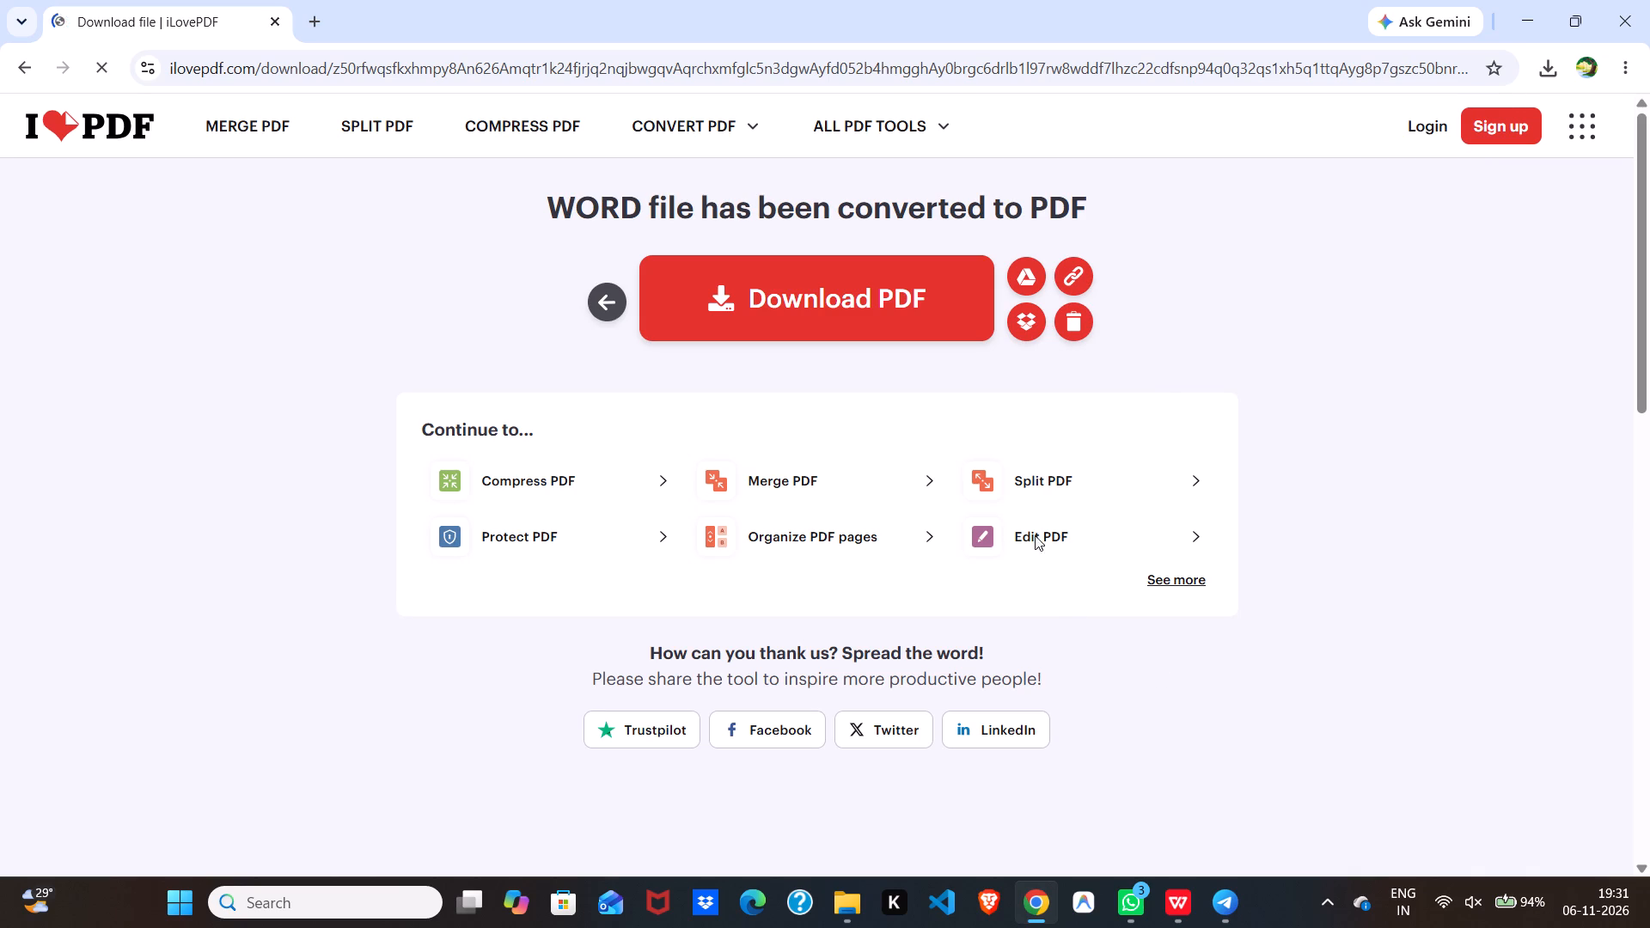
# Download the converted PDF.
pyautogui.click(871, 302)
# Locate the newly downloaded 1724871 (1) (1).pdf in the Downloads folder and open it.
pyautogui.click(1543, 68)
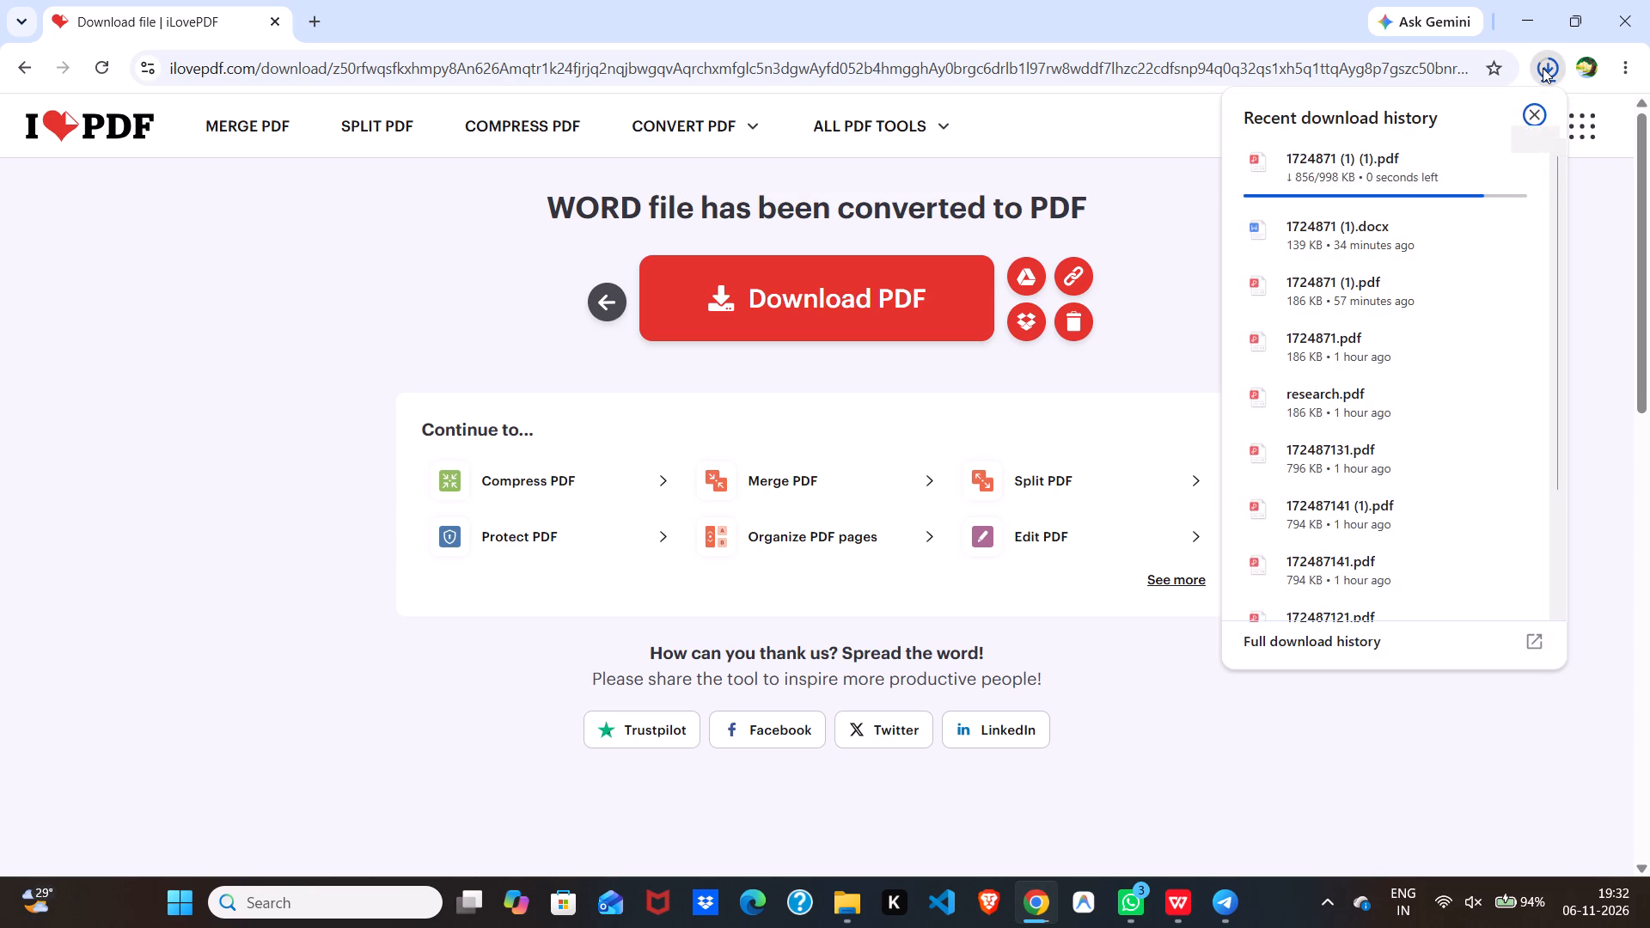
pyautogui.click(1482, 167)
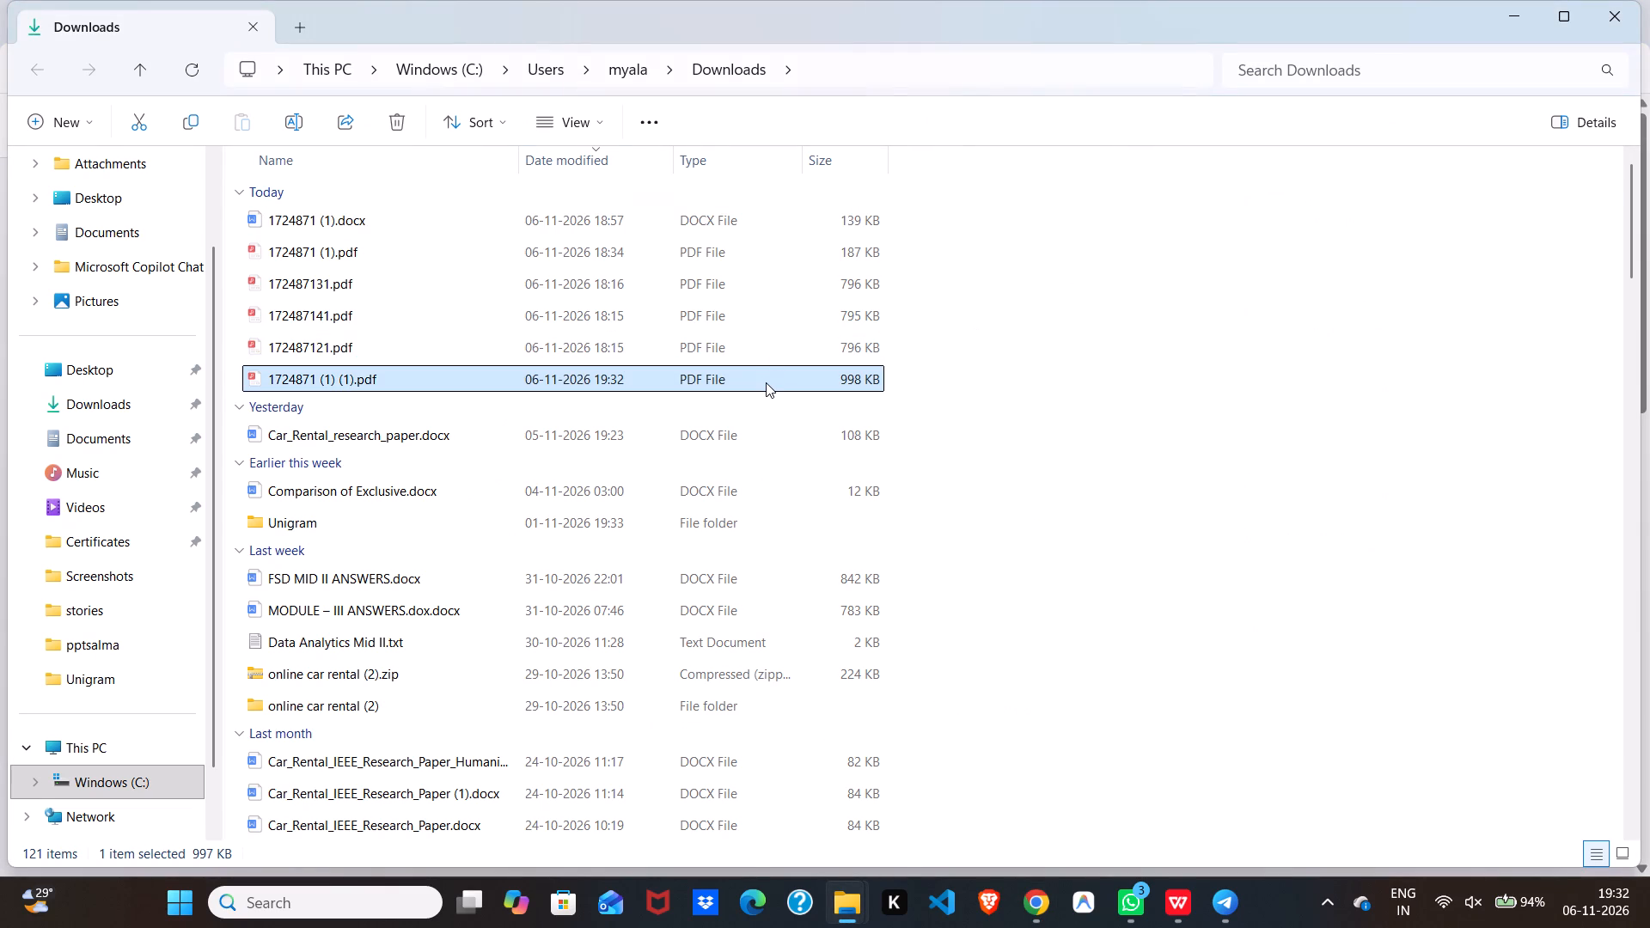
pyautogui.click(766, 382)
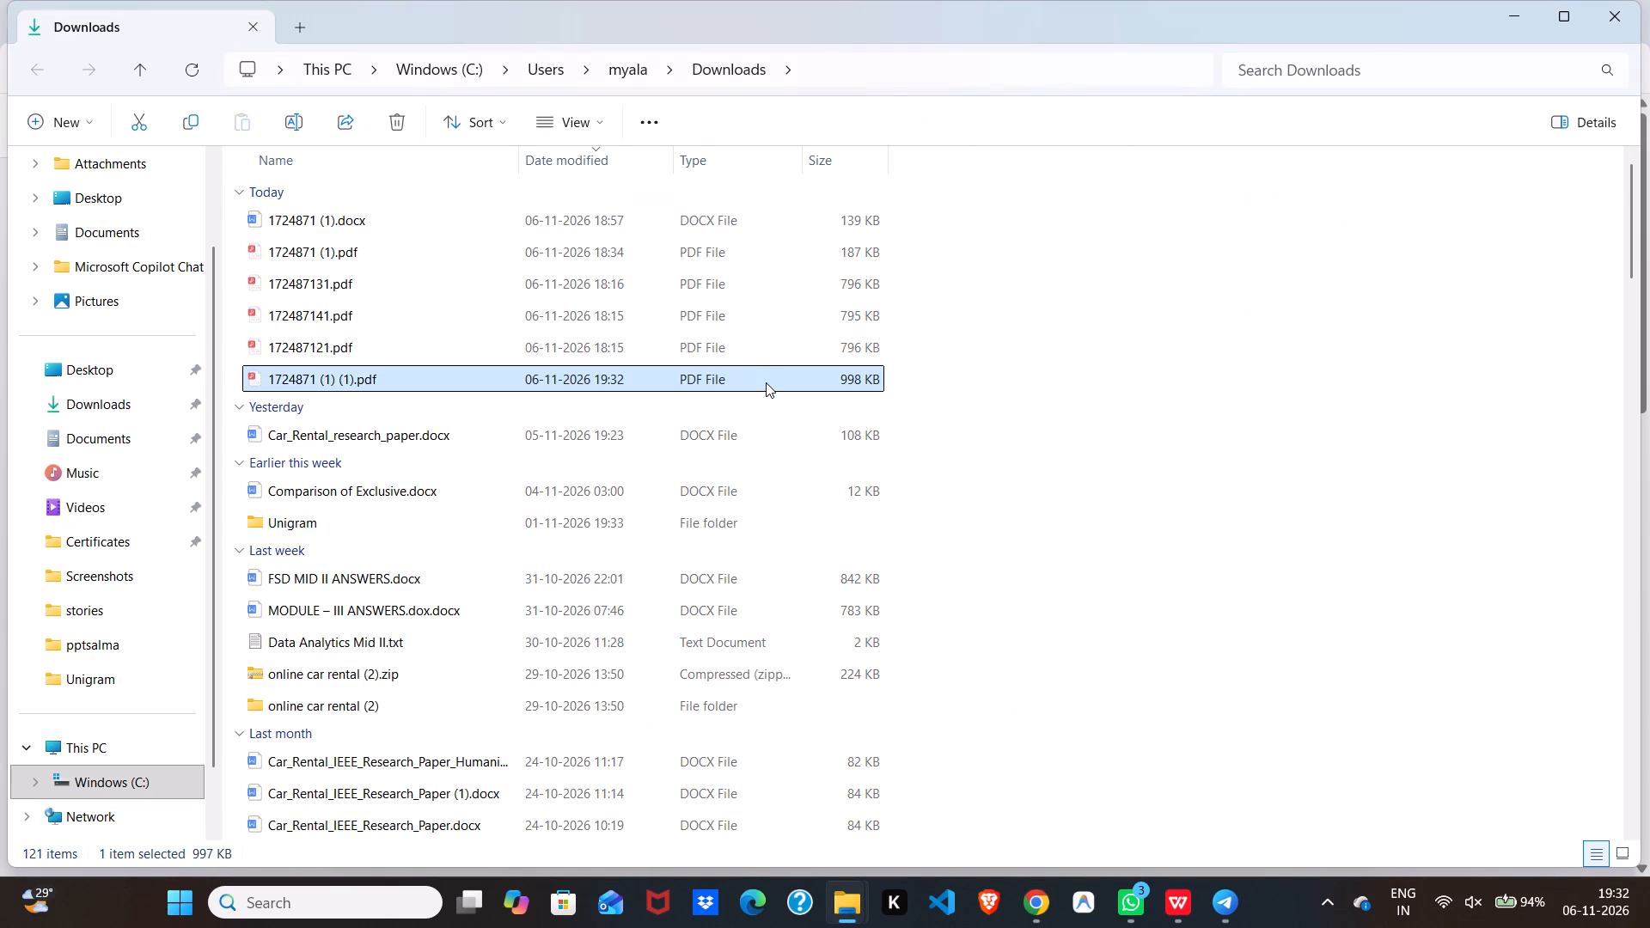
pyautogui.click(766, 382)
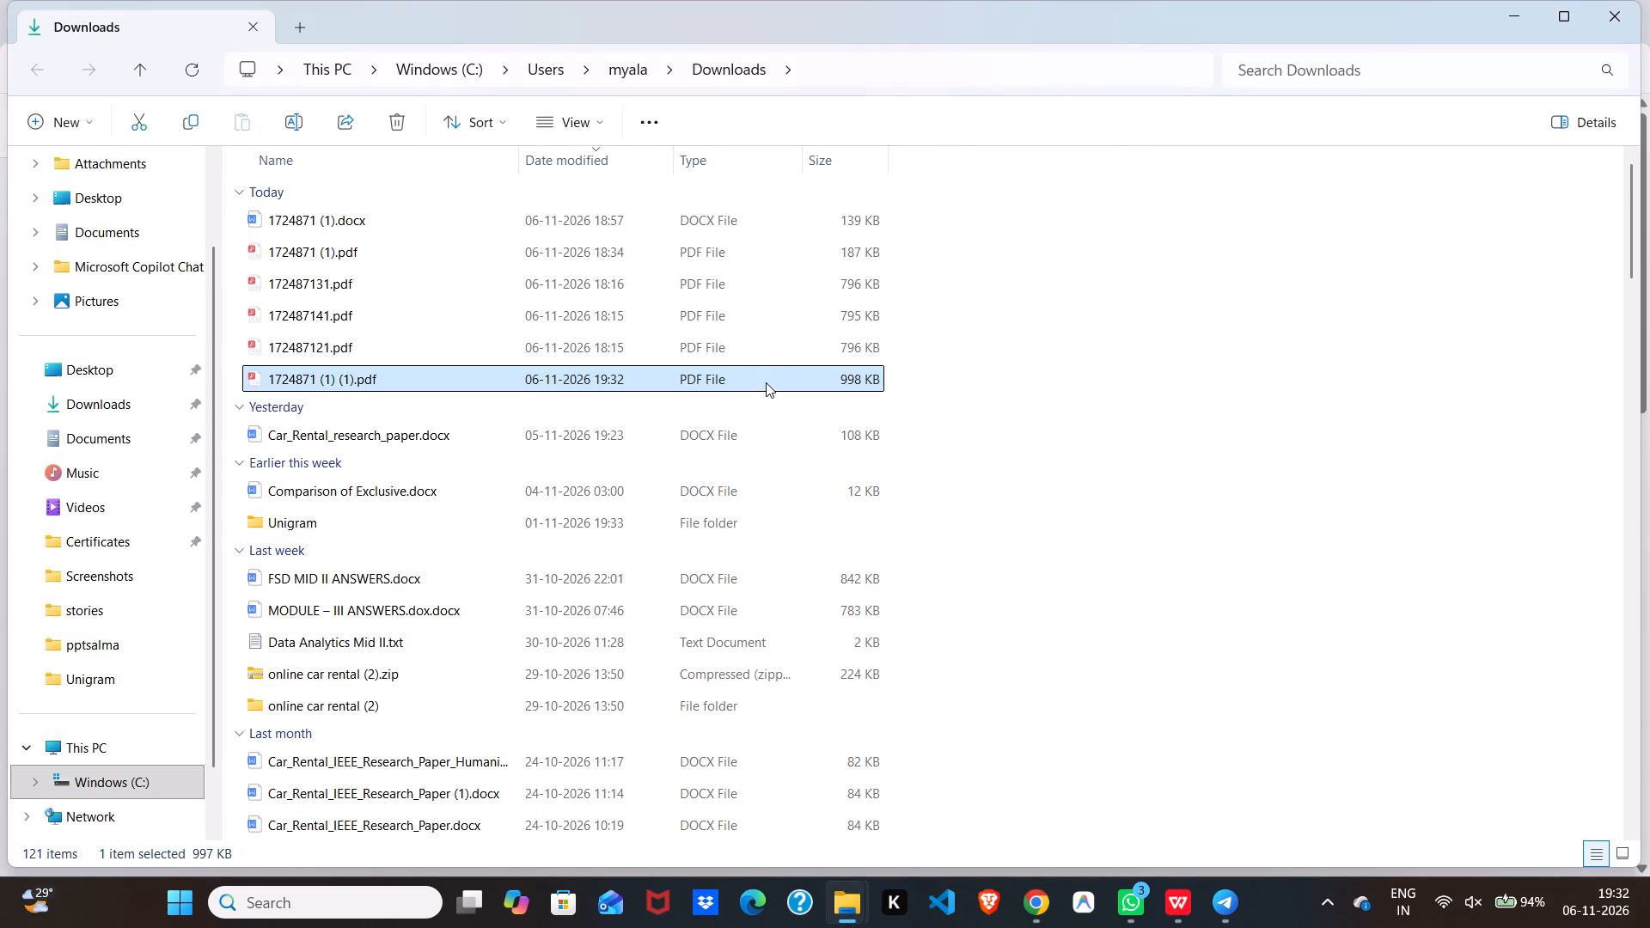
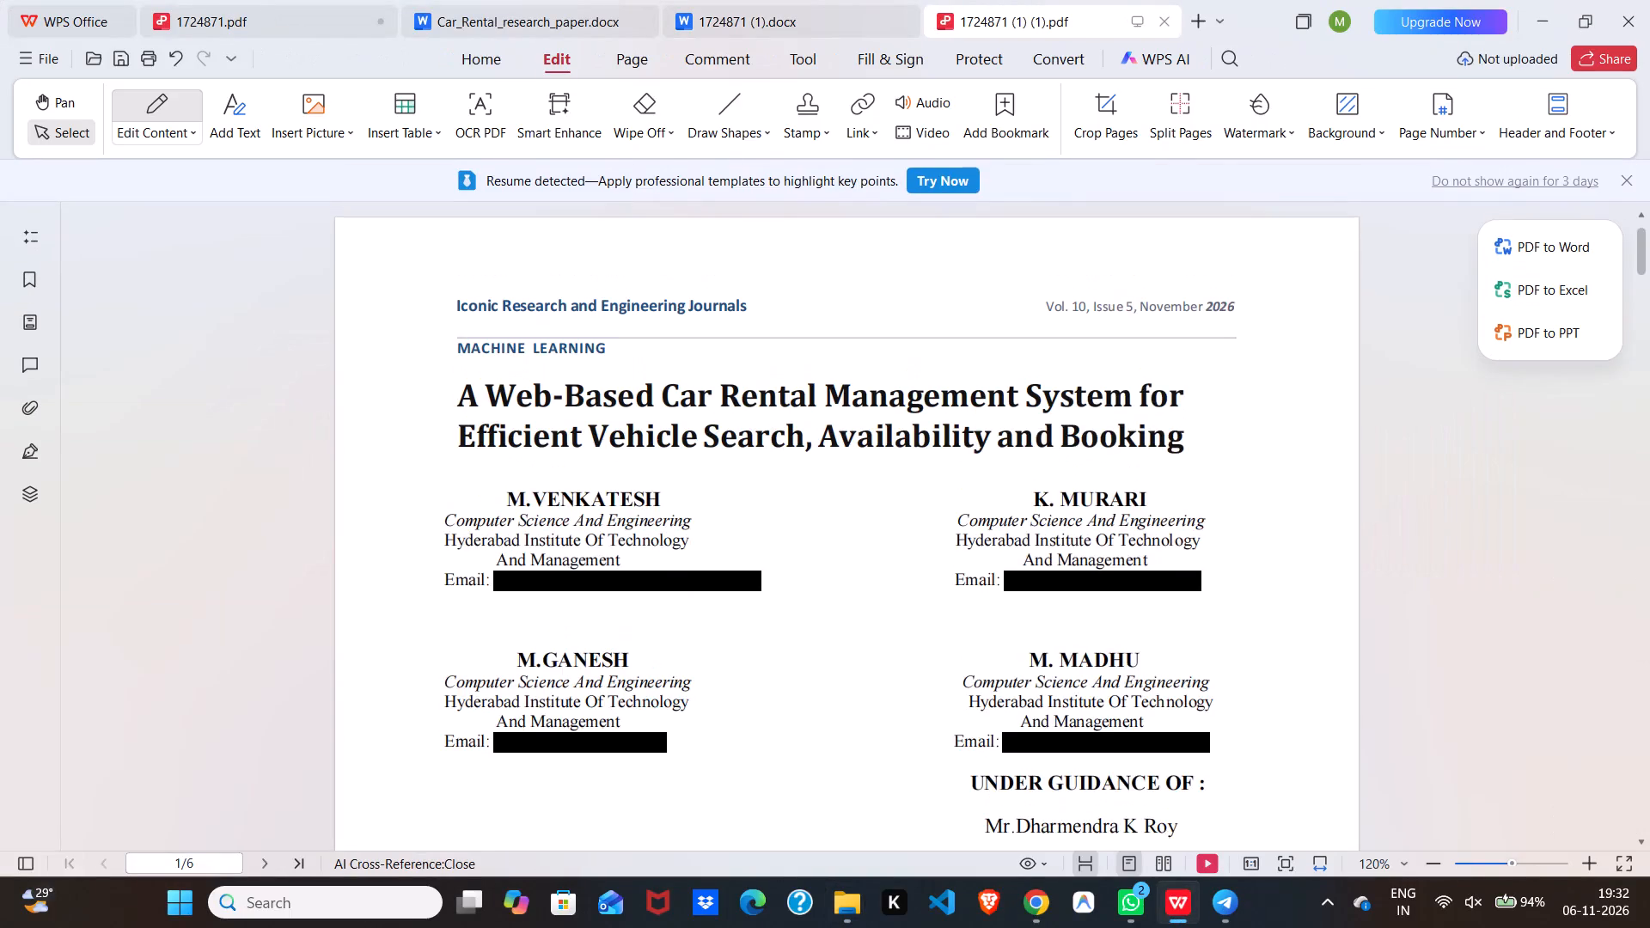
# Review the layout of the converted 1724871 (1) (1).pdf from the first page through the last.
pyautogui.scroll(-4, 780, 441)
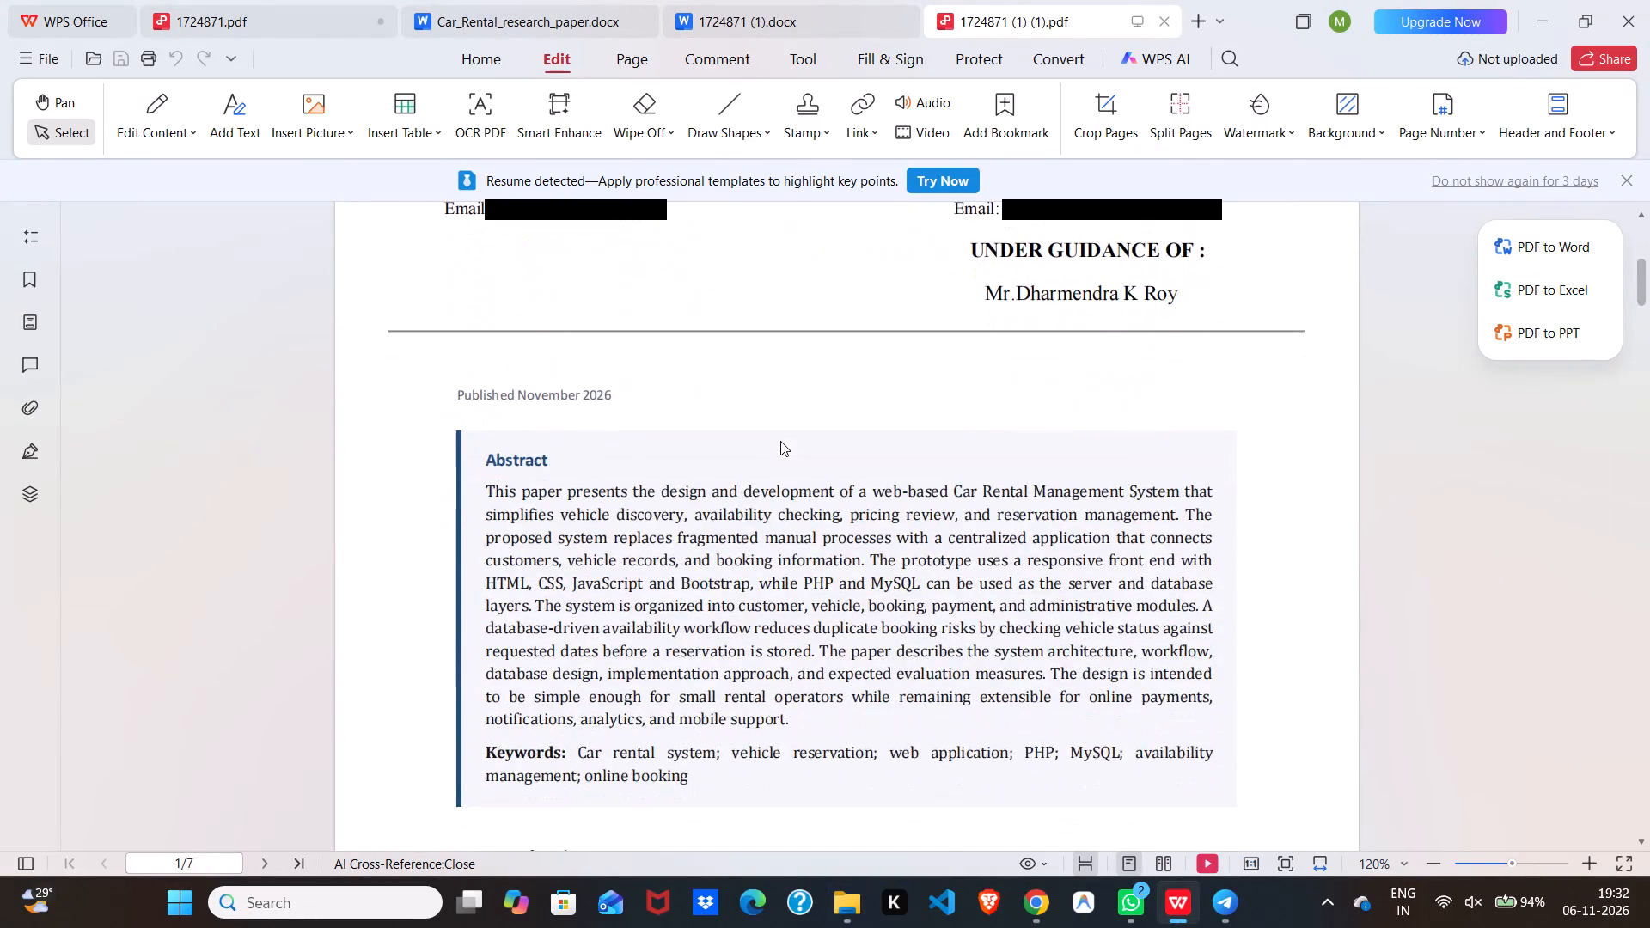
pyautogui.scroll(-5, 780, 441)
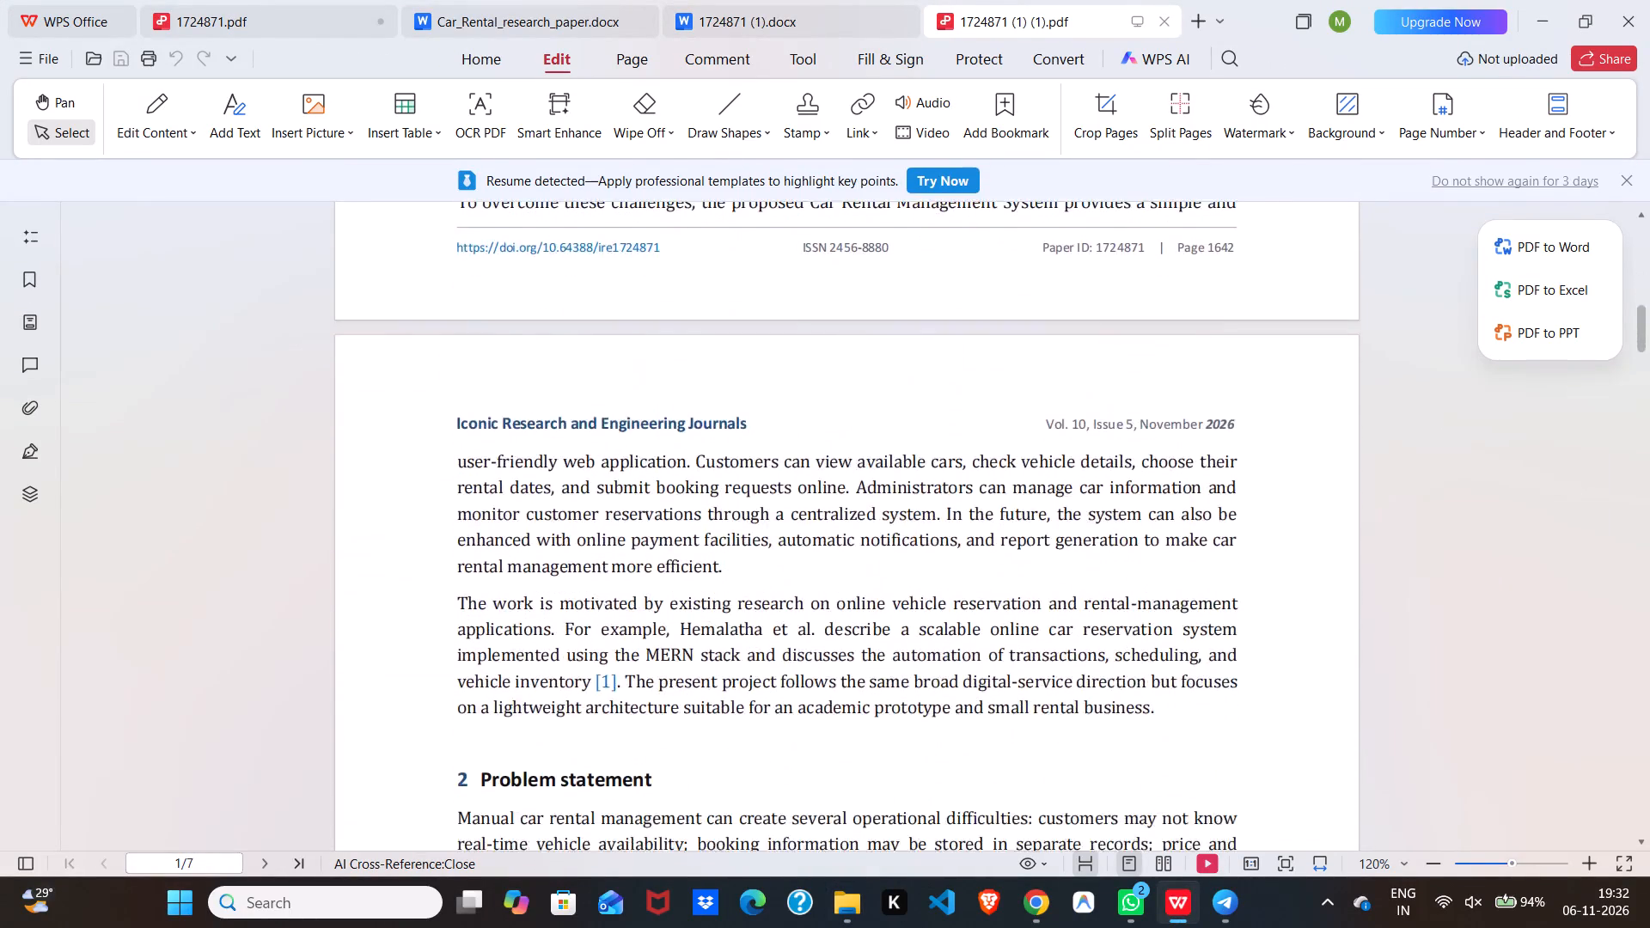
pyautogui.scroll(-5, 780, 441)
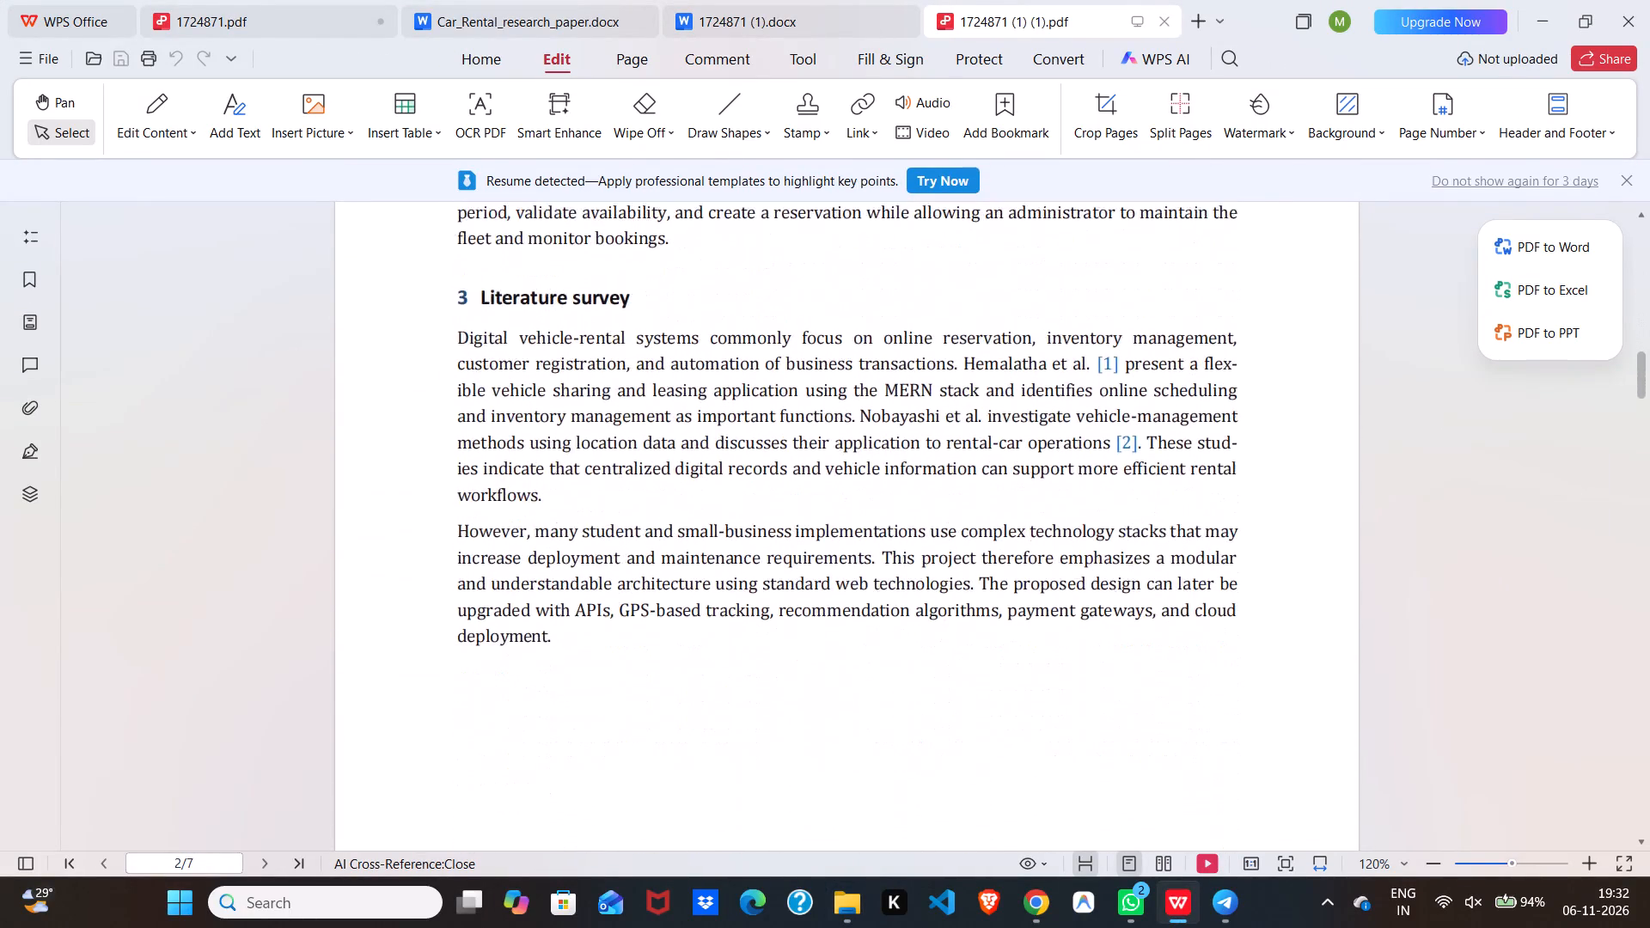
pyautogui.scroll(-5, 780, 441)
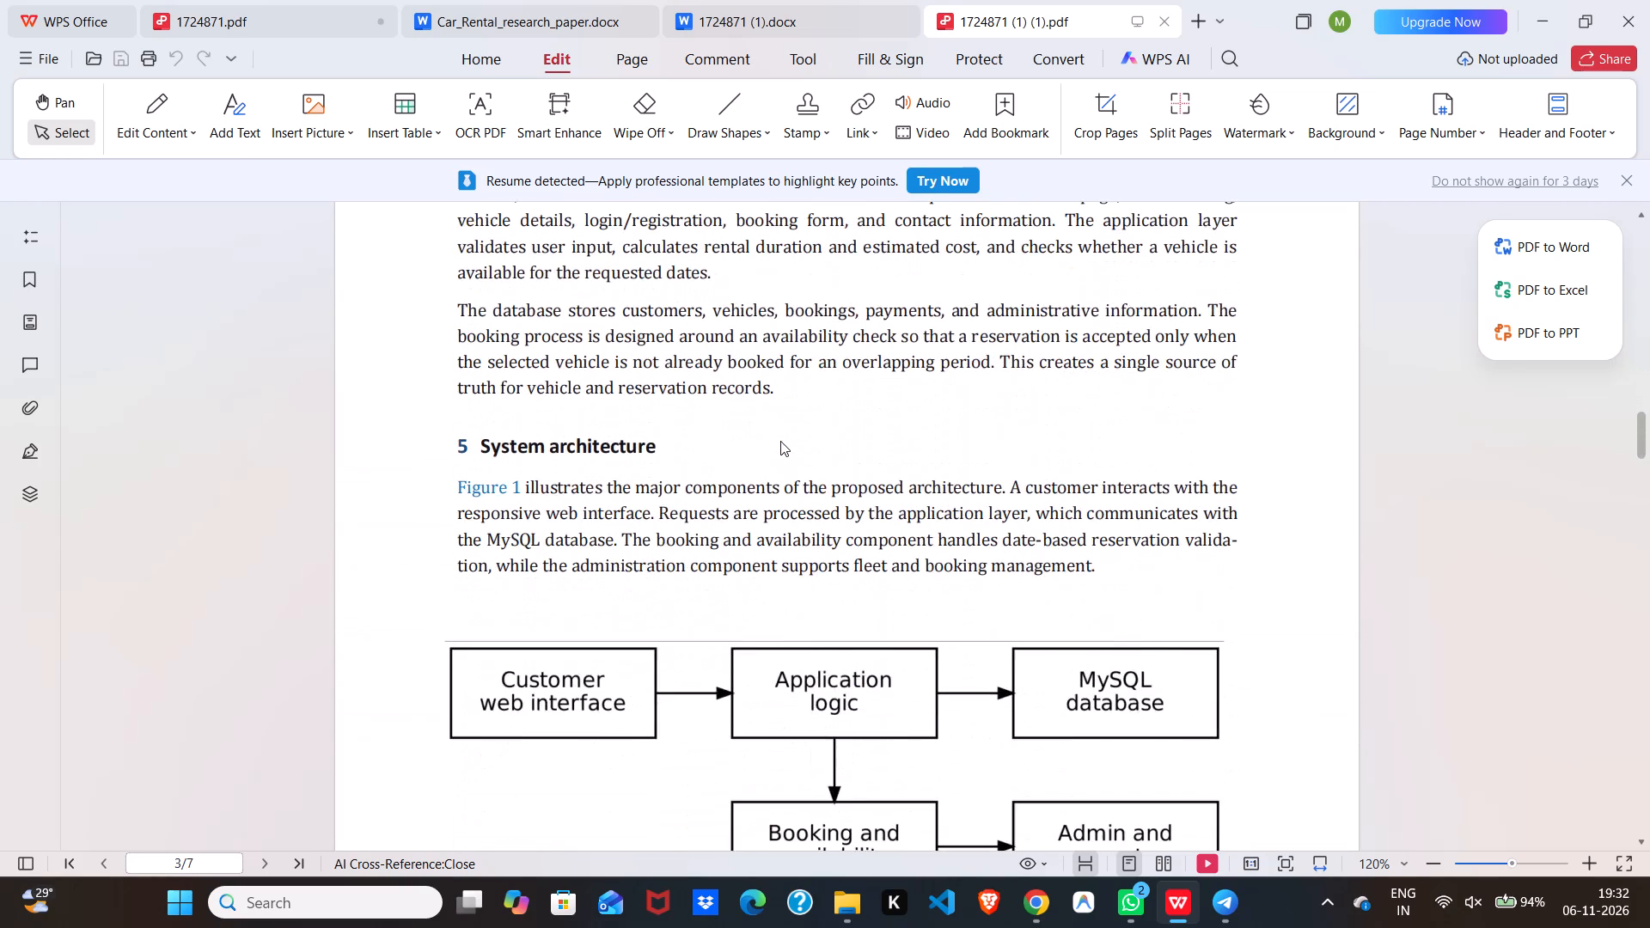
pyautogui.scroll(-4, 780, 441)
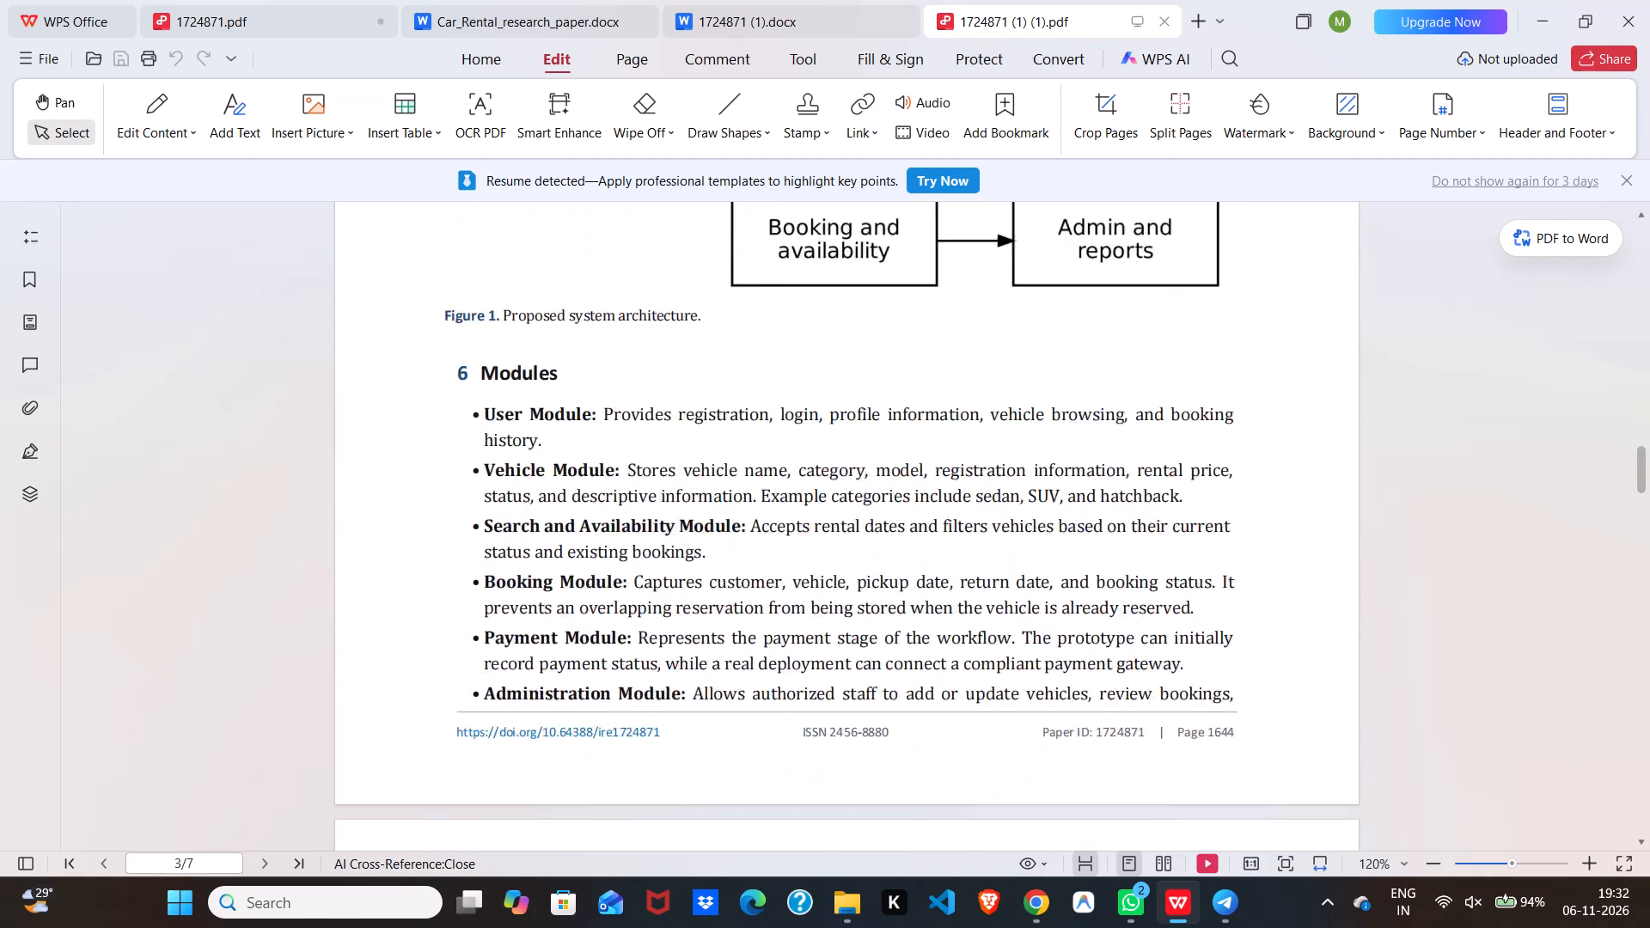
pyautogui.scroll(-3, 780, 441)
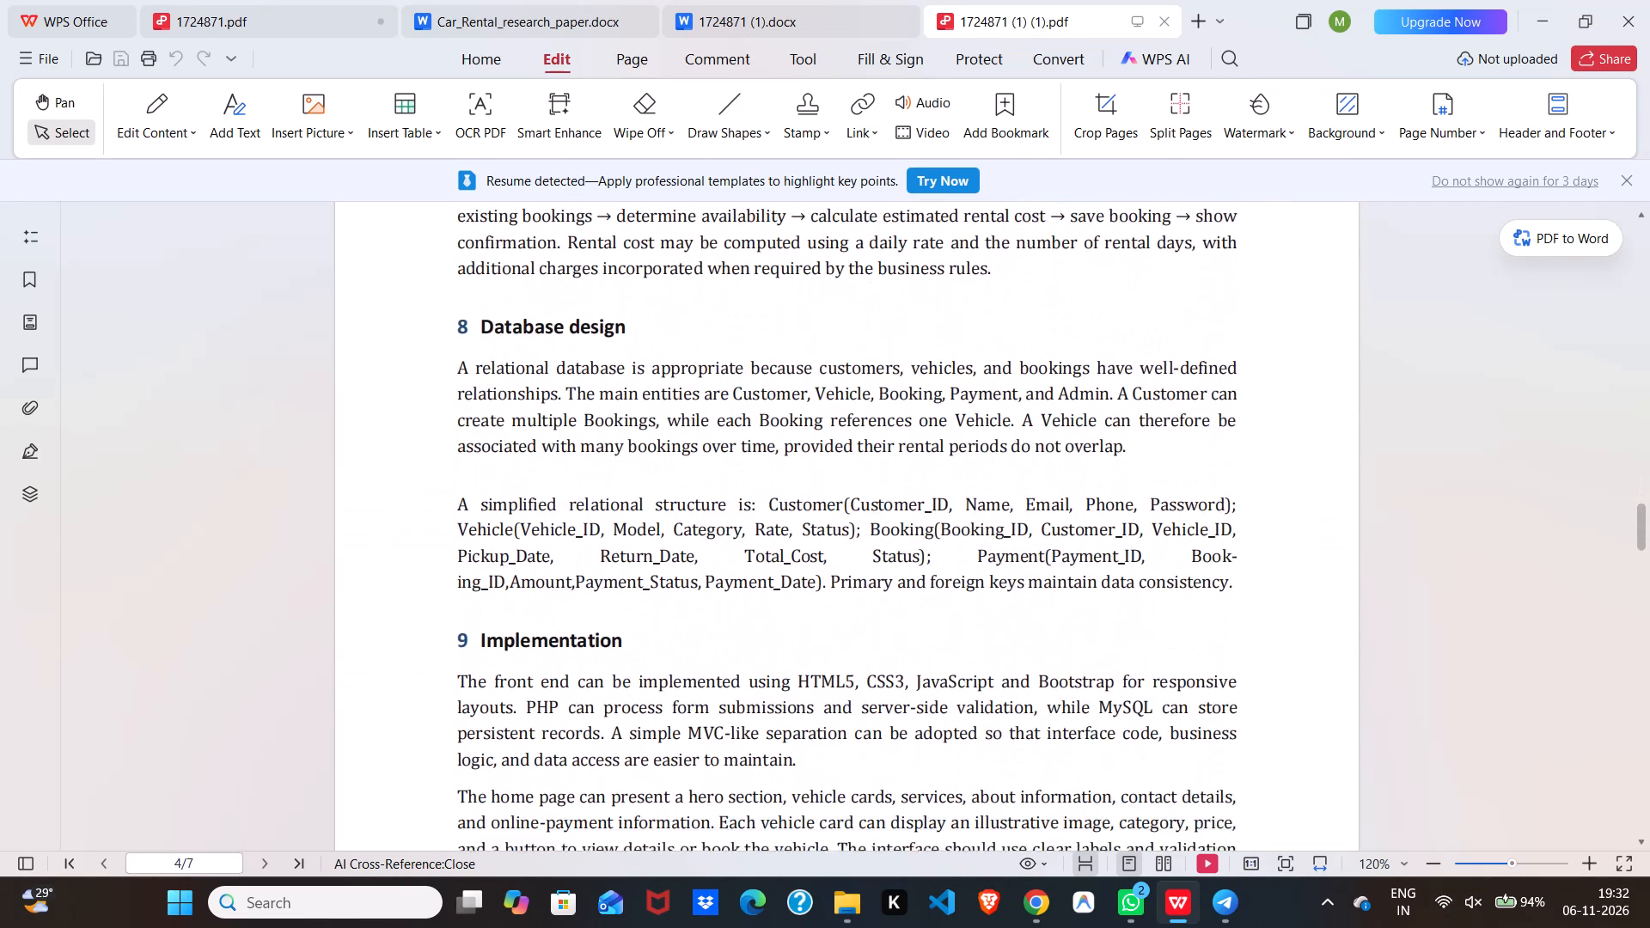
pyautogui.scroll(-1, 780, 441)
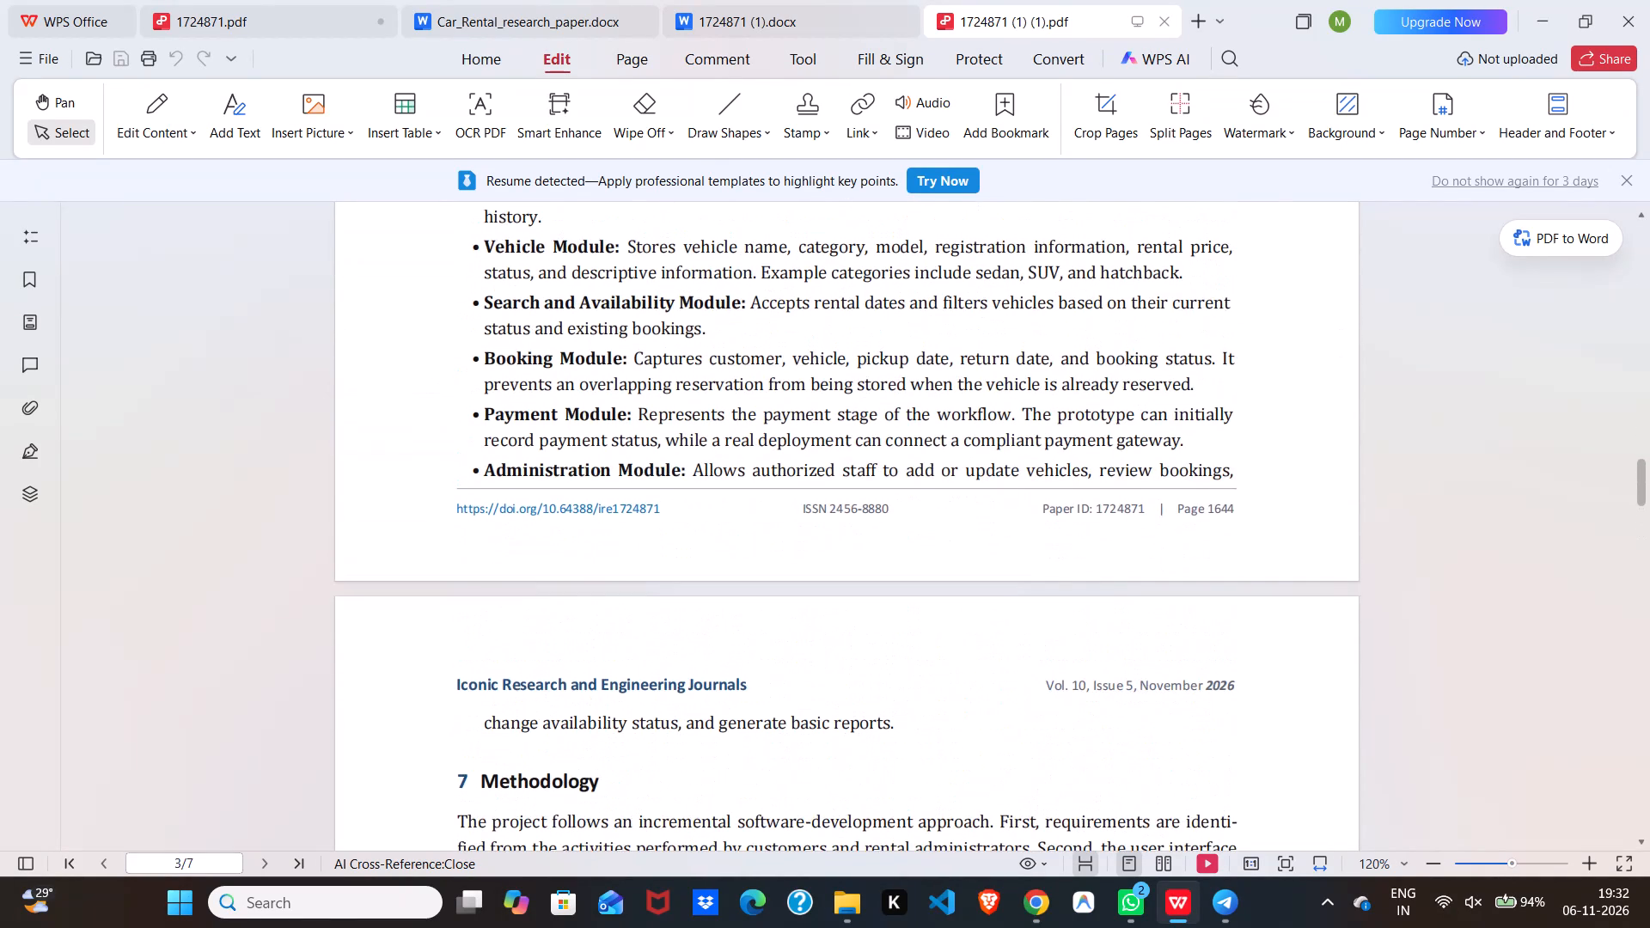
pyautogui.scroll(-1, 780, 441)
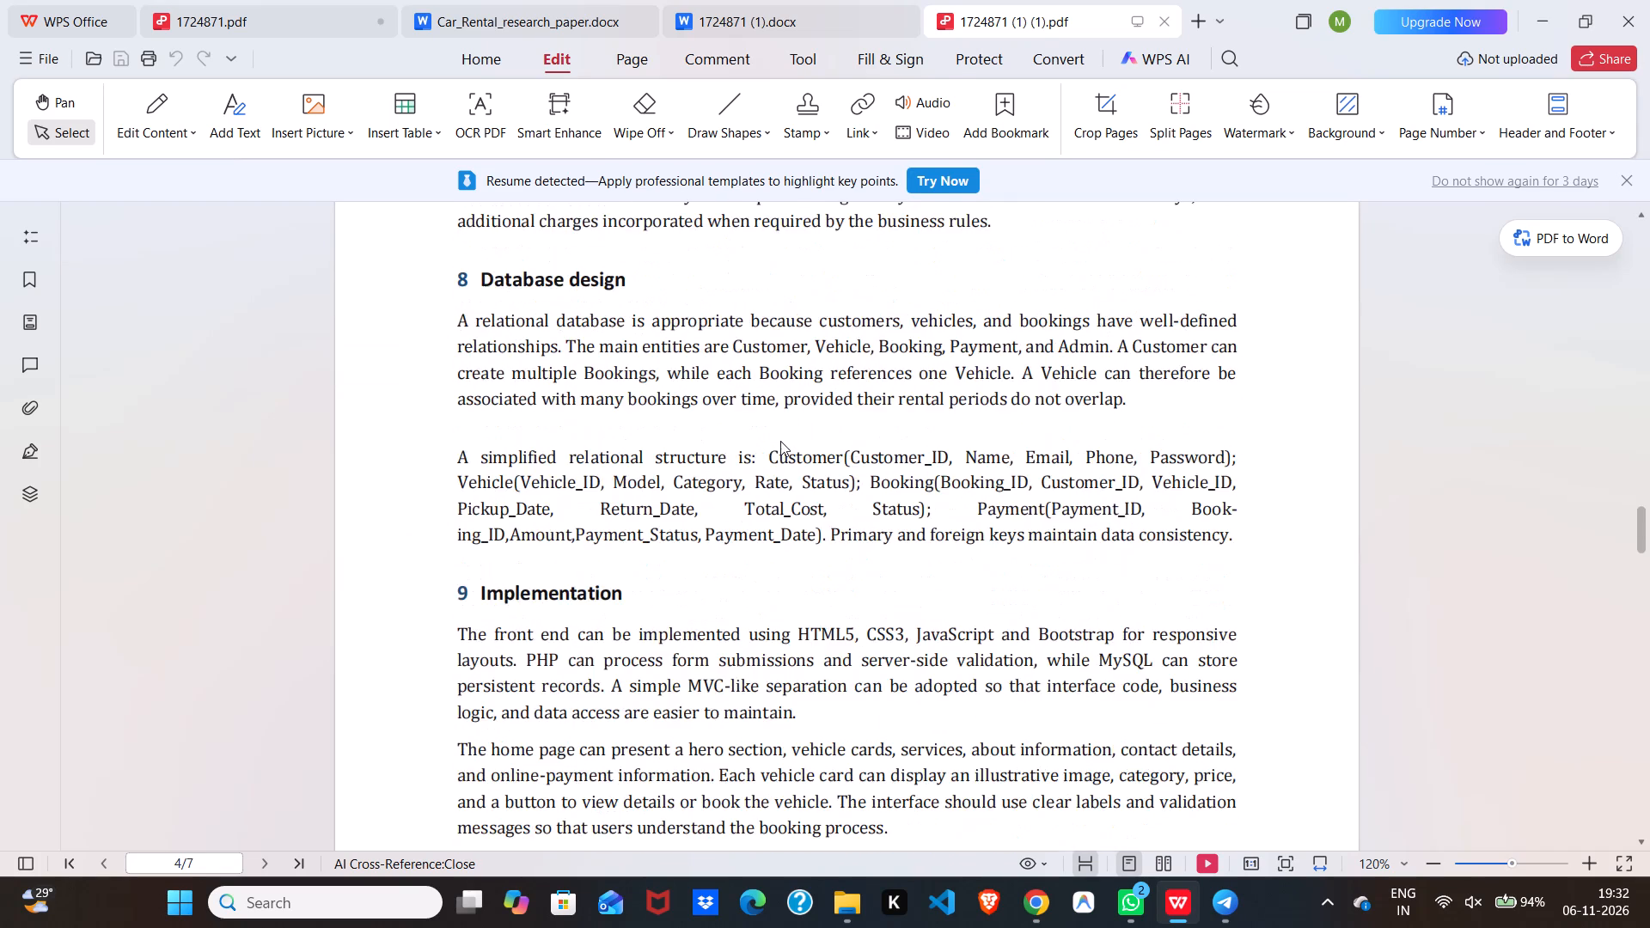
pyautogui.scroll(-6, 780, 441)
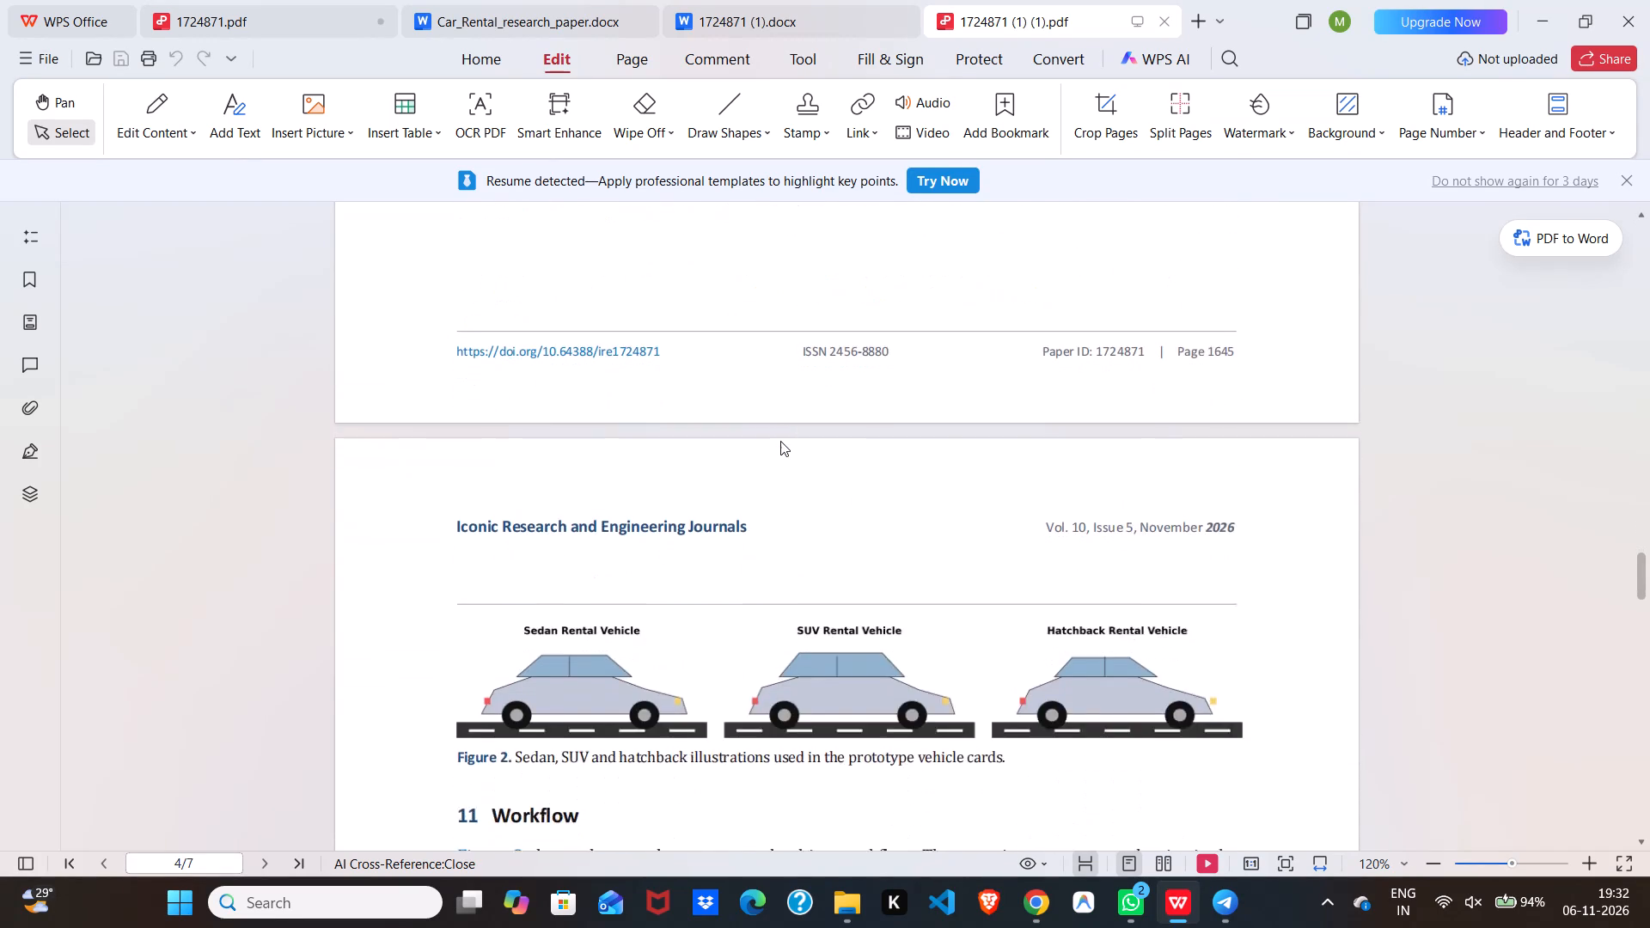
pyautogui.scroll(-9, 780, 441)
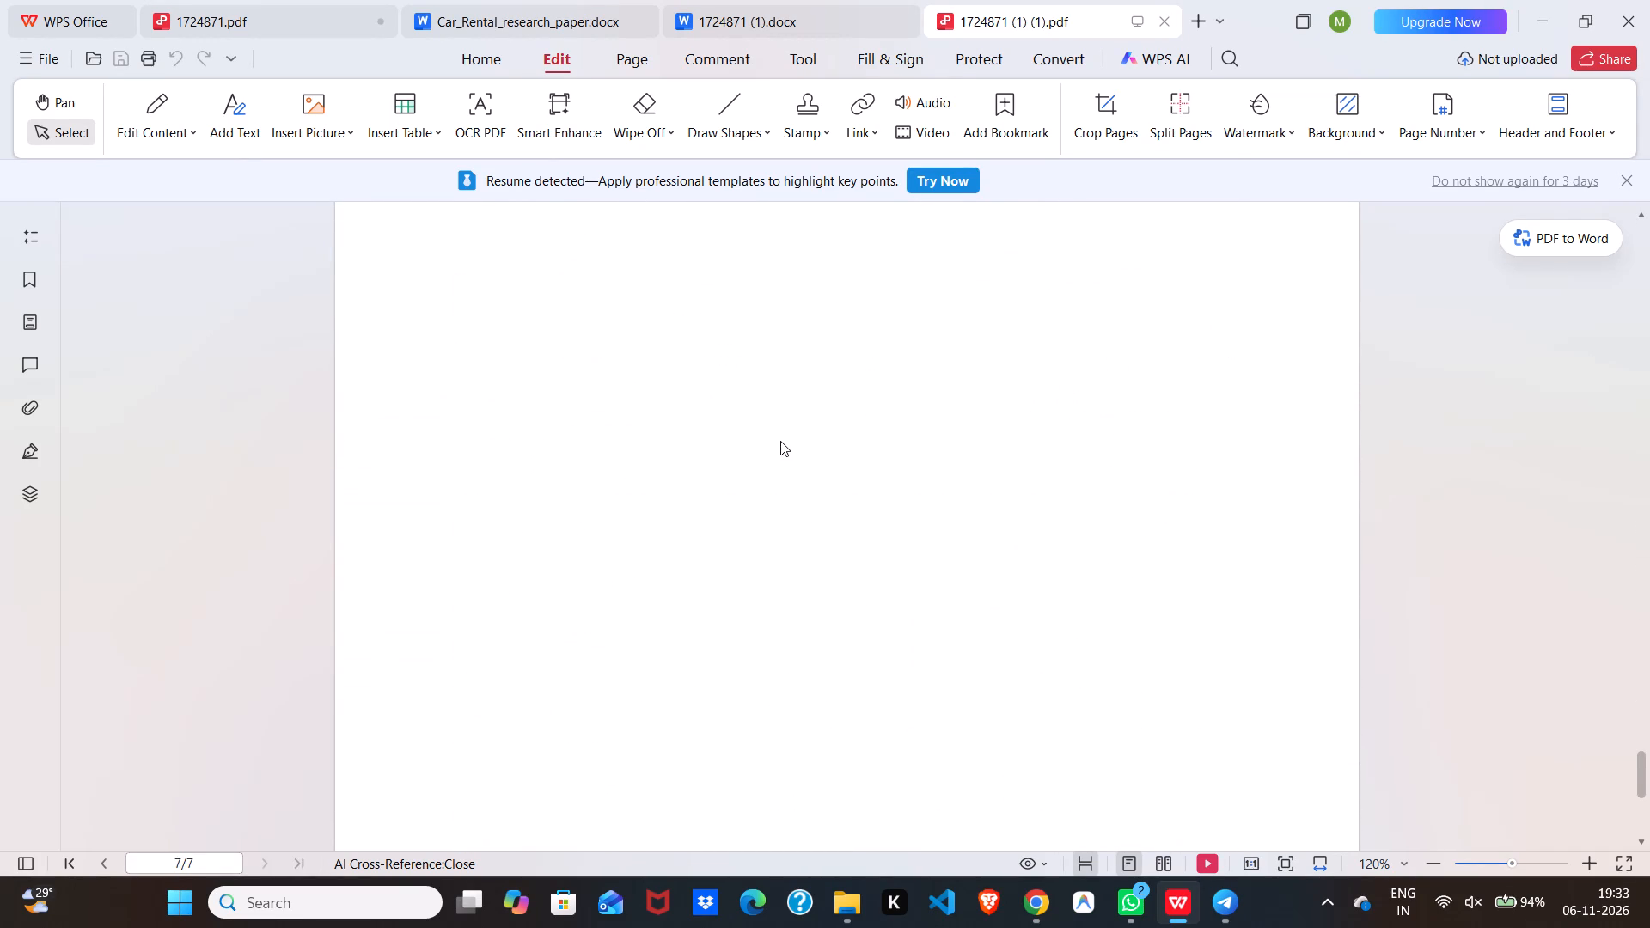
# Recheck the PDF's last pages, comparing the header area and spacing from References back to the vehicle figures and section 12.
pyautogui.scroll(4, 780, 441)
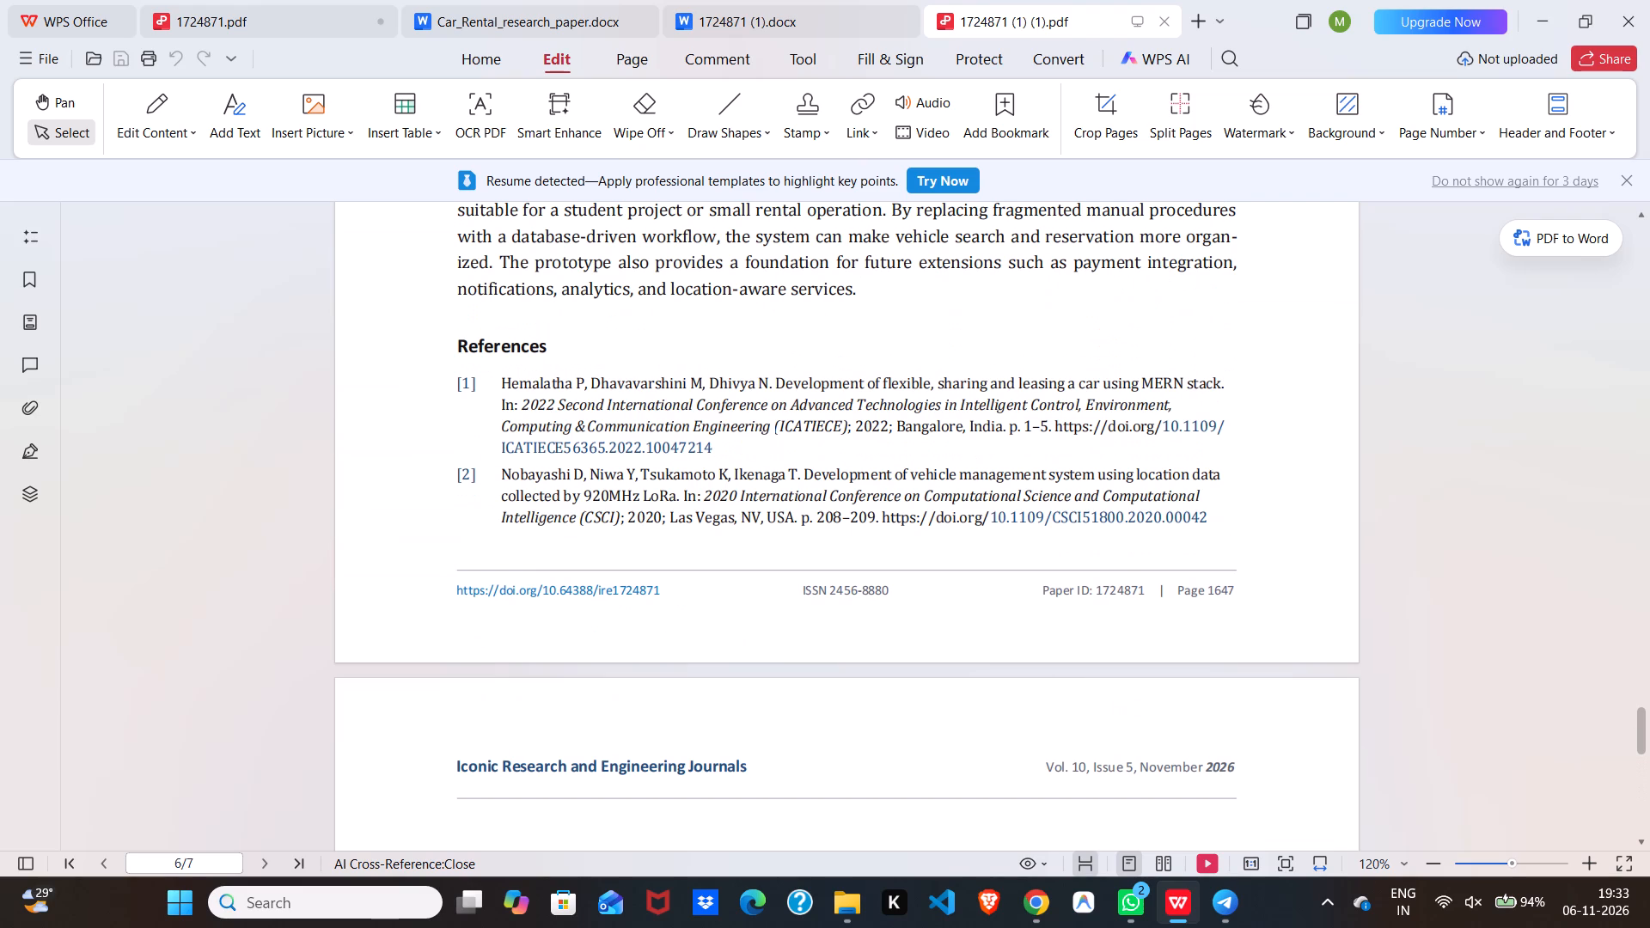
pyautogui.scroll(4, 780, 441)
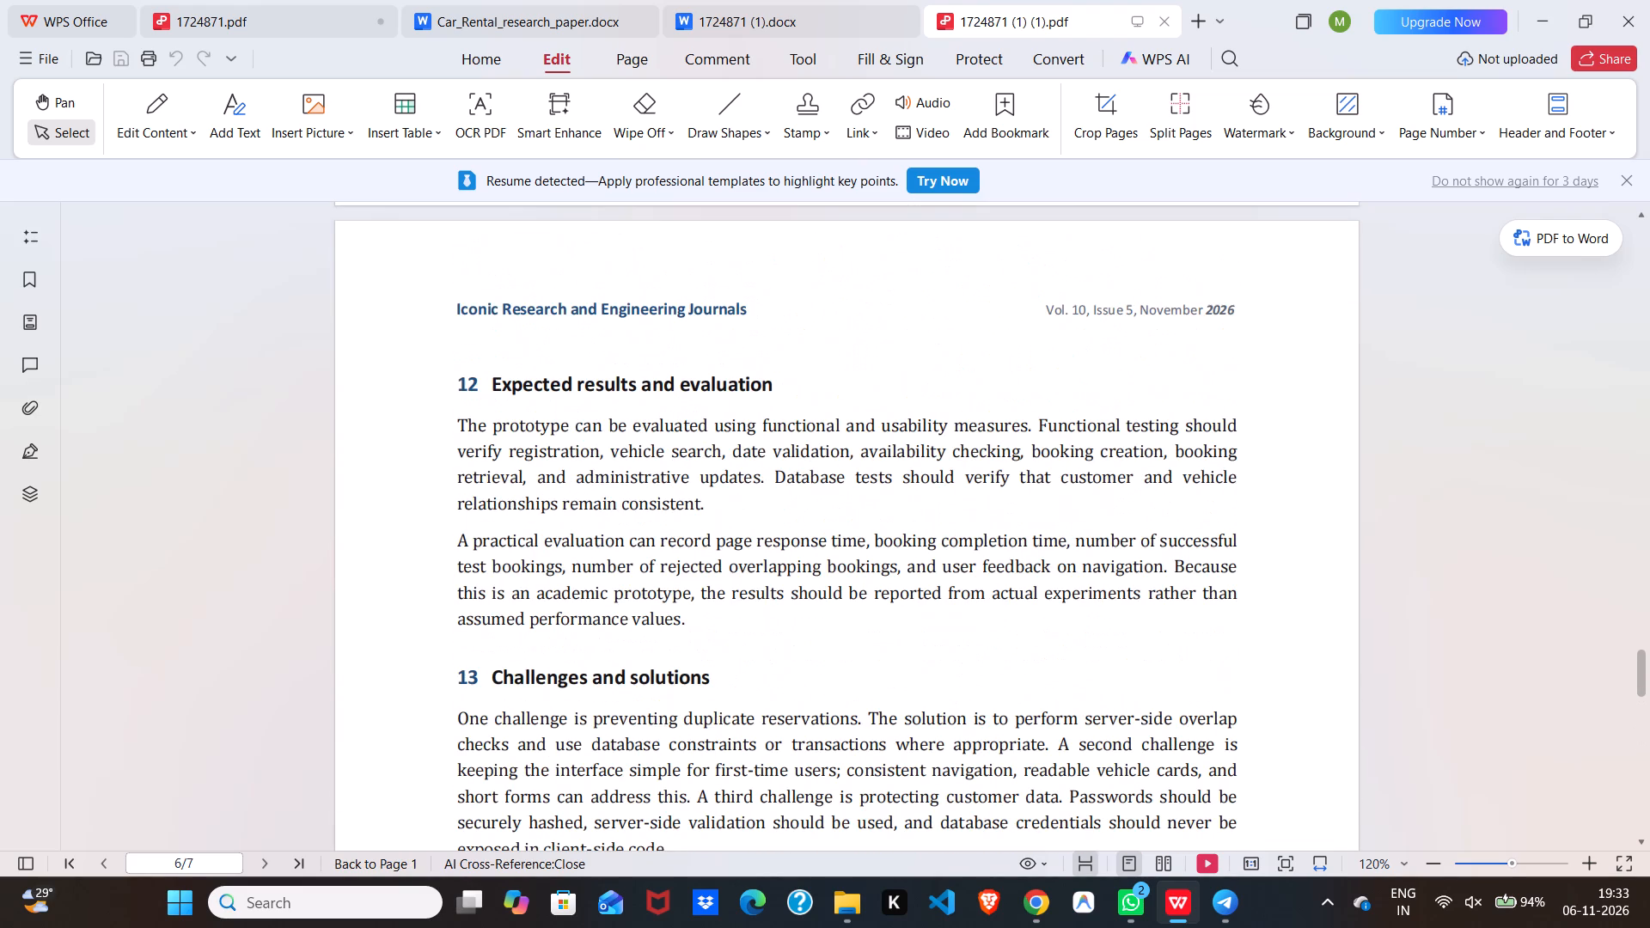
pyautogui.scroll(1, 780, 441)
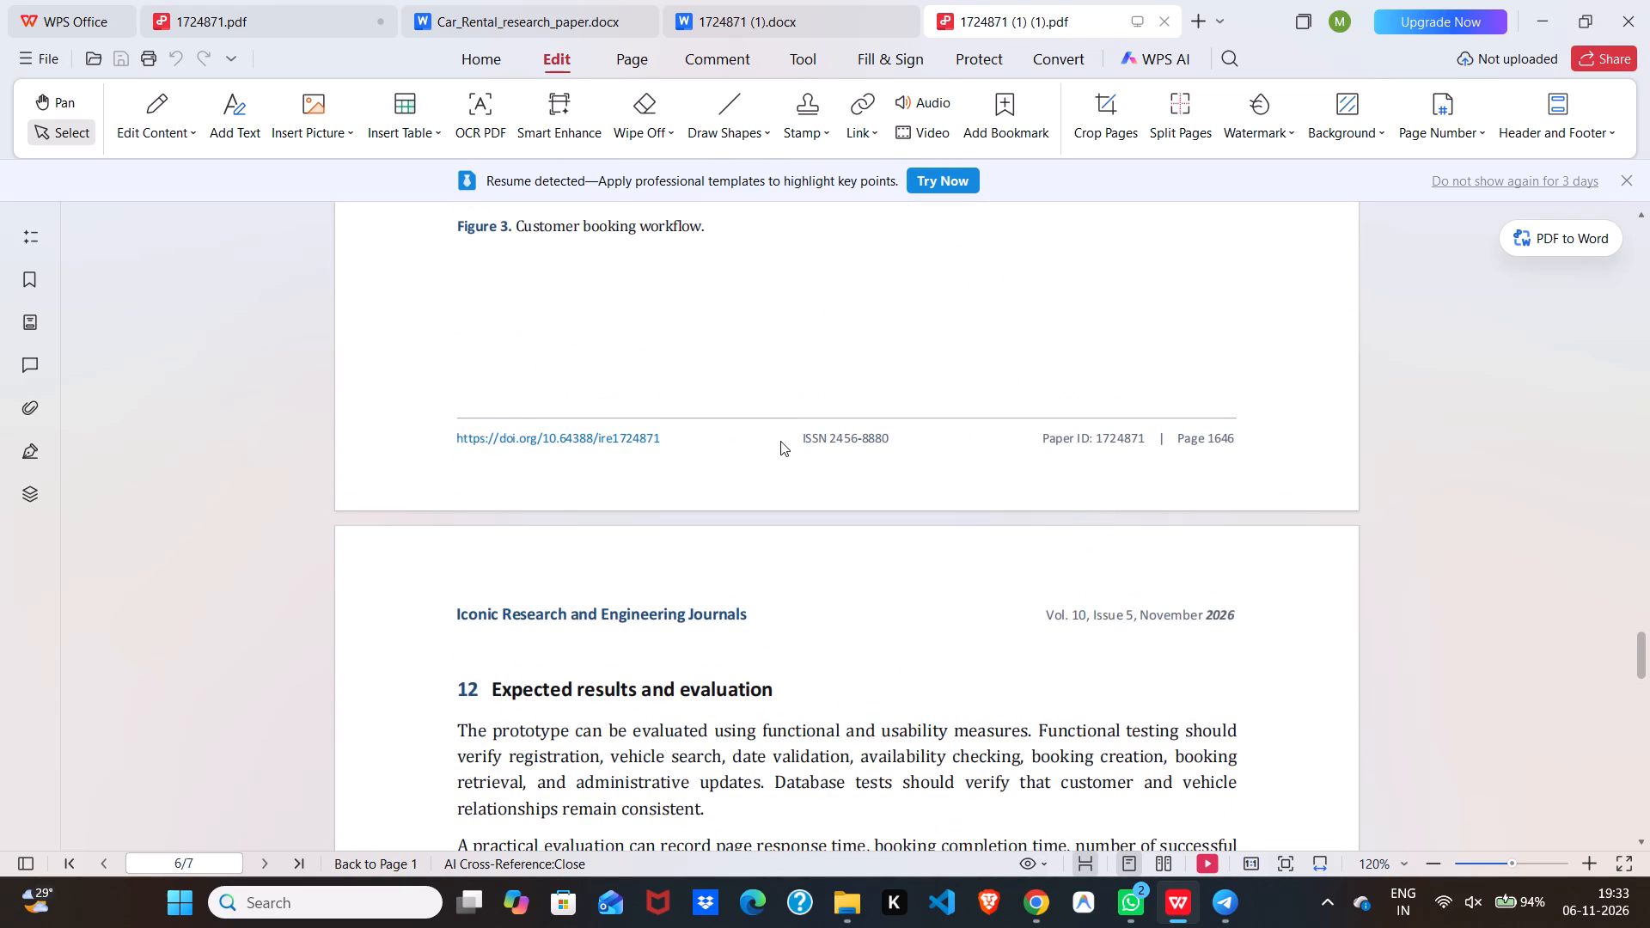
pyautogui.scroll(6, 780, 441)
pyautogui.scroll(-1, 780, 441)
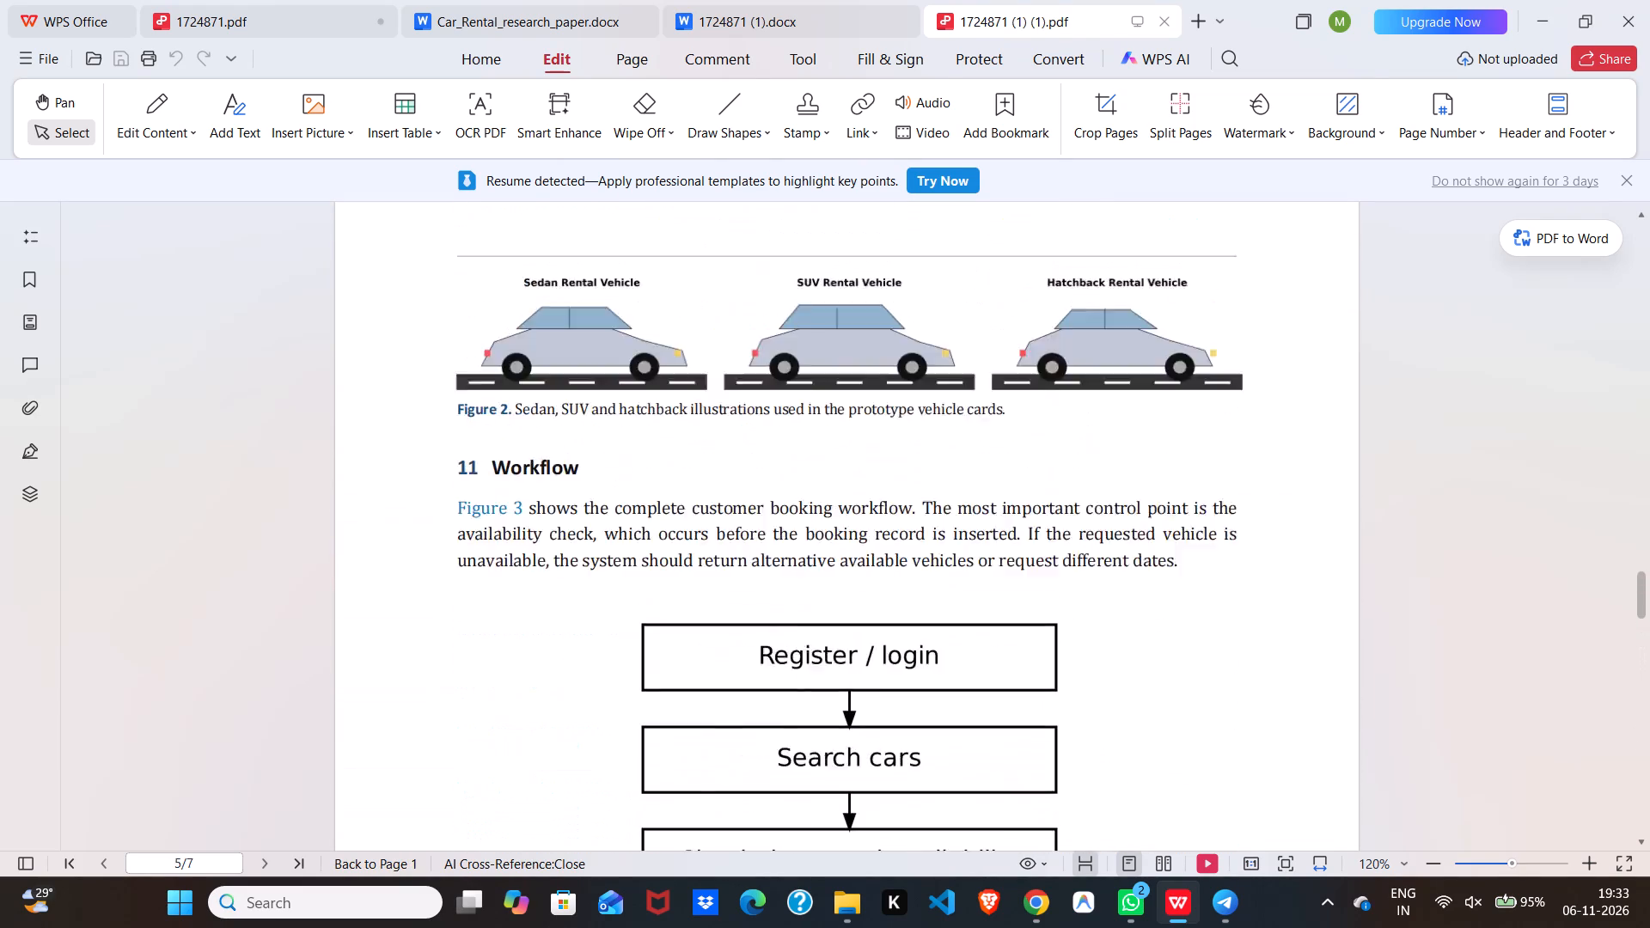
pyautogui.scroll(-2, 780, 441)
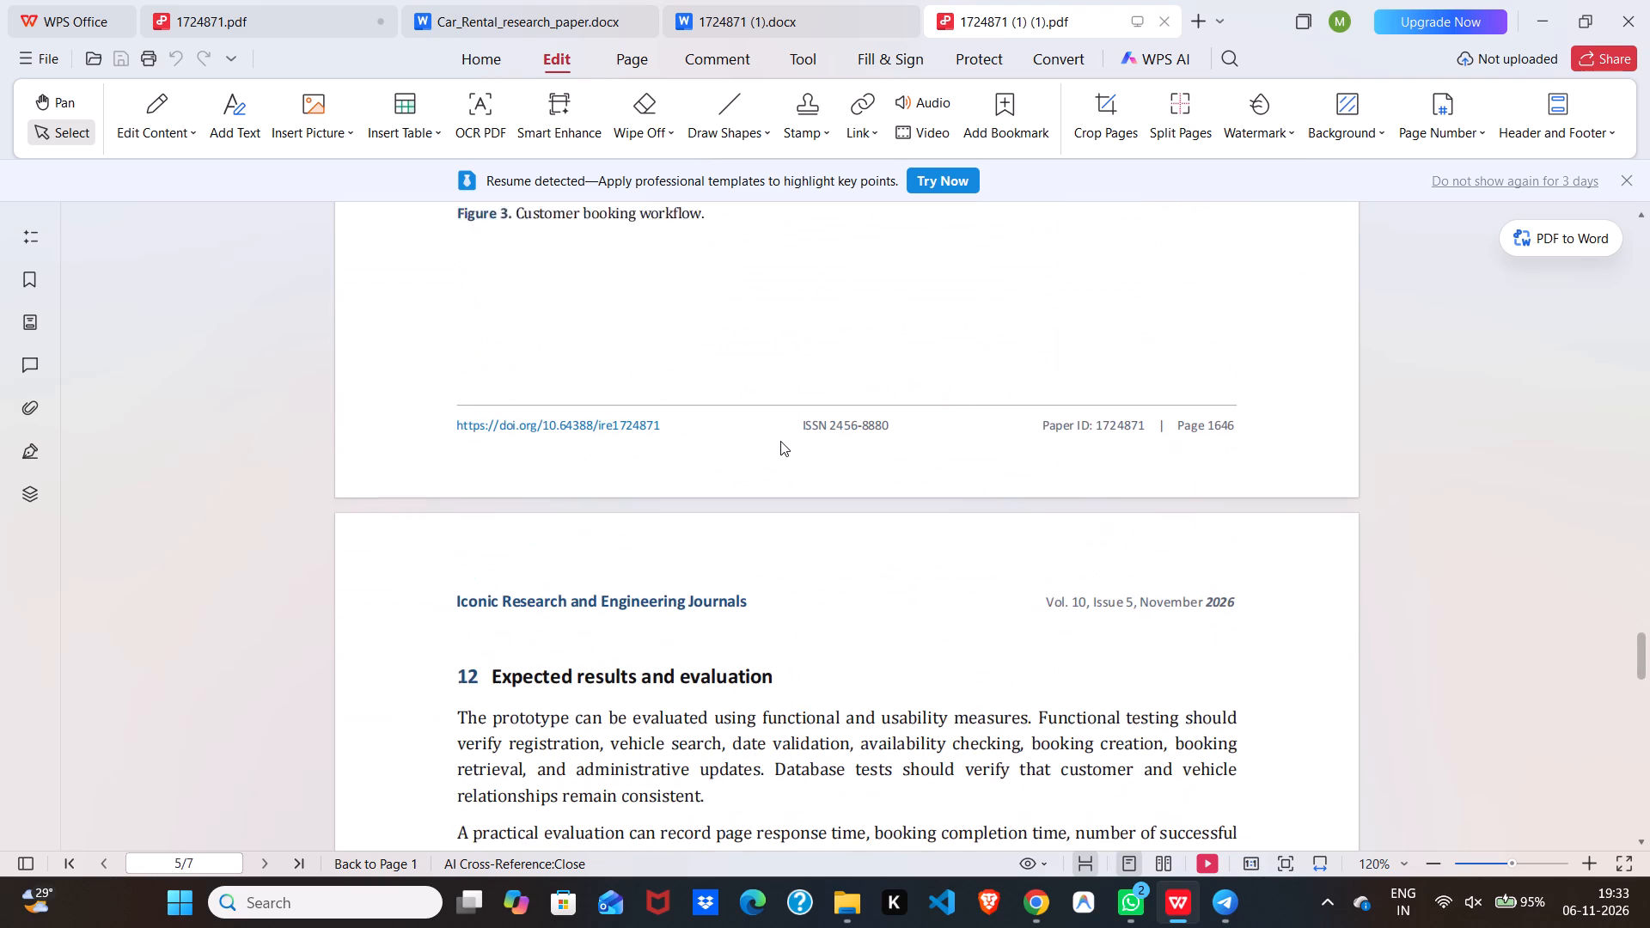
pyautogui.scroll(-2, 780, 441)
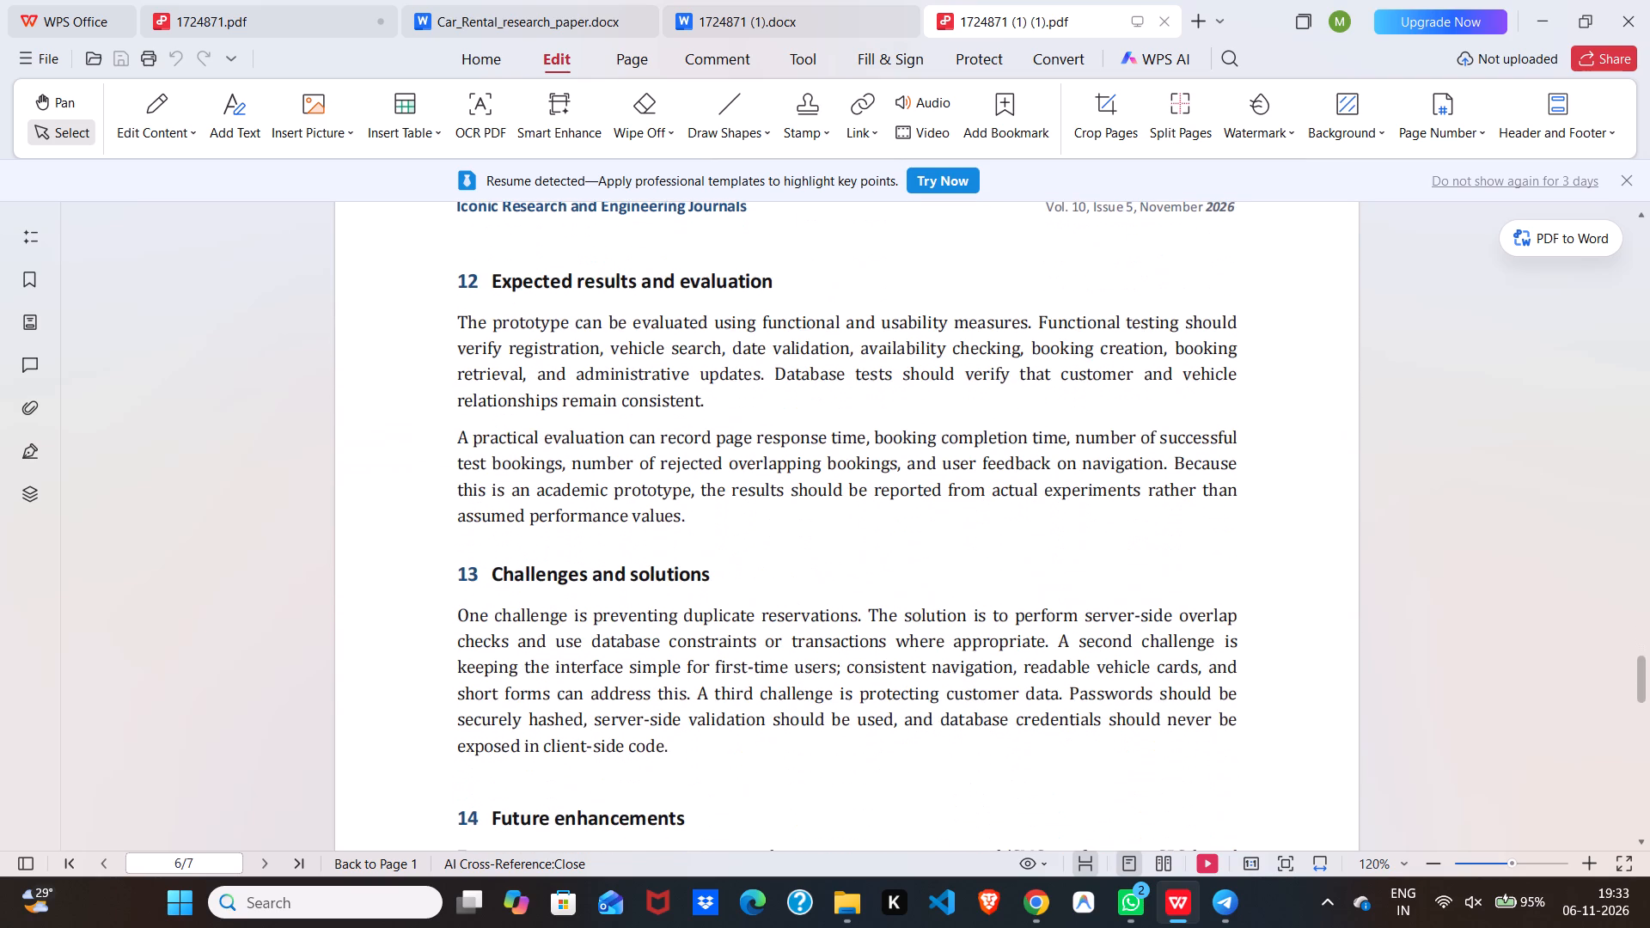
pyautogui.scroll(1, 701, 292)
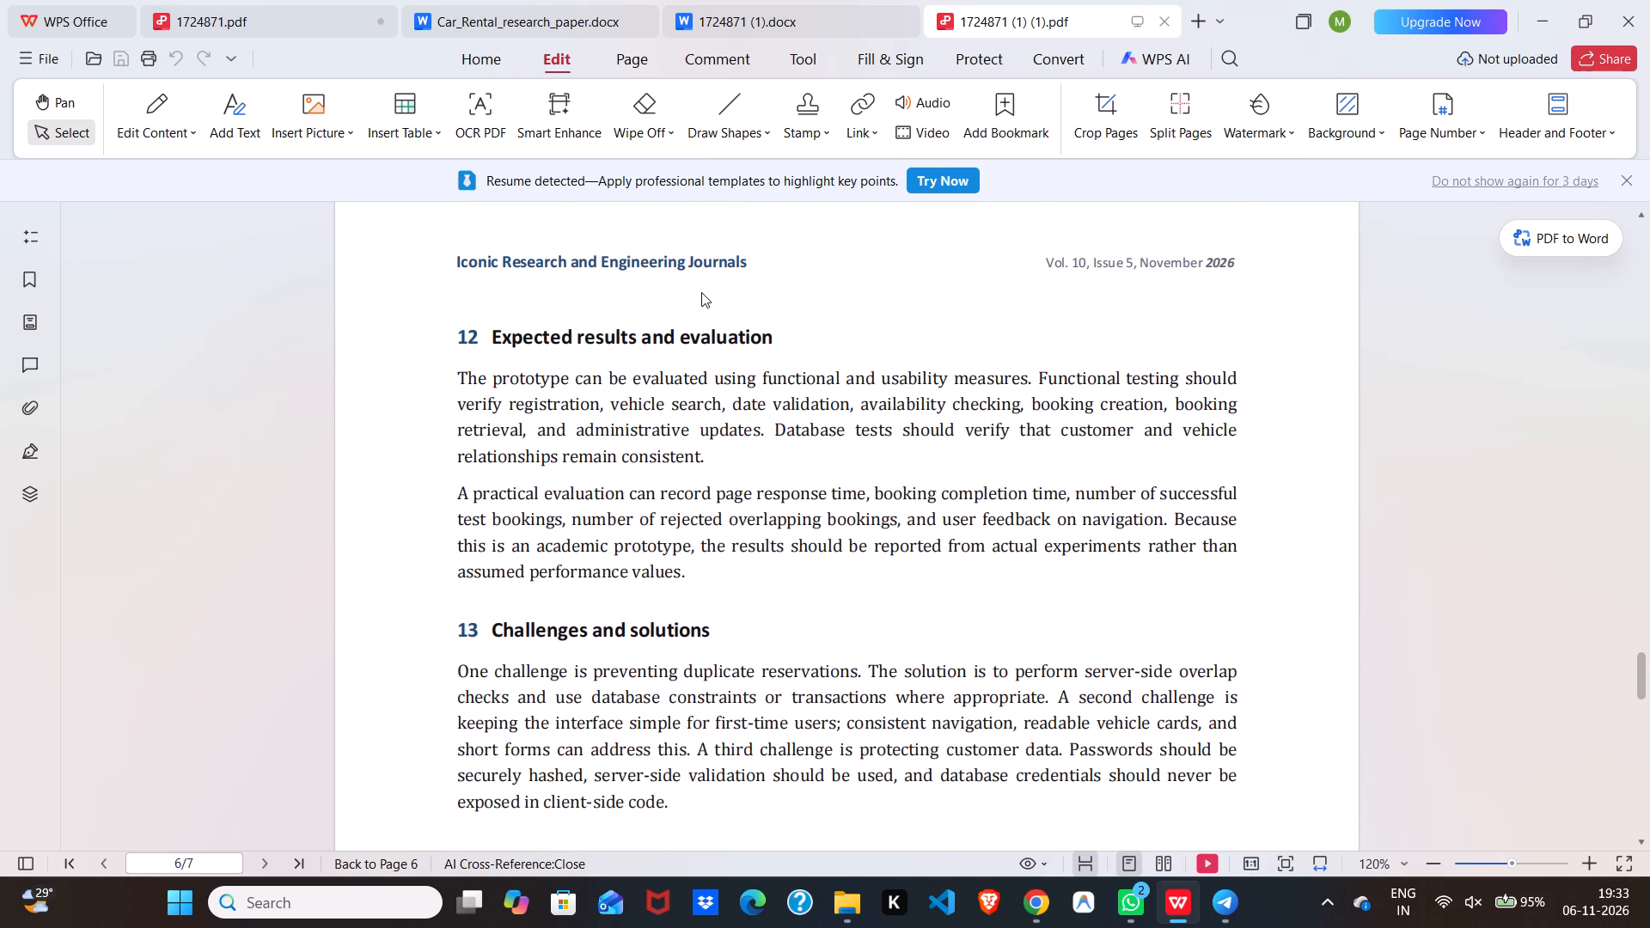
pyautogui.scroll(1, 701, 292)
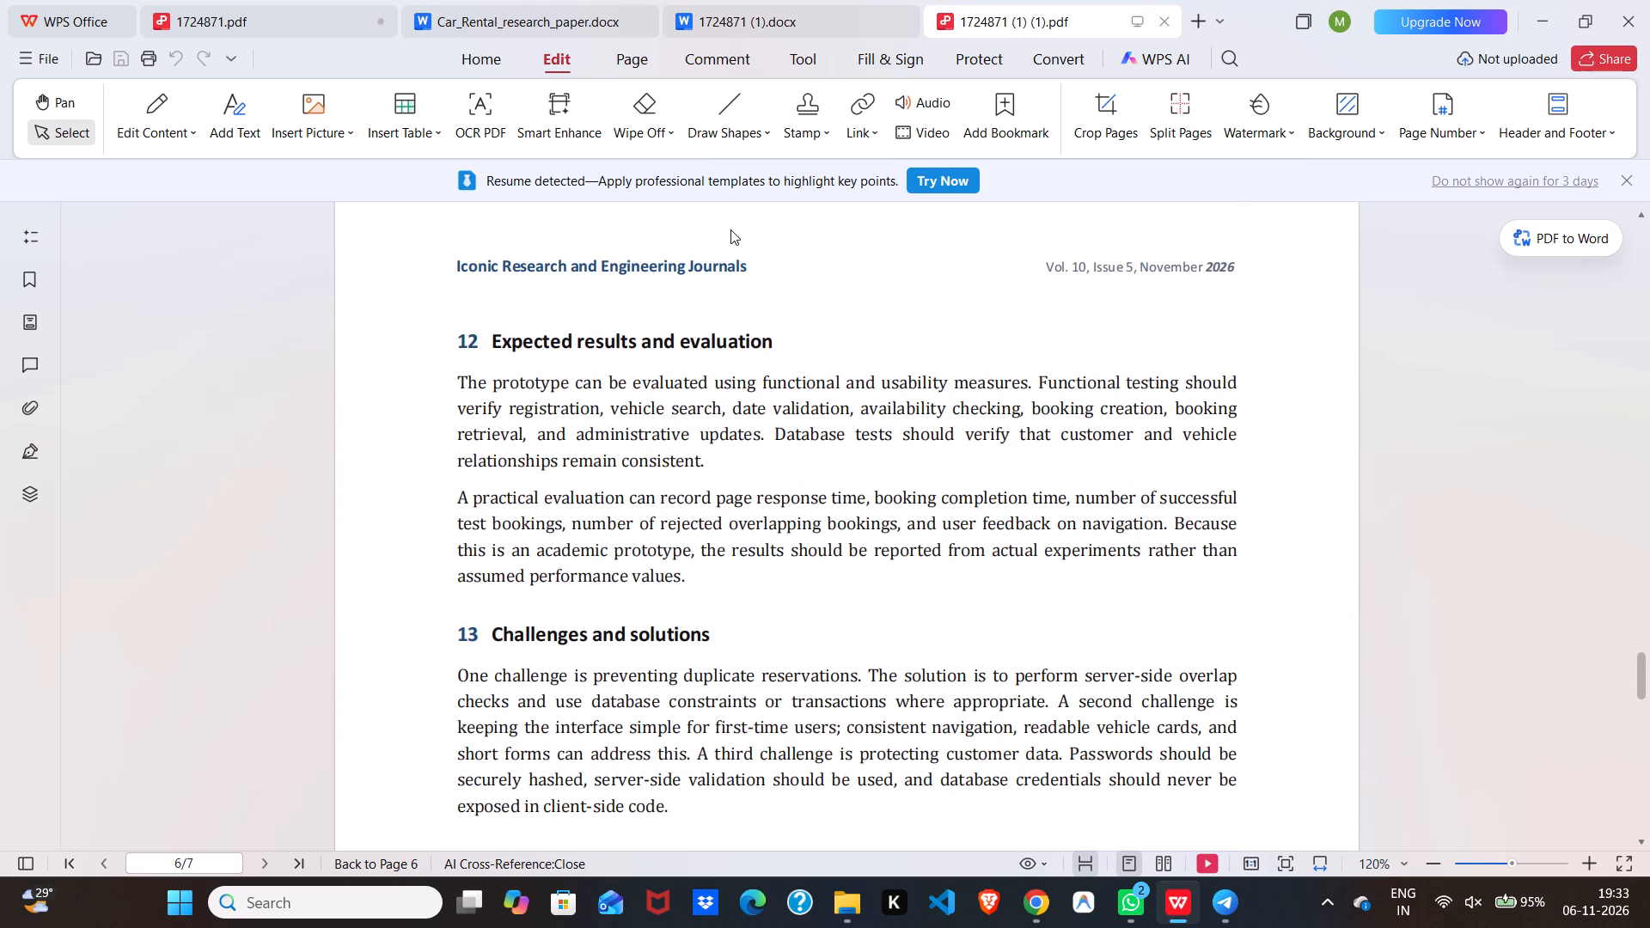
# Return to 1724871 (1).docx and examine the header area and spacing of its pages from References back to section 4.
pyautogui.click(758, 0)
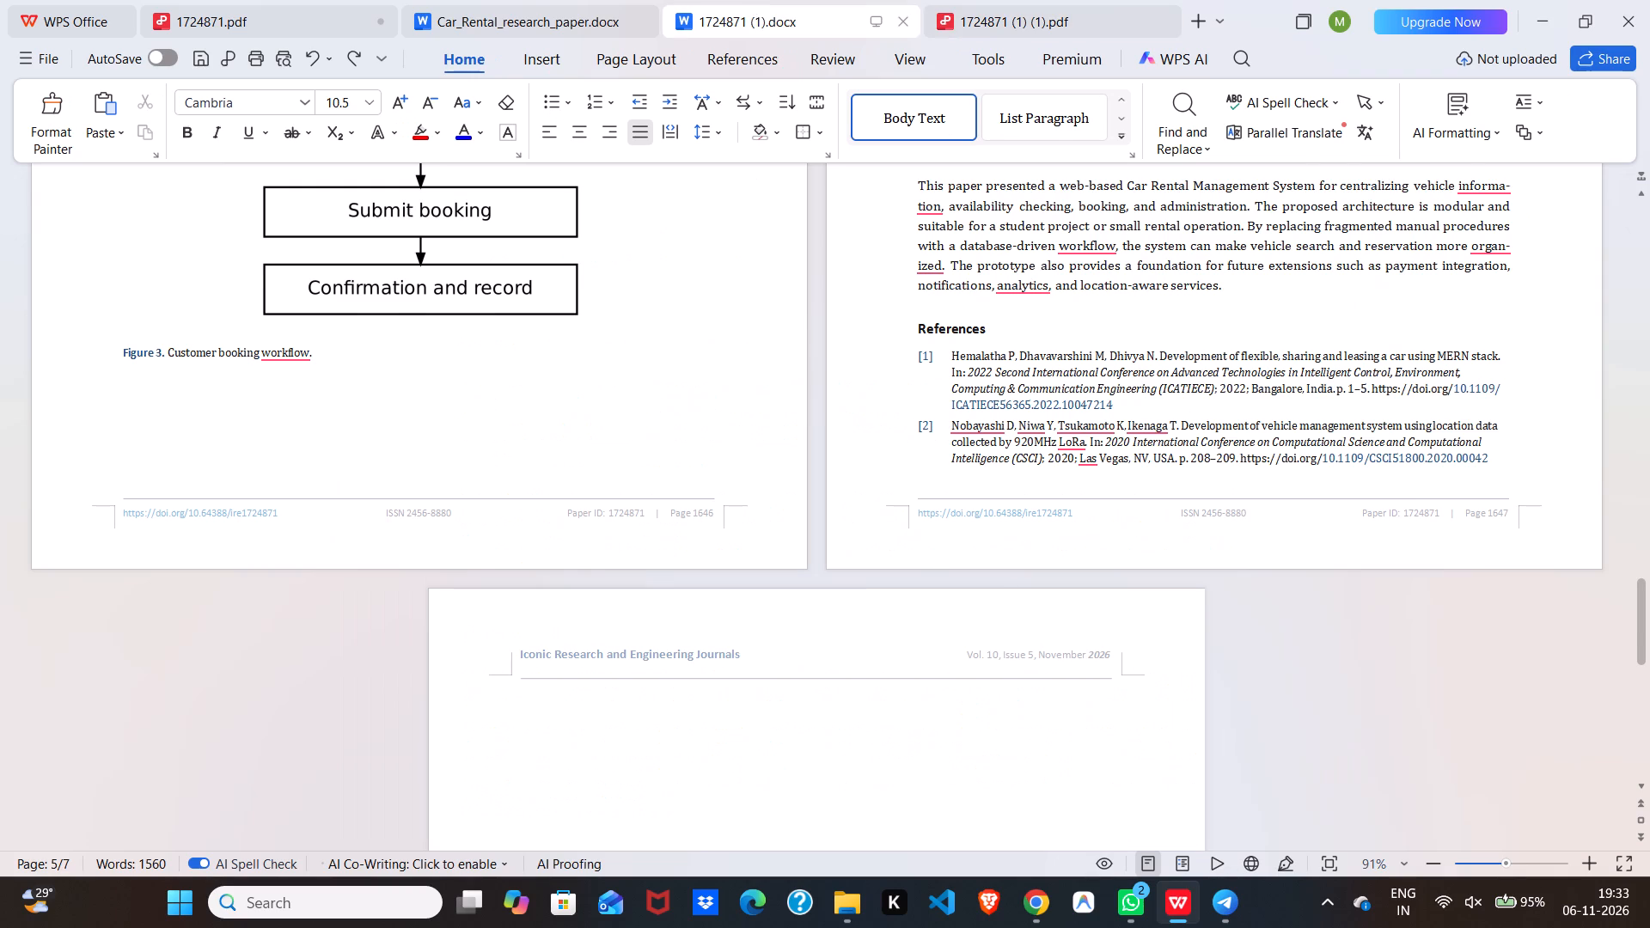
pyautogui.scroll(8, 742, 374)
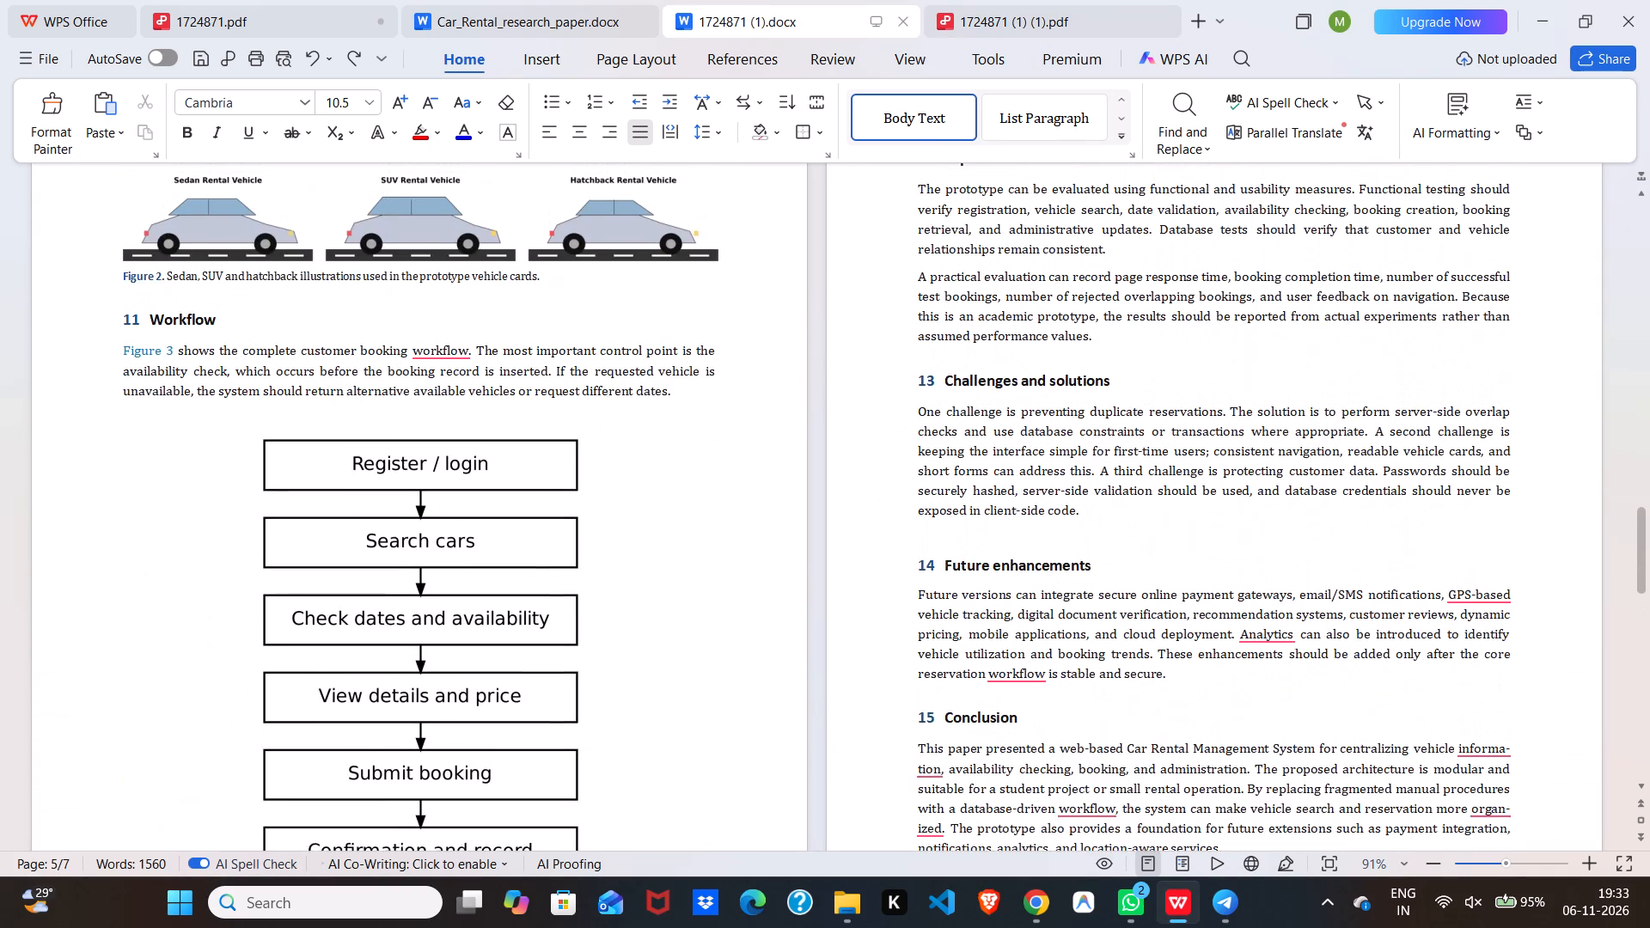
pyautogui.scroll(3, 742, 374)
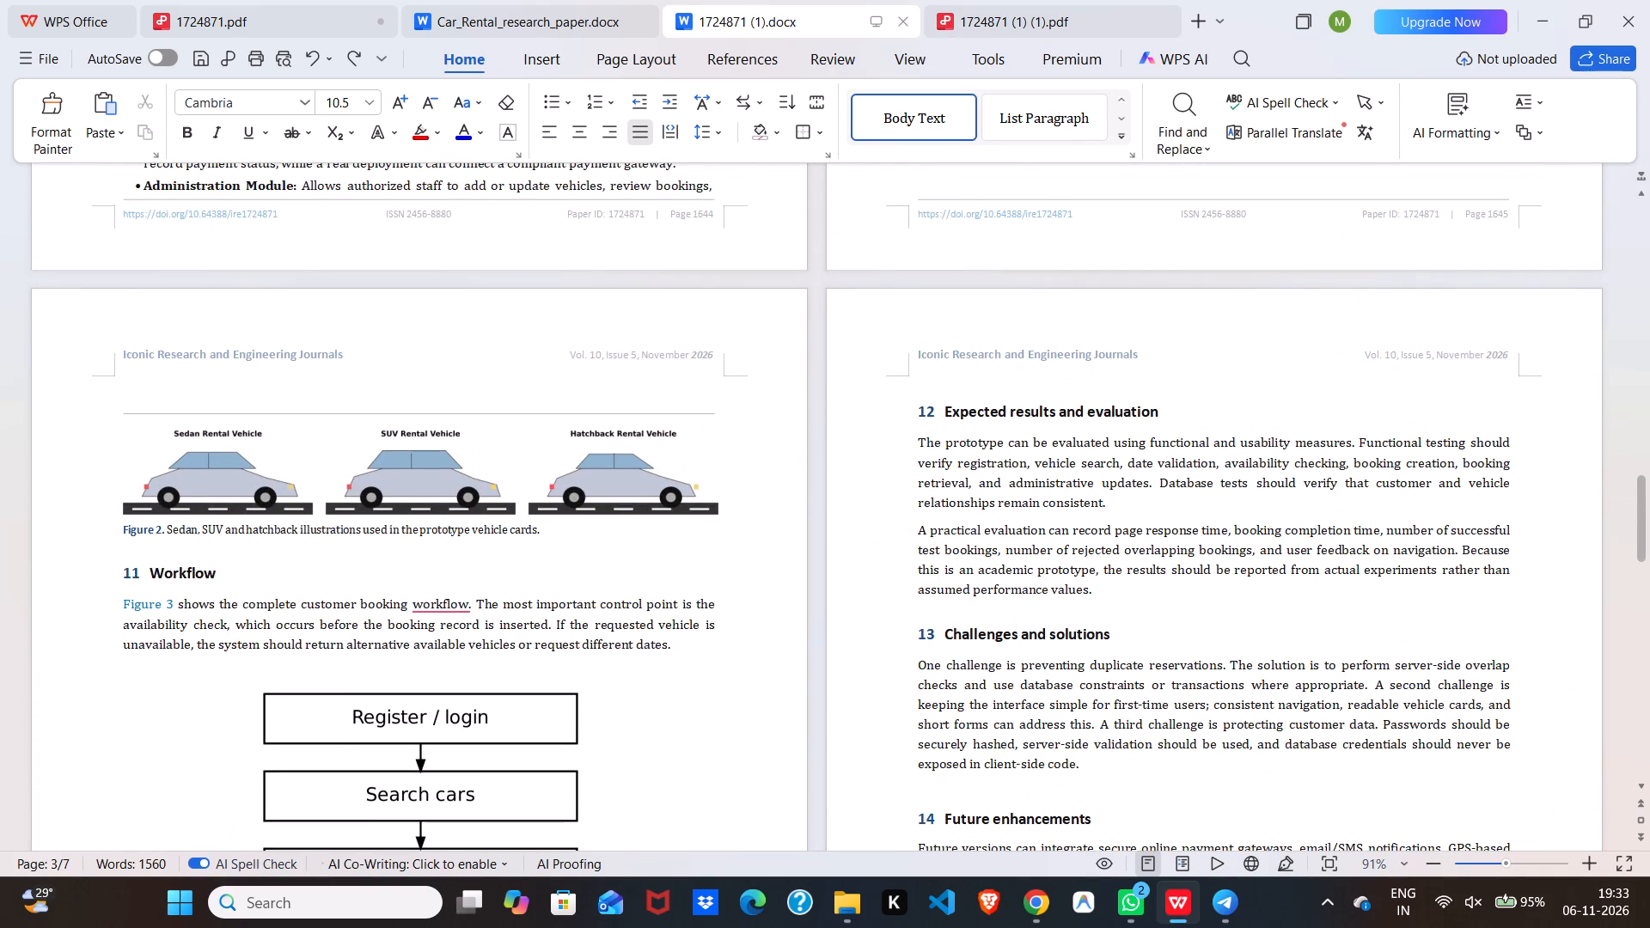
pyautogui.moveTo(913, 199); pyautogui.dragTo(941, 201)
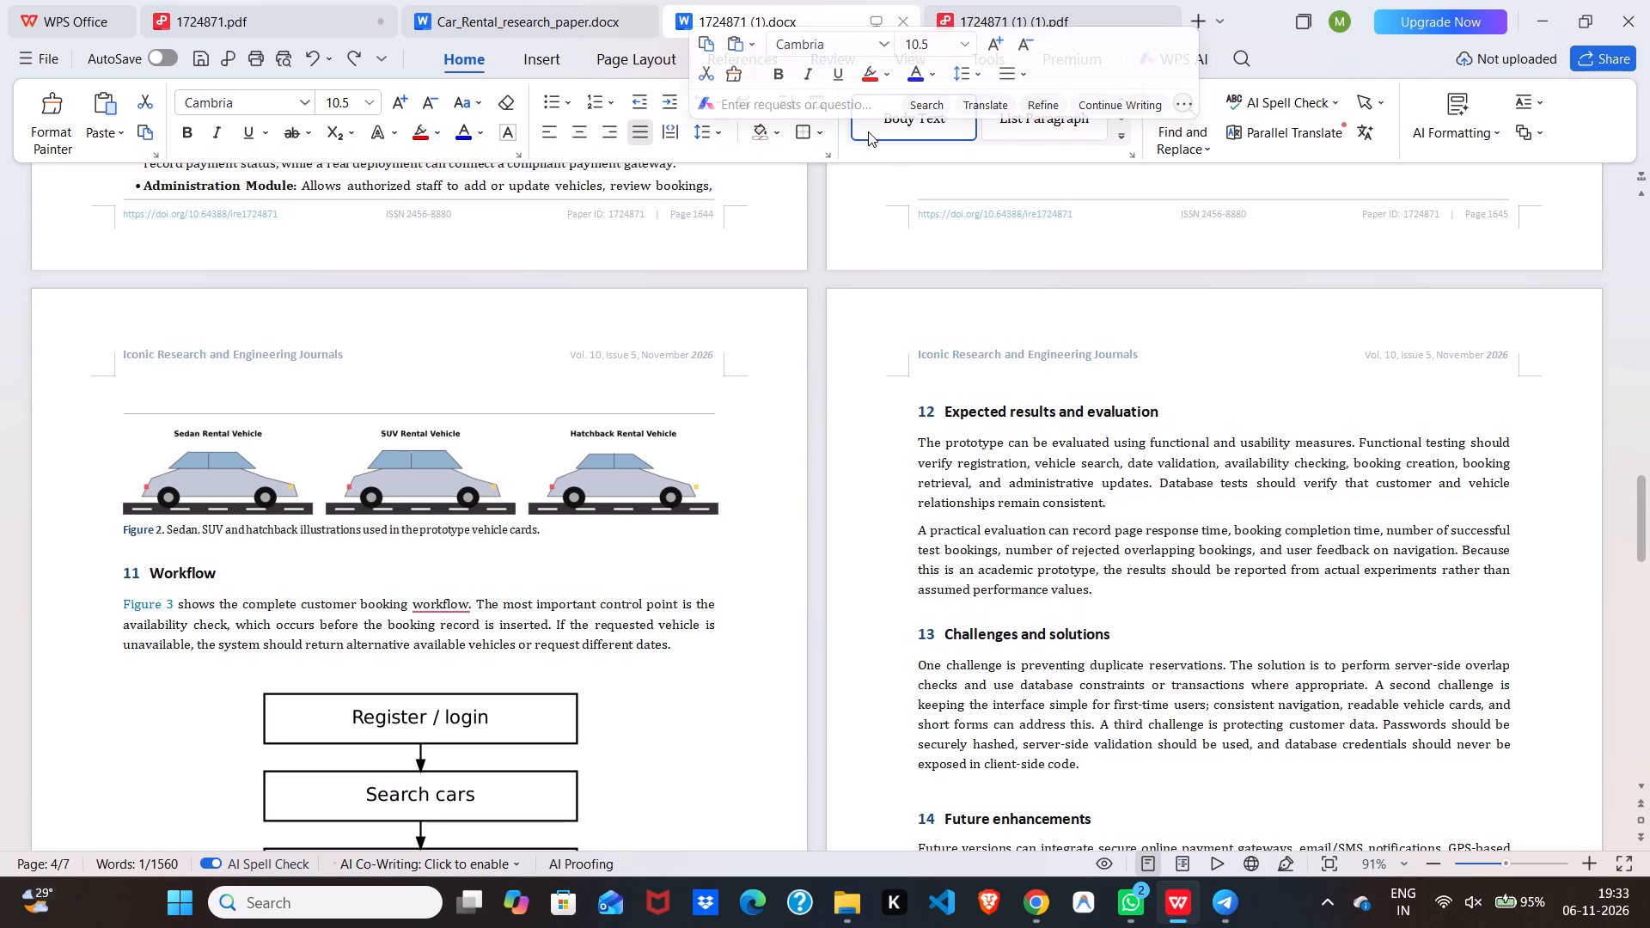
pyautogui.scroll(1, 663, 205)
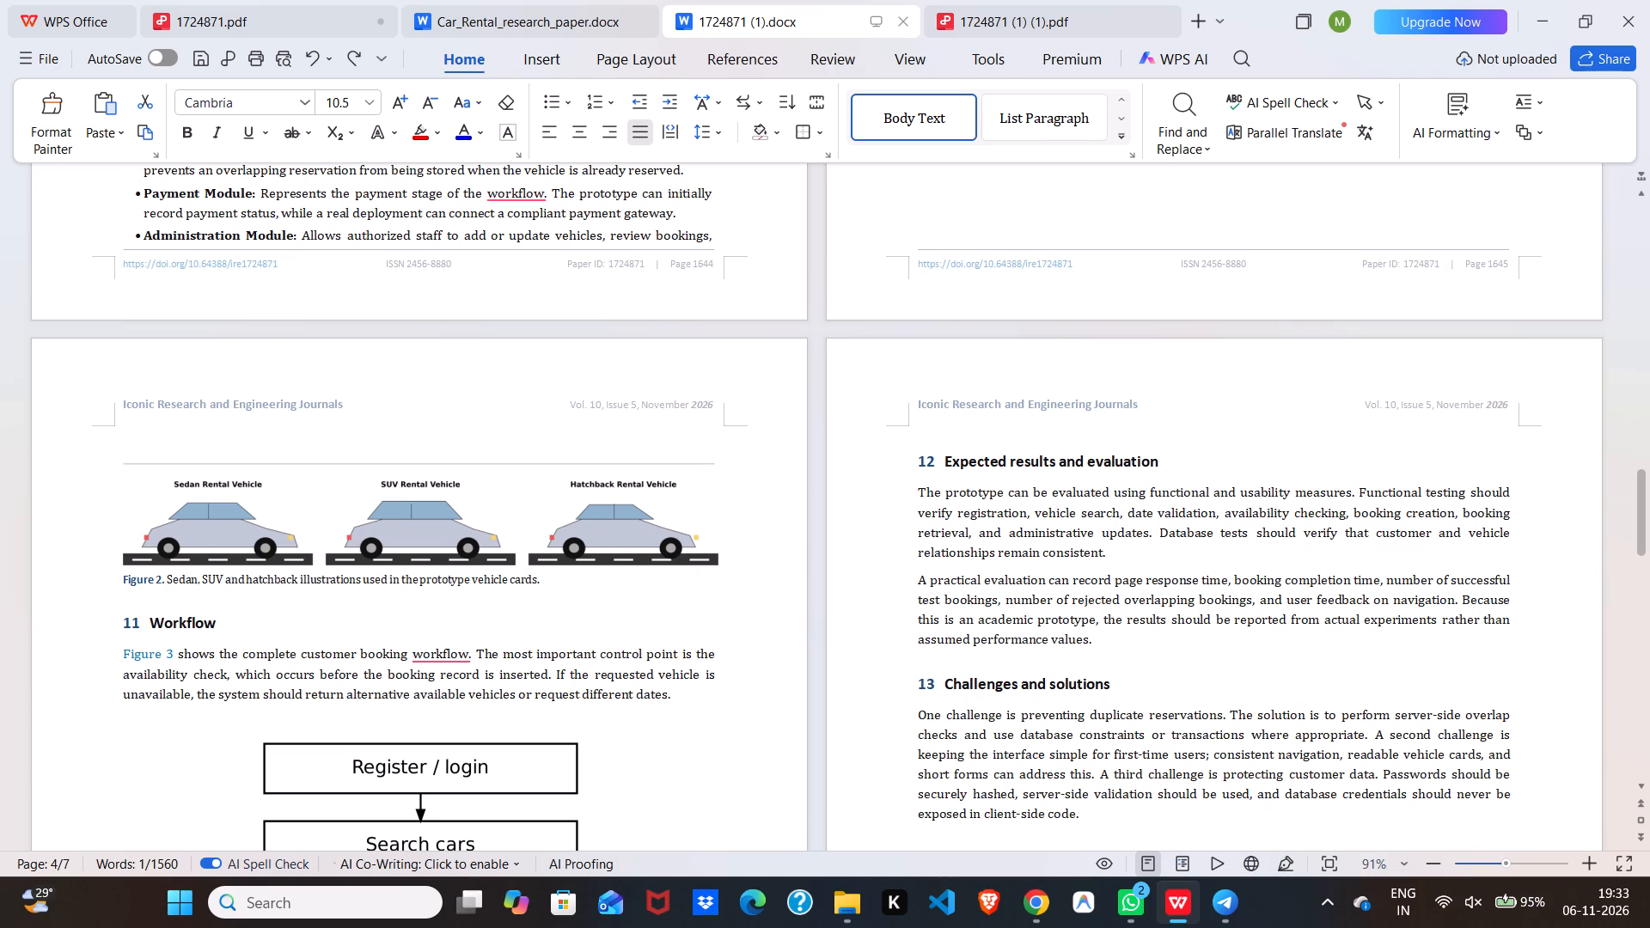
pyautogui.scroll(7, 663, 205)
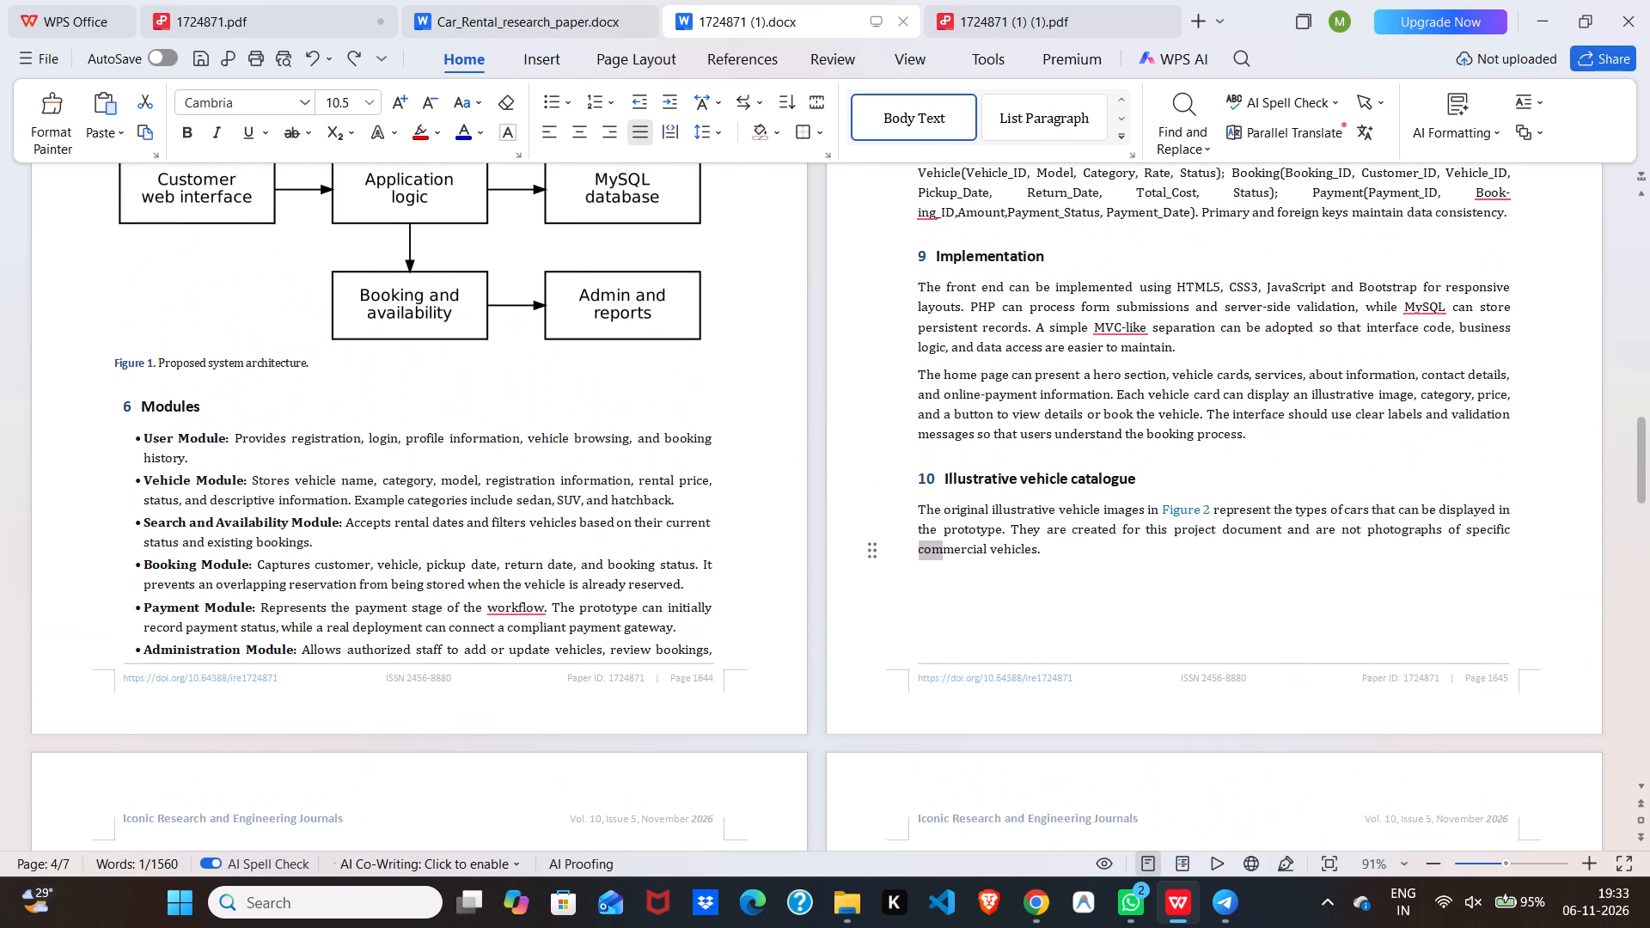
pyautogui.scroll(5, 663, 205)
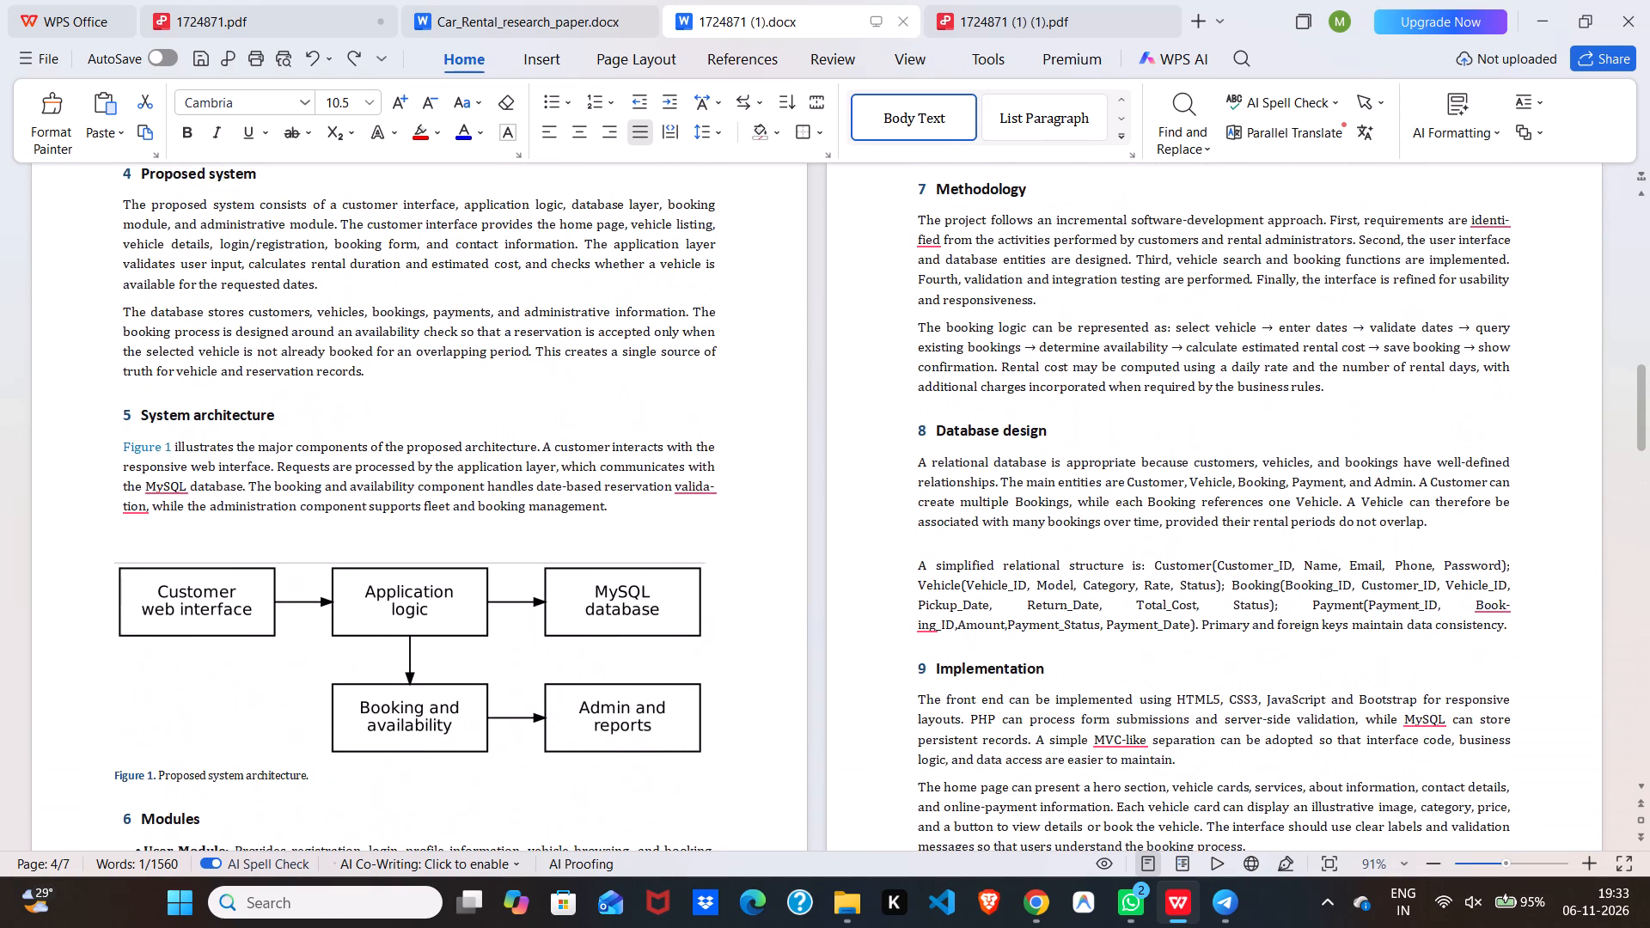
pyautogui.scroll(3, 663, 205)
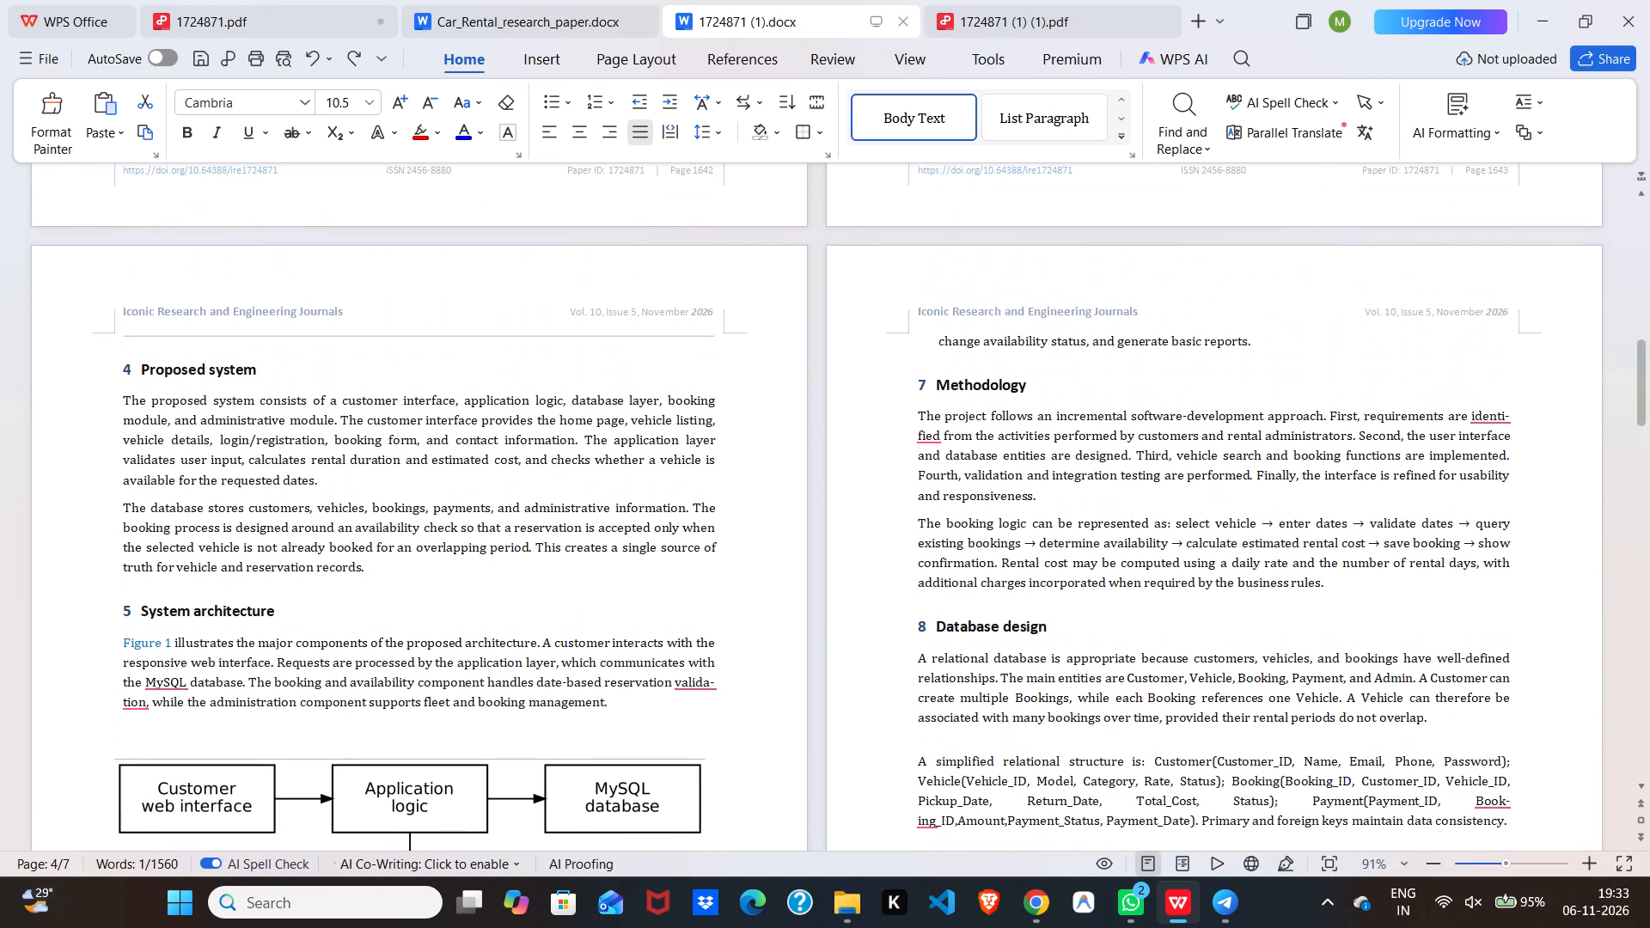
pyautogui.scroll(-3, 516, 455)
pyautogui.scroll(1, 516, 455)
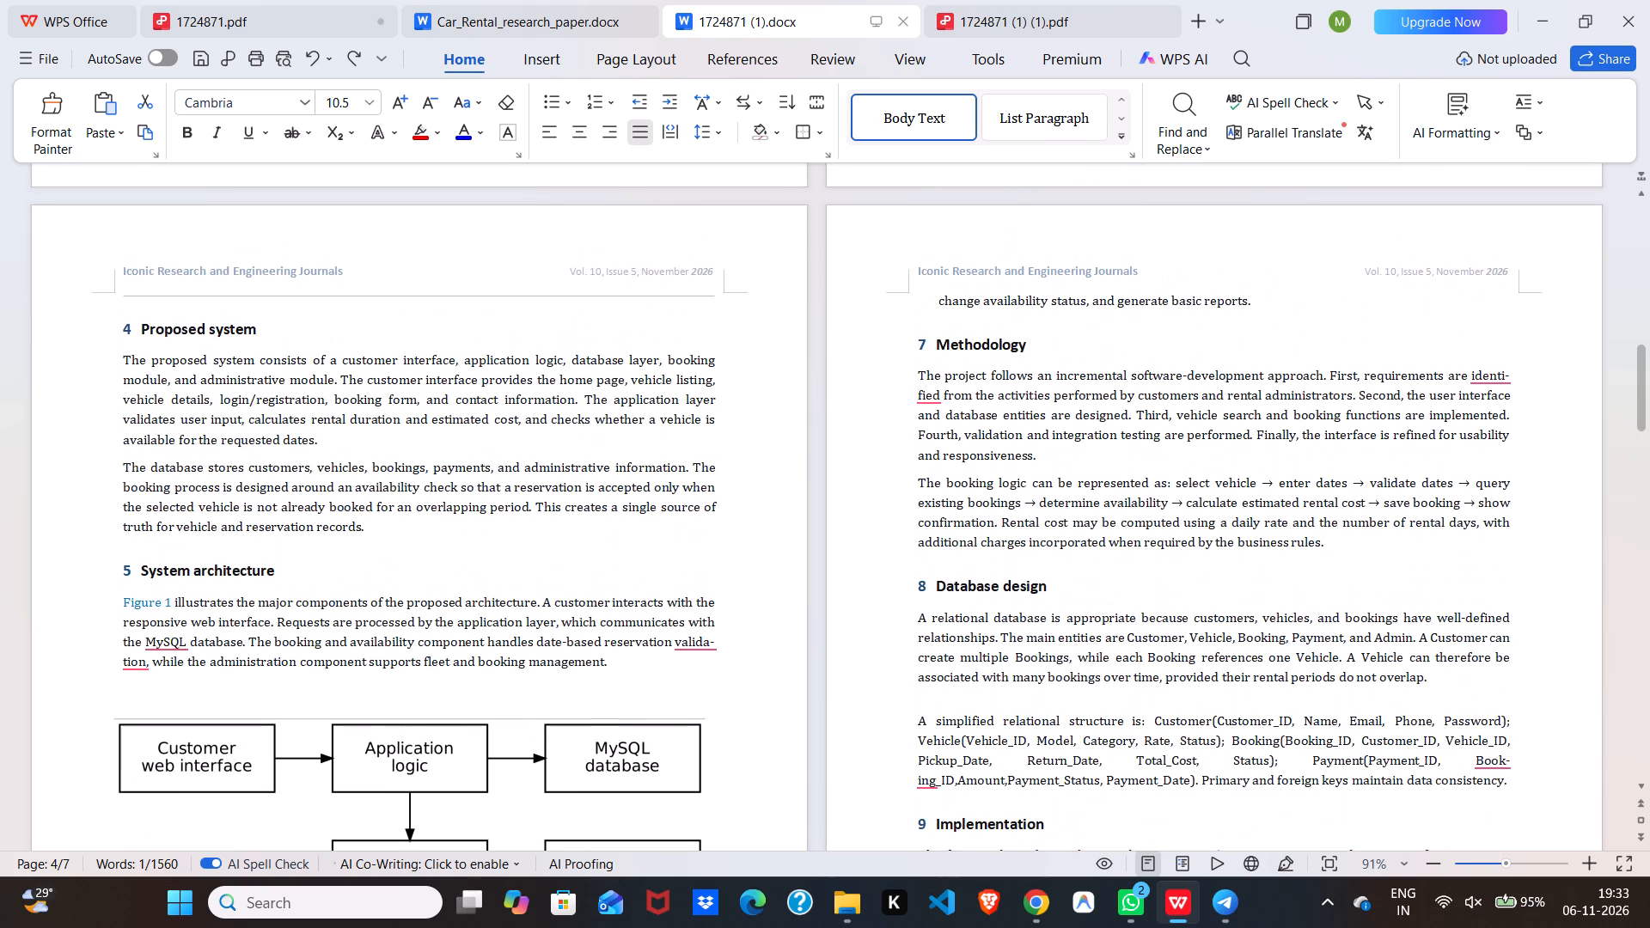
# Select the horizontal line beneath the page header, just above the section 4 Proposed system heading.
pyautogui.moveTo(719, 296); pyautogui.dragTo(657, 296)
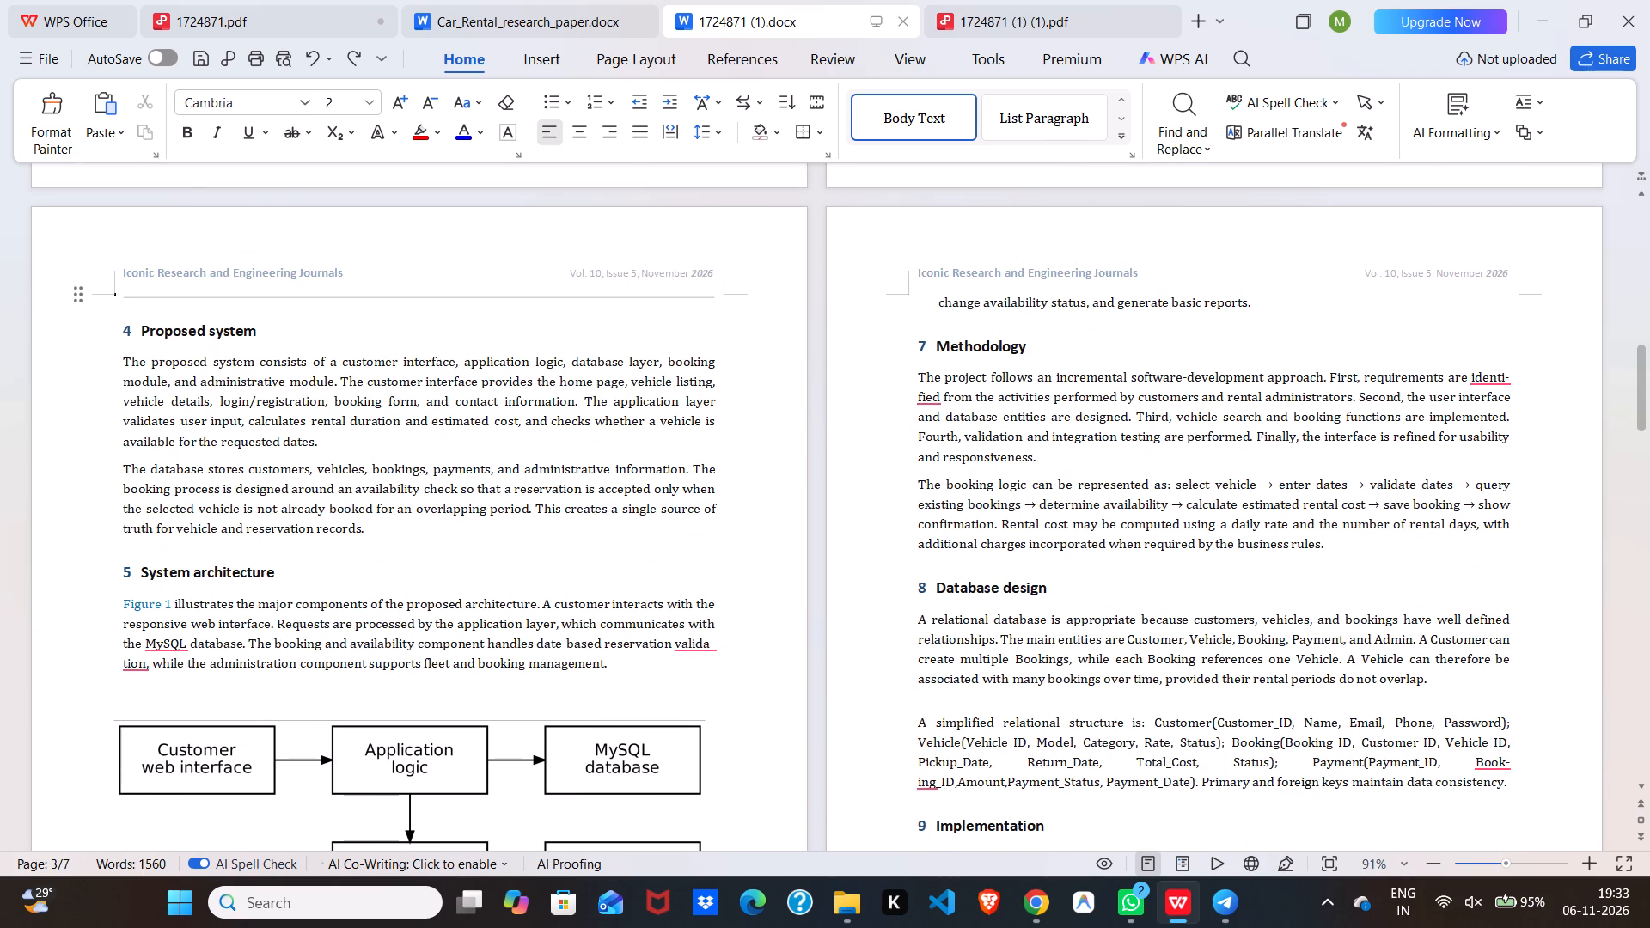
pyautogui.moveTo(657, 296); pyautogui.dragTo(449, 307)
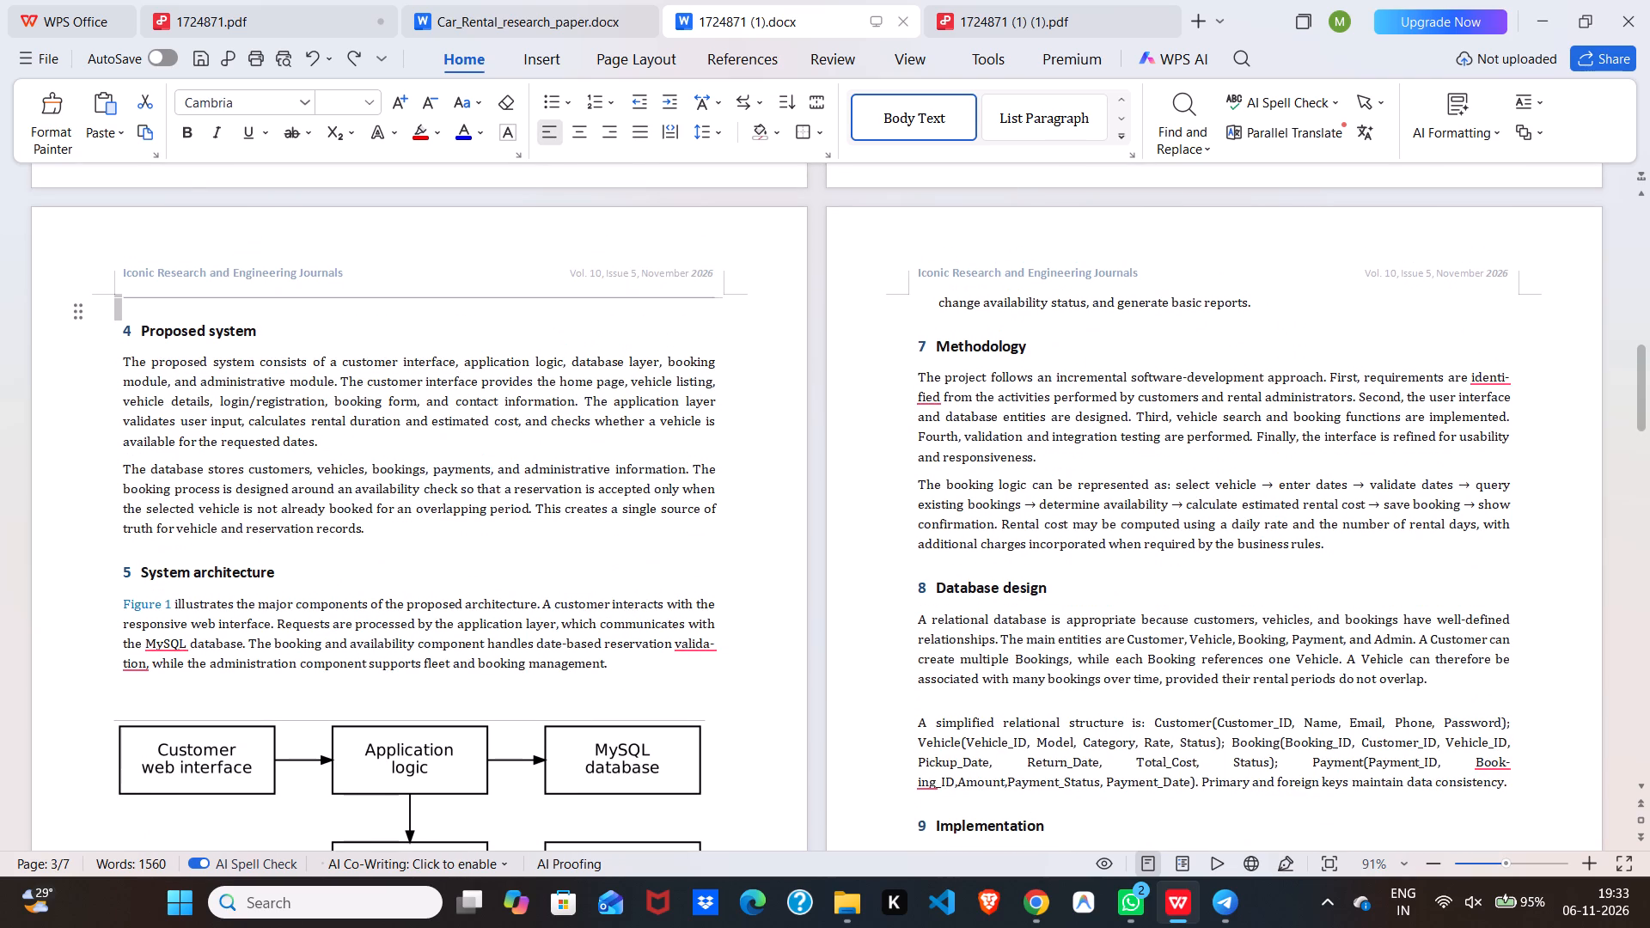
# In 1724871 (1).docx, copy the header rule above "Proposed system" and paste it above "change availability status" on page 4, on an unbulleted line.
pyautogui.moveTo(449, 307); pyautogui.dragTo(457, 300)
pyautogui.hotkey('ctrl', 'c')
pyautogui.click(932, 296)
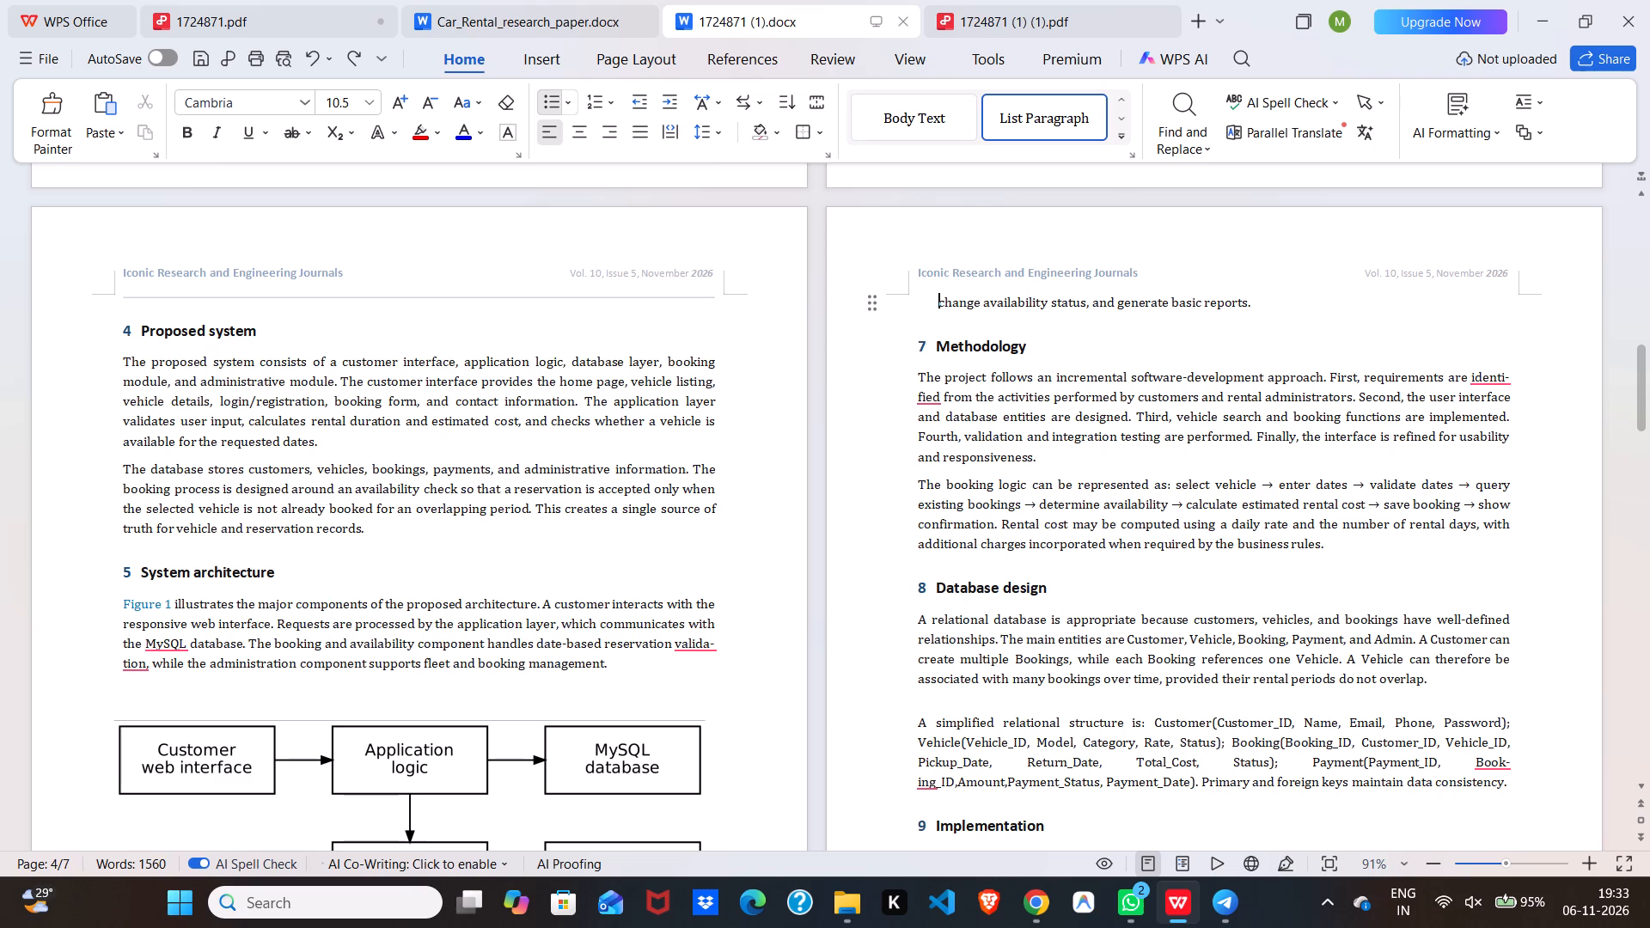
pyautogui.press('Return')
pyautogui.press('Return')
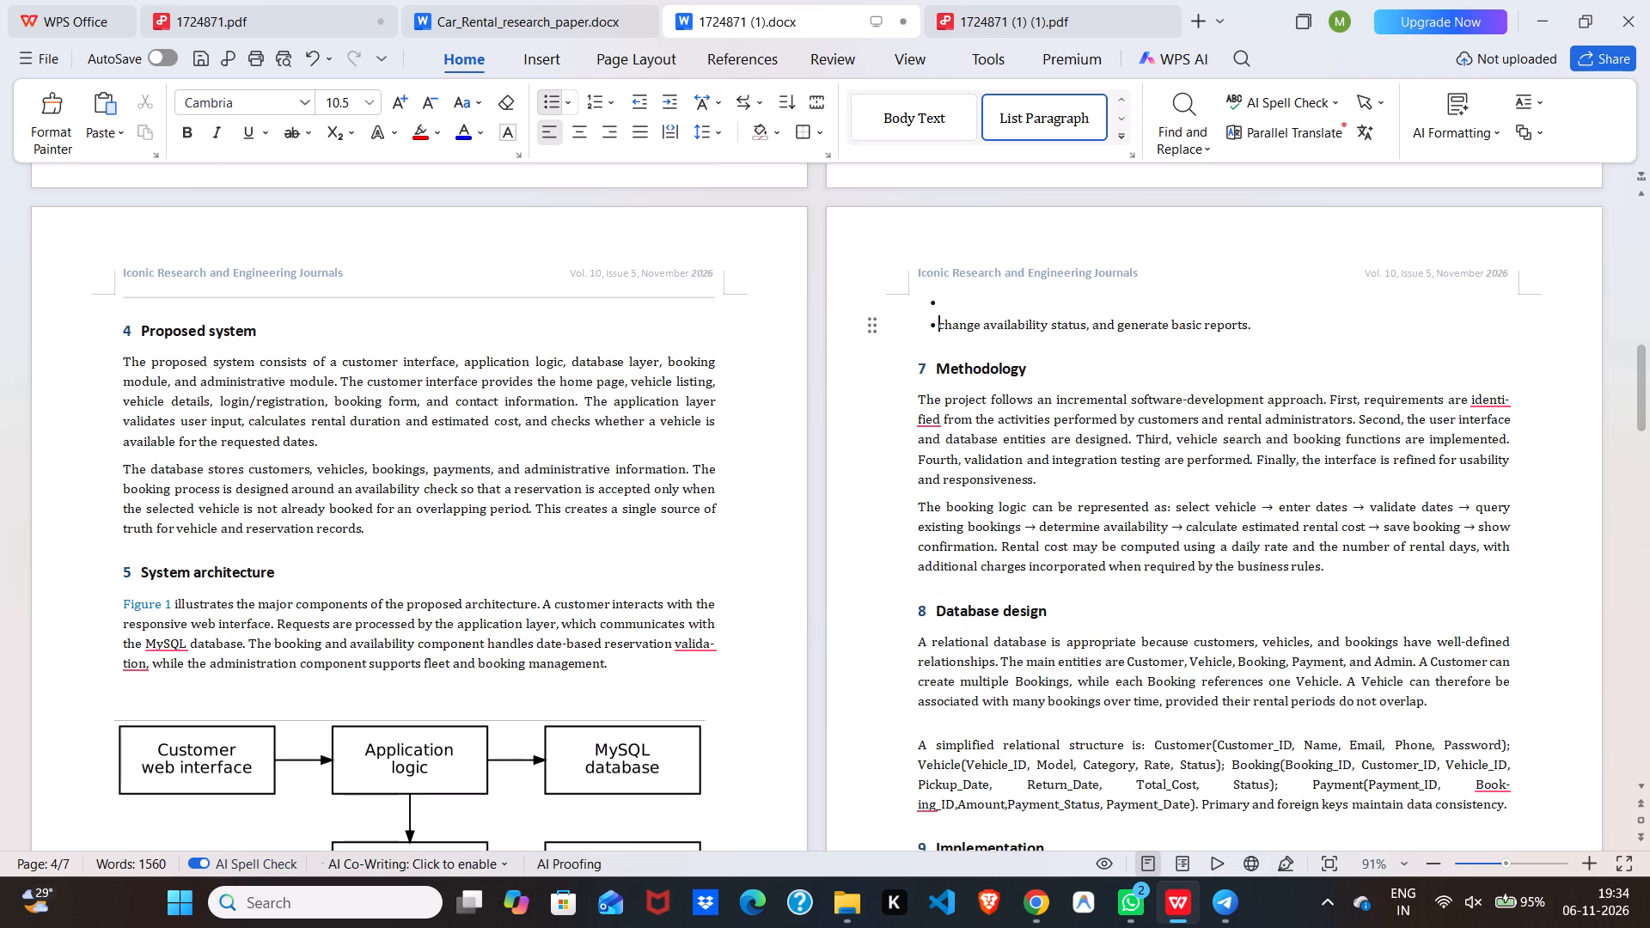
pyautogui.press('BackSpace')
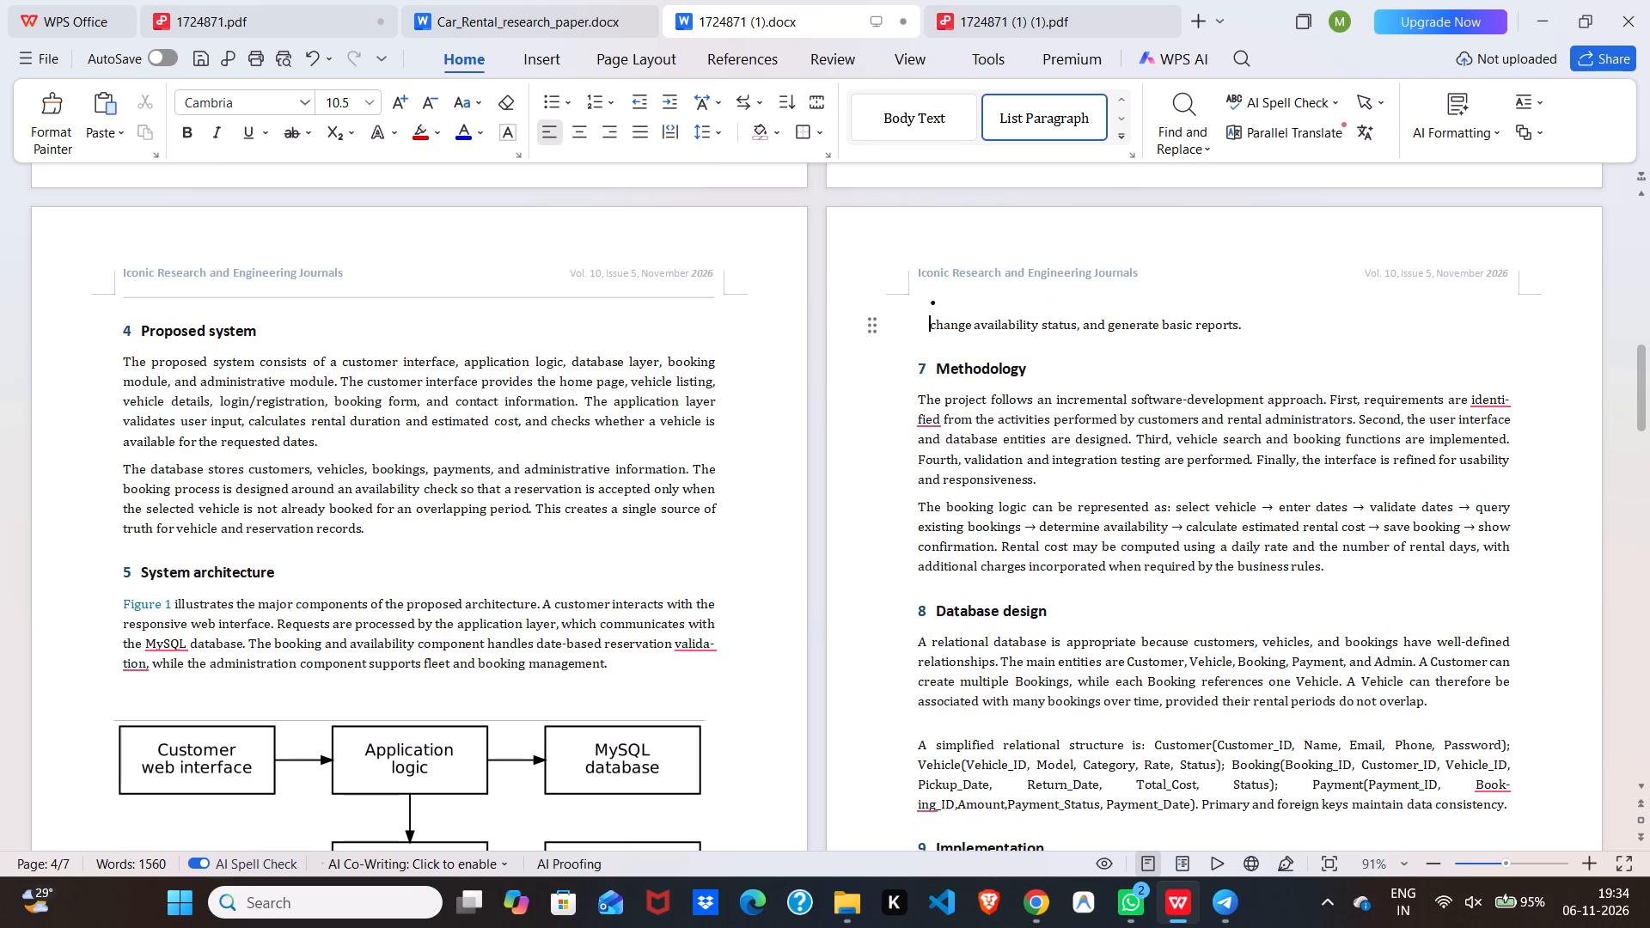
pyautogui.press('BackSpace')
pyautogui.press('BackSpace')
pyautogui.press('Return')
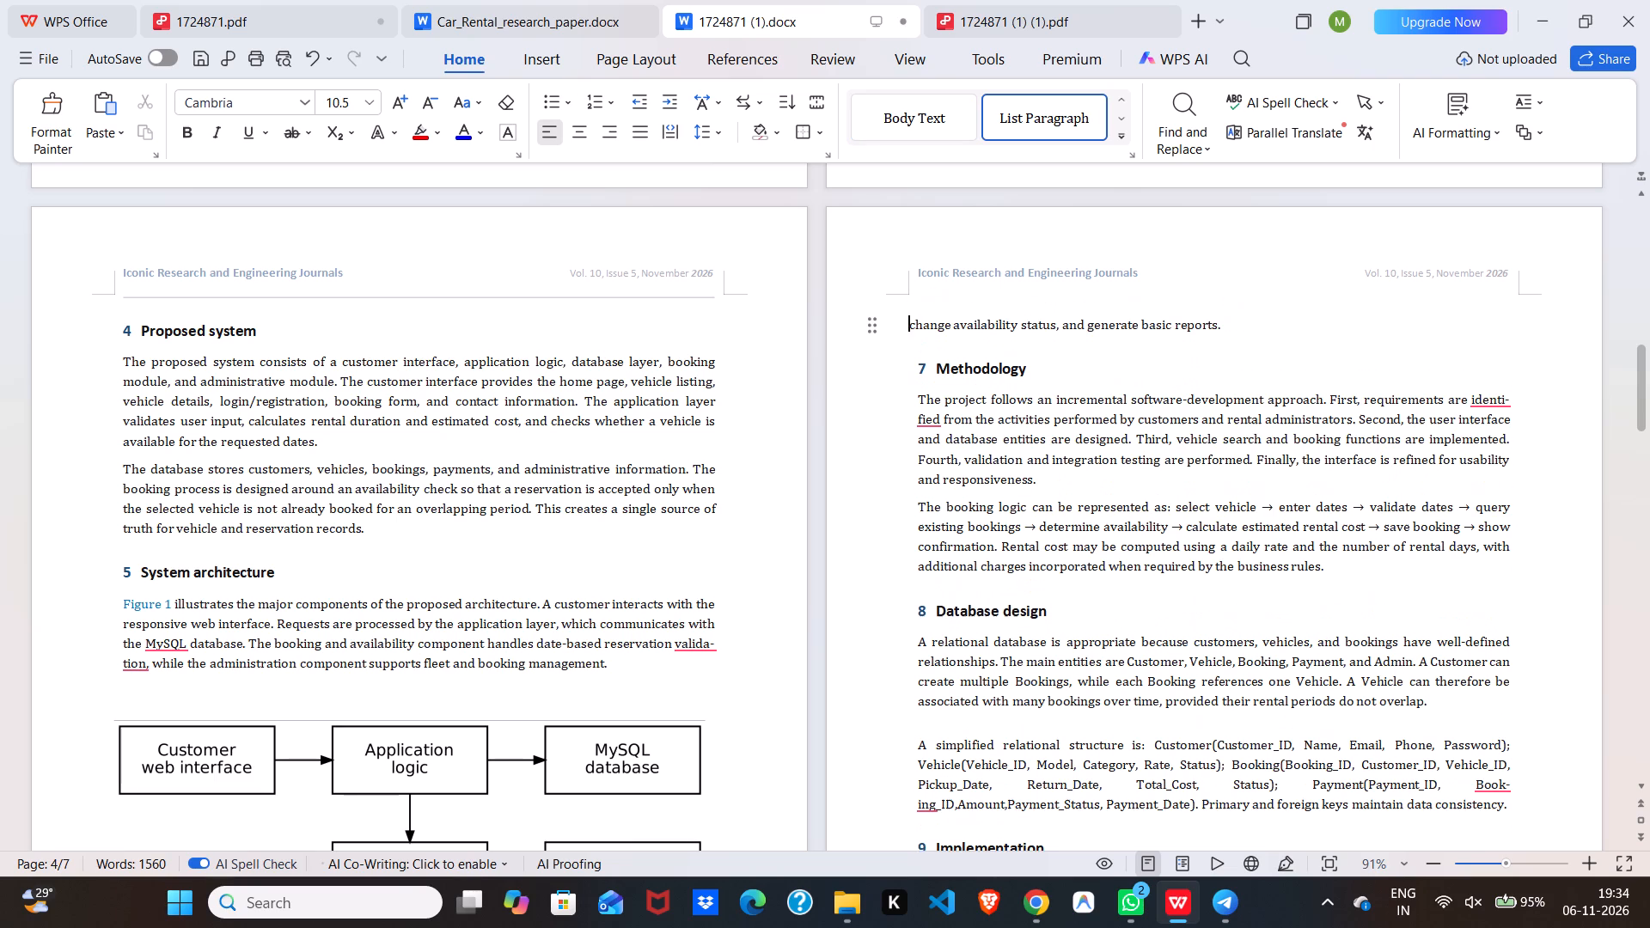
pyautogui.press('Up')
pyautogui.hotkey('ctrl', 'v')
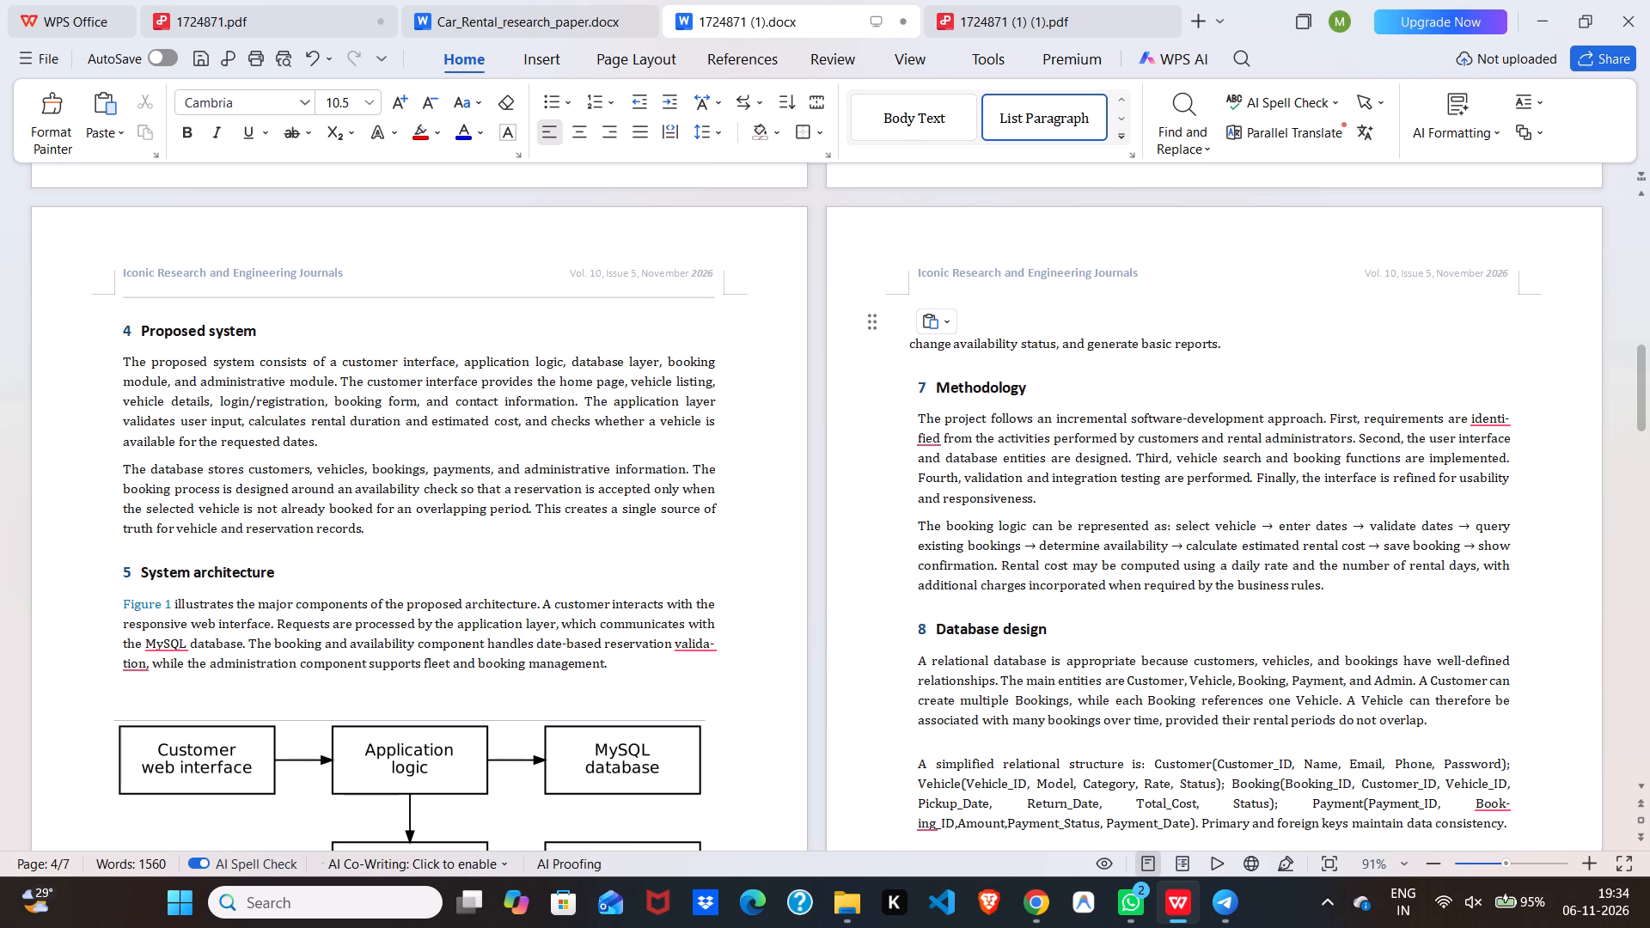
pyautogui.click(1079, 323)
pyautogui.hotkey('ctrl', 'v')
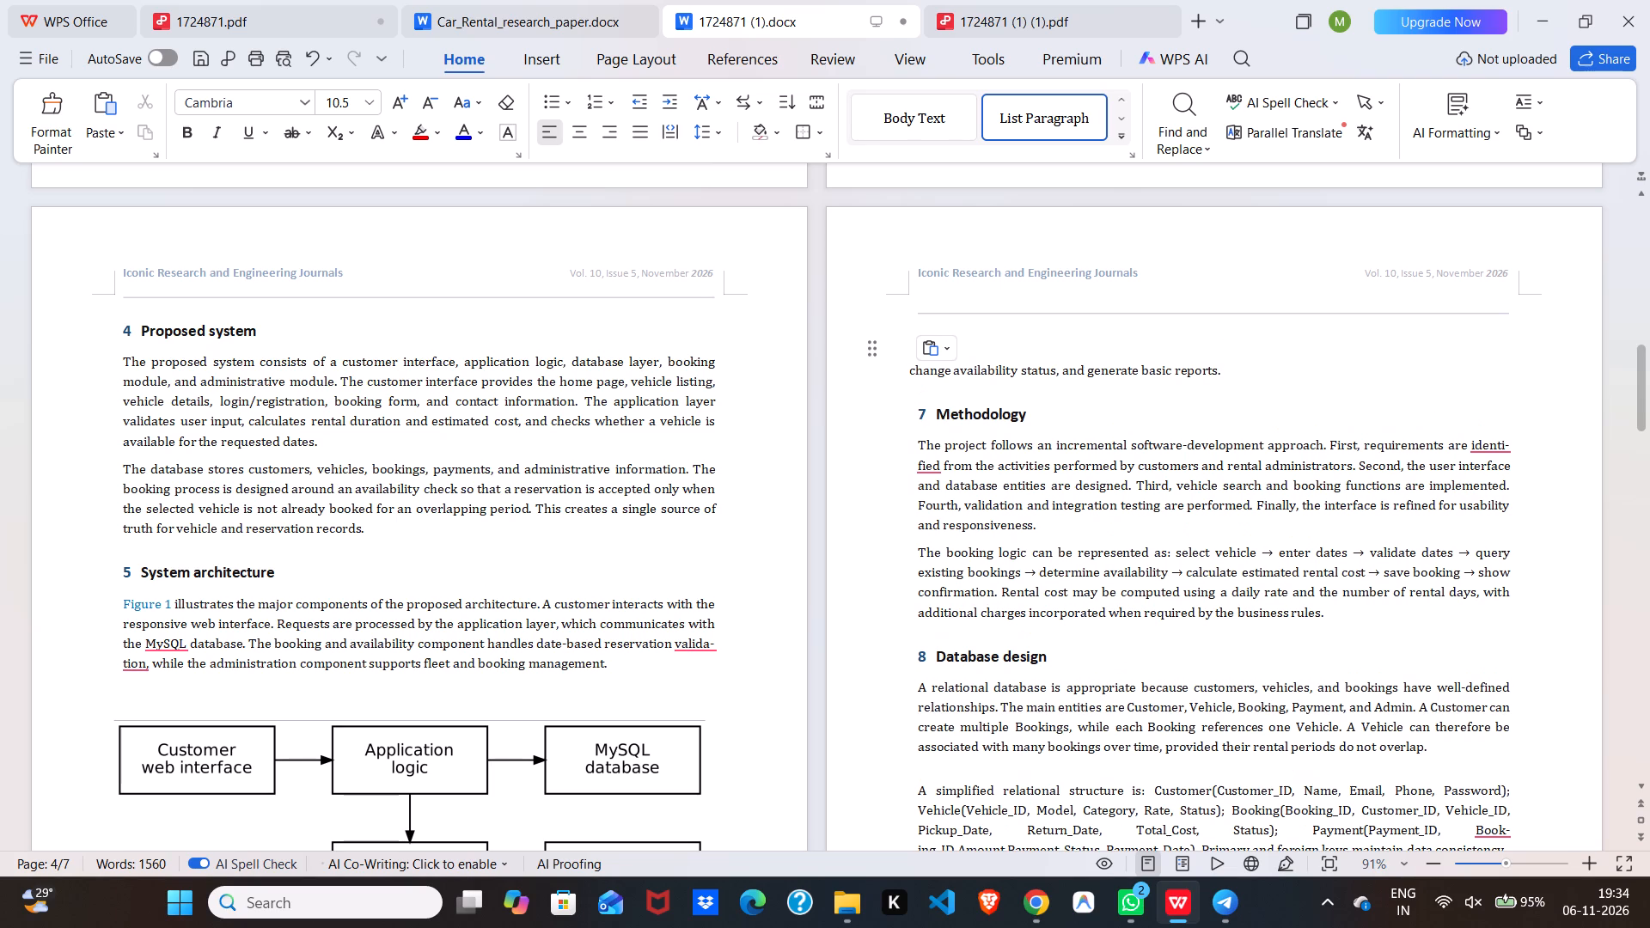
# Delete the blank lines between the pasted rule and the "change availability status" line.
pyautogui.press('BackSpace')
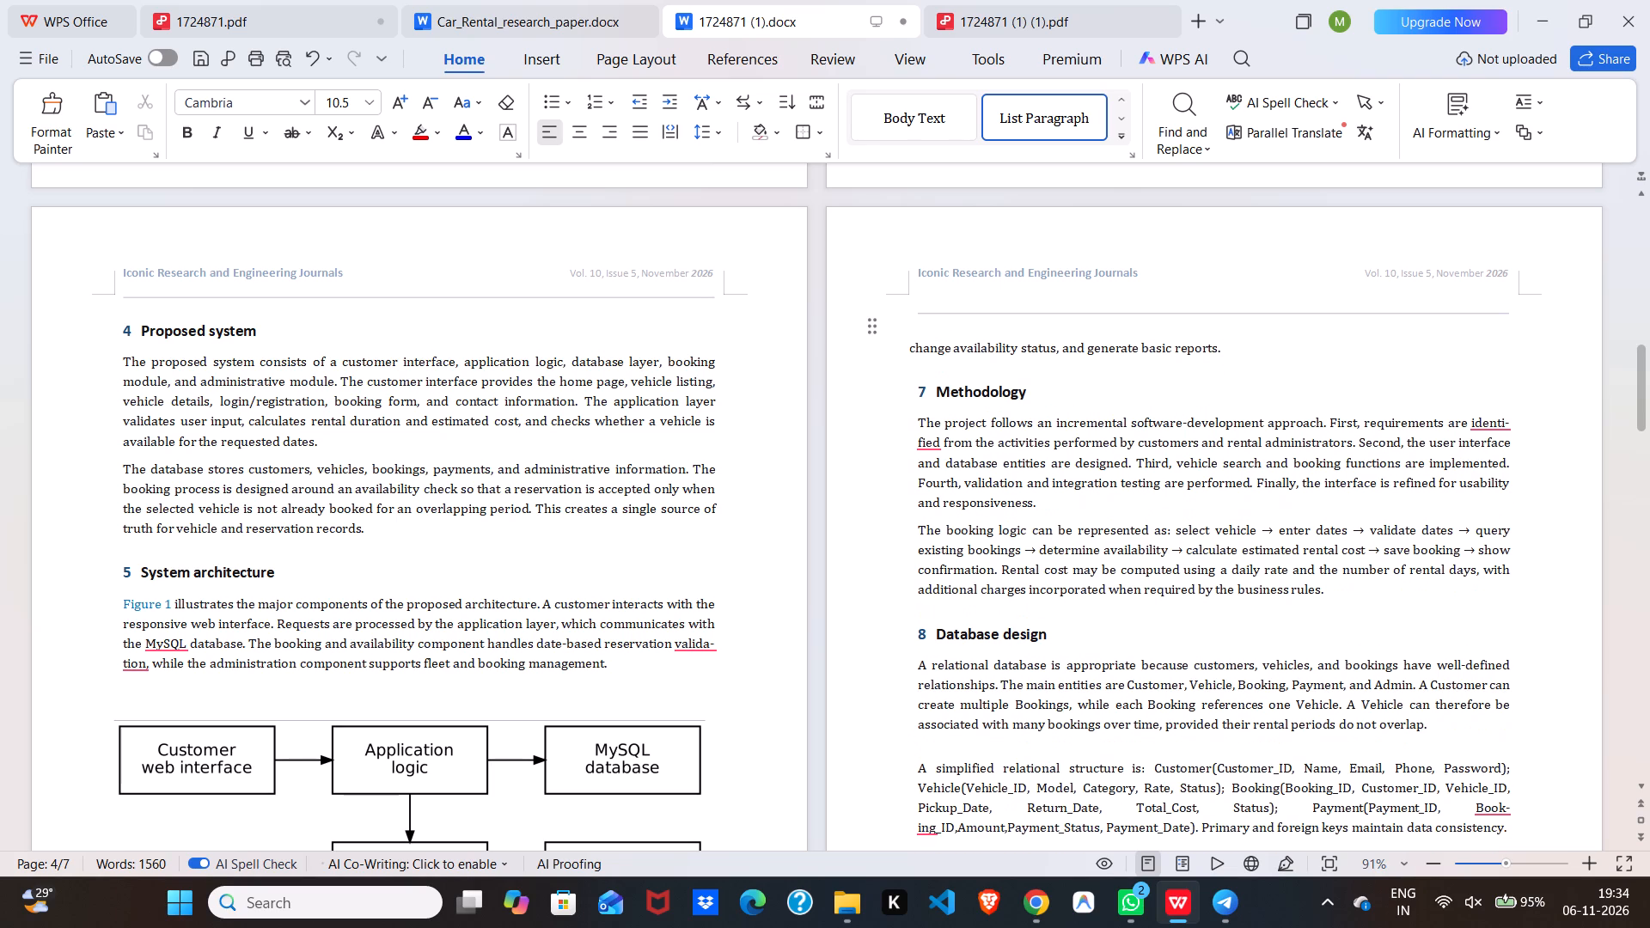
pyautogui.click(909, 347)
pyautogui.press('BackSpace')
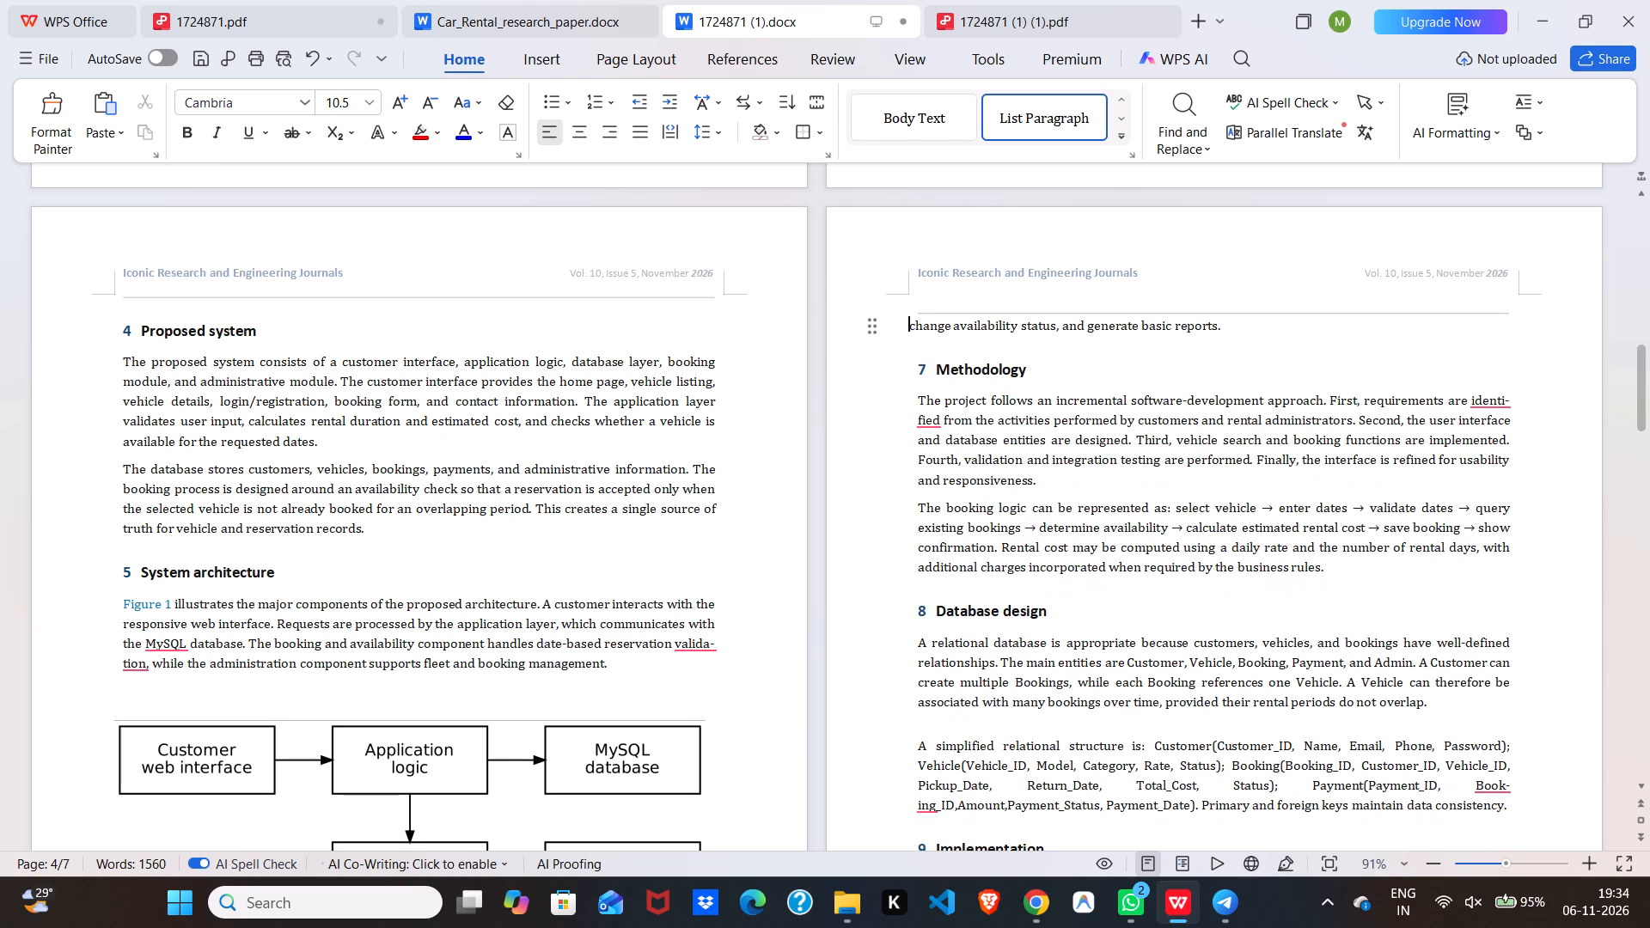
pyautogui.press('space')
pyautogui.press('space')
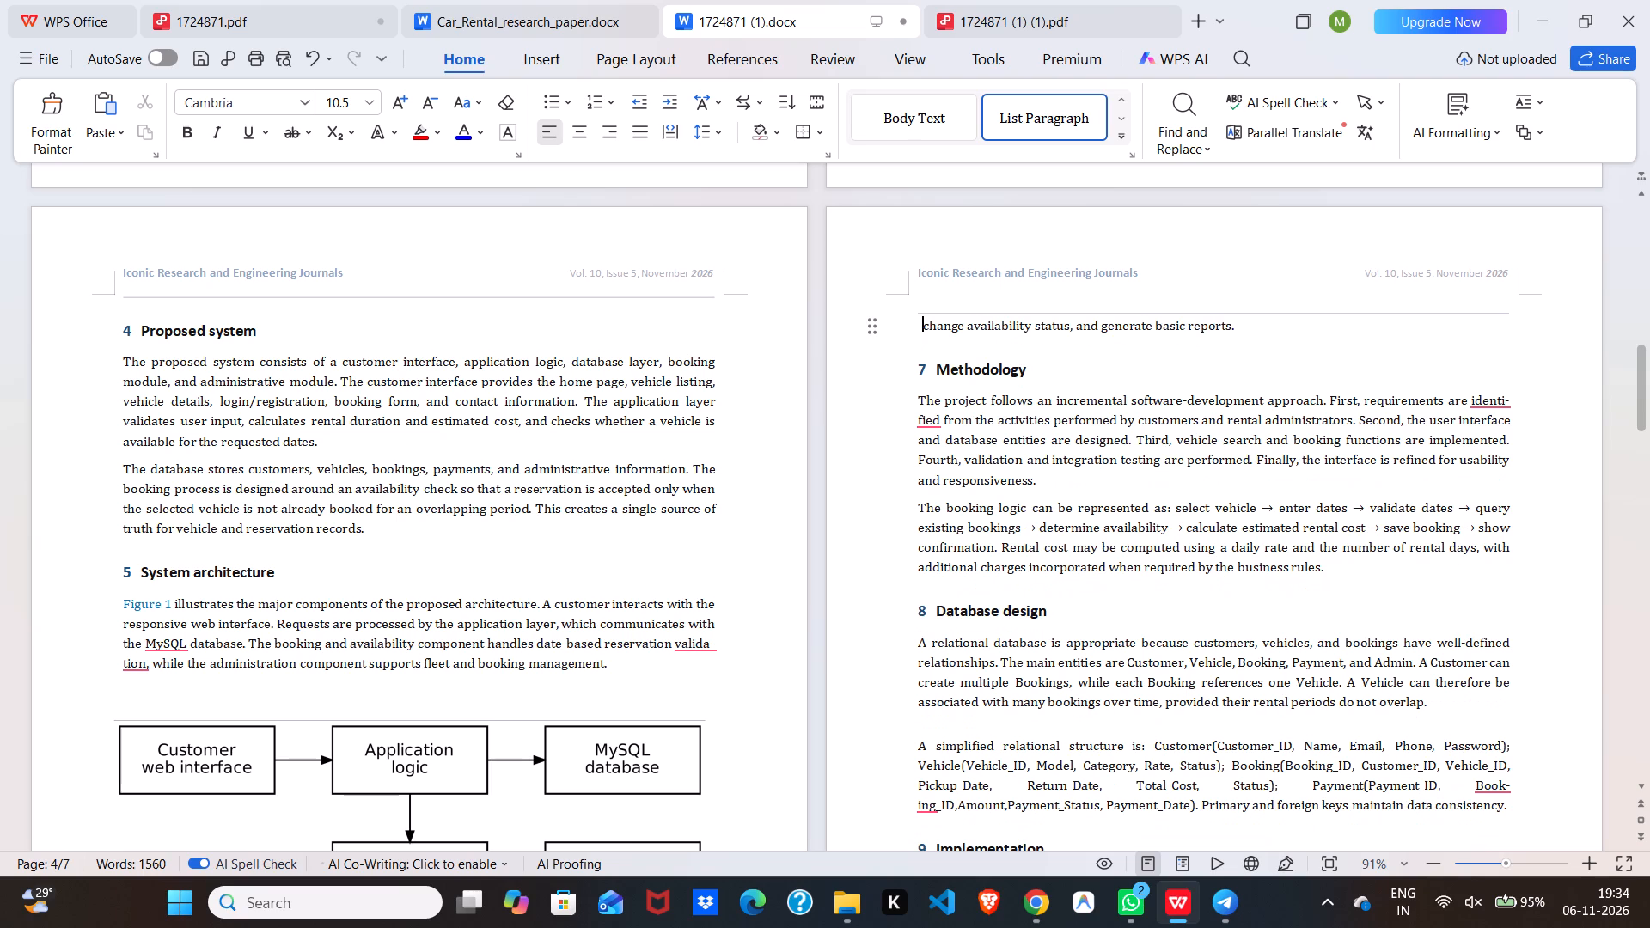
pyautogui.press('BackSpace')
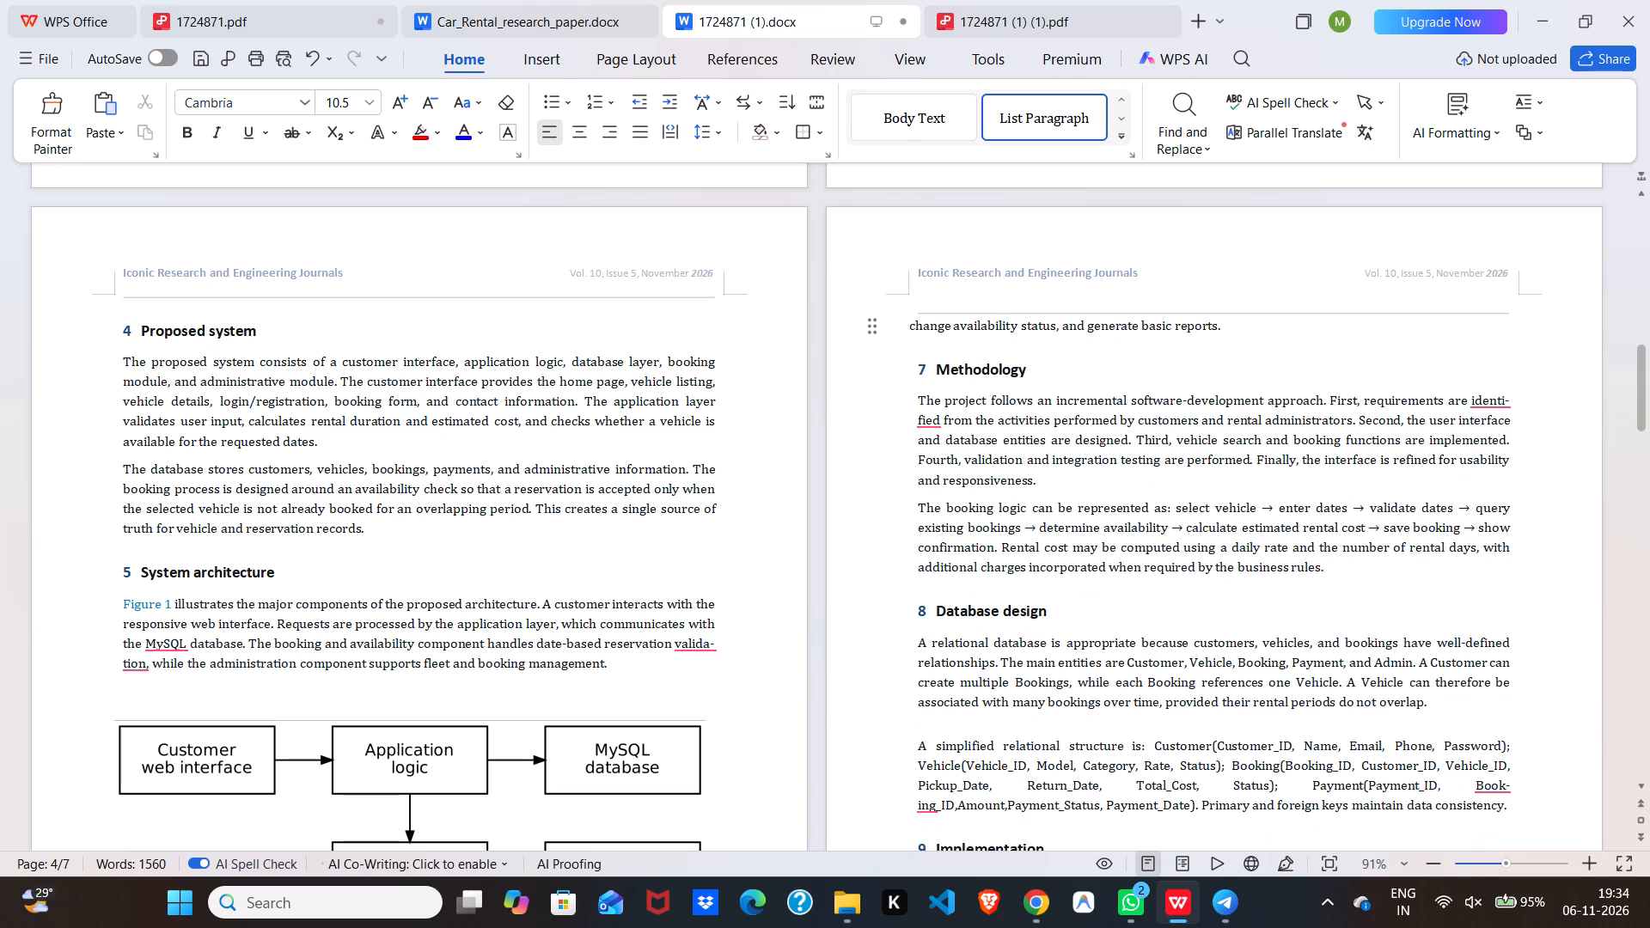
# Paste the copied header rule above the "Expected results and evaluation" heading on page 6 and remove the blank lines below it.
pyautogui.scroll(-6, 915, 541)
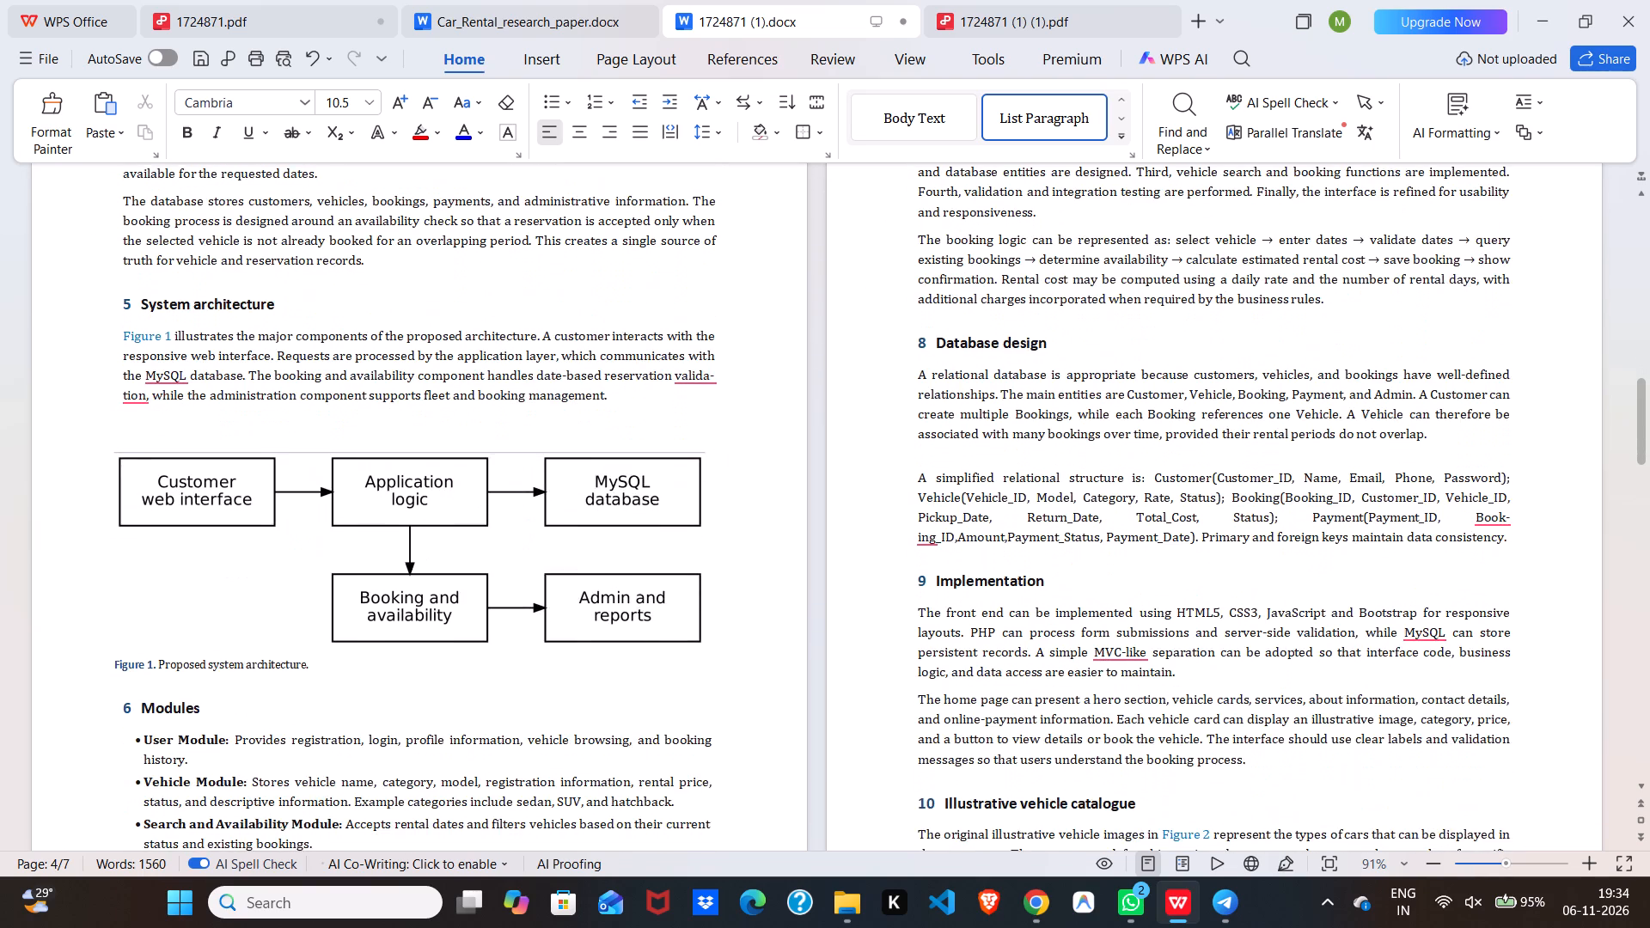
pyautogui.scroll(-8, 915, 541)
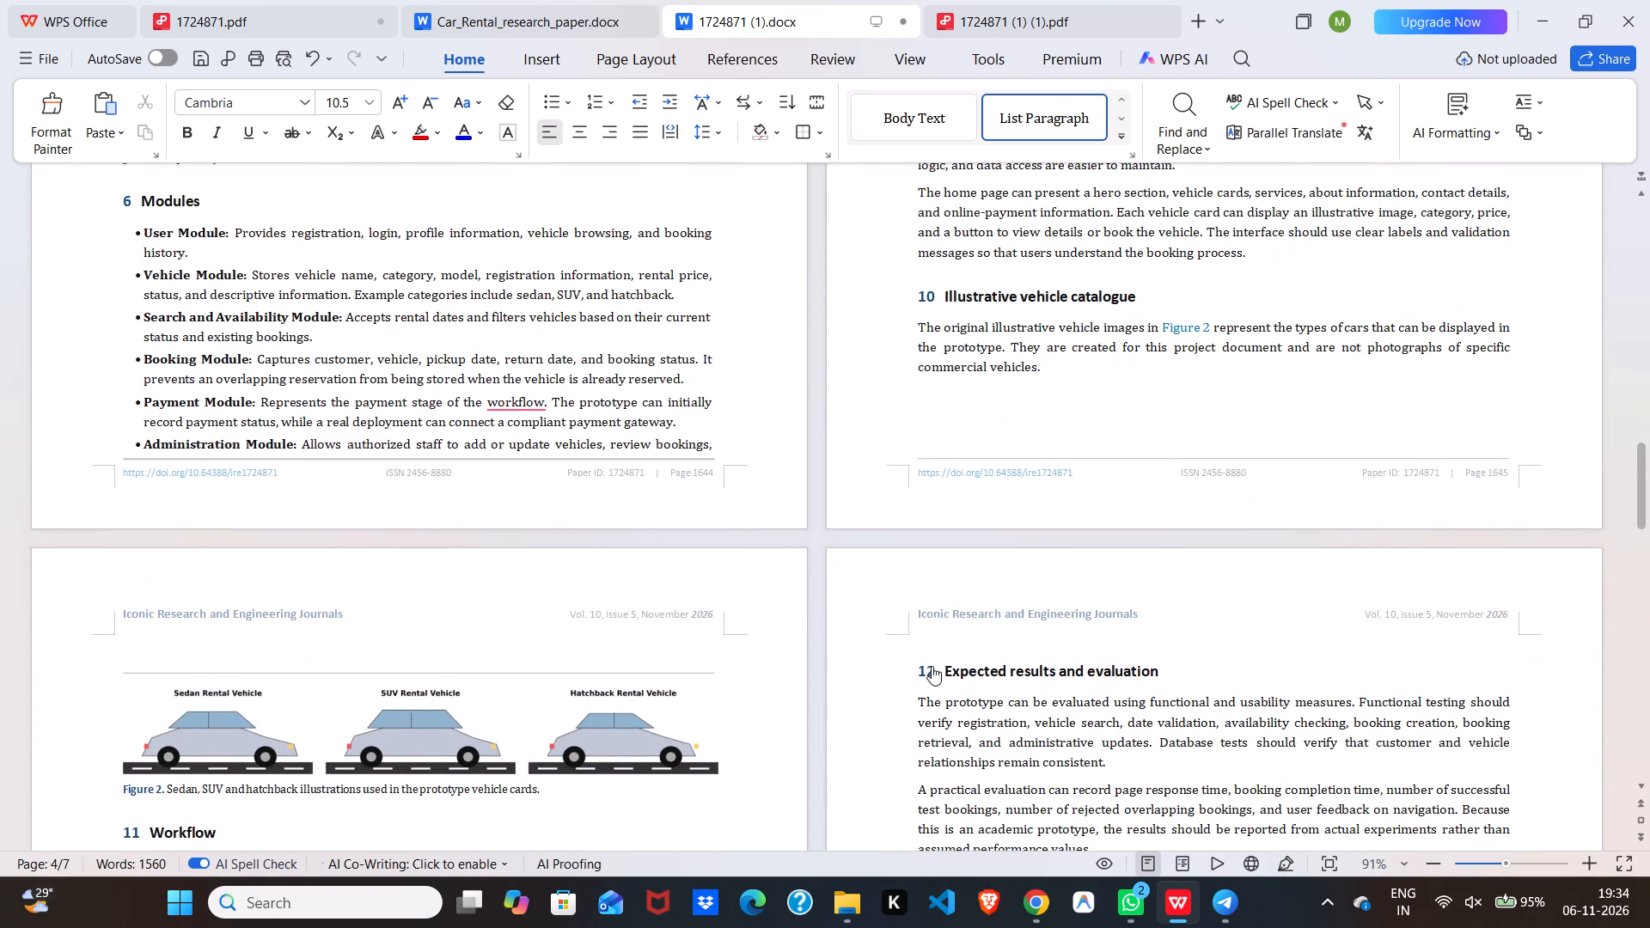
pyautogui.click(919, 651)
pyautogui.hotkey('ctrl', 'v')
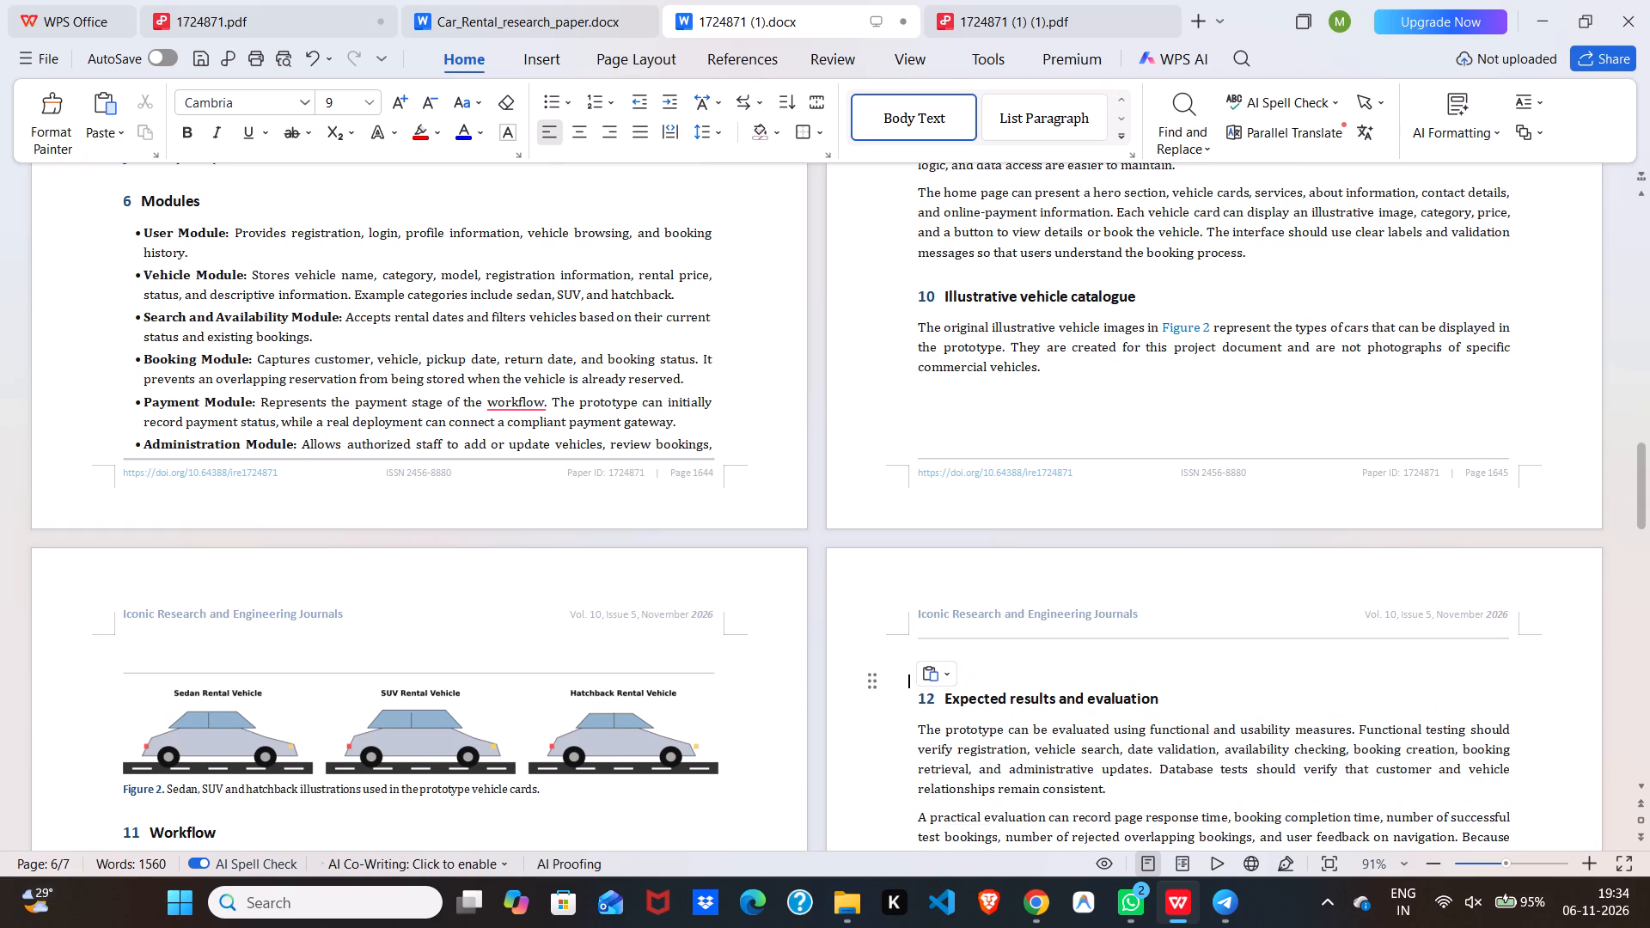
pyautogui.press('BackSpace')
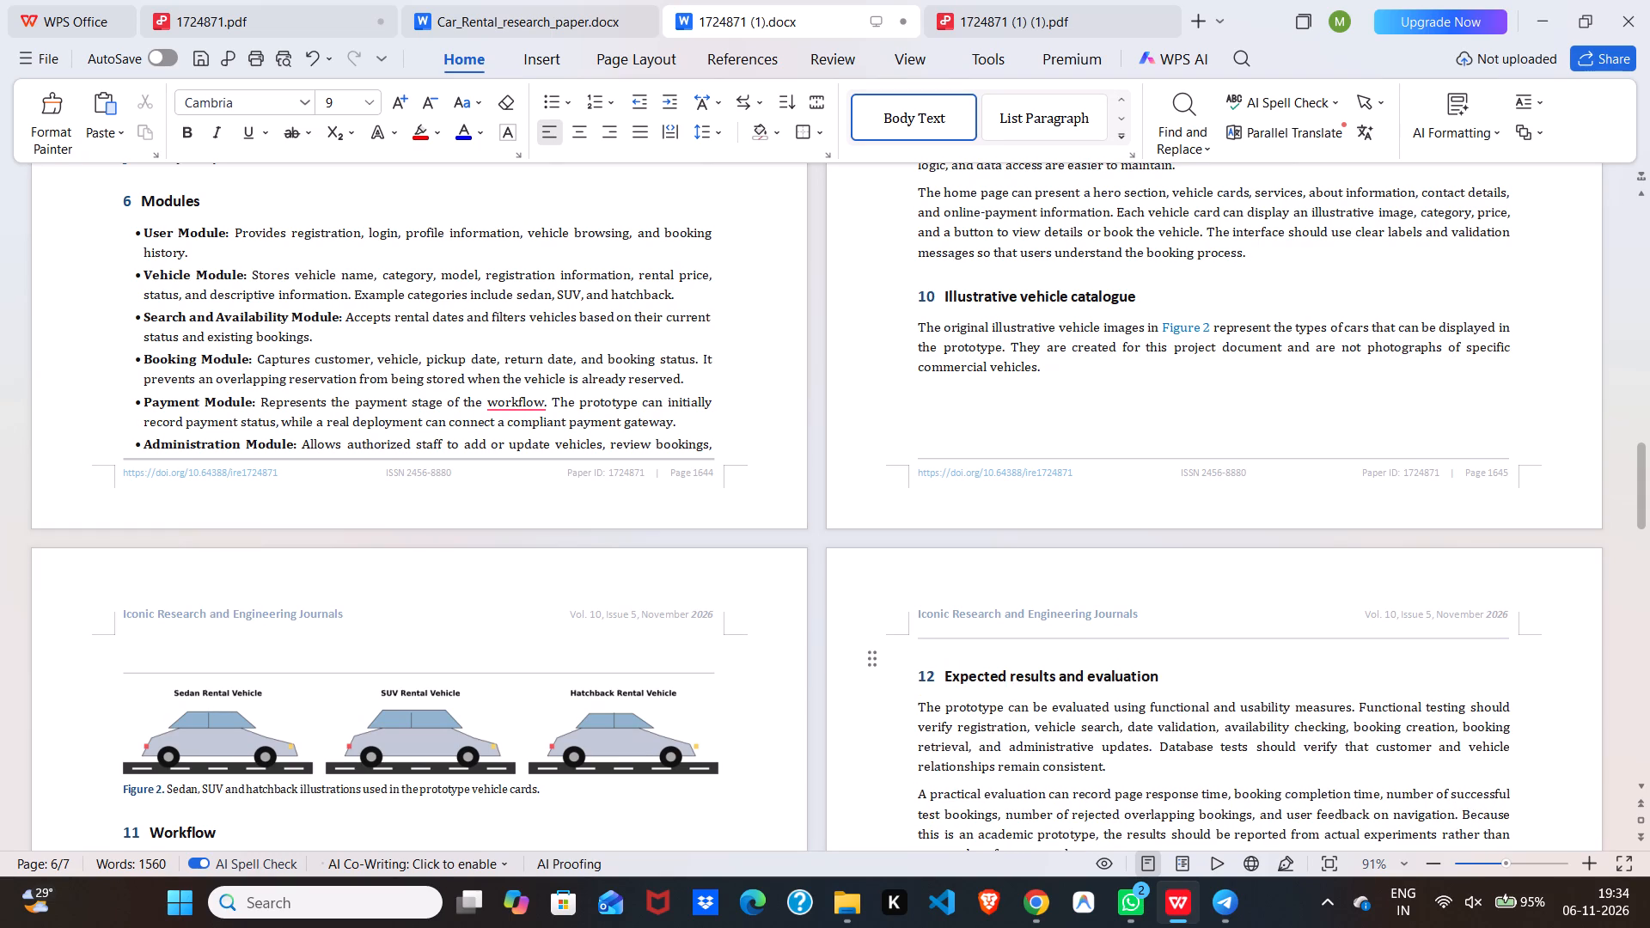
pyautogui.press('BackSpace')
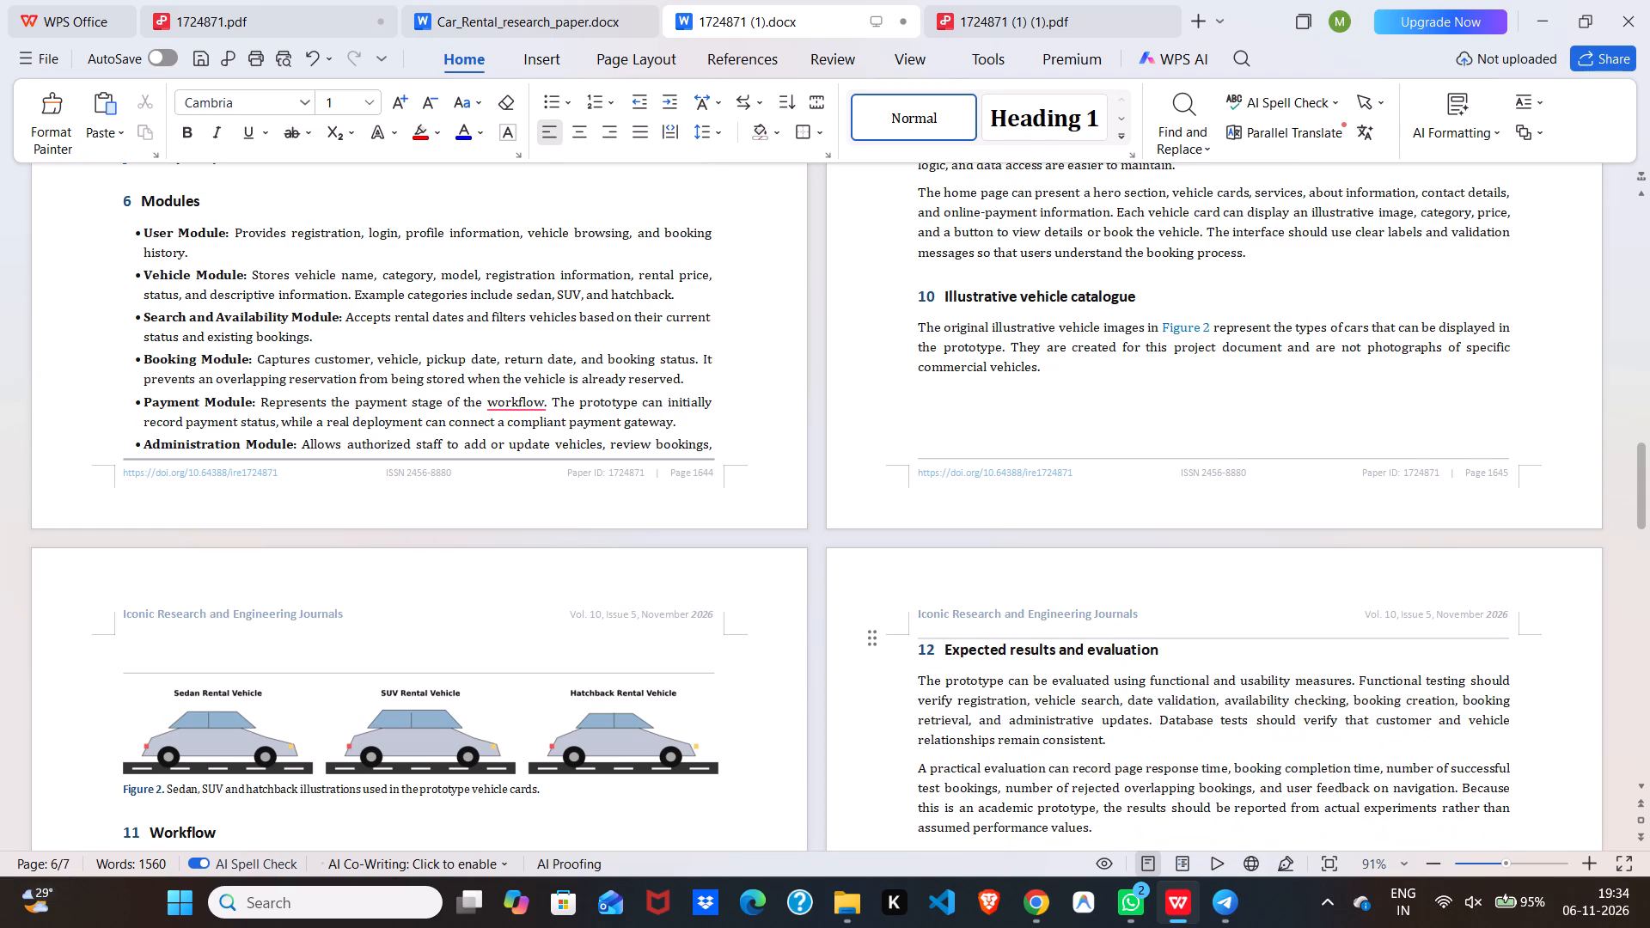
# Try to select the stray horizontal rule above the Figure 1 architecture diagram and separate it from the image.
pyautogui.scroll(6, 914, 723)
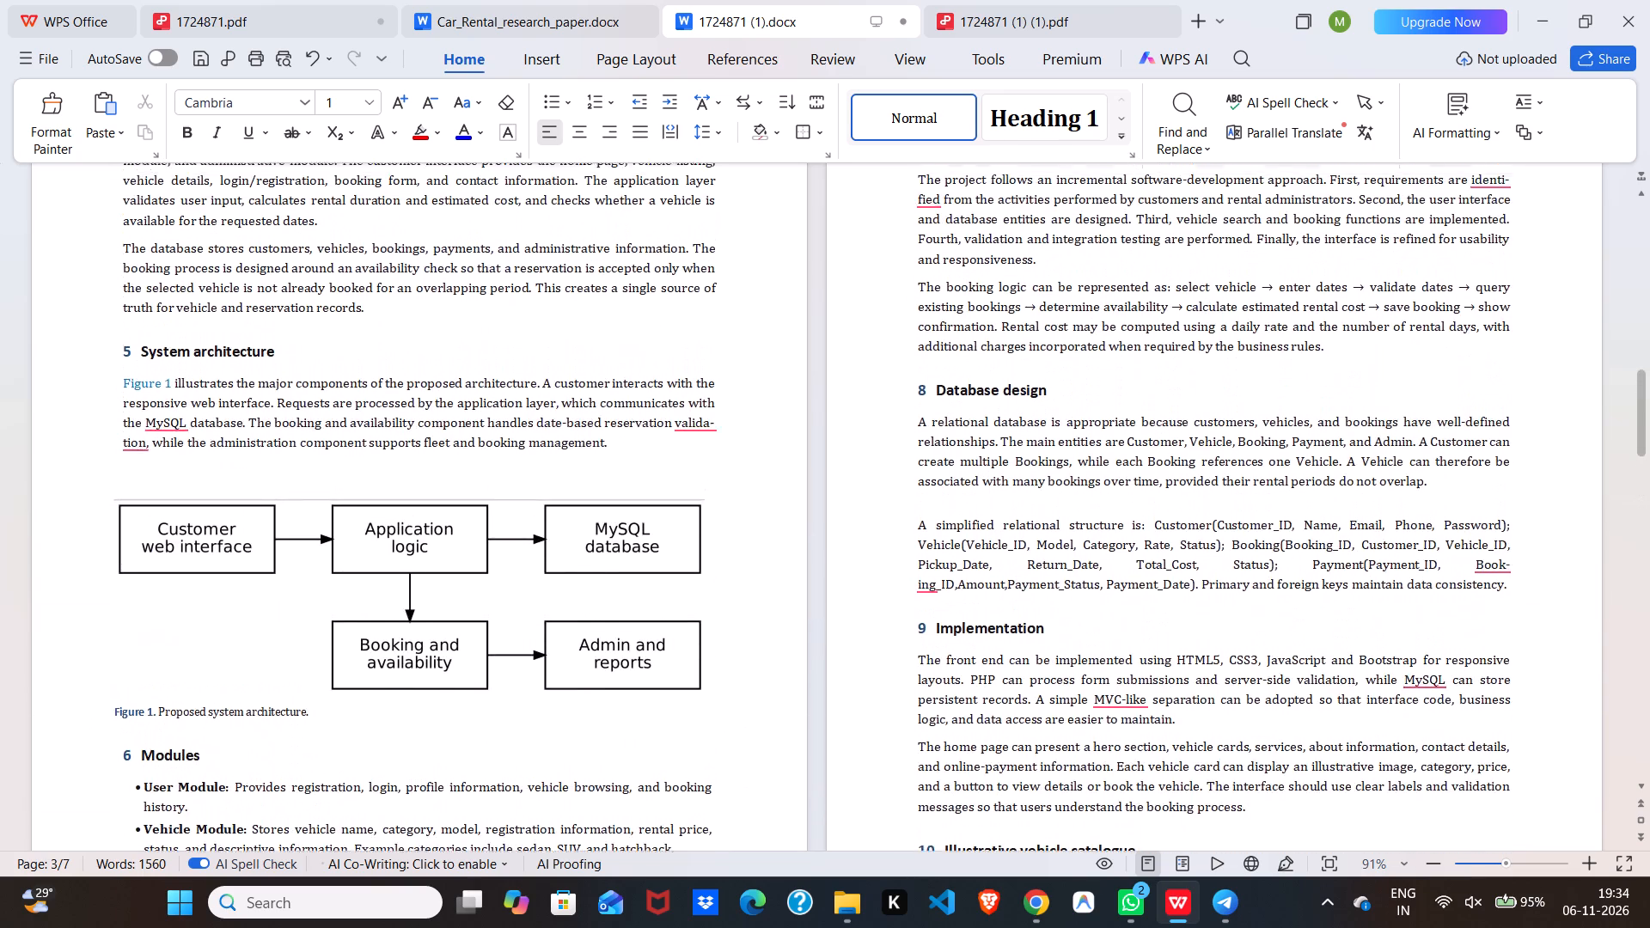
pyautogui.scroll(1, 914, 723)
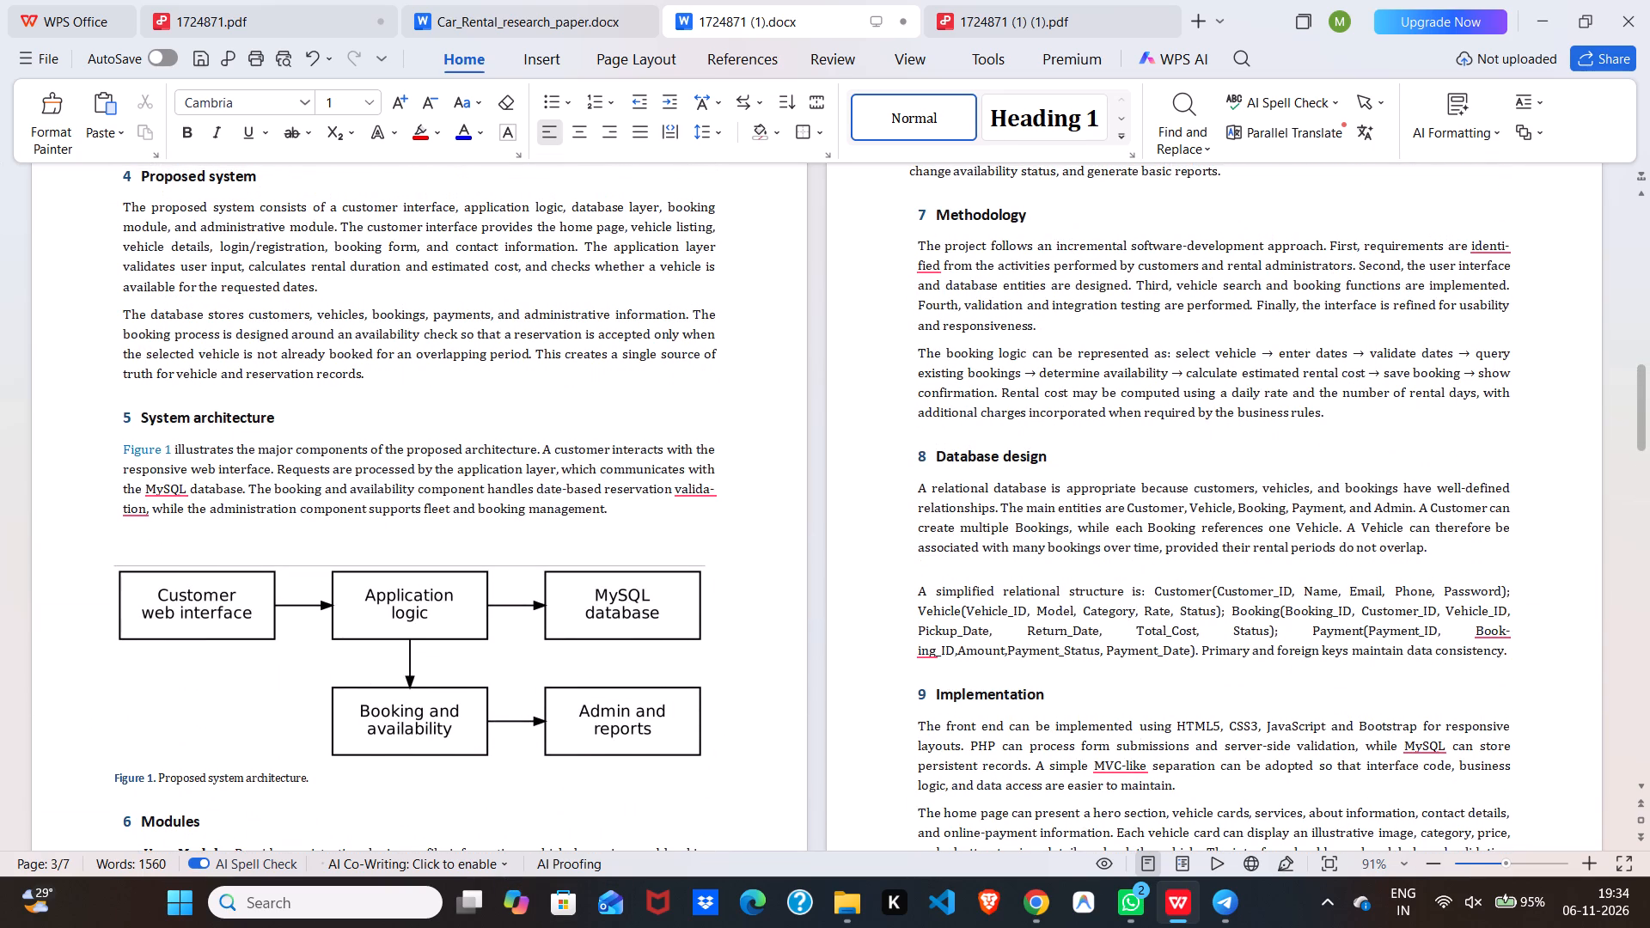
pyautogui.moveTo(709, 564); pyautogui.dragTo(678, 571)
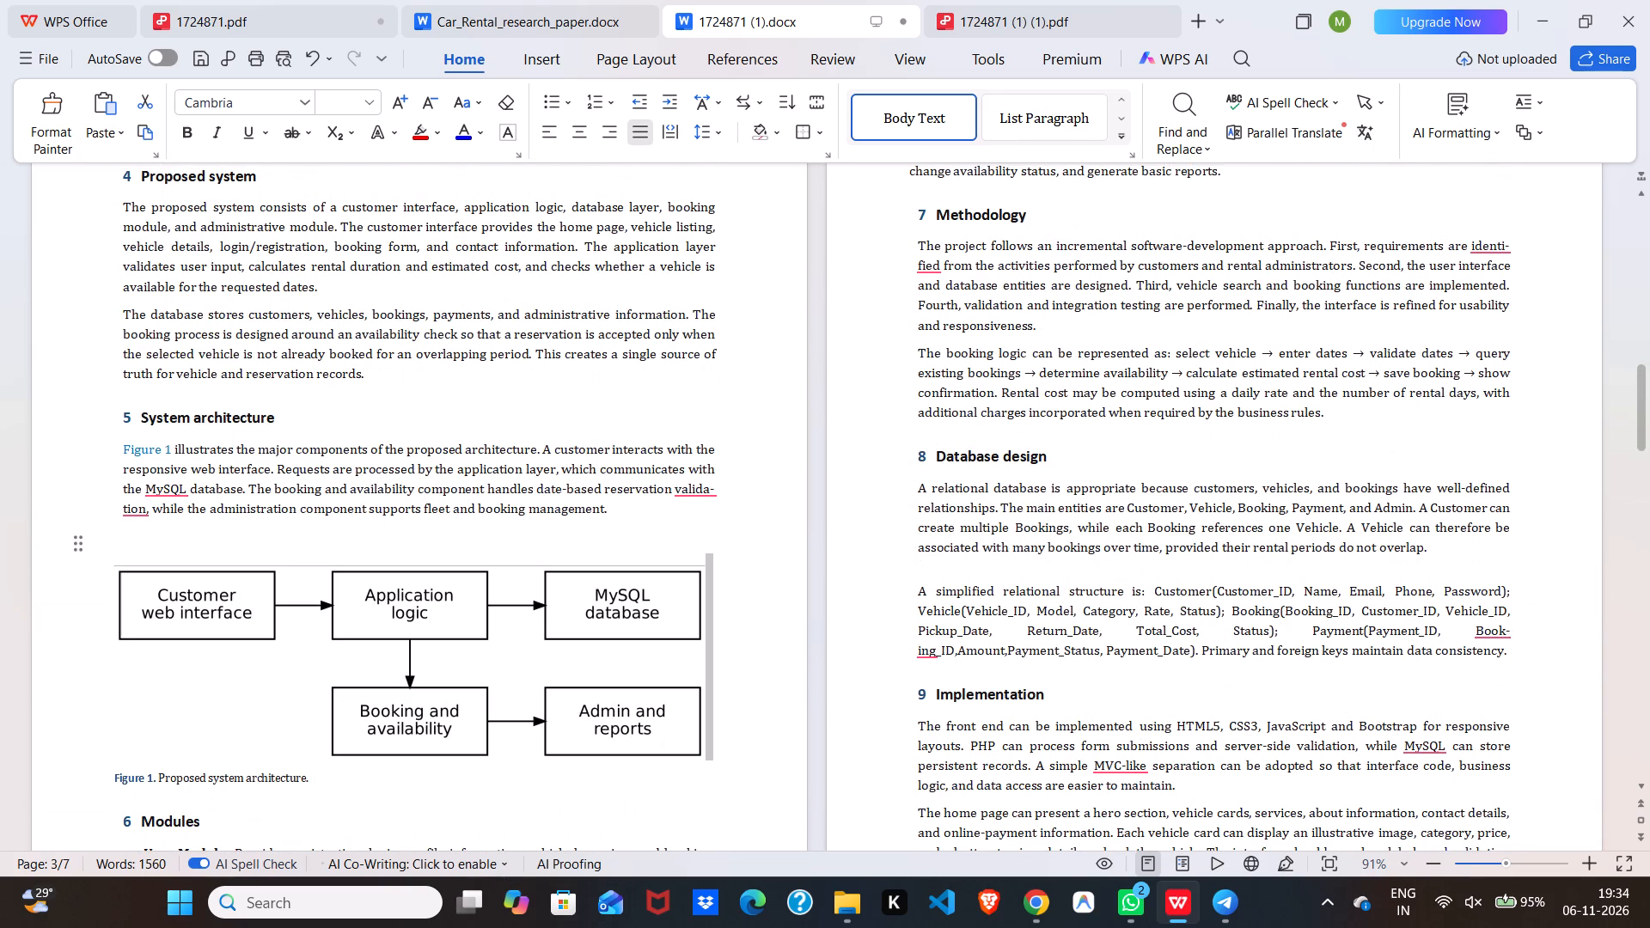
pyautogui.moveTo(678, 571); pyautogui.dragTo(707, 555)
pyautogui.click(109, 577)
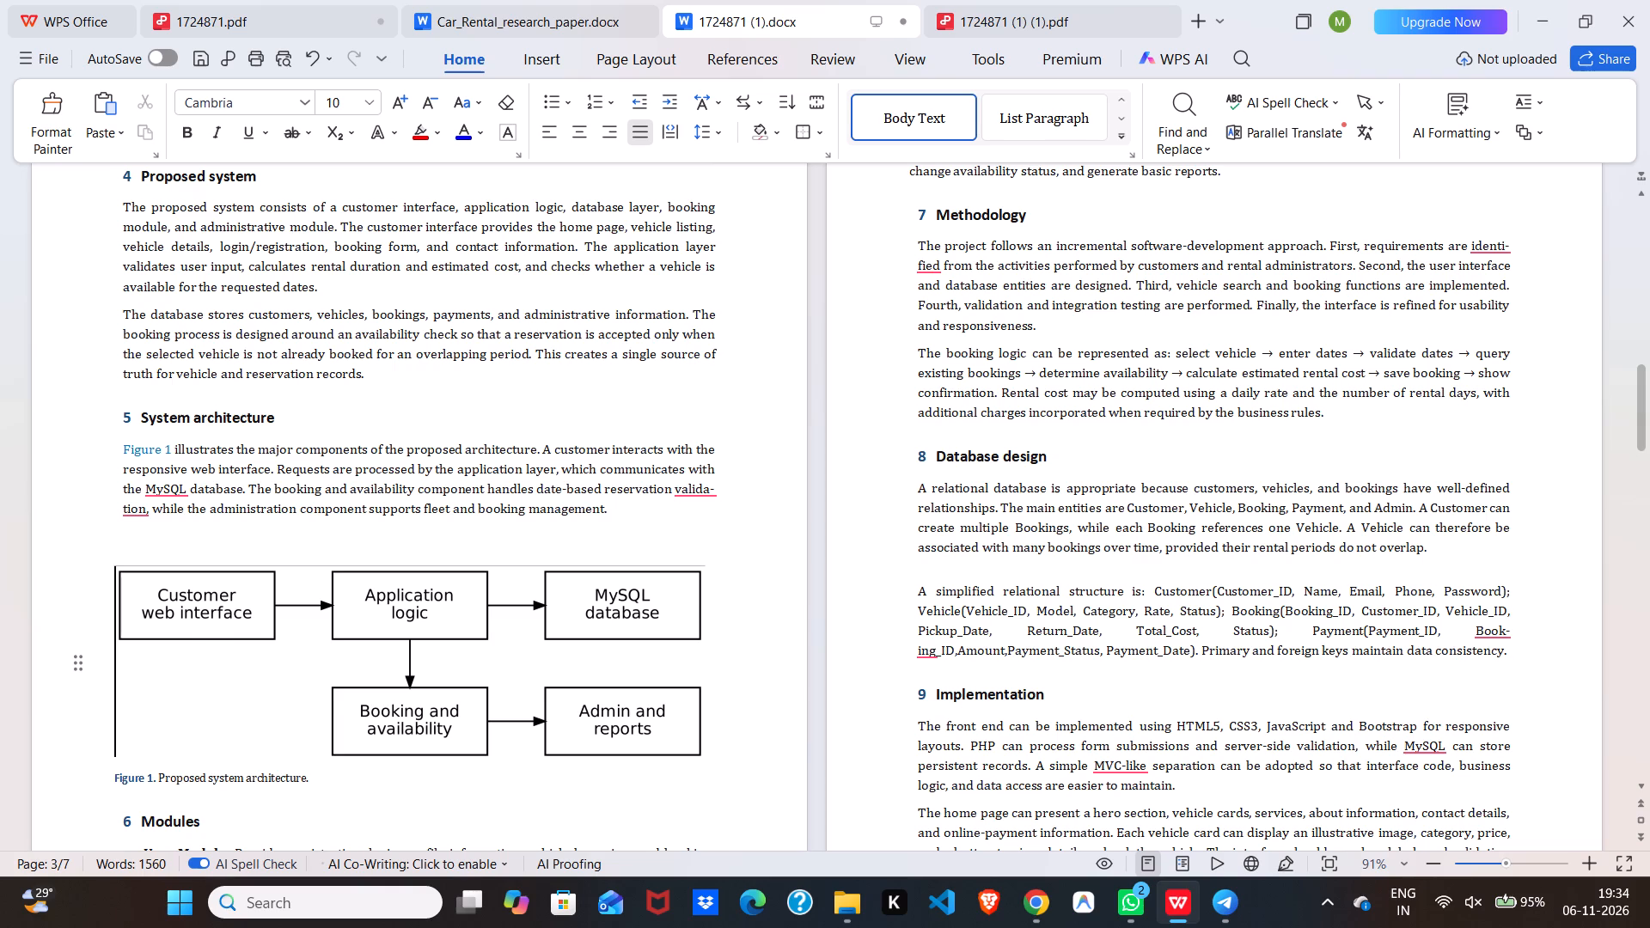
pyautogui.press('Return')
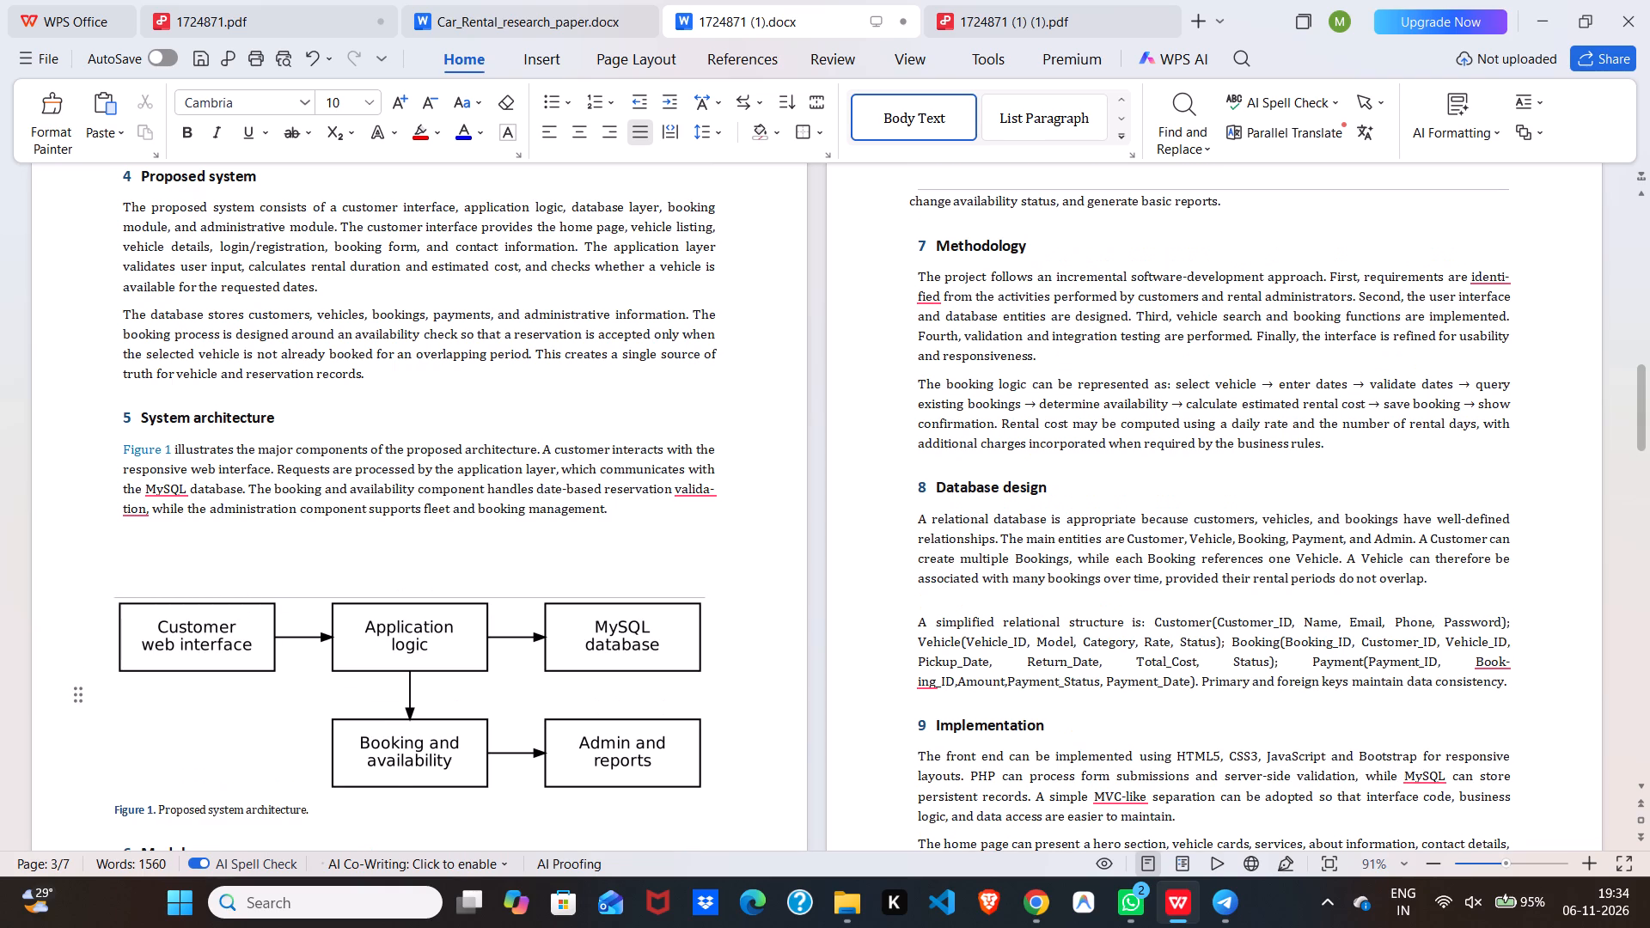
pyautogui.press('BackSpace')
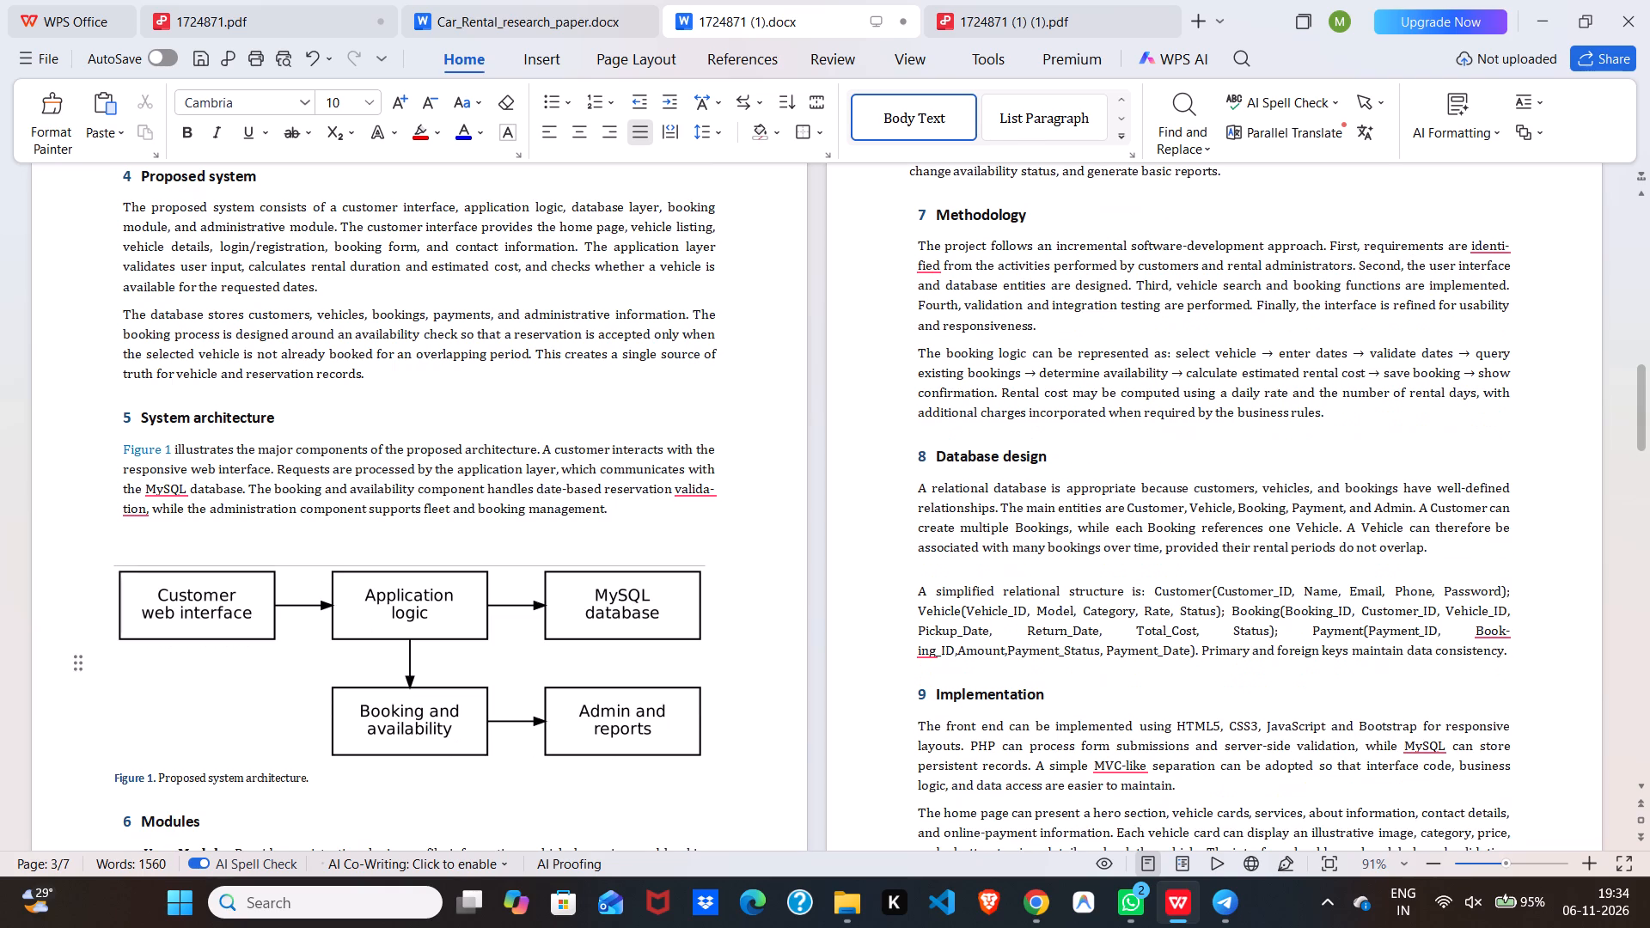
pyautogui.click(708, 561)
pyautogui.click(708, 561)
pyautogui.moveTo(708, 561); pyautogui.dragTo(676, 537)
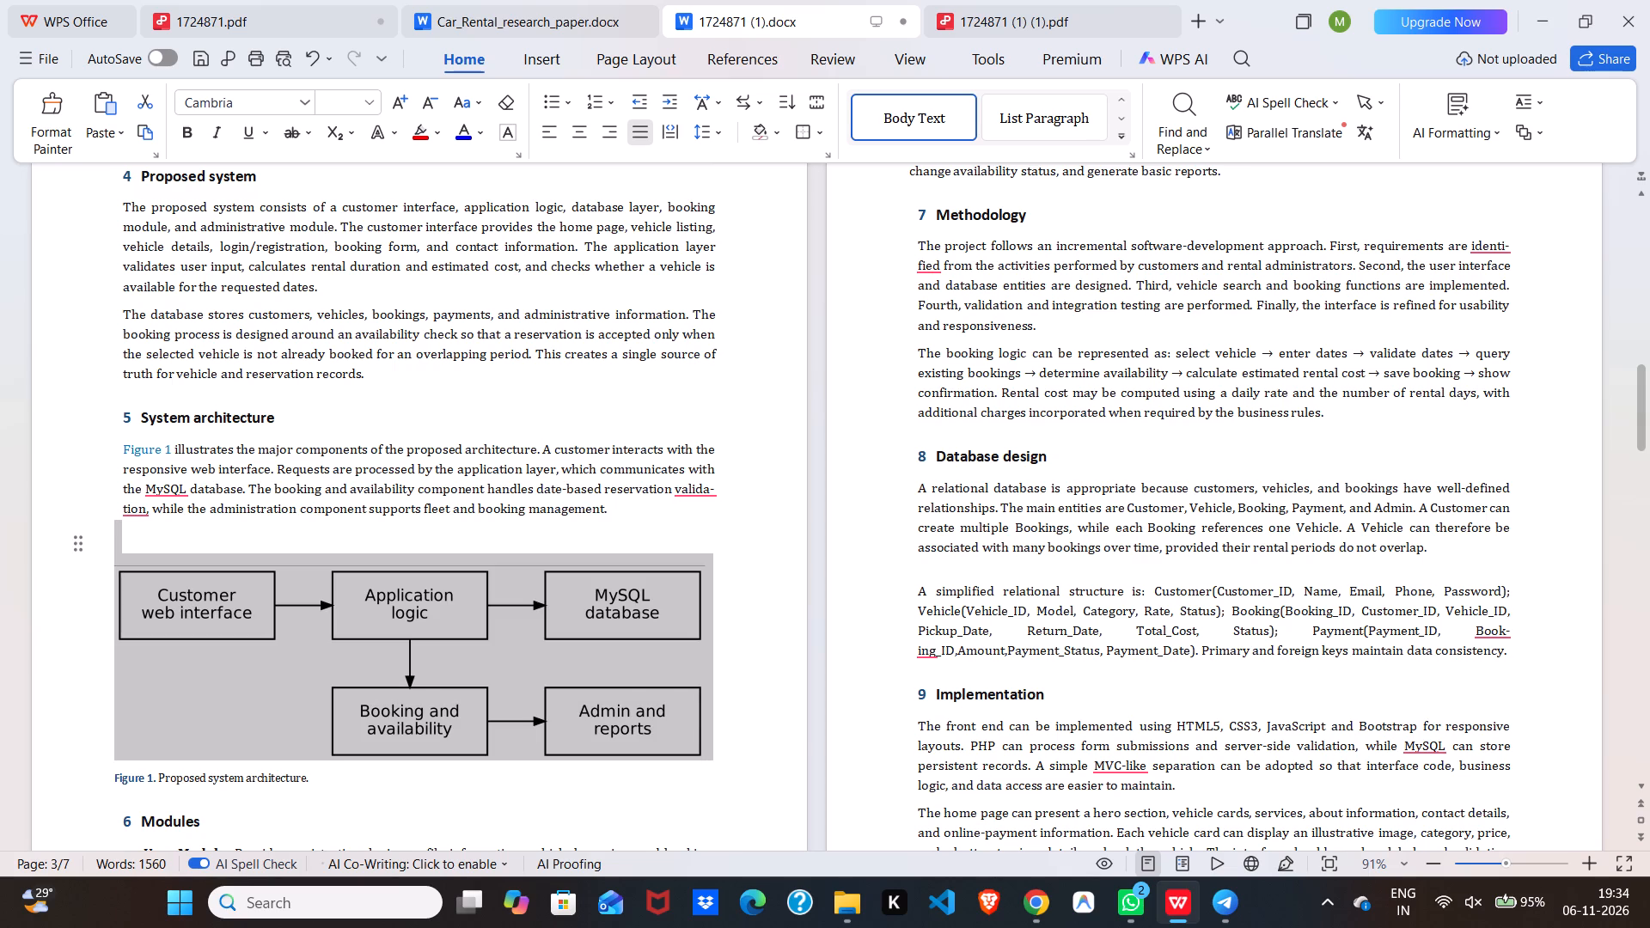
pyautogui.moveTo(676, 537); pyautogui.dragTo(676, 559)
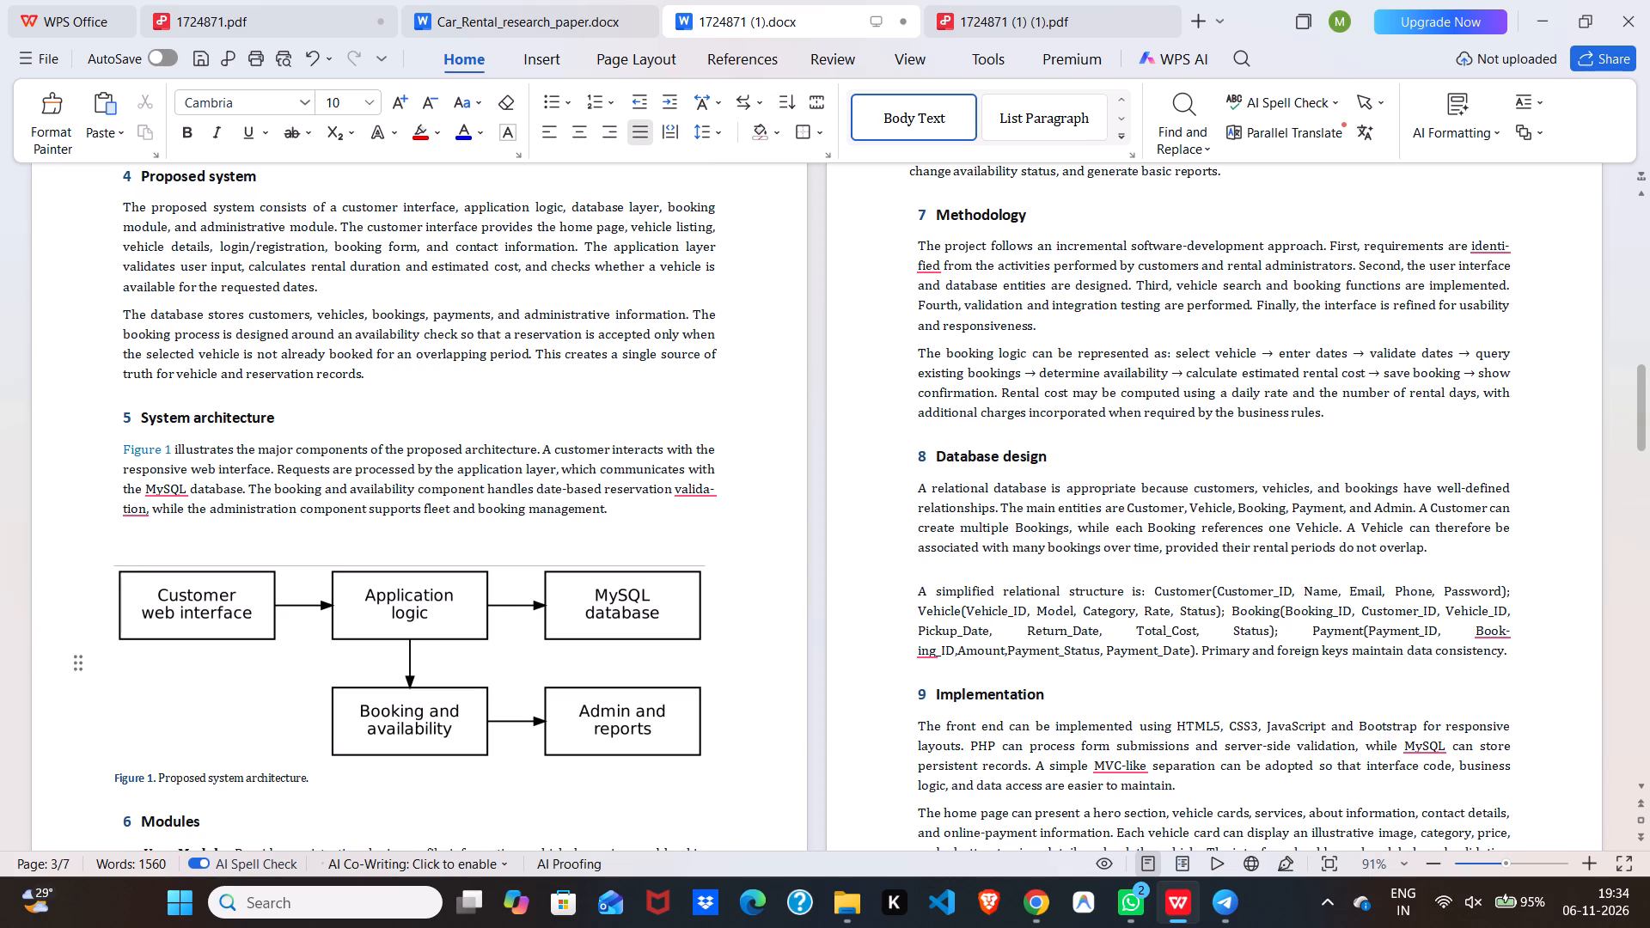
pyautogui.scroll(-7, 283, 648)
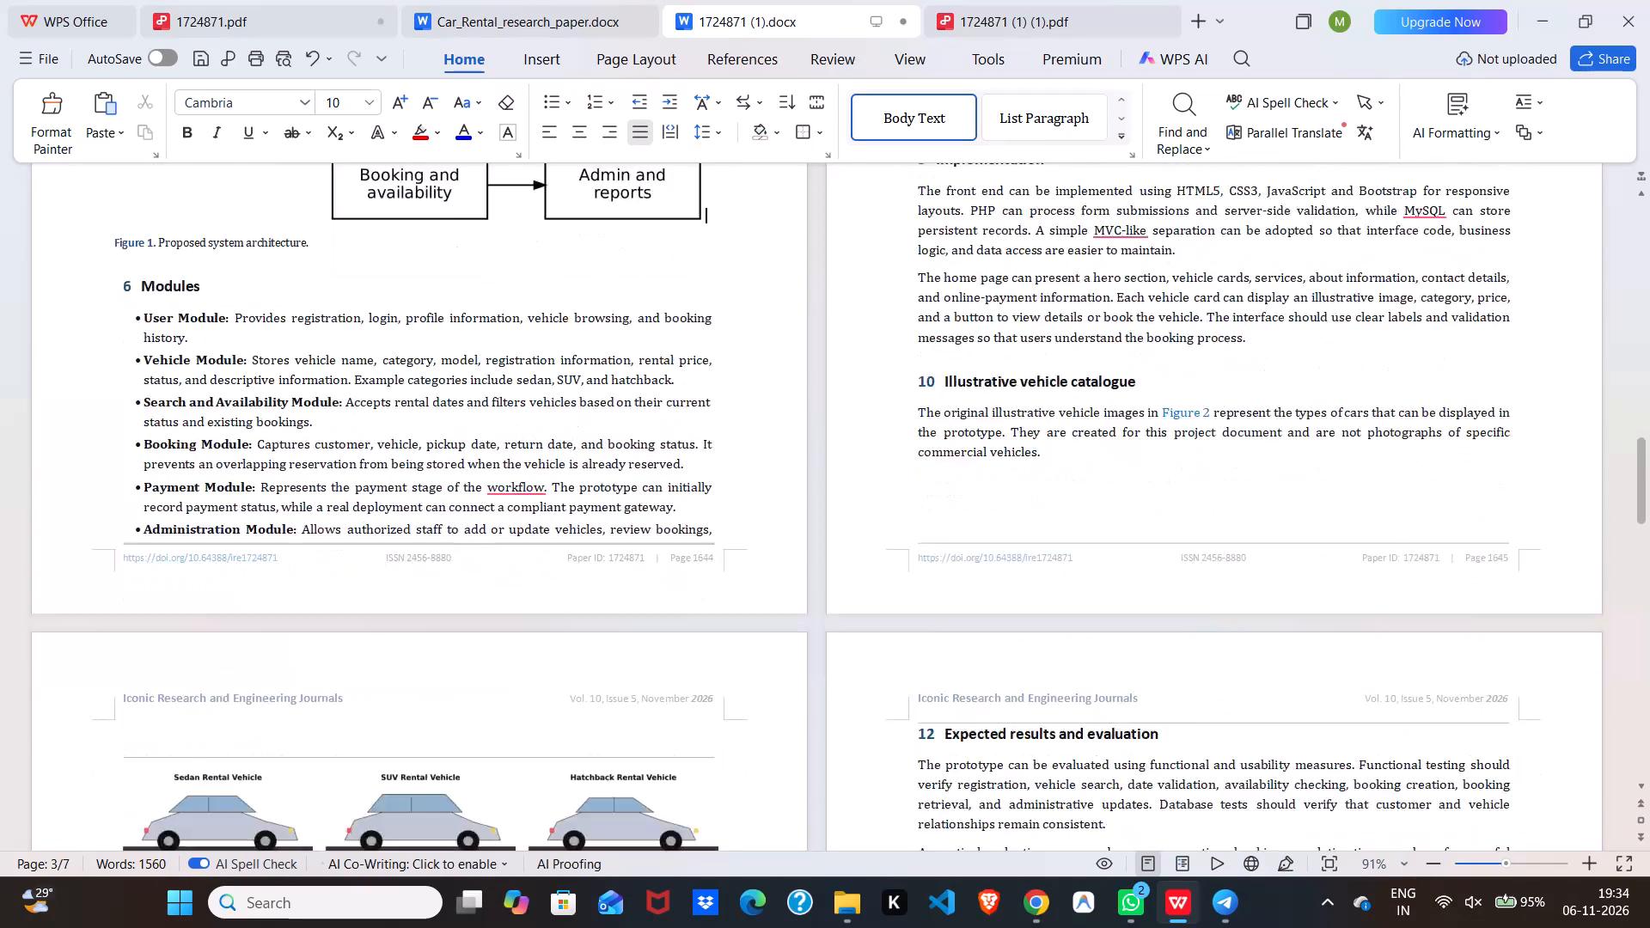
pyautogui.scroll(-1, 283, 648)
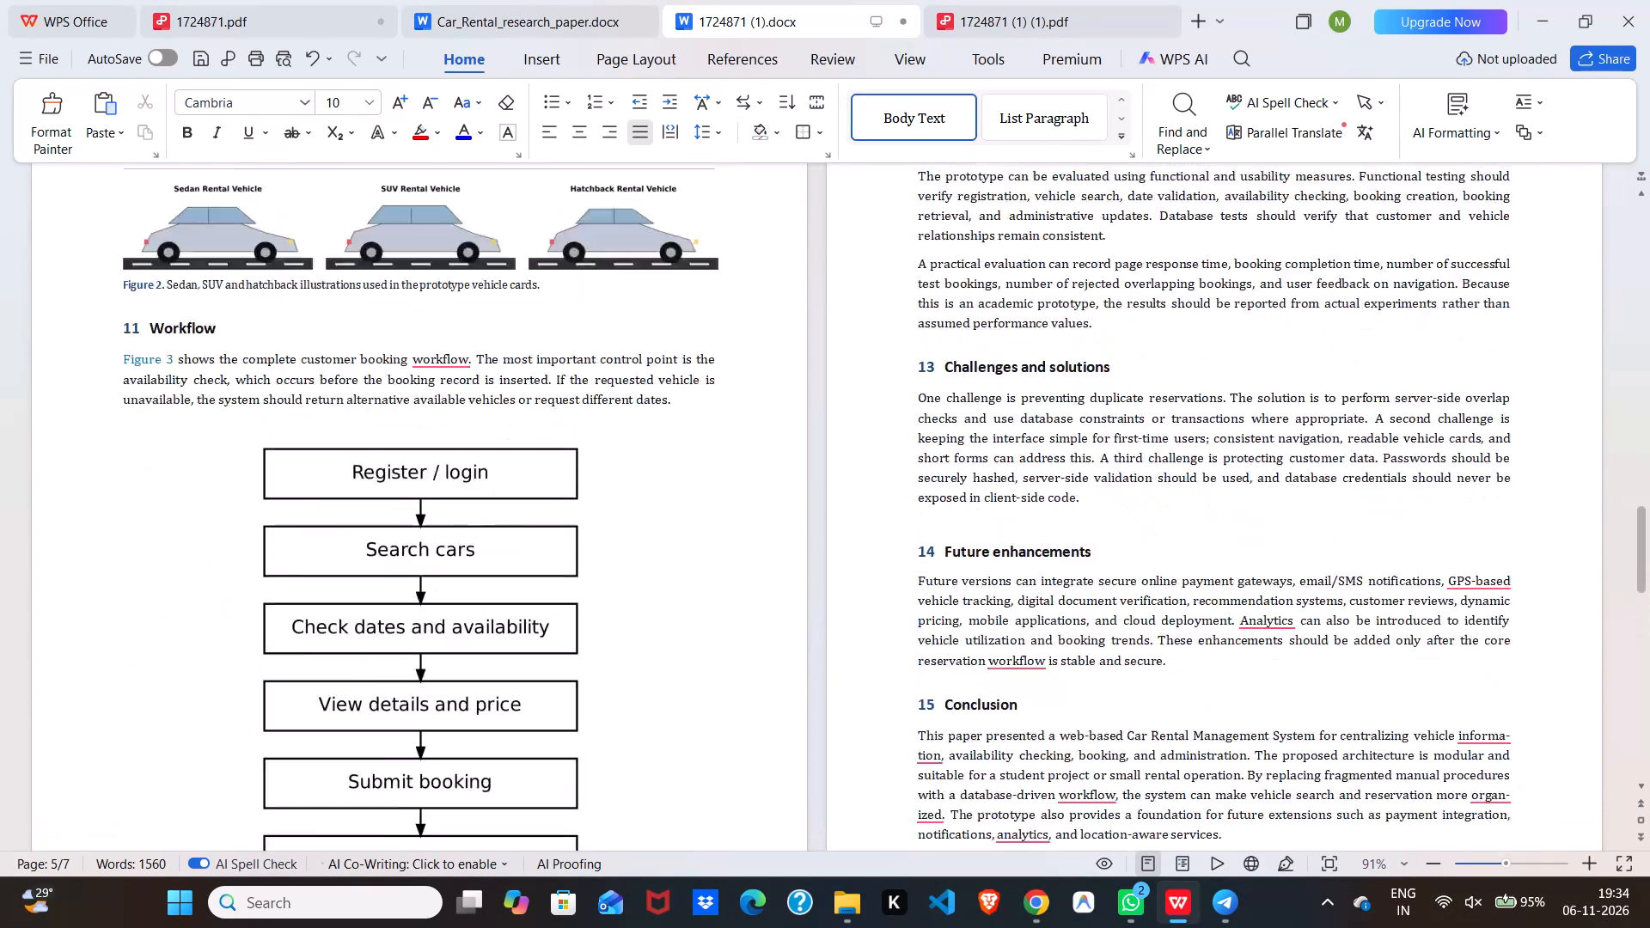
pyautogui.scroll(6, 351, 603)
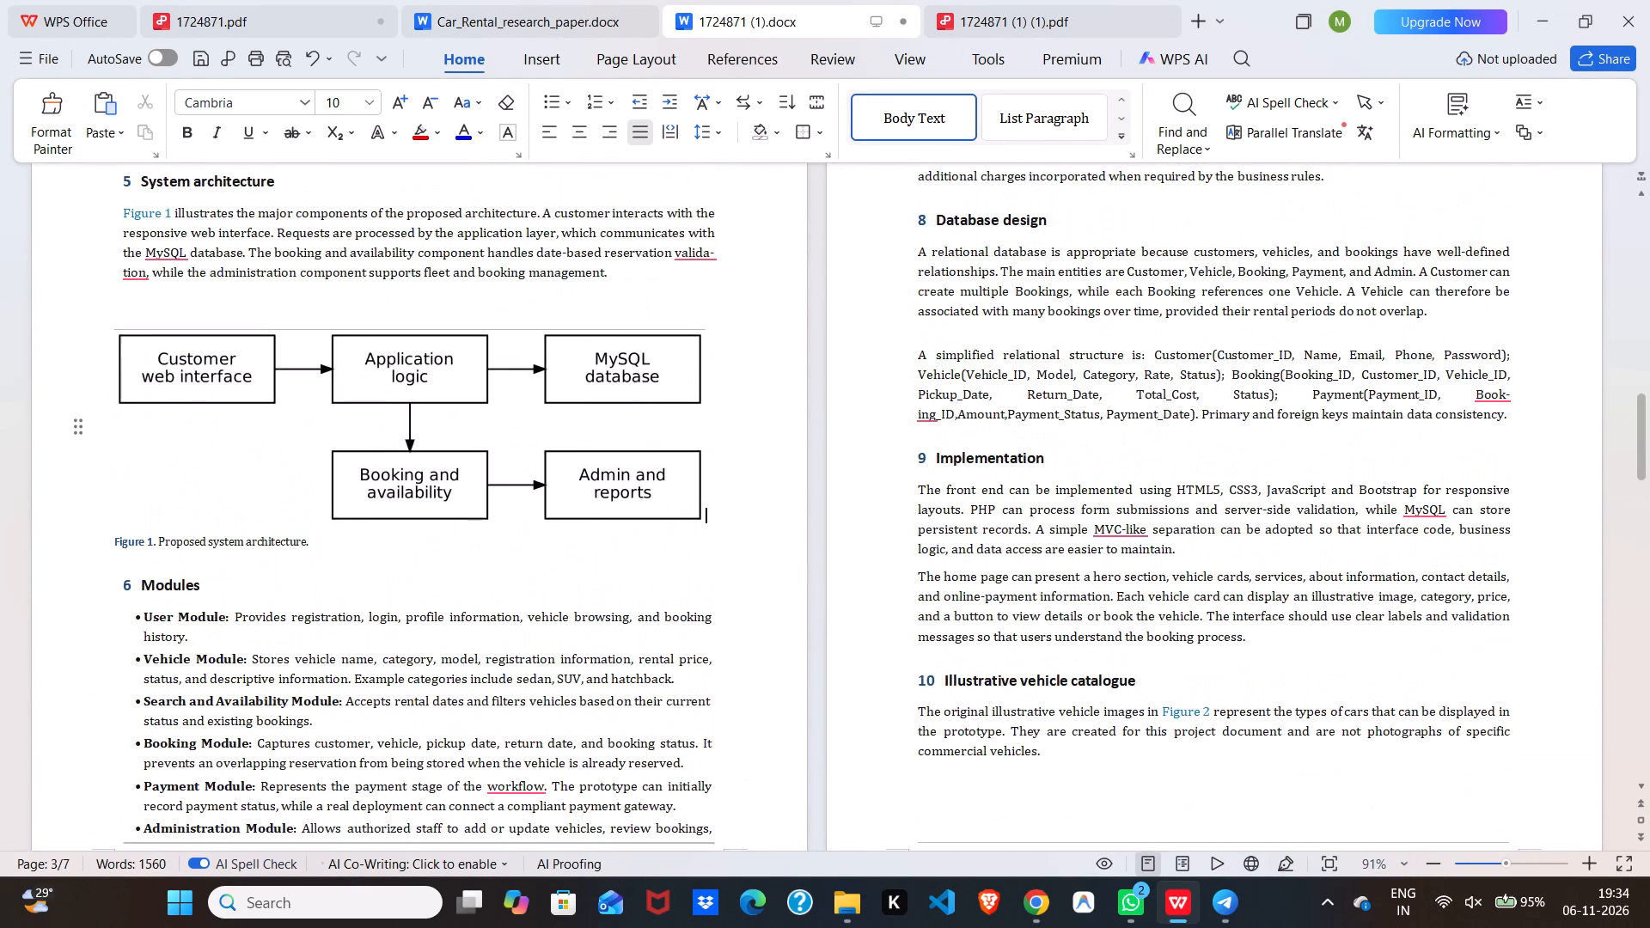
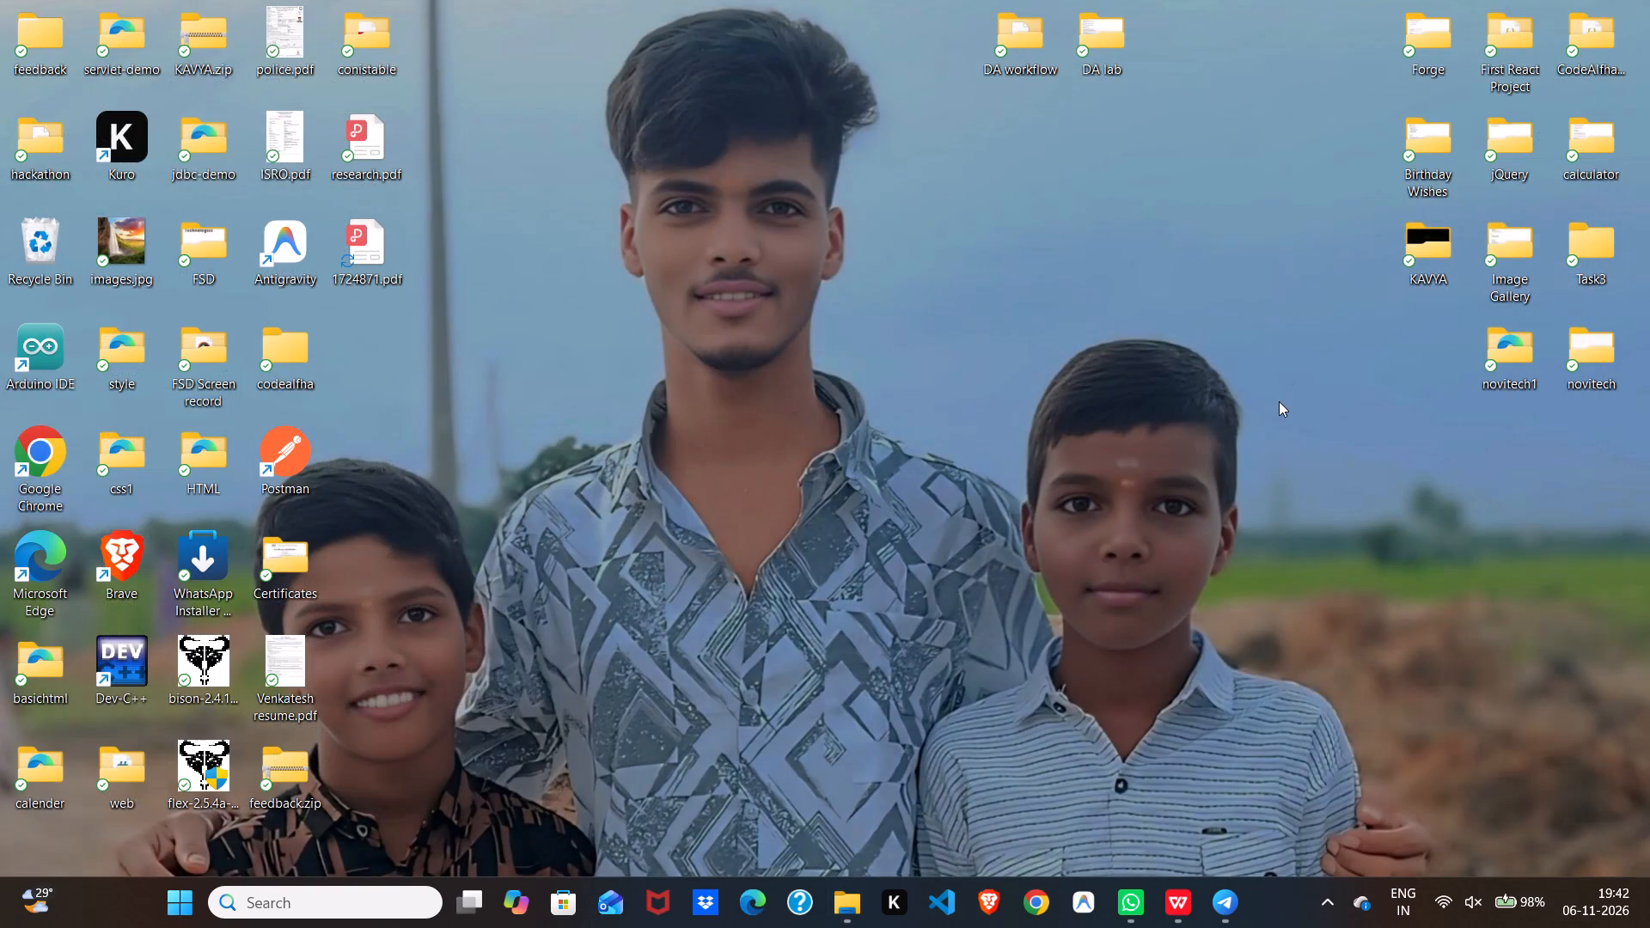
# Put the computer to sleep using the Sleep option of the Shut Down Windows dialog.
pyautogui.hotkey('alt', 'F4')
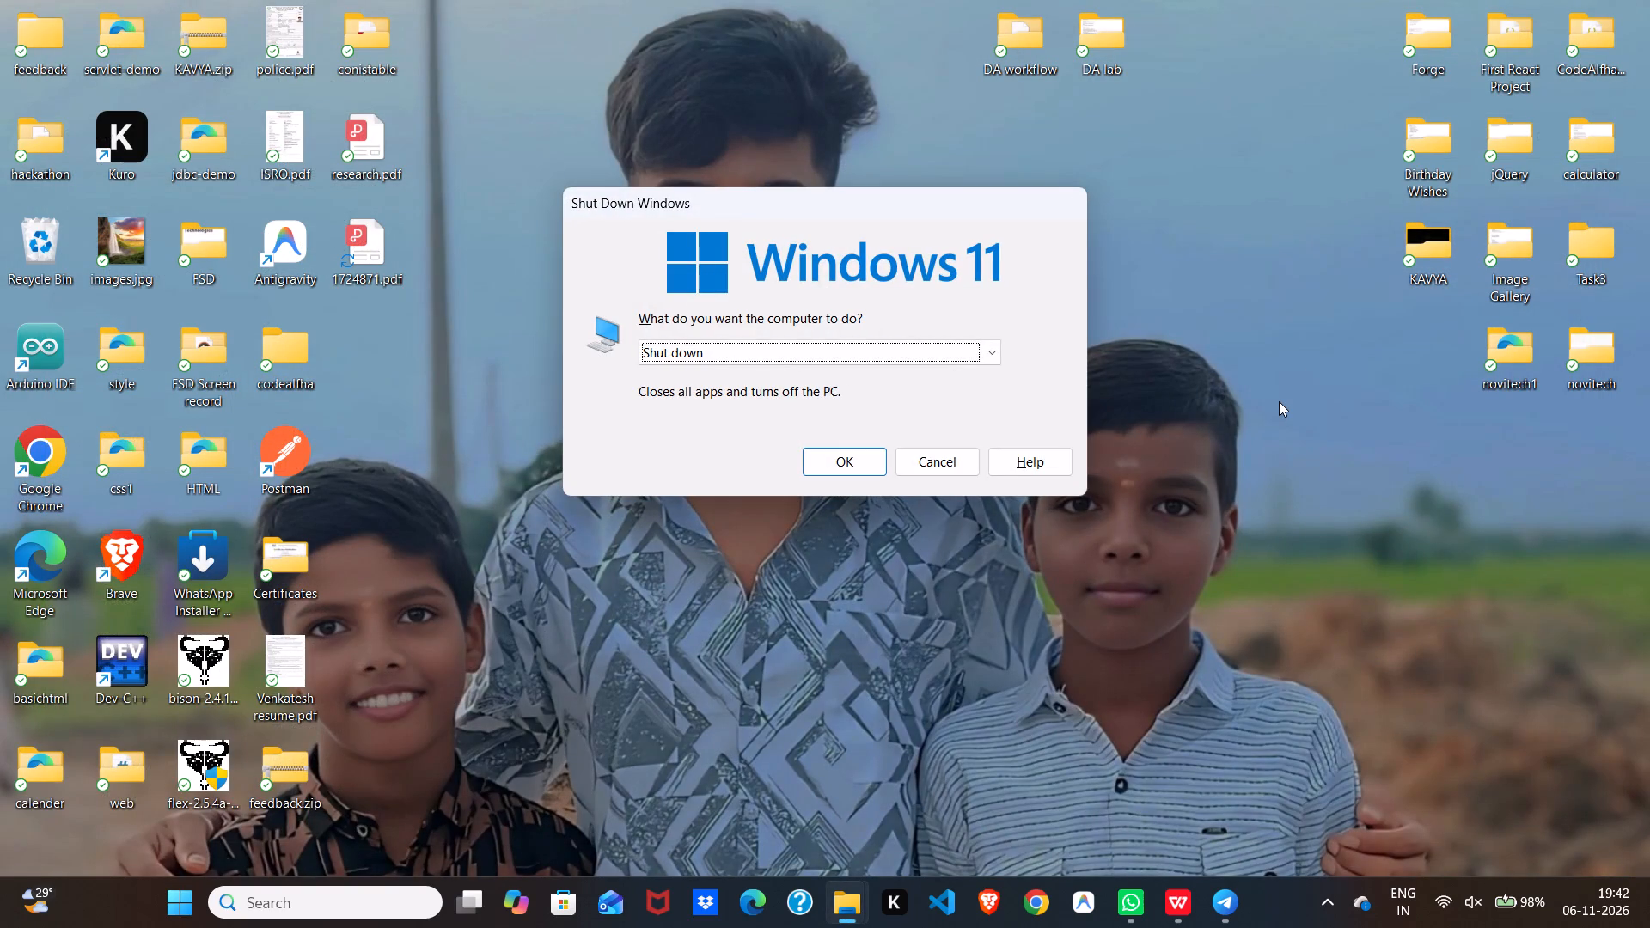
pyautogui.press('Left')
pyautogui.press('Return')
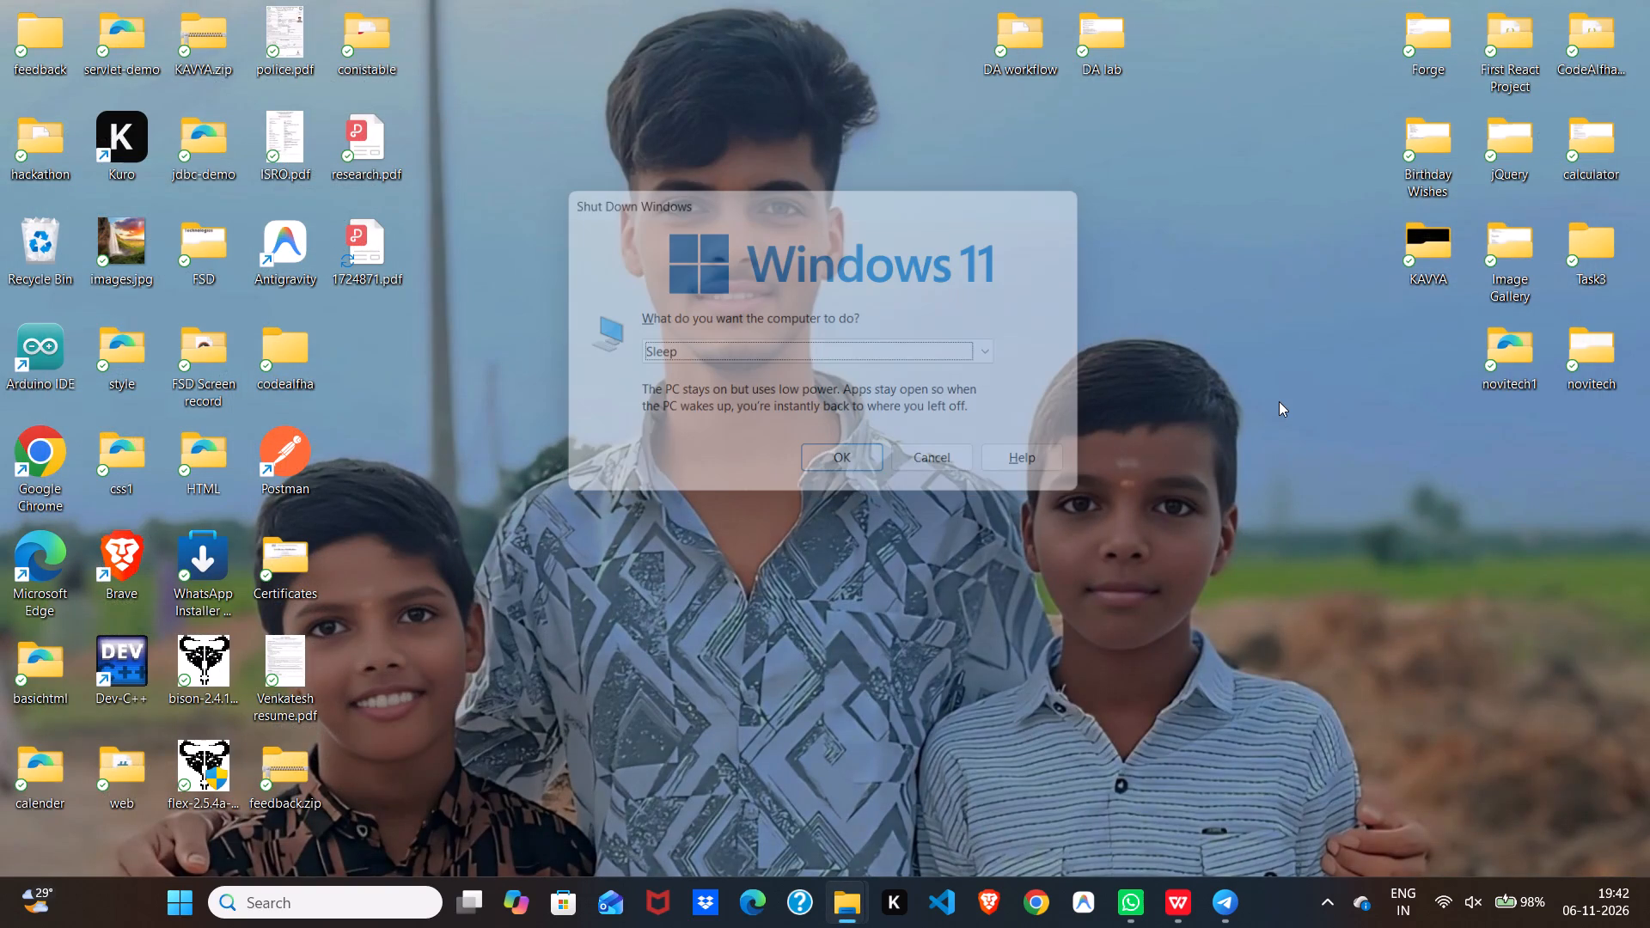